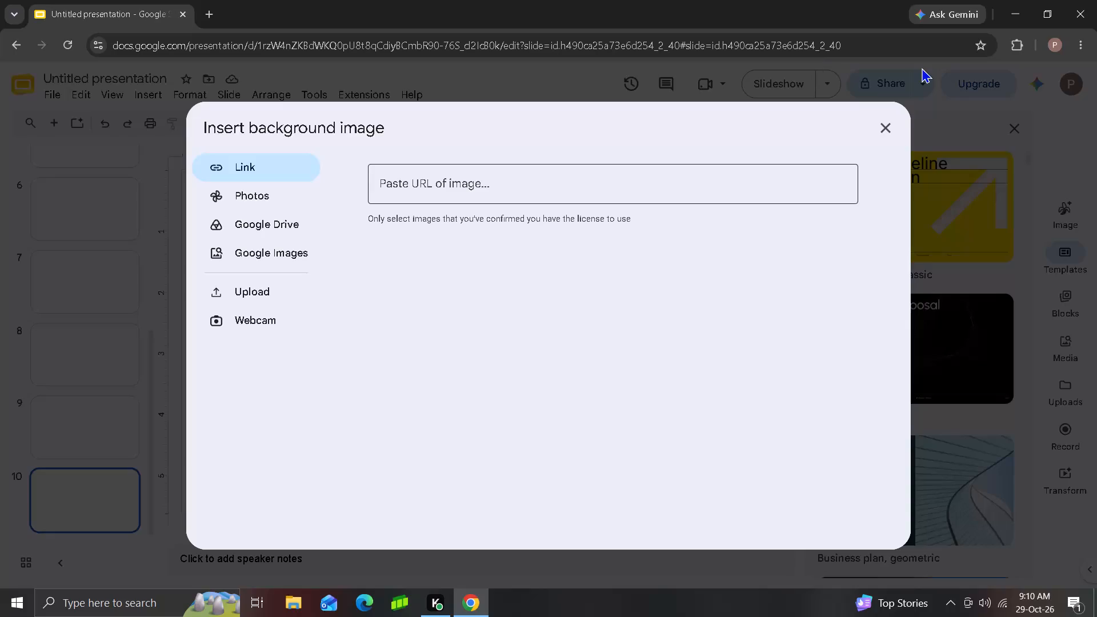
# Dismiss the background image dialog without inserting an image.
pyautogui.click(886, 123)
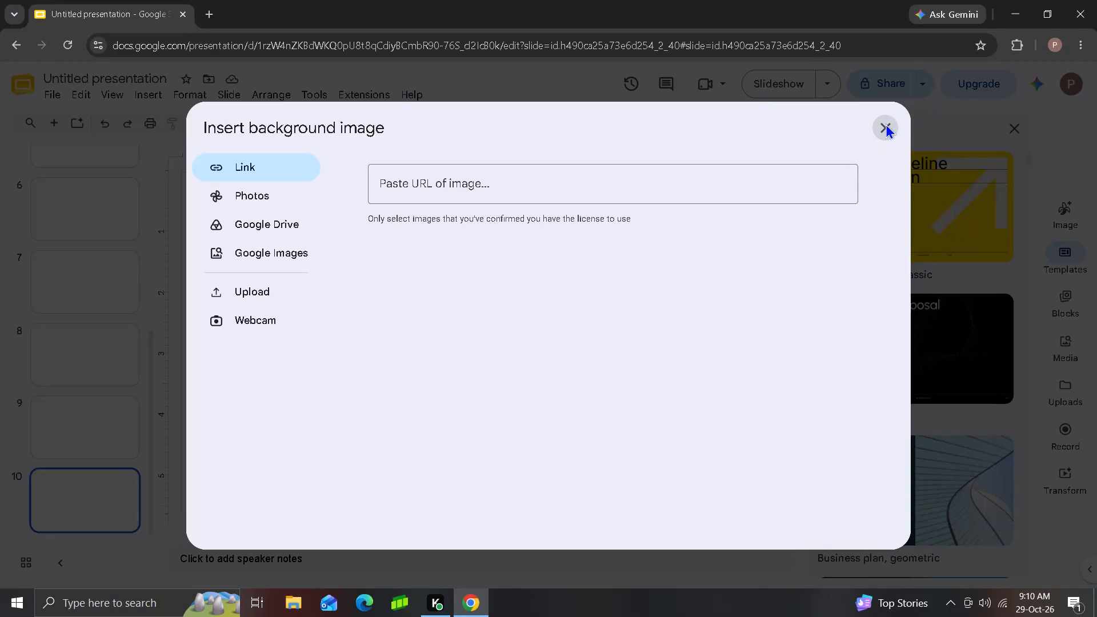
pyautogui.click(644, 235)
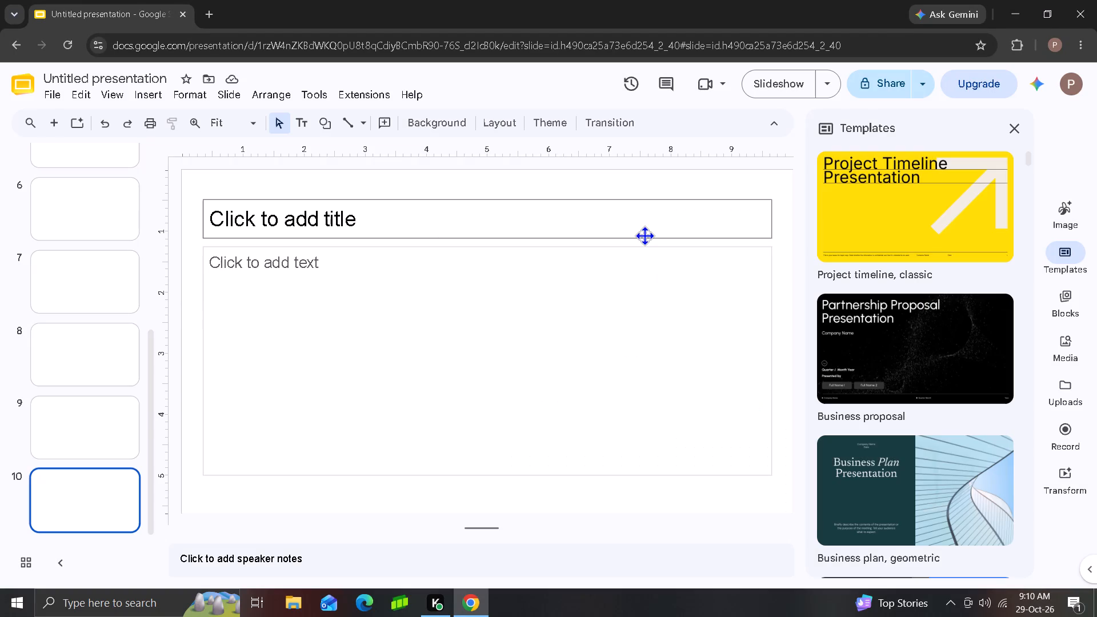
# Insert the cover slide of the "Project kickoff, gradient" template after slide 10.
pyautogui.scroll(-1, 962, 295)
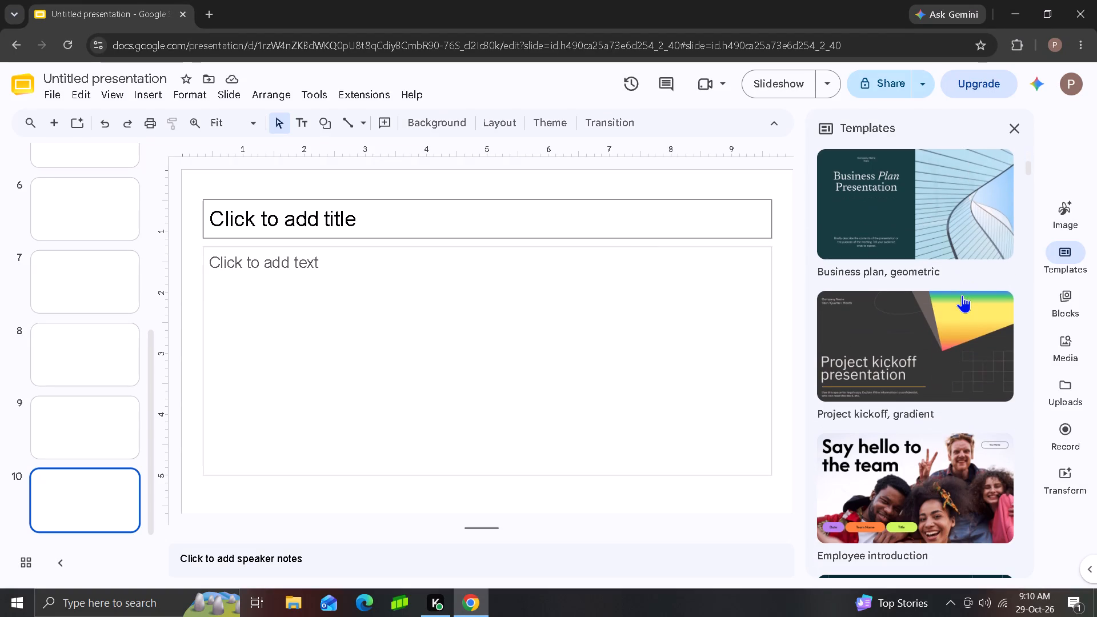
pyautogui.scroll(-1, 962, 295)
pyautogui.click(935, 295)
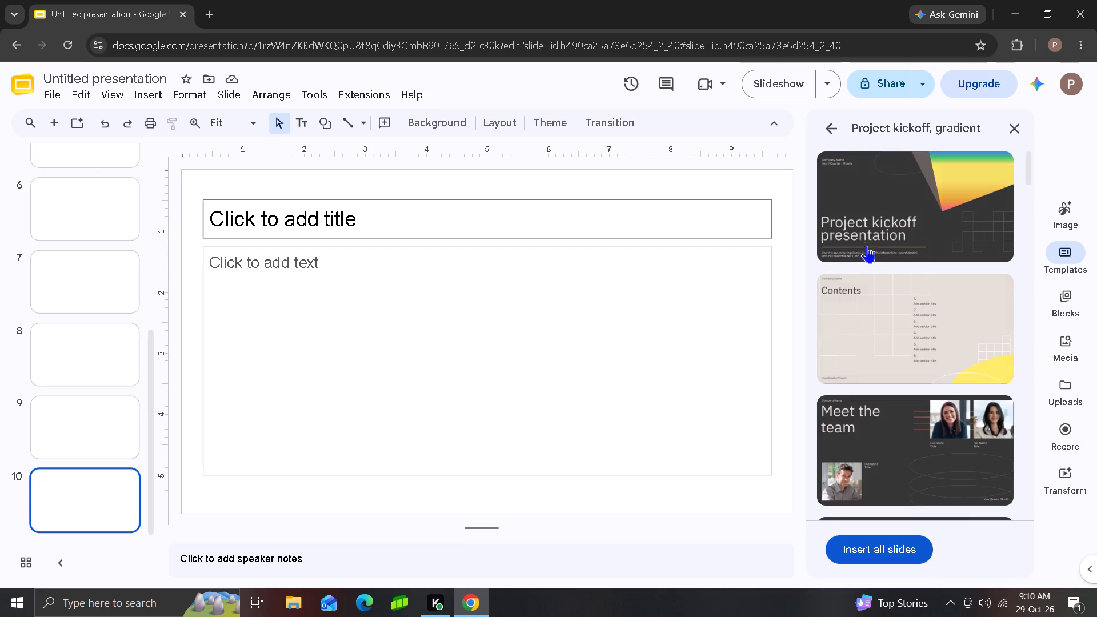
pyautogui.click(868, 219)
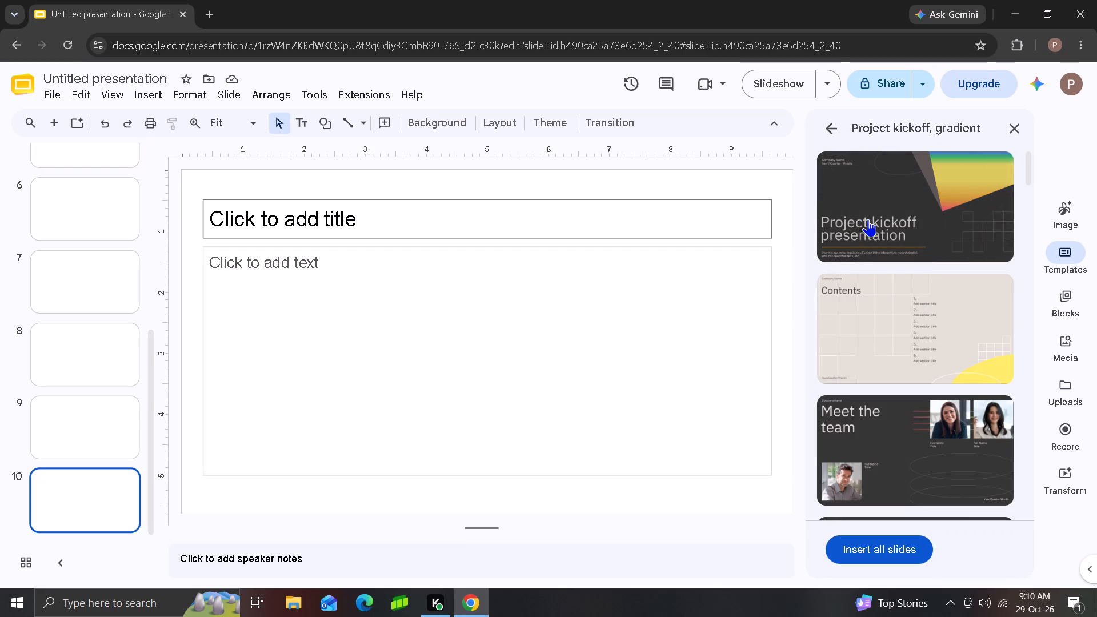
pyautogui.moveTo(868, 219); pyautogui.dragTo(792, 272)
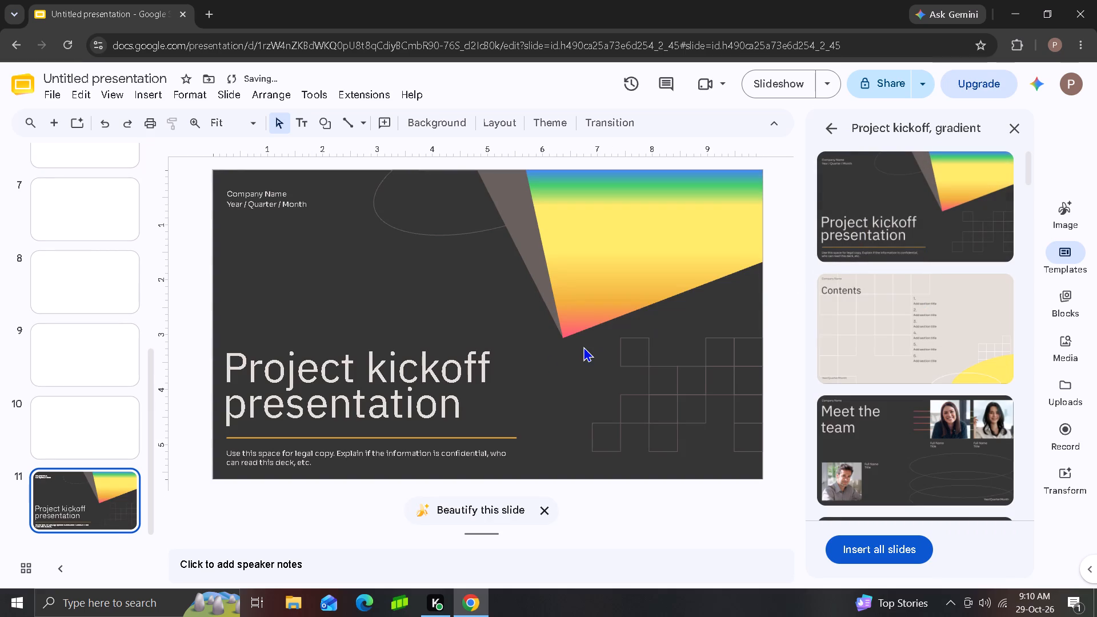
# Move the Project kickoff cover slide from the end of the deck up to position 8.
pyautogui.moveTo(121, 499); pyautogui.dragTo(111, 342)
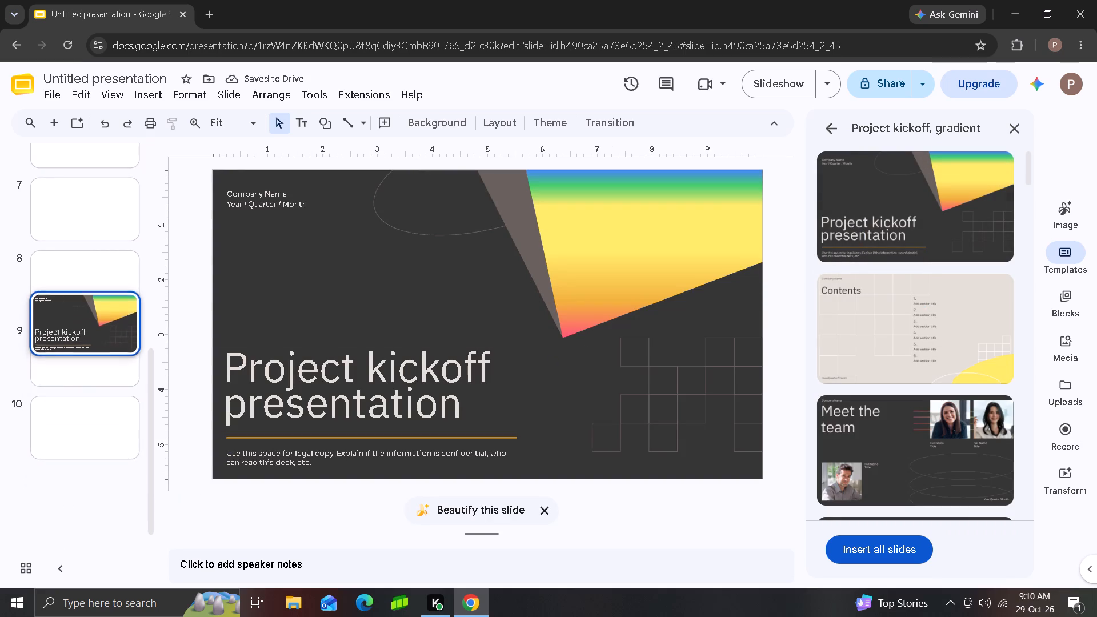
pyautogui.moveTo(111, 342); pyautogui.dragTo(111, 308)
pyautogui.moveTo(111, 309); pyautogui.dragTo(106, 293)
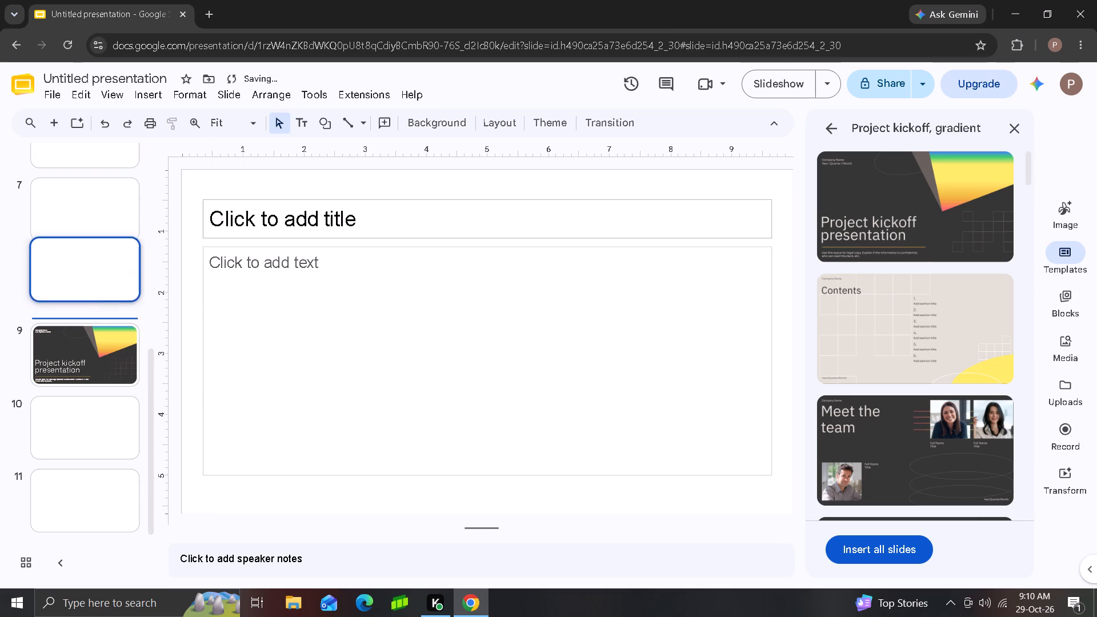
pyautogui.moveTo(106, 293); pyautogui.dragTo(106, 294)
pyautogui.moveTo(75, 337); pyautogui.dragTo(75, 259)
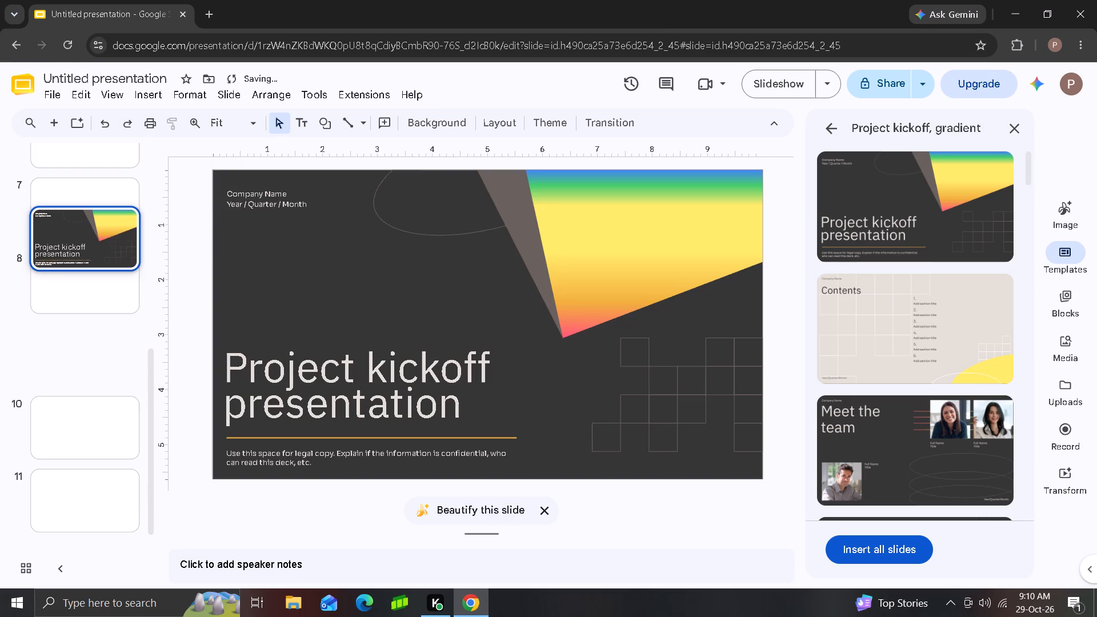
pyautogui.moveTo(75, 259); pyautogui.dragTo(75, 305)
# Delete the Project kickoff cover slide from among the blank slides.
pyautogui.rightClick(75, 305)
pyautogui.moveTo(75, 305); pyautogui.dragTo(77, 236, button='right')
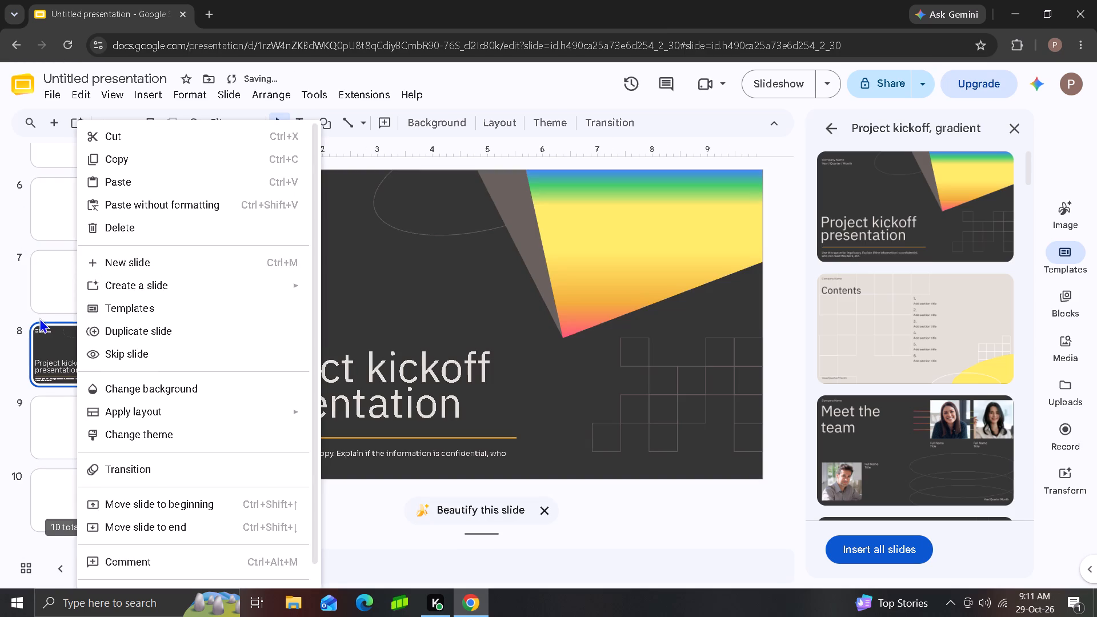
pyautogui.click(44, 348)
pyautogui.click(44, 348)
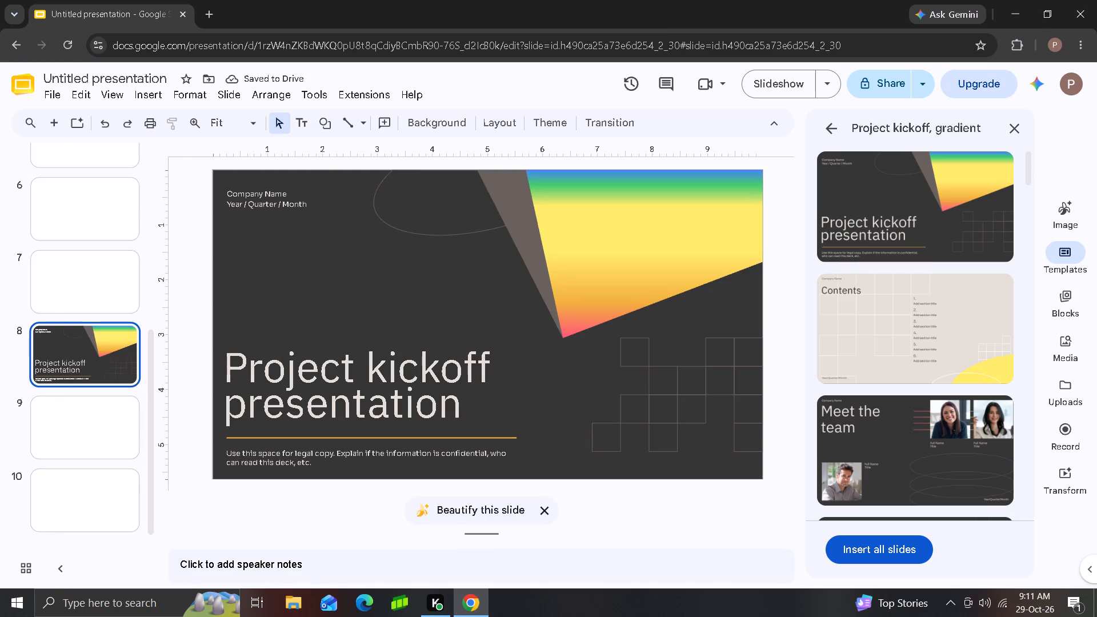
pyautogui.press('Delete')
# Insert the Project kickoff template's cover slide directly after slide 1.
pyautogui.scroll(4, 81, 242)
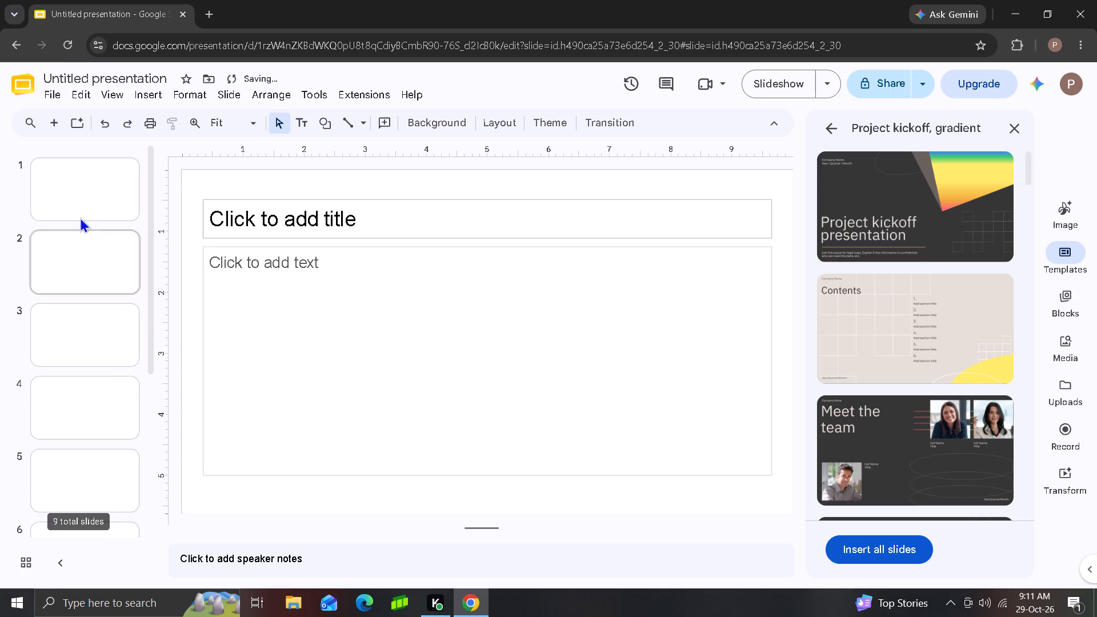
pyautogui.click(80, 175)
pyautogui.click(871, 220)
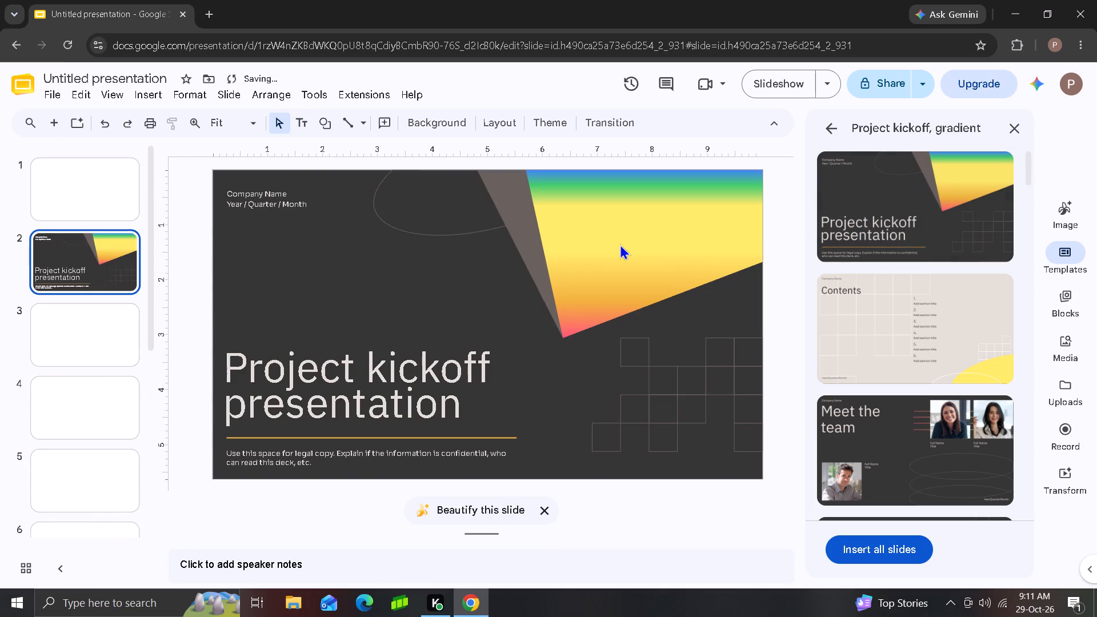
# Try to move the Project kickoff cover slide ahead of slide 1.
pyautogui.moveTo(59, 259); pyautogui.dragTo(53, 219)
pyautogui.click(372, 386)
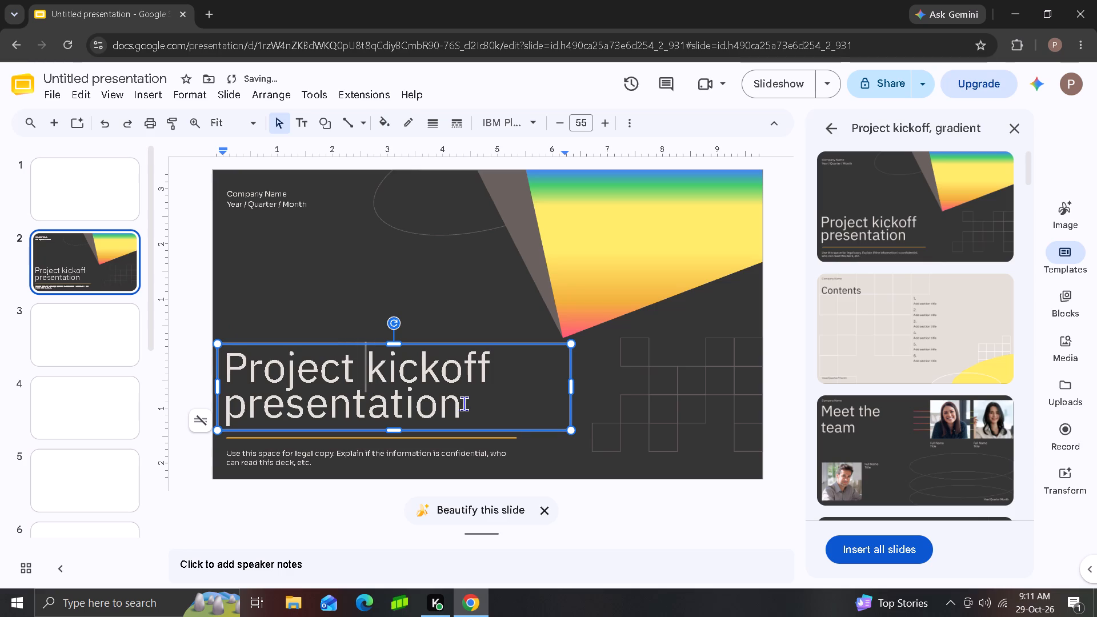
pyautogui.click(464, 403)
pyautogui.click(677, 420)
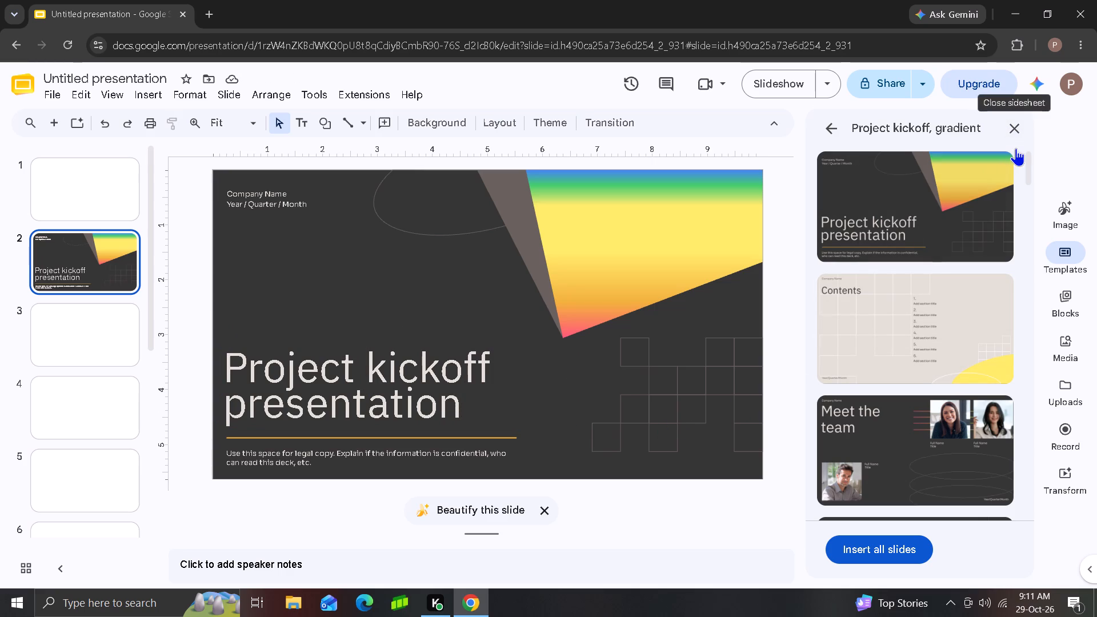
# Return to the full template collection and browse the available presentation templates.
pyautogui.click(1018, 132)
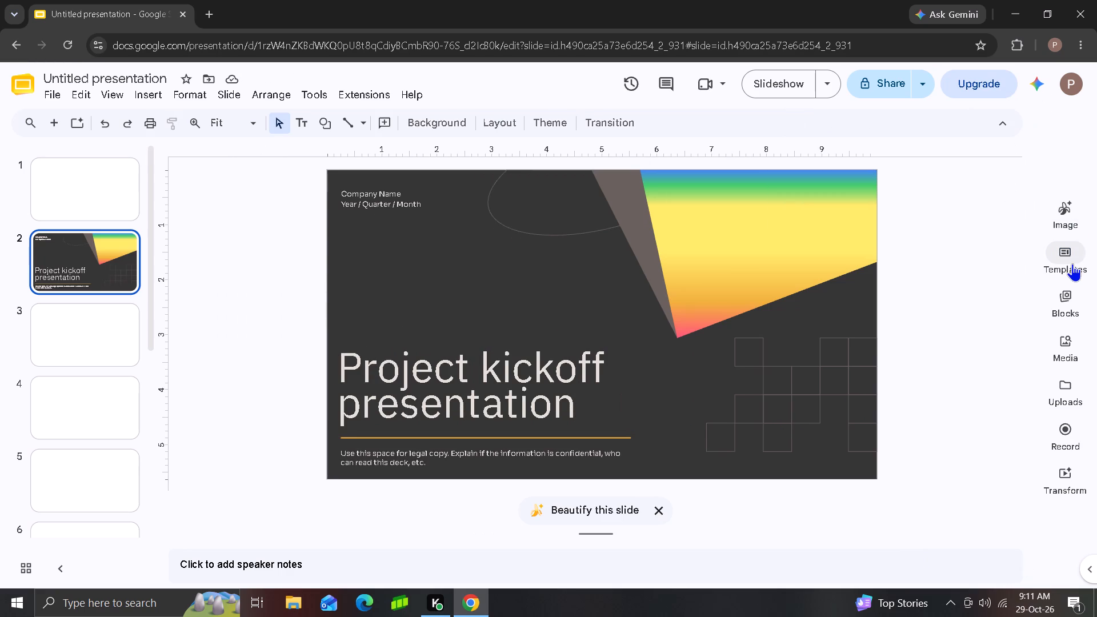
pyautogui.click(1072, 263)
pyautogui.scroll(1, 927, 290)
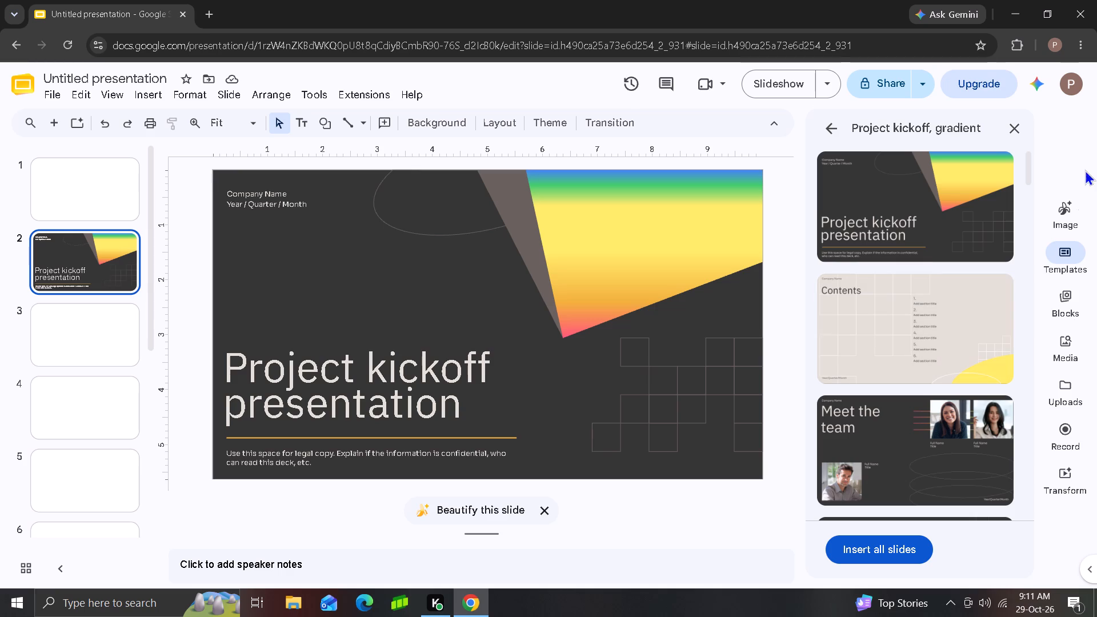
pyautogui.click(1068, 234)
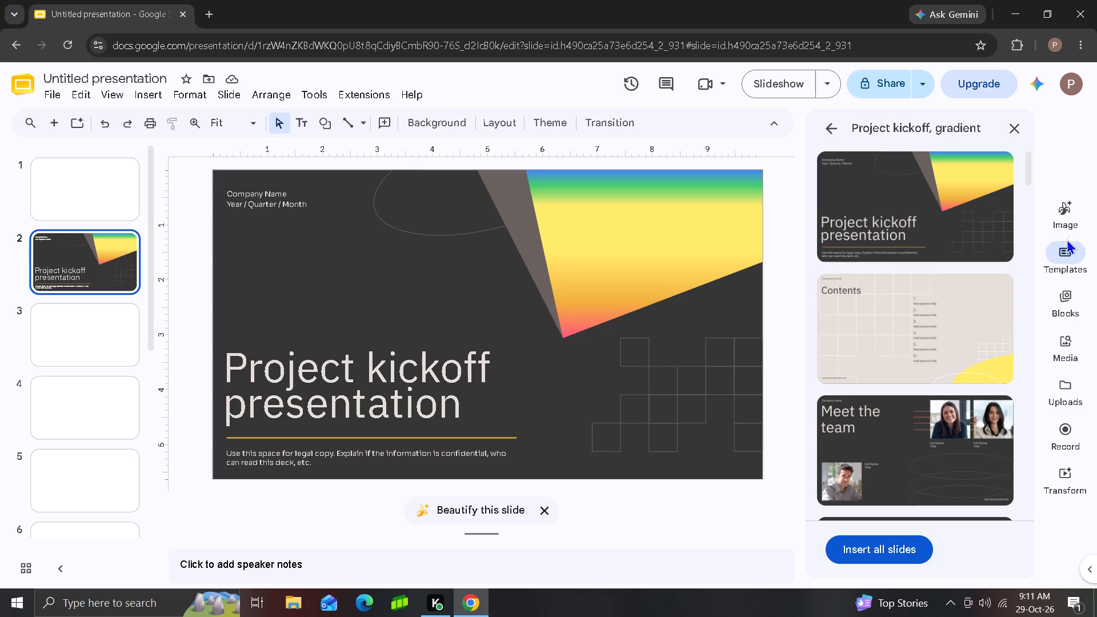
pyautogui.click(1064, 245)
pyautogui.click(1064, 245)
pyautogui.scroll(2, 995, 253)
pyautogui.scroll(-1, 995, 253)
pyautogui.scroll(2, 995, 253)
pyautogui.click(1012, 127)
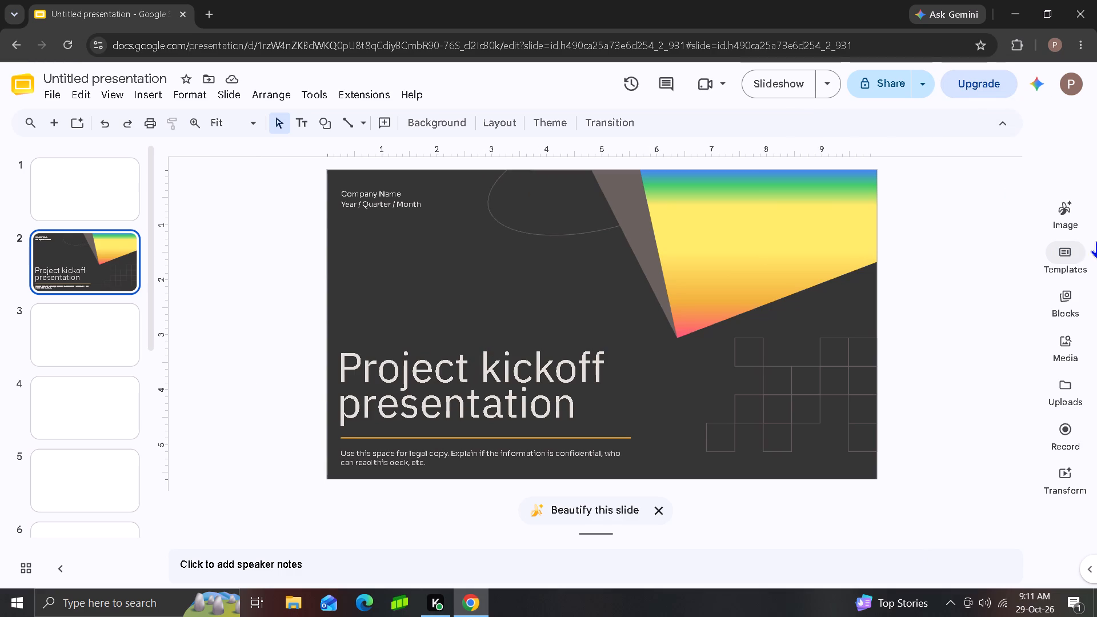
pyautogui.click(1072, 250)
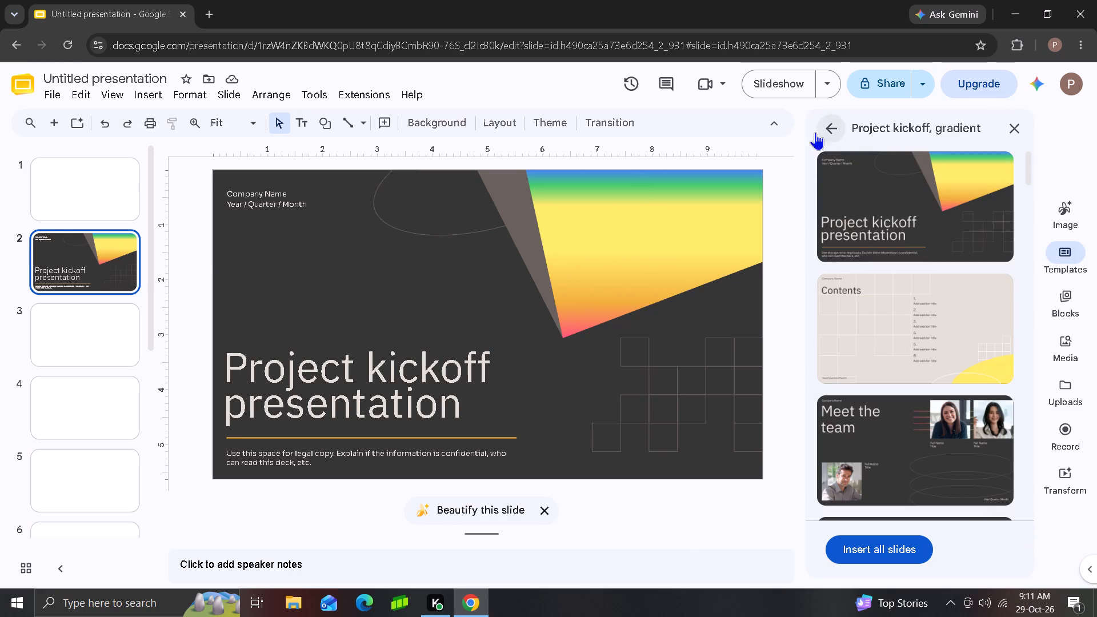
pyautogui.click(835, 127)
pyautogui.scroll(1, 875, 203)
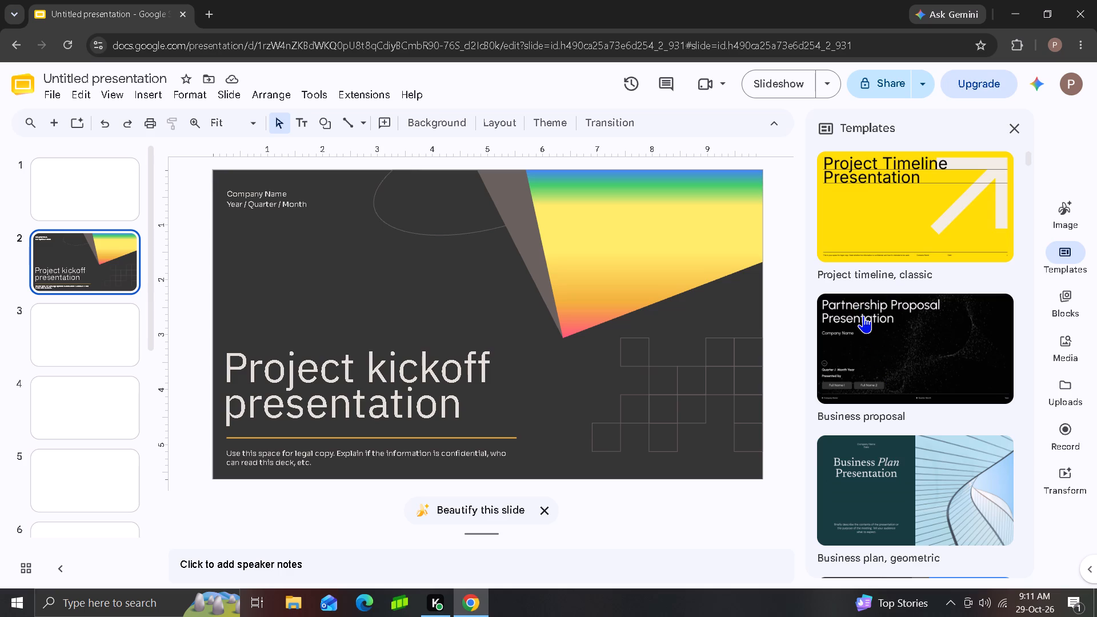
pyautogui.scroll(-1, 925, 338)
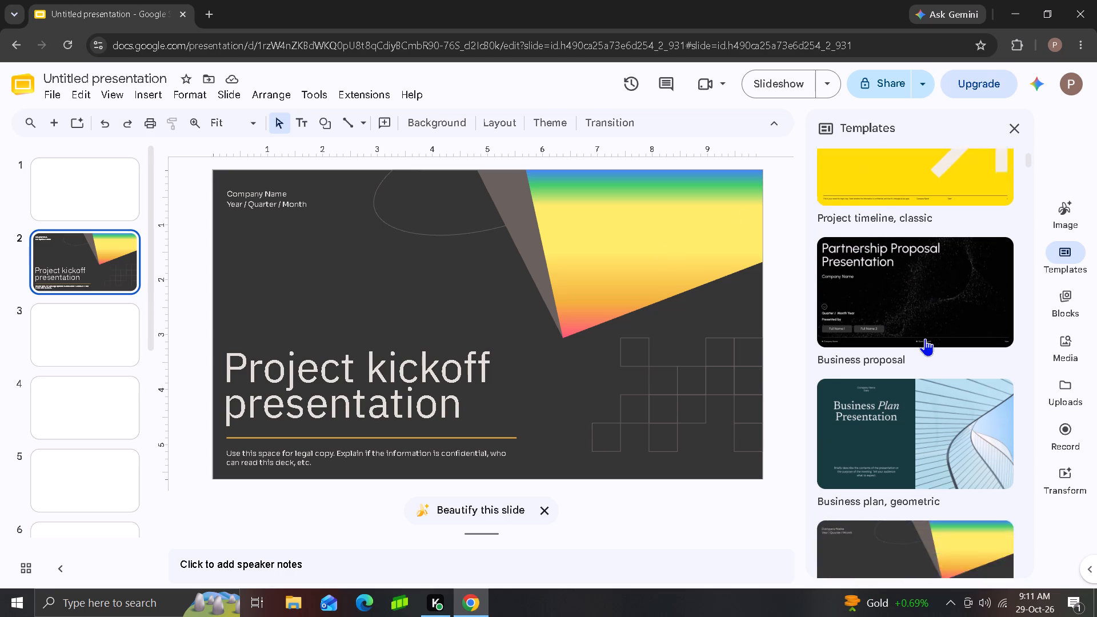
pyautogui.scroll(-1, 925, 338)
pyautogui.scroll(1, 925, 338)
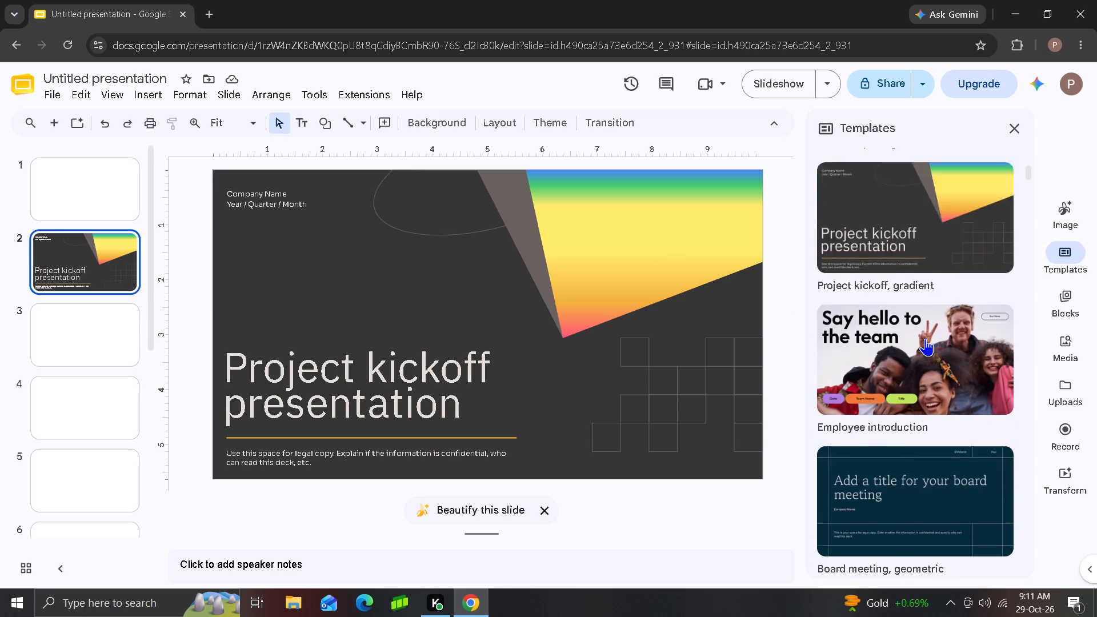
pyautogui.scroll(1, 925, 338)
# Apply the Focus theme to the presentation.
pyautogui.click(558, 124)
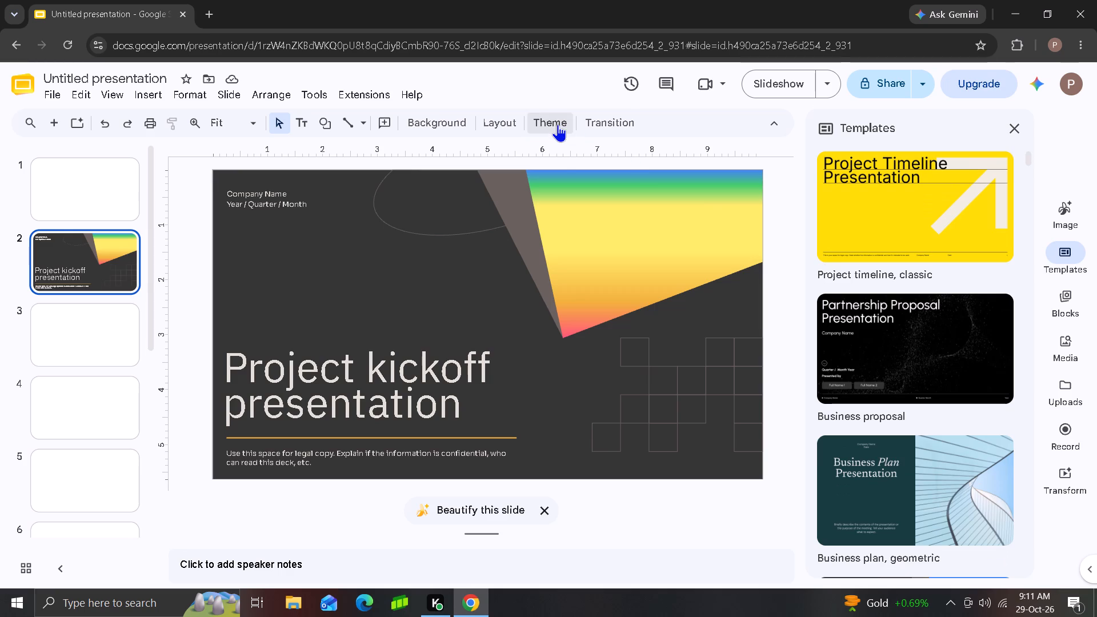
pyautogui.scroll(3, 900, 337)
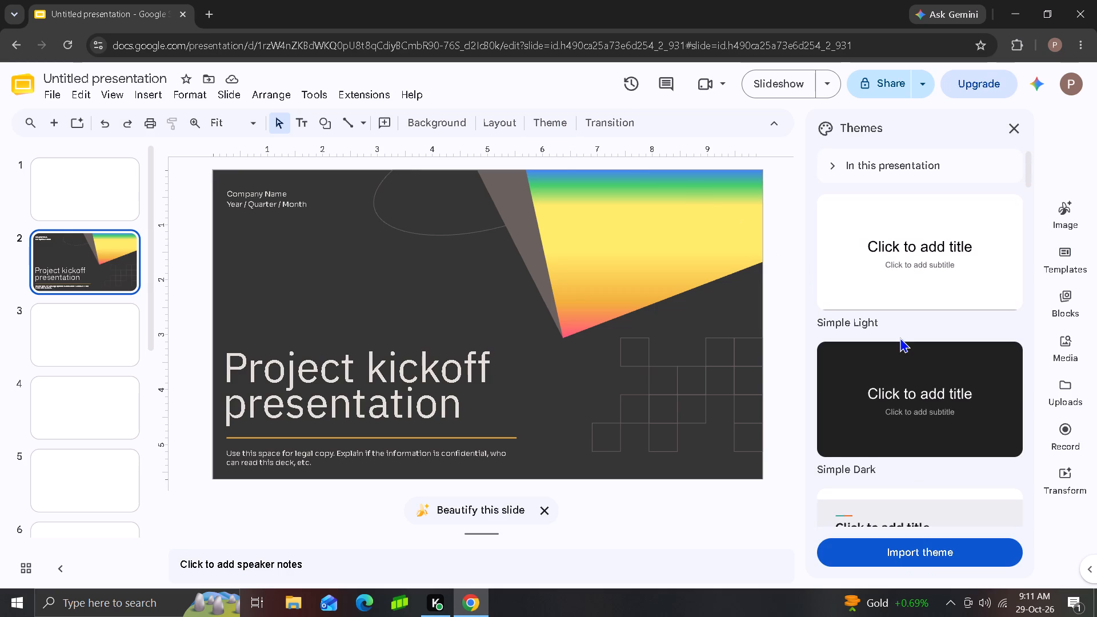
pyautogui.scroll(-1, 900, 337)
pyautogui.scroll(1, 900, 337)
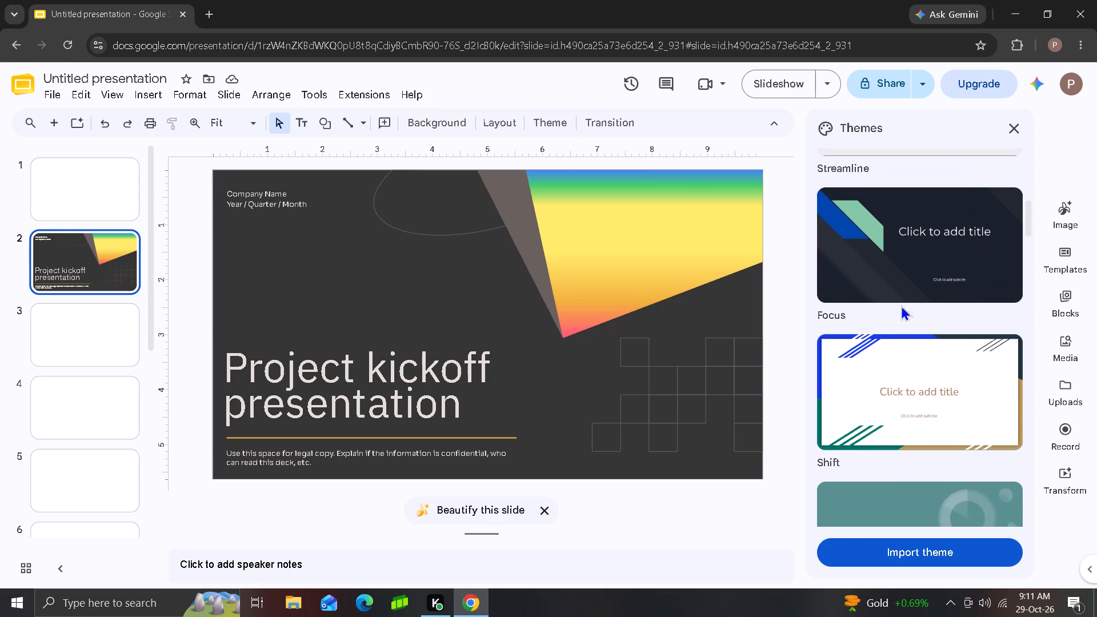
pyautogui.click(902, 274)
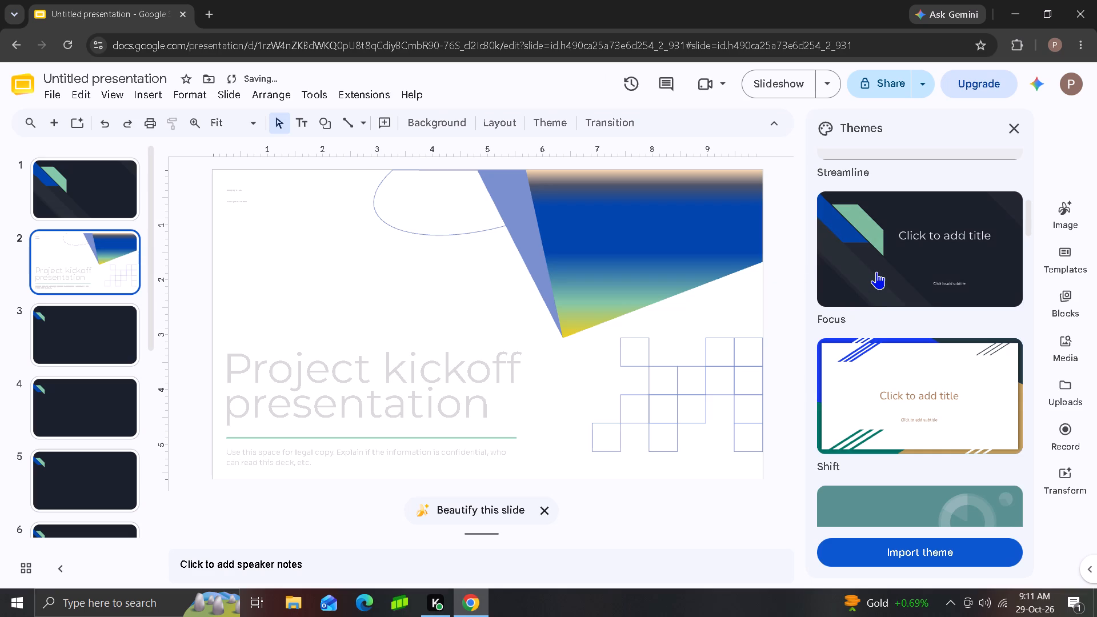
pyautogui.click(876, 271)
pyautogui.click(876, 271)
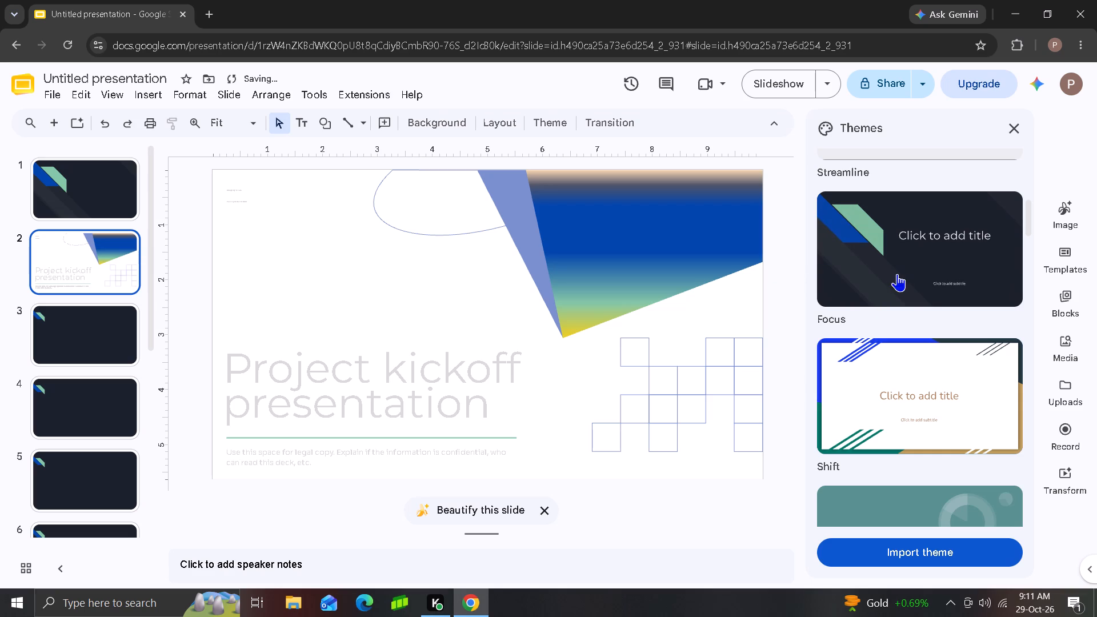
pyautogui.click(910, 269)
pyautogui.scroll(-1, 927, 417)
pyautogui.scroll(1, 927, 417)
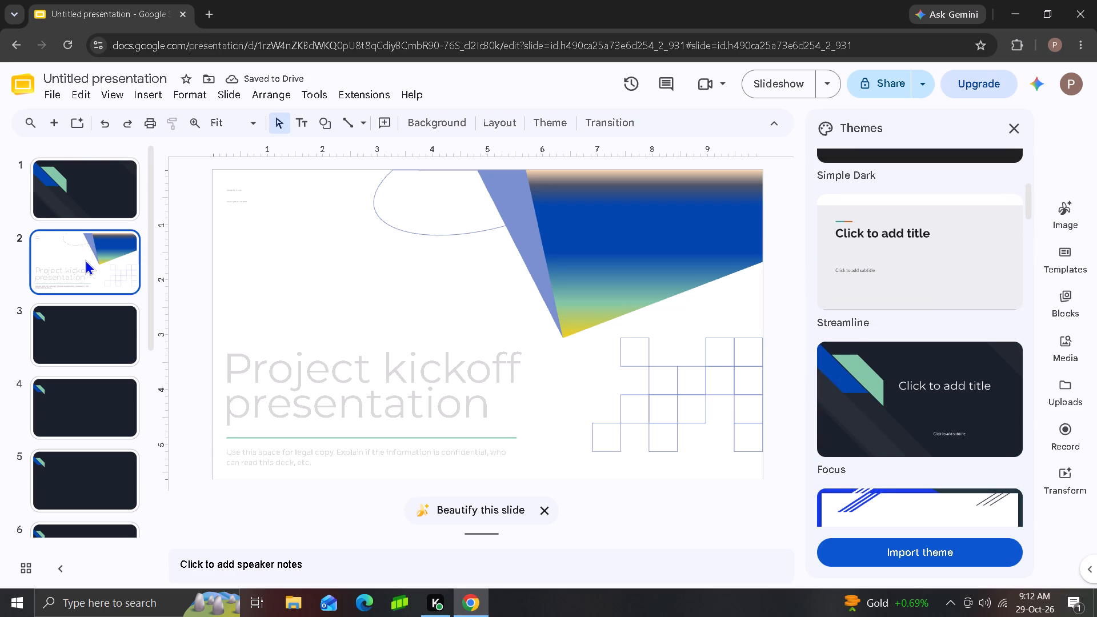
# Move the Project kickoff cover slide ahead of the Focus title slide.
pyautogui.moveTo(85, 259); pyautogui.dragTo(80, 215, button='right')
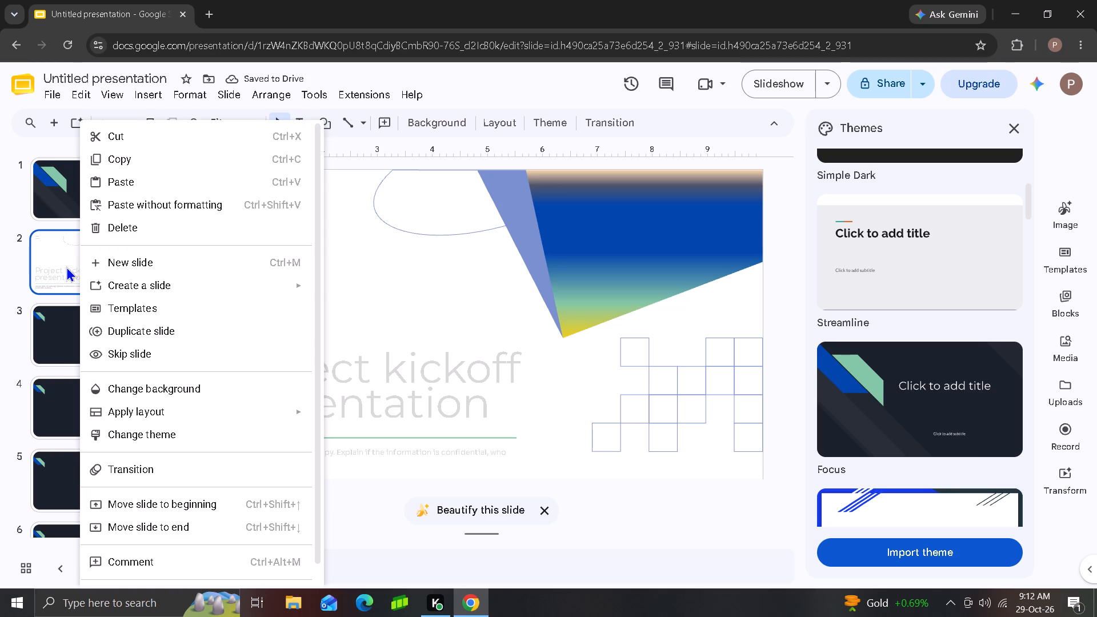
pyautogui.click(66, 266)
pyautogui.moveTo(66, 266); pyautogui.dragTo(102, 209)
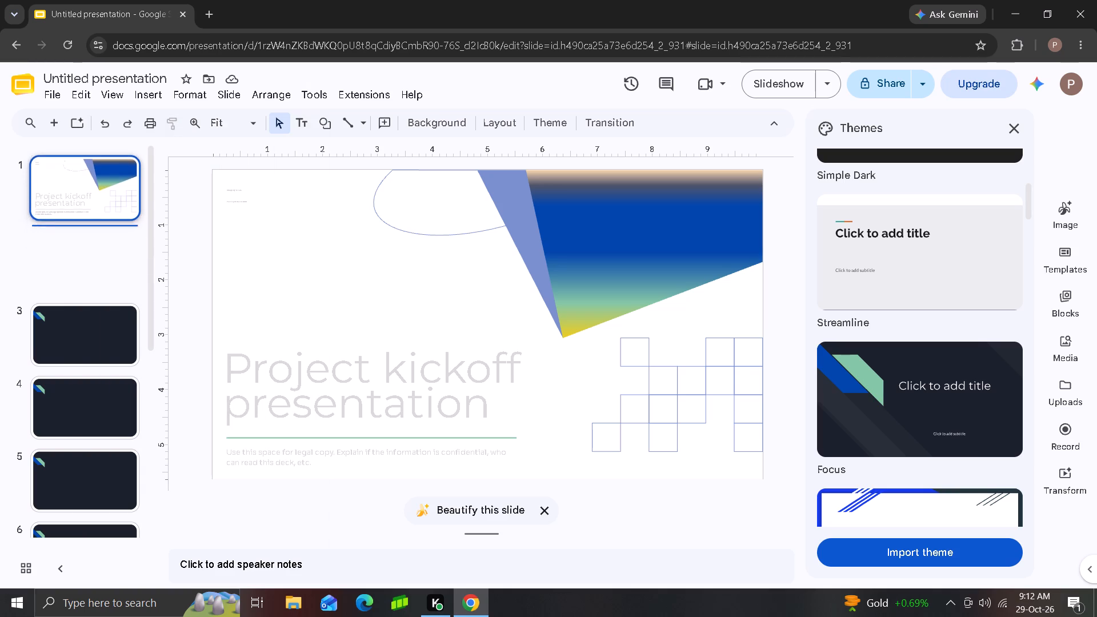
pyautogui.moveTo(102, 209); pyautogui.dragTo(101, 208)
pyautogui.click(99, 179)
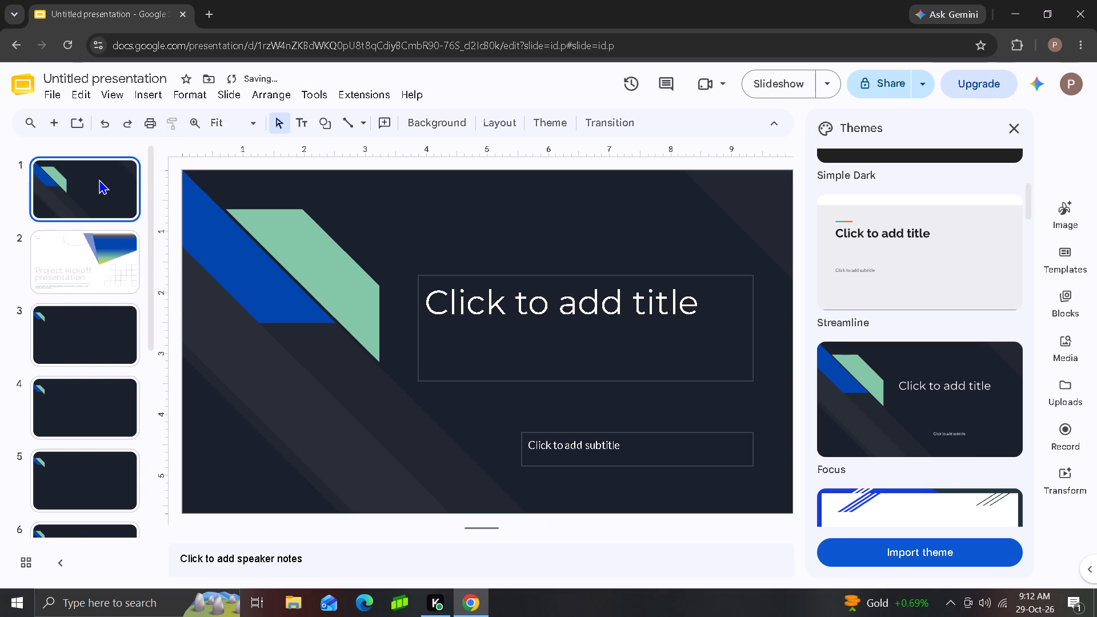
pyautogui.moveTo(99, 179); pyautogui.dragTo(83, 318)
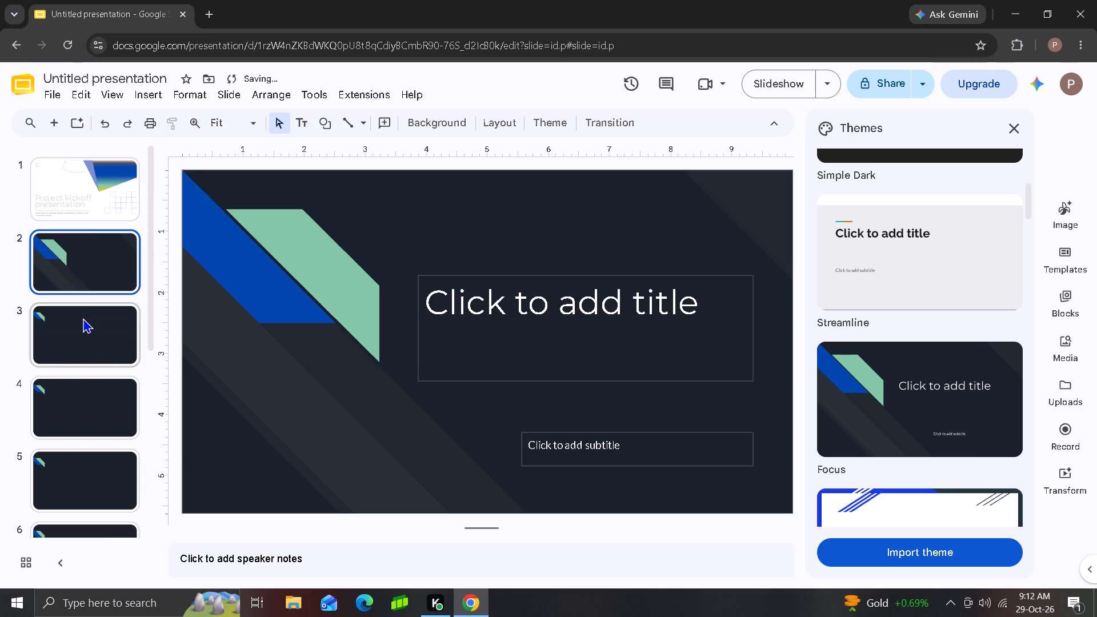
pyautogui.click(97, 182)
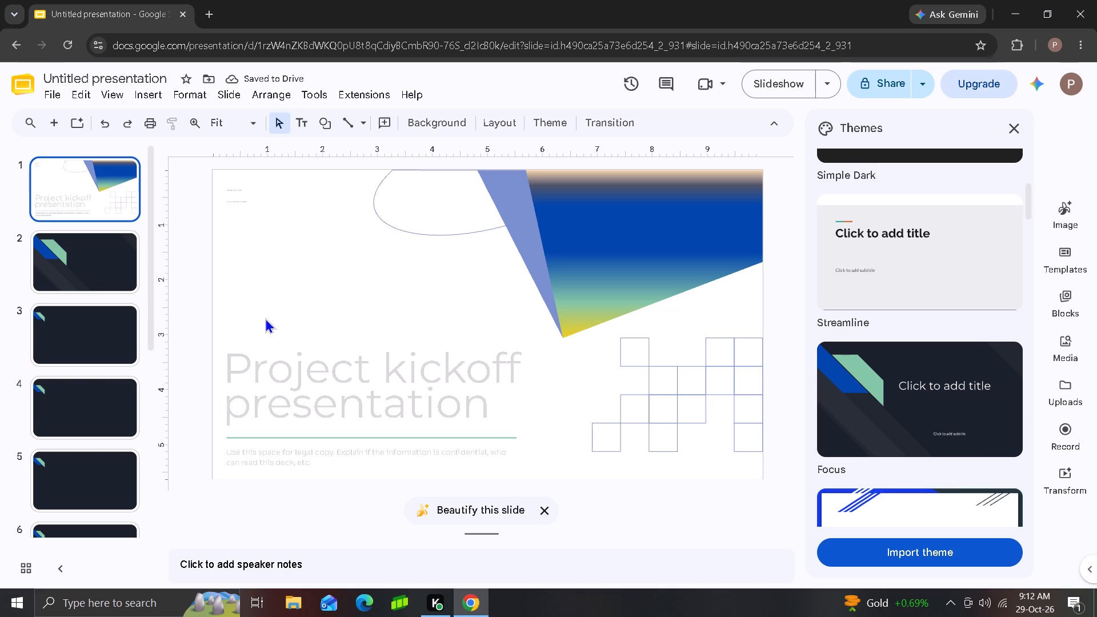
# Delete the Project kickoff cover slide and close the theme list.
pyautogui.click(89, 262)
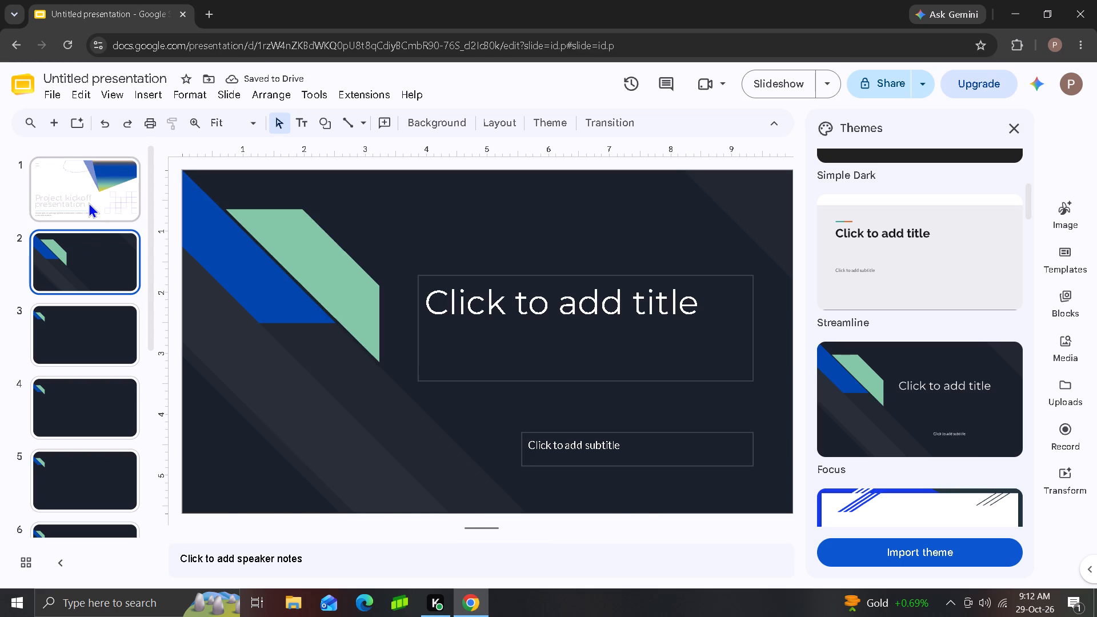
pyautogui.click(89, 202)
pyautogui.click(83, 256)
pyautogui.click(75, 373)
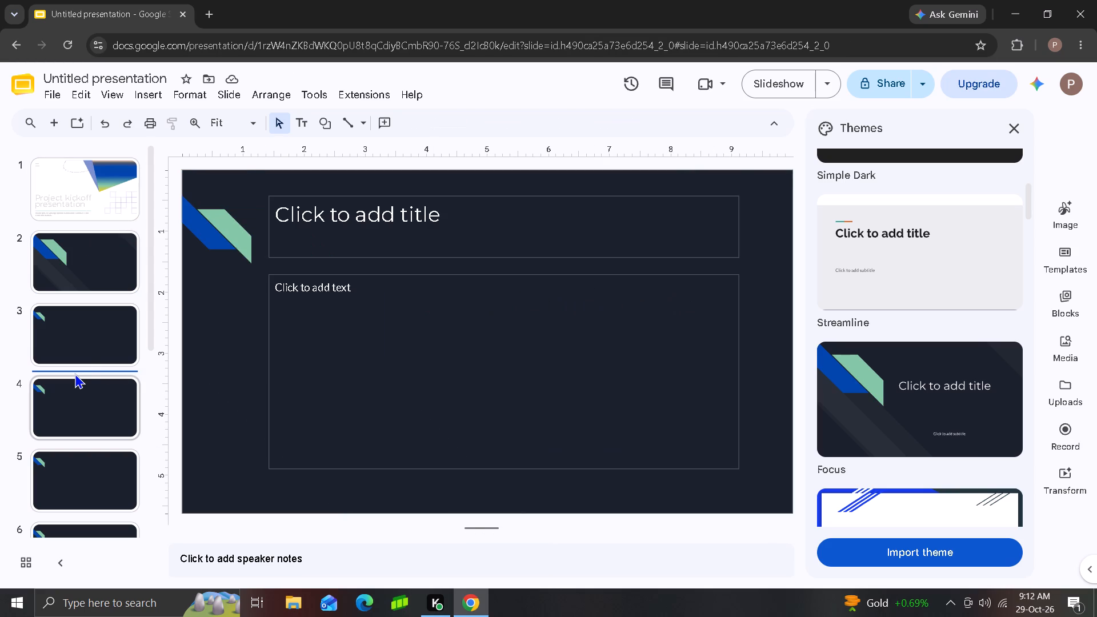
pyautogui.click(94, 283)
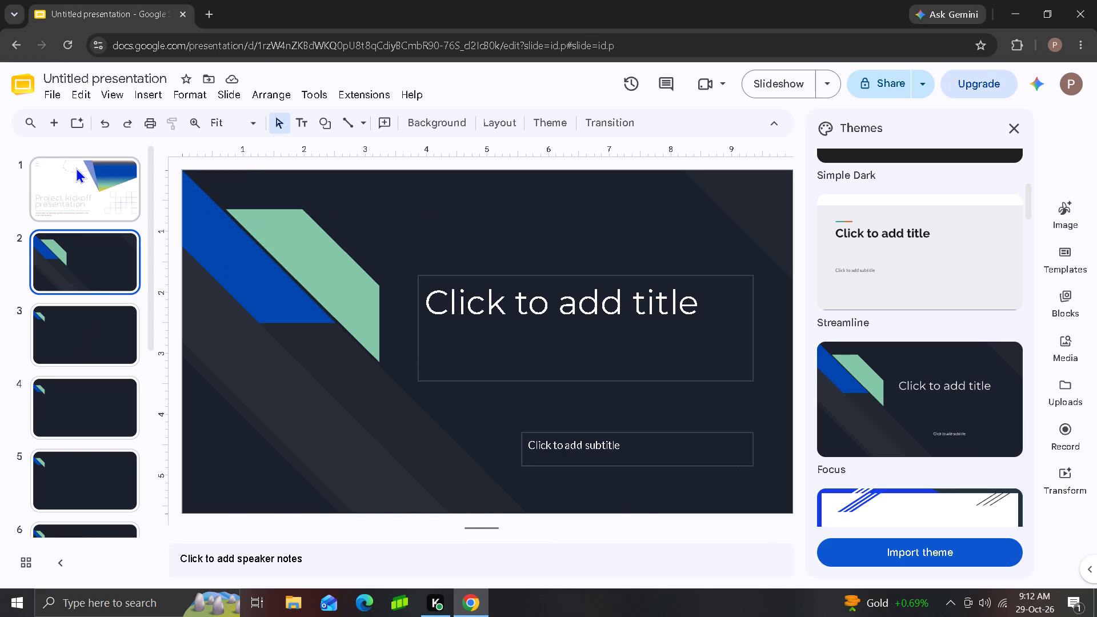
pyautogui.click(76, 167)
pyautogui.press('Delete')
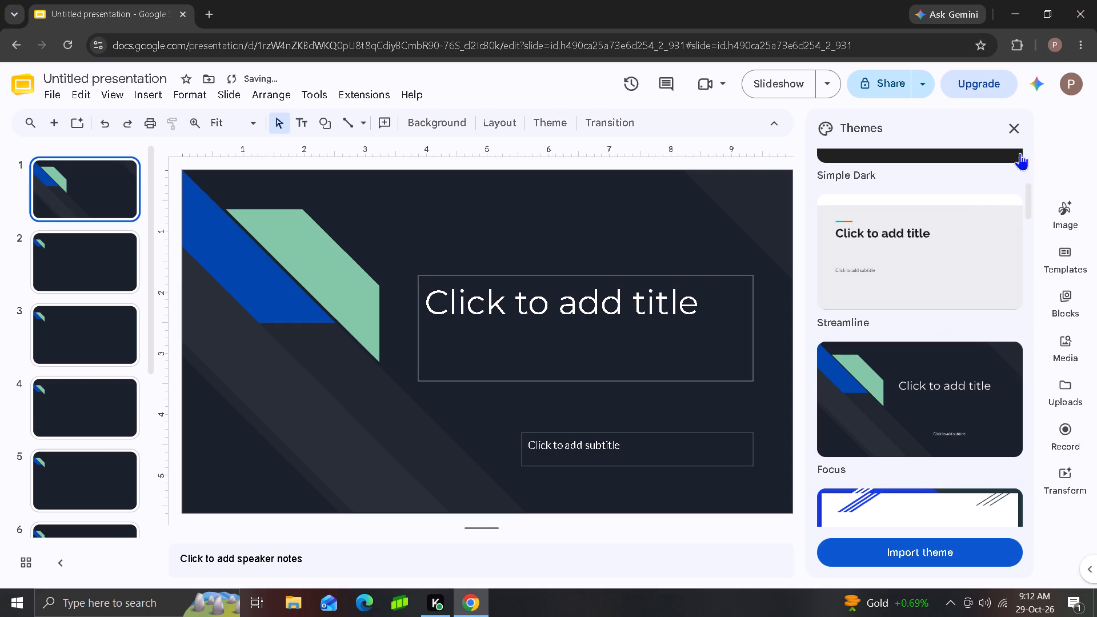
pyautogui.click(1015, 120)
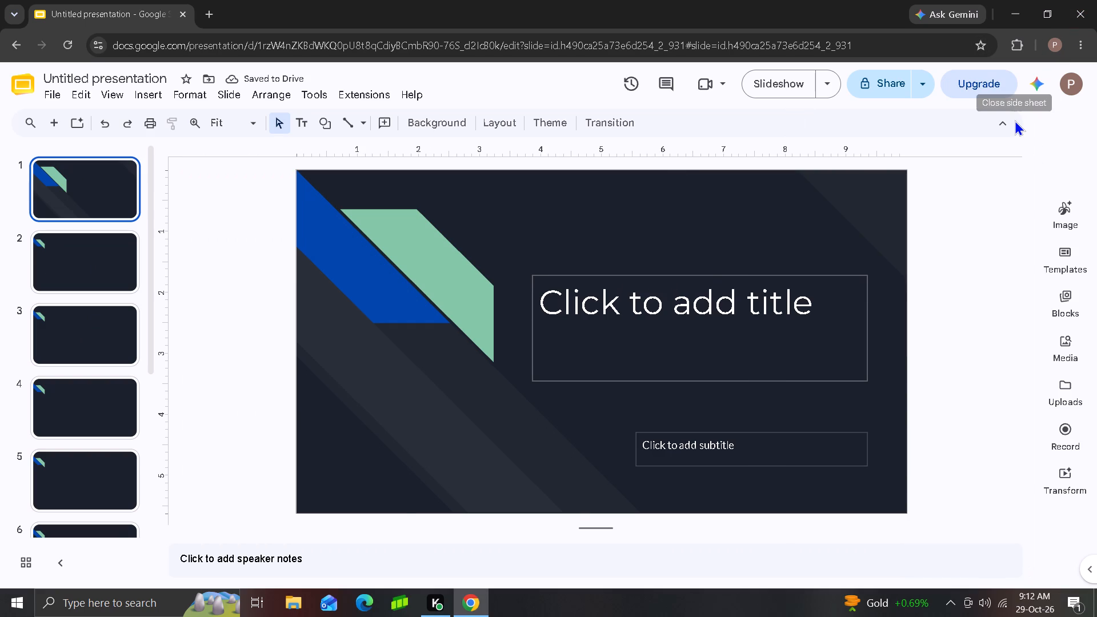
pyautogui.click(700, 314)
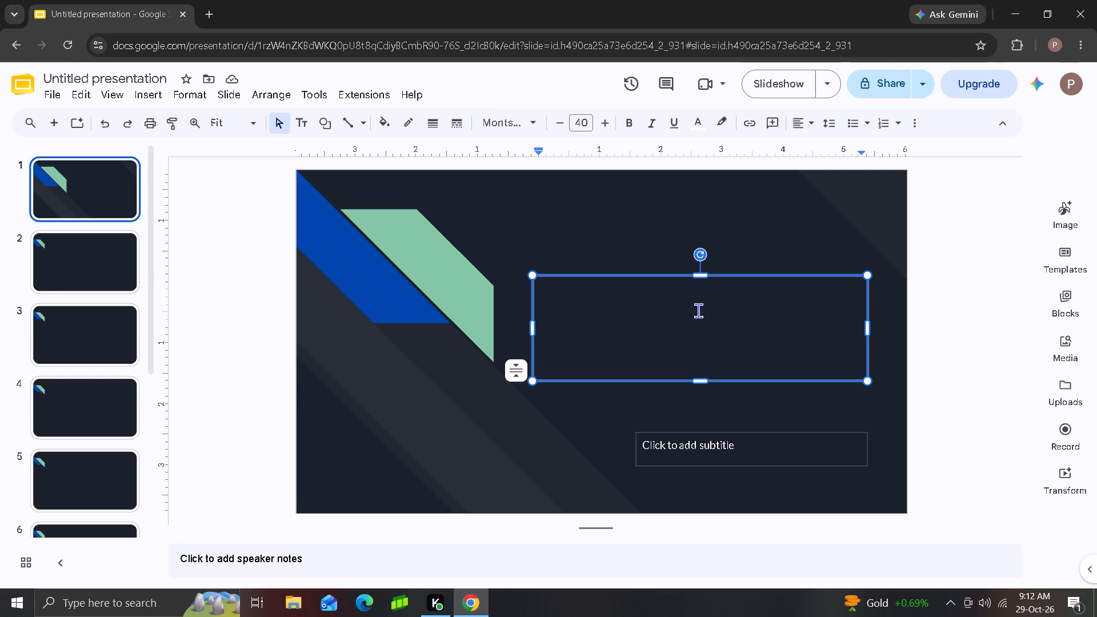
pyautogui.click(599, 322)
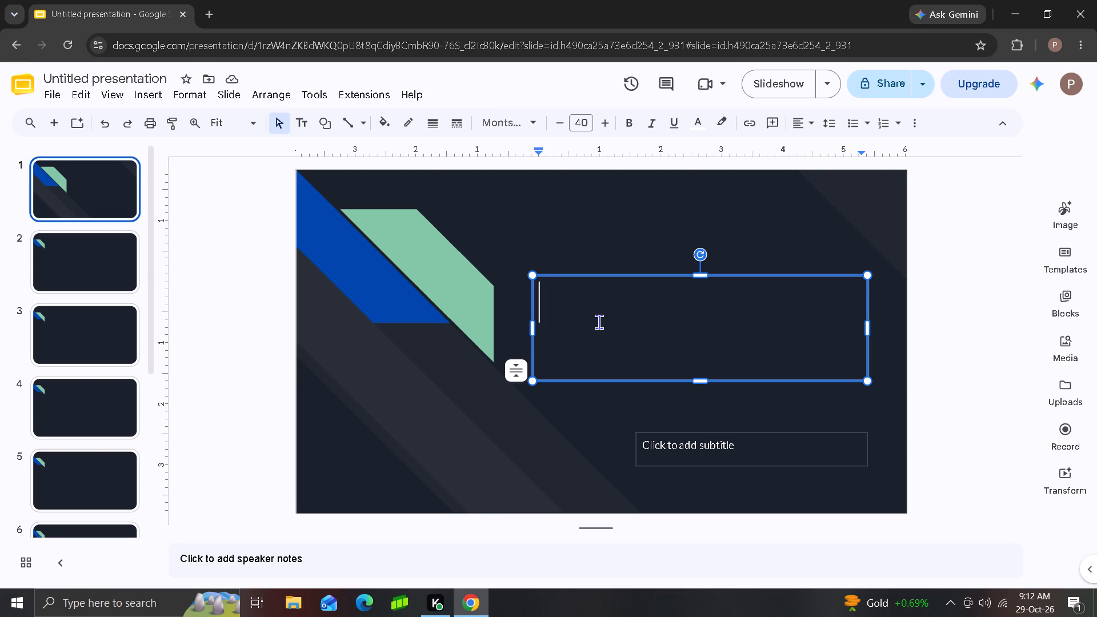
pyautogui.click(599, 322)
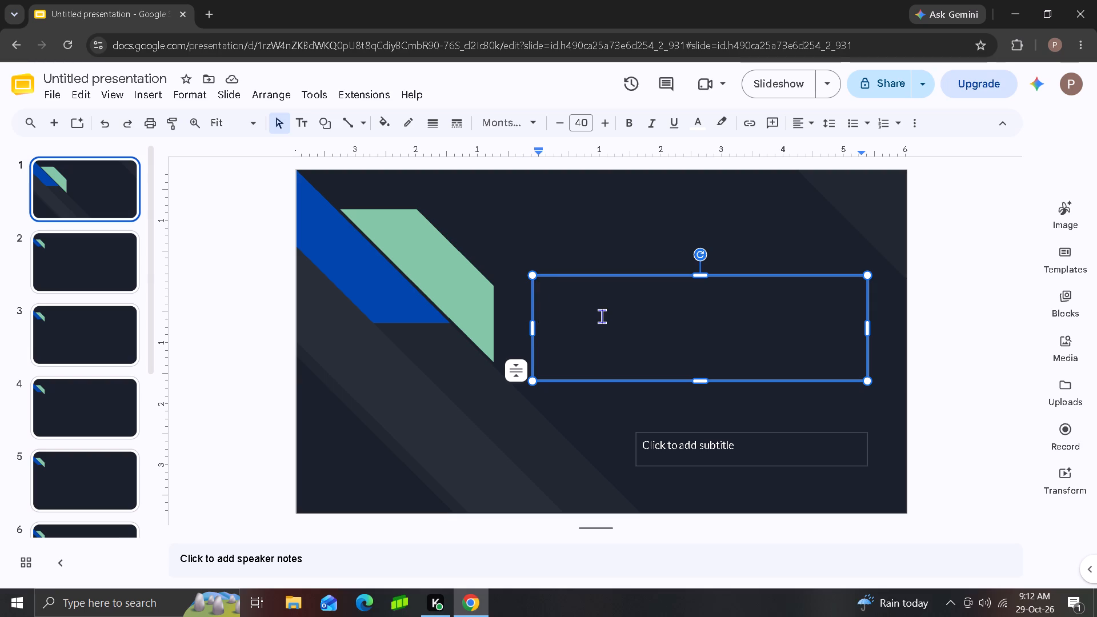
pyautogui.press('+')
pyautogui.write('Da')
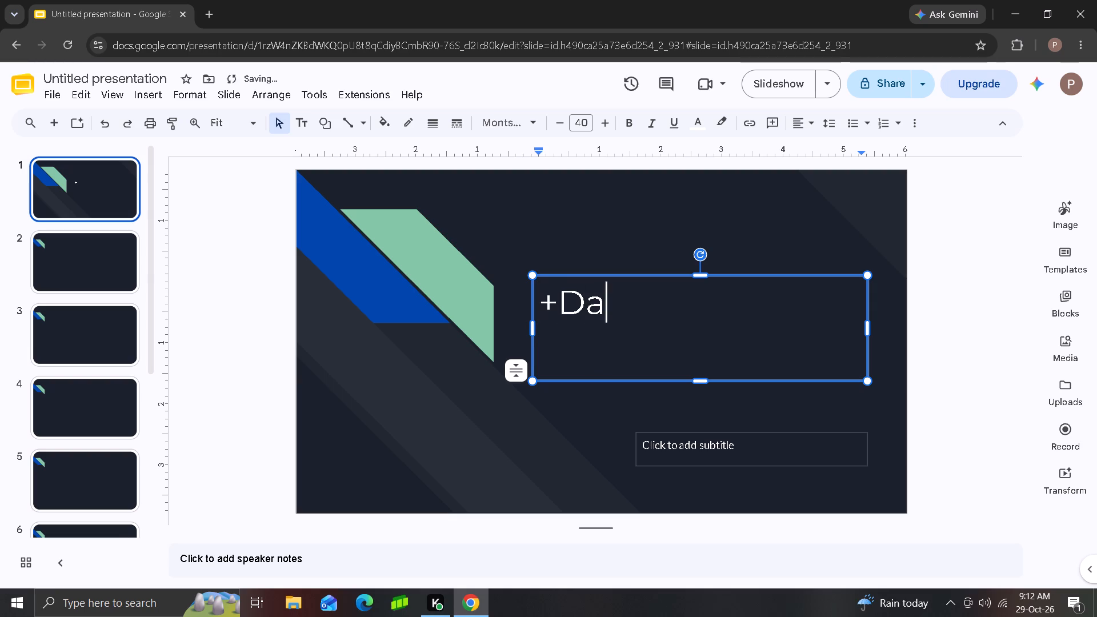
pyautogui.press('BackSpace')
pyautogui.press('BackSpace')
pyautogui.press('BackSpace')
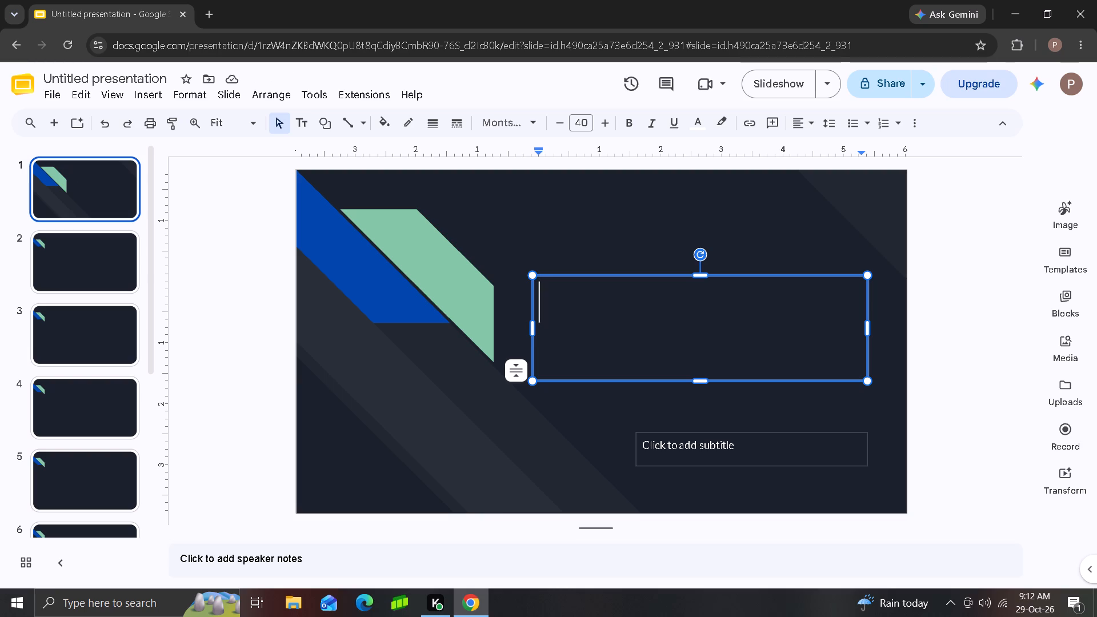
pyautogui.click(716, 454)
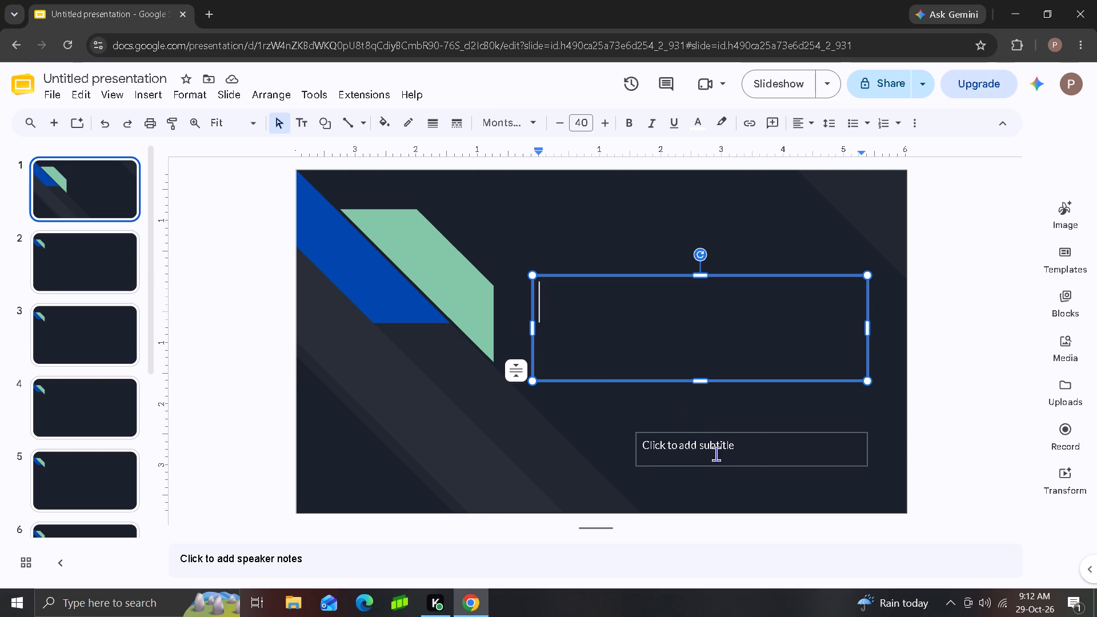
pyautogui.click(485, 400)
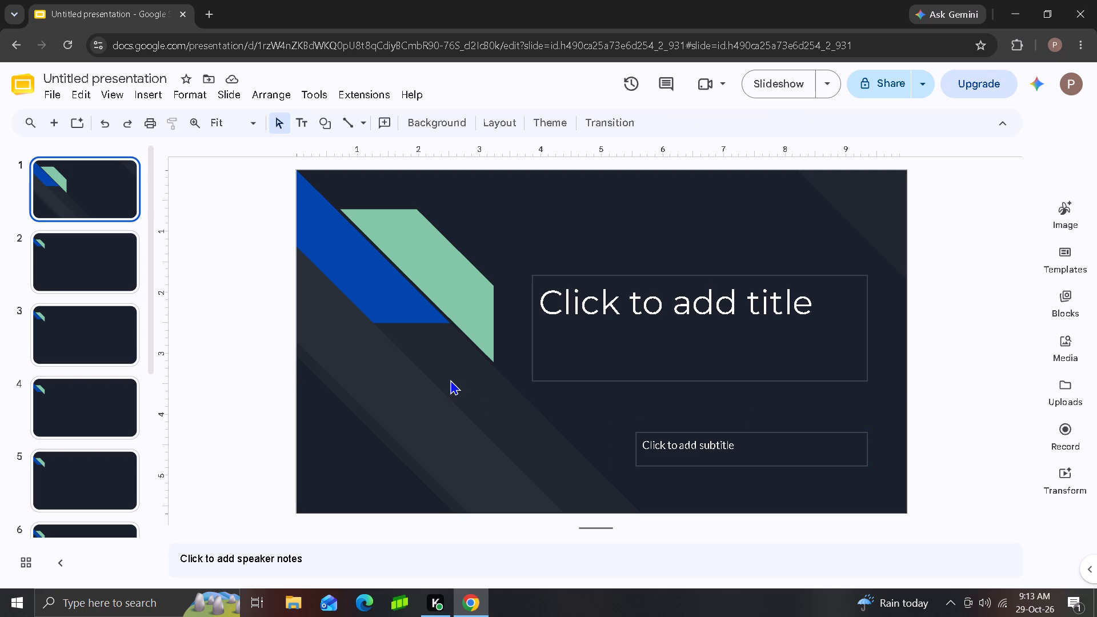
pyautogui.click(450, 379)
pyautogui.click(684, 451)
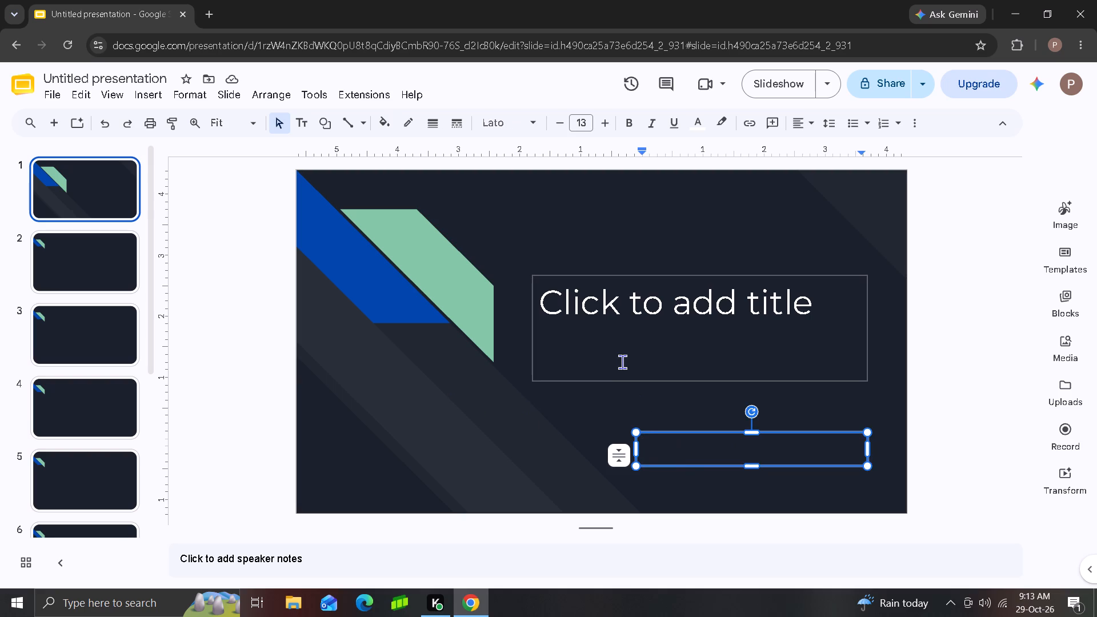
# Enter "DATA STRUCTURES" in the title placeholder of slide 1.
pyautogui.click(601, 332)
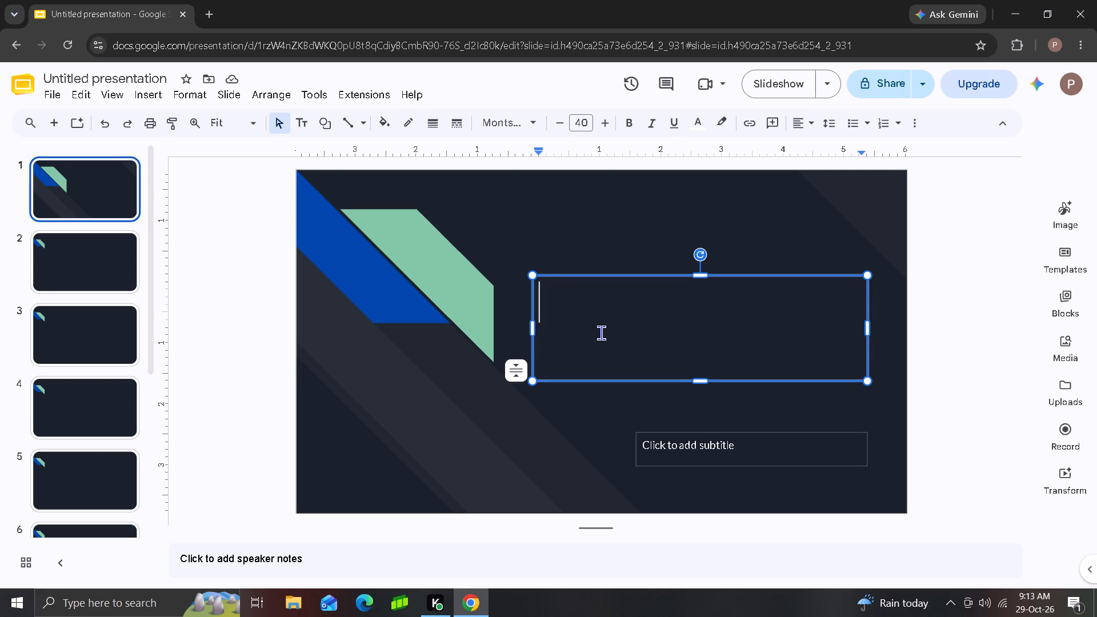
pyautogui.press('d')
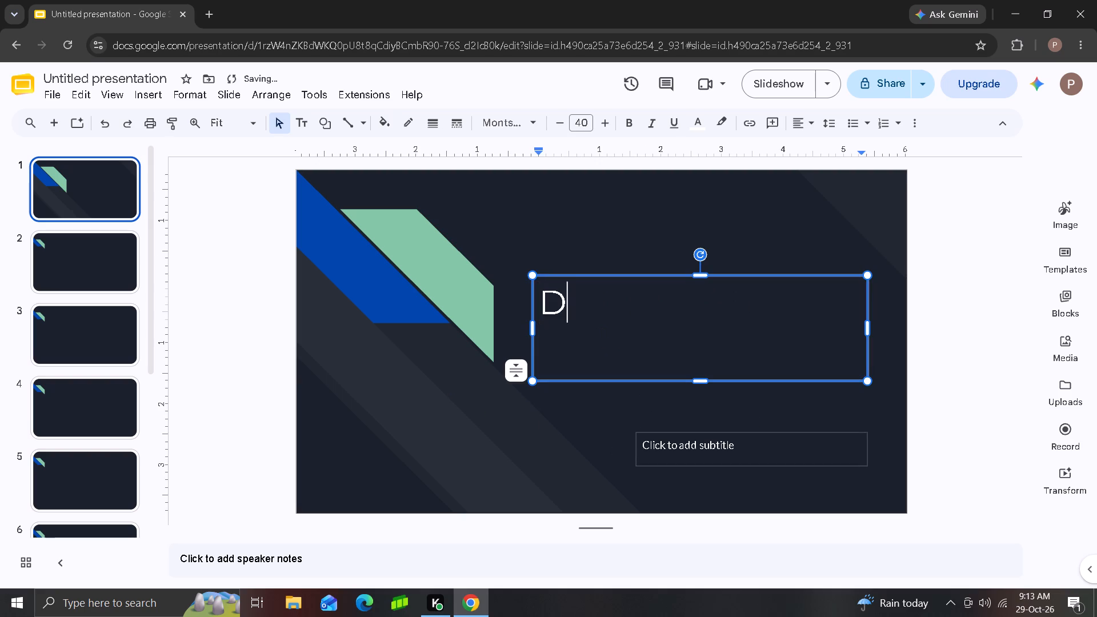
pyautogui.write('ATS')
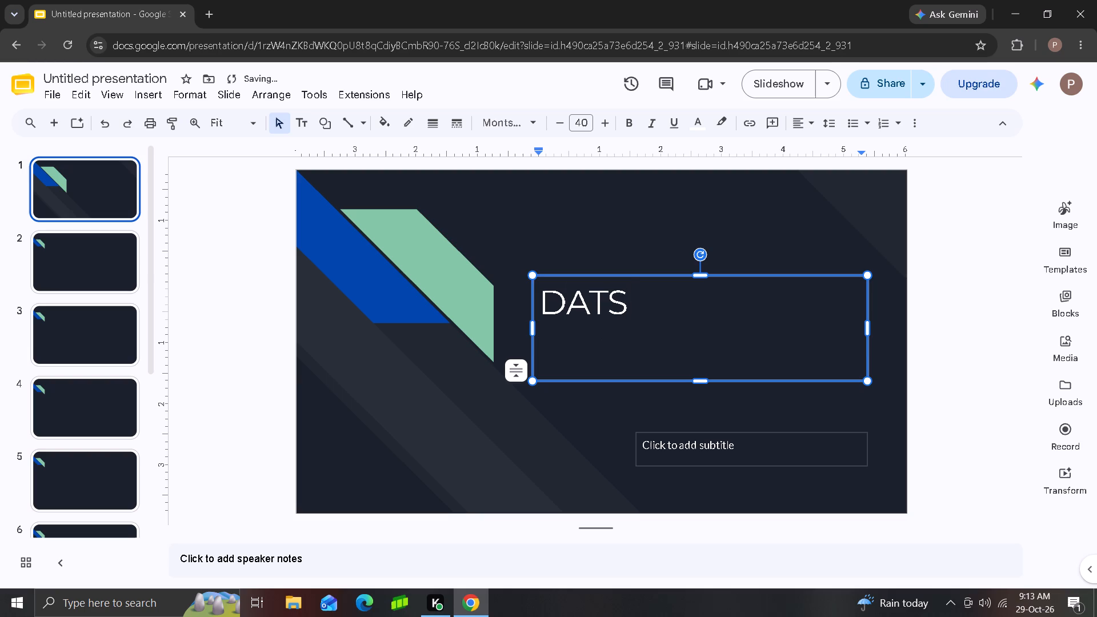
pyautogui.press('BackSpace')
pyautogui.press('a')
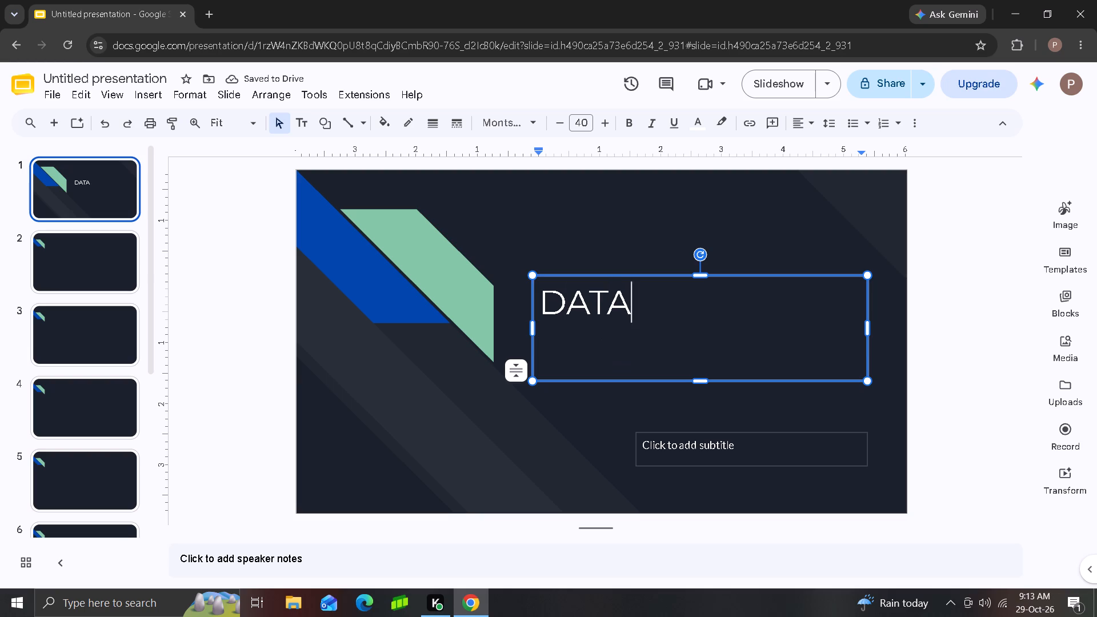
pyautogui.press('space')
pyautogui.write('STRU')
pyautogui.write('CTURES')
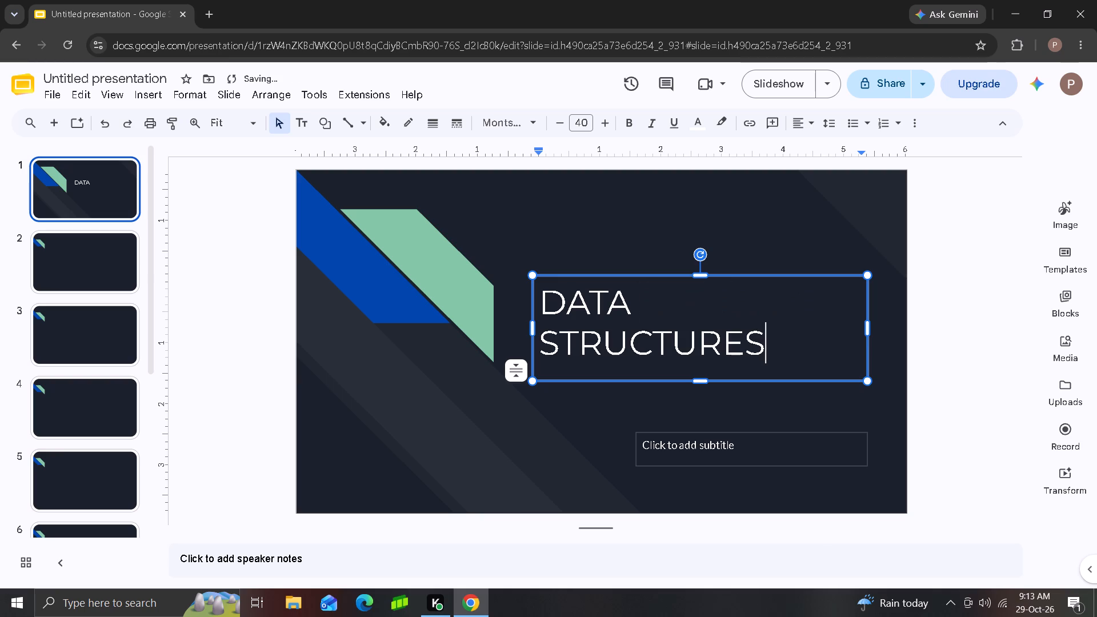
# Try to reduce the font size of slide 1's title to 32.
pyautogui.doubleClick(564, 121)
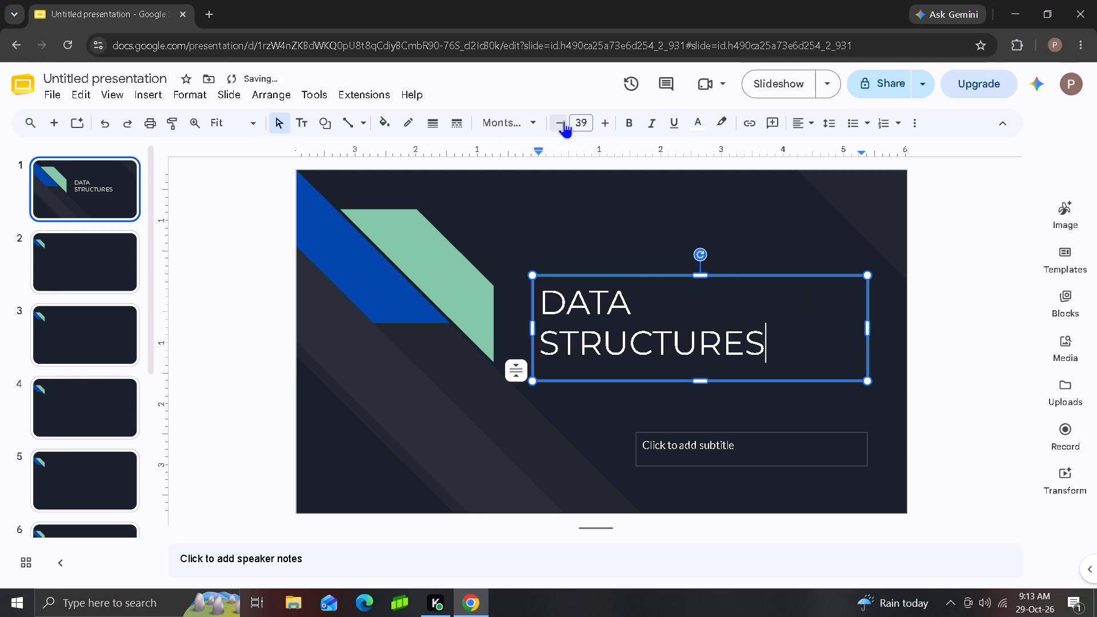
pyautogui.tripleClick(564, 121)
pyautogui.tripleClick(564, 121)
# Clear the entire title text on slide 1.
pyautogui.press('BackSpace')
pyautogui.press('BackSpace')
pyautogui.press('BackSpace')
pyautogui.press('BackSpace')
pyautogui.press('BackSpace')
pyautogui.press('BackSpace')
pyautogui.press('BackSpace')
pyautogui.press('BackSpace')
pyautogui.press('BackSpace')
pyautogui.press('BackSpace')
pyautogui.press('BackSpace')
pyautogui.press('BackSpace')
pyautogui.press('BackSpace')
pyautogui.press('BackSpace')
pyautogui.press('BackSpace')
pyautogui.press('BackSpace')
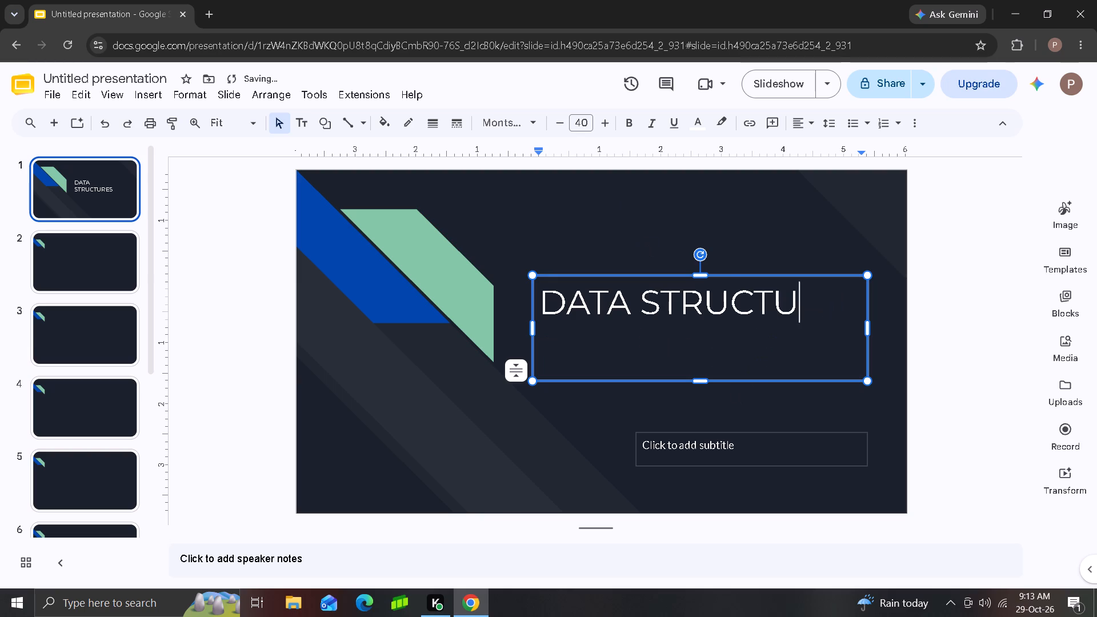
# Enter a single "D" in slide 1's title placeholder and set its font size to 30.
pyautogui.press('d')
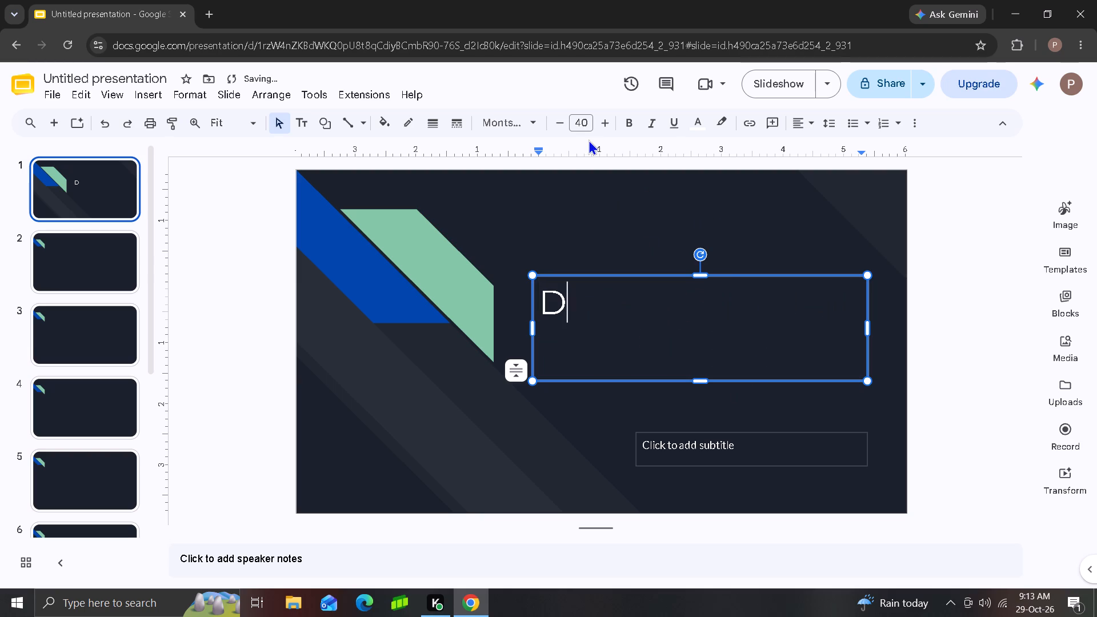
pyautogui.click(556, 299)
pyautogui.moveTo(551, 299); pyautogui.dragTo(574, 299)
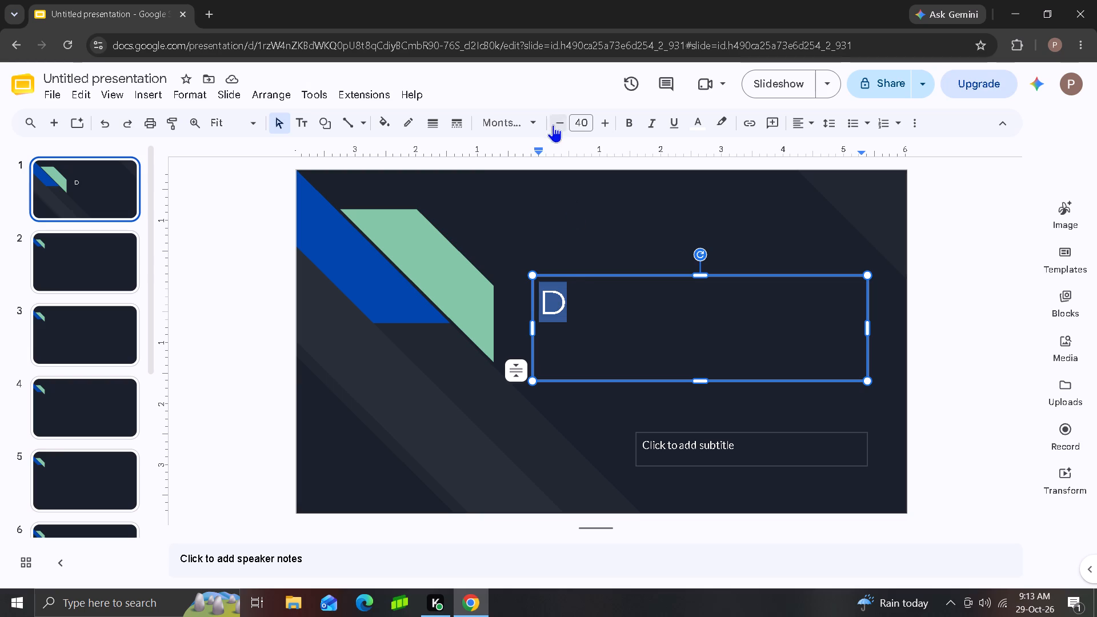
pyautogui.click(559, 123)
pyautogui.tripleClick(559, 123)
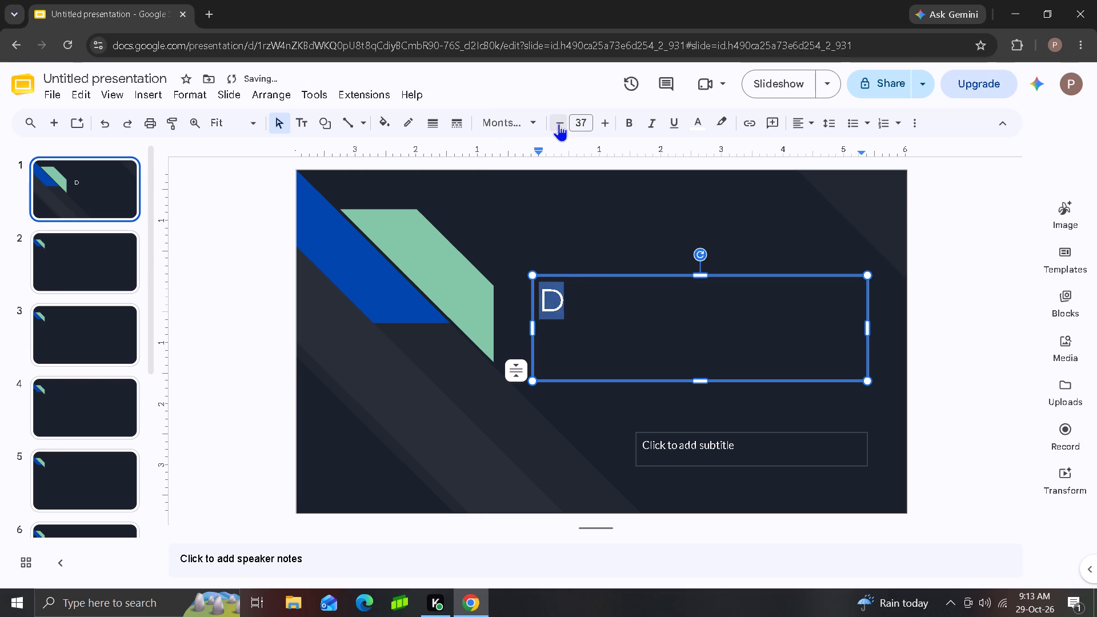
pyautogui.tripleClick(559, 123)
pyautogui.tripleClick(559, 123)
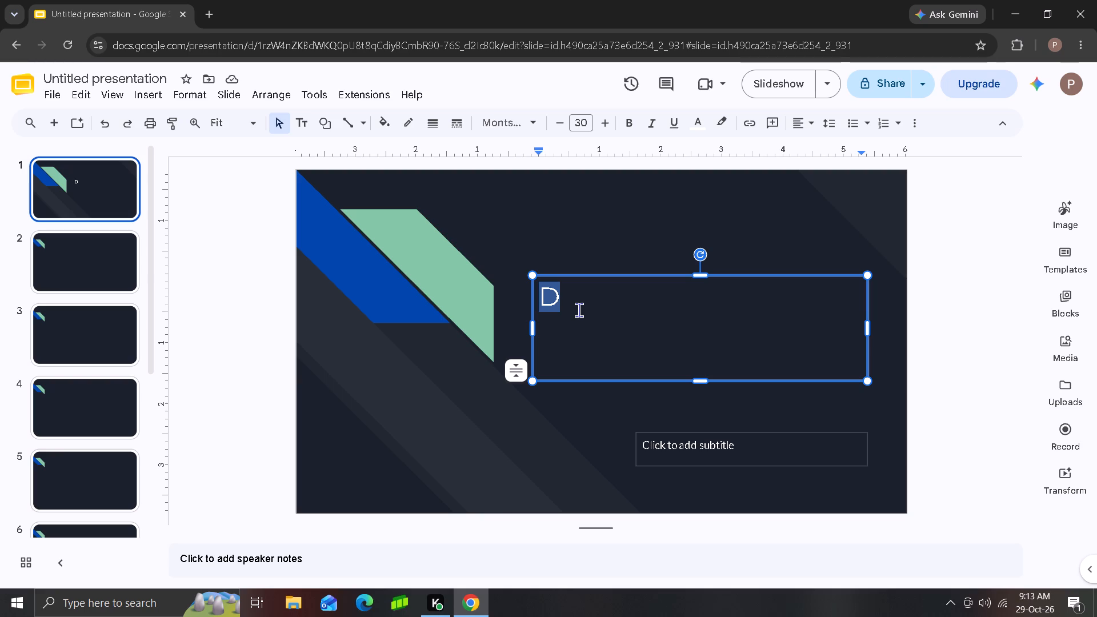
# Replace the "D" in slide 1's title with "DATA STUCTURES AND ALGORITHM IN C++".
pyautogui.press('a')
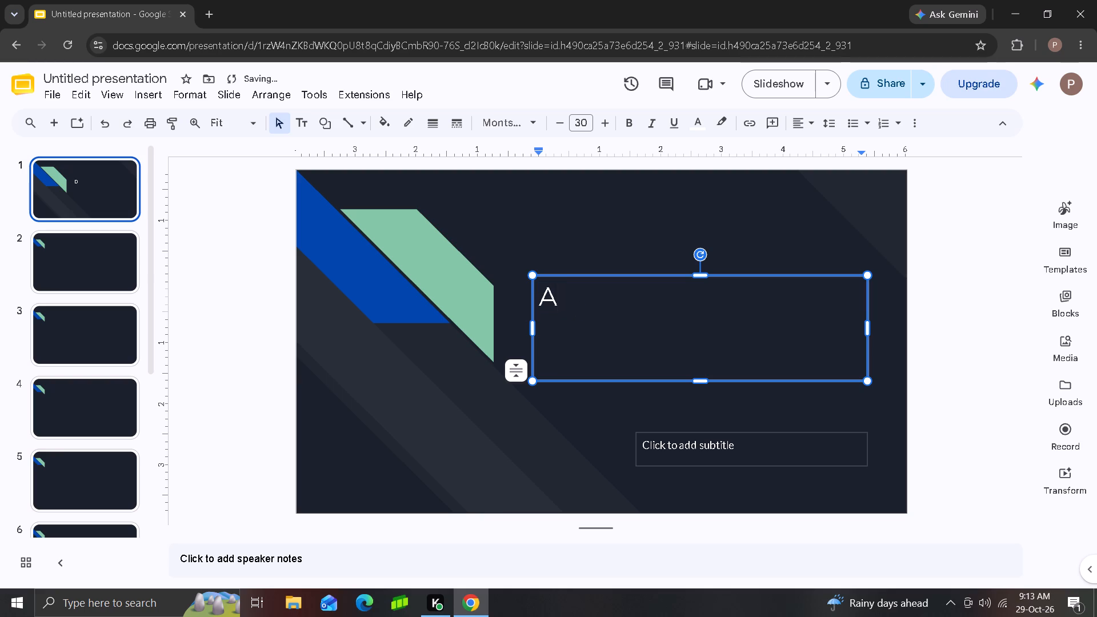
pyautogui.press('BackSpace')
pyautogui.write('DATS')
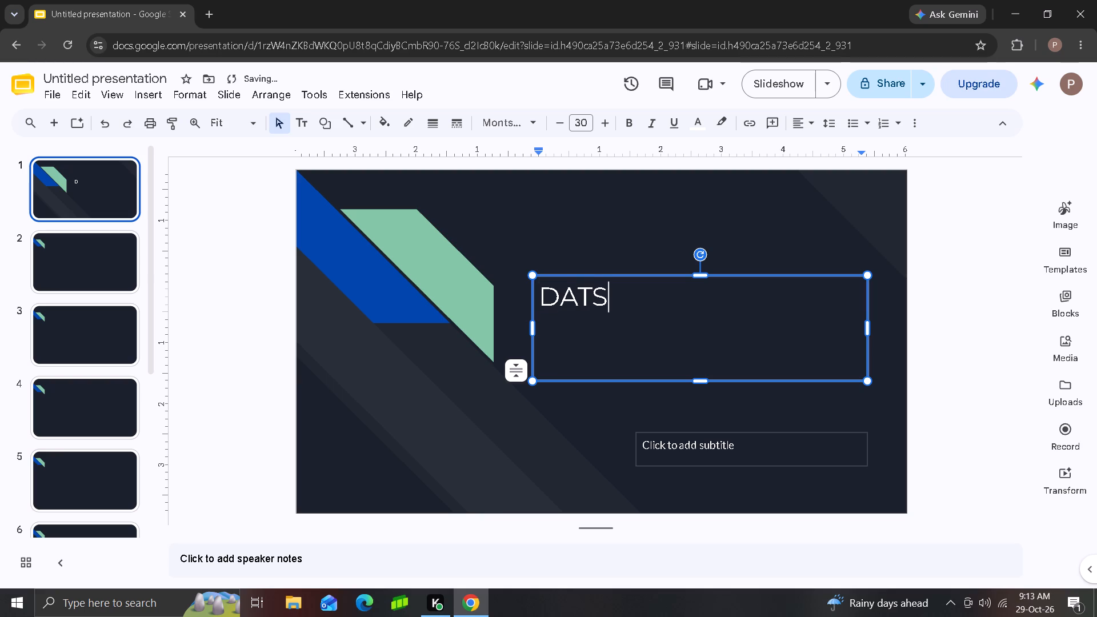
pyautogui.press('BackSpace')
pyautogui.write('A')
pyautogui.press('space')
pyautogui.write('STUC')
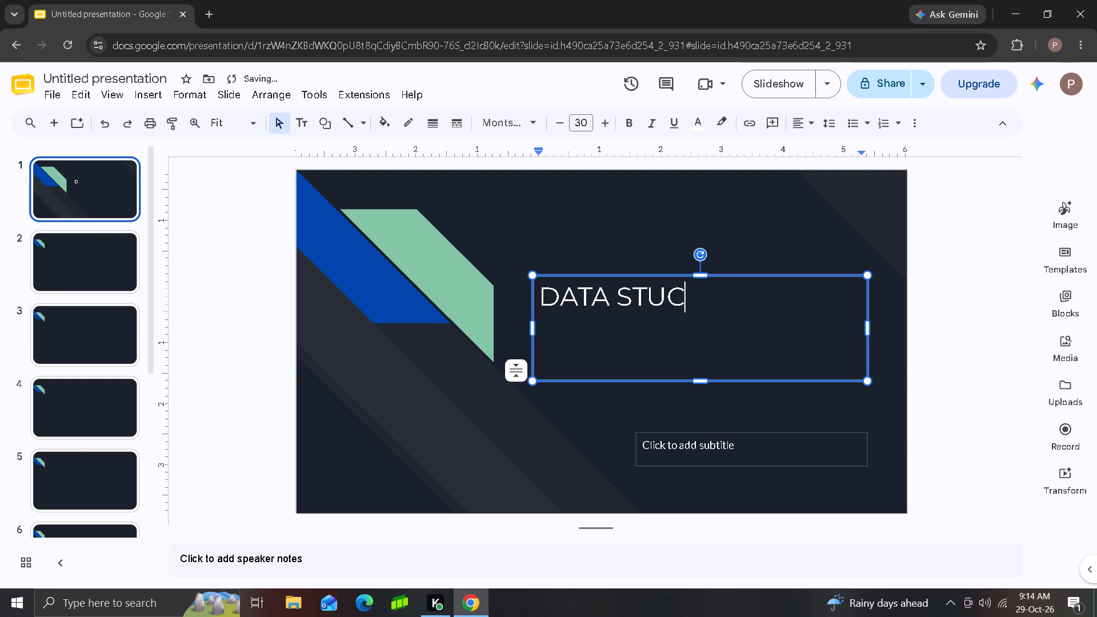
pyautogui.write('TURES')
pyautogui.press('space')
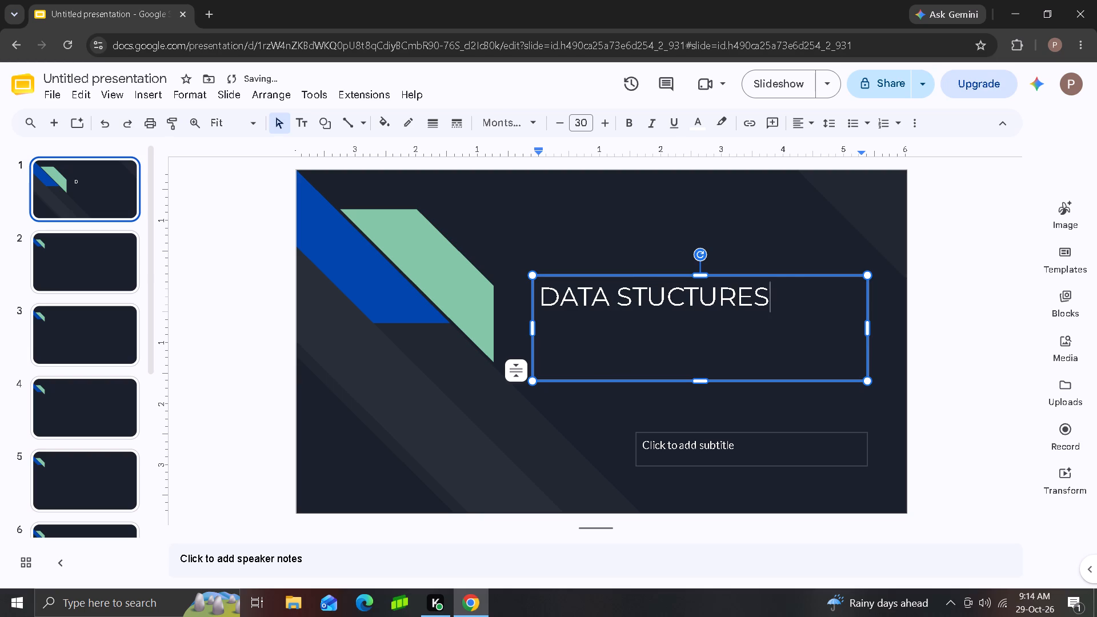
pyautogui.write('AND')
pyautogui.press('space')
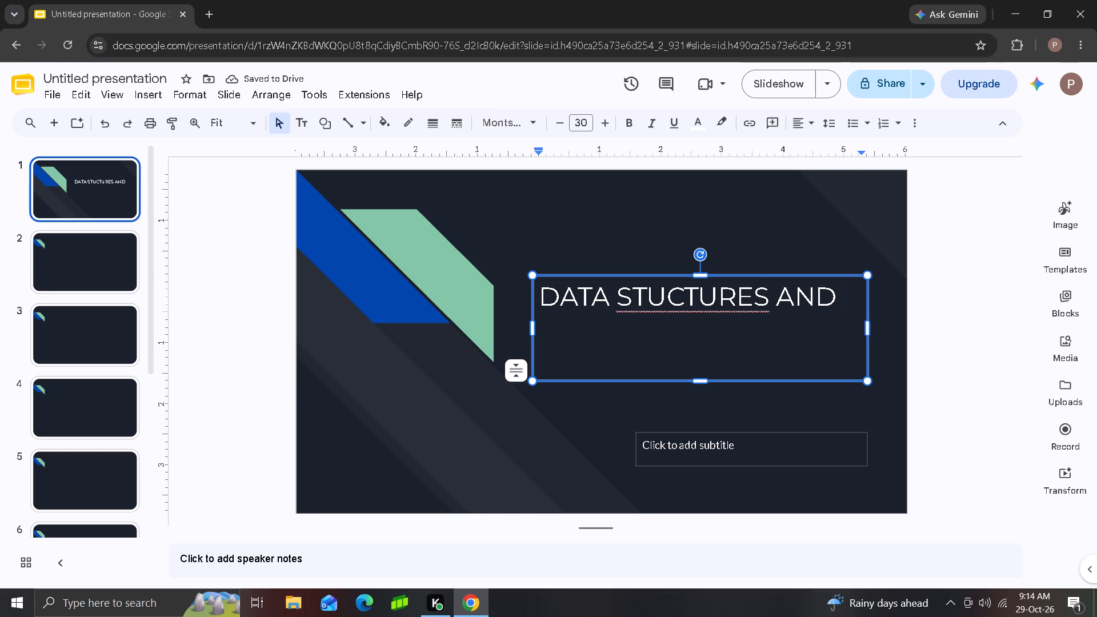
pyautogui.write('AL')
pyautogui.write('GORIT')
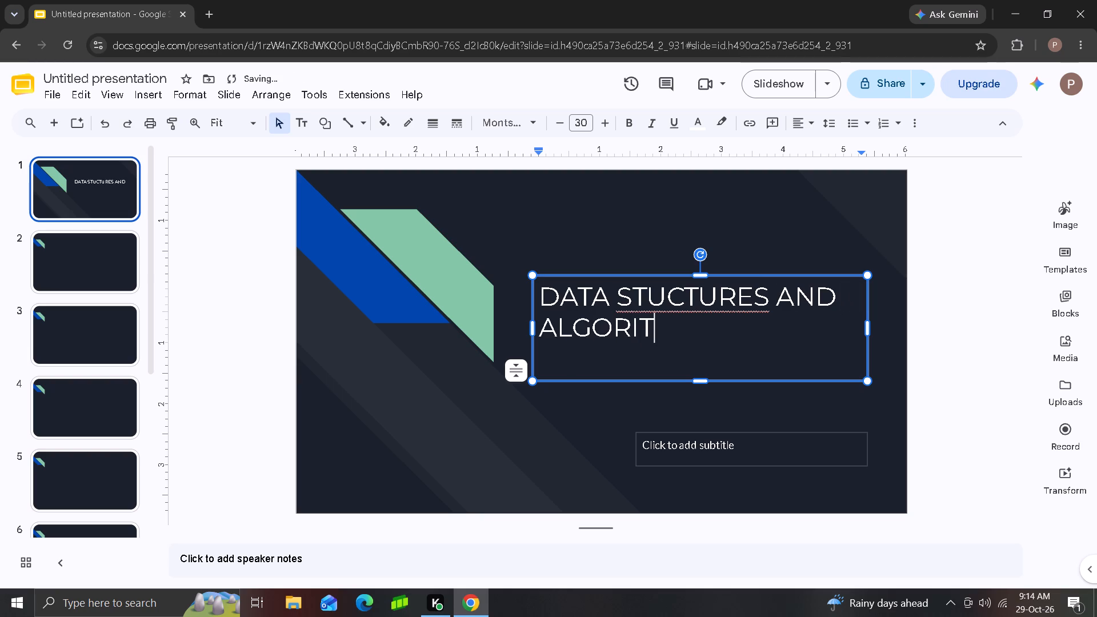
pyautogui.write('HM')
pyautogui.press('space')
pyautogui.write('IN')
pyautogui.press('space')
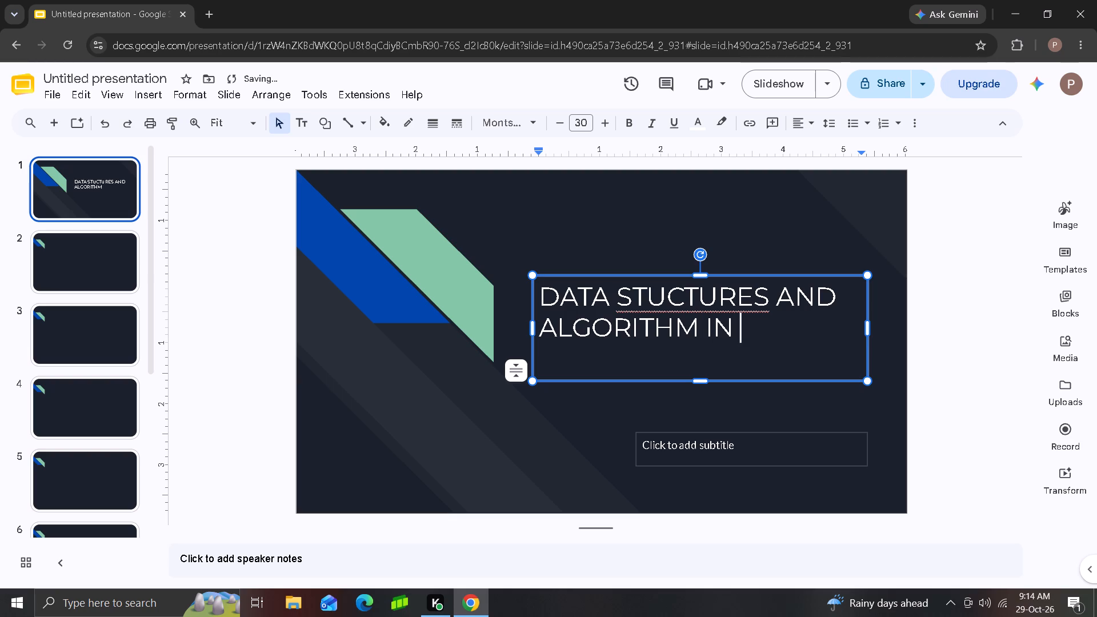
pyautogui.write('C++')
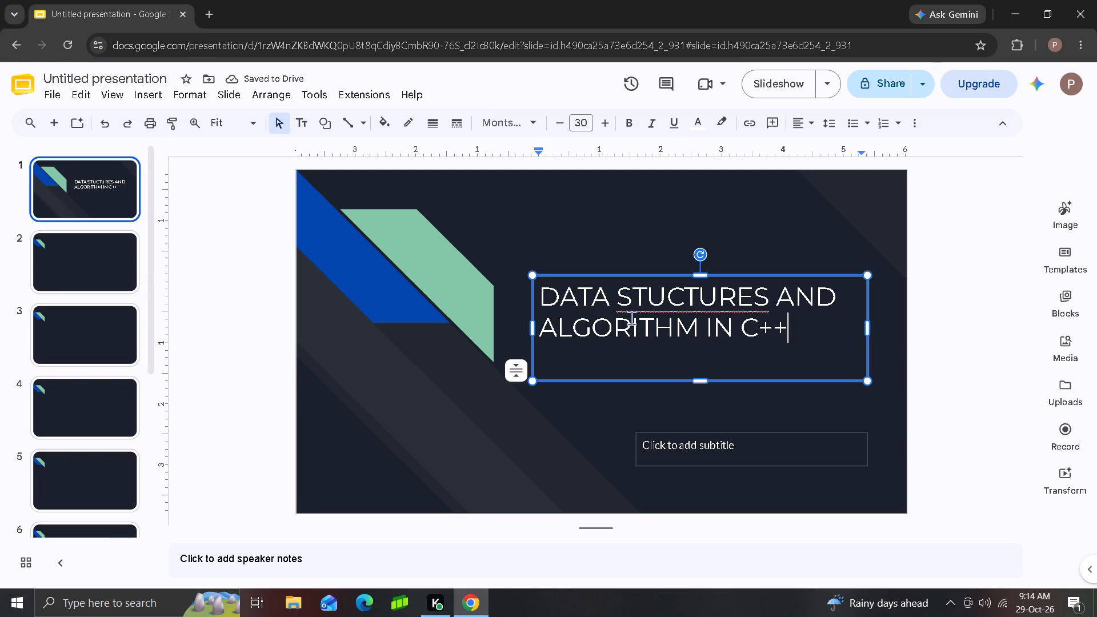
# Correct the misspelled word in slide 1's title to "STRUCTURES".
pyautogui.click(648, 297)
pyautogui.press('r')
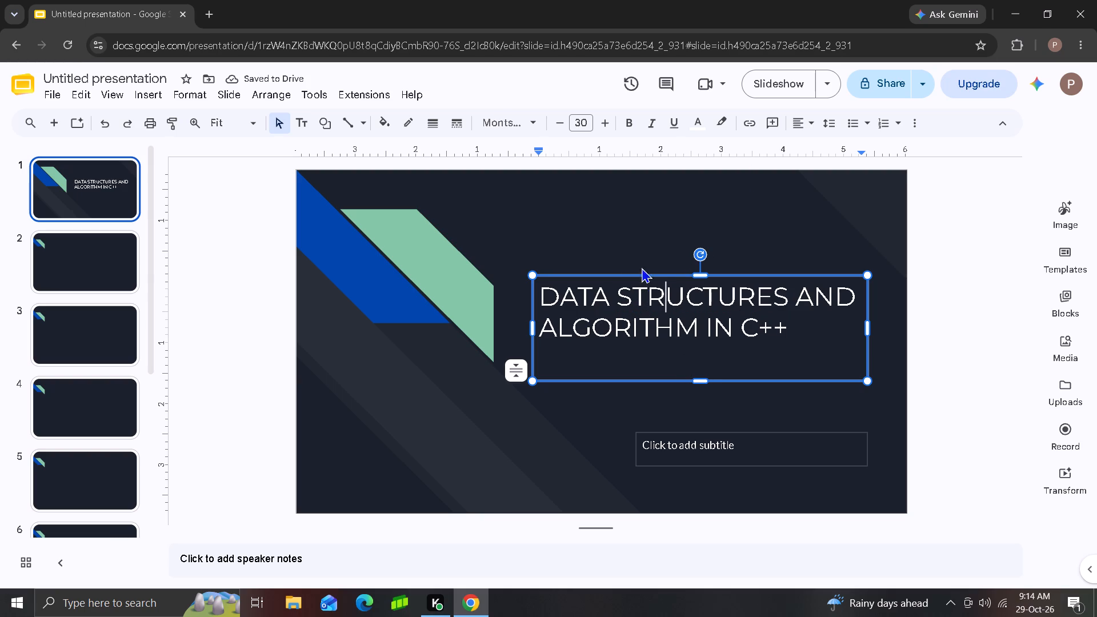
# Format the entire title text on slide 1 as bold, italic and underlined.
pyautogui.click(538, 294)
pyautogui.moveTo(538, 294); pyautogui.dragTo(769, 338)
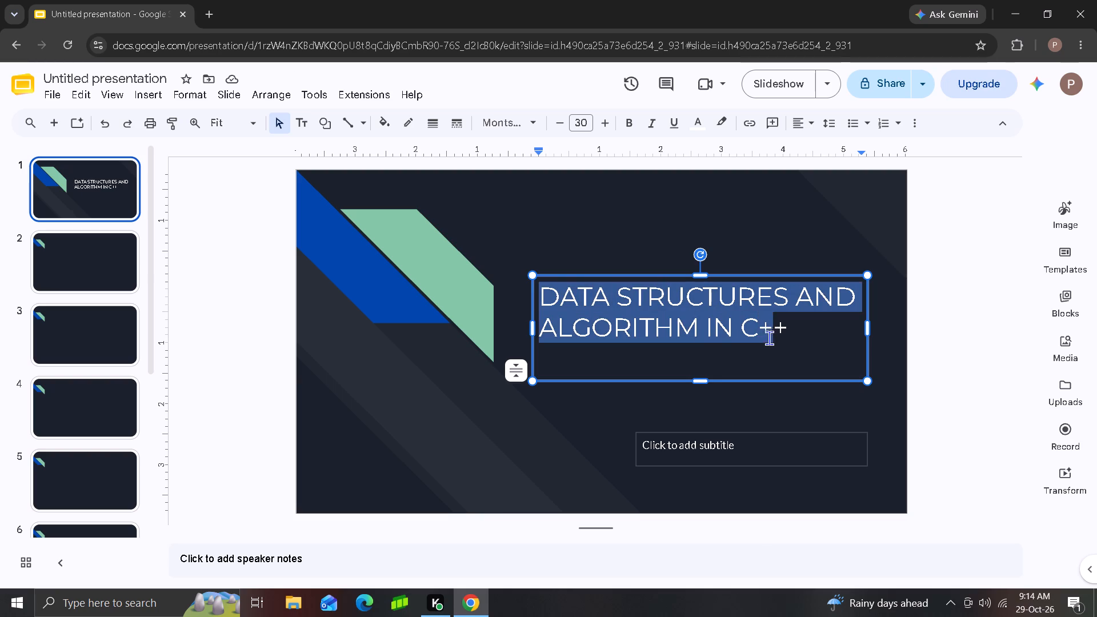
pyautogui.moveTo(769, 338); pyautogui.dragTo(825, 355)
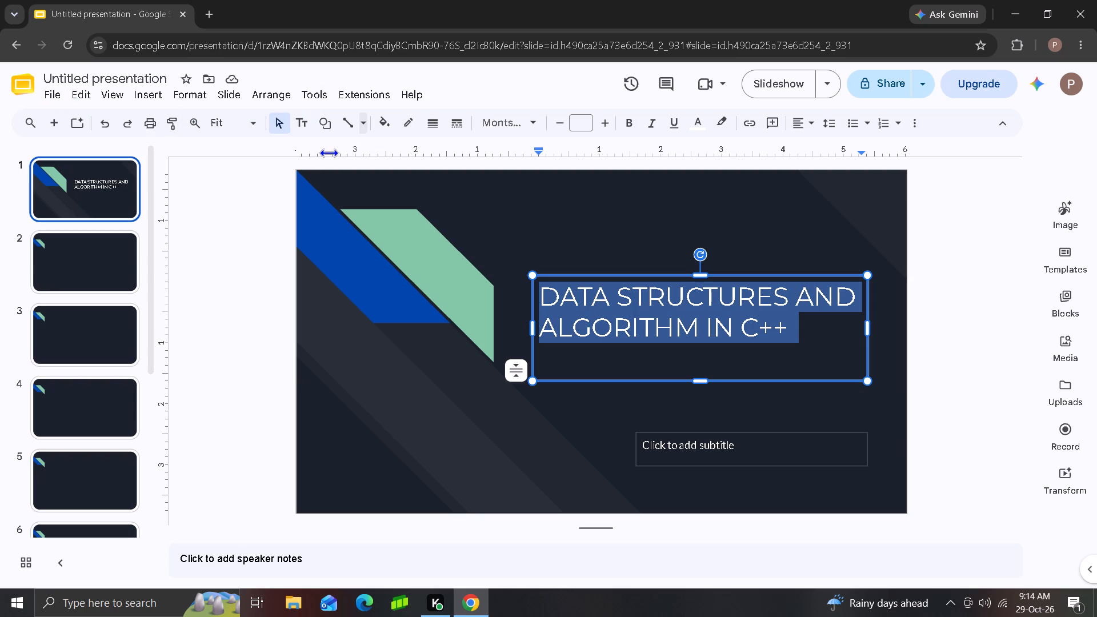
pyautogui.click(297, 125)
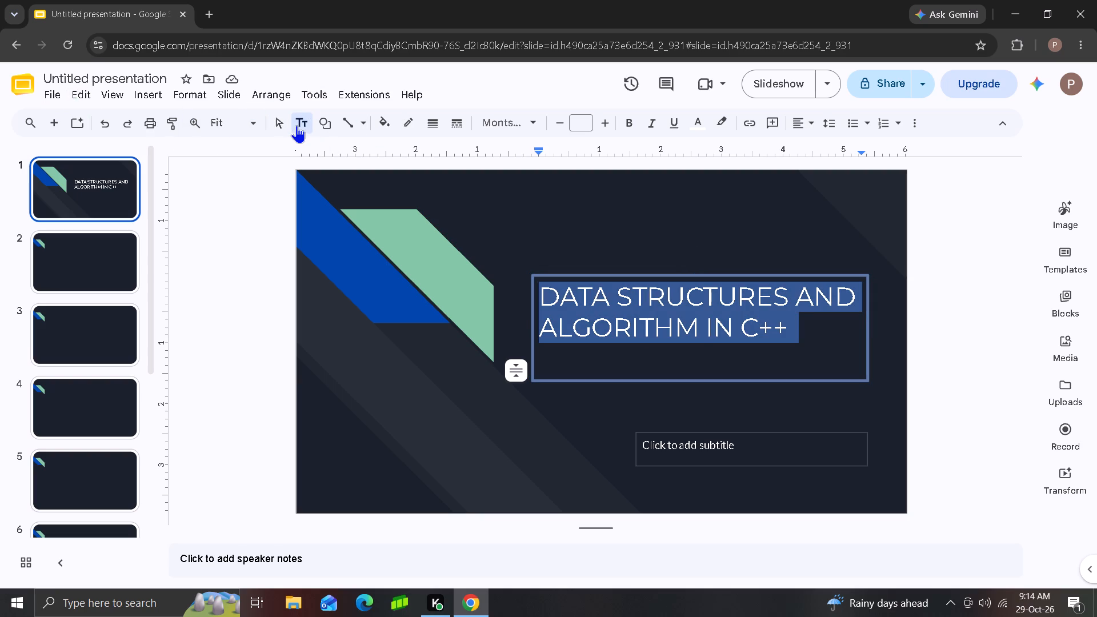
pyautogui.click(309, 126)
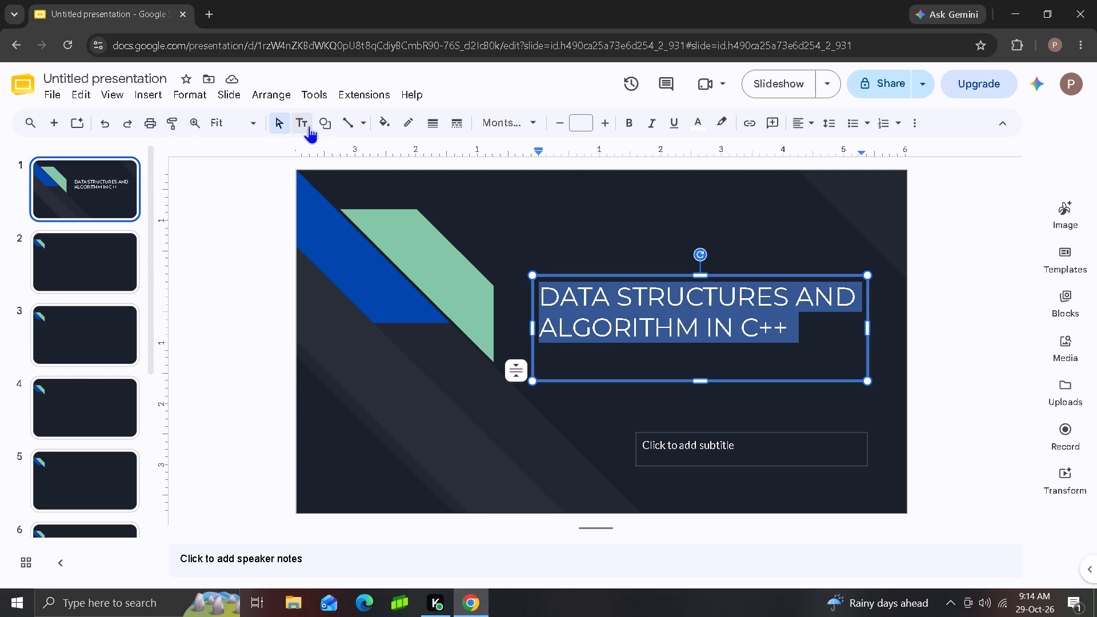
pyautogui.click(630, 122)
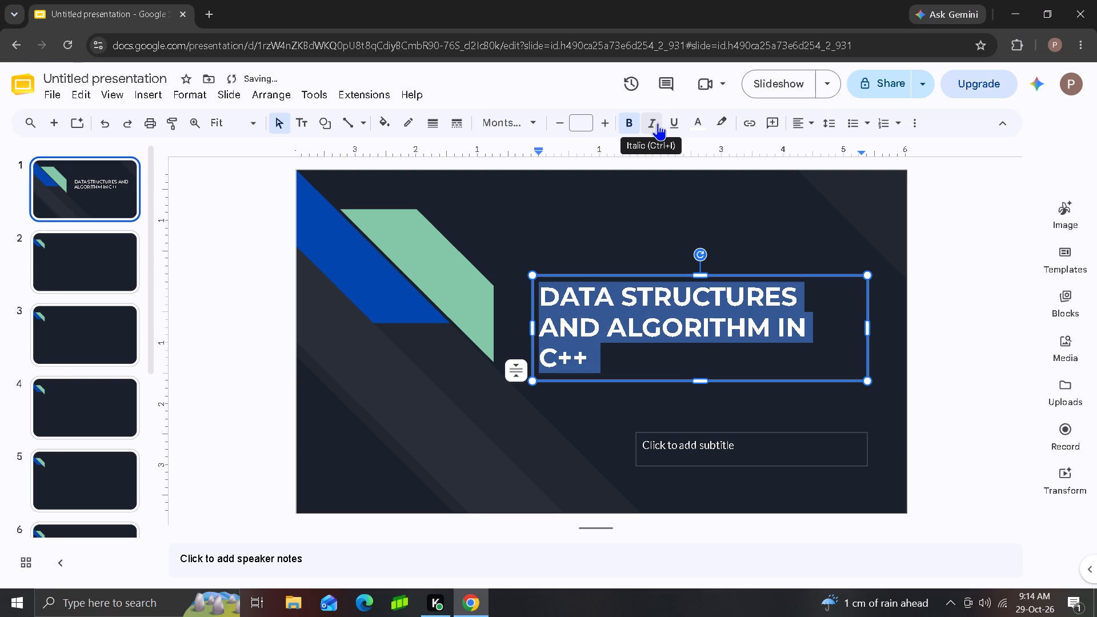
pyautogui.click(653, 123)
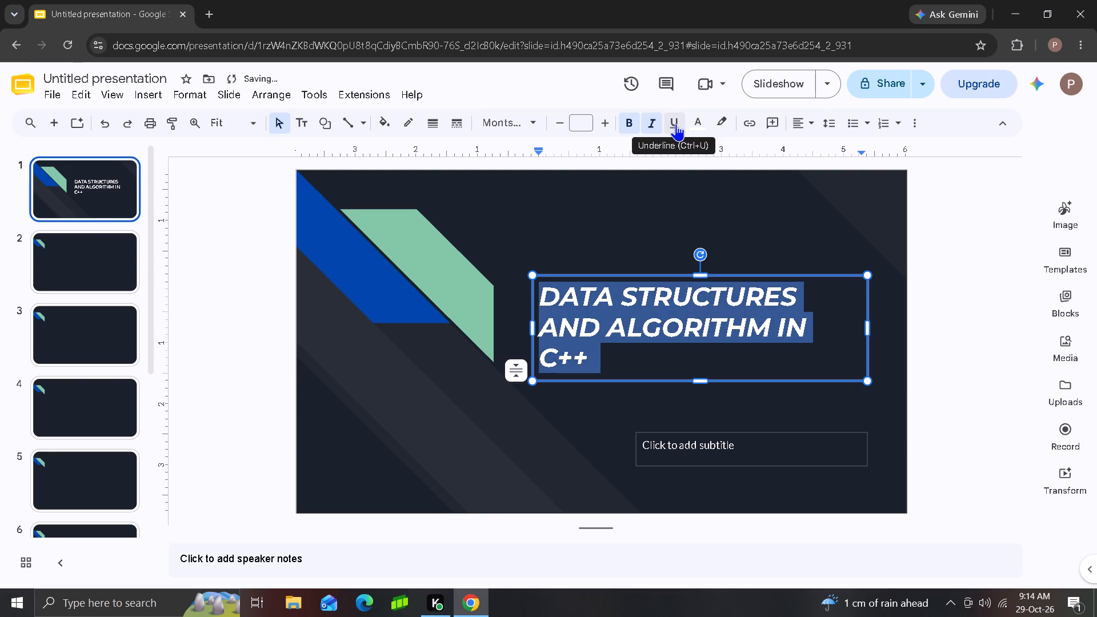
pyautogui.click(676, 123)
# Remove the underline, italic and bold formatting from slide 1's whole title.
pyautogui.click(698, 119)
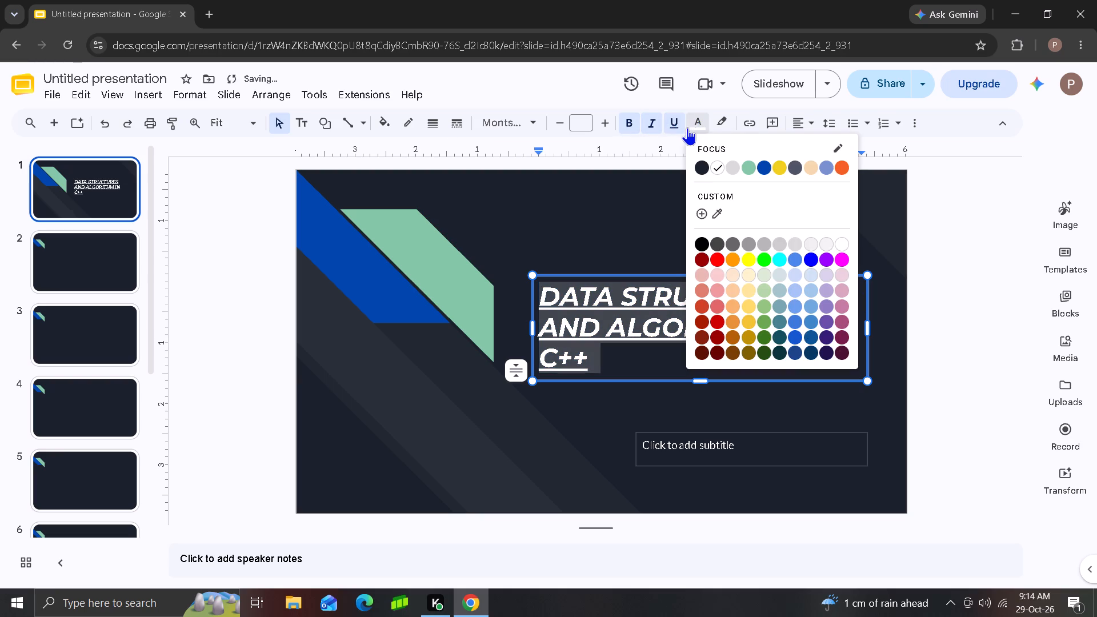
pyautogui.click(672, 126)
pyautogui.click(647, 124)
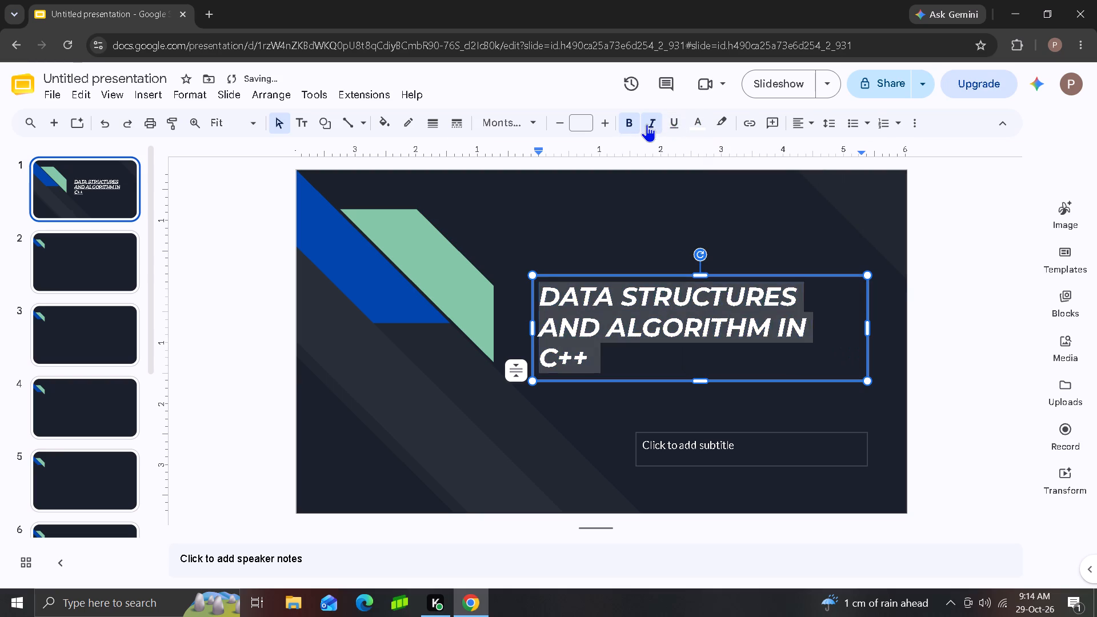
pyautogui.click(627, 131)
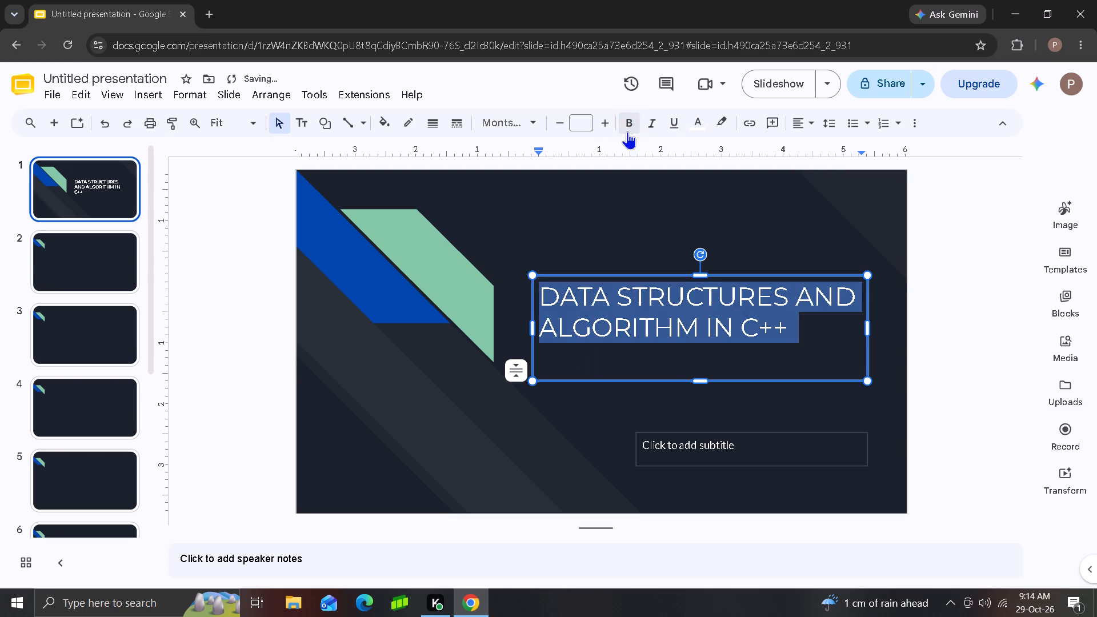
# Apply italic and bold to the whole title on slide 1 and deselect it.
pyautogui.click(647, 116)
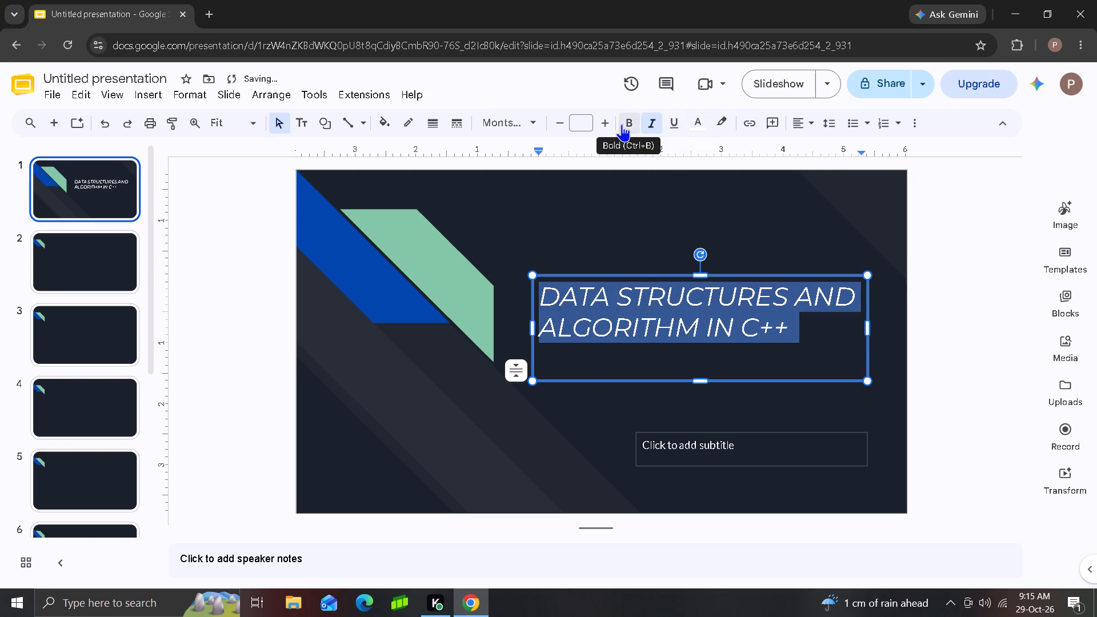
pyautogui.click(628, 122)
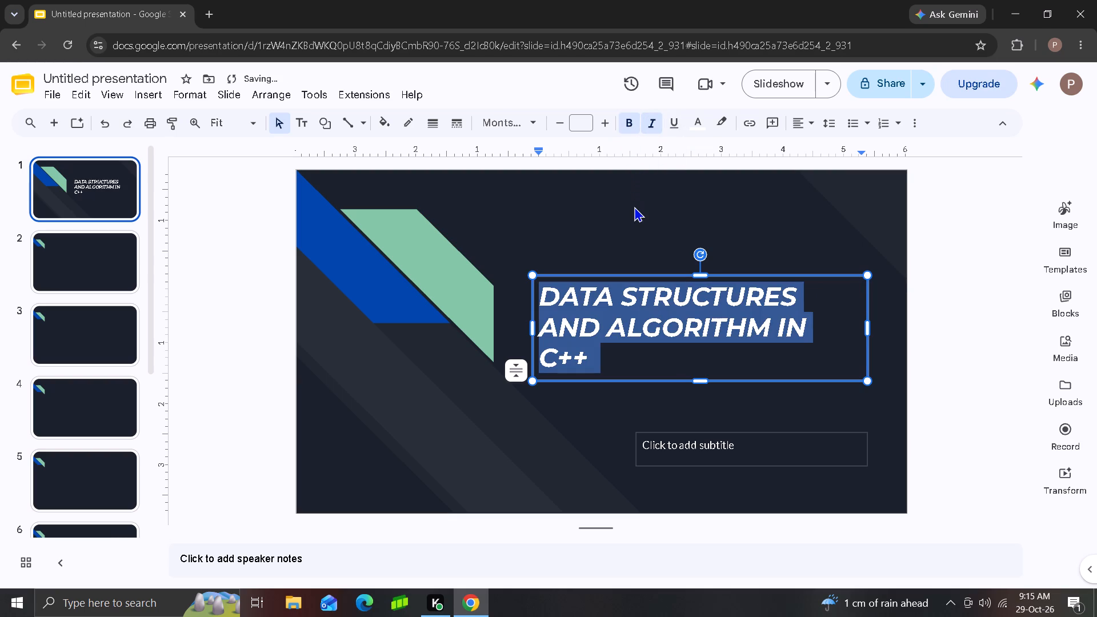
pyautogui.click(634, 207)
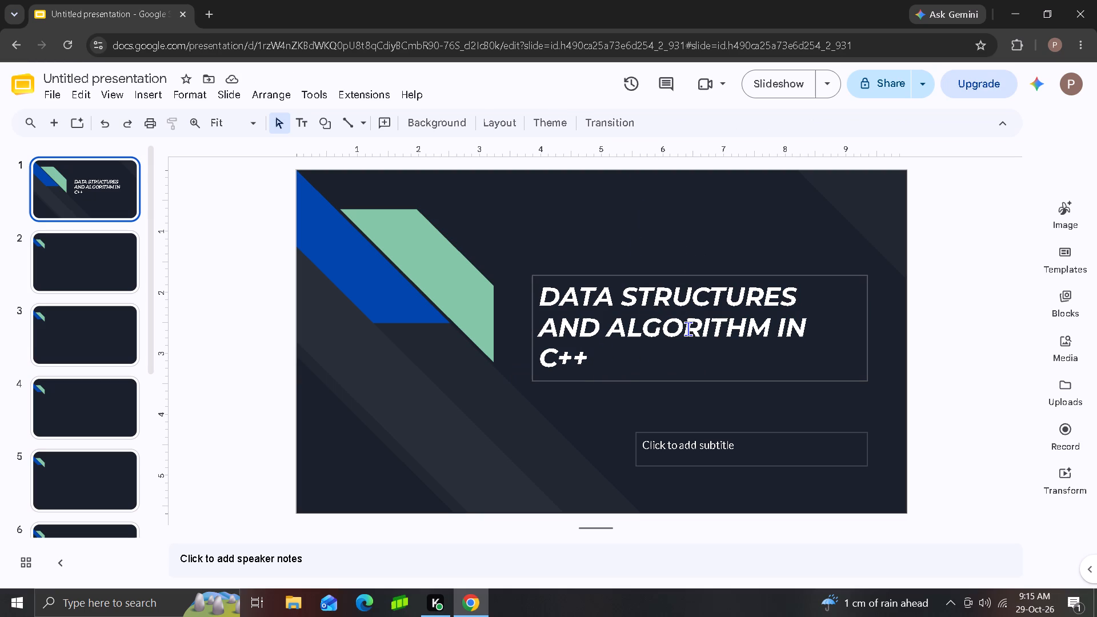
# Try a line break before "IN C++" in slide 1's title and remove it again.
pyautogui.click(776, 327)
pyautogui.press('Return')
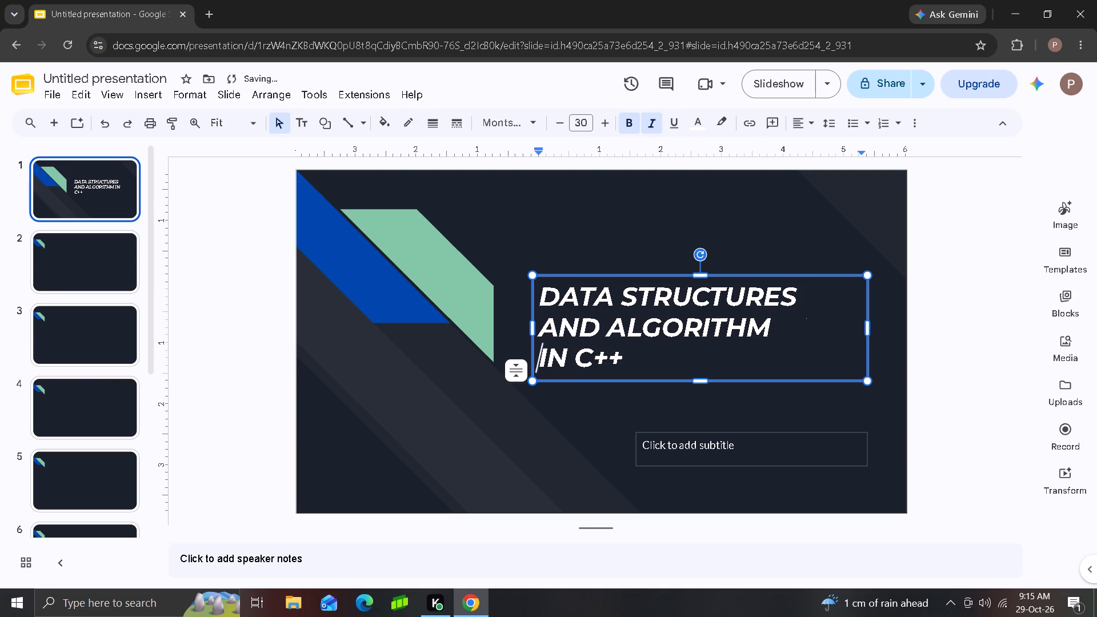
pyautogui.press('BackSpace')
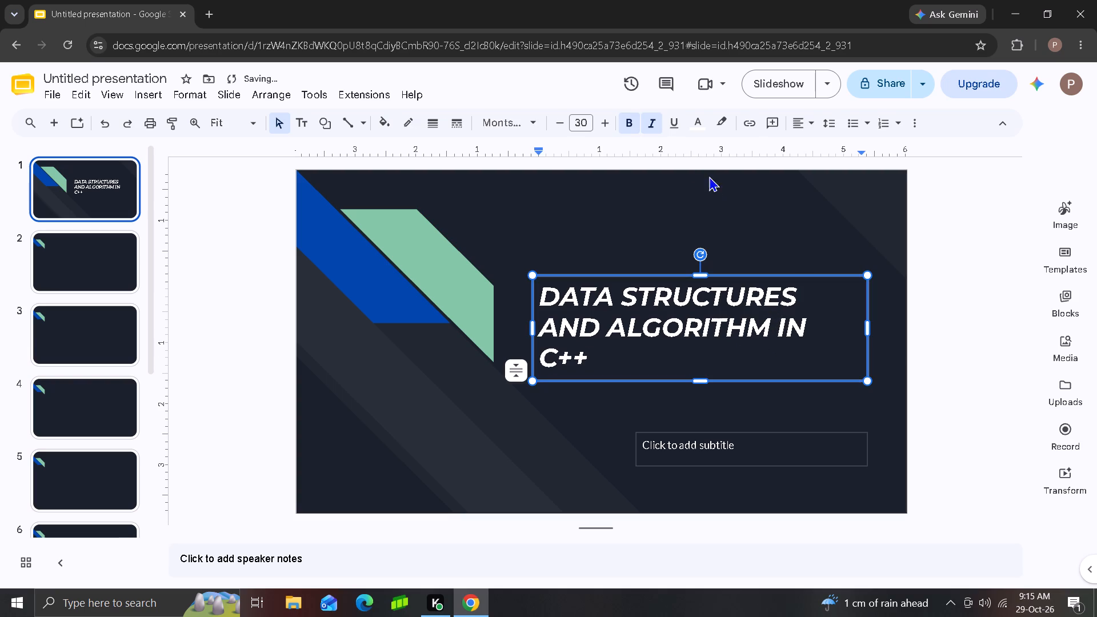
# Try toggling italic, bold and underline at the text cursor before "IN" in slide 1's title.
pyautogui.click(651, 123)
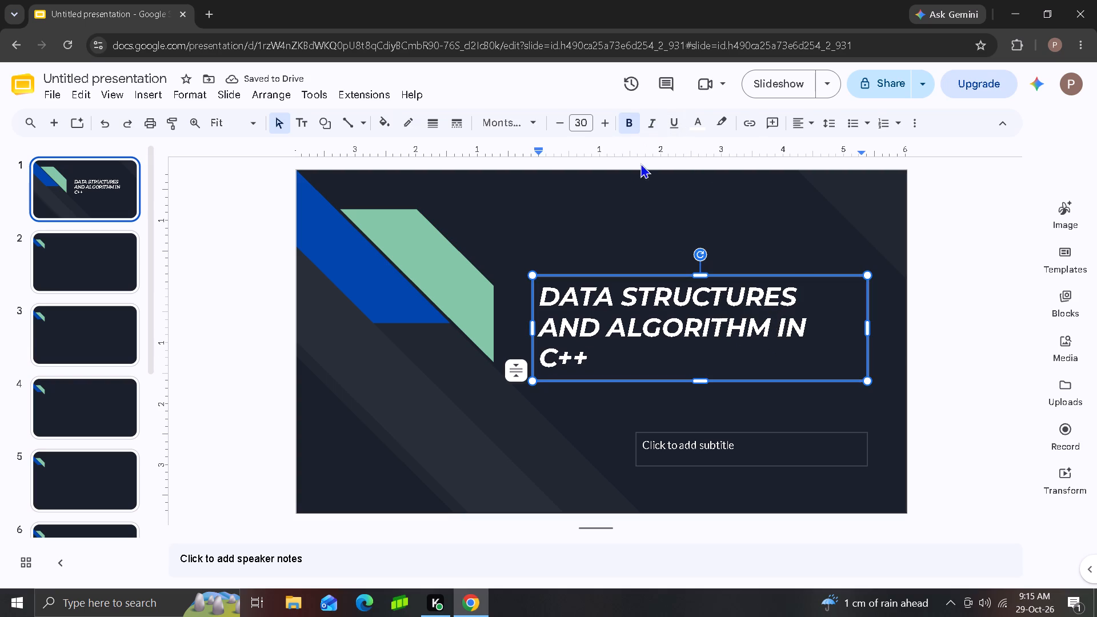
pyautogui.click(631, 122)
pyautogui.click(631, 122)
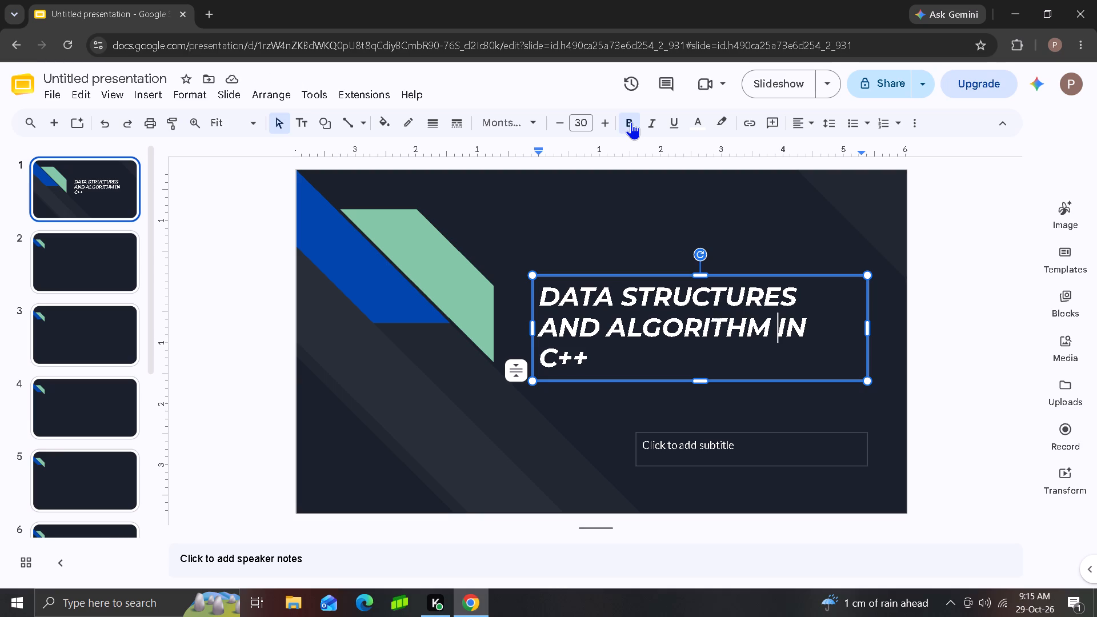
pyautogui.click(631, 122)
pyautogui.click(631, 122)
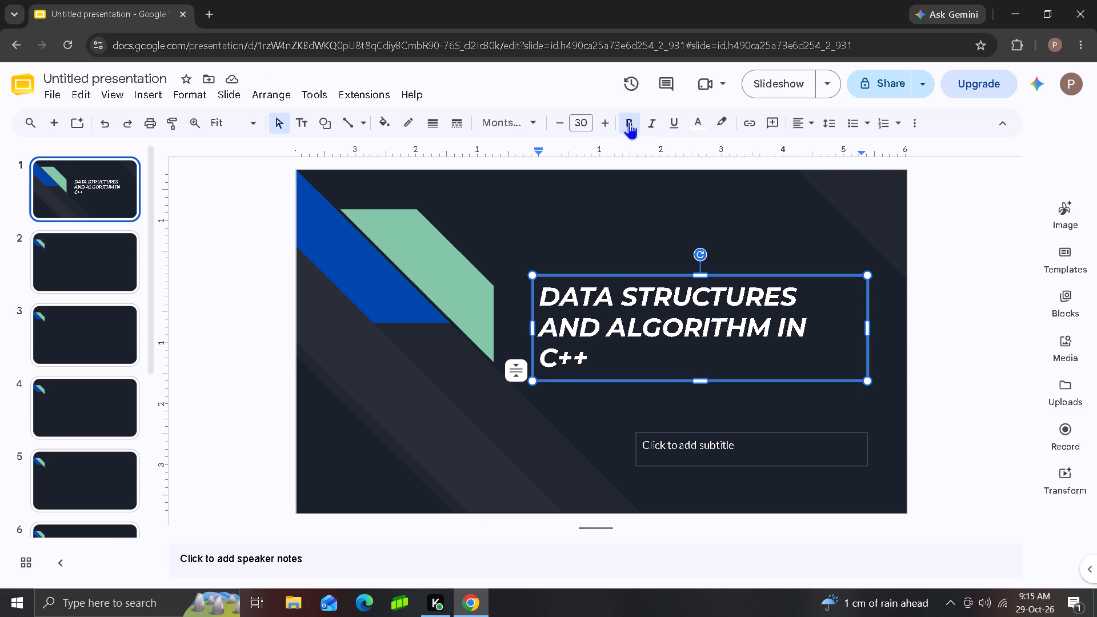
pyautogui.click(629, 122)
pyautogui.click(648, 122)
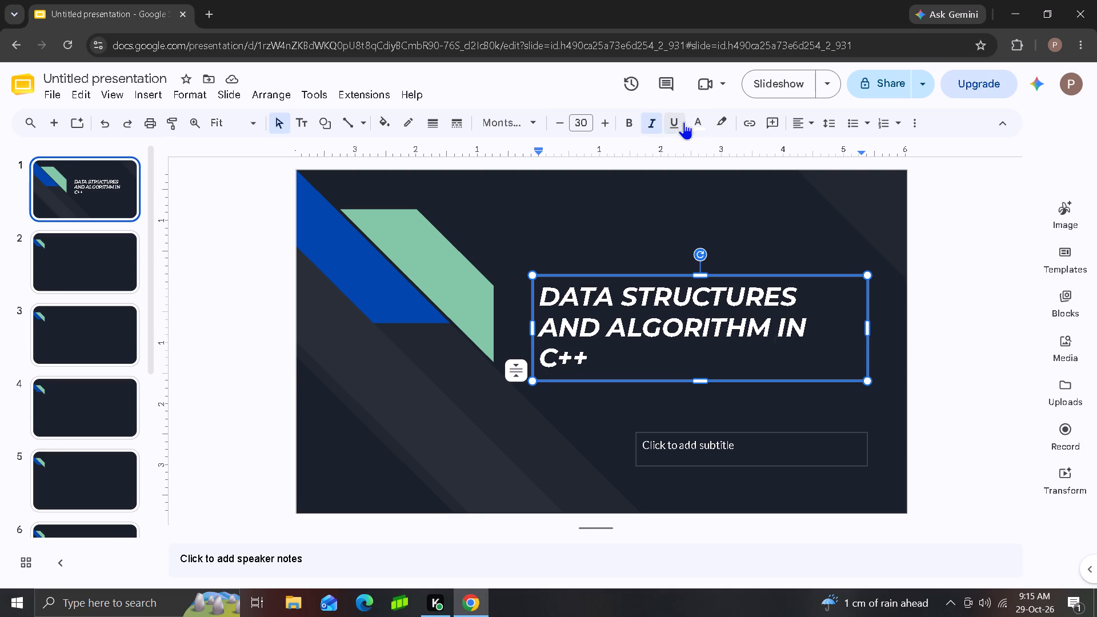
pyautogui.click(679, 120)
# Select the entire title text on slide 1 and remove its bold formatting.
pyautogui.click(541, 298)
pyautogui.moveTo(541, 298); pyautogui.dragTo(668, 353)
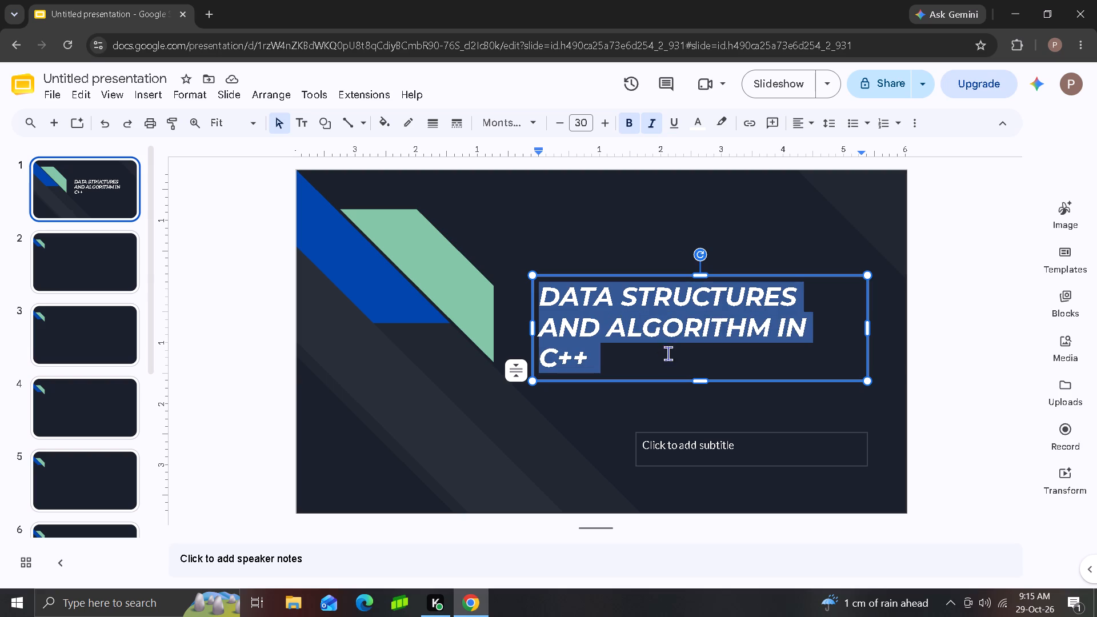
pyautogui.moveTo(668, 353); pyautogui.dragTo(676, 361)
pyautogui.click(627, 119)
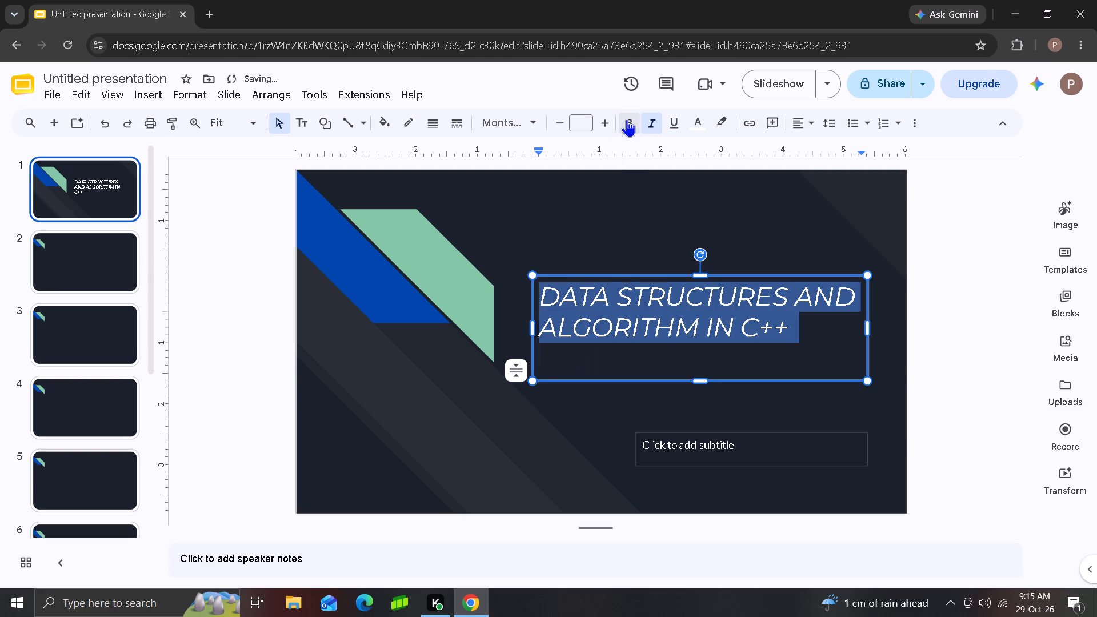
# Make the entire title text on slide 1 bold and remove its italic formatting.
pyautogui.click(627, 119)
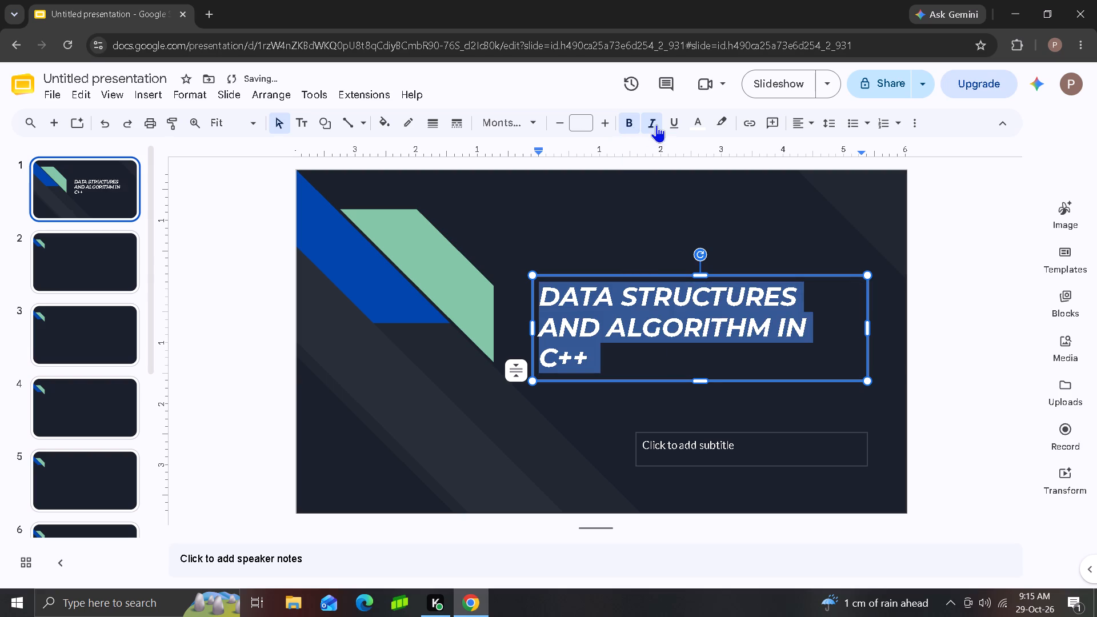
pyautogui.click(656, 125)
pyautogui.click(656, 125)
pyautogui.click(656, 125)
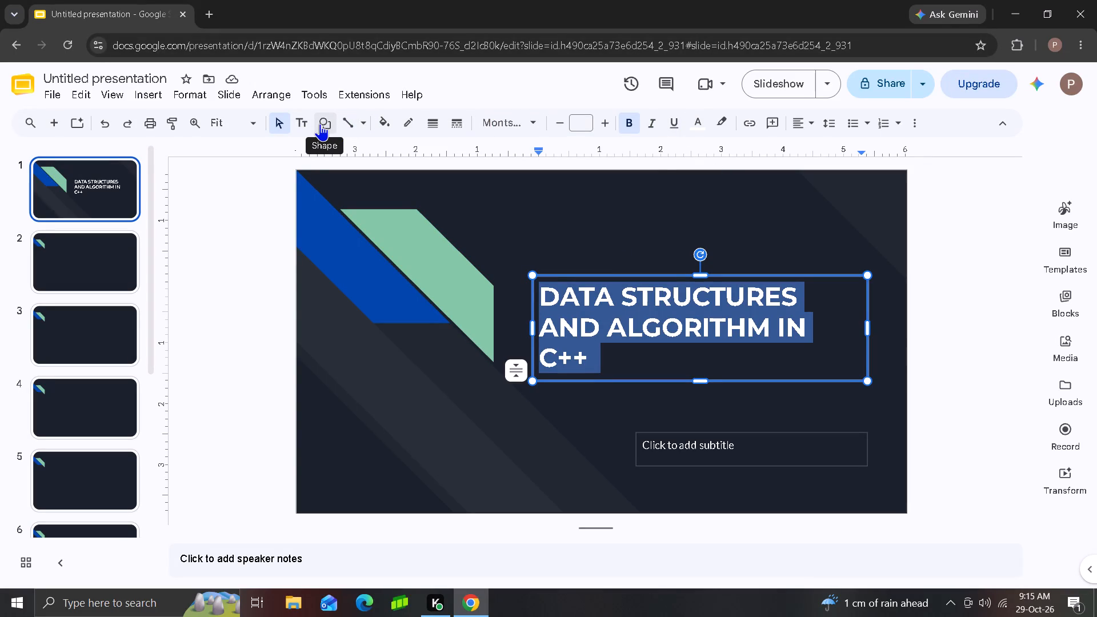
# Set the title box's border colour to the first dark Focus theme colour and deselect the box.
pyautogui.click(413, 126)
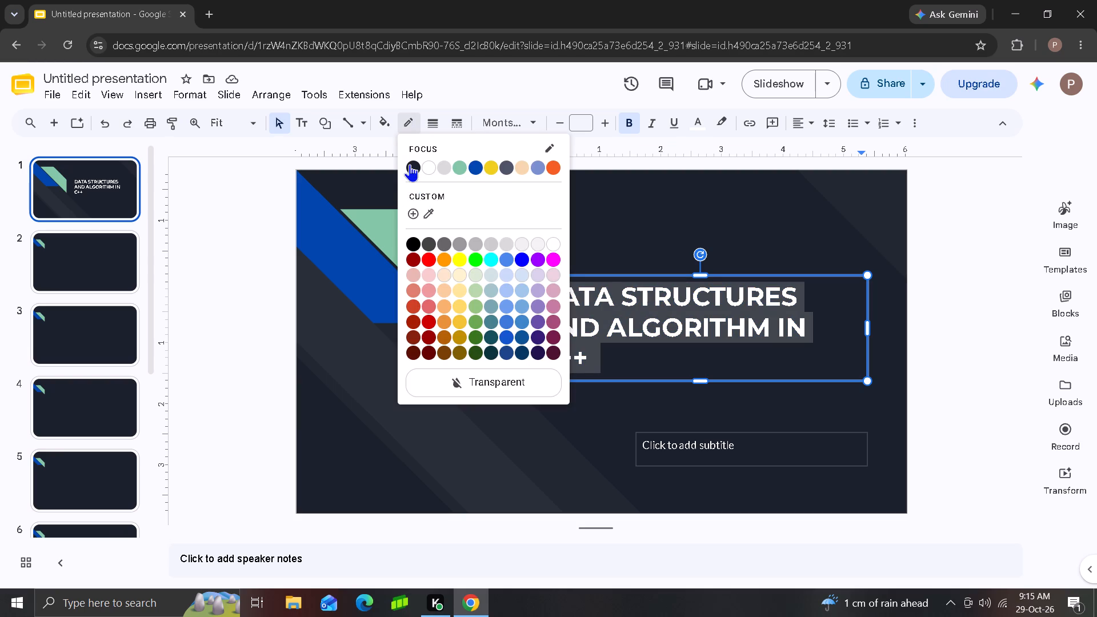
pyautogui.click(410, 164)
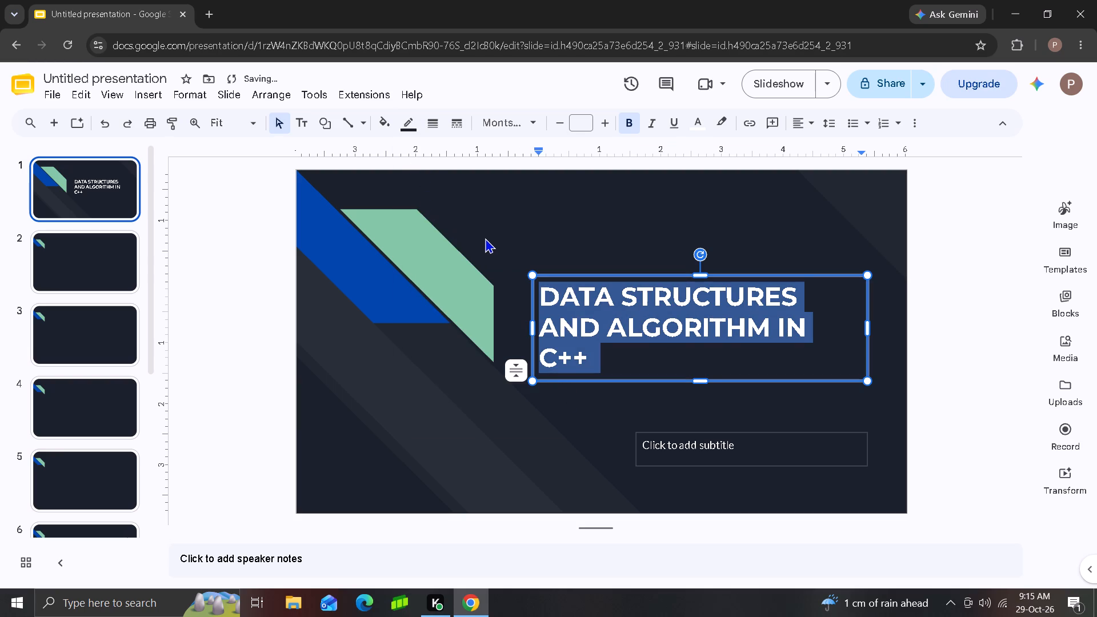
pyautogui.click(473, 193)
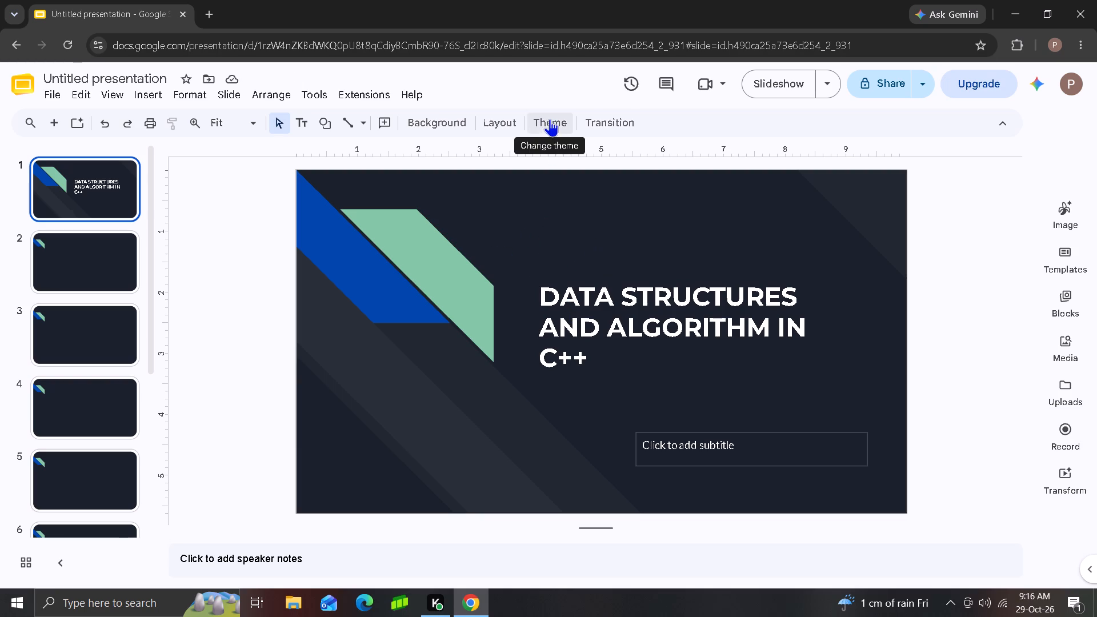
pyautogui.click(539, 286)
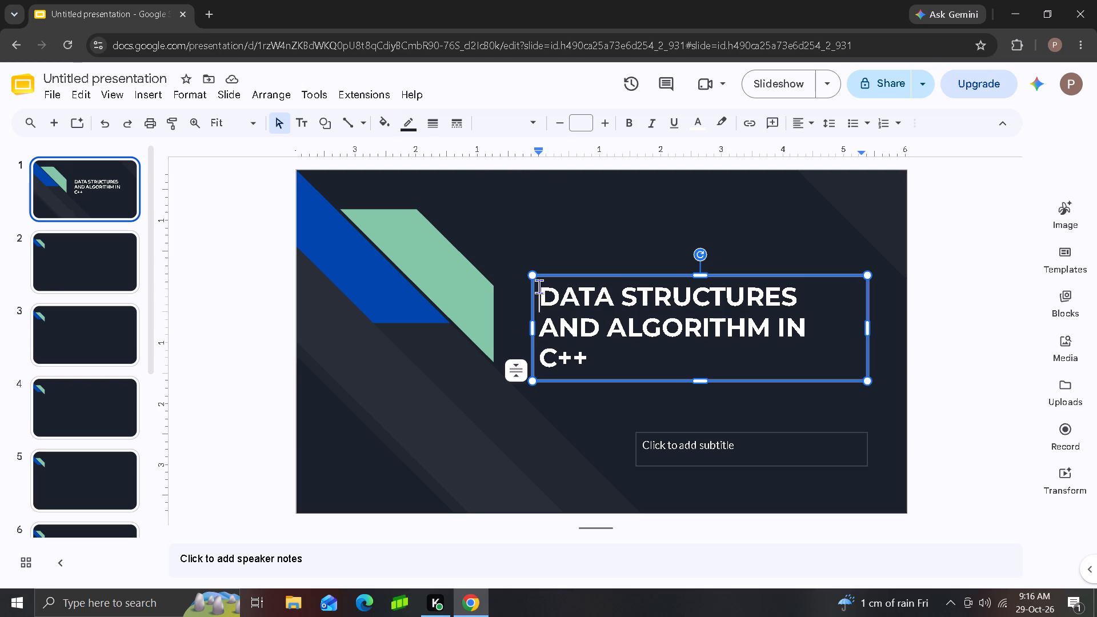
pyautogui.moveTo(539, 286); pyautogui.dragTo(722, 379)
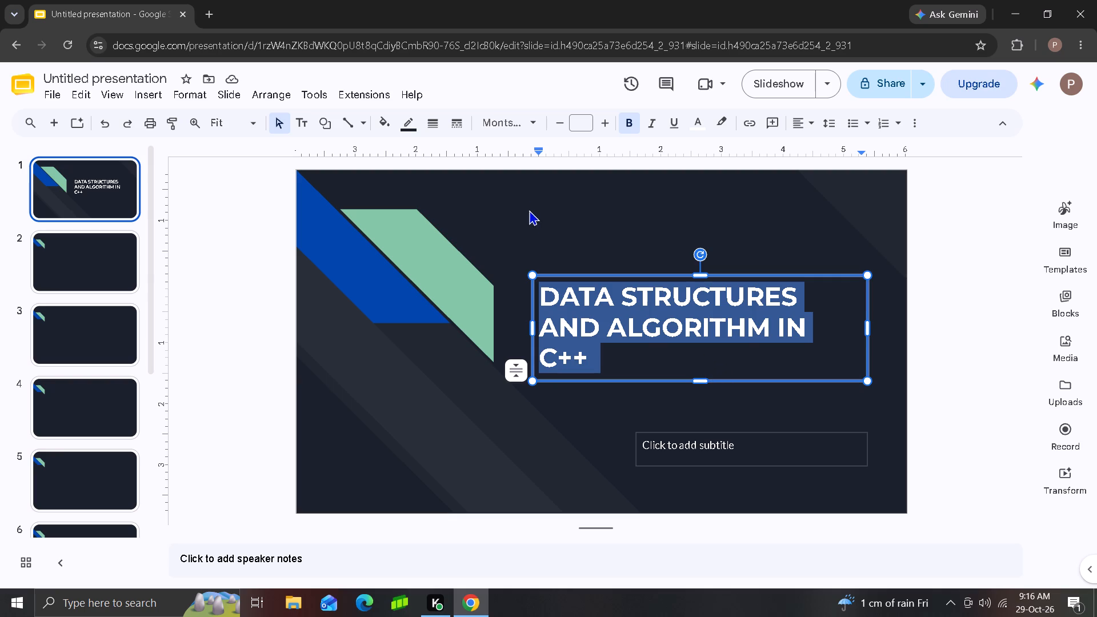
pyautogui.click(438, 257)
# Enter the subtitle "A Foundation for Effcient Programming" on slide 1.
pyautogui.click(724, 444)
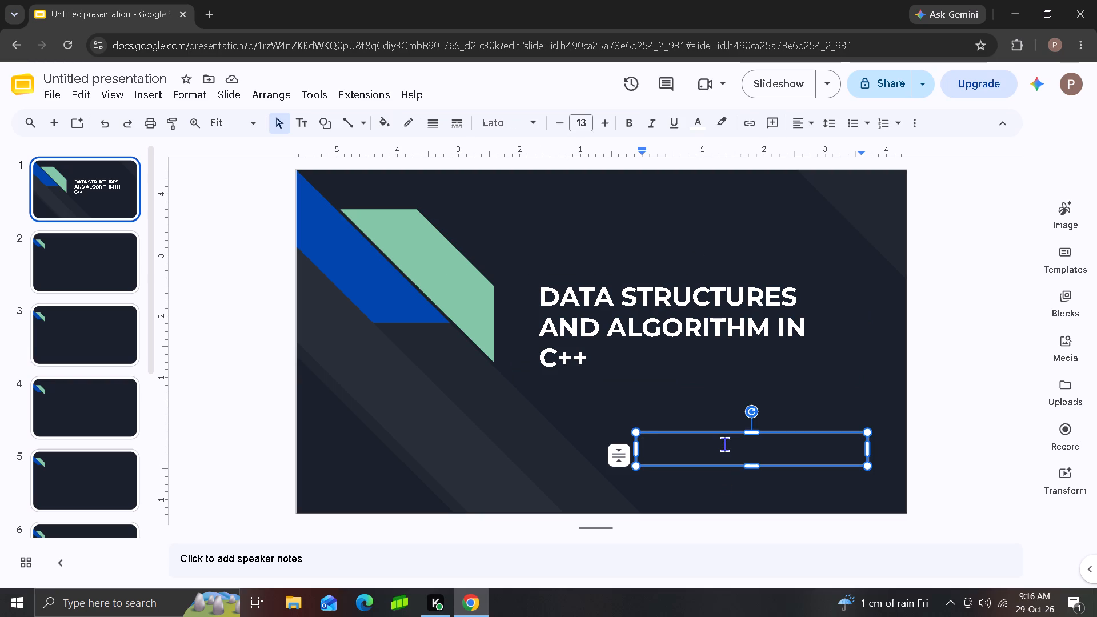
pyautogui.click(724, 488)
pyautogui.click(728, 450)
pyautogui.press('a')
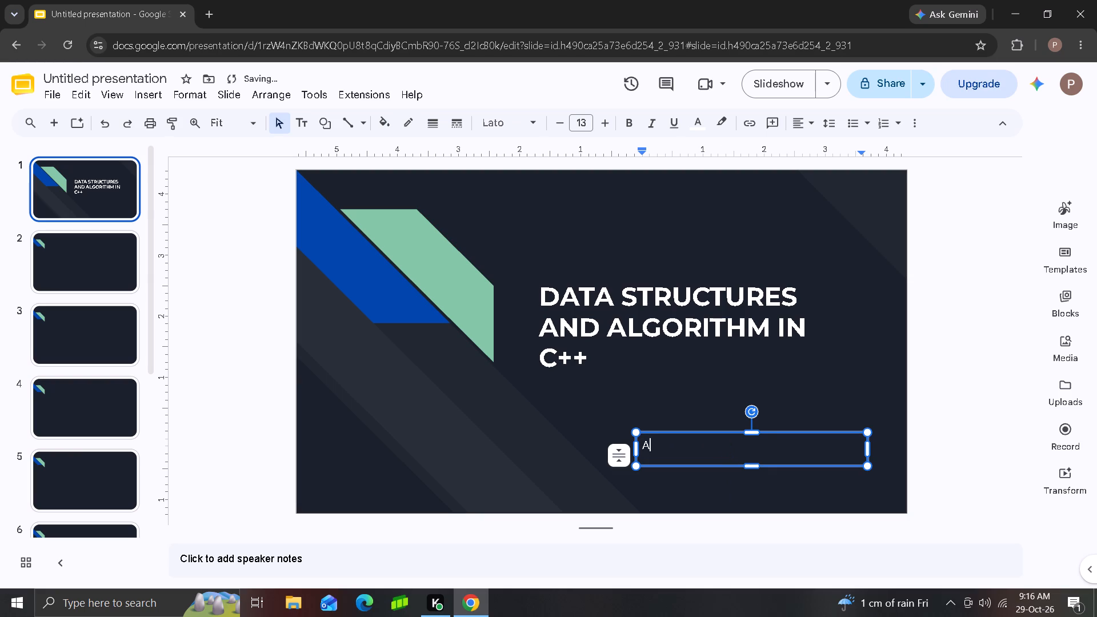
pyautogui.press('BackSpace')
pyautogui.write('A')
pyautogui.press('space')
pyautogui.write('FA')
pyautogui.press('BackSpace')
pyautogui.press('a')
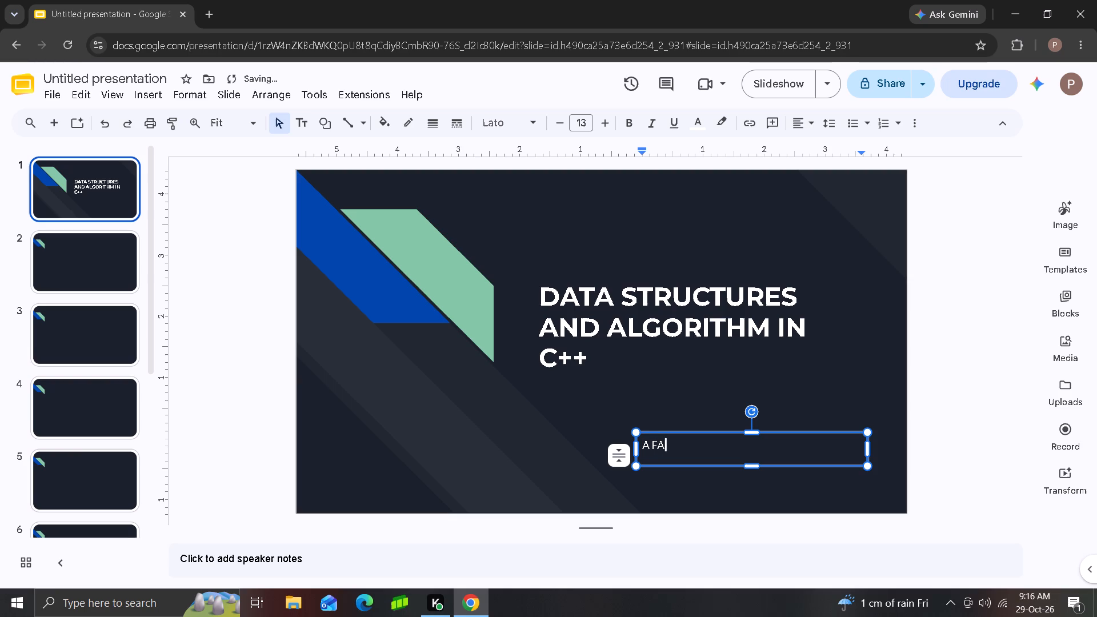
pyautogui.press('BackSpace')
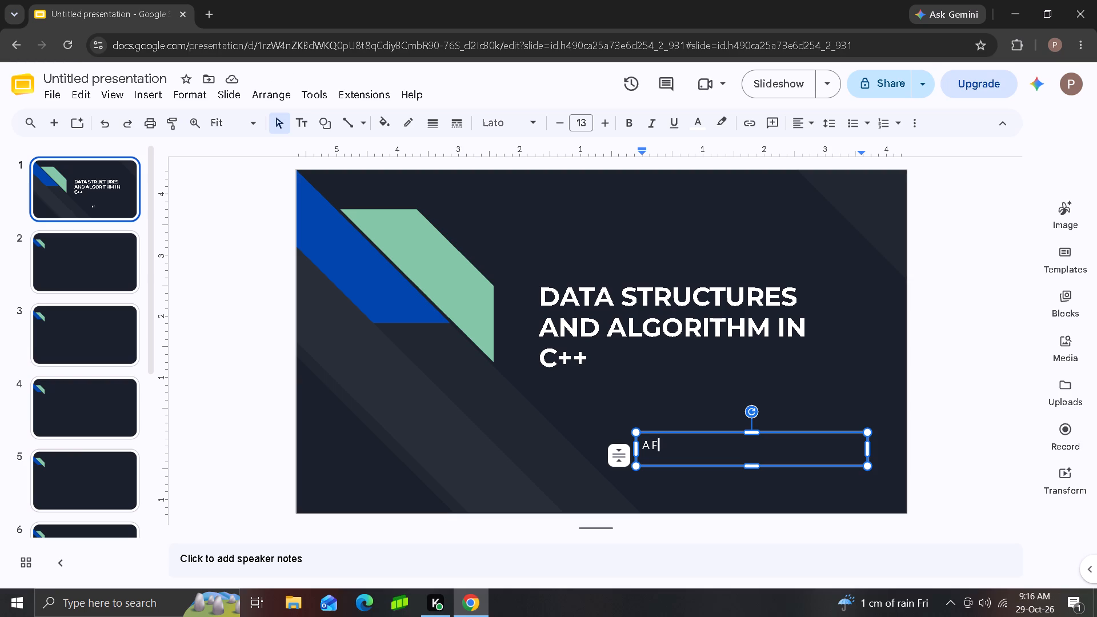
pyautogui.press('o')
pyautogui.write('undation')
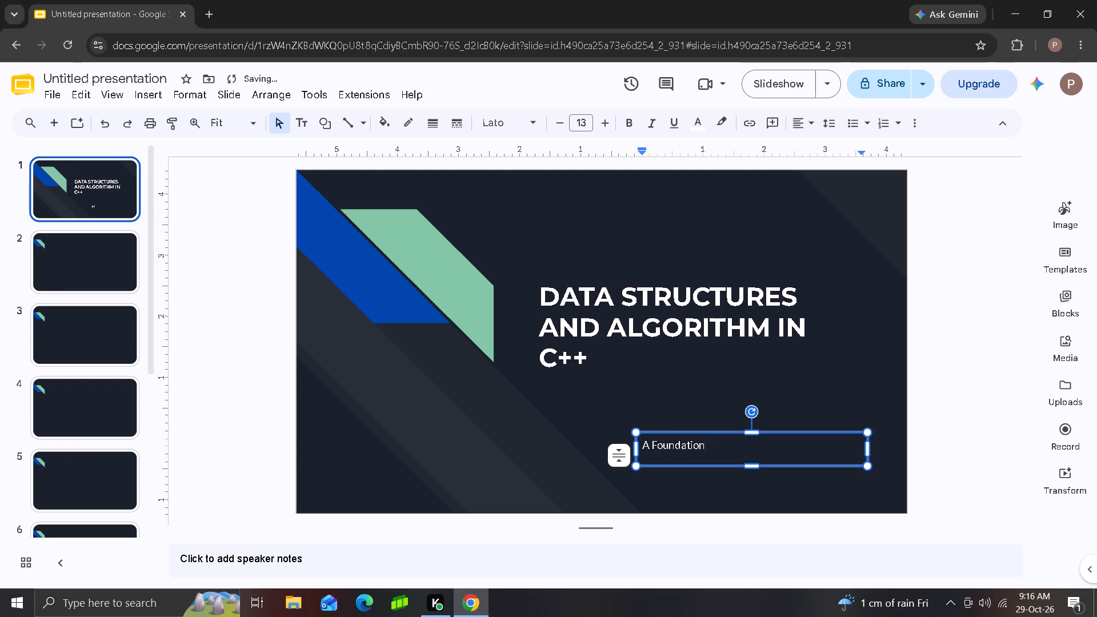
pyautogui.press('space')
pyautogui.write('for')
pyautogui.press('space')
pyautogui.write('Eff')
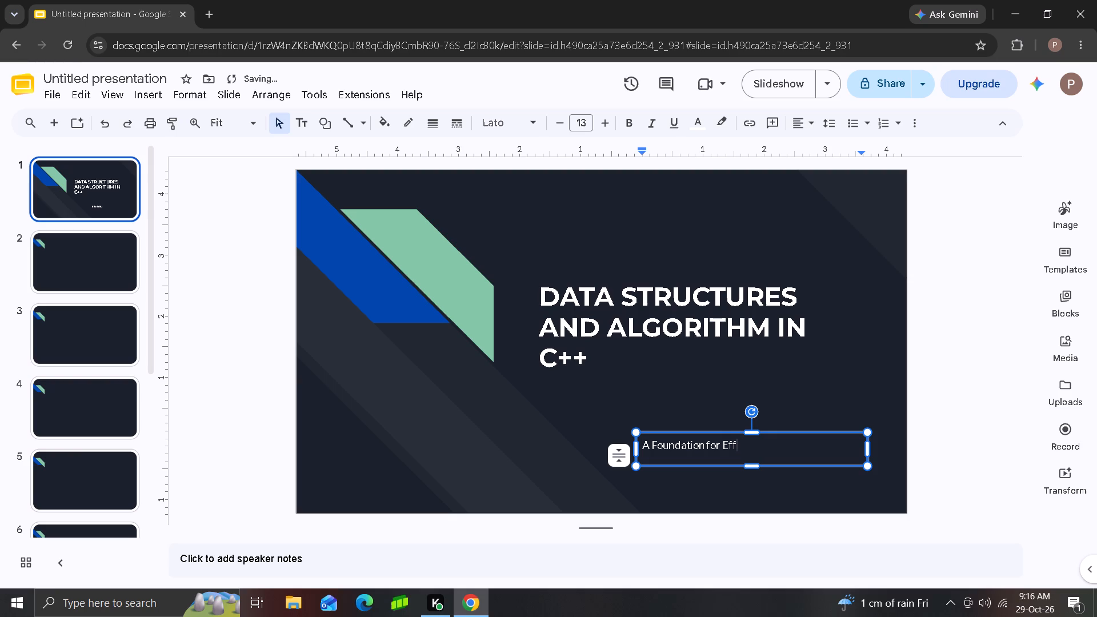
pyautogui.write('cient')
pyautogui.press('space')
pyautogui.hotkey('shift', 'p')
pyautogui.write('rog')
pyautogui.write('ramming')
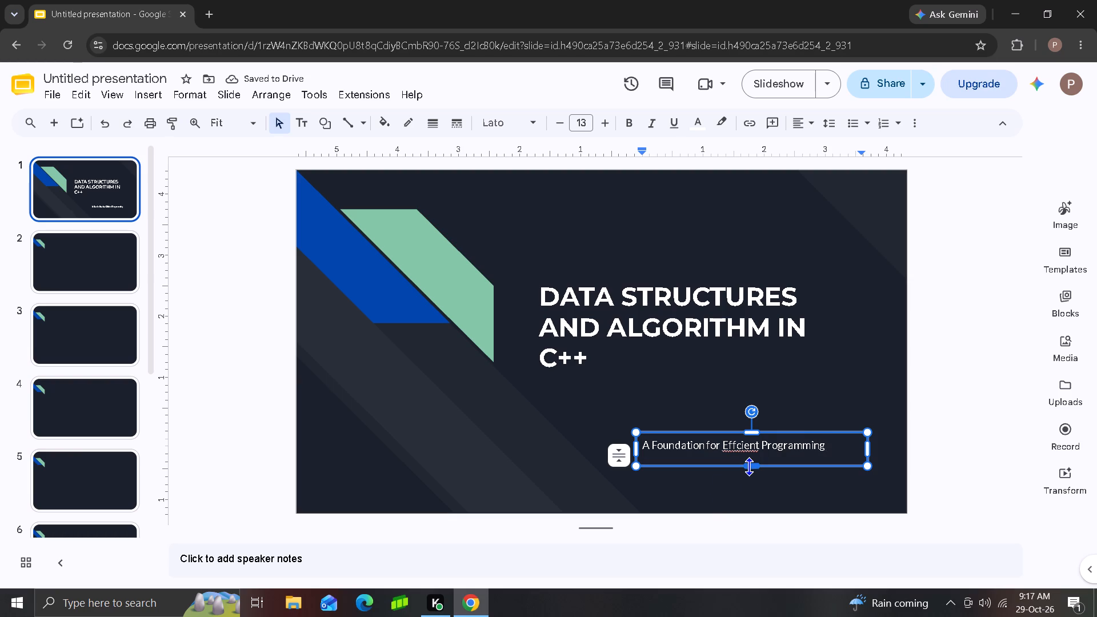
# Overwrite the misspelled word "Effcient" in slide 1's subtitle with "e" and leave the text box.
pyautogui.click(736, 446)
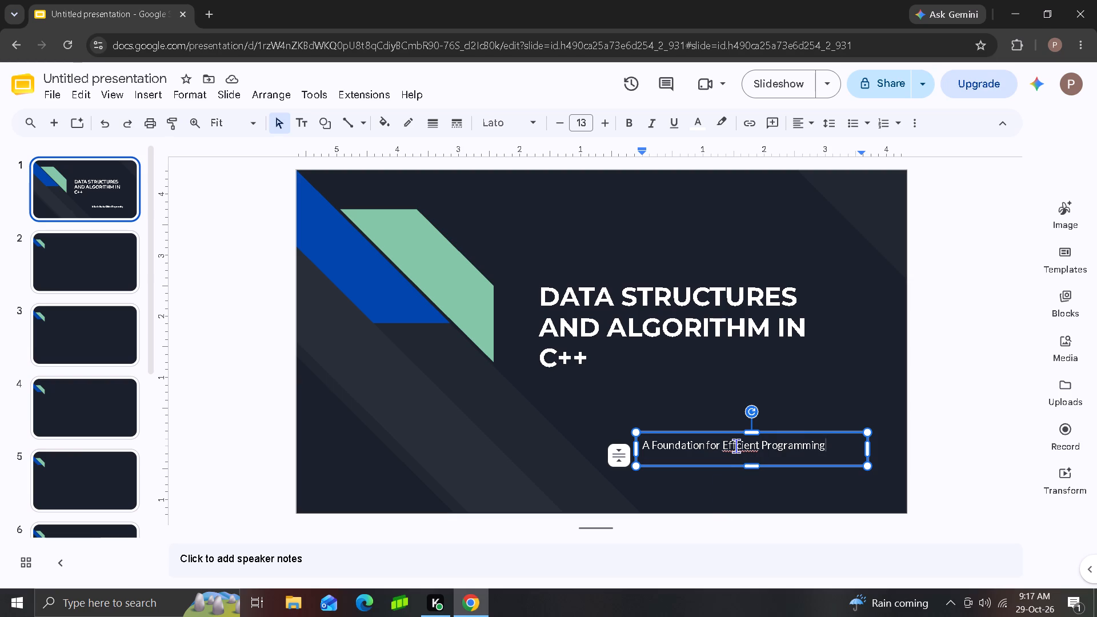
pyautogui.doubleClick(736, 446)
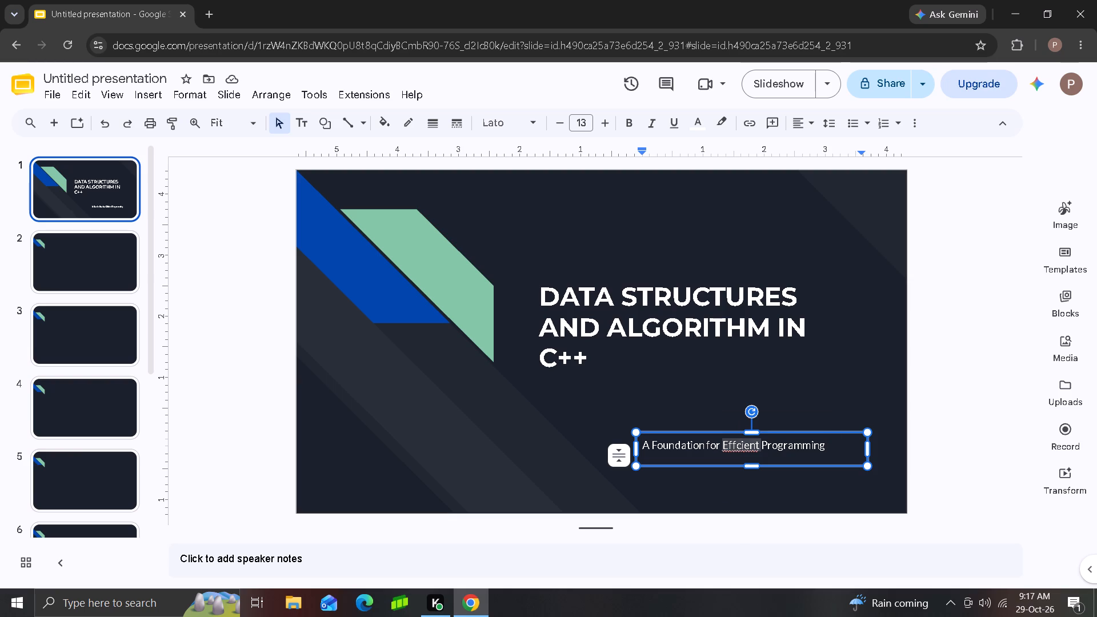
pyautogui.press('i')
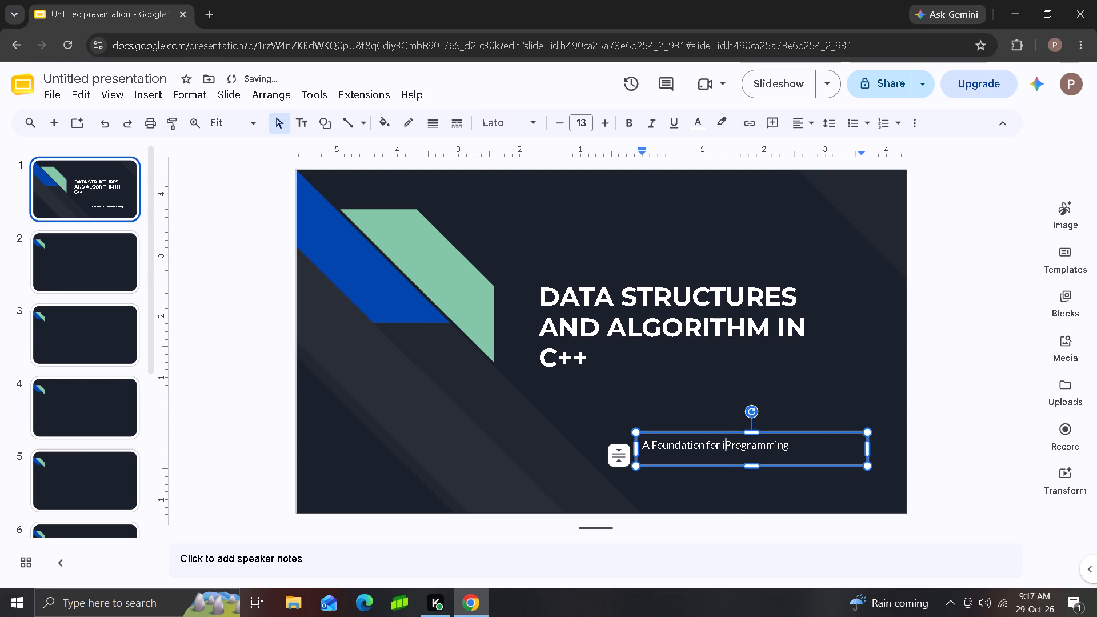
pyautogui.press('BackSpace')
pyautogui.press('e')
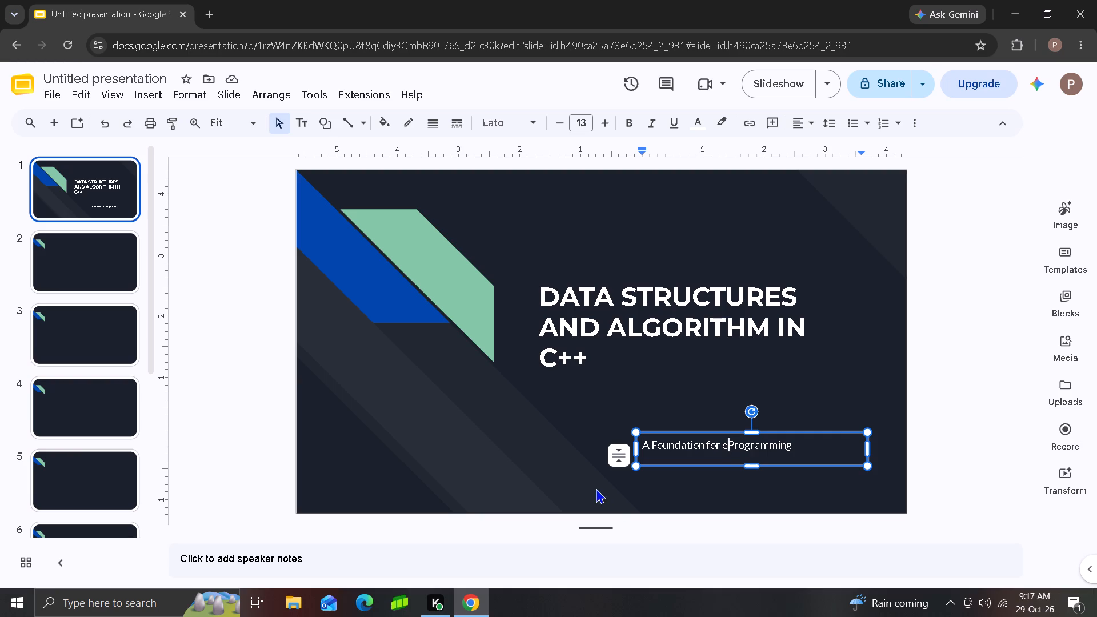
pyautogui.click(563, 435)
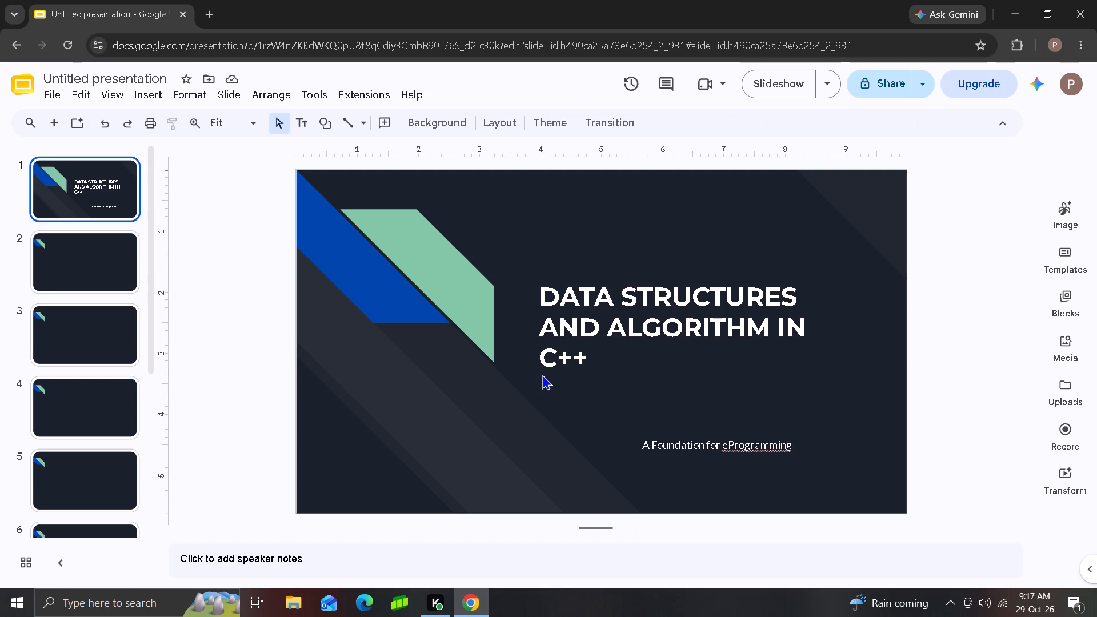
pyautogui.click(542, 374)
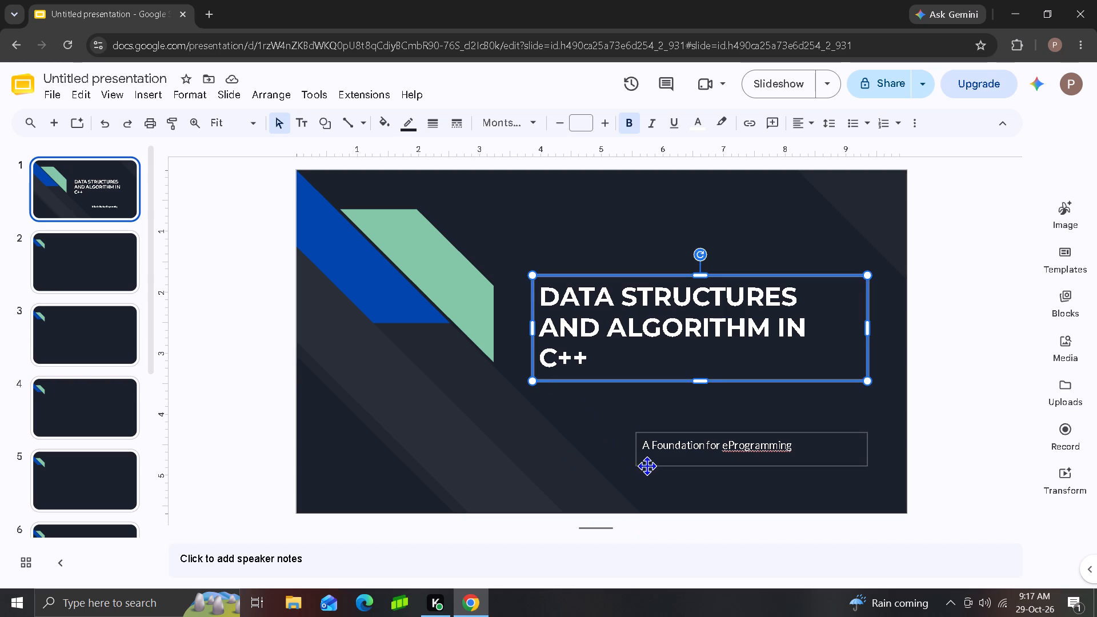
# Remove the stray "e" before "Programming" in slide 1's subtitle and add a space before "for".
pyautogui.click(728, 443)
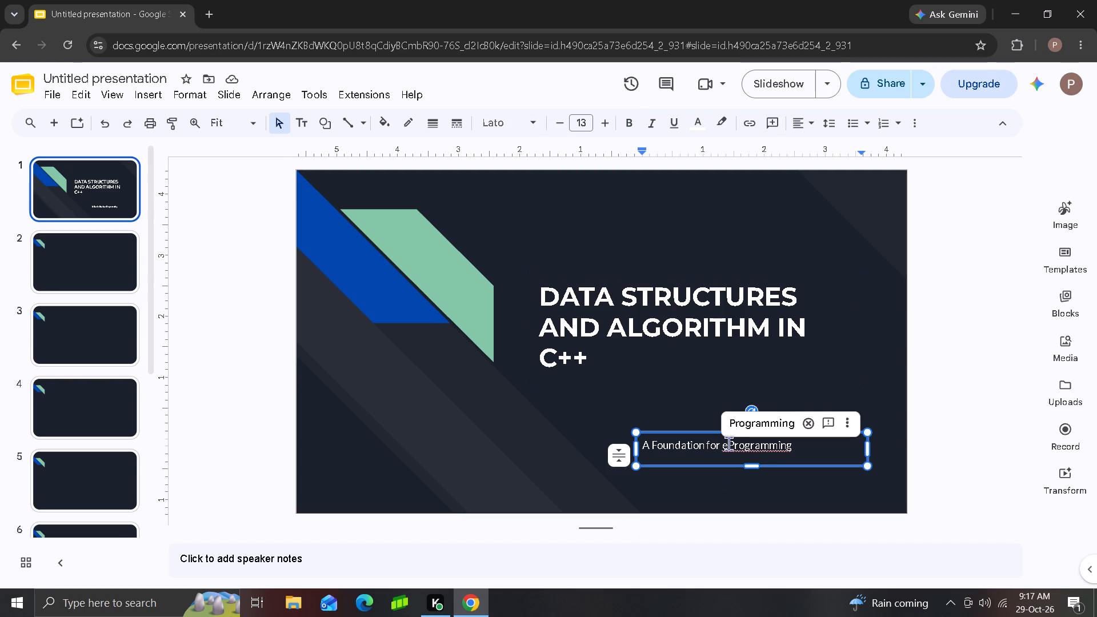
pyautogui.press('BackSpace')
pyautogui.press('Left')
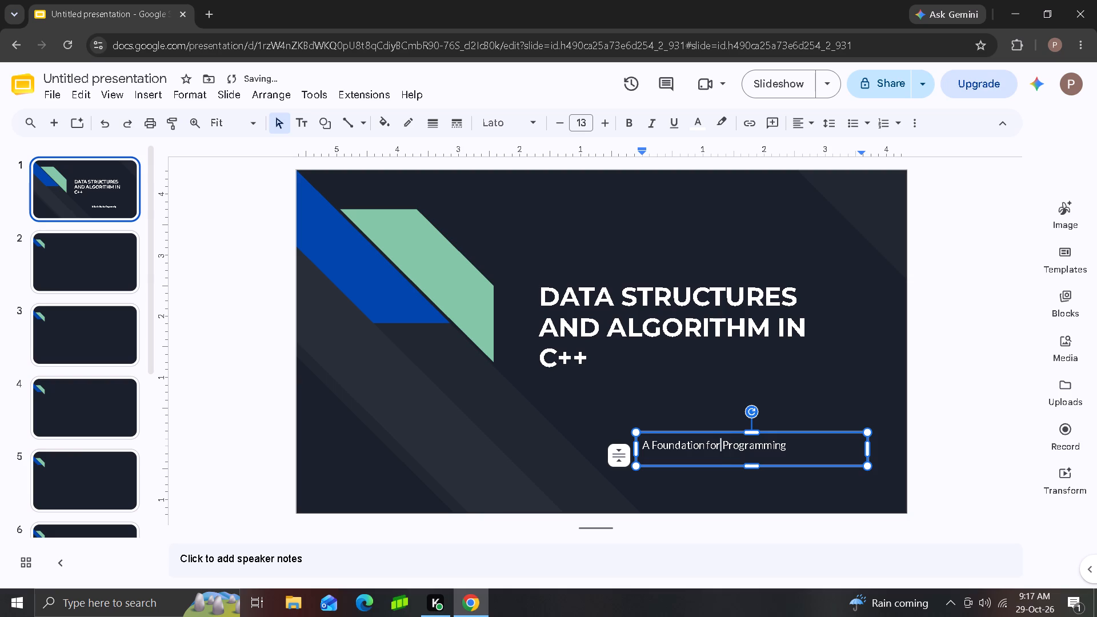
pyautogui.press('Left')
pyautogui.press('Left')
pyautogui.press('Left')
pyautogui.press('space')
pyautogui.press('Right')
pyautogui.press('Right')
pyautogui.press('Right')
# Insert "Efficient" before "Programming" in slide 1's subtitle and add two spaces between "for" and "Efficient".
pyautogui.hotkey('shift', 'e')
pyautogui.write('ffi')
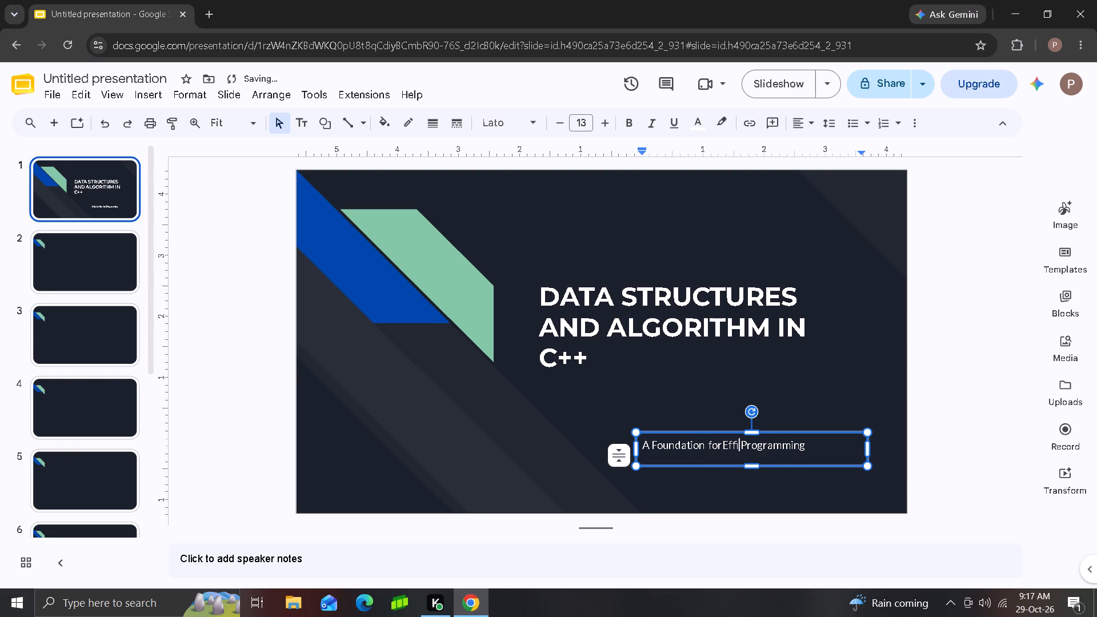
pyautogui.press('c')
pyautogui.write('ient')
pyautogui.press('Left')
pyautogui.press('Left')
pyautogui.press('Left')
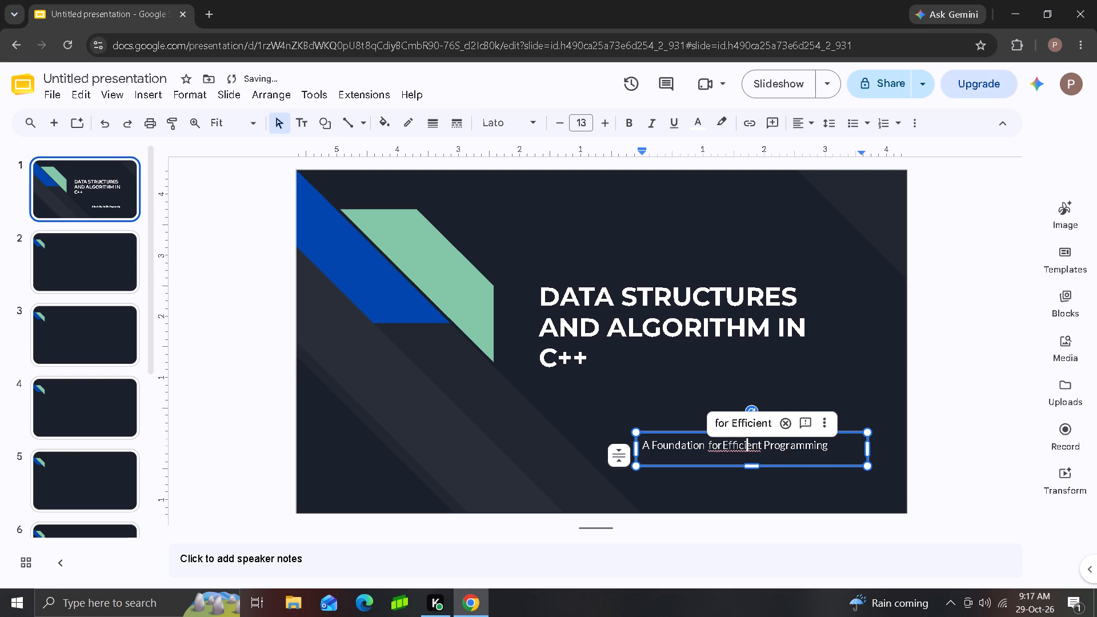
pyautogui.press('Left')
pyautogui.press('Left')
pyautogui.press('Left')
pyautogui.press('Left')
pyautogui.press('Left')
pyautogui.press('Left')
pyautogui.press('space')
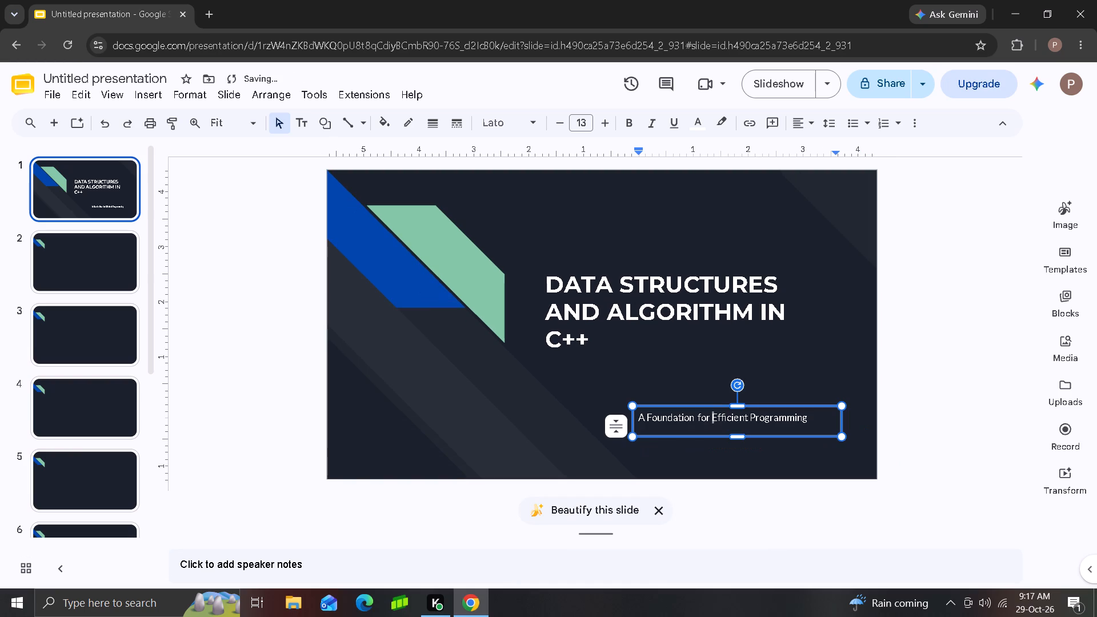
pyautogui.press('space')
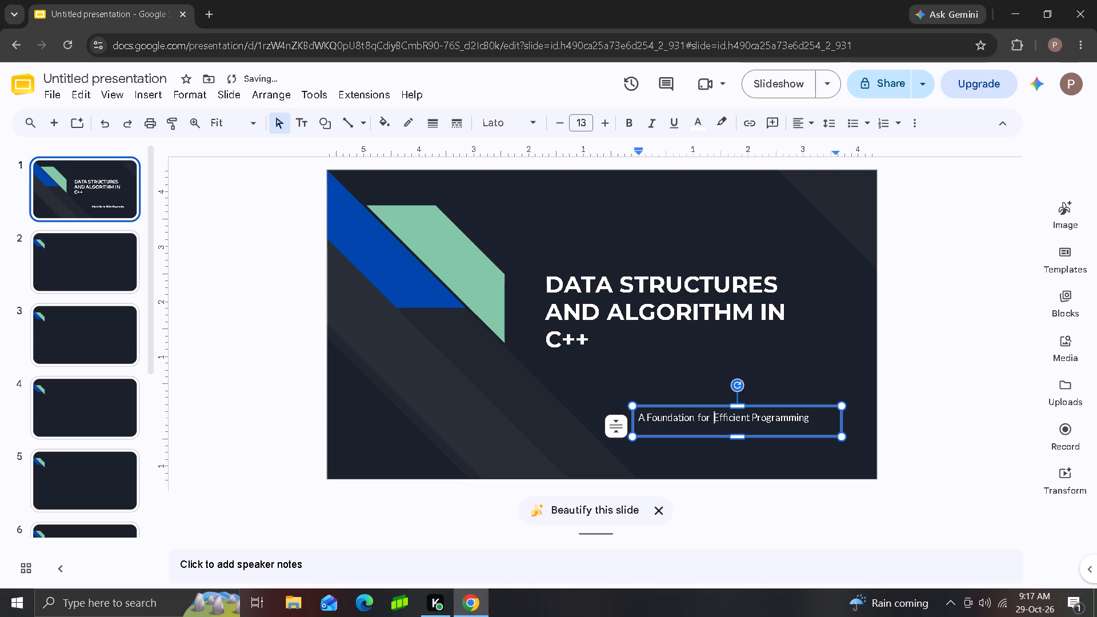
# Reduce the gap between "for" and "Efficient" in slide 1's subtitle to a single space.
pyautogui.press('BackSpace')
pyautogui.press('BackSpace')
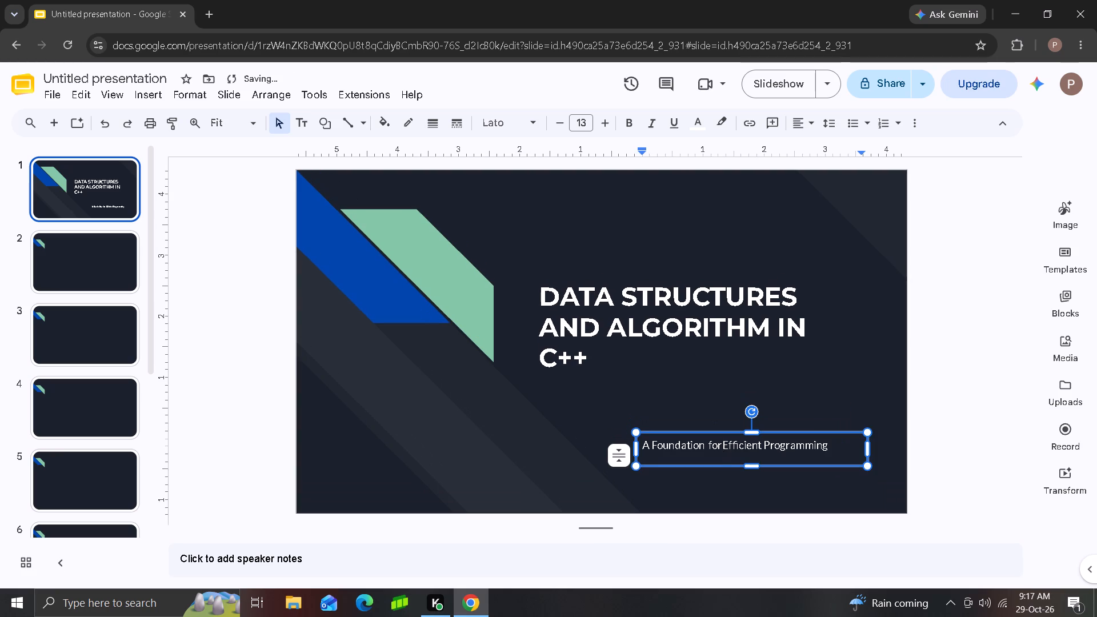
pyautogui.press('space')
pyautogui.press('Right')
pyautogui.press('Right')
pyautogui.press('Right')
pyautogui.press('Right')
pyautogui.press('Right')
pyautogui.press('Right')
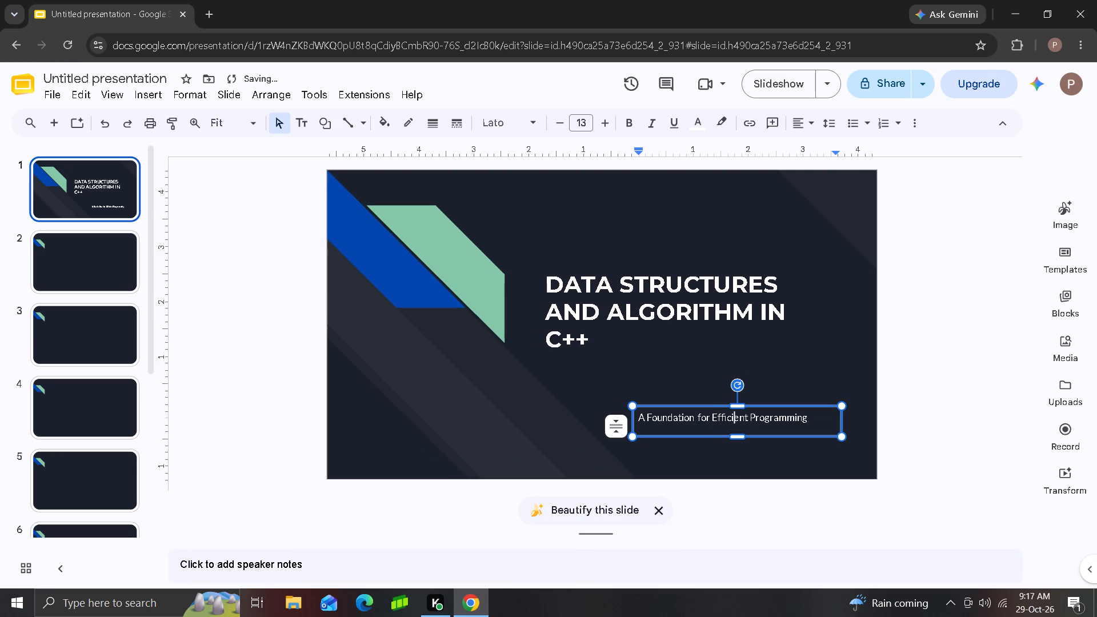
pyautogui.press('Right')
pyautogui.press('Right')
pyautogui.press('Right')
pyautogui.press('Right')
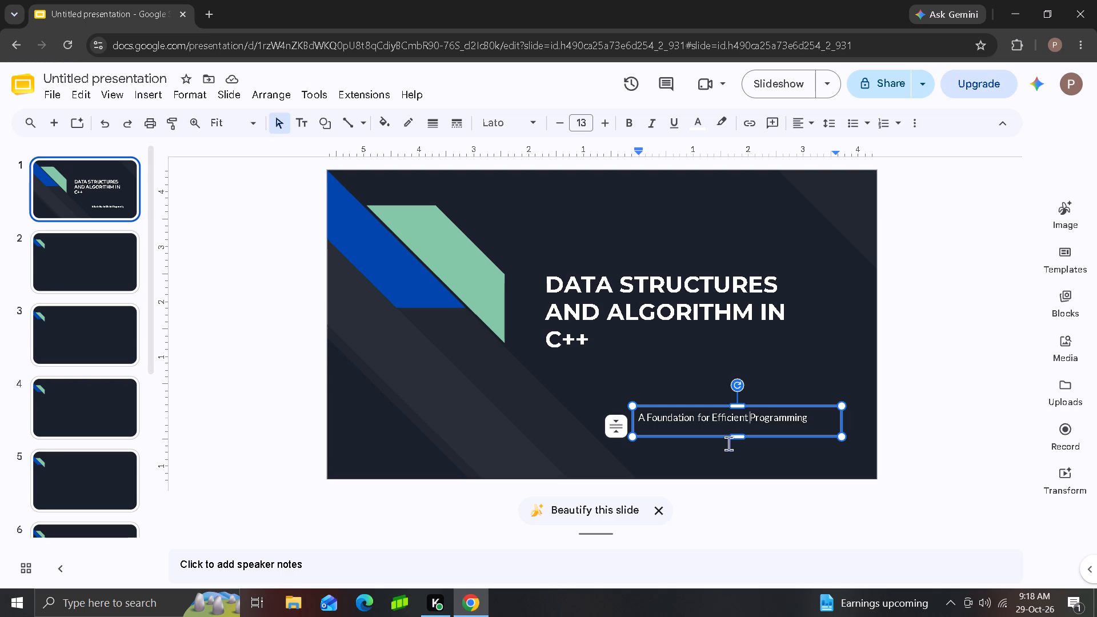
# Add two line breaks after "Programming" in slide 1's subtitle and extend the subtitle box's bottom edge downward.
pyautogui.click(814, 421)
pyautogui.press('Return')
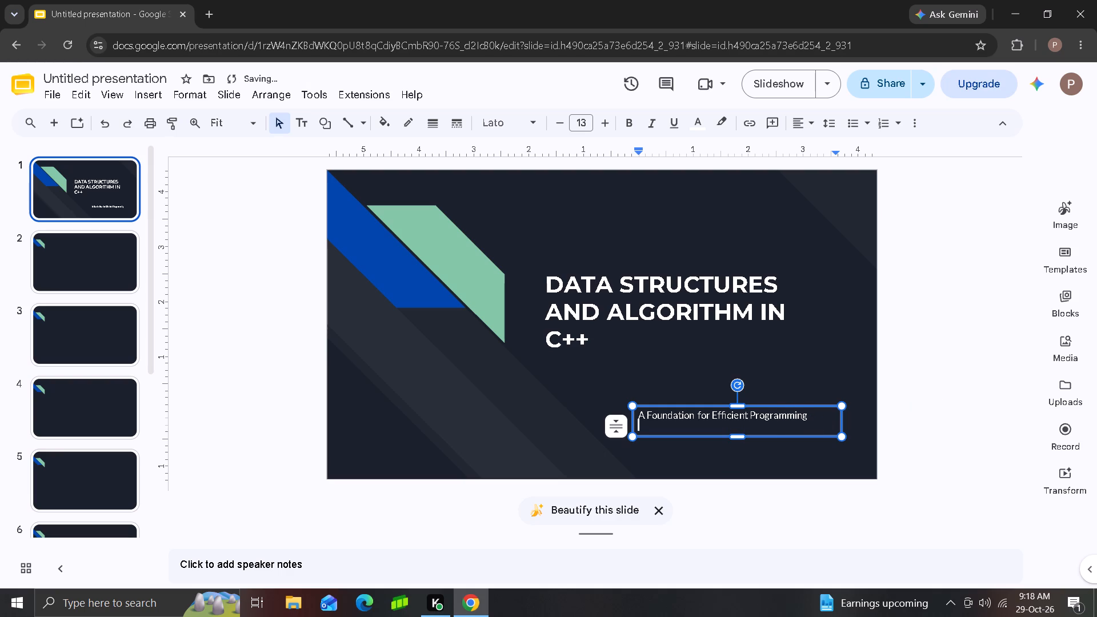
pyautogui.press('Return')
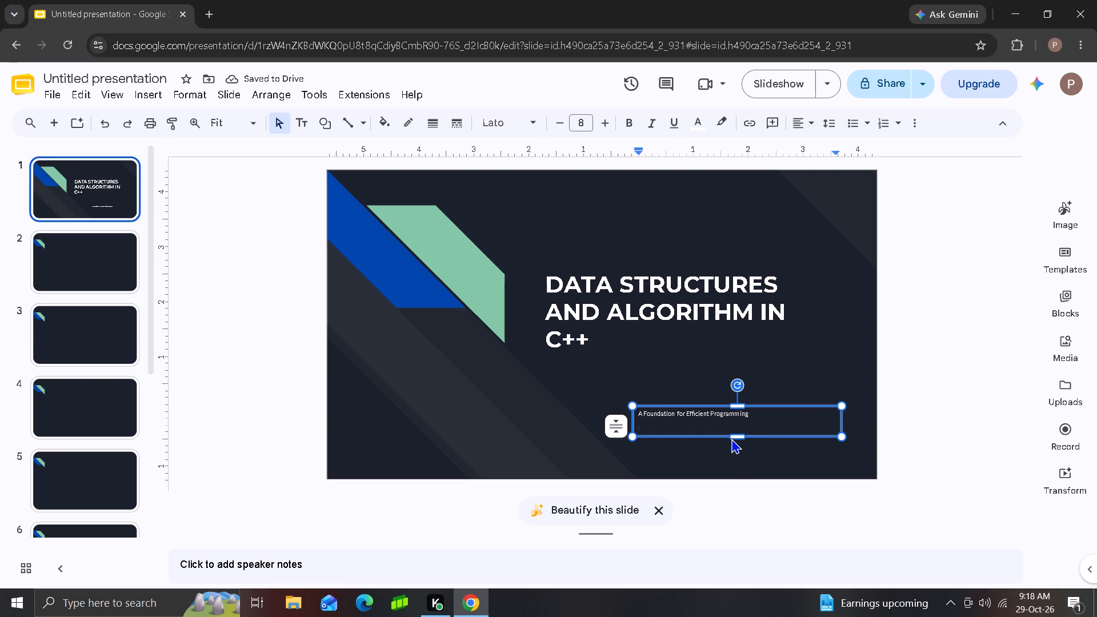
pyautogui.moveTo(734, 436); pyautogui.dragTo(734, 455)
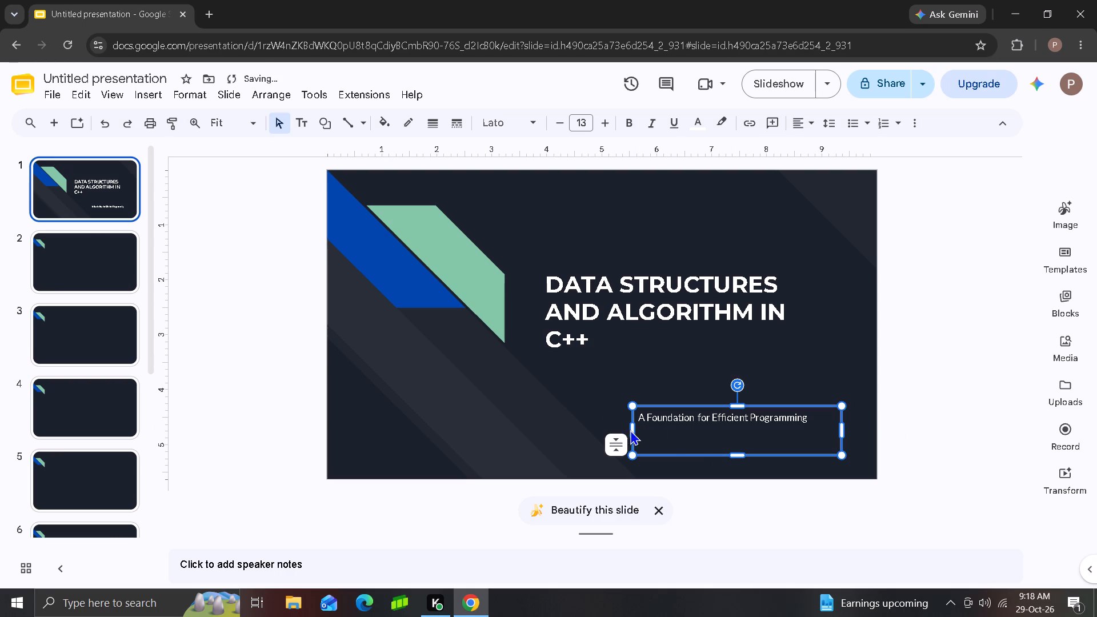
pyautogui.moveTo(628, 430); pyautogui.dragTo(601, 430)
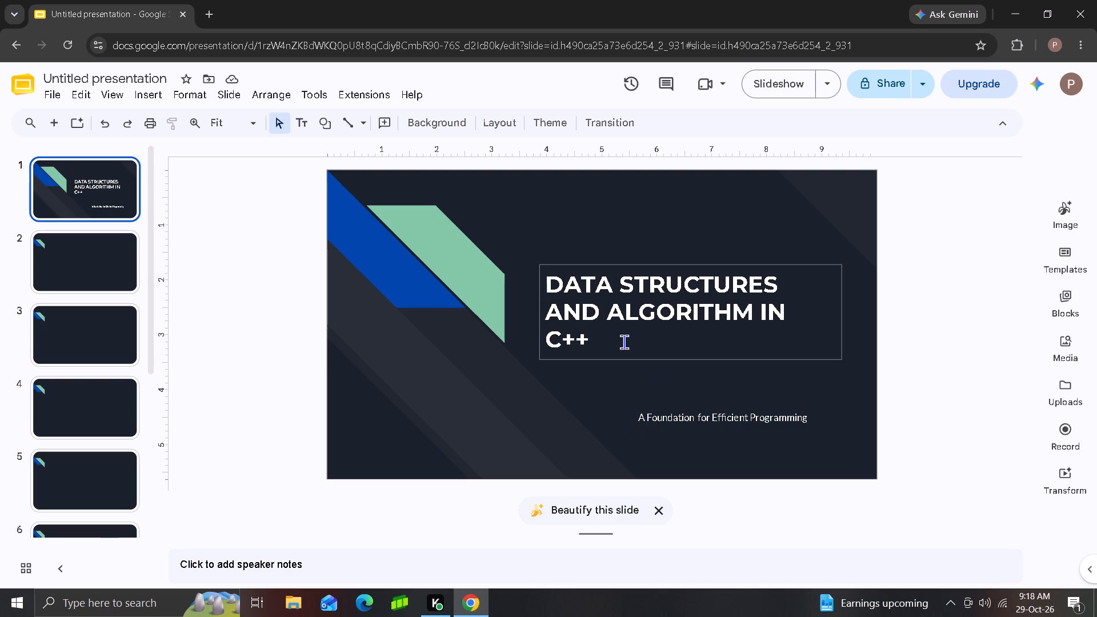
# Move slide 1's title box up near the top of the slide, beside the green shape.
pyautogui.moveTo(620, 318); pyautogui.dragTo(618, 305)
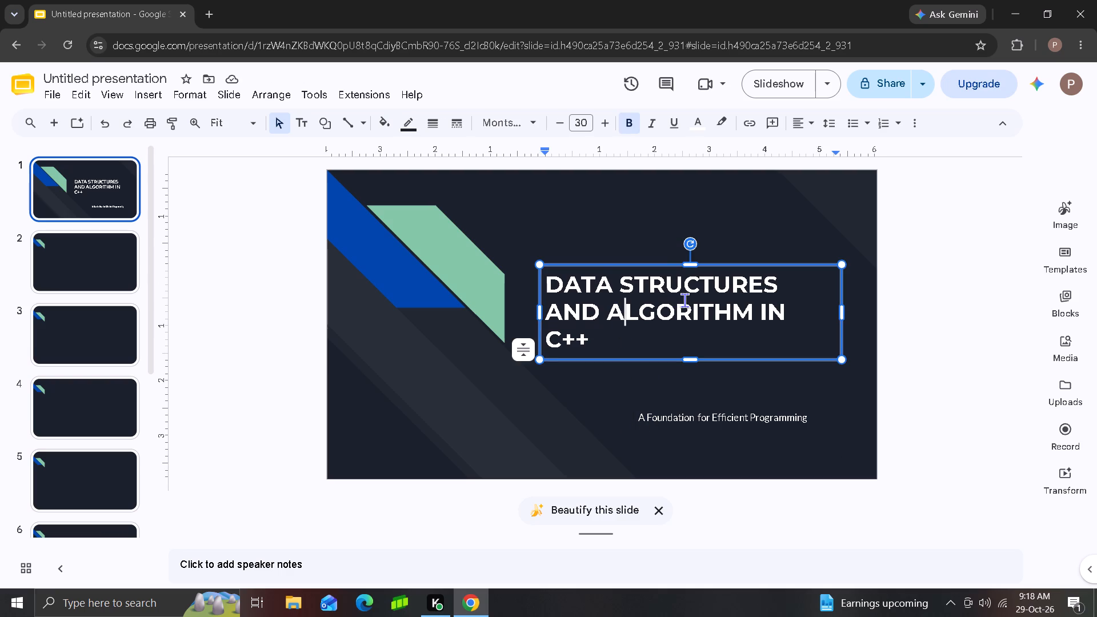
pyautogui.click(670, 261)
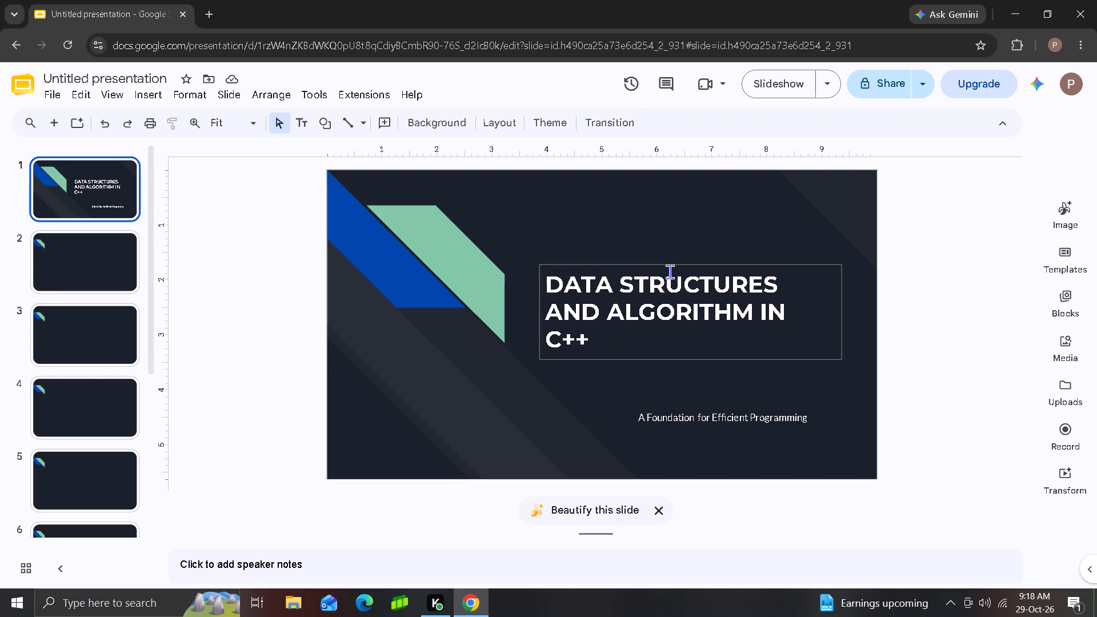
pyautogui.moveTo(668, 263); pyautogui.dragTo(658, 247)
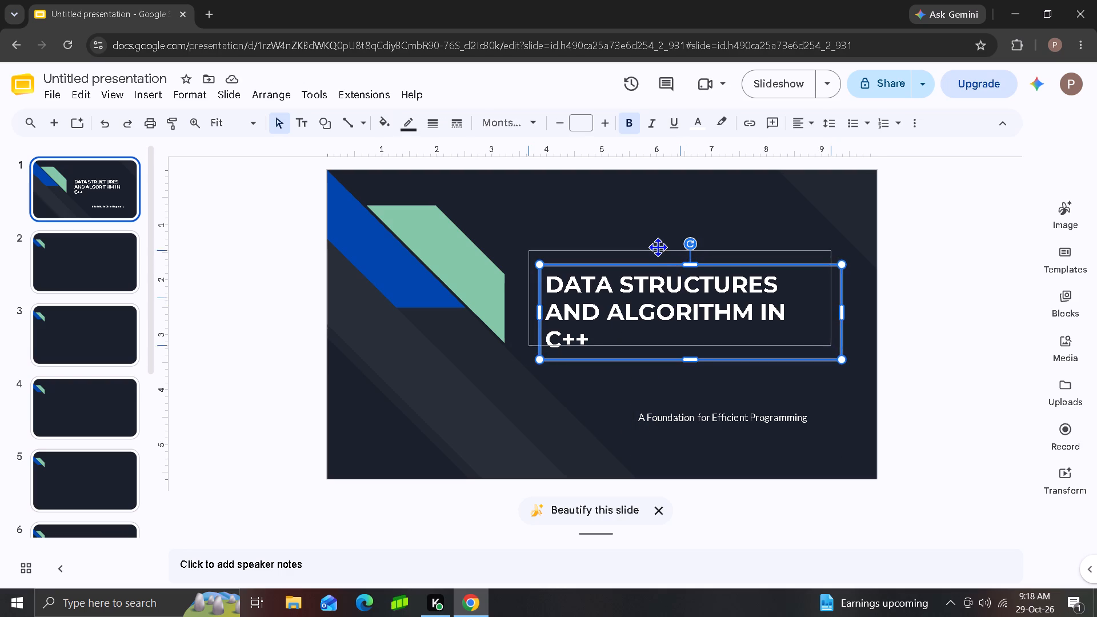
pyautogui.moveTo(658, 247); pyautogui.dragTo(664, 197)
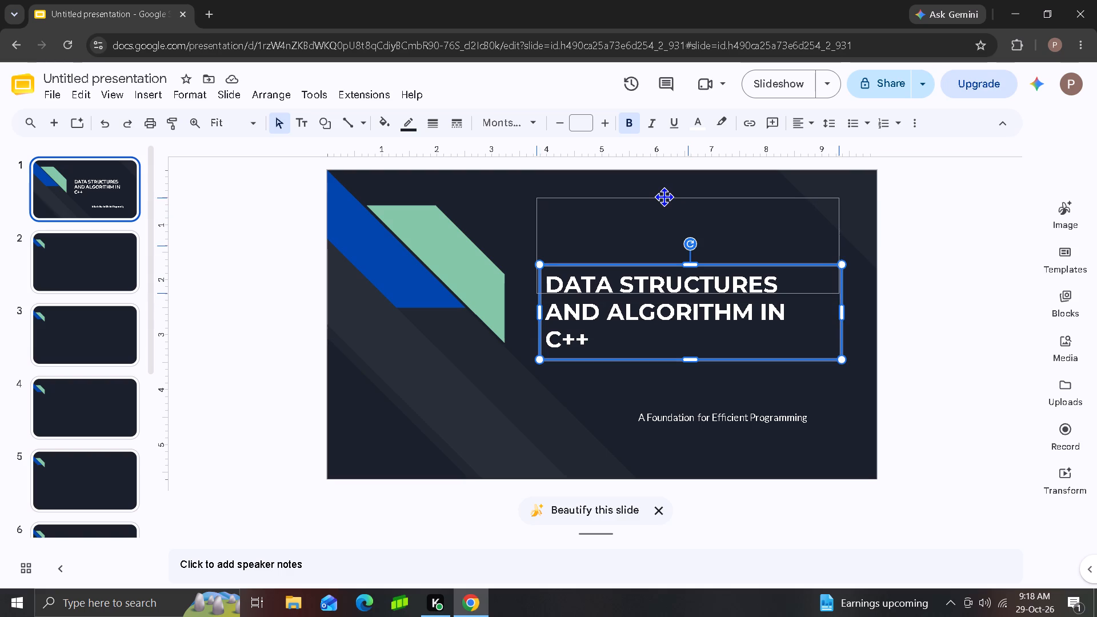
pyautogui.moveTo(664, 197); pyautogui.dragTo(664, 195)
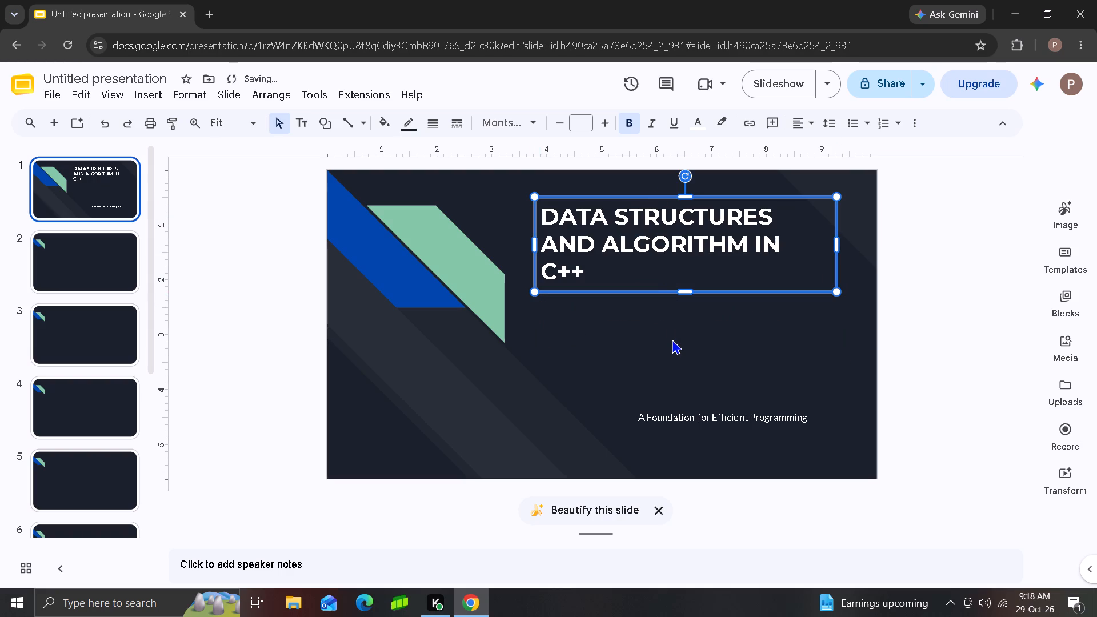
# Move slide 1's subtitle box up so it sits a short distance beneath the title.
pyautogui.click(672, 339)
pyautogui.moveTo(692, 414); pyautogui.dragTo(698, 382)
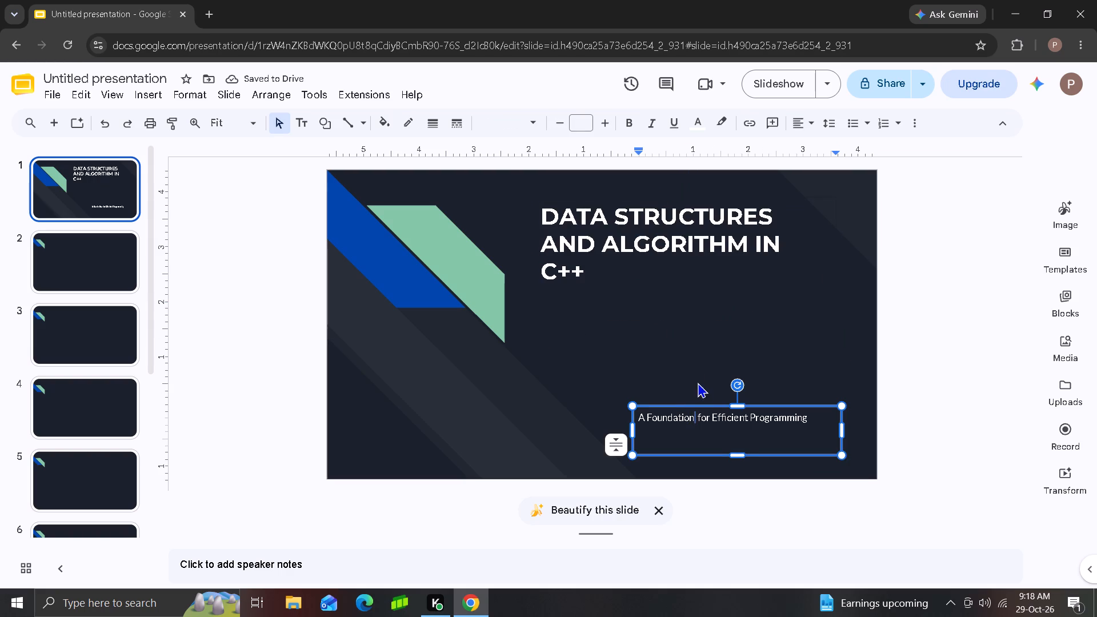
pyautogui.moveTo(698, 382); pyautogui.dragTo(701, 347)
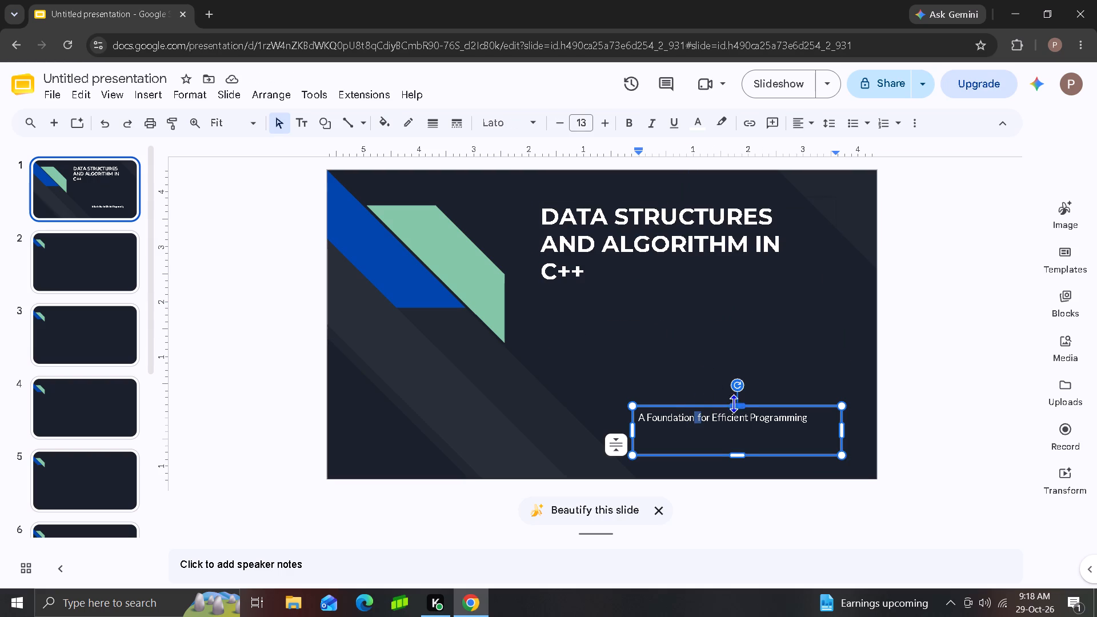
pyautogui.click(731, 404)
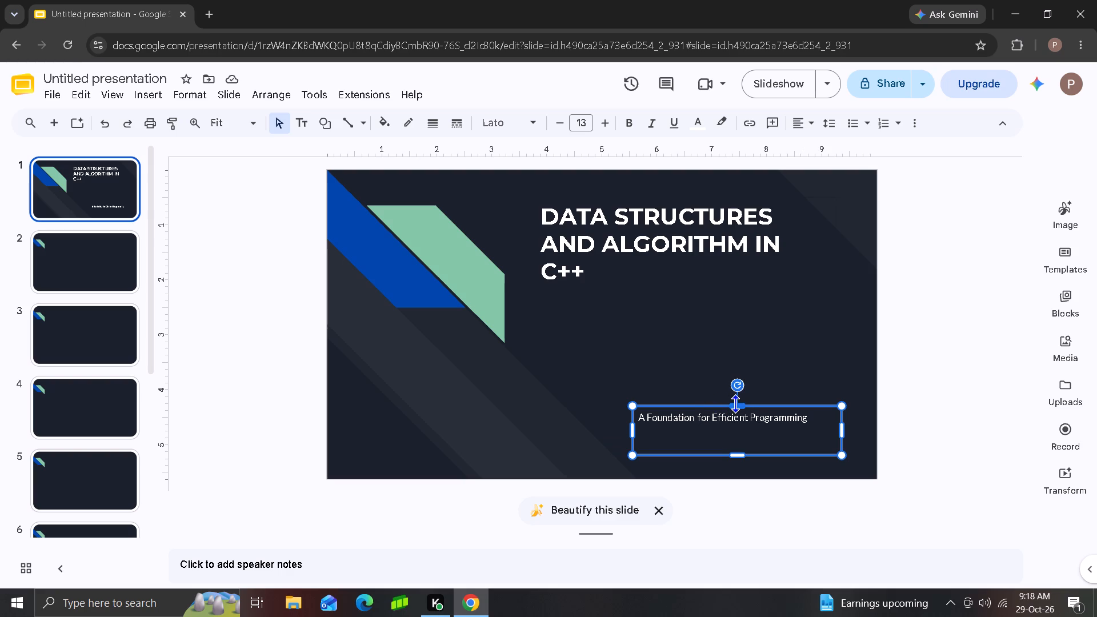
pyautogui.moveTo(697, 408); pyautogui.dragTo(694, 380)
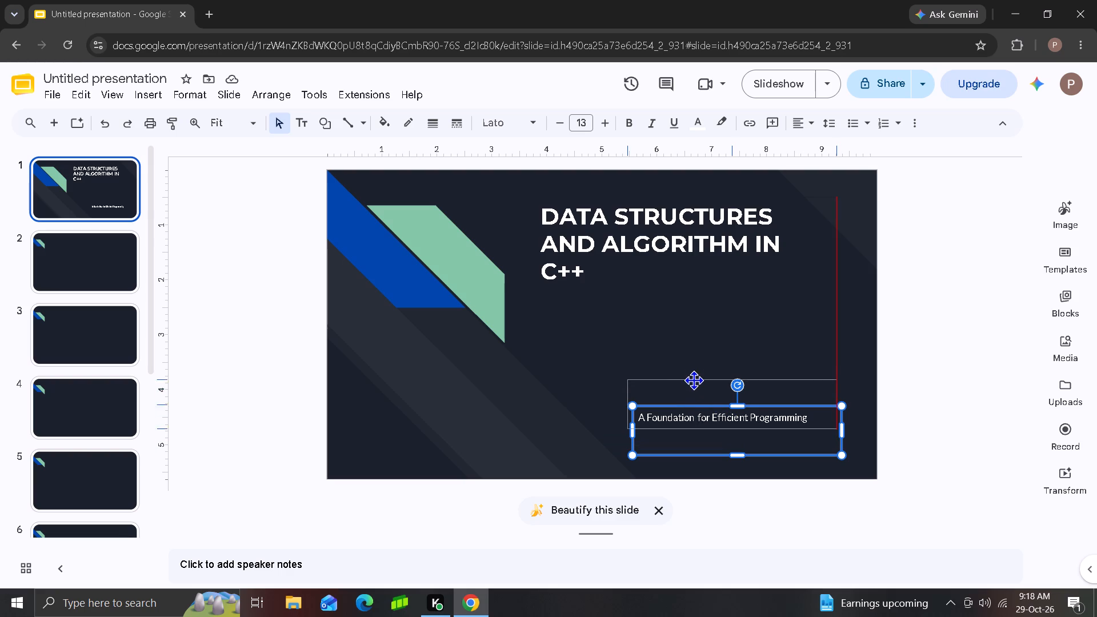
pyautogui.moveTo(694, 380); pyautogui.dragTo(694, 338)
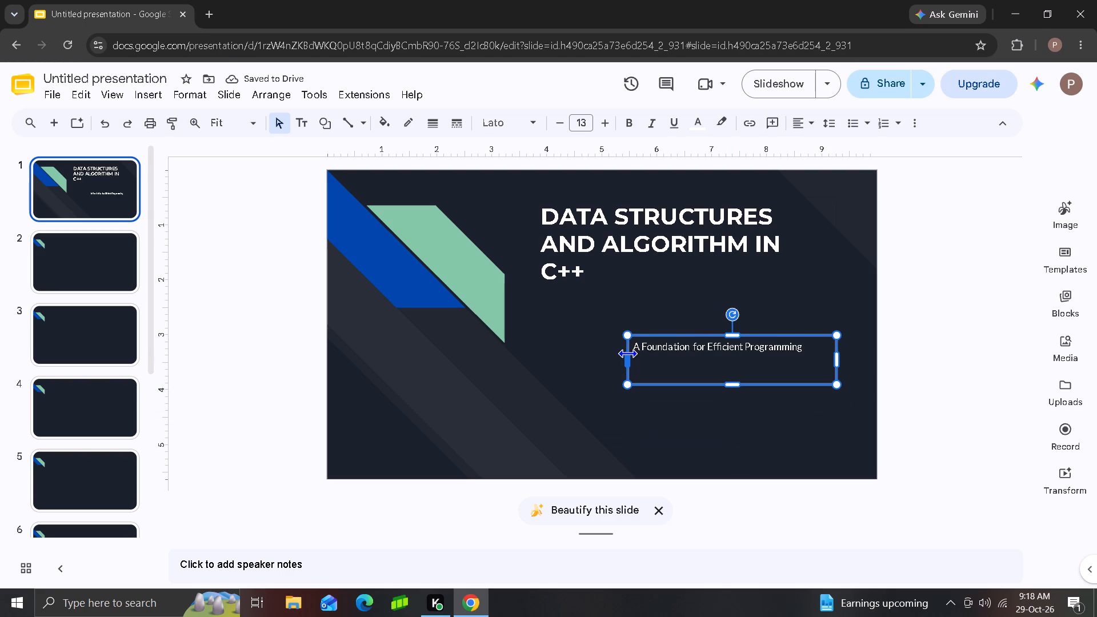
# Widen slide 1's subtitle box on both sides, shifting it slightly toward the slide's right edge.
pyautogui.moveTo(627, 353); pyautogui.dragTo(596, 349)
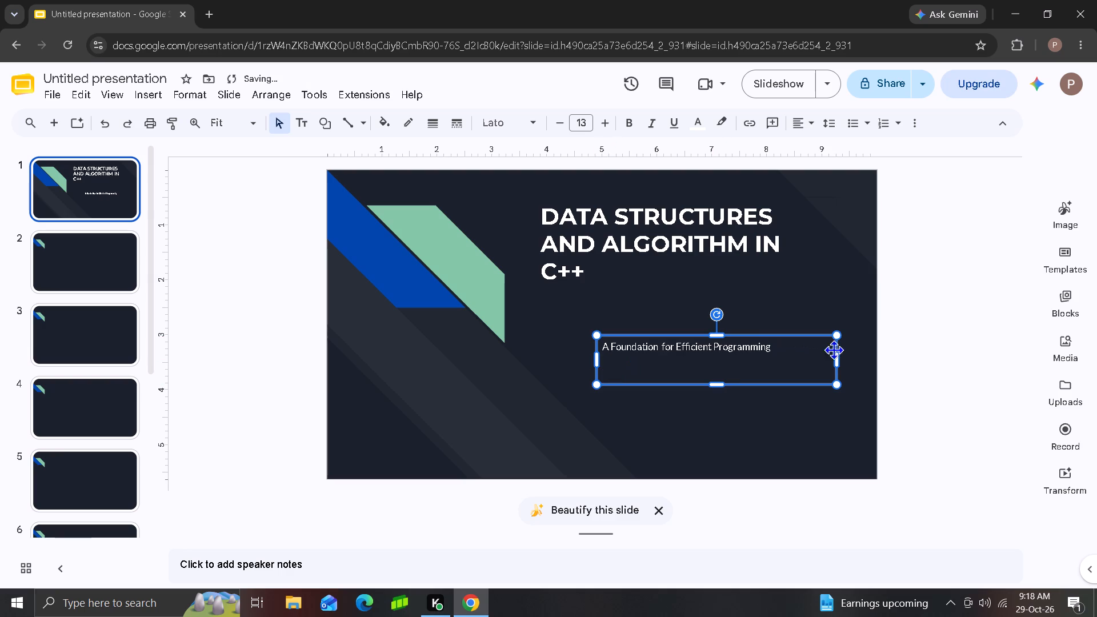
pyautogui.click(830, 352)
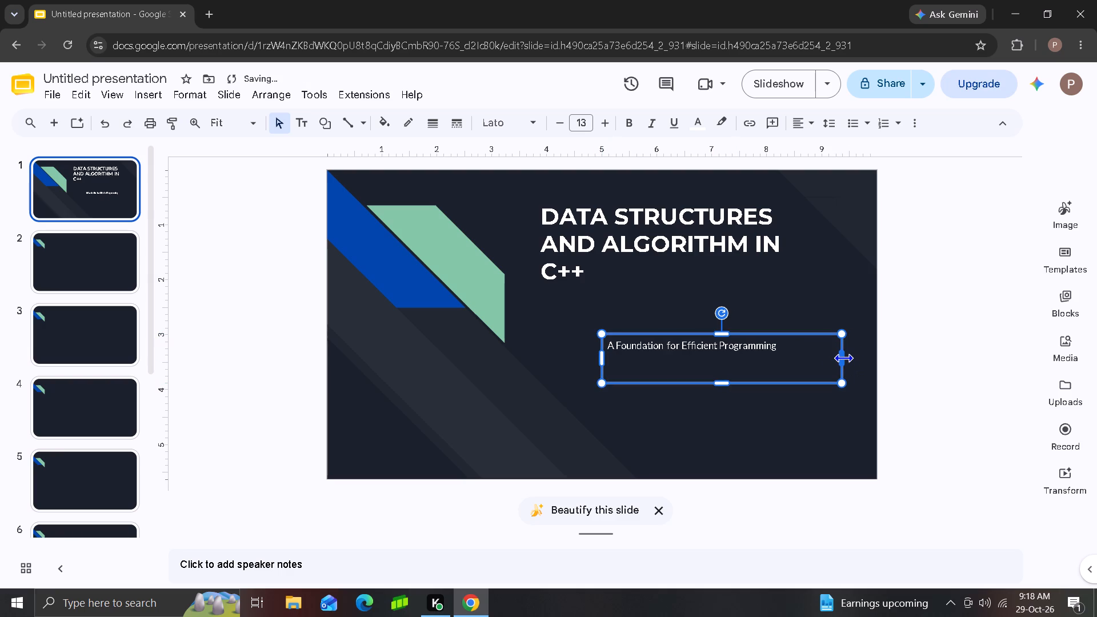
pyautogui.moveTo(843, 358); pyautogui.dragTo(862, 348)
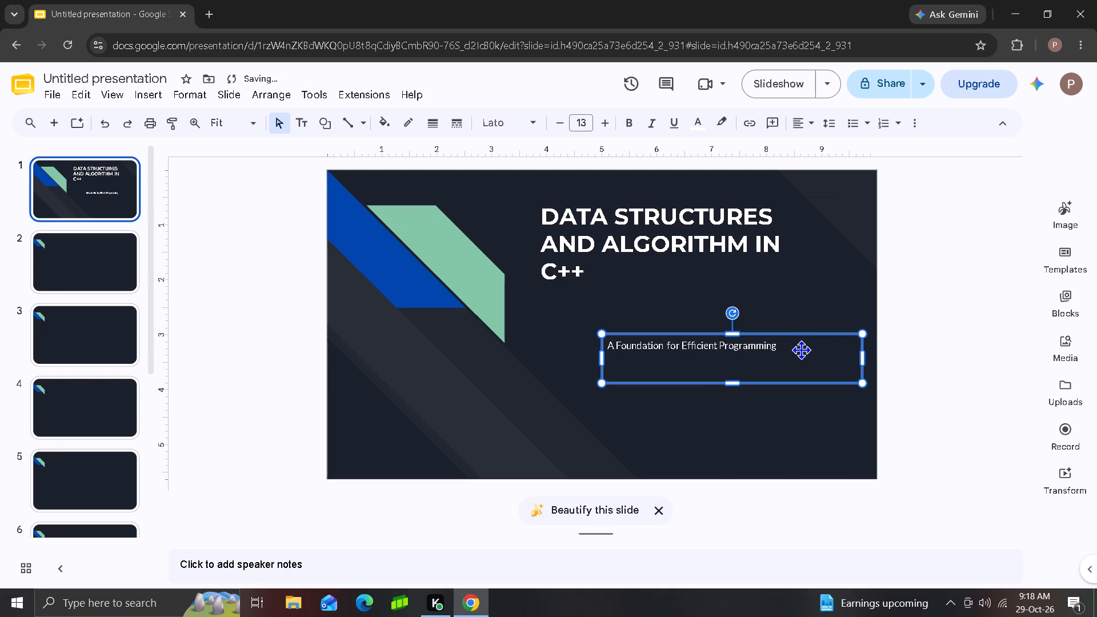
# Set the font size of the whole subtitle line "A Foundation for Efficient Programming" to 14.
pyautogui.click(801, 350)
pyautogui.click(801, 350)
pyautogui.click(801, 350)
pyautogui.click(720, 422)
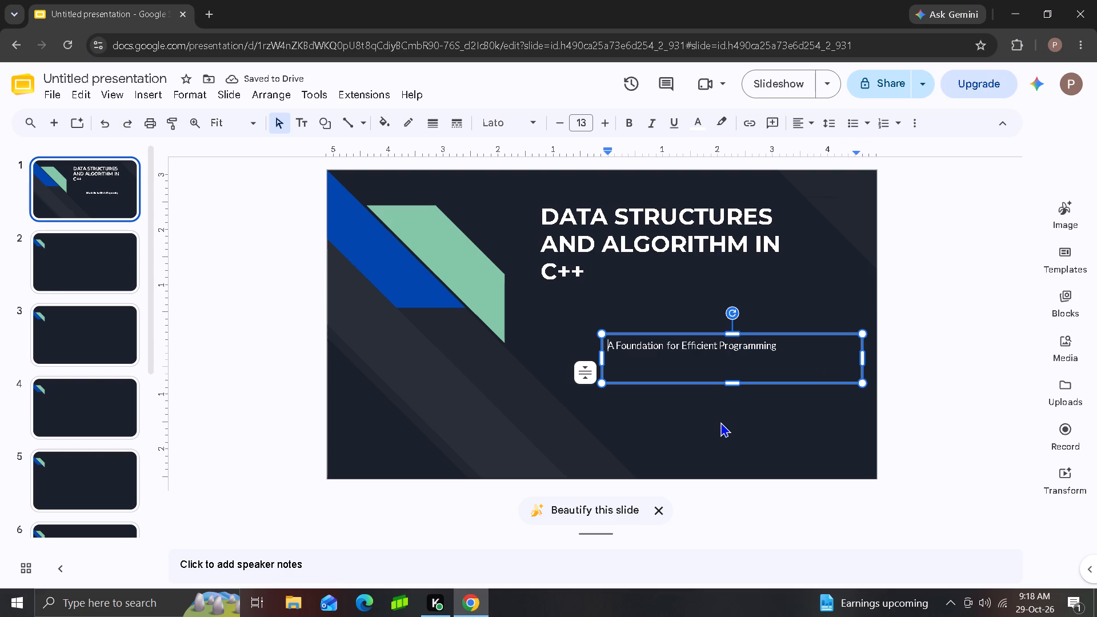
pyautogui.click(784, 366)
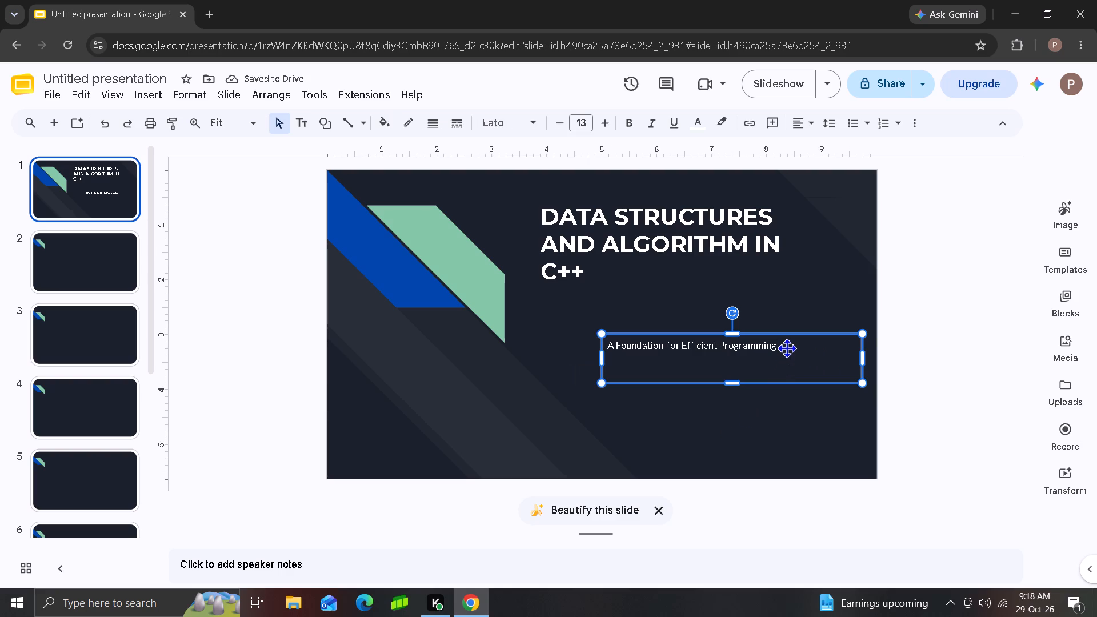
pyautogui.click(787, 347)
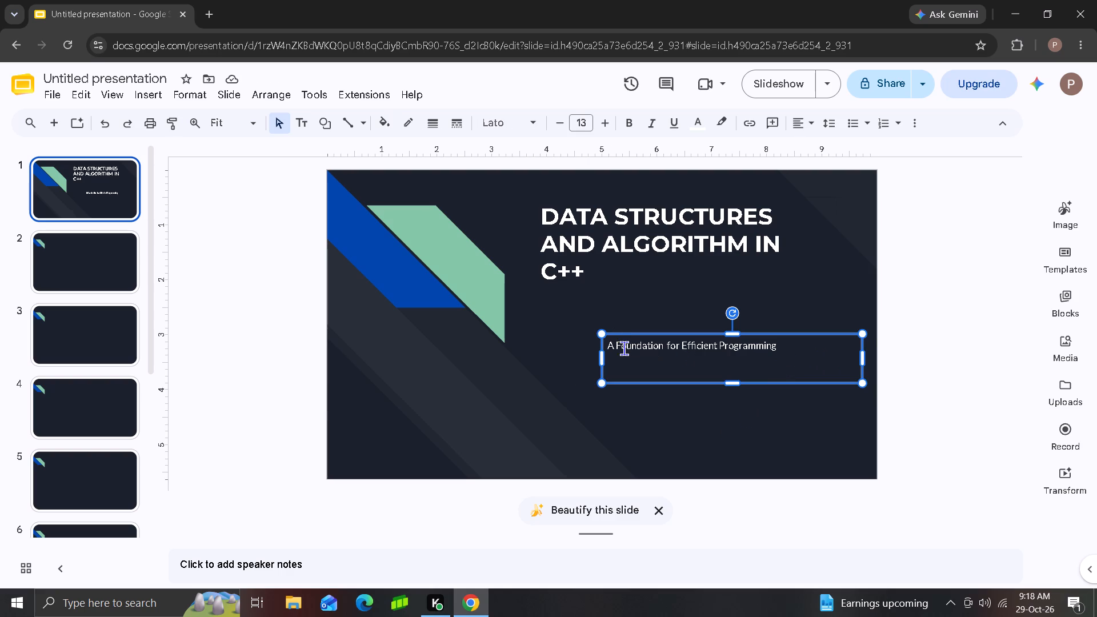
pyautogui.click(615, 347)
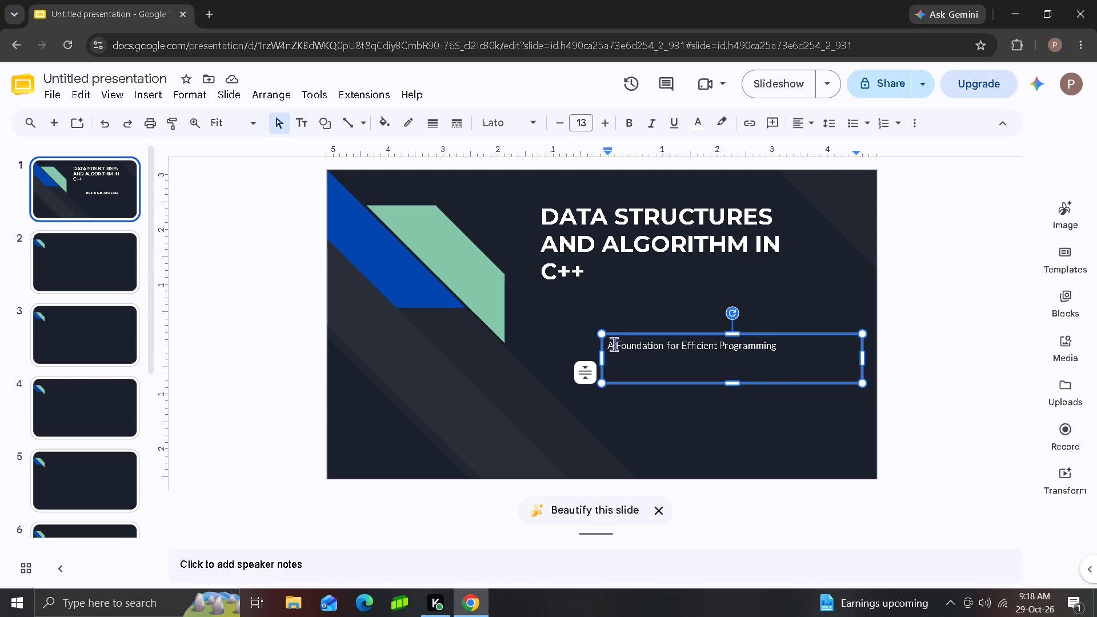
pyautogui.click(614, 344)
pyautogui.moveTo(614, 344); pyautogui.dragTo(781, 340)
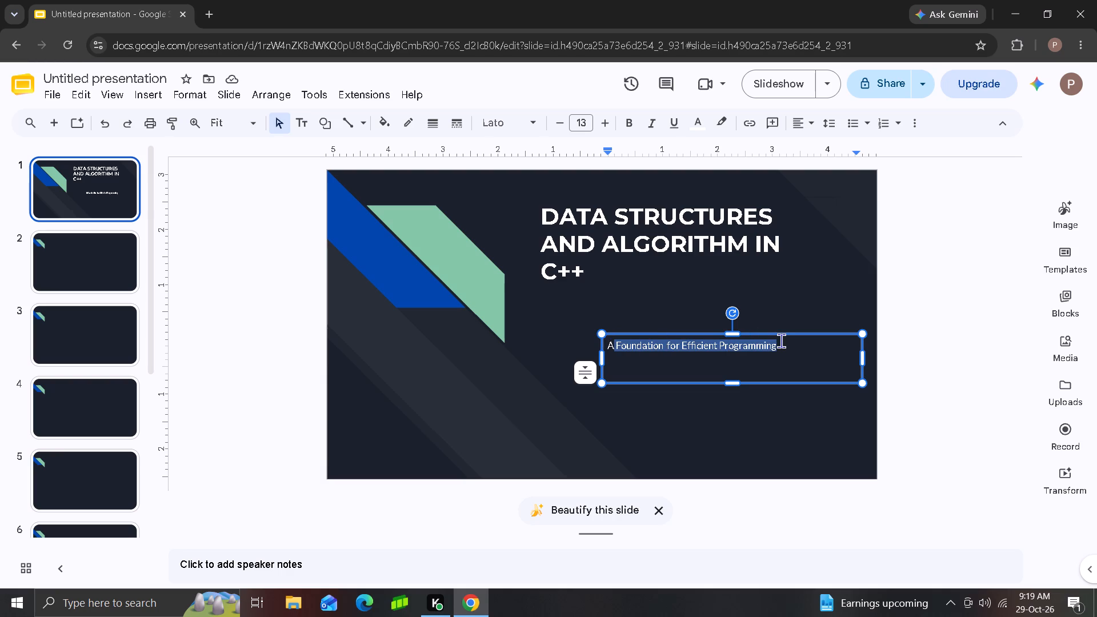
pyautogui.moveTo(781, 340); pyautogui.dragTo(784, 340)
pyautogui.click(784, 343)
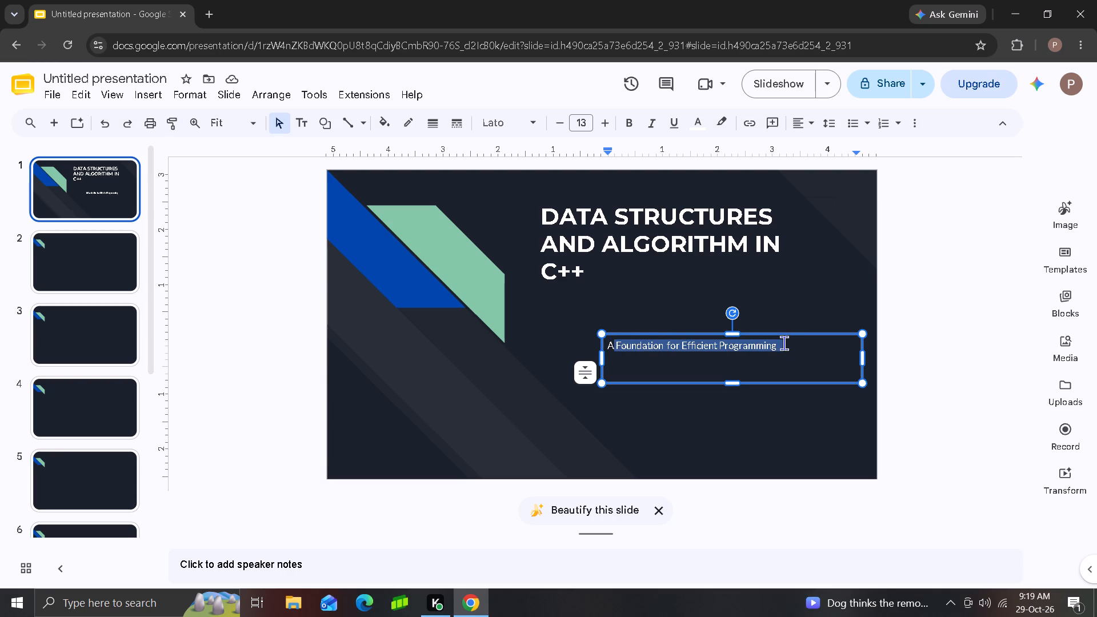
pyautogui.moveTo(783, 343); pyautogui.dragTo(620, 350)
pyautogui.moveTo(620, 350); pyautogui.dragTo(600, 350)
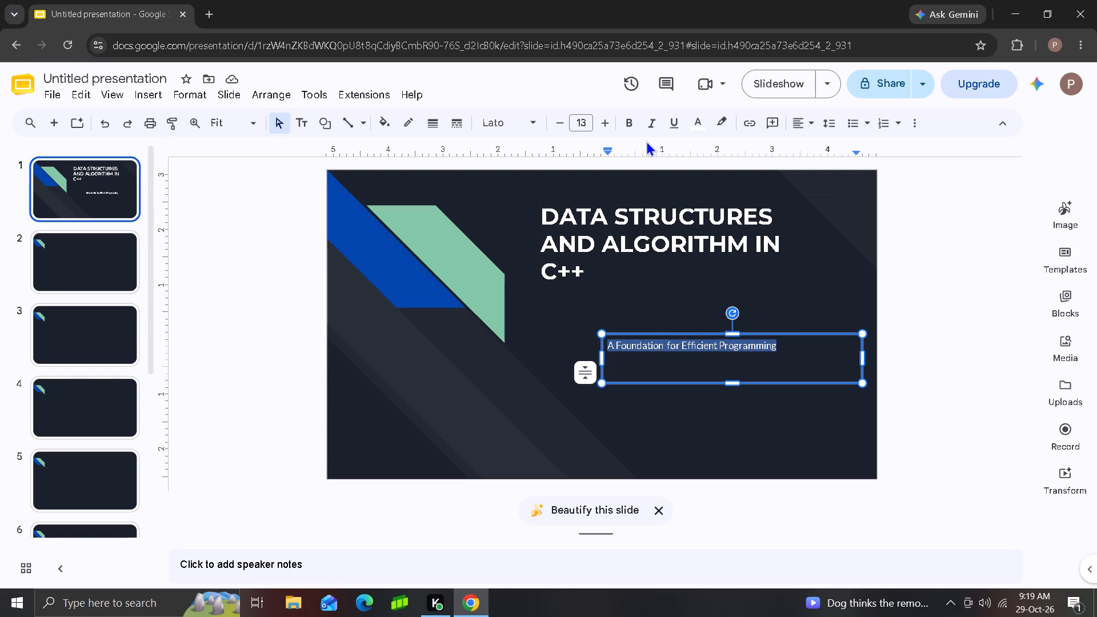
pyautogui.click(603, 116)
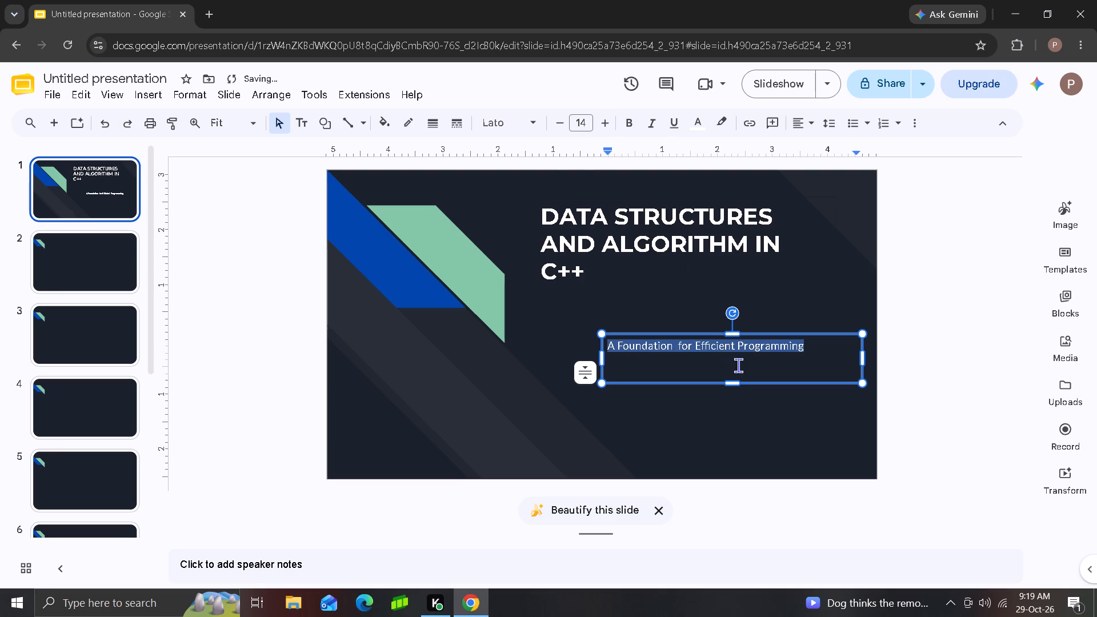
# Add two line breaks after the subtitle text, and remove the stray backslash and one of the breaks.
pyautogui.click(739, 366)
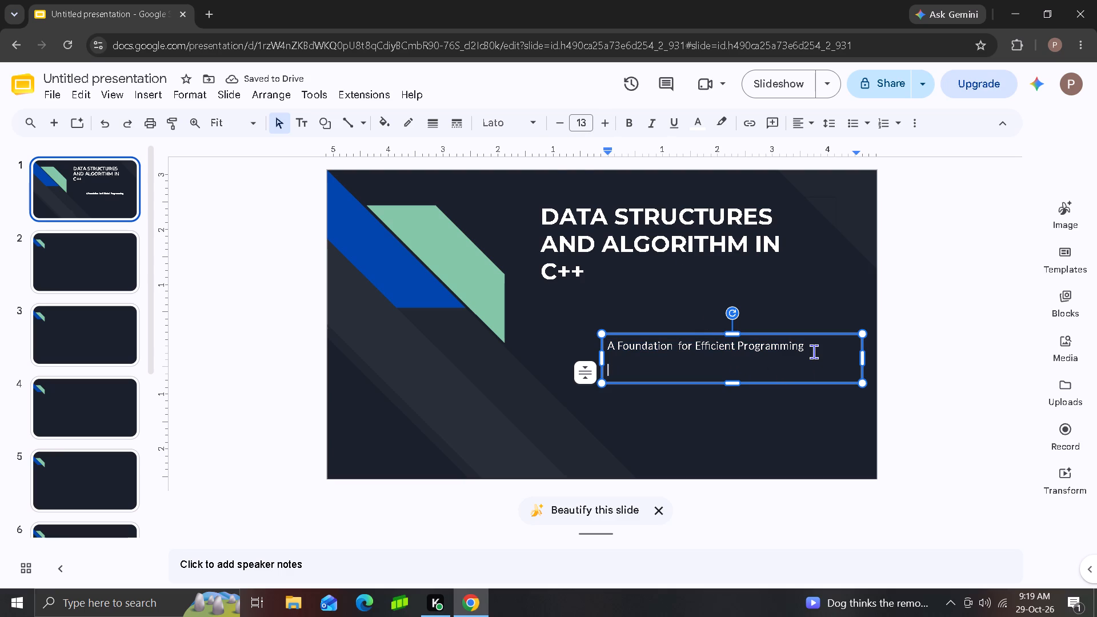
pyautogui.click(814, 351)
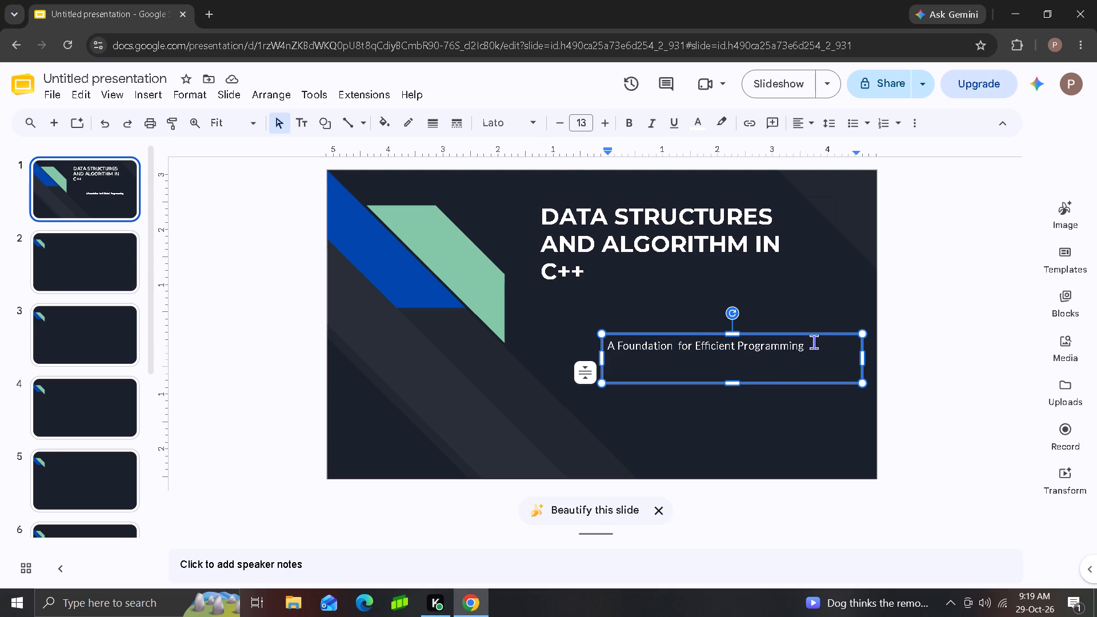
pyautogui.click(815, 347)
pyautogui.press('Return')
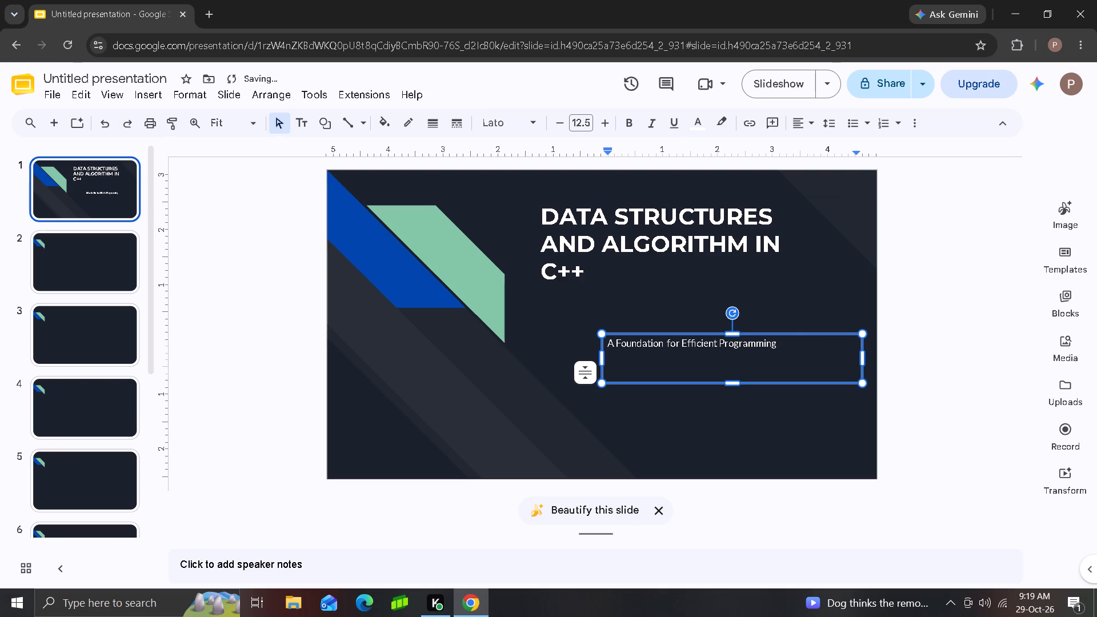
pyautogui.press('Return')
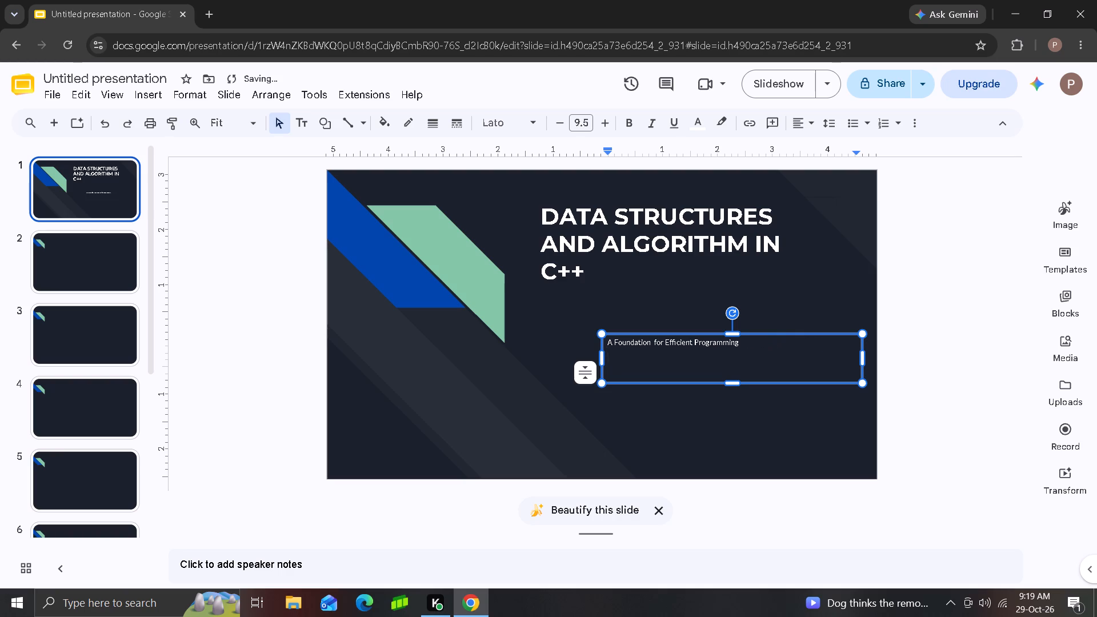
pyautogui.press('\\')
pyautogui.press('BackSpace')
pyautogui.press('BackSpace')
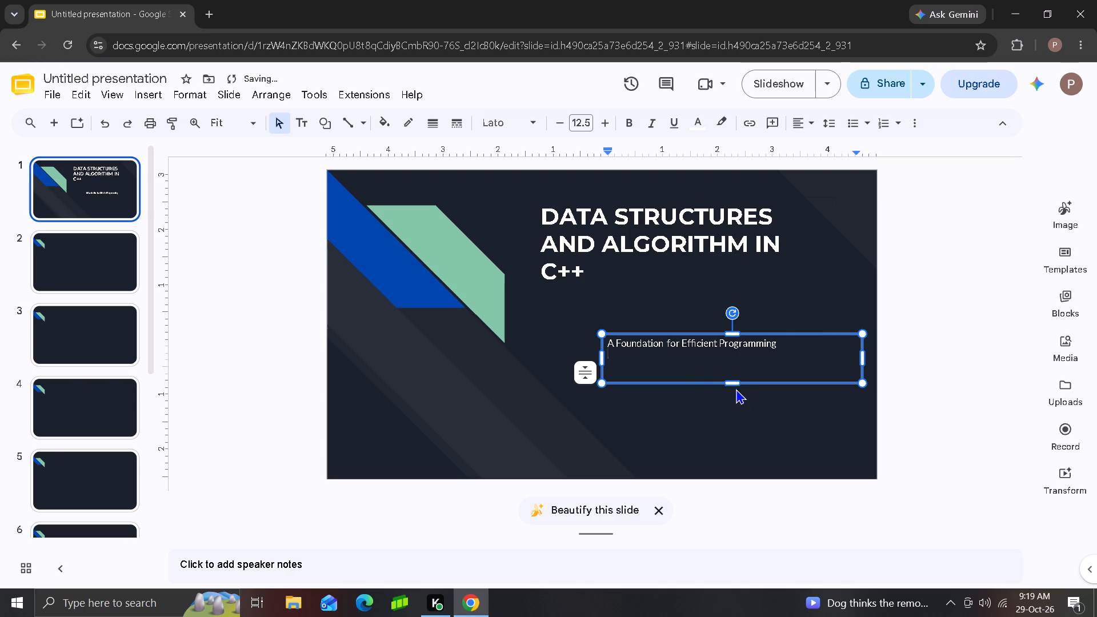
# Extend the bottom edge of slide 1's subtitle box down to just above the slide's bottom edge.
pyautogui.moveTo(734, 382); pyautogui.dragTo(736, 450)
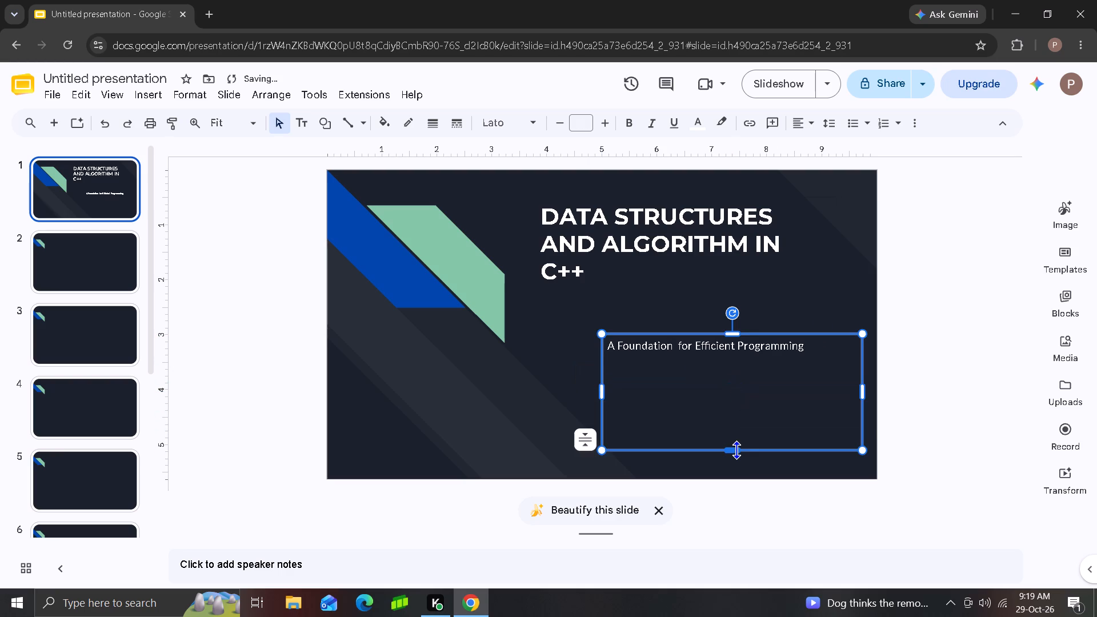
# Leave a blank line under the subtitle's first line and add a "Presented By:" line with the presenter's name.
pyautogui.click(618, 359)
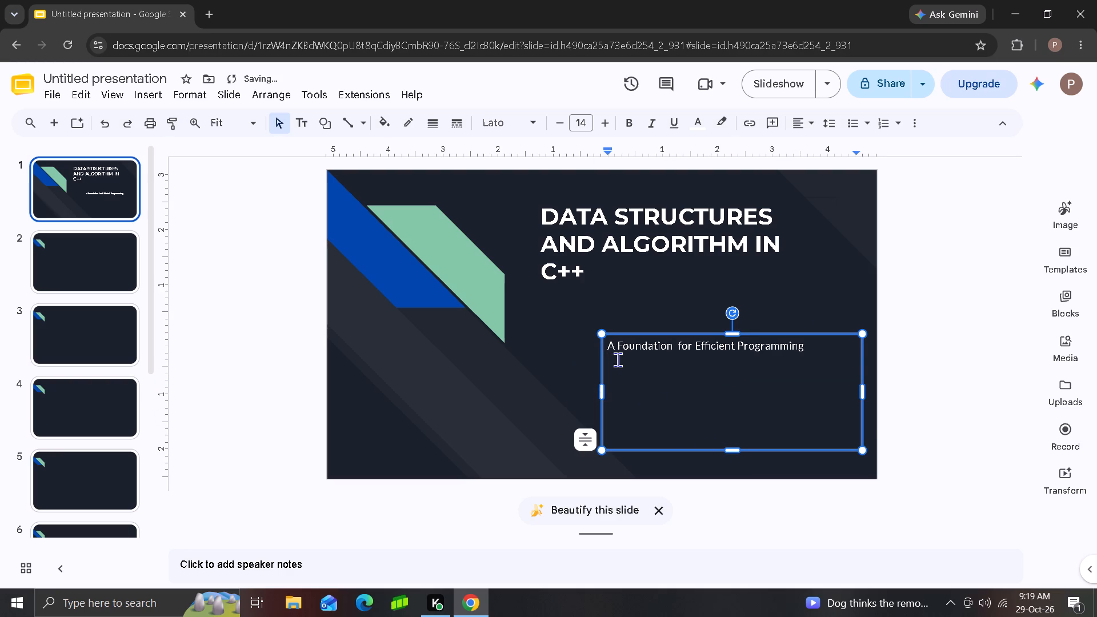
pyautogui.press('Return')
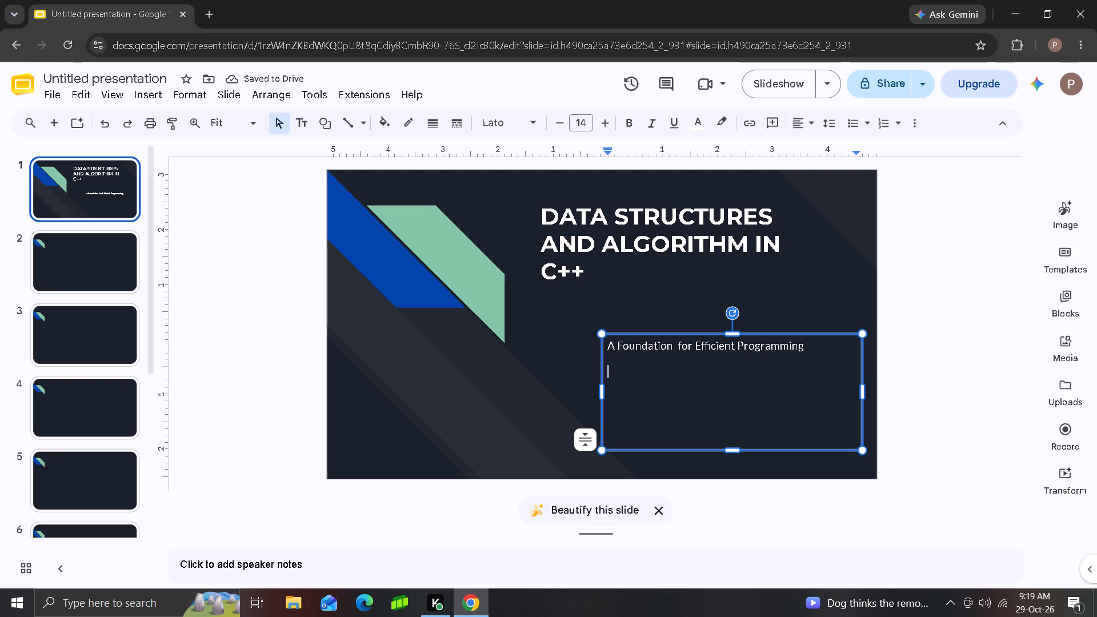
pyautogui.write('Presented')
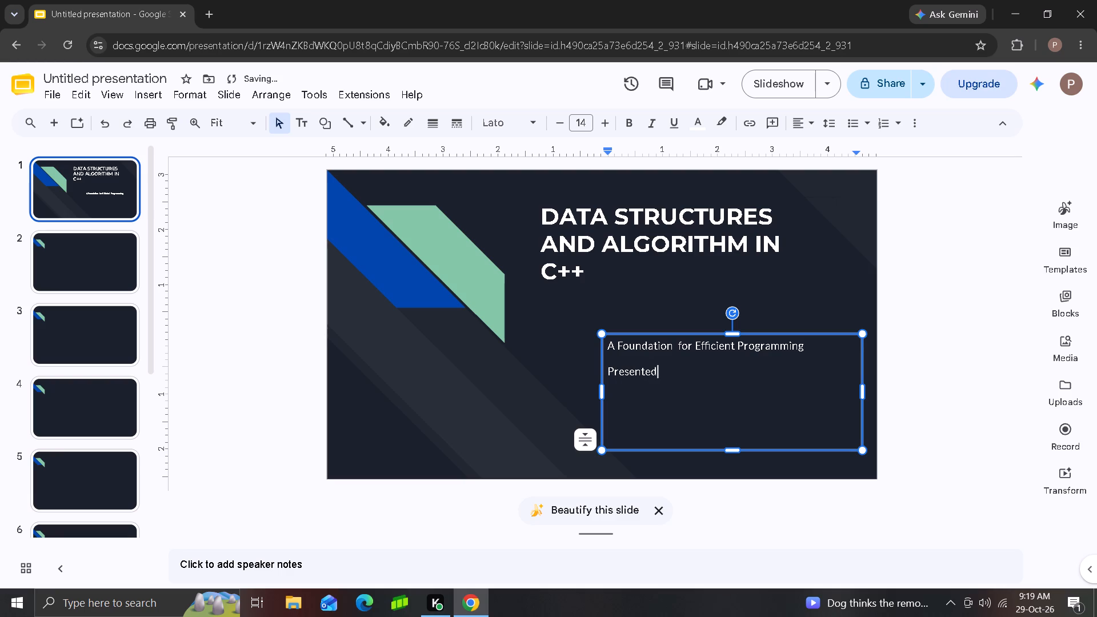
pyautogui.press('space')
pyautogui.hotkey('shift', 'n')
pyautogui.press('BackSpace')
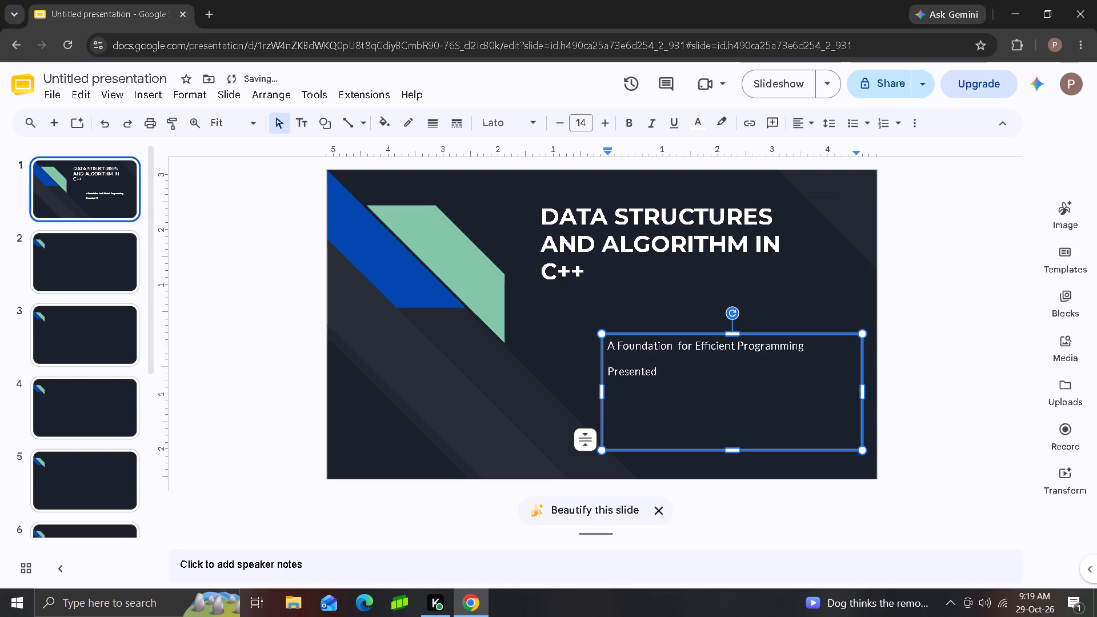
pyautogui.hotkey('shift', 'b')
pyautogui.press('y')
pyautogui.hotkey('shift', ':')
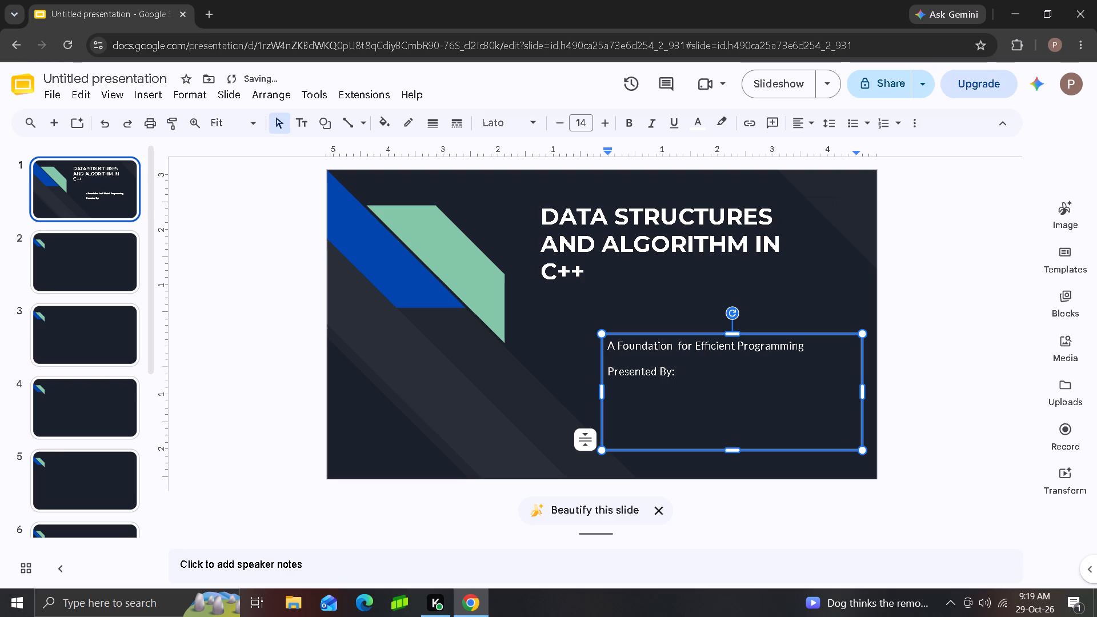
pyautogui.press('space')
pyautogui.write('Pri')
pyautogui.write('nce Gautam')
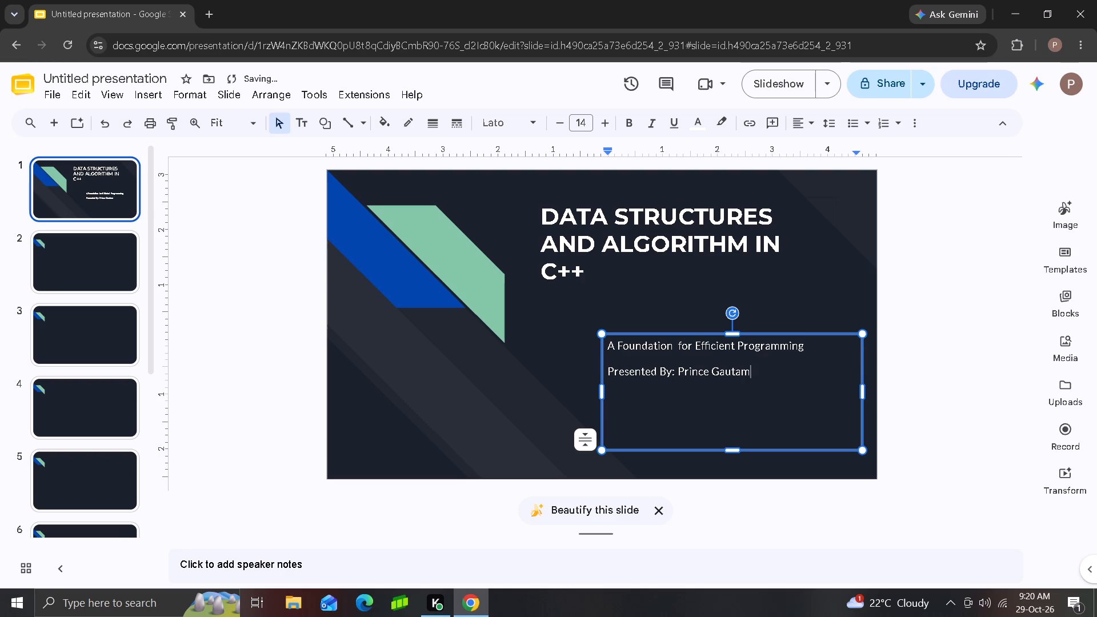
# Add the line "Course B.sc." directly beneath the presenter line in the subtitle box.
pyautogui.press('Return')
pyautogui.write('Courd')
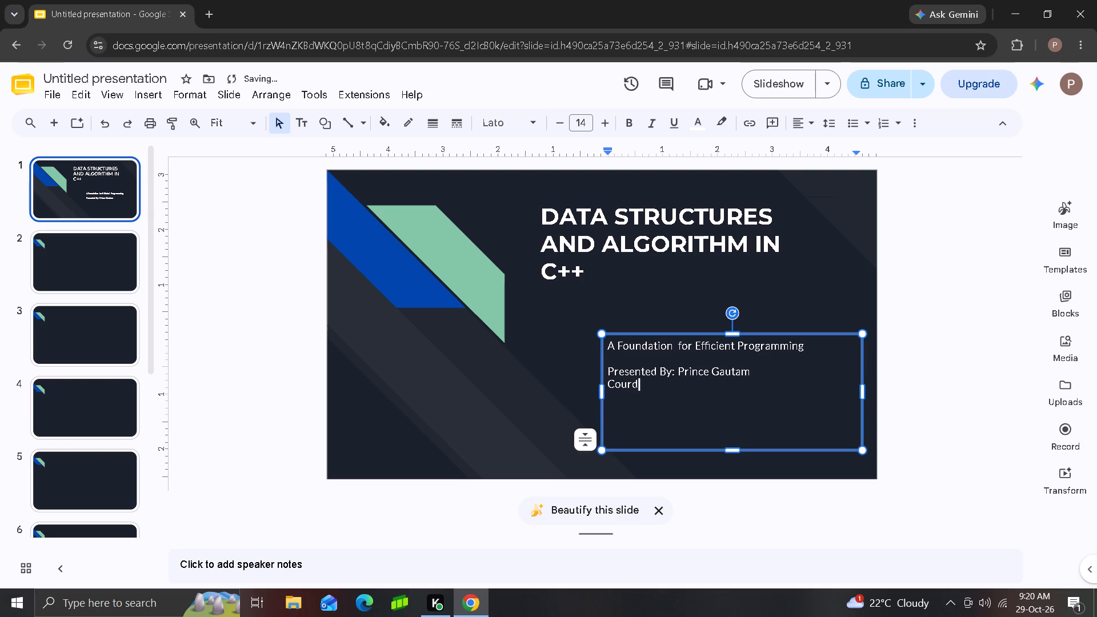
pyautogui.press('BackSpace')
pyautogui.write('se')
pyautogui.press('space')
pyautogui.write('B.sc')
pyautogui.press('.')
# Insert a colon and an extra space after the word "Course" in the course line.
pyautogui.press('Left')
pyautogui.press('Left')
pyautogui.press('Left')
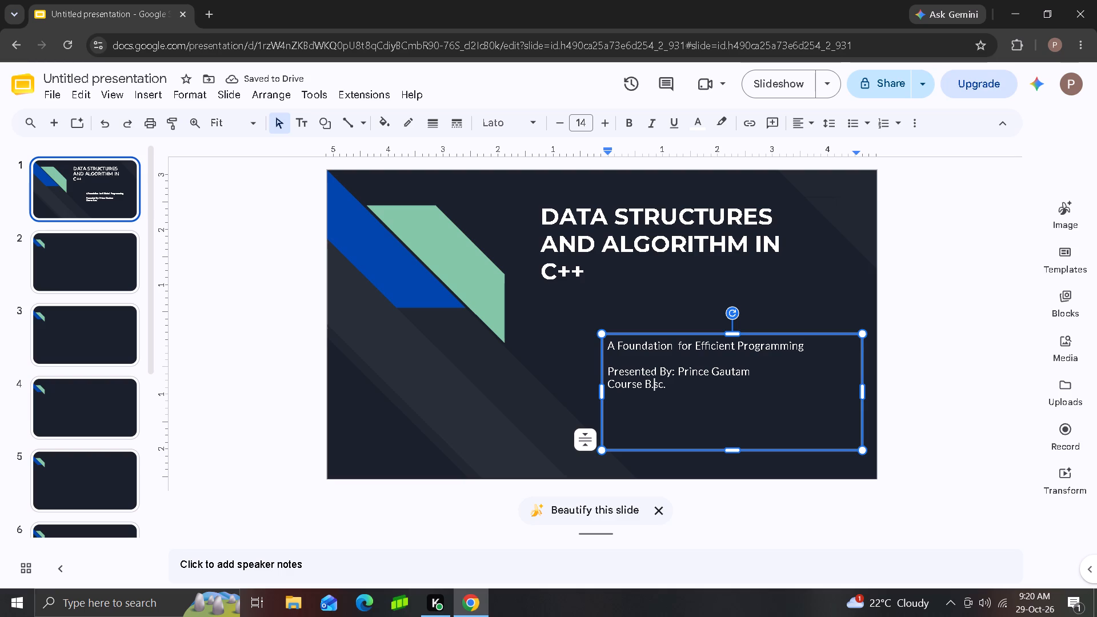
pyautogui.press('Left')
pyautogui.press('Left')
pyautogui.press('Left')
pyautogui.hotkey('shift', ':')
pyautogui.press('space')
# Append "(PCM)" after "B.sc." at the end of the course line.
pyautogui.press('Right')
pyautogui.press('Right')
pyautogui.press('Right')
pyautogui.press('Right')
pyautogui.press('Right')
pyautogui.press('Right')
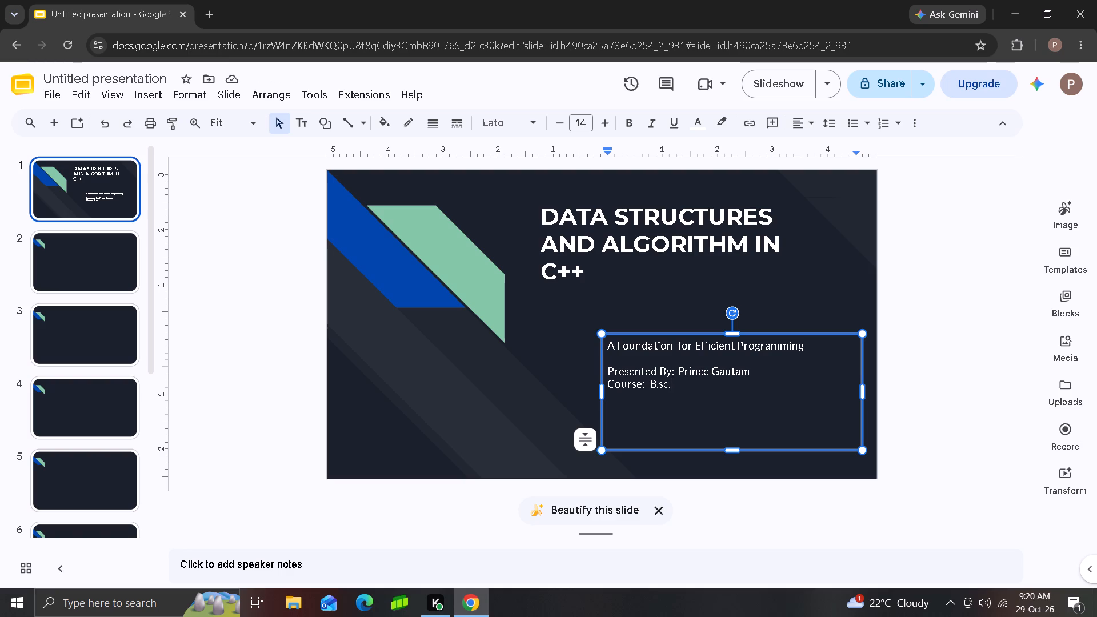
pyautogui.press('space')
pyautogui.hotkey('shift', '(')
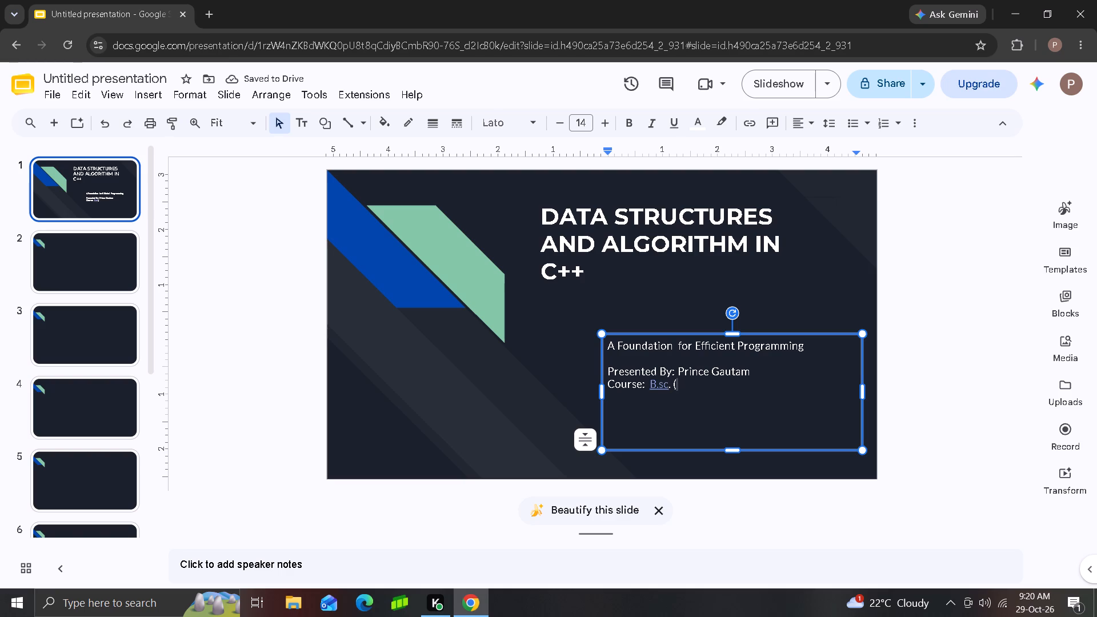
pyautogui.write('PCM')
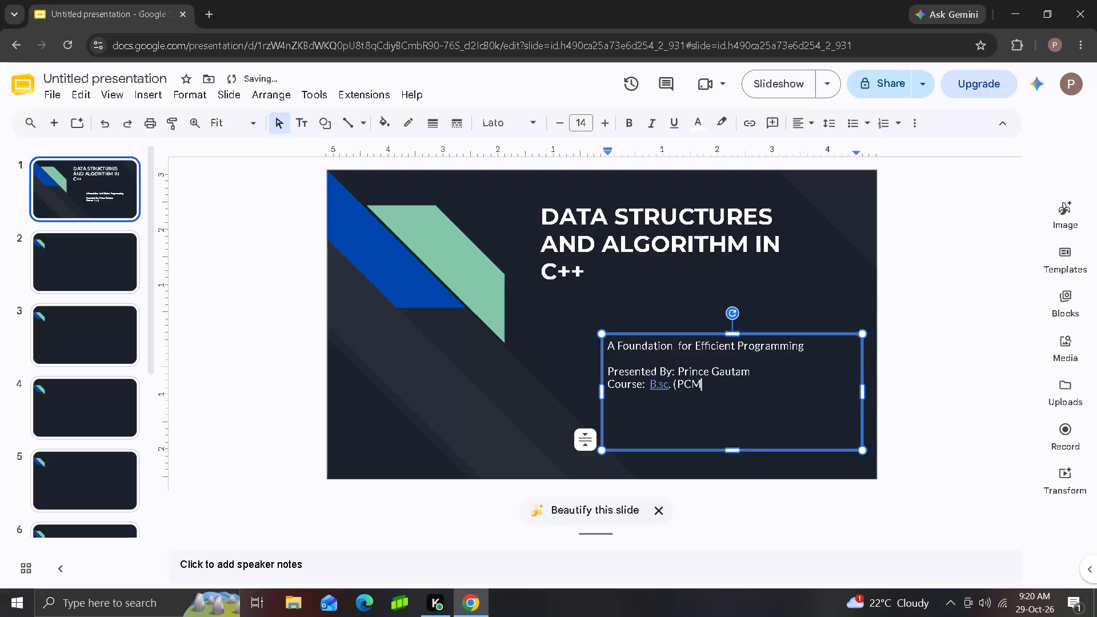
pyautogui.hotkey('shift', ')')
# Enter "College: CSJMU" on the line below the course line.
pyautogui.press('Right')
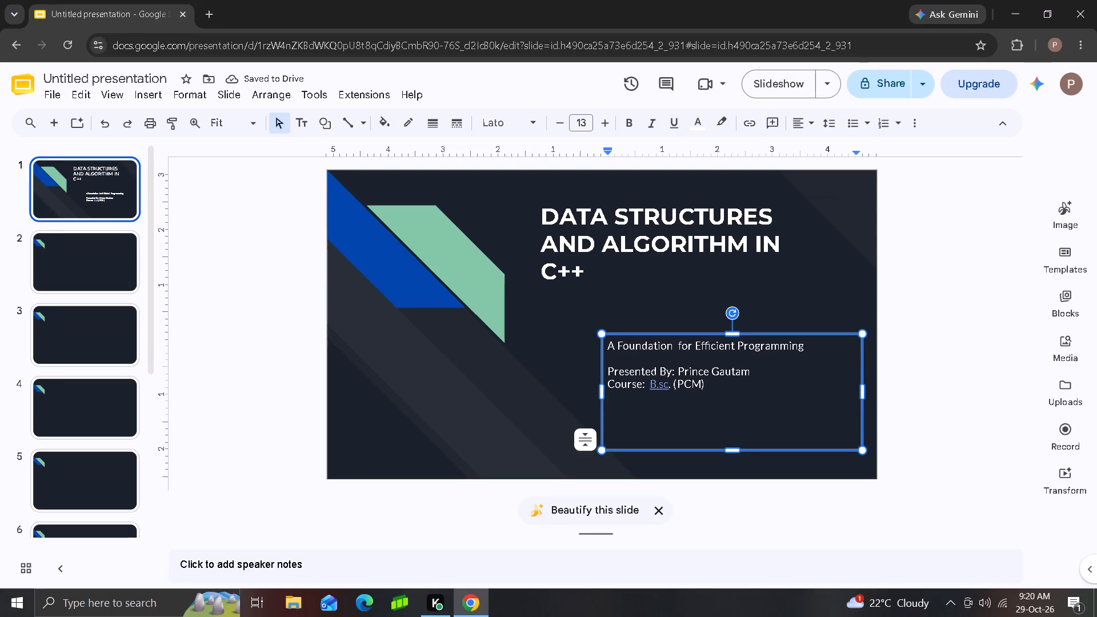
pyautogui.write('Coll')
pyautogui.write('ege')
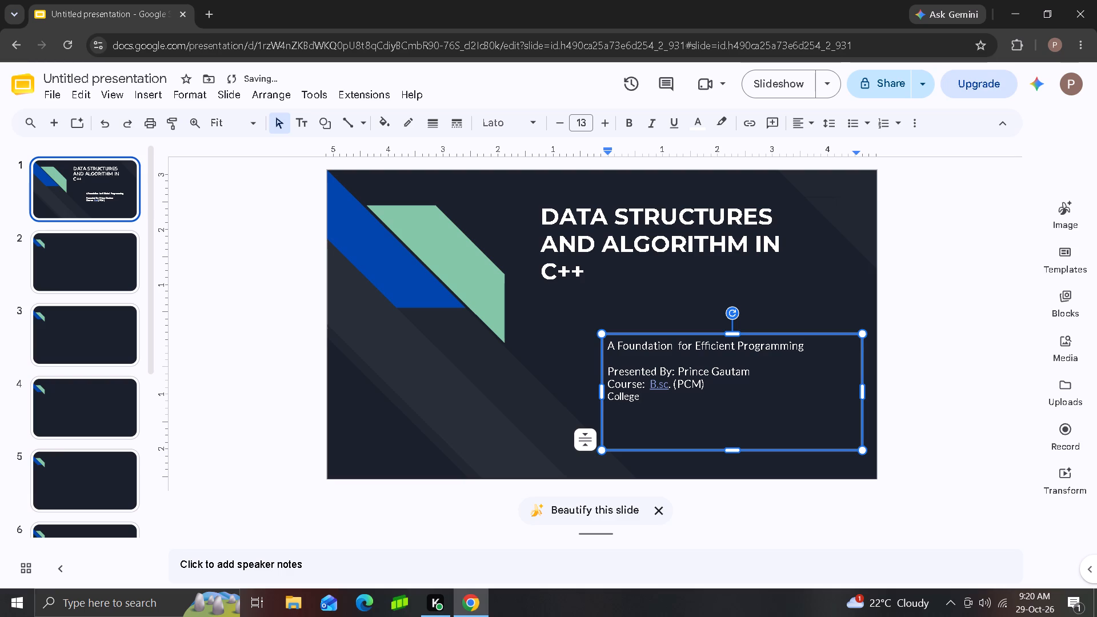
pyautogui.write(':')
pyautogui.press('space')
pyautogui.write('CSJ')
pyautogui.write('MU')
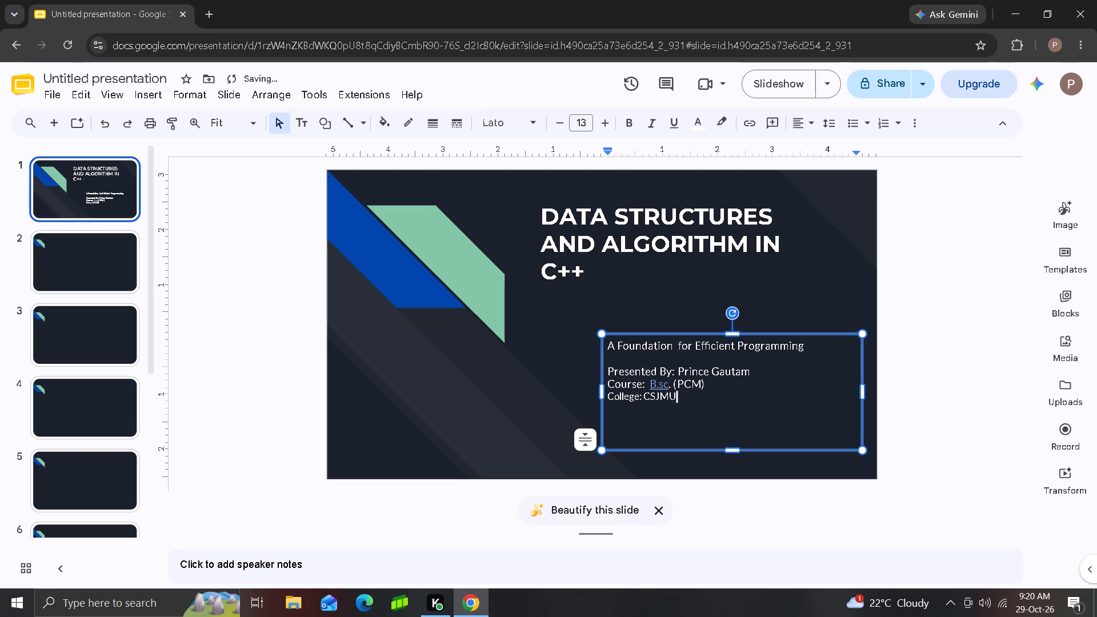
# Start a new line beneath the college line in the subtitle box with the label "Academic Seesion".
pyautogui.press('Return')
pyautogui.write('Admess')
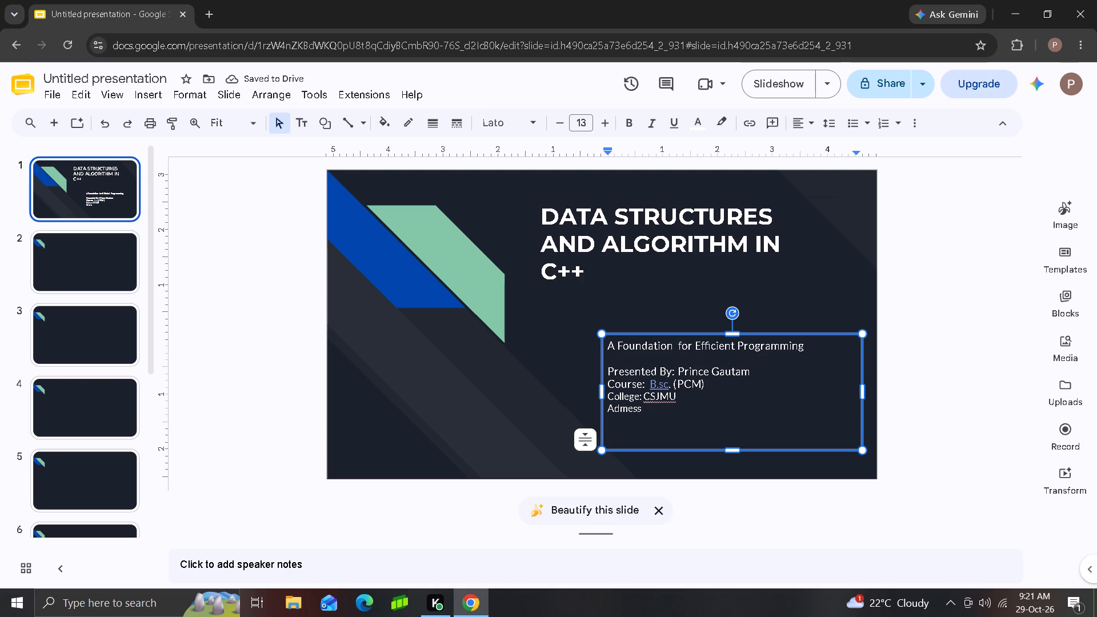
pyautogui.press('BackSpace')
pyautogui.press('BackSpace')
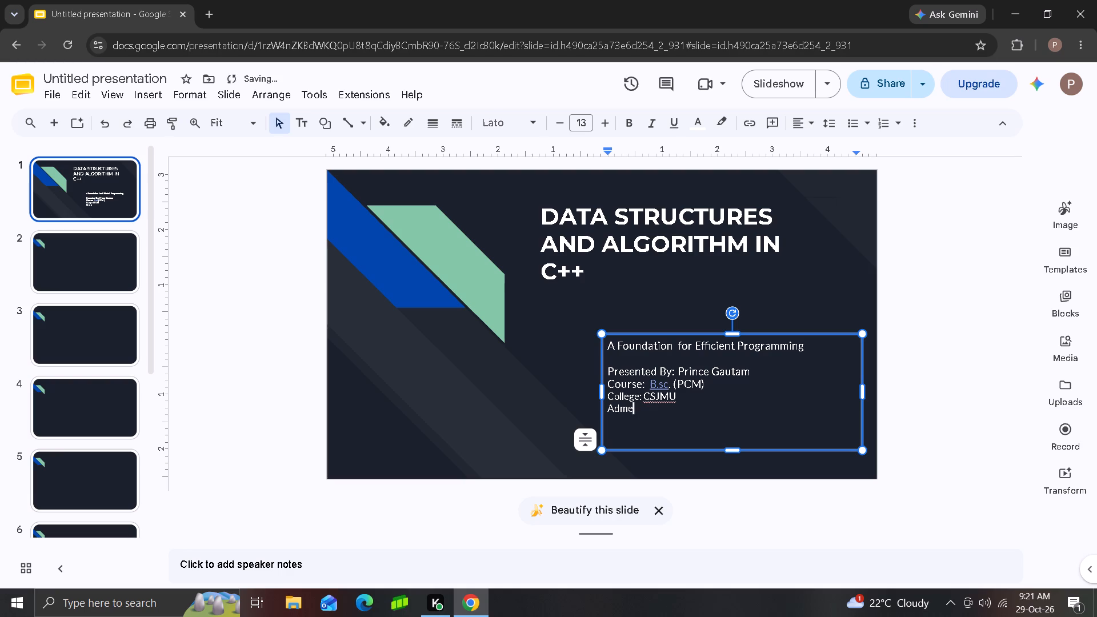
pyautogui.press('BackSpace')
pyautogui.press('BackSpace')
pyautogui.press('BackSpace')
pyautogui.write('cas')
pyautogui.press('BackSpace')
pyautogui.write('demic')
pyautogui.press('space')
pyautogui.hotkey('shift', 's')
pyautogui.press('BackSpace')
pyautogui.press('space')
pyautogui.write('Sees')
pyautogui.write('io')
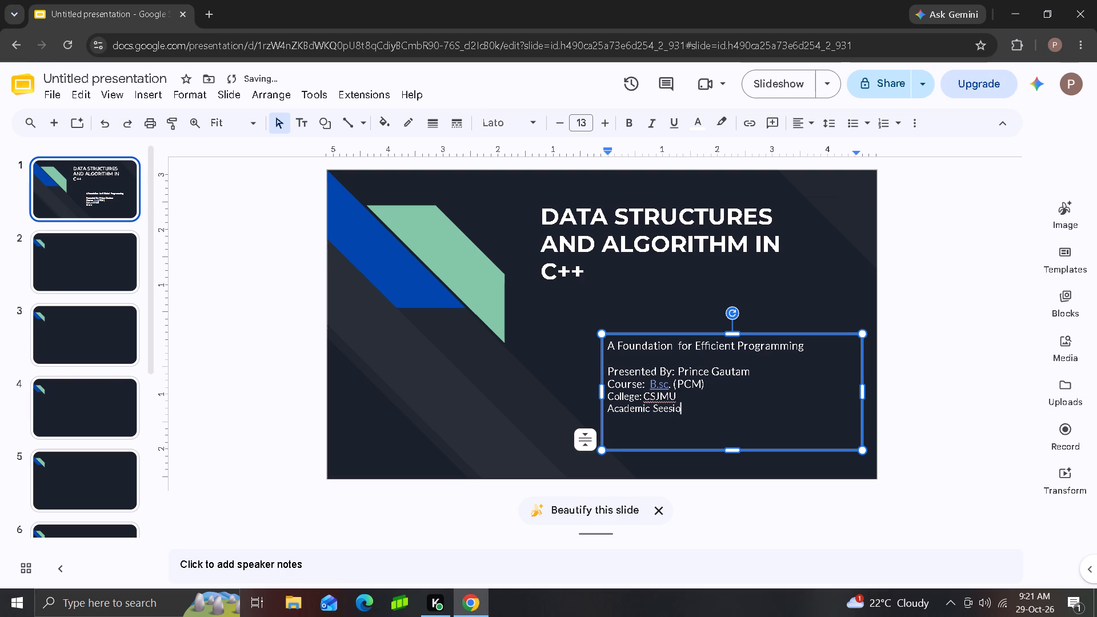
pyautogui.press('n')
# Complete the academic session line with a colon, a space and the years "2026-2027".
pyautogui.write(':')
pyautogui.press('space')
pyautogui.write('2026-')
pyautogui.write('2027')
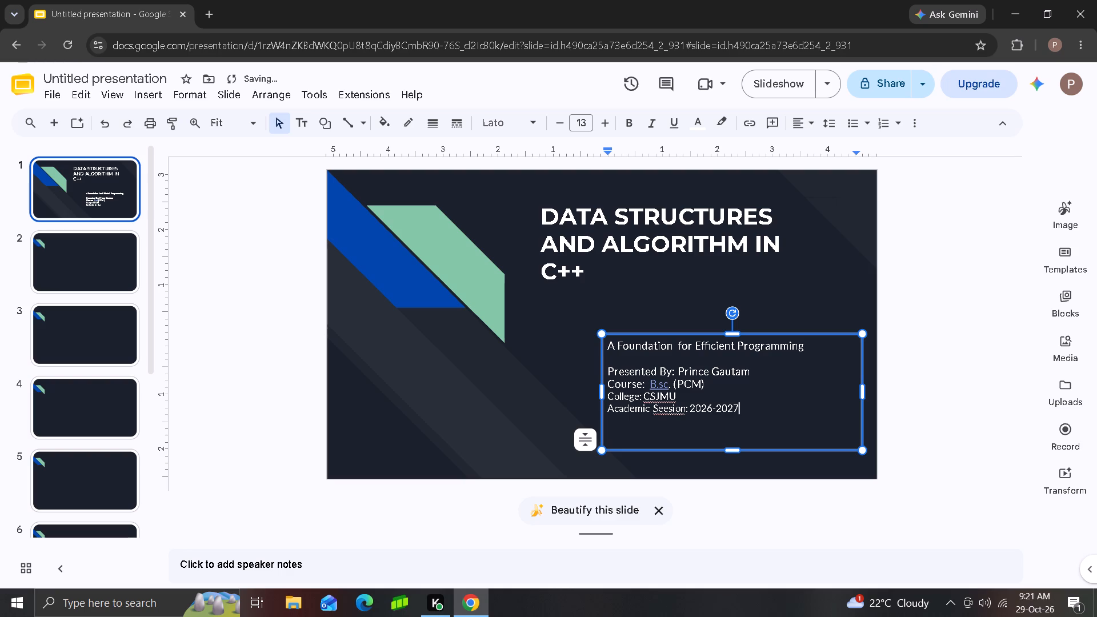
pyautogui.click(508, 363)
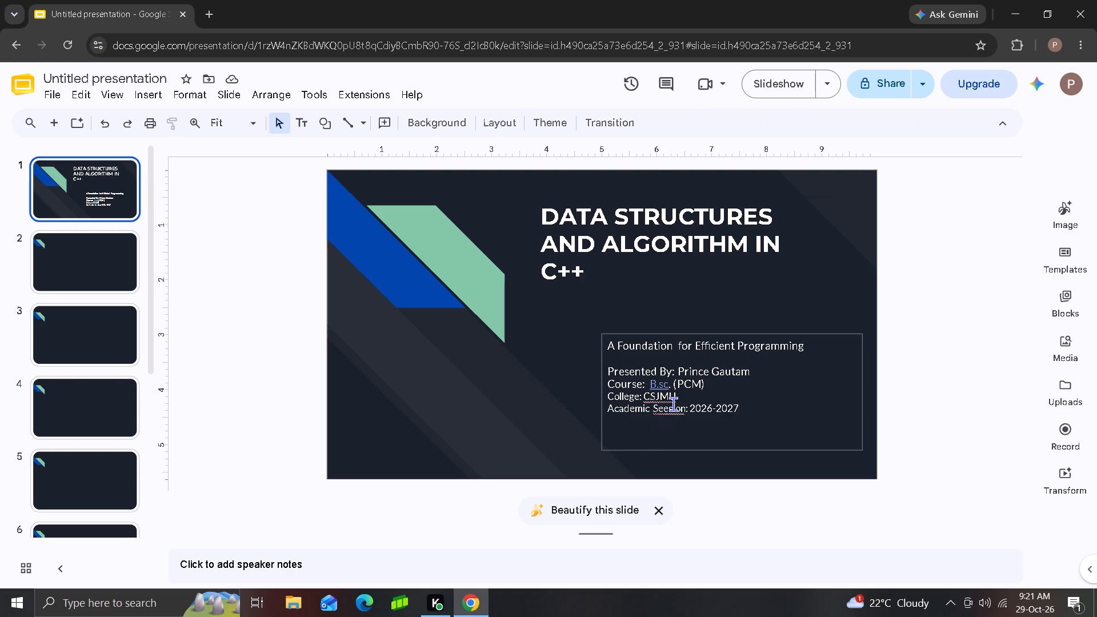
# Correct the misspelled word after "Academic" in the subtitle's last line so it reads "Session".
pyautogui.click(673, 404)
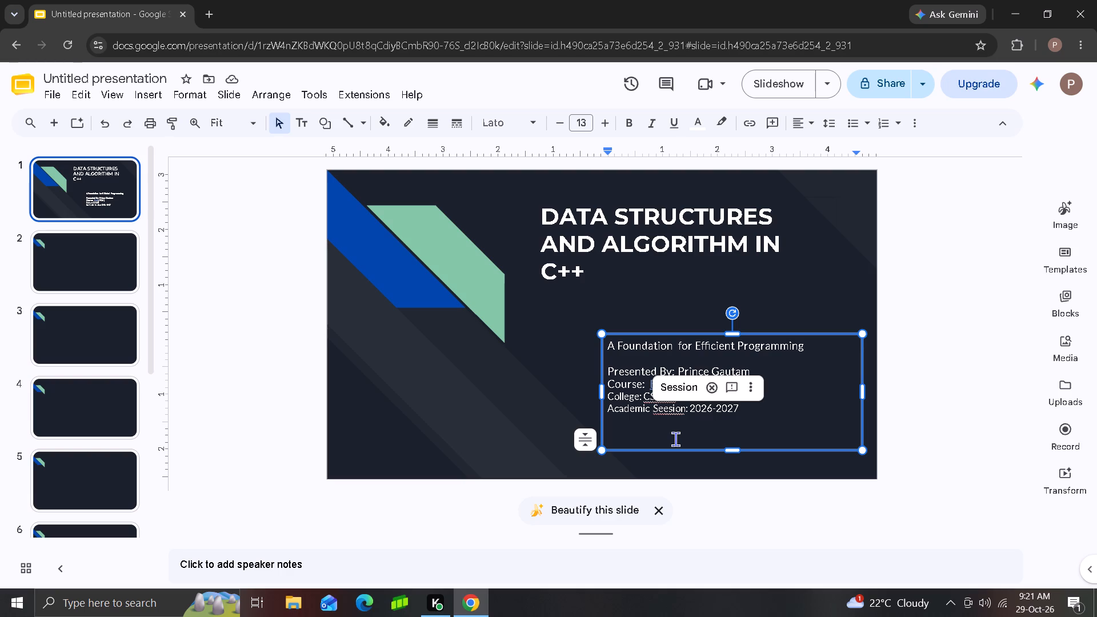
pyautogui.press('BackSpace')
pyautogui.press('BackSpace')
pyautogui.write('si')
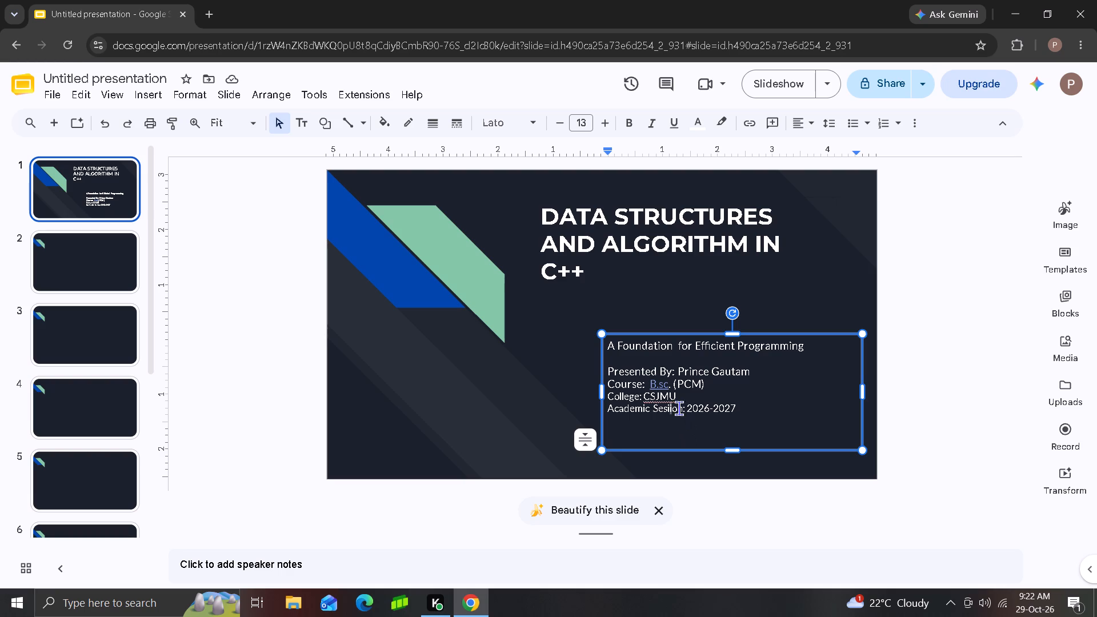
pyautogui.press('BackSpace')
pyautogui.press('BackSpace')
pyautogui.write('si')
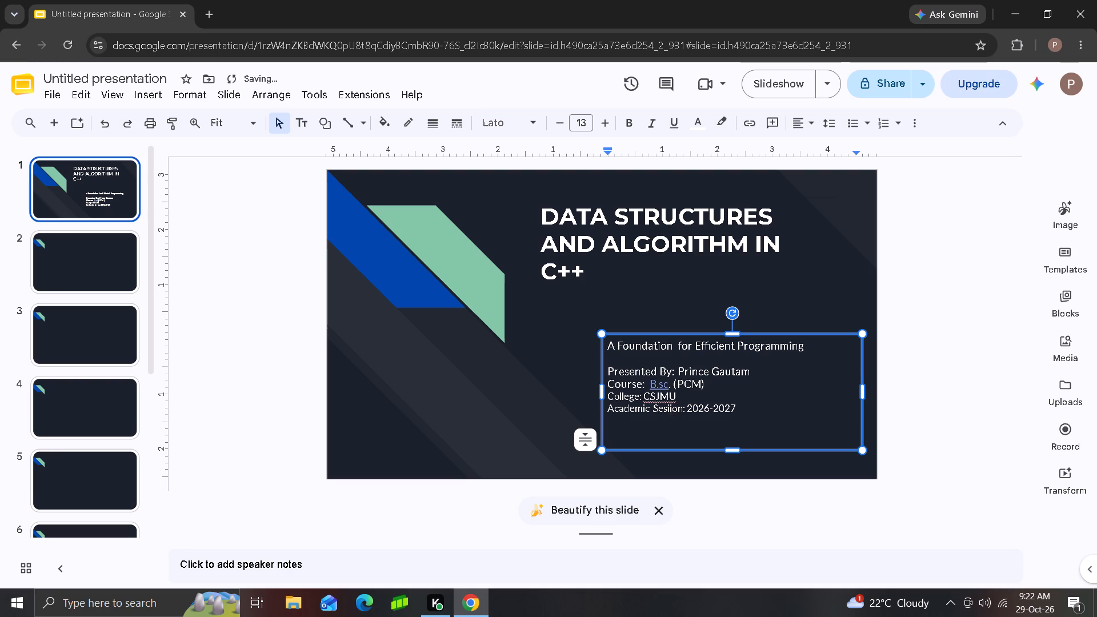
pyautogui.press('Right')
pyautogui.press('BackSpace')
pyautogui.click(754, 419)
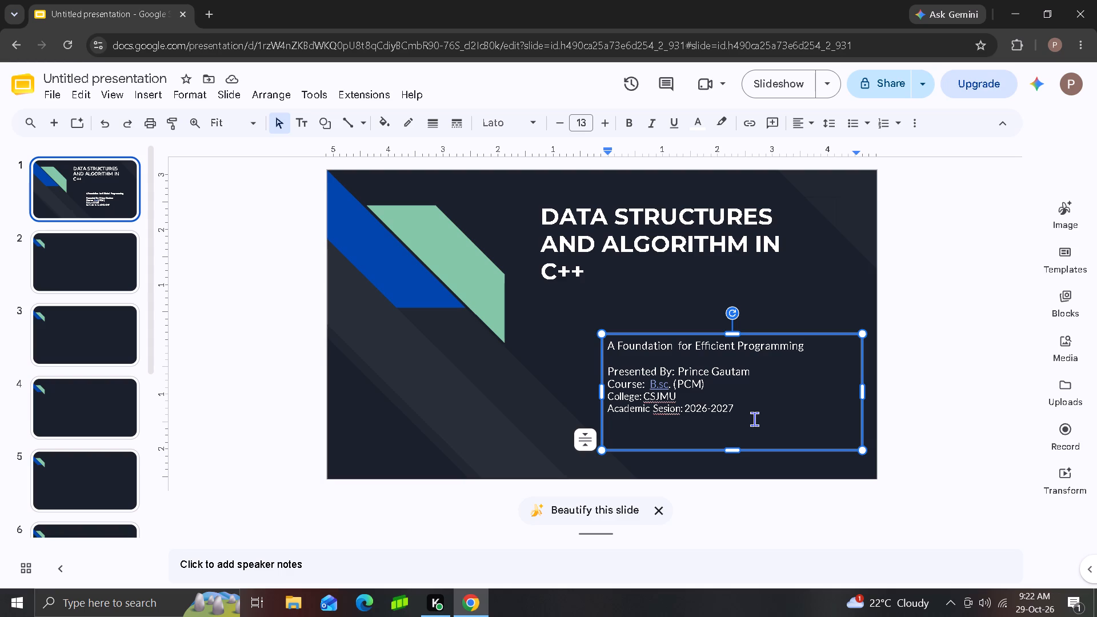
pyautogui.click(670, 404)
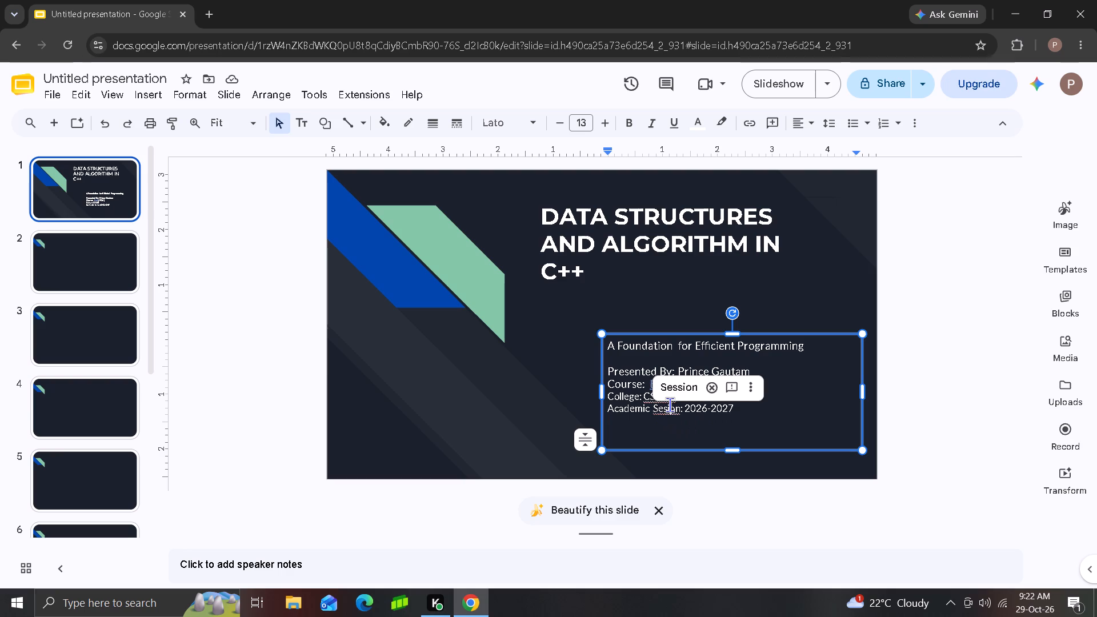
pyautogui.press('Left')
pyautogui.press('s')
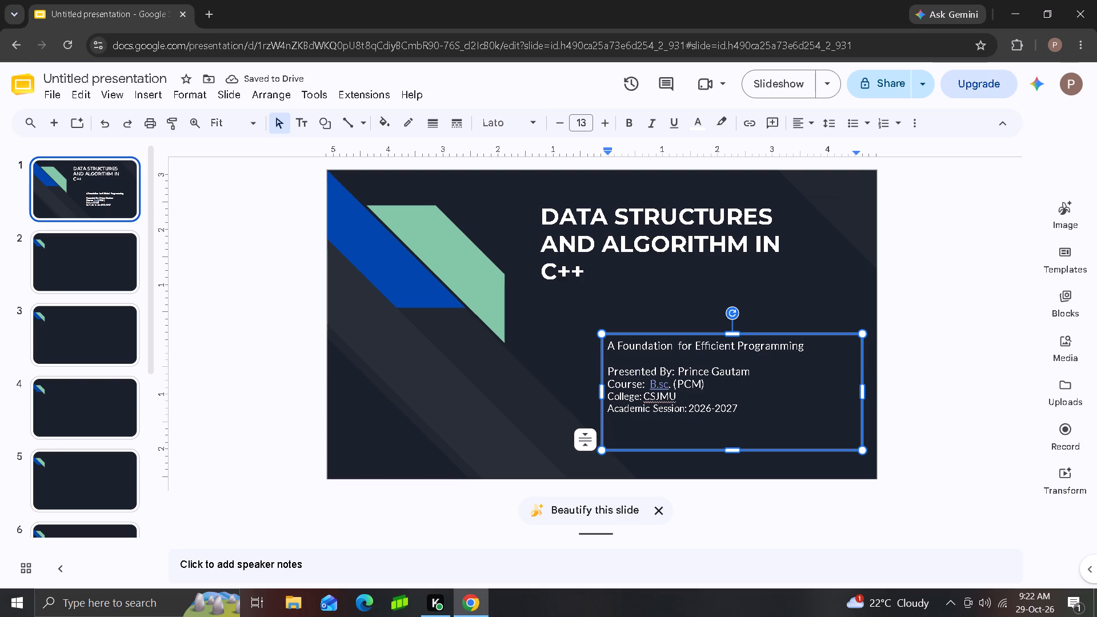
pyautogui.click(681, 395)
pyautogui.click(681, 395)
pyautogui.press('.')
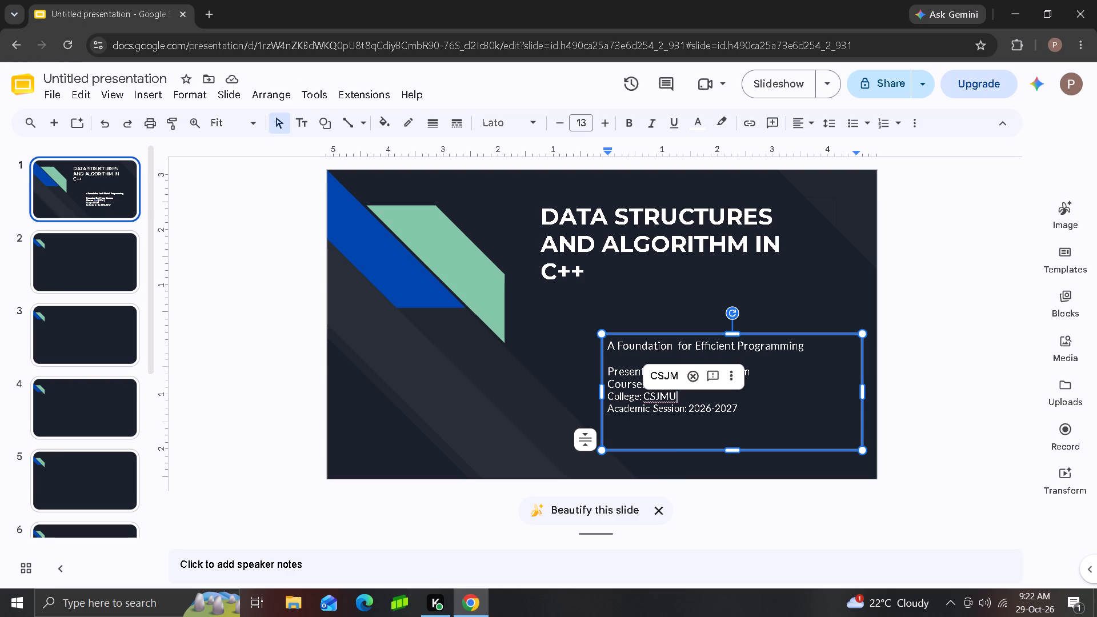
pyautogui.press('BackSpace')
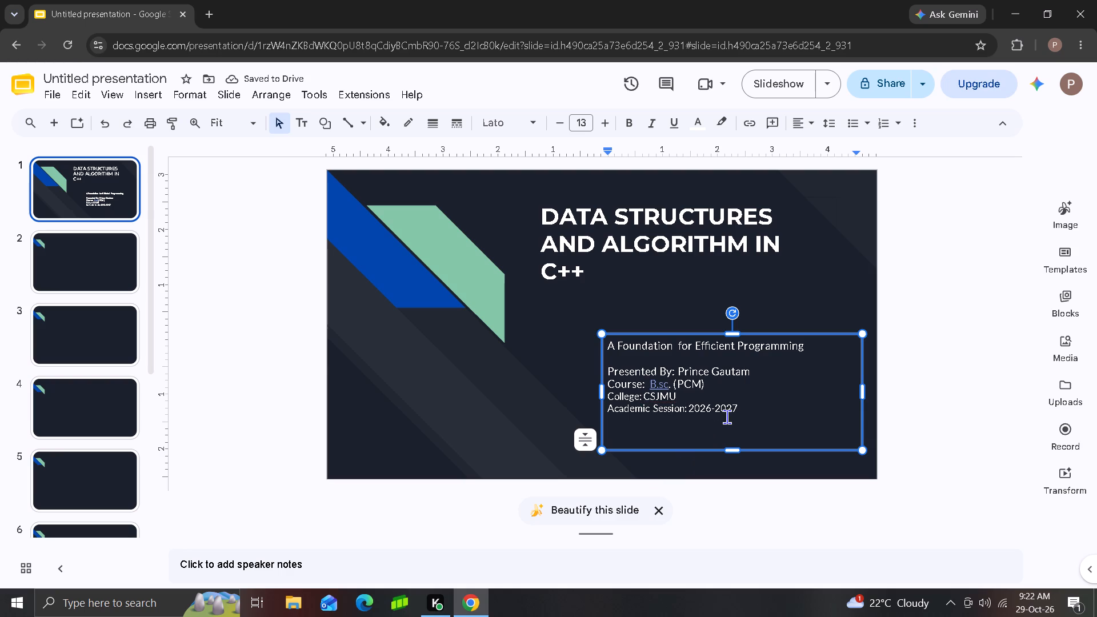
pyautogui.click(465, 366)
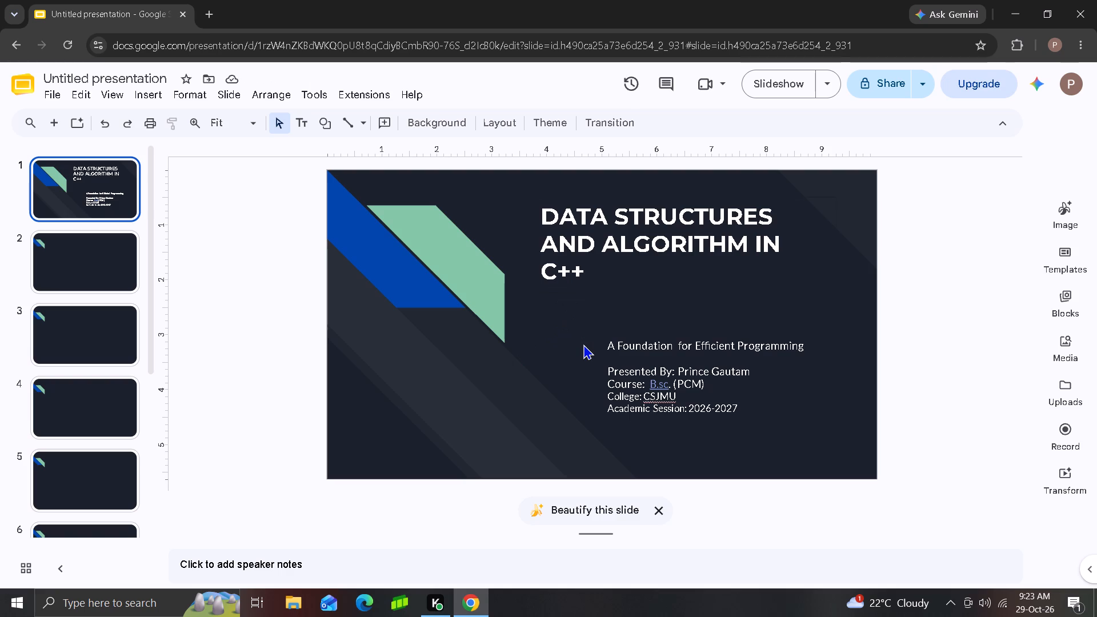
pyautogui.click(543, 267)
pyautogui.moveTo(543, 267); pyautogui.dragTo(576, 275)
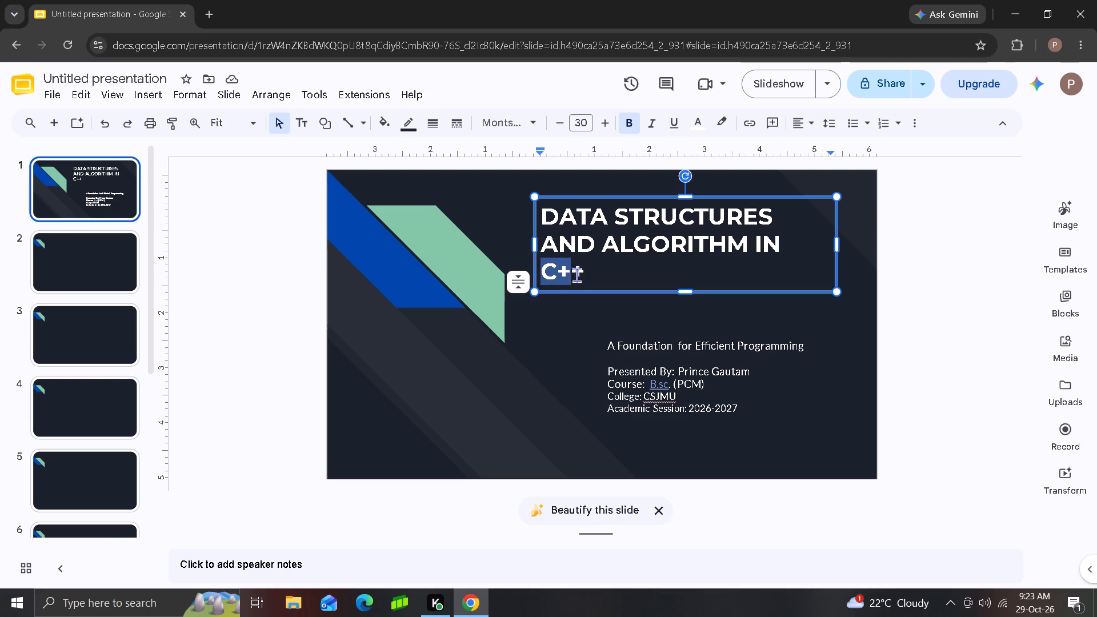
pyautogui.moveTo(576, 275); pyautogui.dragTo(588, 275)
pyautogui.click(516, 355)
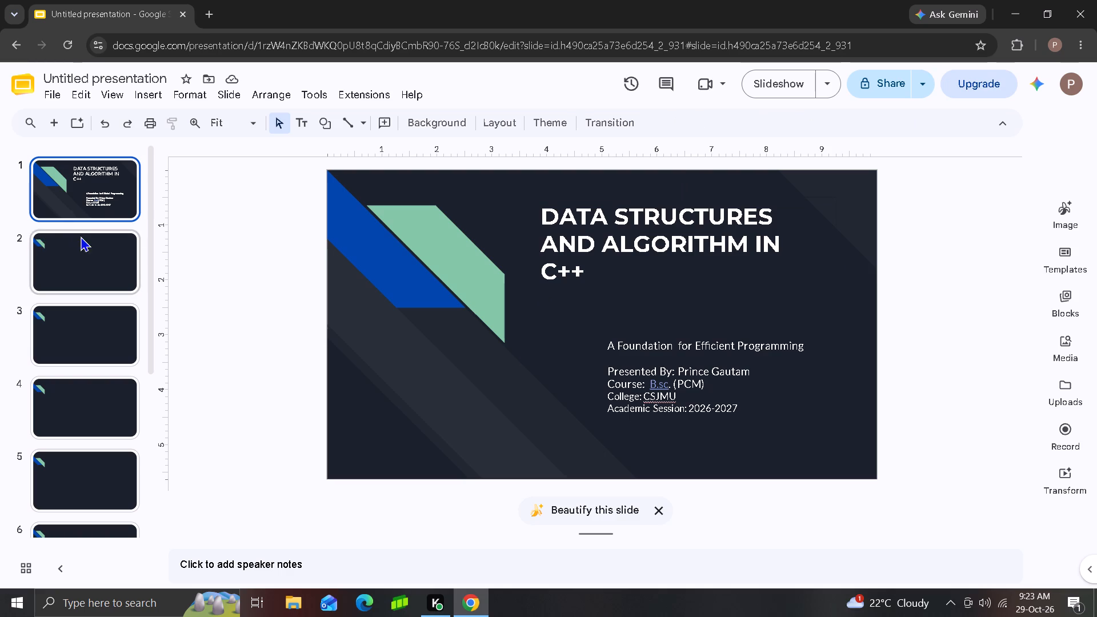
# Enter "Introduction To DSA" as the title of slide 2.
pyautogui.click(83, 255)
pyautogui.click(446, 229)
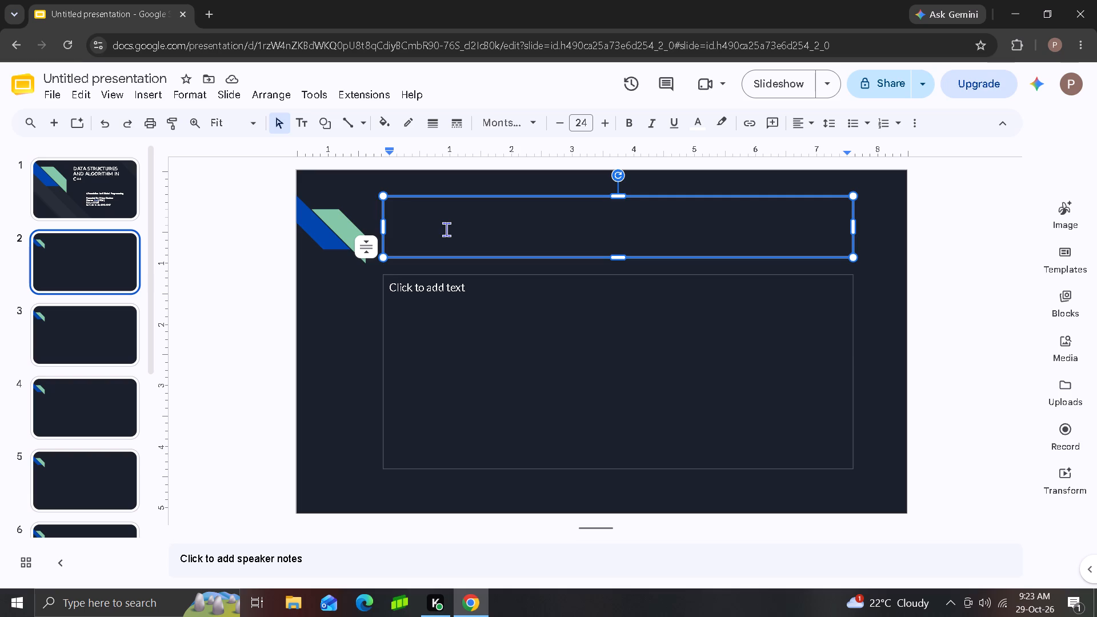
pyautogui.write('Introductuon')
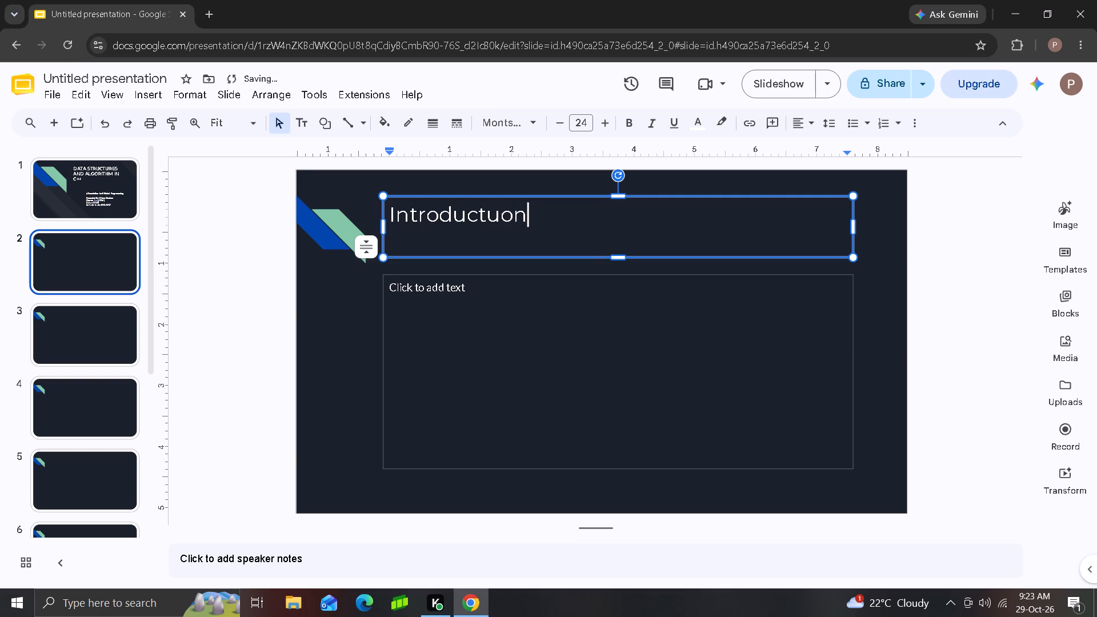
pyautogui.press('space')
pyautogui.hotkey('shift', 't')
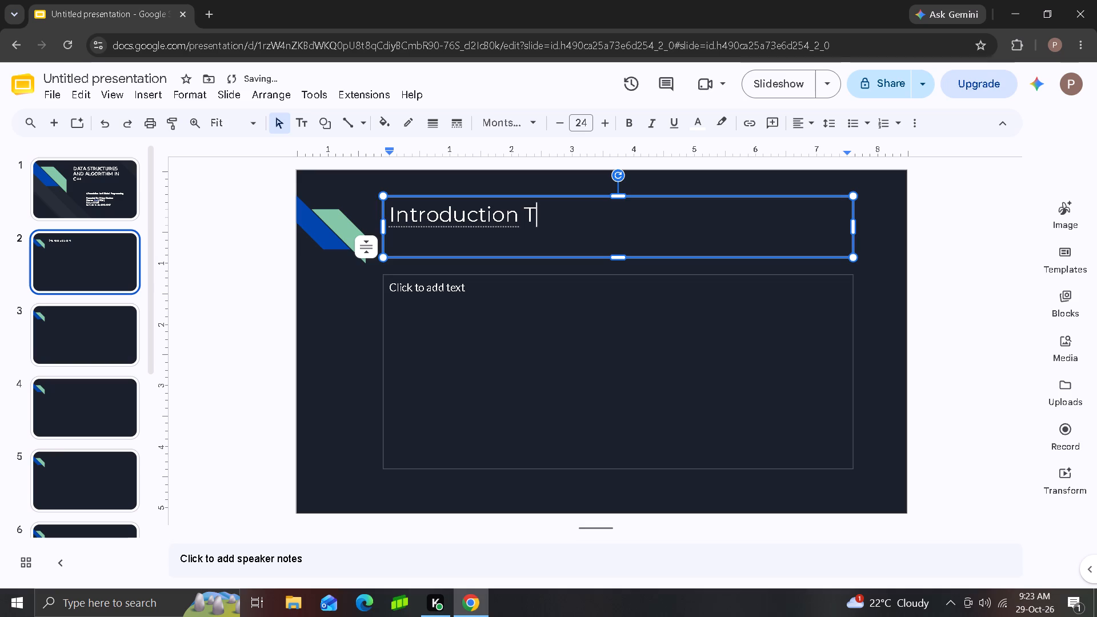
pyautogui.write('o')
pyautogui.press('space')
pyautogui.write('Dsa')
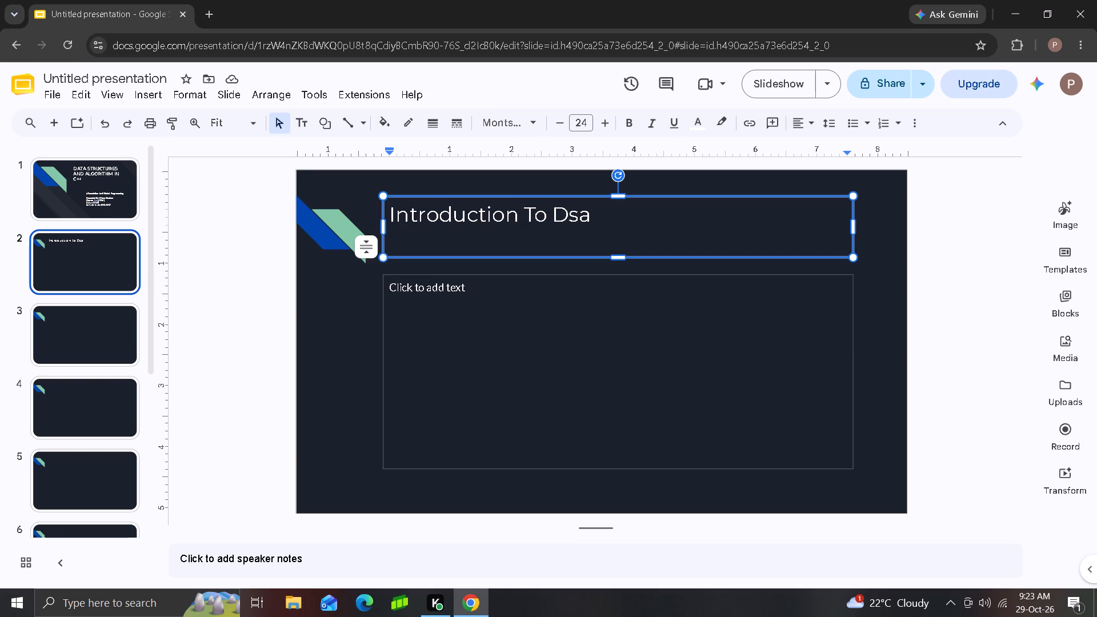
pyautogui.press('BackSpace')
pyautogui.press('BackSpace')
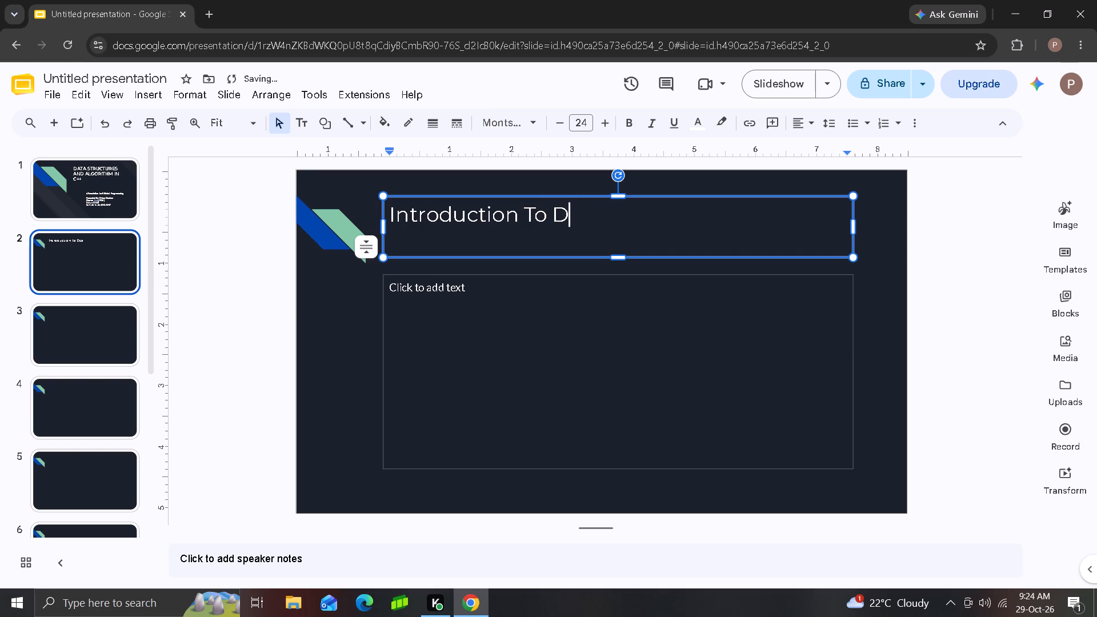
pyautogui.write('SA')
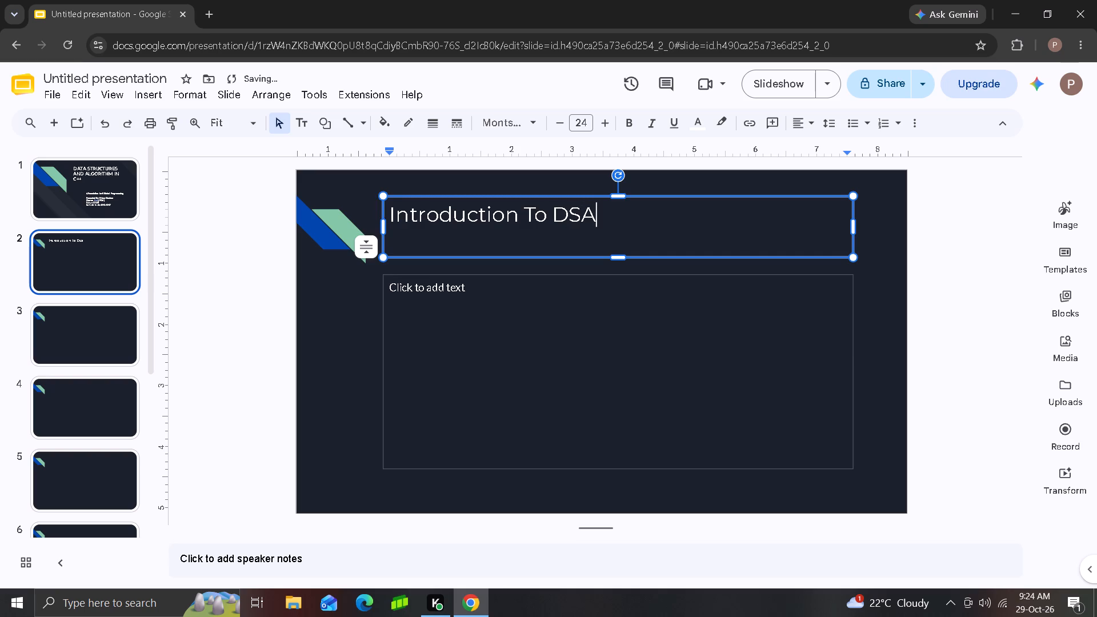
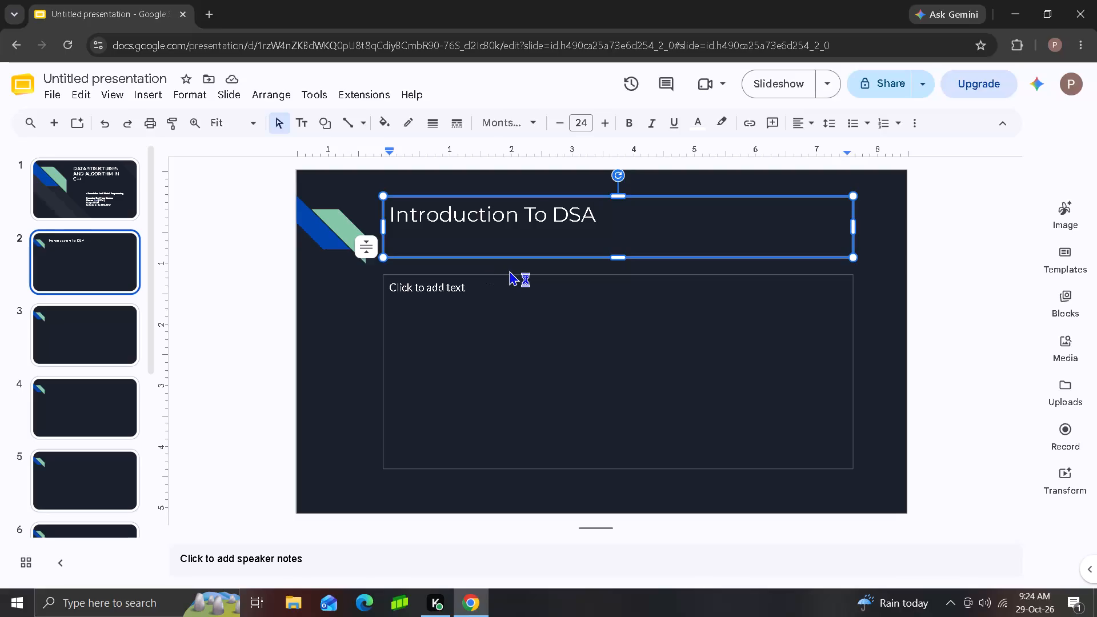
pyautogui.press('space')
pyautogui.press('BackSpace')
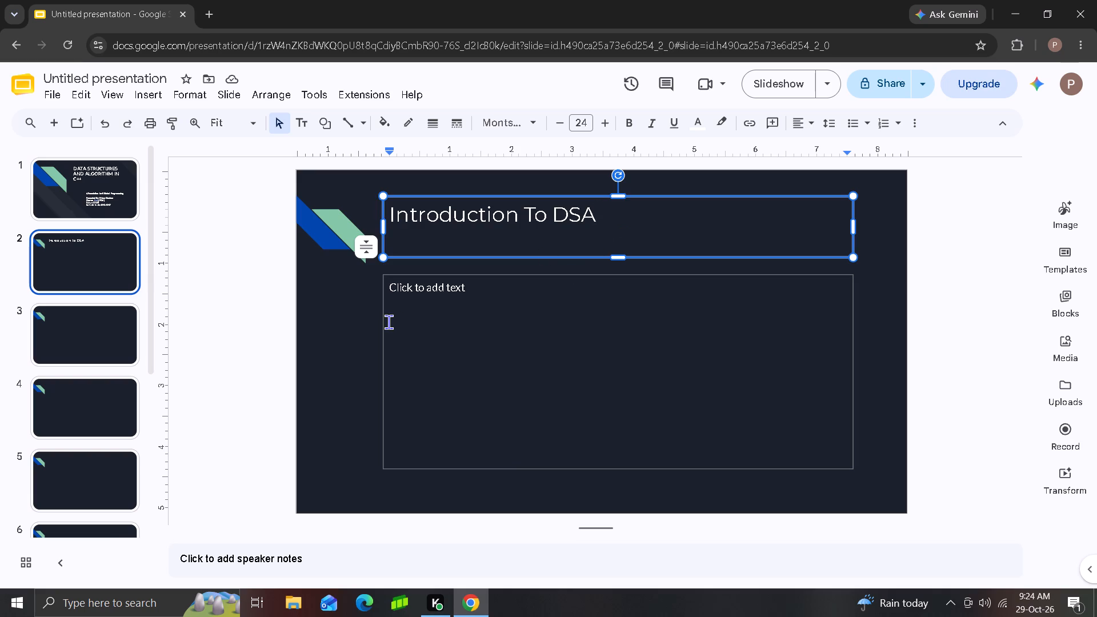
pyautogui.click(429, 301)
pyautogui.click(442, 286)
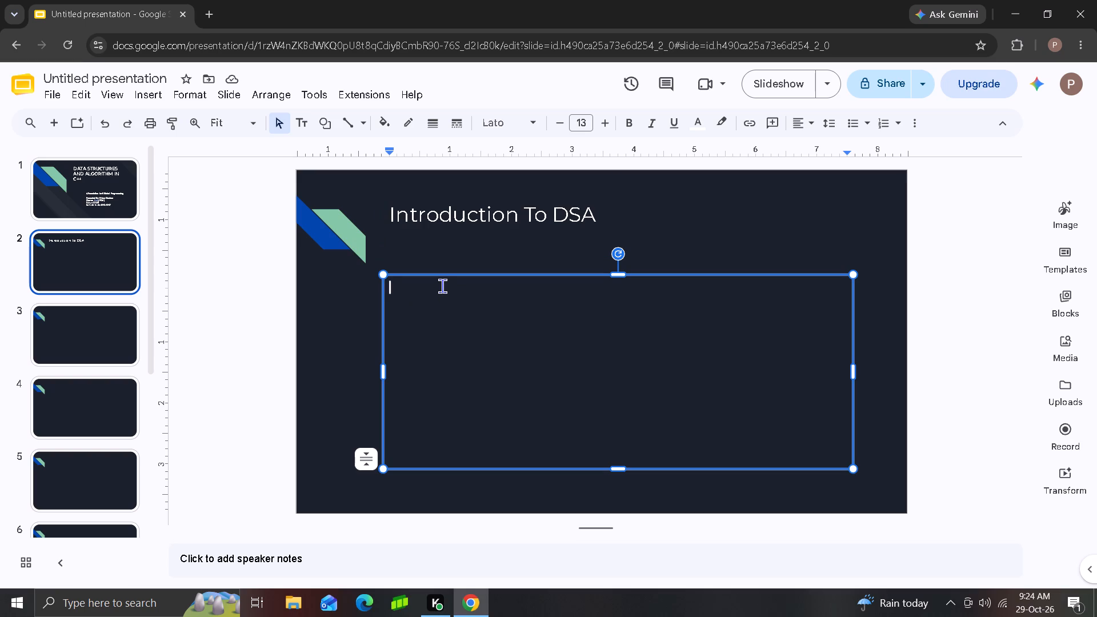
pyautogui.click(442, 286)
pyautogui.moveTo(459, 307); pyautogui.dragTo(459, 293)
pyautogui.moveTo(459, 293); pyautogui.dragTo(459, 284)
# Increase the font size of slide 2's title "Introduction To DSA" to 33.
pyautogui.click(403, 208)
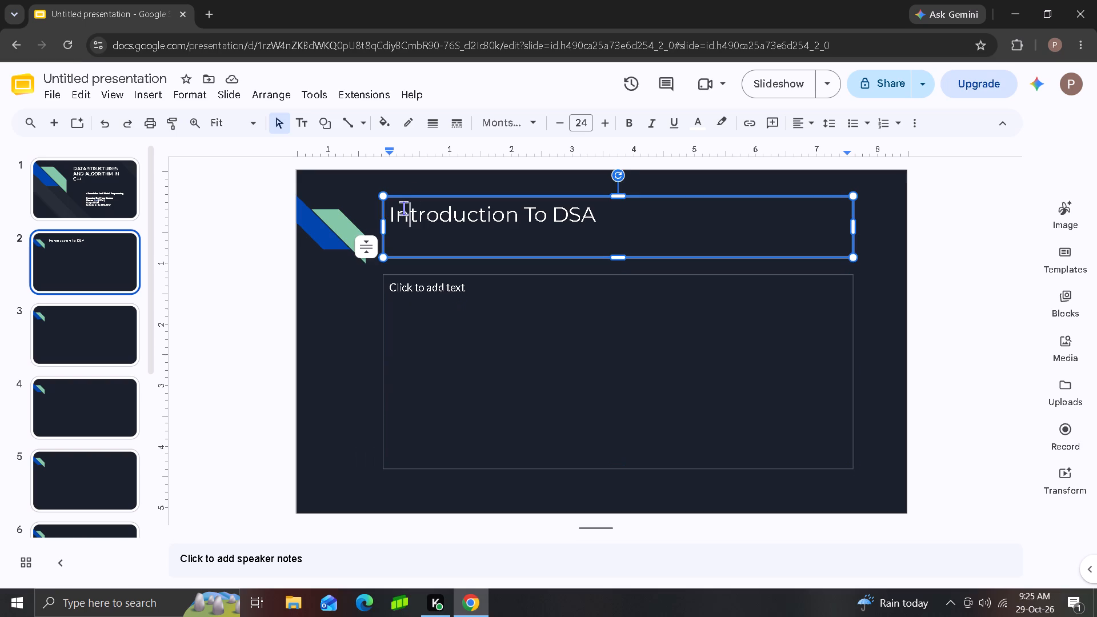
pyautogui.click(392, 208)
pyautogui.moveTo(392, 208); pyautogui.dragTo(610, 226)
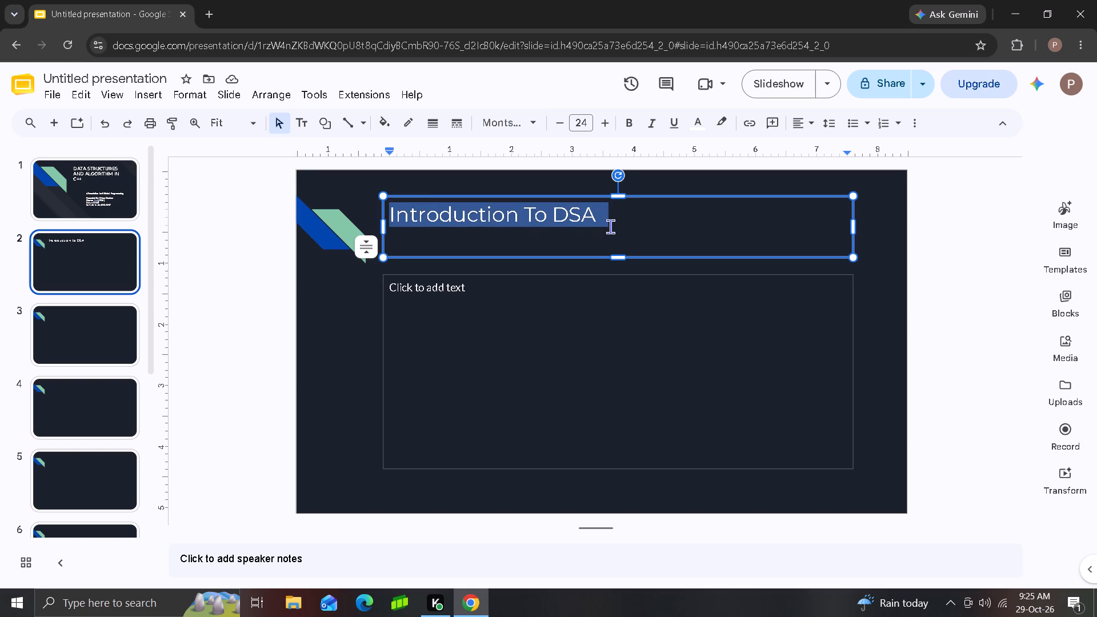
pyautogui.moveTo(610, 226); pyautogui.dragTo(614, 226)
pyautogui.click(601, 121)
pyautogui.tripleClick(601, 121)
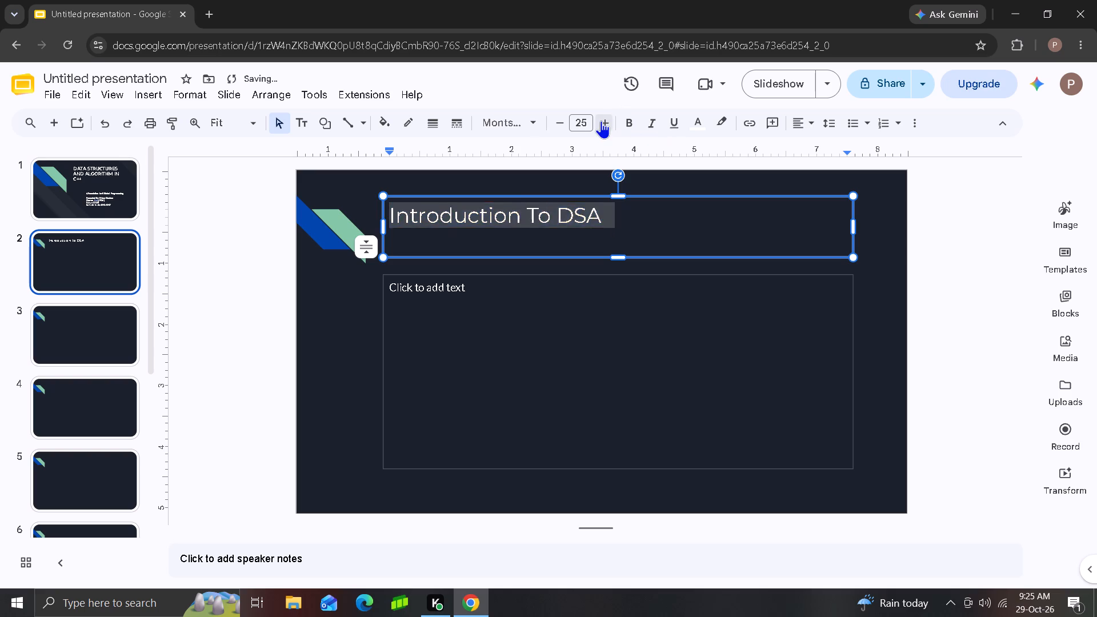
pyautogui.tripleClick(601, 121)
pyautogui.click(601, 121)
pyautogui.click(601, 121)
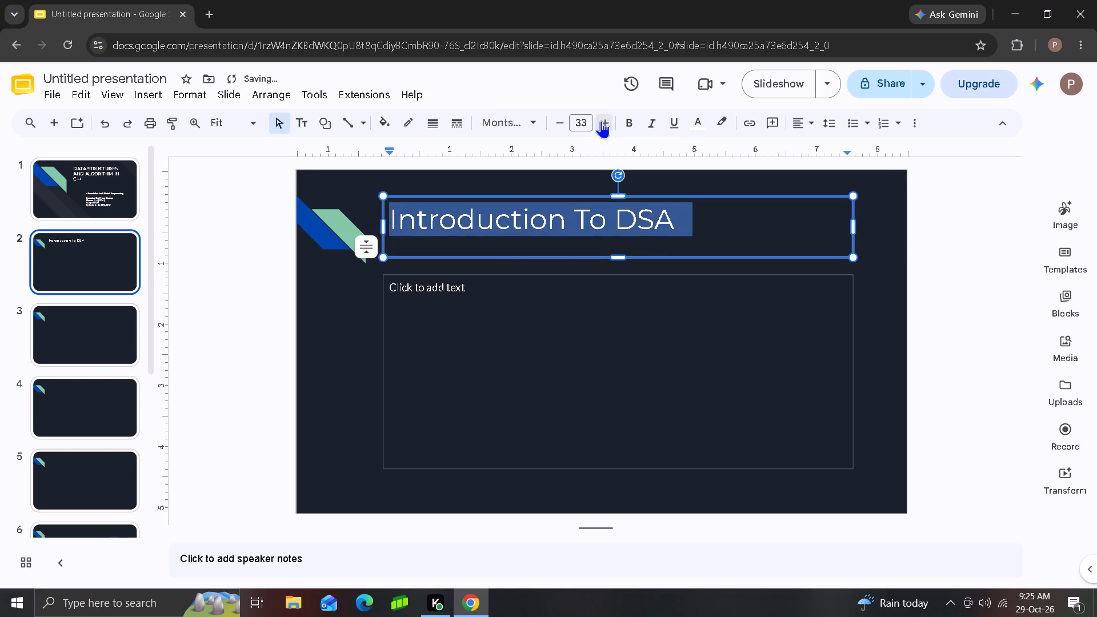
# Move slide 2's body text box straight up so its top edge meets the bottom edge of the title box.
pyautogui.doubleClick(438, 303)
pyautogui.moveTo(438, 303); pyautogui.dragTo(438, 290)
pyautogui.moveTo(483, 275); pyautogui.dragTo(482, 256)
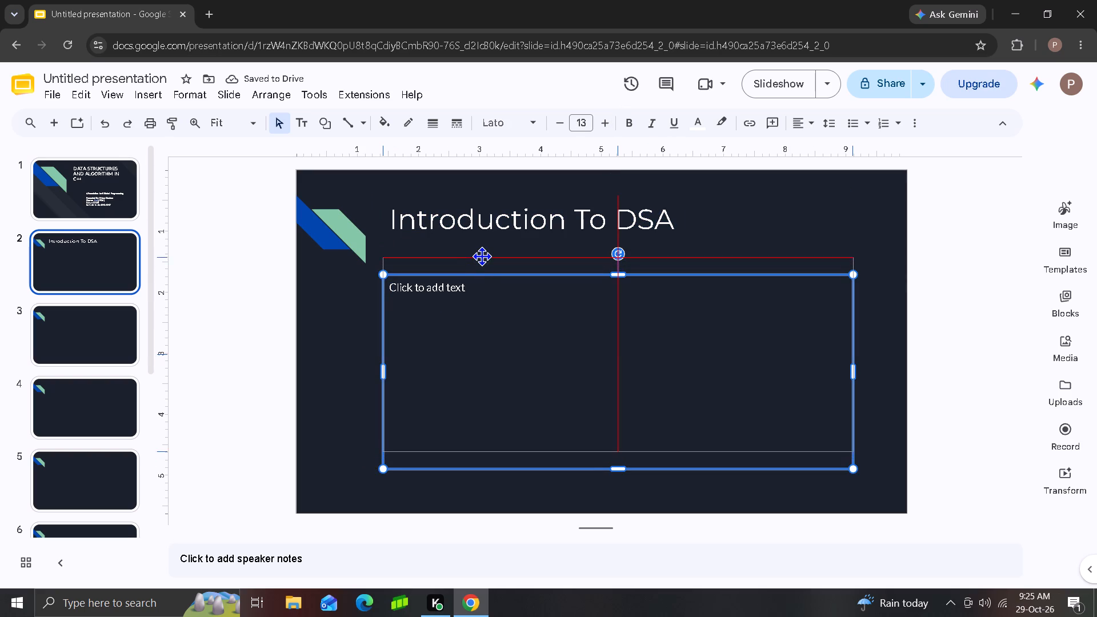
pyautogui.moveTo(482, 256); pyautogui.dragTo(485, 258)
# Start the body text of slide 2 with "Data Structure and Algorithms".
pyautogui.click(432, 269)
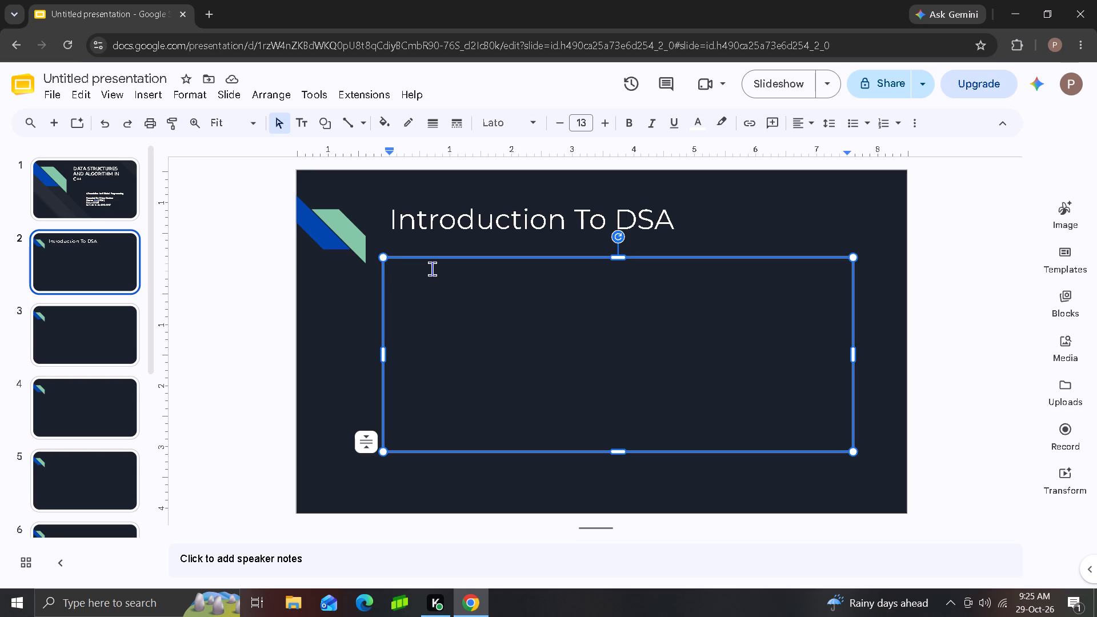
pyautogui.press('j')
pyautogui.press('BackSpace')
pyautogui.write('DA')
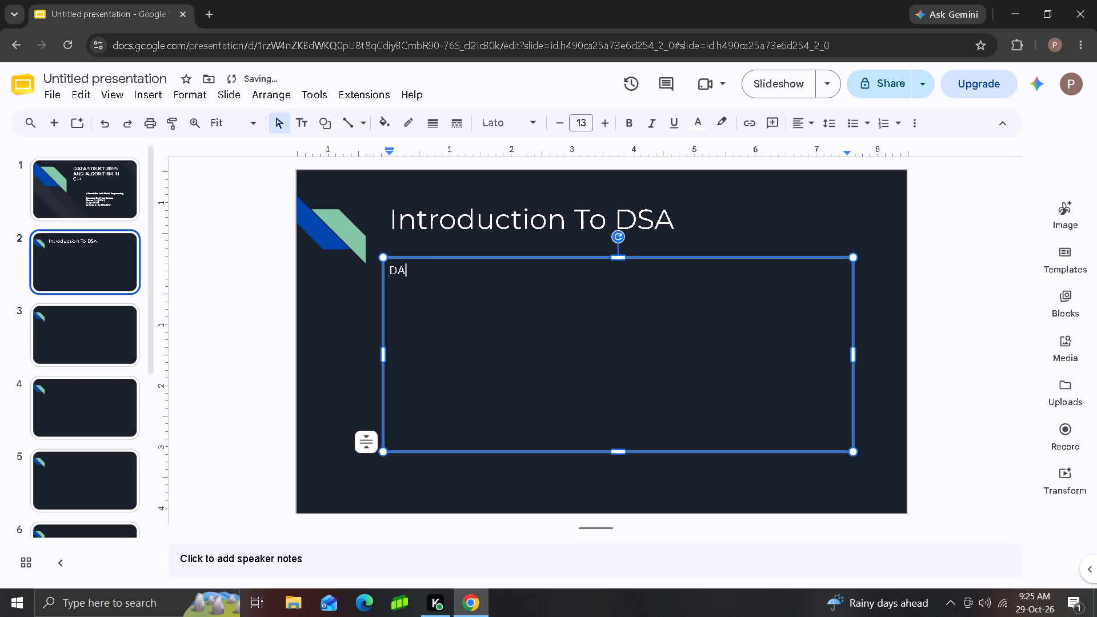
pyautogui.press('BackSpace')
pyautogui.press('a')
pyautogui.write('ta')
pyautogui.press('space')
pyautogui.write('Stru')
pyautogui.write('cture')
pyautogui.press('space')
pyautogui.write('and')
pyautogui.press('space')
pyautogui.write('Alo')
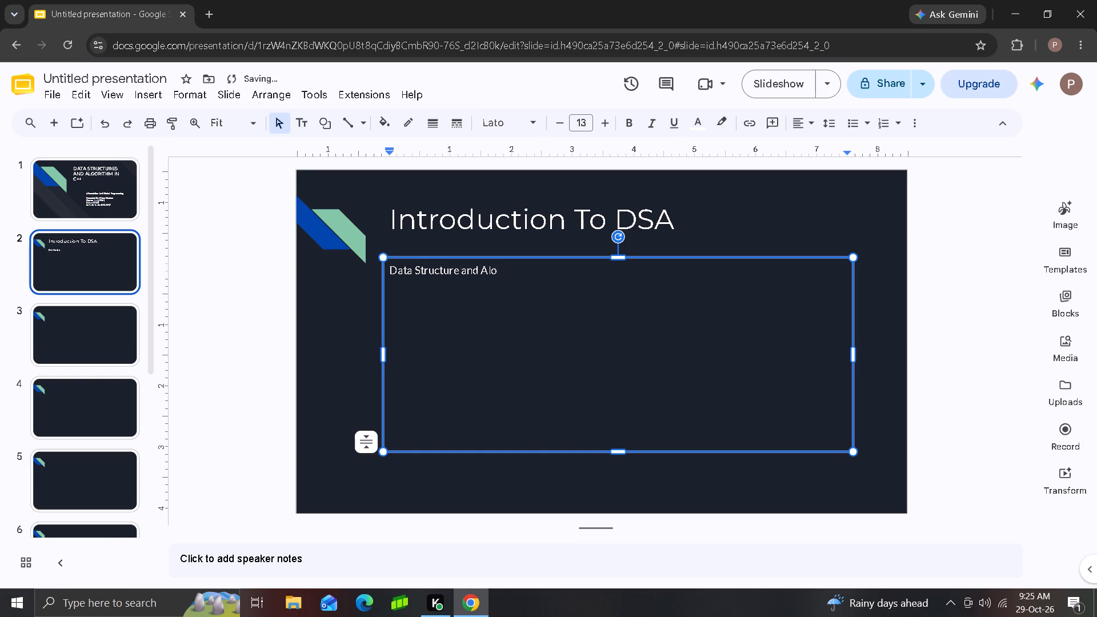
pyautogui.press('BackSpace')
pyautogui.write('gorithm')
pyautogui.press('s')
# Add the abbreviation "(DSA)" in parentheses after "Algorithms" in the body text.
pyautogui.press('space')
pyautogui.hotkey('shift', '(')
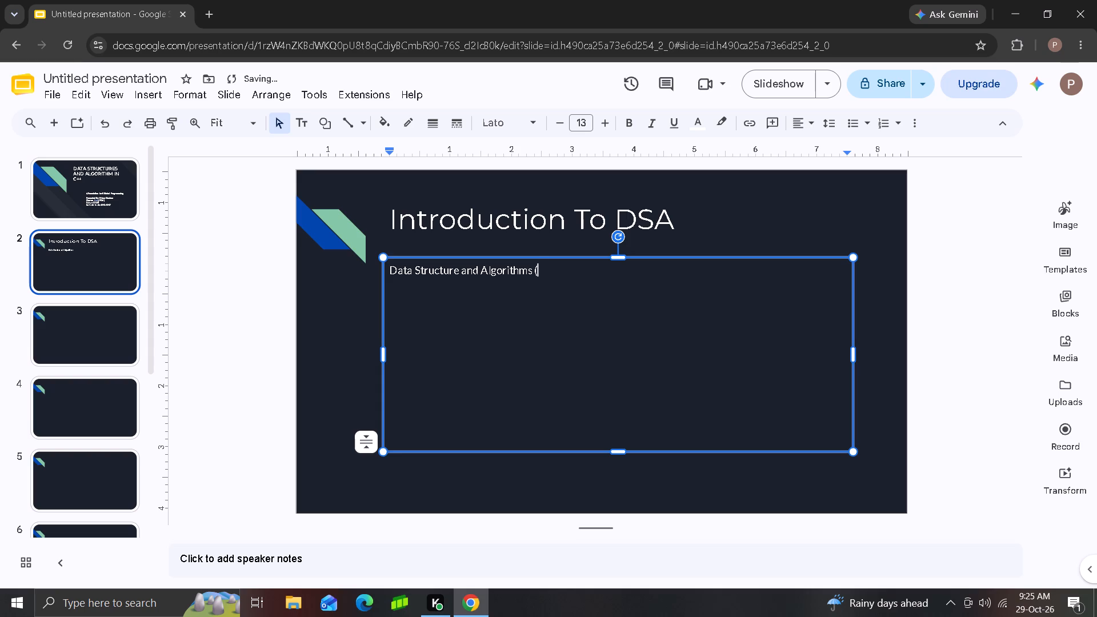
pyautogui.press('d')
pyautogui.press('BackSpace')
pyautogui.hotkey('shift', 'd')
pyautogui.hotkey('shift', 's')
pyautogui.hotkey('shift', 'a')
pyautogui.hotkey('shift', ')')
# Continue the body sentence after "(DSA)" with "are important concepts in" followed by a space.
pyautogui.press('space')
pyautogui.write('are')
pyautogui.press('space')
pyautogui.write('importanr')
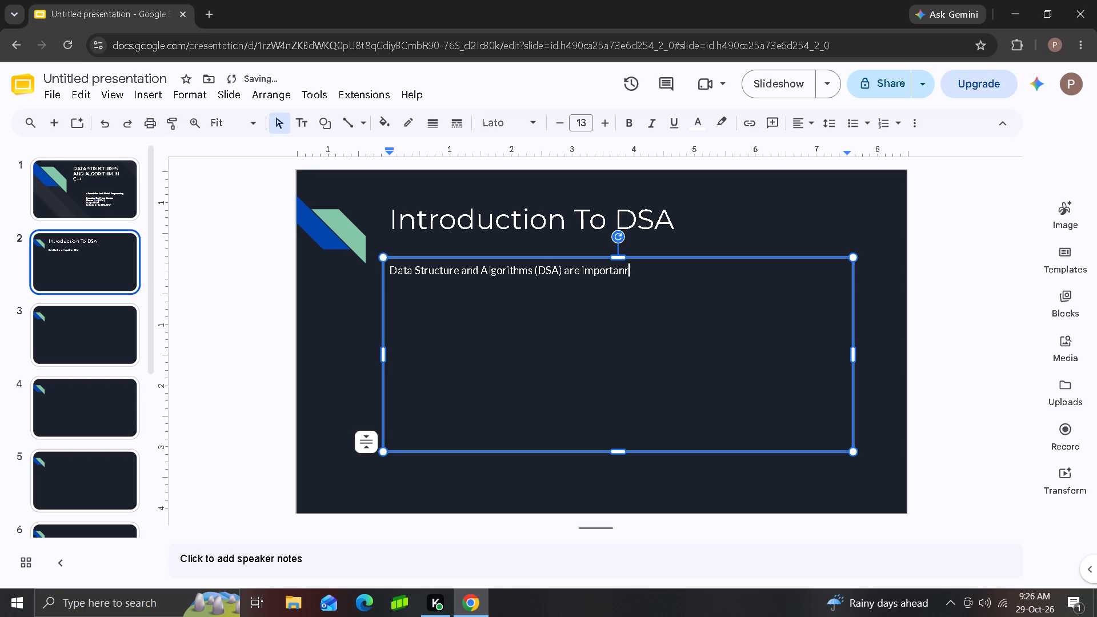
pyautogui.press('BackSpace')
pyautogui.write('t')
pyautogui.press('space')
pyautogui.write('concepts')
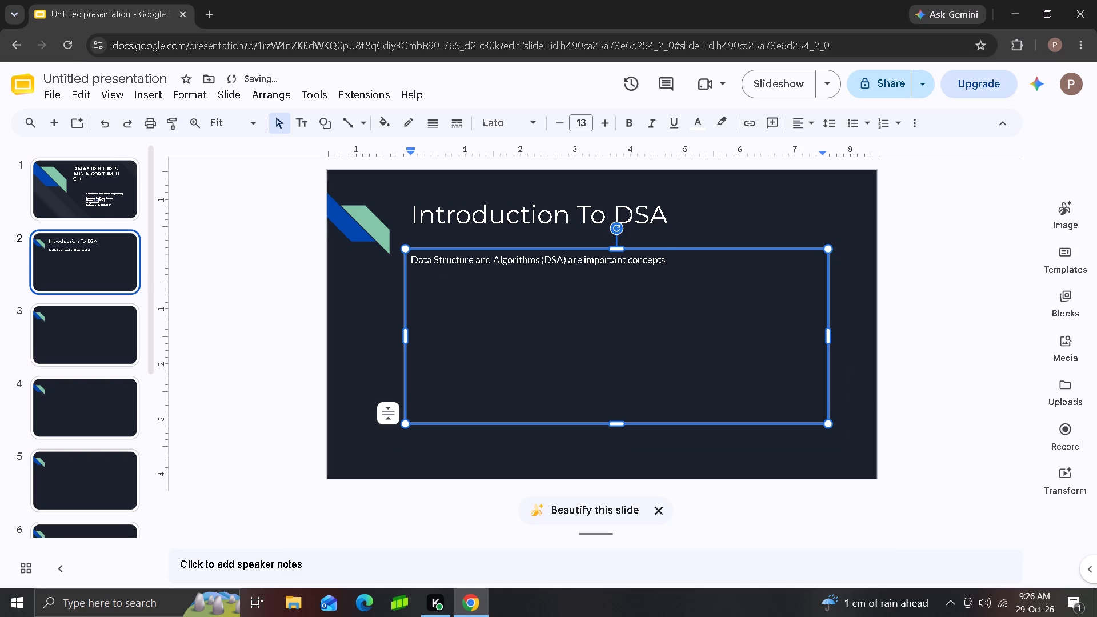
pyautogui.press('space')
pyautogui.write('in')
pyautogui.press('space')
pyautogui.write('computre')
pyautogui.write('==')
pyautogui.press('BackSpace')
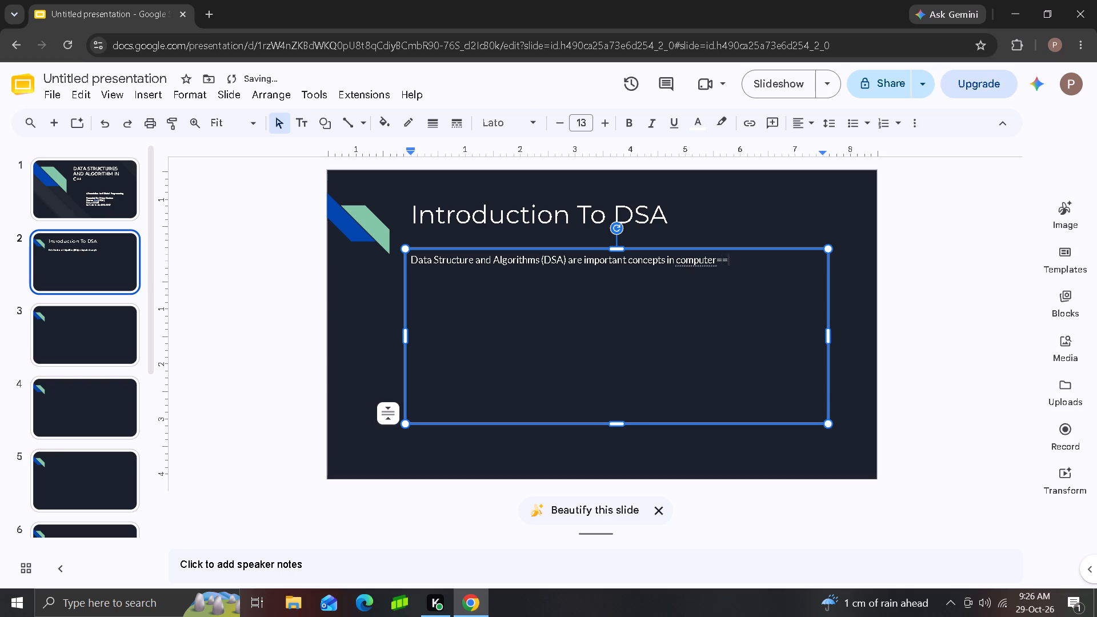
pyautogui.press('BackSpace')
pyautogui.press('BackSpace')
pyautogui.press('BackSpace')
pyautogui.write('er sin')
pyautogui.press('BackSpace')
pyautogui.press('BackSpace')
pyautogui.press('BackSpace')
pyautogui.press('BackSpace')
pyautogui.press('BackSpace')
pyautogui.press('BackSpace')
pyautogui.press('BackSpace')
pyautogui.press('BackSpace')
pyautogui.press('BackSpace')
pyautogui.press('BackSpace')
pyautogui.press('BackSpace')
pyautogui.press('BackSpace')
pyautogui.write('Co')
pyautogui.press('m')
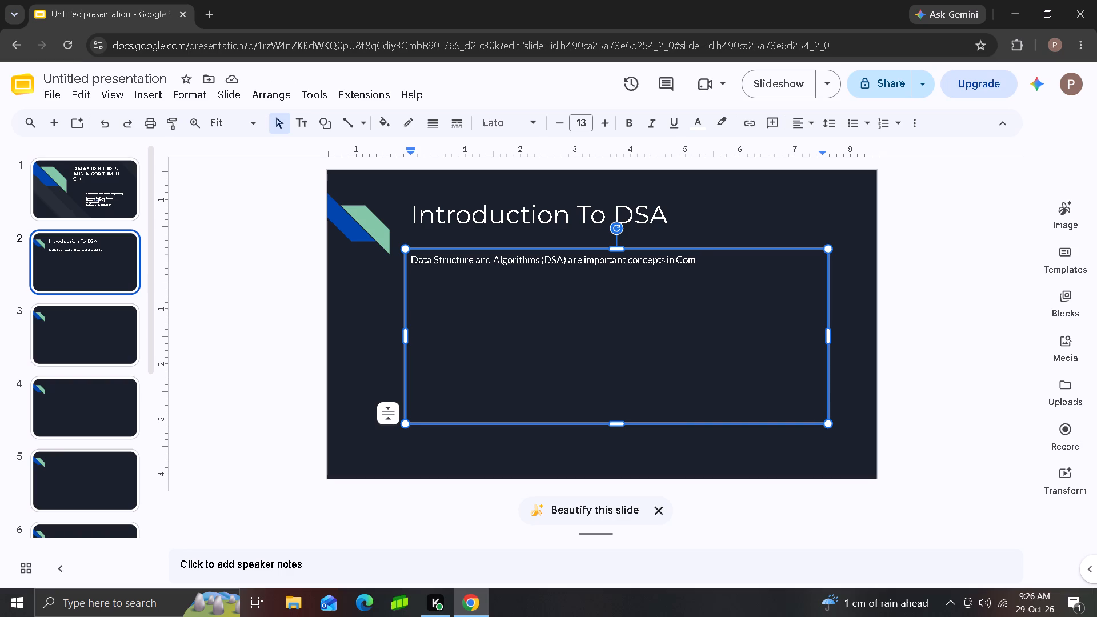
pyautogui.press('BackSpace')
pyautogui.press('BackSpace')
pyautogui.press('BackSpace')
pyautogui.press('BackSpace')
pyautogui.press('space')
# Continue the body sentence after "concepts in" with the lowercase word "computer" followed by a space.
pyautogui.write('computre')
pyautogui.press('BackSpace')
pyautogui.press('BackSpace')
pyautogui.write('er')
pyautogui.press('space')
# Complete the first body sentence with the word "science" and a closing period.
pyautogui.write('sim')
pyautogui.press('BackSpace')
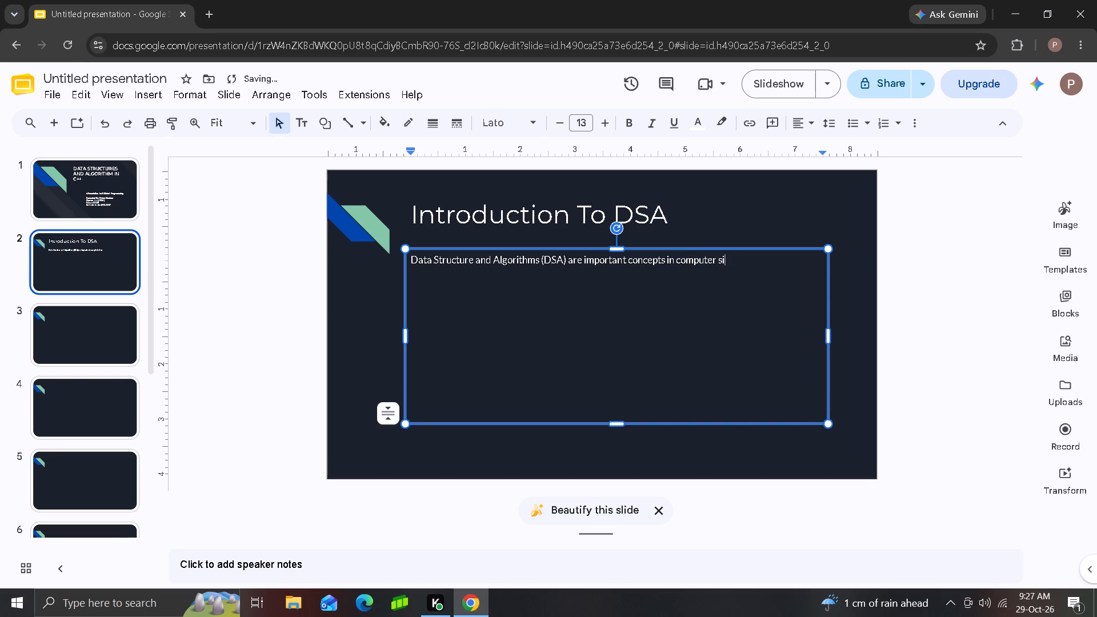
pyautogui.write('nce')
pyautogui.press('BackSpace')
pyautogui.press('BackSpace')
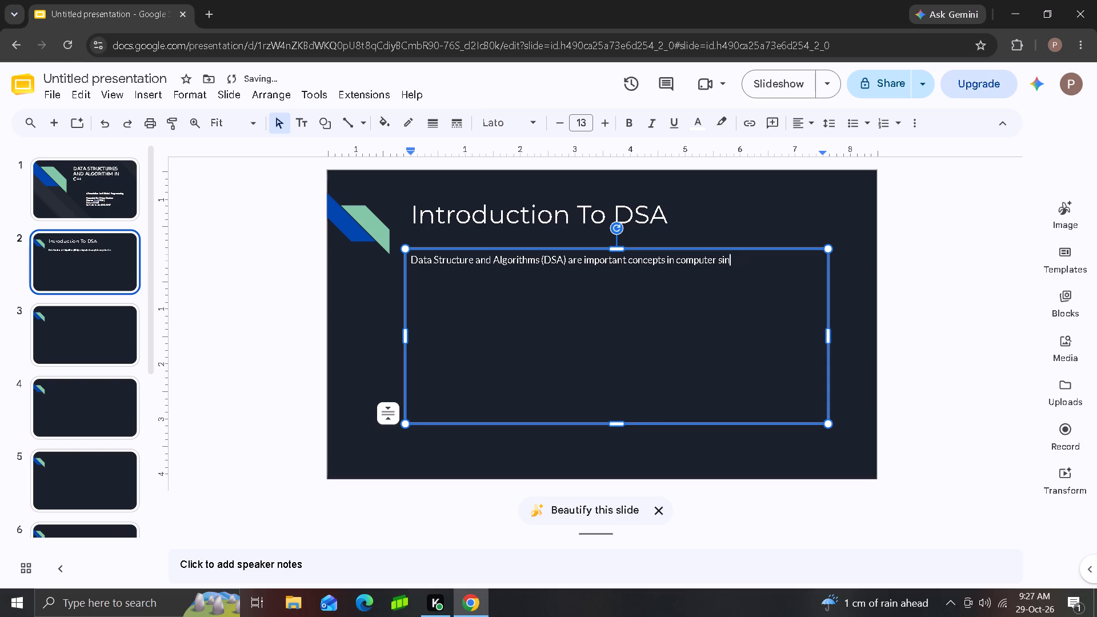
pyautogui.press('BackSpace')
pyautogui.press('BackSpace')
pyautogui.write('cince')
pyautogui.press('BackSpace')
pyautogui.press('BackSpace')
pyautogui.press('BackSpace')
pyautogui.write('ence')
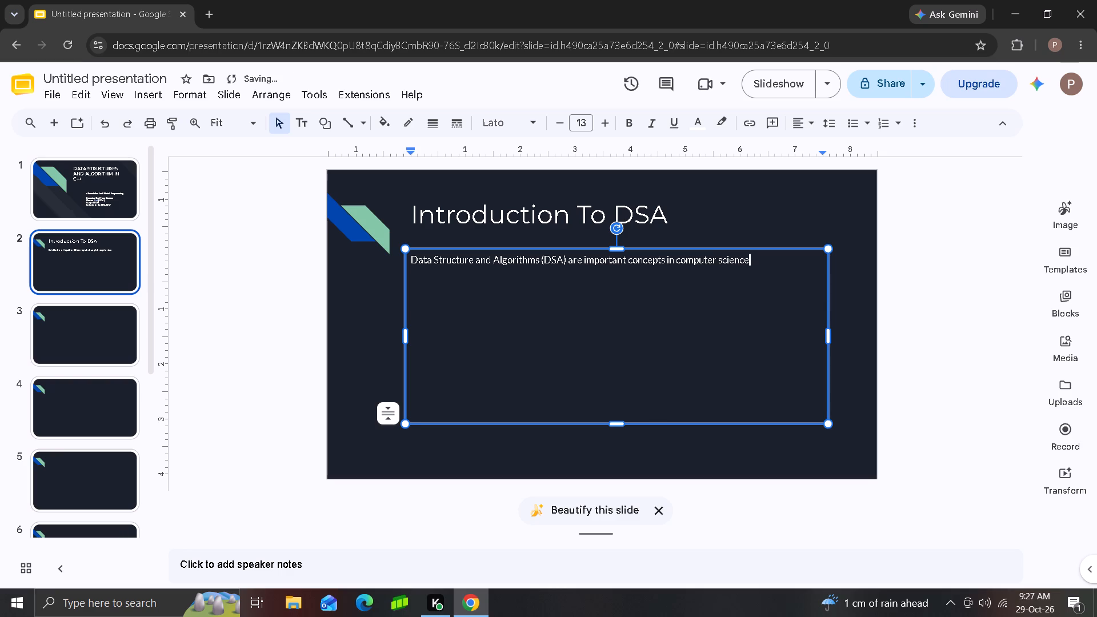
pyautogui.press('.')
# Start a second paragraph in slide 2's body text with ".Data structures" followed by a space.
pyautogui.press('Return')
pyautogui.press('.')
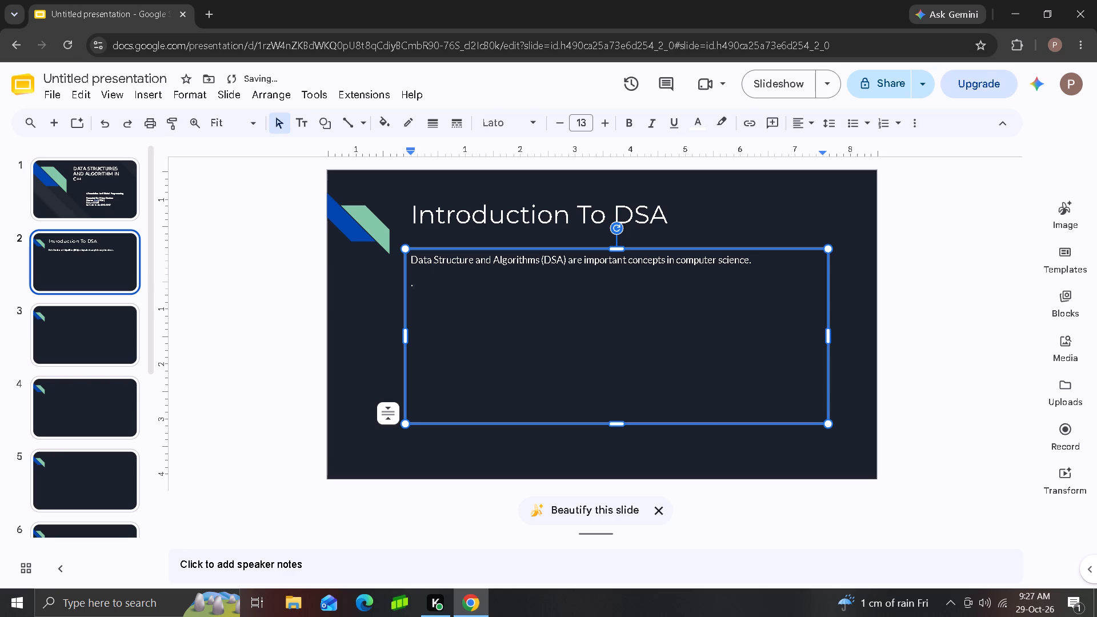
pyautogui.write('DA')
pyautogui.press('BackSpace')
pyautogui.write('ata')
pyautogui.press('space')
pyautogui.hotkey('shift', 's')
pyautogui.press('BackSpace')
pyautogui.write('stri')
pyautogui.press('BackSpace')
pyautogui.write('uctures')
pyautogui.press('space')
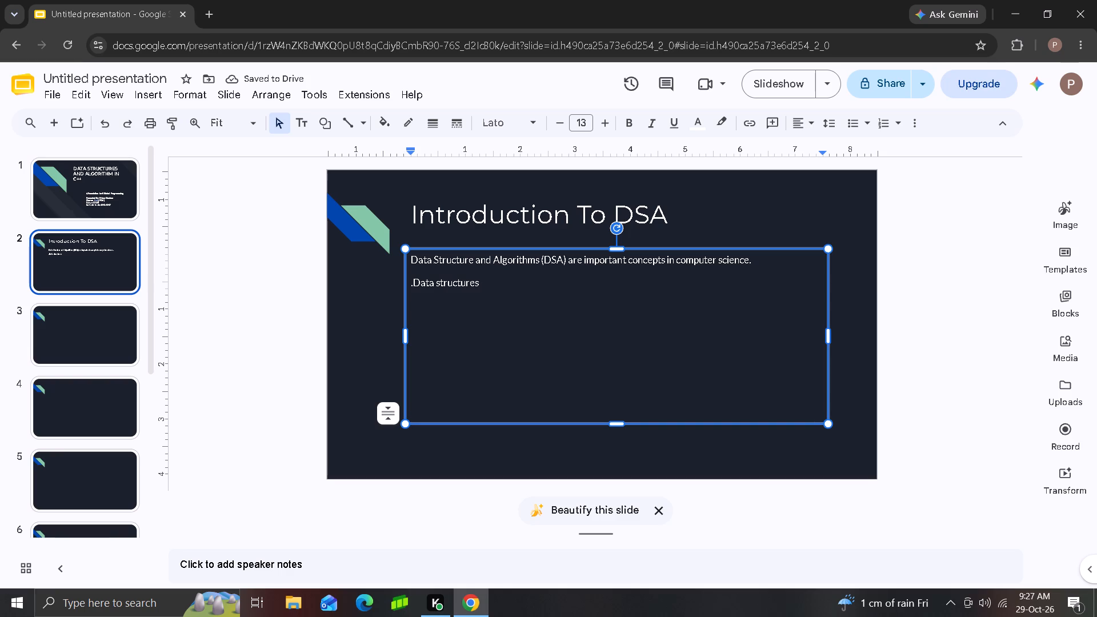
# Complete the second body line after ".Data structures" with "organize and store data.".
pyautogui.write('organ')
pyautogui.write('iz')
pyautogui.press('e')
pyautogui.press('space')
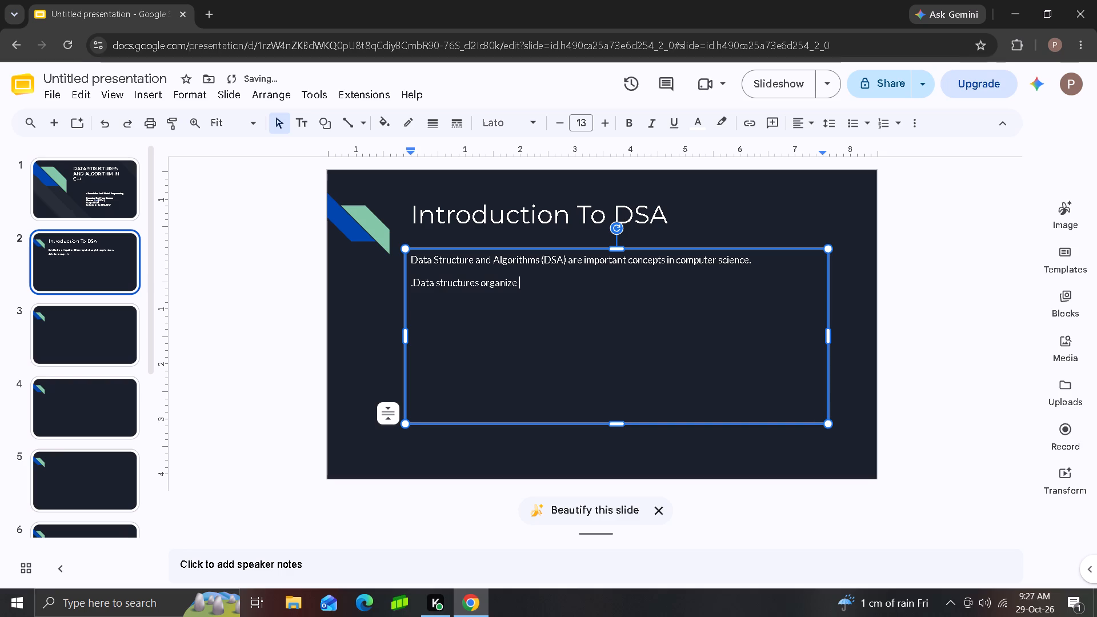
pyautogui.write('ans')
pyautogui.press('BackSpace')
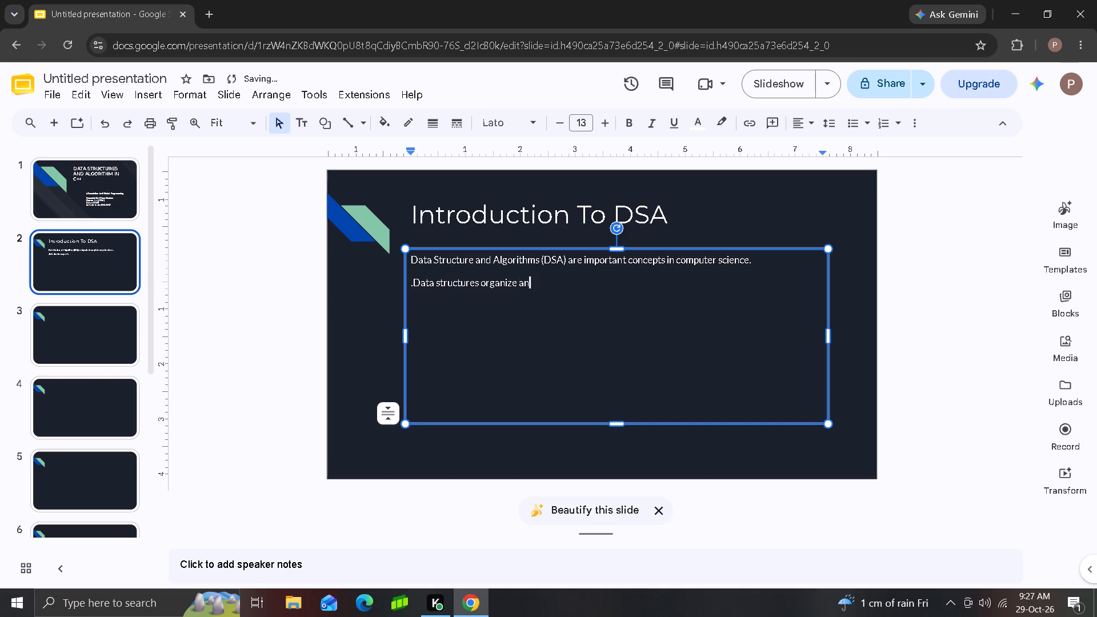
pyautogui.write('d store')
pyautogui.press('space')
pyautogui.write('data')
pyautogui.press('.')
# Start a third paragraph in slide 2's body text with ".Algorithms" followed by a space.
pyautogui.press('Return')
pyautogui.press('.')
pyautogui.write('Ak')
pyautogui.press('BackSpace')
pyautogui.press('l')
pyautogui.write('go')
pyautogui.write('rithm')
pyautogui.press('space')
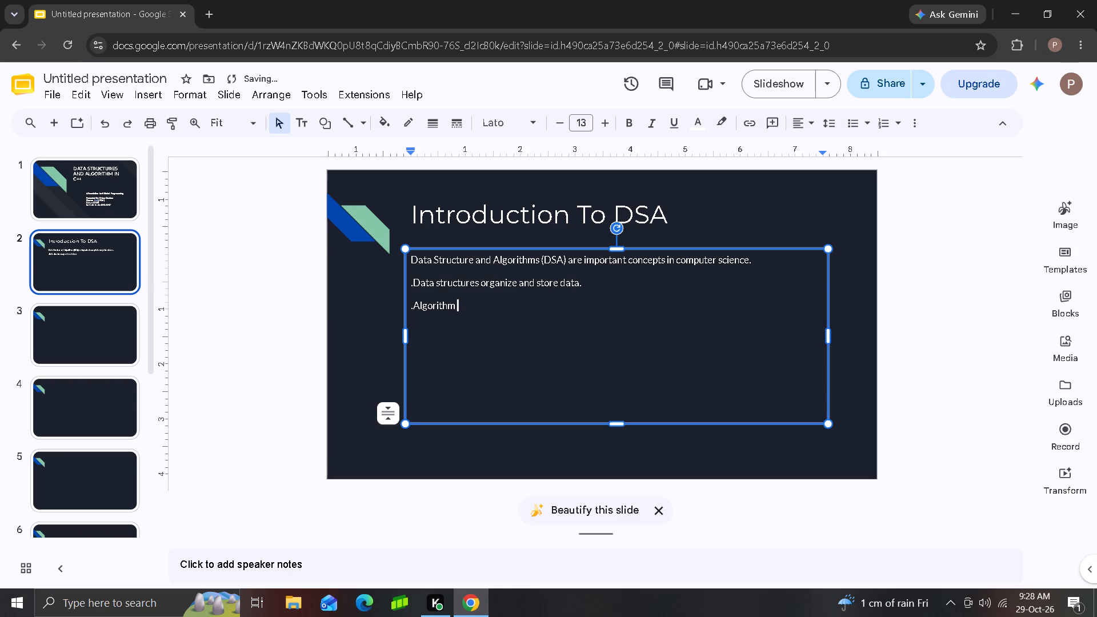
pyautogui.press('BackSpace')
pyautogui.write('s')
pyautogui.press('space')
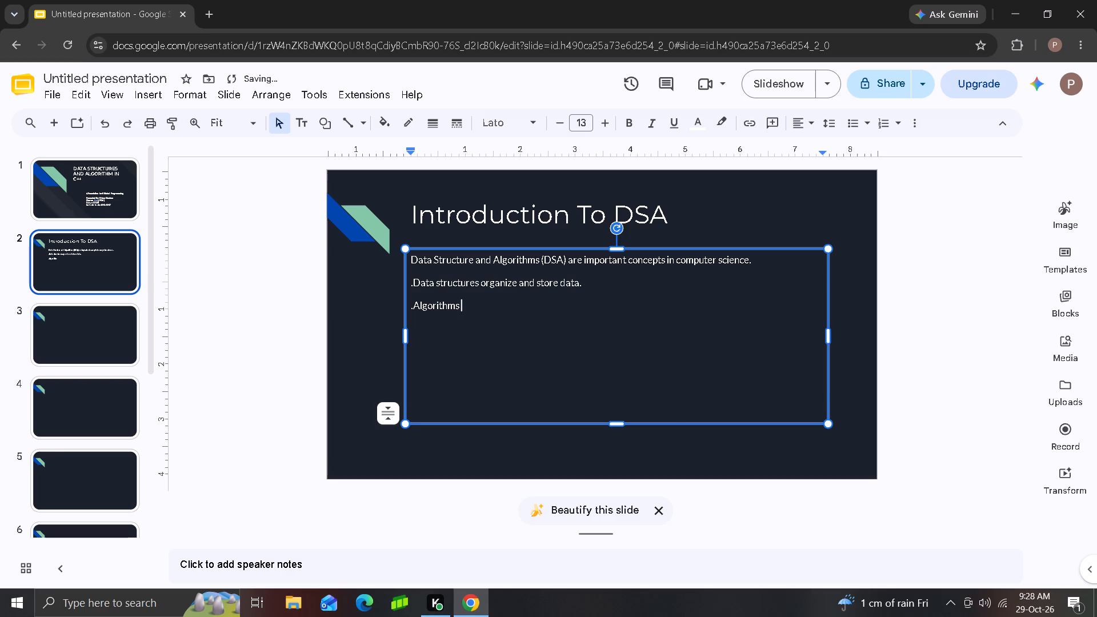
# Continue the third body line after ".Algorithms" with "provide steep-by-step".
pyautogui.write('pr')
pyautogui.write('ovie')
pyautogui.press('BackSpace')
pyautogui.write('d')
pyautogui.press('space')
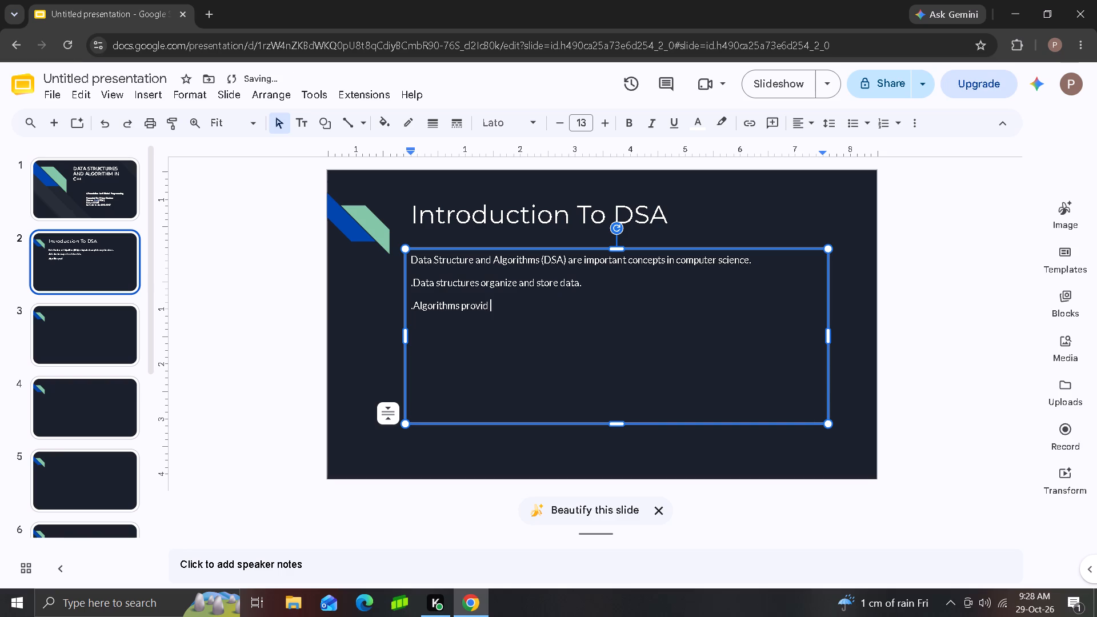
pyautogui.press('BackSpace')
pyautogui.write('e')
pyautogui.press('space')
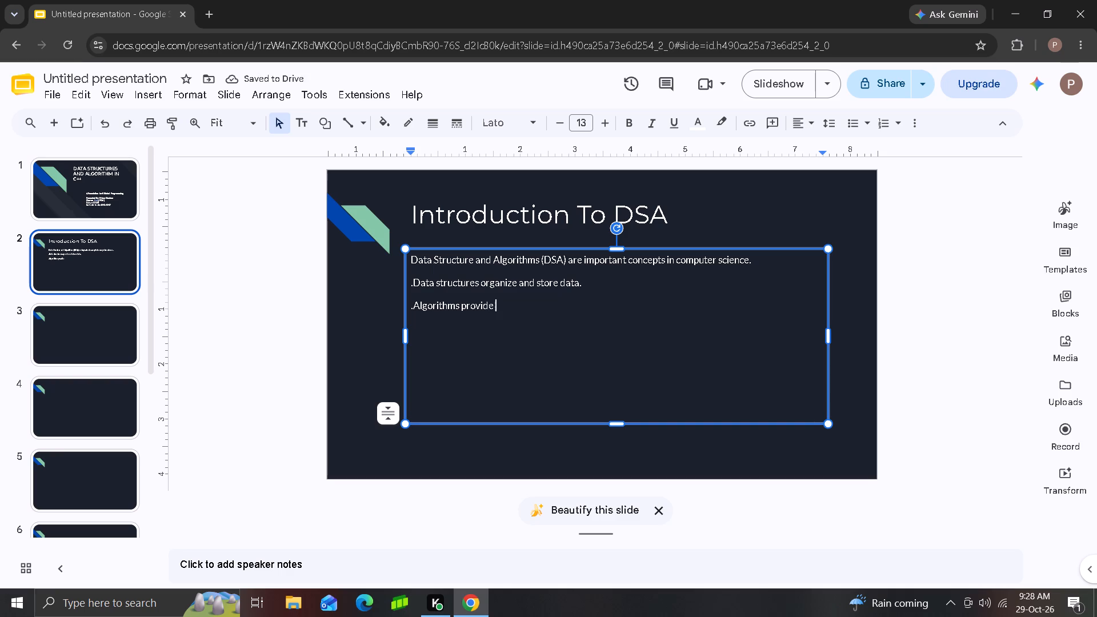
pyautogui.write('steep')
pyautogui.write('-by-steep')
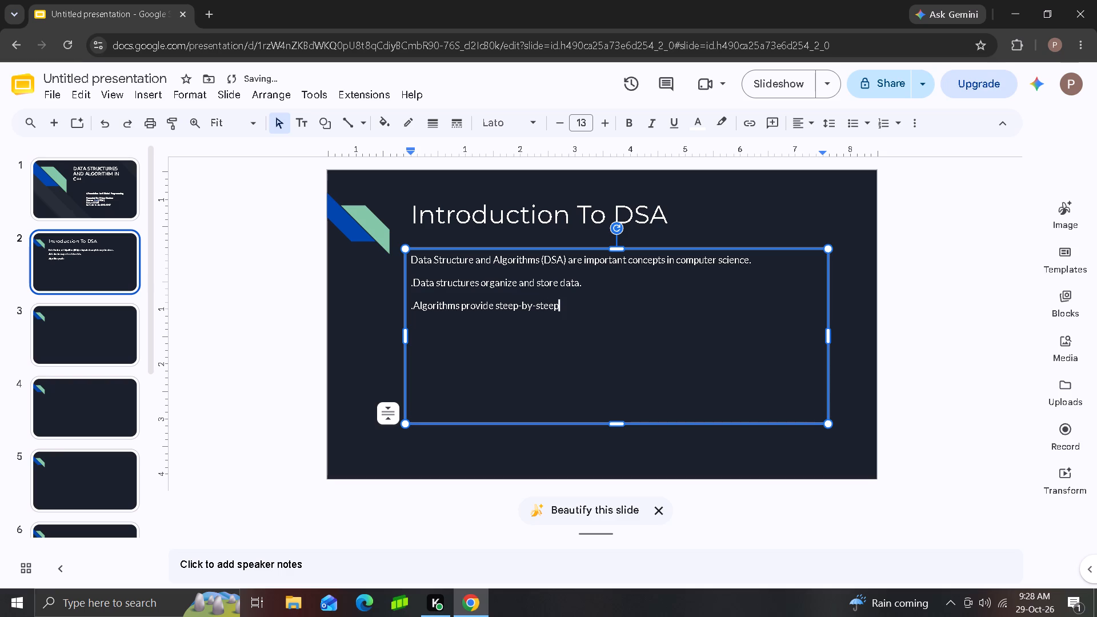
pyautogui.press('BackSpace')
pyautogui.press('BackSpace')
pyautogui.press('p')
# Correct "steep" to "step" in the third body line of slide 2.
pyautogui.press('Left')
pyautogui.press('Left')
pyautogui.press('Left')
pyautogui.press('Left')
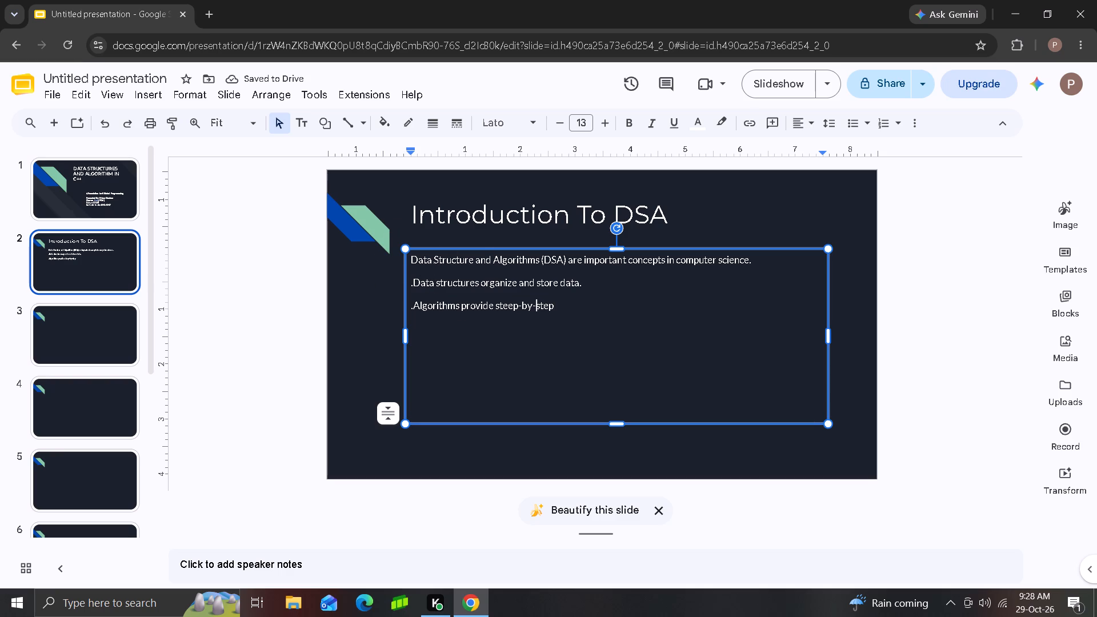
pyautogui.press('Left')
pyautogui.press('Left')
pyautogui.press('Left')
pyautogui.press('Left')
pyautogui.press('Left')
pyautogui.press('BackSpace')
# End the third body line after "step-by-step" with a period and start a new paragraph with ".".
pyautogui.press('Right')
pyautogui.press('Right')
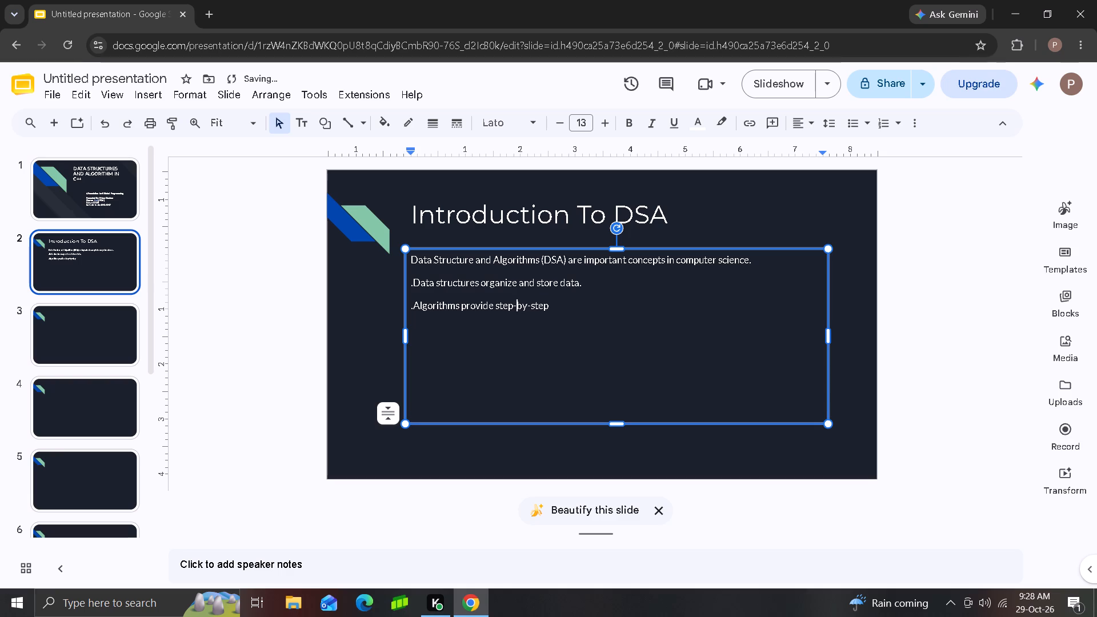
pyautogui.press('Right')
pyautogui.press('Right')
pyautogui.press('Right')
pyautogui.press('Right')
pyautogui.press('Right')
pyautogui.press('Right')
pyautogui.press('Right')
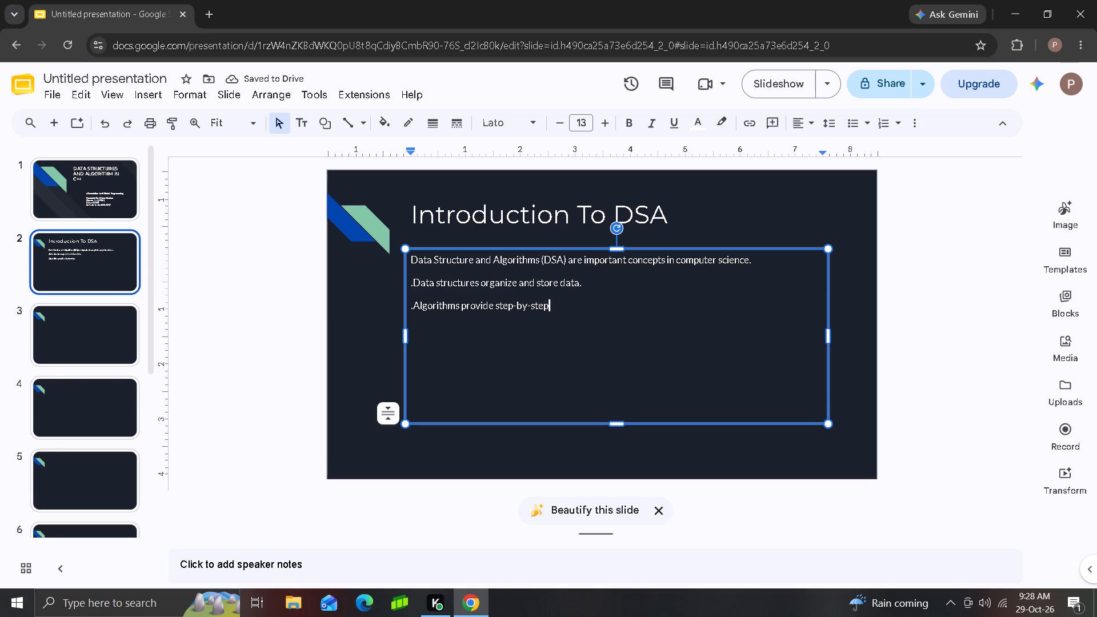
pyautogui.press('.')
pyautogui.press('Return')
pyautogui.press('.')
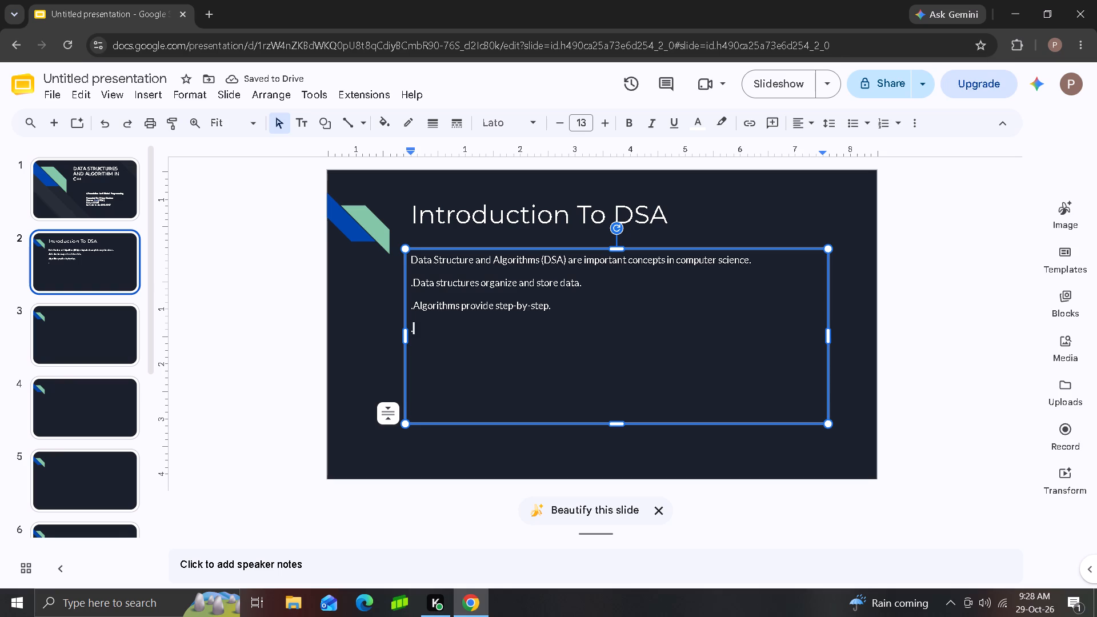
# Replace the period ending the third body line with a space and the word "solutions" followed by a space.
pyautogui.click(559, 305)
pyautogui.press('BackSpace')
pyautogui.press('space')
pyautogui.write('solutions')
pyautogui.press('space')
# Complete the third body line after "solutions" with "to problems.".
pyautogui.write('to')
pyautogui.press('space')
pyautogui.write('problr')
pyautogui.press('BackSpace')
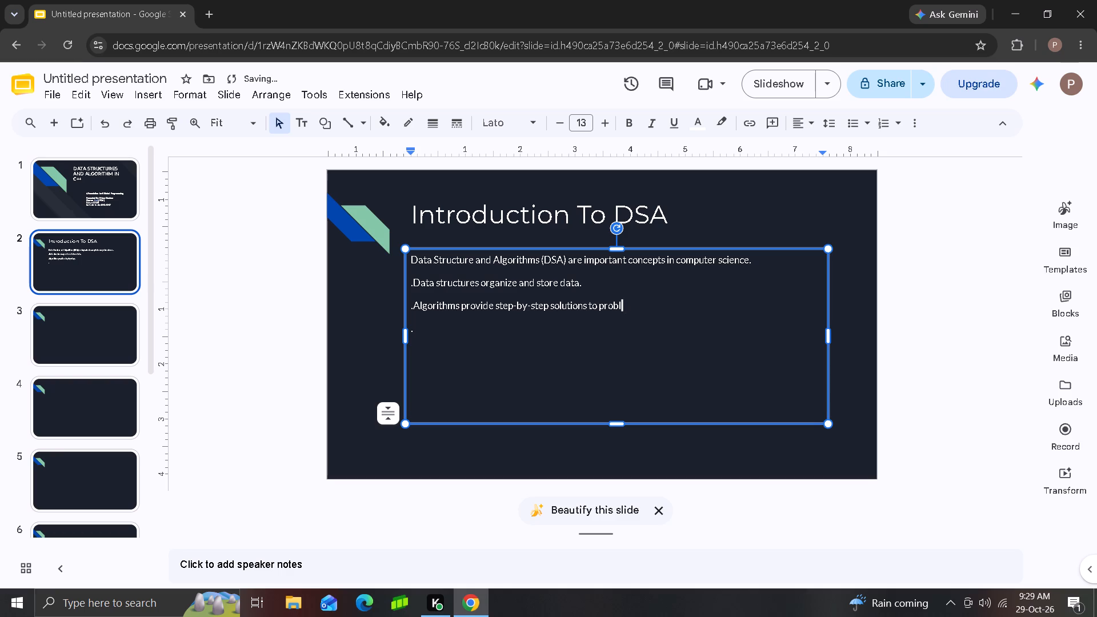
pyautogui.press('BackSpace')
pyautogui.press('BackSpace')
pyautogui.press('b')
pyautogui.write('le,s')
pyautogui.press('BackSpace')
pyautogui.press('BackSpace')
pyautogui.write('ma')
pyautogui.press('BackSpace')
pyautogui.press('s')
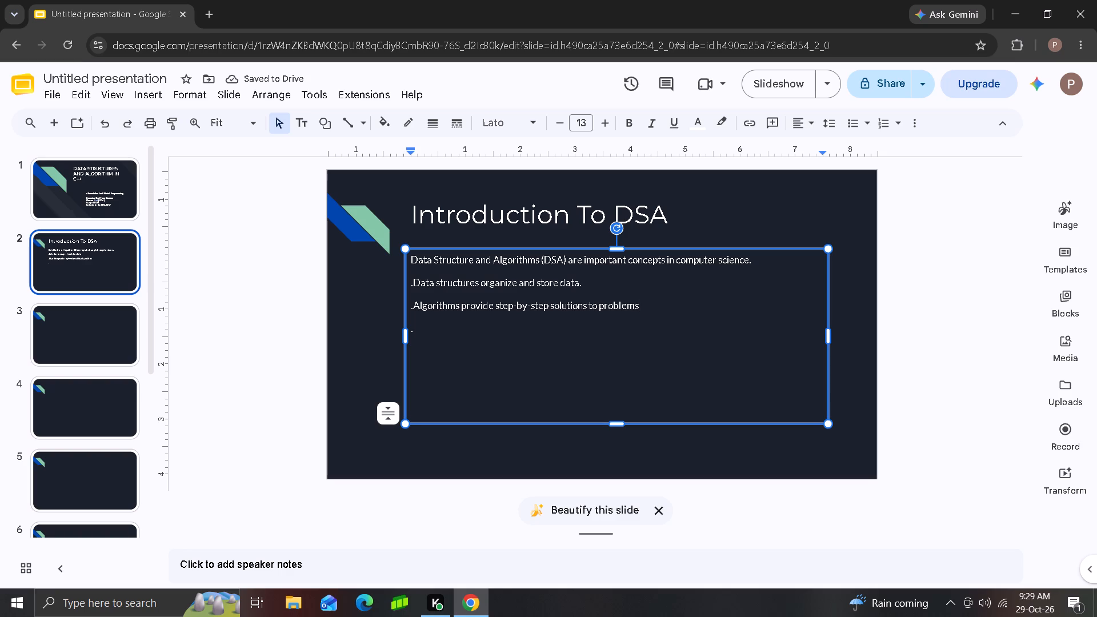
pyautogui.press('.')
# Insert a fourth paragraph below the algorithms line in slide 2's body, reading ".DSA helps make programs" followed by a space.
pyautogui.press('Return')
pyautogui.press('.')
pyautogui.write('DSAA')
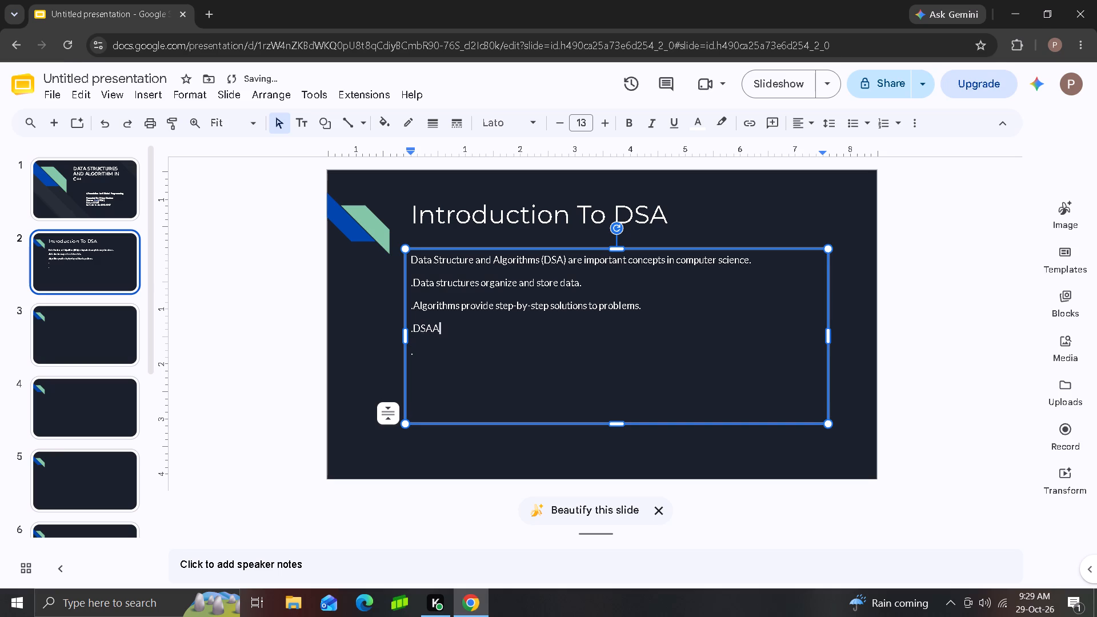
pyautogui.press('BackSpace')
pyautogui.press('space')
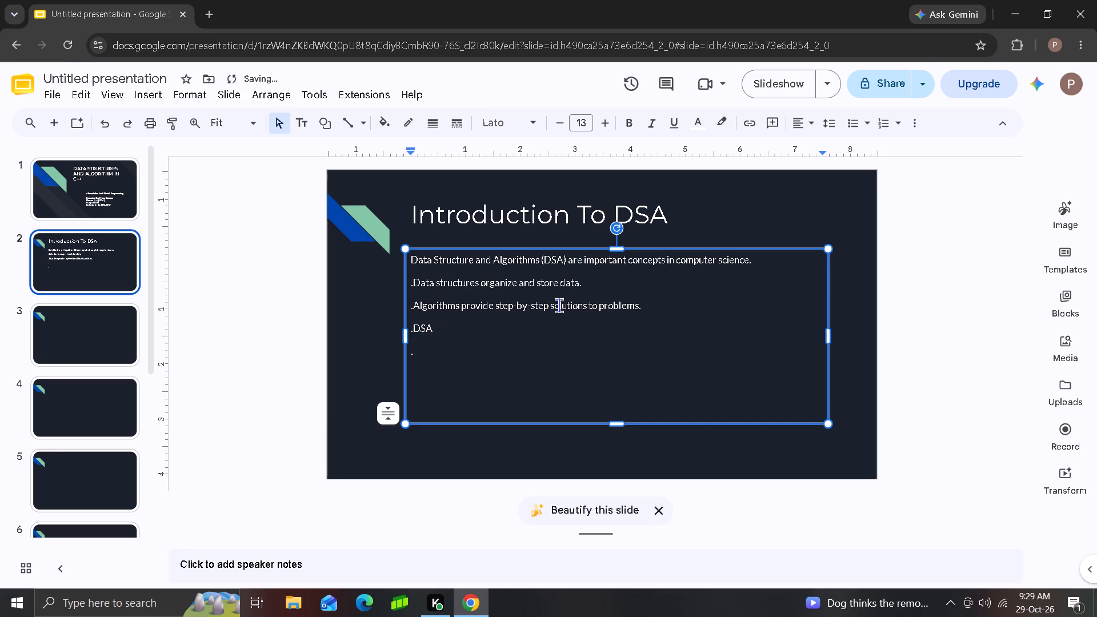
pyautogui.write('helps')
pyautogui.press('space')
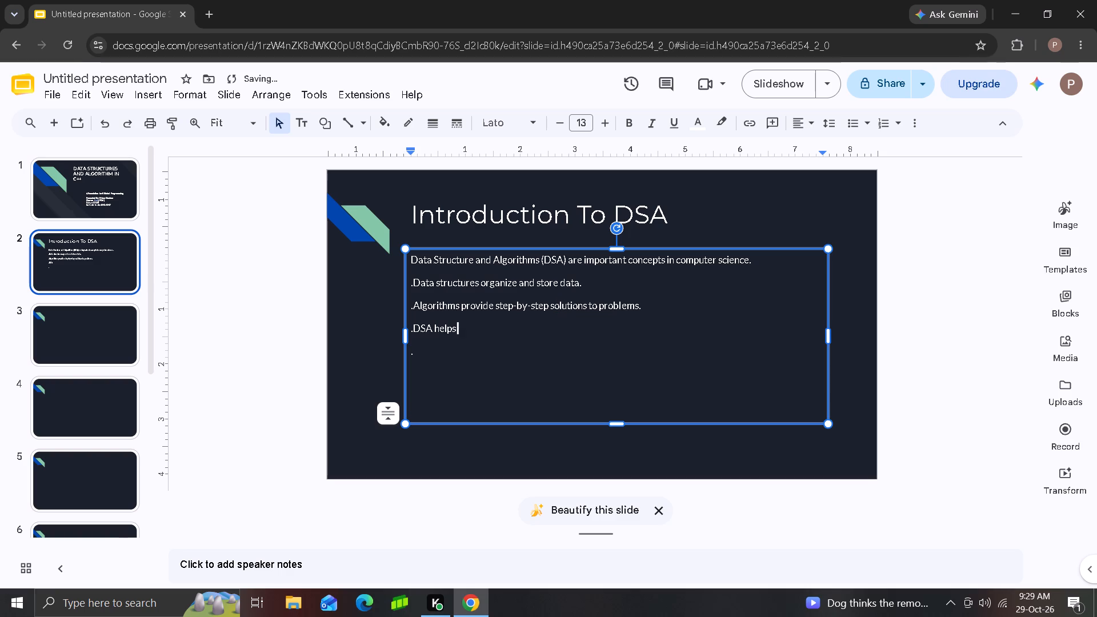
pyautogui.write('make')
pyautogui.press('space')
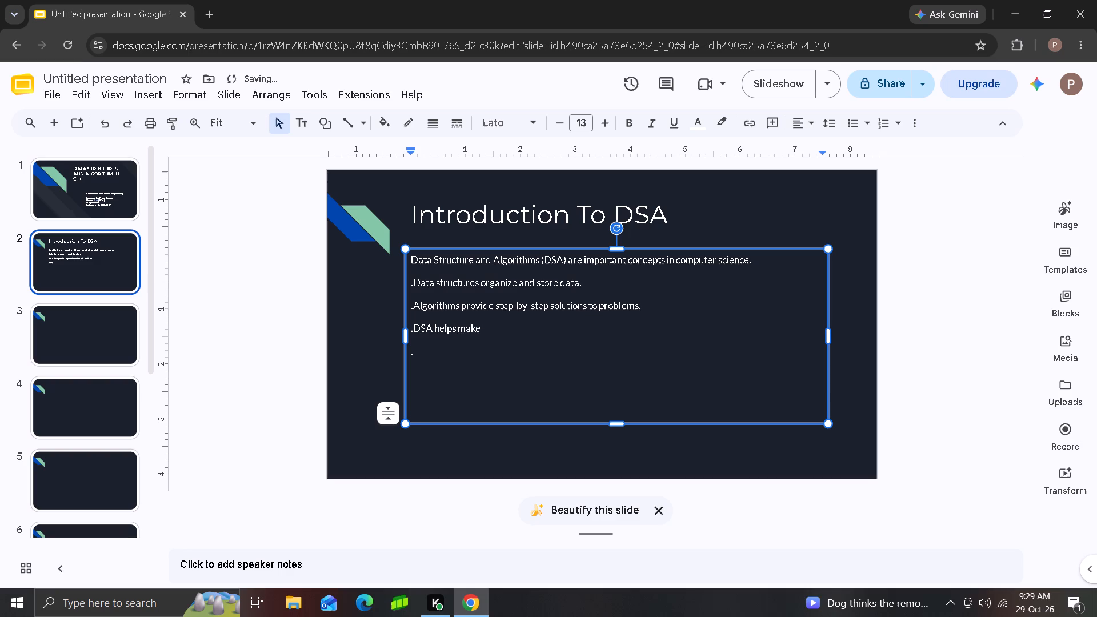
pyautogui.write('programs')
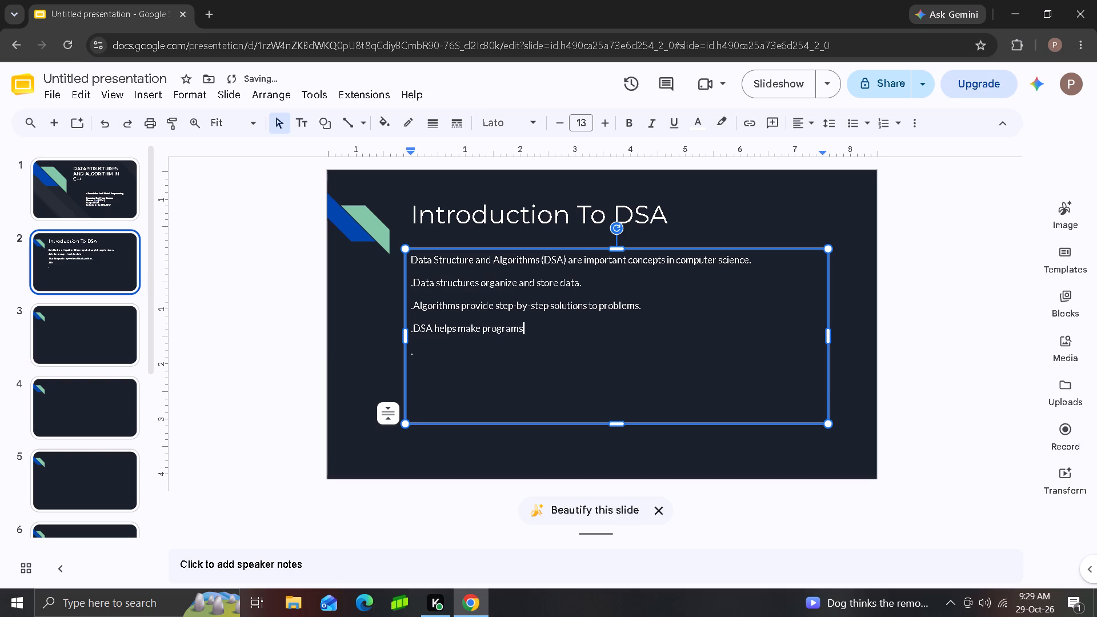
pyautogui.press('space')
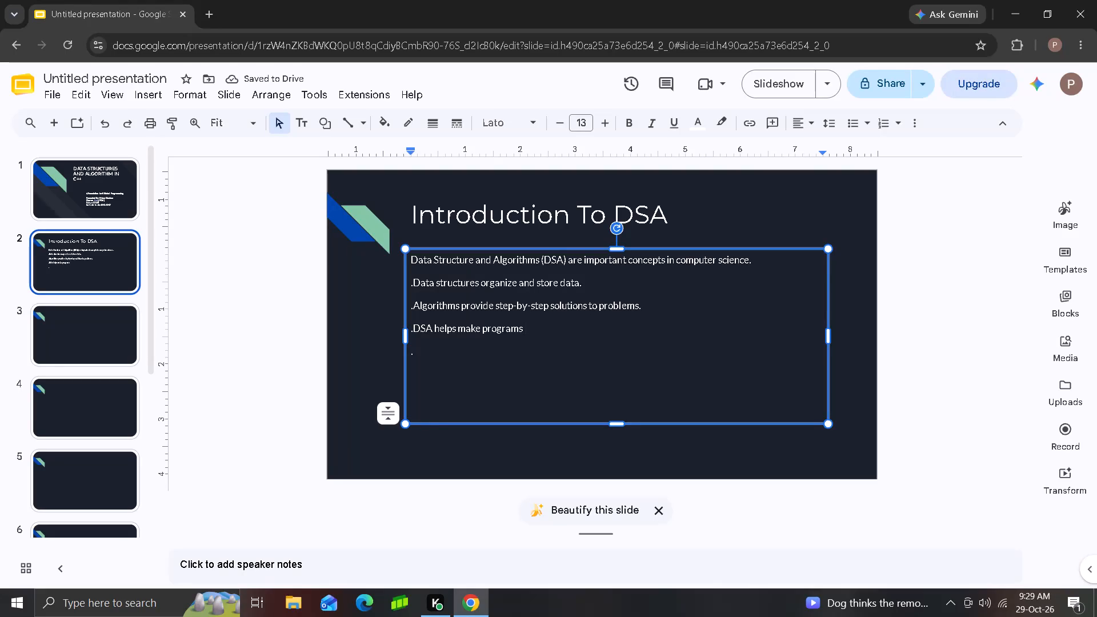
# Complete the fourth body line after ".DSA helps make programs" with "efficient and reliable.".
pyautogui.write('effici')
pyautogui.write('ent')
pyautogui.press('space')
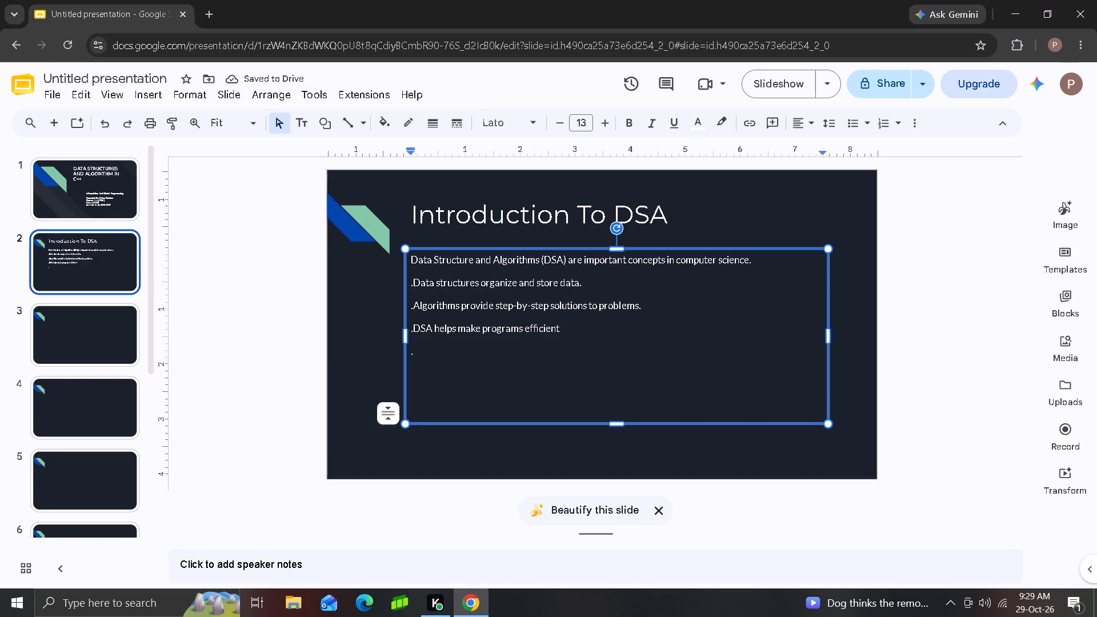
pyautogui.write('and')
pyautogui.press('space')
pyautogui.write('reliable')
pyautogui.press('space')
pyautogui.press('BackSpace')
pyautogui.press('.')
# Insert a fifth paragraph below the DSA line in slide 2's body, reading ".C++ is widely used to learn" followed by a space.
pyautogui.press('Return')
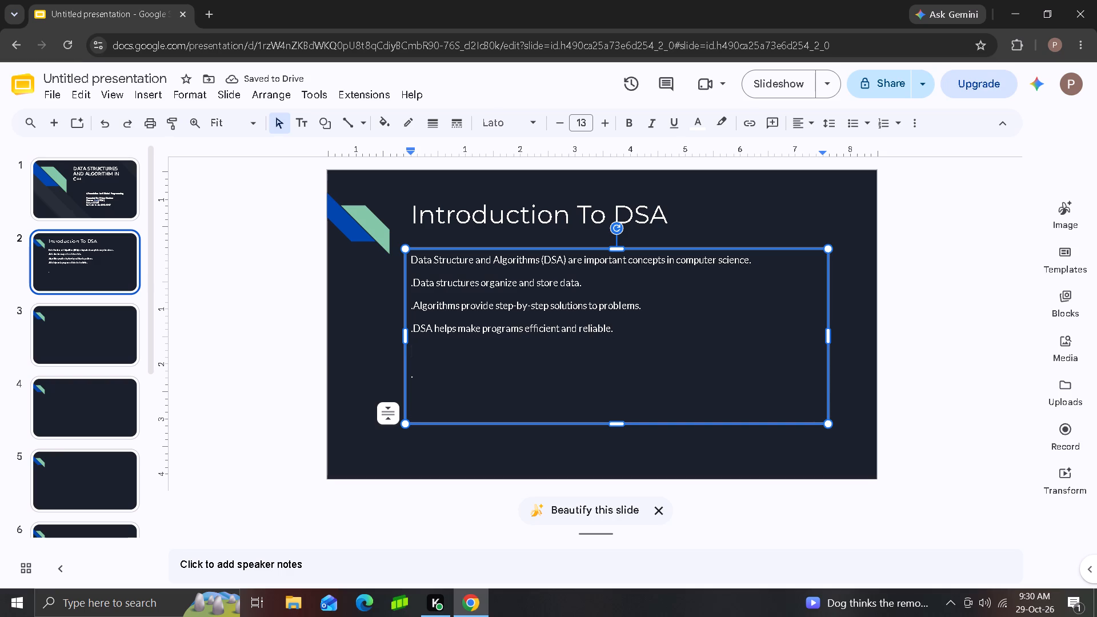
pyautogui.press('.')
pyautogui.write('C++')
pyautogui.press('space')
pyautogui.write('is')
pyautogui.press('space')
pyautogui.write('widely')
pyautogui.press('space')
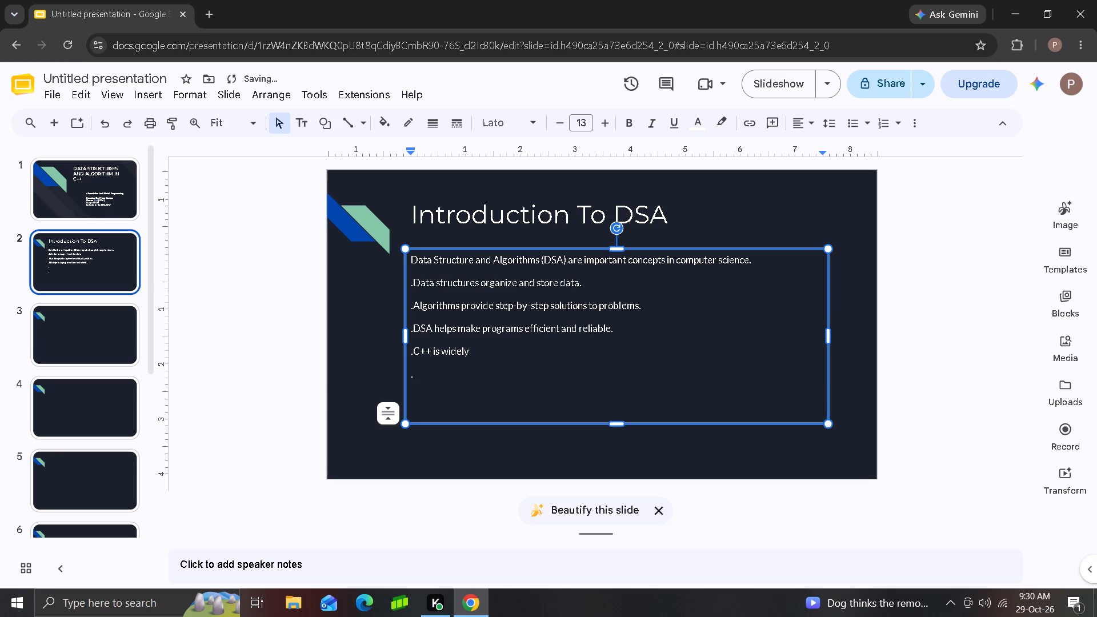
pyautogui.write('used to')
pyautogui.press('space')
pyautogui.write('ler')
pyautogui.press('BackSpace')
pyautogui.write('arn')
pyautogui.press('space')
# Continue the C++ line after "learn" with "and important DSA".
pyautogui.write('and important')
pyautogui.press('space')
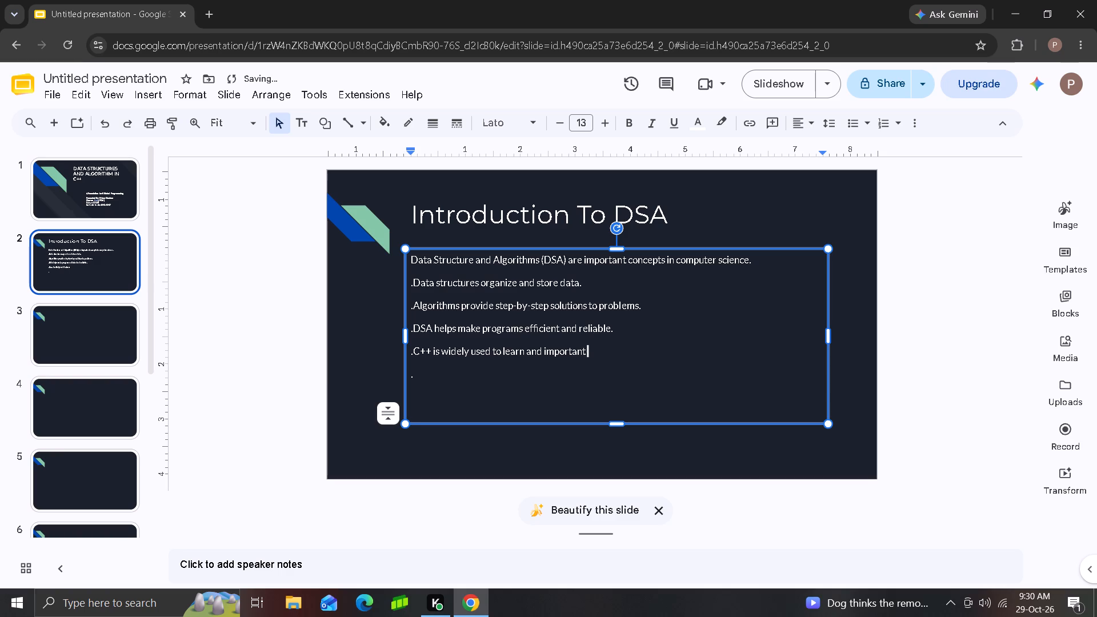
pyautogui.write('Dsa')
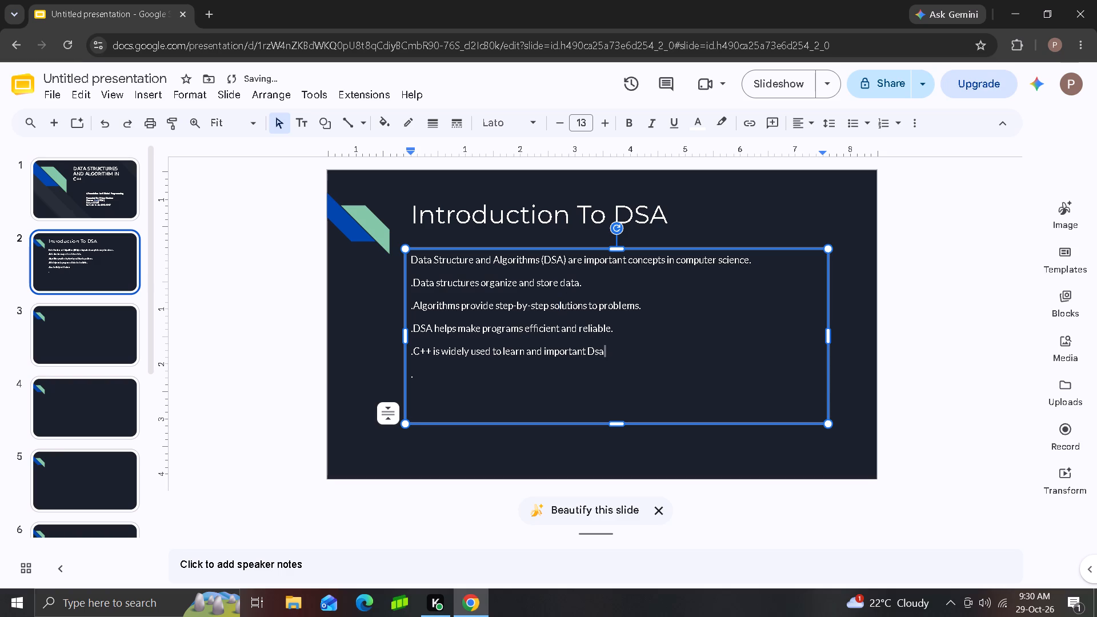
pyautogui.press('BackSpace')
pyautogui.press('BackSpace')
pyautogui.press('s')
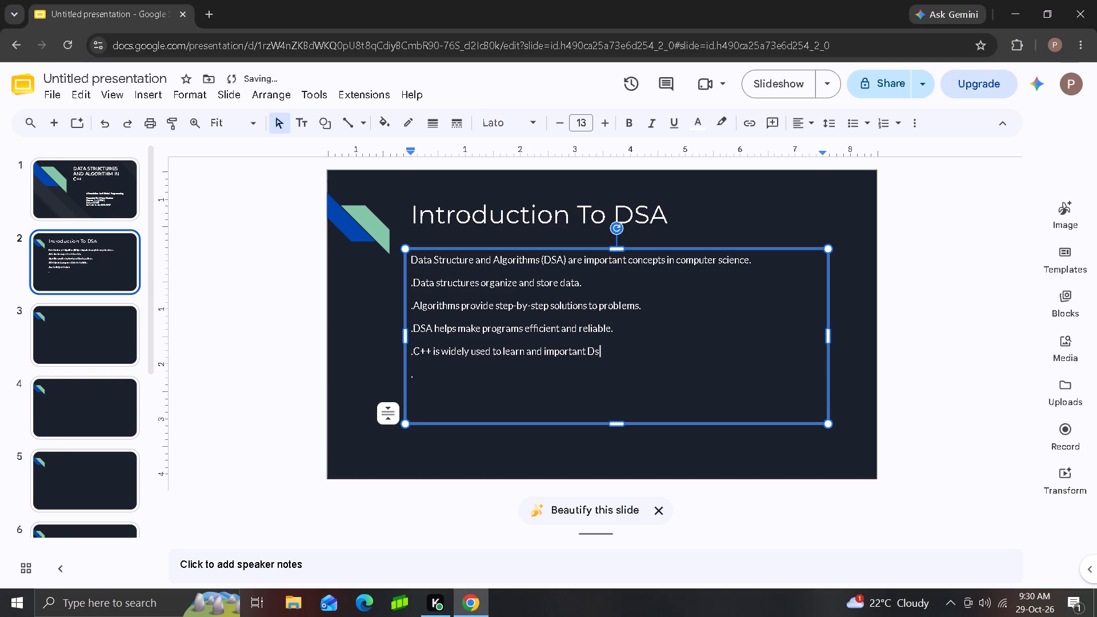
pyautogui.press('BackSpace')
pyautogui.write('SA')
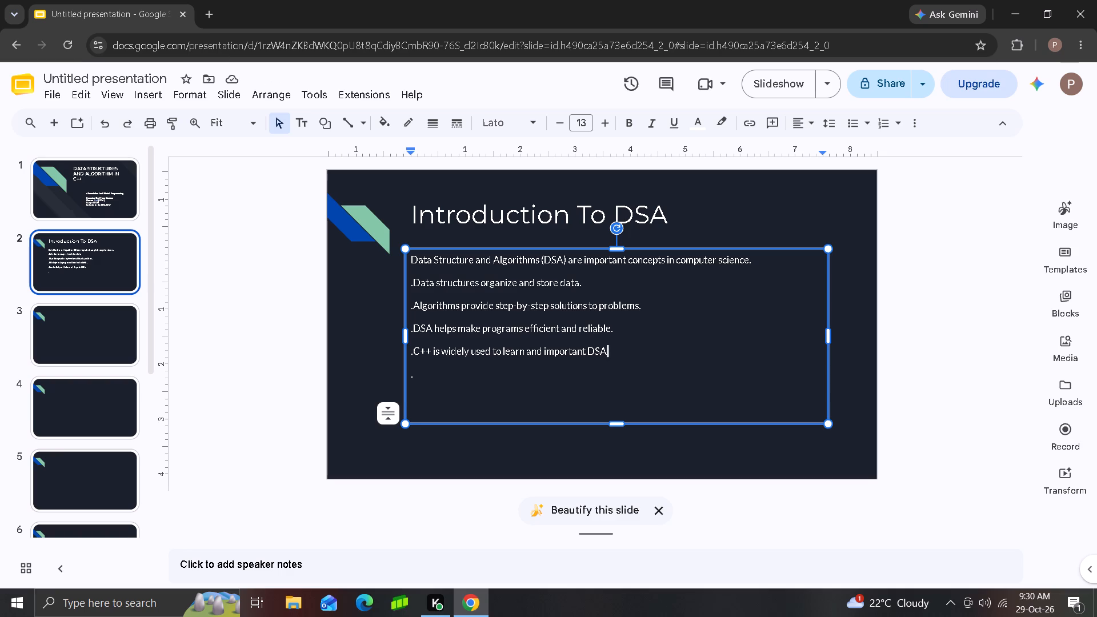
# Replace "important DSA" at the end of the C++ line with "implement DSA".
pyautogui.press('BackSpace')
pyautogui.press('BackSpace')
pyautogui.press('BackSpace')
pyautogui.press('BackSpace')
pyautogui.press('BackSpace')
pyautogui.press('BackSpace')
pyautogui.press('BackSpace')
pyautogui.press('BackSpace')
pyautogui.press('BackSpace')
pyautogui.press('BackSpace')
pyautogui.press('BackSpace')
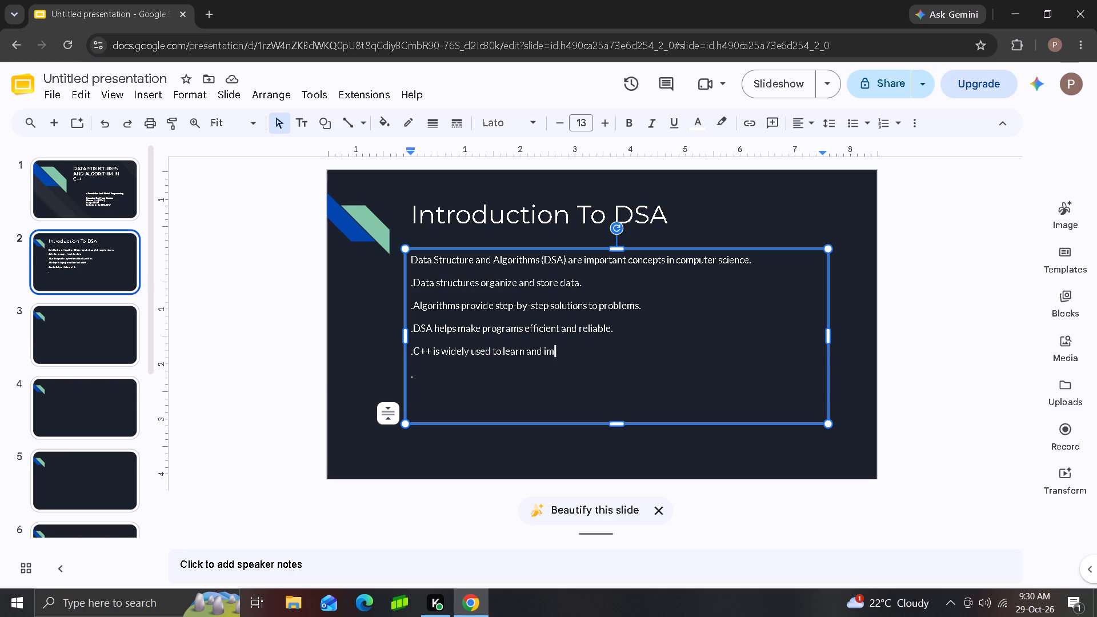
pyautogui.press('p')
pyautogui.write('lement')
pyautogui.hotkey('shift', 's')
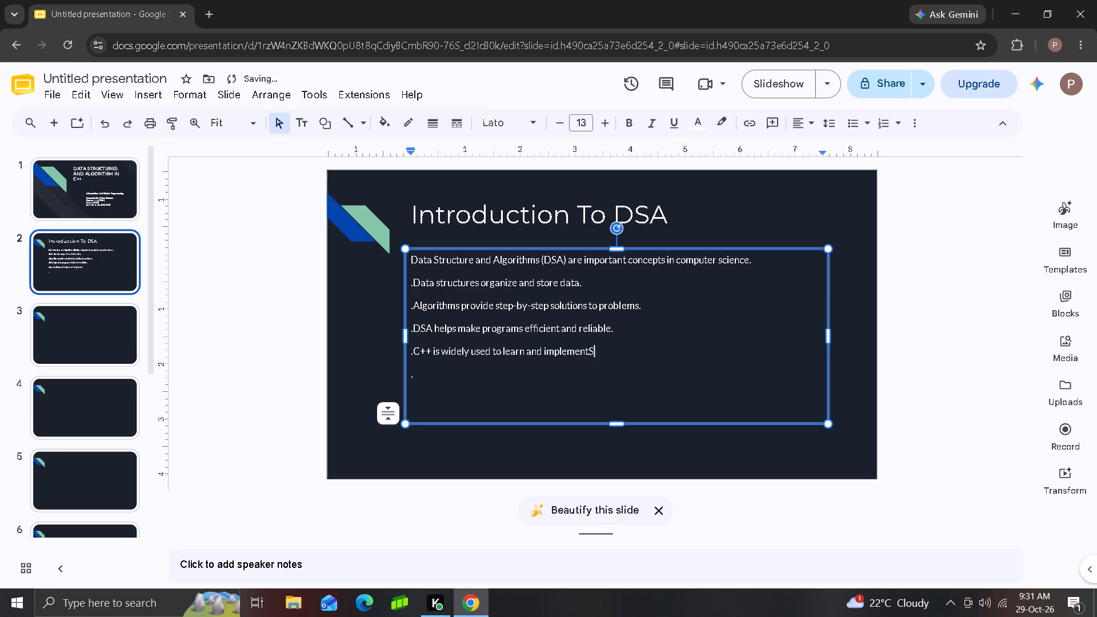
pyautogui.press('BackSpace')
pyautogui.press('space')
pyautogui.write('DSA')
# End the C++ line with a period after "DSA".
pyautogui.press('Left')
pyautogui.press('Left')
pyautogui.press('Left')
pyautogui.press('Left')
pyautogui.press('Right')
pyautogui.press('Right')
pyautogui.press('Right')
pyautogui.press('Right')
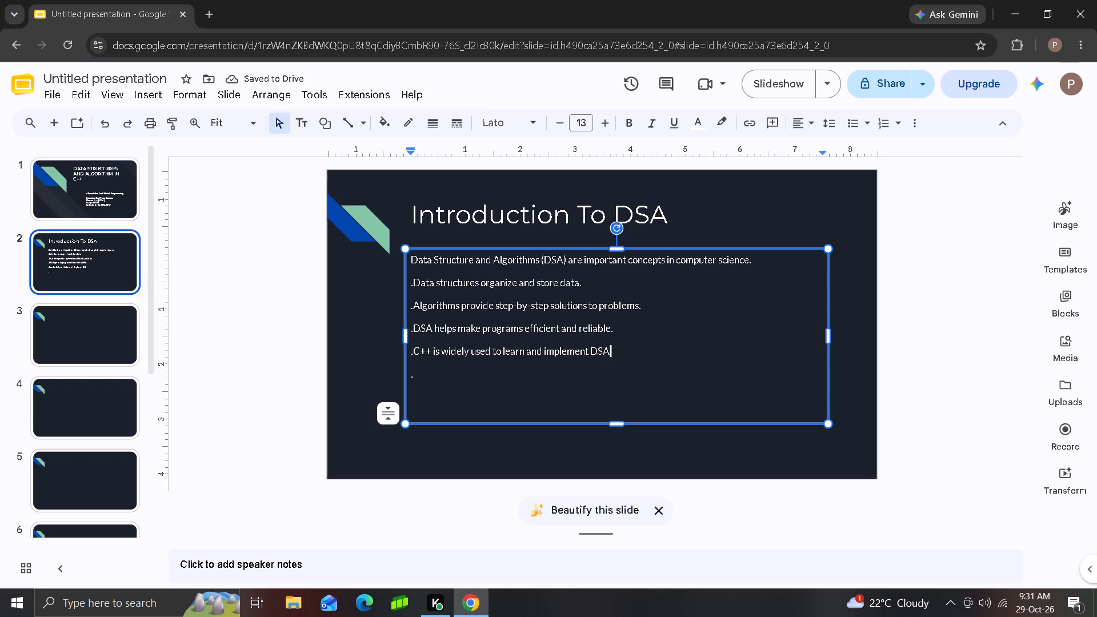
pyautogui.press('.')
# Increase the font size of all of slide 2's body text to 16.
pyautogui.click(613, 426)
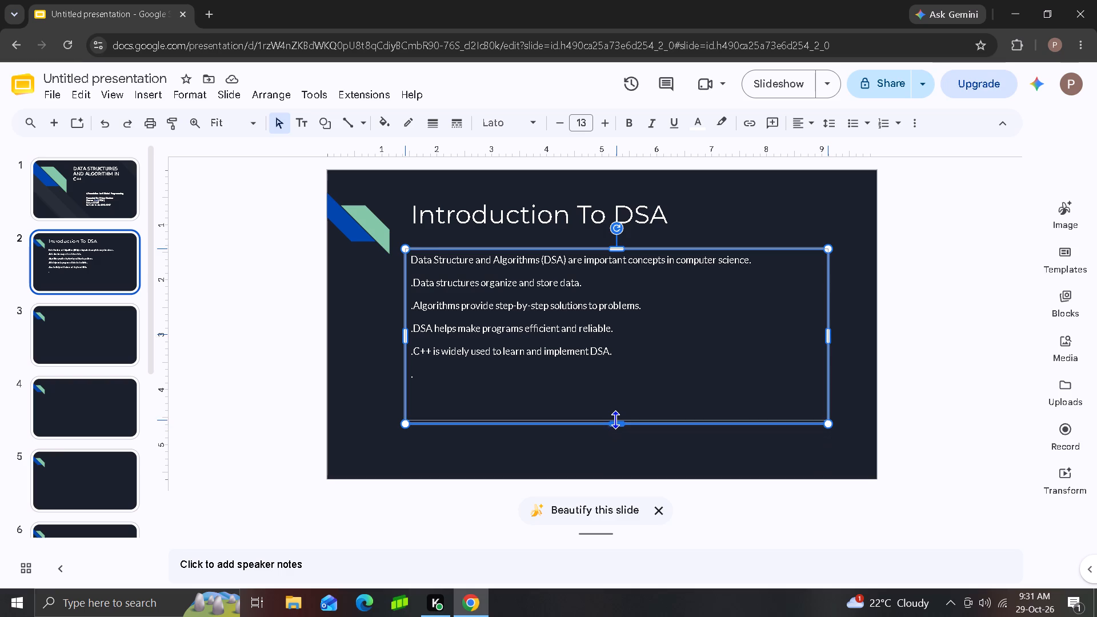
pyautogui.click(419, 267)
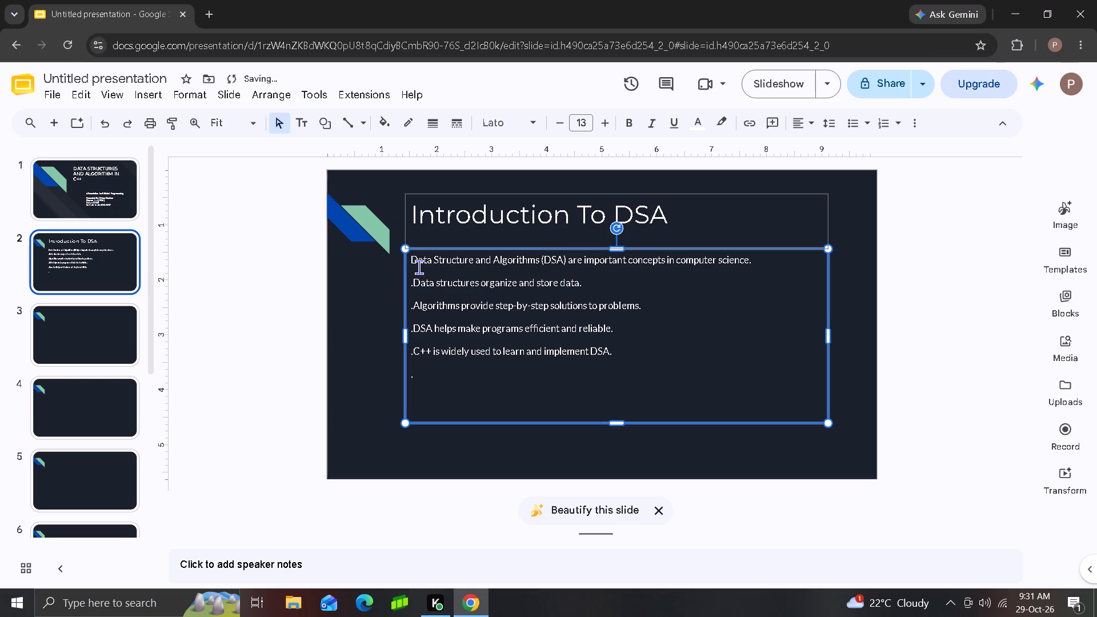
pyautogui.click(414, 263)
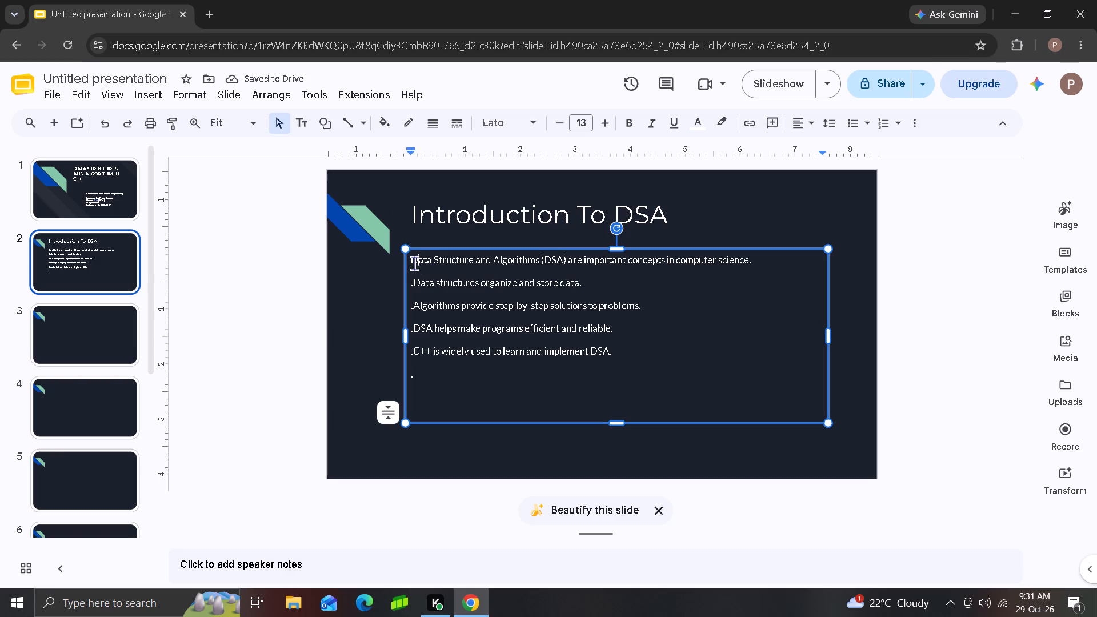
pyautogui.click(413, 262)
pyautogui.moveTo(411, 259); pyautogui.dragTo(438, 274)
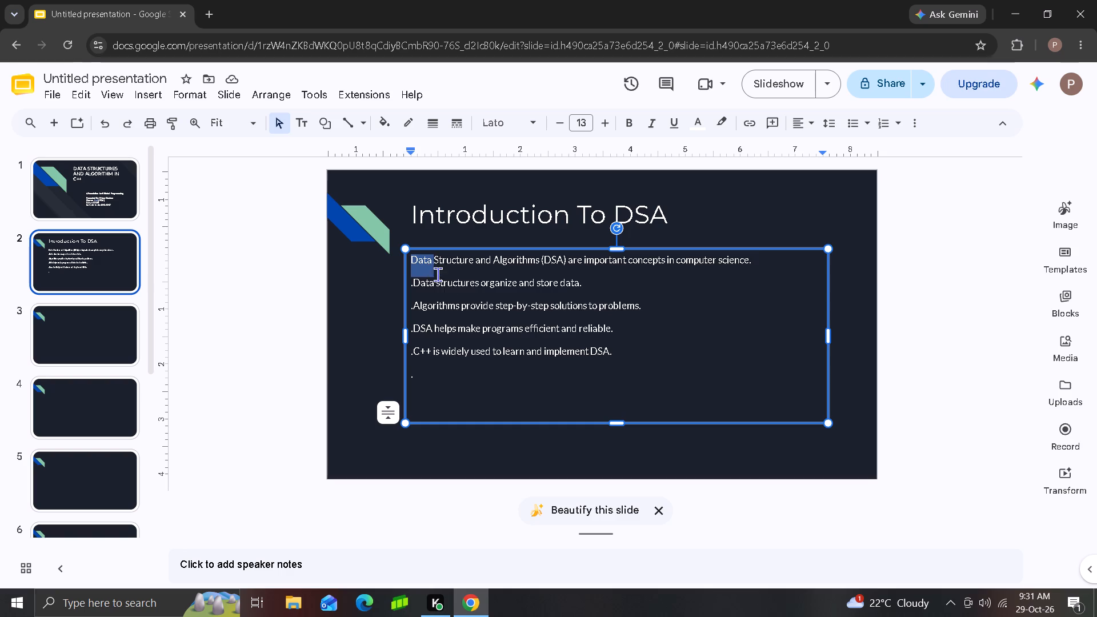
pyautogui.moveTo(438, 274); pyautogui.dragTo(528, 371)
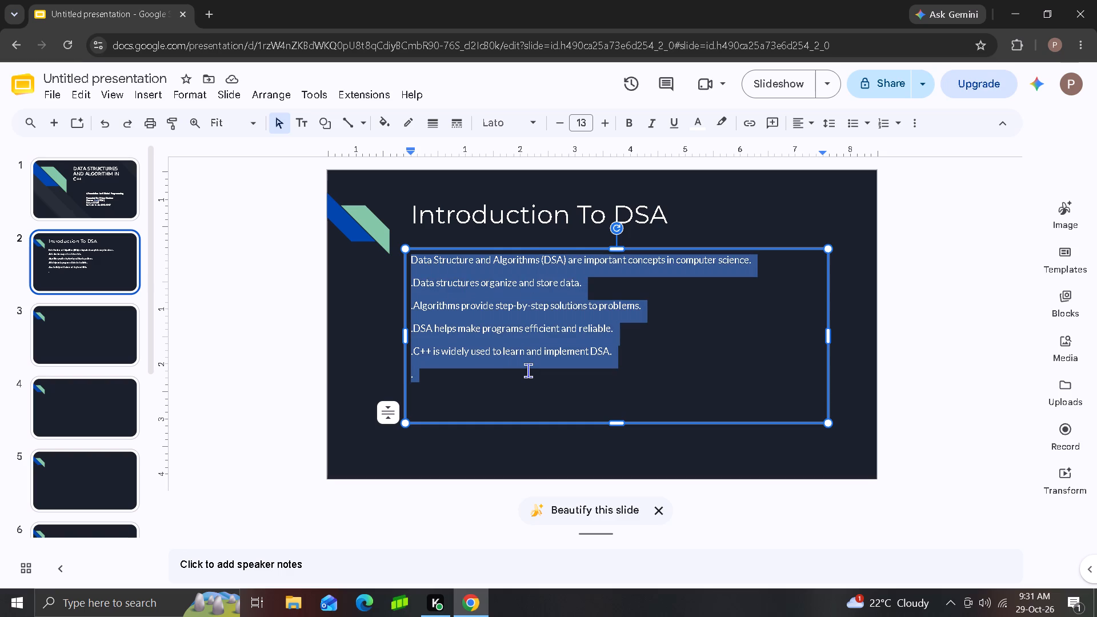
pyautogui.click(603, 125)
pyautogui.click(603, 125)
pyautogui.click(603, 125)
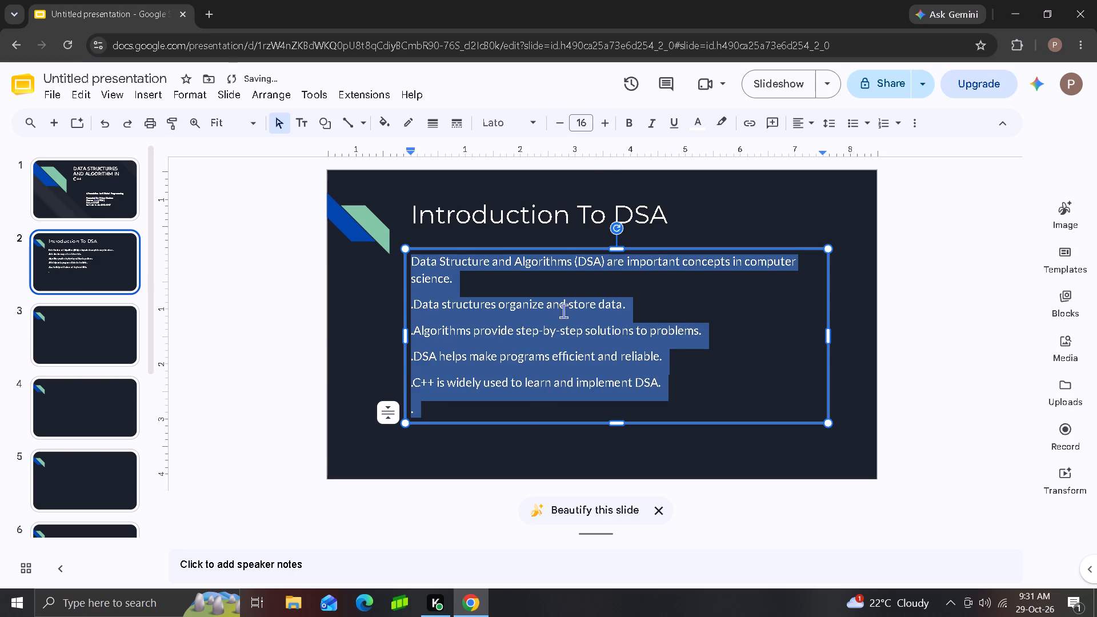
pyautogui.click(517, 430)
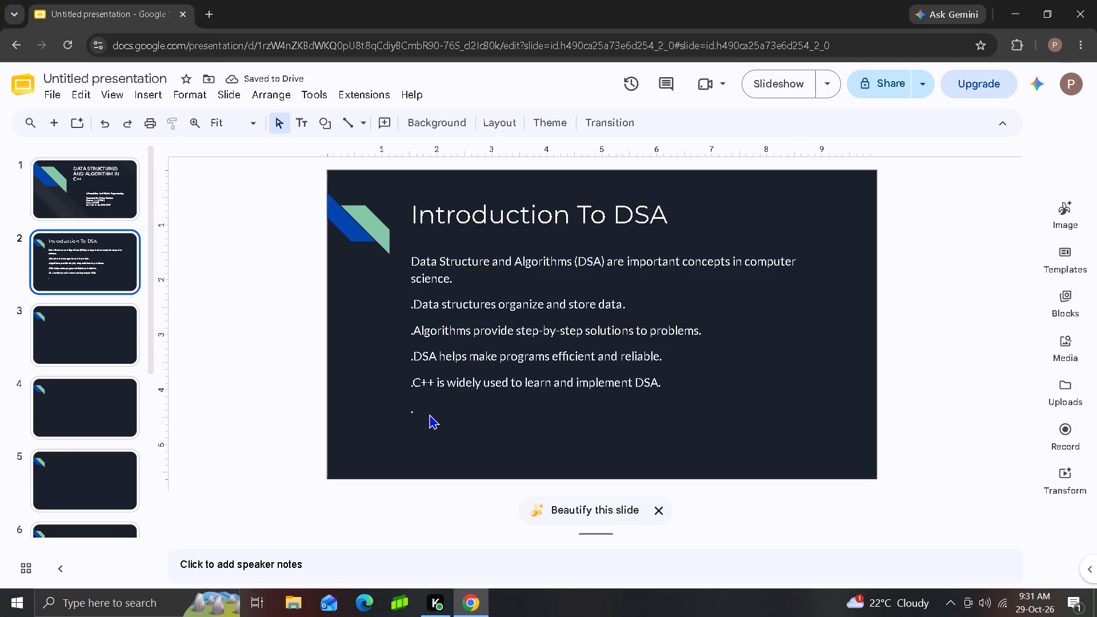
# Delete the stray period on the line below the C++ point in slide 2's body.
pyautogui.click(422, 408)
pyautogui.press('BackSpace')
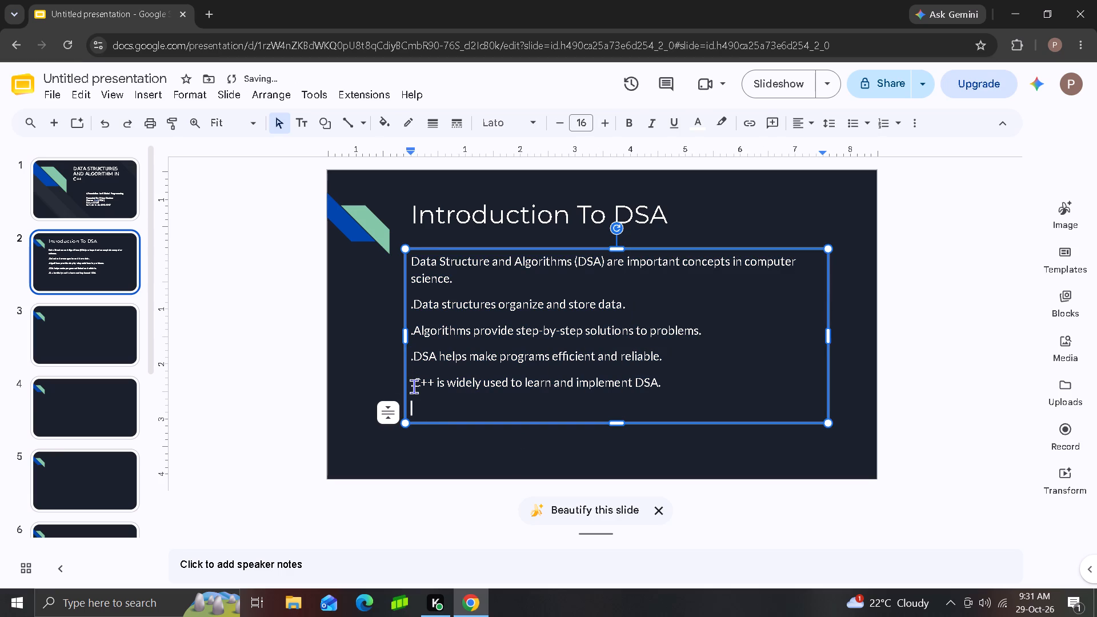
# Insert a space after the leading period of the C++, DSA, algorithms and data structures lines.
pyautogui.click(414, 386)
pyautogui.press('space')
pyautogui.press('Up')
pyautogui.press('space')
pyautogui.press('Up')
pyautogui.press('space')
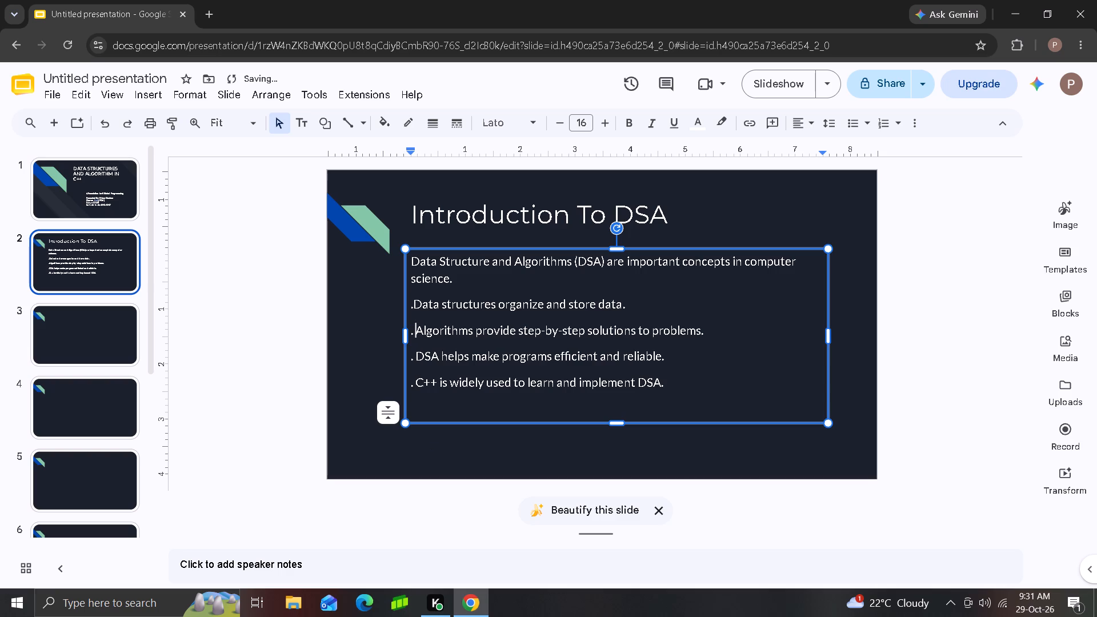
pyautogui.press('Up')
pyautogui.press('space')
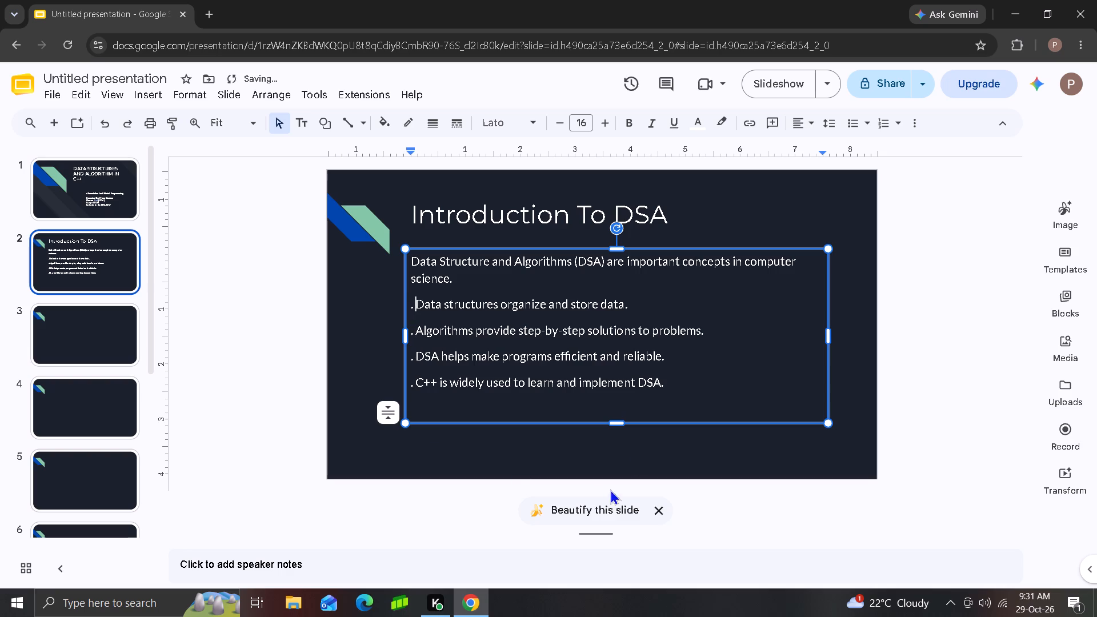
pyautogui.click(718, 391)
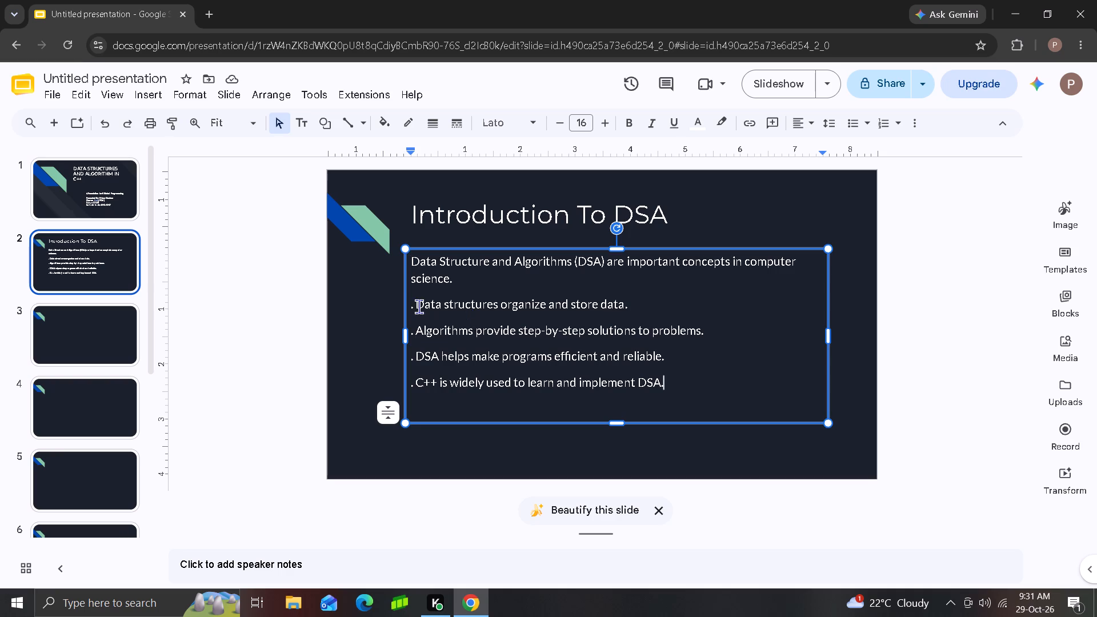
# Move the "Introduction To DSA" title box slightly to the left on slide 2.
pyautogui.click(412, 209)
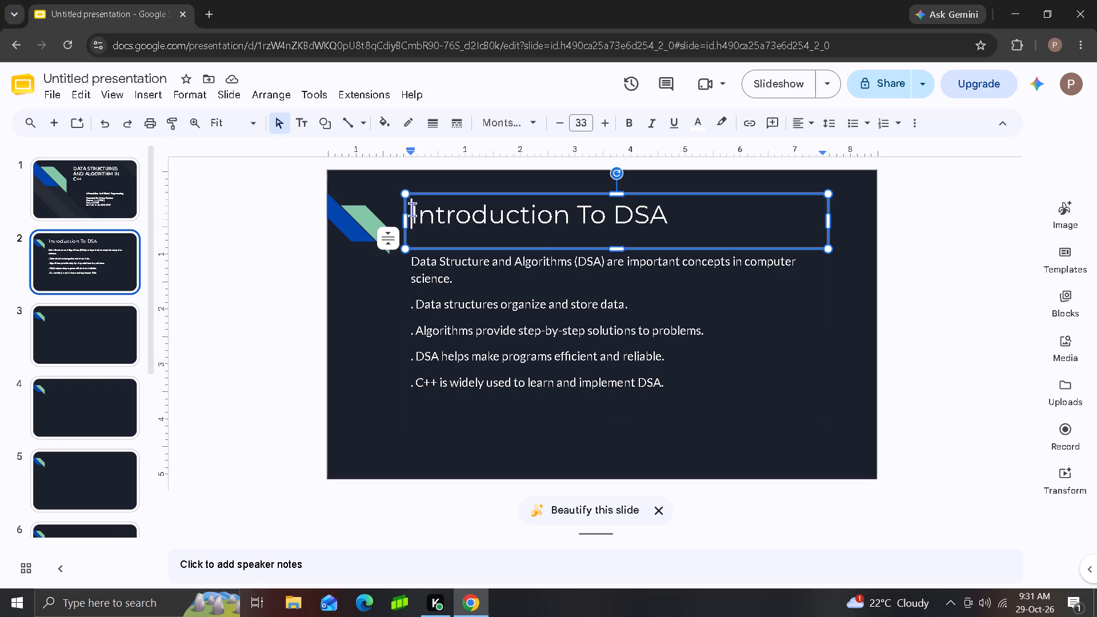
pyautogui.moveTo(453, 211); pyautogui.dragTo(443, 211)
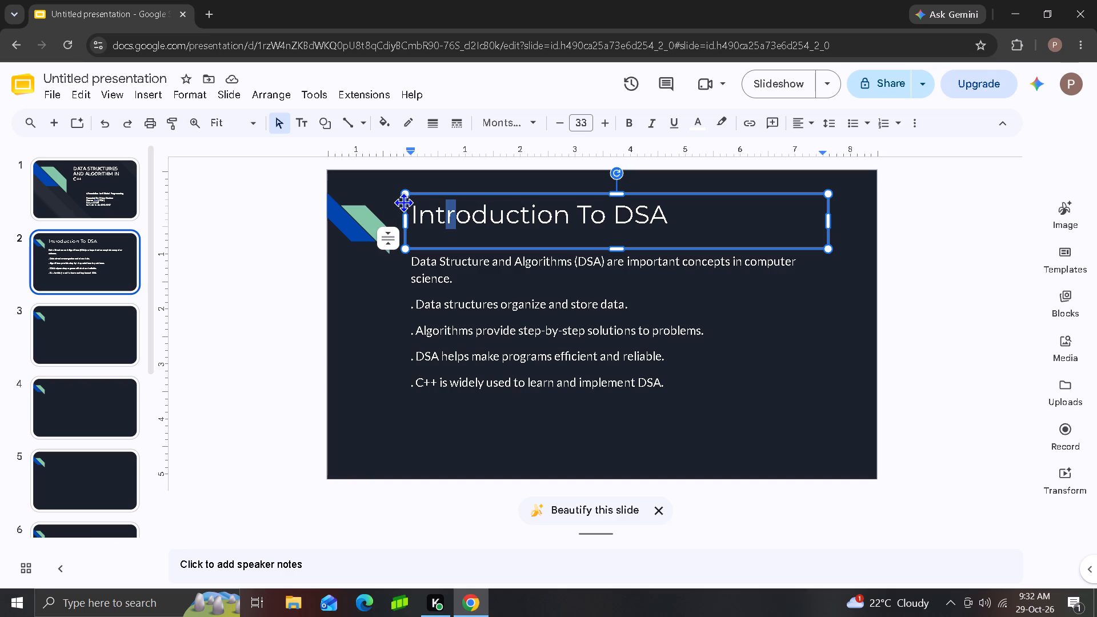
pyautogui.moveTo(403, 202); pyautogui.dragTo(395, 201)
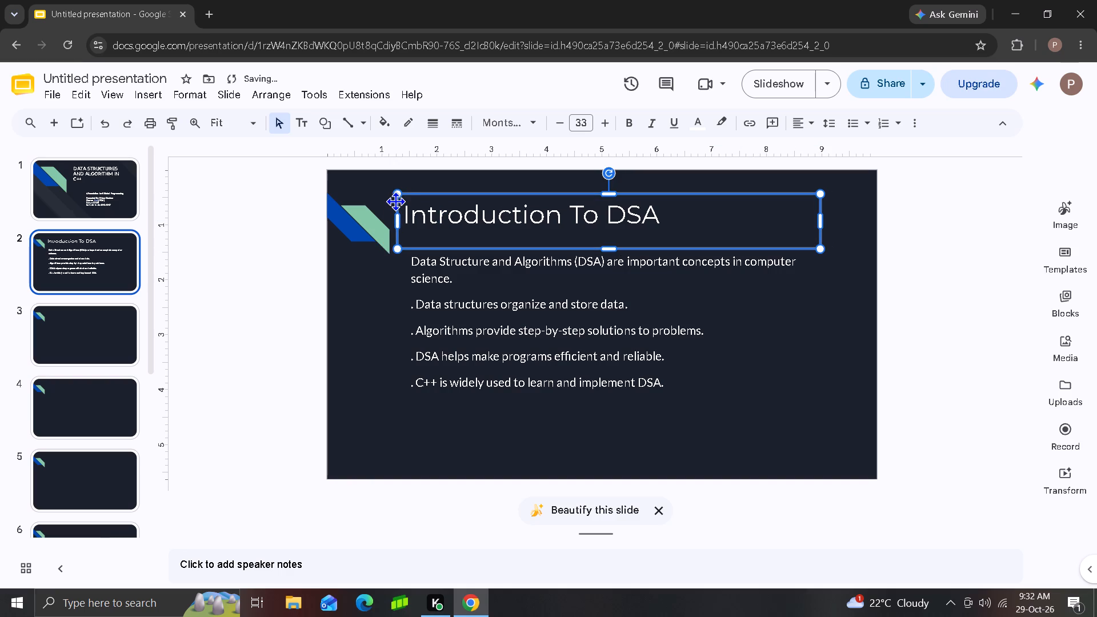
# Move slide 2's "Introduction To DSA" title box so its left edge lines up with the body text box below.
pyautogui.click(377, 335)
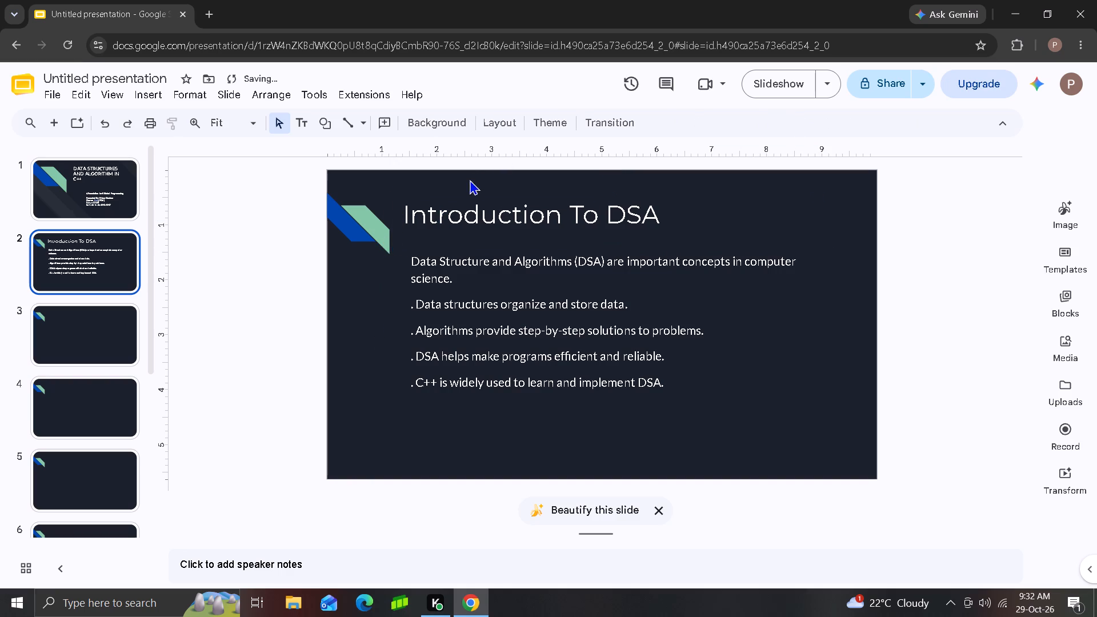
pyautogui.click(455, 213)
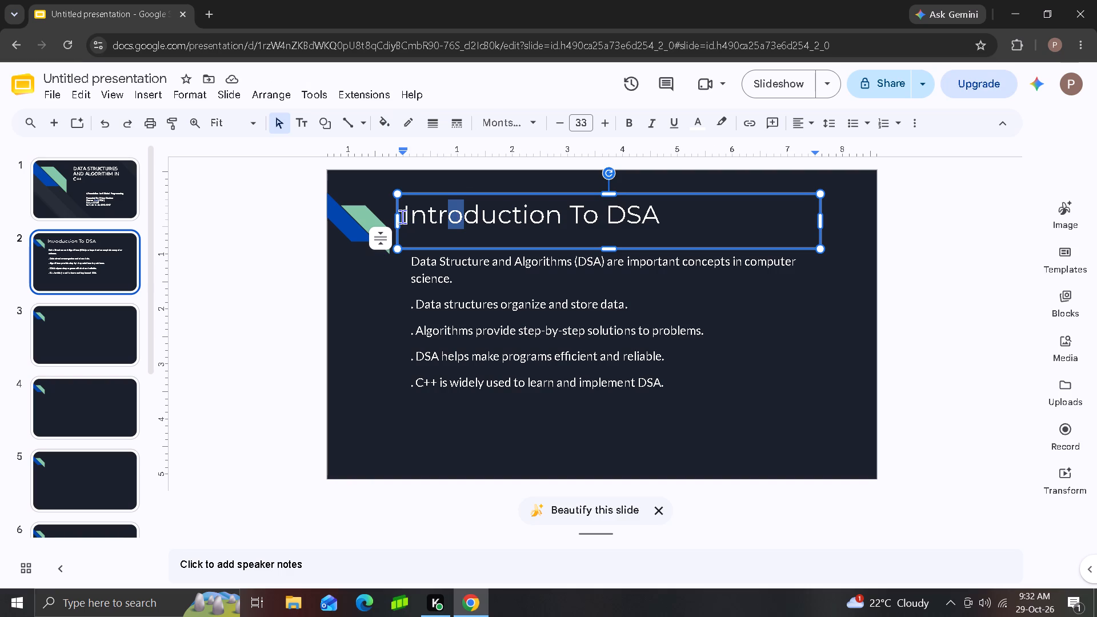
pyautogui.moveTo(401, 216); pyautogui.dragTo(415, 213)
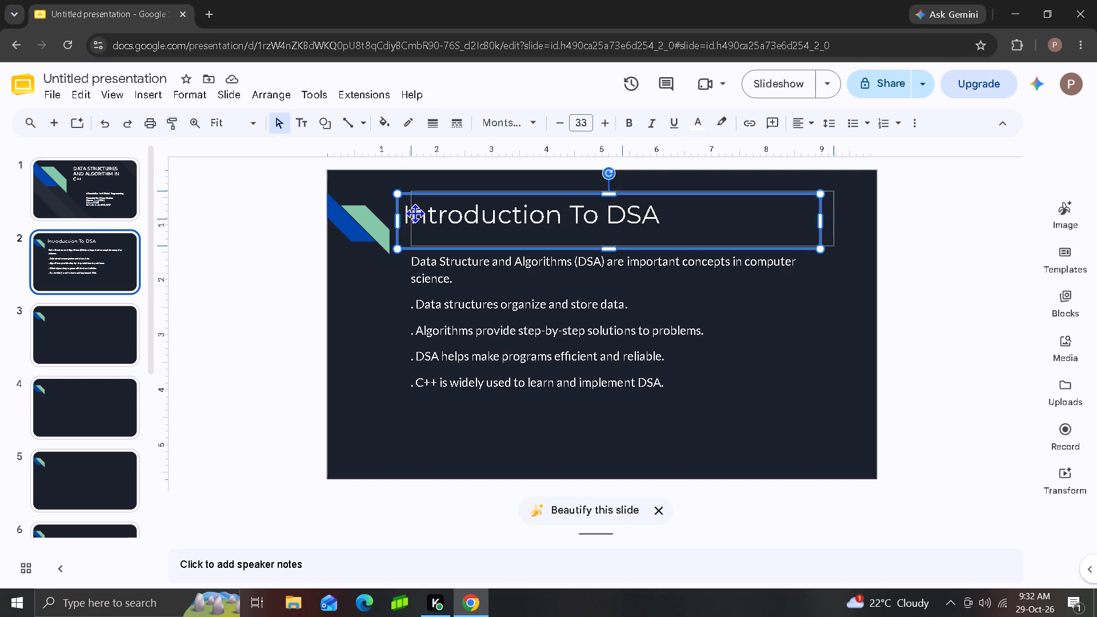
pyautogui.moveTo(415, 213); pyautogui.dragTo(414, 213)
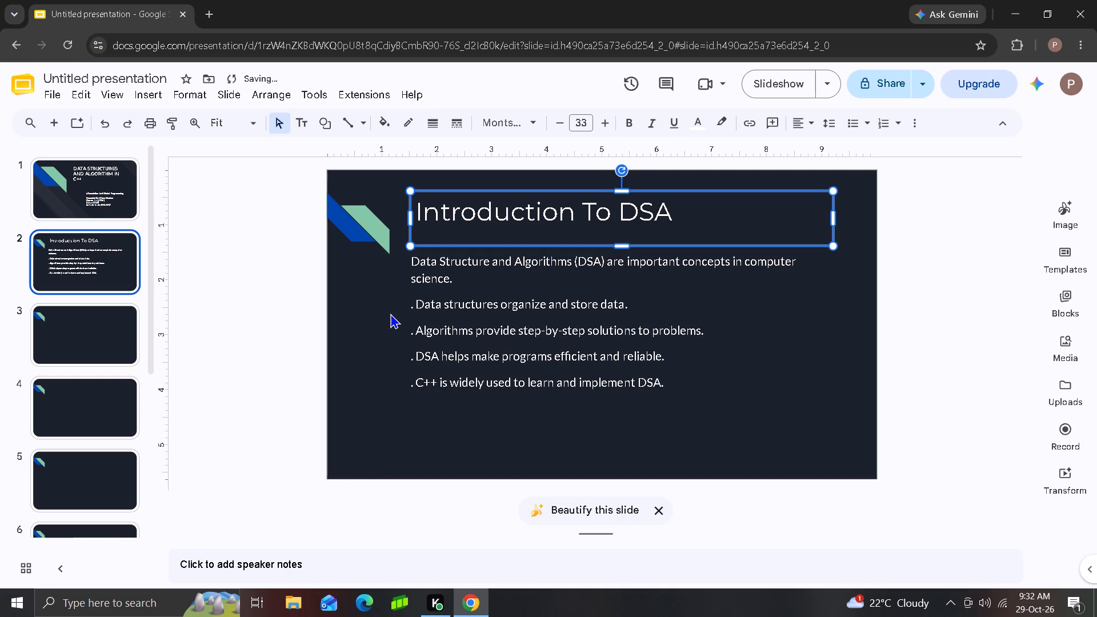
pyautogui.click(390, 313)
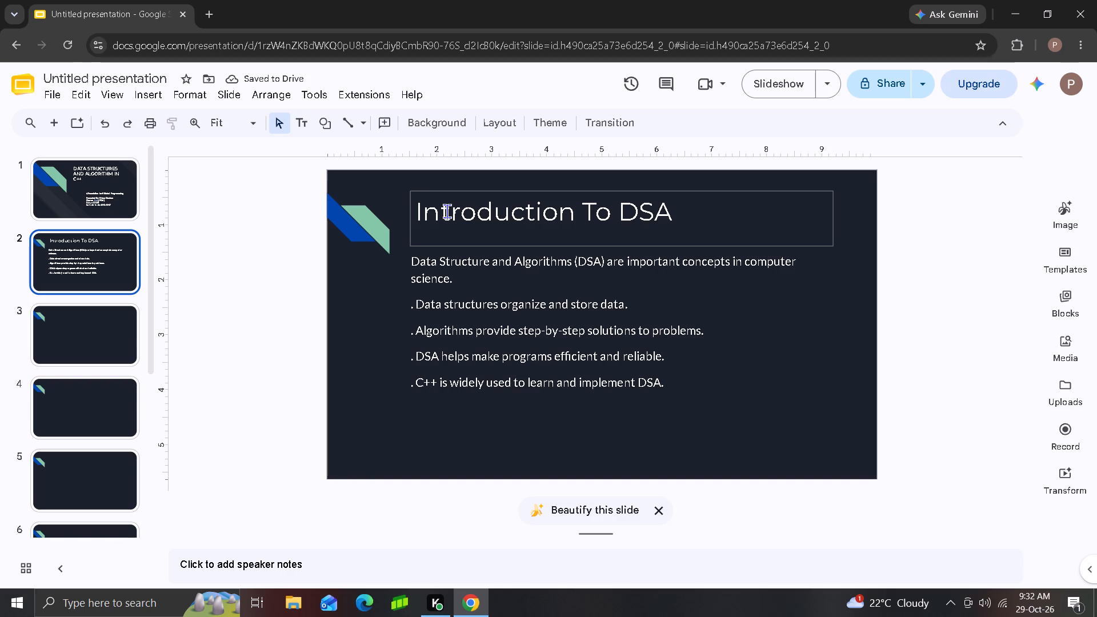
pyautogui.click(414, 213)
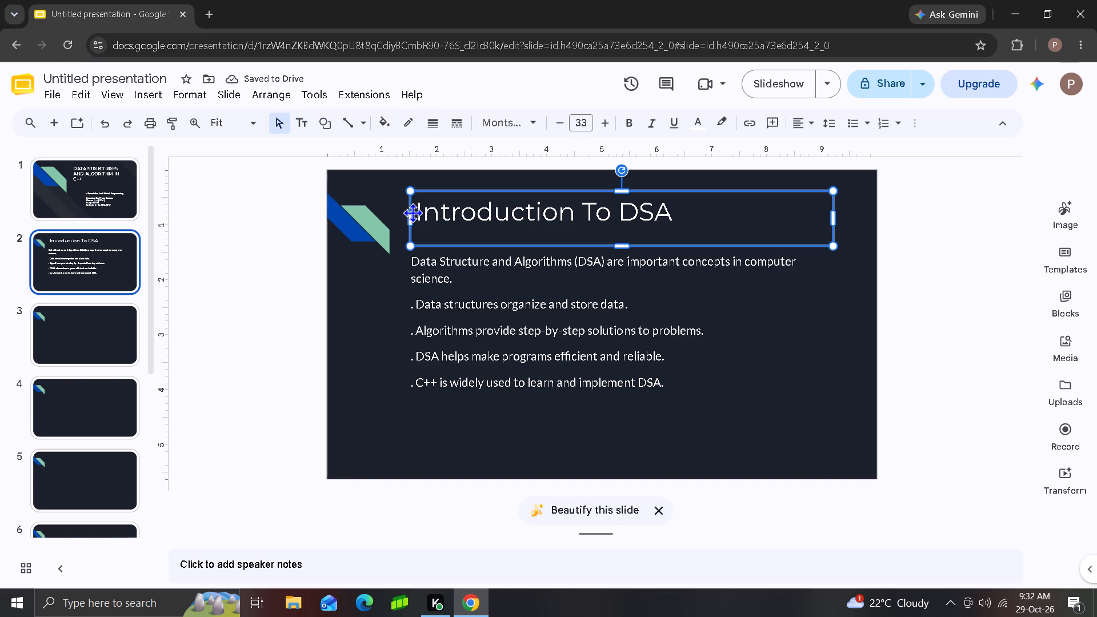
pyautogui.click(396, 271)
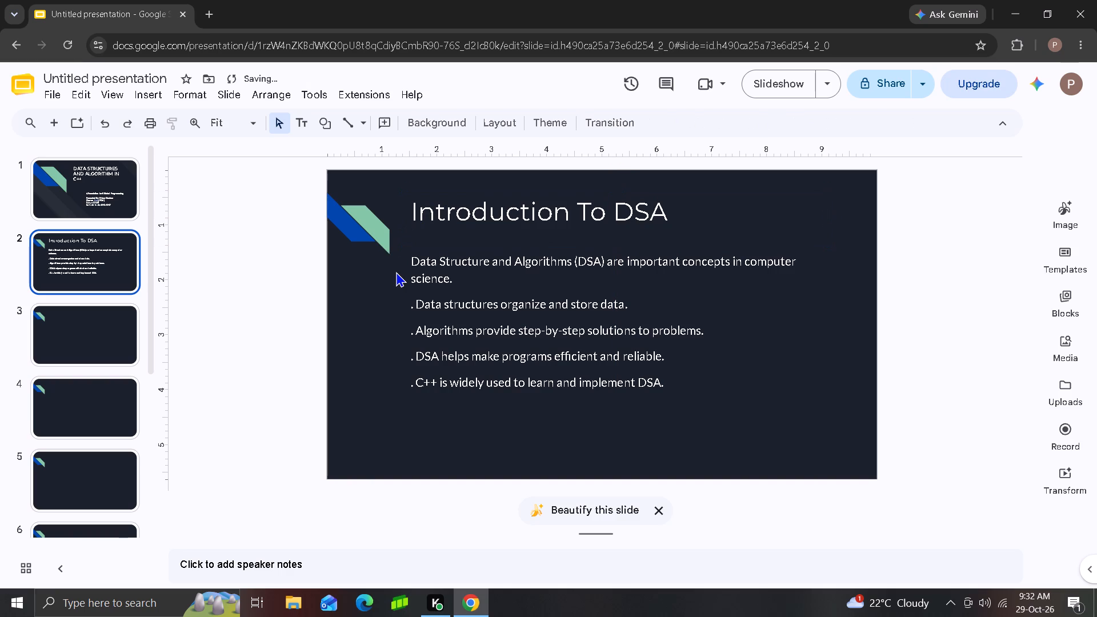
pyautogui.click(425, 258)
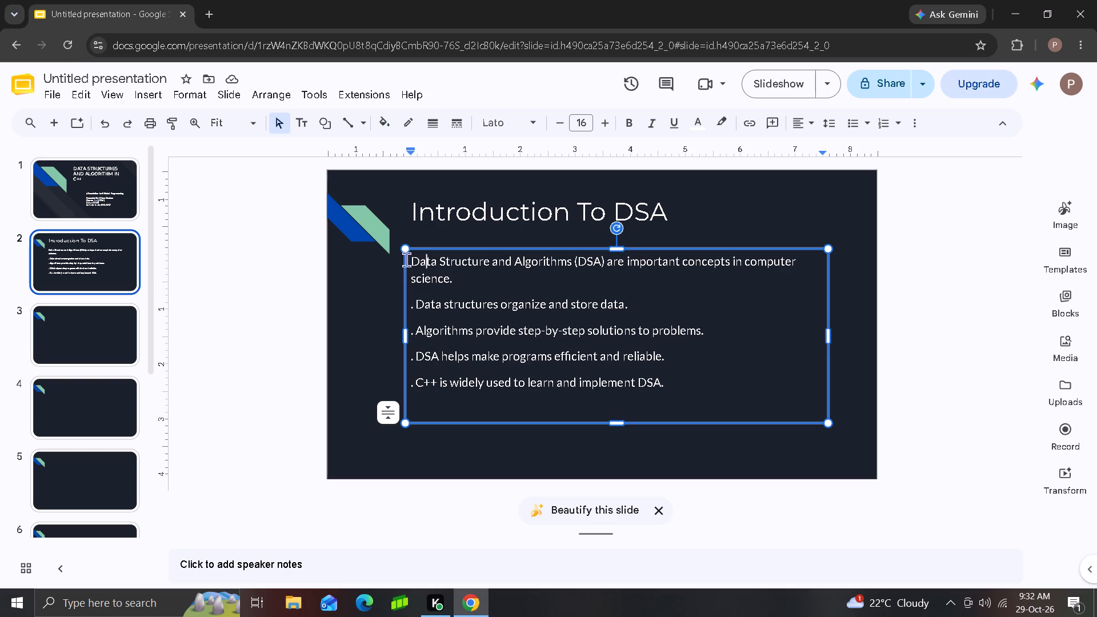
pyautogui.click(379, 310)
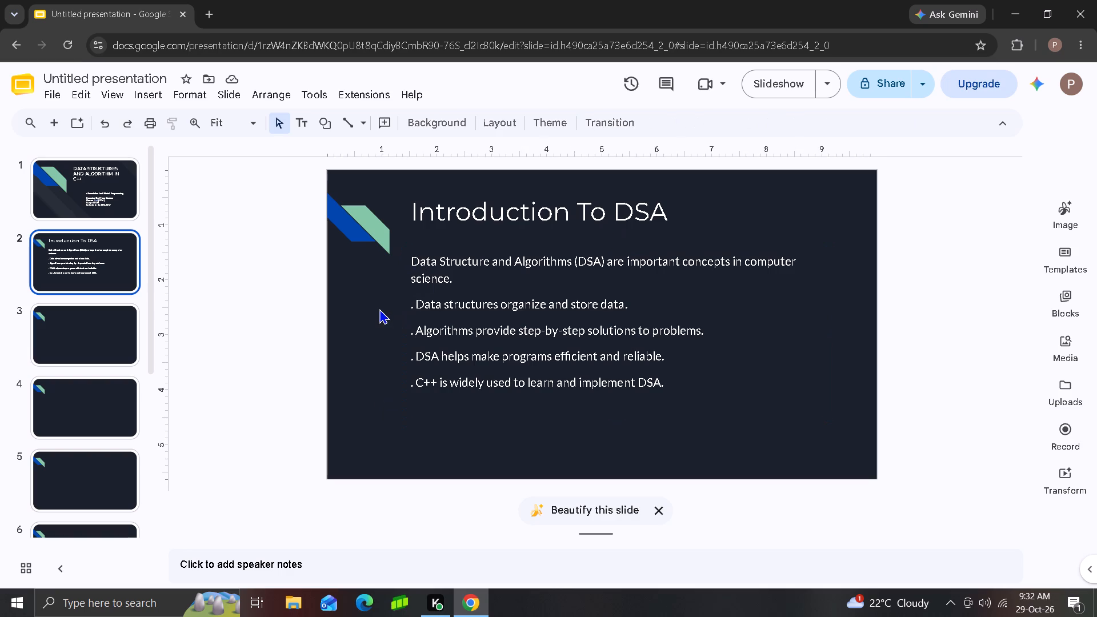
# Underline the "Introduction To DSA" title on slide 2.
pyautogui.moveTo(413, 204); pyautogui.dragTo(671, 195)
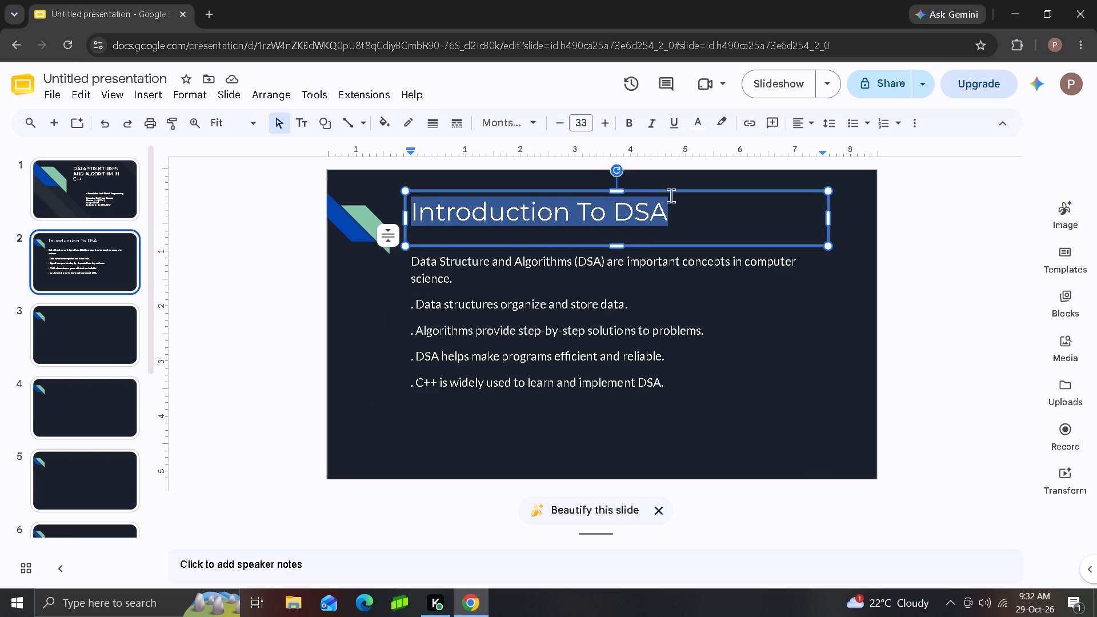
pyautogui.hotkey('ctrl', 'u')
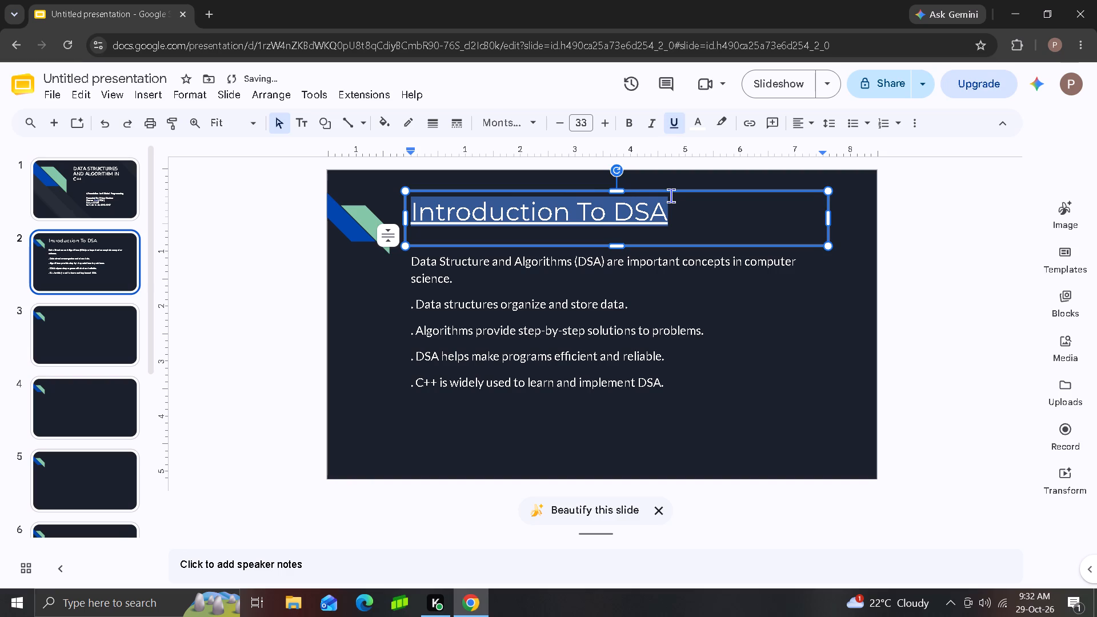
pyautogui.click(779, 367)
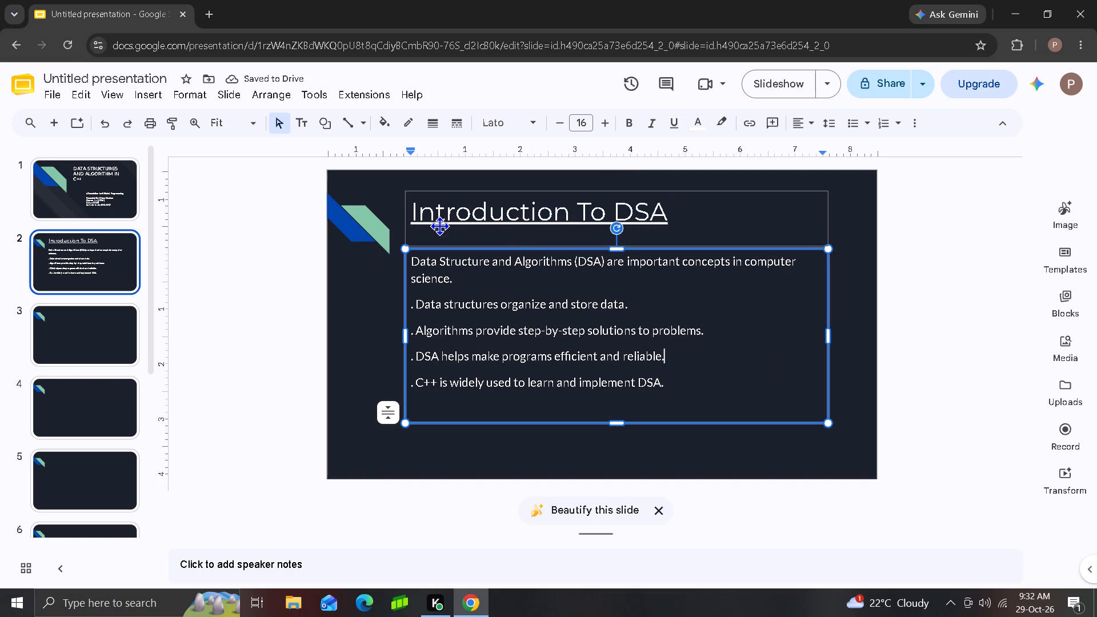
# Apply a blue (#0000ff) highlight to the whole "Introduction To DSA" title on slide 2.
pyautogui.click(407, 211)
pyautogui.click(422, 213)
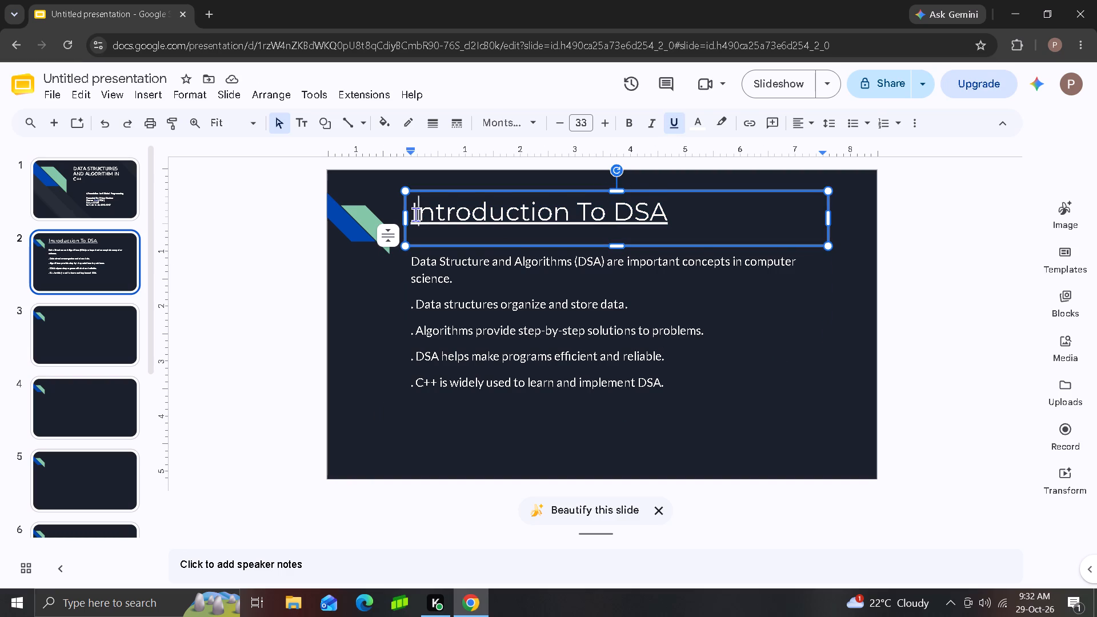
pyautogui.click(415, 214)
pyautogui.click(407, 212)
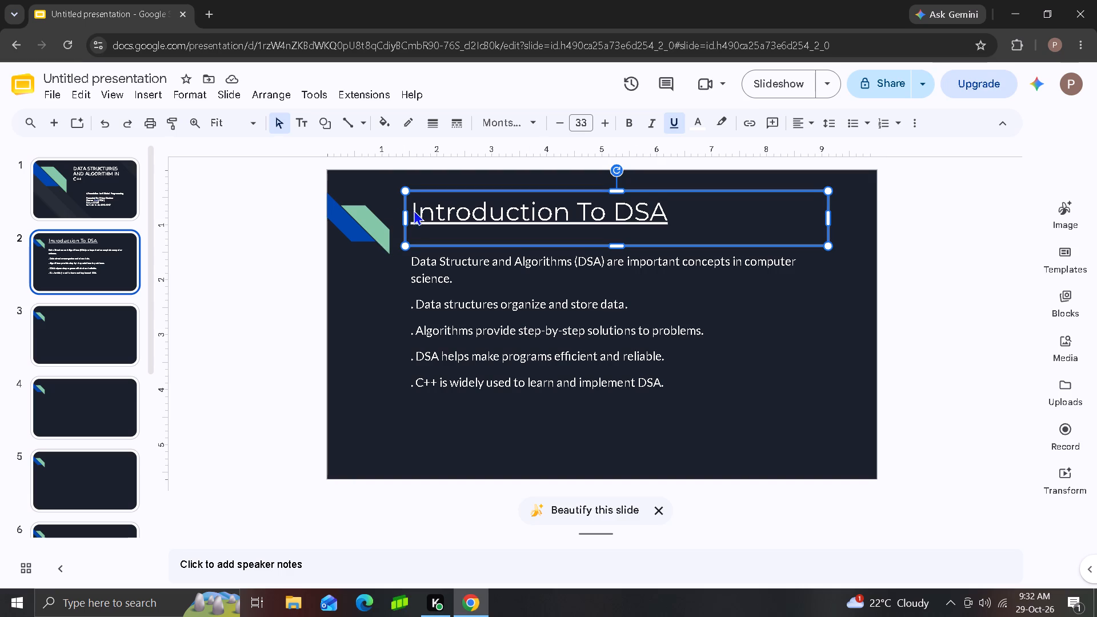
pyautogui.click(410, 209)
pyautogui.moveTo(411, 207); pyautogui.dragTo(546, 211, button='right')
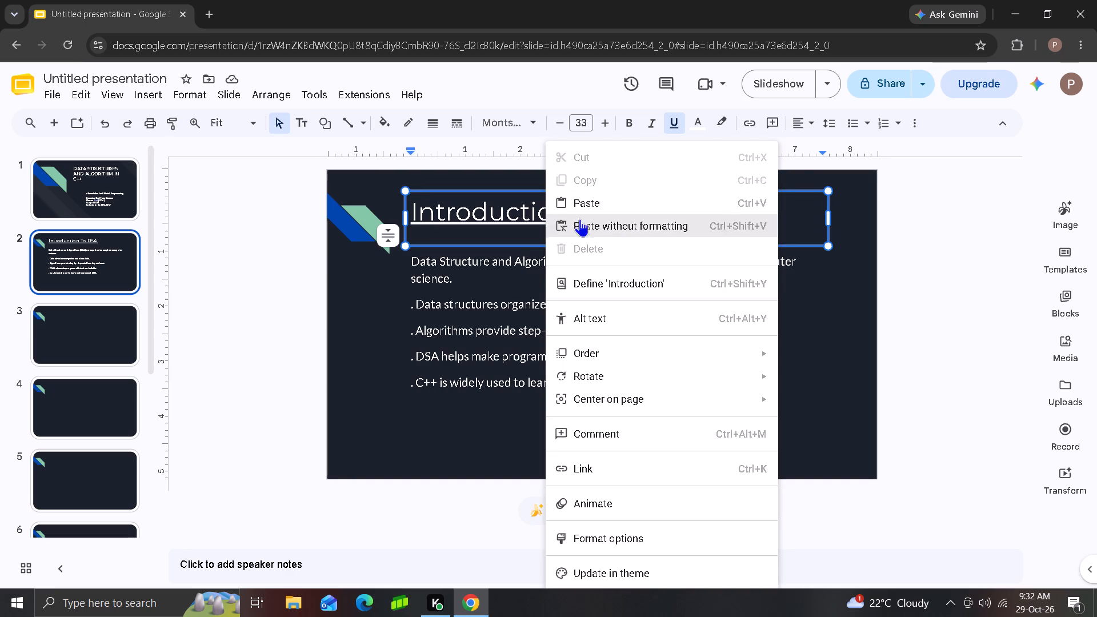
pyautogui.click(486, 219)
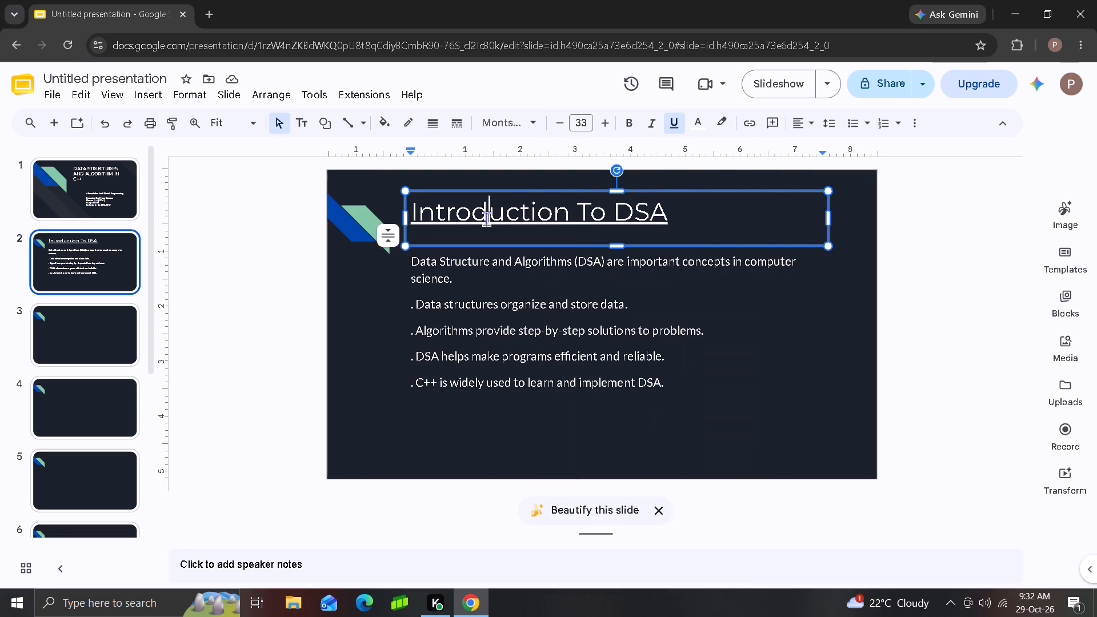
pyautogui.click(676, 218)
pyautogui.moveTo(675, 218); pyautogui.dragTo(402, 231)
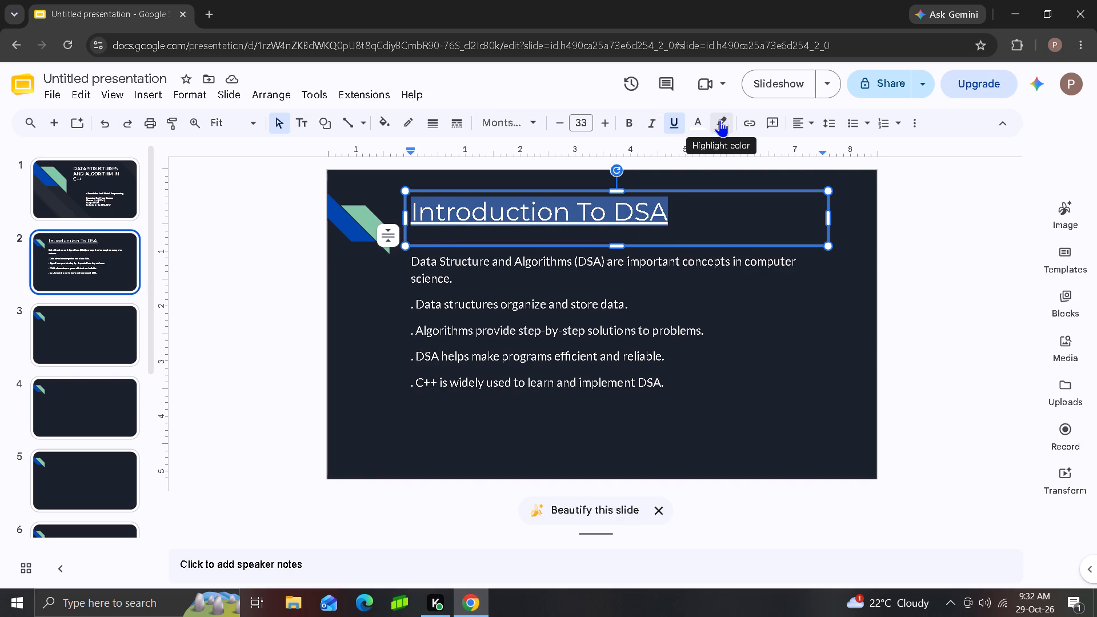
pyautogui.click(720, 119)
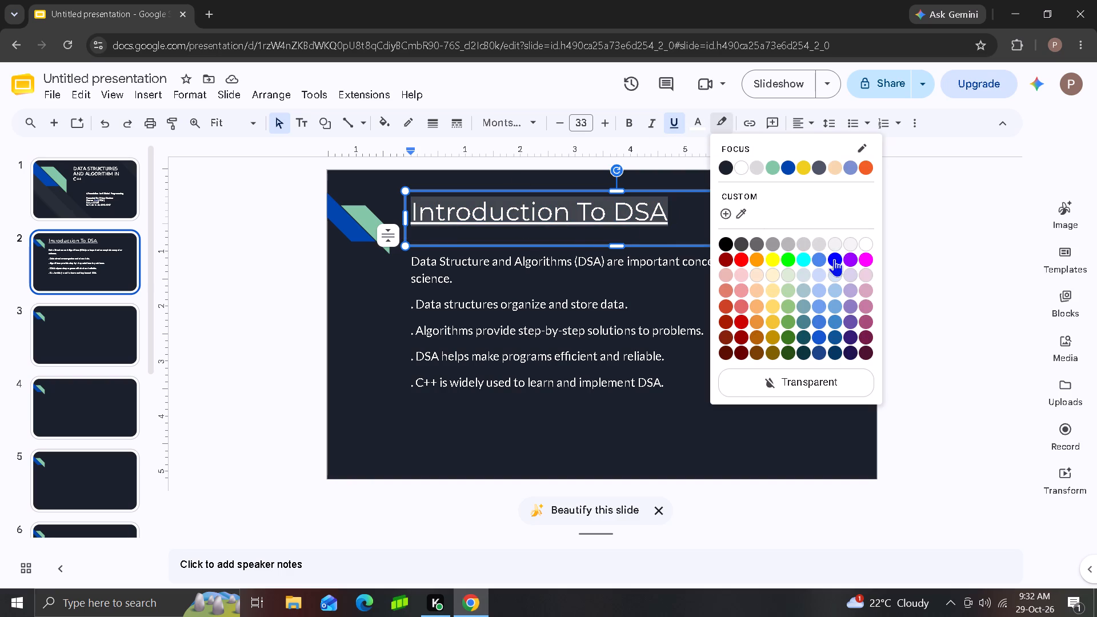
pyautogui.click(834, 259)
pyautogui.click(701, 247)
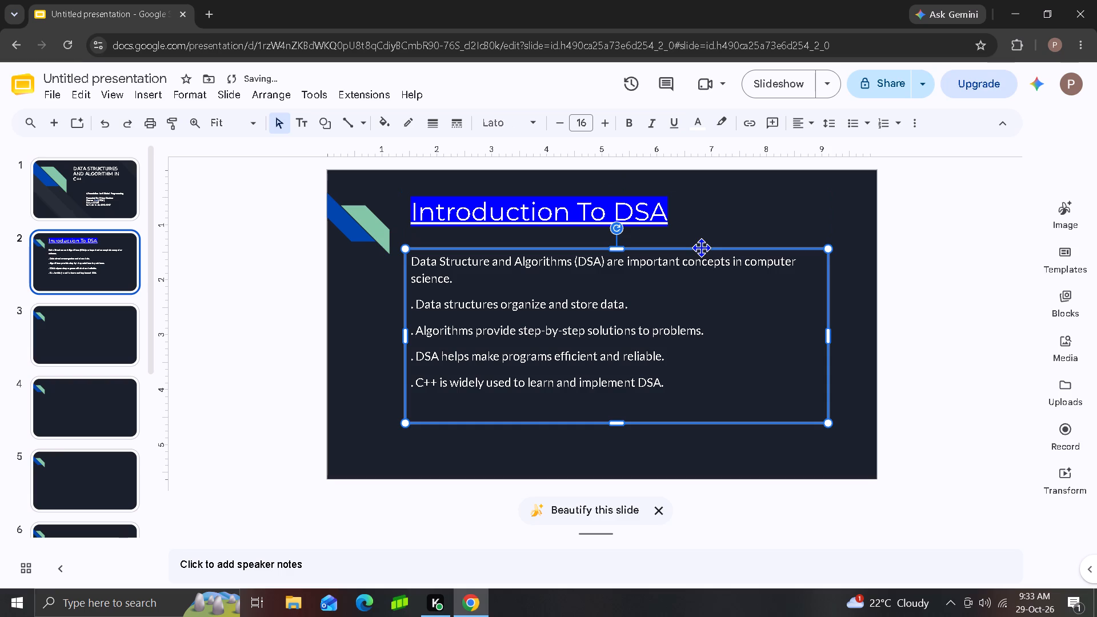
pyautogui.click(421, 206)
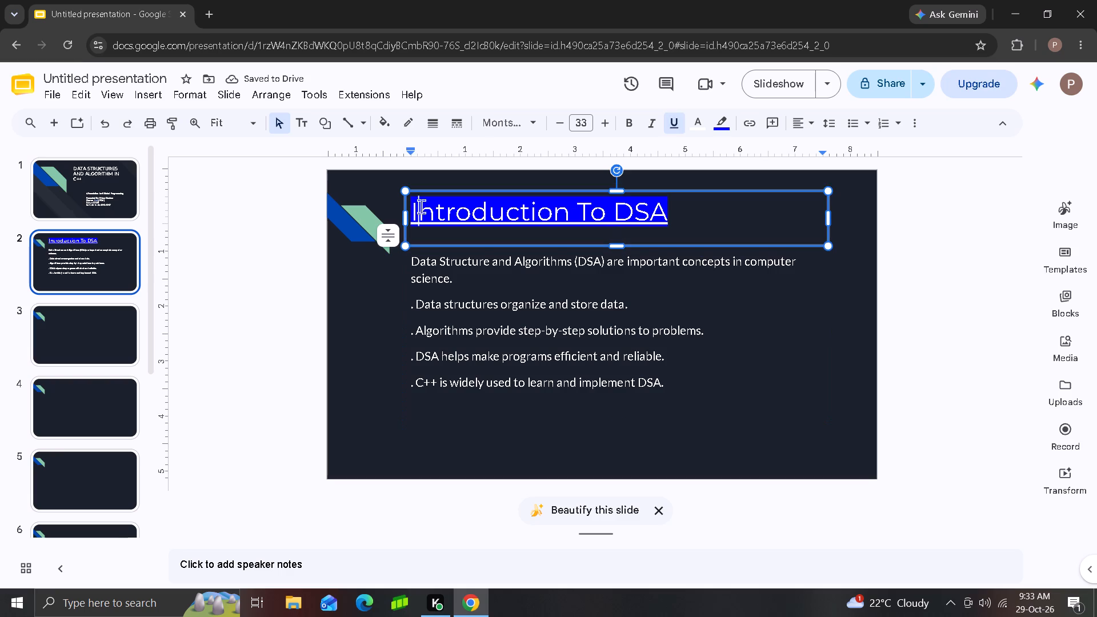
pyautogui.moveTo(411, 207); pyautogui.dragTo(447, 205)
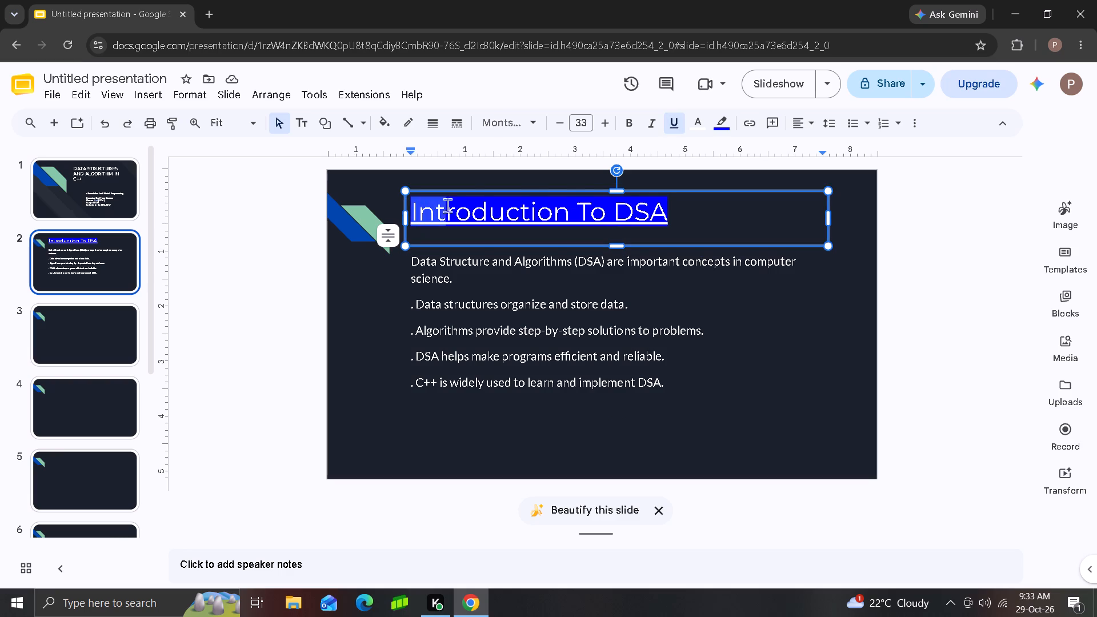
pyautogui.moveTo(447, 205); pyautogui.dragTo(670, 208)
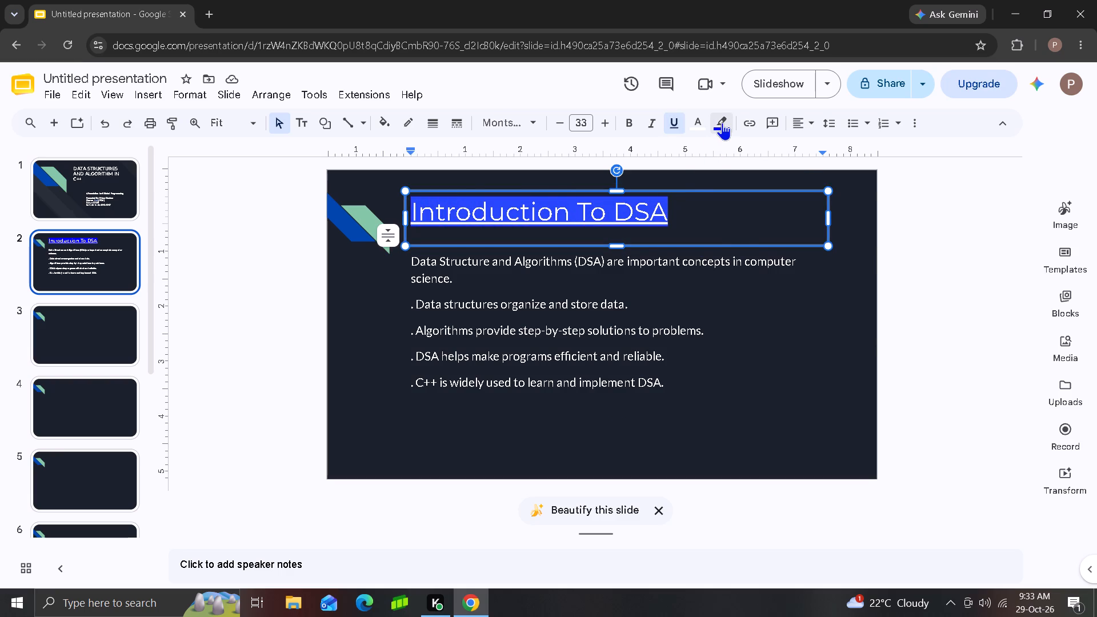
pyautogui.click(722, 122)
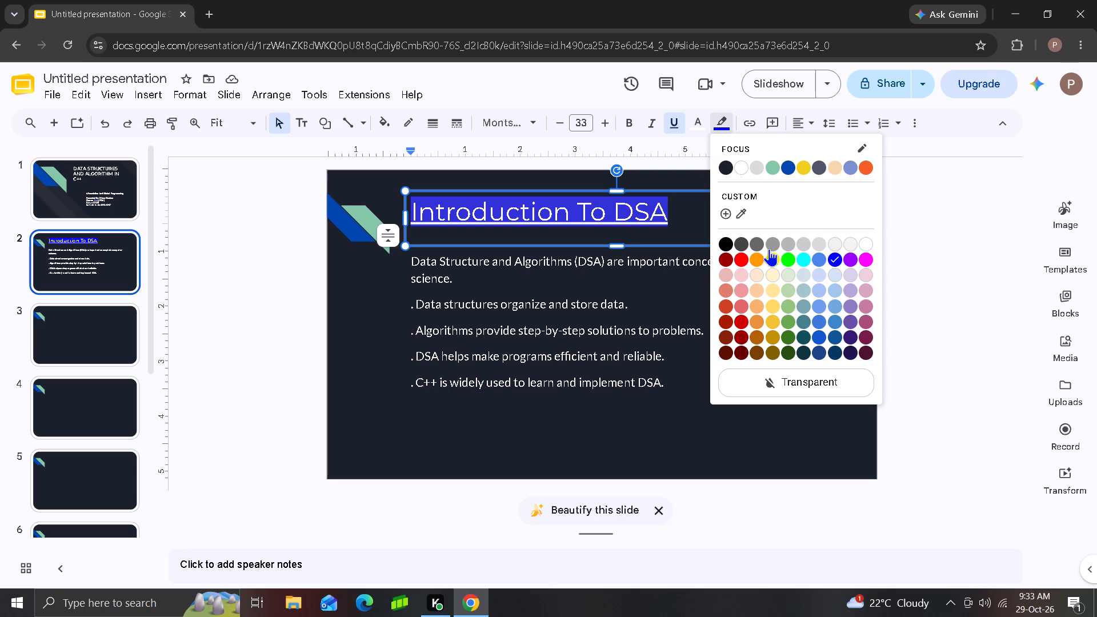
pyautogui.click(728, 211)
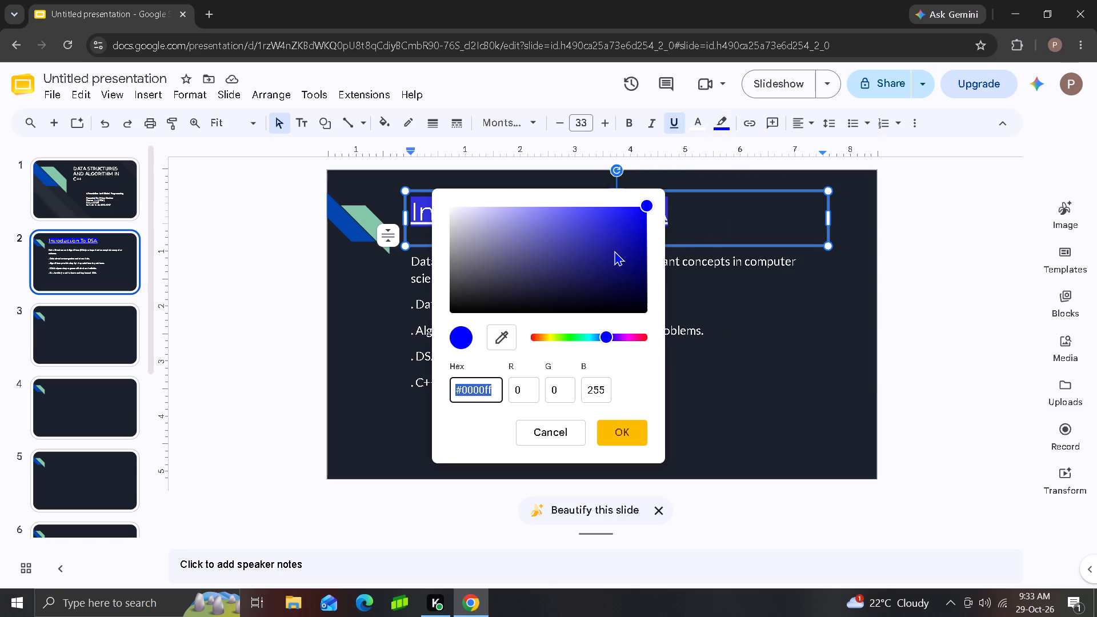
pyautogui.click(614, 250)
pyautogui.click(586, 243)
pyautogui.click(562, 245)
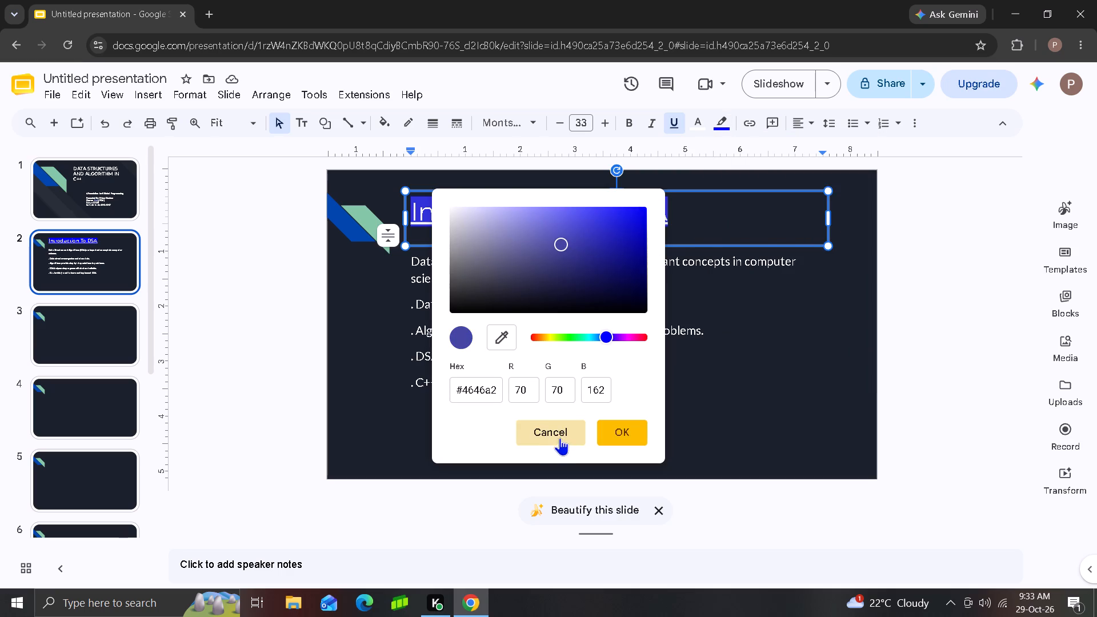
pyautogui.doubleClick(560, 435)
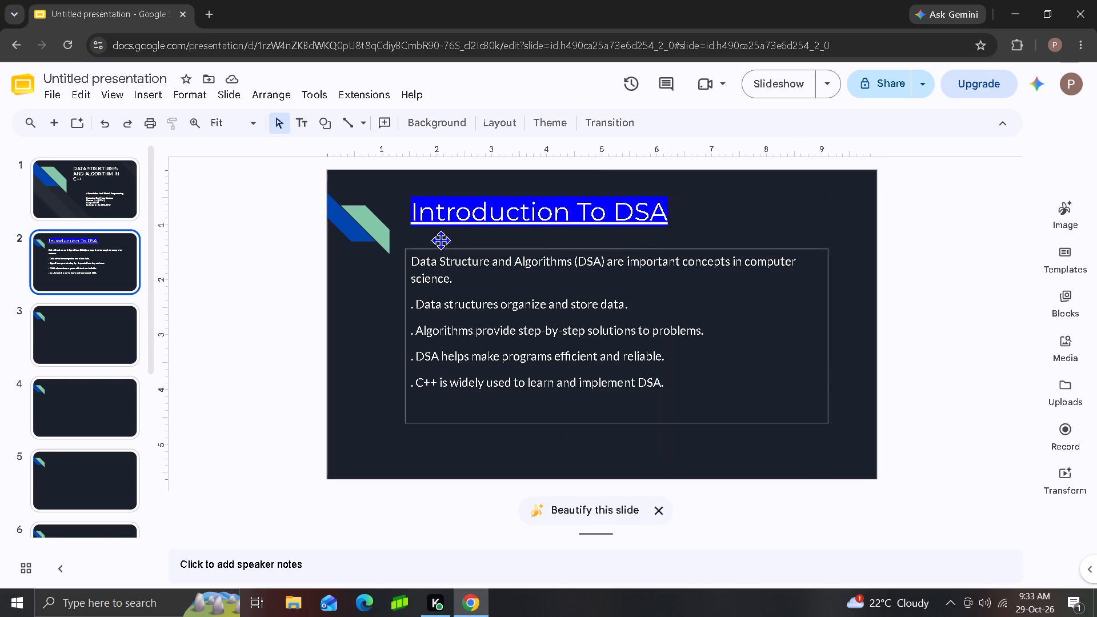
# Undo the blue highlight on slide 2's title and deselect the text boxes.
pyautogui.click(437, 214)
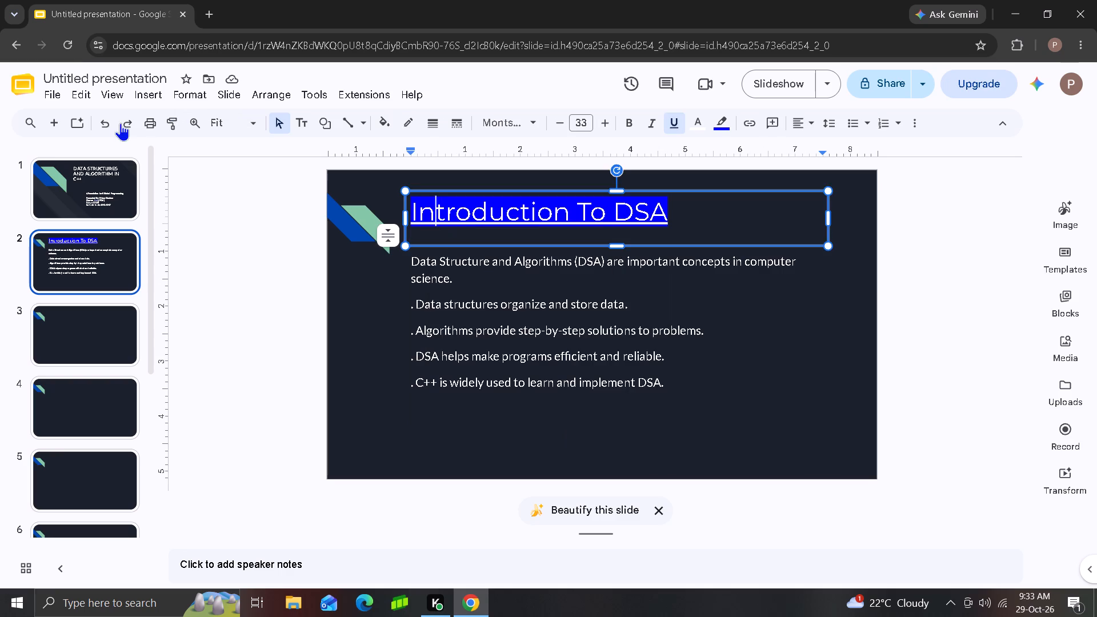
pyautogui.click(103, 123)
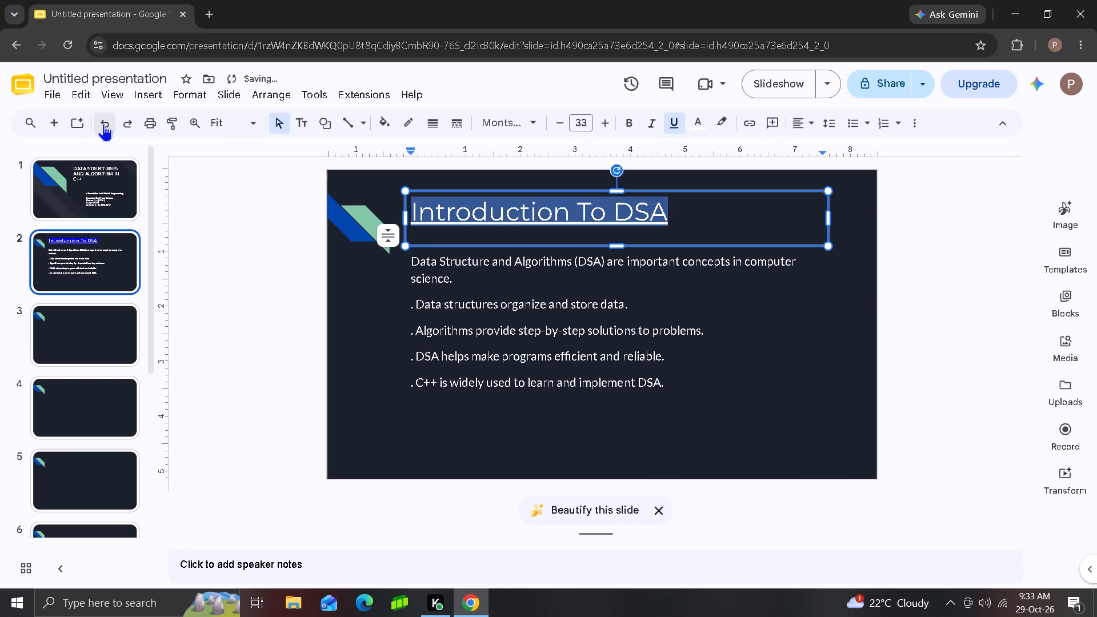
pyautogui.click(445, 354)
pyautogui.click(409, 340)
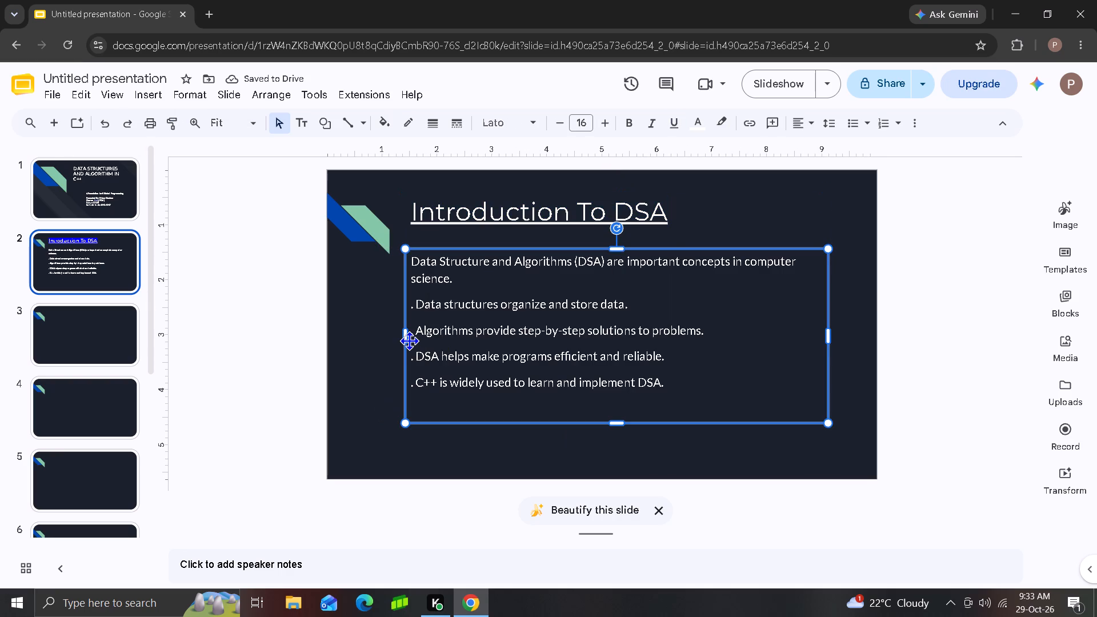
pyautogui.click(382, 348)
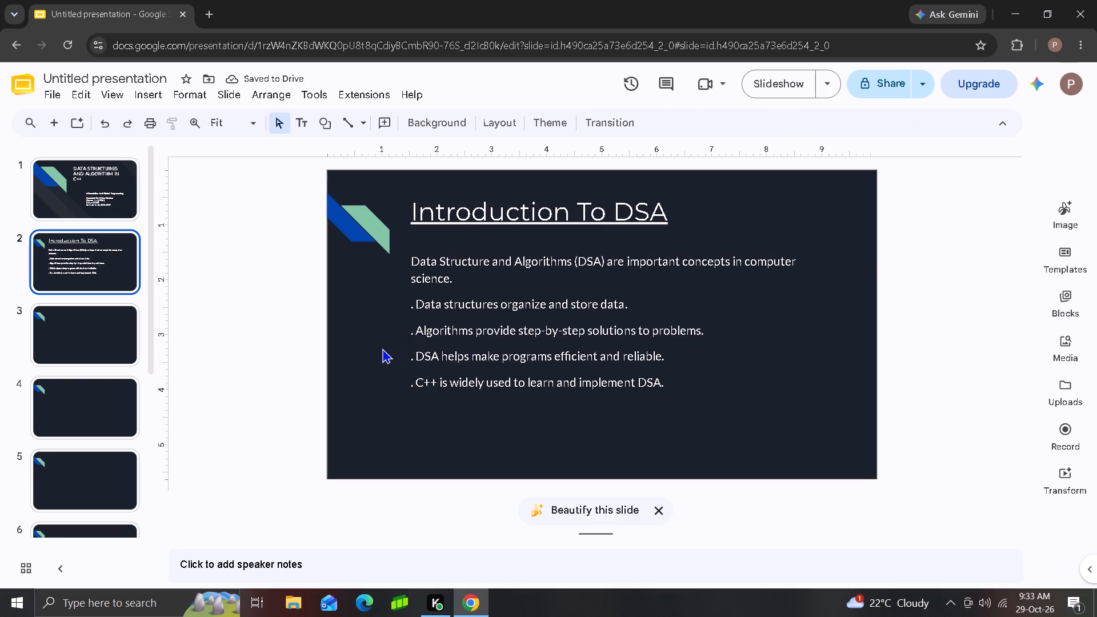
# Look over slides 1 and 2 and go on to the empty slide 3.
pyautogui.scroll(1, 382, 348)
pyautogui.scroll(-1, 382, 348)
pyautogui.scroll(1, 382, 348)
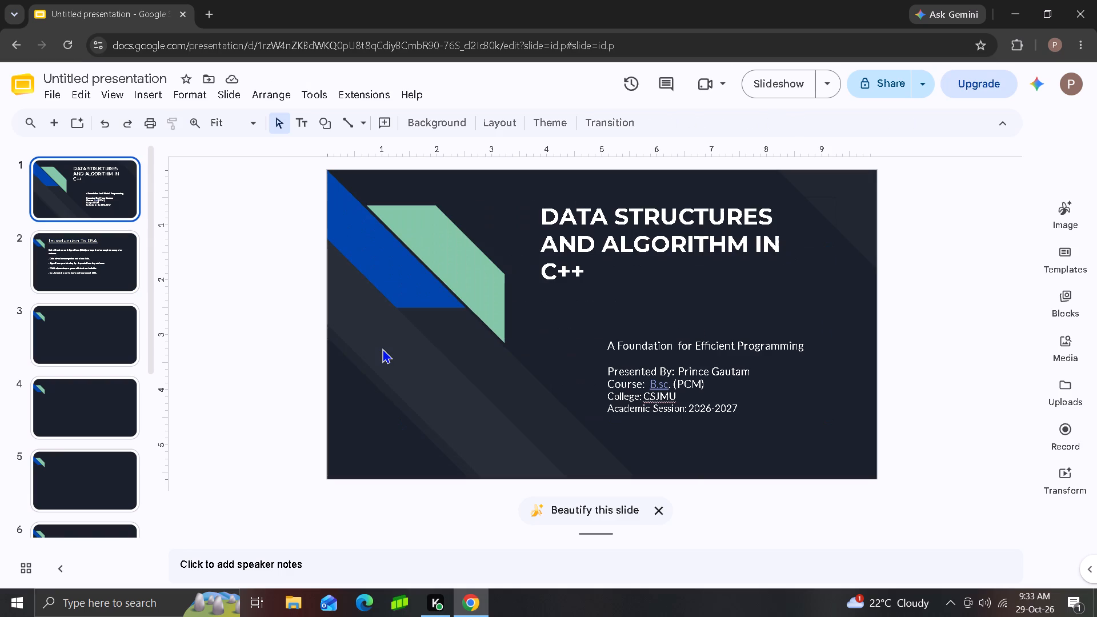
pyautogui.scroll(-1, 382, 348)
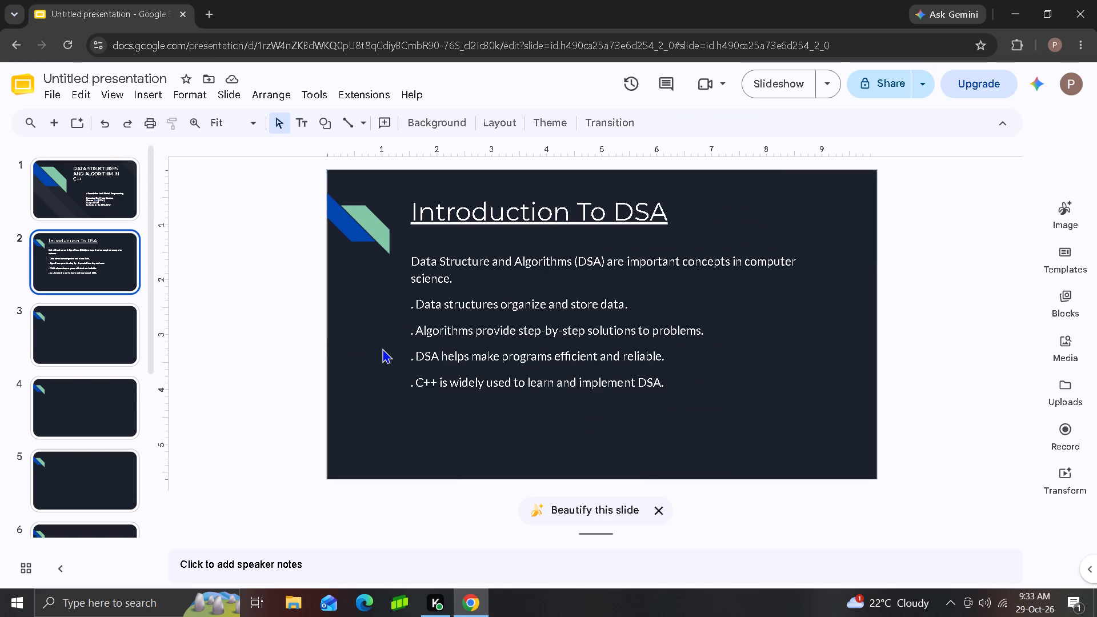
pyautogui.scroll(-1, 382, 348)
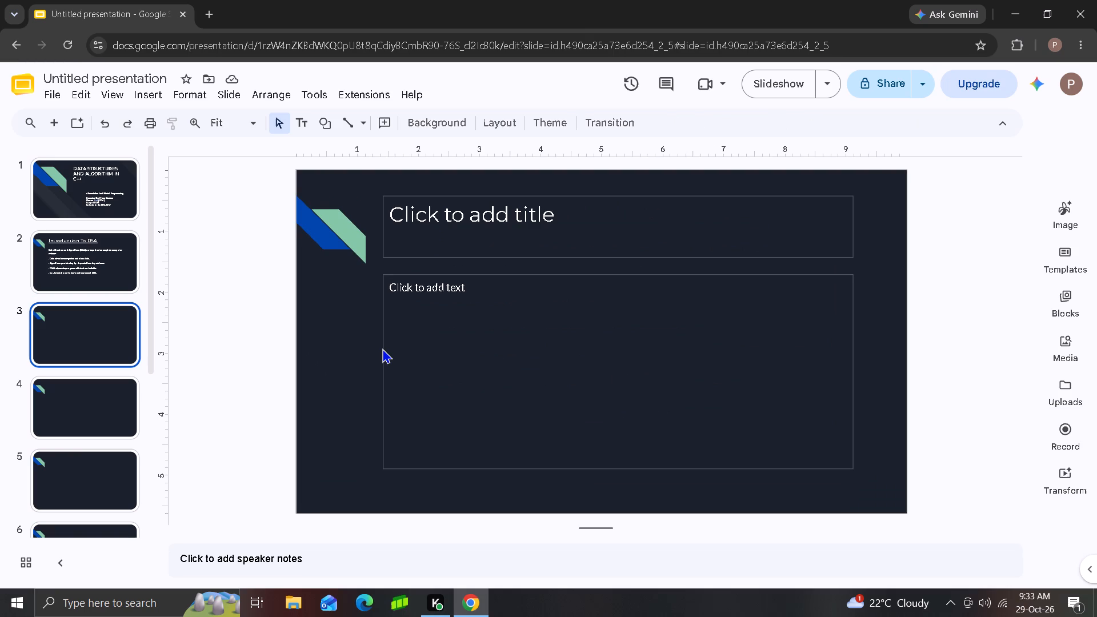
# Enter the title "What is a Data Structure ?" on slide 3.
pyautogui.click(422, 227)
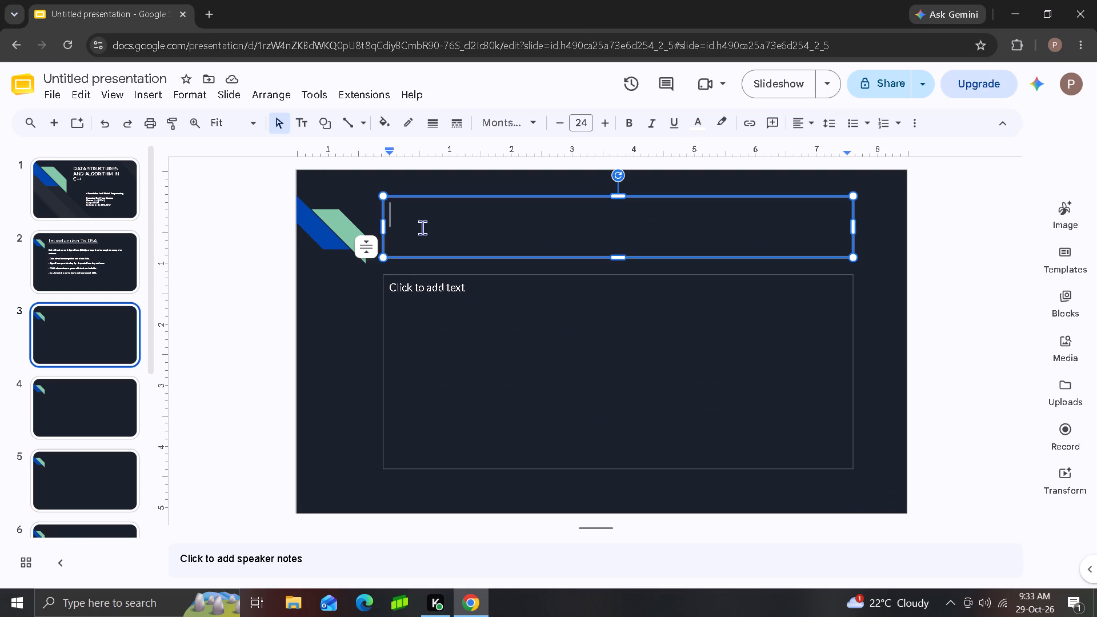
pyautogui.write('Wha')
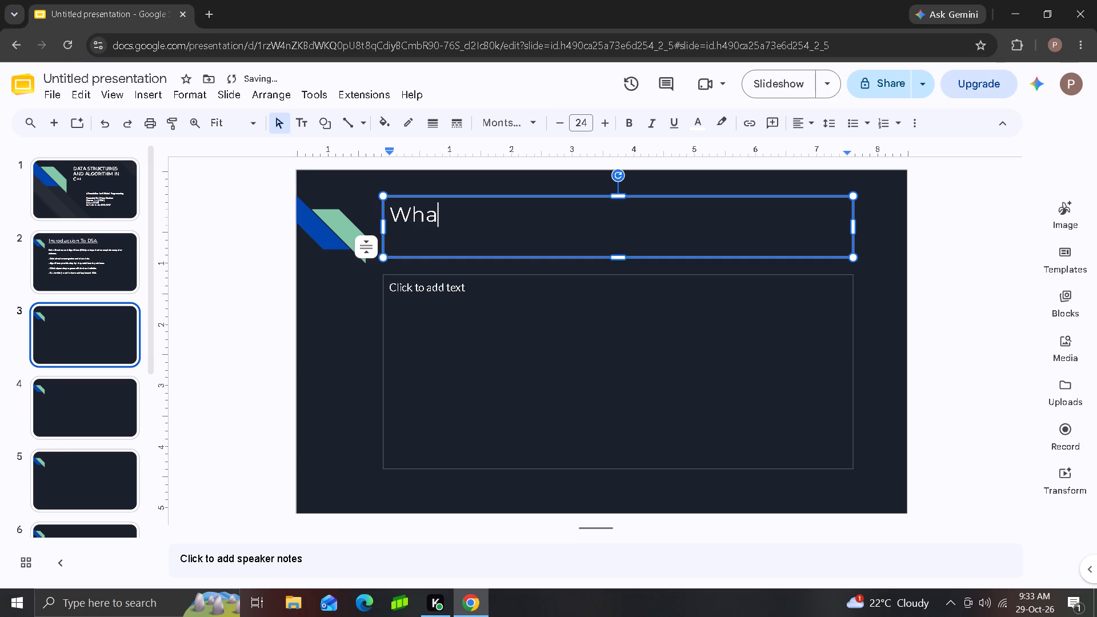
pyautogui.write('t is a')
pyautogui.press('space')
pyautogui.write('DA')
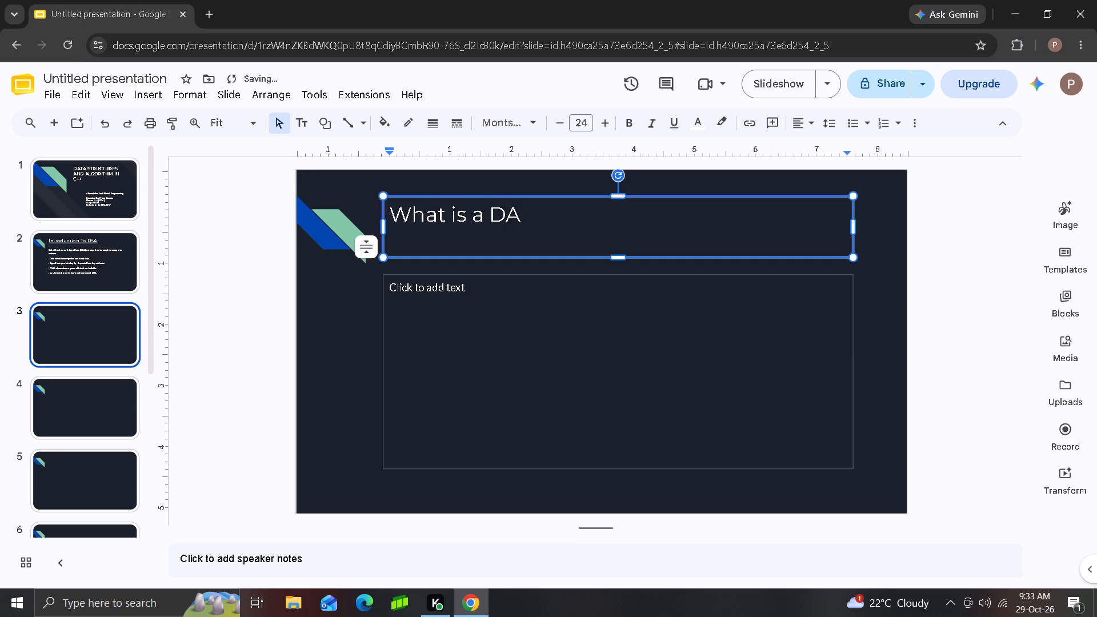
pyautogui.press('BackSpace')
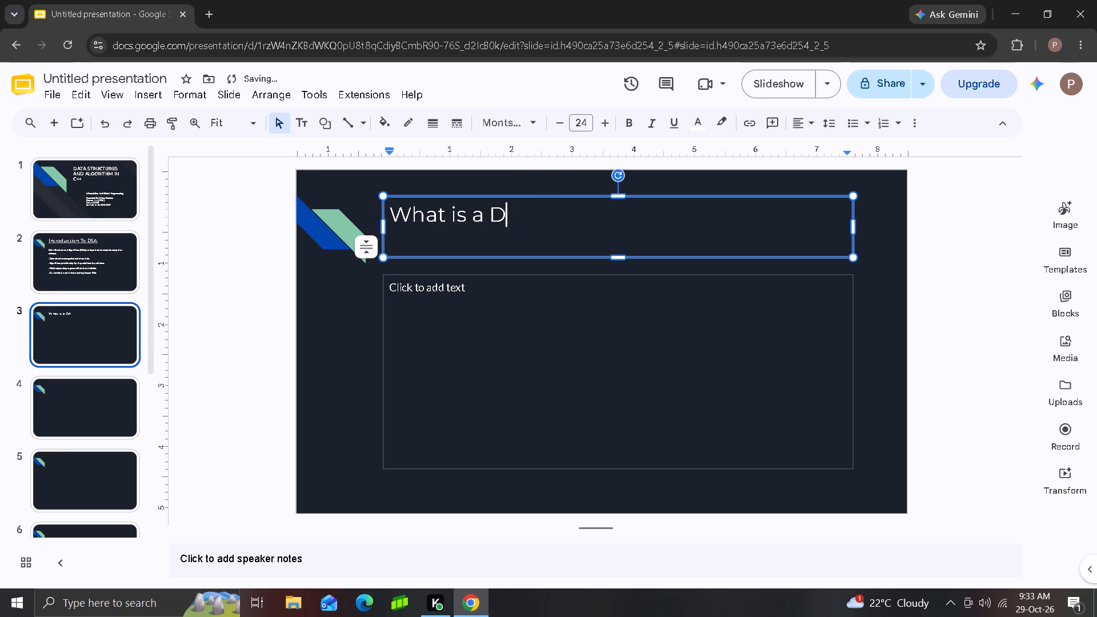
pyautogui.write('ata')
pyautogui.press('space')
pyautogui.hotkey('shift', 's')
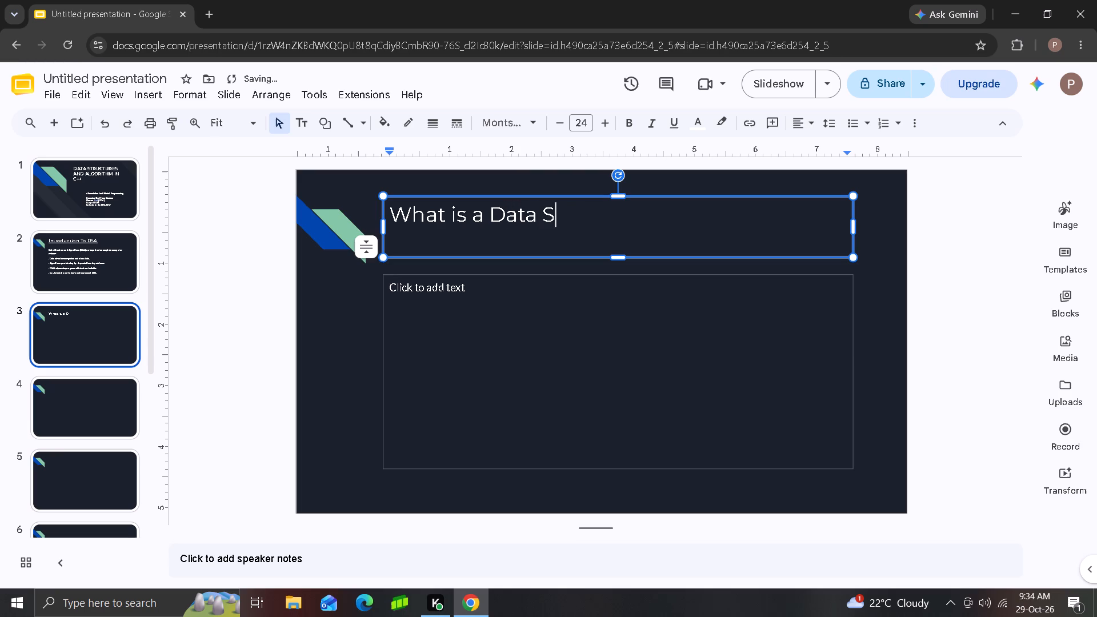
pyautogui.write('tructi')
pyautogui.press('BackSpace')
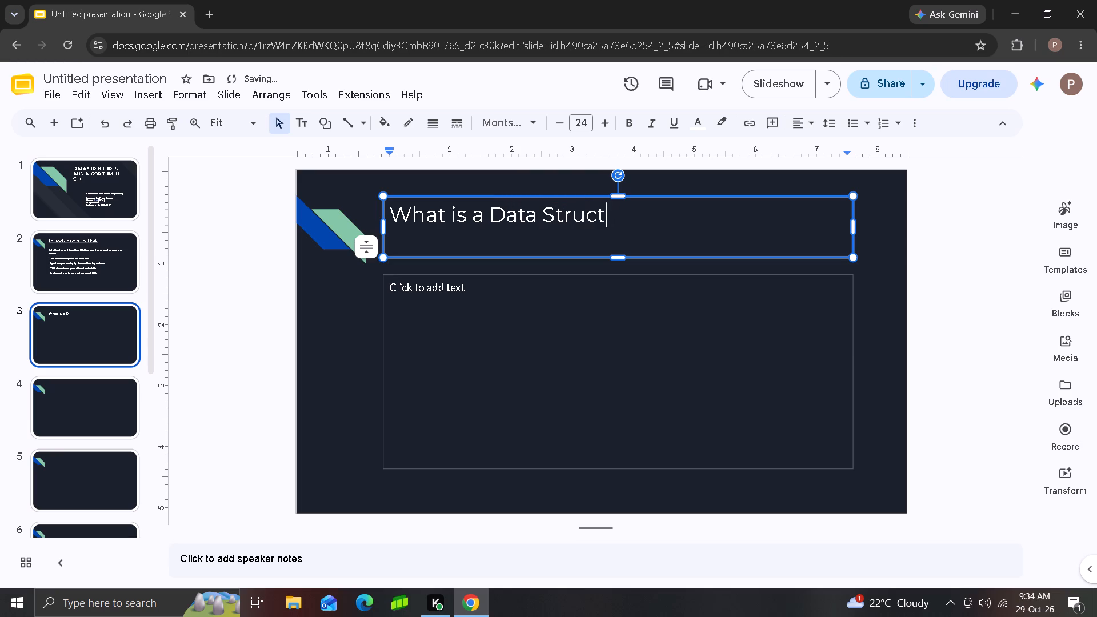
pyautogui.write('ure')
pyautogui.press('space')
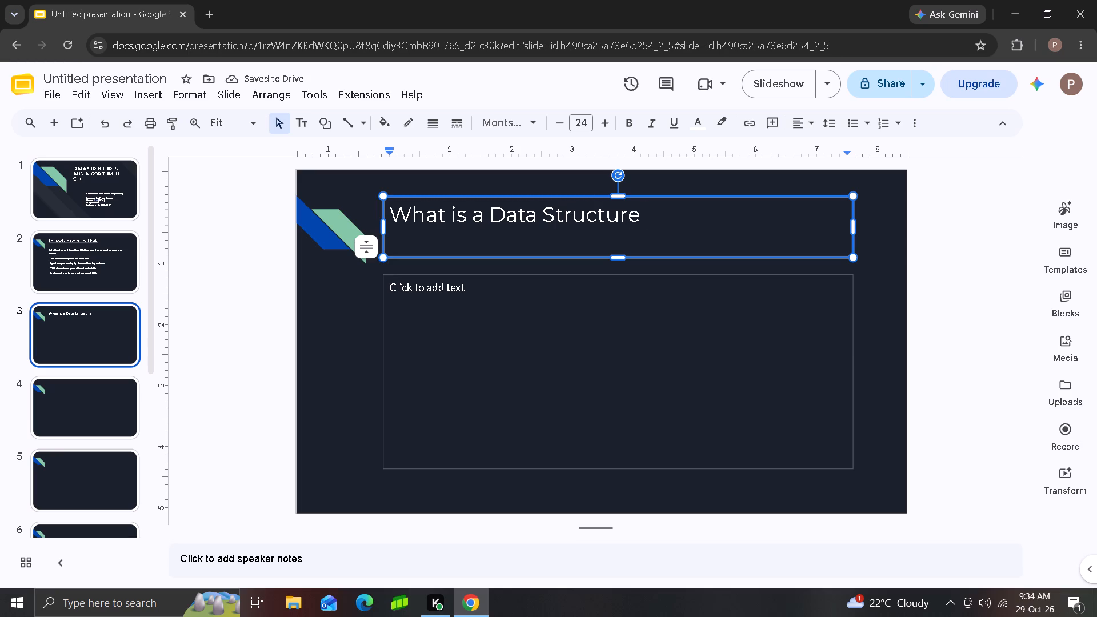
pyautogui.press(';')
pyautogui.press('BackSpace')
pyautogui.hotkey('shift', '?')
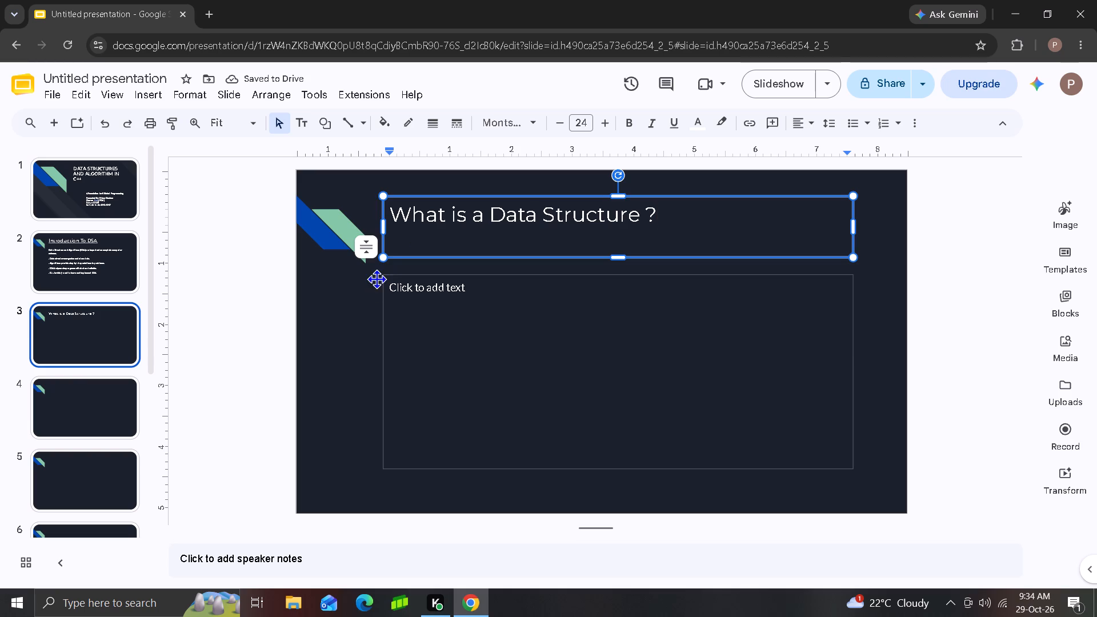
# Move slide 3's empty body text box up, closer beneath the title.
pyautogui.click(382, 316)
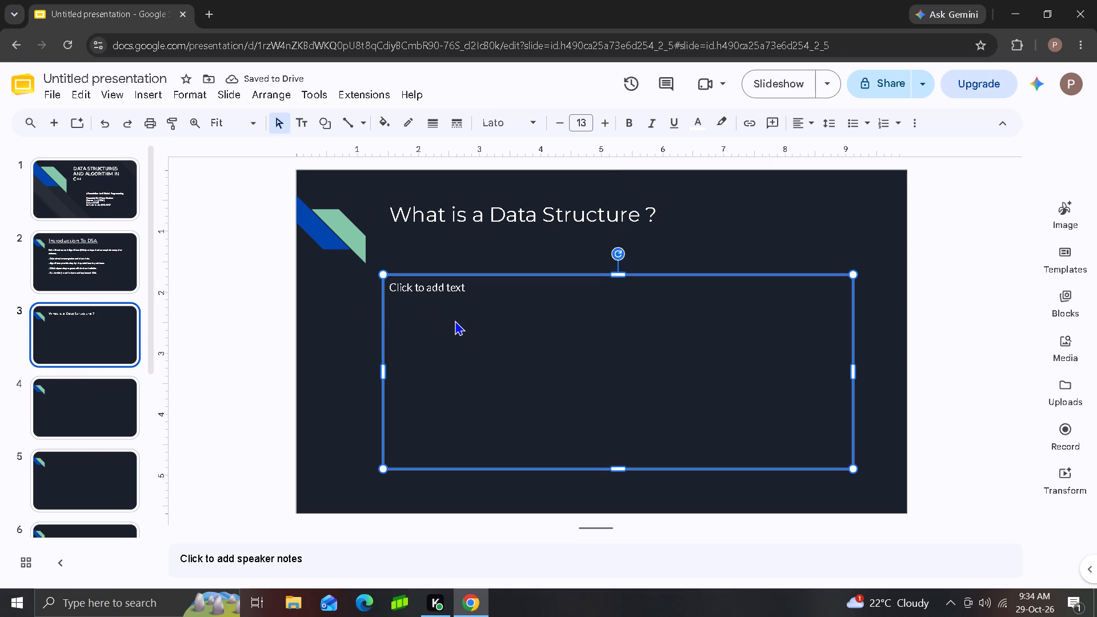
pyautogui.moveTo(469, 312); pyautogui.dragTo(470, 287, button='right')
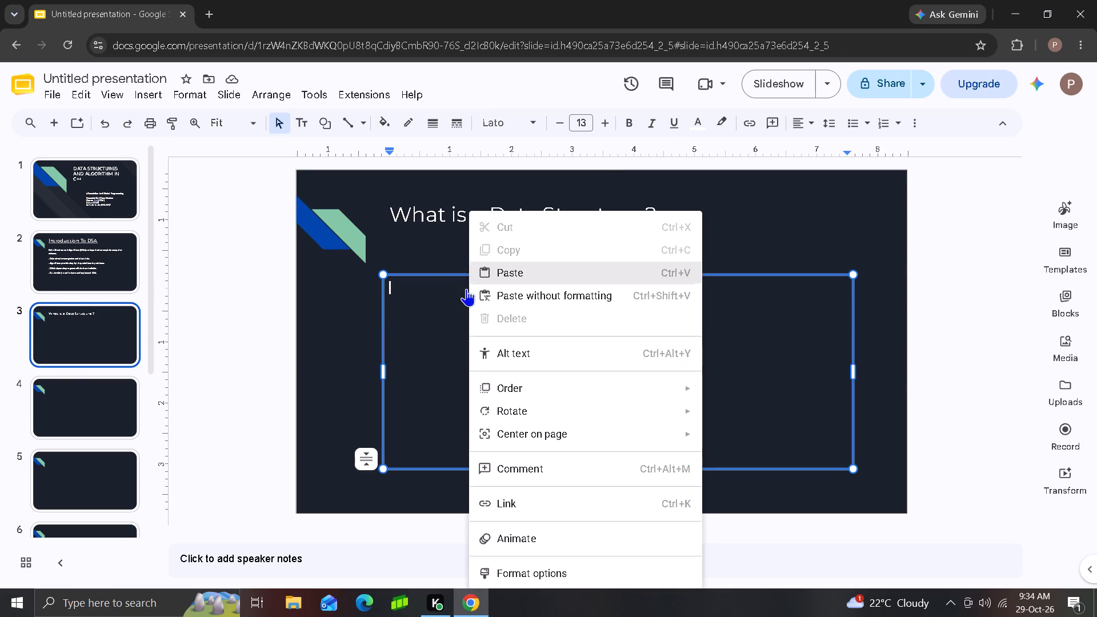
pyautogui.moveTo(447, 300); pyautogui.dragTo(479, 269)
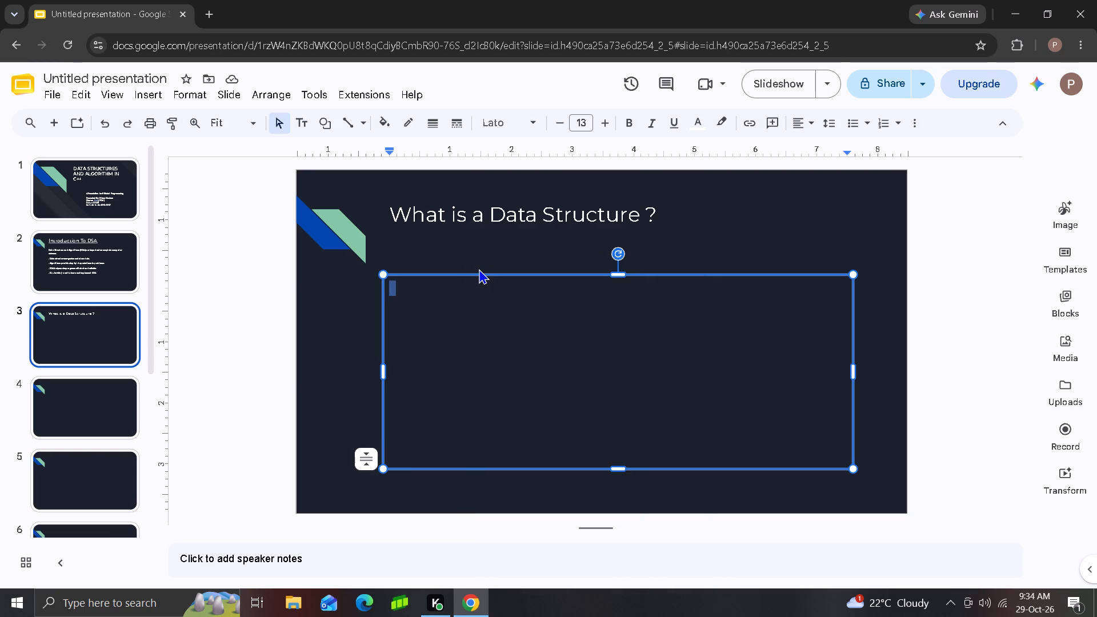
pyautogui.moveTo(479, 269); pyautogui.dragTo(473, 249)
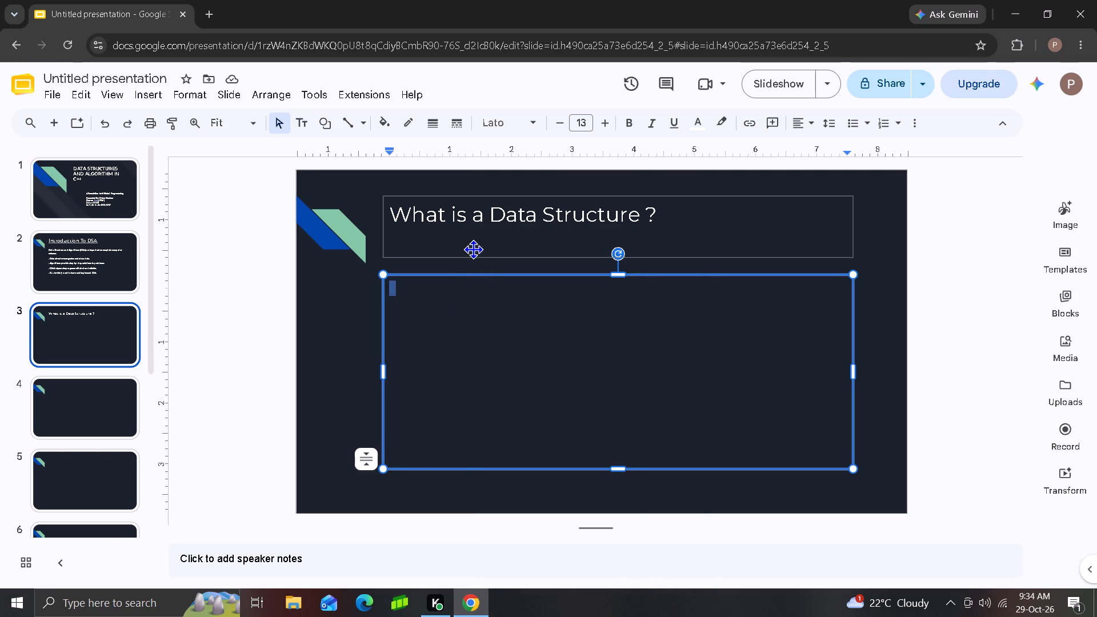
pyautogui.moveTo(473, 249); pyautogui.dragTo(472, 254)
pyautogui.click(473, 301)
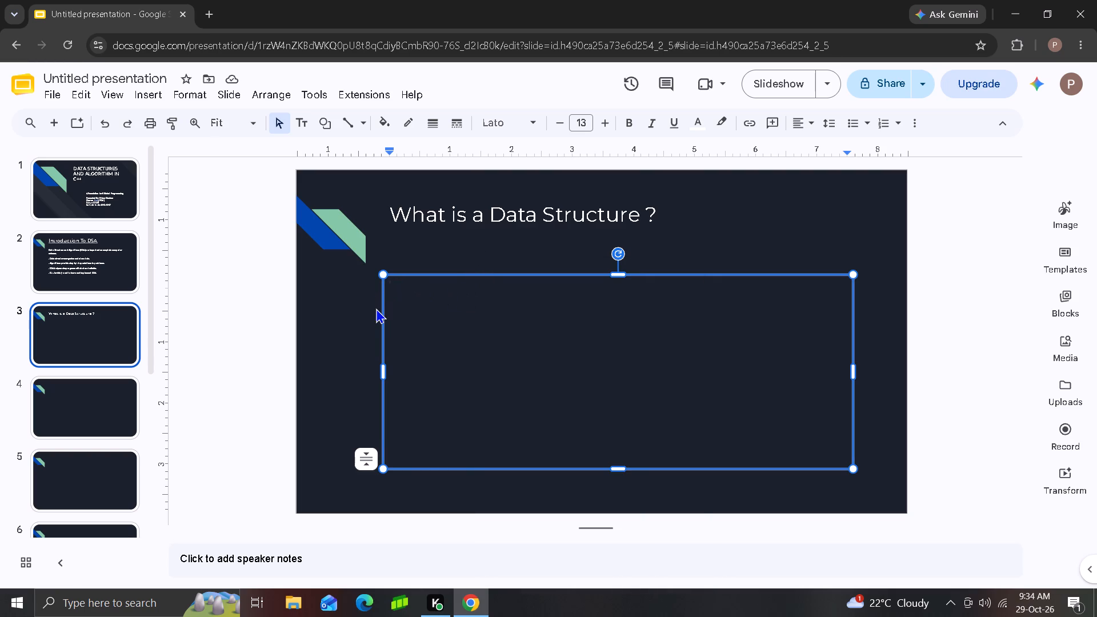
pyautogui.moveTo(382, 308); pyautogui.dragTo(382, 282)
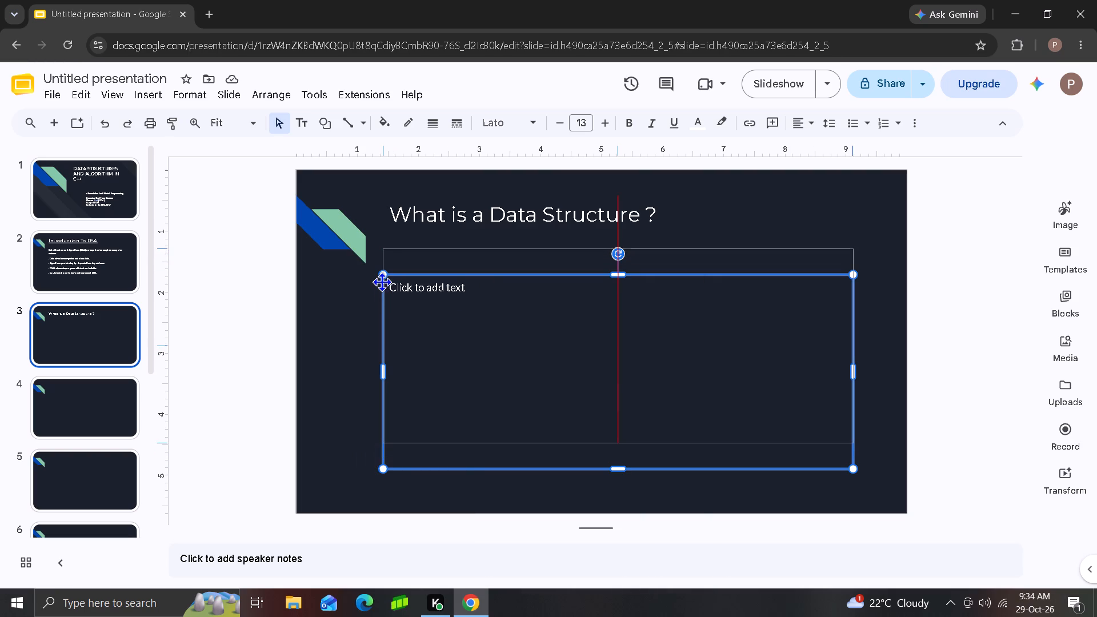
pyautogui.moveTo(382, 282); pyautogui.dragTo(387, 280)
# Begin slide 3's body text with "A data structure is a way of organizing and storing".
pyautogui.click(404, 299)
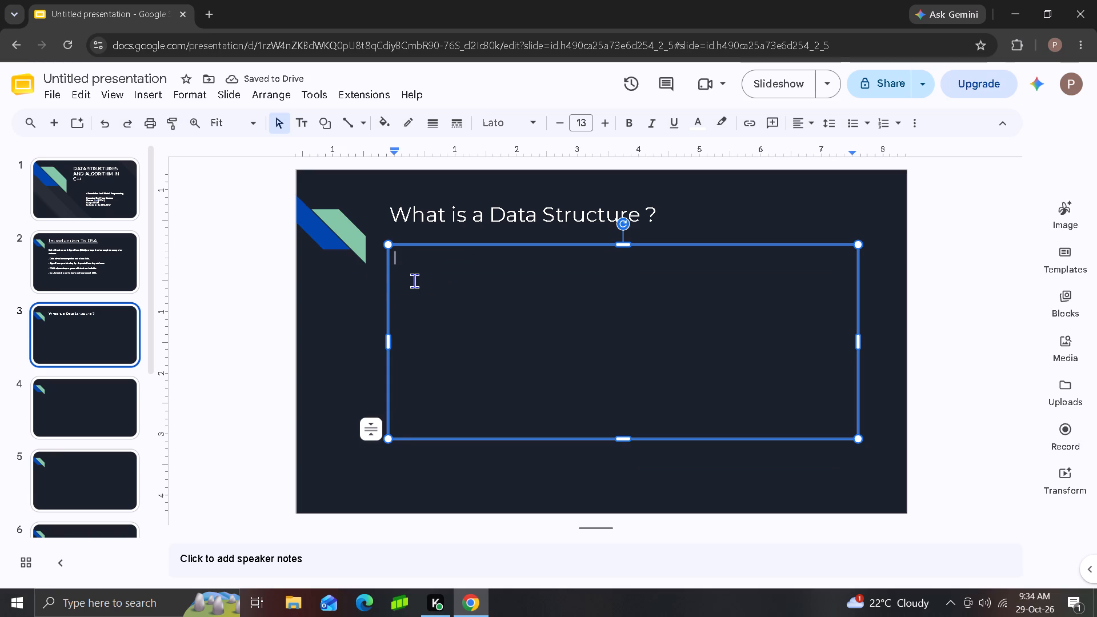
pyautogui.click(399, 261)
pyautogui.write('A data')
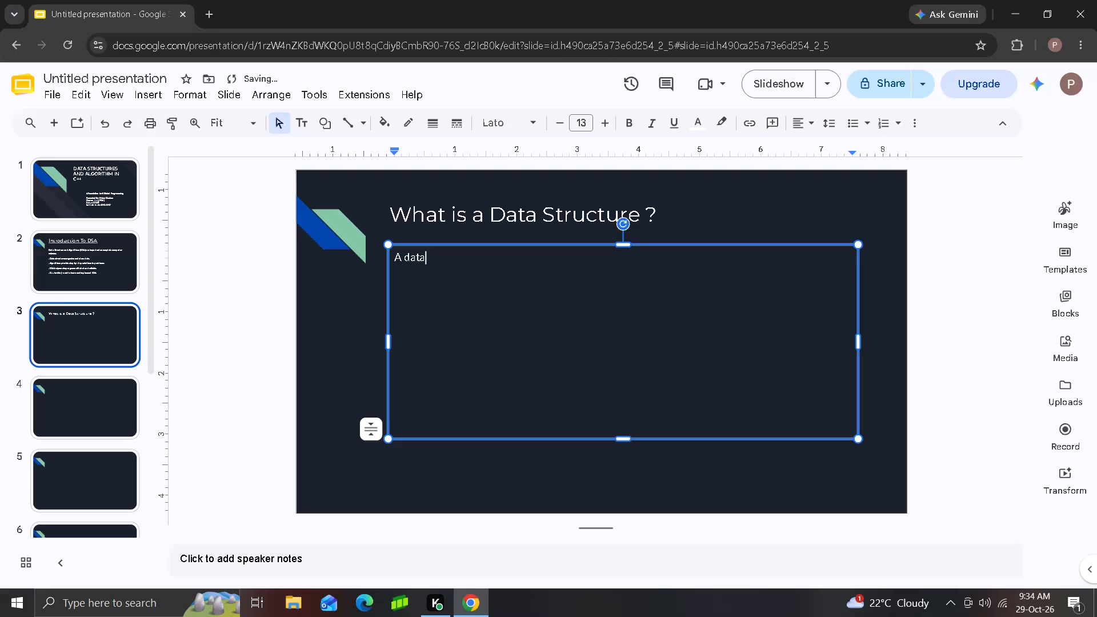
pyautogui.press('space')
pyautogui.write('structure')
pyautogui.press('space')
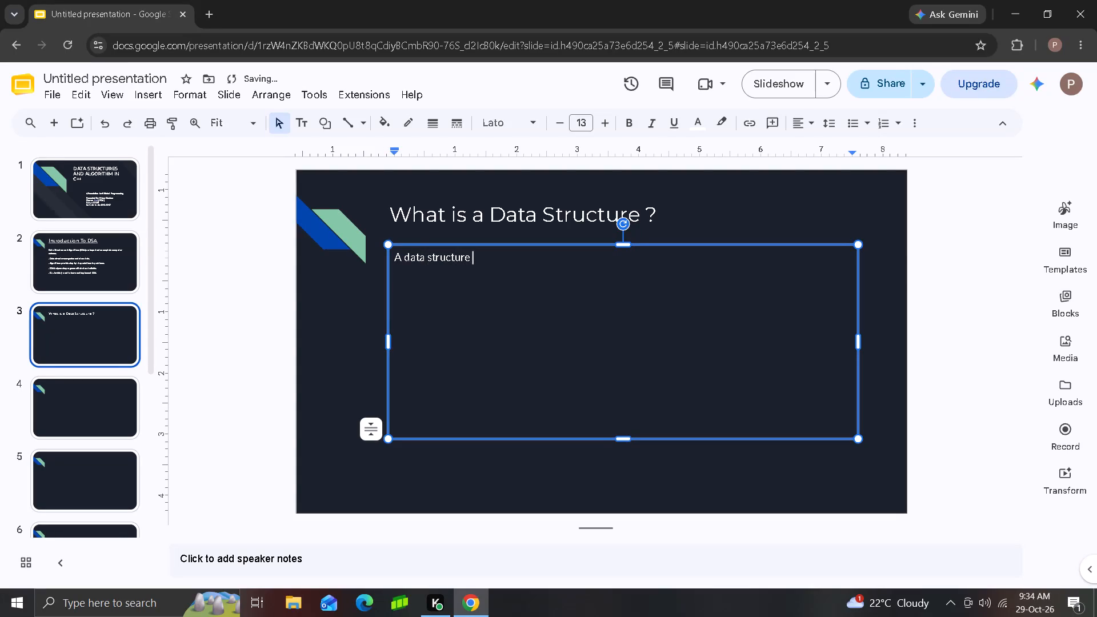
pyautogui.write('is a way')
pyautogui.press('space')
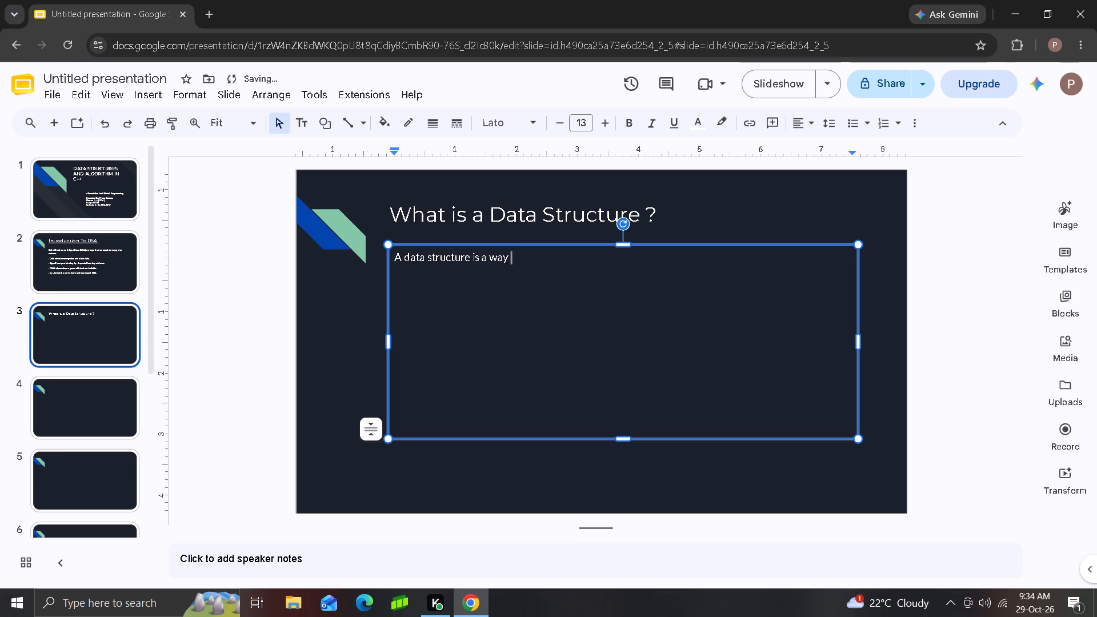
pyautogui.write('of')
pyautogui.press('space')
pyautogui.write('organizinfg===')
pyautogui.press('BackSpace')
pyautogui.press('BackSpace')
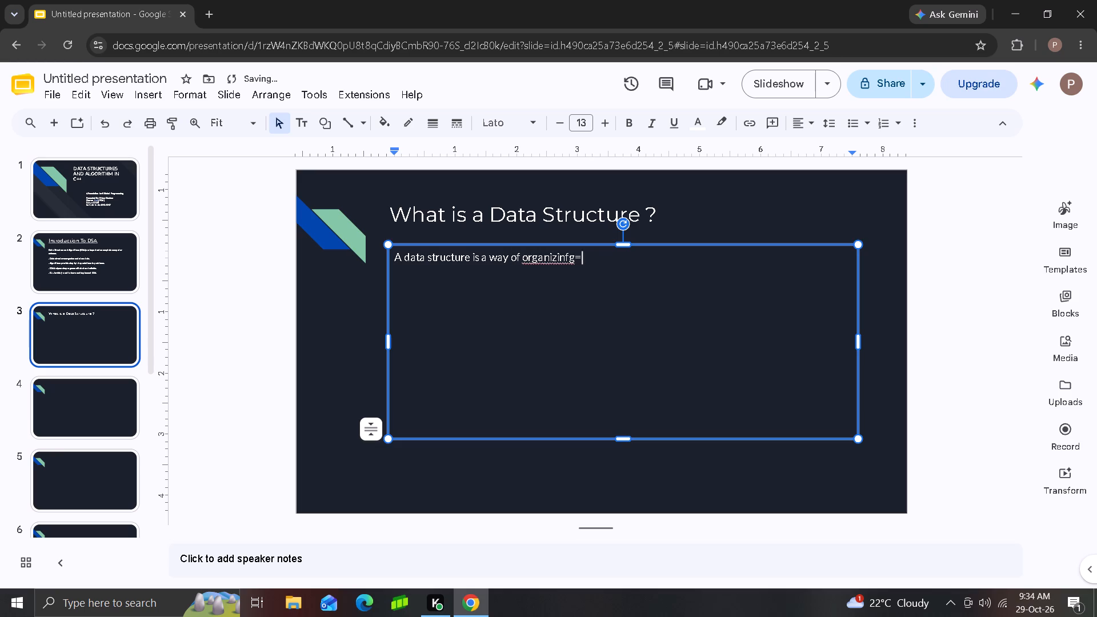
pyautogui.press('BackSpace')
pyautogui.press('BackSpace')
pyautogui.press('BackSpace')
pyautogui.write('g')
pyautogui.press('space')
pyautogui.write('and')
pyautogui.press('space')
pyautogui.write('storing')
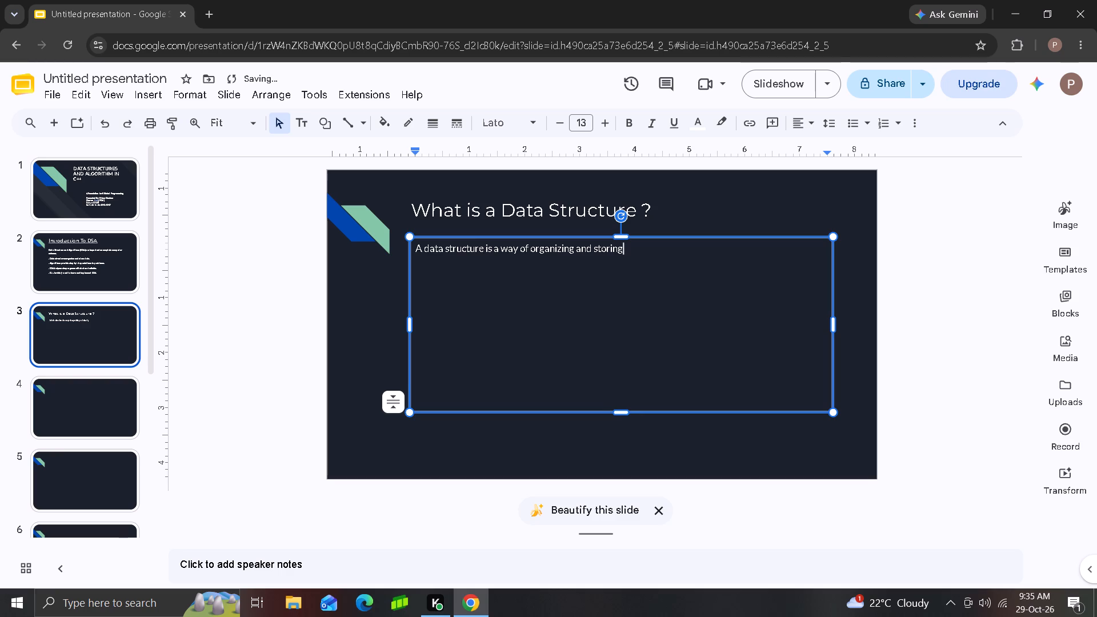
# Continue the definition in slide 3's body text with "data so that it can be".
pyautogui.press('space')
pyautogui.press('BackSpace')
pyautogui.press('space')
pyautogui.write('d')
pyautogui.write('ata')
pyautogui.press('space')
pyautogui.write('so that')
pyautogui.press('space')
pyautogui.write('it v=c')
pyautogui.press('BackSpace')
pyautogui.press('BackSpace')
pyautogui.press('BackSpace')
pyautogui.press('BackSpace')
pyautogui.press('BackSpace')
pyautogui.press('BackSpace')
pyautogui.press('BackSpace')
pyautogui.press('space')
pyautogui.write('i')
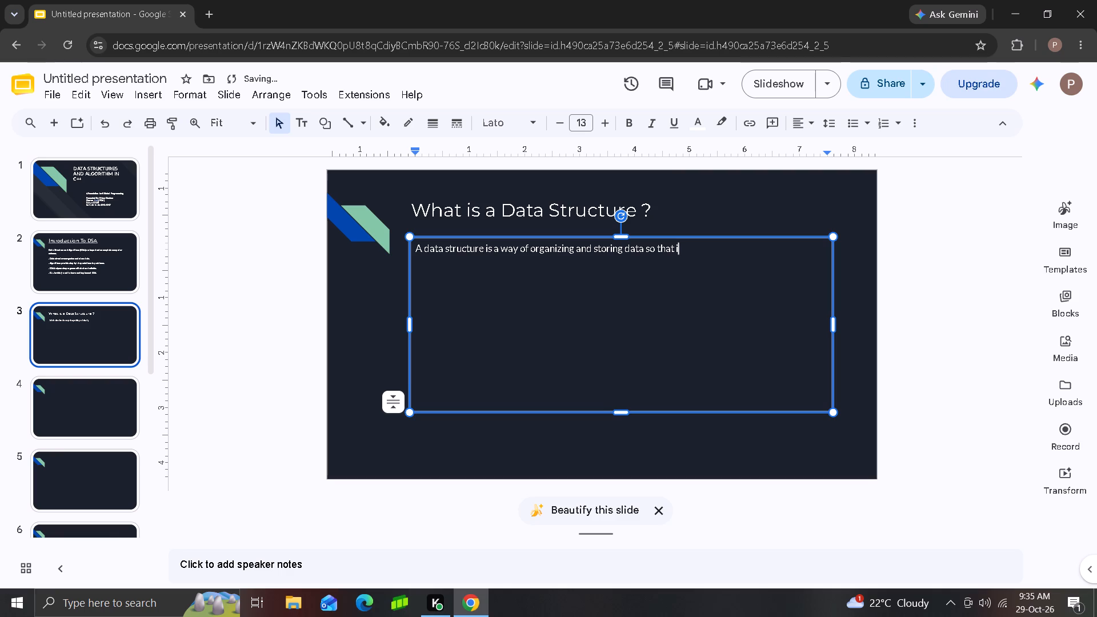
pyautogui.press('t')
pyautogui.press('space')
pyautogui.write('can be')
pyautogui.press('space')
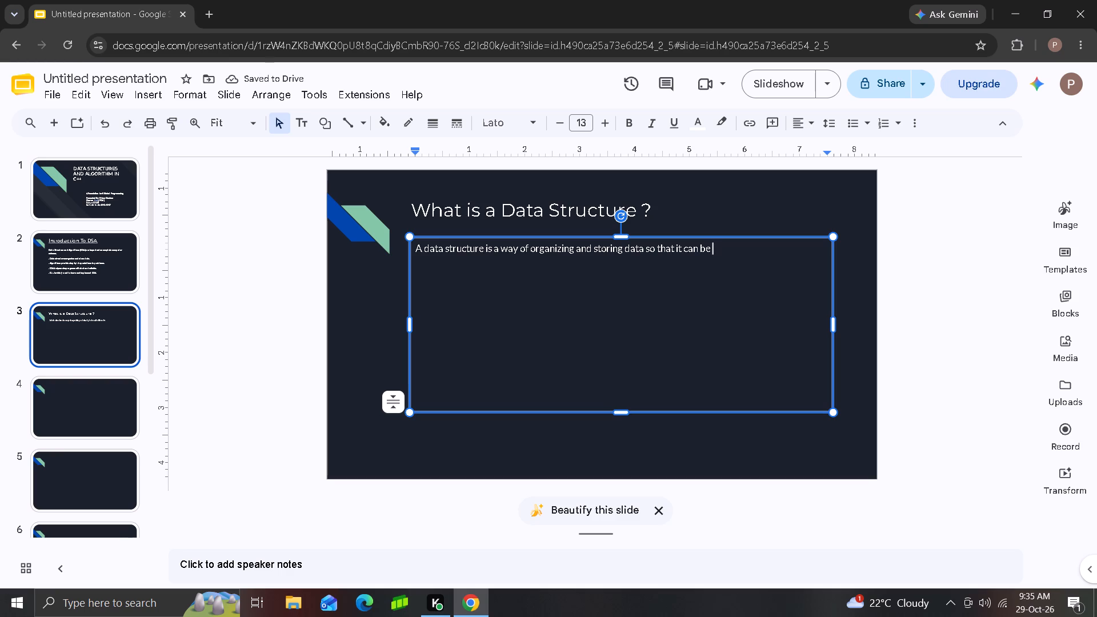
# Finish the definition sentence on slide 3 with "accessed and modified efficiently.".
pyautogui.press('a')
pyautogui.write('ccessed')
pyautogui.press('space')
pyautogui.write('and')
pyautogui.press('space')
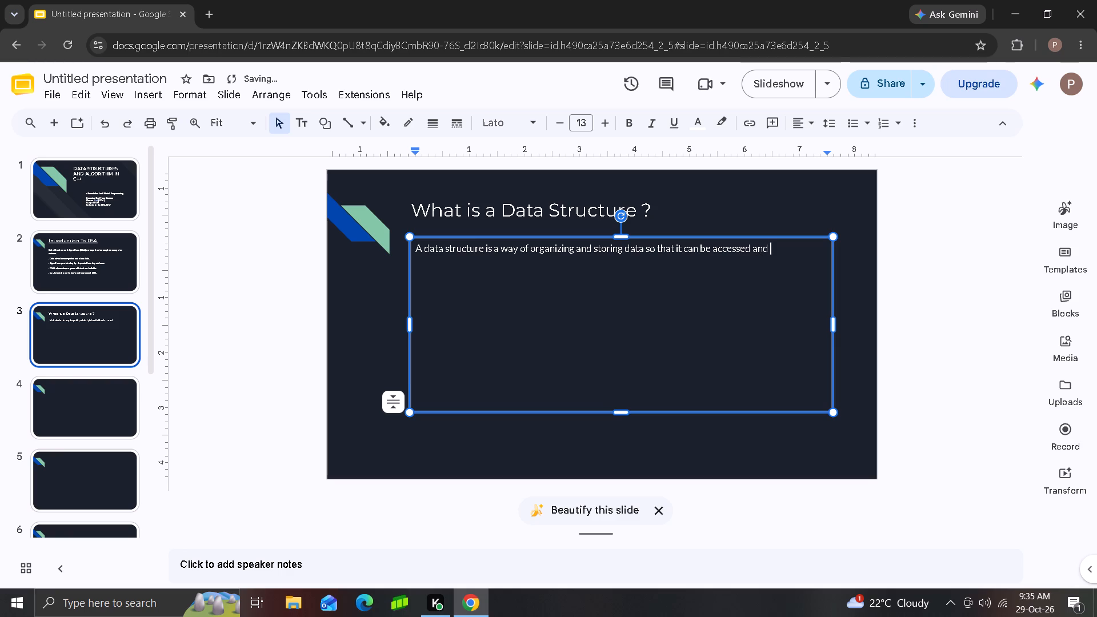
pyautogui.write('modified')
pyautogui.press('space')
pyautogui.press('e')
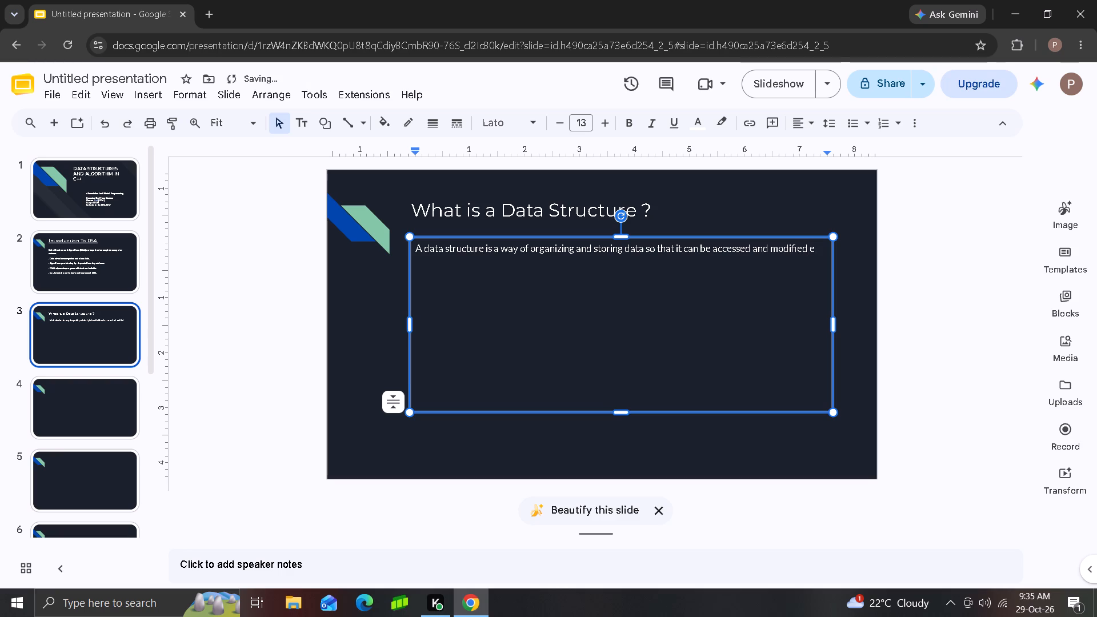
pyautogui.write('fficiency')
pyautogui.press('.')
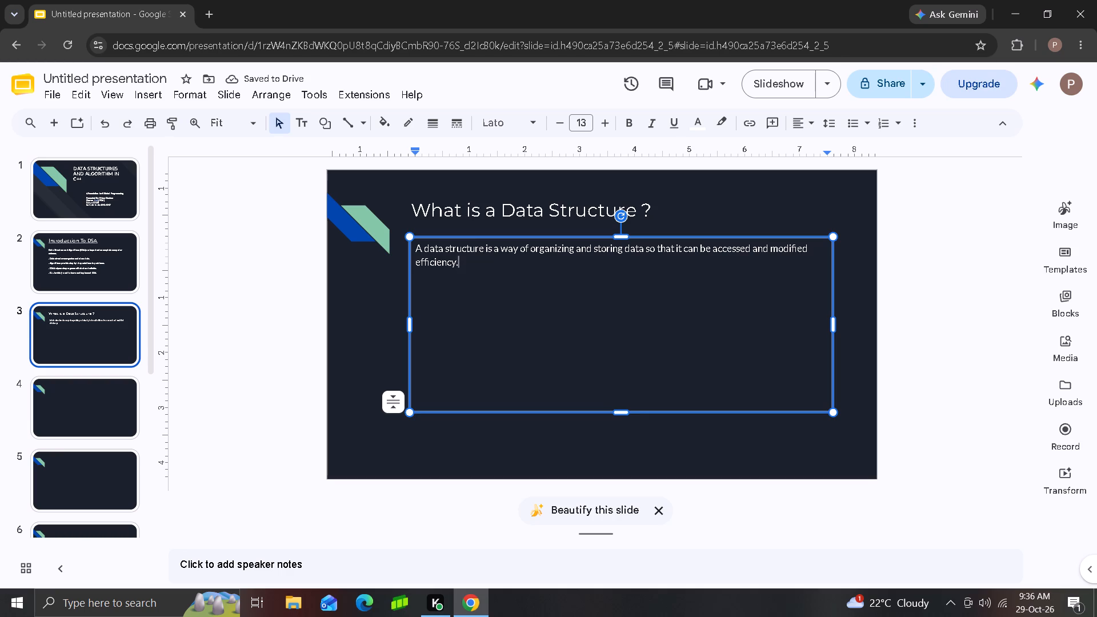
pyautogui.press('BackSpace')
pyautogui.press('BackSpace')
pyautogui.write('tly')
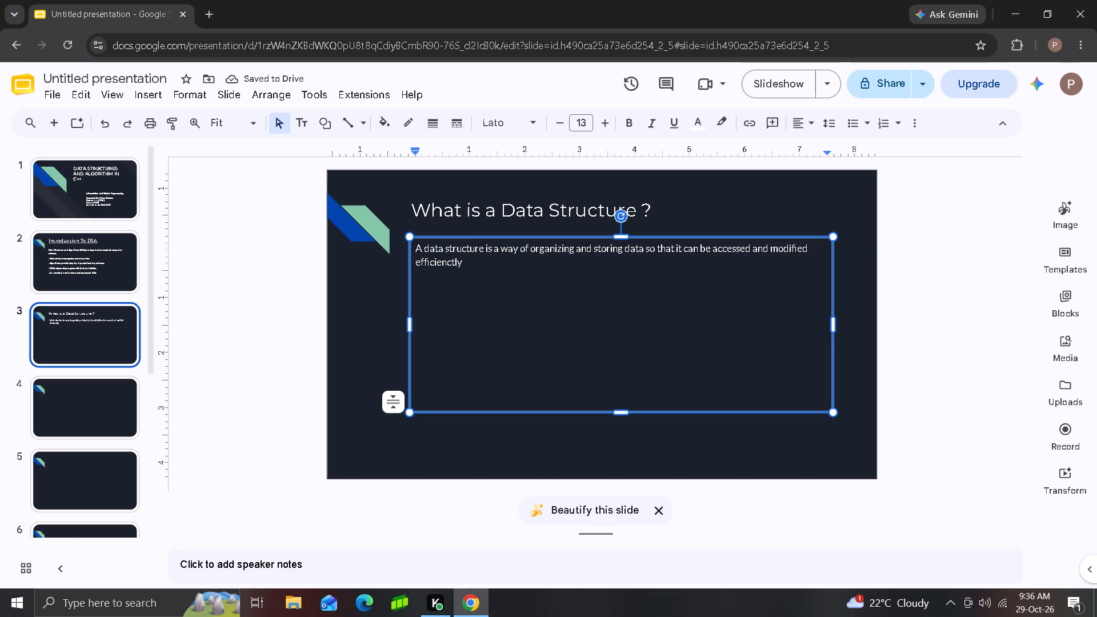
pyautogui.press('.')
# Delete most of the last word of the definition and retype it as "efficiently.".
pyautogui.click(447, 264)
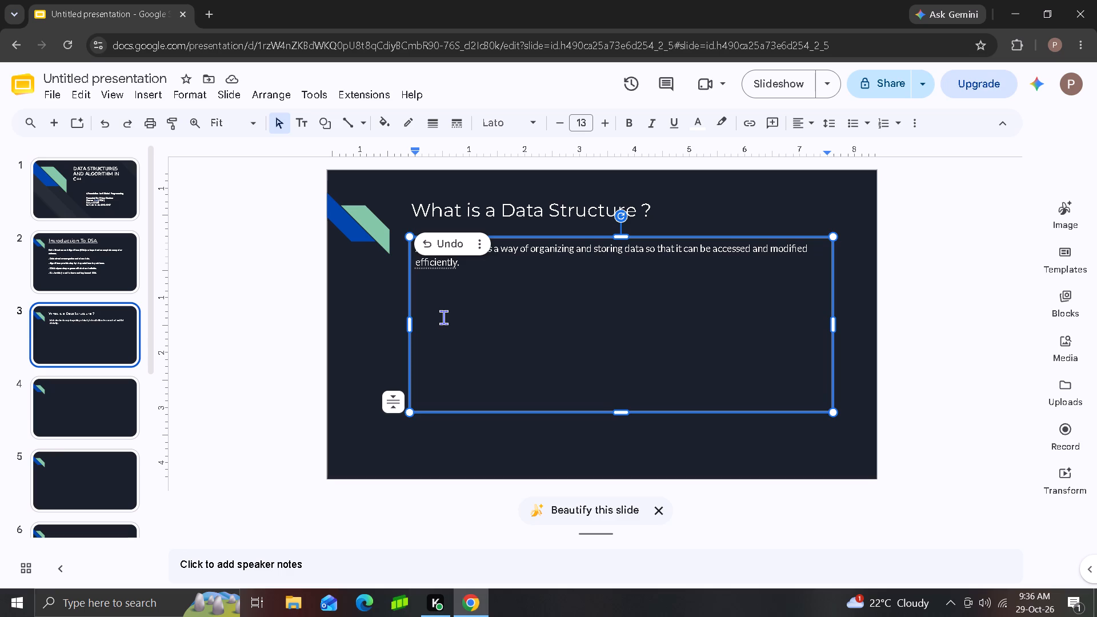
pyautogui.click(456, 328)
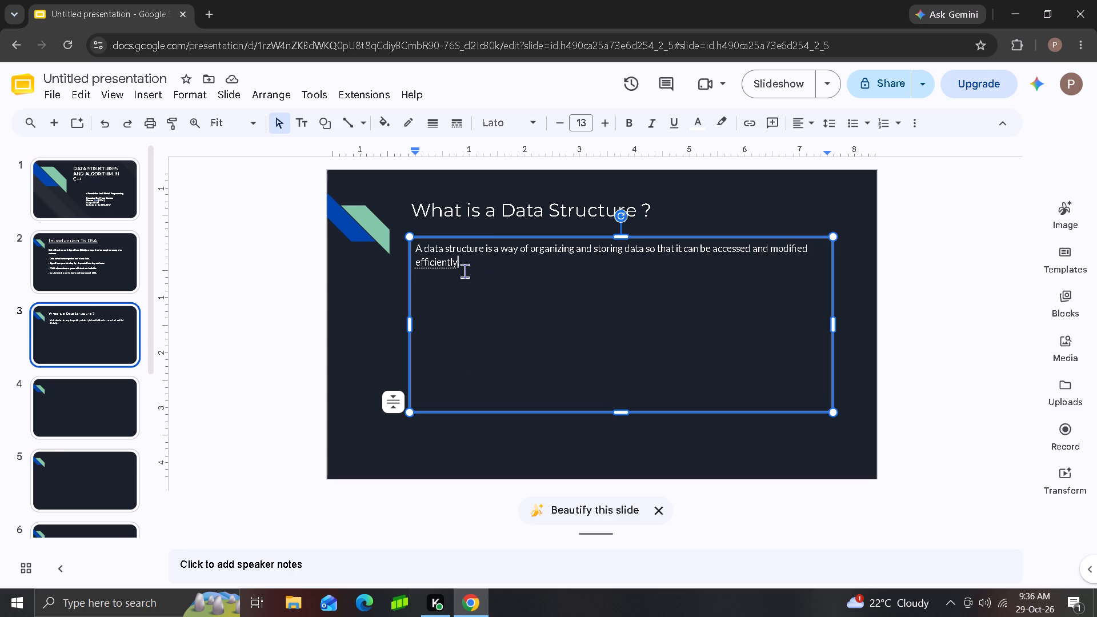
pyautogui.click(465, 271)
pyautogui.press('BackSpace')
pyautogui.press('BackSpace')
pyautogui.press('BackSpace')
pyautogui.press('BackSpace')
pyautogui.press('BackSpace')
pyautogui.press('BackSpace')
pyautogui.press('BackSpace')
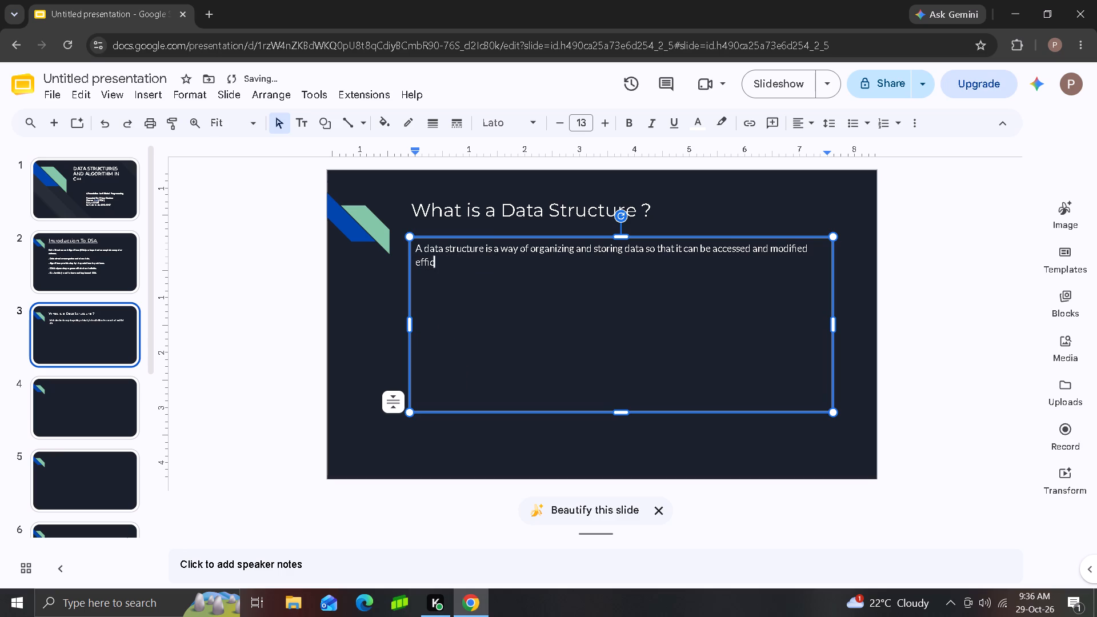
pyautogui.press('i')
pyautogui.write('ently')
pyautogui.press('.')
# Add a new paragraph reading "Type of DataStructure" below the definition on slide 3.
pyautogui.press('Return')
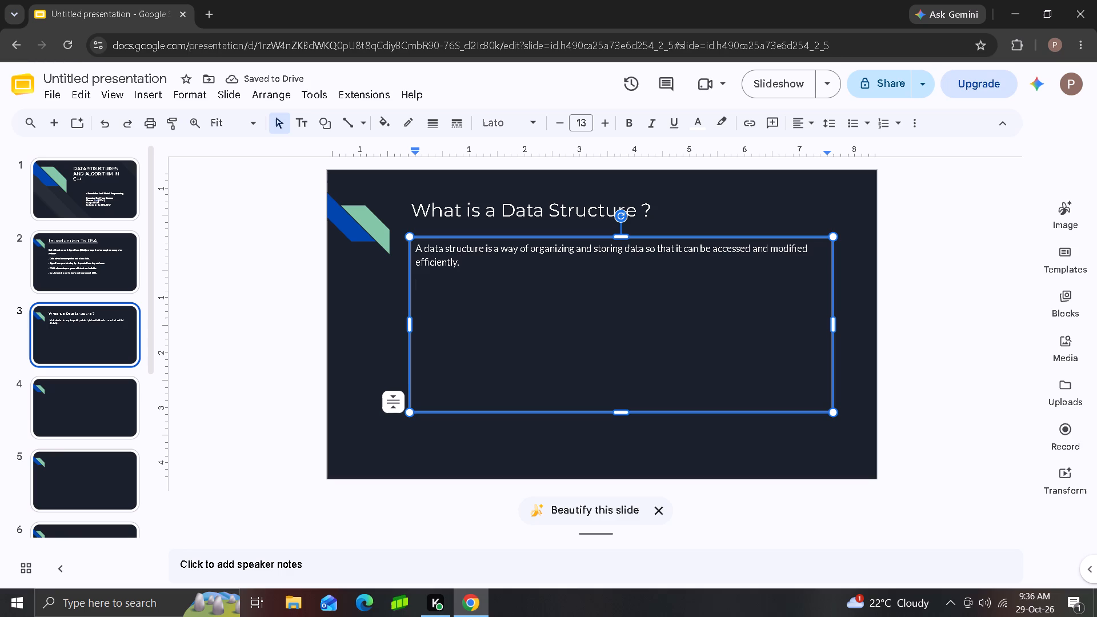
pyautogui.write('Tyoe')
pyautogui.press('space')
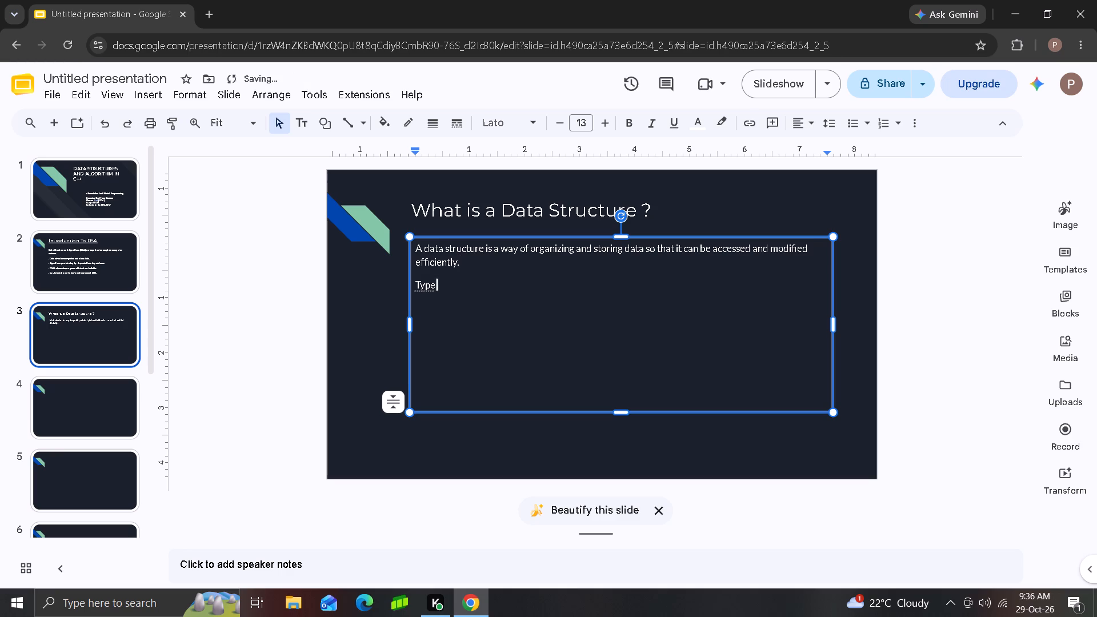
pyautogui.write('od')
pyautogui.press('space')
pyautogui.press('BackSpace')
pyautogui.press('BackSpace')
pyautogui.press('f')
pyautogui.hotkey('shift', 'd')
pyautogui.press('BackSpace')
pyautogui.press('space')
pyautogui.hotkey('shift', 'd')
pyautogui.write('ata')
pyautogui.hotkey('shift', 's')
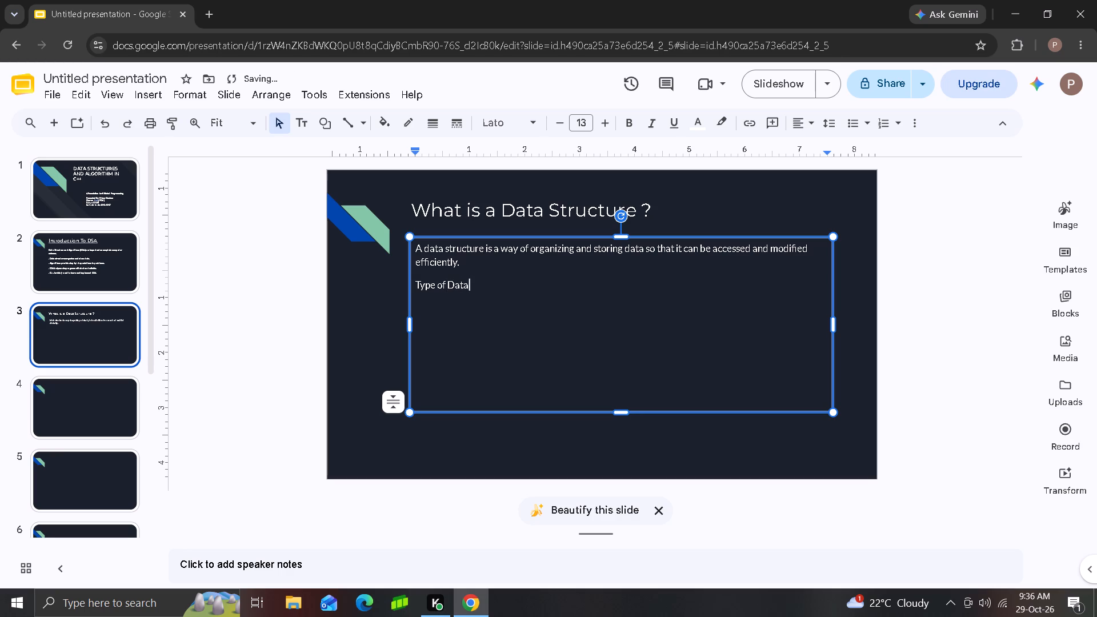
pyautogui.write('truc')
pyautogui.write('ture')
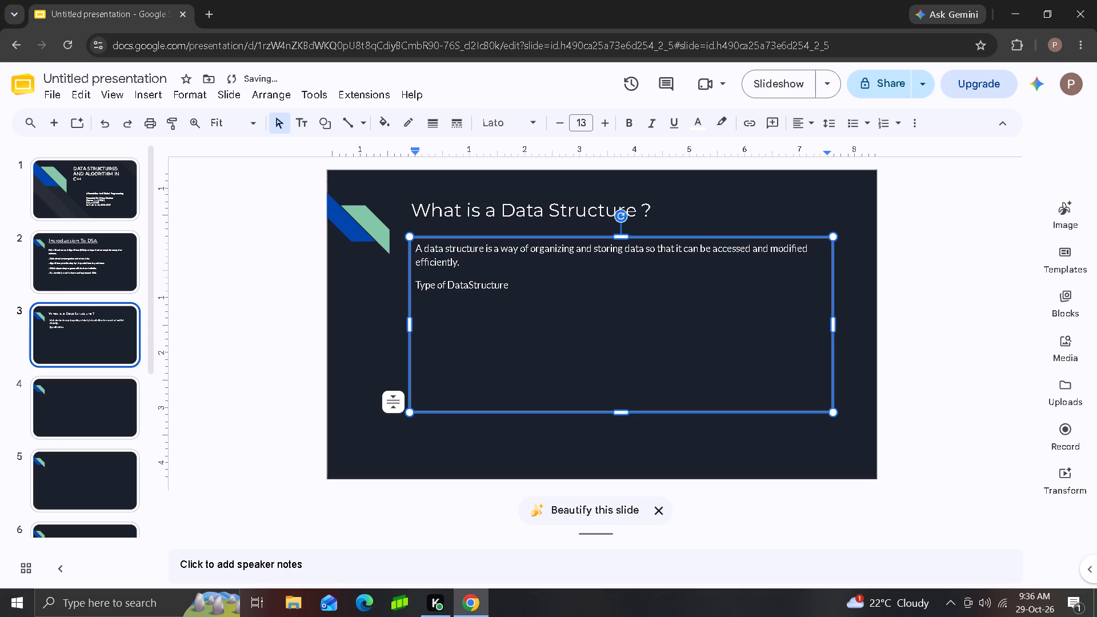
# Correct the last line of slide 3's body text to read "Type of Data Structure:".
pyautogui.press('Left')
pyautogui.press('Left')
pyautogui.press('Left')
pyautogui.press('Left')
pyautogui.press('Left')
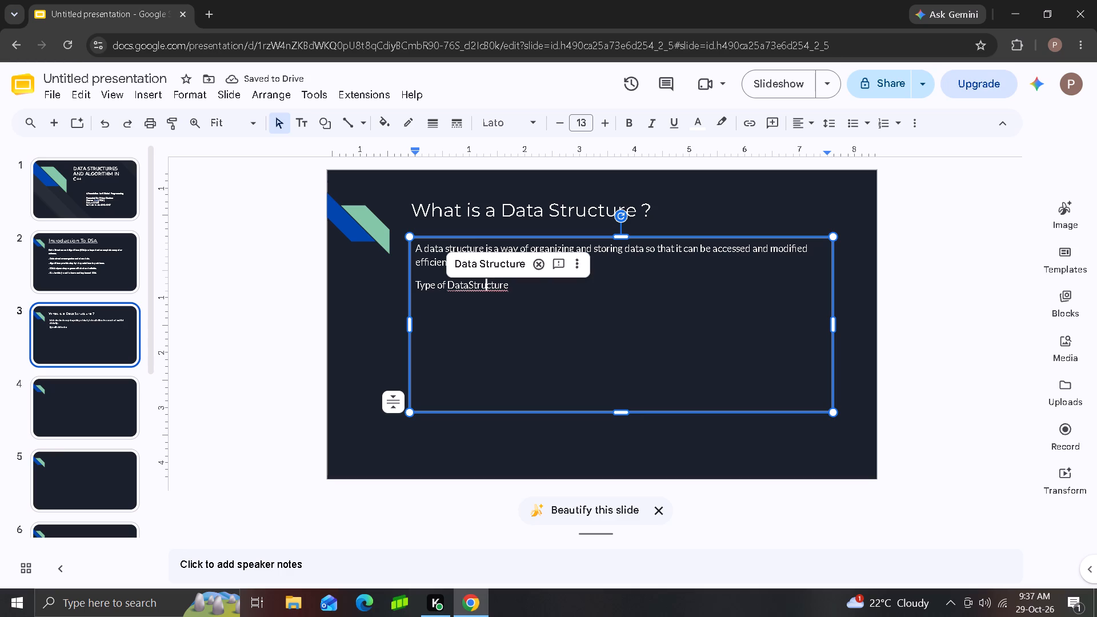
pyautogui.press('Left')
pyautogui.click(487, 263)
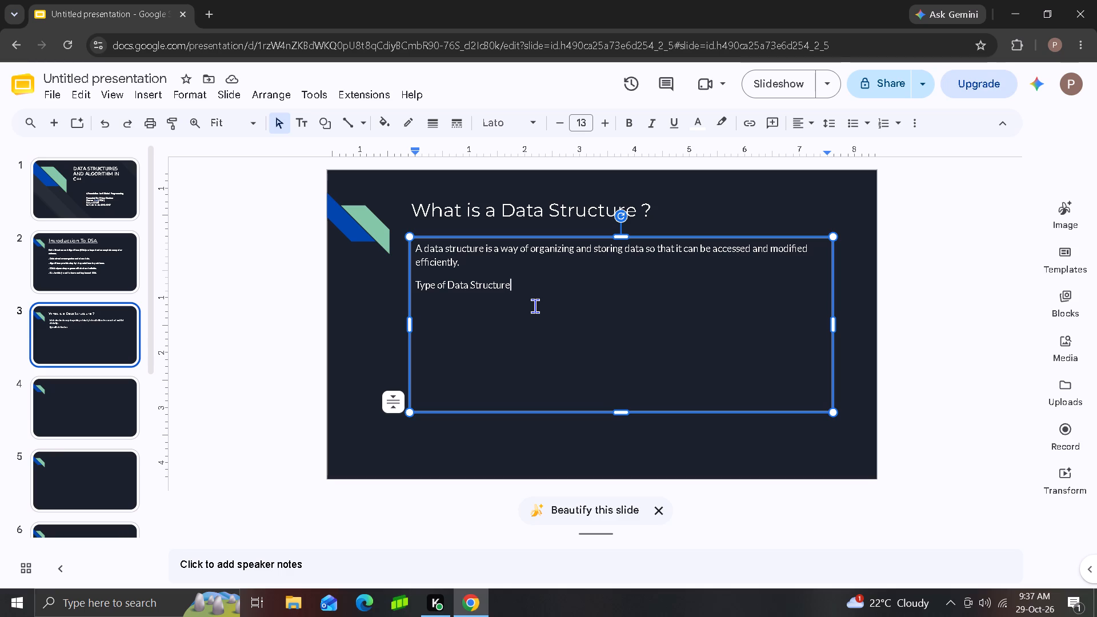
pyautogui.click(524, 287)
pyautogui.hotkey('shift', ':')
# Increase the font size of all the body text on slide 3 to 15.
pyautogui.click(415, 250)
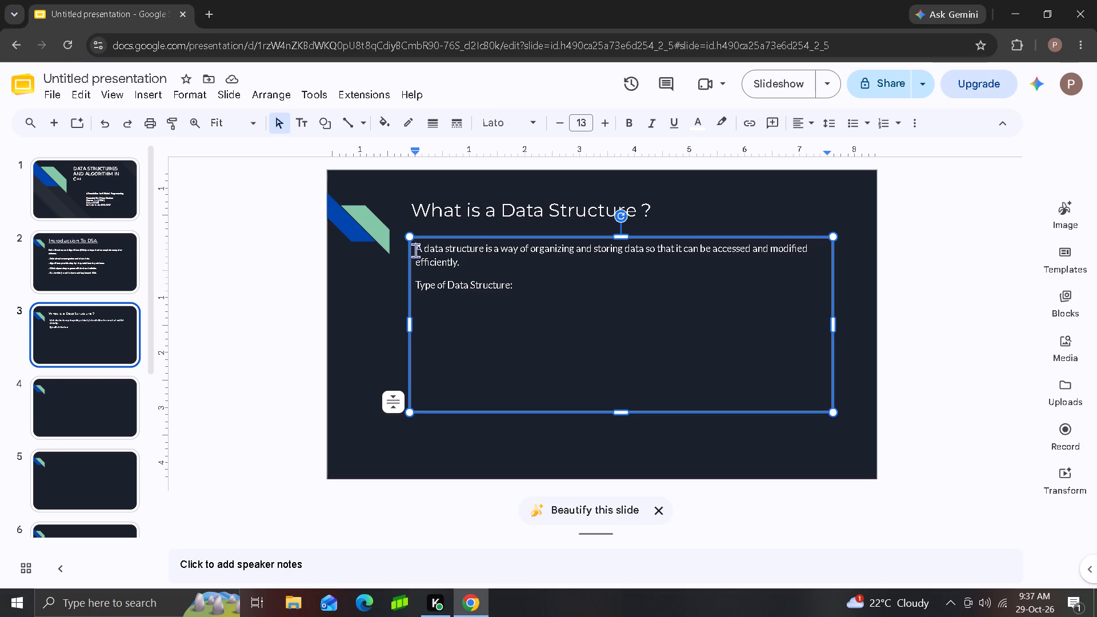
pyautogui.doubleClick(415, 250)
pyautogui.moveTo(415, 250); pyautogui.dragTo(527, 303)
pyautogui.click(601, 121)
pyautogui.click(601, 121)
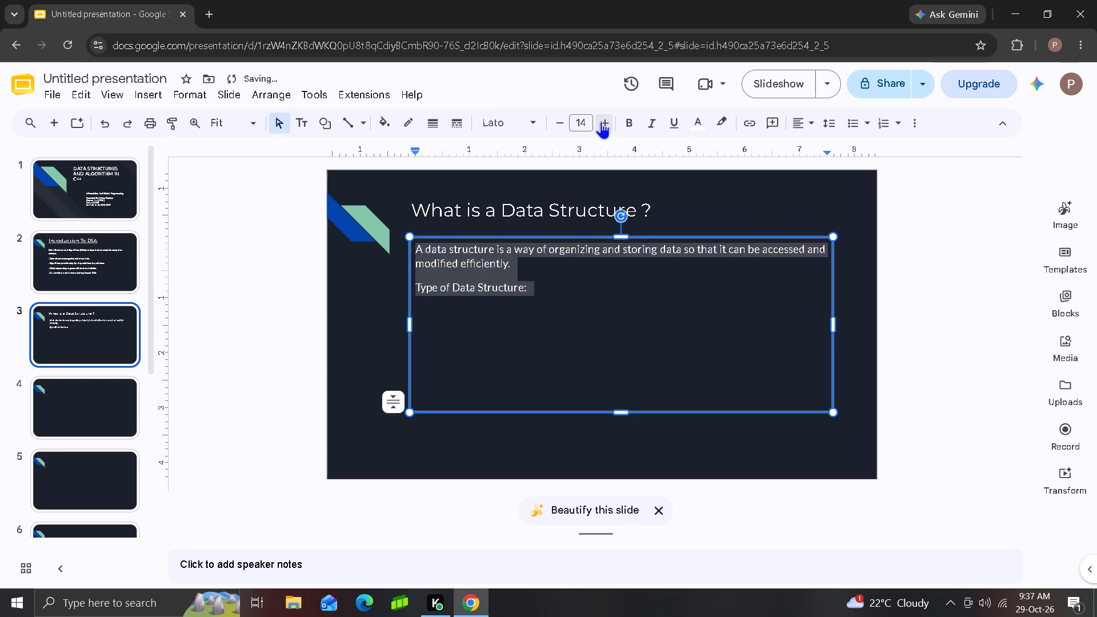
# Increase the font size of slide 3's title "What is a Data Structure ?" to 26.
pyautogui.click(407, 206)
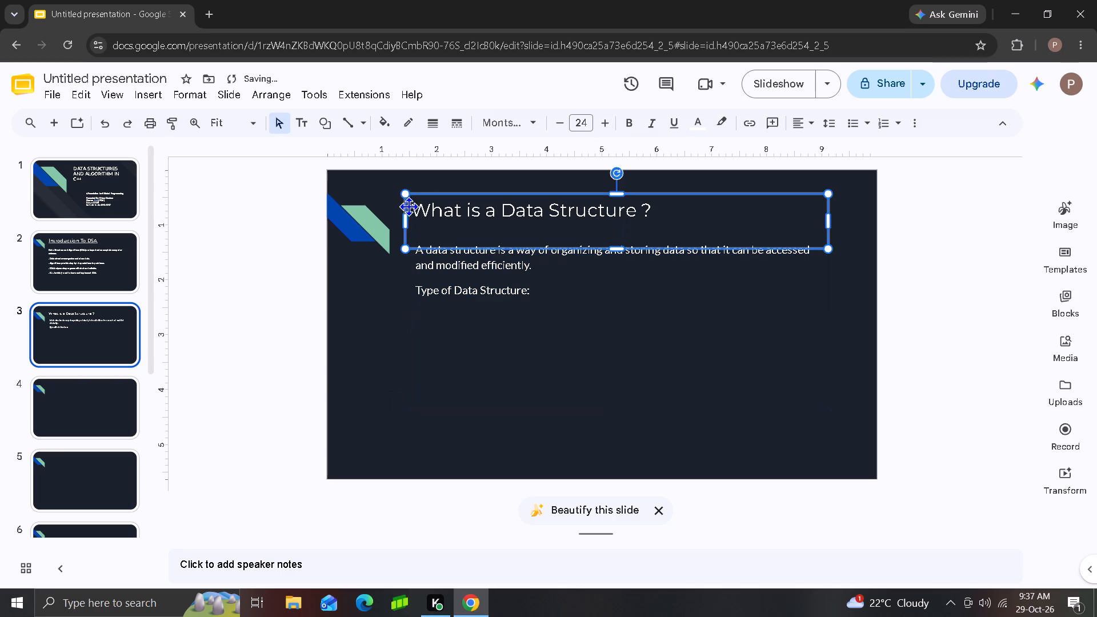
pyautogui.moveTo(413, 206); pyautogui.dragTo(663, 215)
pyautogui.click(606, 119)
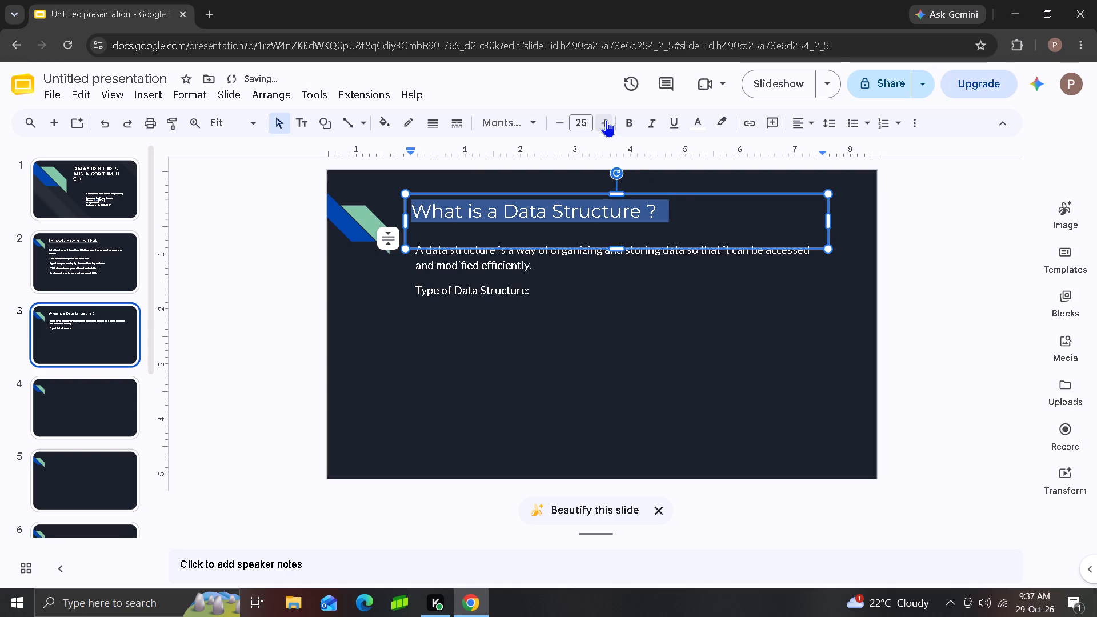
pyautogui.click(606, 119)
pyautogui.click(563, 542)
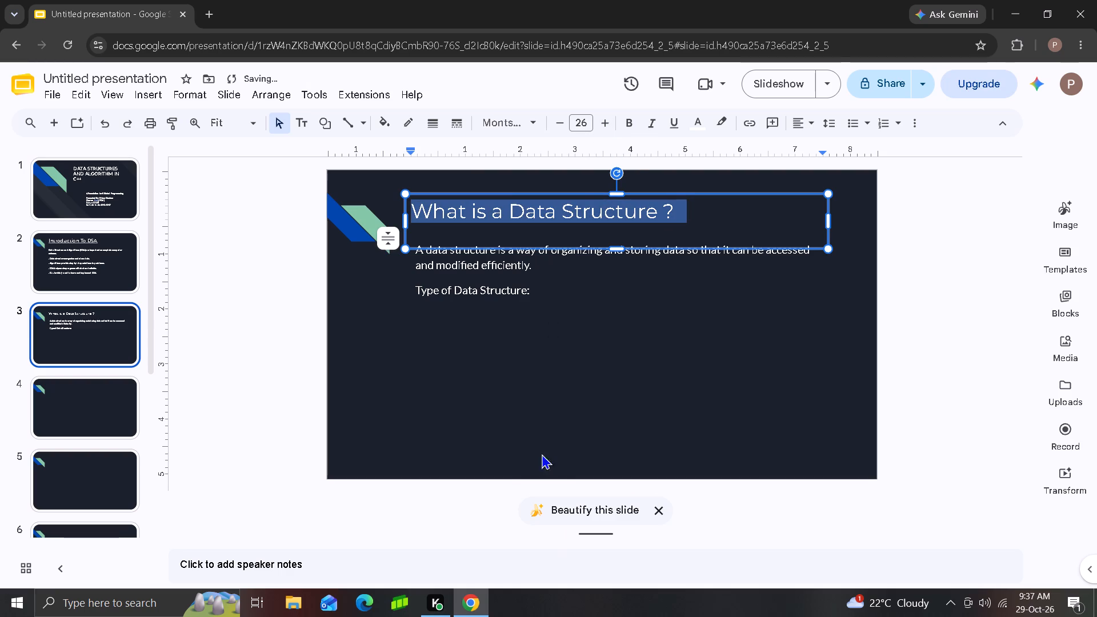
pyautogui.click(534, 420)
# Start a new line below "Type of Data Structure:" with a period as bullet and the capitalized label "Linear:".
pyautogui.click(547, 295)
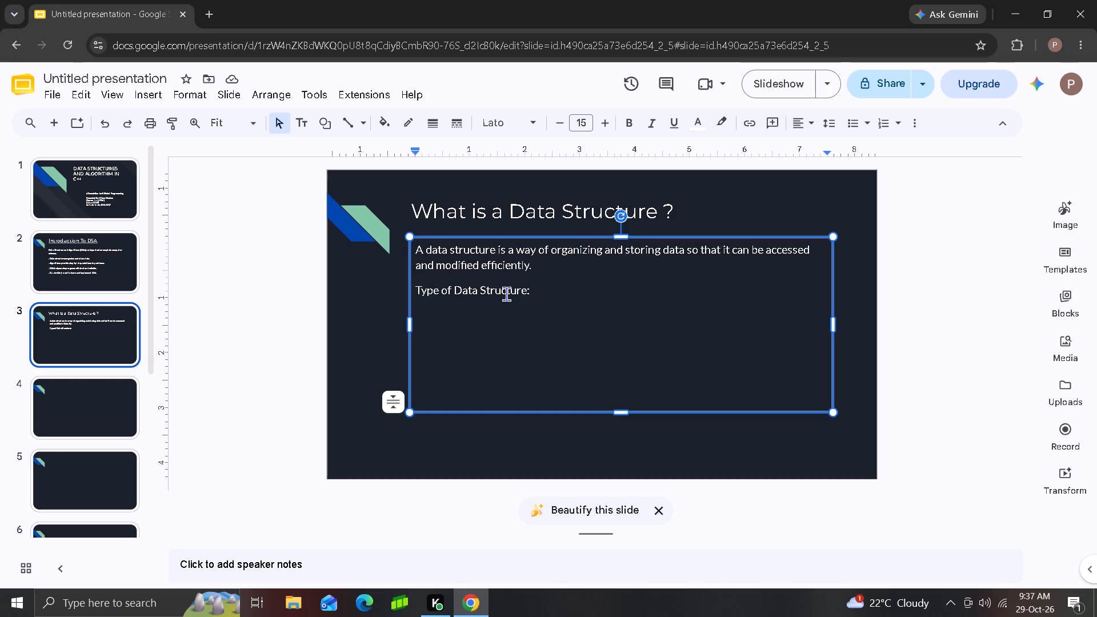
pyautogui.press('Return')
pyautogui.press('space')
pyautogui.press('BackSpace')
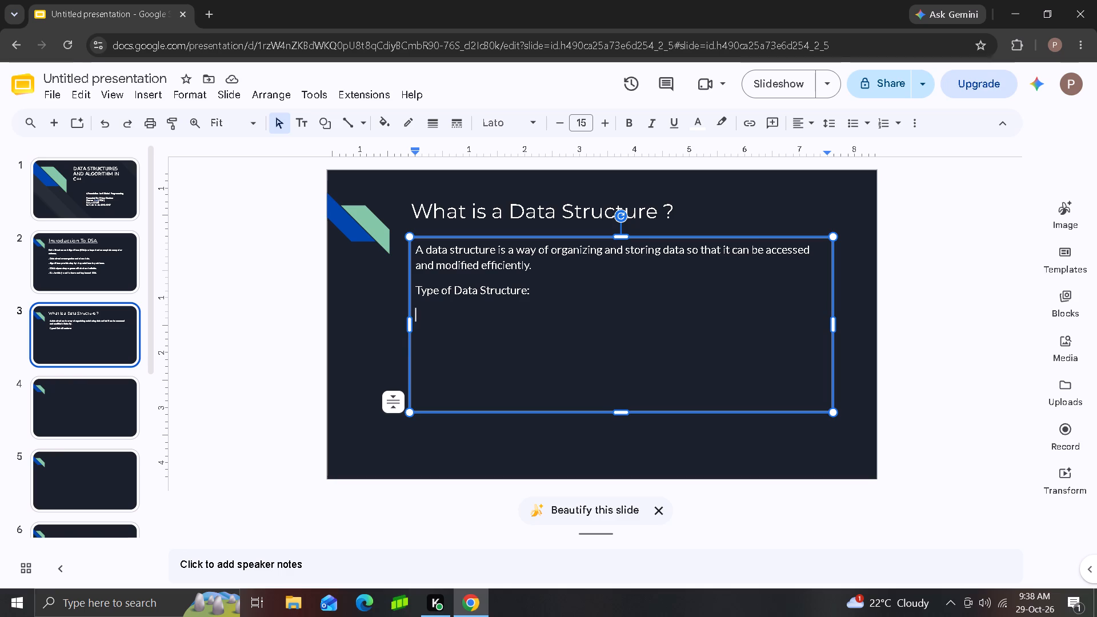
pyautogui.press('.')
pyautogui.press('space')
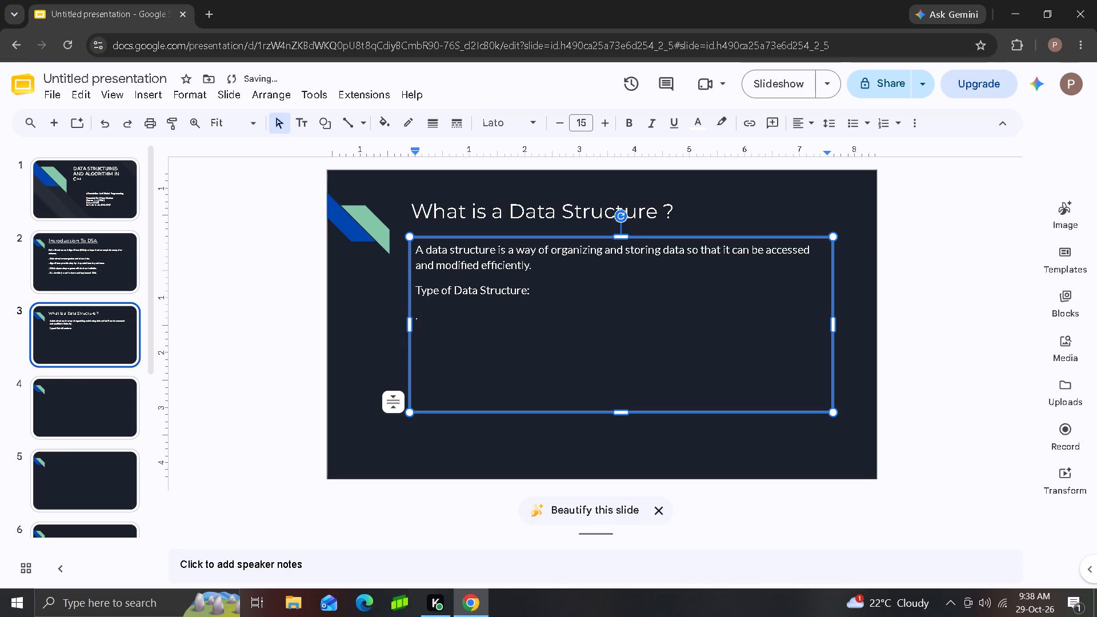
pyautogui.write('linear')
pyautogui.press('BackSpace')
pyautogui.press('BackSpace')
pyautogui.press('BackSpace')
pyautogui.press('BackSpace')
pyautogui.press('BackSpace')
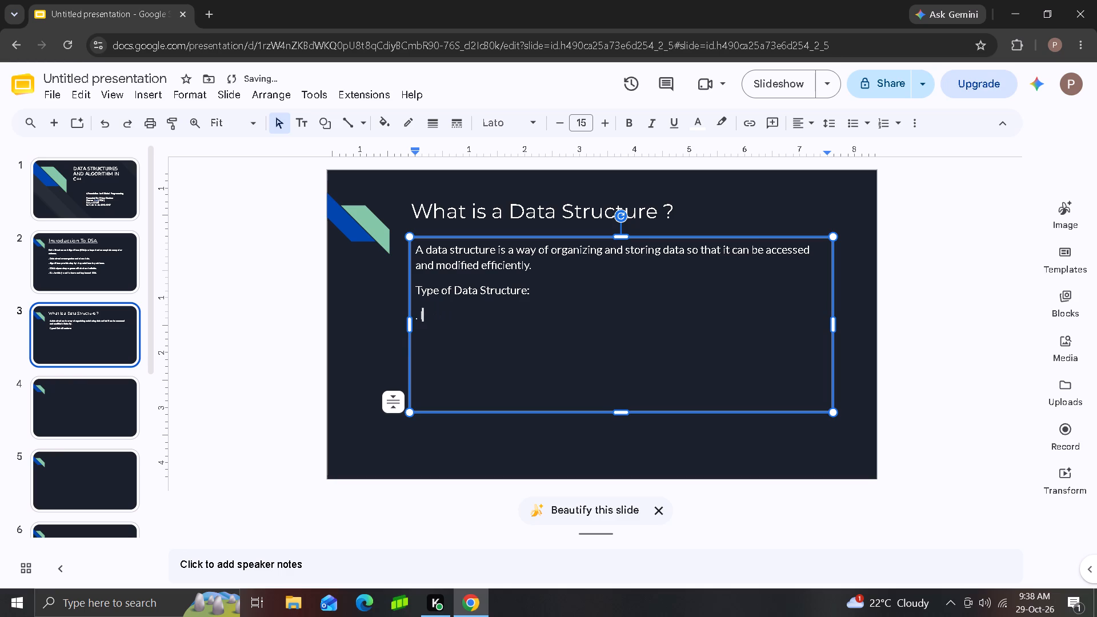
pyautogui.press('BackSpace')
pyautogui.press('space')
pyautogui.write('Linear')
pyautogui.hotkey('shift', ':')
pyautogui.press('space')
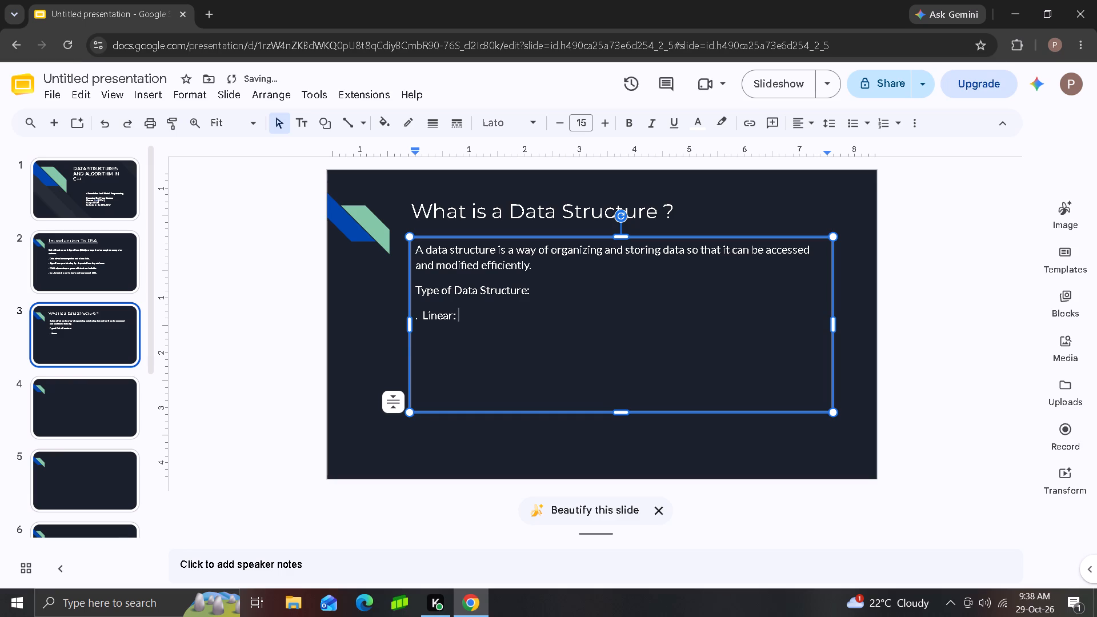
# List "Array, Linked List," after the "Linear:" label on slide 3.
pyautogui.write('Array')
pyautogui.press('space')
pyautogui.press('BackSpace')
pyautogui.write(',')
pyautogui.press('space')
pyautogui.write('Lin')
pyautogui.write('led')
pyautogui.press('space')
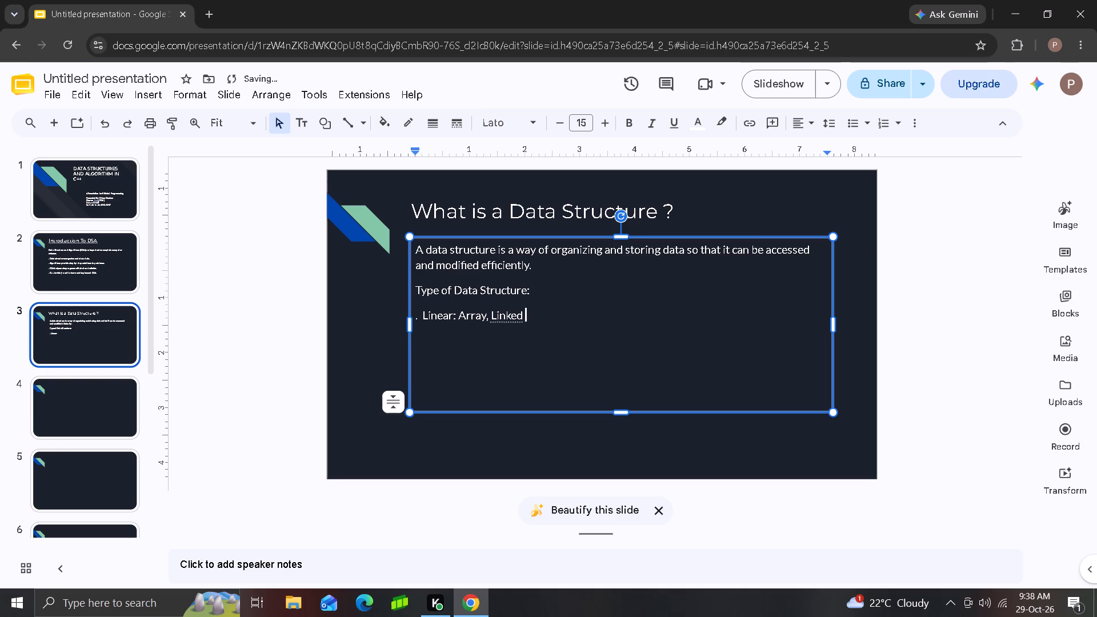
pyautogui.write('Li')
pyautogui.write('st')
pyautogui.write(',')
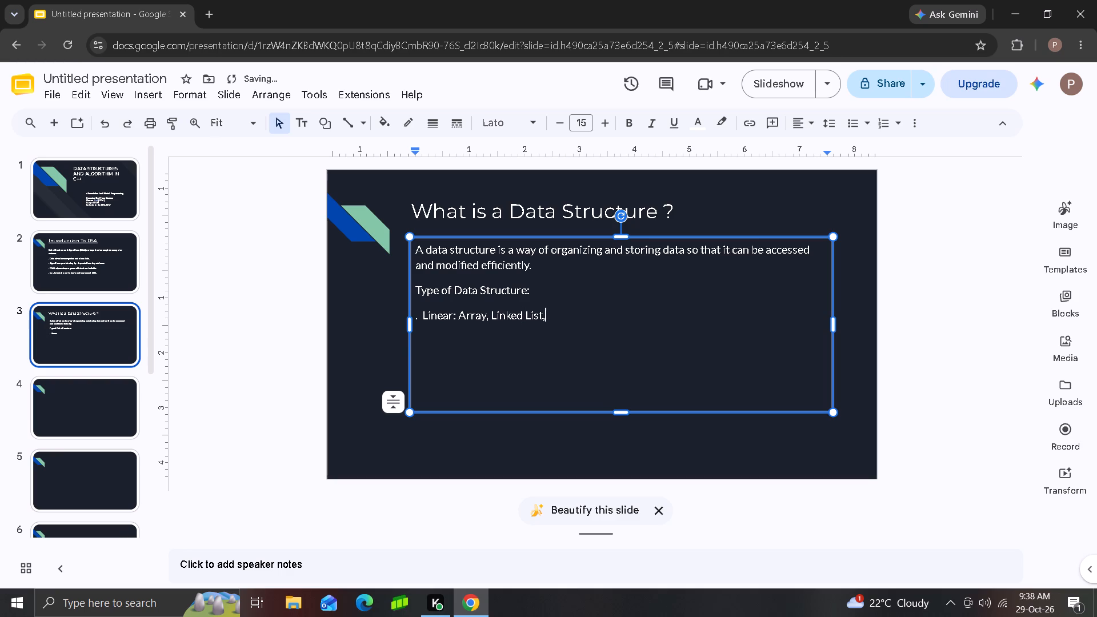
# Complete the linear types line on slide 3 with "Stack, Queue.".
pyautogui.press('space')
pyautogui.write('Stack')
pyautogui.write(', q')
pyautogui.press('BackSpace')
pyautogui.hotkey('shift', 'q')
pyautogui.press('u')
pyautogui.press('e')
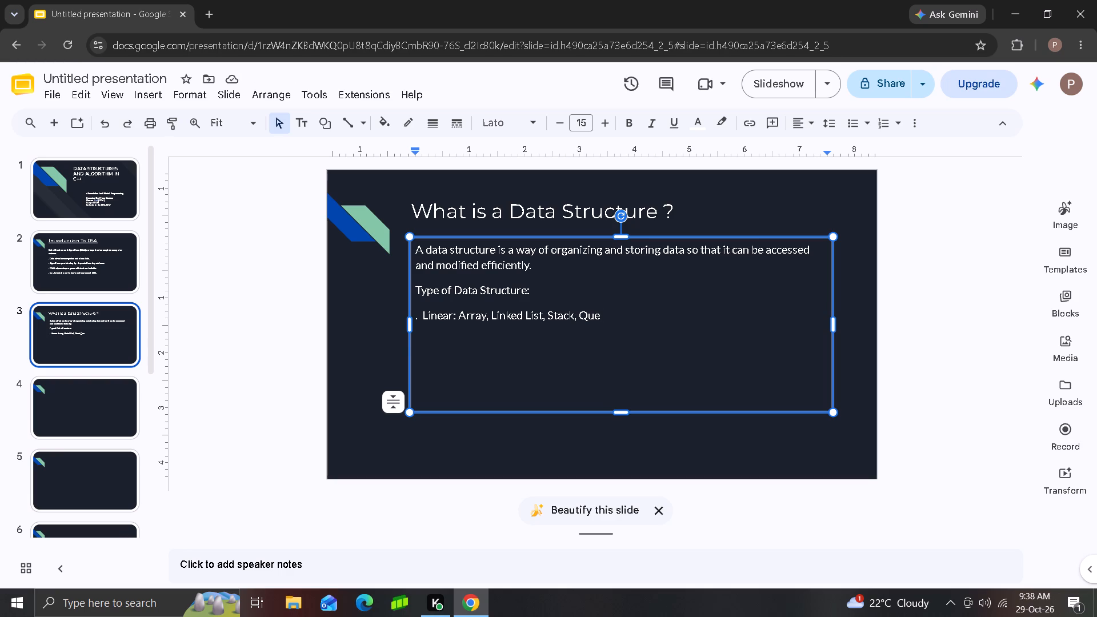
pyautogui.write('ue')
pyautogui.press('.')
# Start another line below the linear types with a period as bullet and the label "Non-linear:".
pyautogui.press('Return')
pyautogui.write('.')
pyautogui.press('space')
pyautogui.write('Non_')
pyautogui.press('BackSpace')
pyautogui.write('-')
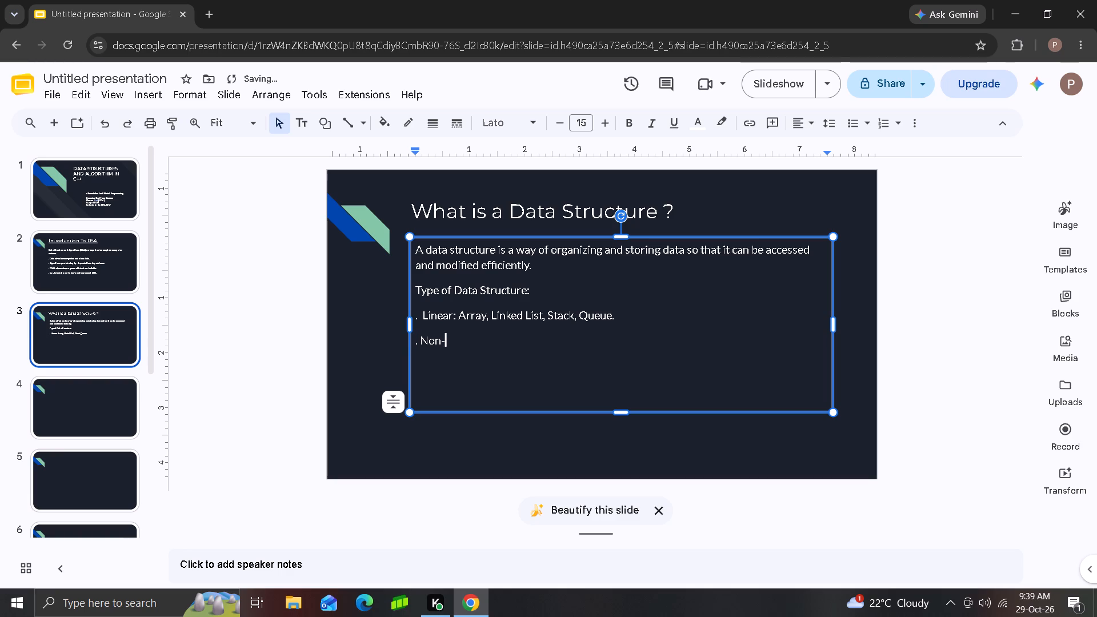
pyautogui.press('space')
pyautogui.press('BackSpace')
pyautogui.press('BackSpace')
pyautogui.press('-')
pyautogui.write('linear')
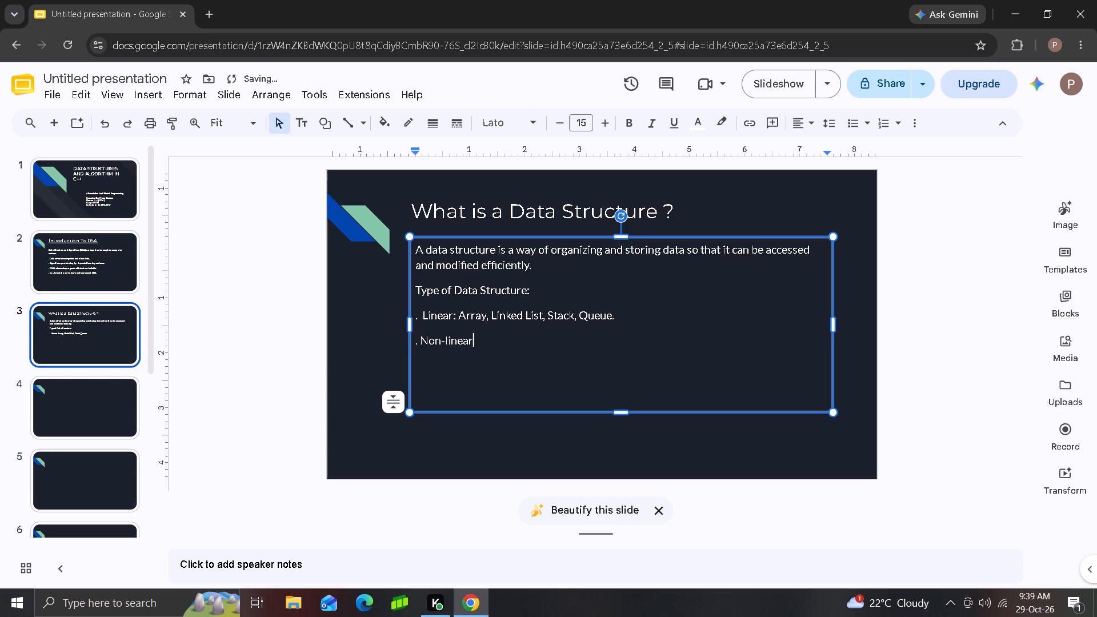
pyautogui.hotkey('shift', ':')
# List "Tree, Graph" after the "Non-linear:" label on slide 3.
pyautogui.press('space')
pyautogui.write('Tree')
pyautogui.press('space')
pyautogui.press('BackSpace')
pyautogui.write(', Graph')
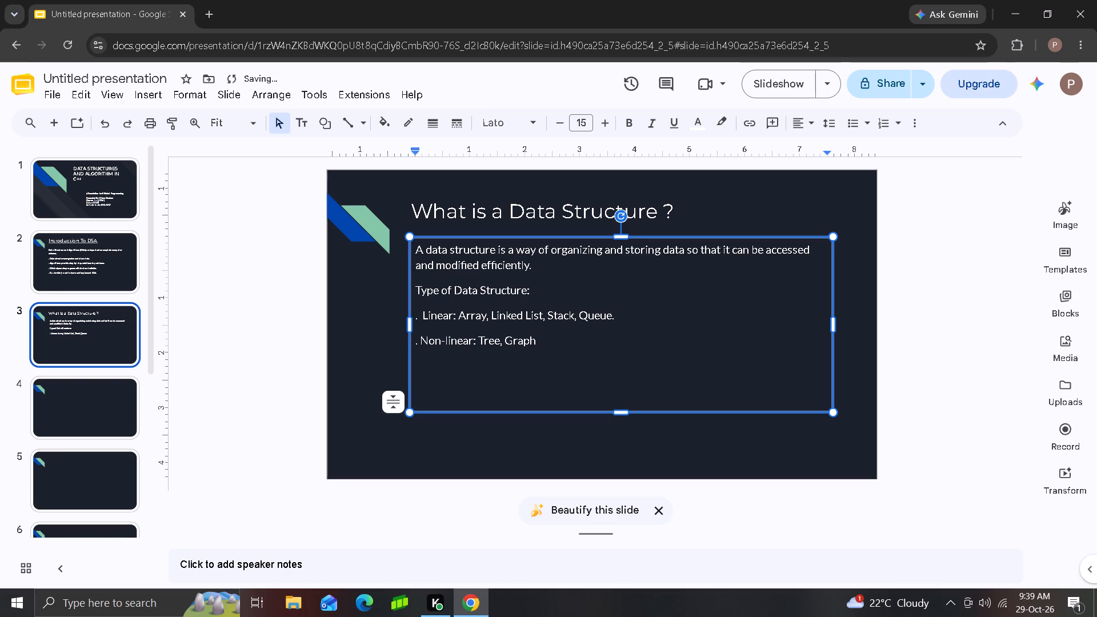
# Start another line below the non-linear types on slide 3 with a period and a space as bullet.
pyautogui.press('Return')
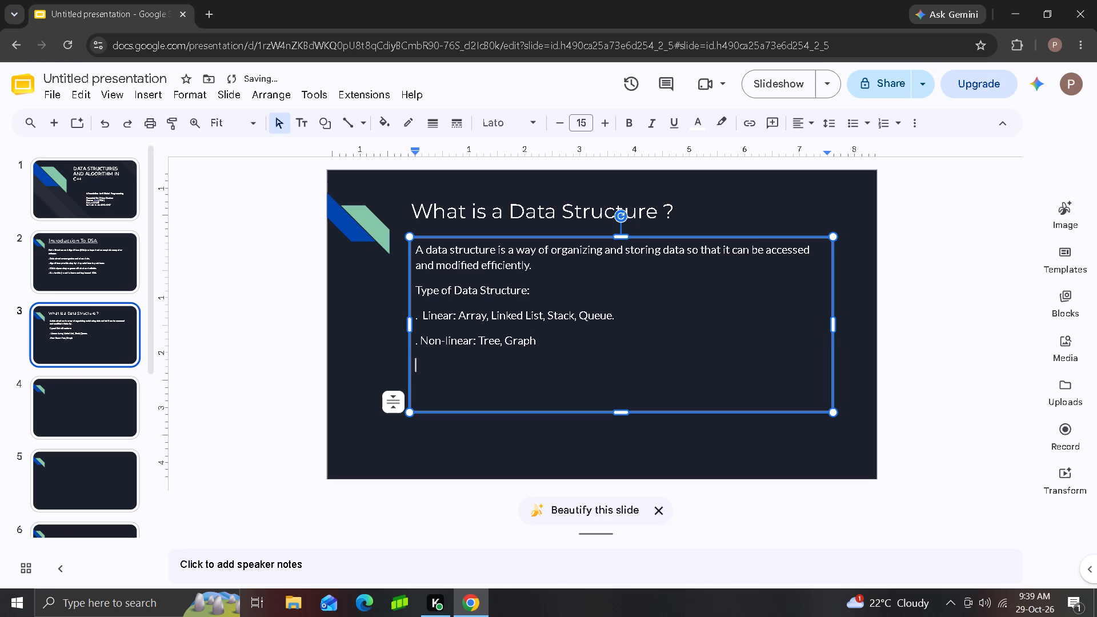
pyautogui.press('.')
pyautogui.press('space')
pyautogui.press('BackSpace')
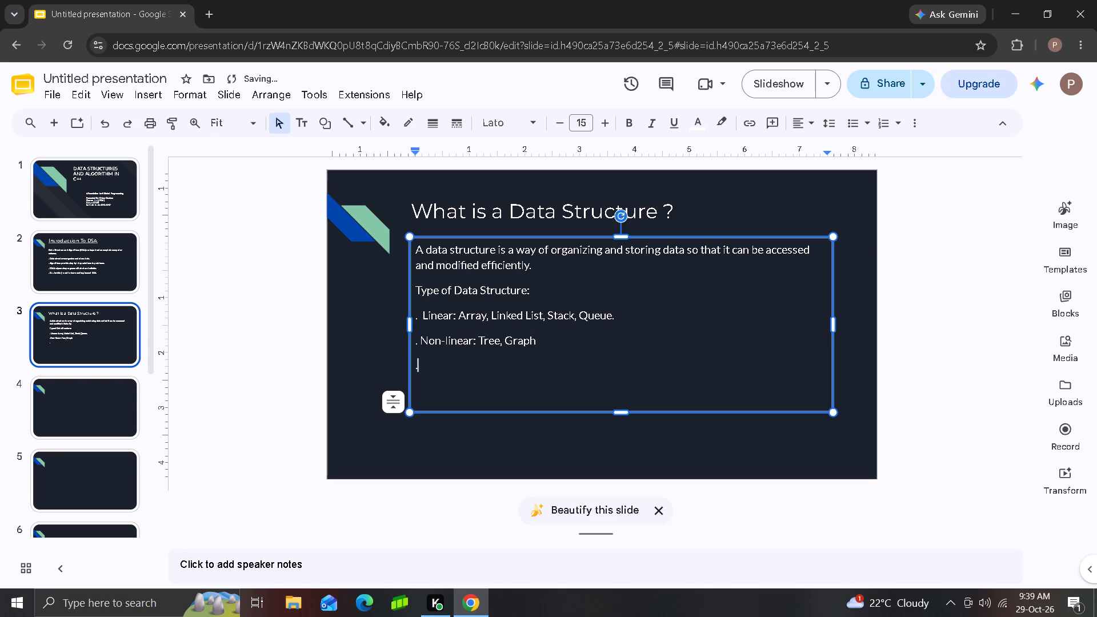
pyautogui.press('BackSpace')
pyautogui.write('.')
pyautogui.press('space')
# Redo the period bullet before "Non-linear:" with a wider gap, matching the spacing of the "Linear:" line.
pyautogui.press('Left')
pyautogui.press('Up')
pyautogui.press('Up')
pyautogui.press('Down')
pyautogui.press('BackSpace')
pyautogui.press('BackSpace')
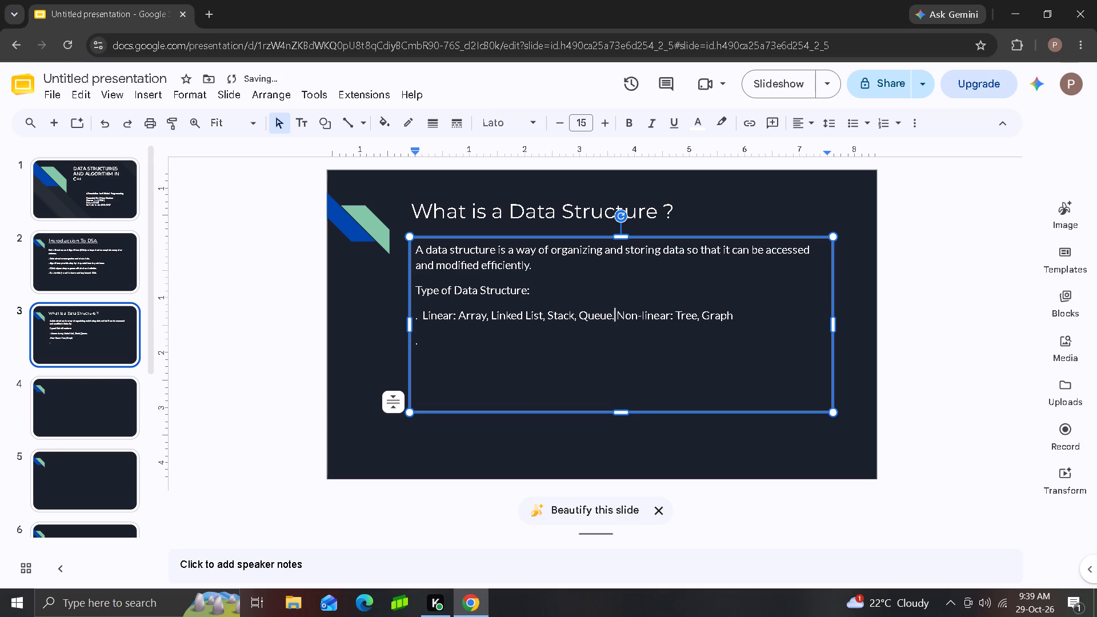
pyautogui.press('Return')
pyautogui.write('.')
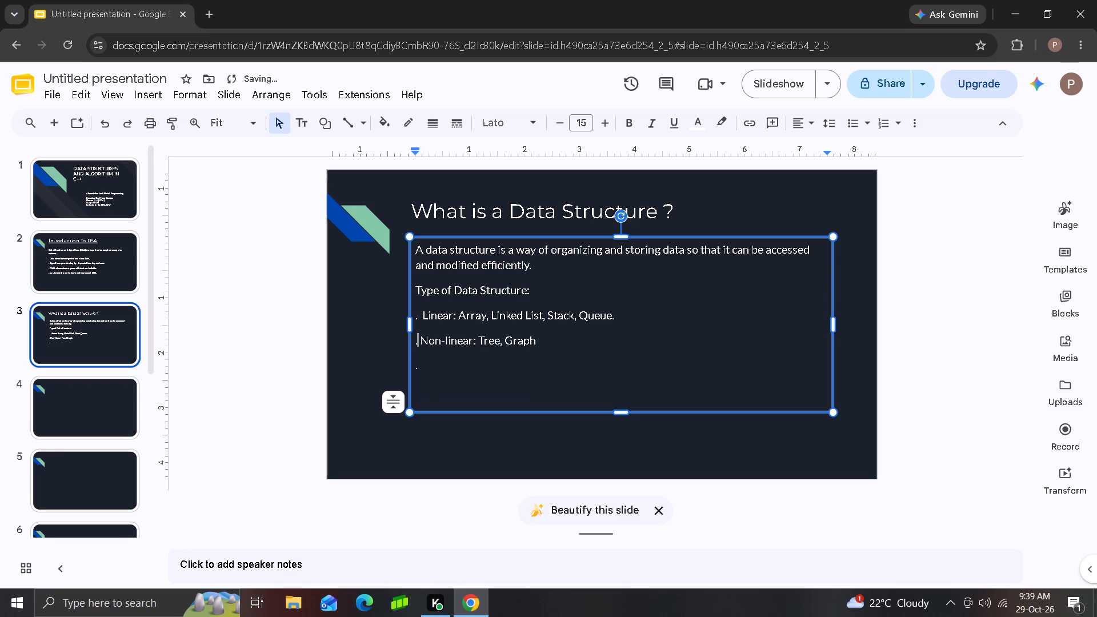
pyautogui.press('space')
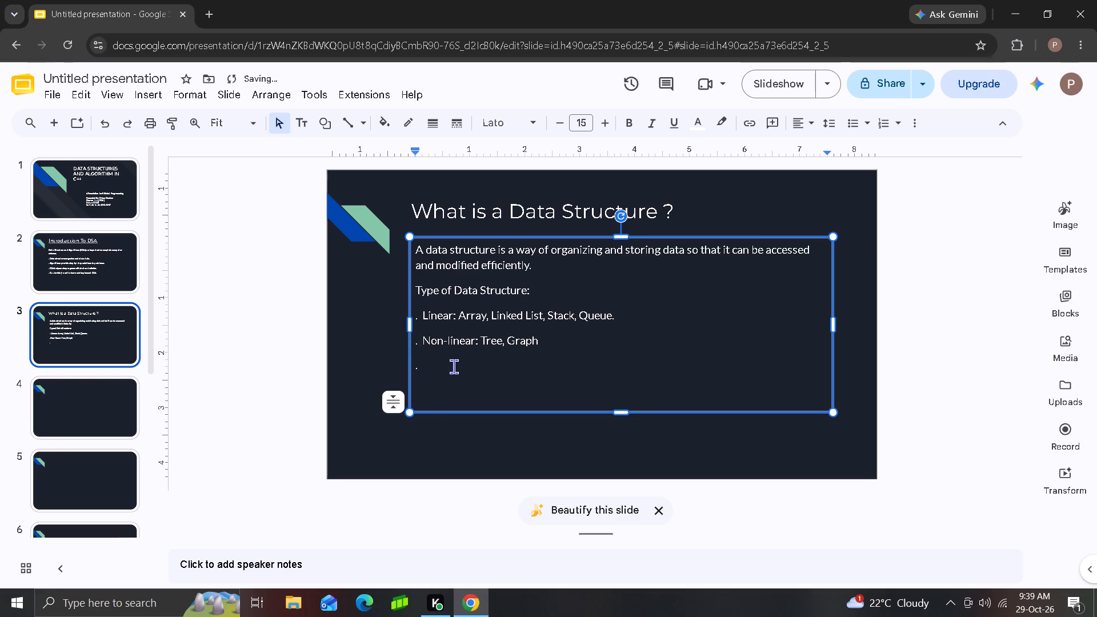
# Redo the third line's period bullet and follow it with the label "Hash-based:".
pyautogui.click(433, 366)
pyautogui.press('BackSpace')
pyautogui.press('BackSpace')
pyautogui.write('.')
pyautogui.press('space')
pyautogui.write('Hash')
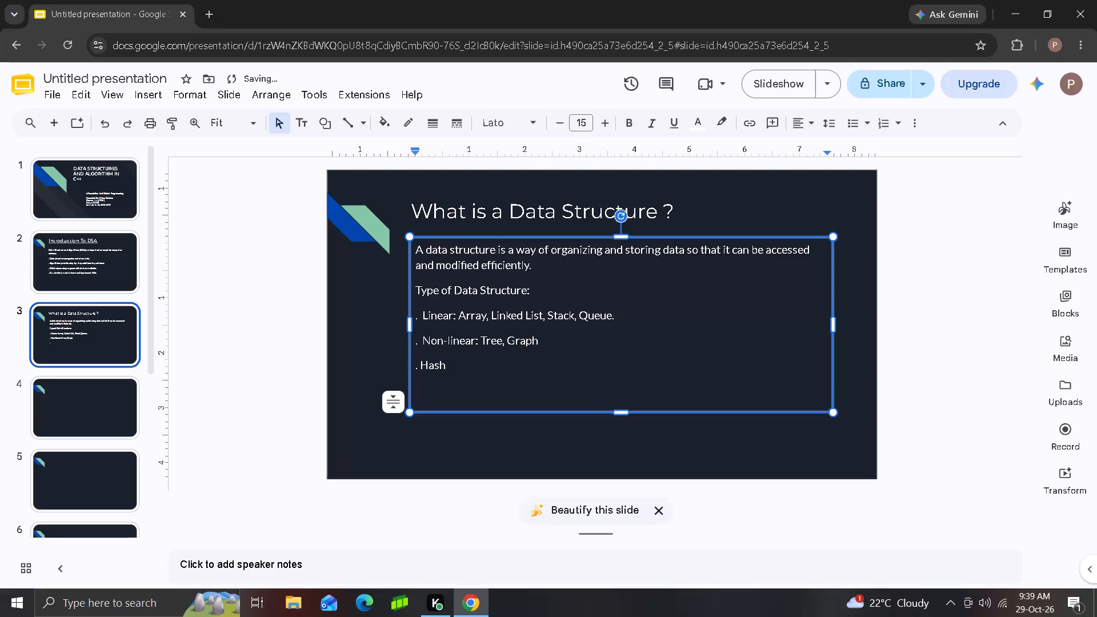
pyautogui.press('=')
pyautogui.press('BackSpace')
pyautogui.press('BackSpace')
pyautogui.write('h-')
pyautogui.write('based')
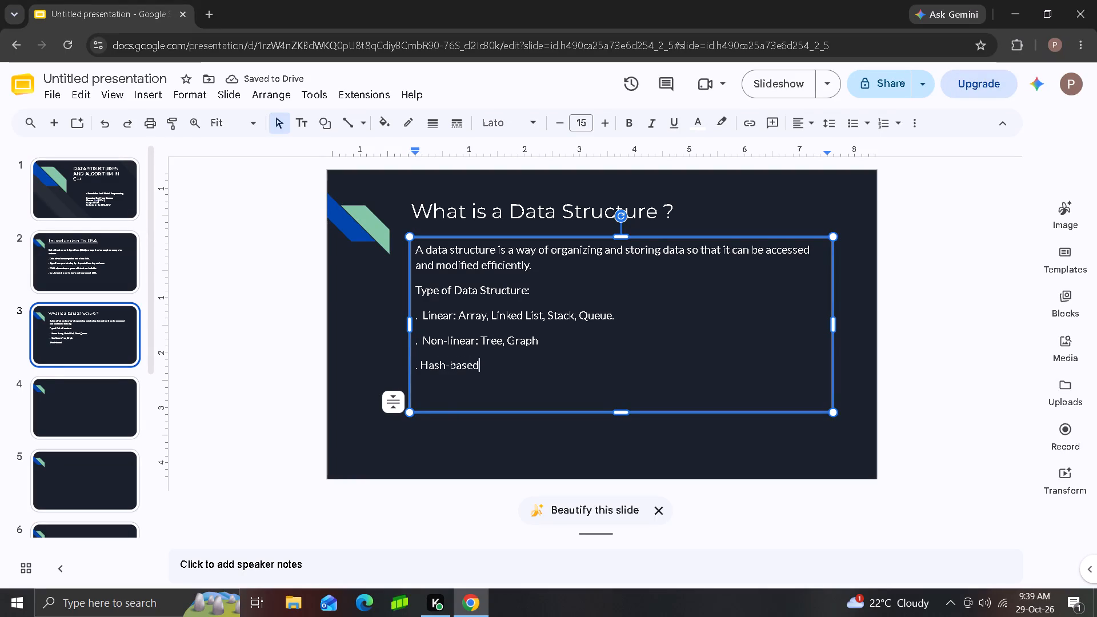
pyautogui.press(';')
pyautogui.press('BackSpace')
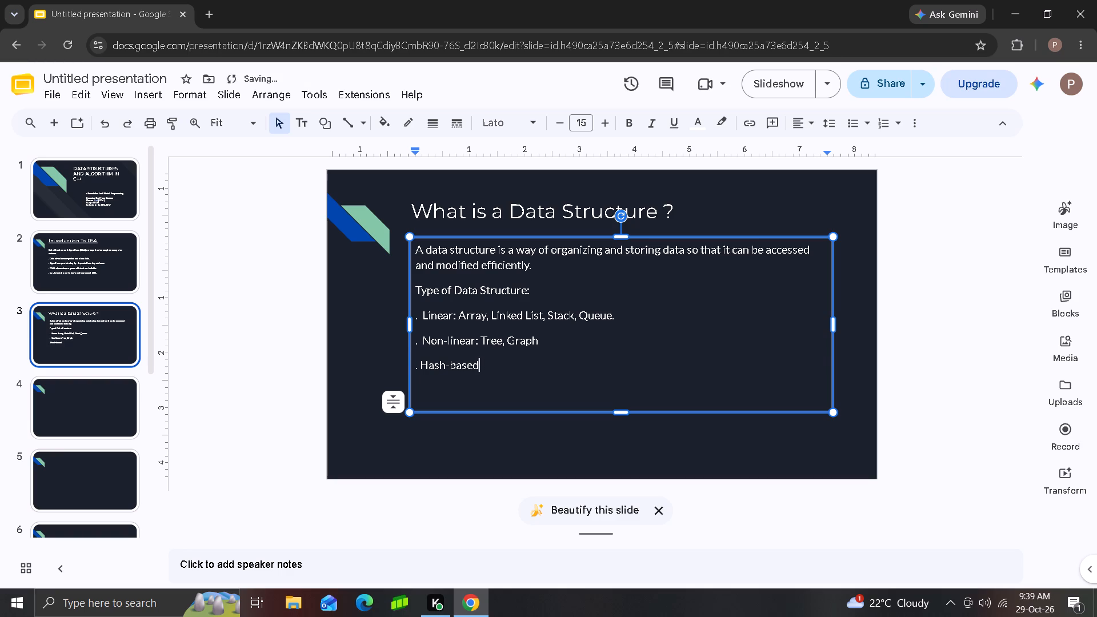
pyautogui.write(':')
pyautogui.press('space')
# List "Hash Table" after the "Hash-based:" label on slide 3.
pyautogui.write('Hash')
pyautogui.press('space')
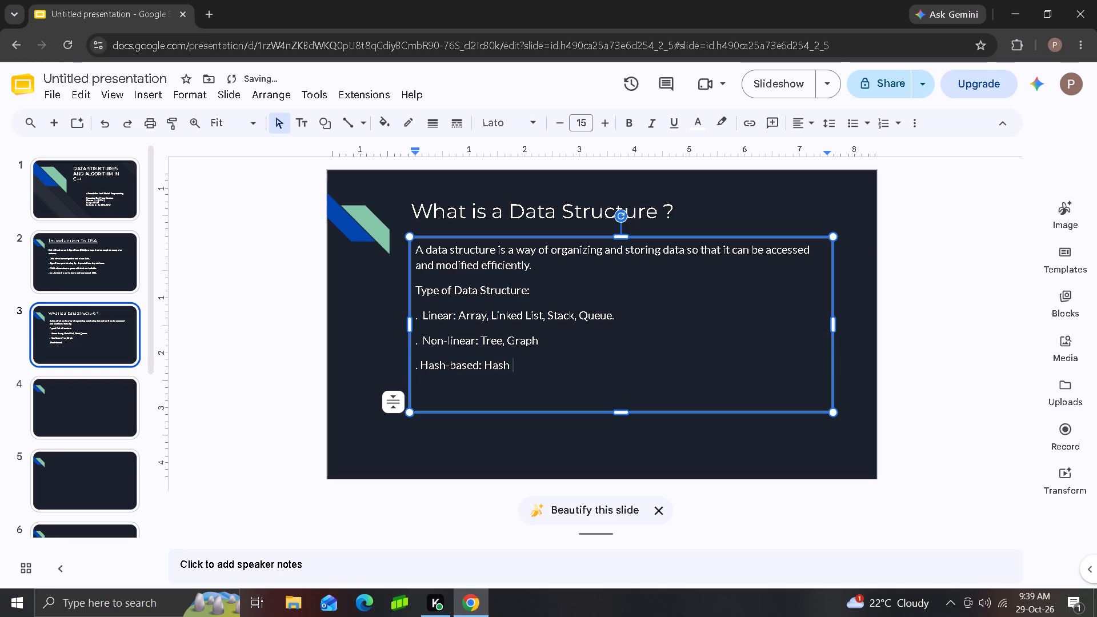
pyautogui.write('Table')
# Start a line below the hash-based types with the word "Example".
pyautogui.press('Return')
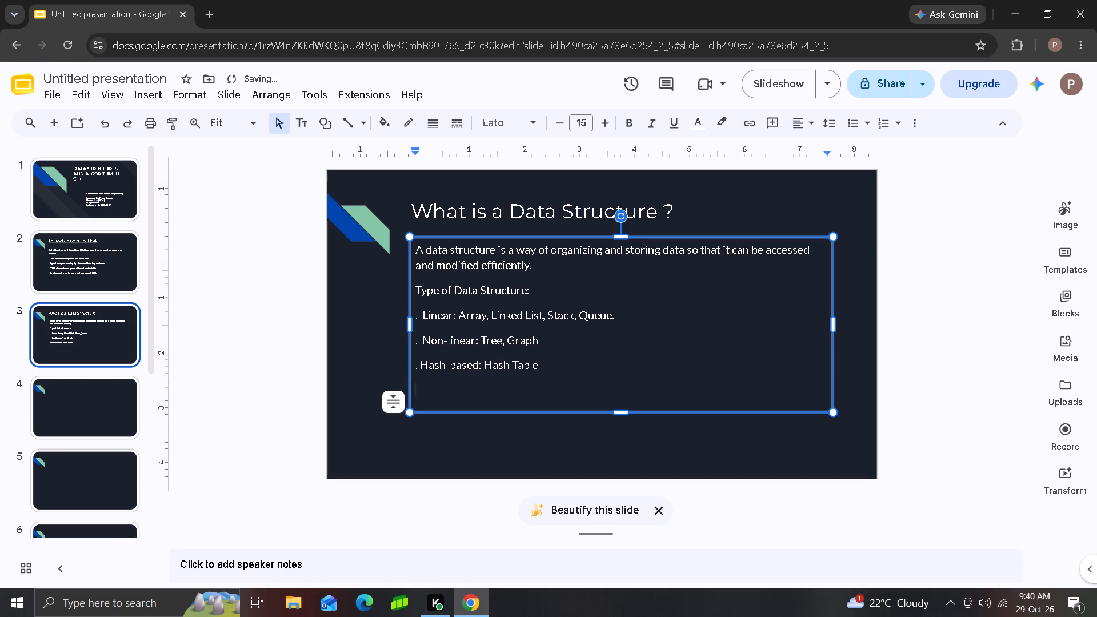
pyautogui.press('e')
pyautogui.press('BackSpace')
pyautogui.write('Examole')
pyautogui.press('BackSpace')
pyautogui.press('BackSpace')
pyautogui.press('BackSpace')
pyautogui.write('ple')
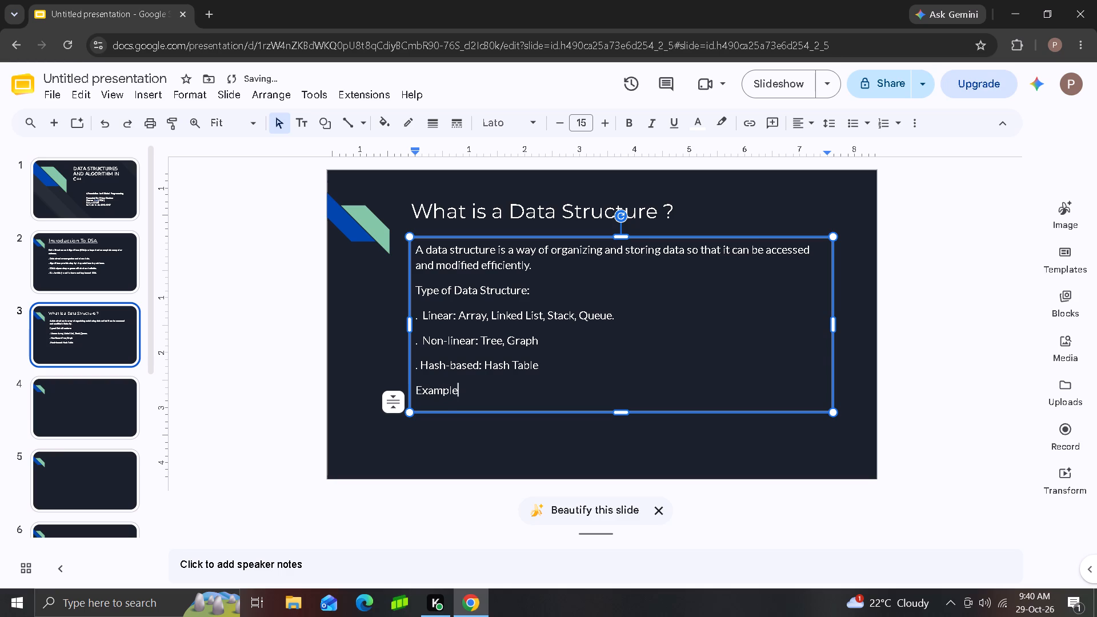
# Continue the example line after "Example" with ": An array stores".
pyautogui.write(': Arr')
pyautogui.press('BackSpace')
pyautogui.press('BackSpace')
pyautogui.press('BackSpace')
pyautogui.write('Am')
pyautogui.press('BackSpace')
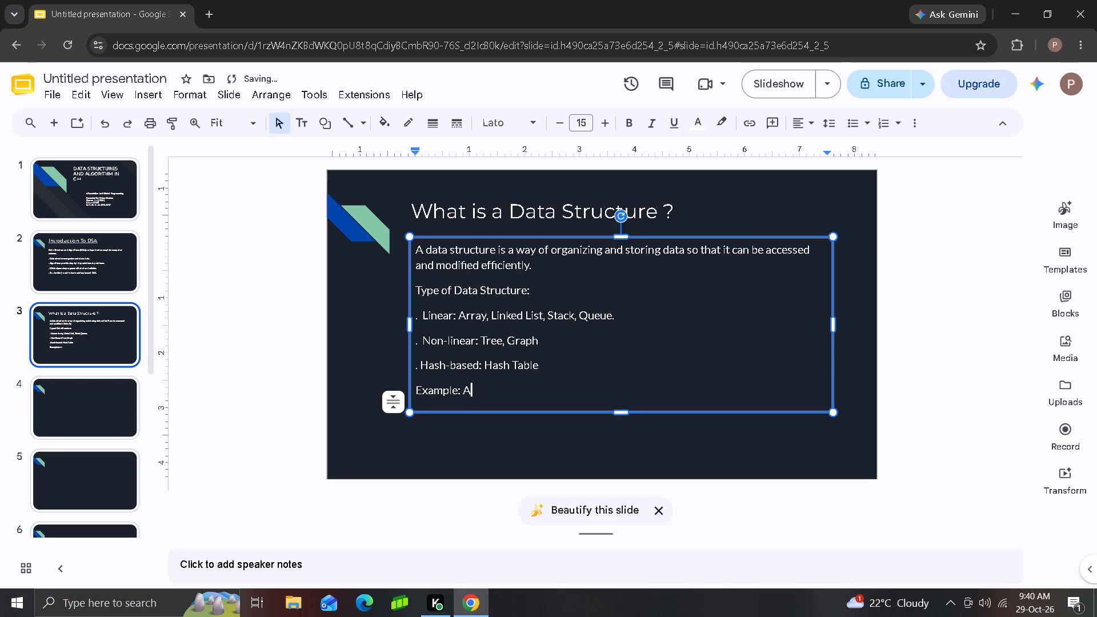
pyautogui.write('n array')
pyautogui.press('space')
pyautogui.write('stors')
pyautogui.press('BackSpace')
pyautogui.write('es')
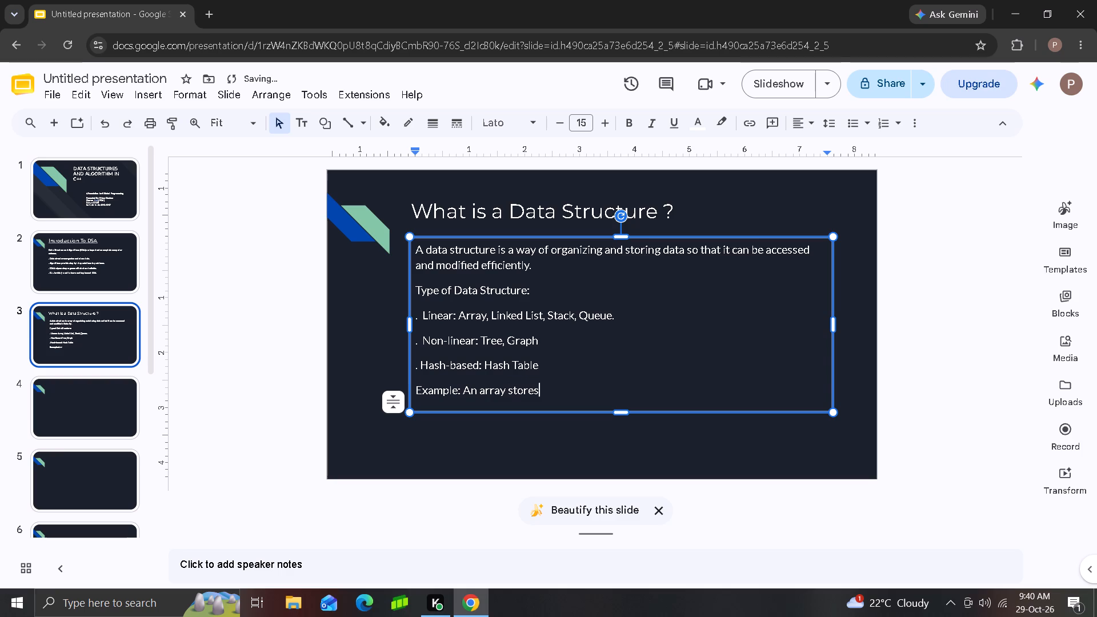
# Complete the example sentence on slide 3 with "multiple values under one variable name.".
pyautogui.press('space')
pyautogui.write('multiple')
pyautogui.press('space')
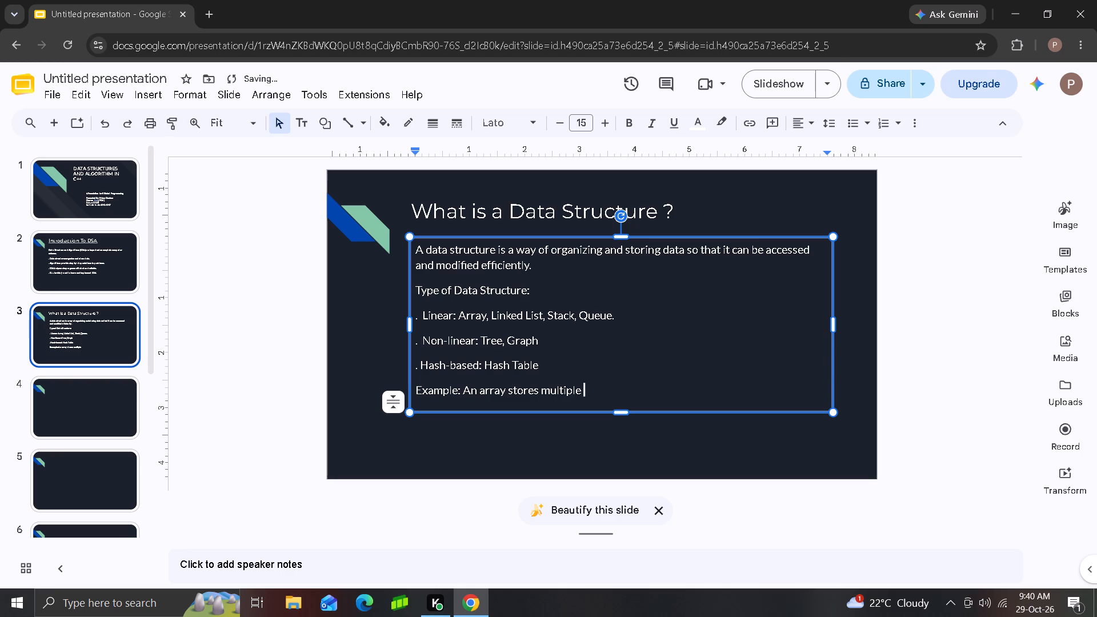
pyautogui.write('values')
pyautogui.press('space')
pyautogui.write('under om')
pyautogui.press('BackSpace')
pyautogui.write('ne')
pyautogui.press('space')
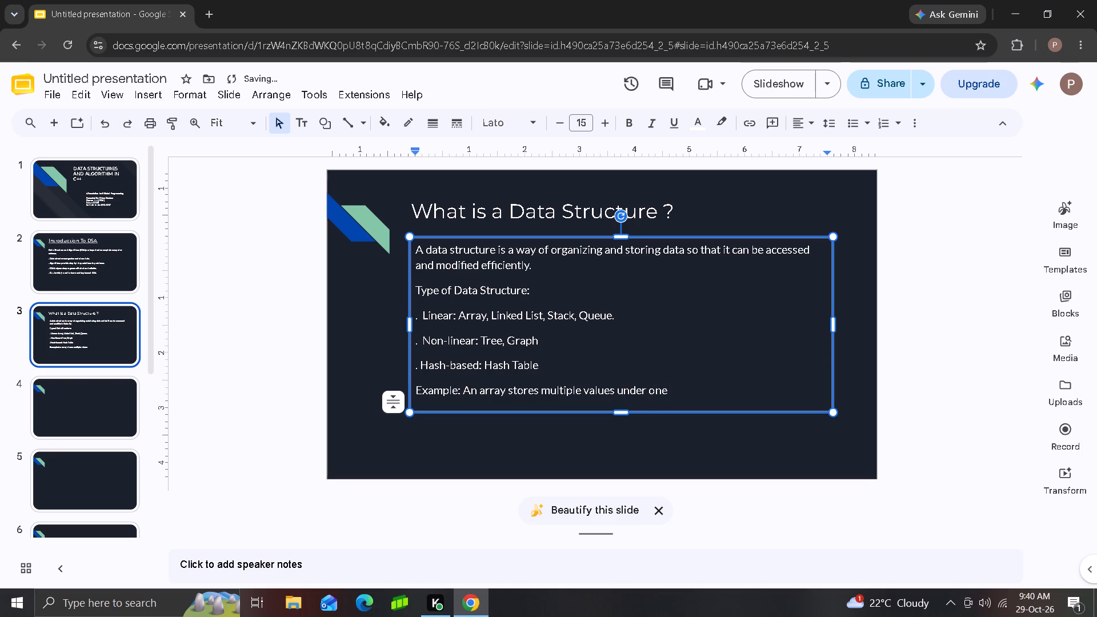
pyautogui.write('variable')
pyautogui.press('space')
pyautogui.write('name.')
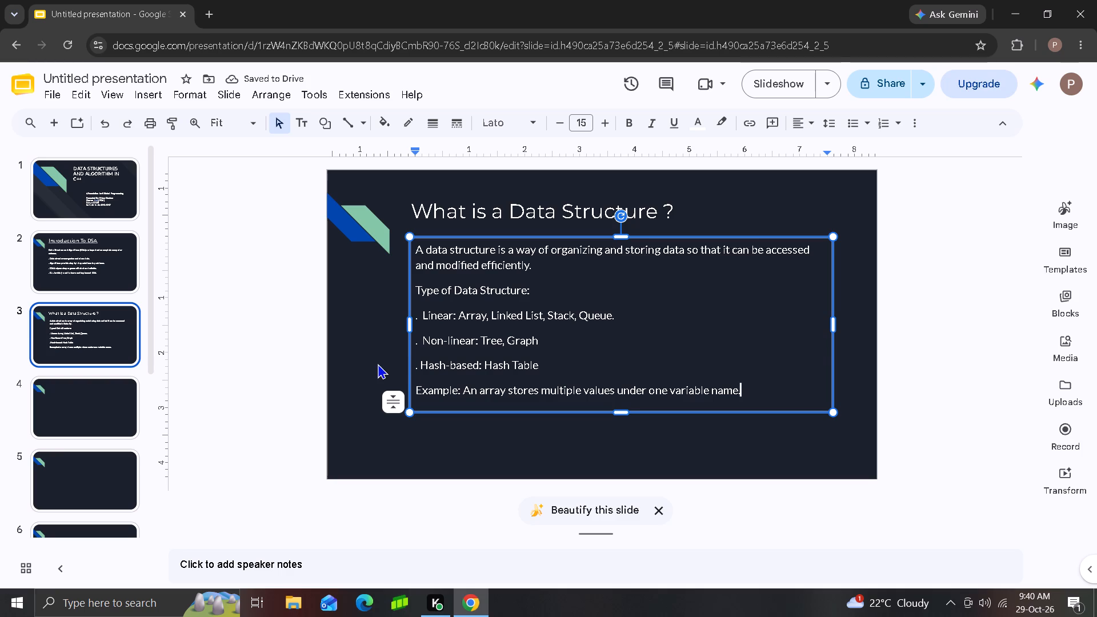
# Indent the "Linear:" line by two spaces before its period bullet.
pyautogui.click(421, 319)
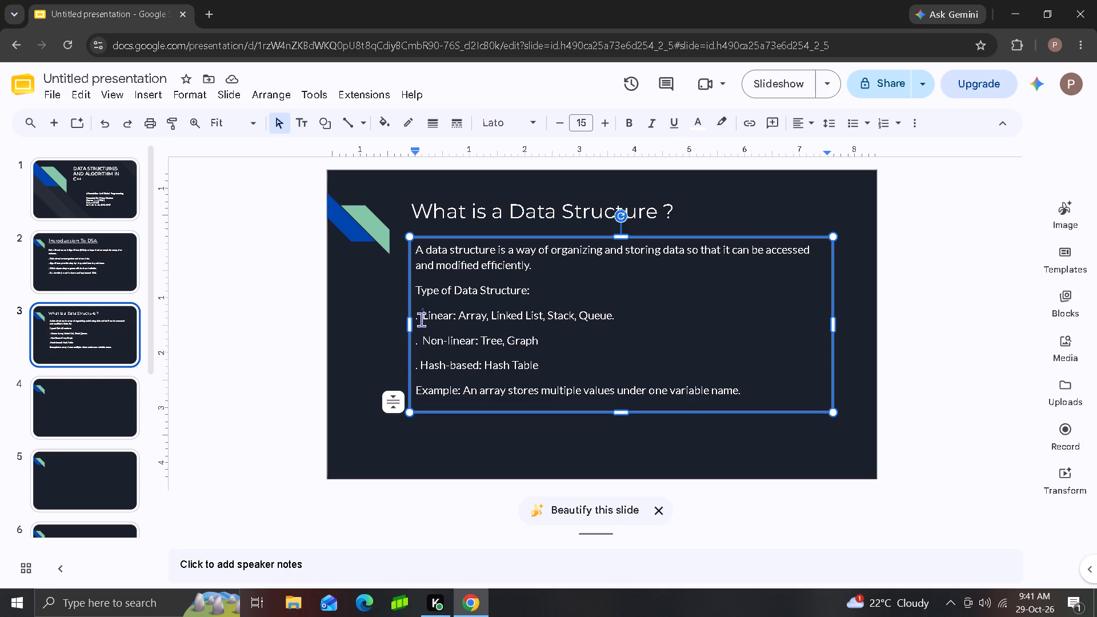
pyautogui.press('Left')
pyautogui.press('Left')
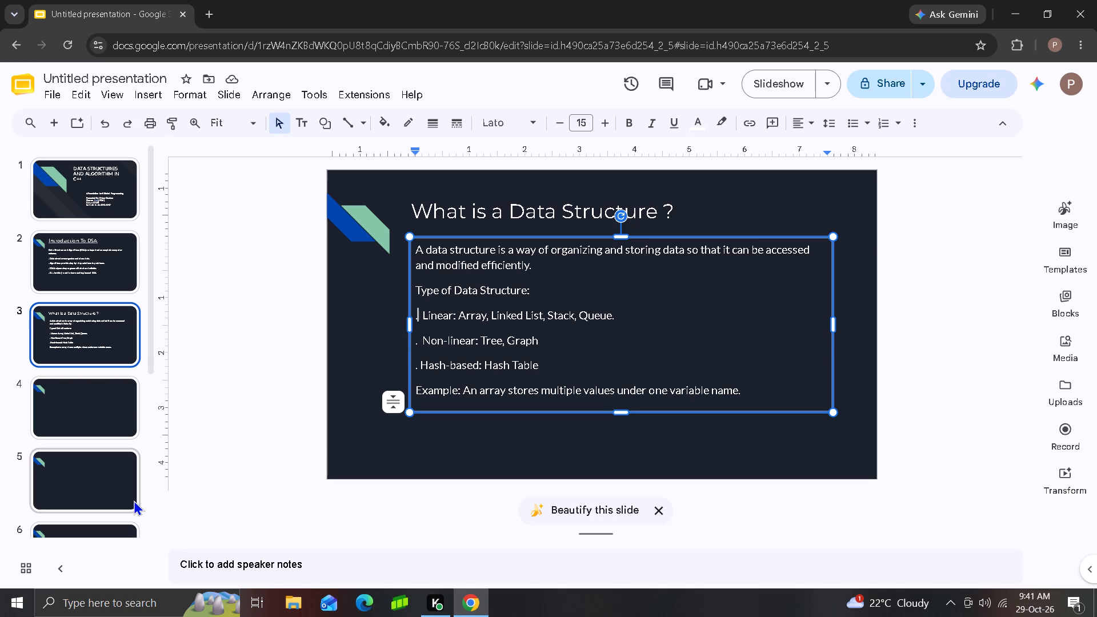
pyautogui.press('Left')
pyautogui.press('space')
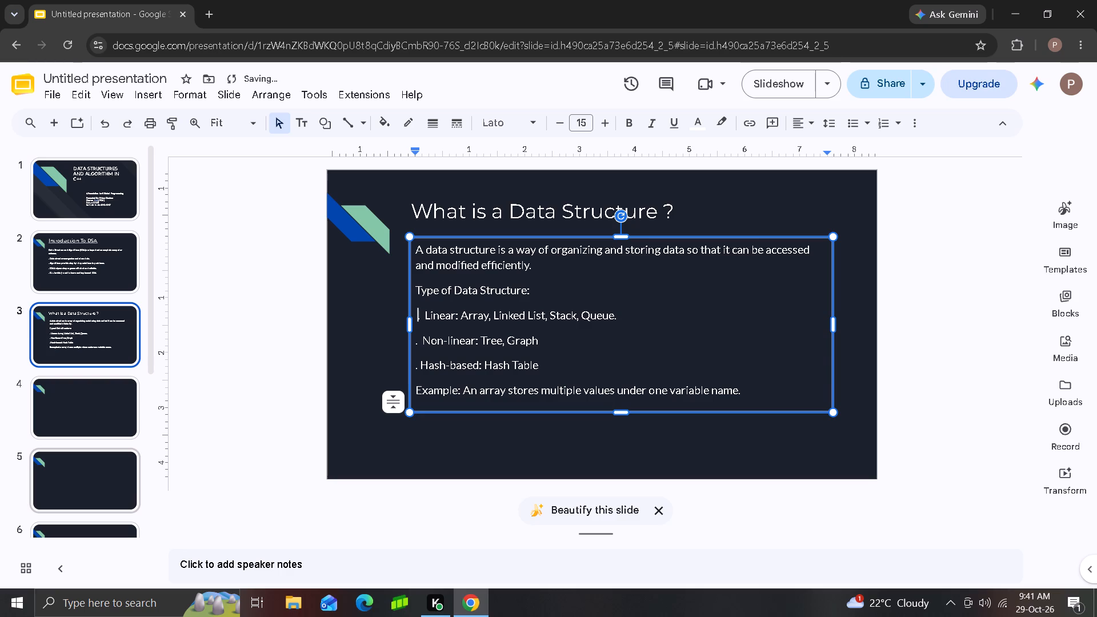
pyautogui.press('space')
# Indent the "Non-linear:" line on slide 3 by two spaces before its period bullet.
pyautogui.press('Down')
pyautogui.press('Left')
pyautogui.press('space')
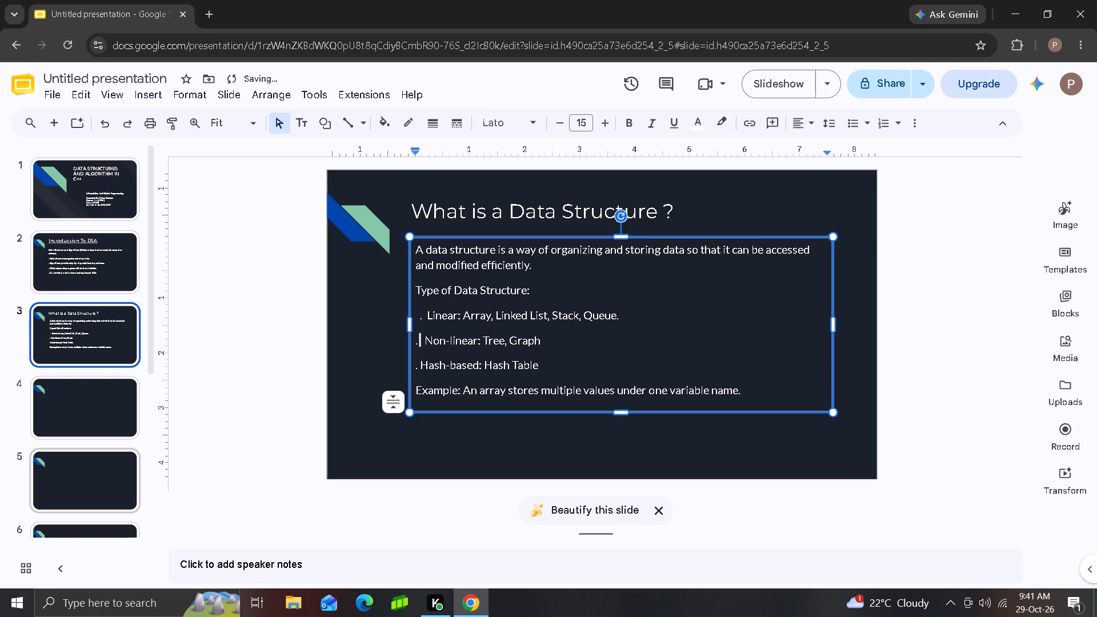
pyautogui.press('BackSpace')
pyautogui.press('Left')
pyautogui.press('space')
pyautogui.press('space')
# Indent the "Hash-based:" line on slide 3 by two spaces before its period bullet.
pyautogui.press('Down')
pyautogui.press('Left')
pyautogui.press('Left')
pyautogui.press('space')
pyautogui.press('space')
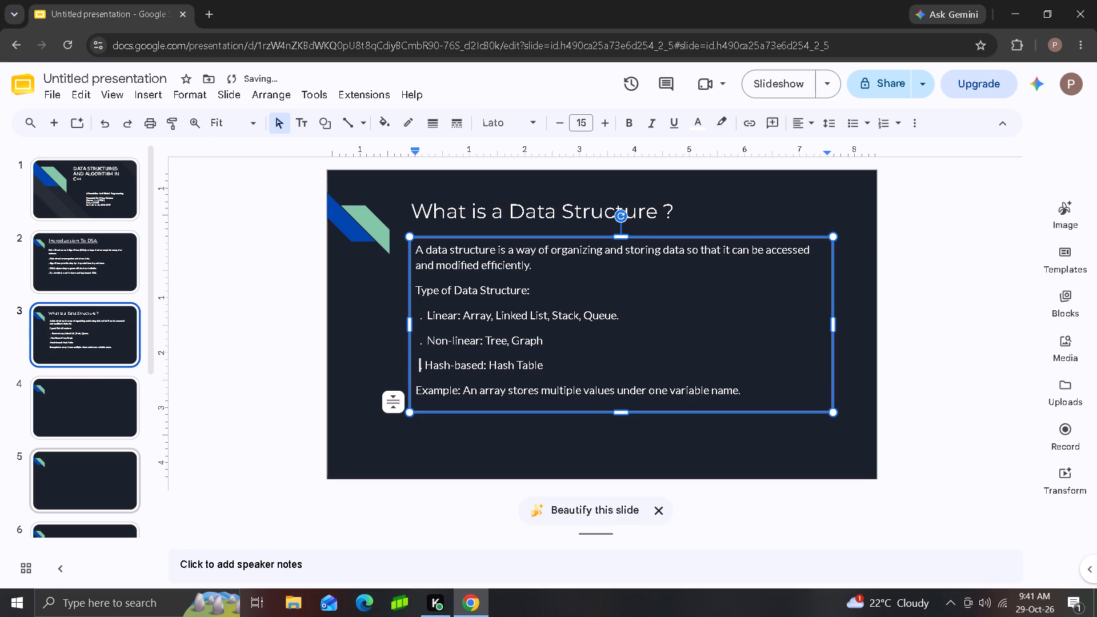
pyautogui.click(702, 326)
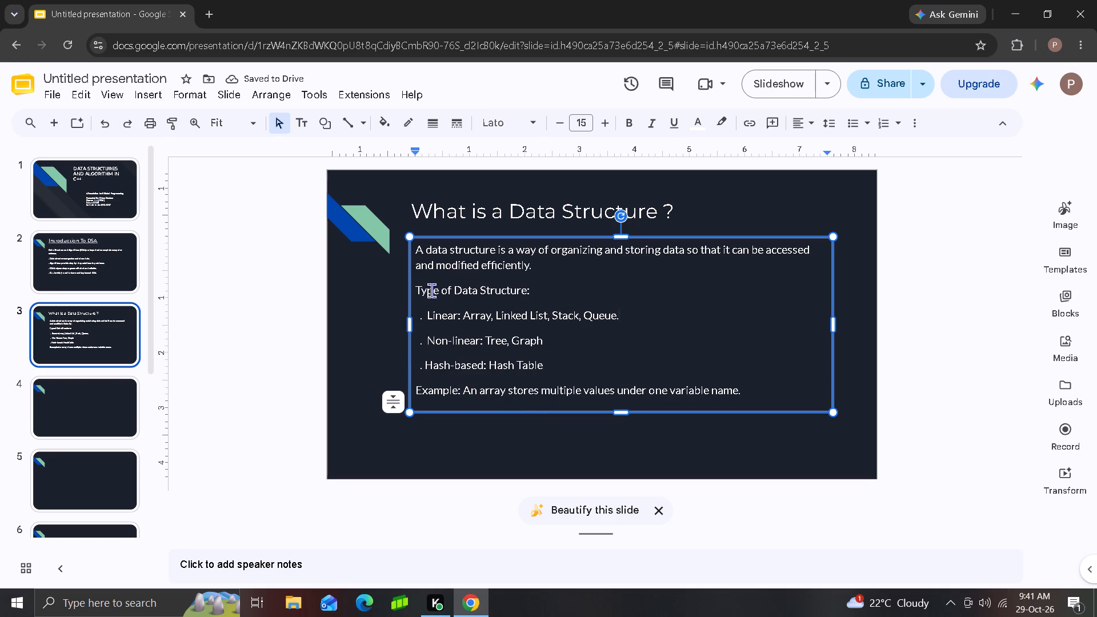
# Underline the "Type of Data Structure:" line on slide 3.
pyautogui.moveTo(417, 287); pyautogui.dragTo(436, 290)
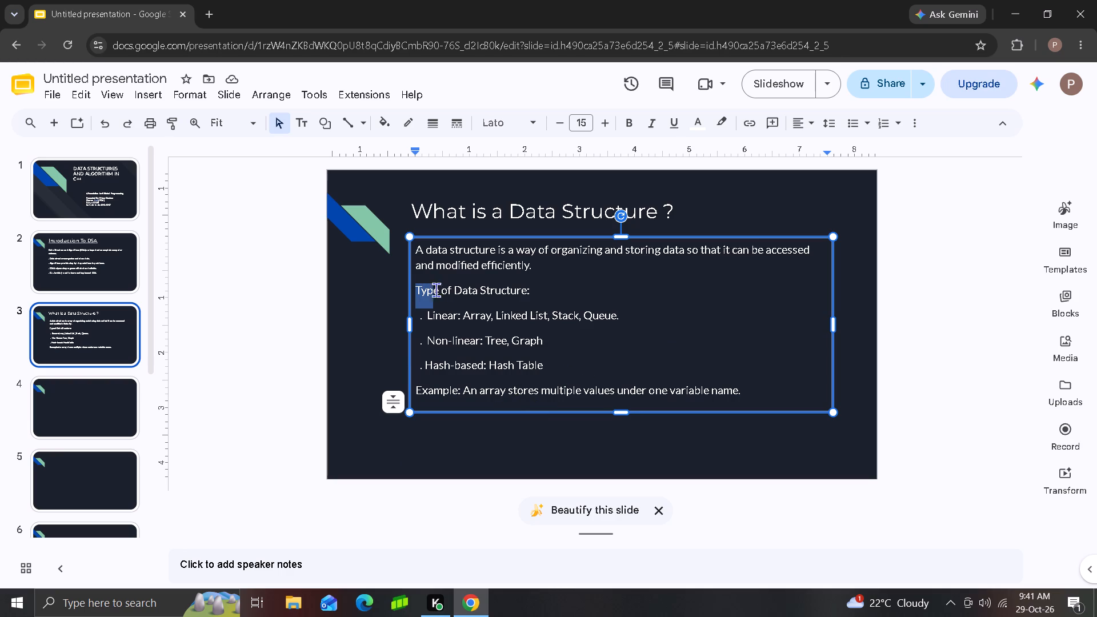
pyautogui.moveTo(436, 290); pyautogui.dragTo(541, 291)
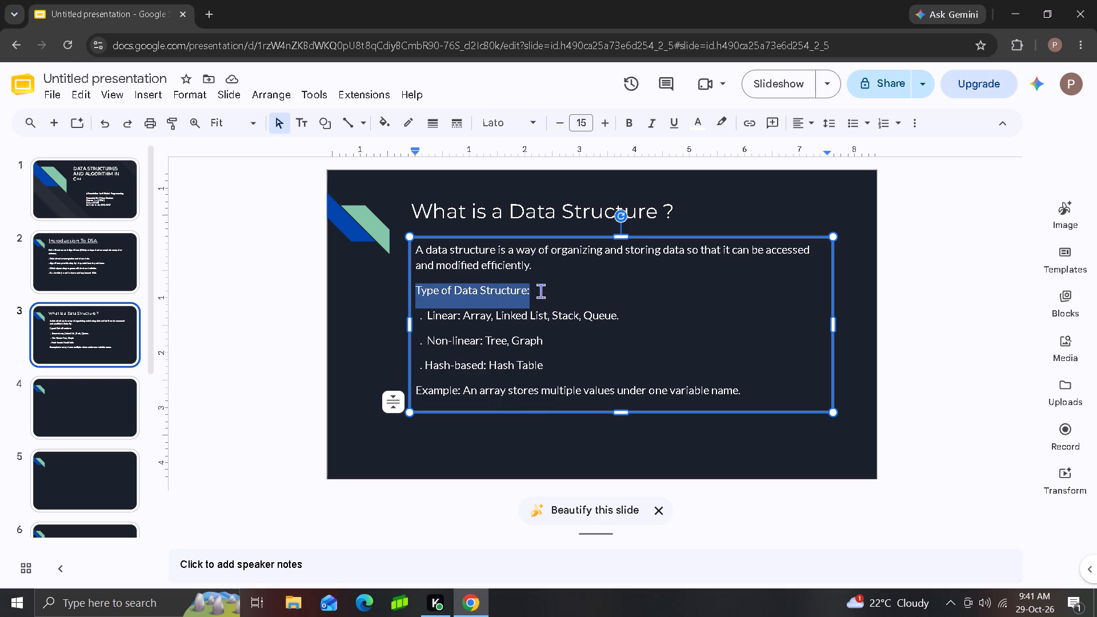
pyautogui.hotkey('ctrl', 'u')
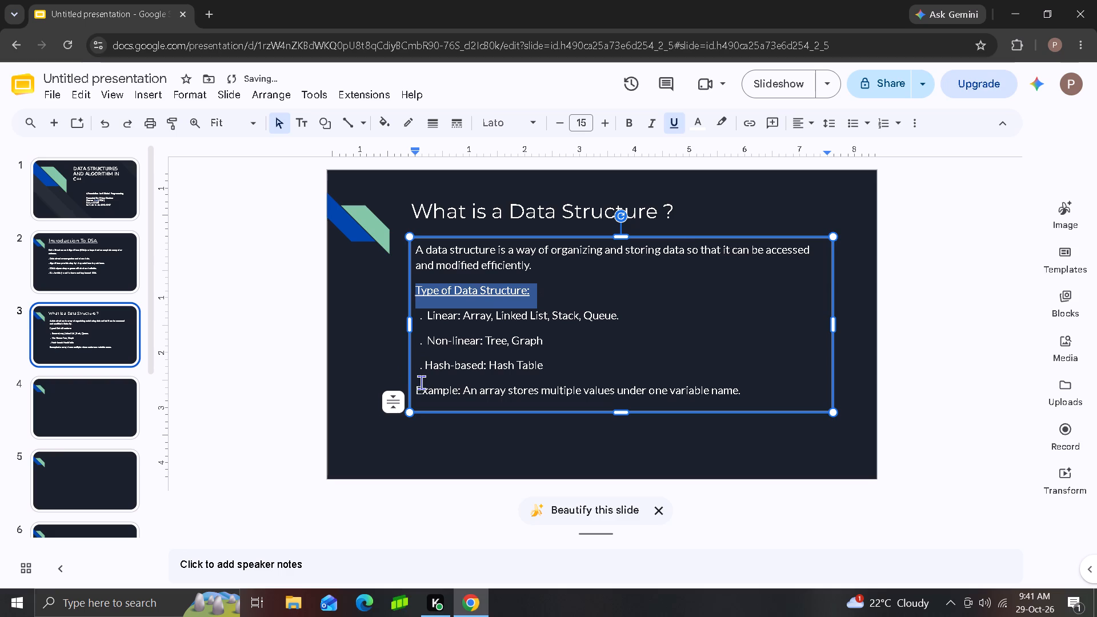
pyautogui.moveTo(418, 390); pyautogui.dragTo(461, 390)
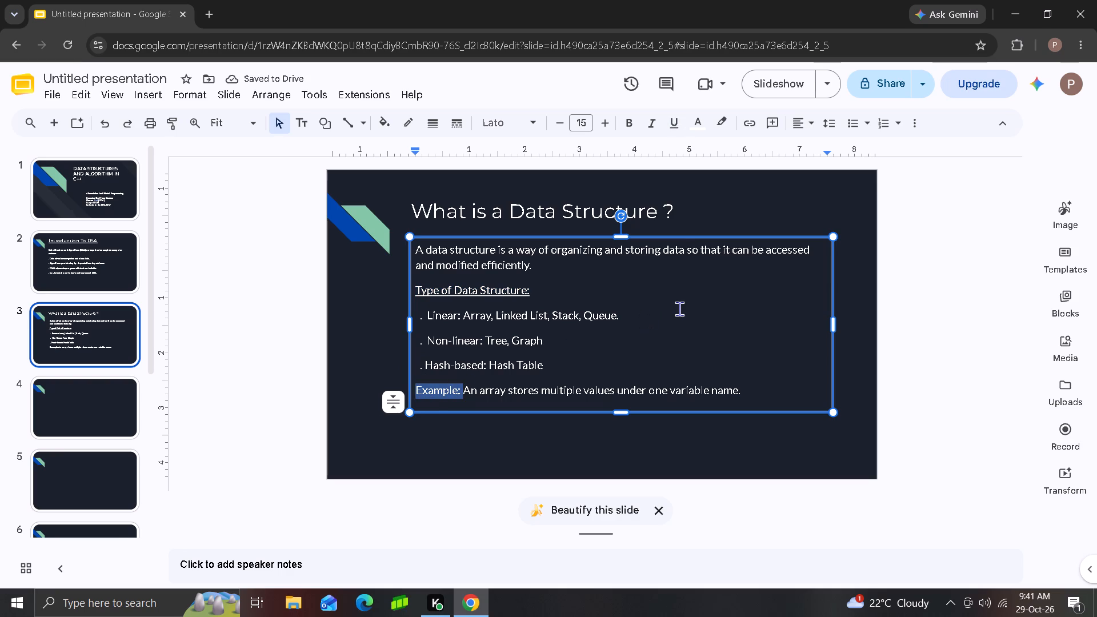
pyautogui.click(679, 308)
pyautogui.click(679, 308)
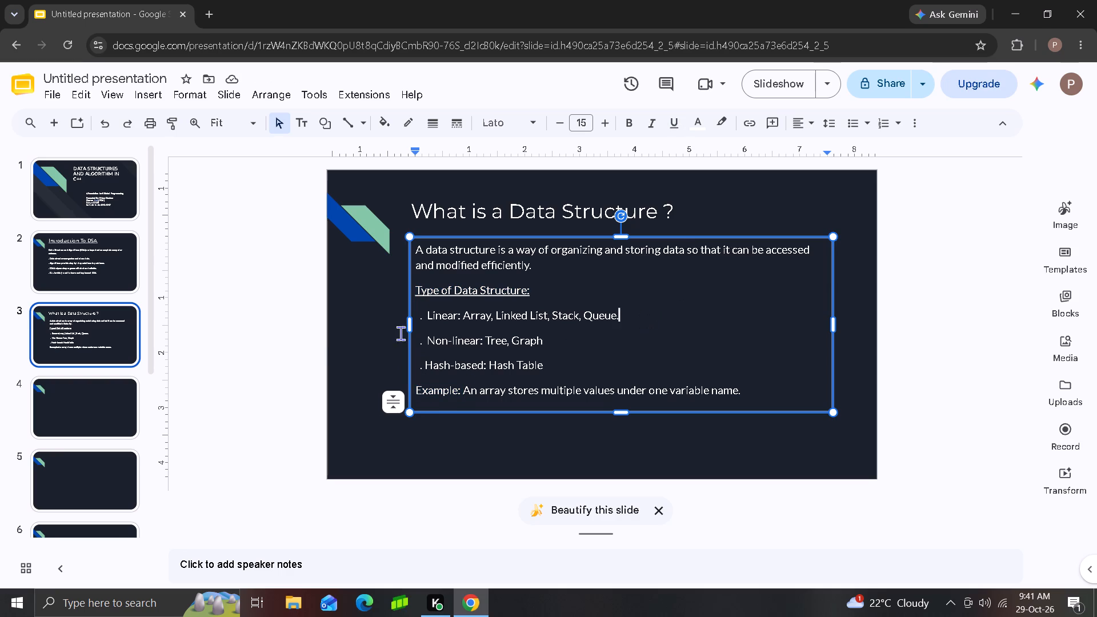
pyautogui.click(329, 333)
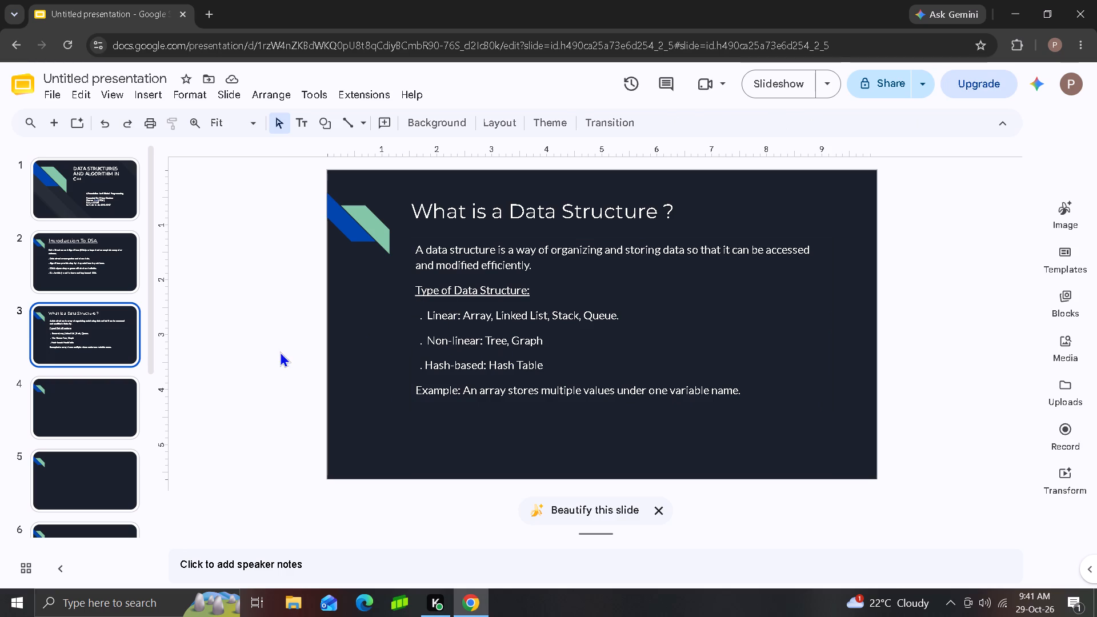
# Review the content and formatting of slides 1 to 3 and check the empty slide 4 that follows.
pyautogui.scroll(1, 254, 314)
pyautogui.scroll(-1, 254, 314)
pyautogui.scroll(1, 254, 314)
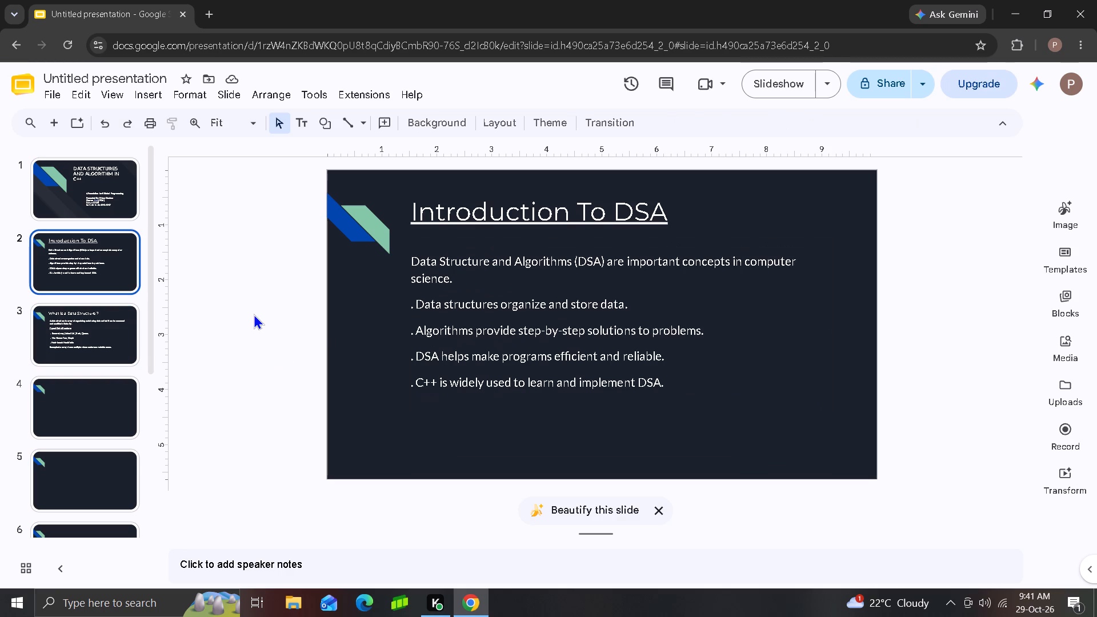
pyautogui.scroll(2, 254, 314)
pyautogui.scroll(-1, 254, 314)
pyautogui.scroll(1, 254, 314)
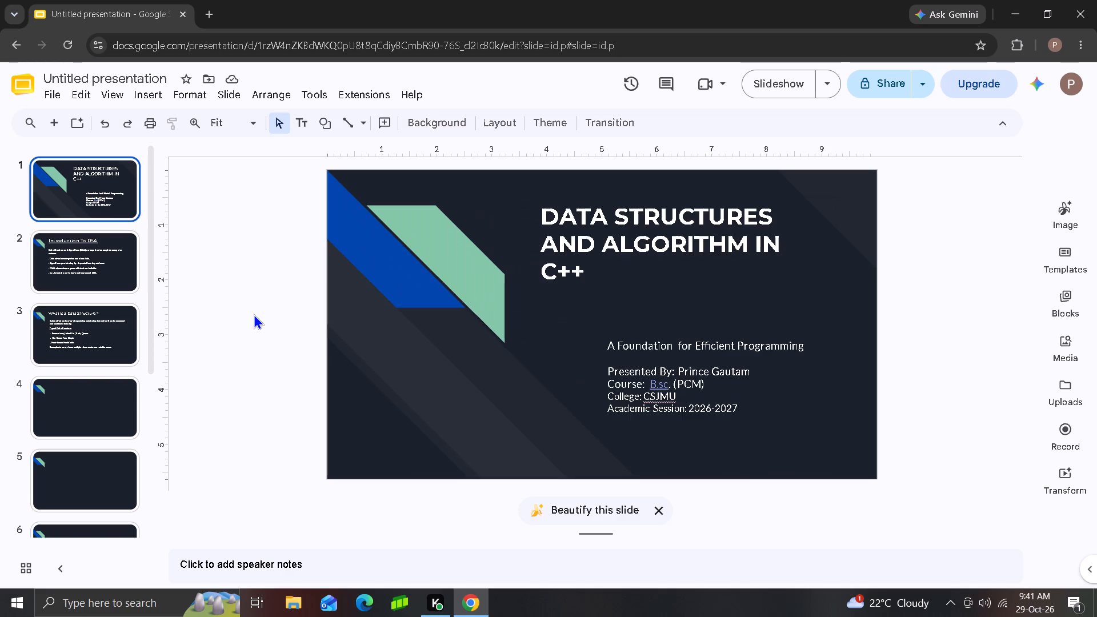
pyautogui.scroll(1, 254, 314)
pyautogui.scroll(-1, 254, 314)
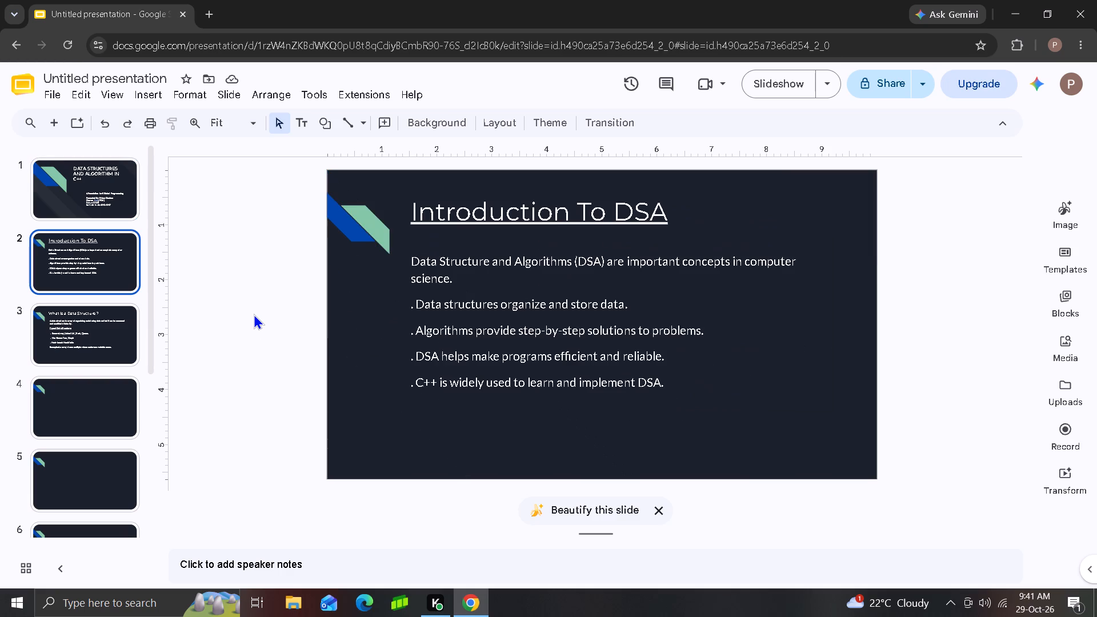
pyautogui.scroll(-1, 254, 314)
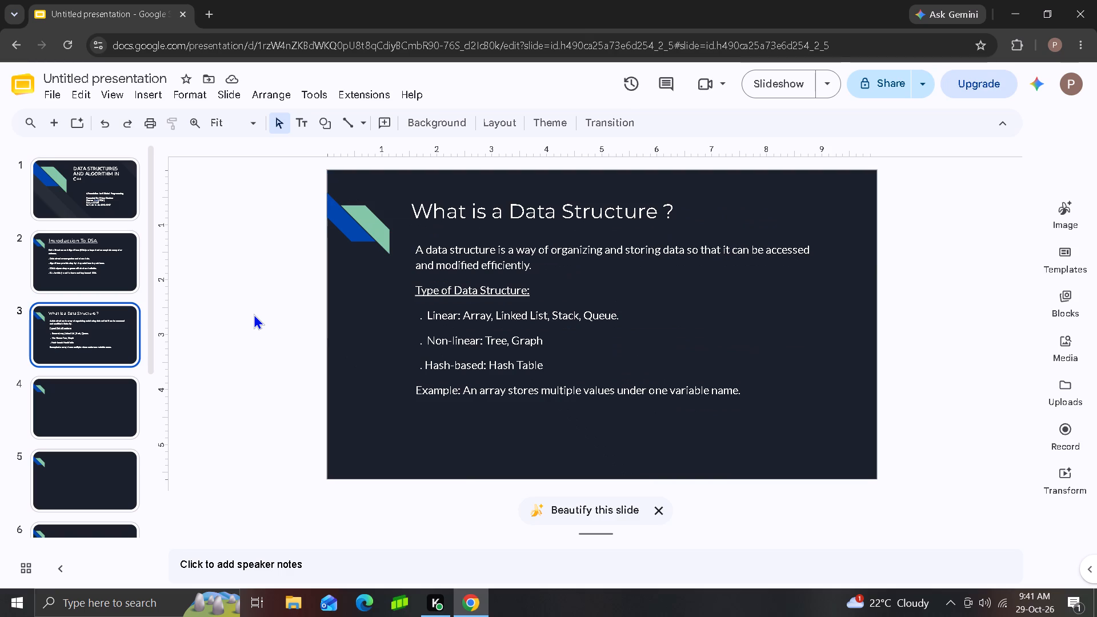
pyautogui.scroll(-1, 254, 314)
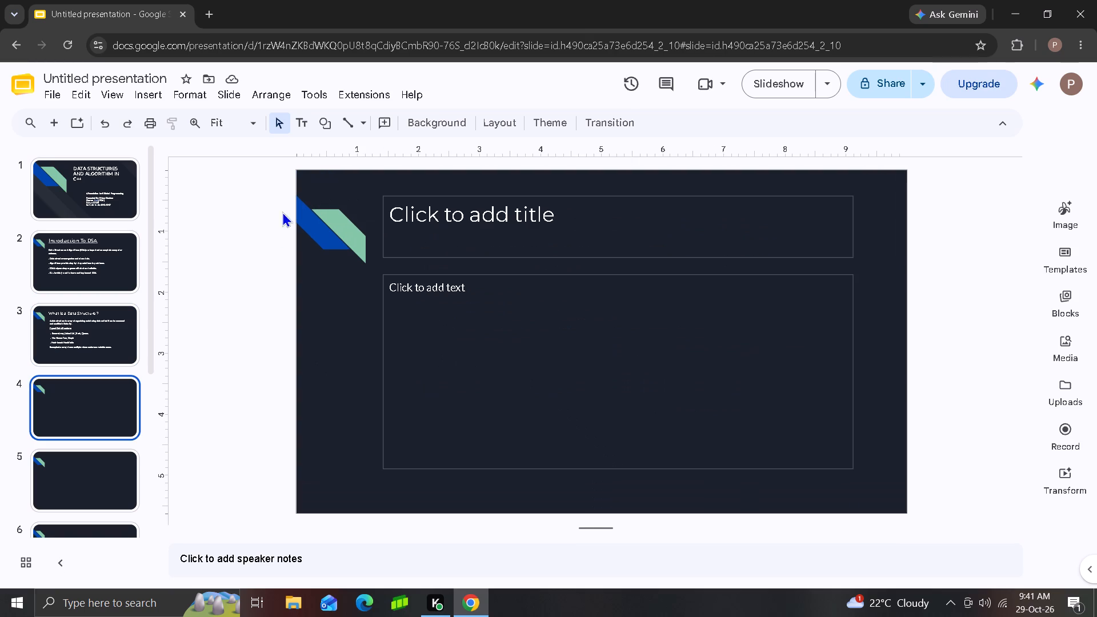
pyautogui.click(419, 214)
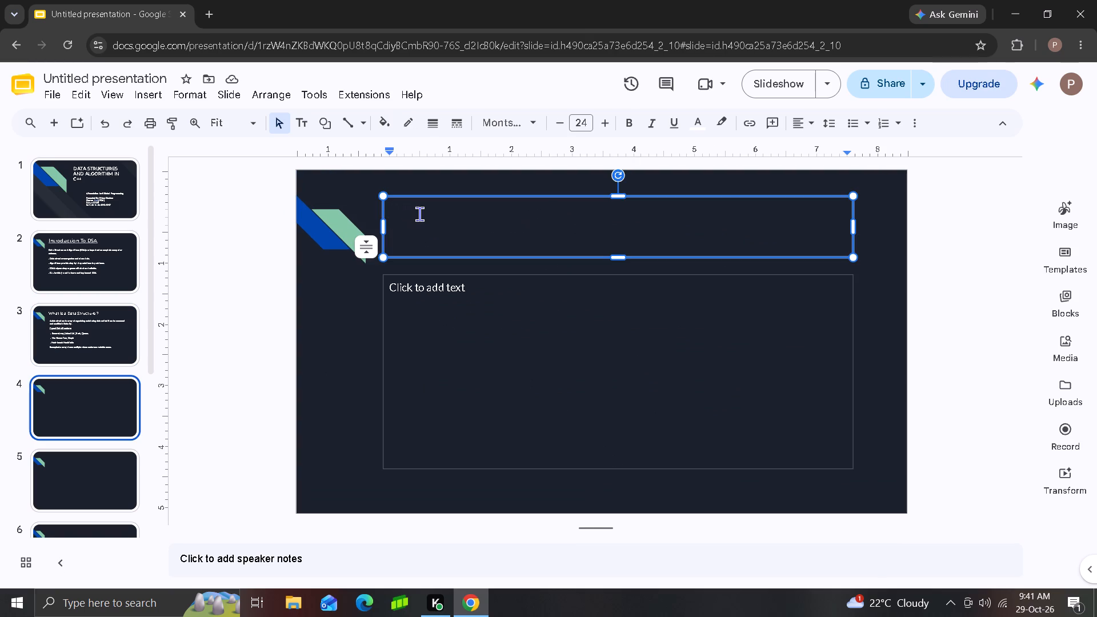
pyautogui.scroll(2, 419, 214)
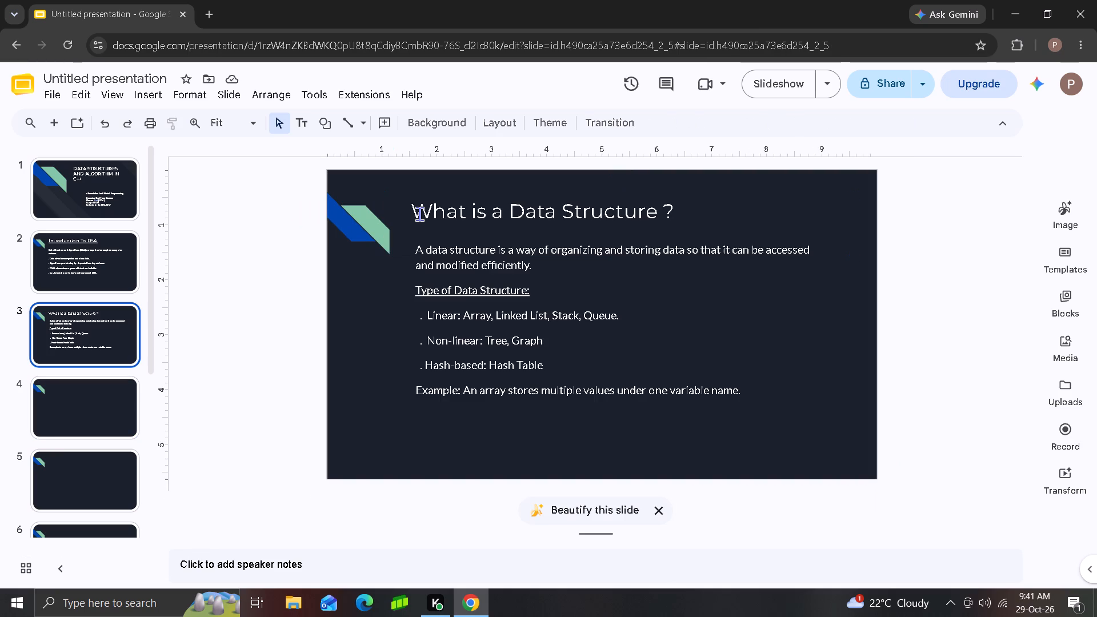
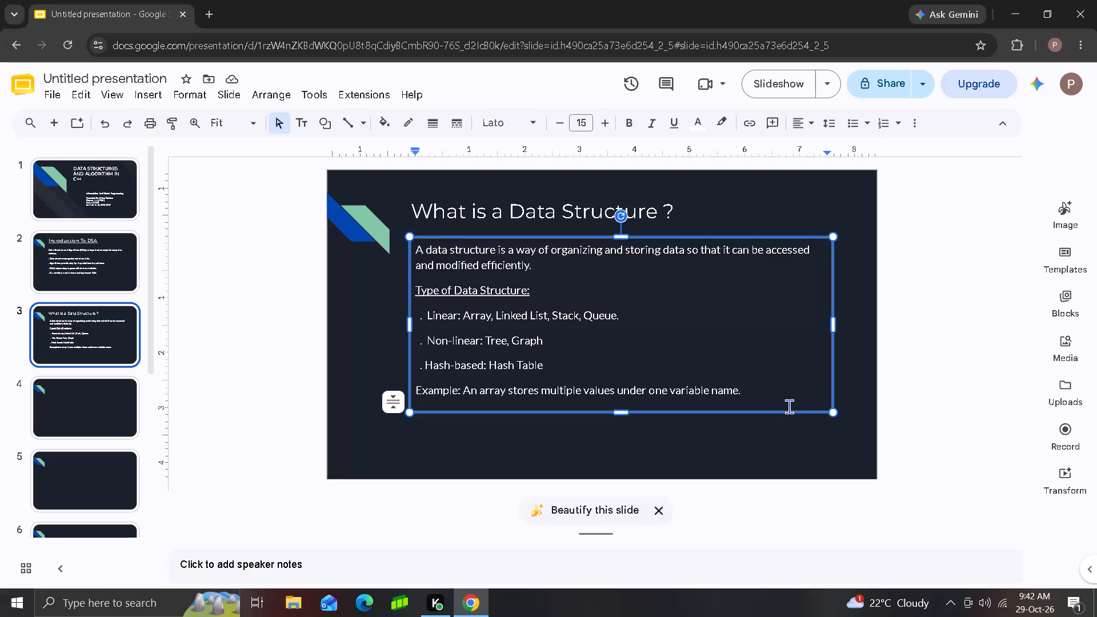
# Review the content of slides 2 and 3 again and go to the empty slide 4.
pyautogui.click(777, 405)
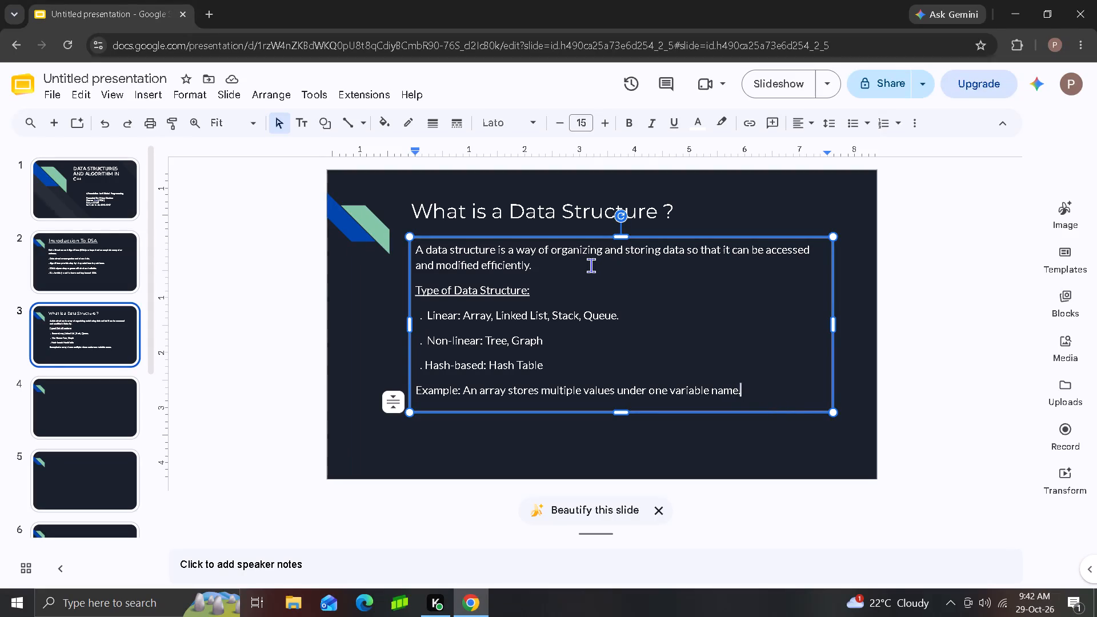
pyautogui.click(591, 265)
pyautogui.scroll(-1, 585, 415)
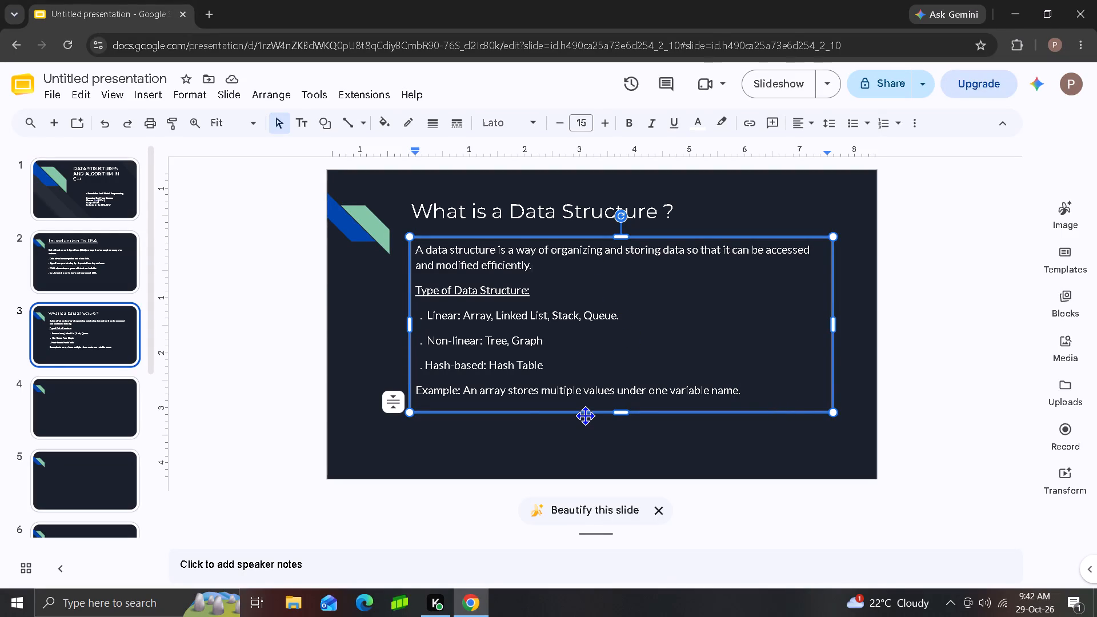
pyautogui.scroll(-1, 585, 415)
pyautogui.scroll(4, 585, 415)
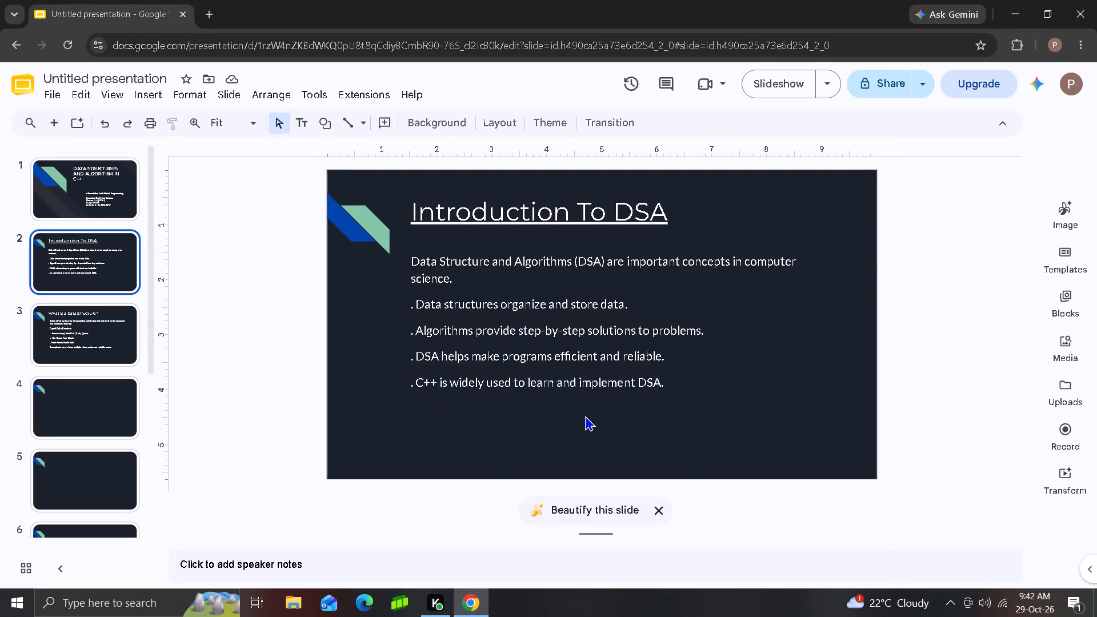
pyautogui.scroll(1, 585, 415)
pyautogui.scroll(-3, 585, 415)
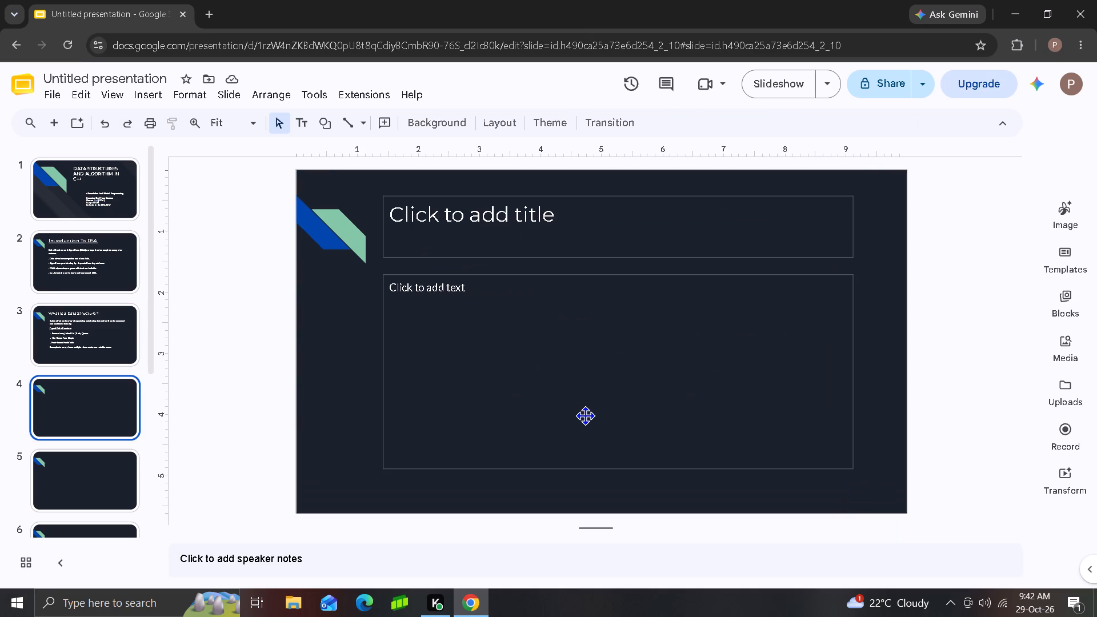
# Enter the title "What Is a Data Structure ?" on slide 4.
pyautogui.click(476, 211)
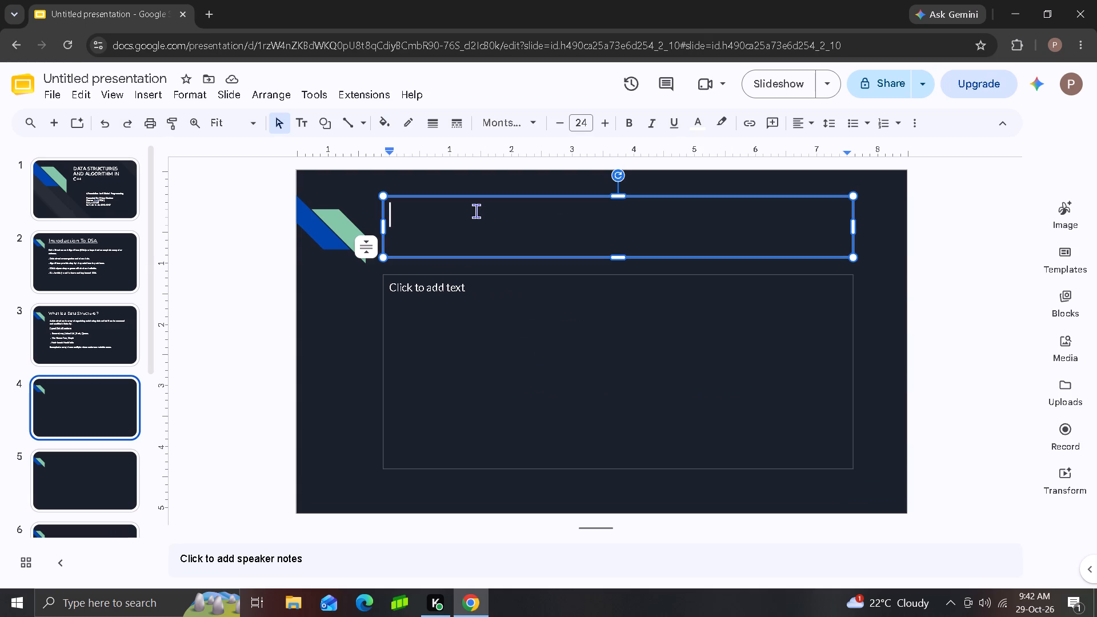
pyautogui.hotkey('shift', 'BackSpace')
pyautogui.hotkey('shift', 'w')
pyautogui.write('hat')
pyautogui.press('space')
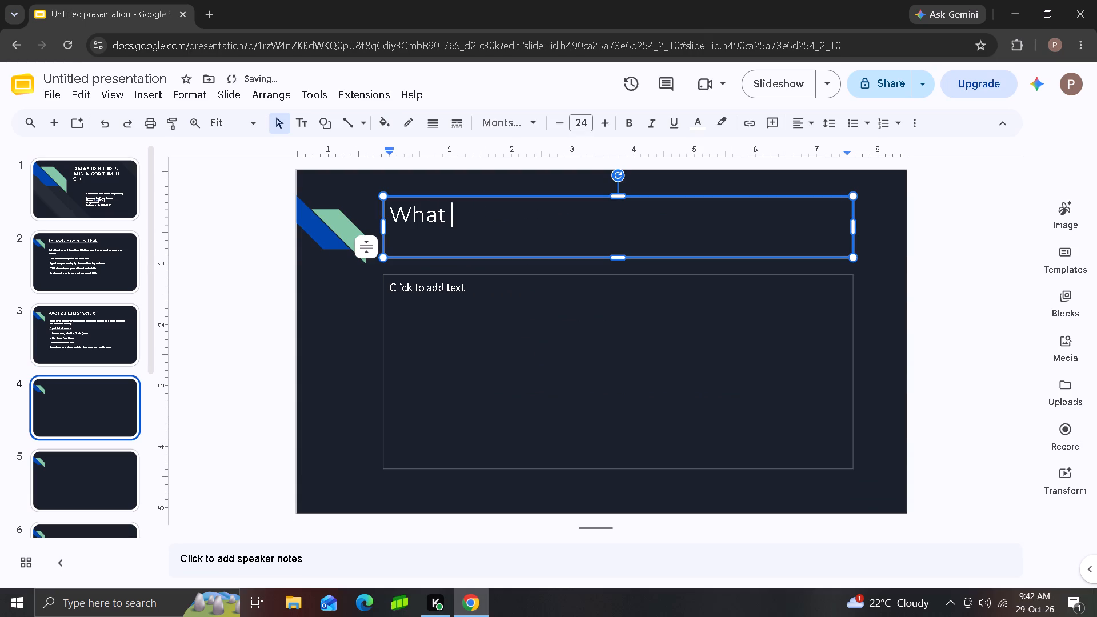
pyautogui.write('Is a Data')
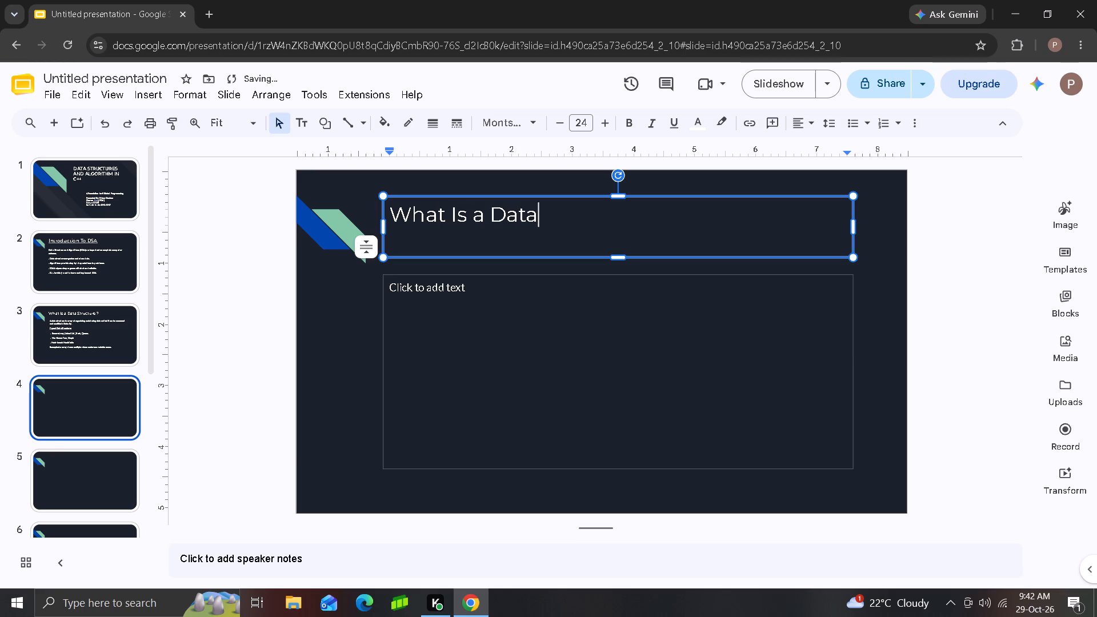
pyautogui.press('space')
pyautogui.write('Strucu')
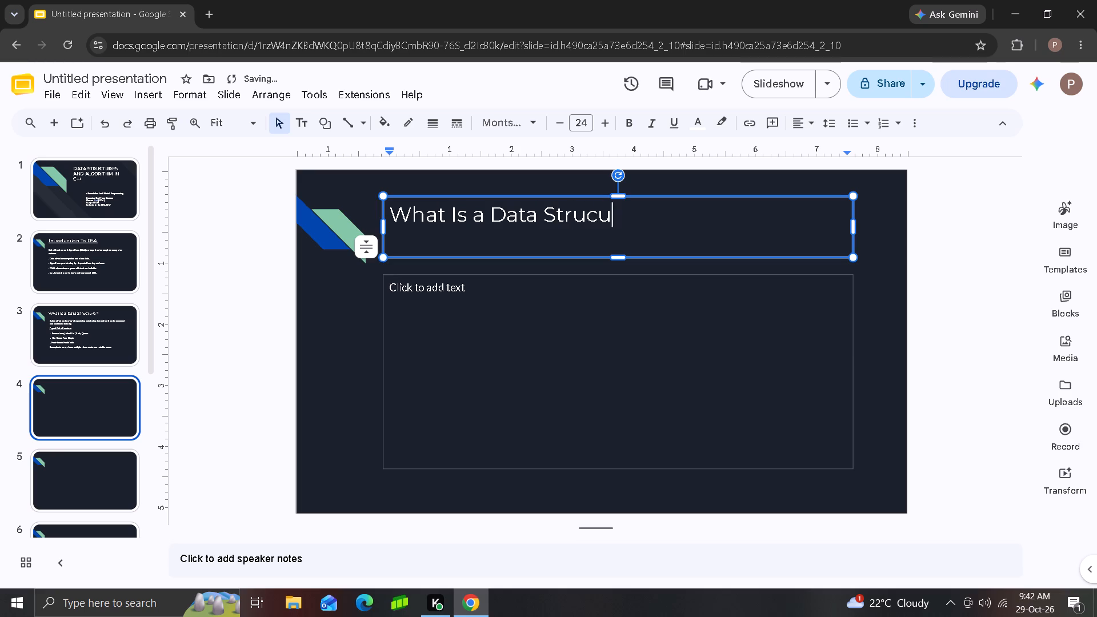
pyautogui.press('BackSpace')
pyautogui.press('t')
pyautogui.write('ure')
pyautogui.press('space')
pyautogui.write('?')
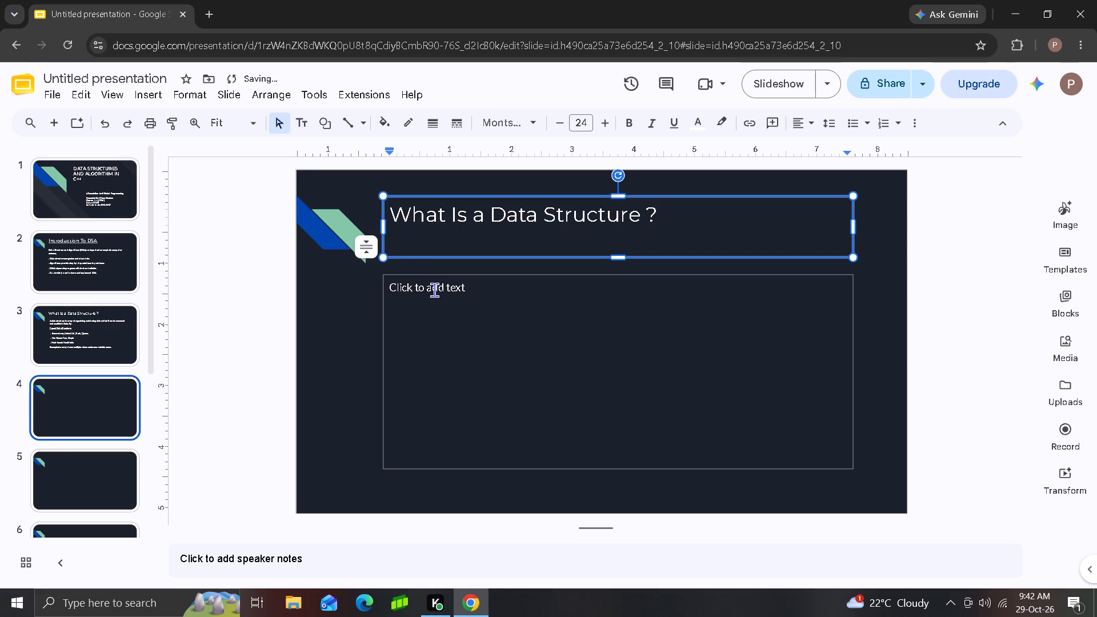
pyautogui.click(434, 290)
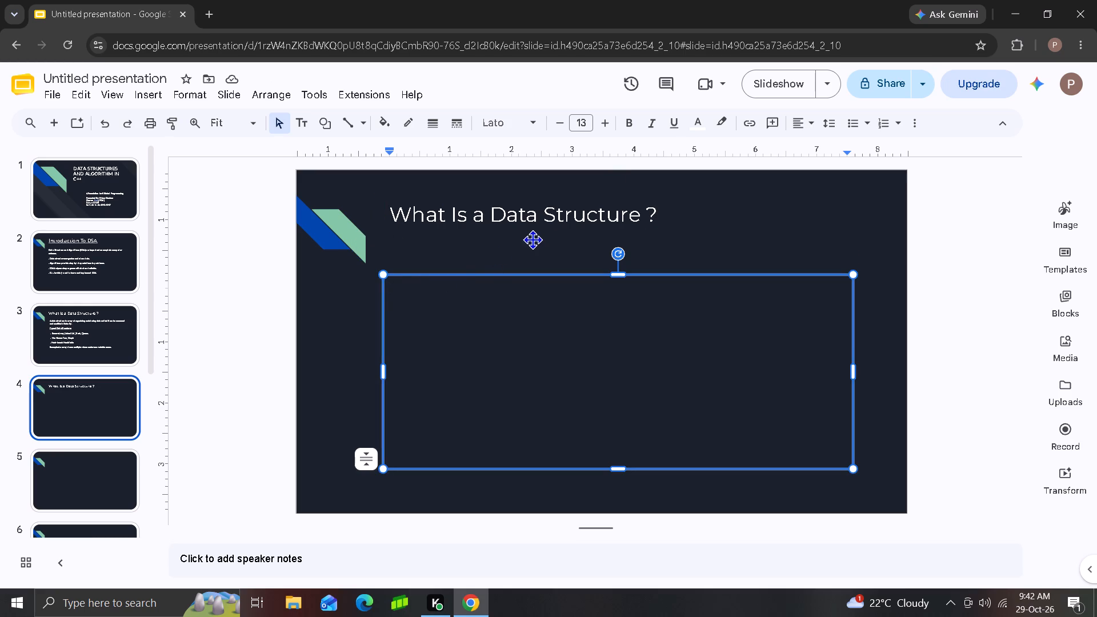
# Replace "a Data Structure" in slide 4's title so that it reads "What Is an Algorithm ?".
pyautogui.click(642, 217)
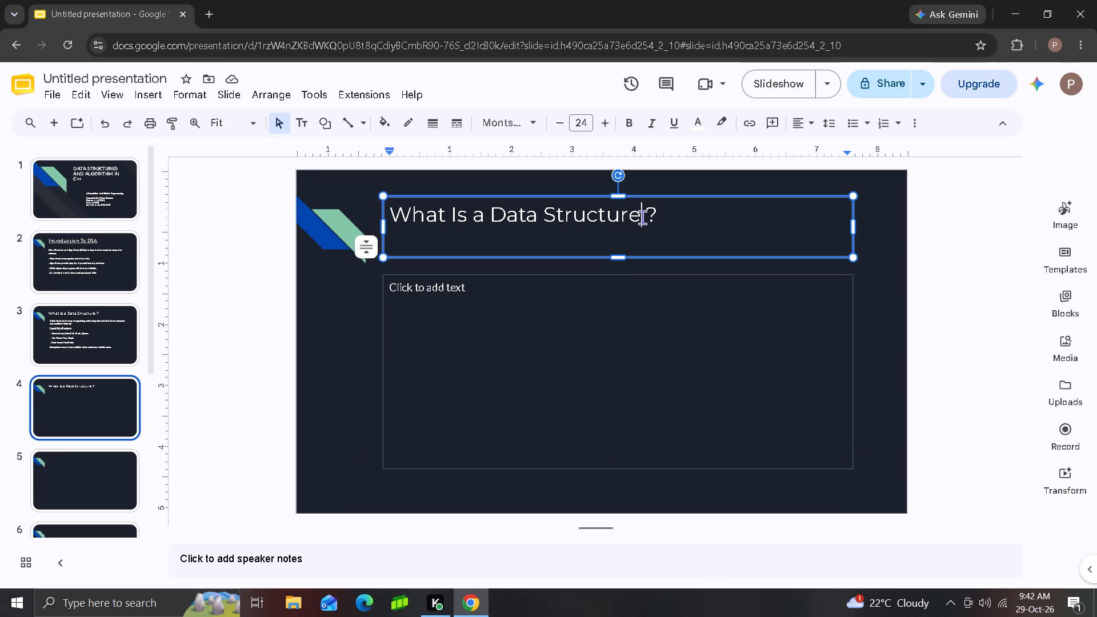
pyautogui.click(642, 217)
pyautogui.press('BackSpace')
pyautogui.press('BackSpace')
pyautogui.press('BackSpace')
pyautogui.press('BackSpace')
pyautogui.press('BackSpace')
pyautogui.press('BackSpace')
pyautogui.press('BackSpace')
pyautogui.press('BackSpace')
pyautogui.press('BackSpace')
pyautogui.press('BackSpace')
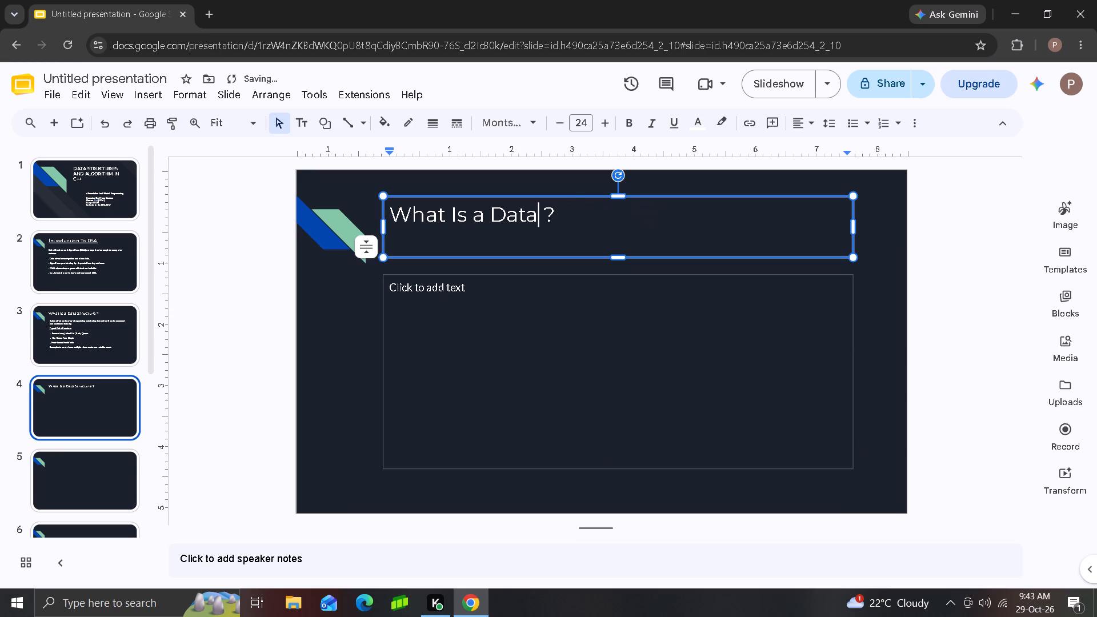
pyautogui.press('BackSpace')
pyautogui.press('BackSpace')
pyautogui.press('BackSpace')
pyautogui.press('BackSpace')
pyautogui.press('BackSpace')
pyautogui.write('n')
pyautogui.press('space')
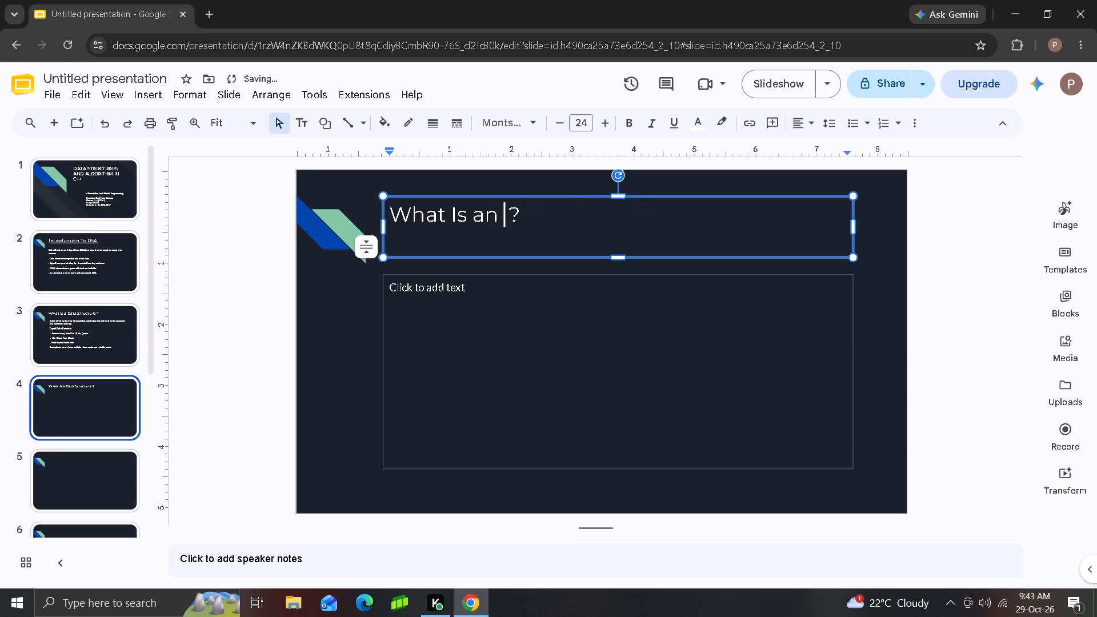
pyautogui.write('Alo')
pyautogui.press('BackSpace')
pyautogui.write('goru')
pyautogui.press('BackSpace')
pyautogui.write('ithm')
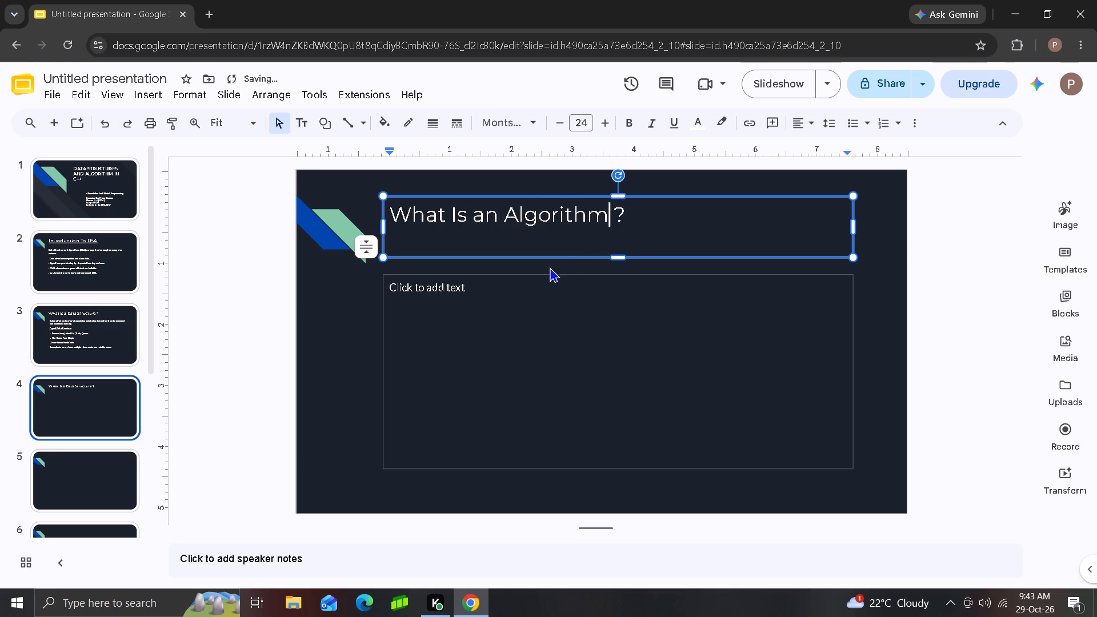
# Move slide 4's body text box up by about 0.4 inch, closer to the title.
pyautogui.click(512, 289)
pyautogui.click(486, 301)
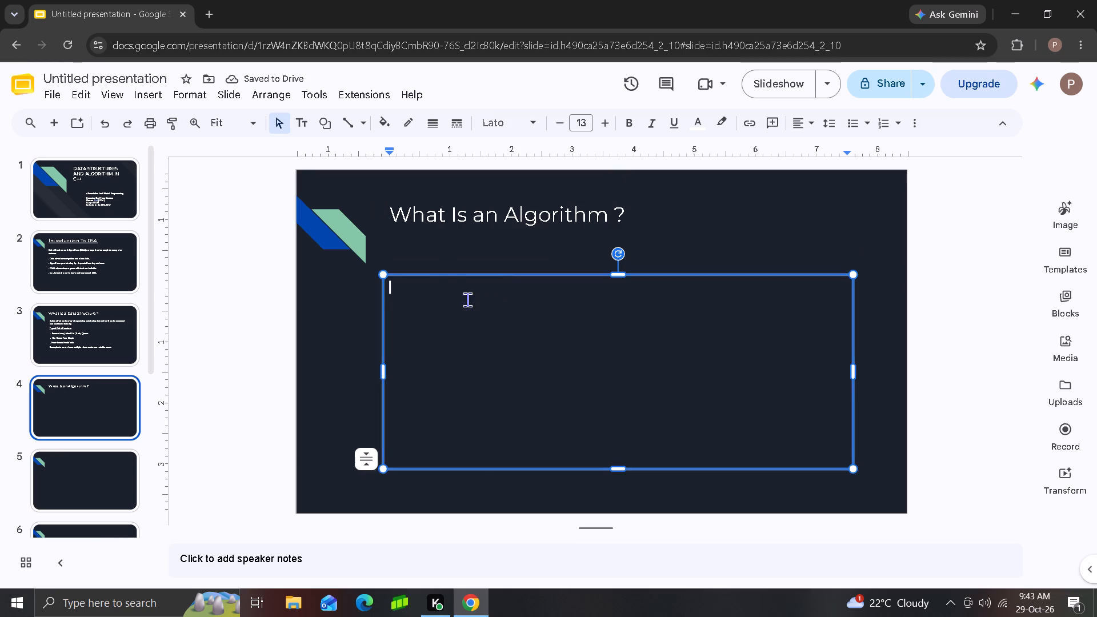
pyautogui.moveTo(446, 273); pyautogui.dragTo(446, 249)
# Write "An algorithm is a finite sequence ofclear steps used to solve" as the opening body text of slide 4.
pyautogui.click(447, 280)
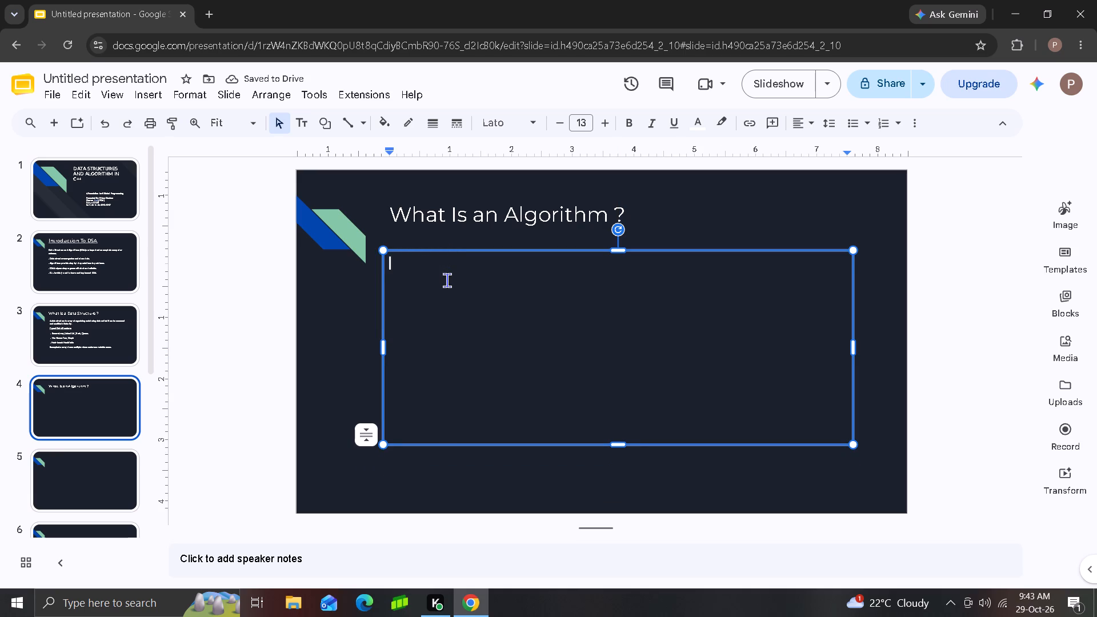
pyautogui.press('Return')
pyautogui.press('a')
pyautogui.press('BackSpace')
pyautogui.press('BackSpace')
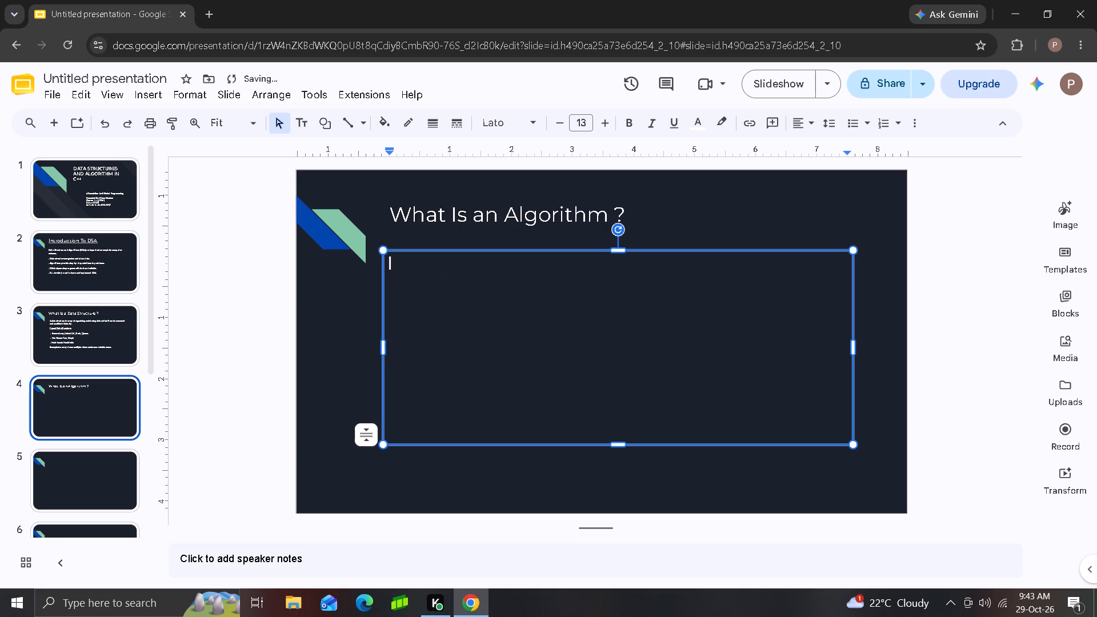
pyautogui.hotkey('shift', 'a')
pyautogui.write('n')
pyautogui.press('space')
pyautogui.write('al')
pyautogui.write('gorithm')
pyautogui.press('space')
pyautogui.write('is a finite')
pyautogui.press('space')
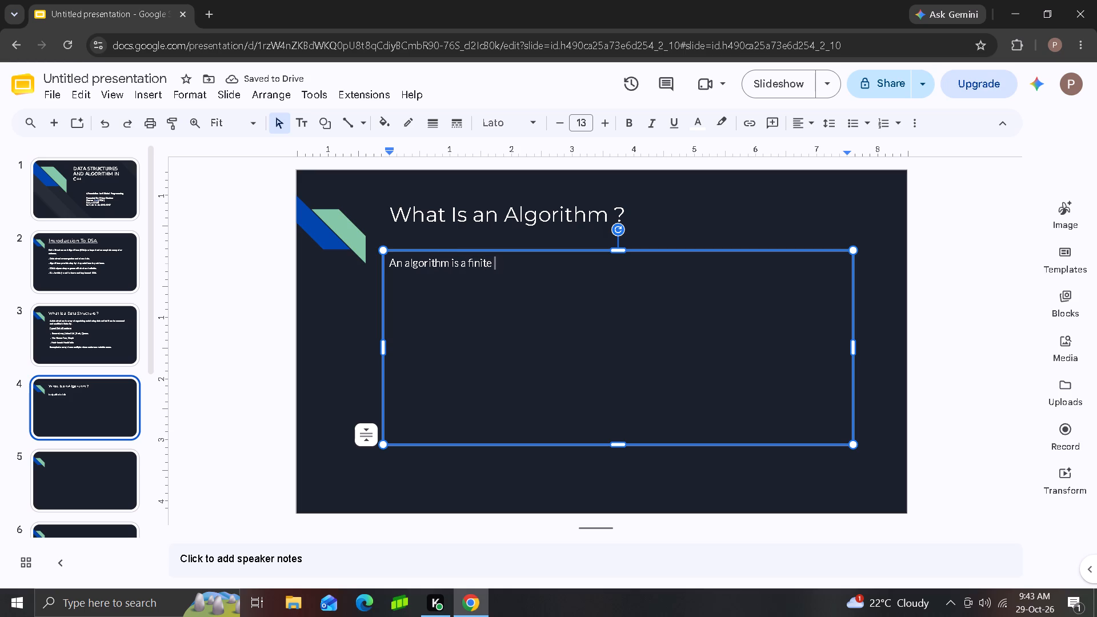
pyautogui.press('s')
pyautogui.write('equence')
pyautogui.press('space')
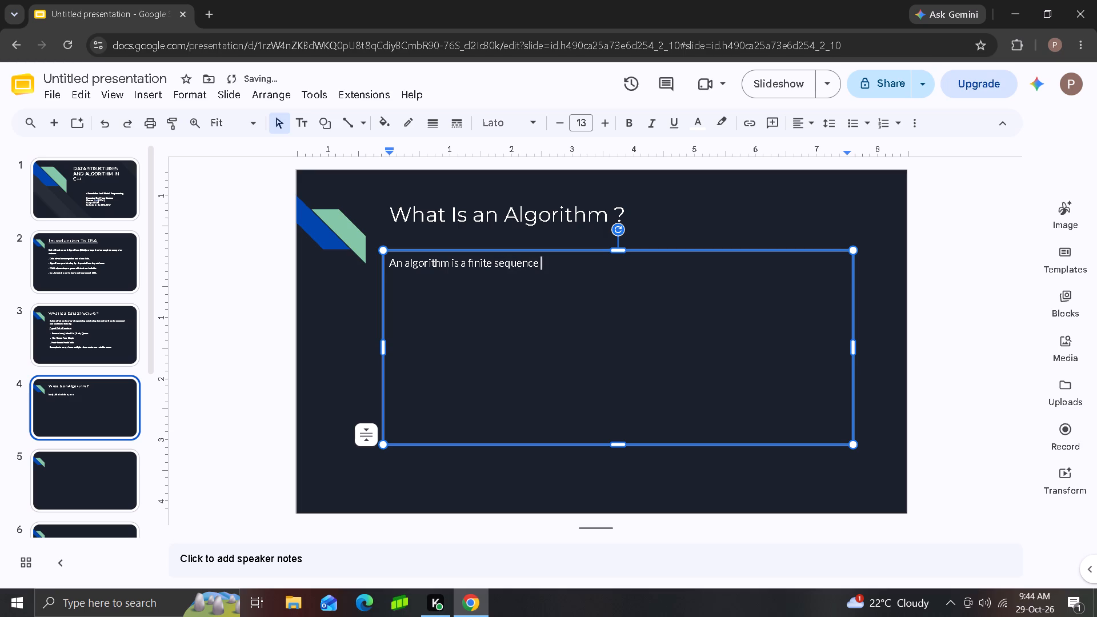
pyautogui.write('ofclear')
pyautogui.press('space')
pyautogui.write('steps')
pyautogui.press('space')
pyautogui.write('used to')
pyautogui.press('space')
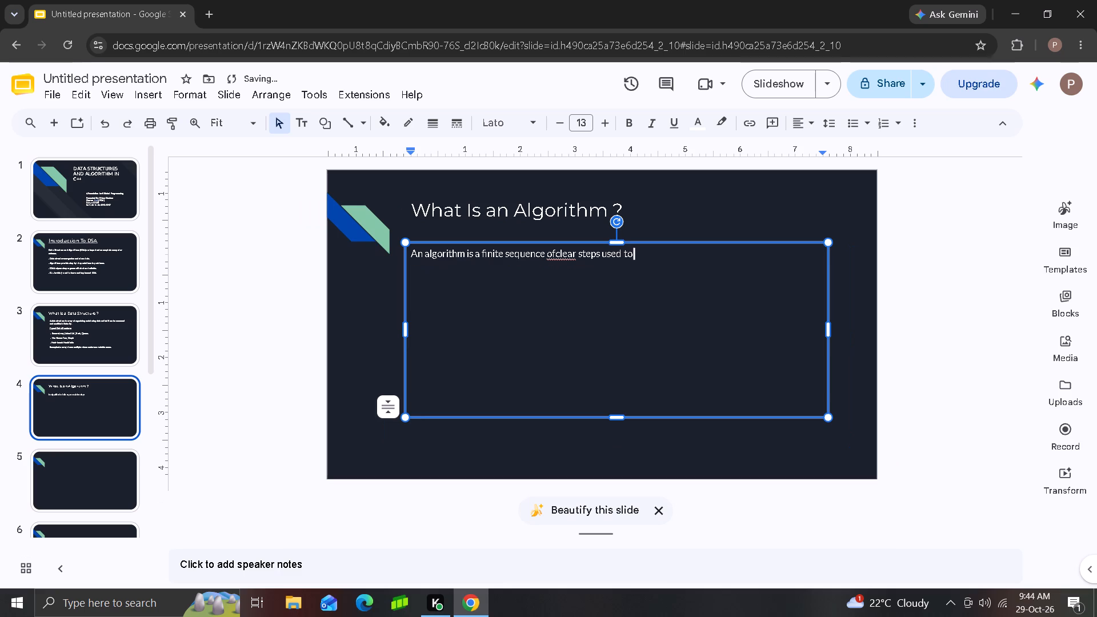
pyautogui.write('solvw')
pyautogui.press('BackSpace')
pyautogui.press('e')
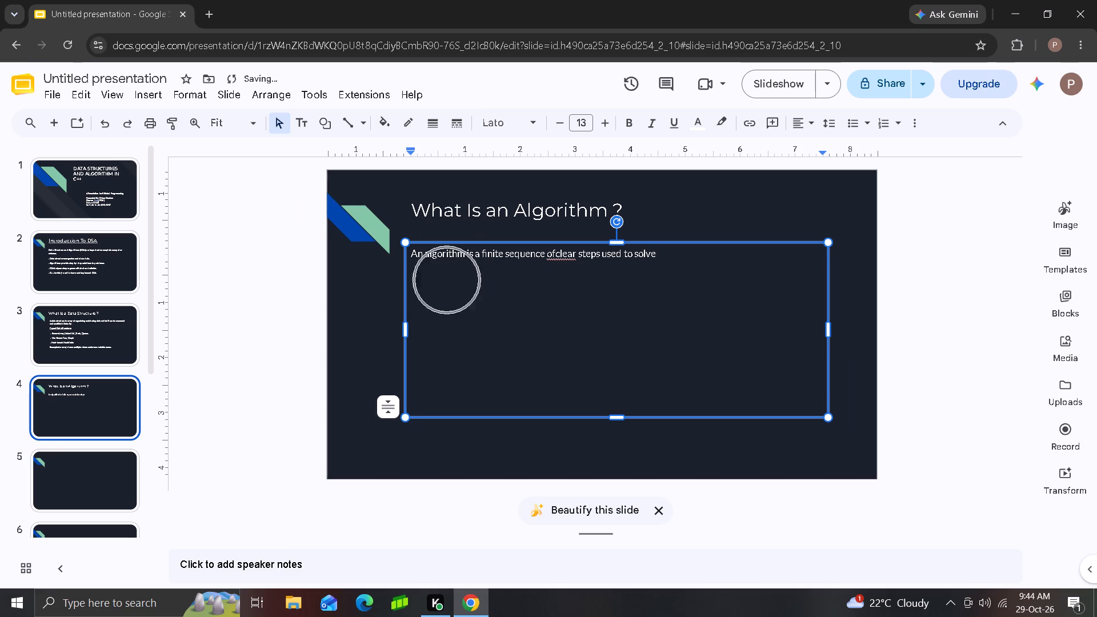
# Correct "ofclear" to "of clear" in slide 4's opening body sentence using the spelling suggestion.
pyautogui.press('Left')
pyautogui.press('Left')
pyautogui.press('Left')
pyautogui.press('Left')
pyautogui.press('Left')
pyautogui.press('Left')
pyautogui.press('Left')
pyautogui.press('Left')
pyautogui.press('Left')
pyautogui.press('Left')
pyautogui.press('Left')
pyautogui.press('Left')
pyautogui.press('Left')
pyautogui.press('Left')
pyautogui.press('Left')
pyautogui.press('Left')
pyautogui.press('Left')
pyautogui.press('Left')
pyautogui.press('Left')
pyautogui.press('Left')
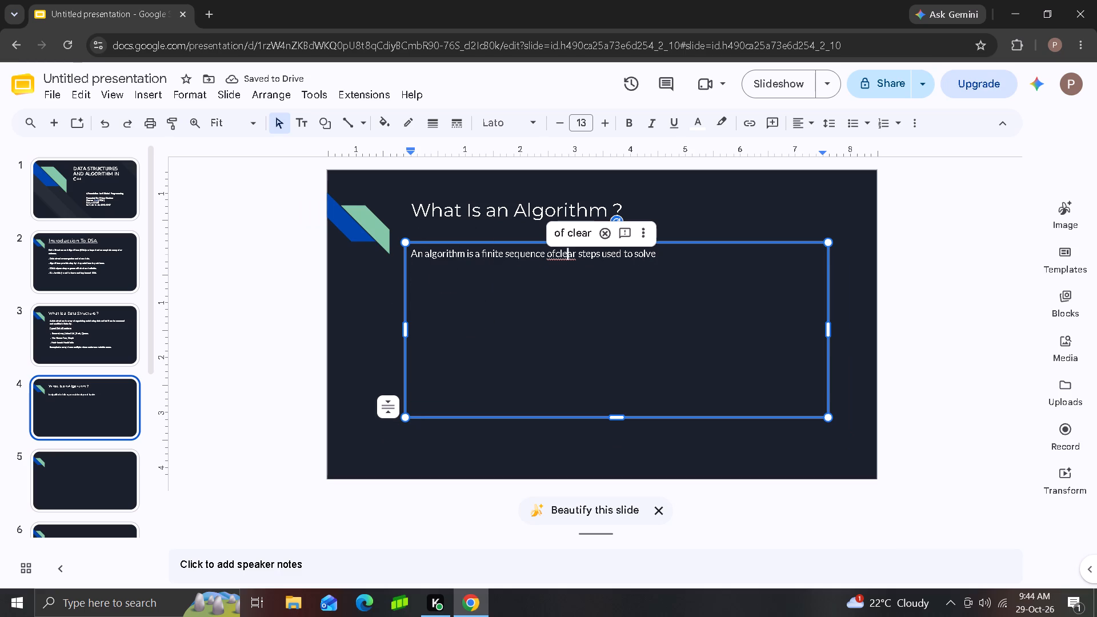
pyautogui.press('Left')
pyautogui.press('Left')
pyautogui.click(561, 239)
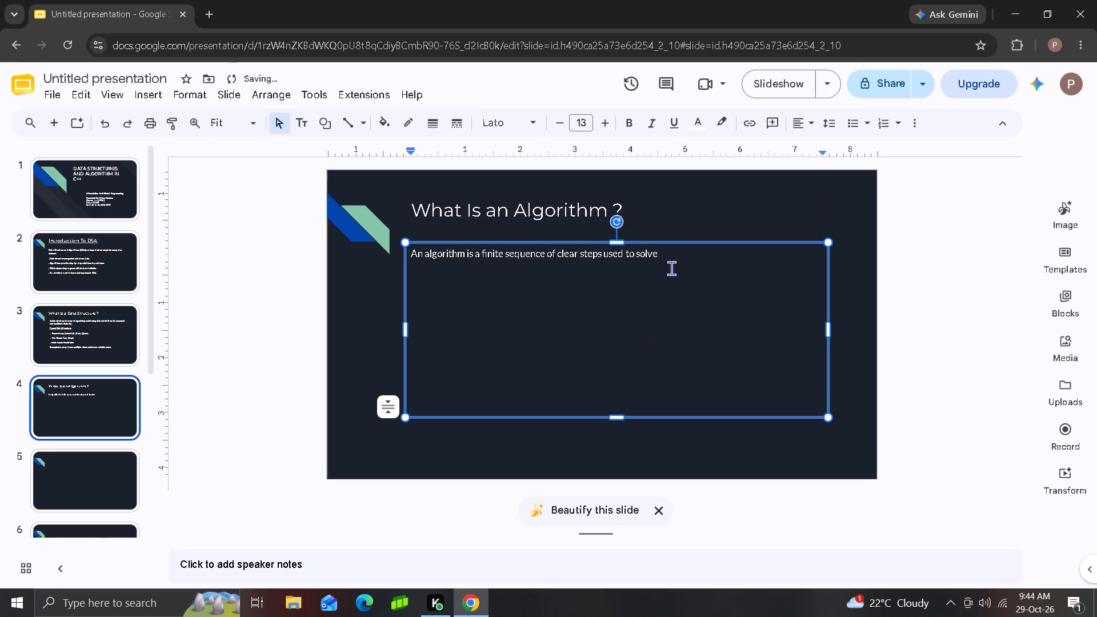
# Complete slide 4's opening body sentence by adding "a particular problem." after "used to solve".
pyautogui.click(673, 258)
pyautogui.press('space')
pyautogui.write('a')
pyautogui.press('space')
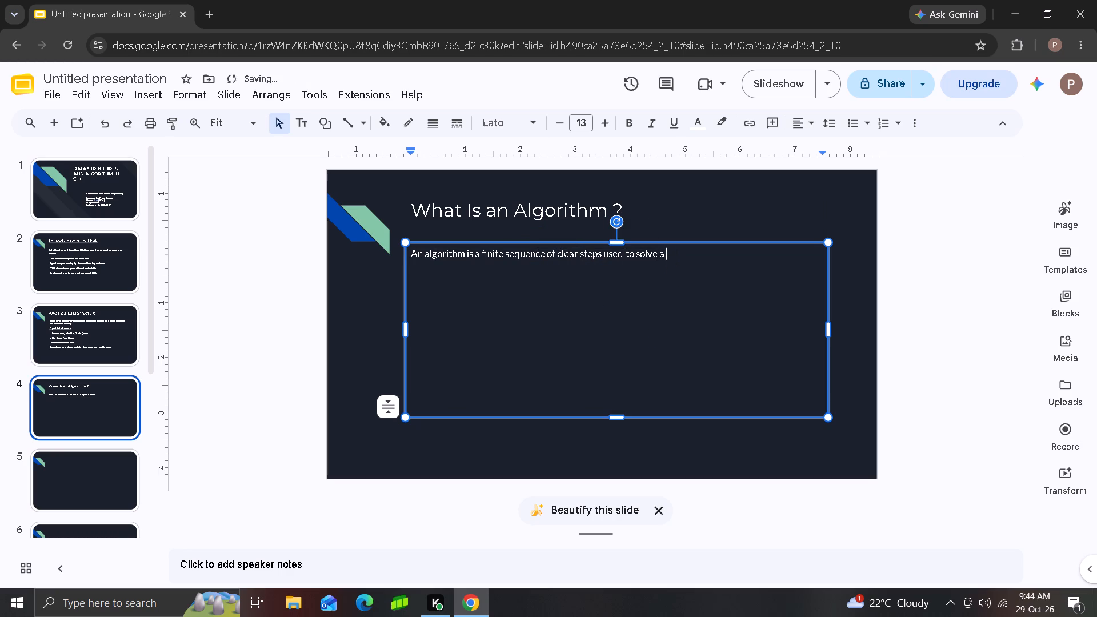
pyautogui.press('p')
pyautogui.write('artiv')
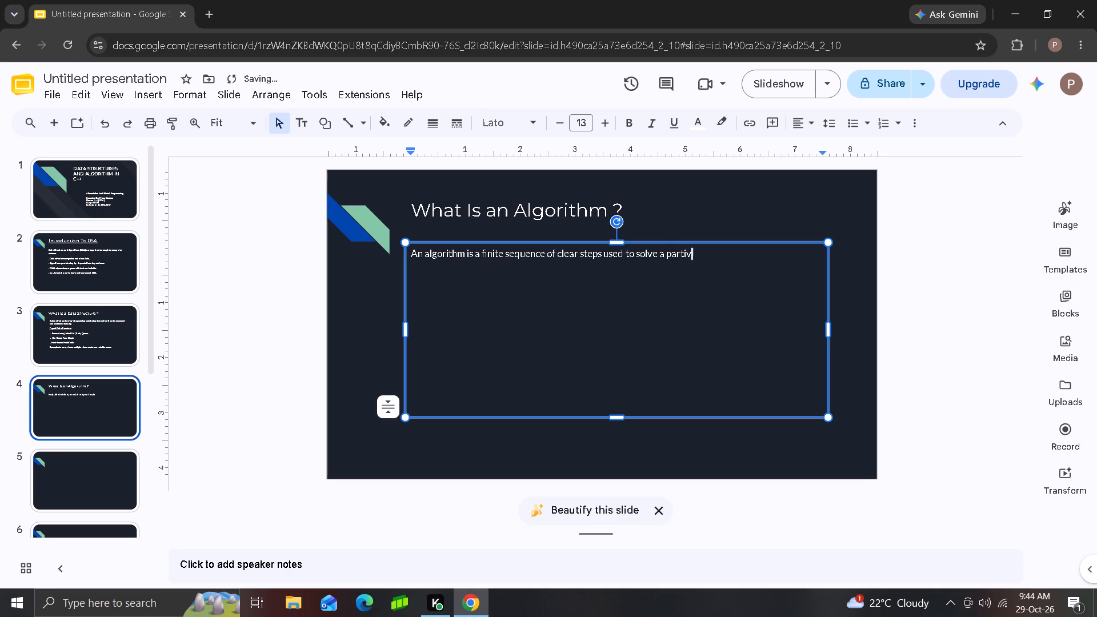
pyautogui.press('BackSpace')
pyautogui.write('cular')
pyautogui.press('space')
pyautogui.write('problem')
pyautogui.press('.')
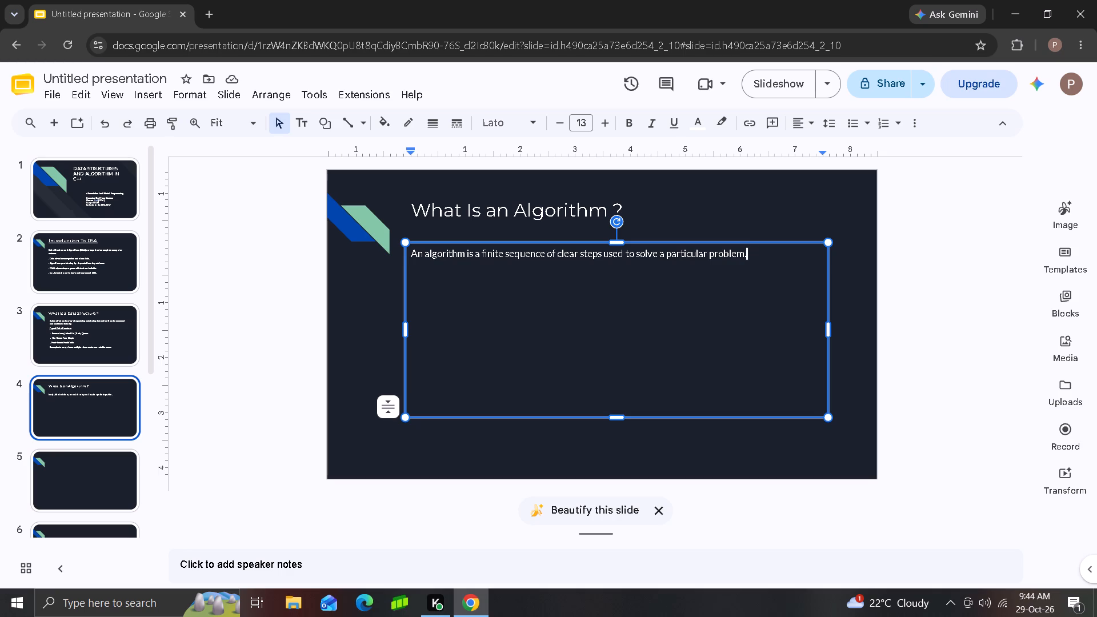
# Add the line "Characteristics:" below the opening sentence in slide 4's body.
pyautogui.press('Return')
pyautogui.write('Ch')
pyautogui.write('aracterst')
pyautogui.press('BackSpace')
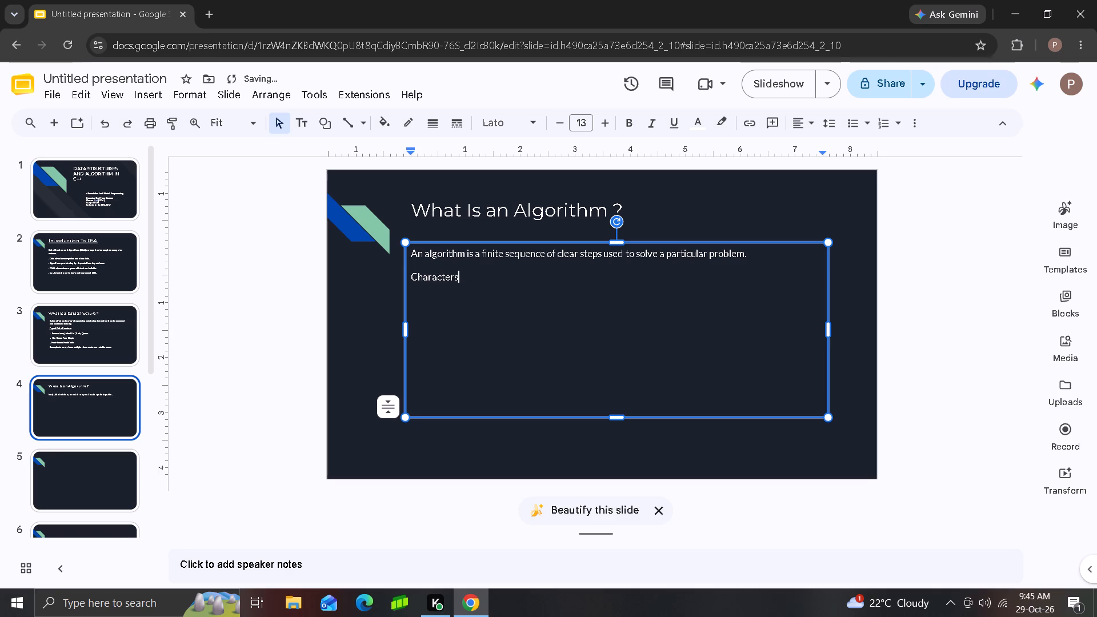
pyautogui.press('BackSpace')
pyautogui.write('istics')
pyautogui.hotkey('shift', ':')
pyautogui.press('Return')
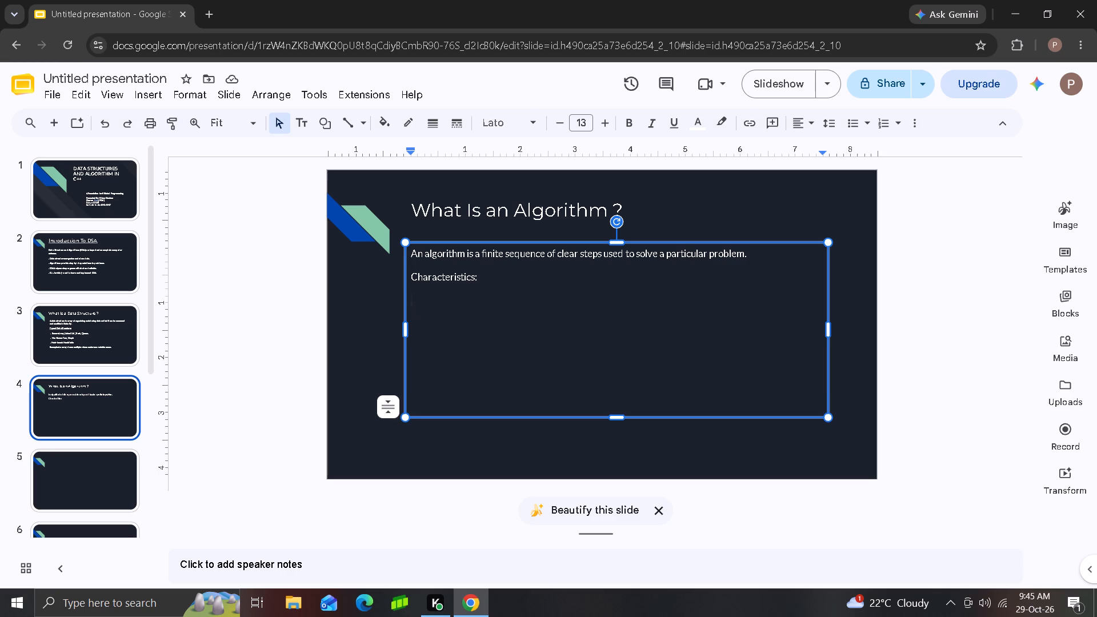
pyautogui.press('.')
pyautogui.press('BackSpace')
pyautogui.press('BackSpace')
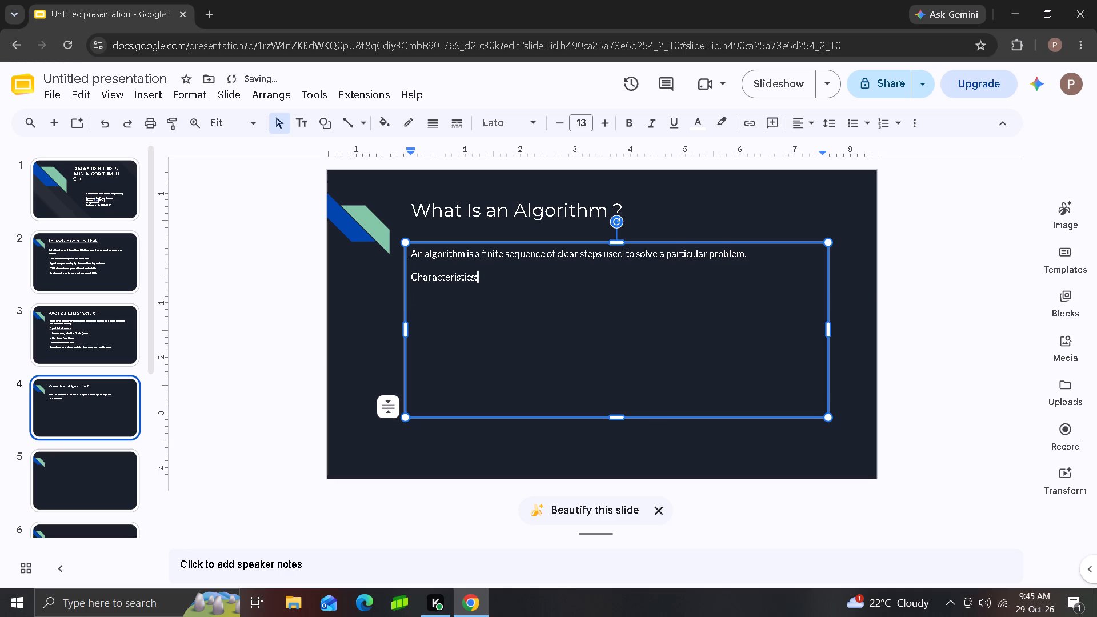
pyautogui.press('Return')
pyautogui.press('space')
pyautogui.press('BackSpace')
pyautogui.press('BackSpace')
# Append a space and a period after "Characteristics:" and start a new line below it.
pyautogui.press('space')
pyautogui.write('. \\')
pyautogui.press('BackSpace')
pyautogui.press('BackSpace')
pyautogui.press('Return')
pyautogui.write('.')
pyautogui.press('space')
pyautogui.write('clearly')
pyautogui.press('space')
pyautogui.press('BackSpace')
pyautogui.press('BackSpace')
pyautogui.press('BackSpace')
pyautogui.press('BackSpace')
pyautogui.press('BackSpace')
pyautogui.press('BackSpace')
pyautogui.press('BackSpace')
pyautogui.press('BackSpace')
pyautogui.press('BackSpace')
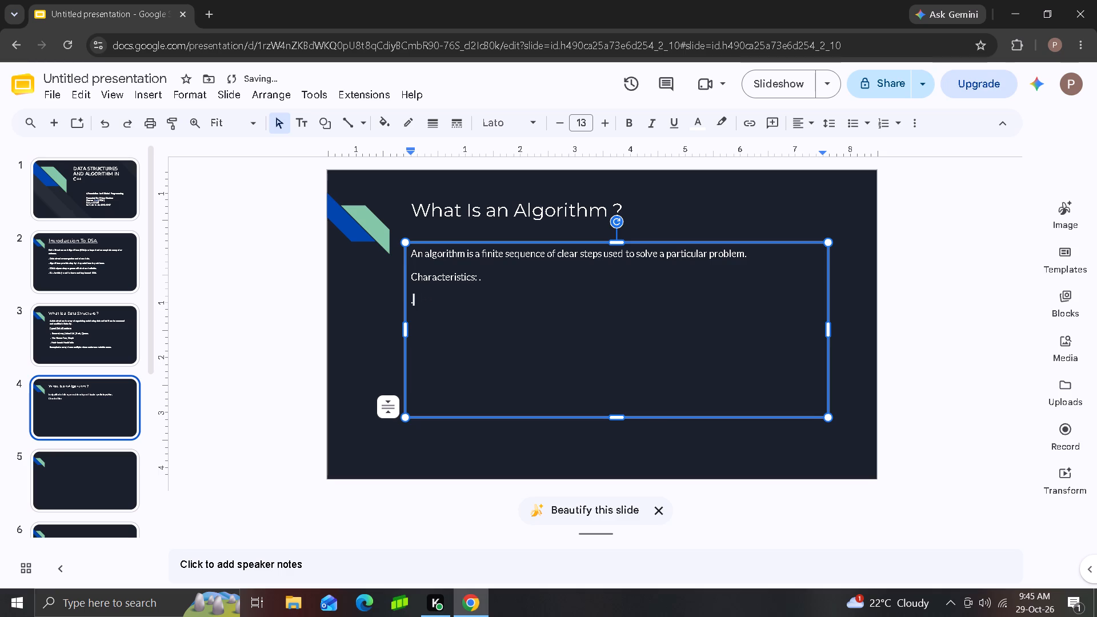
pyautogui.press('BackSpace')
# Write ". Clearly defined steps" on the line below "Characteristics: ." as the first characteristic.
pyautogui.press('.')
pyautogui.press('space')
pyautogui.write('Clearly')
pyautogui.press('space')
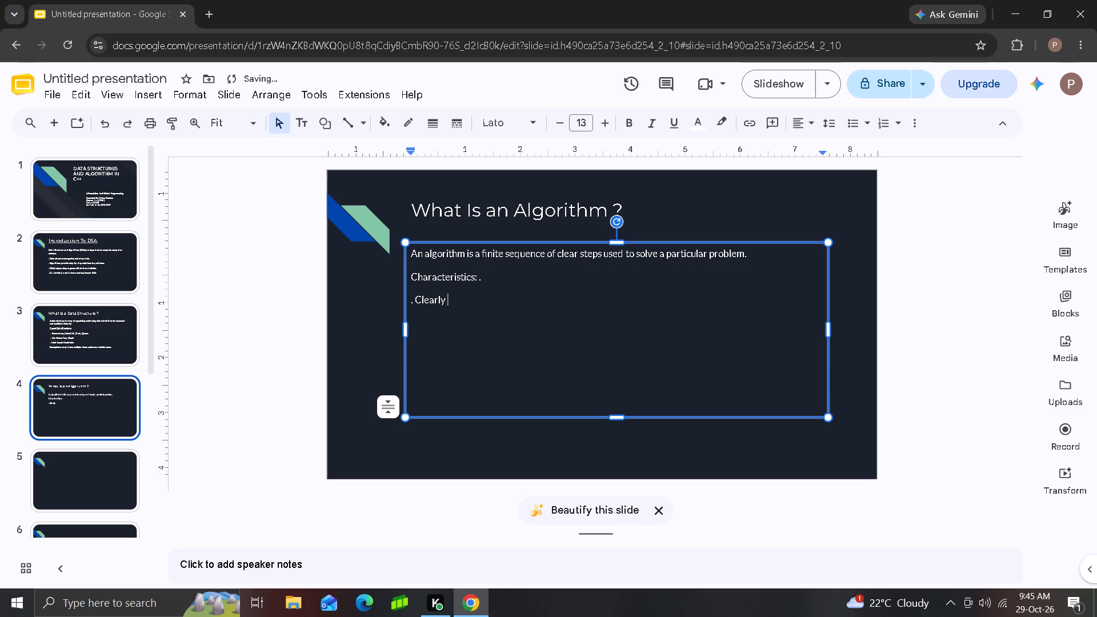
pyautogui.write('defined')
pyautogui.press('space')
pyautogui.write('steps')
pyautogui.press('space')
# Add "Accepts input when required" after "Clearly defined steps" on the same line.
pyautogui.write('Acc')
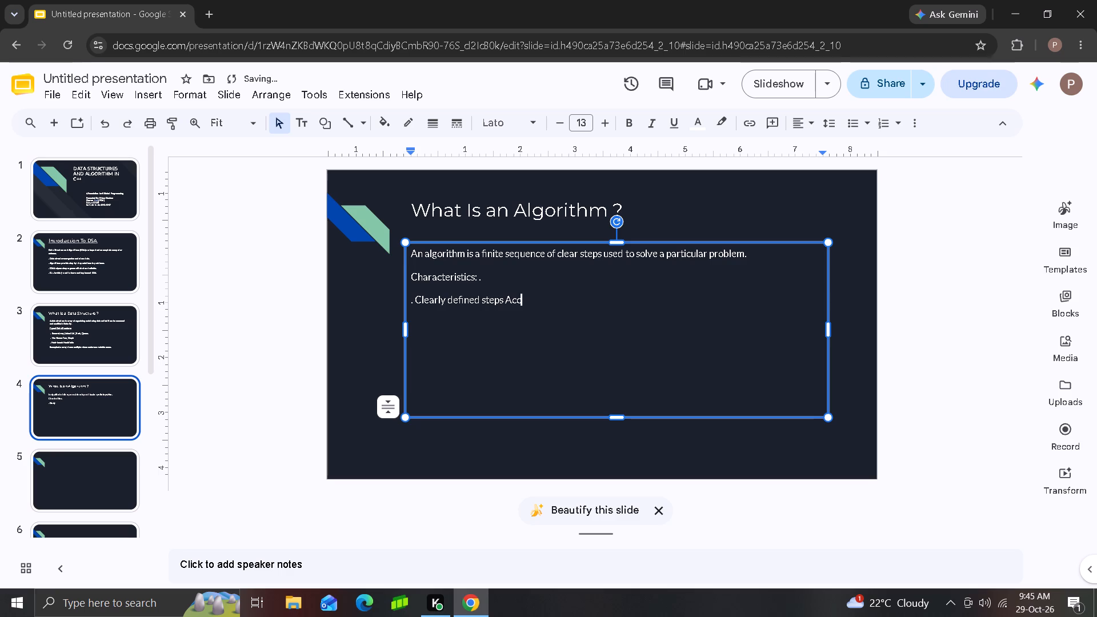
pyautogui.write('epts')
pyautogui.press('space')
pyautogui.write('input whane')
pyautogui.press('space')
pyautogui.press('BackSpace')
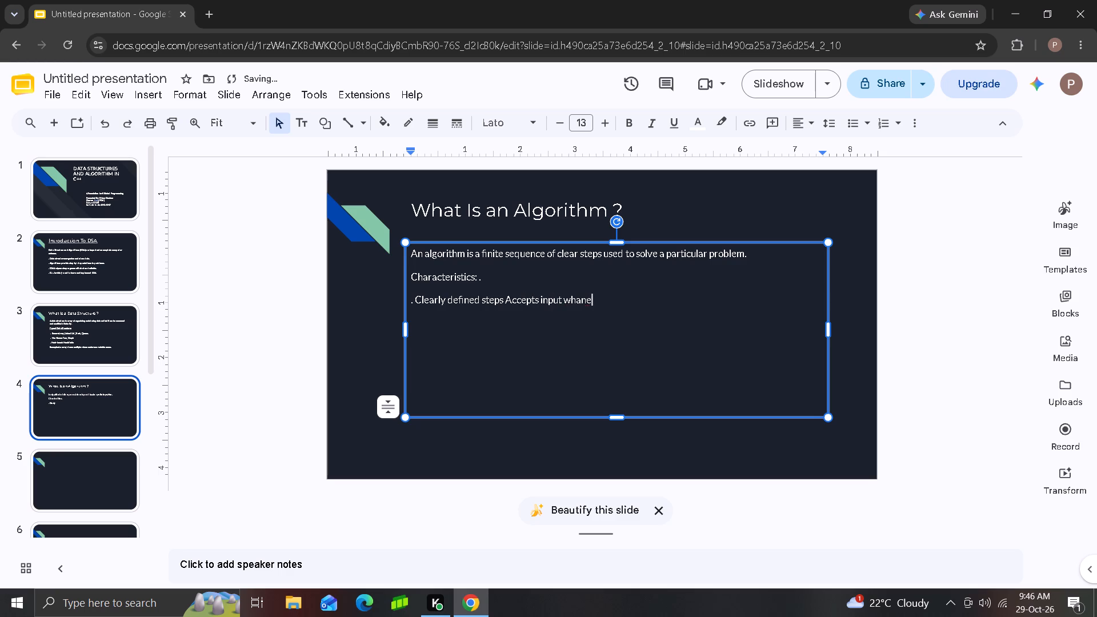
pyautogui.press('BackSpace')
pyautogui.press('BackSpace')
pyautogui.press('BackSpace')
pyautogui.write('en')
pyautogui.press('space')
pyautogui.press('e')
pyautogui.press('BackSpace')
pyautogui.write('require')
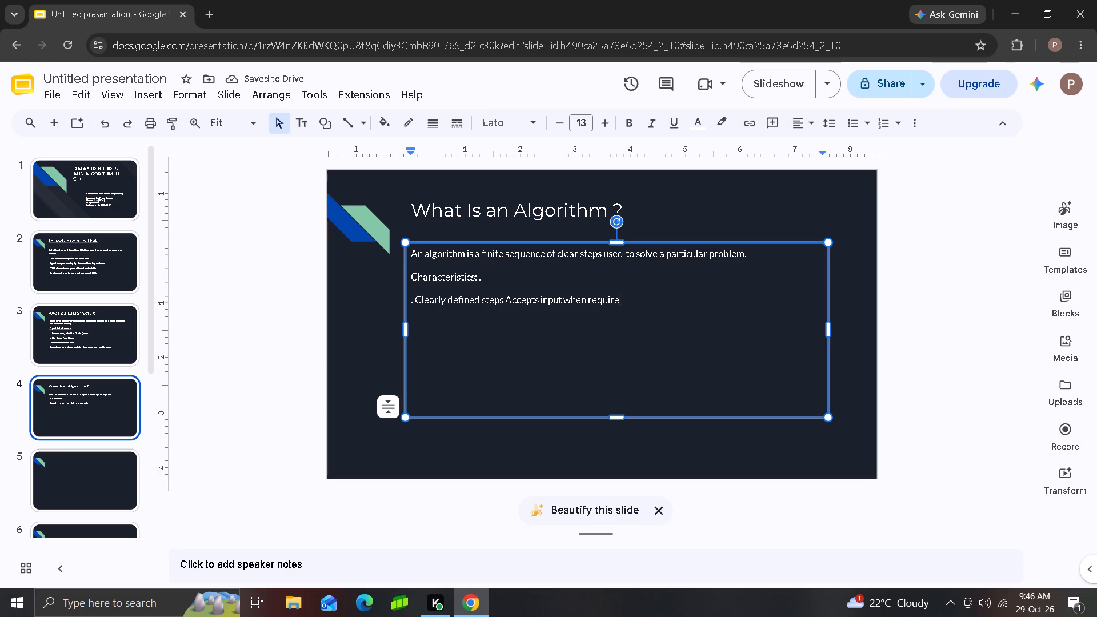
pyautogui.press('d')
pyautogui.press('BackSpace')
pyautogui.press('d')
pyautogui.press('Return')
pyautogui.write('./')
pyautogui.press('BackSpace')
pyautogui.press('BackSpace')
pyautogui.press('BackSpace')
# Add the line ". Produces an output" below the "Clearly defined steps" line in slide 4's body.
pyautogui.press('Return')
pyautogui.write('.')
pyautogui.press('space')
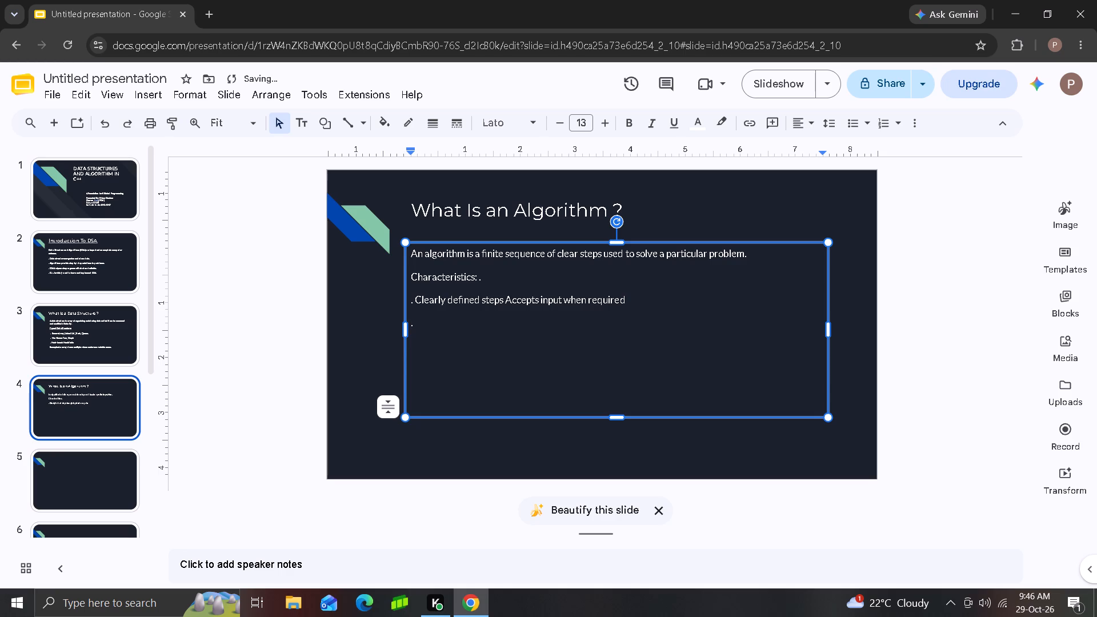
pyautogui.write('Produ')
pyautogui.write('ces')
pyautogui.press('space')
pyautogui.write('a')
pyautogui.press('space')
pyautogui.press('space')
pyautogui.press('BackSpace')
pyautogui.press('n')
pyautogui.press('BackSpace')
pyautogui.press('BackSpace')
pyautogui.write('n outpi')
pyautogui.press('BackSpace')
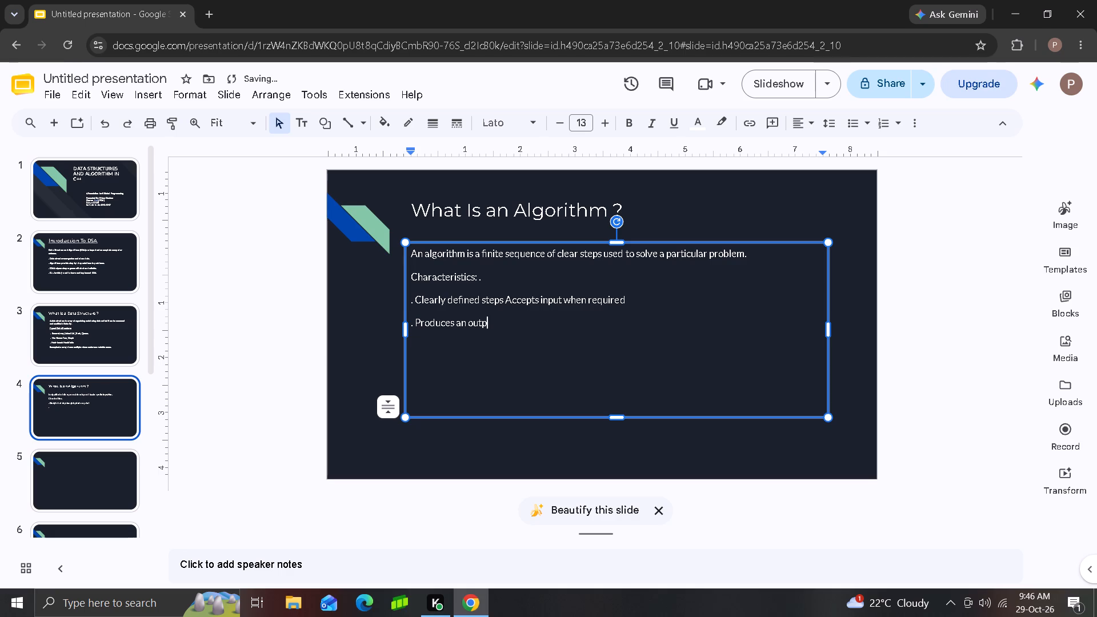
pyautogui.write('ut')
pyautogui.press('space')
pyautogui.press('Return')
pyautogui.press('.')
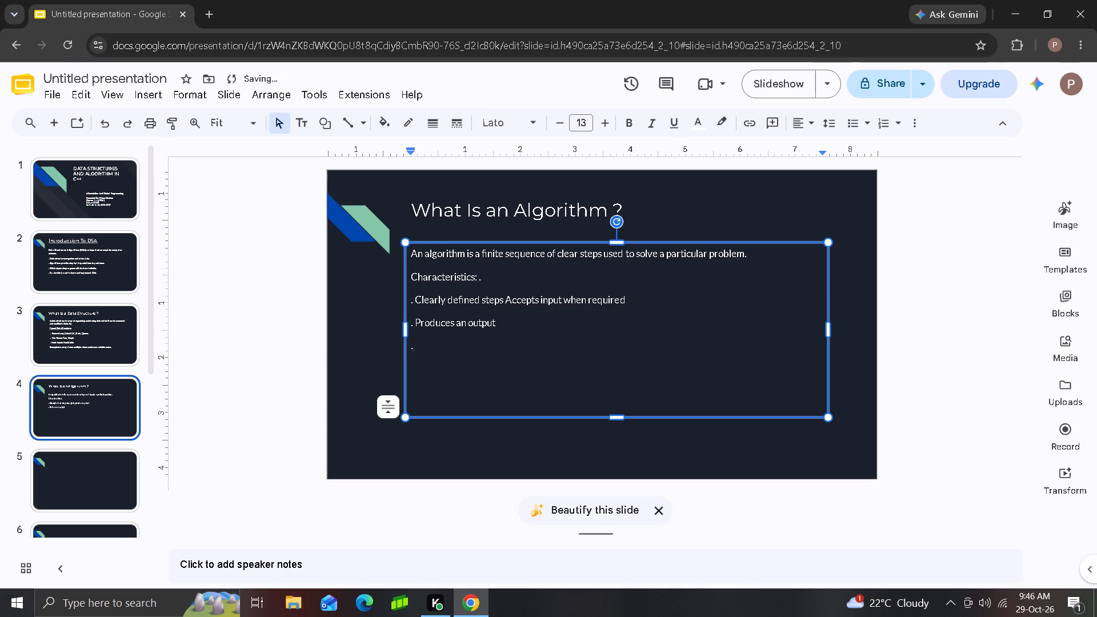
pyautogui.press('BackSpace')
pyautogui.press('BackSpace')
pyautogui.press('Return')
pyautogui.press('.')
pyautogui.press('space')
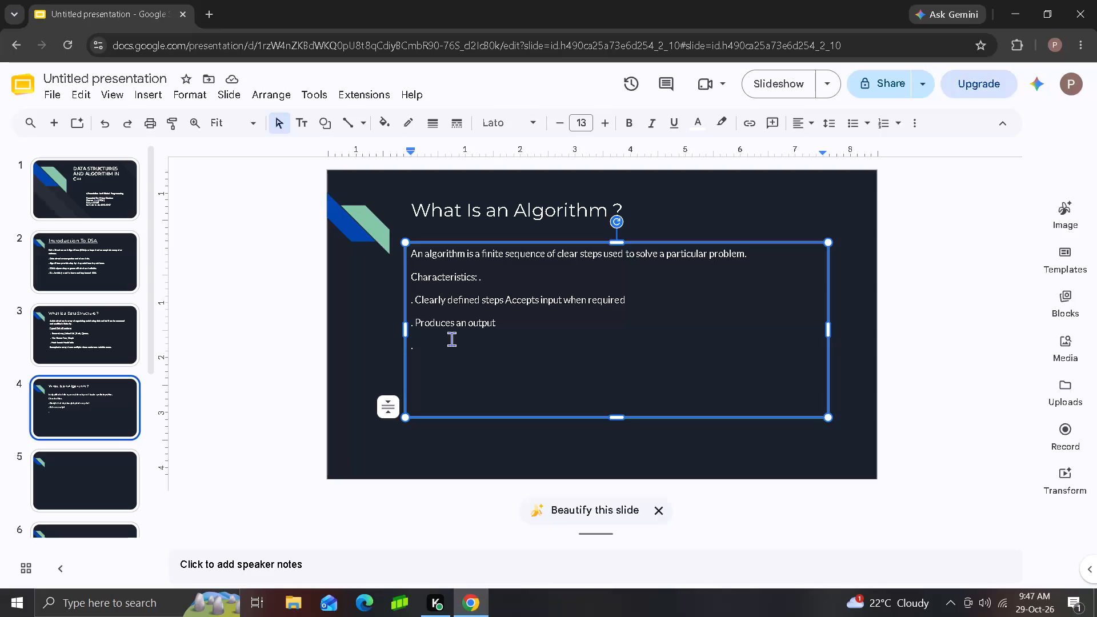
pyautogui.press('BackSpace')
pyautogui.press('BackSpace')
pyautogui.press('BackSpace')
# Add the line ". Terminates after a finite number of steps" below ". Produces an output" and start a new line.
pyautogui.press('Return')
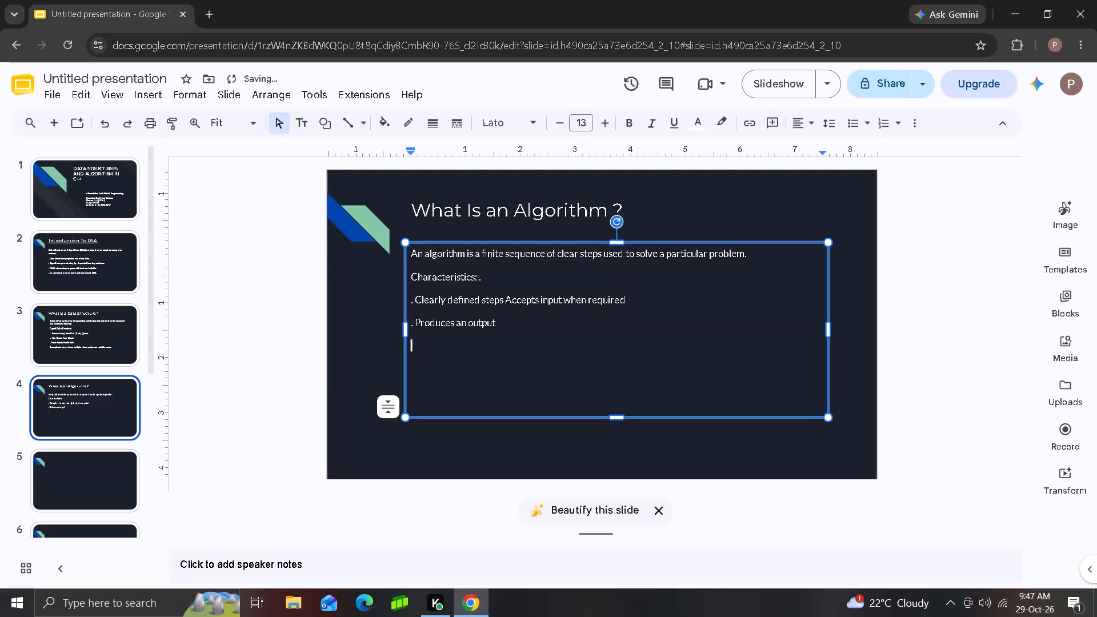
pyautogui.press('.')
pyautogui.press('space')
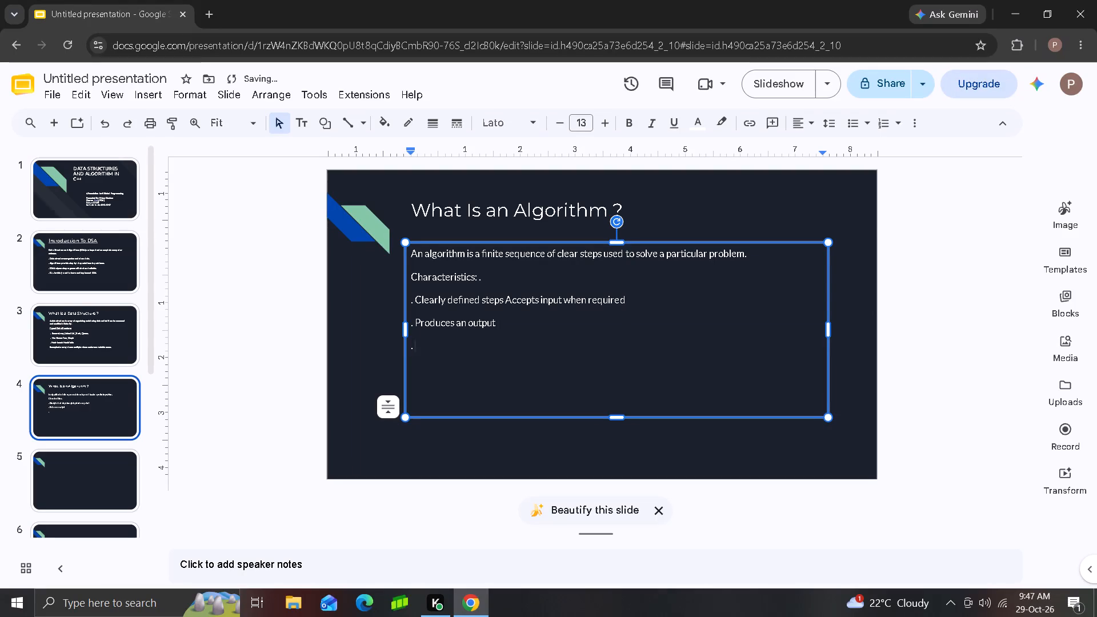
pyautogui.write('Ter')
pyautogui.write('minates')
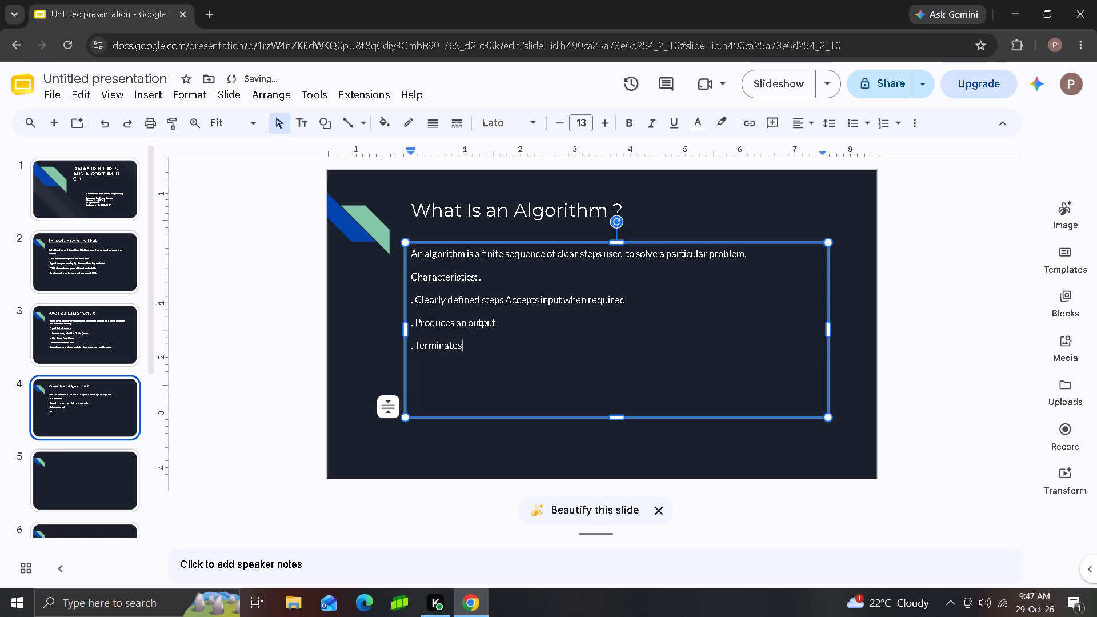
pyautogui.press('space')
pyautogui.write('after')
pyautogui.press('space')
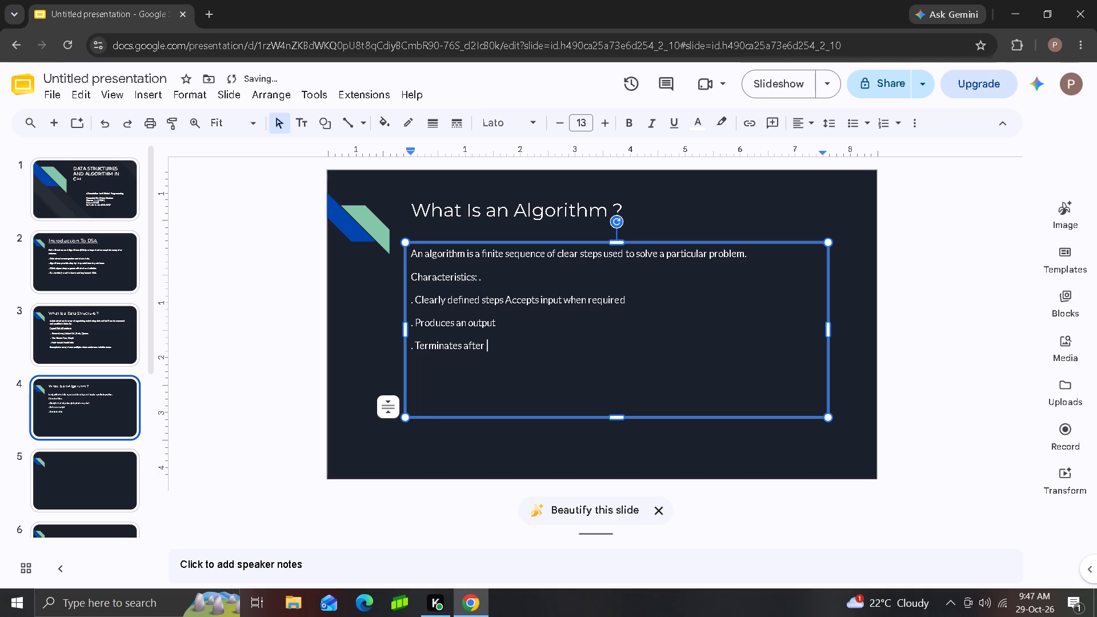
pyautogui.write('a finite')
pyautogui.press('space')
pyautogui.write('num')
pyautogui.write('bw')
pyautogui.press('BackSpace')
pyautogui.write('er')
pyautogui.press('space')
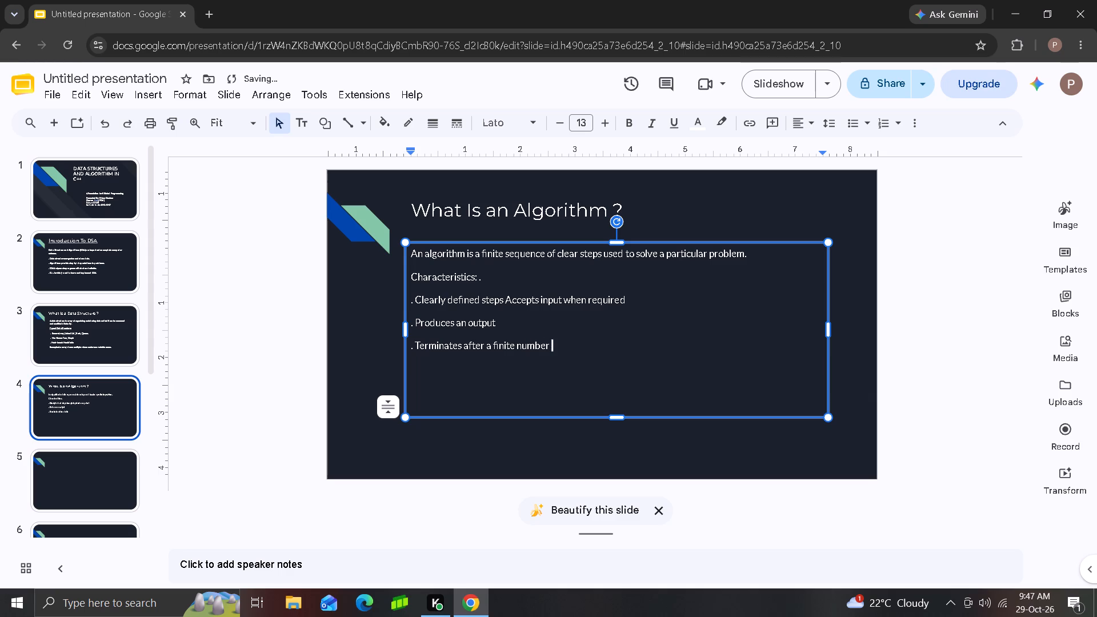
pyautogui.write('of steps')
pyautogui.press('space')
pyautogui.press('BackSpace')
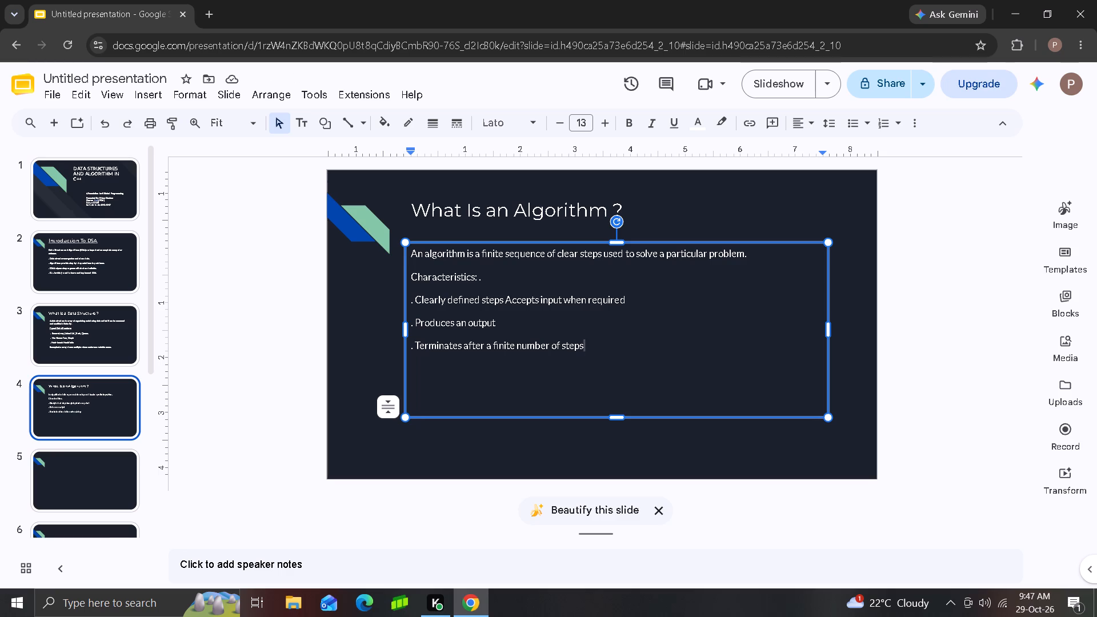
pyautogui.press('Return')
# Remove the period after "Queue" in the Linear line on slide 3, "What is a Data Structure ?".
pyautogui.scroll(1, 451, 339)
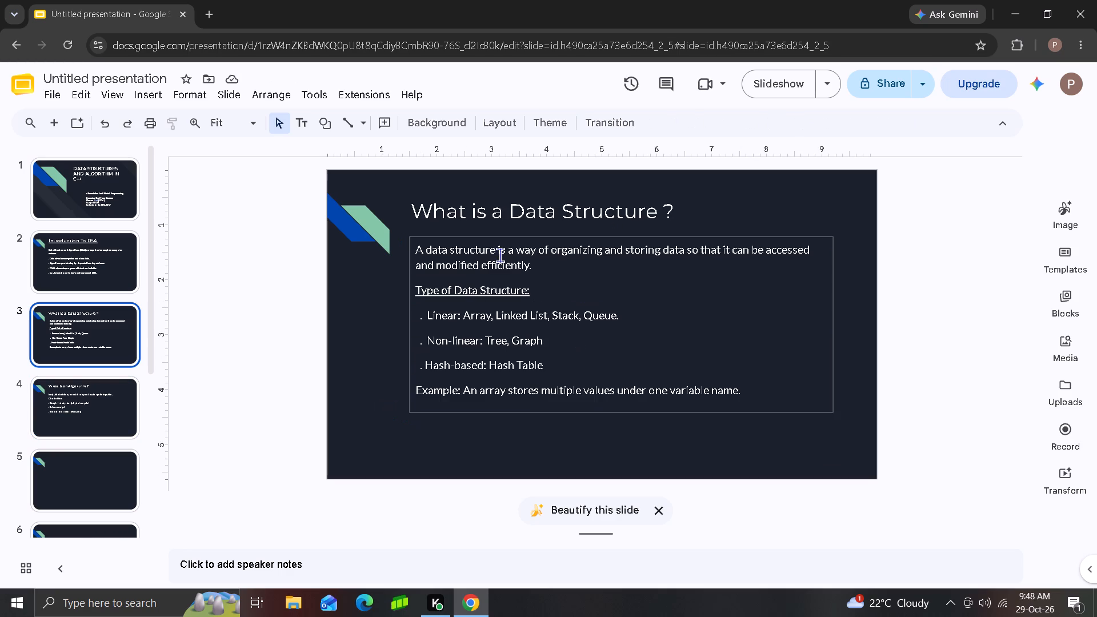
pyautogui.click(631, 317)
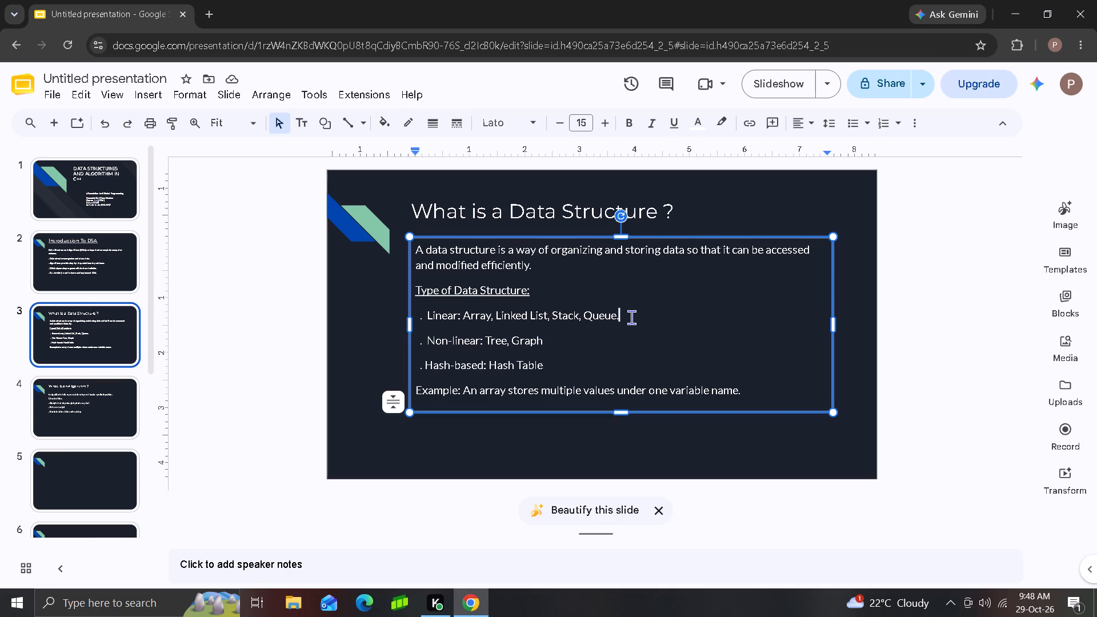
pyautogui.press('BackSpace')
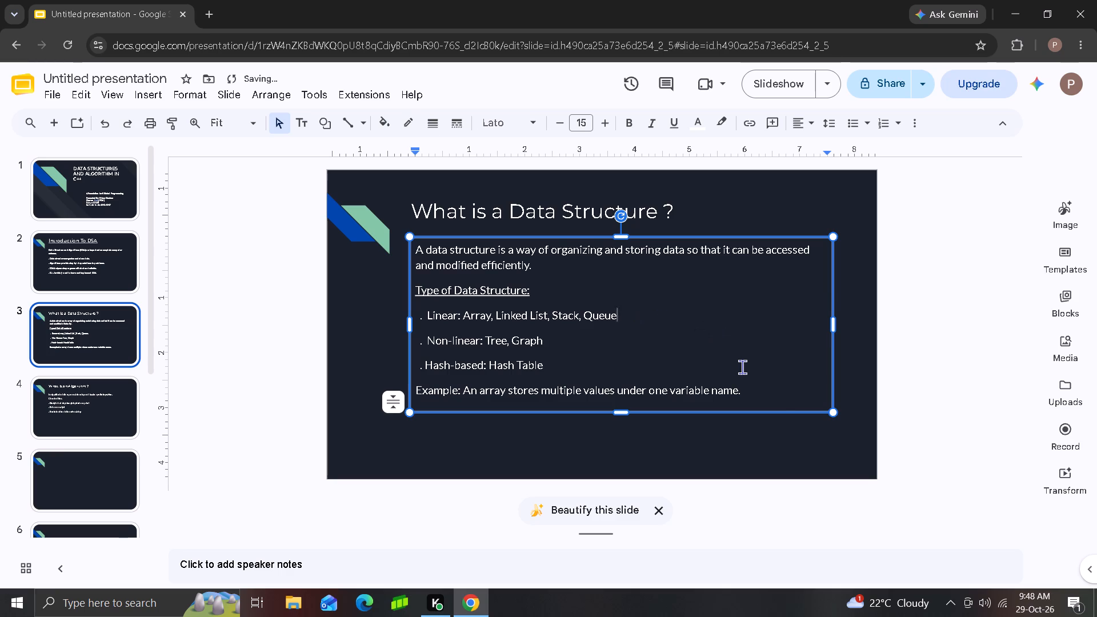
# Add the line ". Solves a specific problem" below the "Terminates after a finite number of steps" line on slide 4.
pyautogui.scroll(1, 740, 366)
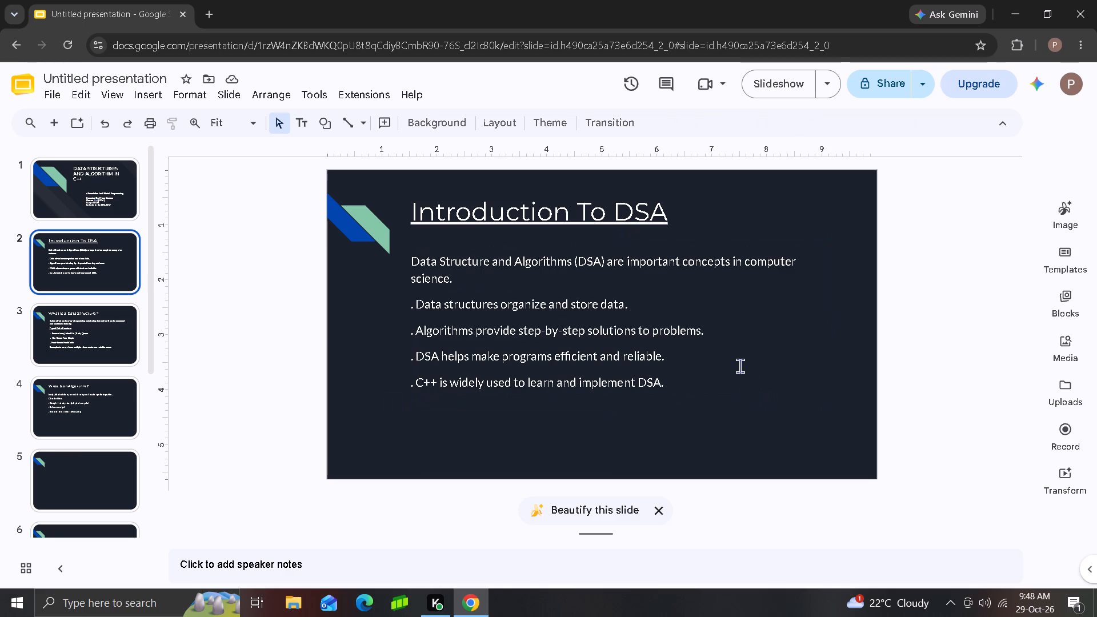
pyautogui.scroll(-2, 740, 366)
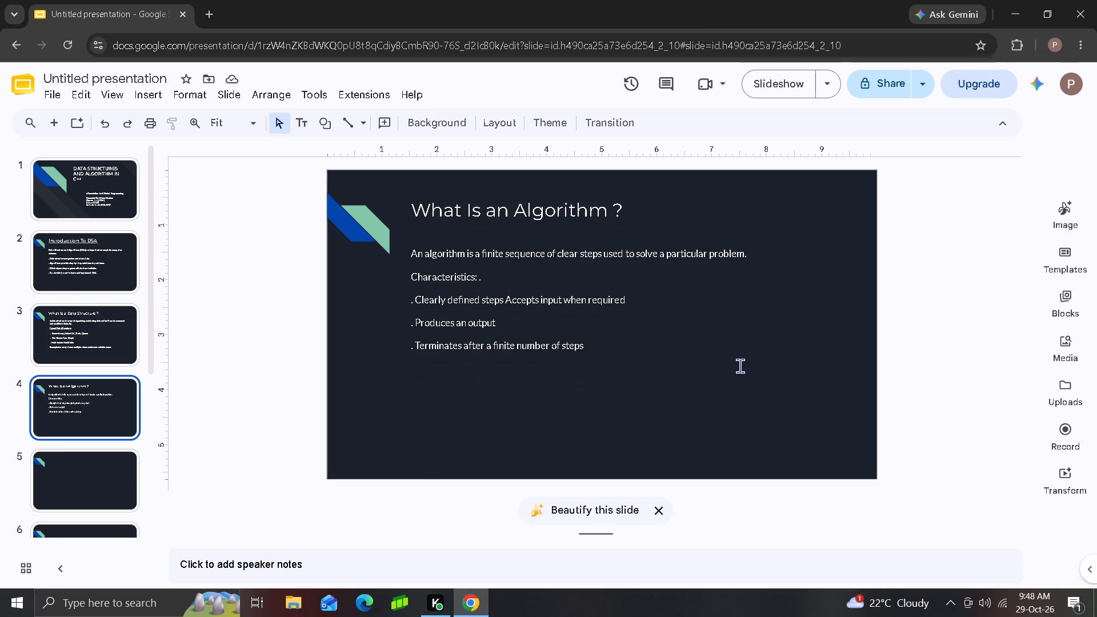
pyautogui.click(597, 349)
pyautogui.press('Return')
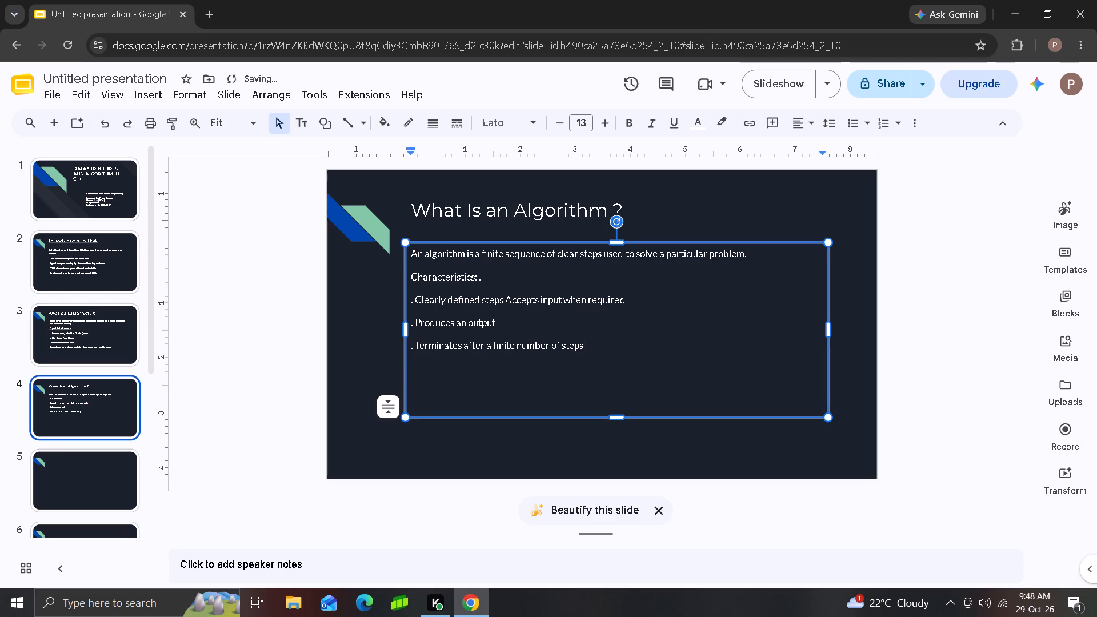
pyautogui.write('.')
pyautogui.press('space')
pyautogui.write('Solvea')
pyautogui.press('space')
pyautogui.press('BackSpace')
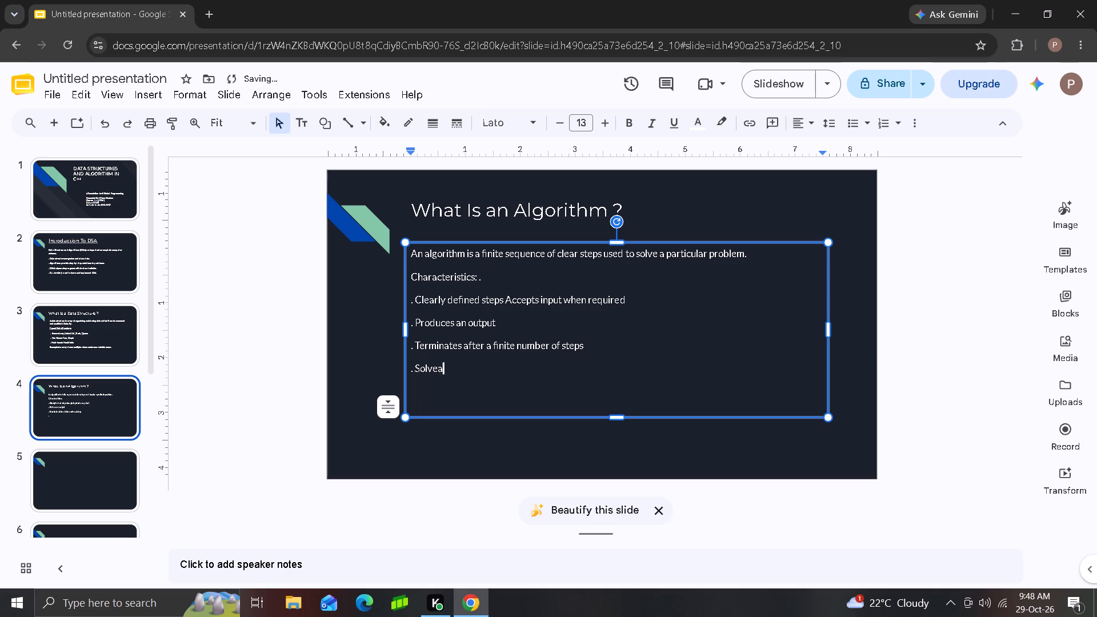
pyautogui.press('BackSpace')
pyautogui.press('s')
pyautogui.press('space')
pyautogui.write('a soecific')
pyautogui.press('space')
pyautogui.press('BackSpace')
pyautogui.press('BackSpace')
pyautogui.press('BackSpace')
pyautogui.press('BackSpace')
pyautogui.press('BackSpace')
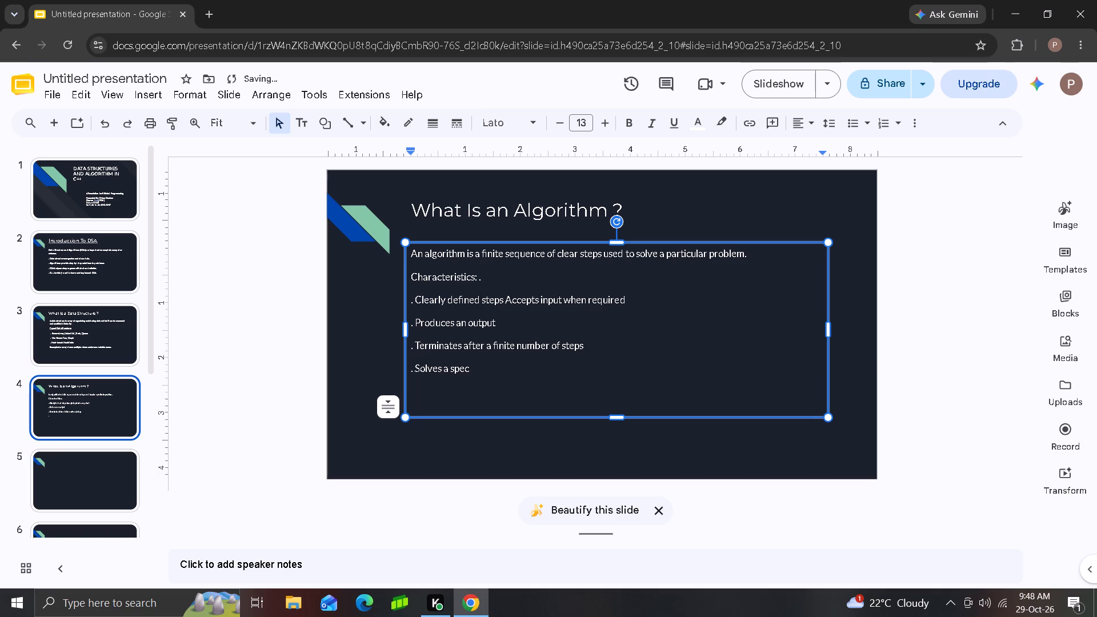
pyautogui.write('ific')
pyautogui.press('space')
pyautogui.write('problem')
# Remove the stray period after "Characteristics:" in slide 4's body.
pyautogui.press('space')
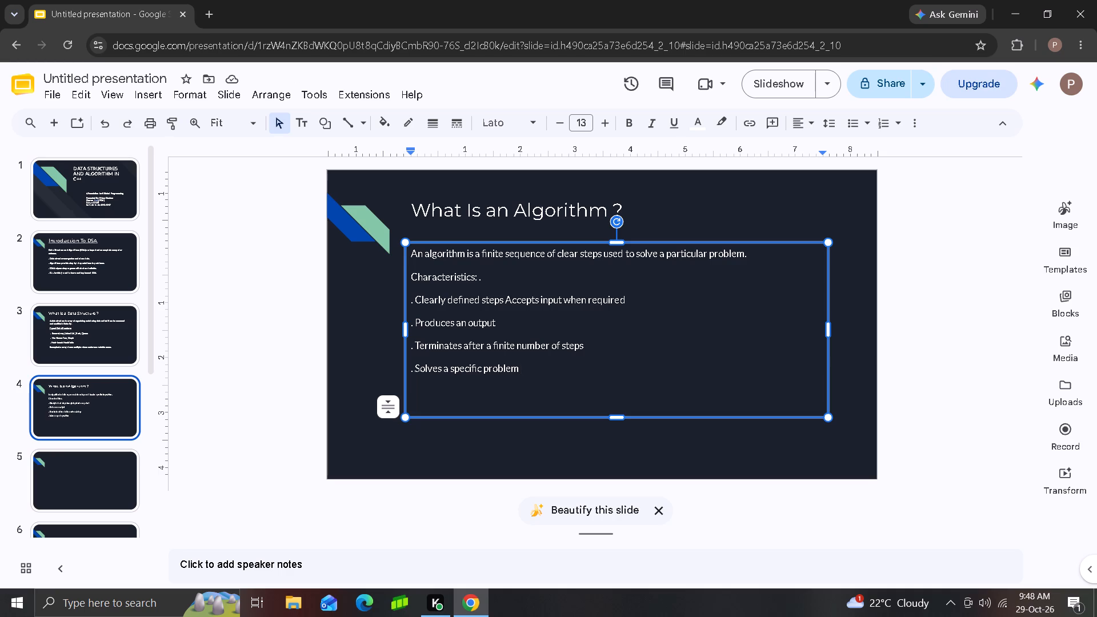
pyautogui.click(489, 277)
pyautogui.press('BackSpace')
# Move "Accepts input when required" onto its own line below "Clearly defined steps" and prefix it with a period and space.
pyautogui.click(507, 298)
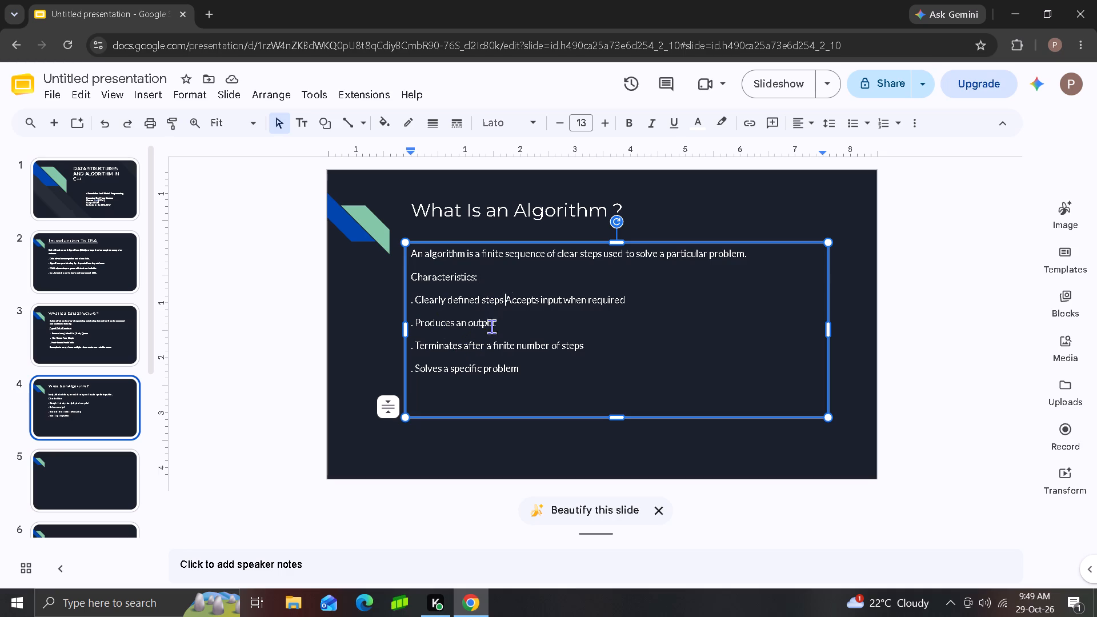
pyautogui.press('BackSpace')
pyautogui.press('Return')
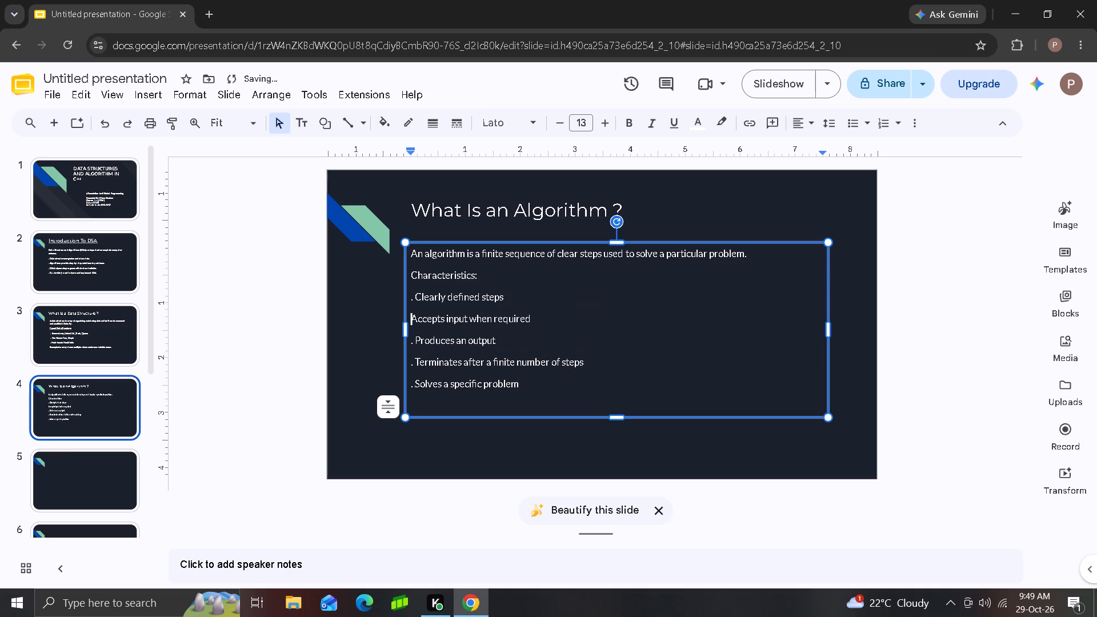
pyautogui.press('.')
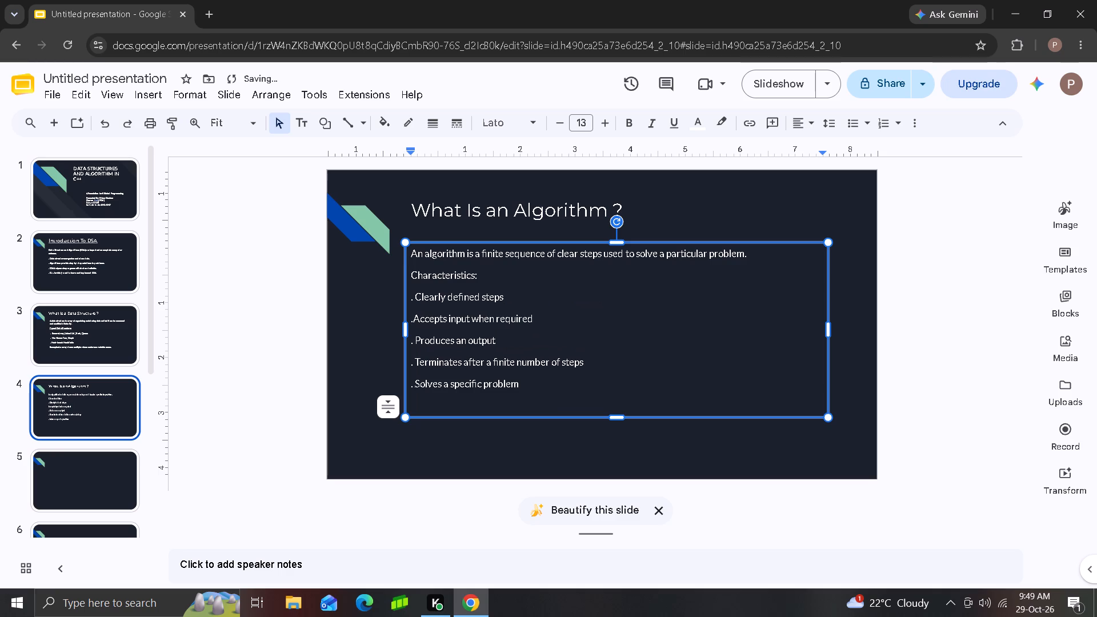
pyautogui.press('space')
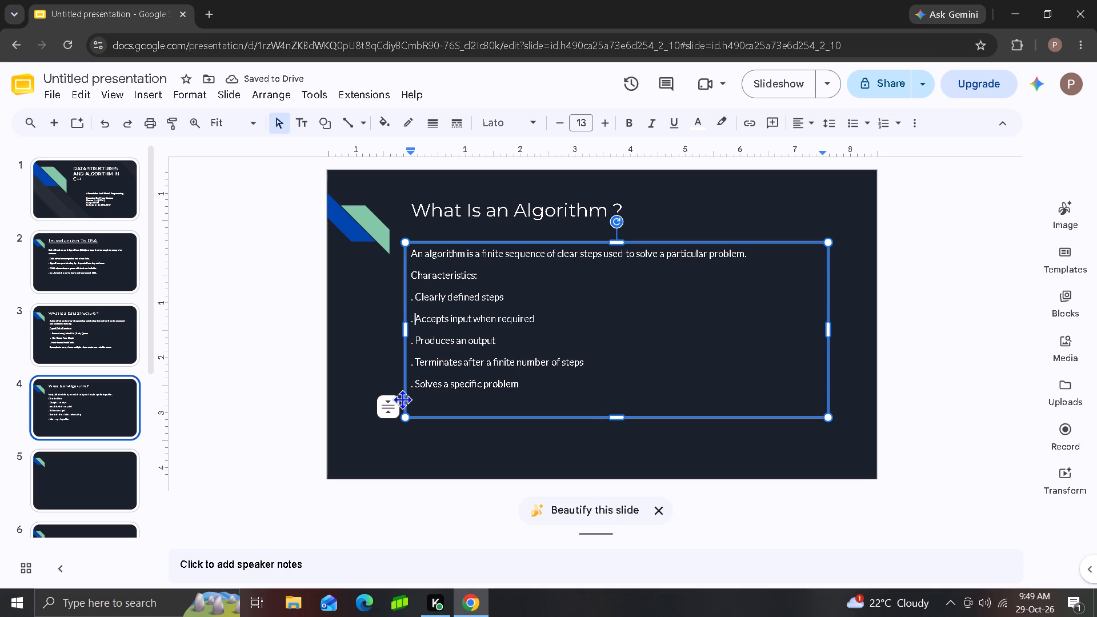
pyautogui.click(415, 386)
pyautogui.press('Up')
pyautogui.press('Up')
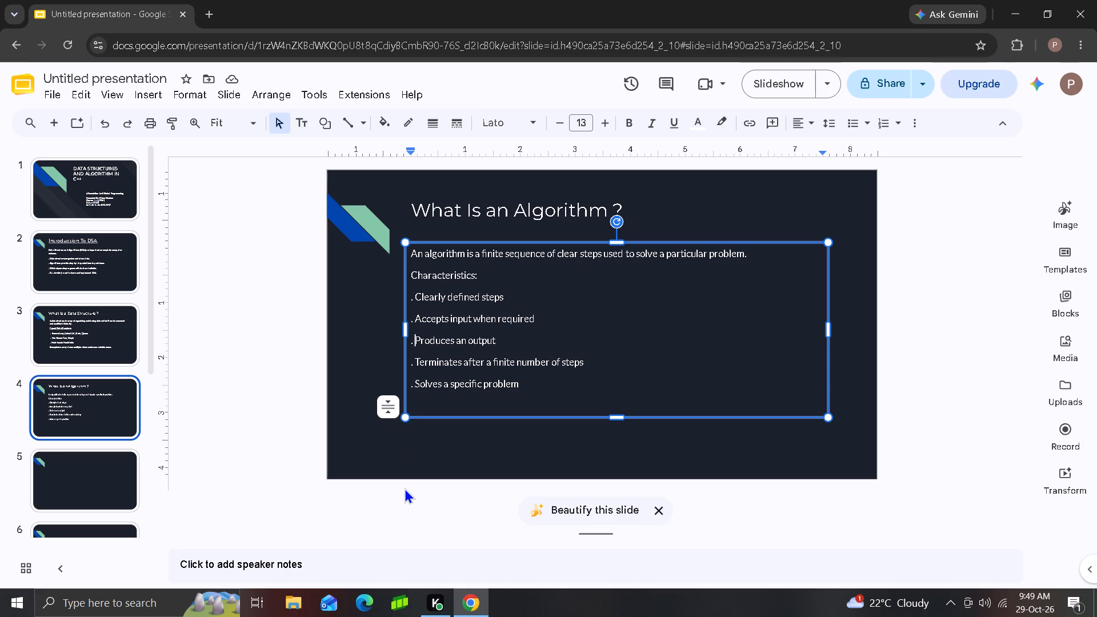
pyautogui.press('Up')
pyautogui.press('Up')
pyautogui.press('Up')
# Add the line "Example: Finding the largest number in an array." below the "Solves a specific problem" line on slide 4.
pyautogui.click(531, 387)
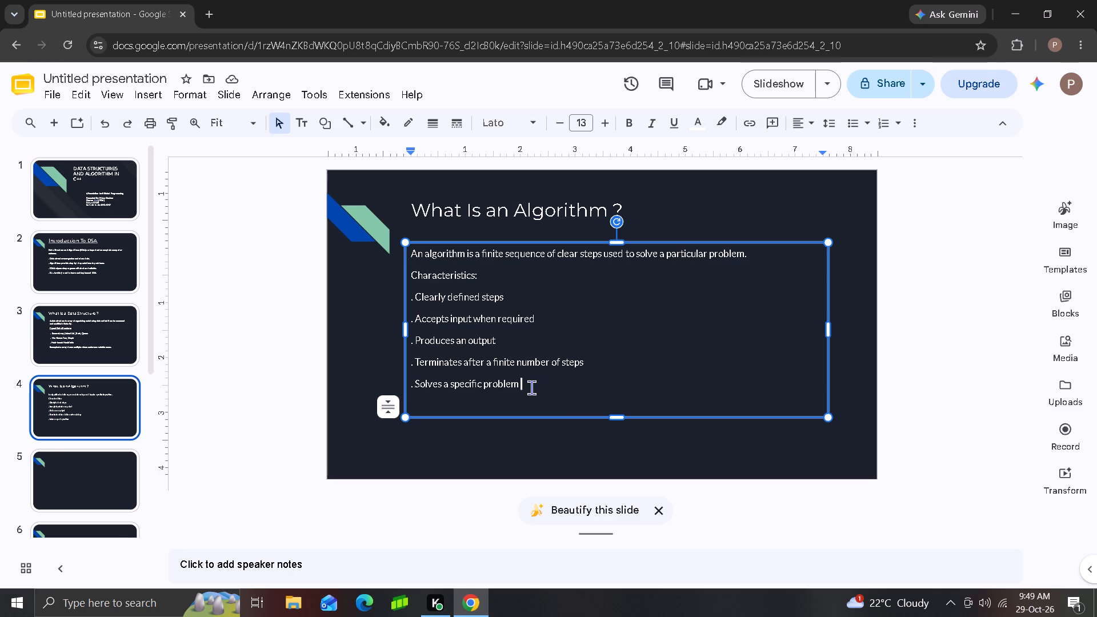
pyautogui.press('Return')
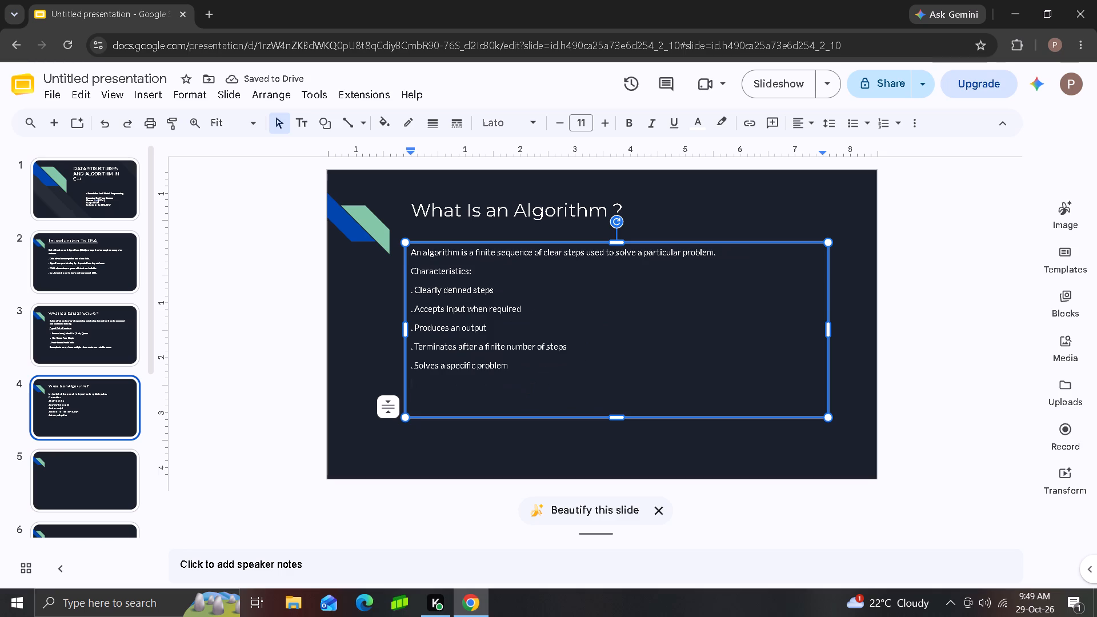
pyautogui.hotkey('shift', 'e')
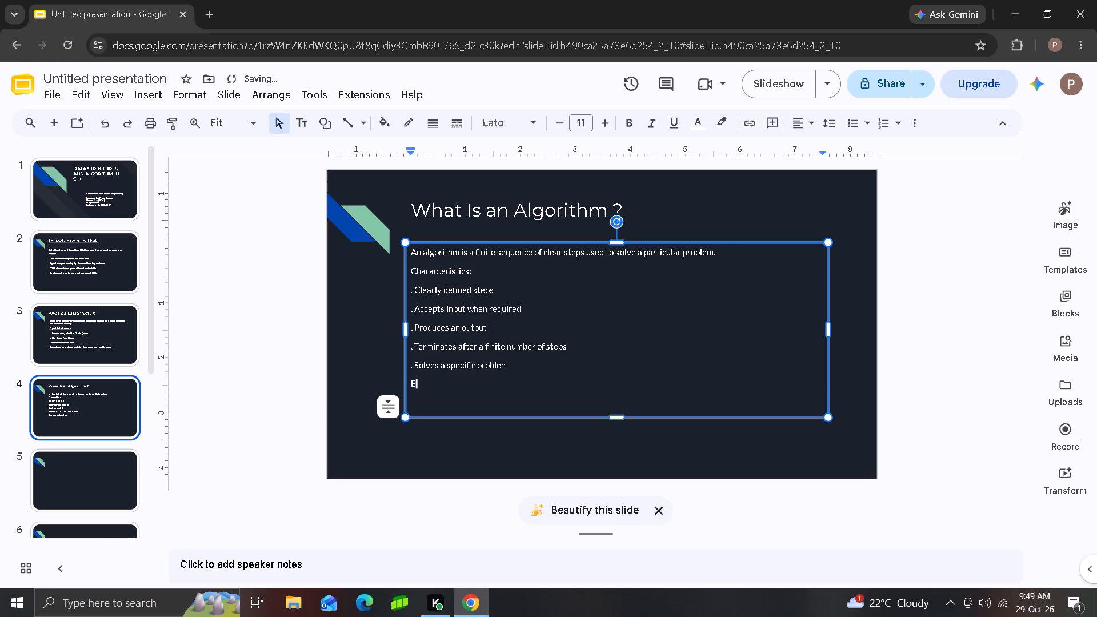
pyautogui.write('xamo')
pyautogui.press('BackSpace')
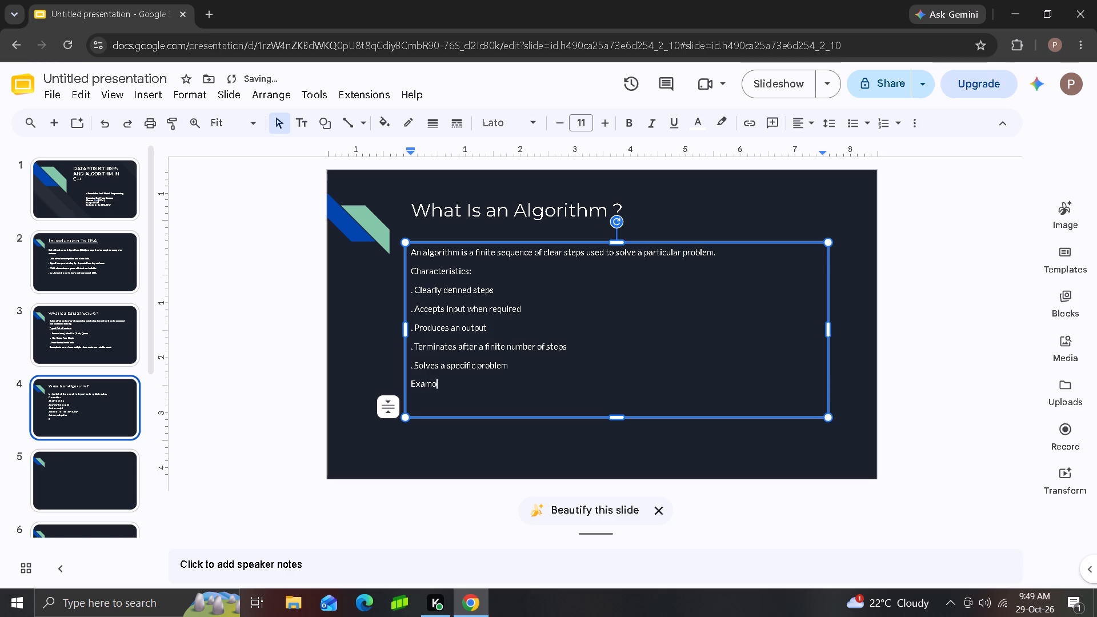
pyautogui.write('ple:')
pyautogui.press('space')
pyautogui.write('Finfi')
pyautogui.press('BackSpace')
pyautogui.press('BackSpace')
pyautogui.write('din')
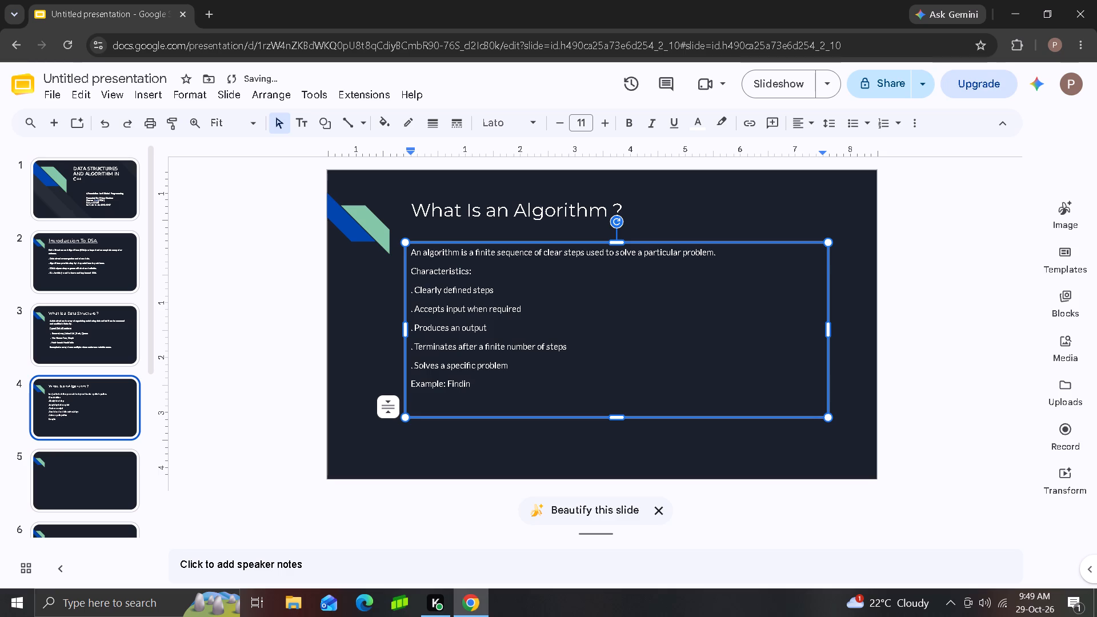
pyautogui.write('g')
pyautogui.press('space')
pyautogui.write('the largest')
pyautogui.press('space')
pyautogui.write('number')
pyautogui.press('space')
pyautogui.write('ina')
pyautogui.press('BackSpace')
pyautogui.press('space')
pyautogui.write('an a')
pyautogui.press('BackSpace')
pyautogui.press('space')
pyautogui.write('array')
pyautogui.press('space')
pyautogui.press('.')
pyautogui.press('BackSpace')
pyautogui.press('BackSpace')
pyautogui.write('.')
pyautogui.press('space')
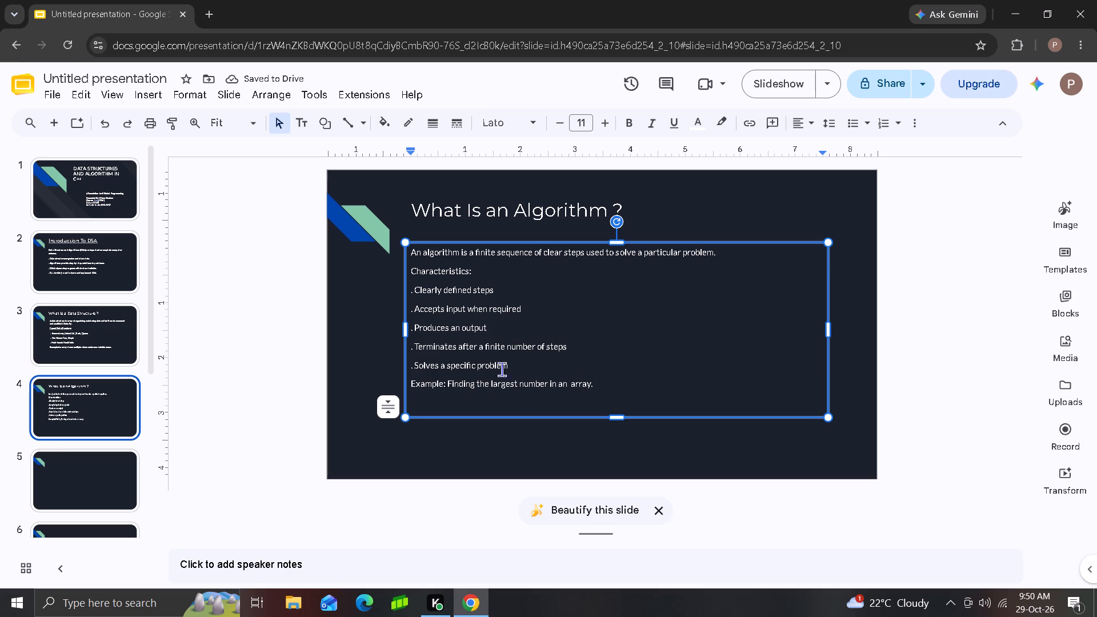
# Remove the leading period and space from the "Clearly defined steps" line on slide 4.
pyautogui.click(419, 293)
pyautogui.click(410, 288)
pyautogui.moveTo(414, 287); pyautogui.dragTo(508, 288)
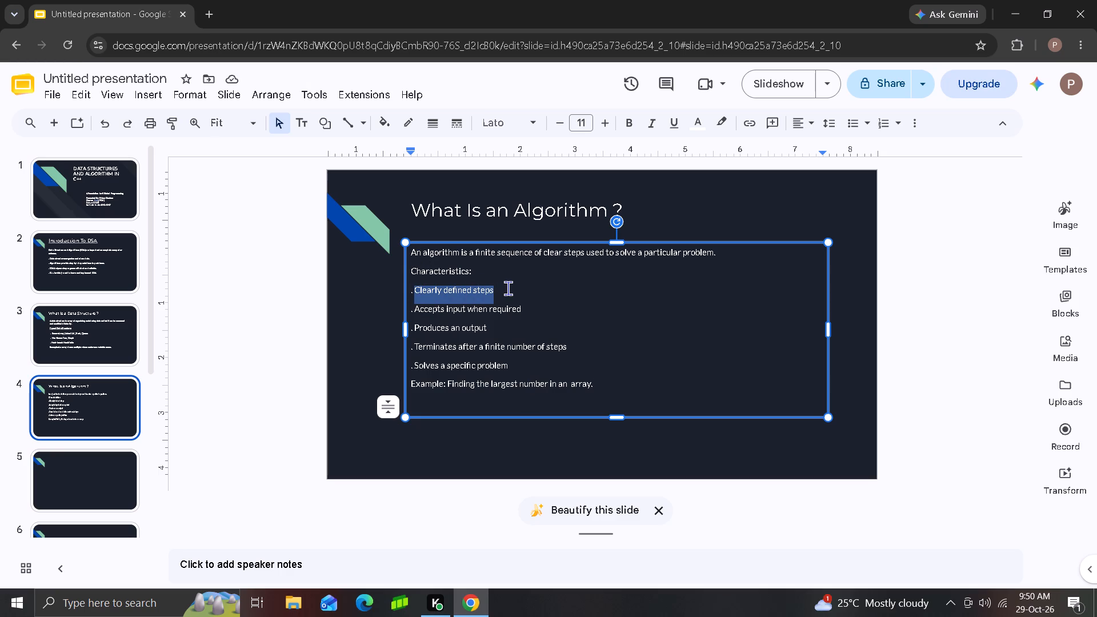
pyautogui.moveTo(508, 288); pyautogui.dragTo(510, 288)
pyautogui.click(411, 289)
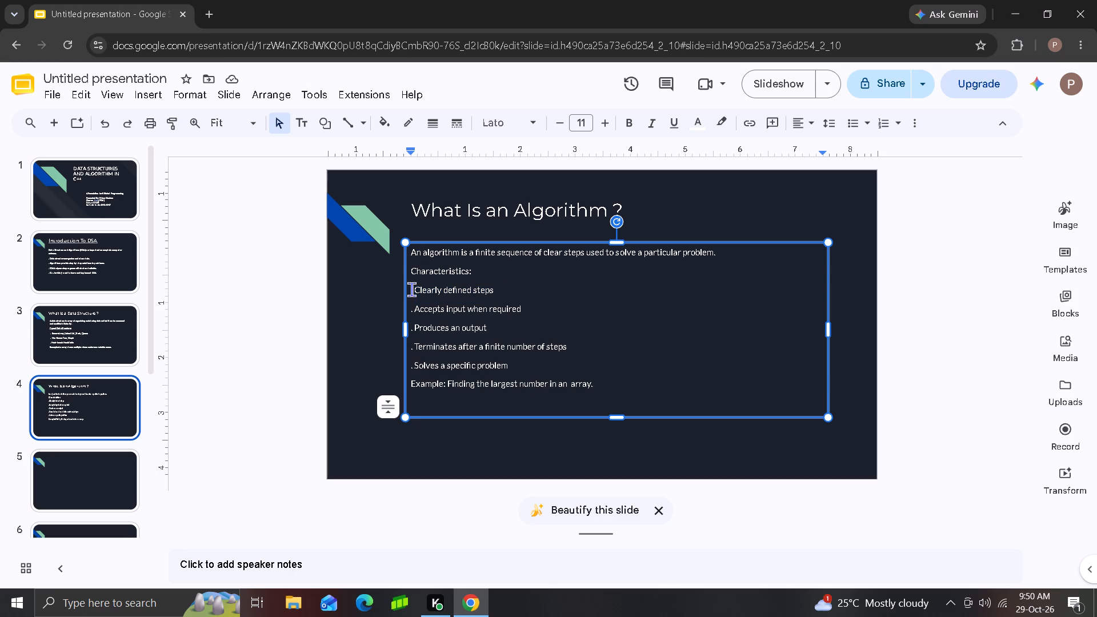
pyautogui.click(417, 293)
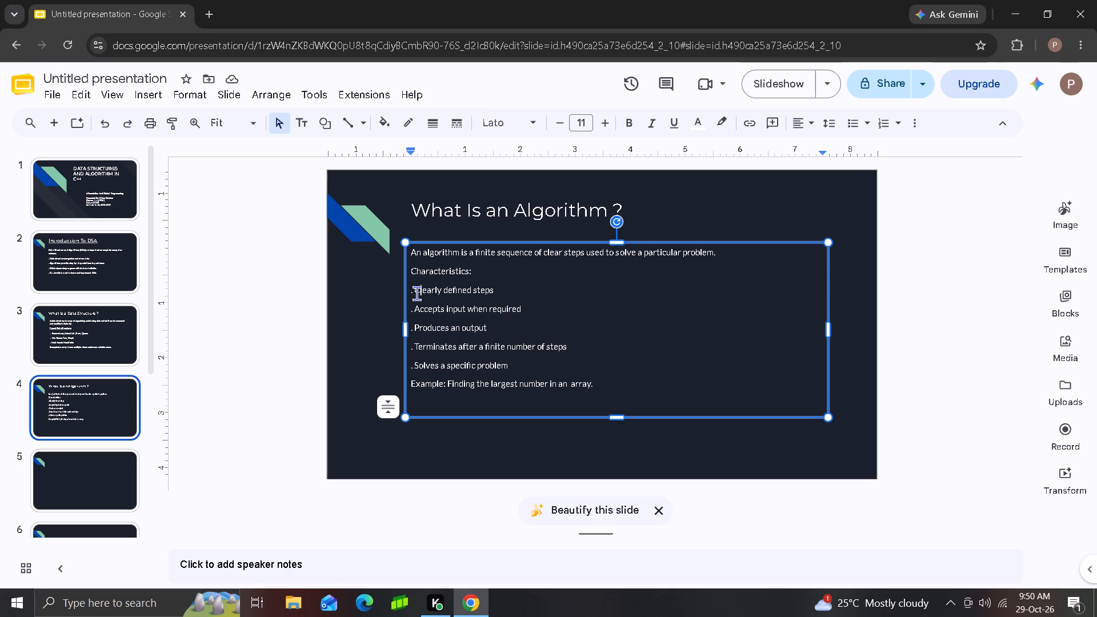
pyautogui.press('Left')
pyautogui.press('BackSpace')
pyautogui.press('BackSpace')
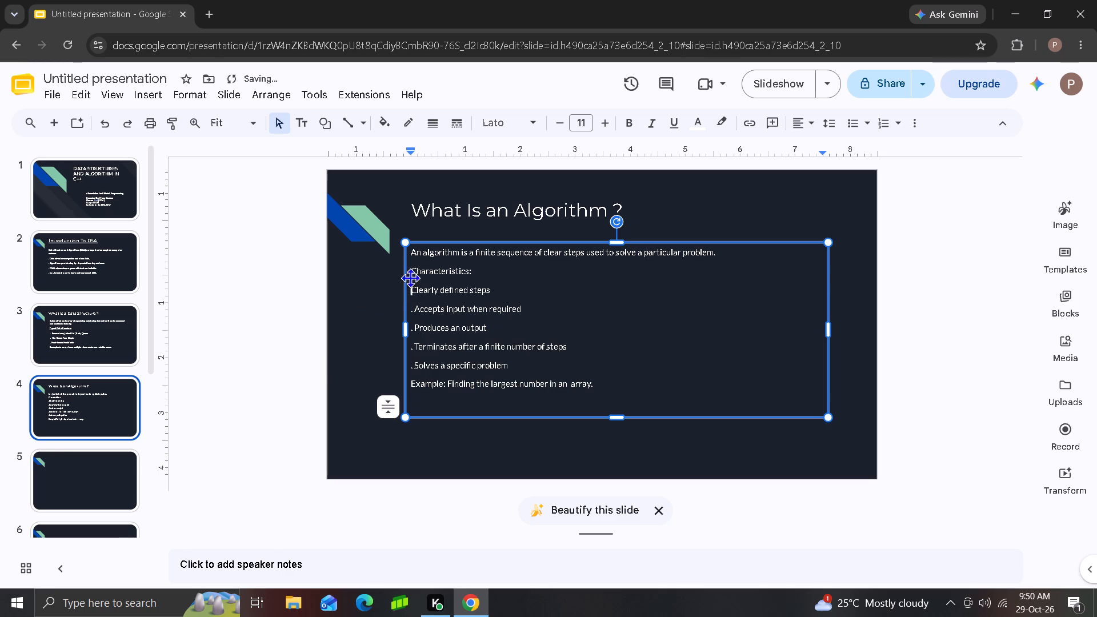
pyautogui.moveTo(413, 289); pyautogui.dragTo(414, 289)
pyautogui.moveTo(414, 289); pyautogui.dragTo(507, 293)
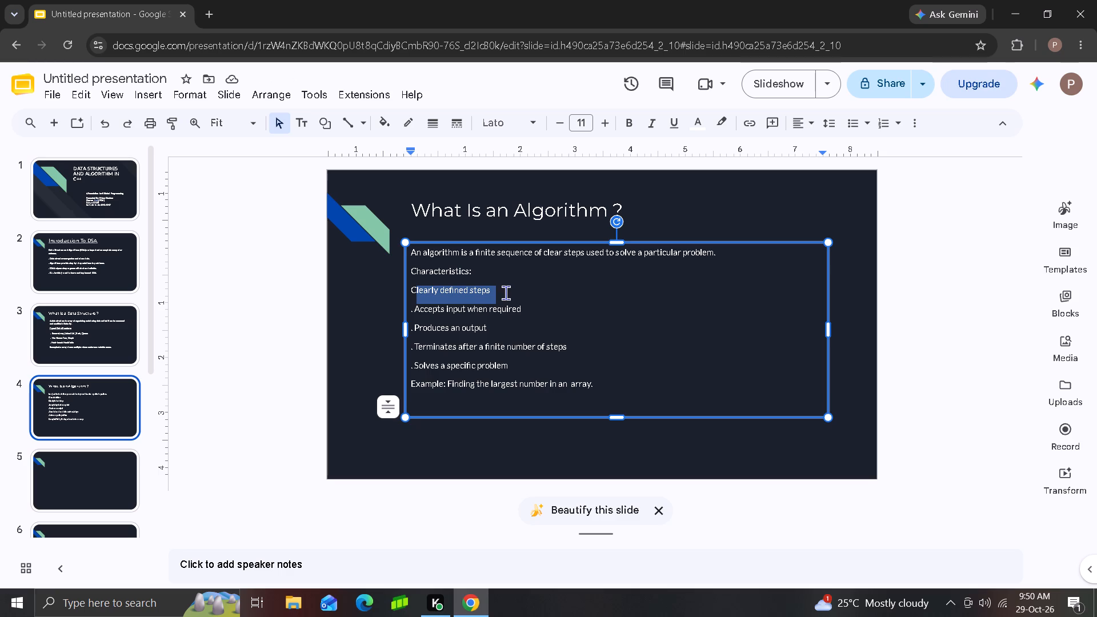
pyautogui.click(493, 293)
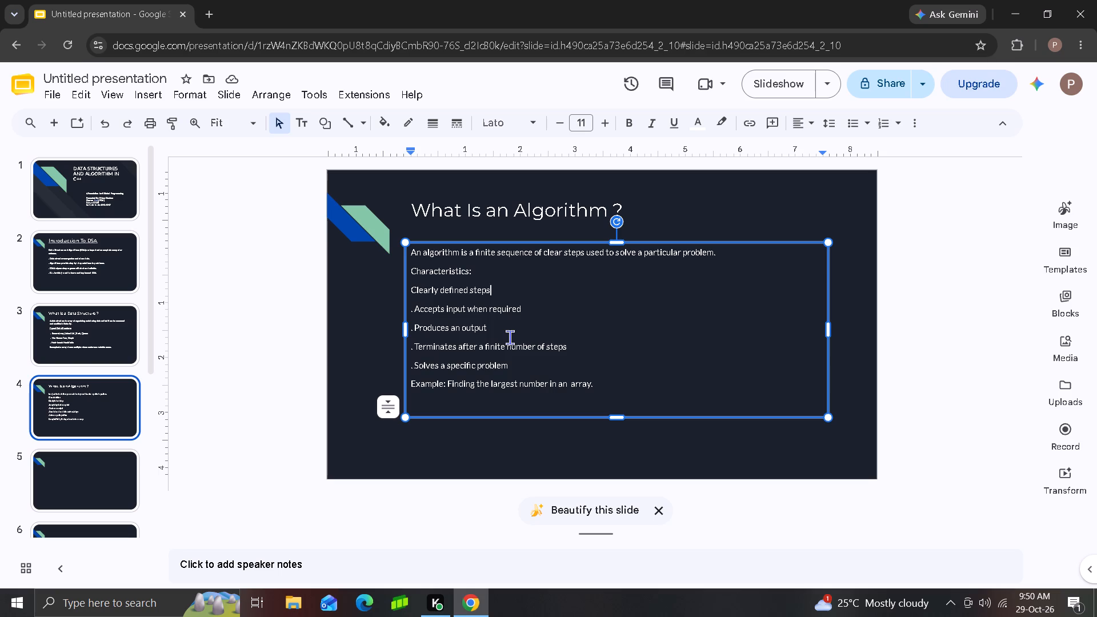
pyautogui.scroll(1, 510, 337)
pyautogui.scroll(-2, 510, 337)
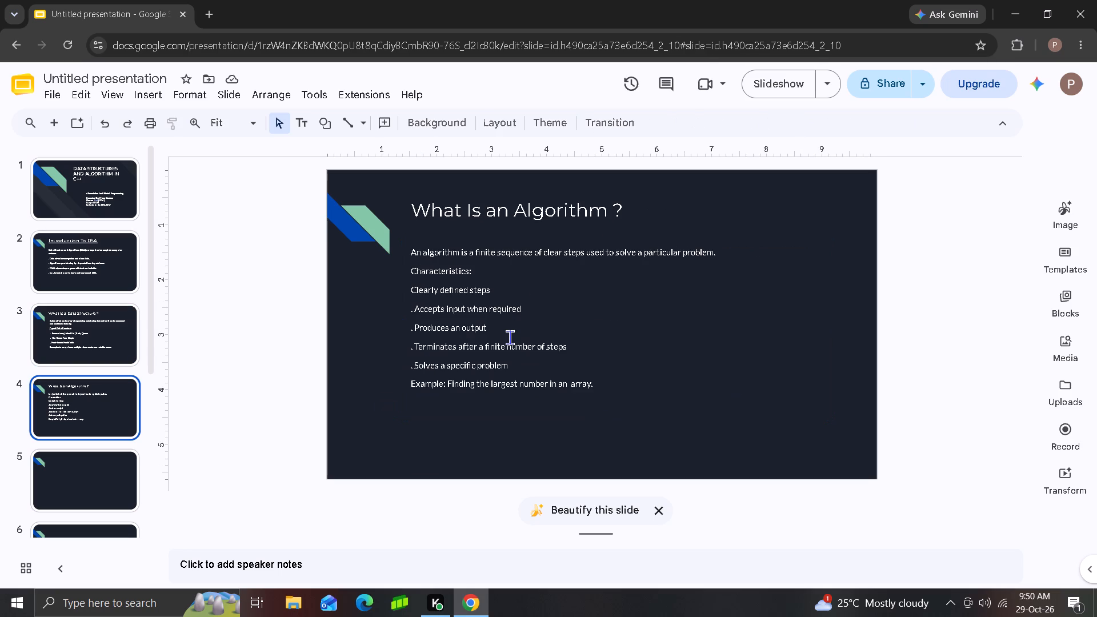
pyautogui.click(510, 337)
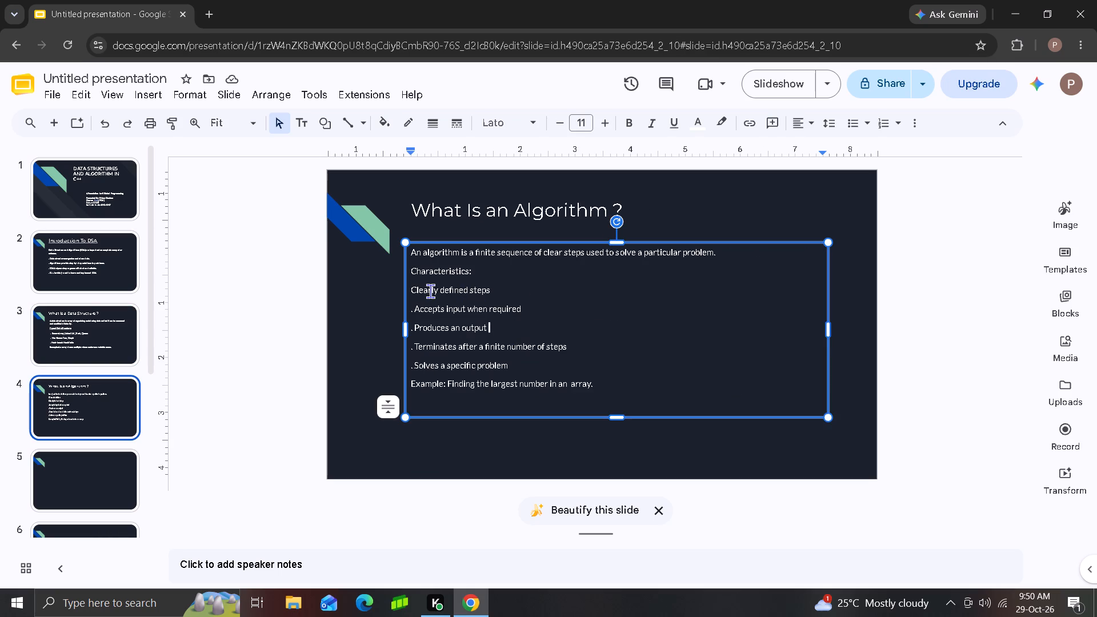
# Prefix the "Clearly defined steps" line on slide 4 with a period and a space.
pyautogui.click(407, 284)
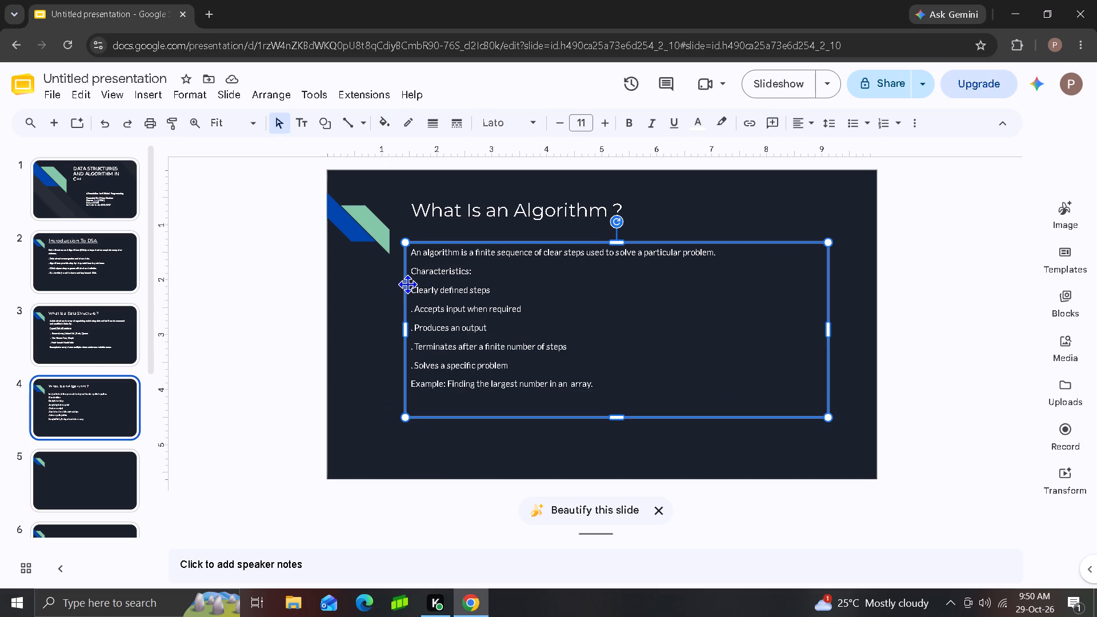
pyautogui.click(417, 290)
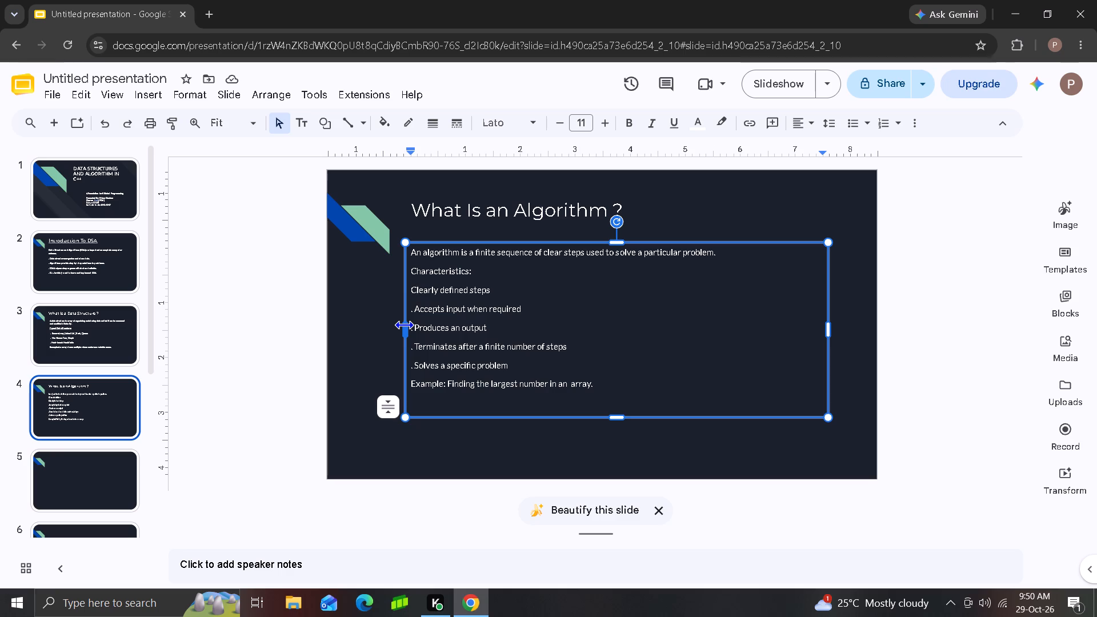
pyautogui.press('Left')
pyautogui.write('.')
pyautogui.press('space')
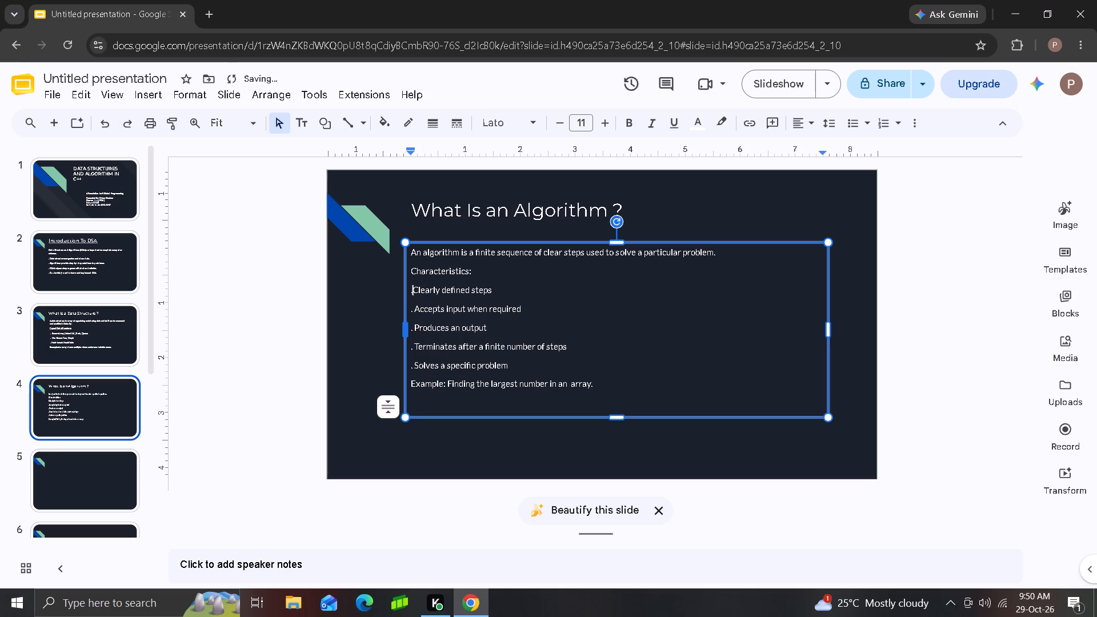
# Enlarge the "Characteristics:" line in slide 4's body text to font size 16.5.
pyautogui.tripleClick(411, 268)
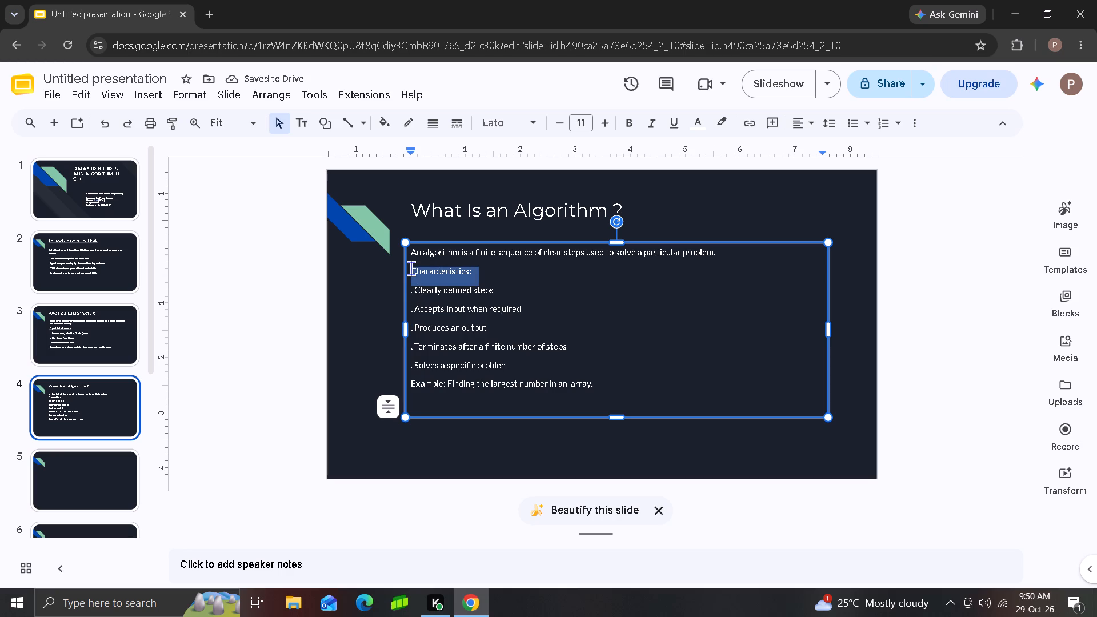
pyautogui.click(599, 126)
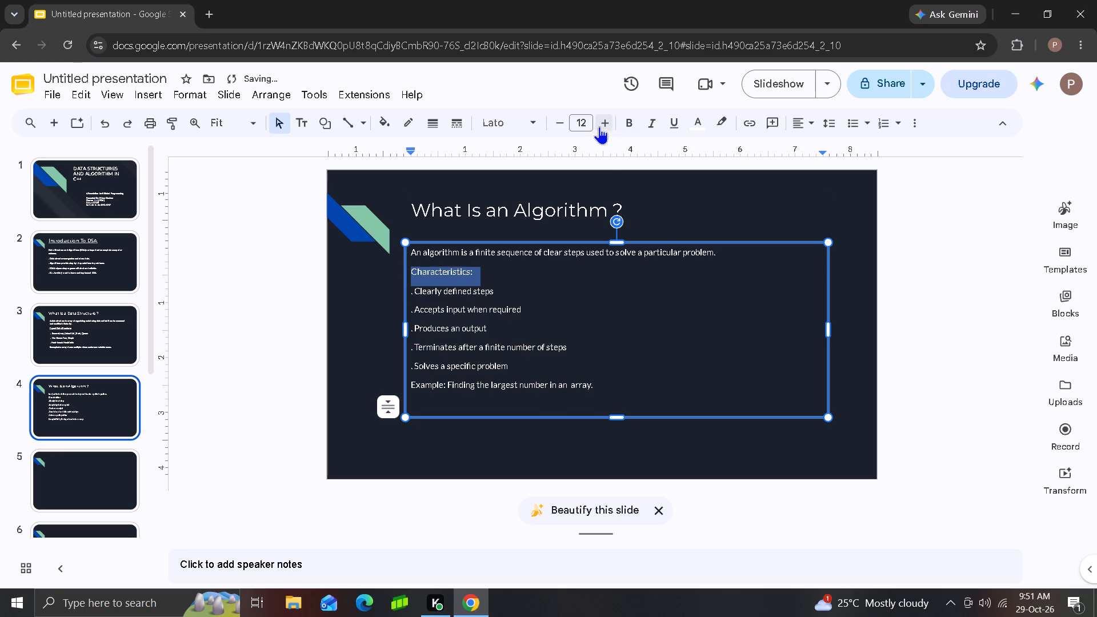
pyautogui.click(599, 126)
pyautogui.click(599, 126)
pyautogui.click(599, 126)
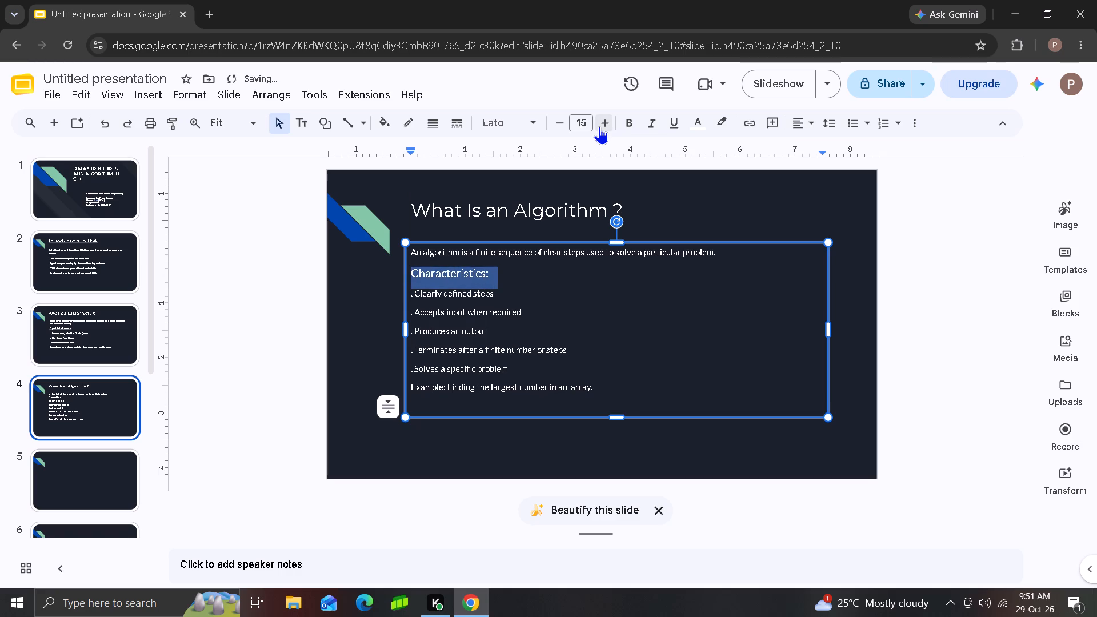
pyautogui.click(599, 126)
pyautogui.click(599, 126)
pyautogui.click(599, 126)
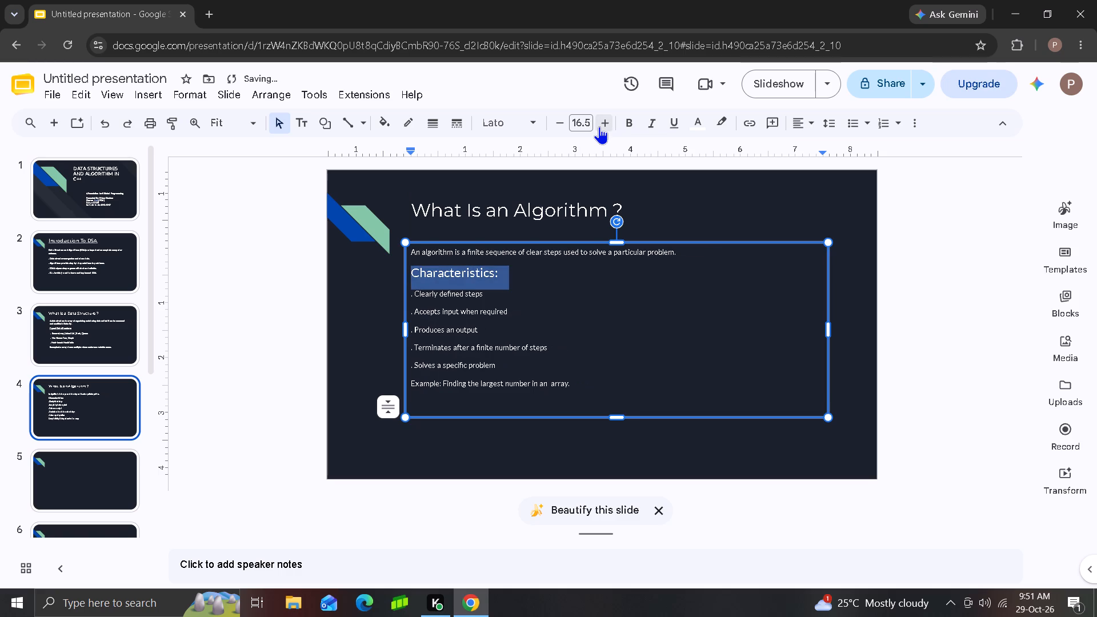
pyautogui.click(581, 275)
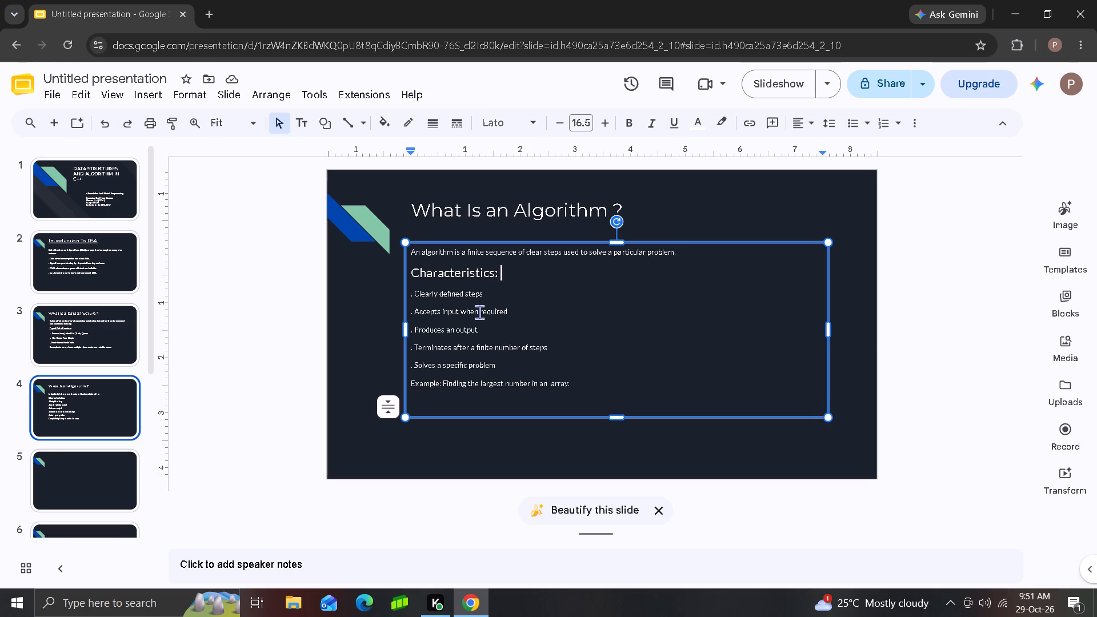
# Increase the font size of slide 4's opening sentence, "An algorithm is a finite sequence of clear steps...", to 14.
pyautogui.click(414, 250)
pyautogui.moveTo(412, 253); pyautogui.dragTo(627, 245)
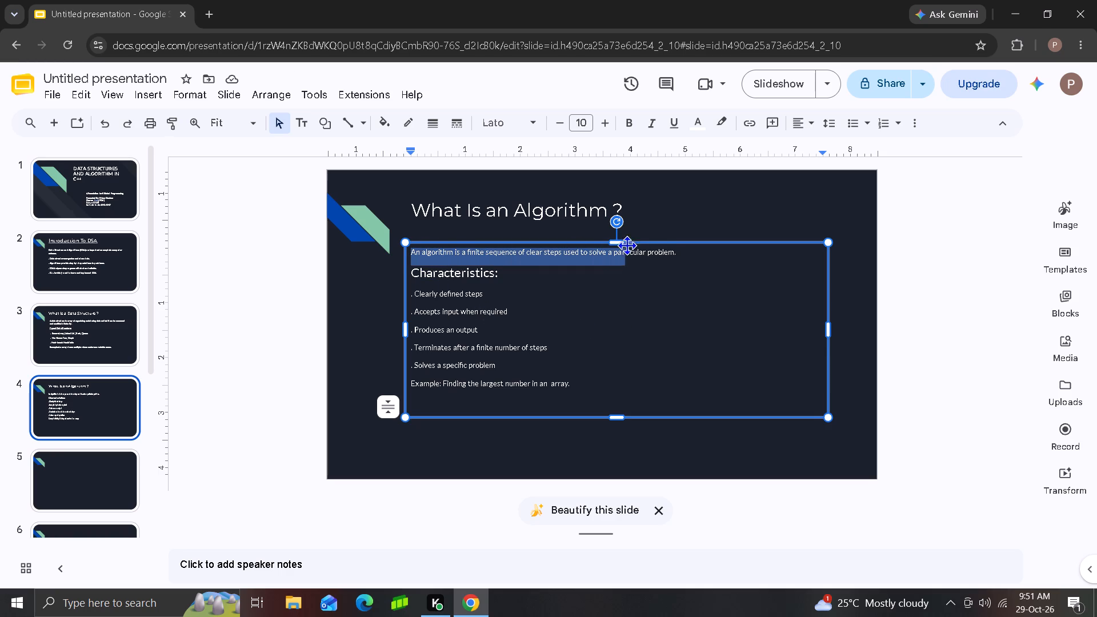
pyautogui.moveTo(627, 245); pyautogui.dragTo(699, 261)
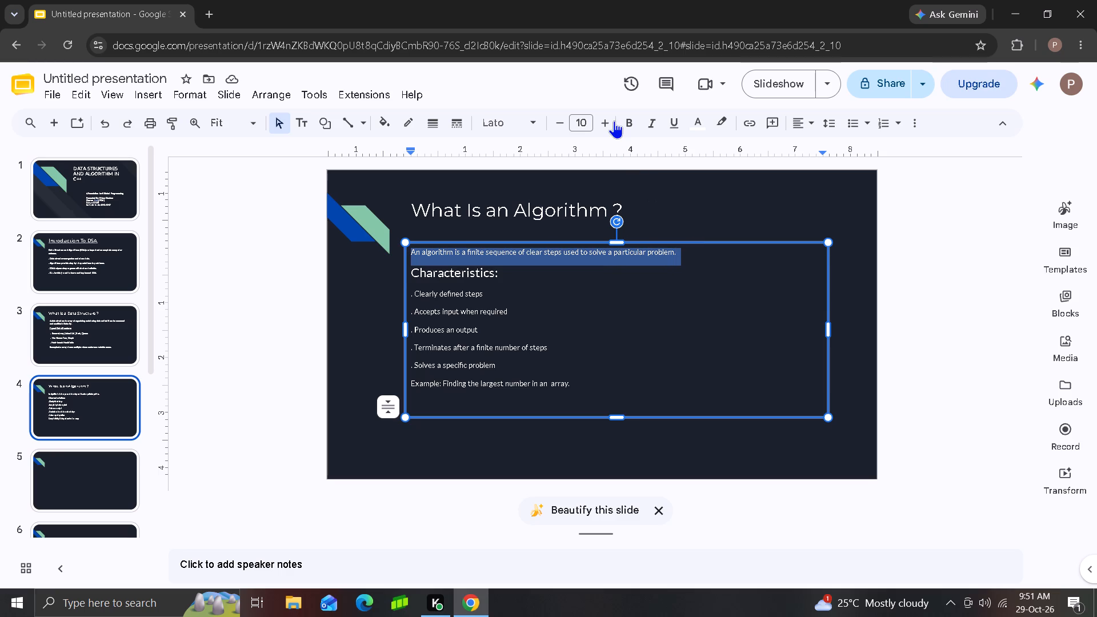
pyautogui.click(605, 119)
pyautogui.click(605, 119)
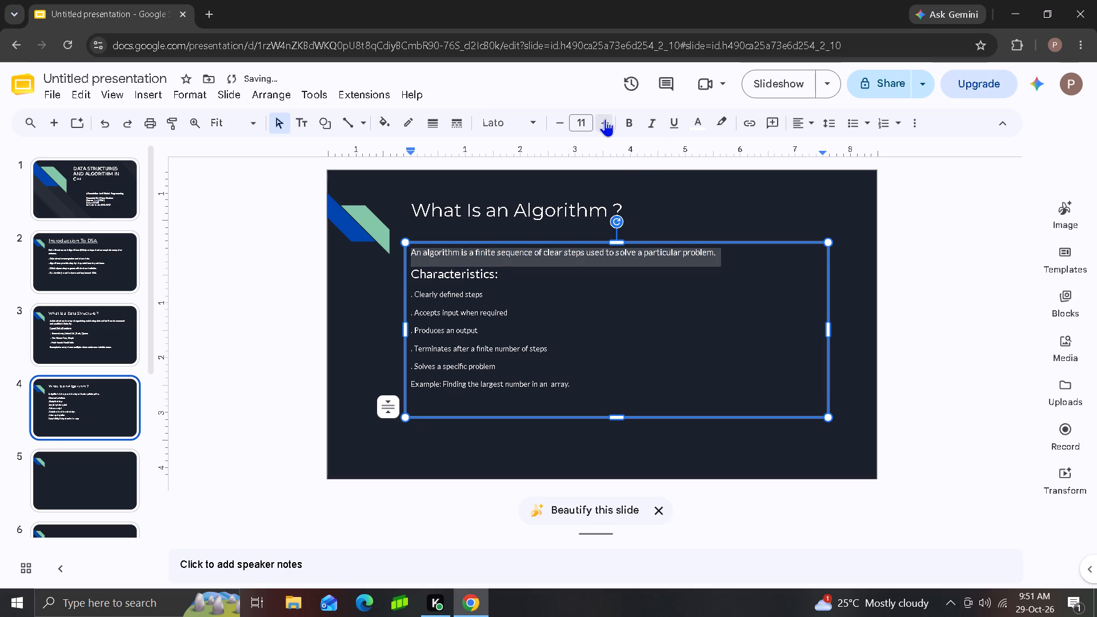
pyautogui.click(605, 119)
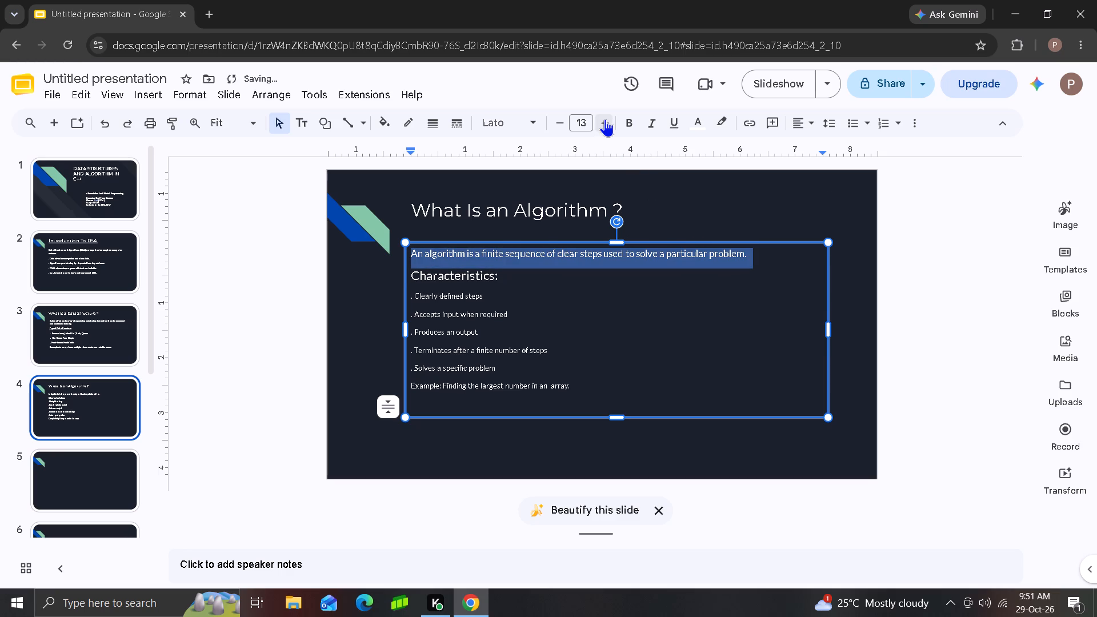
pyautogui.click(605, 119)
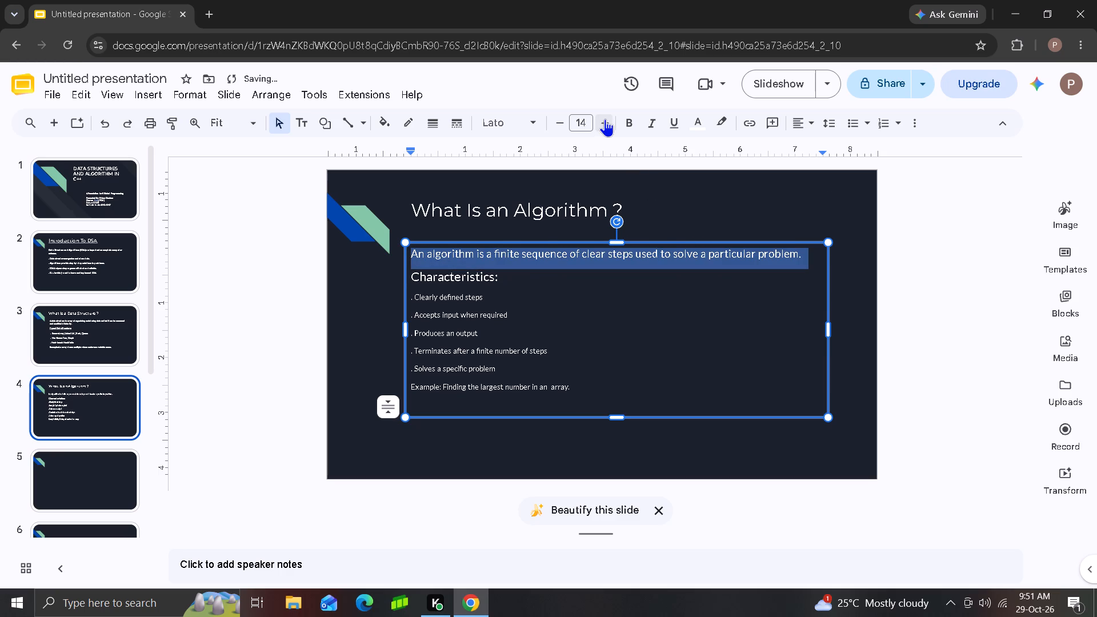
pyautogui.click(571, 318)
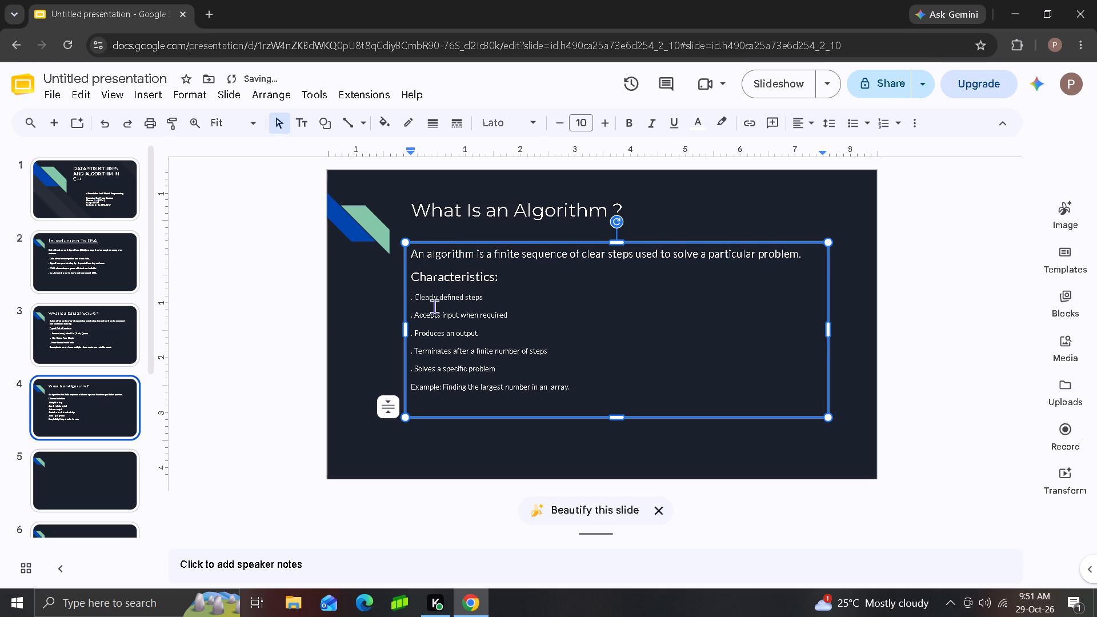
# Extend the bottom edge of slide 4's body text box downward by about 0.6 inch.
pyautogui.click(410, 294)
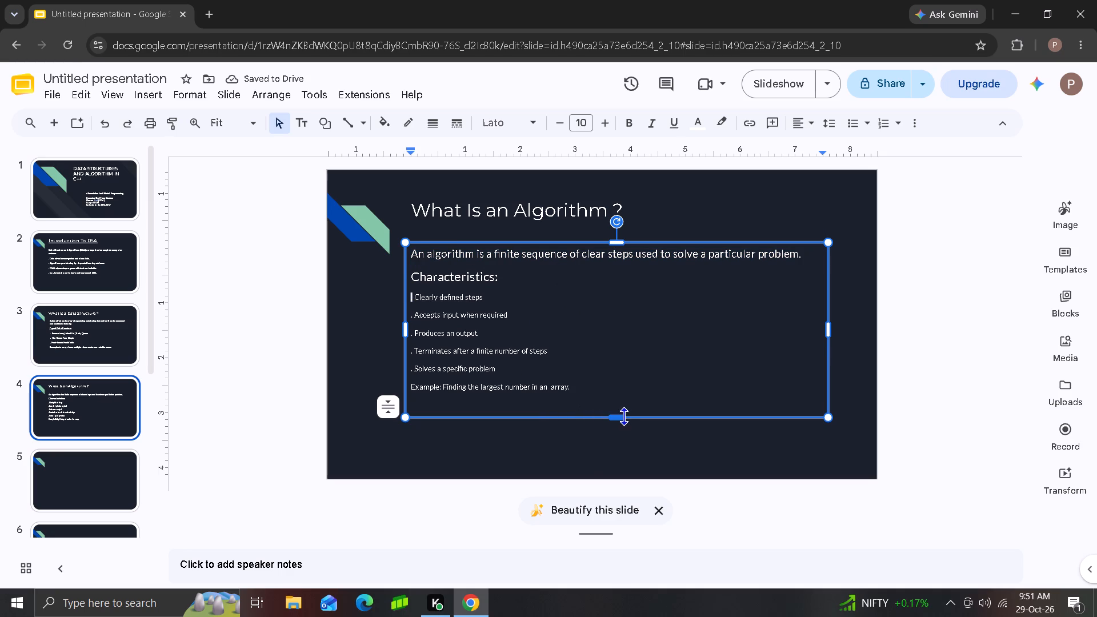
pyautogui.moveTo(620, 420); pyautogui.dragTo(618, 450)
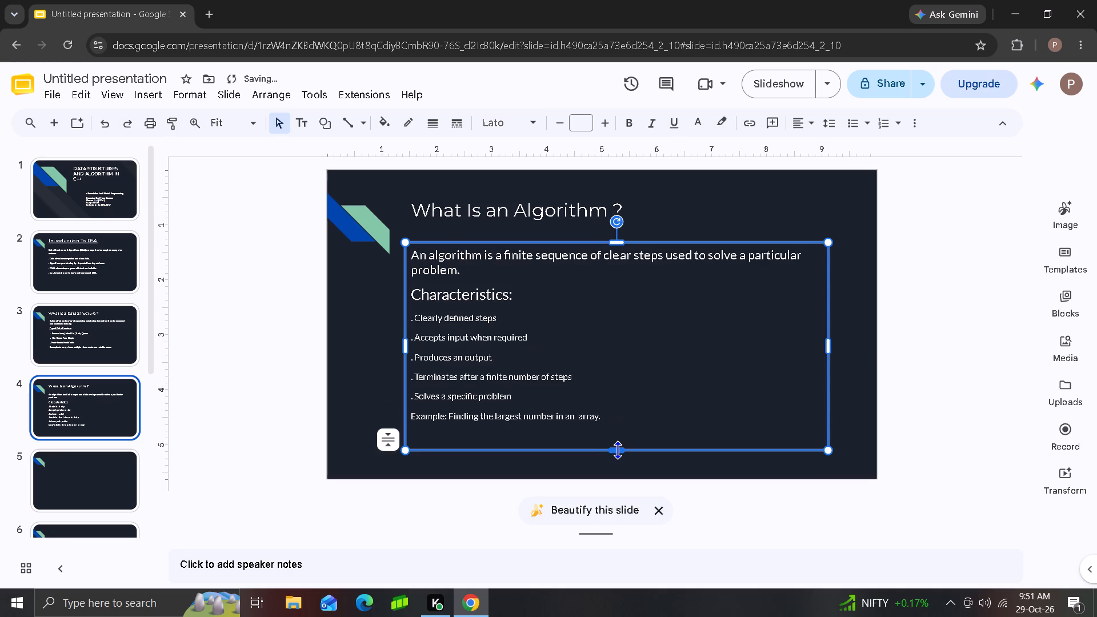
pyautogui.click(618, 368)
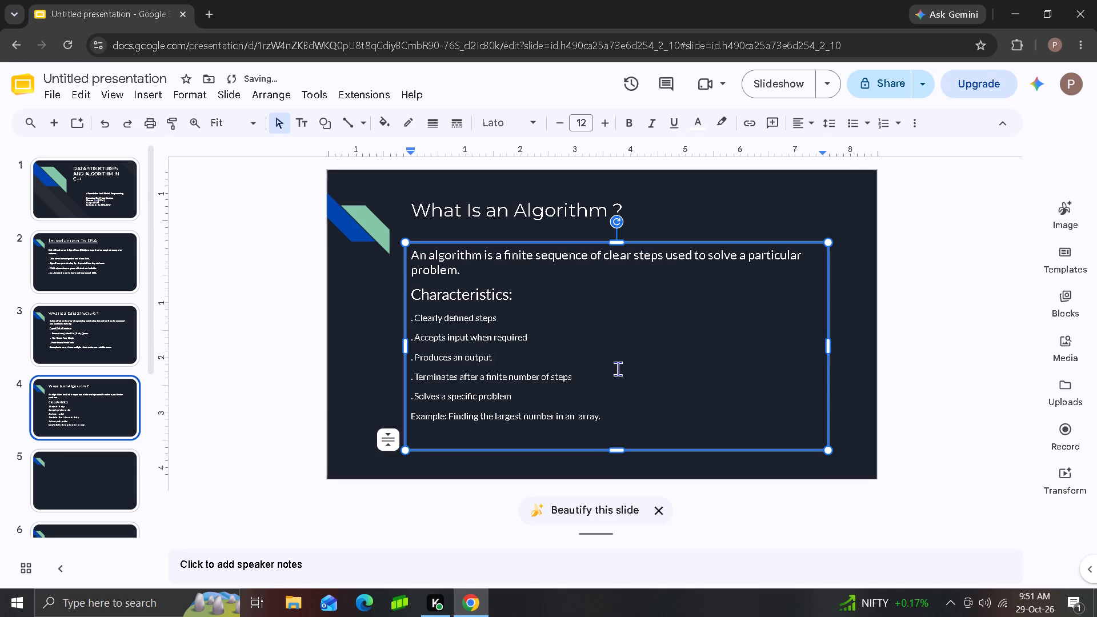
# Increase the font size of the lines from "Clearly defined steps" through the "Example:" line on slide 4 by one increment.
pyautogui.click(409, 315)
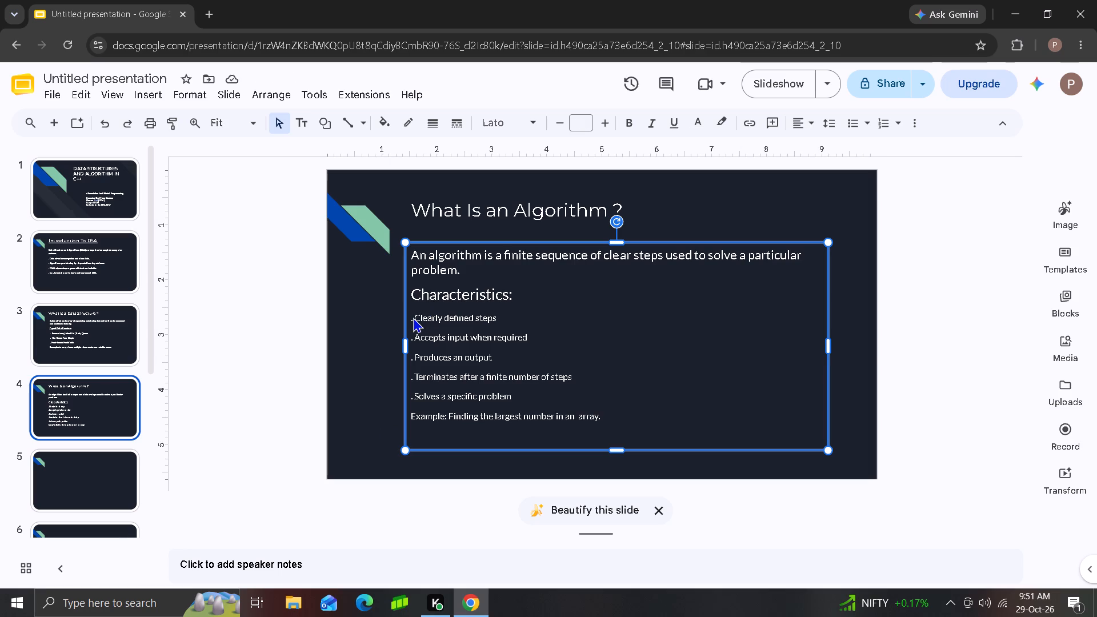
pyautogui.click(426, 315)
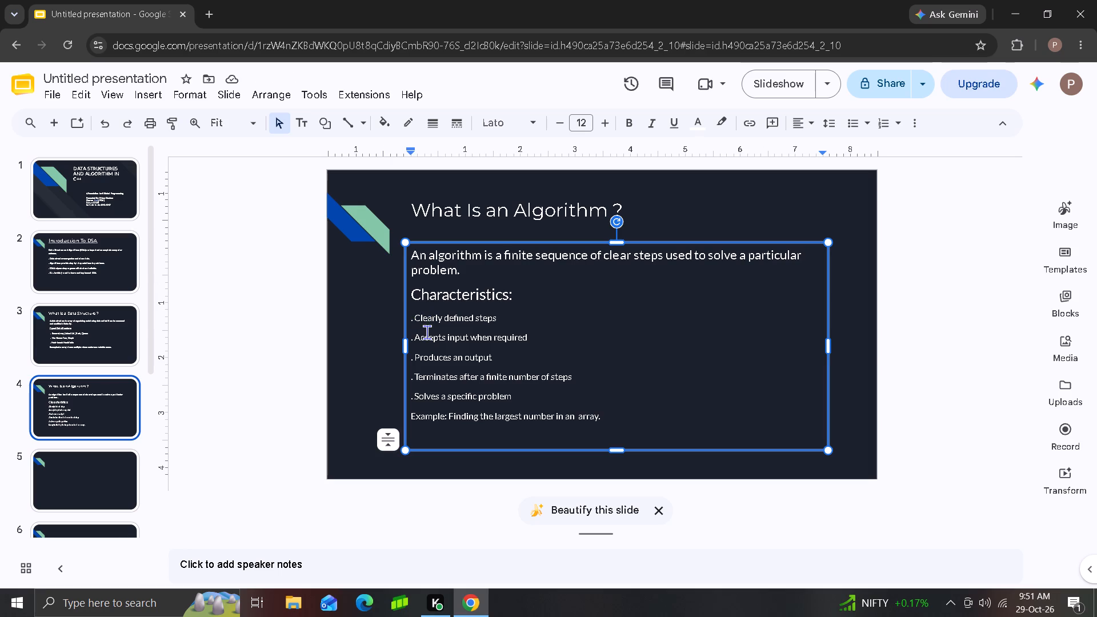
pyautogui.press('Left')
pyautogui.press('Left')
pyautogui.press('Left')
pyautogui.press('Left')
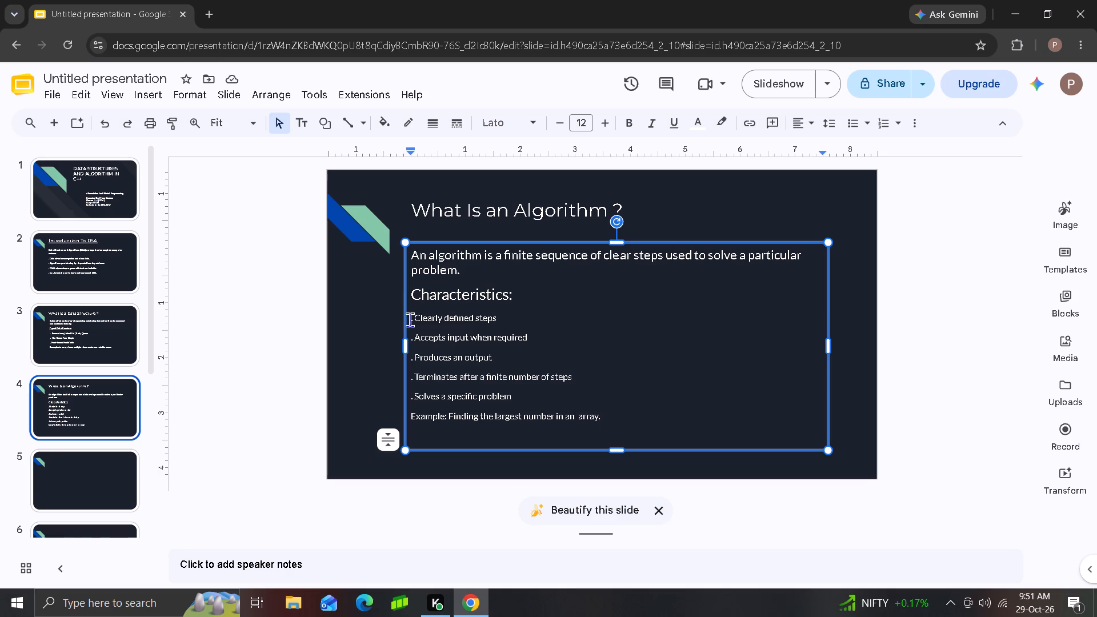
pyautogui.click(410, 319)
pyautogui.moveTo(410, 319); pyautogui.dragTo(545, 450)
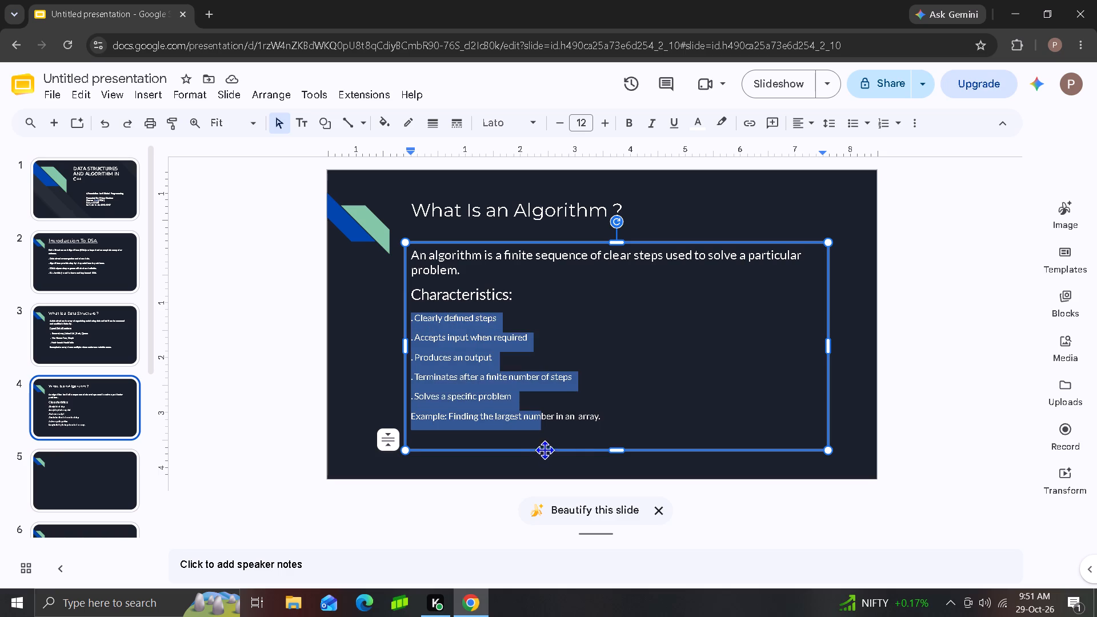
pyautogui.moveTo(545, 450); pyautogui.dragTo(578, 452)
pyautogui.click(604, 120)
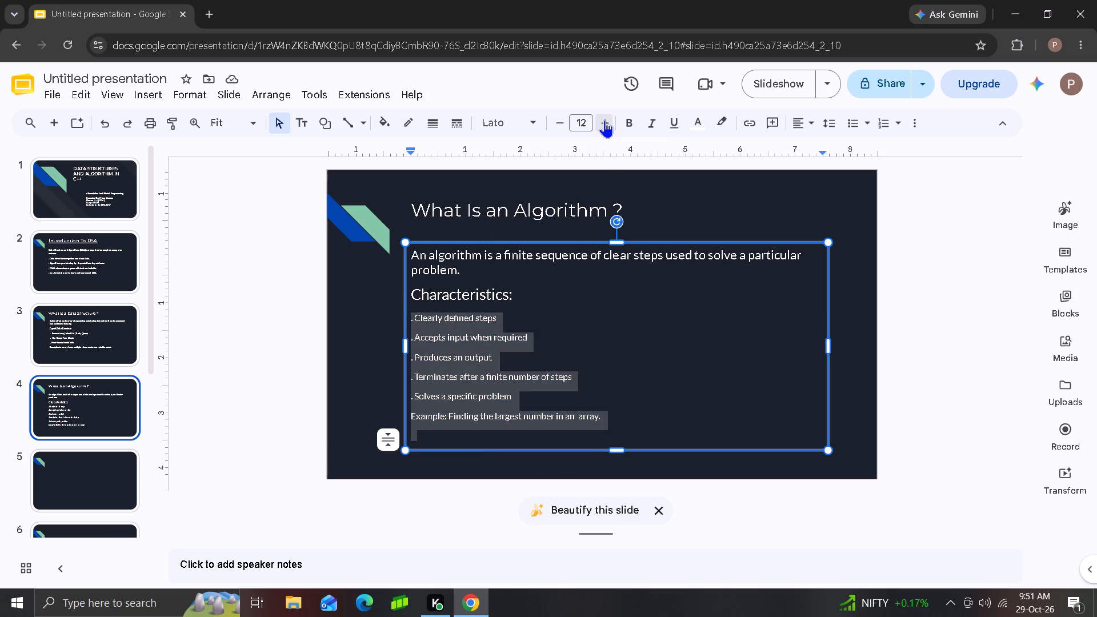
pyautogui.click(290, 295)
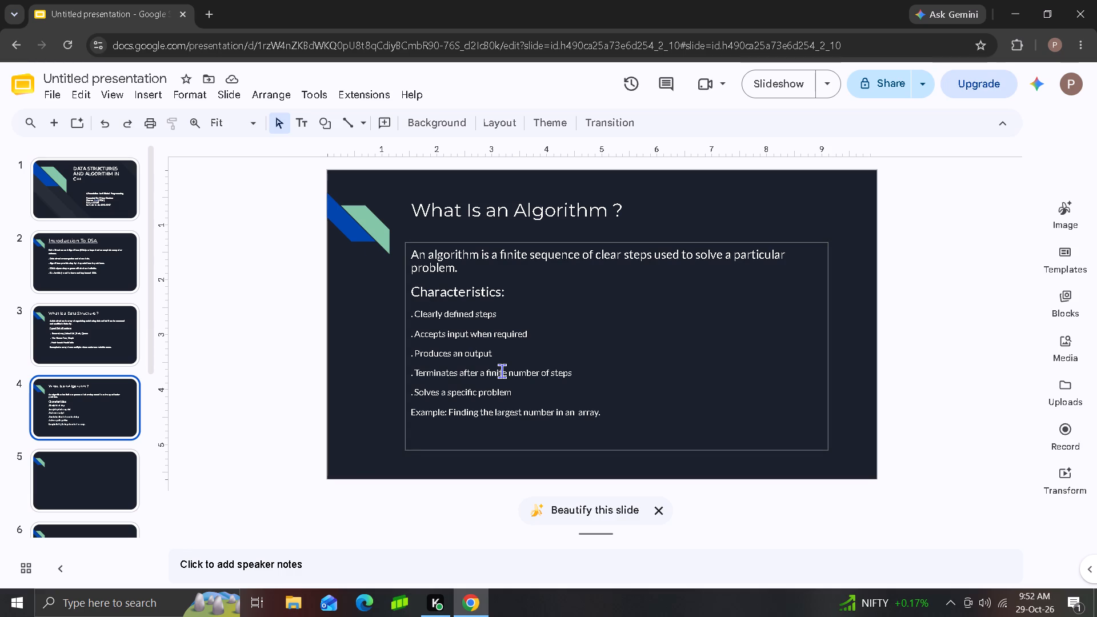
pyautogui.click(543, 373)
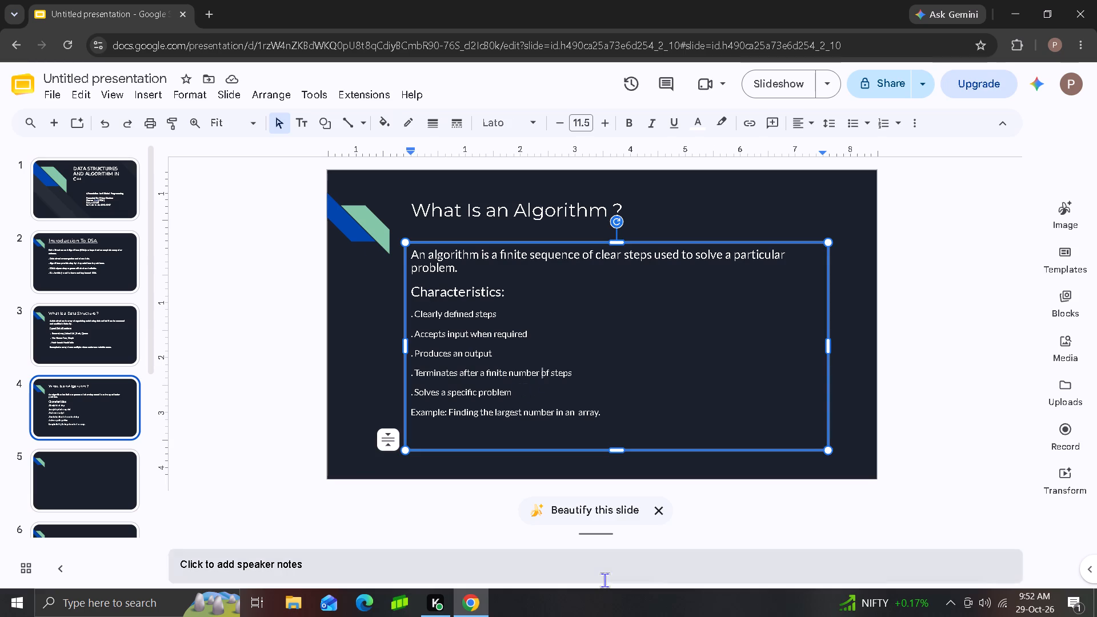
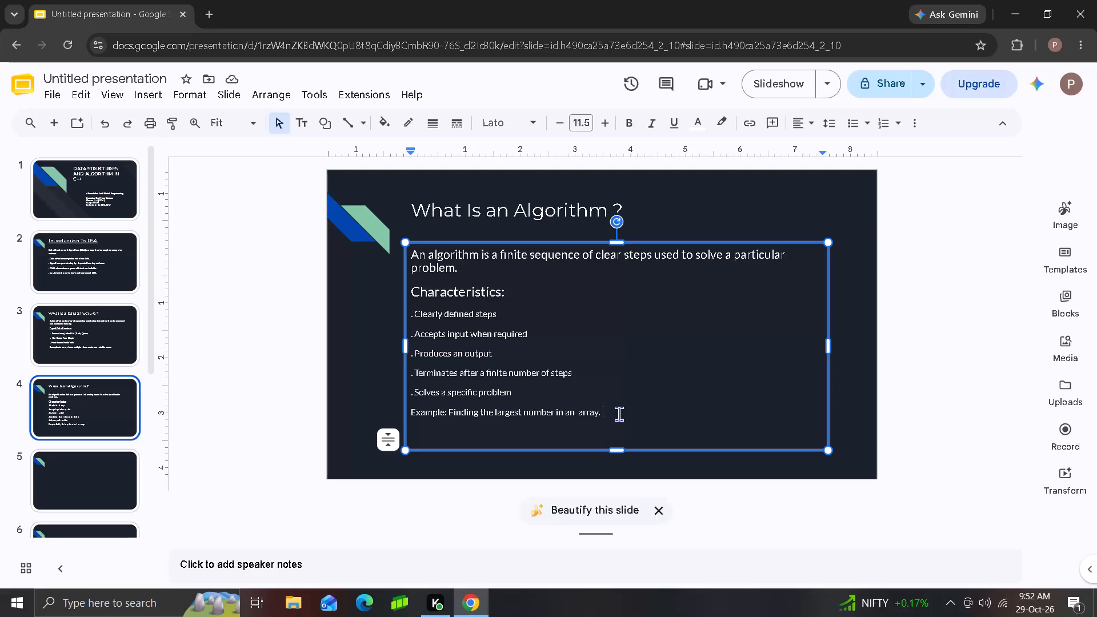
# Review the text and layout of slides 2 to 4, comparing the algorithm slide with the earlier ones.
pyautogui.click(619, 414)
pyautogui.scroll(-1, 619, 414)
pyautogui.scroll(1, 619, 414)
pyautogui.scroll(-1, 607, 383)
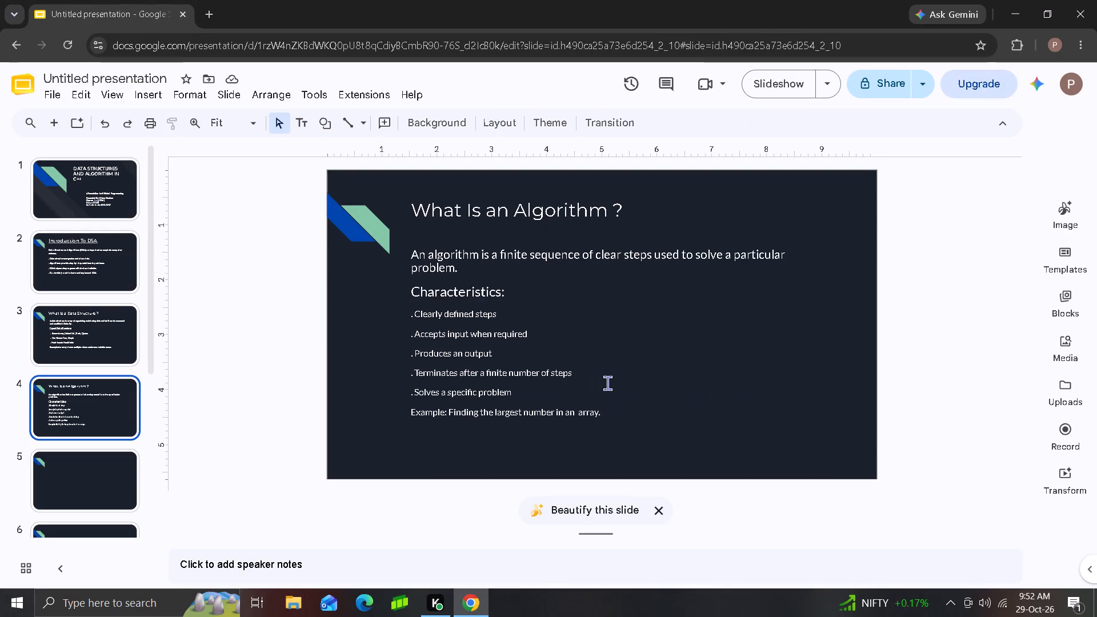
pyautogui.click(604, 414)
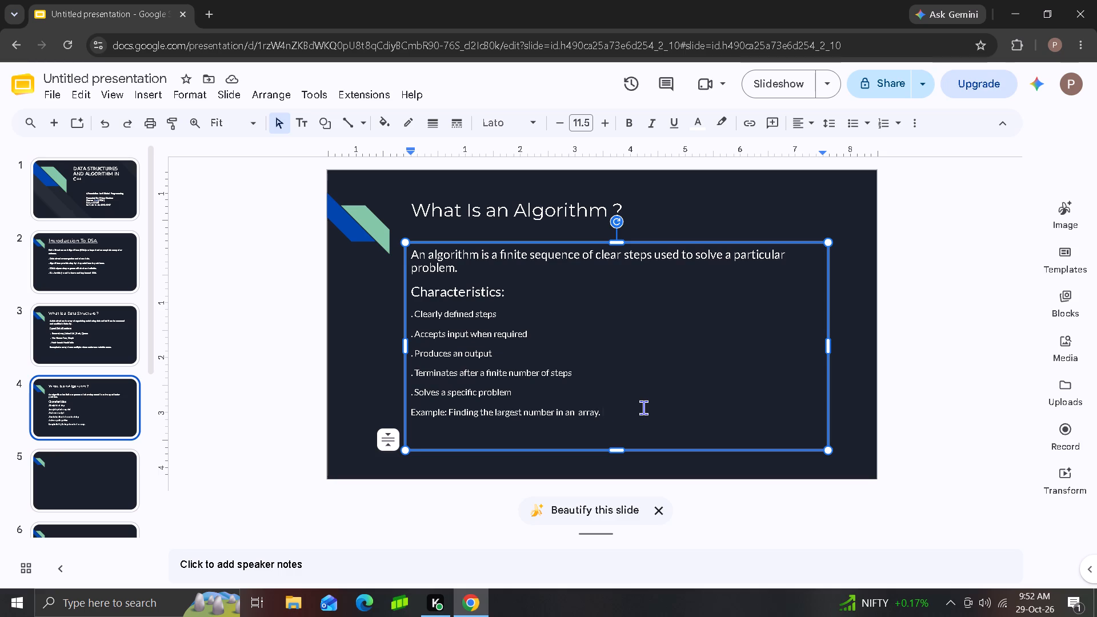
pyautogui.scroll(2, 640, 407)
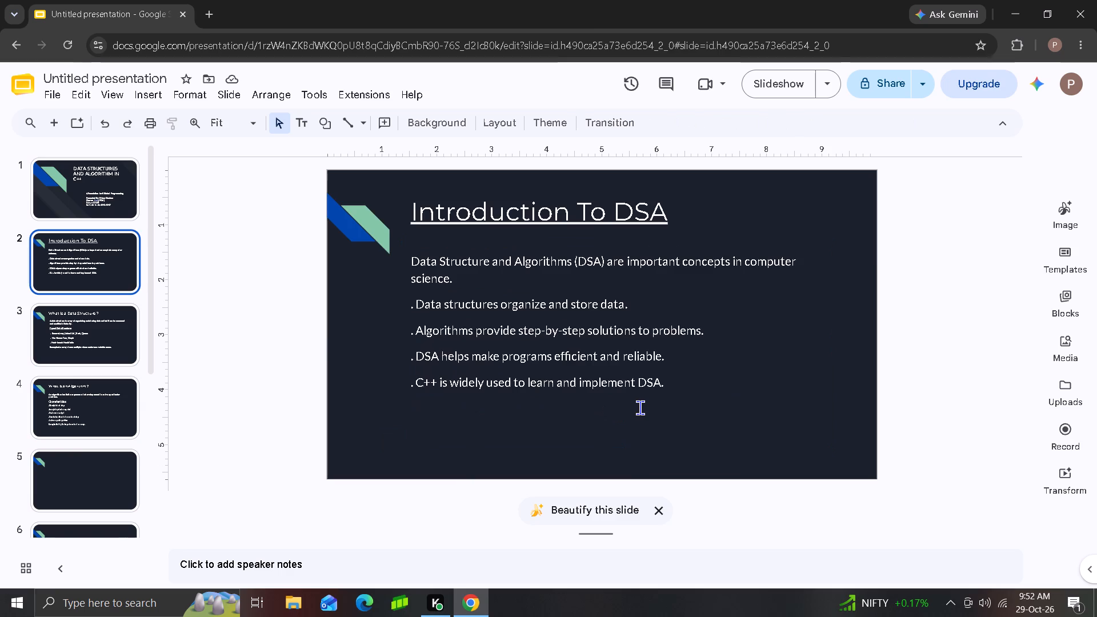
pyautogui.scroll(2, 640, 407)
pyautogui.scroll(-1, 640, 407)
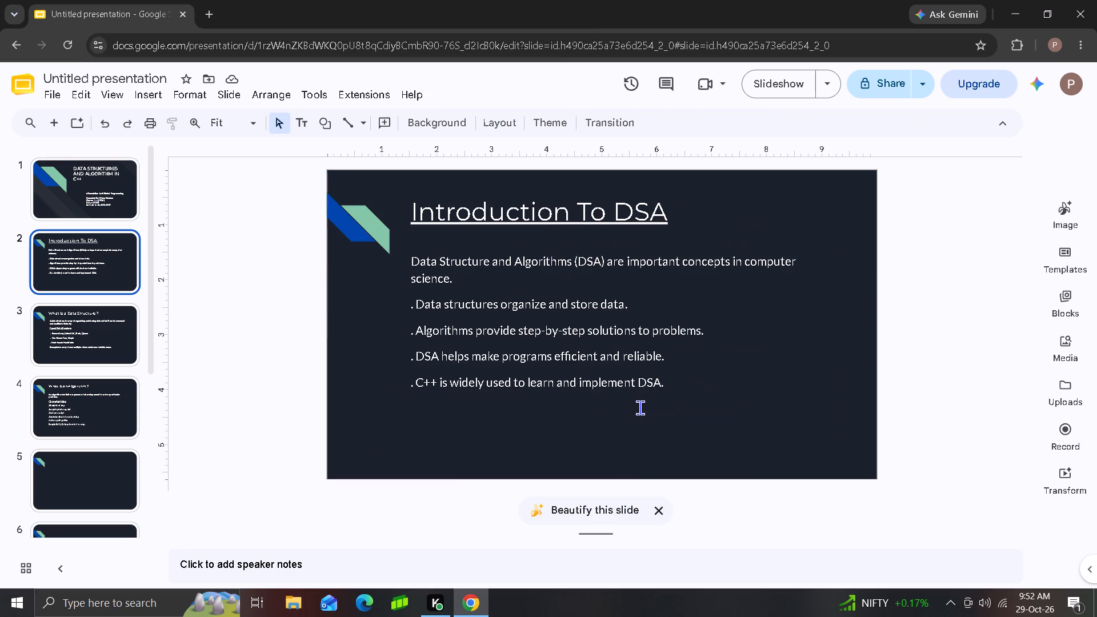
pyautogui.scroll(-2, 640, 407)
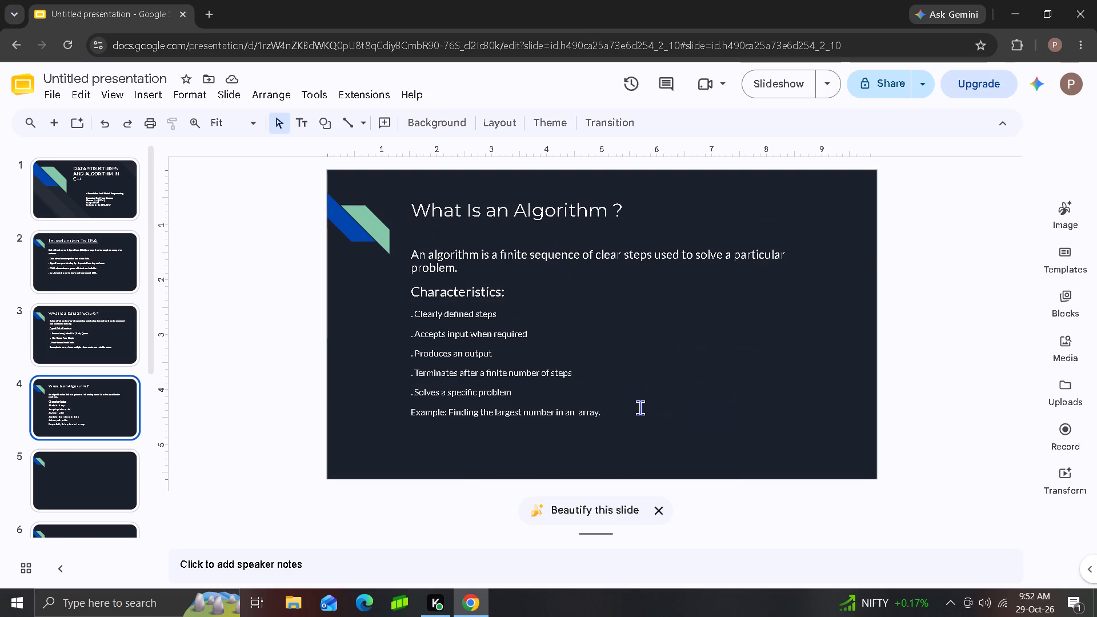
pyautogui.scroll(1, 640, 407)
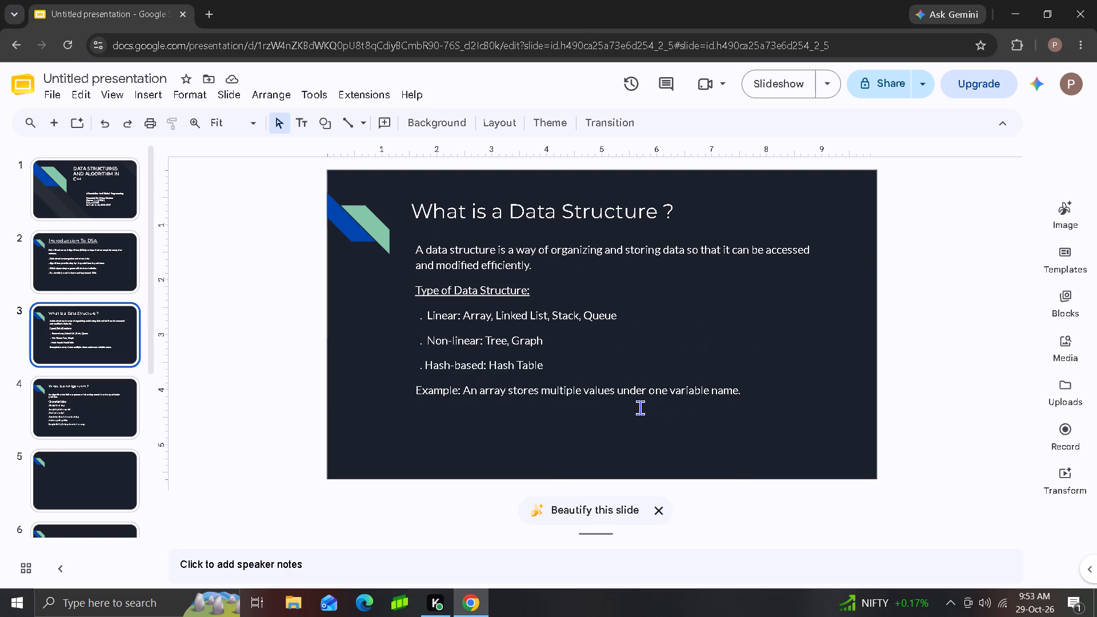
pyautogui.scroll(-1, 640, 407)
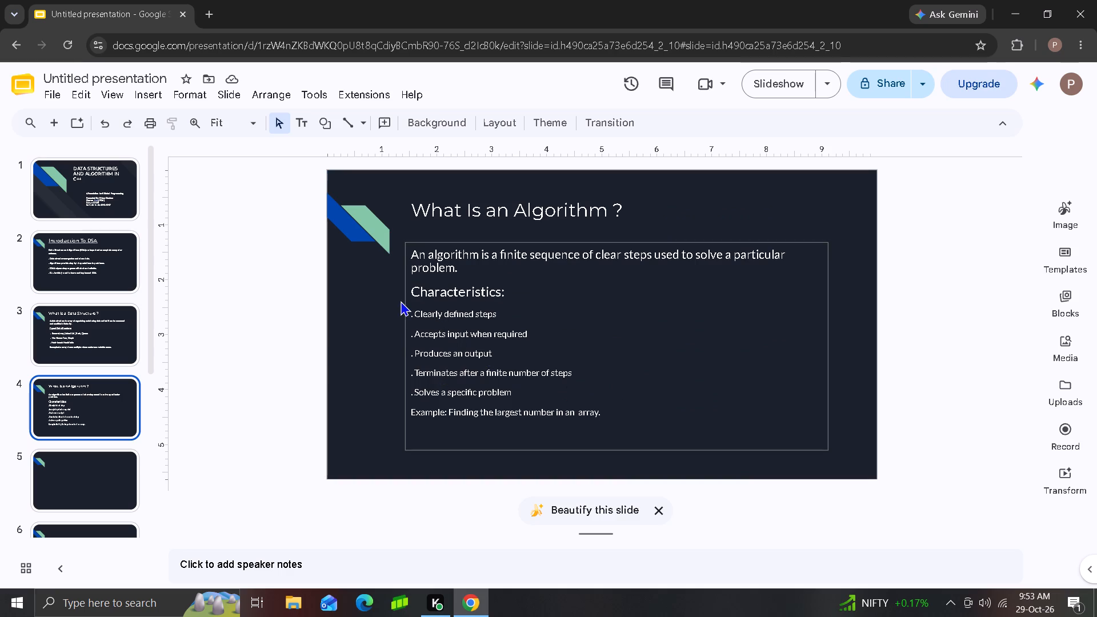
# Enter "Why Use C++ for DSA ?" as the title of slide 5.
pyautogui.scroll(-1, 481, 355)
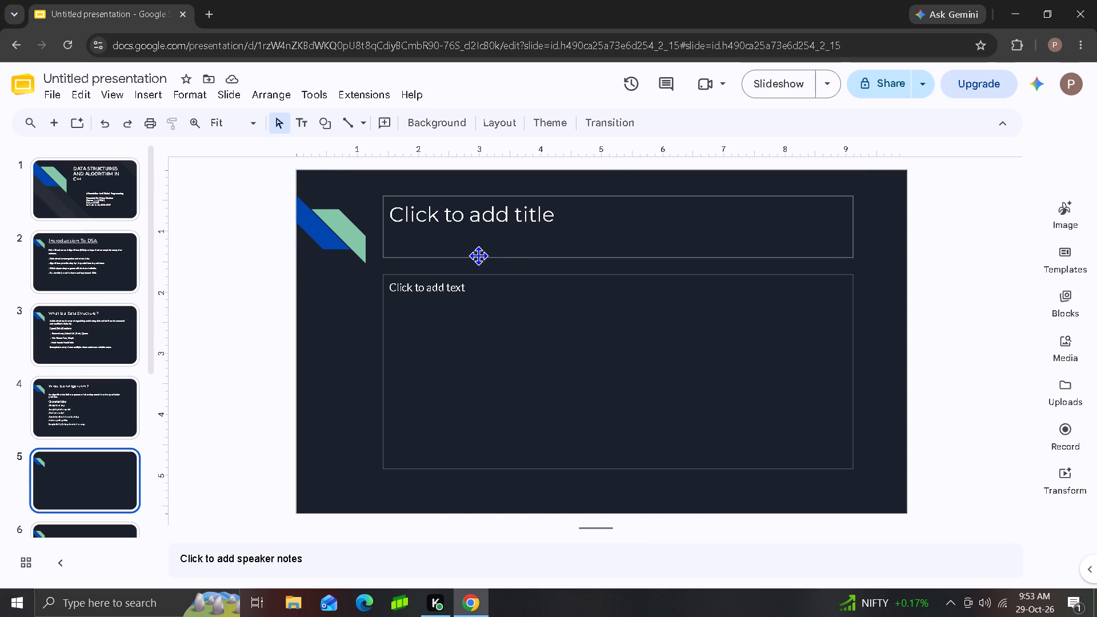
pyautogui.click(448, 224)
pyautogui.click(503, 444)
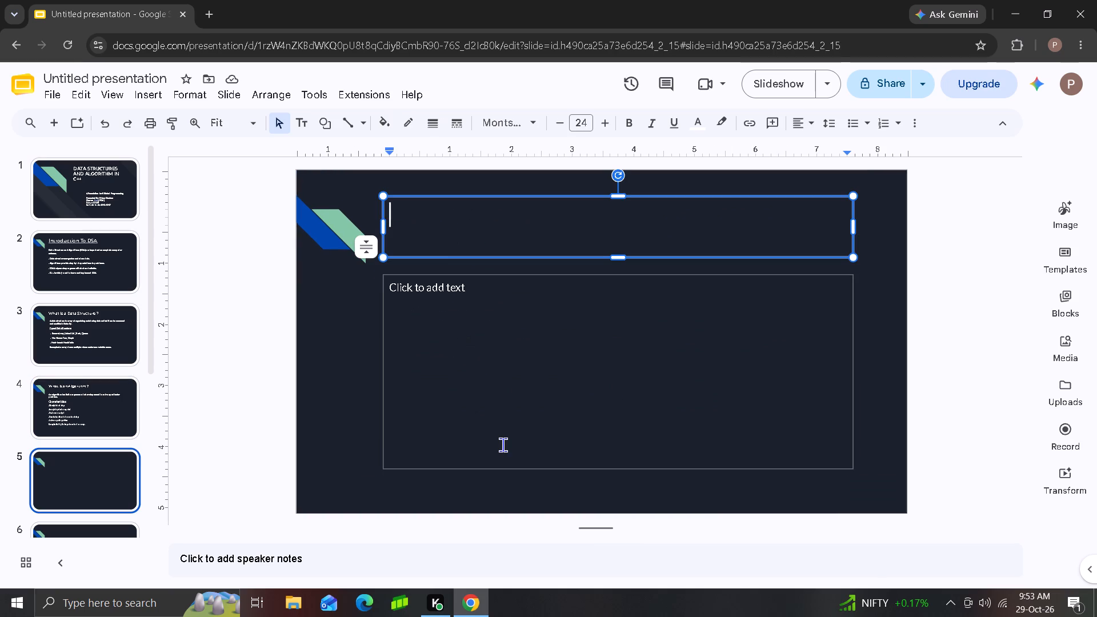
pyautogui.click(444, 205)
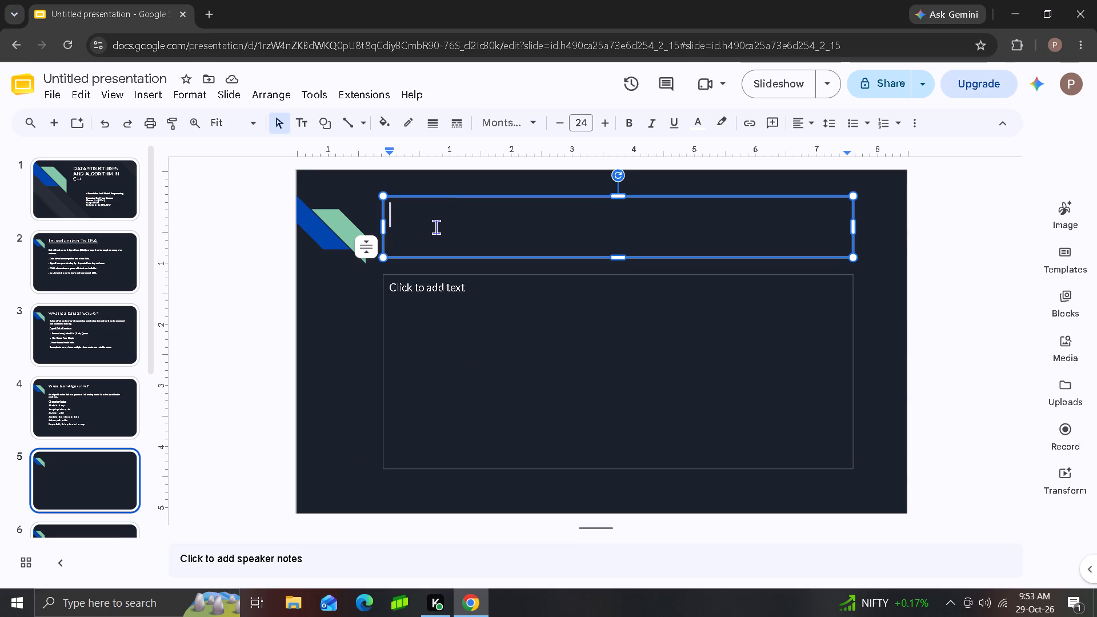
pyautogui.write('WHy')
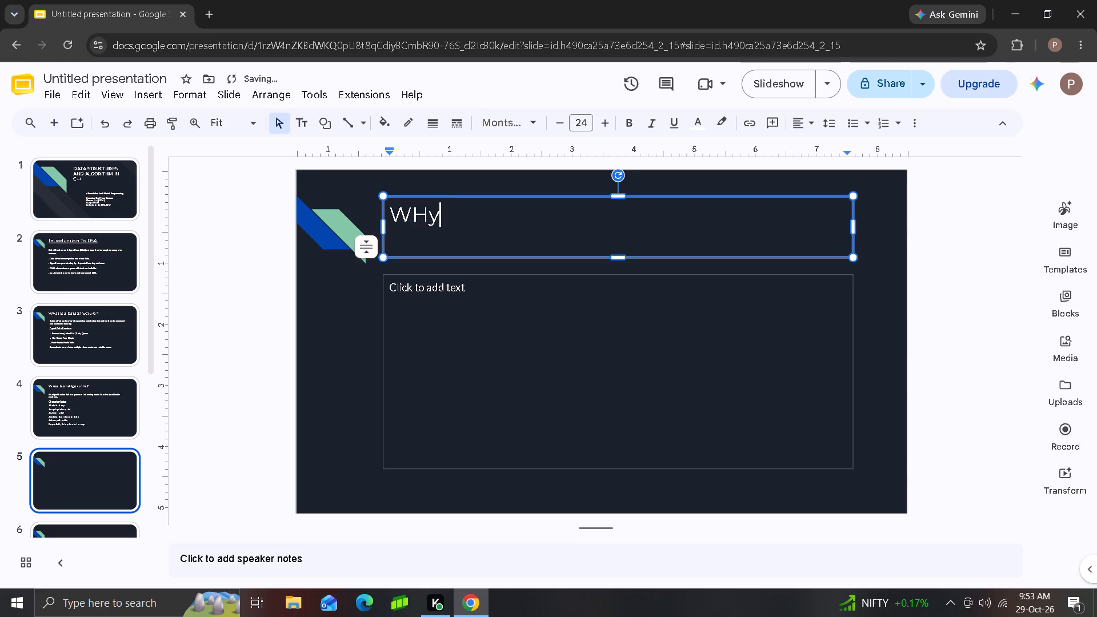
pyautogui.press('space')
pyautogui.press('BackSpace')
pyautogui.press('BackSpace')
pyautogui.press('BackSpace')
pyautogui.write('hy')
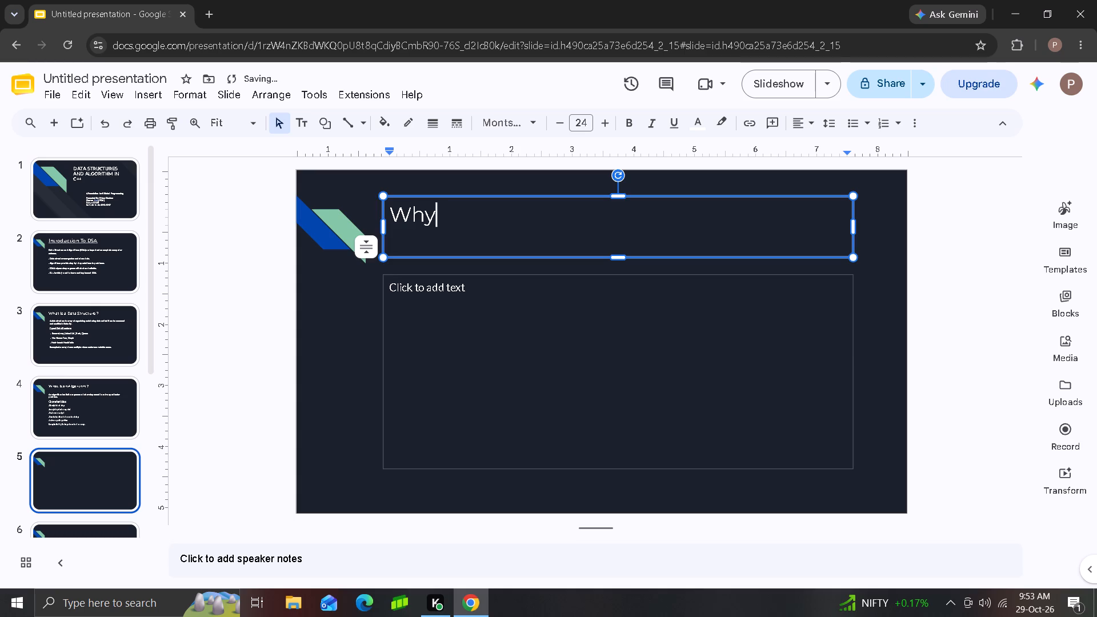
pyautogui.press('space')
pyautogui.write('Use')
pyautogui.press('space')
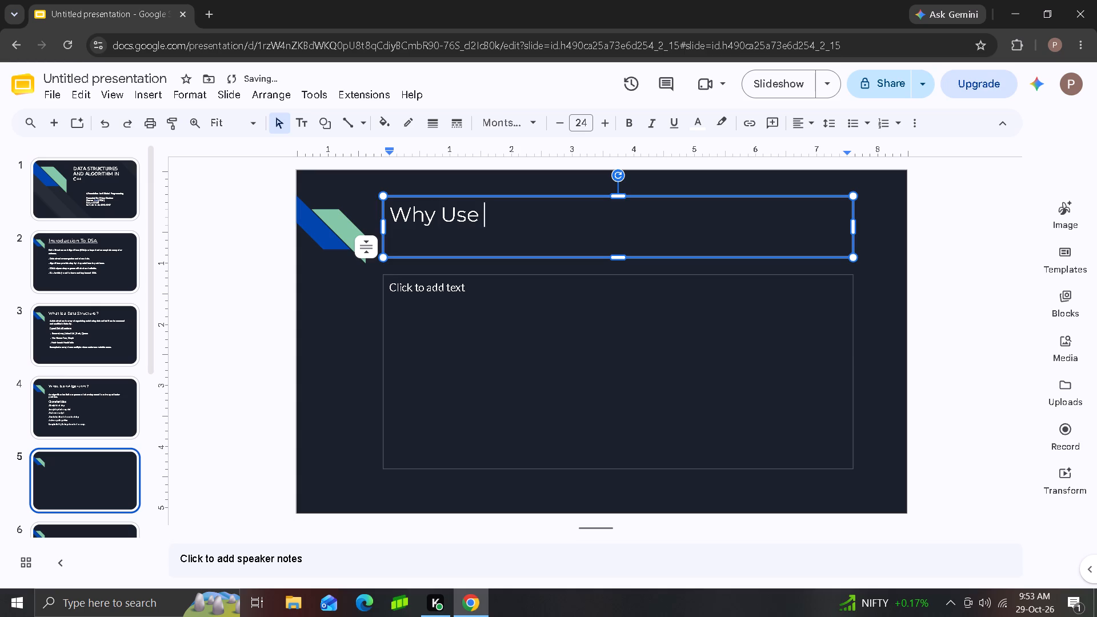
pyautogui.write('c++')
pyautogui.press('BackSpace')
pyautogui.press('BackSpace')
pyautogui.press('BackSpace')
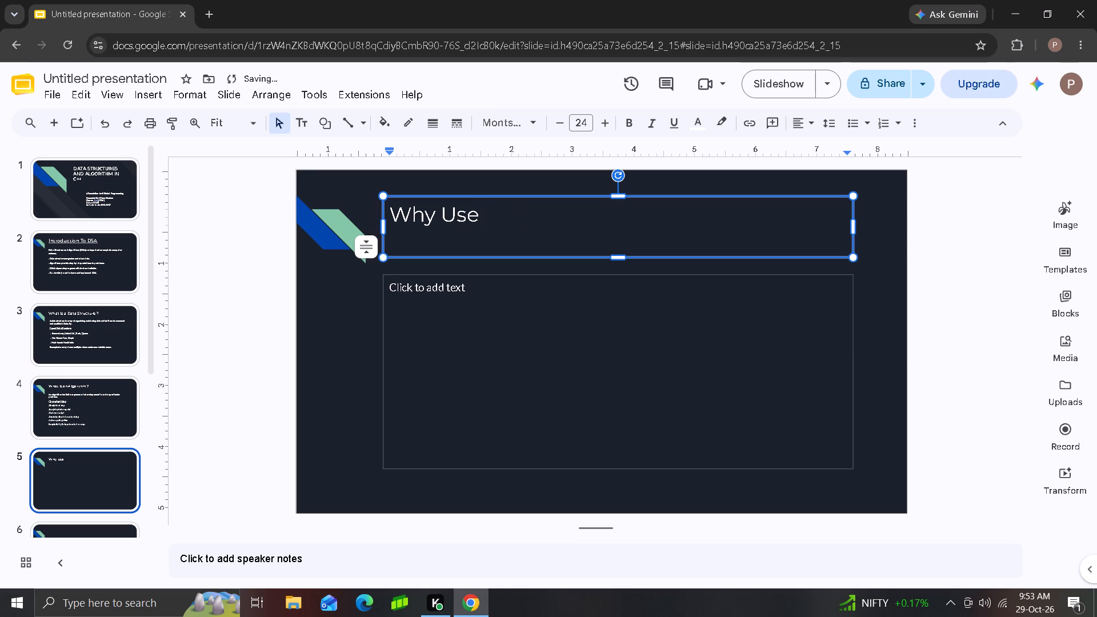
pyautogui.hotkey('shift', 'c')
pyautogui.write('++')
pyautogui.press('space')
pyautogui.write('for')
pyautogui.press('space')
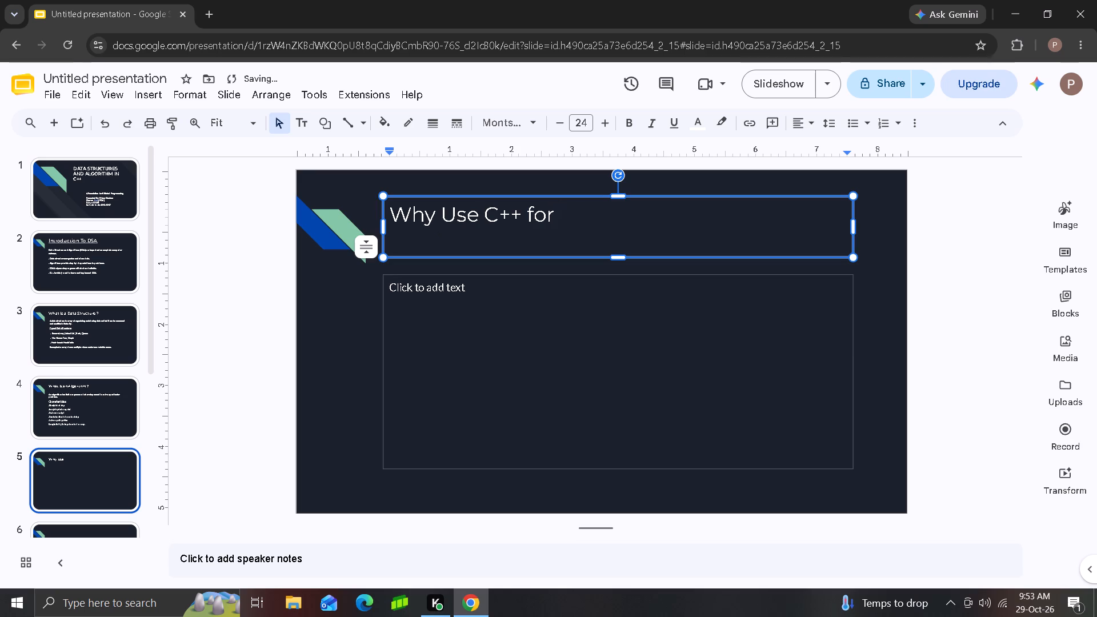
pyautogui.write('DSA')
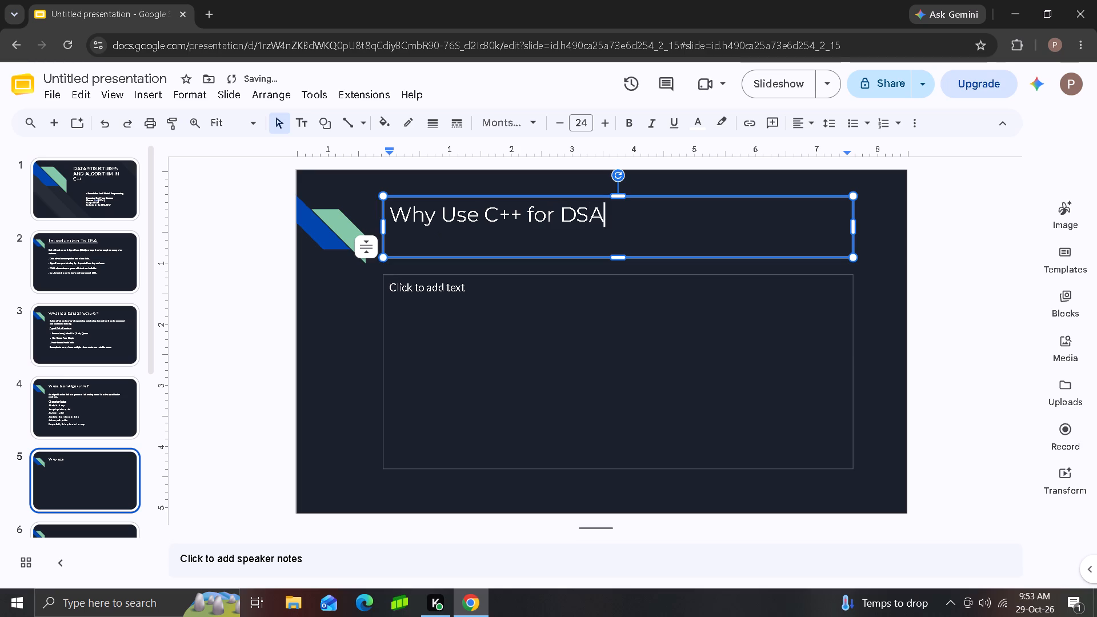
pyautogui.press('space')
pyautogui.write('?')
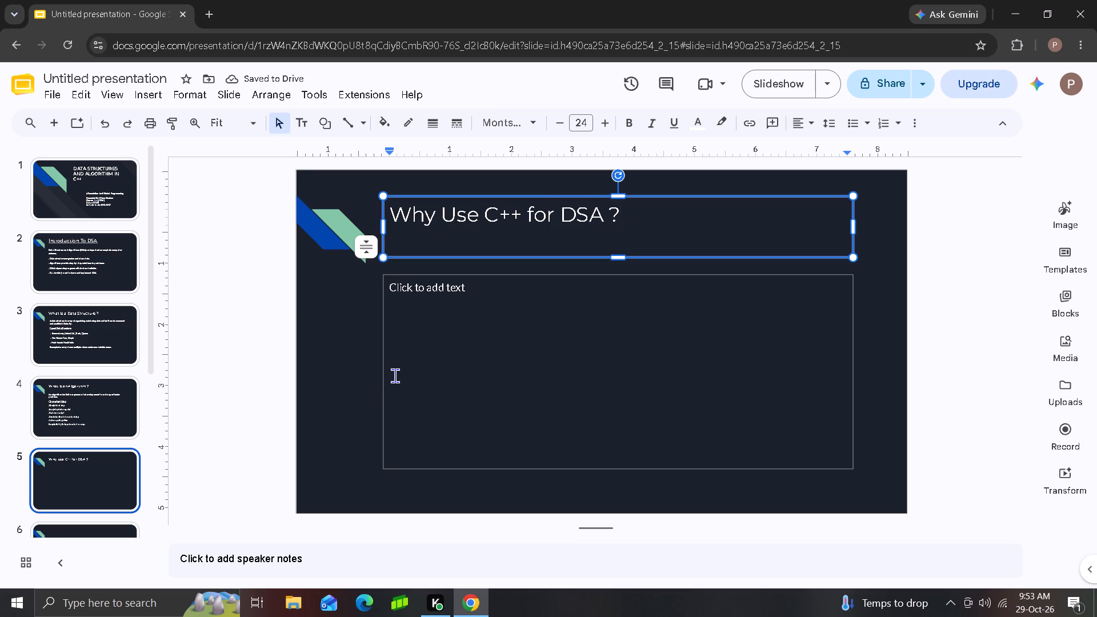
# Move slide 5's body text box up by about 0.4 inch, closer beneath the title.
pyautogui.click(417, 291)
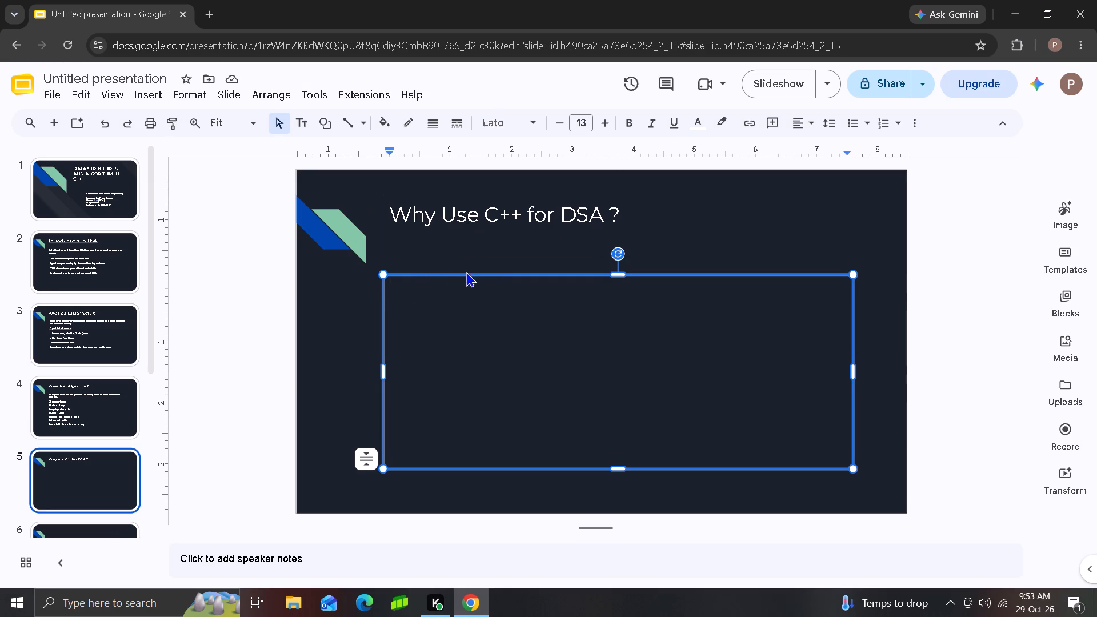
pyautogui.moveTo(466, 271); pyautogui.dragTo(473, 247)
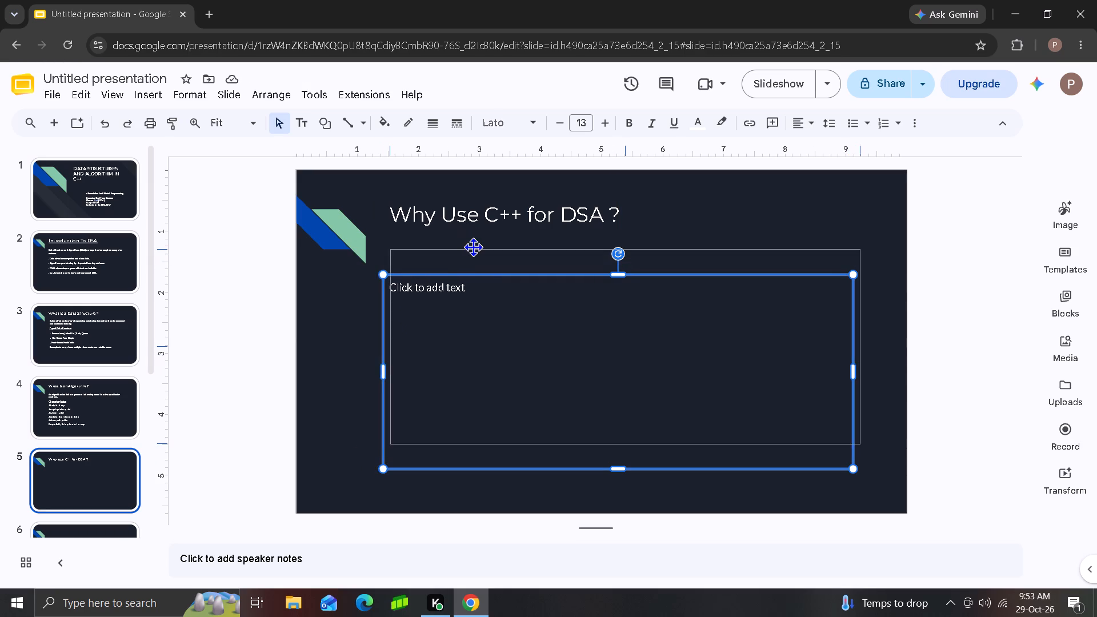
pyautogui.moveTo(473, 247); pyautogui.dragTo(466, 245)
# Begin slide 5's body text with "C++ is a powerful programming".
pyautogui.click(434, 273)
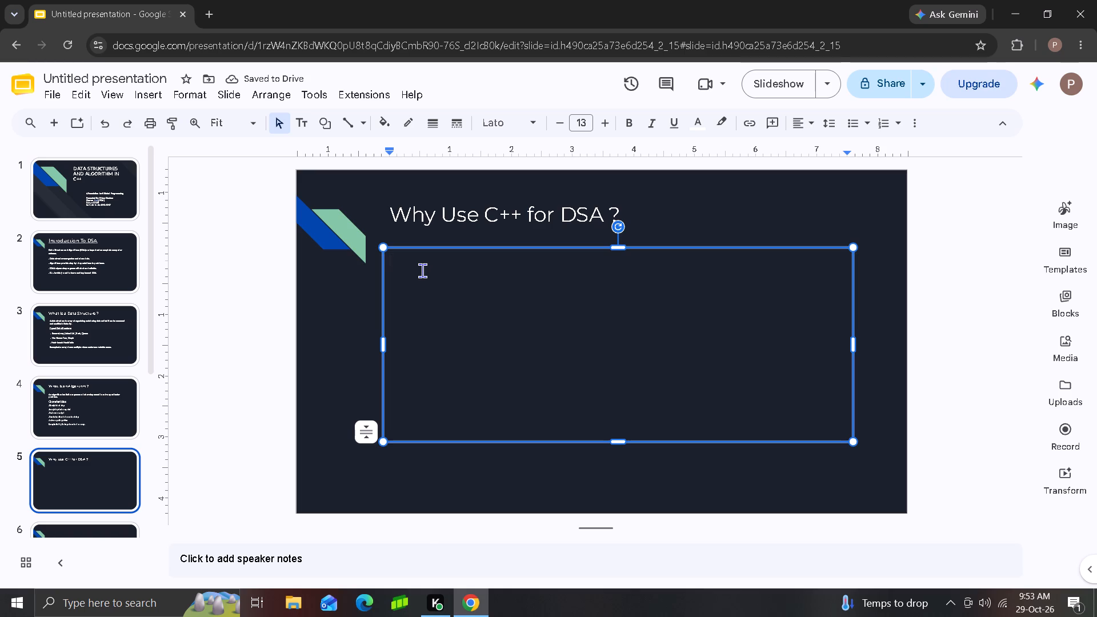
pyautogui.hotkey('shift', 'c')
pyautogui.press('BackSpace')
pyautogui.hotkey('shift', 'c')
pyautogui.write('++')
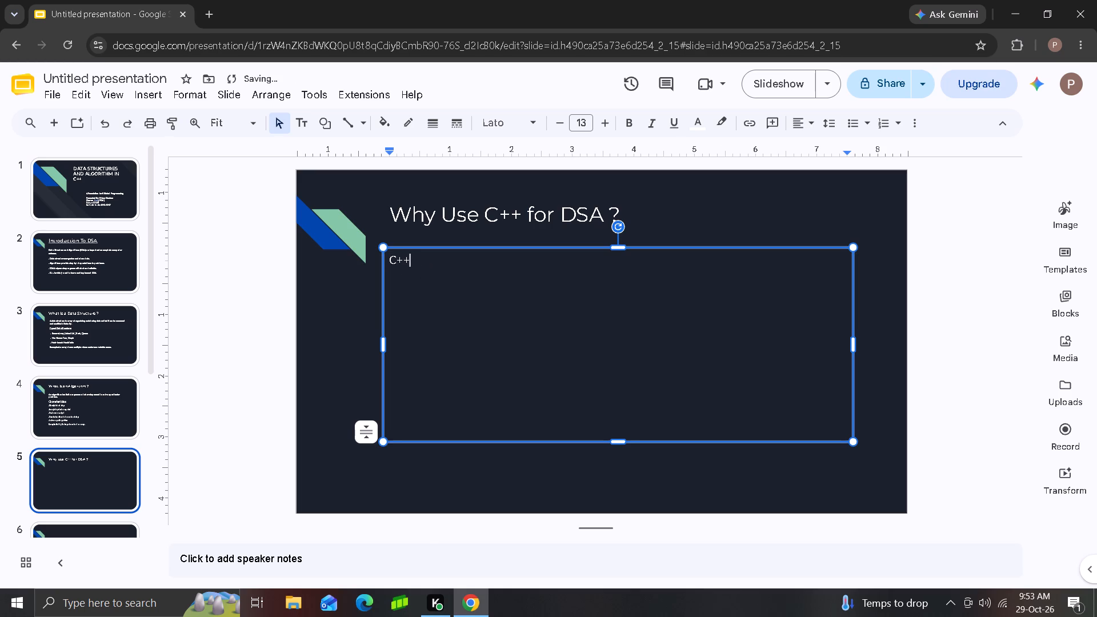
pyautogui.press('space')
pyautogui.write('is a powerful')
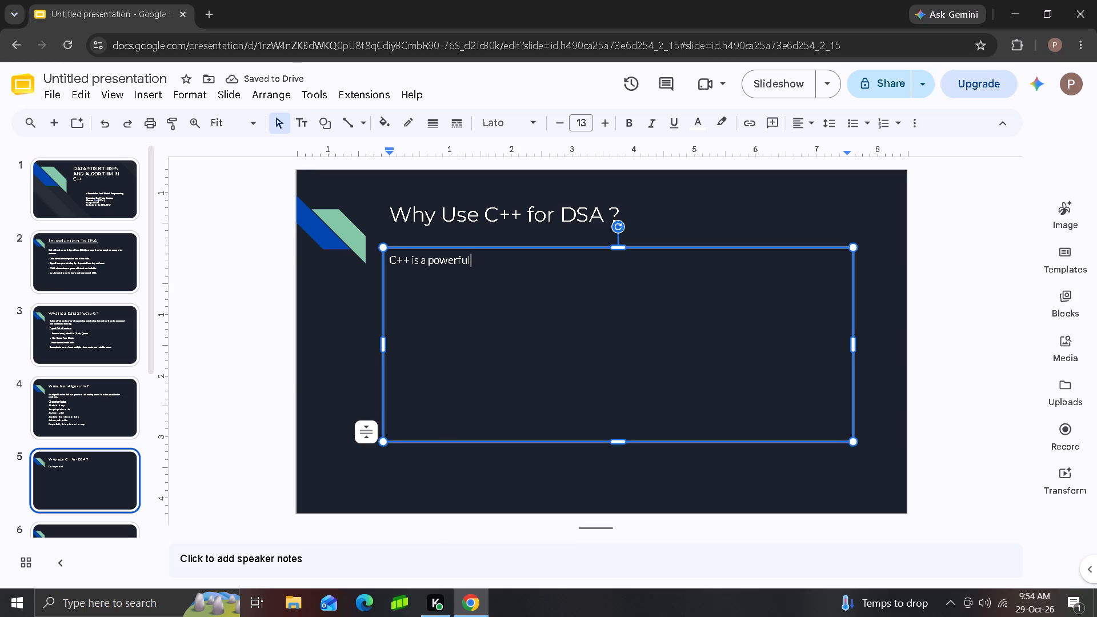
pyautogui.press('space')
pyautogui.write('pro')
pyautogui.press('d')
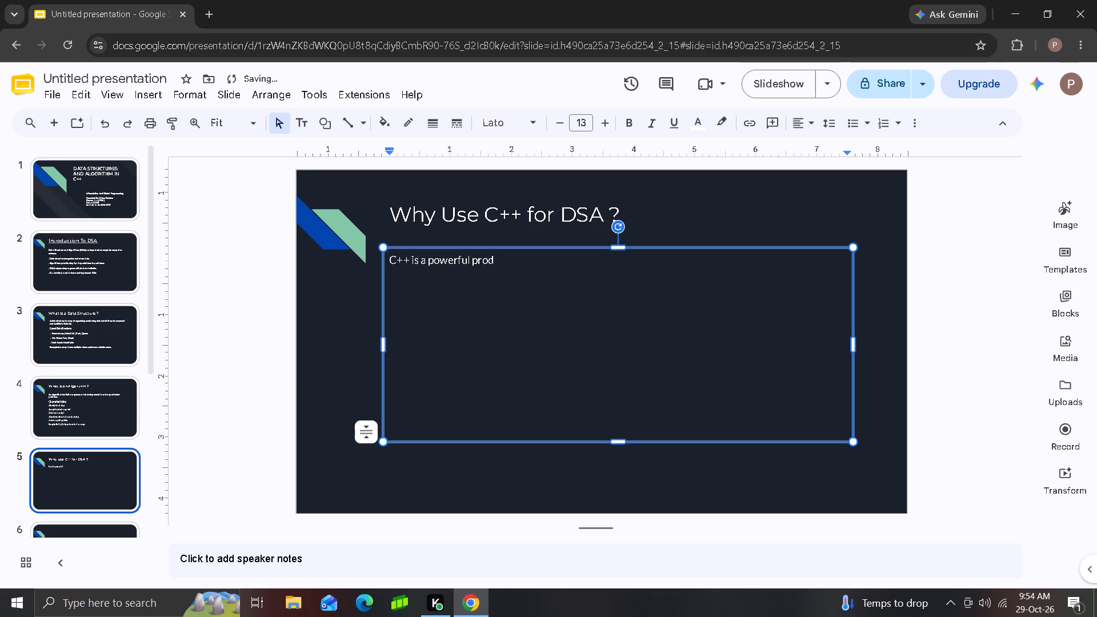
pyautogui.press('BackSpace')
pyautogui.write('gramminf')
pyautogui.press('BackSpace')
pyautogui.write('d')
pyautogui.press('space')
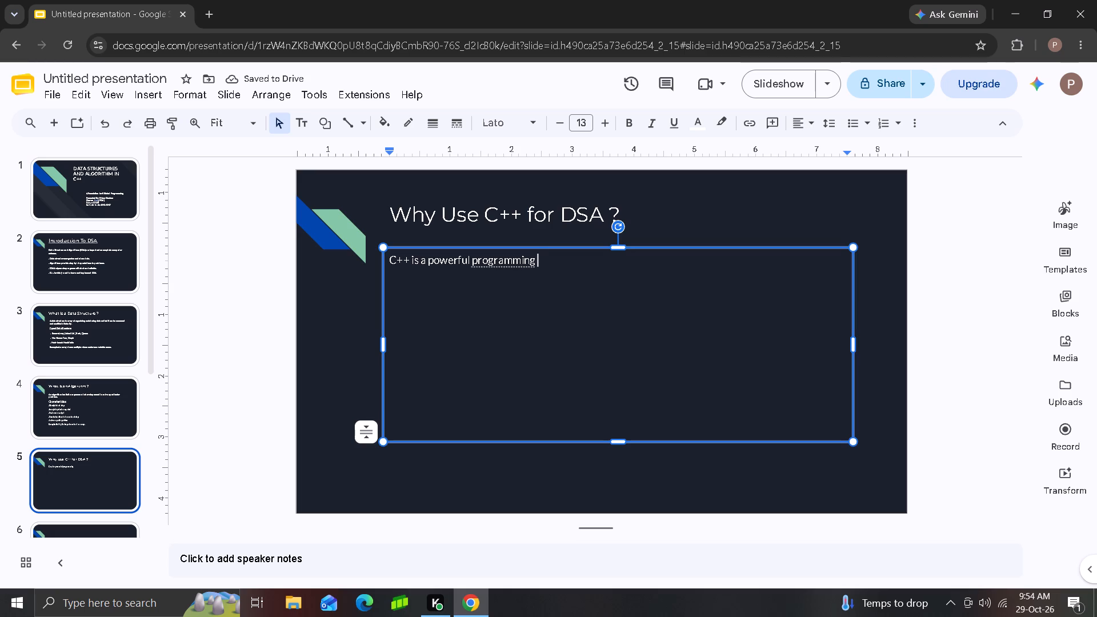
pyautogui.press('BackSpace')
pyautogui.press('BackSpace')
pyautogui.press('BackSpace')
pyautogui.press('BackSpace')
pyautogui.write('ing')
pyautogui.press('space')
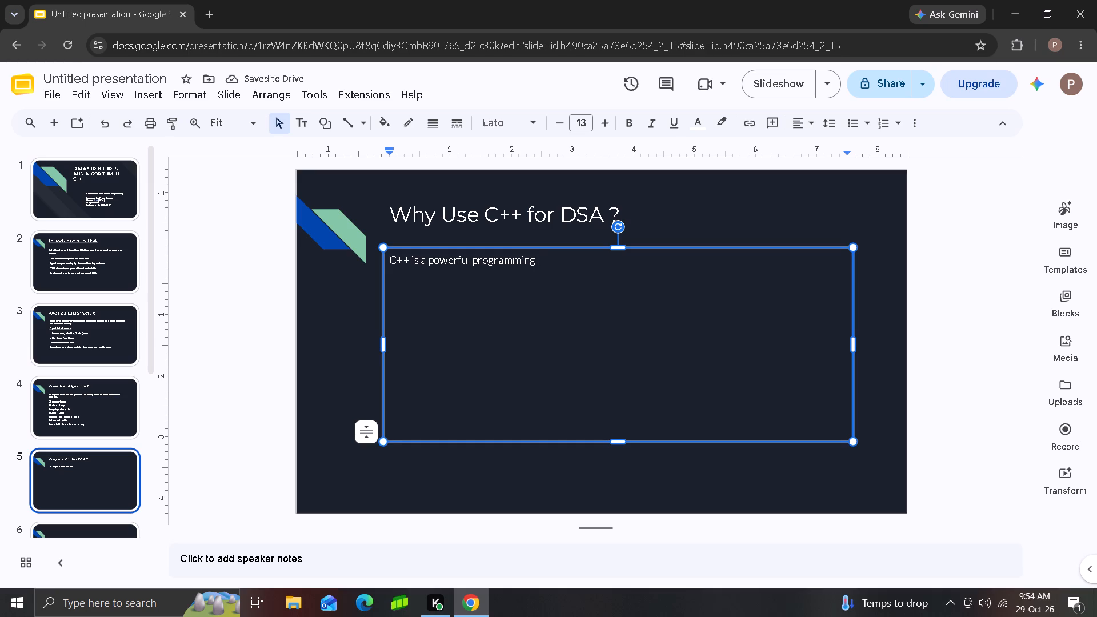
# Continue the body sentence on slide 5 with "language used to implement", keeping it on the same line.
pyautogui.write('lan')
pyautogui.write('guagee')
pyautogui.press('space')
pyautogui.write('used to')
pyautogui.press('space')
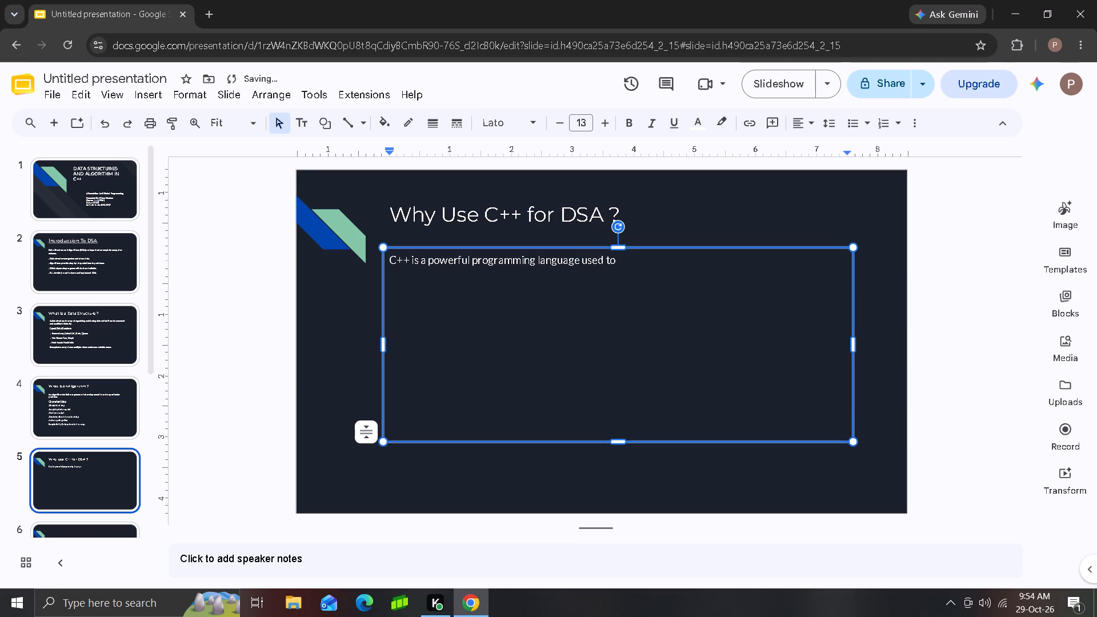
pyautogui.write('imolement')
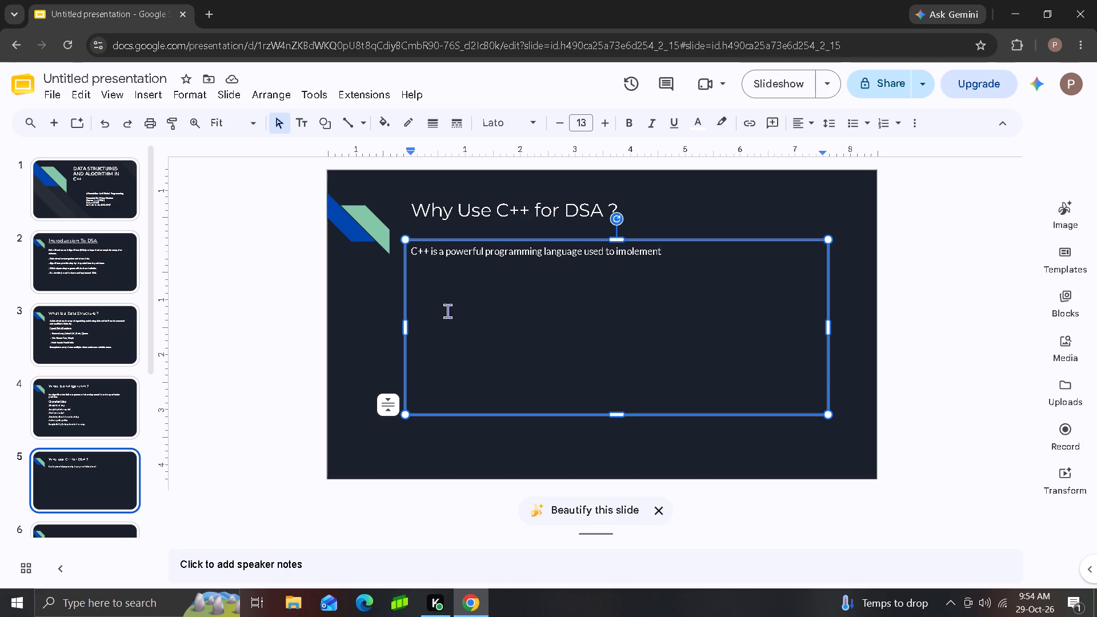
pyautogui.press('Return')
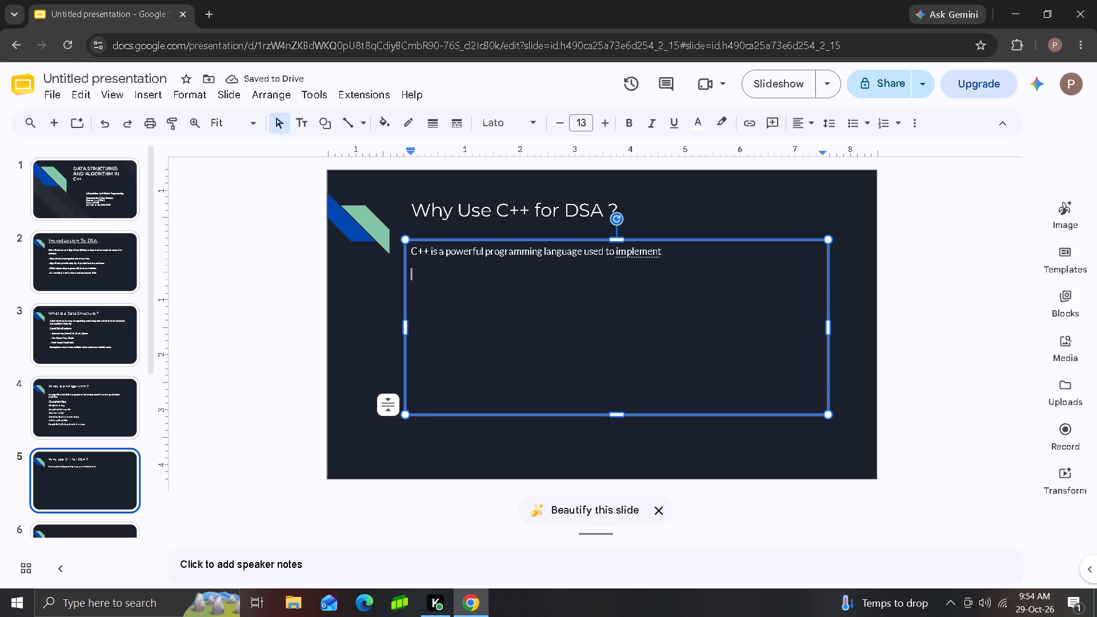
pyautogui.press('BackSpace')
pyautogui.press('Return')
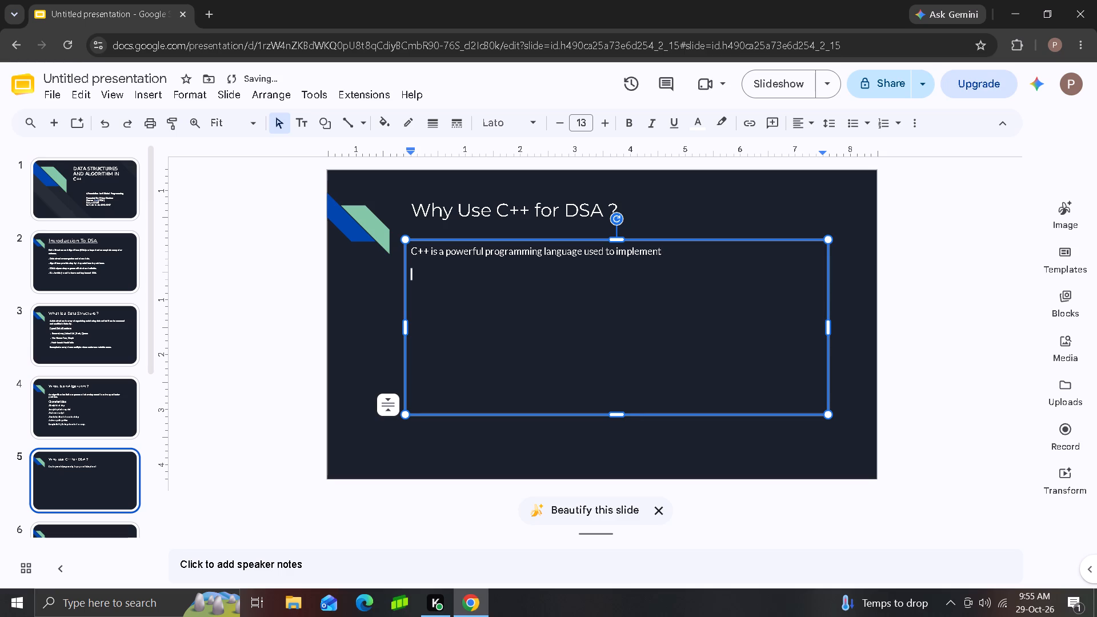
pyautogui.press('BackSpace')
# Extend the body sentence with "language used to implement data structures and algorithm.".
pyautogui.press('space')
pyautogui.write('language')
pyautogui.press('space')
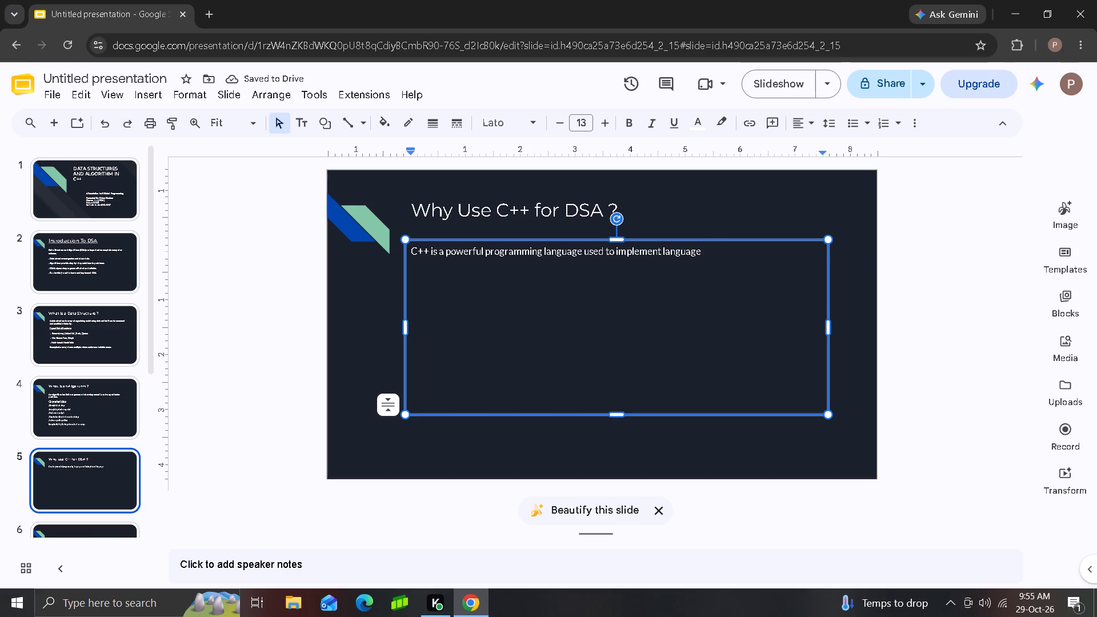
pyautogui.write('used')
pyautogui.press('space')
pyautogui.write('to')
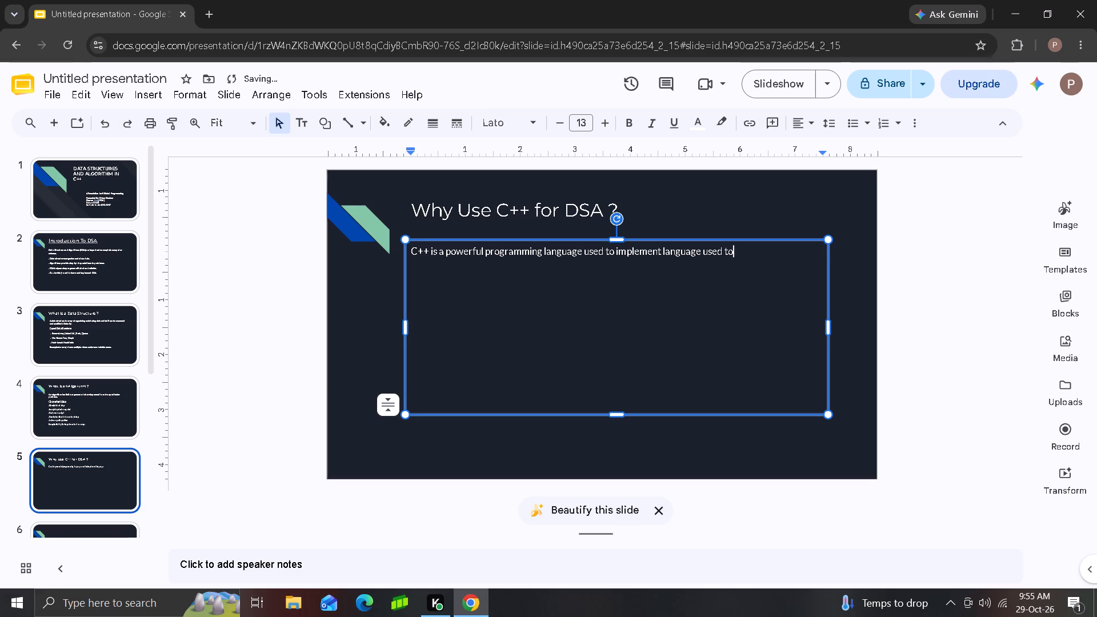
pyautogui.press('space')
pyautogui.write('implement')
pyautogui.press('space')
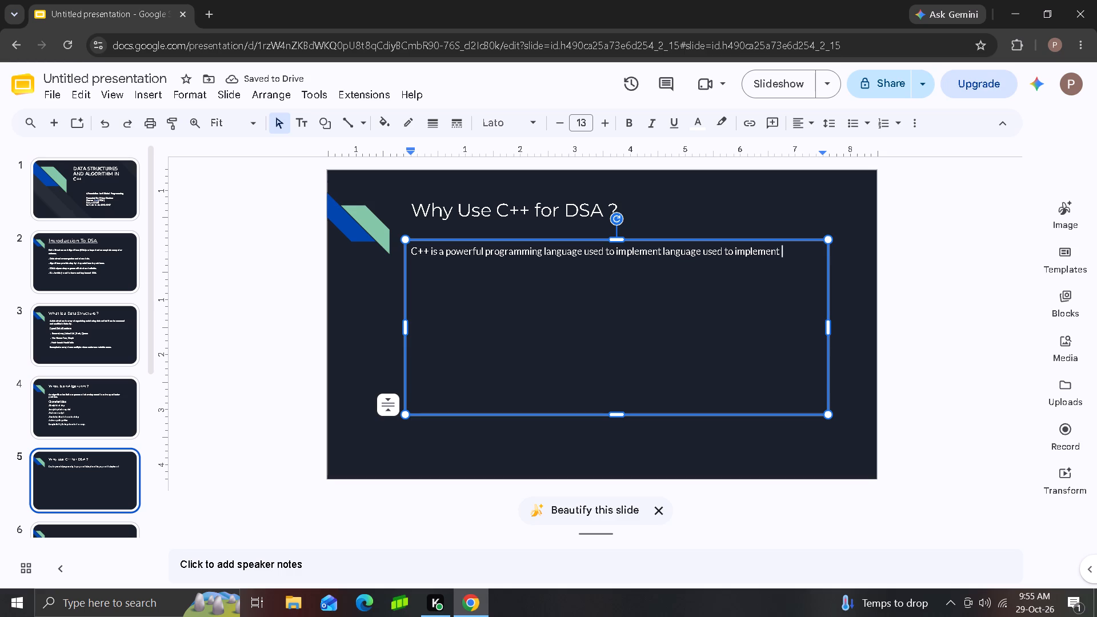
pyautogui.write('data struc')
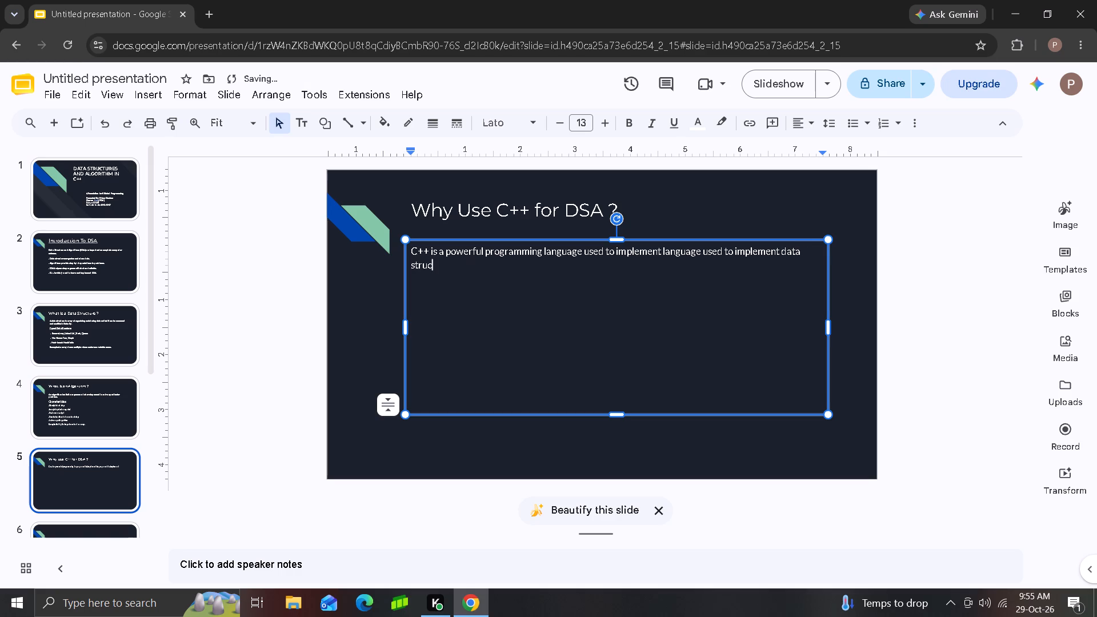
pyautogui.write('tures')
pyautogui.press('space')
pyautogui.write('ans')
pyautogui.press('BackSpace')
pyautogui.write('d')
pyautogui.press('space')
pyautogui.write('alg')
pyautogui.press('o')
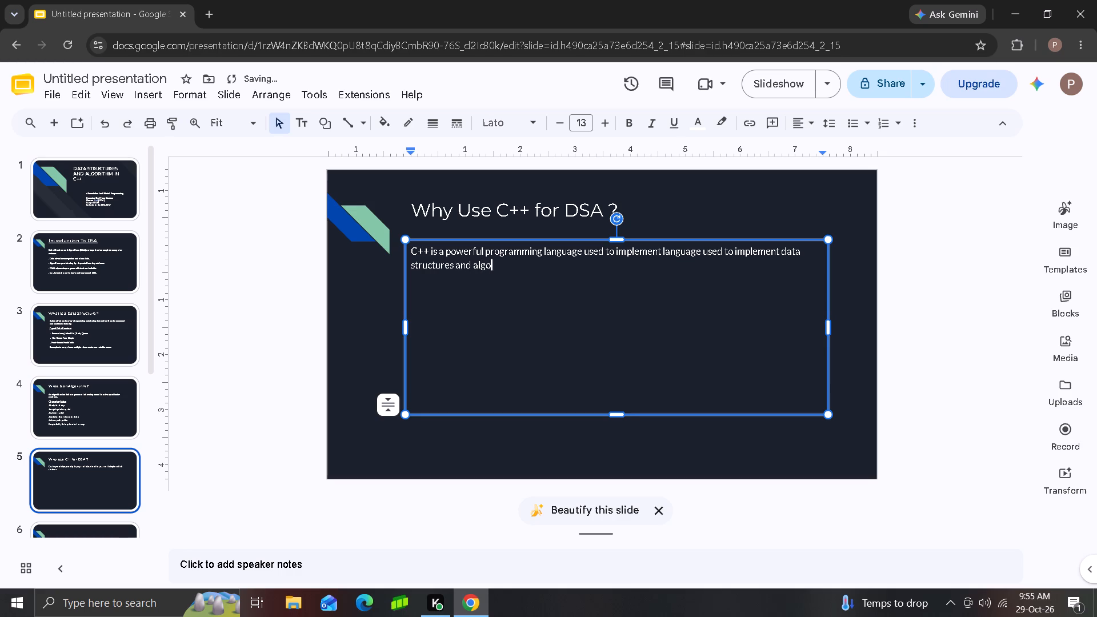
pyautogui.write('rit')
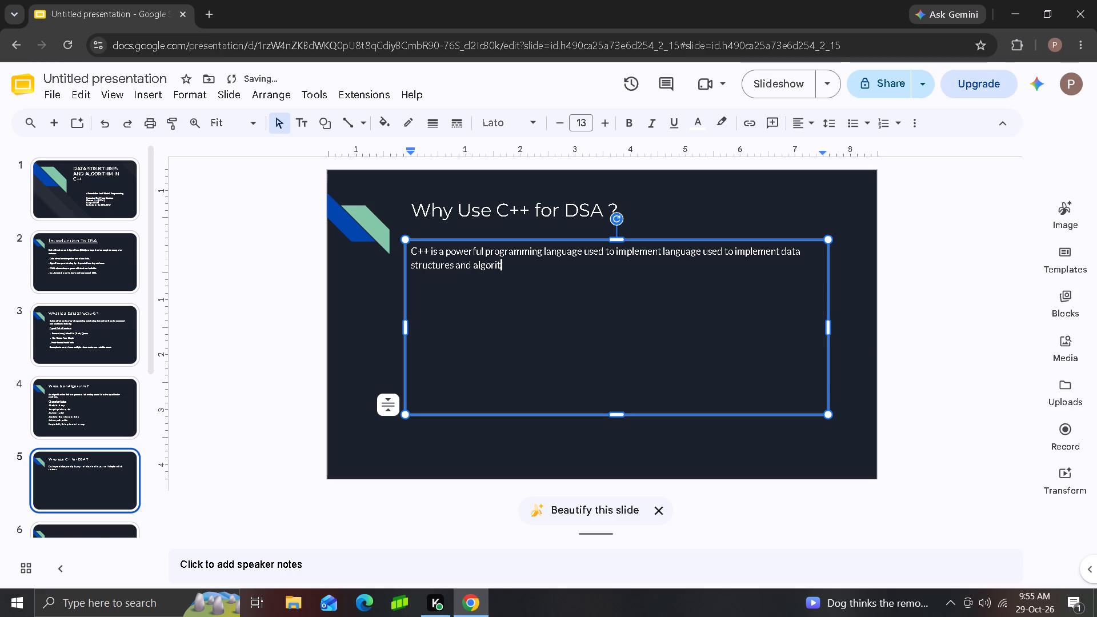
pyautogui.write('hm')
pyautogui.press('.')
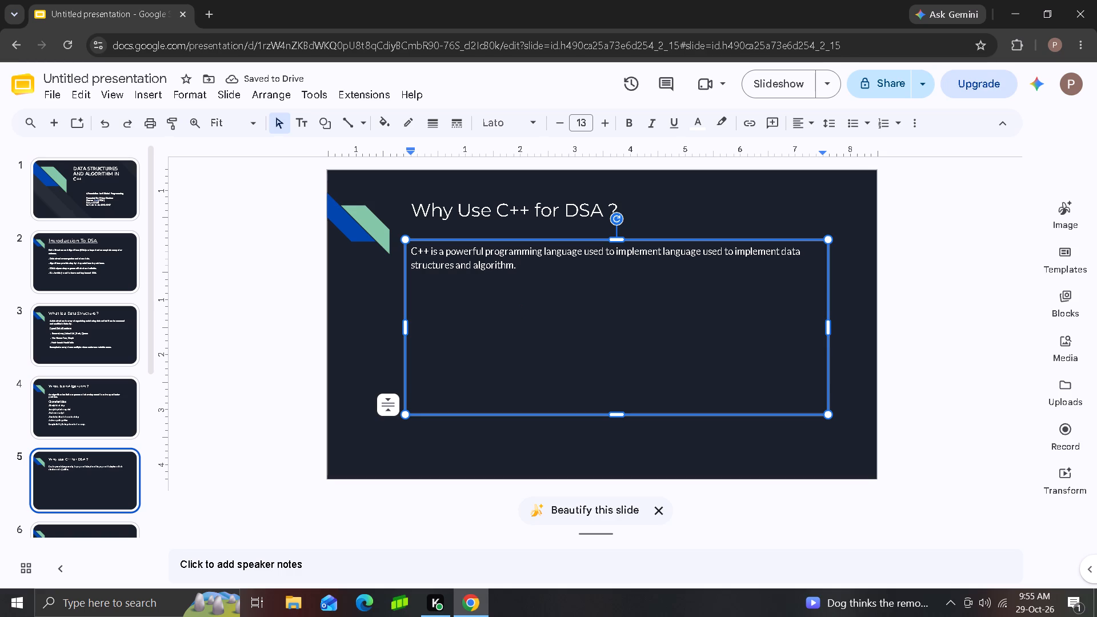
# Delete the repeated wording from "anguage" through "data" before "structures and algorithm." in slide 5's body sentence.
pyautogui.click(567, 310)
pyautogui.click(800, 250)
pyautogui.press('BackSpace')
pyautogui.press('BackSpace')
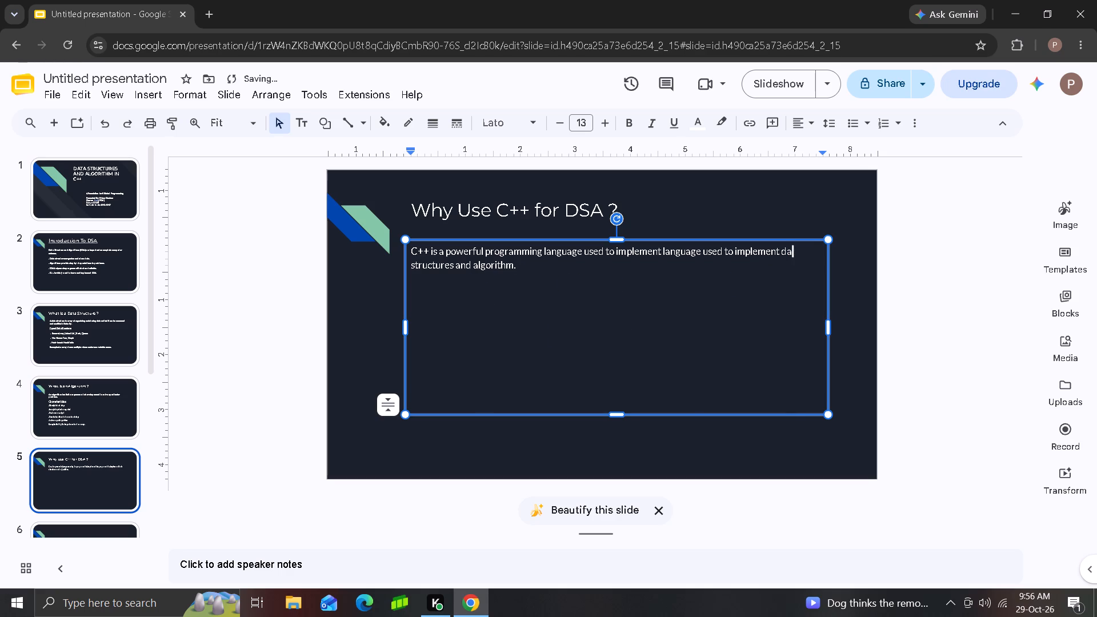
pyautogui.press('BackSpace')
pyautogui.press('BackSpace')
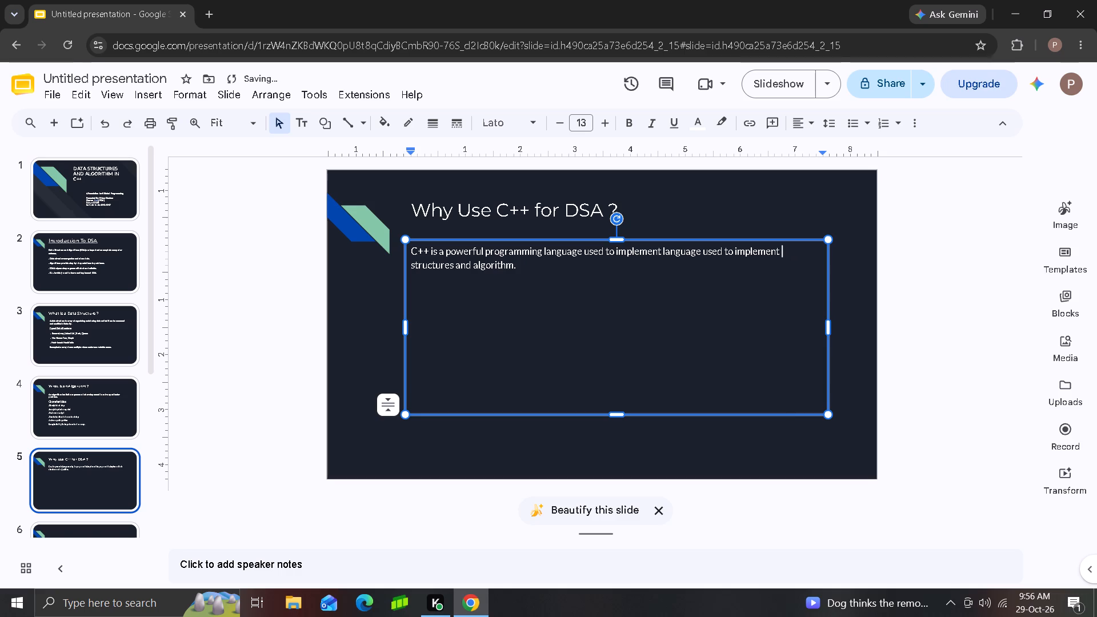
pyautogui.press('BackSpace')
pyautogui.press('BackSpace')
pyautogui.press('BackSpace')
pyautogui.press('BackSpace')
pyautogui.press('BackSpace')
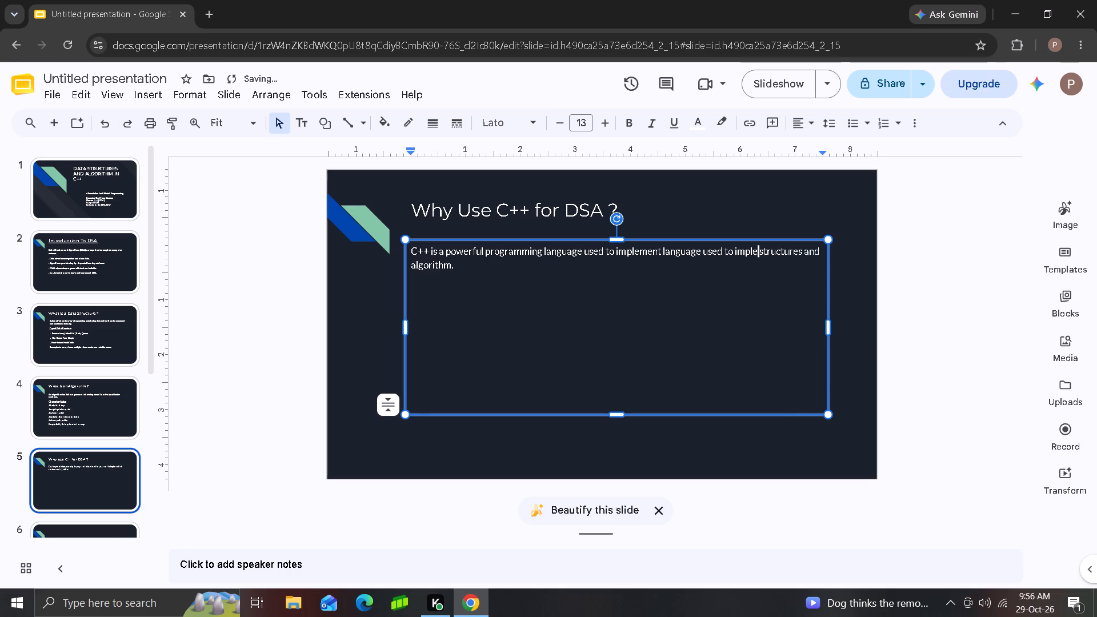
pyautogui.press('BackSpace')
pyautogui.press('BackSpace')
pyautogui.press('BackSpace')
pyautogui.press('BackSpace')
pyautogui.press('BackSpace')
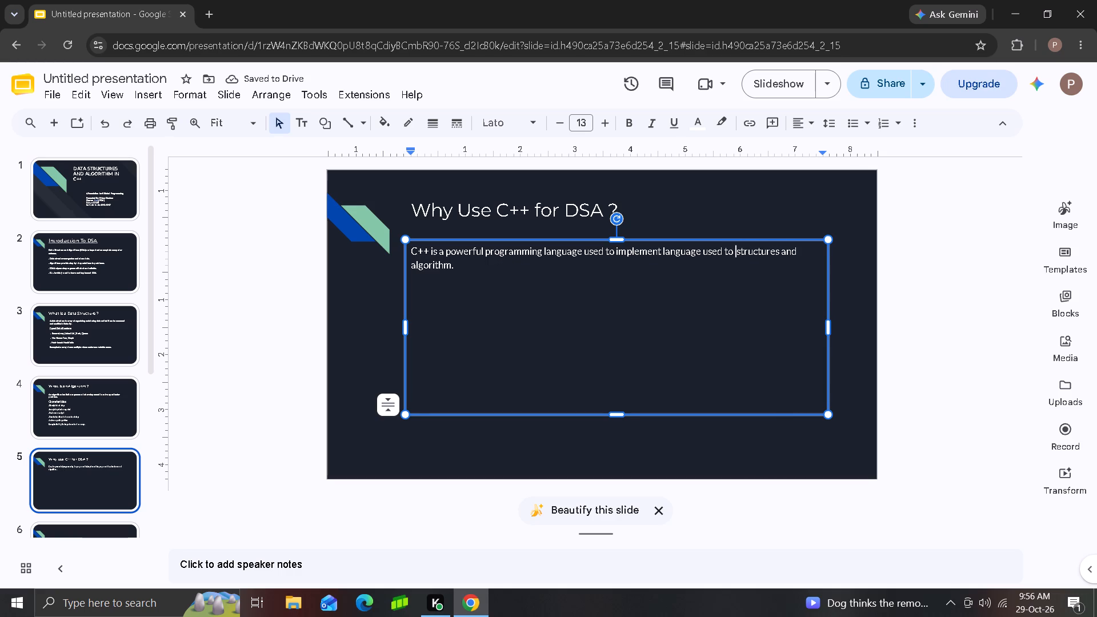
pyautogui.press('BackSpace')
pyautogui.press('BackSpace')
pyautogui.press('BackSpace')
pyautogui.press('BackSpace')
pyautogui.press('BackSpace')
pyautogui.press('BackSpace')
pyautogui.press('BackSpace')
pyautogui.press('BackSpace')
pyautogui.press('BackSpace')
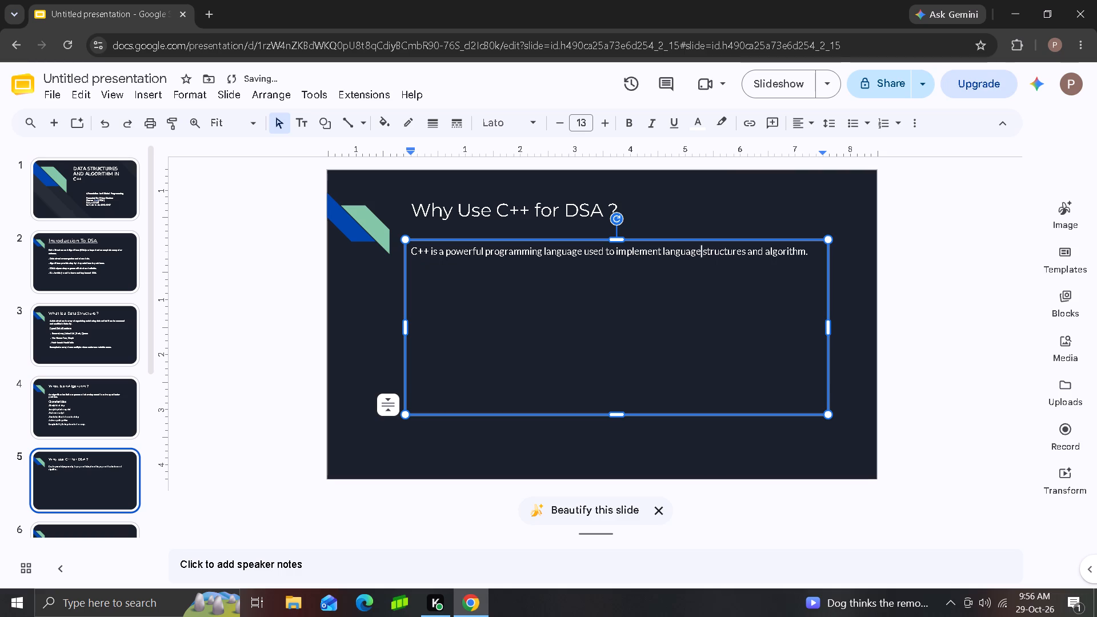
pyautogui.press('BackSpace')
pyautogui.press('BackSpace')
pyautogui.press('BackSpace')
pyautogui.press('BackSpace')
pyautogui.press('BackSpace')
pyautogui.press('BackSpace')
pyautogui.press('BackSpace')
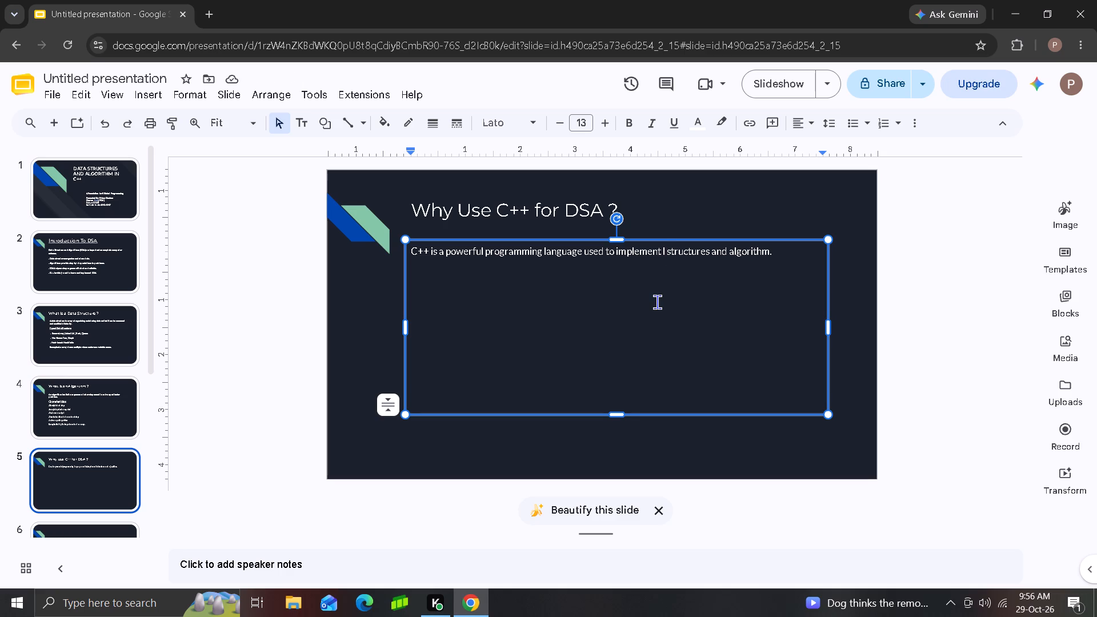
# Change "algorithm" to "algorithms" at the end of the body sentence and insert a line break before its full stop.
pyautogui.click(784, 257)
pyautogui.press('Left')
pyautogui.press('s')
pyautogui.press('Return')
# Write ". Fast execution" as the first point below slide 5's opening sentence and start a new line.
pyautogui.write('.')
pyautogui.press('space')
pyautogui.write('FS')
pyautogui.press('BackSpace')
pyautogui.write('ast')
pyautogui.press('space')
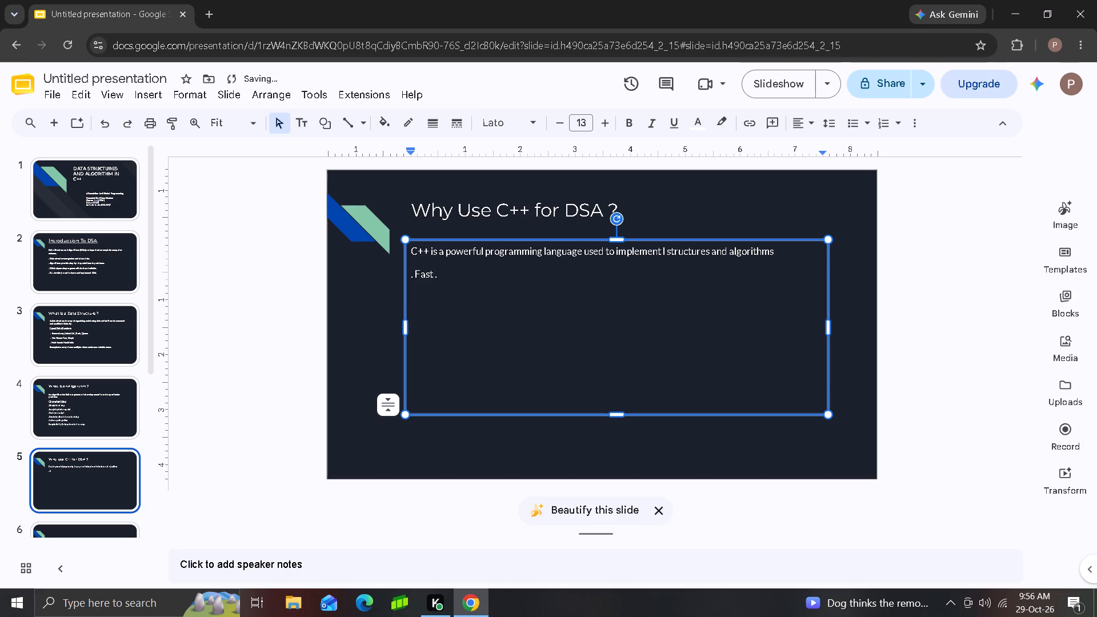
pyautogui.write('ex')
pyautogui.press('x')
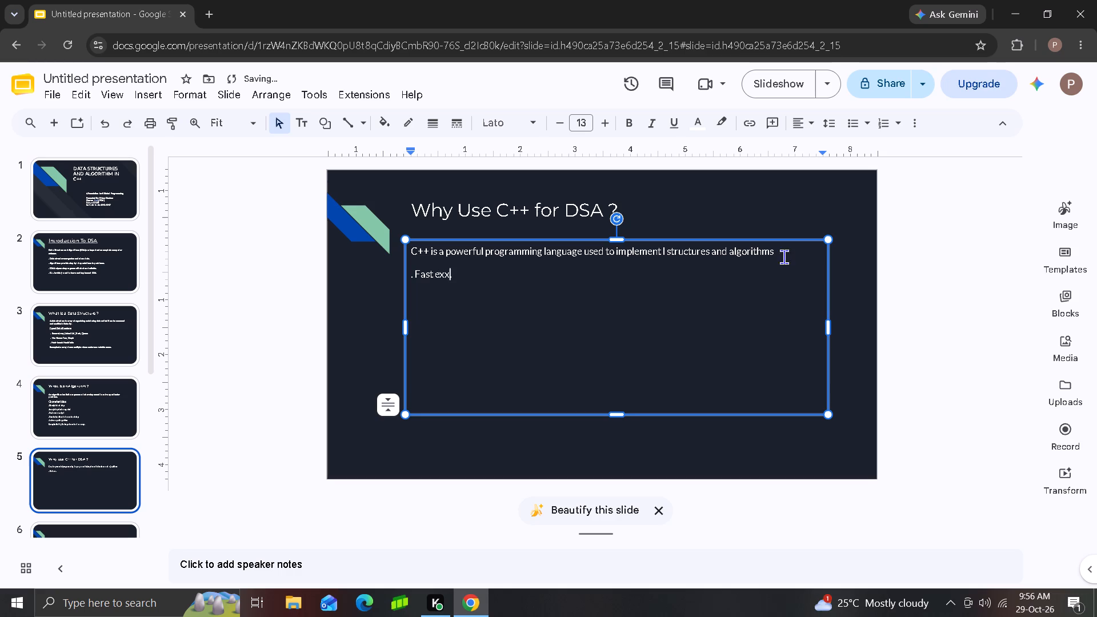
pyautogui.press('BackSpace')
pyautogui.press('Right')
pyautogui.press('BackSpace')
pyautogui.press('e')
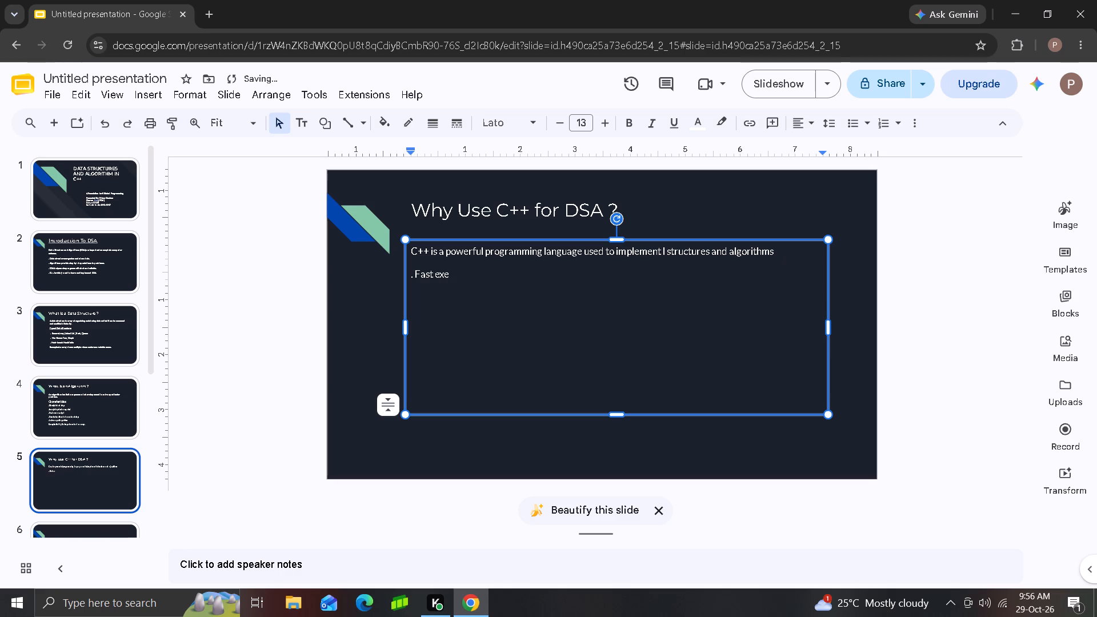
pyautogui.write('cu')
pyautogui.write('tion')
pyautogui.press('space')
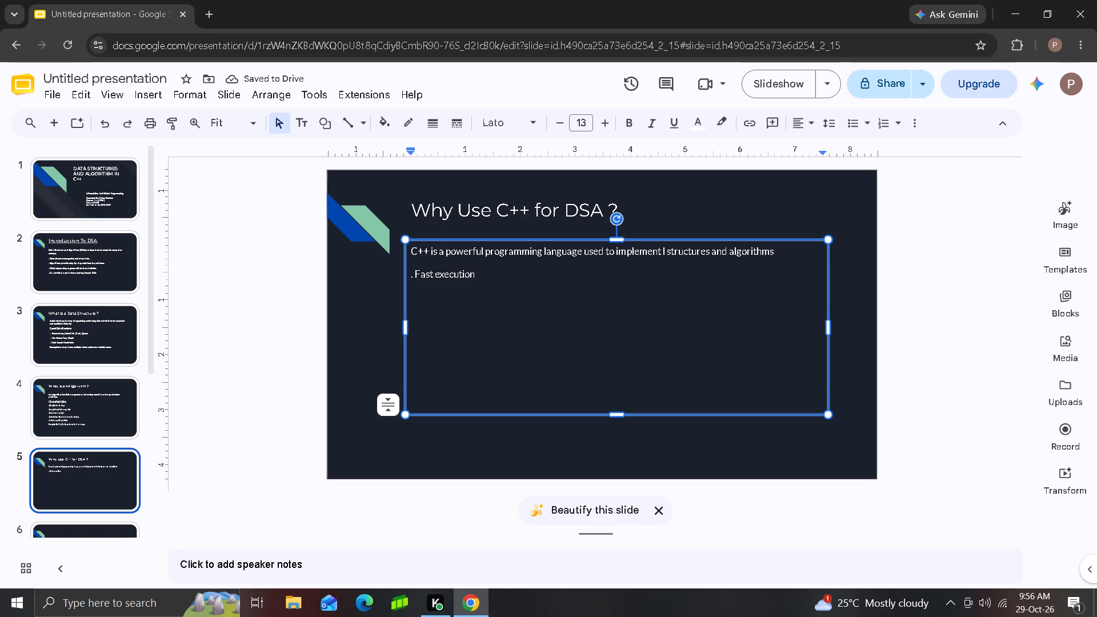
pyautogui.press('Return')
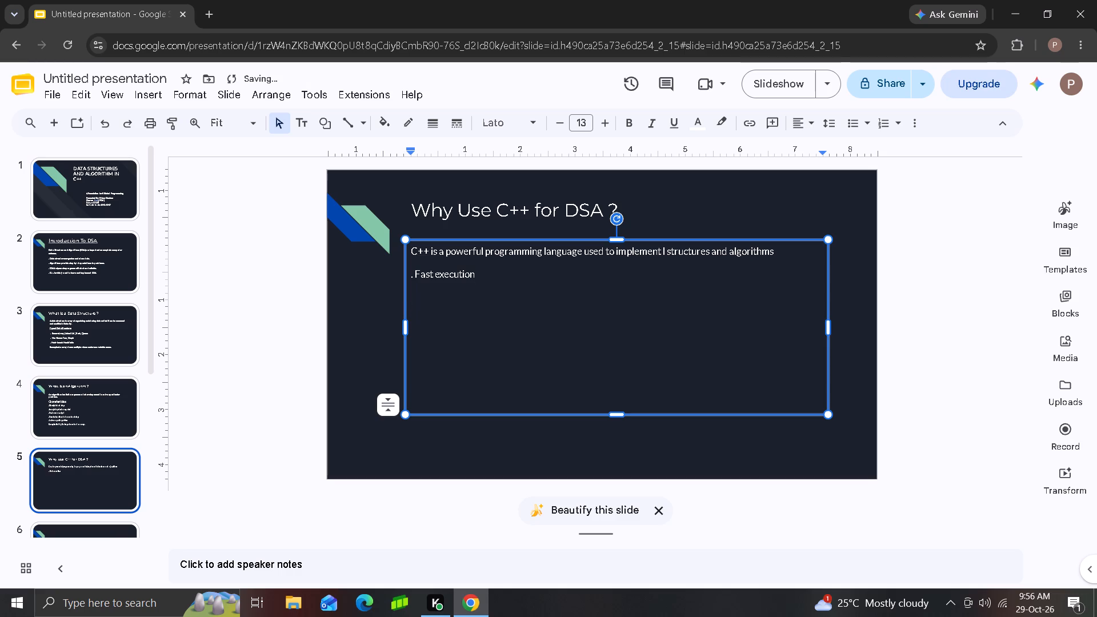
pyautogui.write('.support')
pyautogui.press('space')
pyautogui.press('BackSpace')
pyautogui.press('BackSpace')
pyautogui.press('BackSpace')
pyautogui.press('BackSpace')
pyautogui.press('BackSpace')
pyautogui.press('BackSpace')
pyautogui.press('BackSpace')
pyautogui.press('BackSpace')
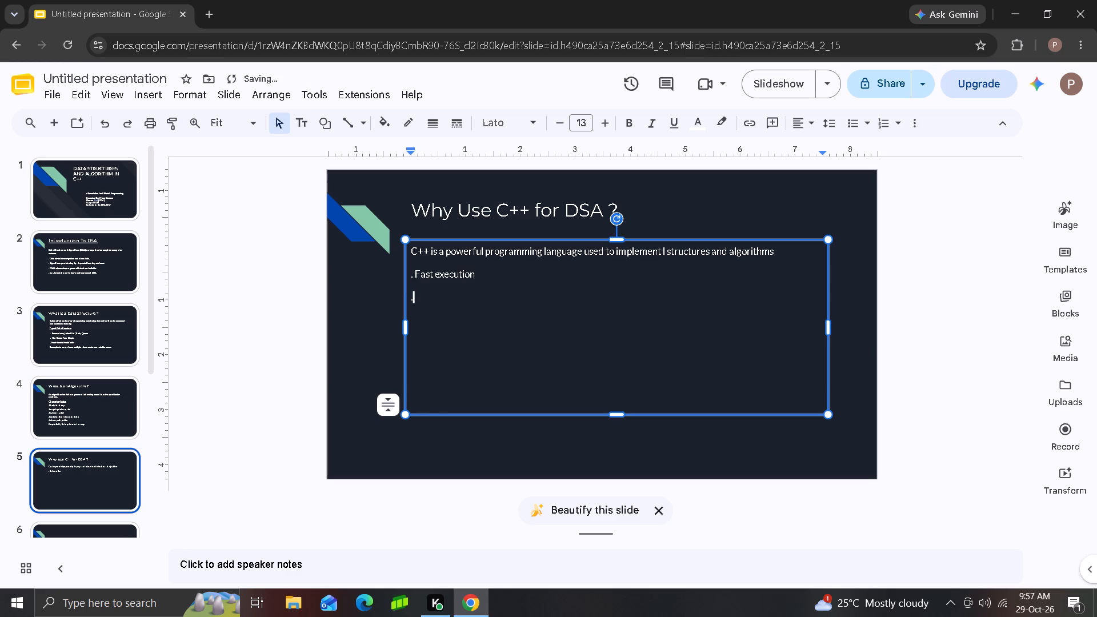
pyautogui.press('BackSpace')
# Begin the second point on slide 5 with ". Support For".
pyautogui.write('.')
pyautogui.press('space')
pyautogui.write('Suport')
pyautogui.press('BackSpace')
pyautogui.press('BackSpace')
pyautogui.press('BackSpace')
pyautogui.write('port')
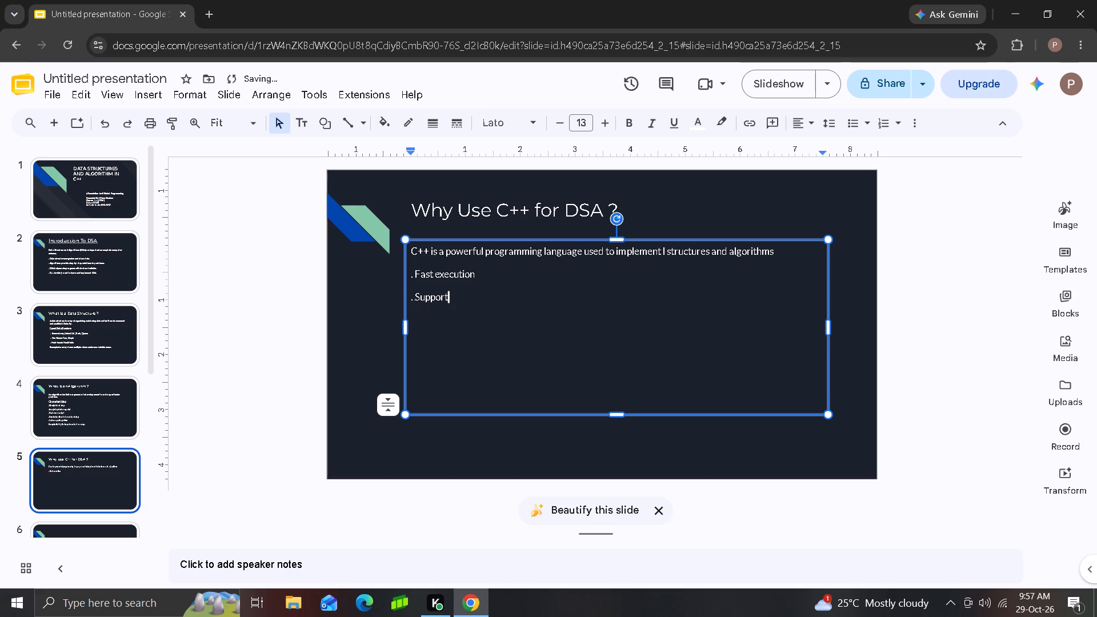
pyautogui.press('space')
pyautogui.hotkey('shift', 'f')
pyautogui.write('or')
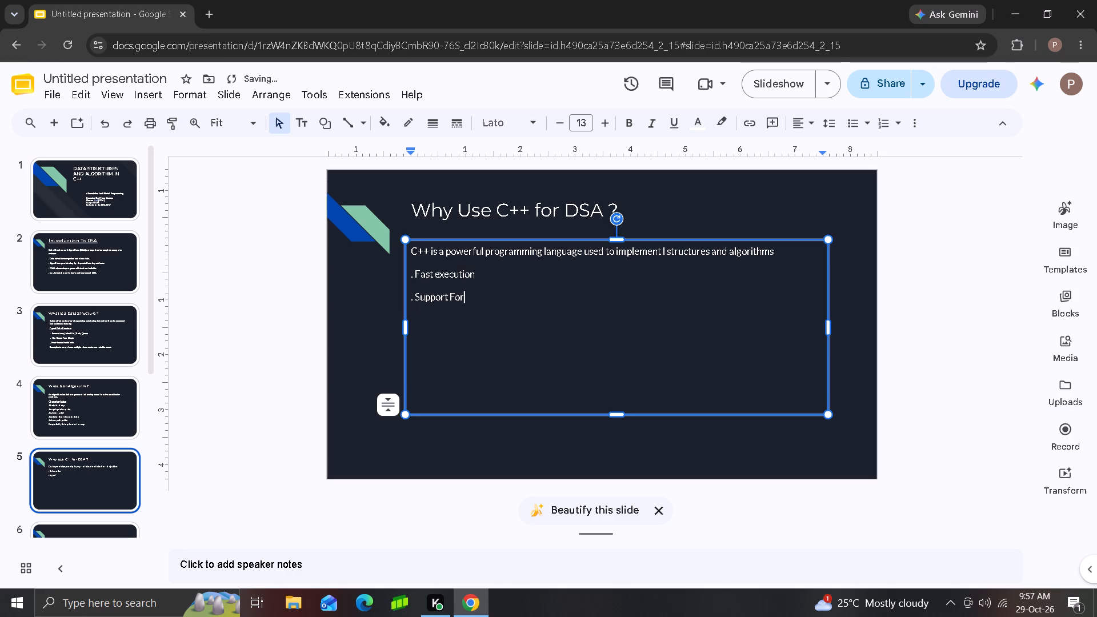
pyautogui.press('space')
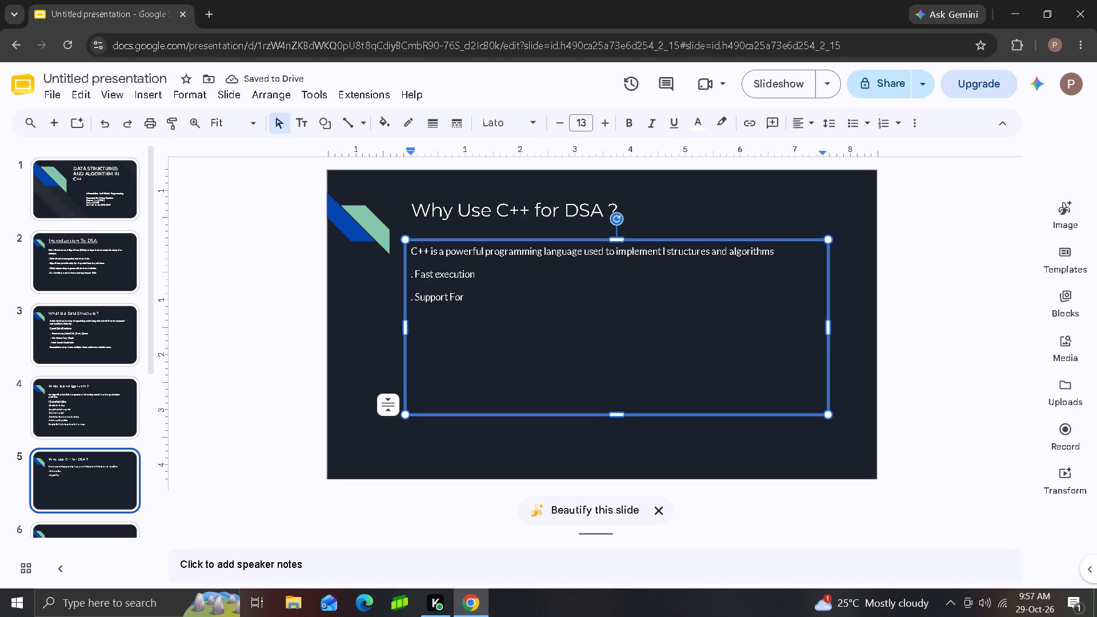
# Complete the second point with "object - oriented programming" and begin the third line with a full stop.
pyautogui.write('object')
pyautogui.press('space')
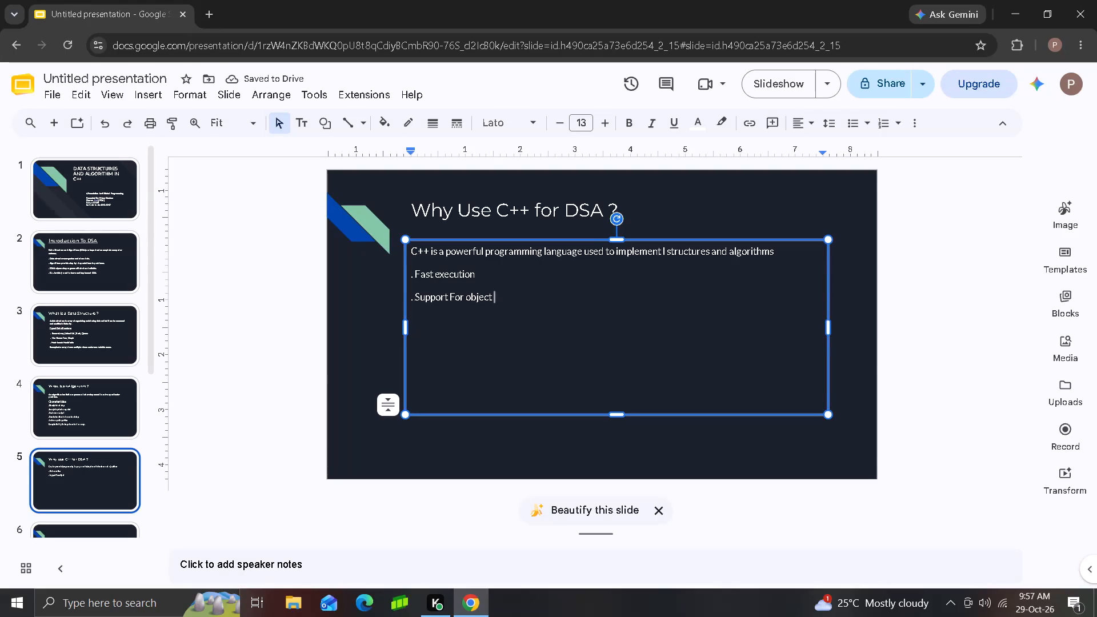
pyautogui.press('space')
pyautogui.write('- oriented')
pyautogui.press('space')
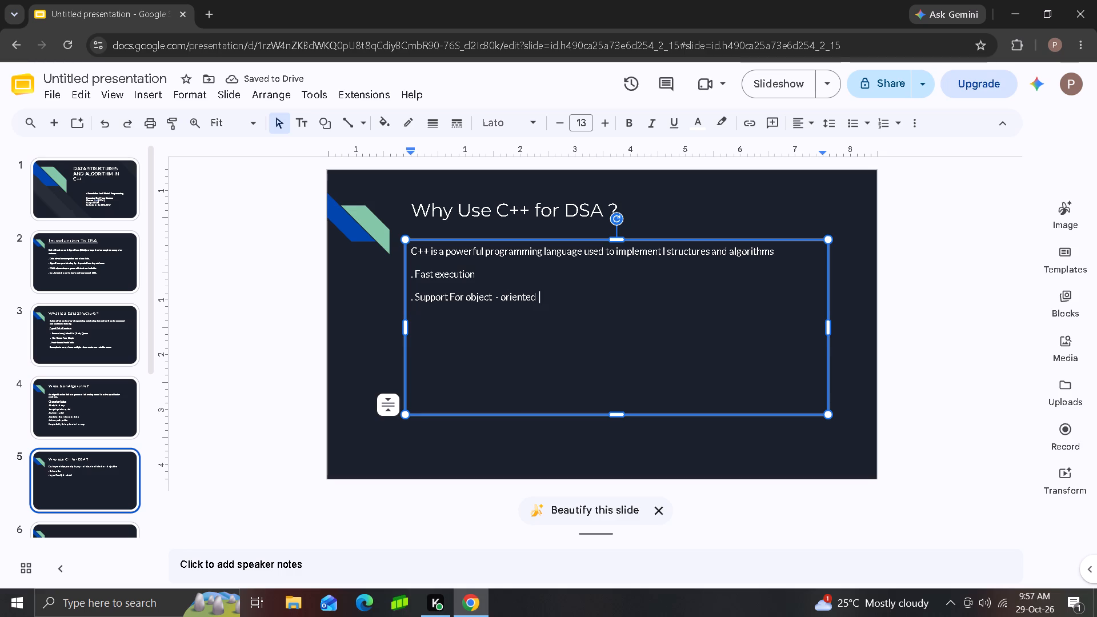
pyautogui.write('programming')
pyautogui.press('space')
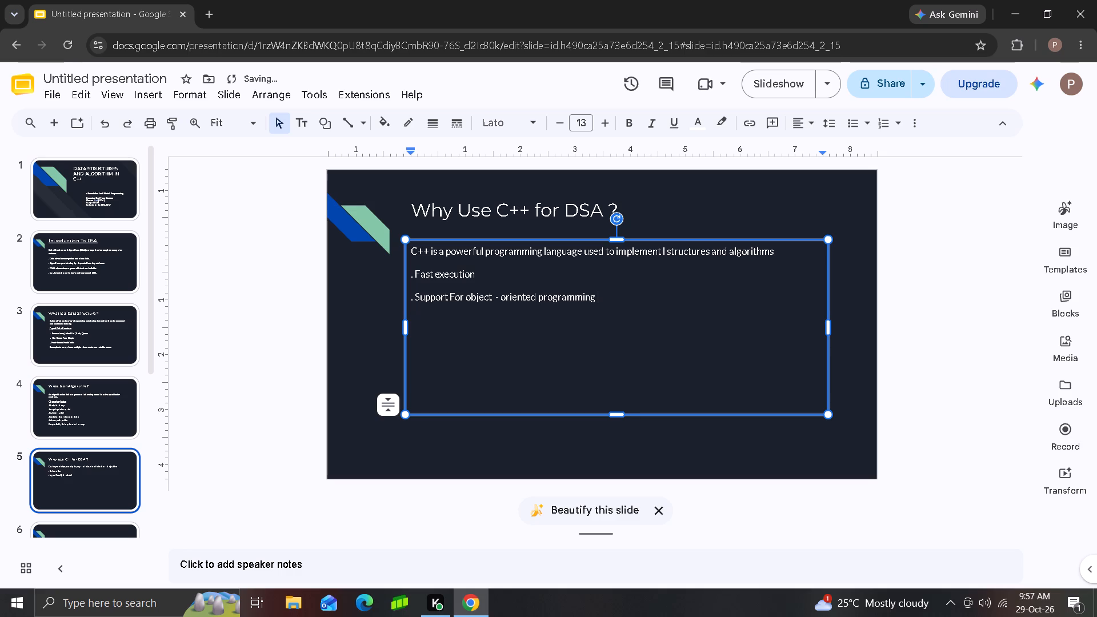
pyautogui.press('Return')
pyautogui.press('.')
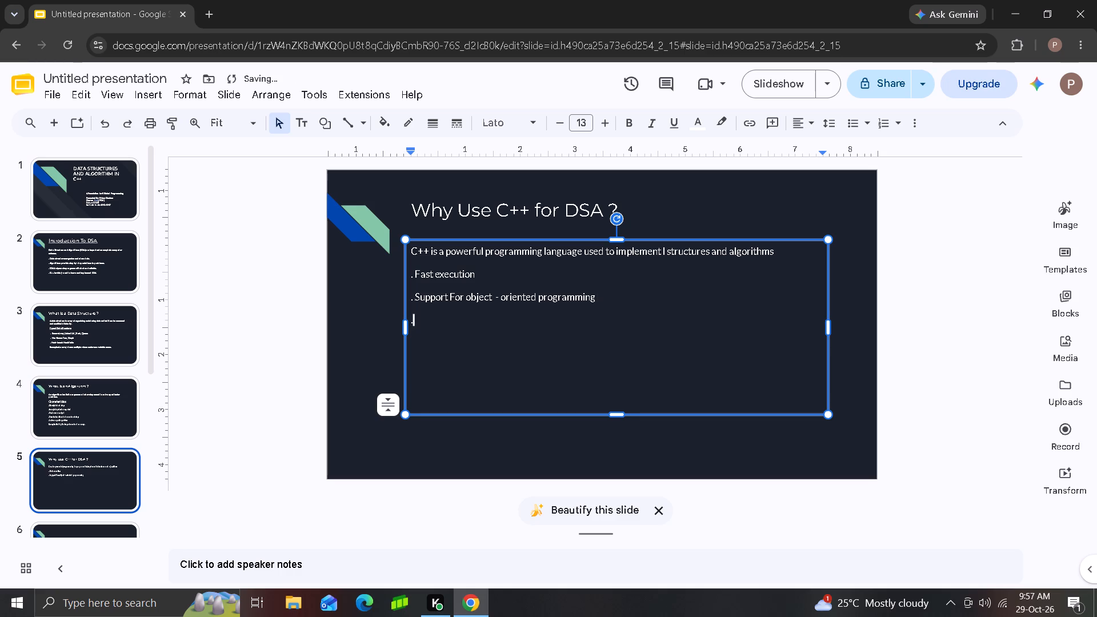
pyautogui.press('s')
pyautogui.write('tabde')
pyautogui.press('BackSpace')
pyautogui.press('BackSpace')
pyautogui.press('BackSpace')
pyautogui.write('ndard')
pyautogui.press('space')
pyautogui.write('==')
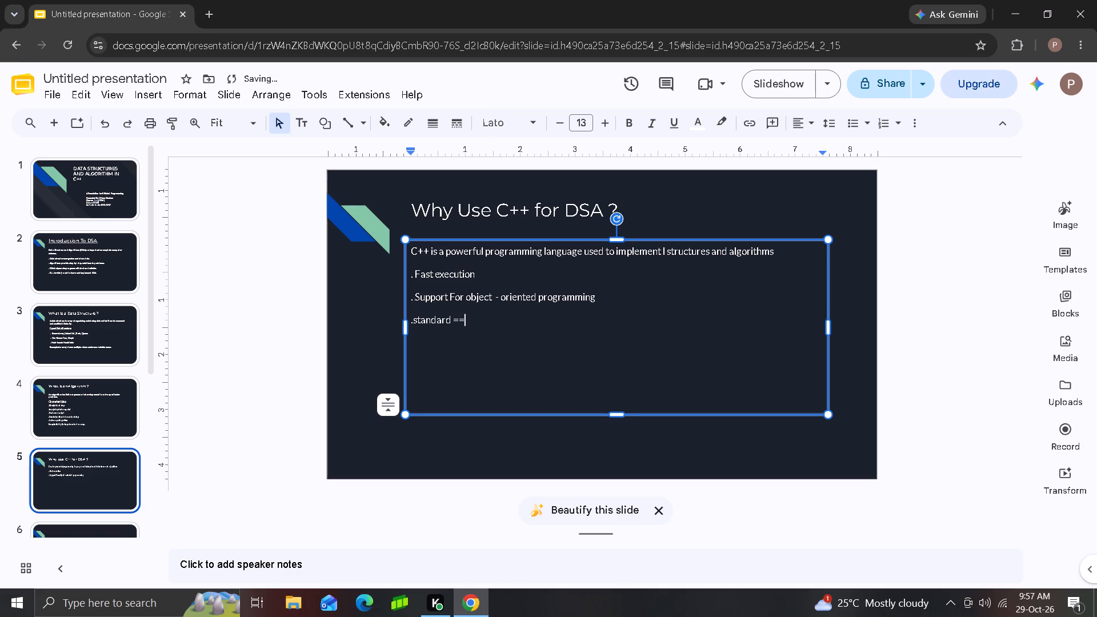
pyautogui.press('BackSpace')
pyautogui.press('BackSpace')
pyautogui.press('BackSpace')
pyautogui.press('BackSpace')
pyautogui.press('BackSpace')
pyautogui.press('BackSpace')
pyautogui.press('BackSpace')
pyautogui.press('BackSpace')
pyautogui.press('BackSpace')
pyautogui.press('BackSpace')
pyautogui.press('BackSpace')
# Write "Standard Tempelate" after the third line's full stop, separated by a space.
pyautogui.press('space')
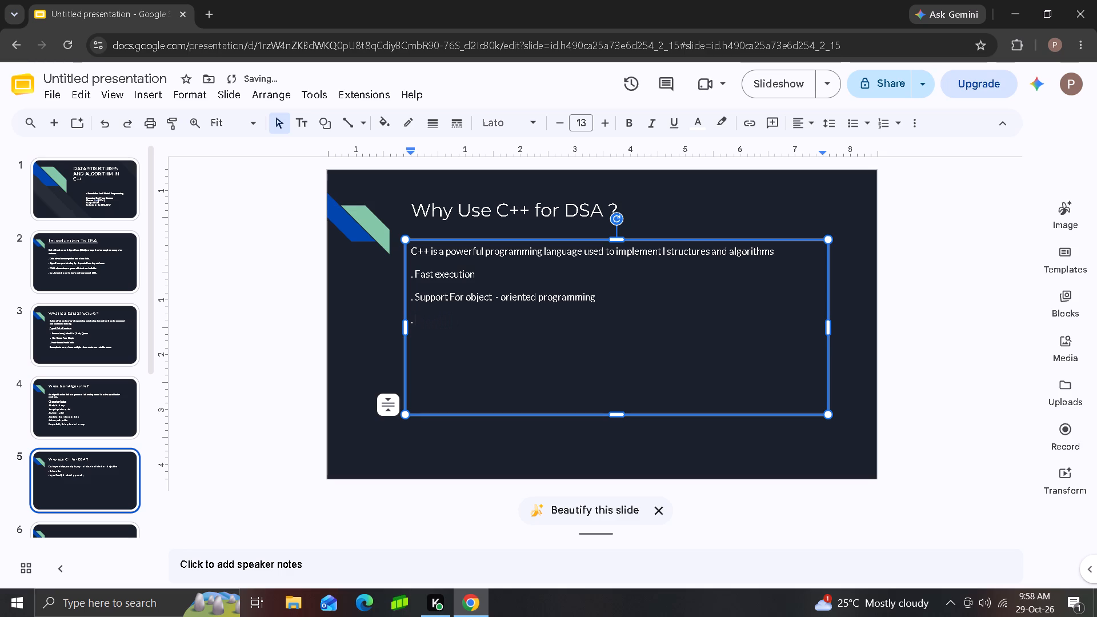
pyautogui.write('Standard')
pyautogui.press('space')
pyautogui.hotkey('shift', 't')
pyautogui.write('empelate')
pyautogui.press('space')
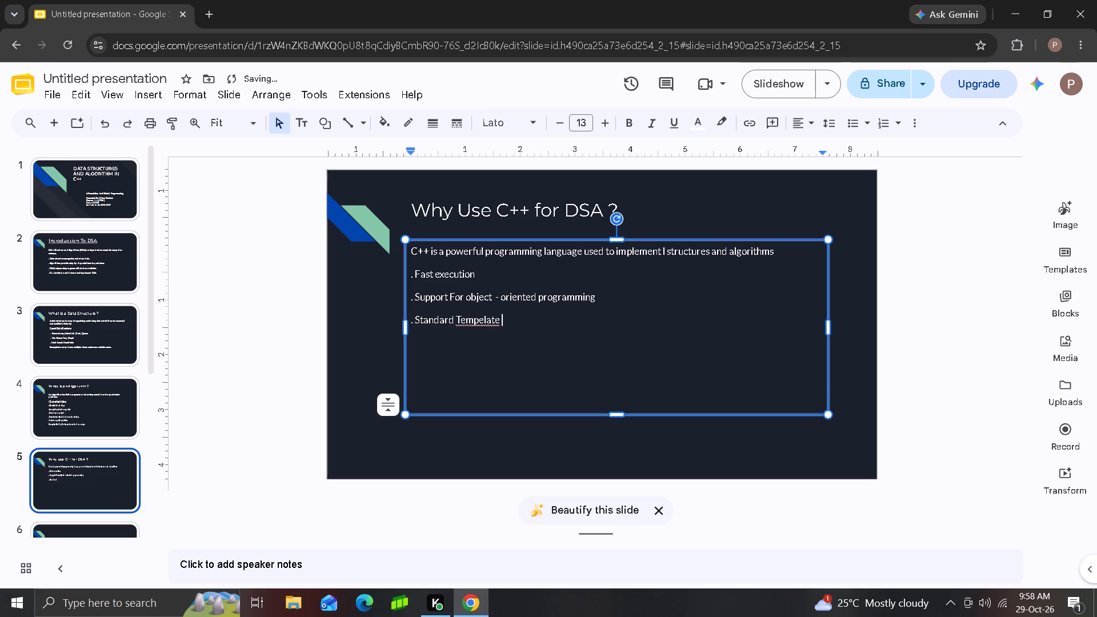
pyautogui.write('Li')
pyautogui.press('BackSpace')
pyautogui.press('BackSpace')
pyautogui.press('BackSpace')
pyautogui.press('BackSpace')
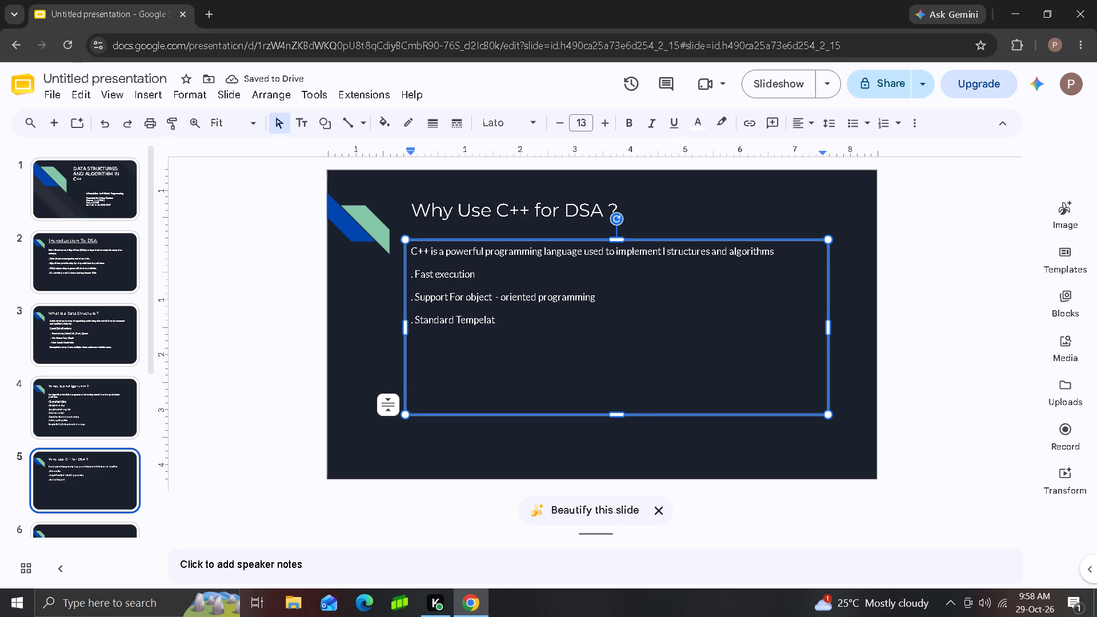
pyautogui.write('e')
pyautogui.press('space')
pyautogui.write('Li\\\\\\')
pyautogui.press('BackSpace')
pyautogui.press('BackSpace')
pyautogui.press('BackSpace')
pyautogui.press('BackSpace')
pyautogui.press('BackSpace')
# Correct the misspelled "Tempelate" in slide 5's third point to "Template", removing the stray letters after it and leaving a space.
pyautogui.press('BackSpace')
pyautogui.press('BackSpace')
pyautogui.press('BackSpace')
pyautogui.press('BackSpace')
pyautogui.press('BackSpace')
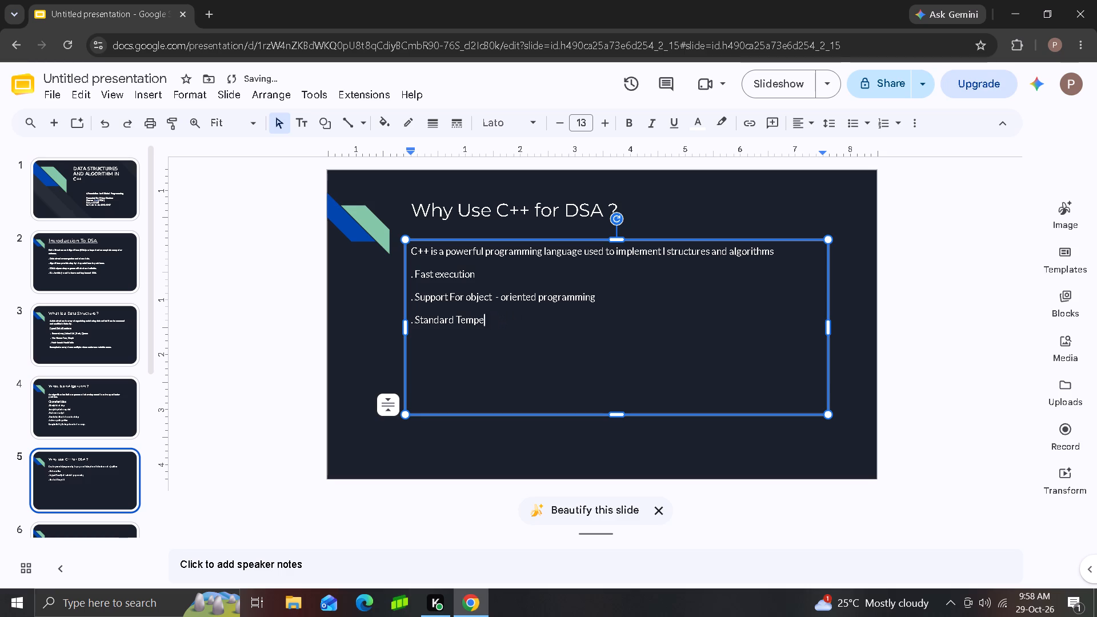
pyautogui.press('BackSpace')
pyautogui.write('late')
pyautogui.press('space')
# Complete the third point on slide 5 with "Library (STL)".
pyautogui.hotkey('shift', 'l')
pyautogui.write('ibrary')
pyautogui.press('space')
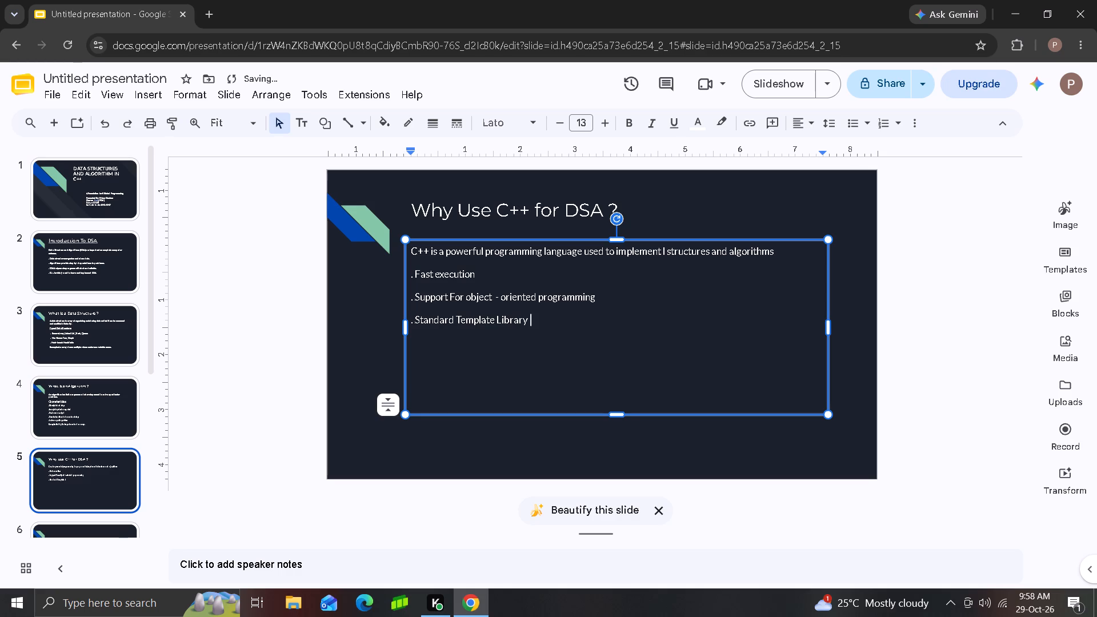
pyautogui.hotkey('shift', '(')
pyautogui.write('STL')
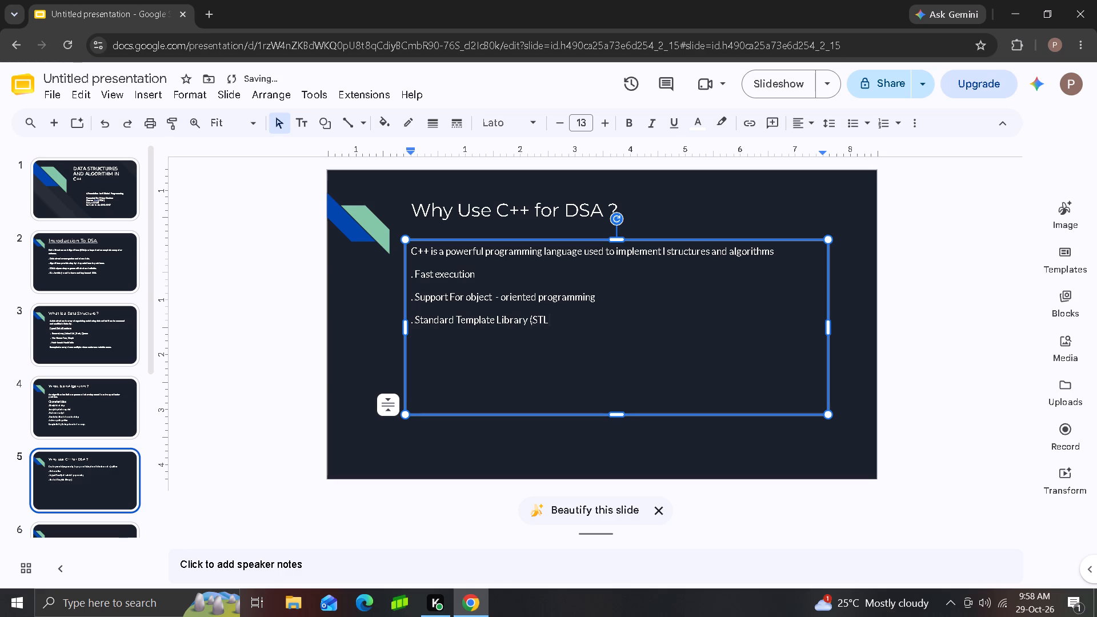
pyautogui.hotkey('shift', ')')
# Begin a fourth point on a new line of slide 5 with ". Useful for".
pyautogui.press('Return')
pyautogui.write('.')
pyautogui.press('space')
pyautogui.hotkey('shift', 'u')
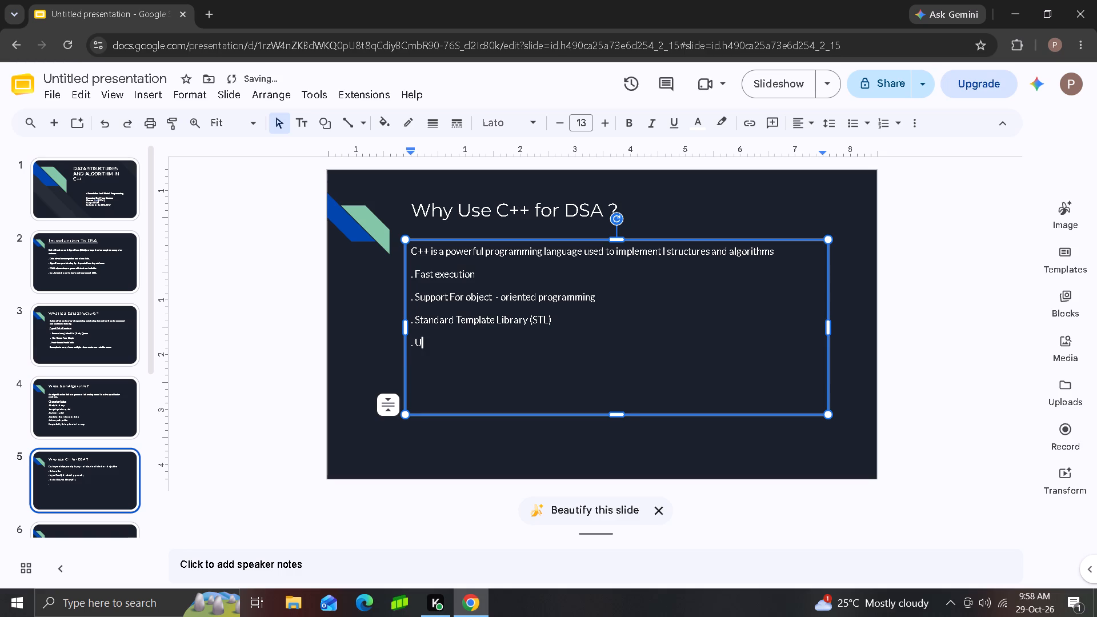
pyautogui.write('sefull')
pyautogui.press('space')
pyautogui.press('BackSpace')
pyautogui.press('BackSpace')
pyautogui.write('l')
pyautogui.press('space')
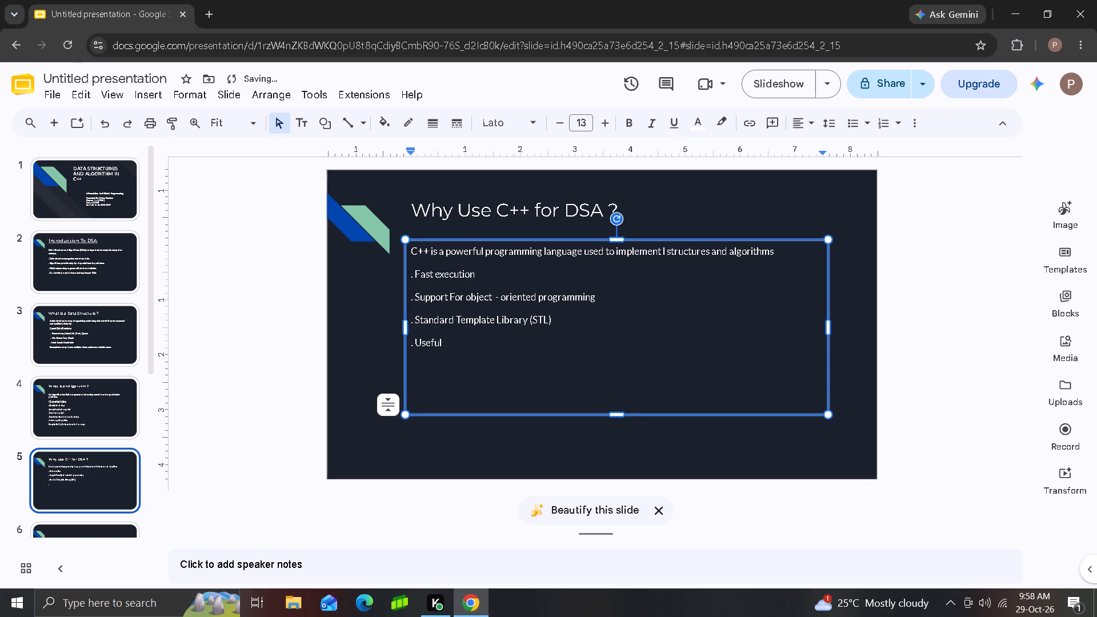
pyautogui.write('for')
pyautogui.press('space')
# Complete the fourth point with "competitive programming" and start a new line.
pyautogui.write('com')
pyautogui.press('p')
pyautogui.press('e')
pyautogui.write('titve')
pyautogui.press('space')
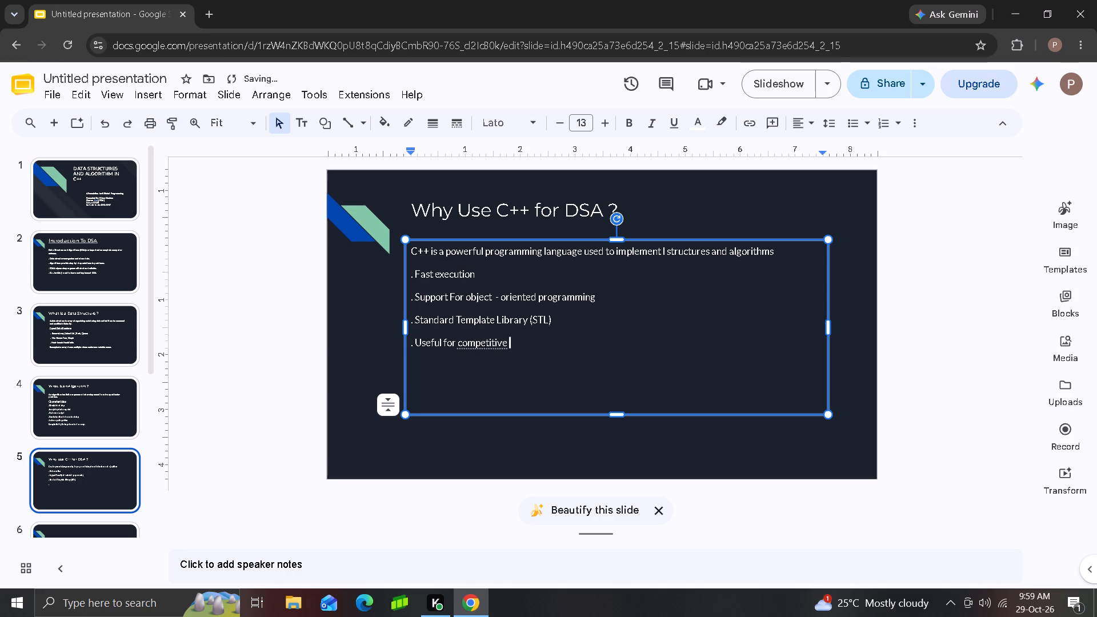
pyautogui.write('progr')
pyautogui.write('amming')
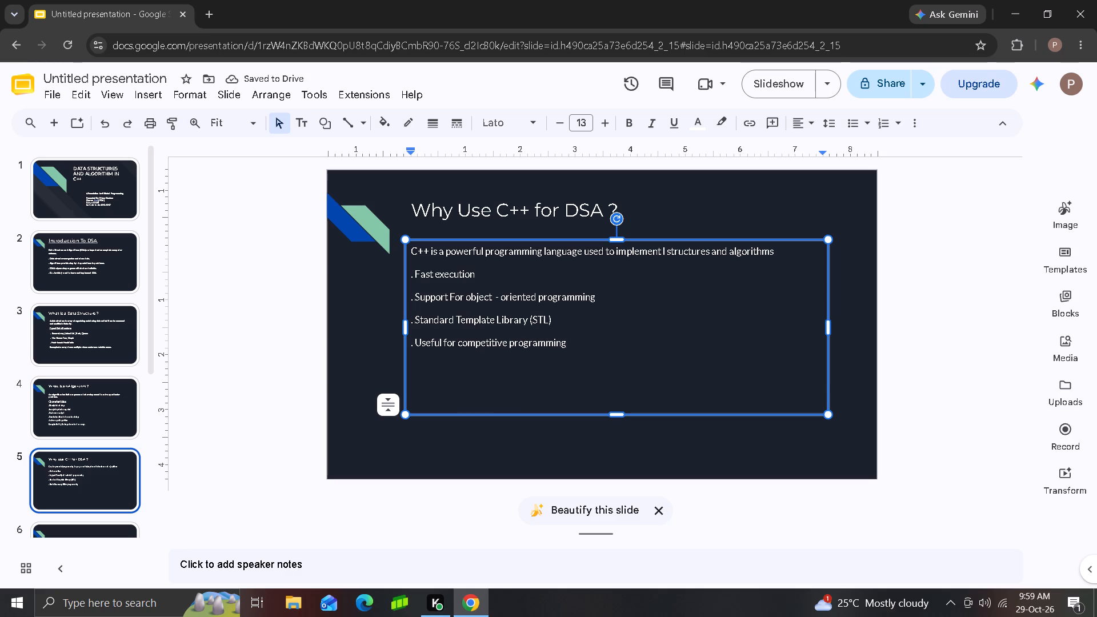
pyautogui.press('Return')
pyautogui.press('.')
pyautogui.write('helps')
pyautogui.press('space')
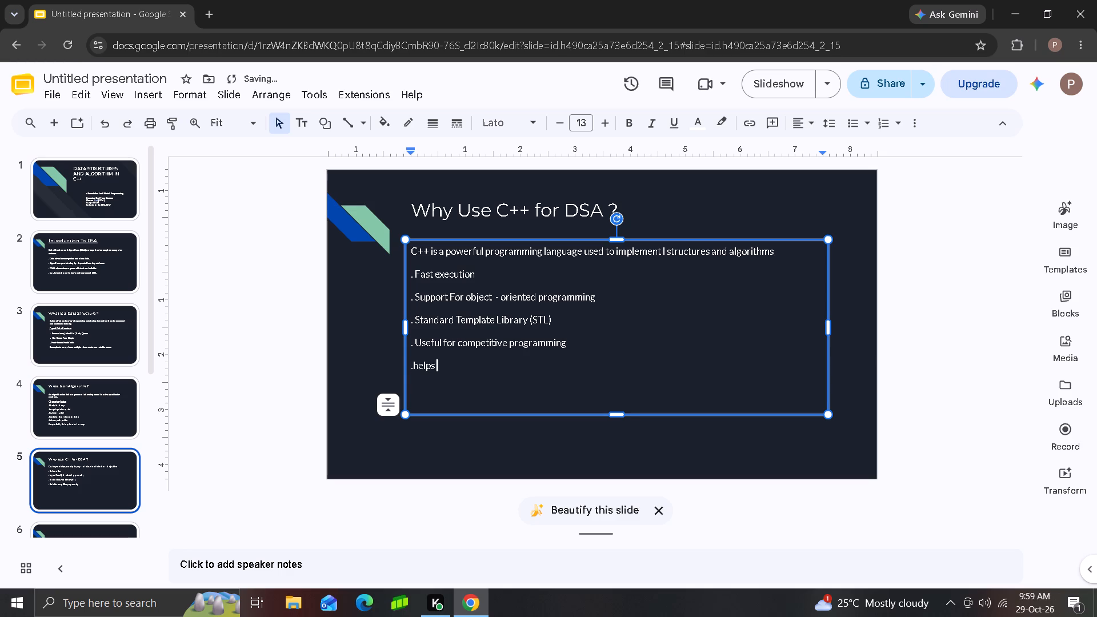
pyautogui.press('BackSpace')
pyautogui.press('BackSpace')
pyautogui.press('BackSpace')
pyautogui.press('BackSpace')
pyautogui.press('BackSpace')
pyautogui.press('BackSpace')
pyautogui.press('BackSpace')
# Begin the fifth point on slide 5 with ". Helps develop".
pyautogui.write('.')
pyautogui.press('space')
pyautogui.write('Helps')
pyautogui.press('space')
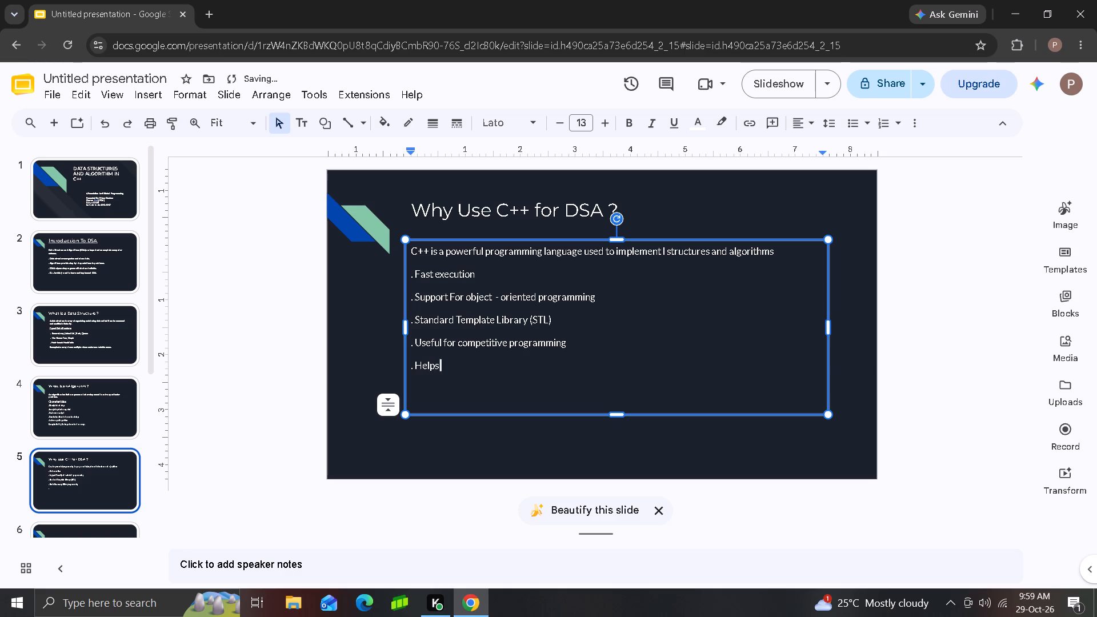
pyautogui.write('develp')
pyautogui.press('BackSpace')
pyautogui.write('op')
# Complete the fifth point with "problem - solving skills" and leave the text box.
pyautogui.press('space')
pyautogui.write('problem')
pyautogui.press('space')
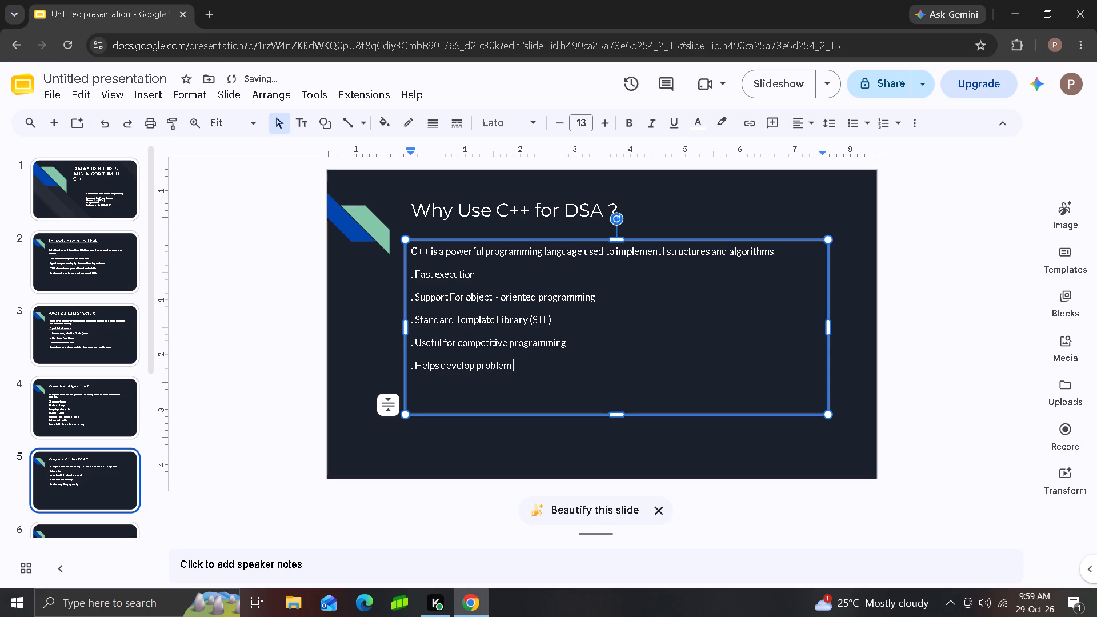
pyautogui.write('- solvinf')
pyautogui.press('space')
pyautogui.press('BackSpace')
pyautogui.press('BackSpace')
pyautogui.write('g')
pyautogui.press('space')
pyautogui.write('skills')
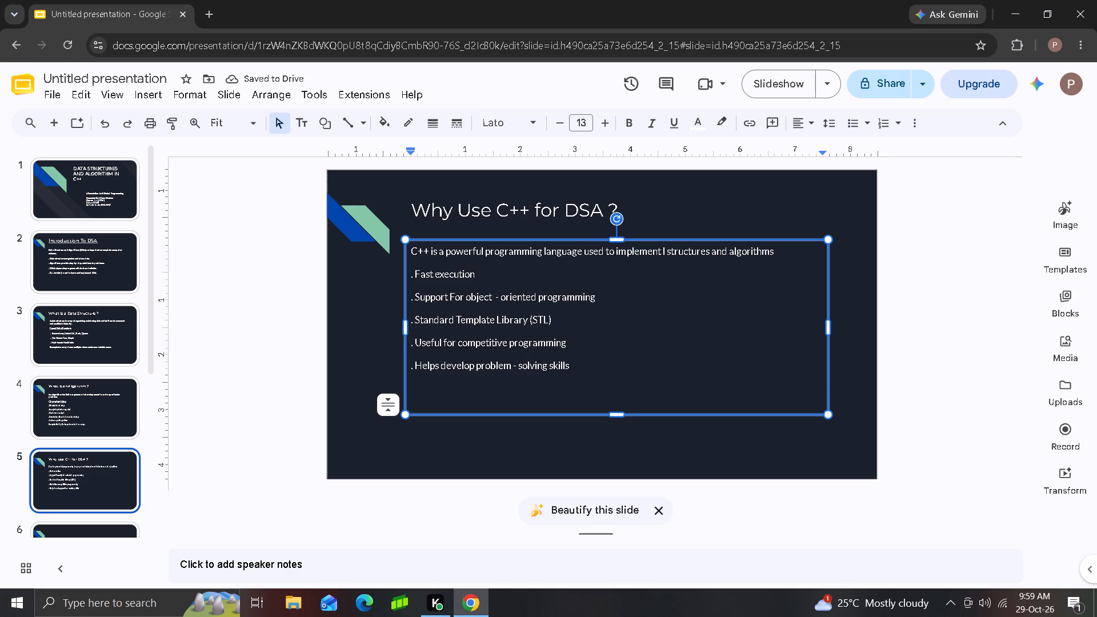
pyautogui.click(338, 303)
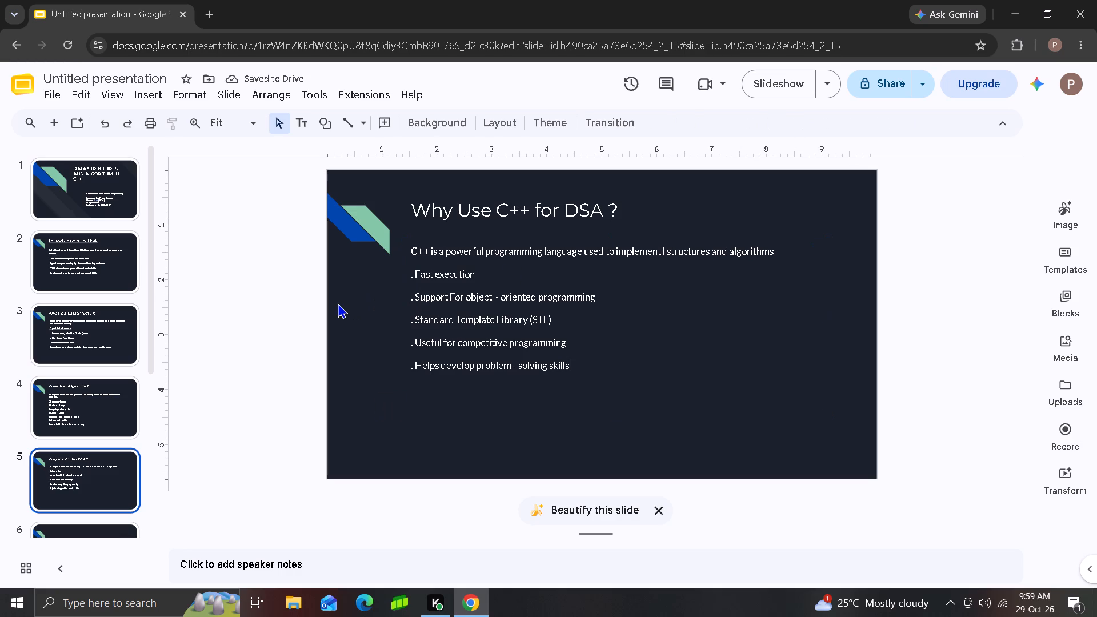
# Lengthen slide 5's body text box downward until its bottom edge sits just above the 5 mark on the vertical ruler.
pyautogui.click(413, 291)
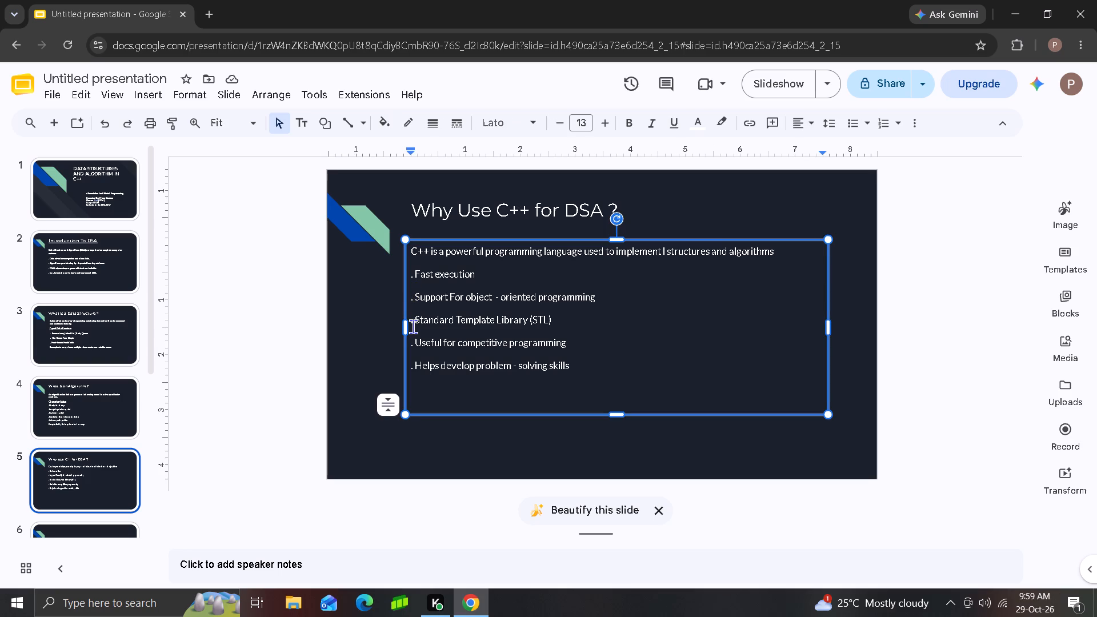
pyautogui.press('Down')
pyautogui.press('Down')
pyautogui.press('Down')
pyautogui.press('Down')
pyautogui.moveTo(617, 415); pyautogui.dragTo(617, 434)
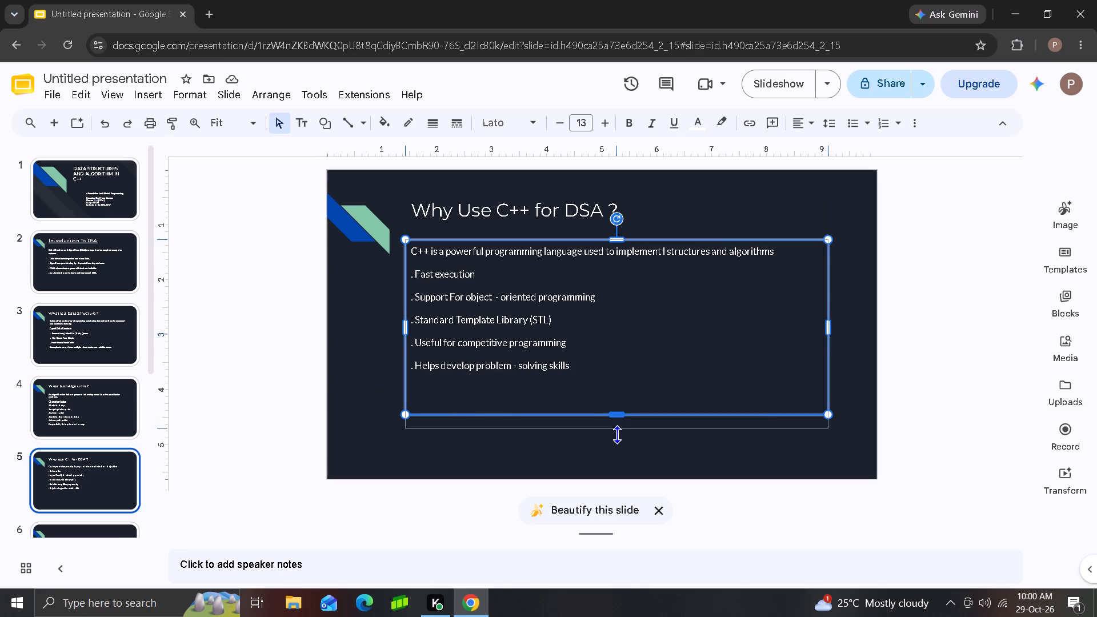
pyautogui.moveTo(617, 434); pyautogui.dragTo(617, 440)
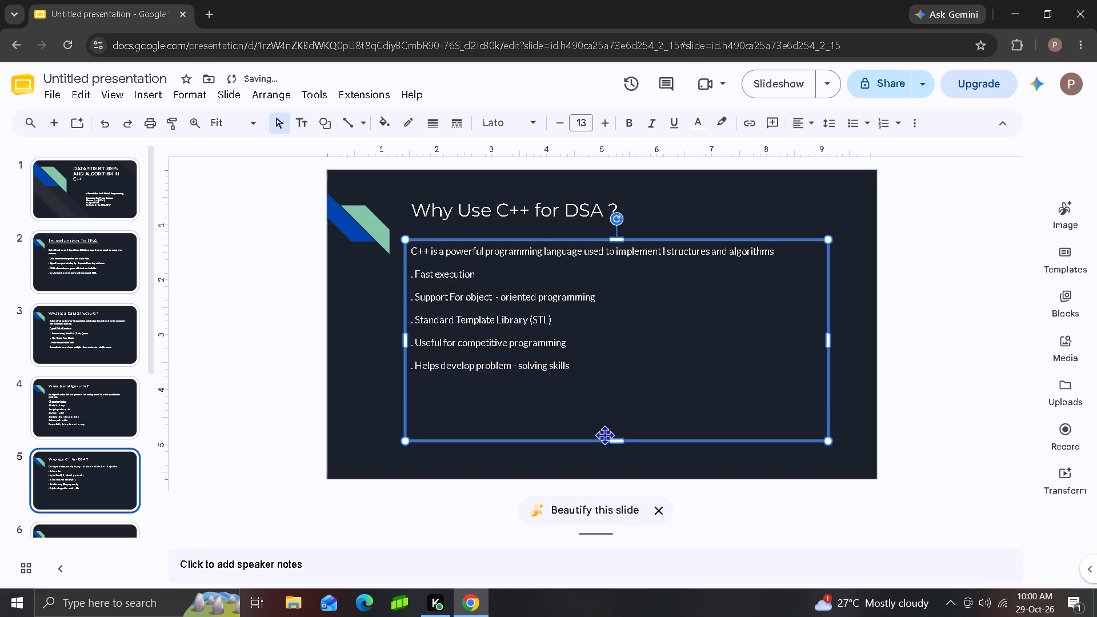
pyautogui.click(584, 388)
# Set the font size of slide 5's opening sentence, starting "C++ is a powerful programming language", to 16.
pyautogui.moveTo(411, 249); pyautogui.dragTo(773, 207)
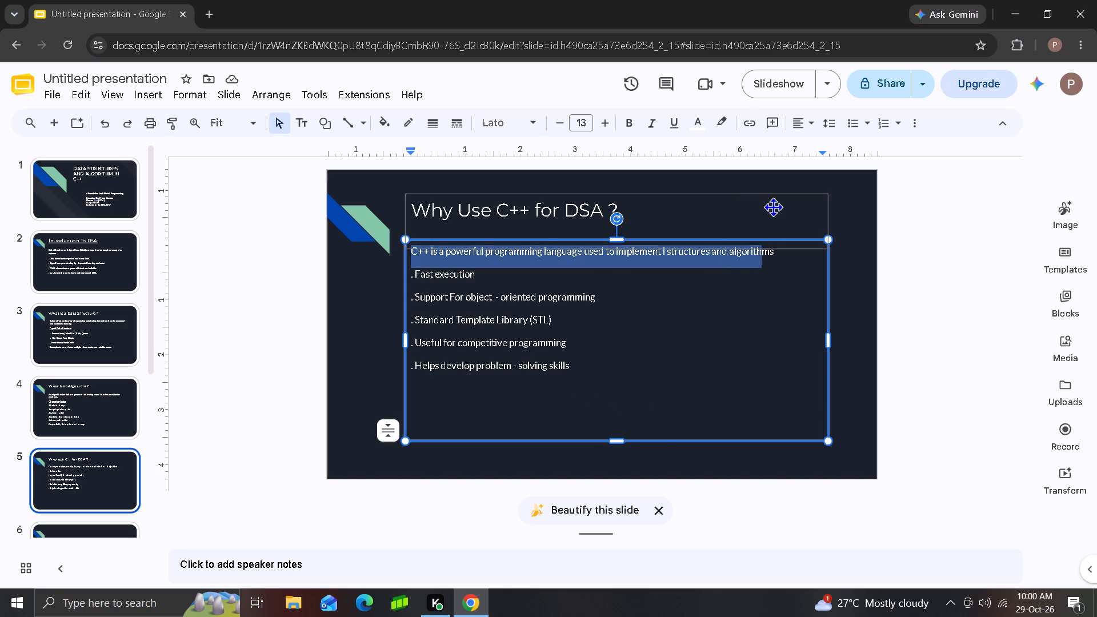
pyautogui.moveTo(773, 207); pyautogui.dragTo(783, 207)
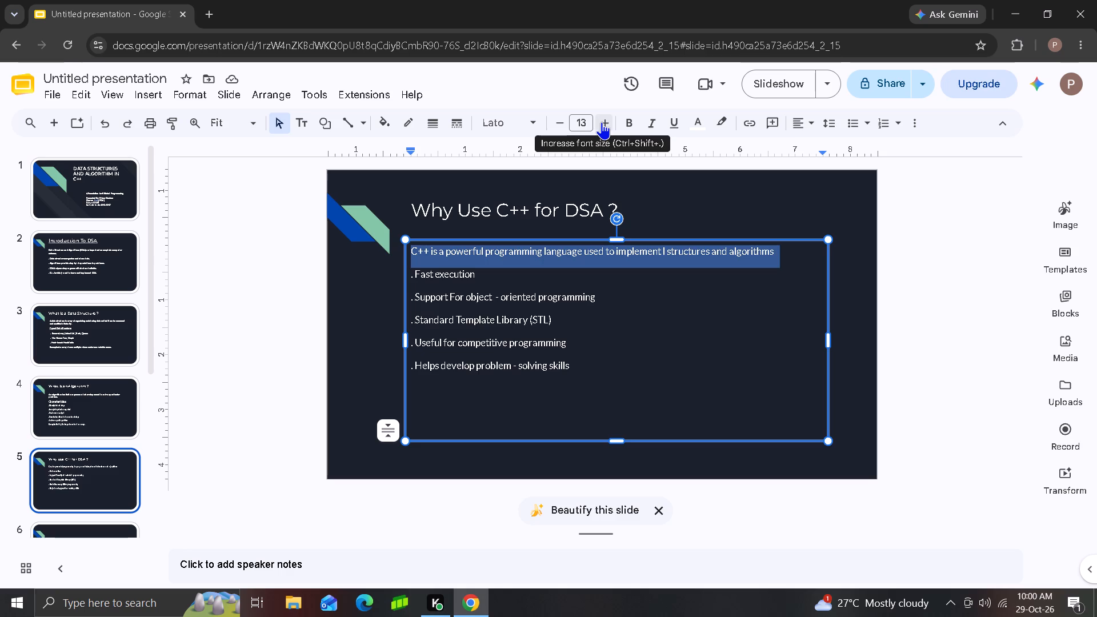
pyautogui.click(602, 122)
pyautogui.click(602, 122)
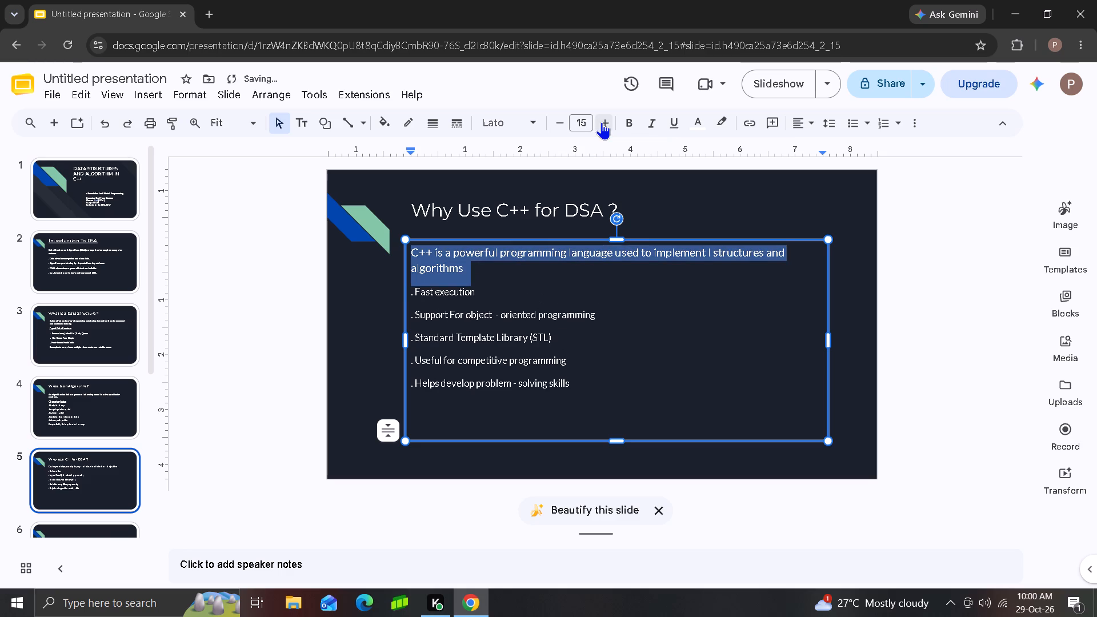
pyautogui.click(602, 122)
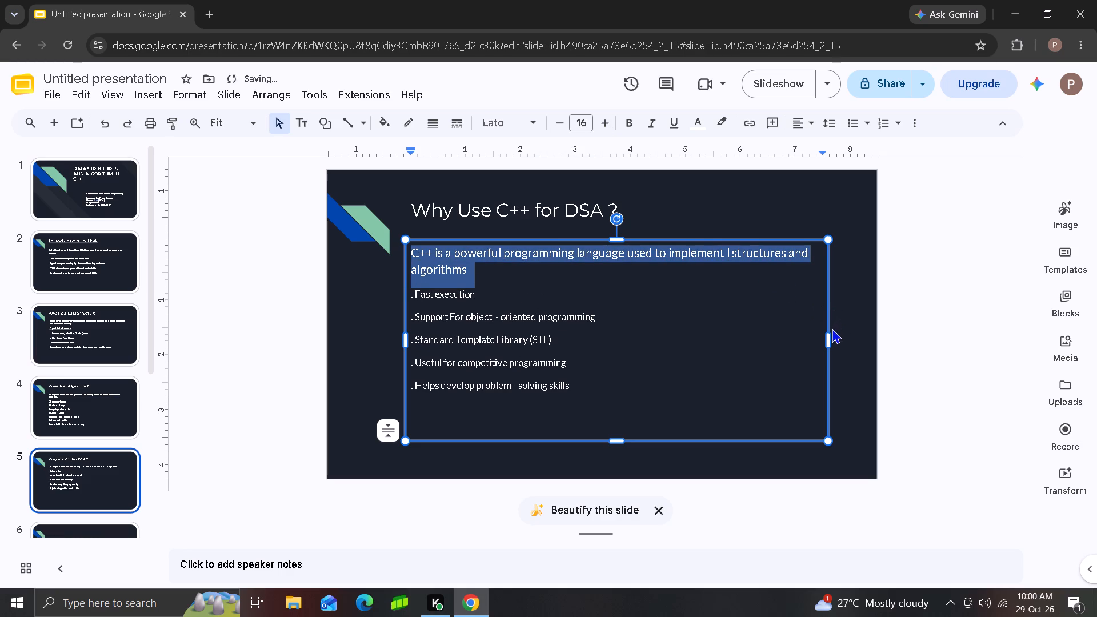
# Widen slide 5's body text box by extending its right edge to the slide's right edge, so the opening sentence fits on one line.
pyautogui.click(828, 328)
pyautogui.click(832, 327)
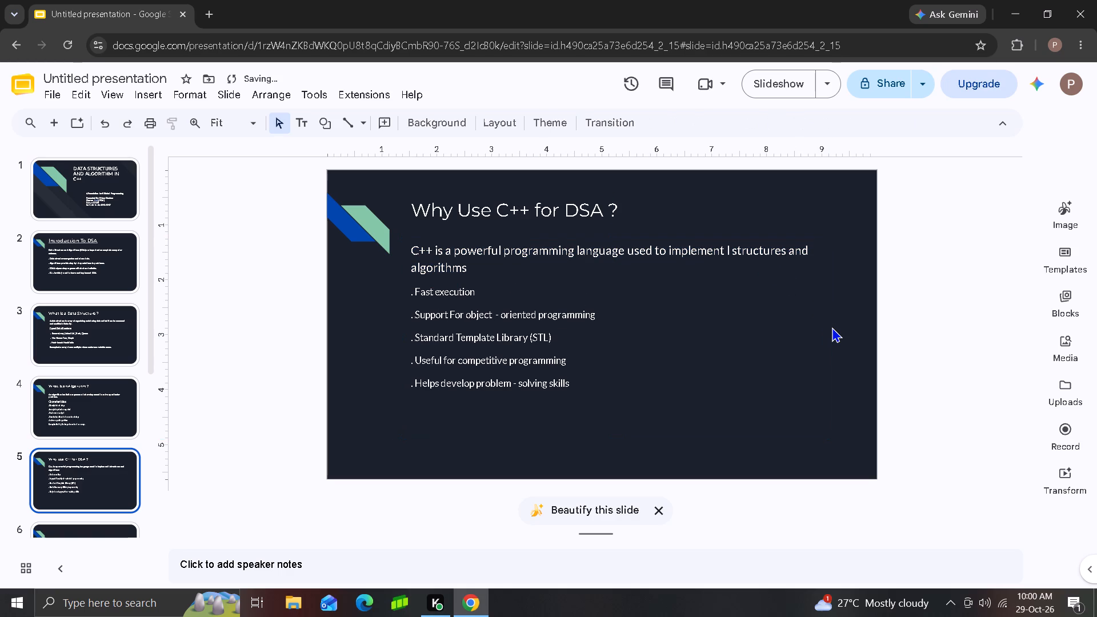
pyautogui.click(787, 336)
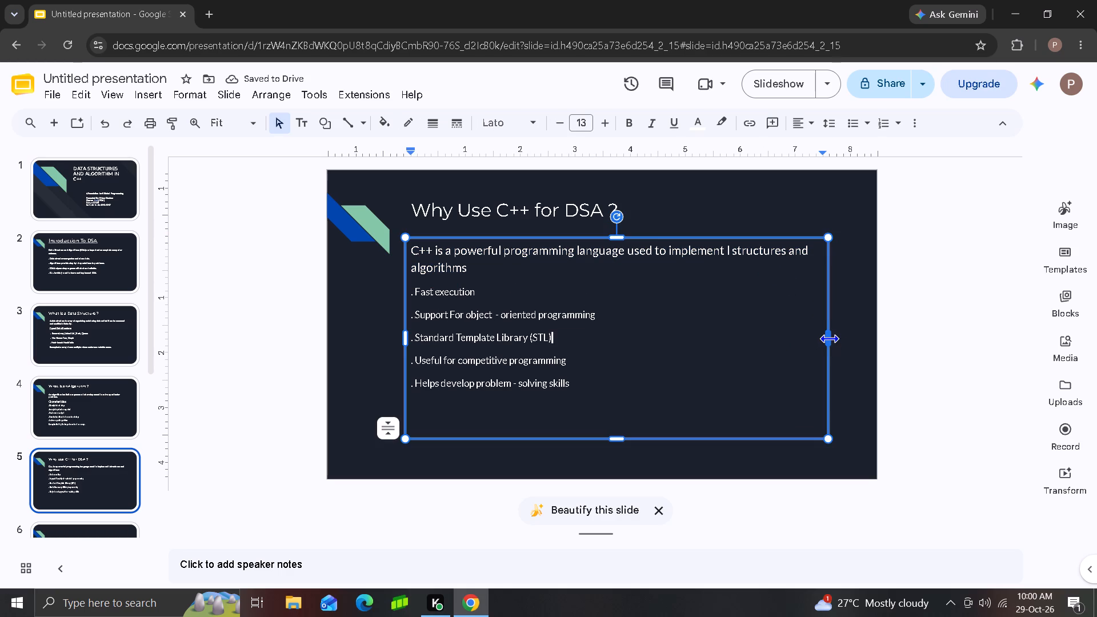
pyautogui.moveTo(829, 338); pyautogui.dragTo(875, 335)
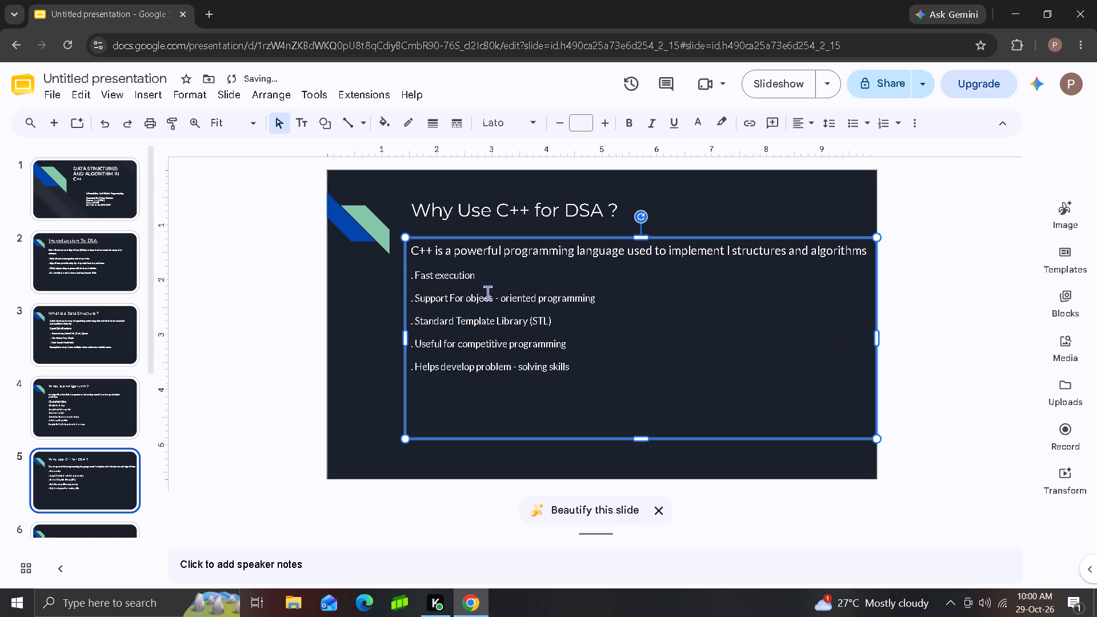
# Set the font size of the five points on slide 5, from ". Fast execution" into "problem - solving", to 14 and leave the text box.
pyautogui.moveTo(414, 275); pyautogui.dragTo(498, 355)
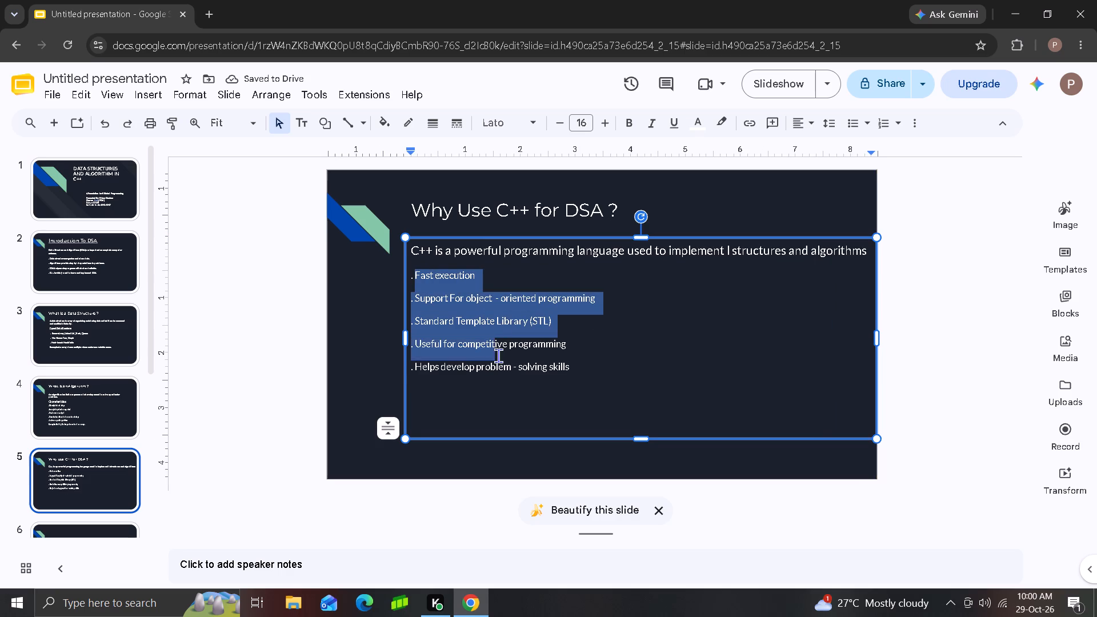
pyautogui.moveTo(498, 355); pyautogui.dragTo(503, 366)
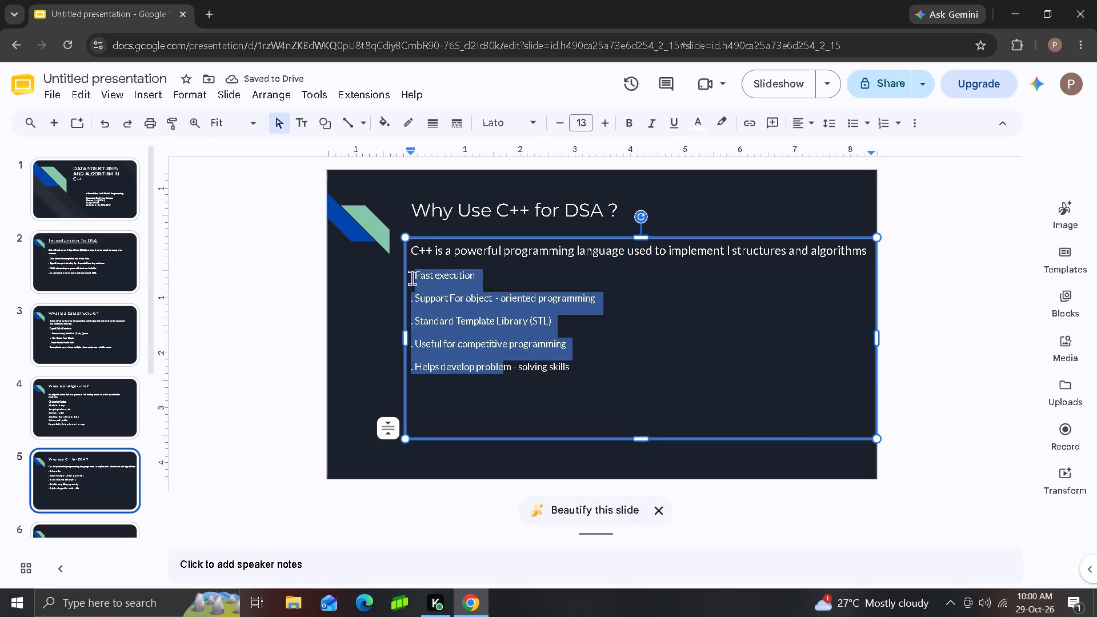
pyautogui.click(412, 278)
pyautogui.press('Left')
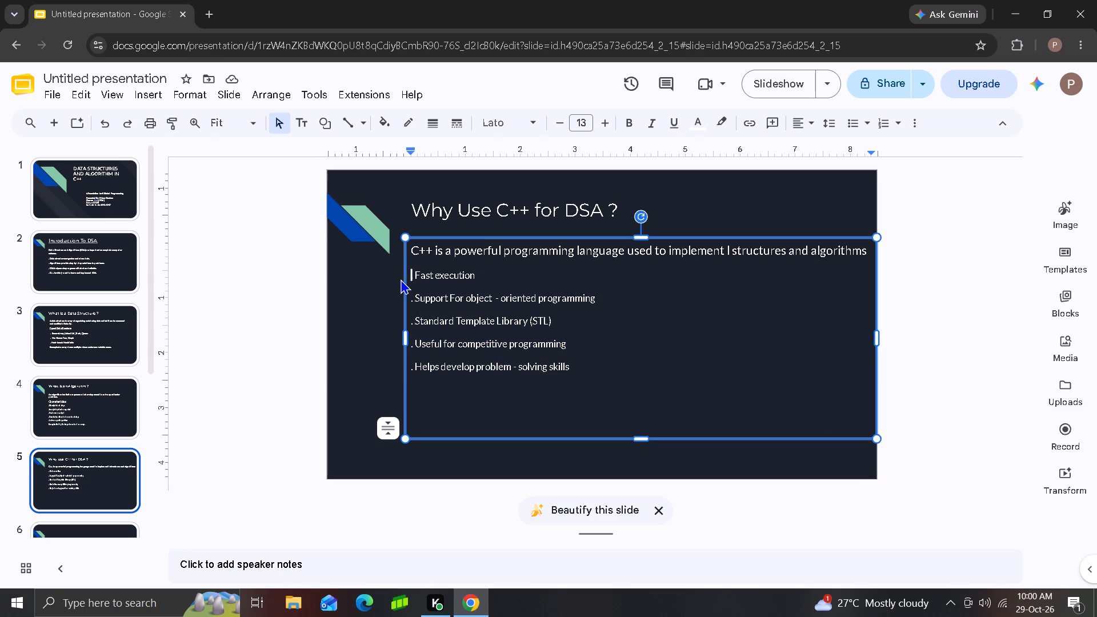
pyautogui.moveTo(410, 273); pyautogui.dragTo(415, 273)
pyautogui.moveTo(415, 273); pyautogui.dragTo(542, 415)
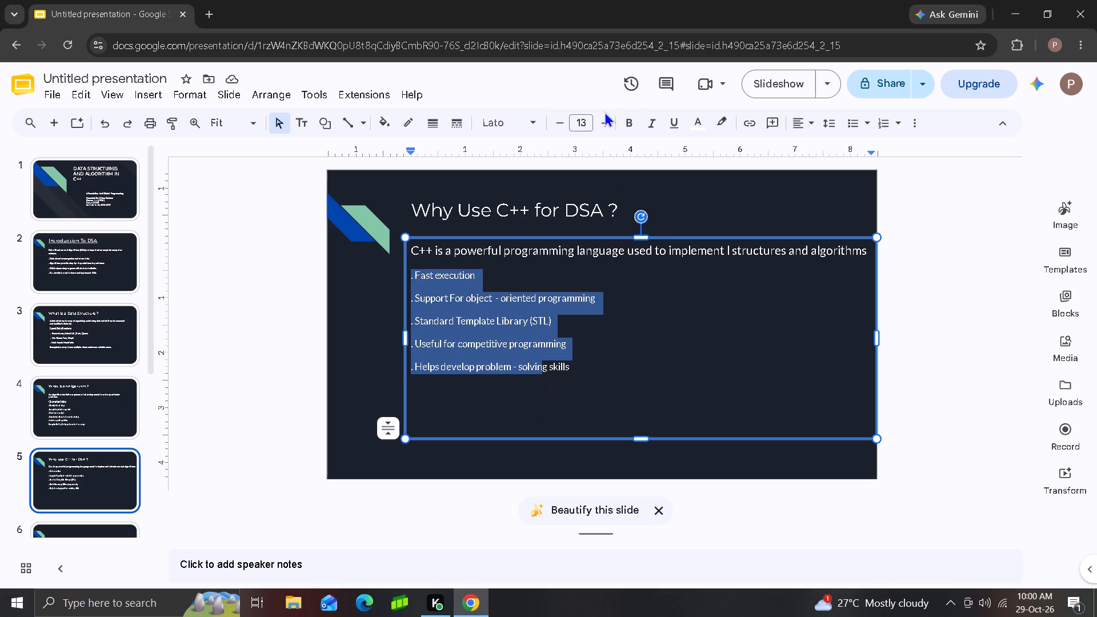
pyautogui.click(604, 115)
pyautogui.click(642, 366)
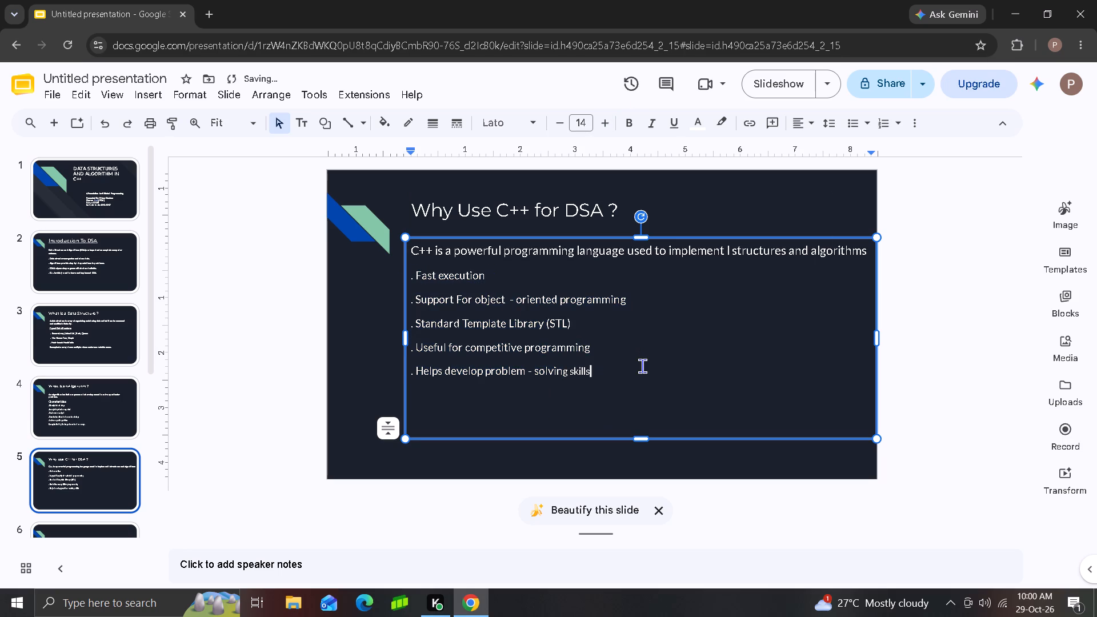
pyautogui.click(642, 366)
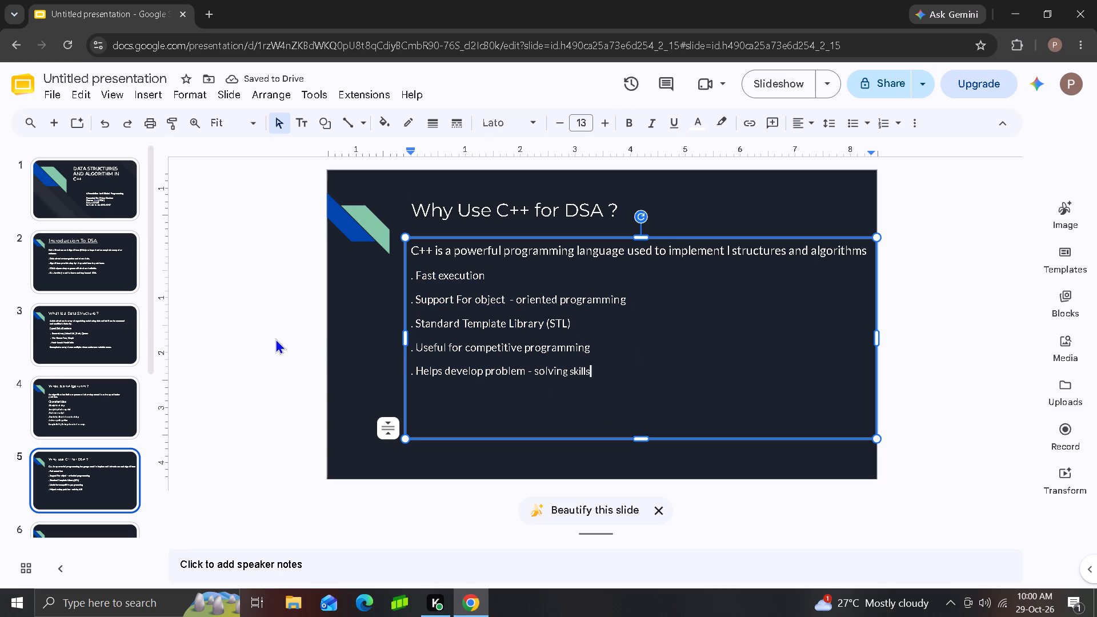
pyautogui.click(318, 338)
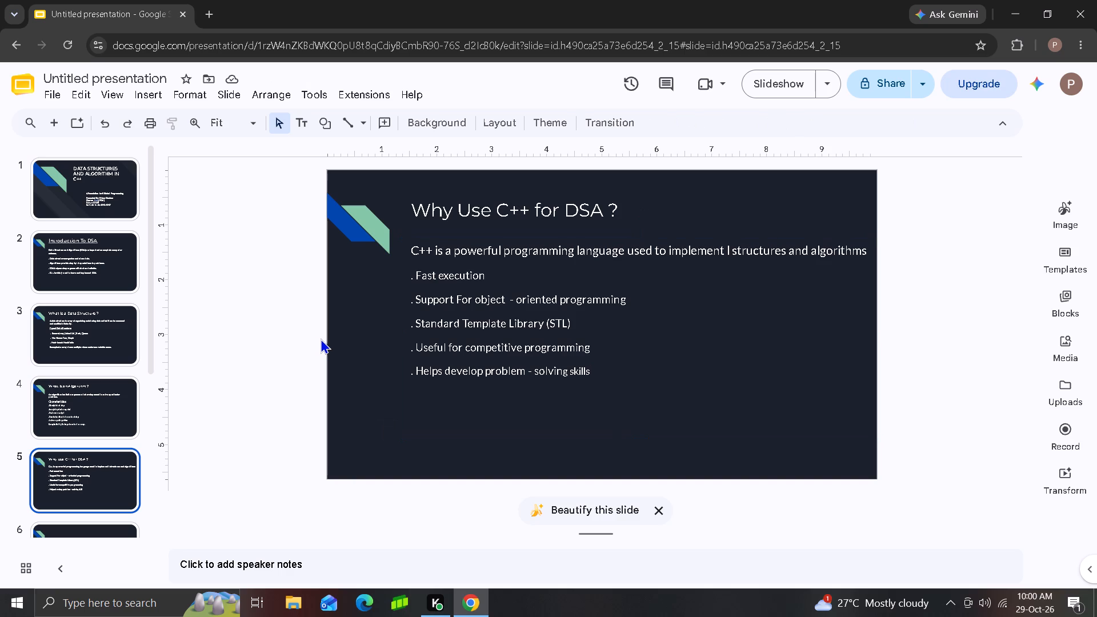
# Underline the "Characteristics:" subheading on slide 4, "What Is an Algorithm ?", and deselect the text box.
pyautogui.scroll(1, 383, 289)
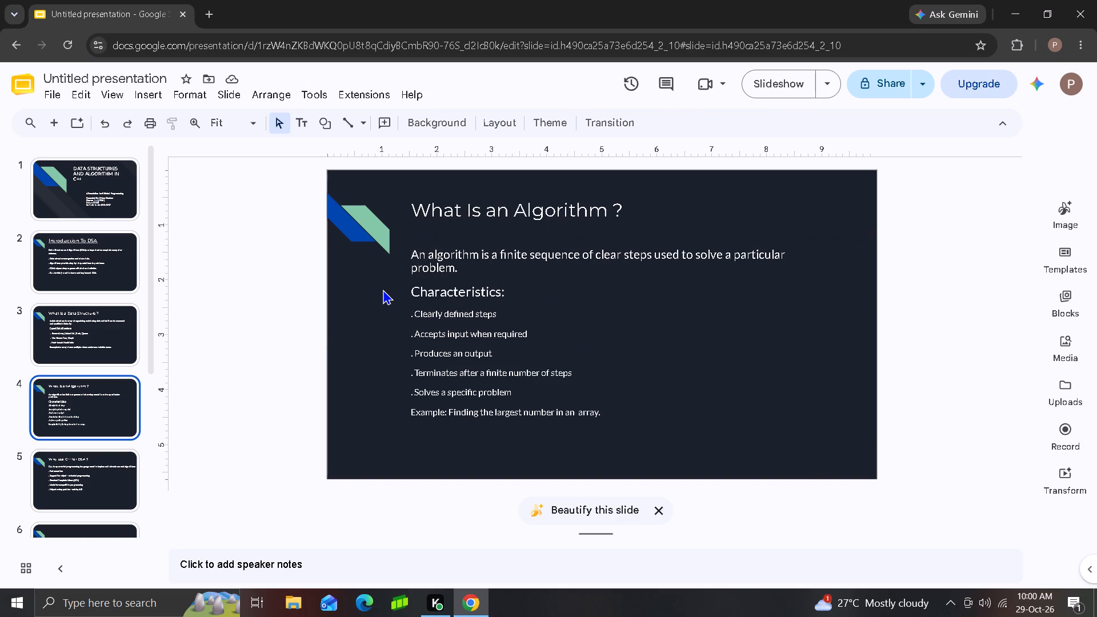
pyautogui.scroll(3, 383, 289)
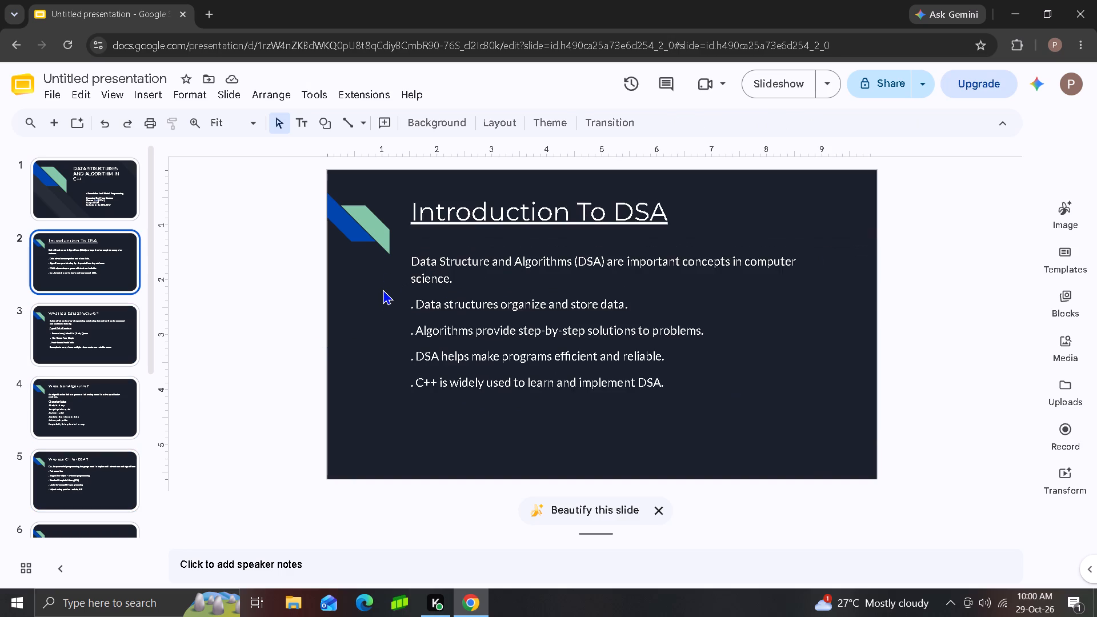
pyautogui.scroll(-2, 383, 289)
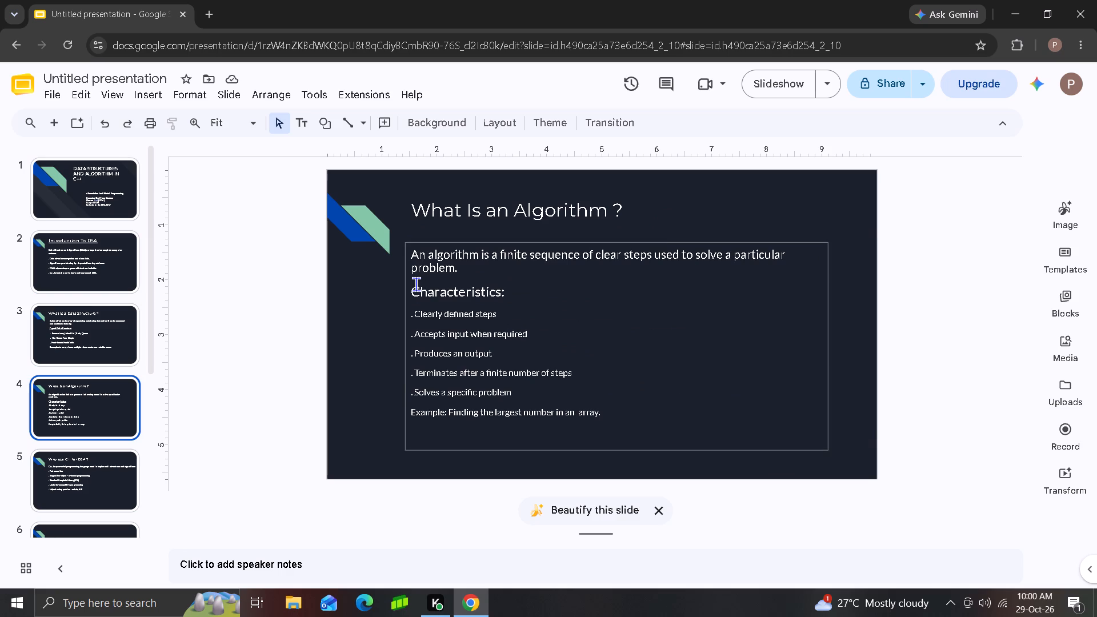
pyautogui.scroll(1, 416, 284)
pyautogui.scroll(-1, 416, 284)
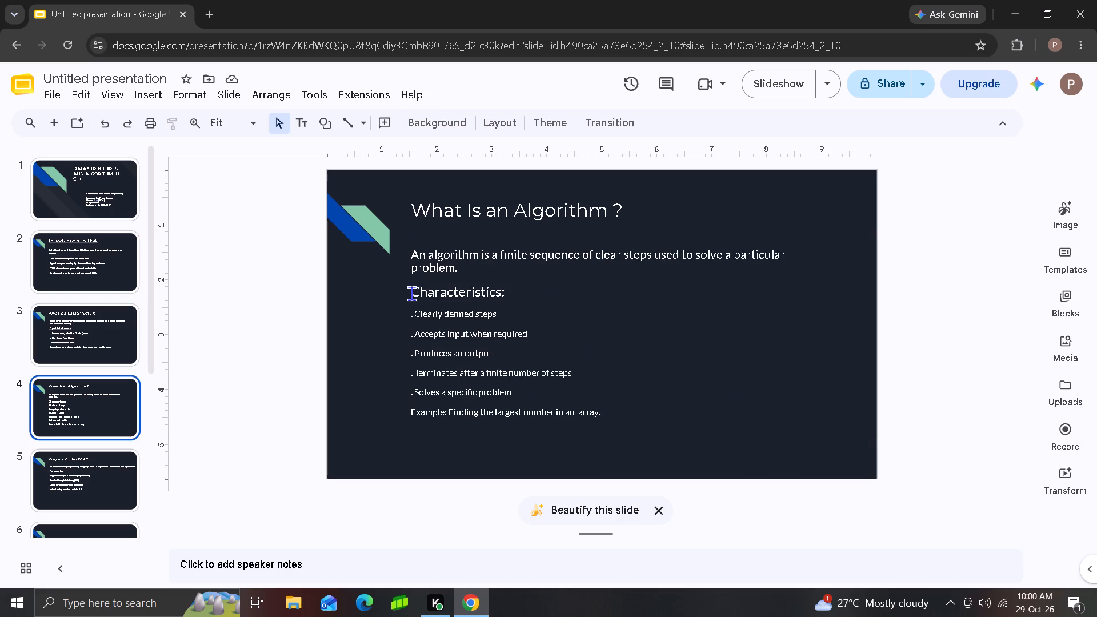
pyautogui.click(411, 293)
pyautogui.moveTo(411, 293); pyautogui.dragTo(517, 288)
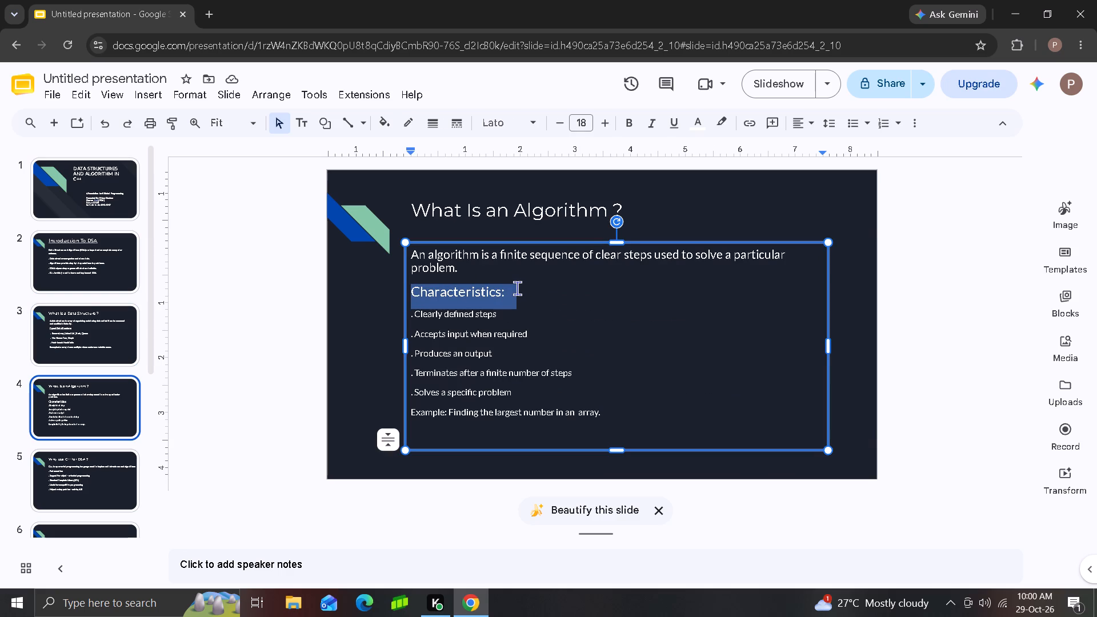
pyautogui.moveTo(517, 288); pyautogui.dragTo(513, 288)
pyautogui.hotkey('ctrl', 'u')
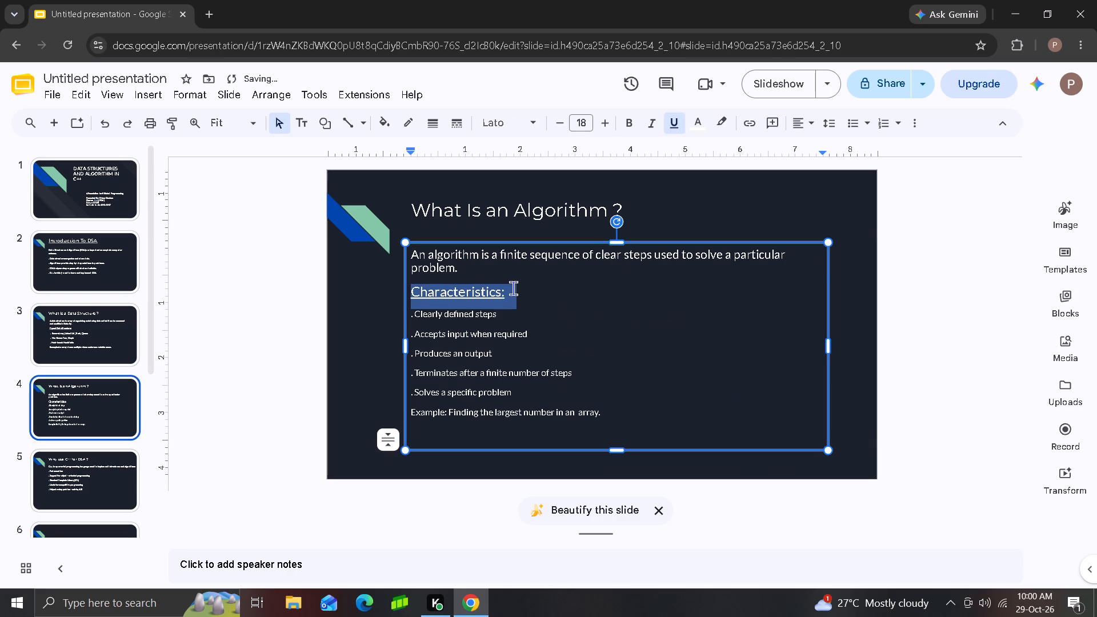
pyautogui.click(345, 323)
# Check the formatting of slide 3 and return to slide 5.
pyautogui.scroll(1, 345, 323)
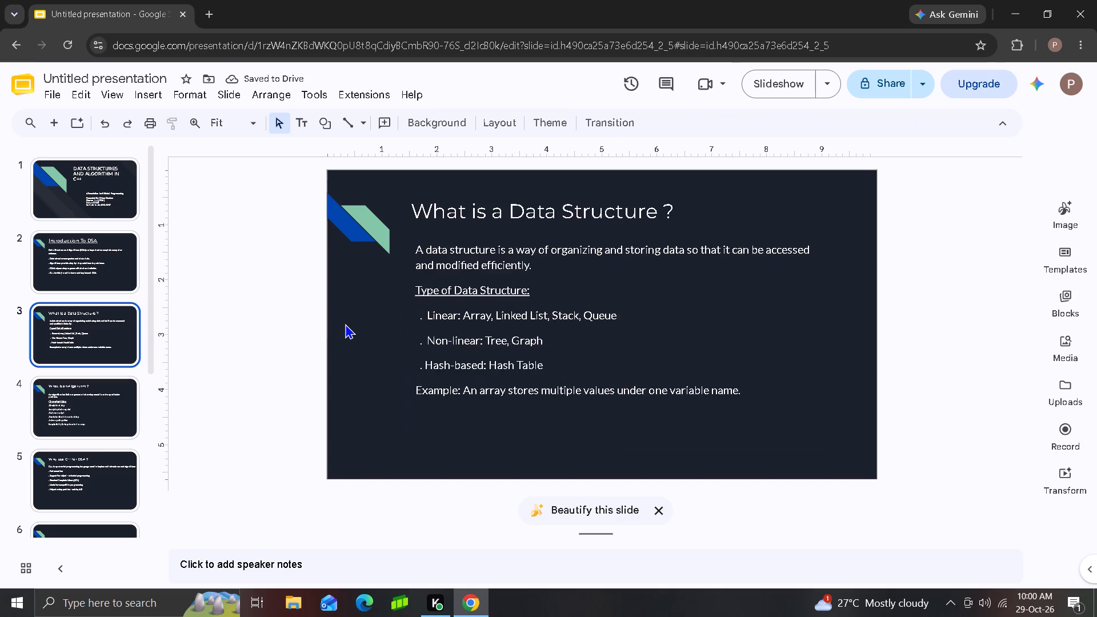
pyautogui.scroll(-2, 345, 323)
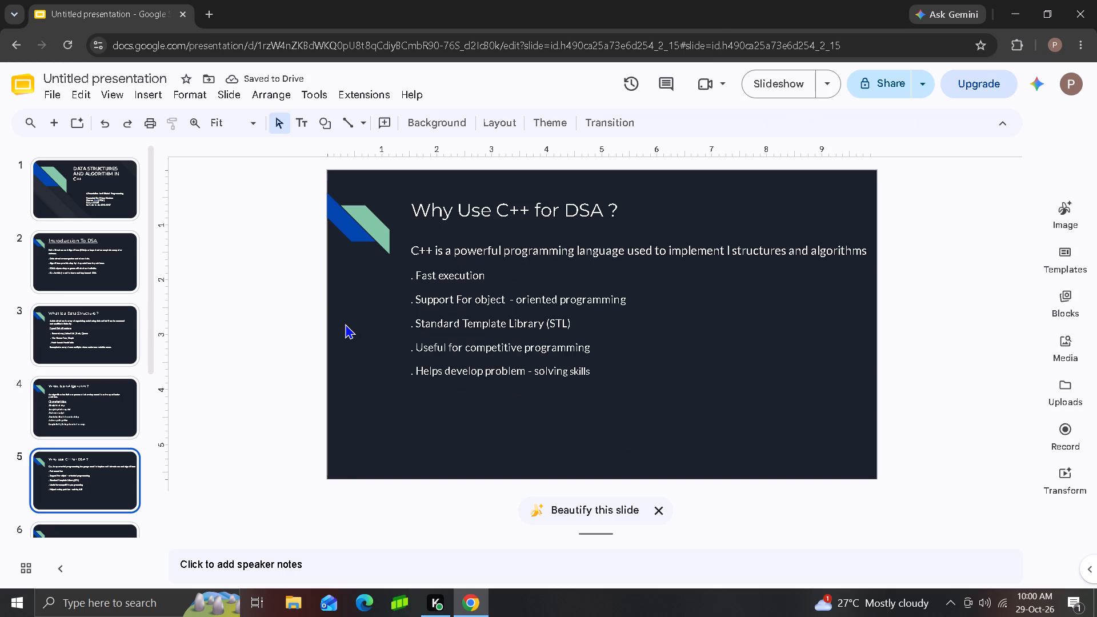
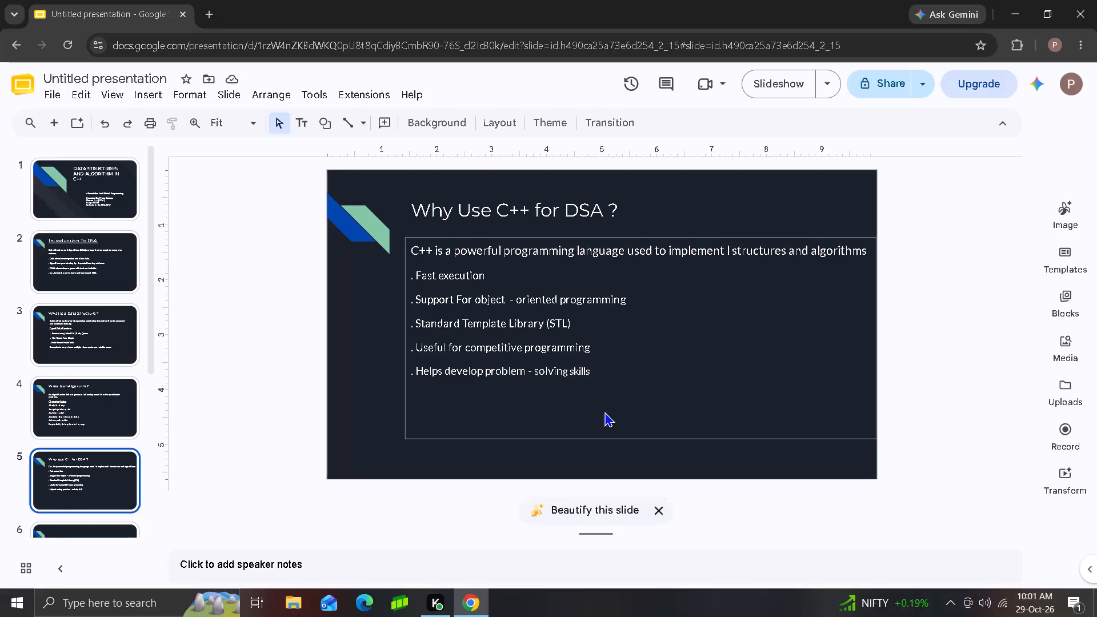
# Enter "Arrays and Linked Lists" as the title of slide 6.
pyautogui.click(478, 243)
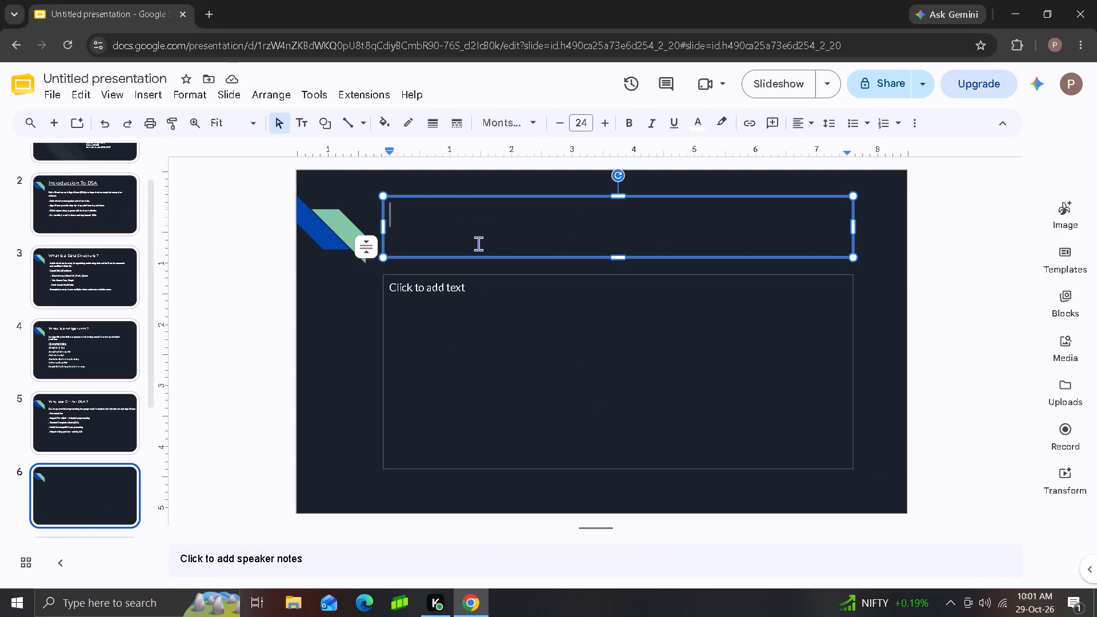
pyautogui.write('Arrays')
pyautogui.press('space')
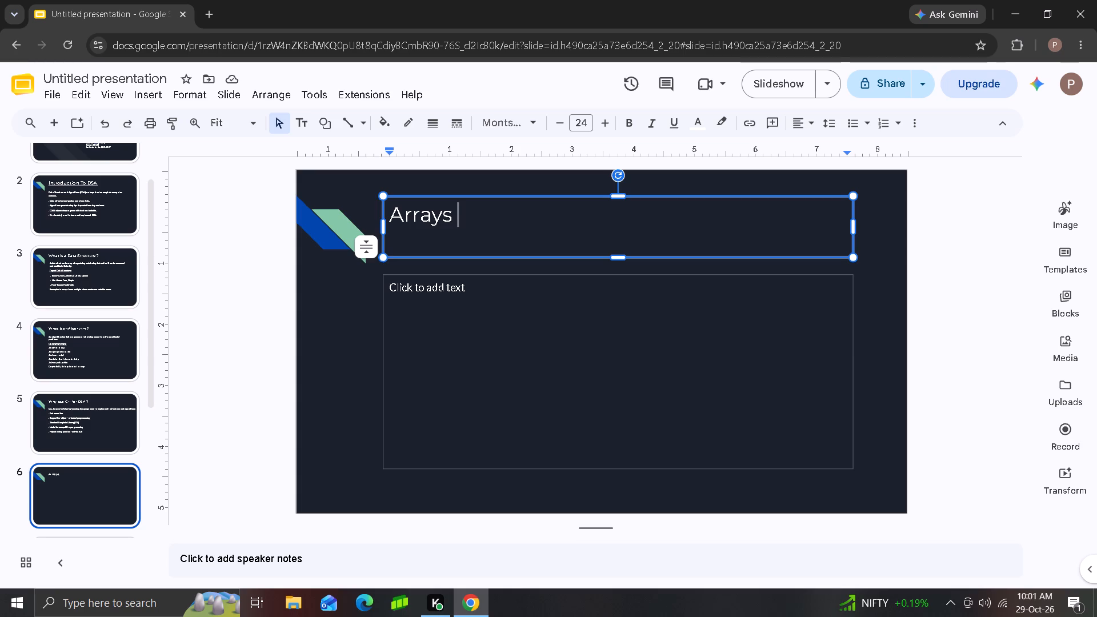
pyautogui.write('ans')
pyautogui.press('BackSpace')
pyautogui.write('d')
pyautogui.press('space')
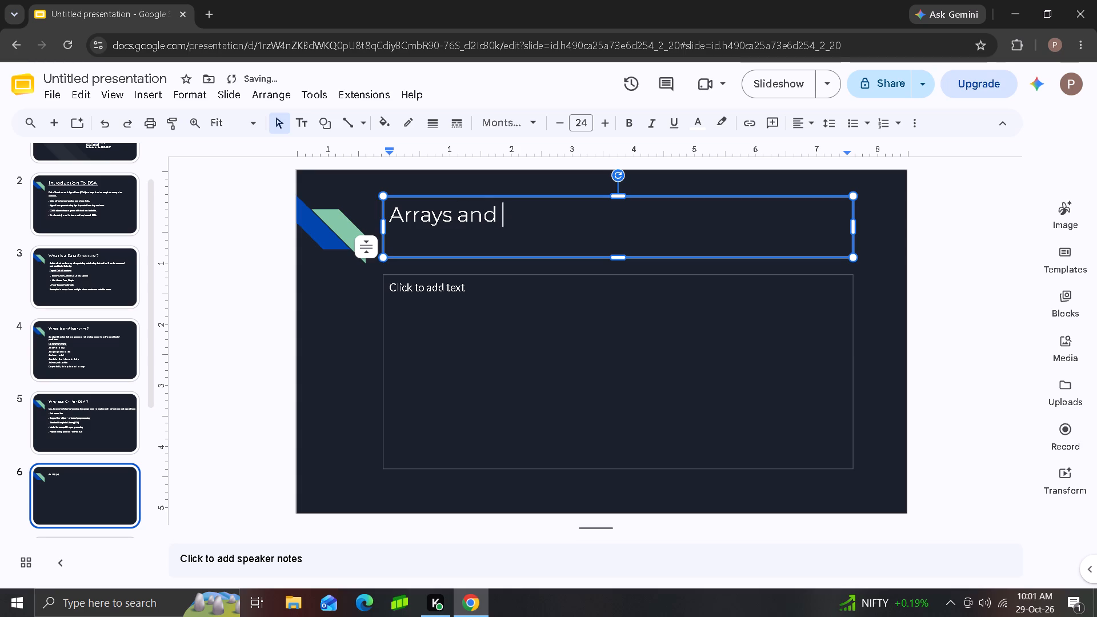
pyautogui.write('Linked')
pyautogui.press('space')
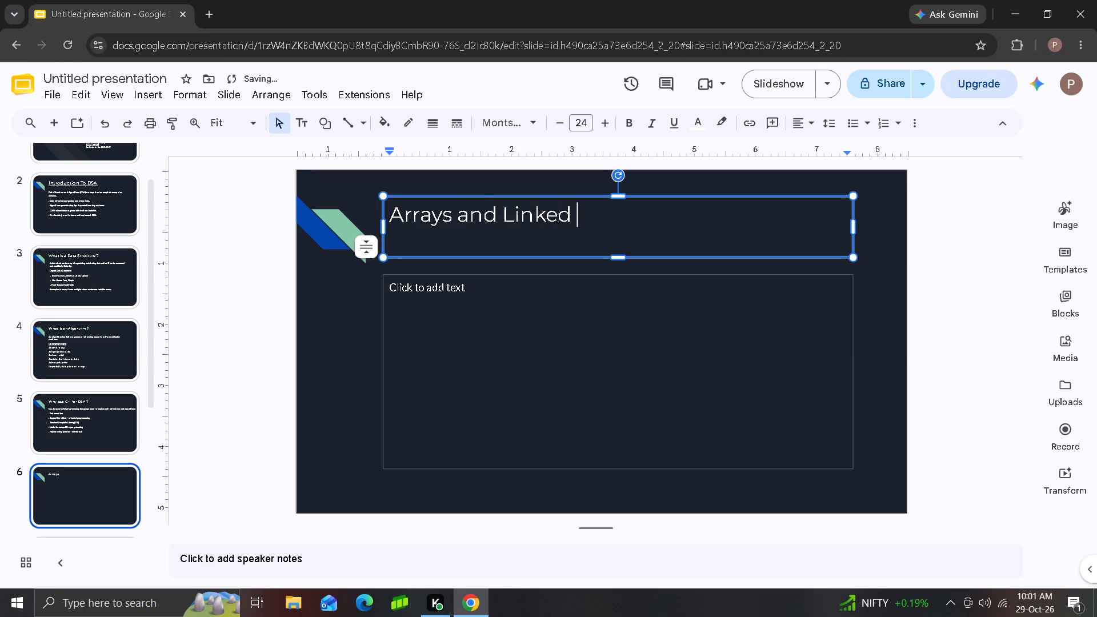
pyautogui.write('Lists')
pyautogui.press('space')
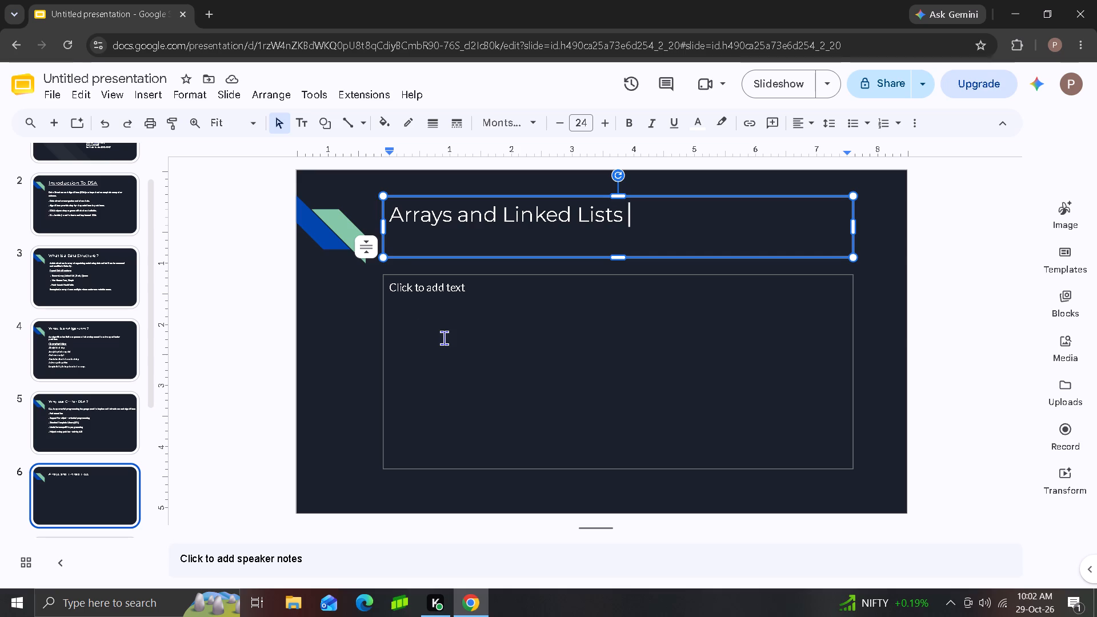
# Increase the font size of the "Arrays and Linked Lists" title to 30.
pyautogui.moveTo(393, 211); pyautogui.dragTo(810, 206)
pyautogui.doubleClick(604, 118)
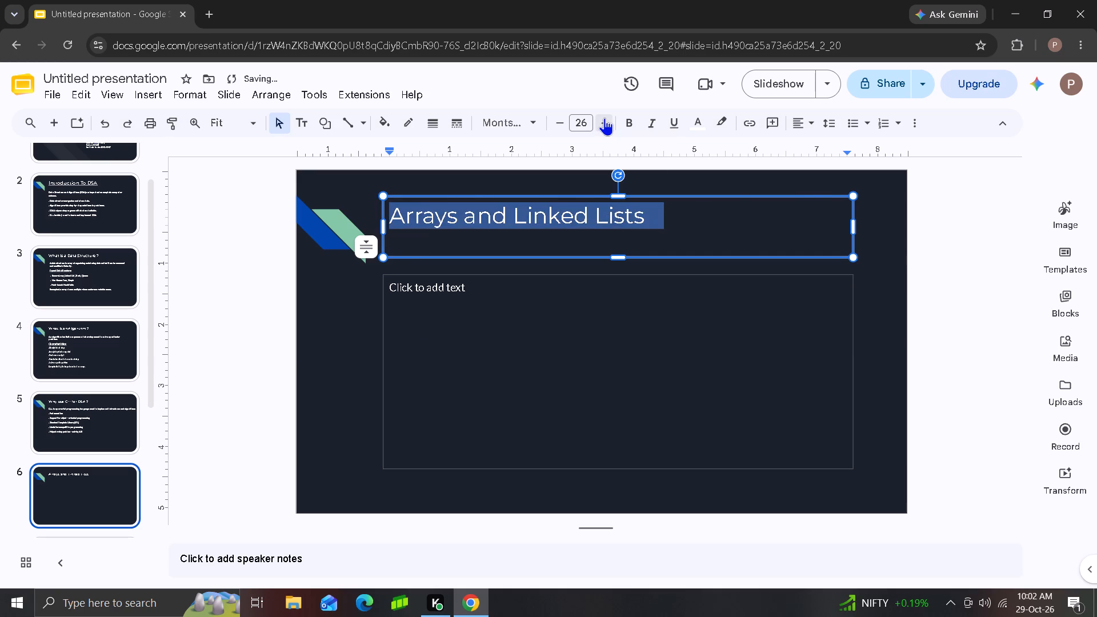
pyautogui.doubleClick(604, 118)
pyautogui.doubleClick(604, 118)
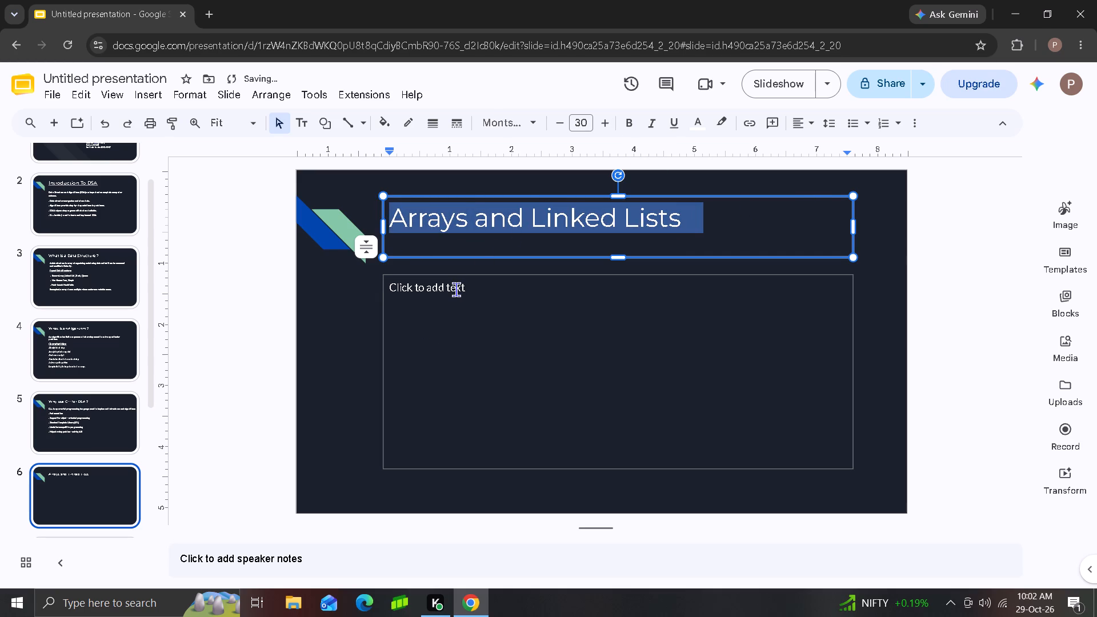
# Move the empty body text box on slide 6 slightly up, closer to the title.
pyautogui.click(456, 289)
pyautogui.moveTo(461, 291); pyautogui.dragTo(459, 269)
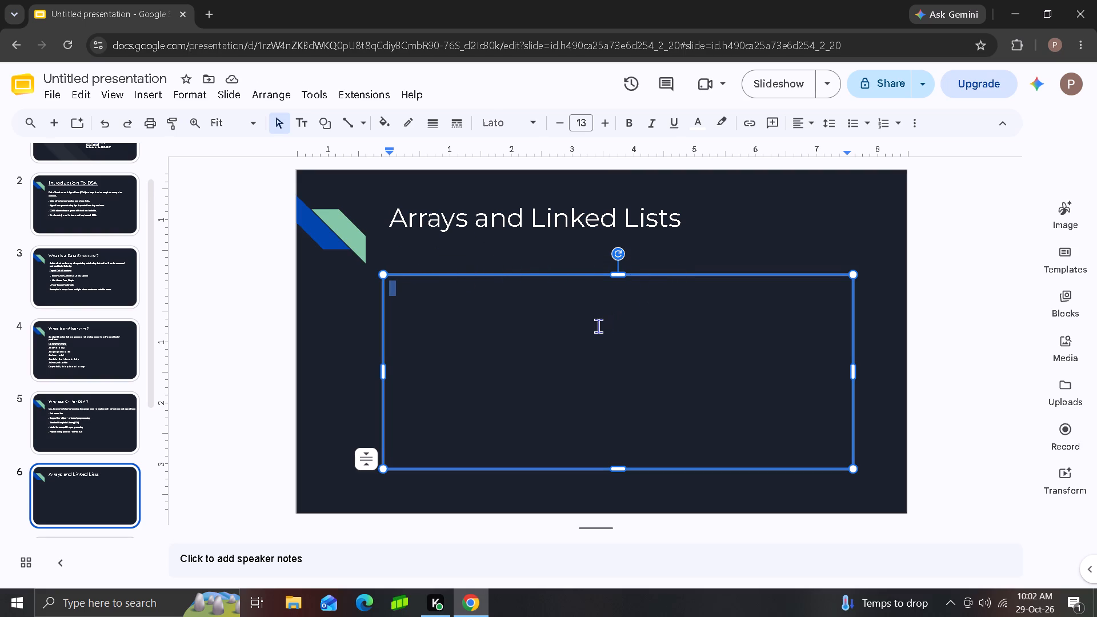
pyautogui.moveTo(579, 272); pyautogui.dragTo(578, 253)
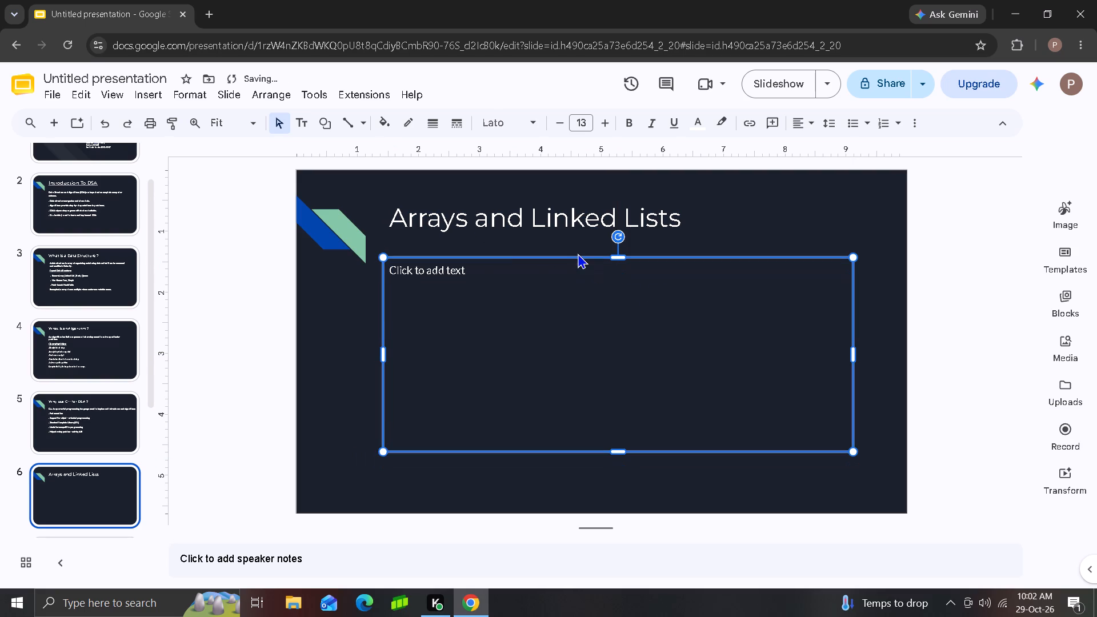
# Enter "Array" as the first line of the body text box on slide 6.
pyautogui.click(451, 270)
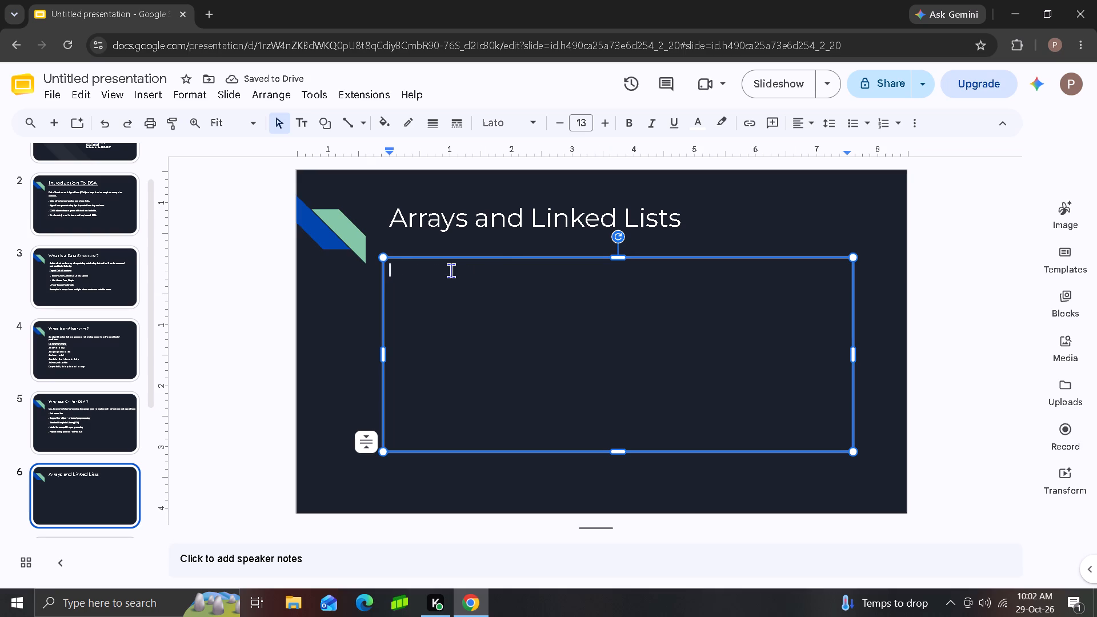
pyautogui.write('Arr')
pyautogui.write('ay')
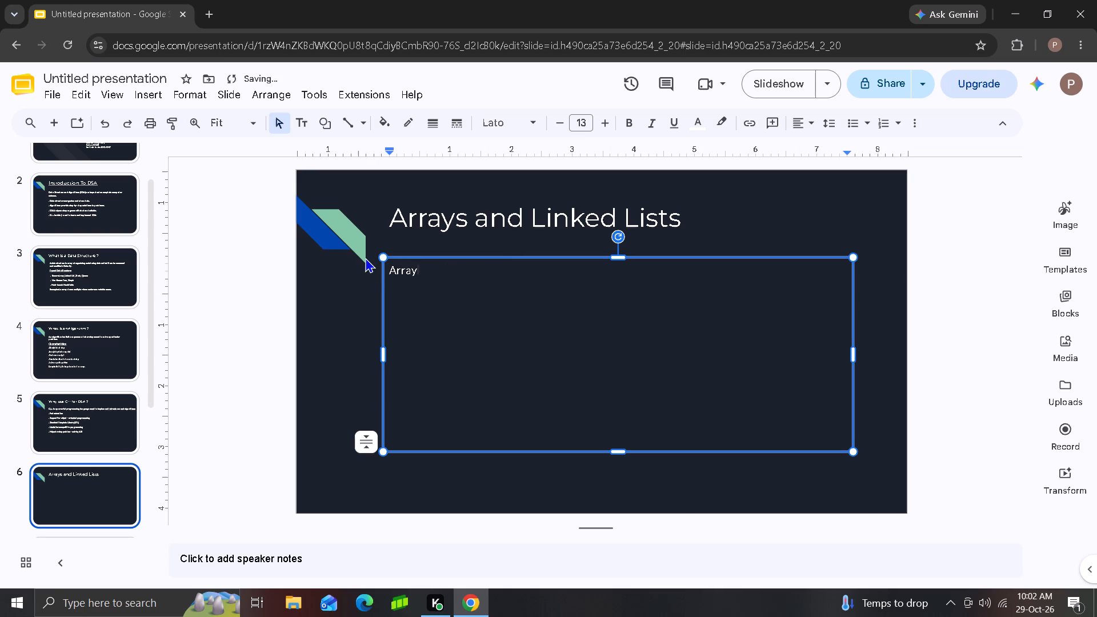
# Increase the font size of the "Array" line in the body text to 19.
pyautogui.click(433, 273)
pyautogui.moveTo(433, 273); pyautogui.dragTo(402, 268)
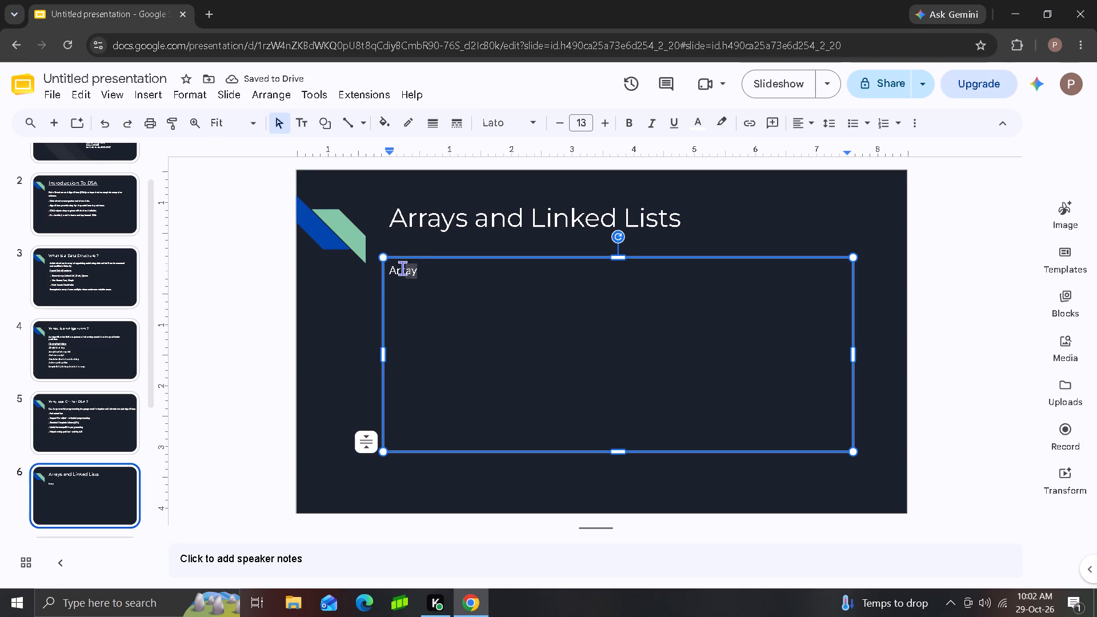
pyautogui.moveTo(402, 268); pyautogui.dragTo(386, 268)
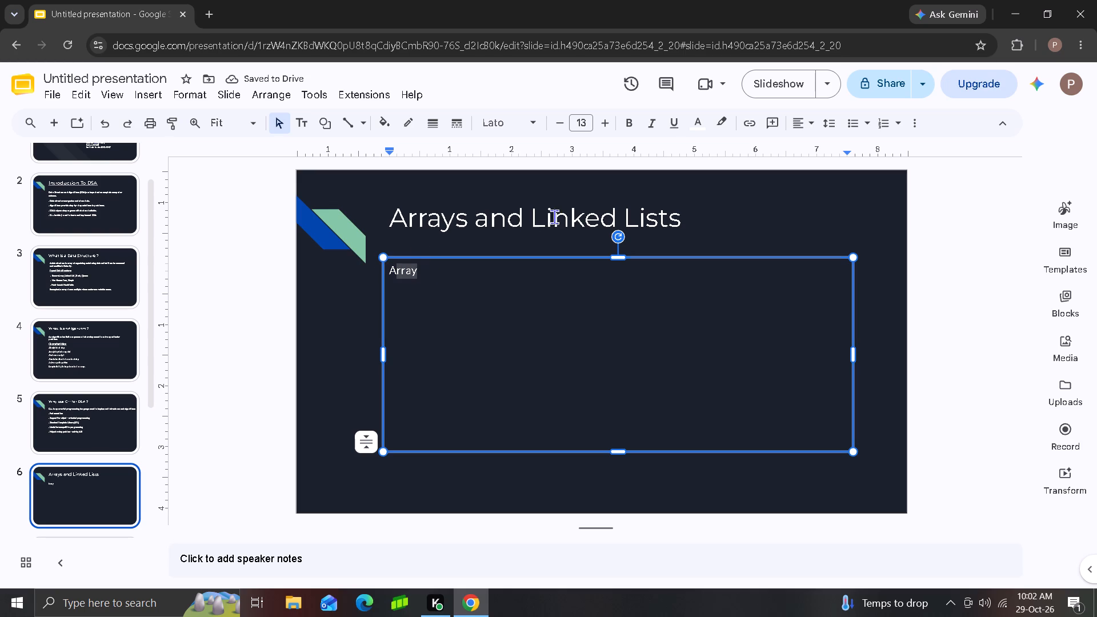
pyautogui.tripleClick(599, 121)
pyautogui.tripleClick(599, 121)
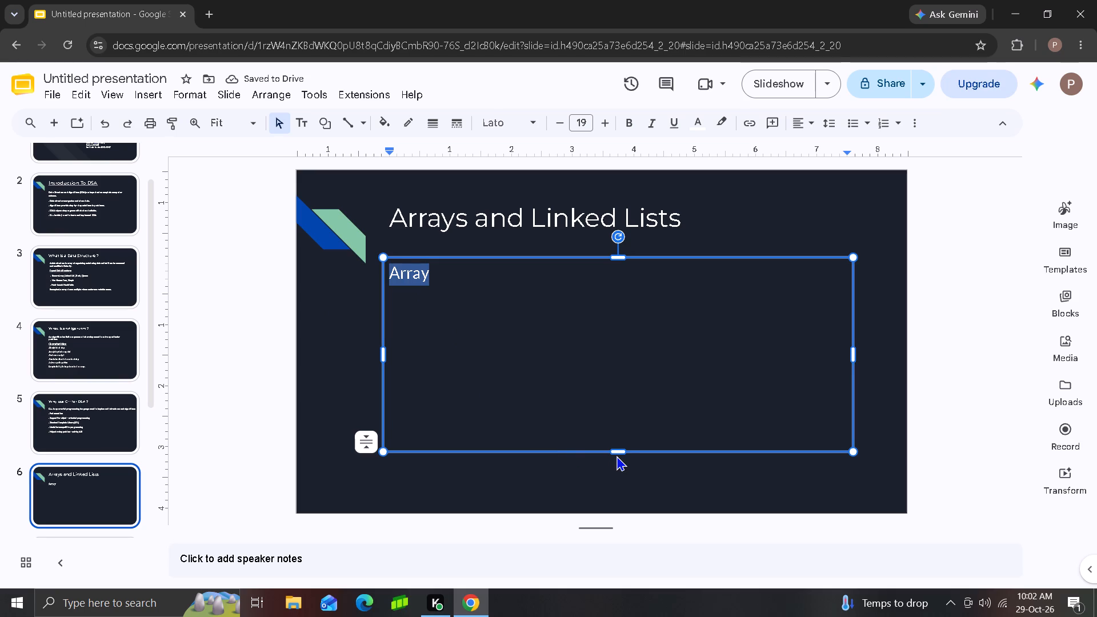
# Add the point ". Stores elements in indexed positions." on a new line below "Array".
pyautogui.moveTo(463, 345); pyautogui.dragTo(401, 301)
pyautogui.click(401, 301)
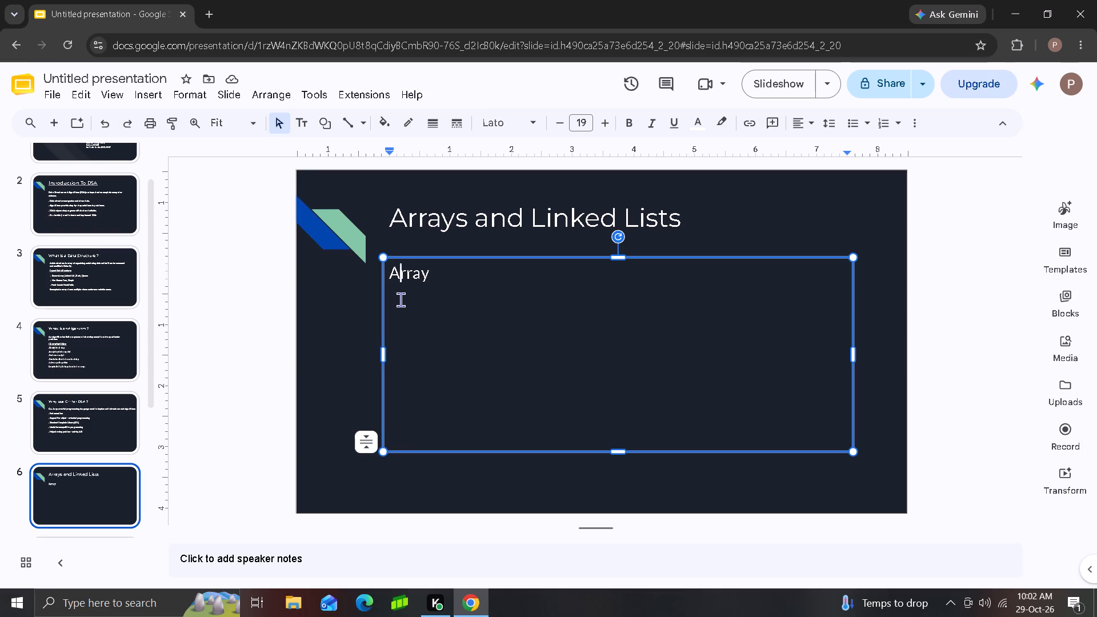
pyautogui.click(443, 290)
pyautogui.press('Return')
pyautogui.press('.')
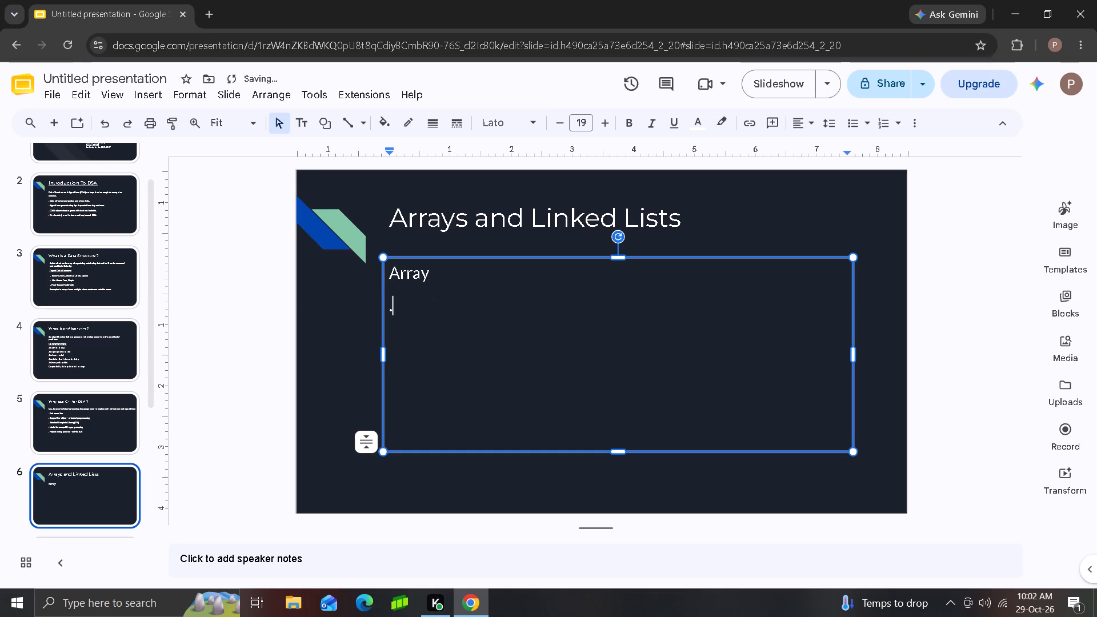
pyautogui.press('space')
pyautogui.write('Stores')
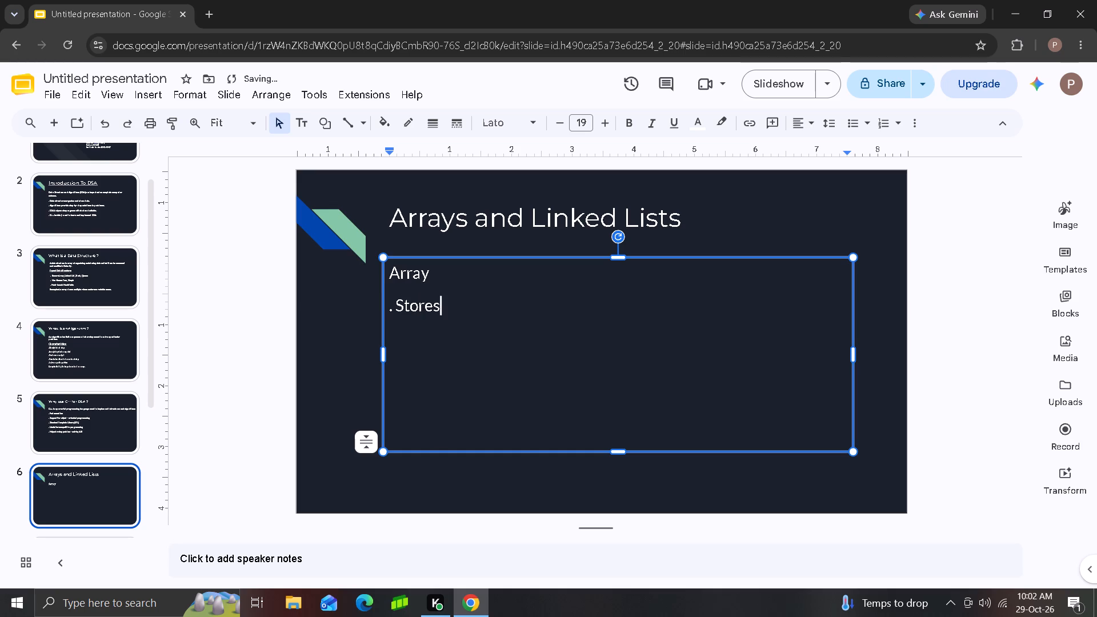
pyautogui.press('space')
pyautogui.write('elements')
pyautogui.press('space')
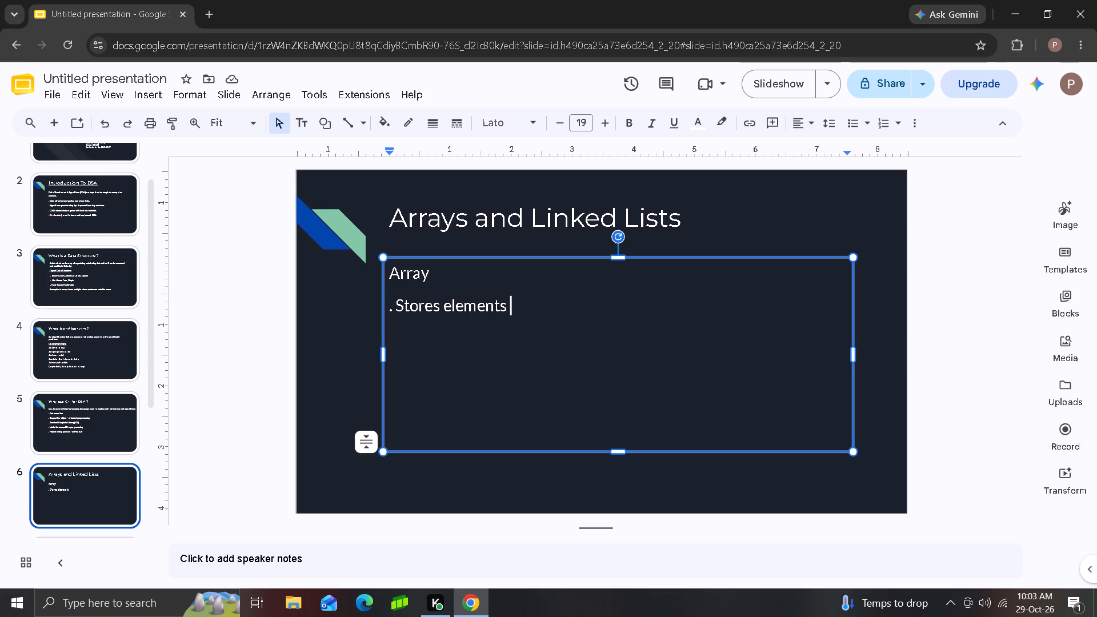
pyautogui.scroll(2, 443, 290)
pyautogui.scroll(-1, 443, 290)
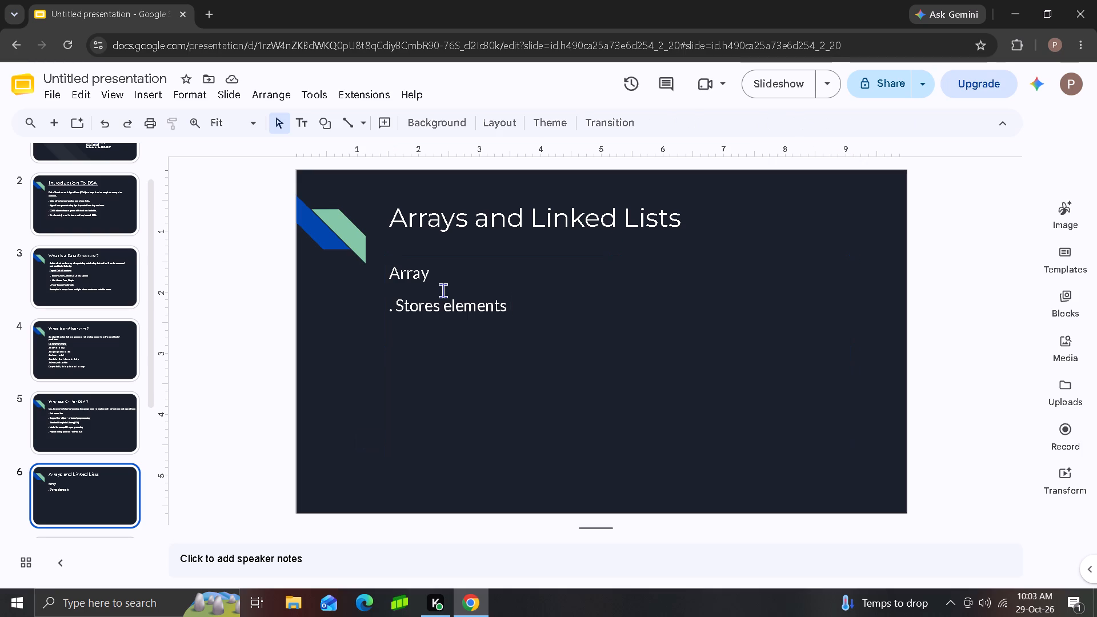
pyautogui.click(511, 308)
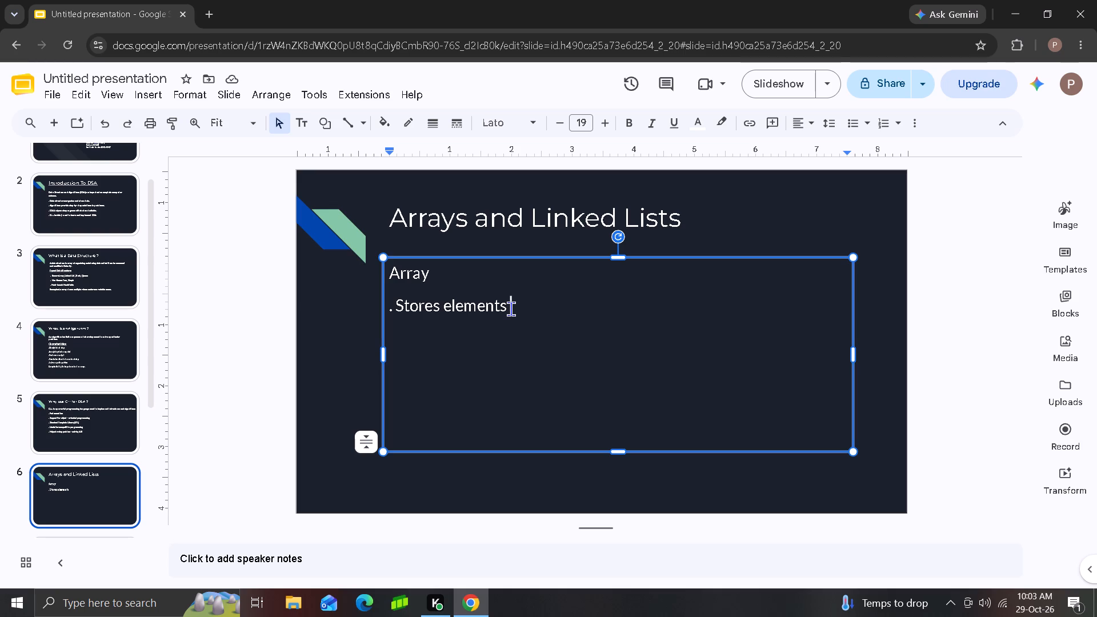
pyautogui.write('in')
pyautogui.press('space')
pyautogui.write('indexed')
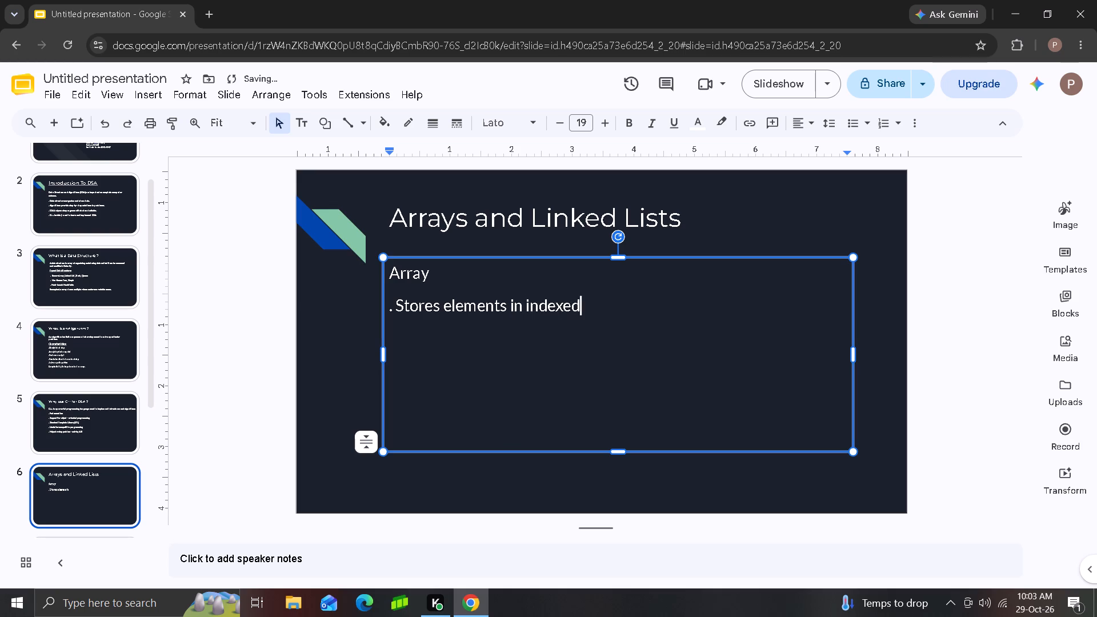
pyautogui.press('space')
pyautogui.write('positions')
pyautogui.press('space')
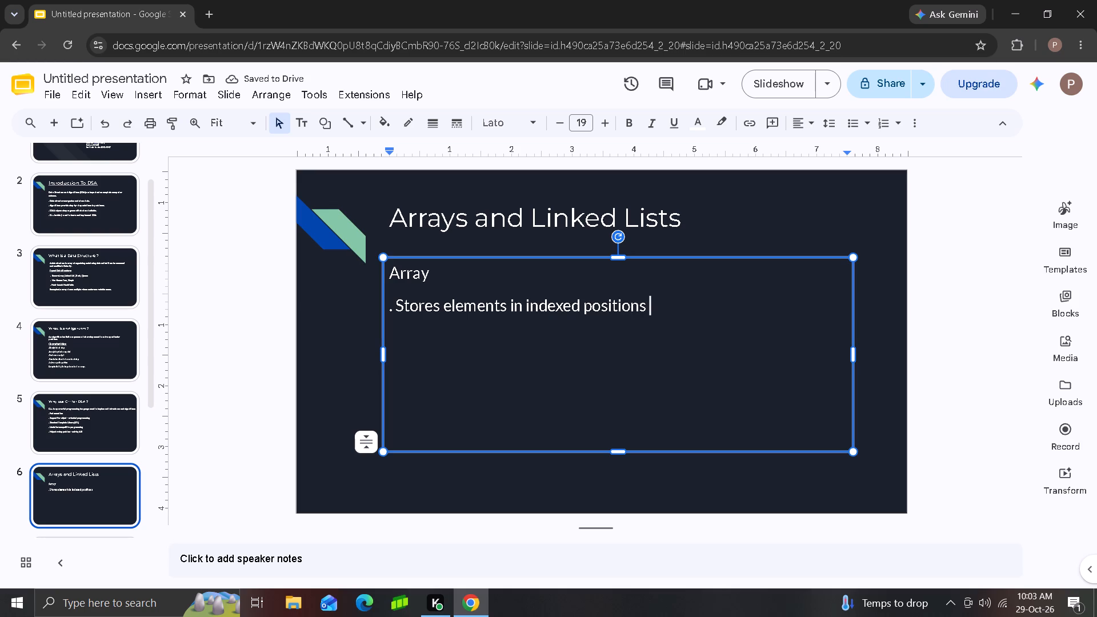
pyautogui.press('BackSpace')
pyautogui.press('.')
# Add the point ". Allowed facts access using an index." on a new line below the indexed positions point, followed by a line break.
pyautogui.press('Return')
pyautogui.press('.')
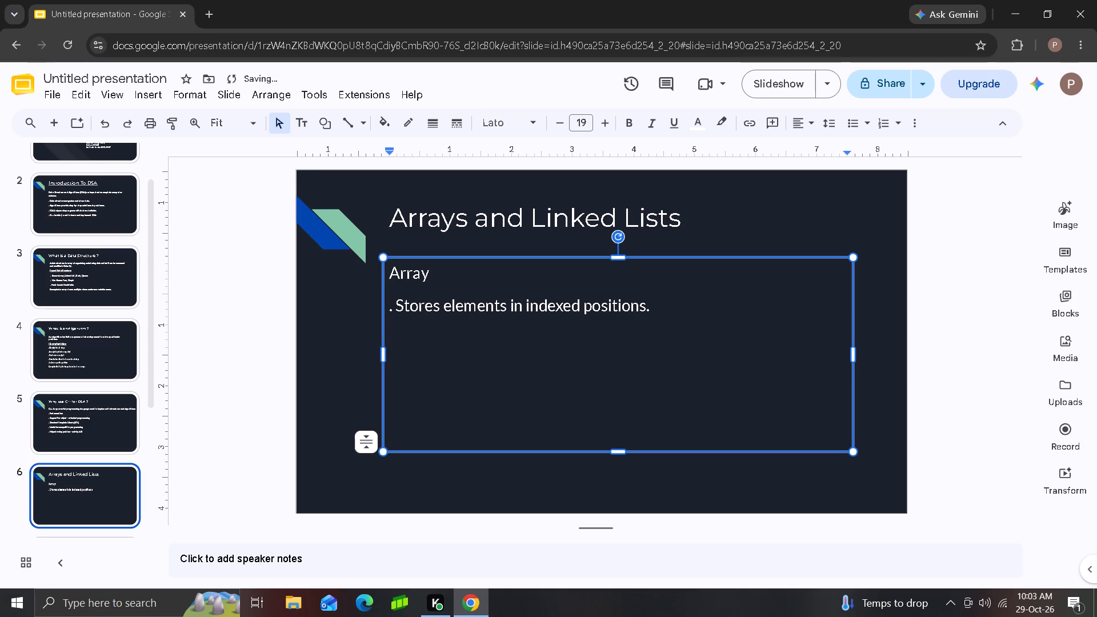
pyautogui.press('space')
pyautogui.write('Allo')
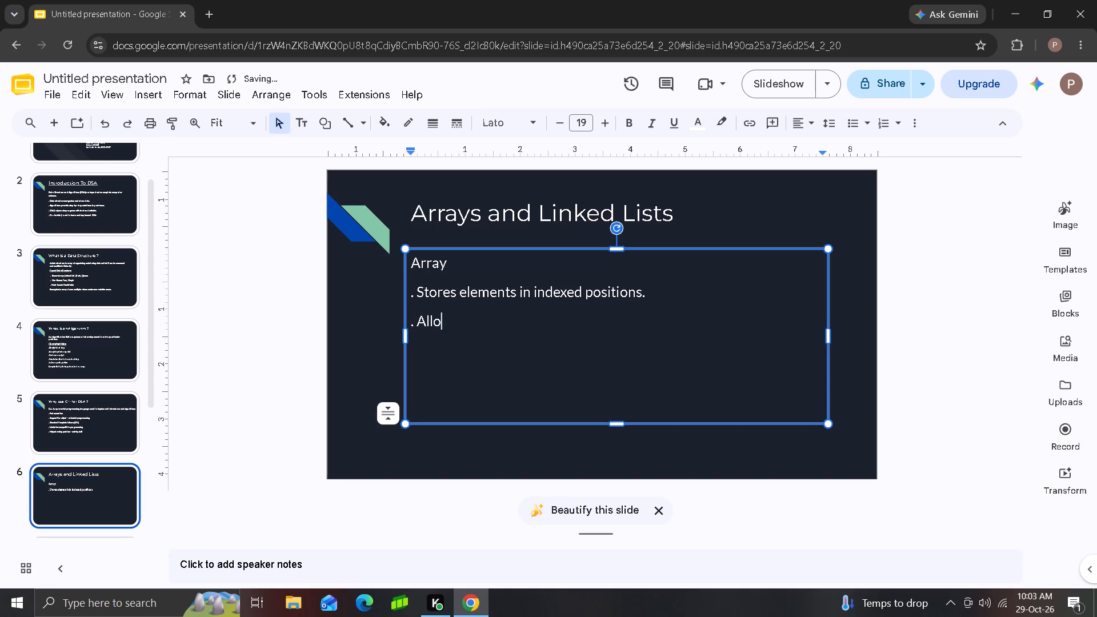
pyautogui.write('wed')
pyautogui.press('space')
pyautogui.write('facts')
pyautogui.press('space')
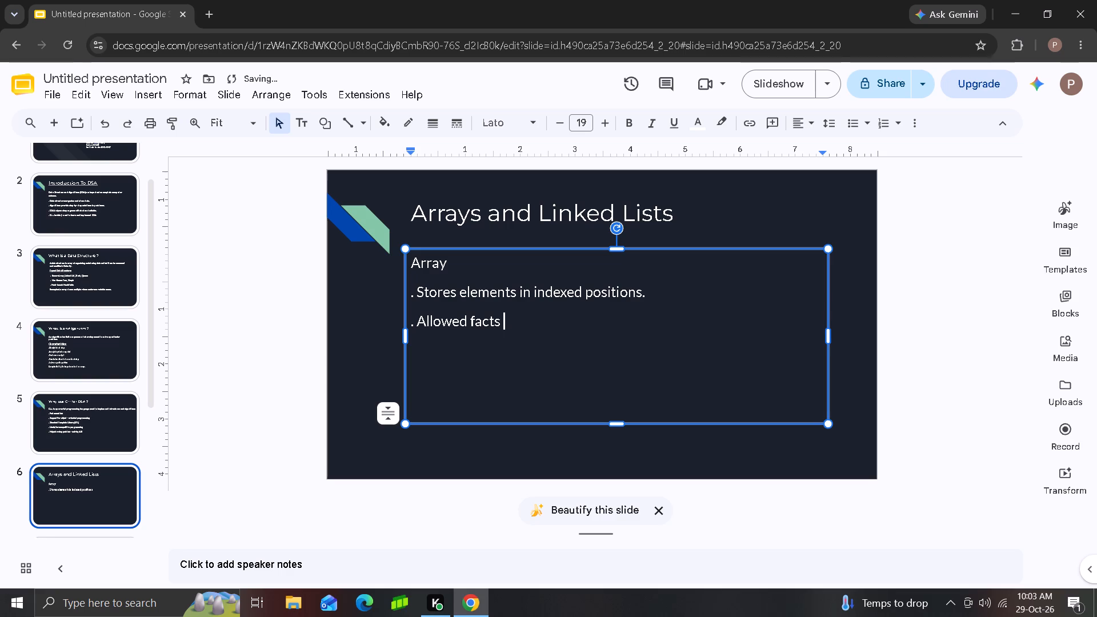
pyautogui.write('acces')
pyautogui.write('s')
pyautogui.press('space')
pyautogui.write('usinf=d')
pyautogui.press('BackSpace')
pyautogui.press('BackSpace')
pyautogui.press('space')
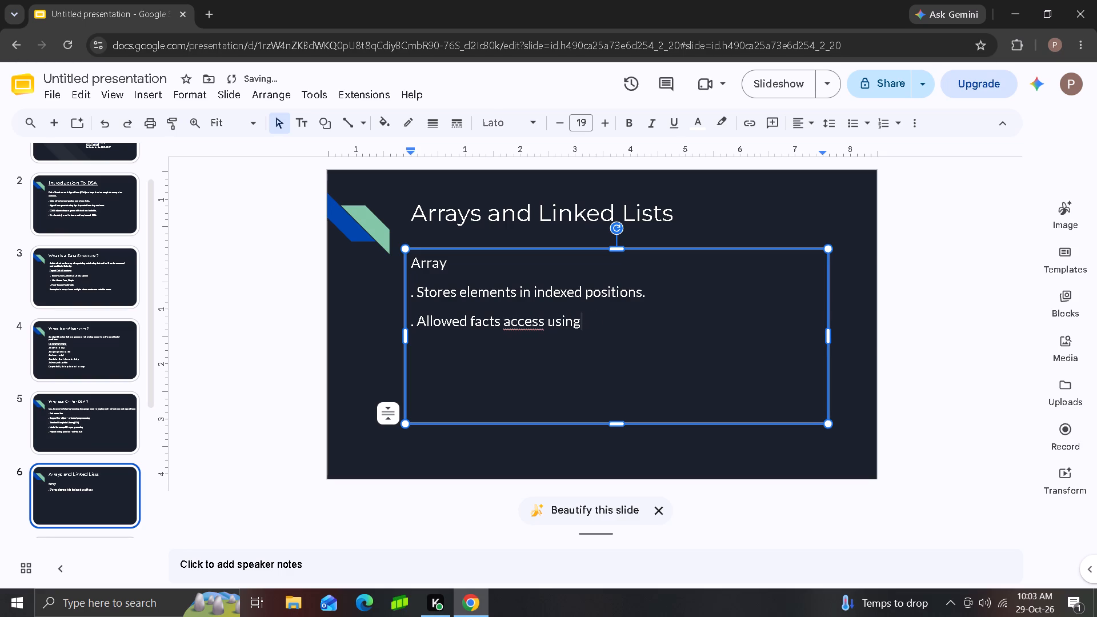
pyautogui.write('an index')
pyautogui.press('.')
pyautogui.press('Return')
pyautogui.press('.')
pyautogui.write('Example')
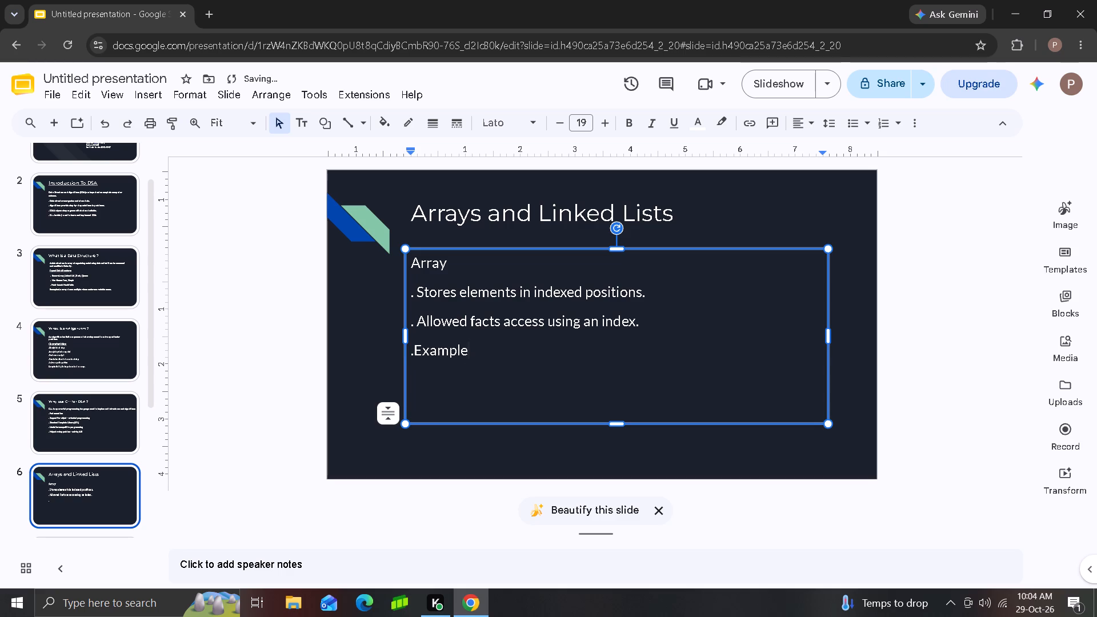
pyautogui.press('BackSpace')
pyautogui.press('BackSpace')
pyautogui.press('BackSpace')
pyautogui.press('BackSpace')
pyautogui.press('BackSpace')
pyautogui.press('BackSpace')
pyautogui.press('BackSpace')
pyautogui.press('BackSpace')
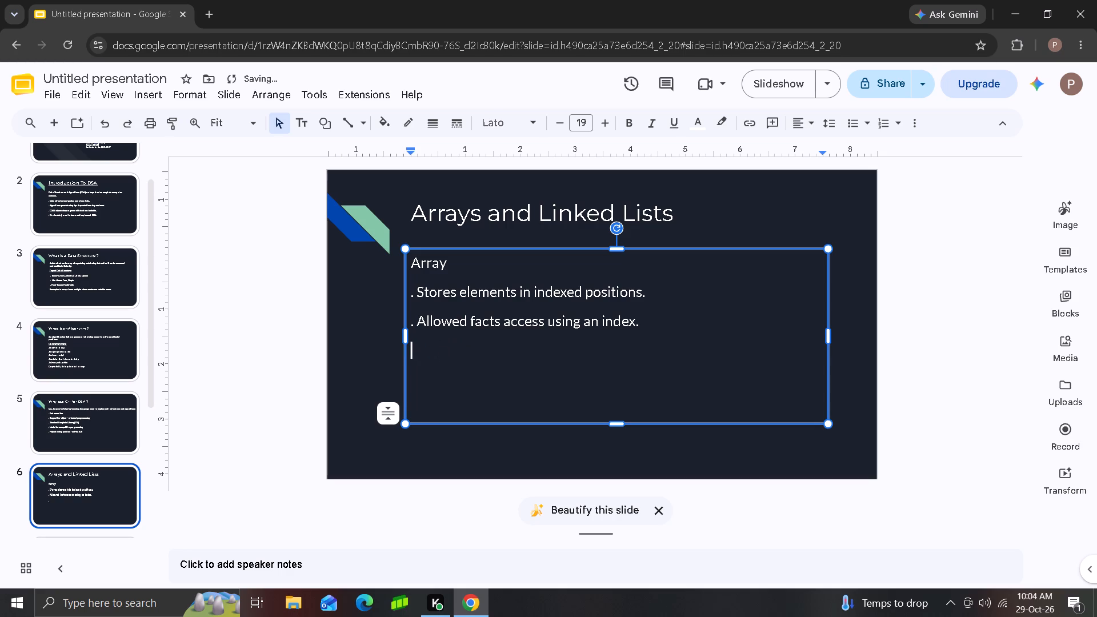
# Enter the point ". Example: int arr[5] = {1,2,3,4,5};" on the empty line below the index access point.
pyautogui.write('.')
pyautogui.press('space')
pyautogui.write('Example')
pyautogui.press('space')
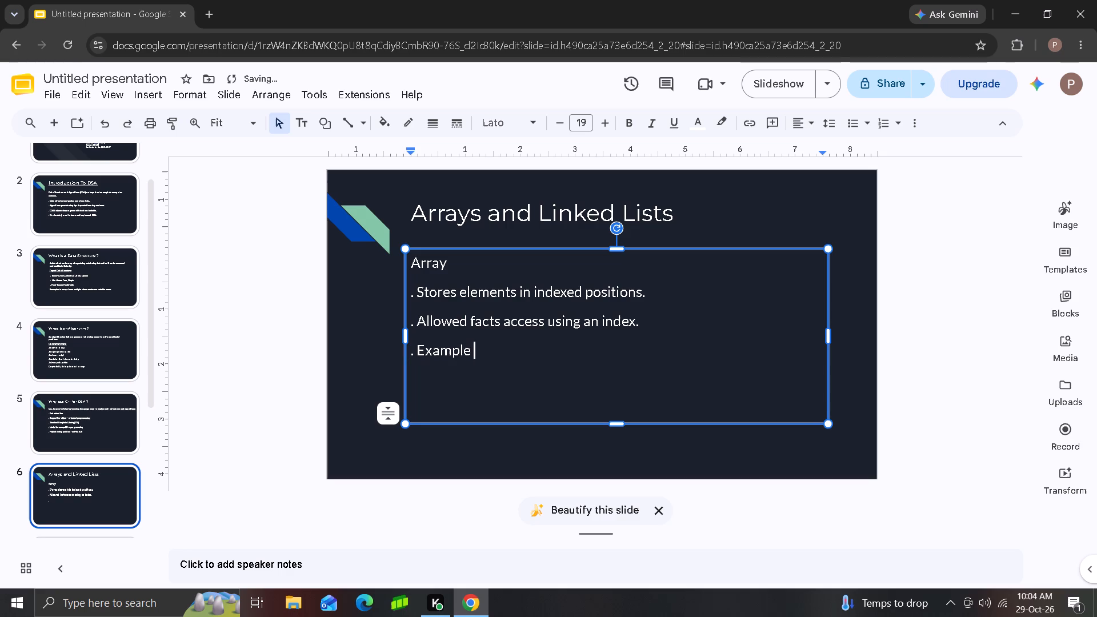
pyautogui.press('BackSpace')
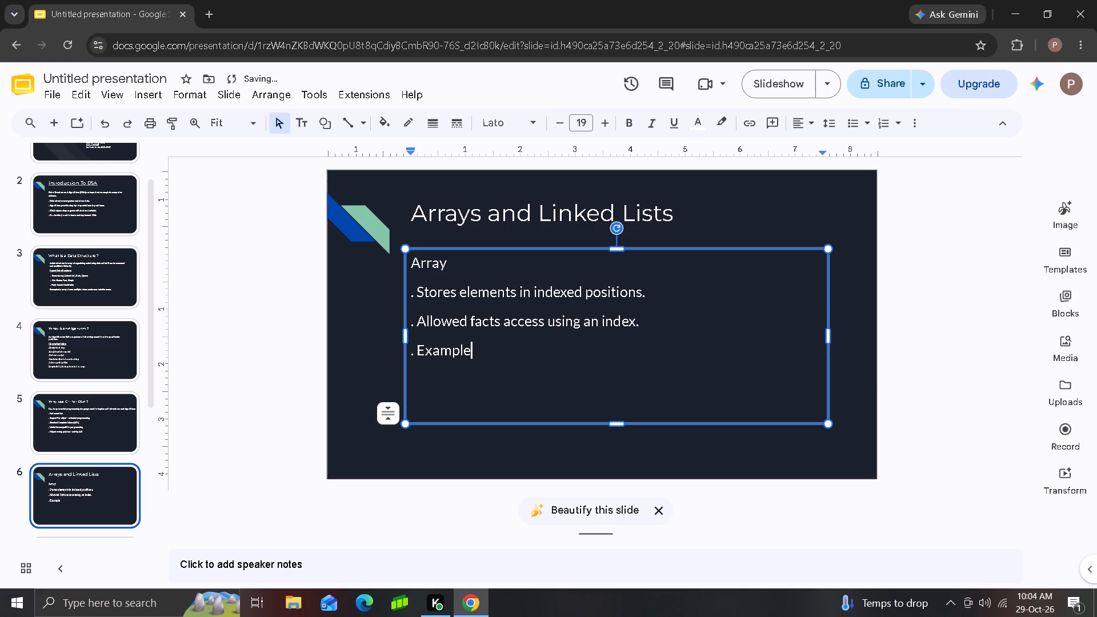
pyautogui.hotkey('shift', ':')
pyautogui.press('space')
pyautogui.write('int')
pyautogui.press('space')
pyautogui.write('arr[')
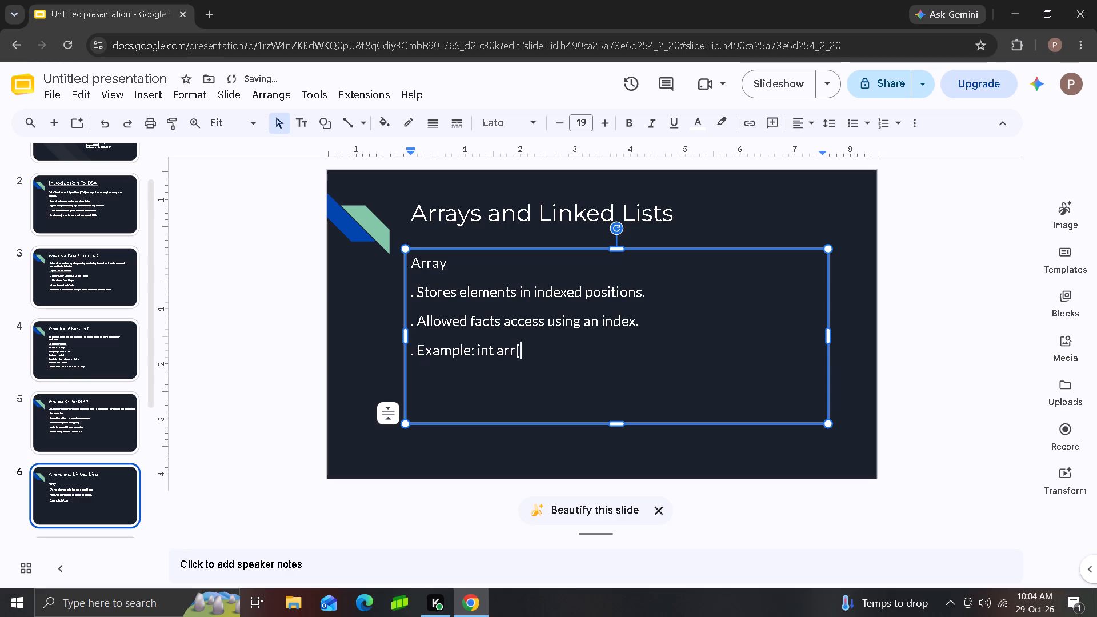
pyautogui.press('5')
pyautogui.press('Right')
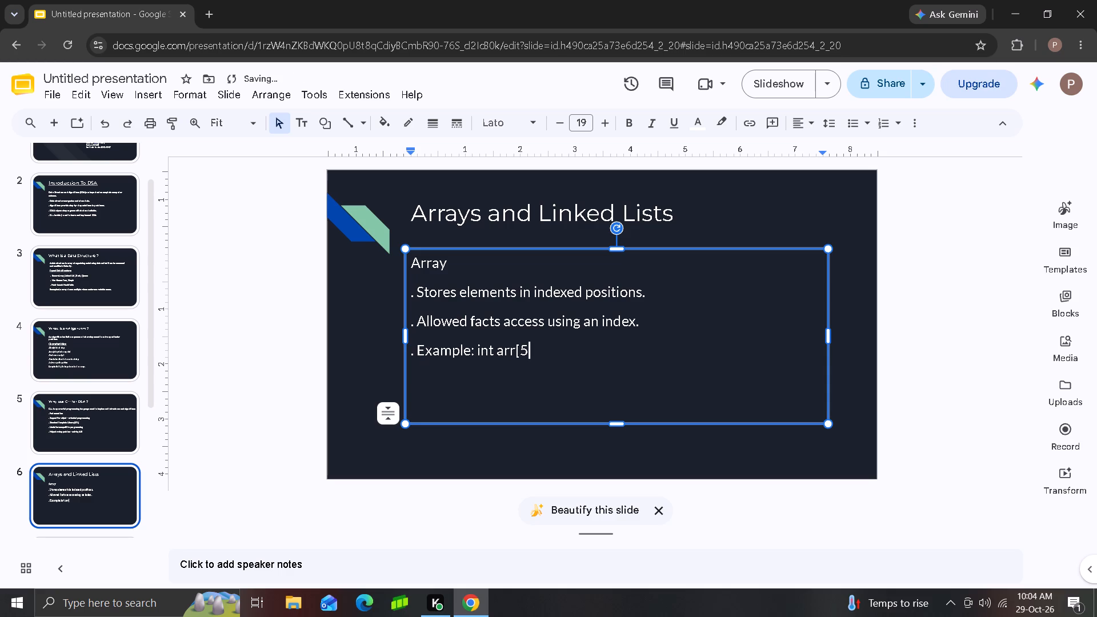
pyautogui.press(']')
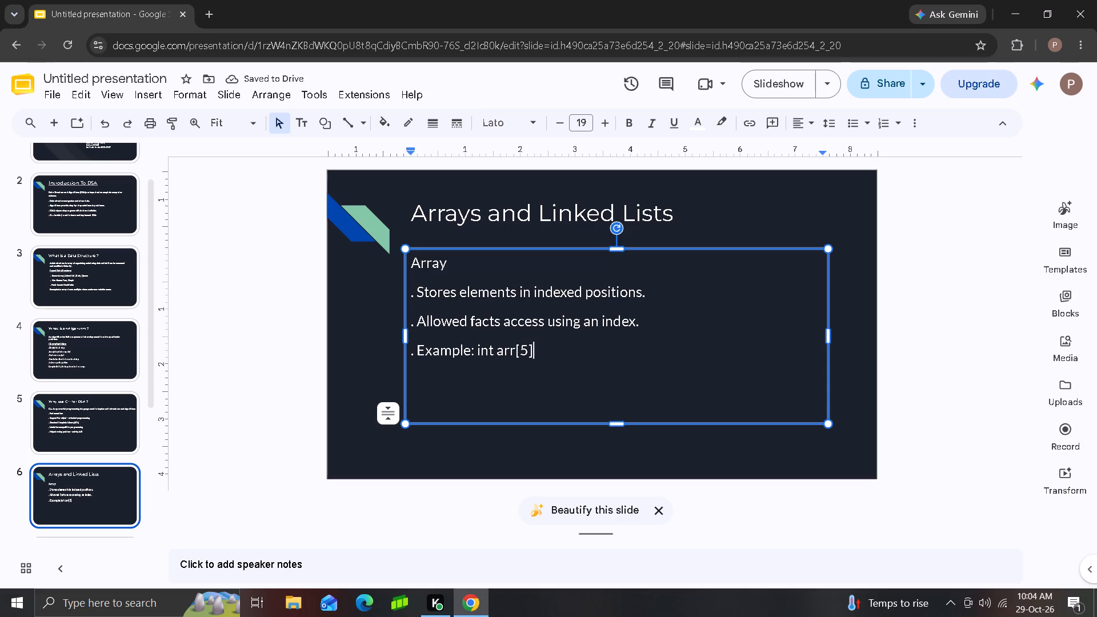
pyautogui.press('space')
pyautogui.write('=')
pyautogui.press('space')
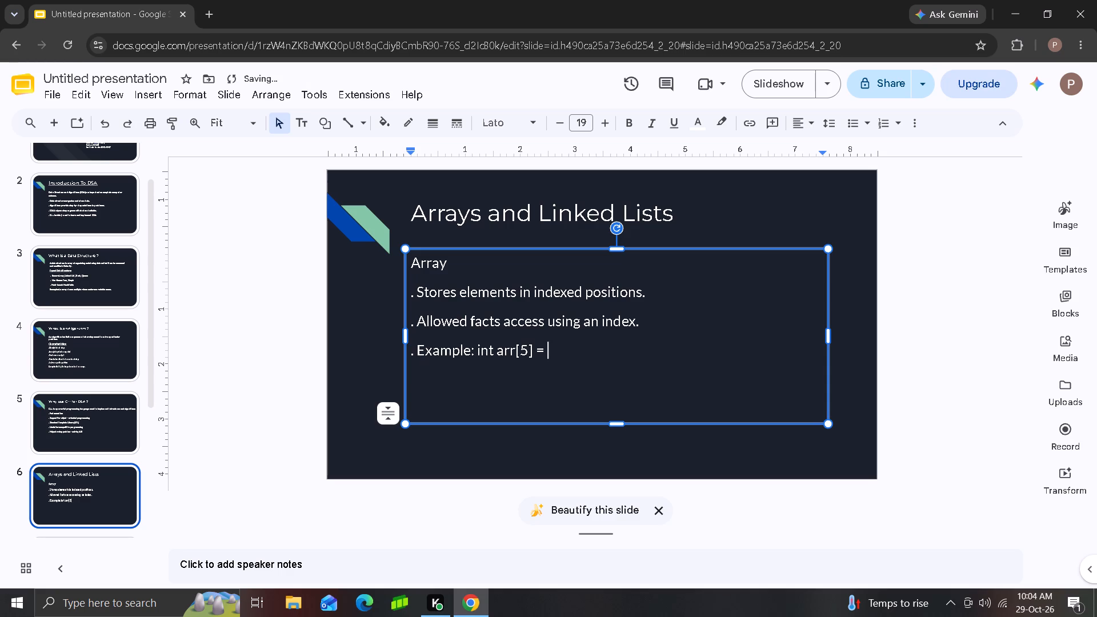
pyautogui.write('{}')
pyautogui.press('Left')
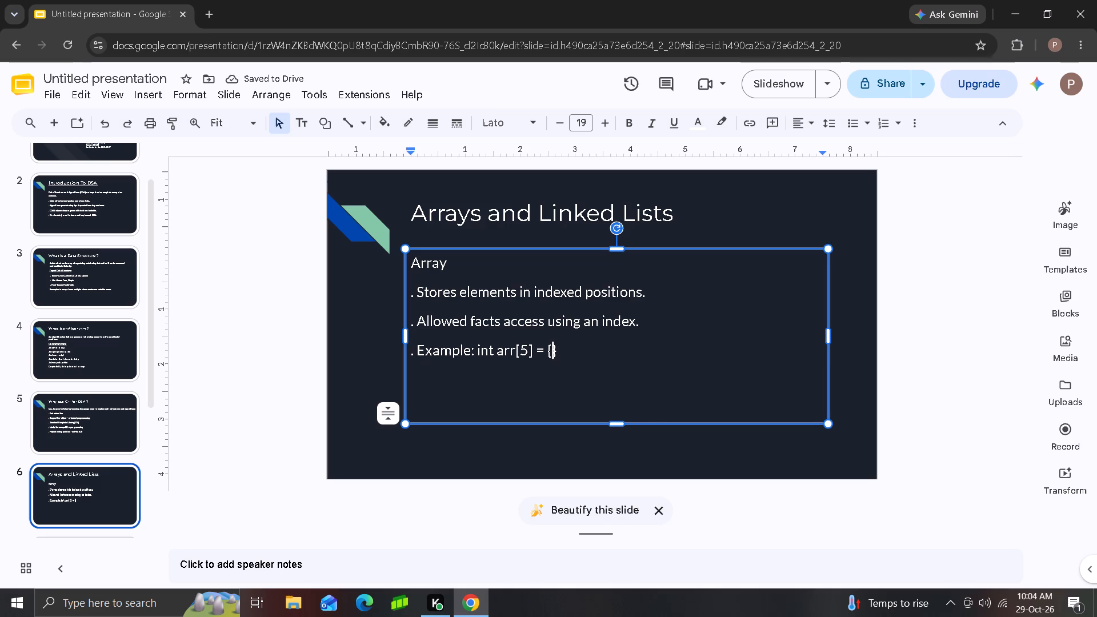
pyautogui.press('1')
pyautogui.write(',2,3,4,5')
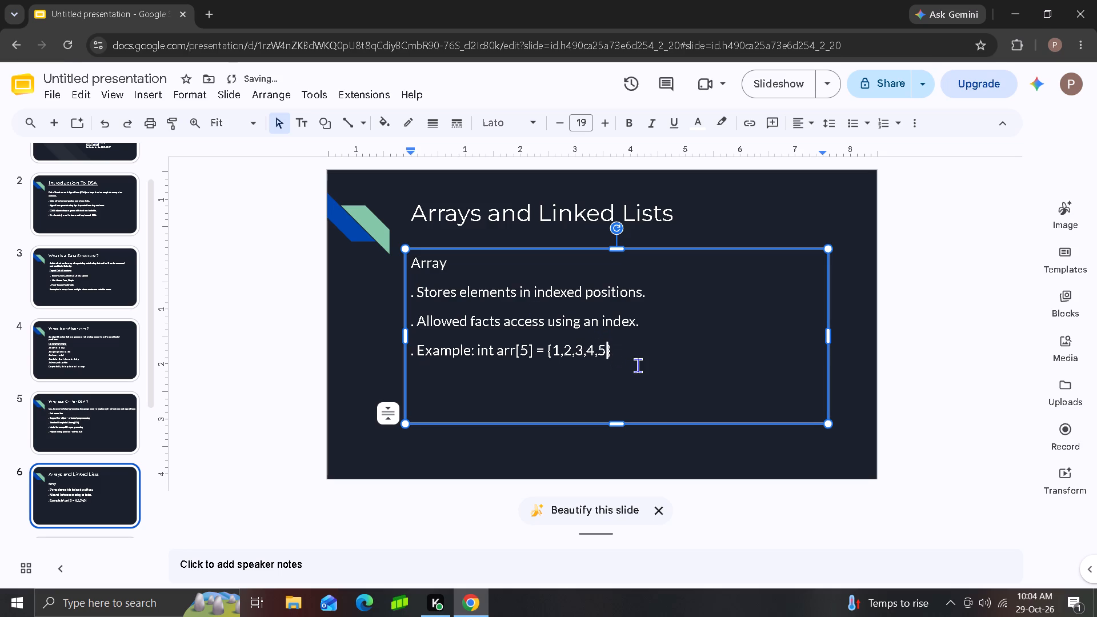
pyautogui.click(619, 354)
pyautogui.press(';')
# Add the subheading "Linked List" on a new line below the array example, followed by a line break.
pyautogui.press('Return')
pyautogui.hotkey('shift', 'l')
pyautogui.write('ink')
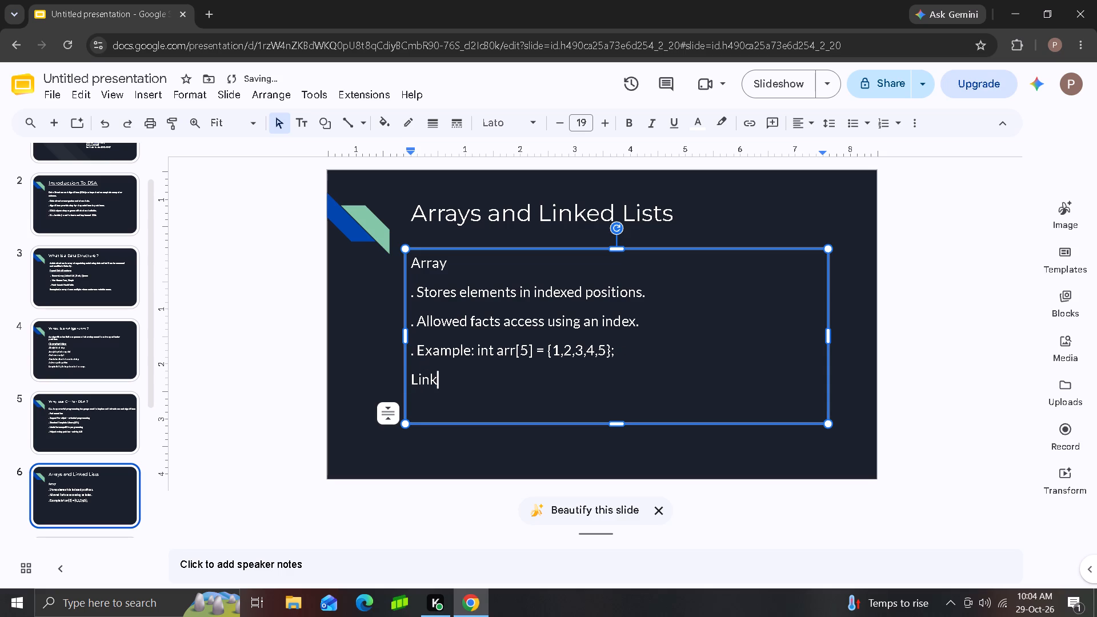
pyautogui.write('ed')
pyautogui.press('space')
pyautogui.write('List')
pyautogui.press('space')
pyautogui.press('Return')
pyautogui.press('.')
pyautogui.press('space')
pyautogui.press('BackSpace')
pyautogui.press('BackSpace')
# Begin the first point below "Linked List" with a leading space and the text ". Stores", with a capital S.
pyautogui.press('space')
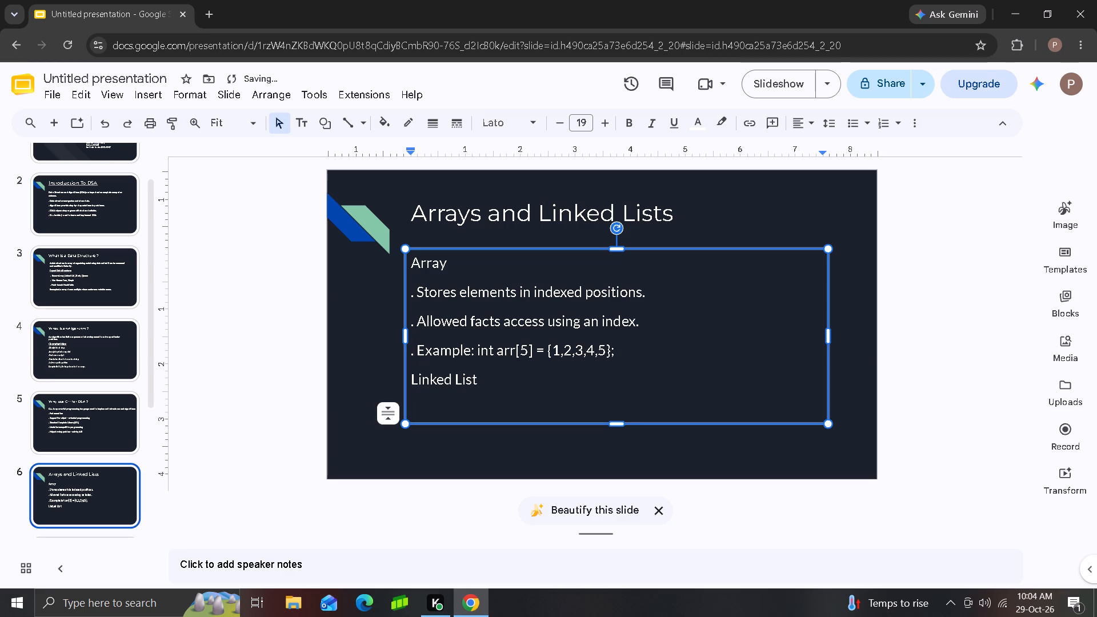
pyautogui.write('.')
pyautogui.press('space')
pyautogui.press('s')
pyautogui.write('to')
pyautogui.write('res')
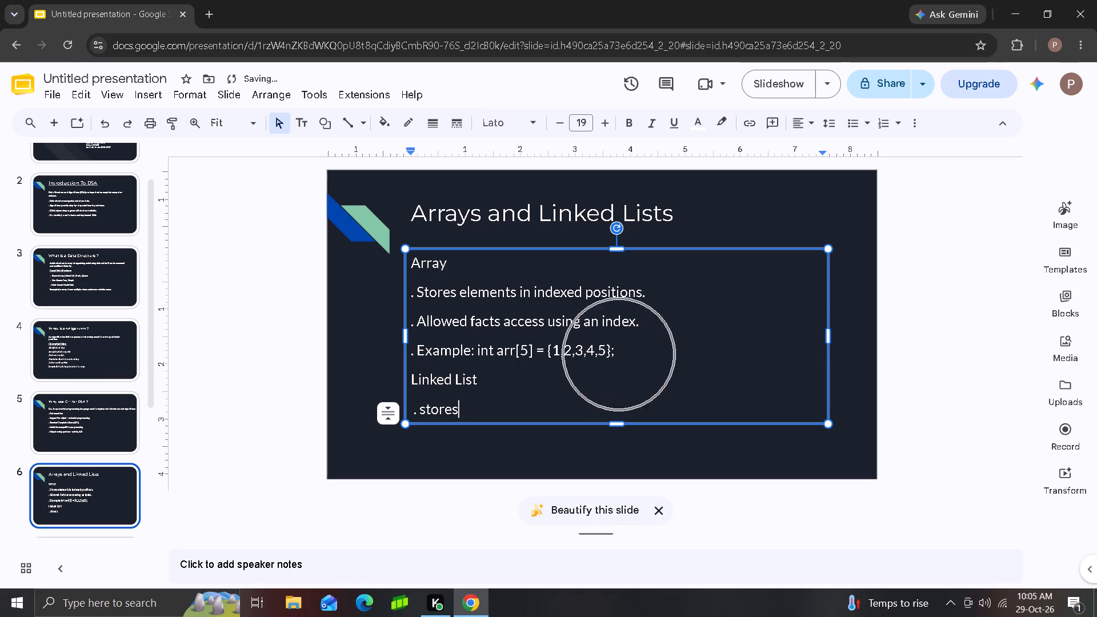
pyautogui.press('Left')
pyautogui.press('Left')
pyautogui.press('Left')
pyautogui.press('Left')
pyautogui.press('Left')
pyautogui.press('BackSpace')
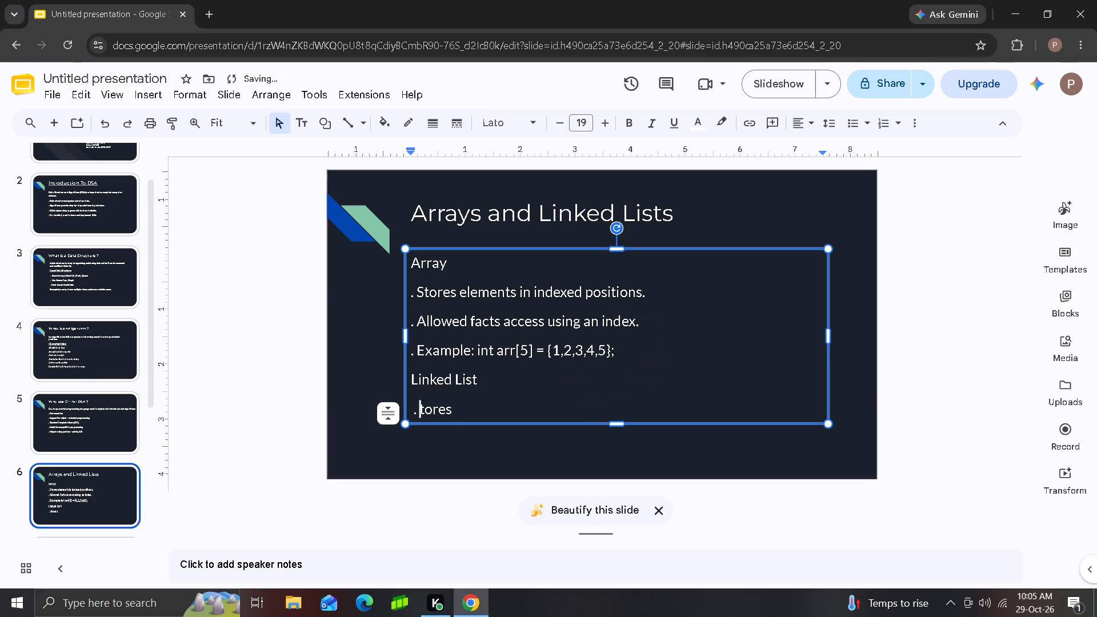
pyautogui.hotkey('shift', 's')
pyautogui.press('Right')
pyautogui.press('Right')
pyautogui.press('Right')
# Extend the body text box downward until its lower edge sits just above the slide's bottom edge.
pyautogui.moveTo(619, 424); pyautogui.dragTo(622, 464)
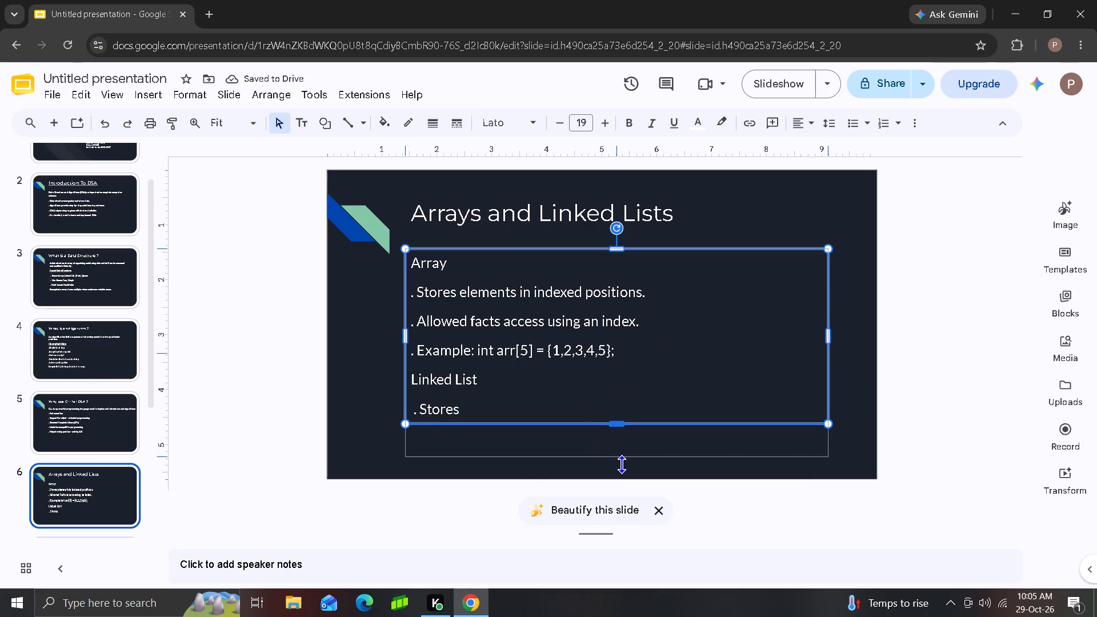
pyautogui.moveTo(622, 464); pyautogui.dragTo(624, 491)
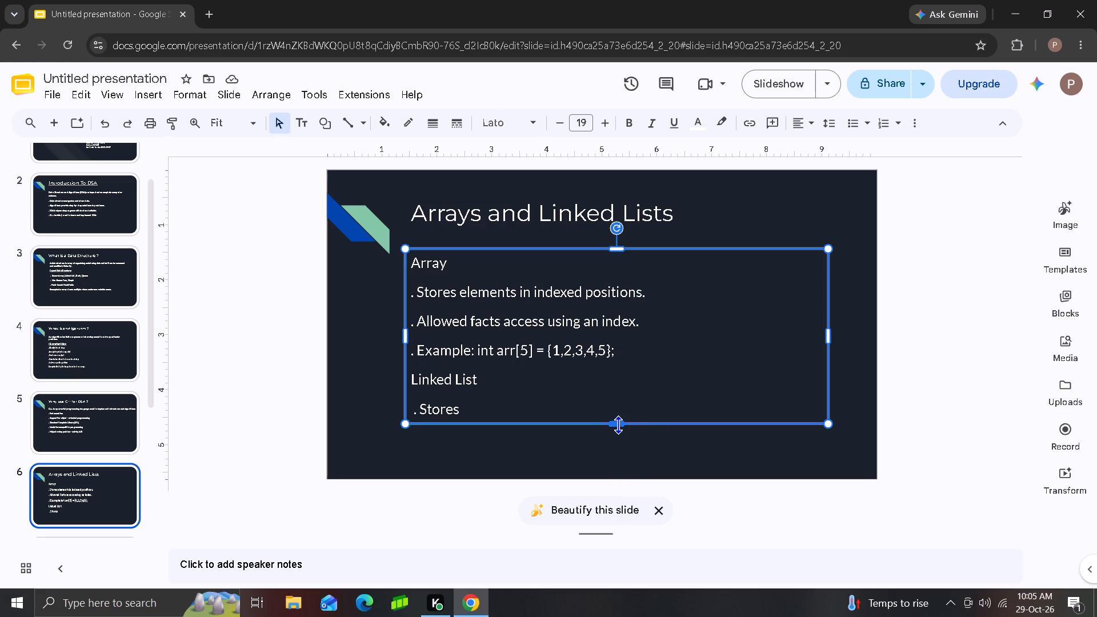
pyautogui.moveTo(618, 424); pyautogui.dragTo(618, 492)
pyautogui.click(612, 431)
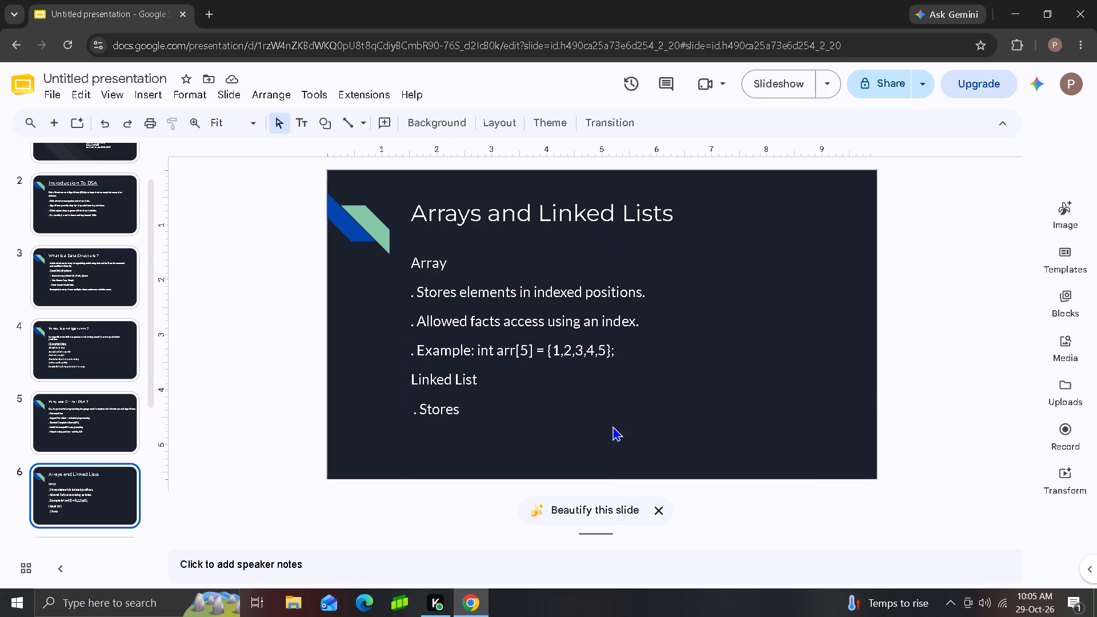
pyautogui.click(549, 339)
pyautogui.click(549, 338)
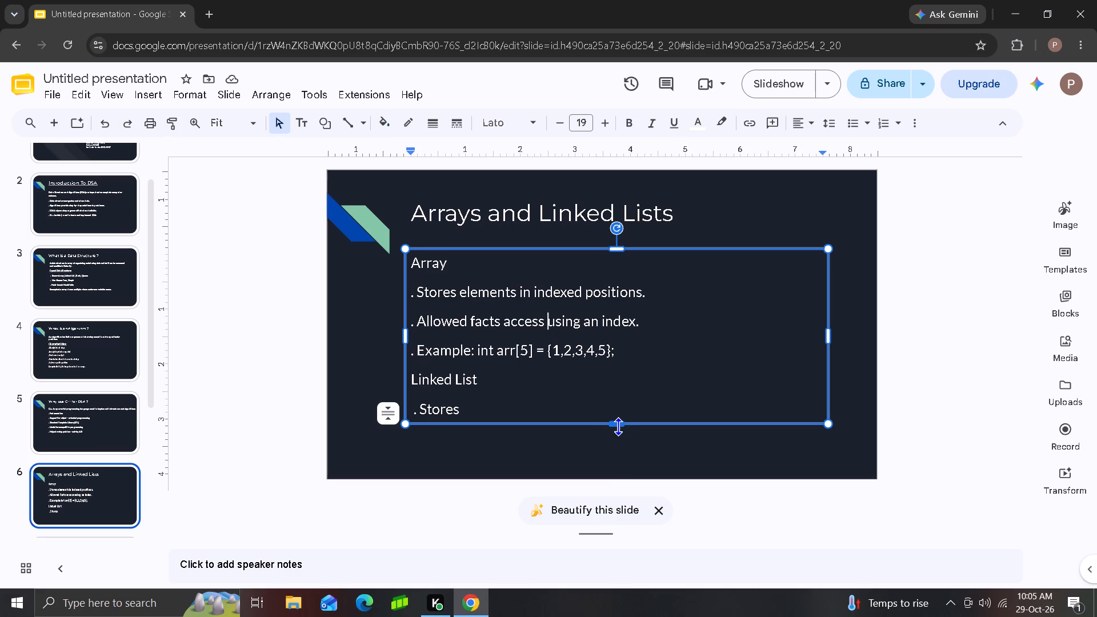
pyautogui.moveTo(618, 425); pyautogui.dragTo(620, 474)
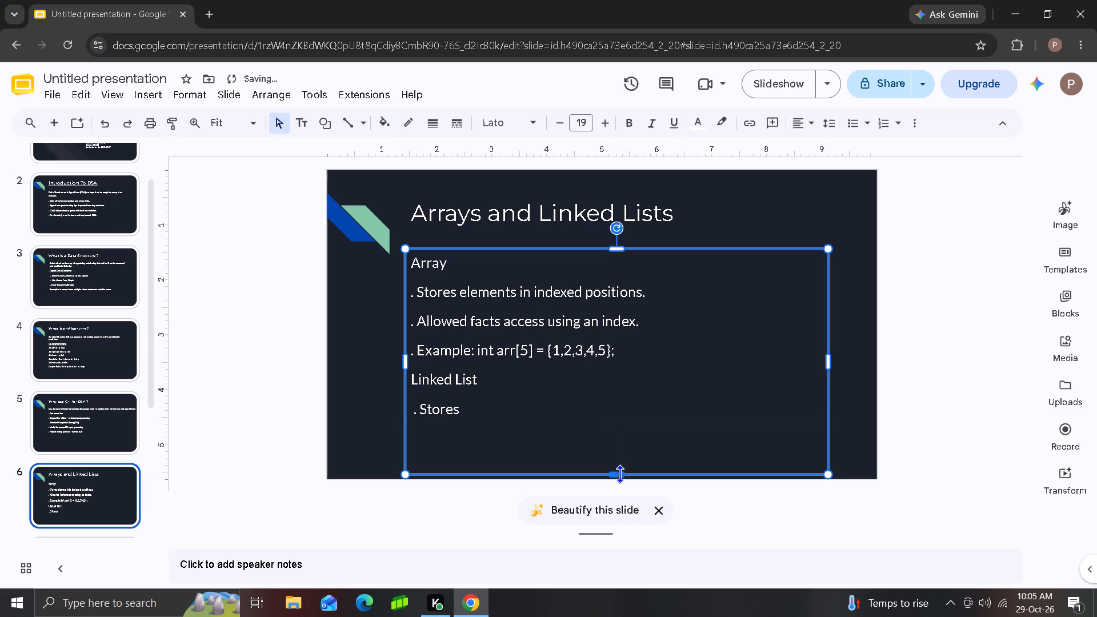
# Indent the three points below "Array" by adding one leading space before each dot.
pyautogui.click(465, 407)
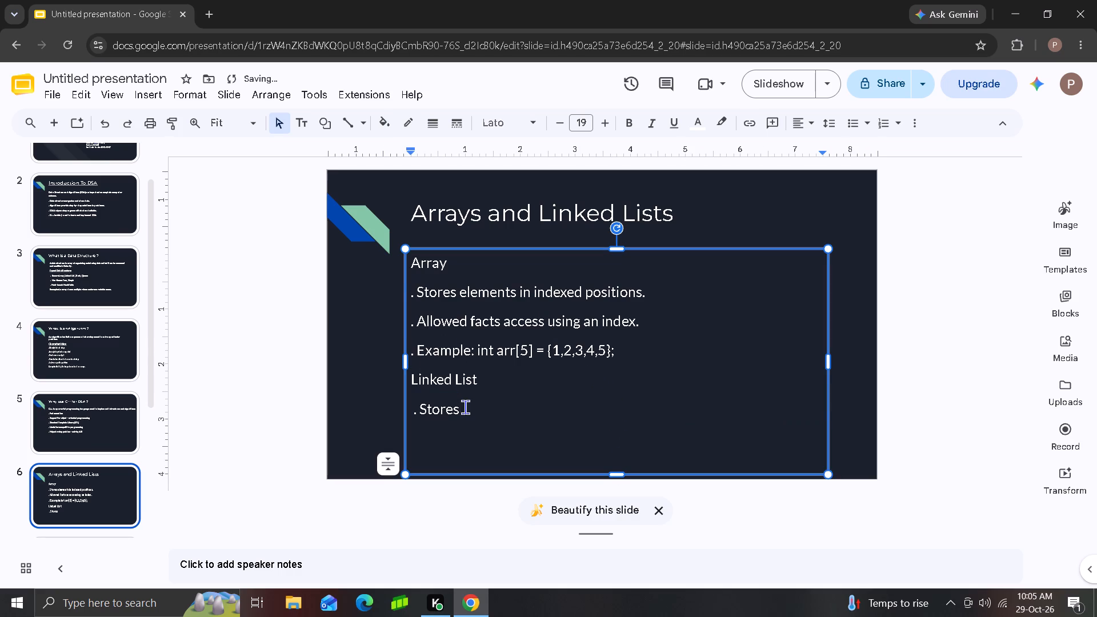
pyautogui.doubleClick(410, 296)
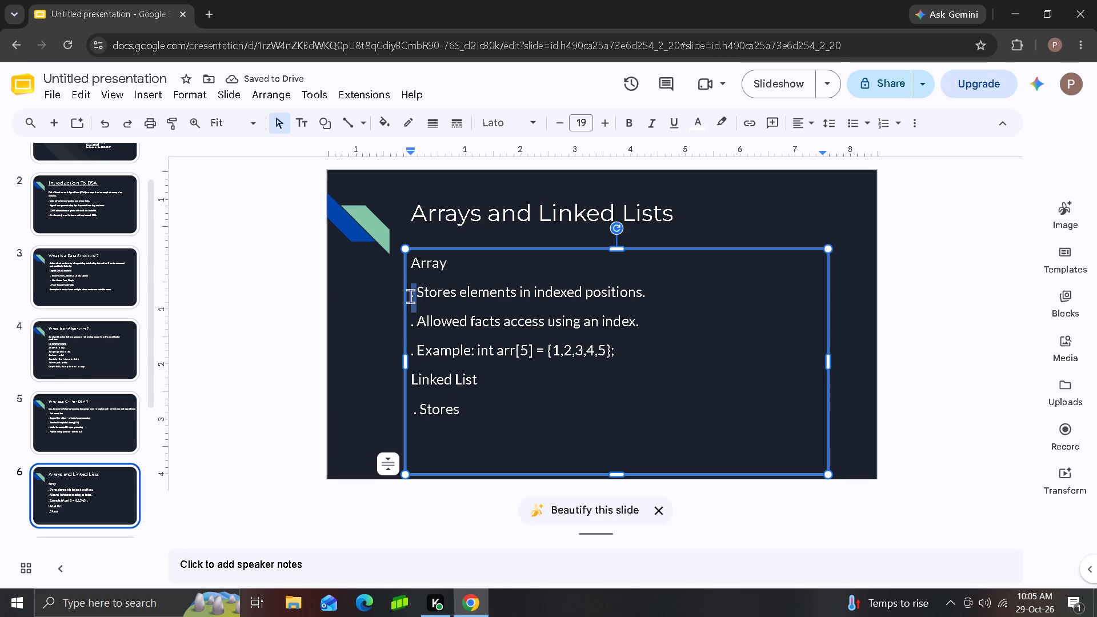
pyautogui.press('Left')
pyautogui.press('space')
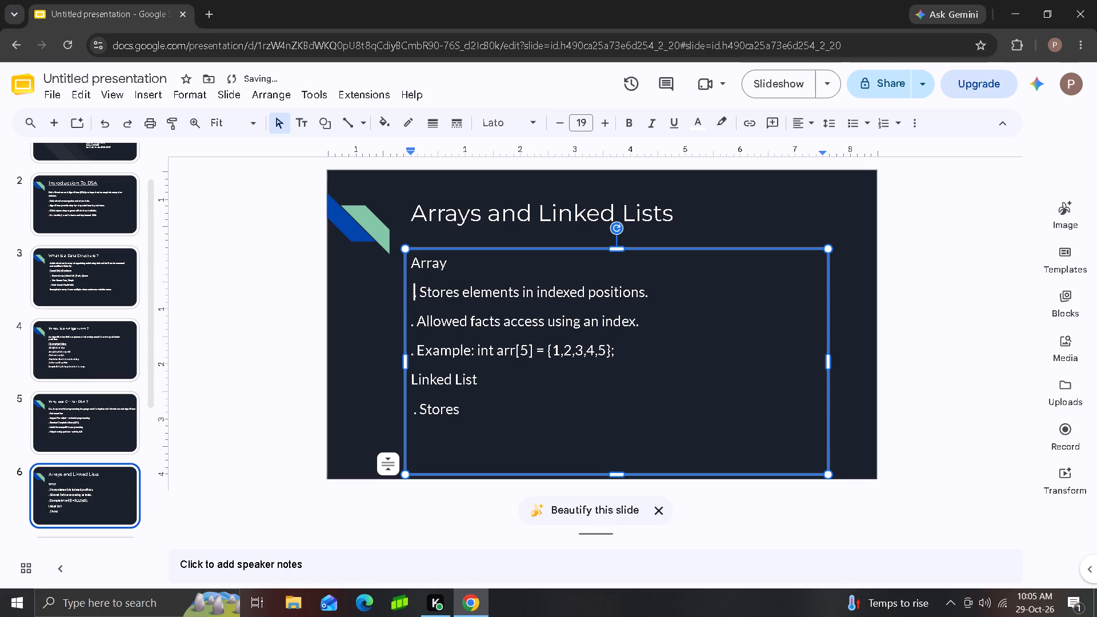
pyautogui.press('Left')
pyautogui.press('Down')
pyautogui.press('space')
pyautogui.press('Left')
pyautogui.press('Down')
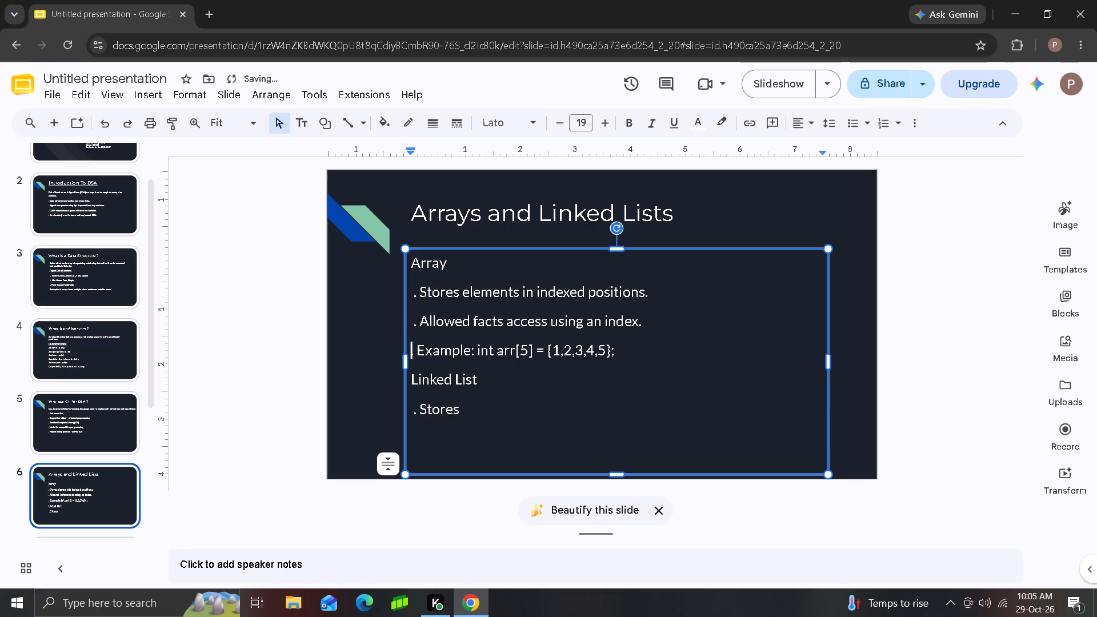
pyautogui.press('space')
# Complete the ". Stores" point below "Linked List" with "element in nodes connected by links.", followed by a line break.
pyautogui.press('Left')
pyautogui.press('Down')
pyautogui.press('Down')
pyautogui.press('Right')
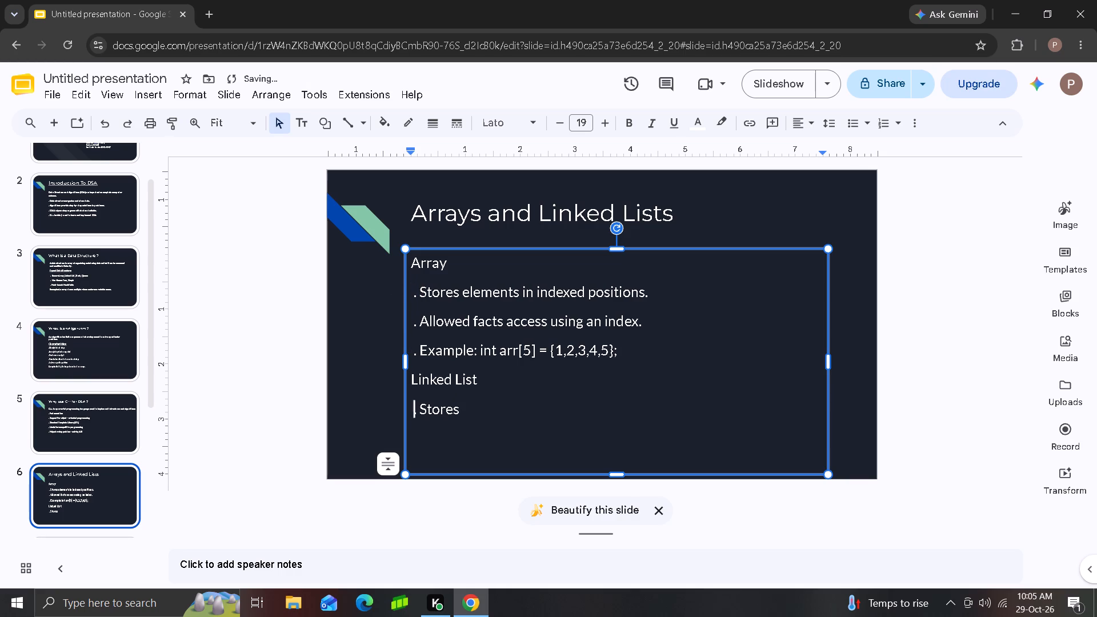
pyautogui.press('Right')
pyautogui.press('Right')
pyautogui.press('Right')
pyautogui.press('Right')
pyautogui.press('Right')
pyautogui.press('Right')
pyautogui.press('Right')
pyautogui.press('Right')
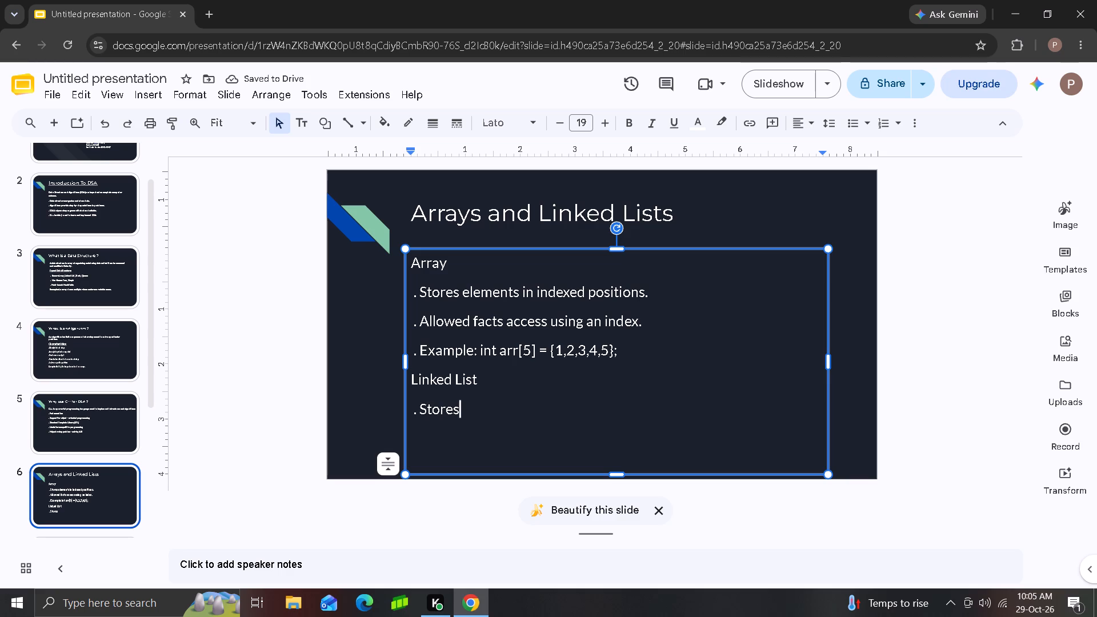
pyautogui.press('space')
pyautogui.write('elem')
pyautogui.press('r')
pyautogui.press('BackSpace')
pyautogui.write('ent')
pyautogui.press('space')
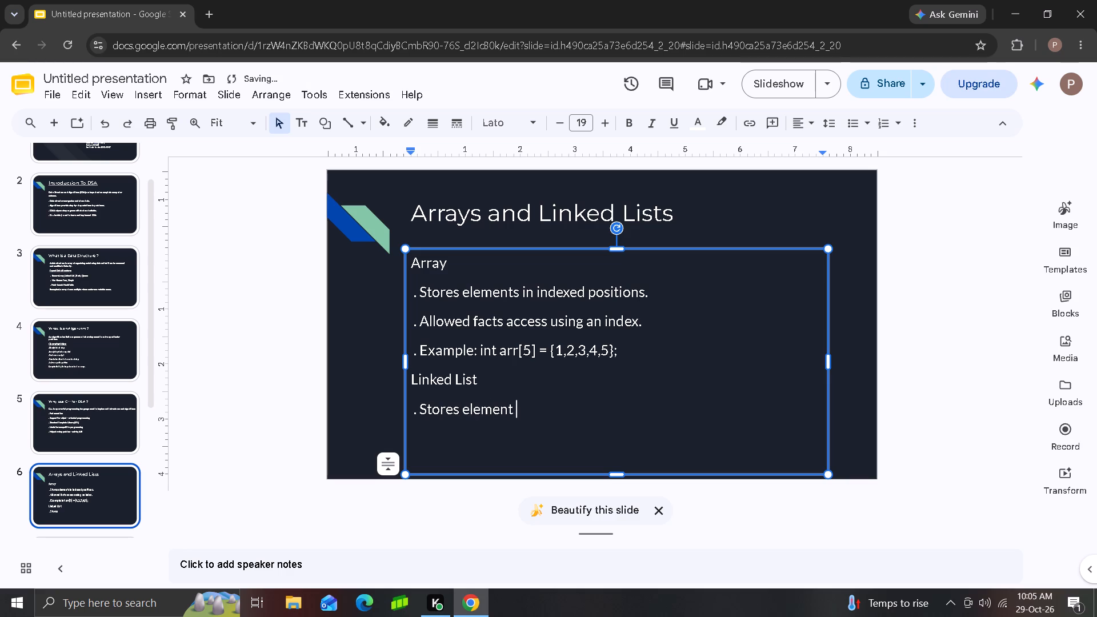
pyautogui.write('in nodes')
pyautogui.press('space')
pyautogui.write('connected by links')
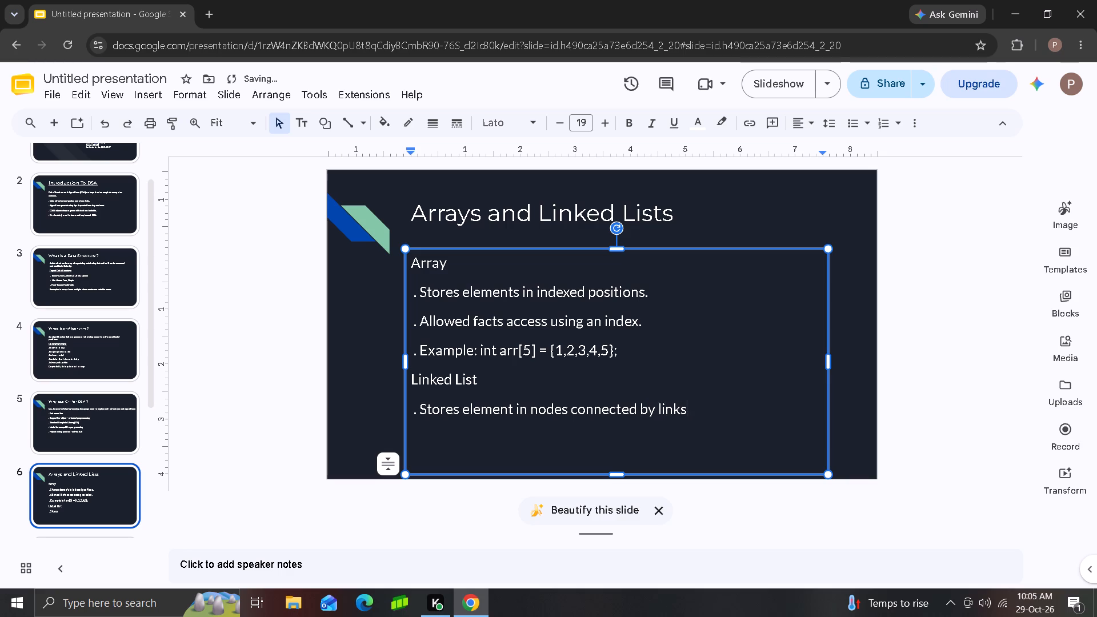
pyautogui.press('.')
pyautogui.press('Return')
# Start the second linked list point with a leading space and the text ". Can gro".
pyautogui.press('space')
pyautogui.write('. Can')
pyautogui.press('space')
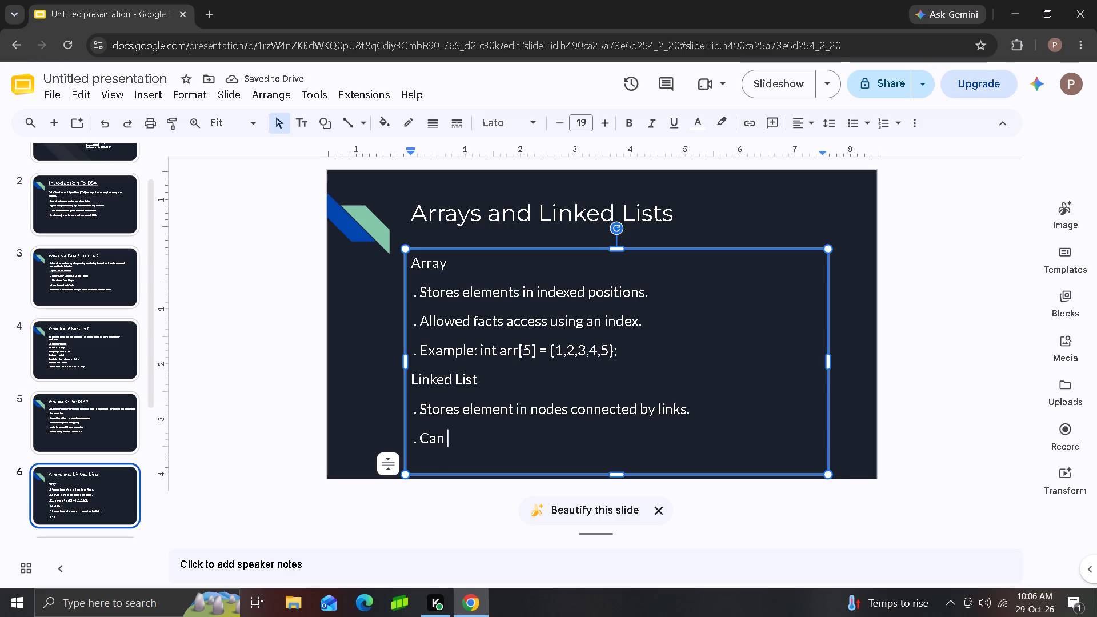
pyautogui.write('gro')
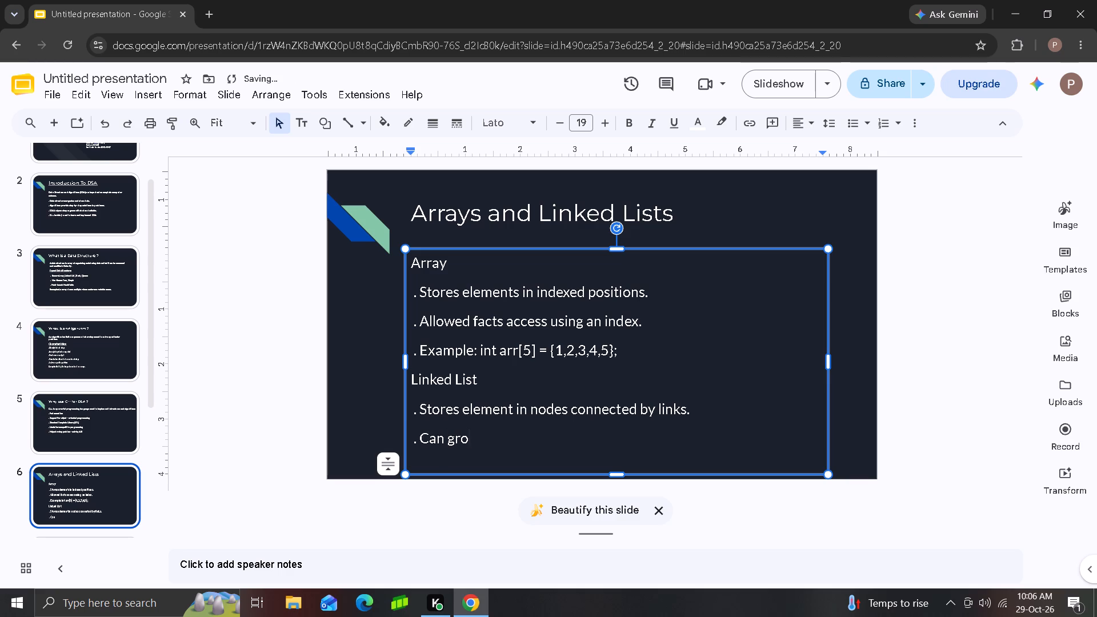
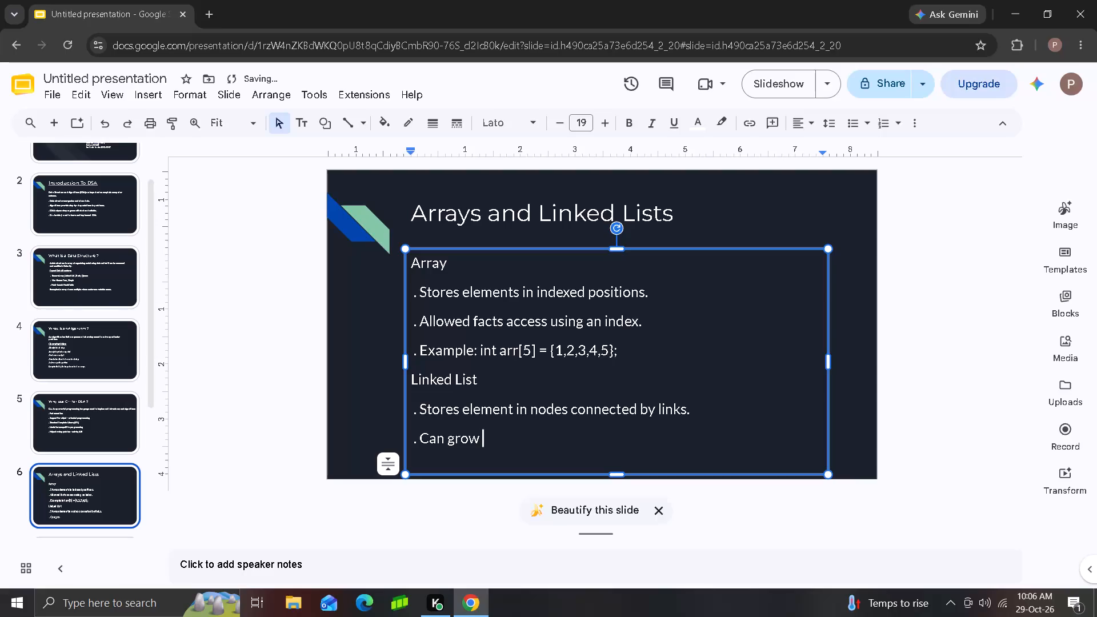
# Complete the ". Can grow" point below "Linked List" with "and shrink dynamically.", followed by a line break.
pyautogui.write('and shrinka')
pyautogui.press('space')
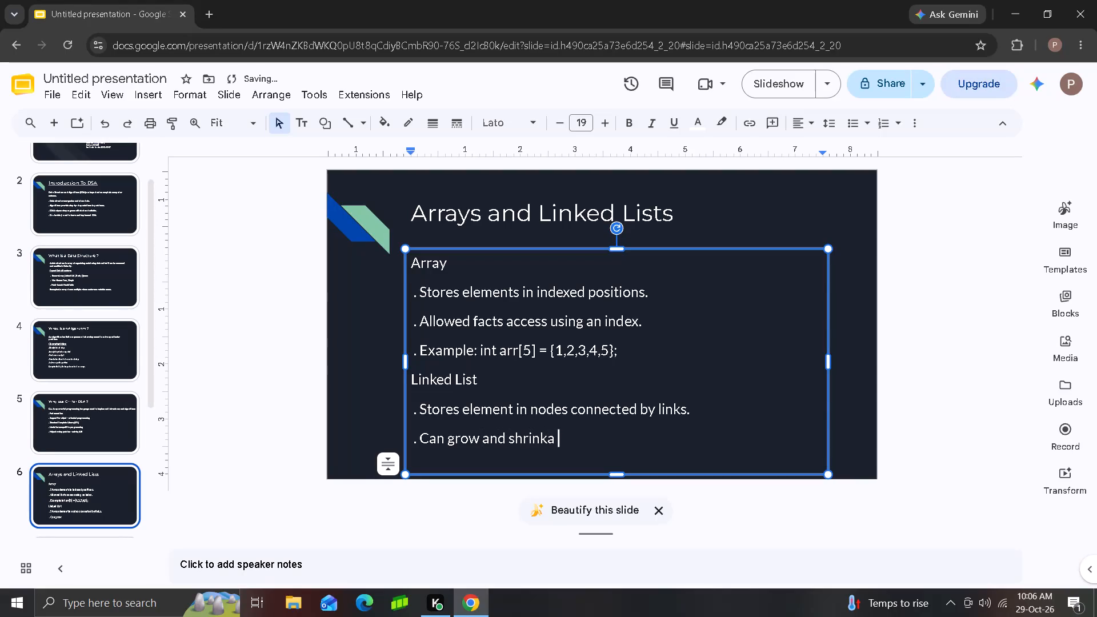
pyautogui.press('=')
pyautogui.press('BackSpace')
pyautogui.press('BackSpace')
pyautogui.press('BackSpace')
pyautogui.press('space')
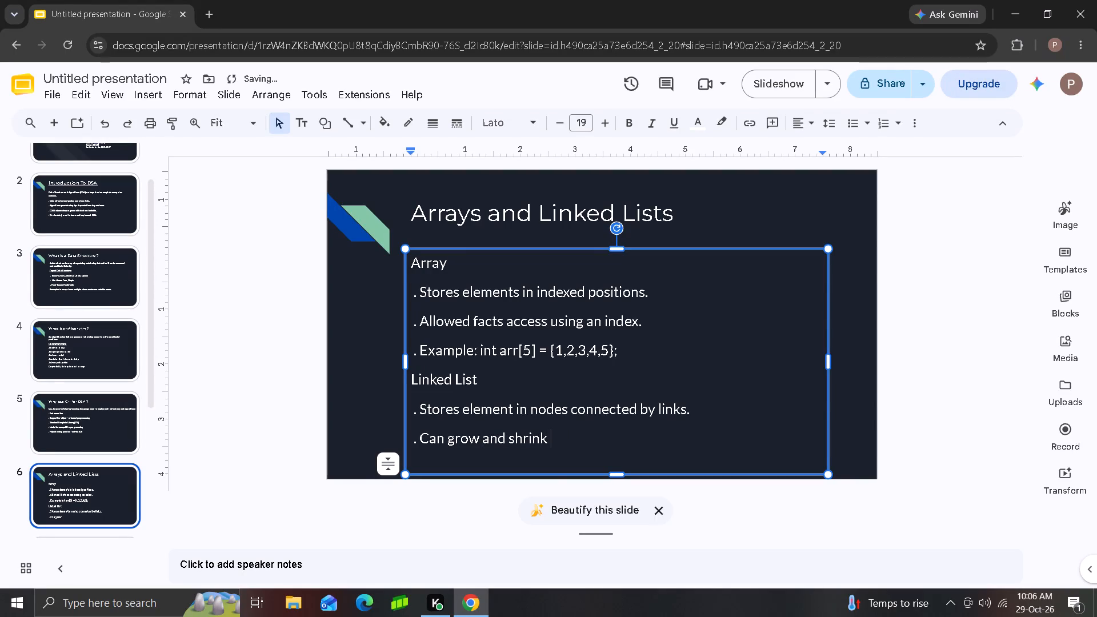
pyautogui.write('dynamiccaly')
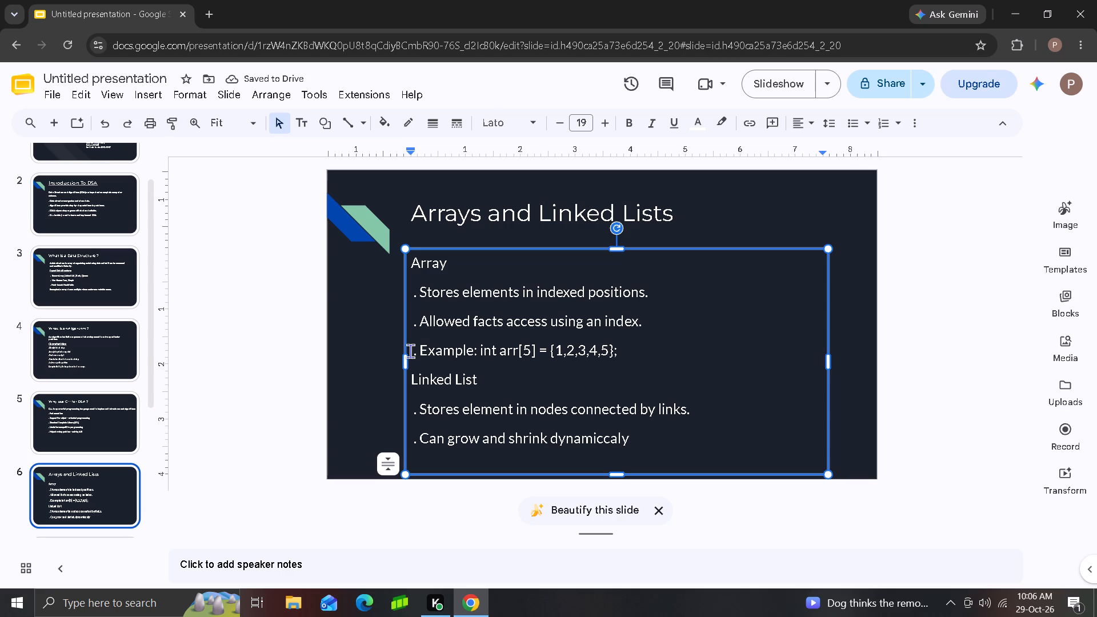
pyautogui.write('===')
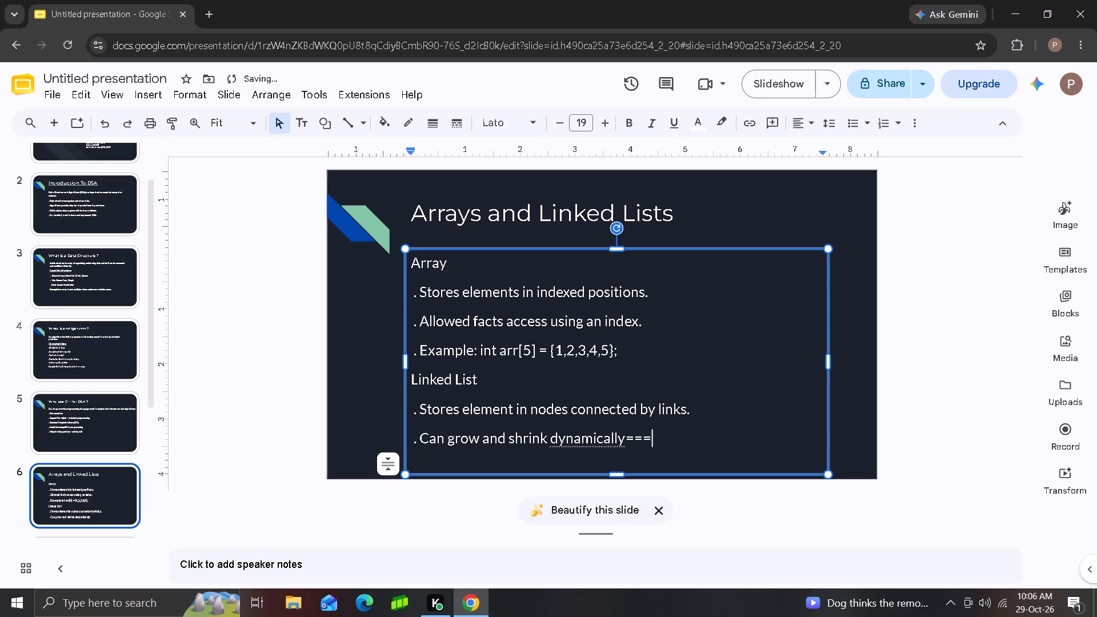
pyautogui.press('BackSpace')
pyautogui.press('BackSpace')
pyautogui.press('BackSpace')
pyautogui.press('BackSpace')
pyautogui.press('BackSpace')
pyautogui.press('BackSpace')
pyautogui.press('BackSpace')
pyautogui.press('BackSpace')
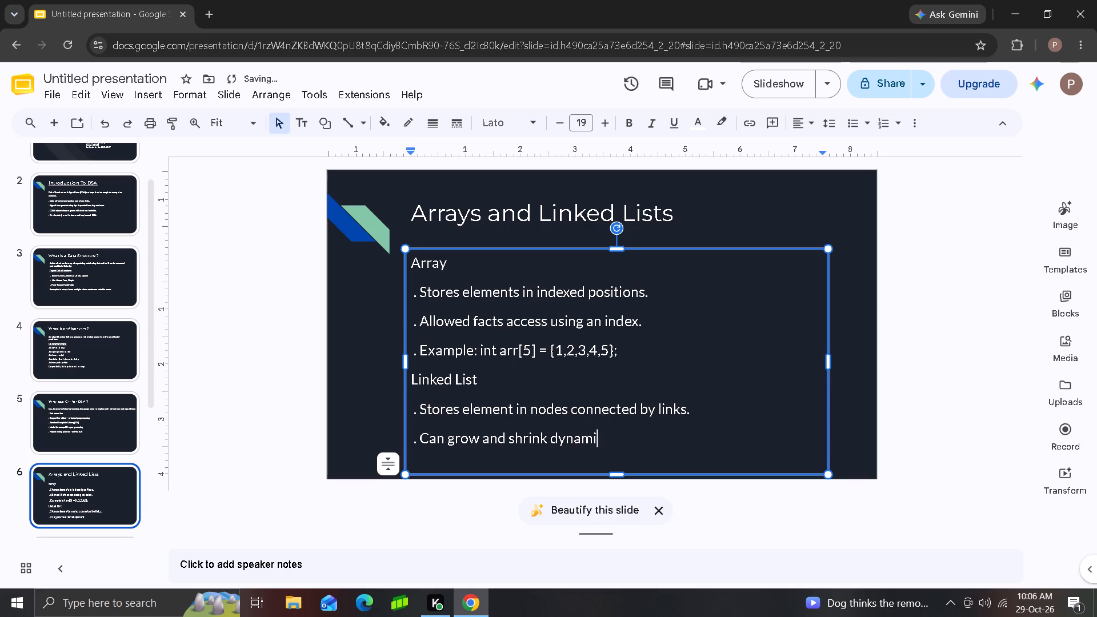
pyautogui.write('ca')
pyautogui.write('lly')
pyautogui.press('.')
pyautogui.press('Return')
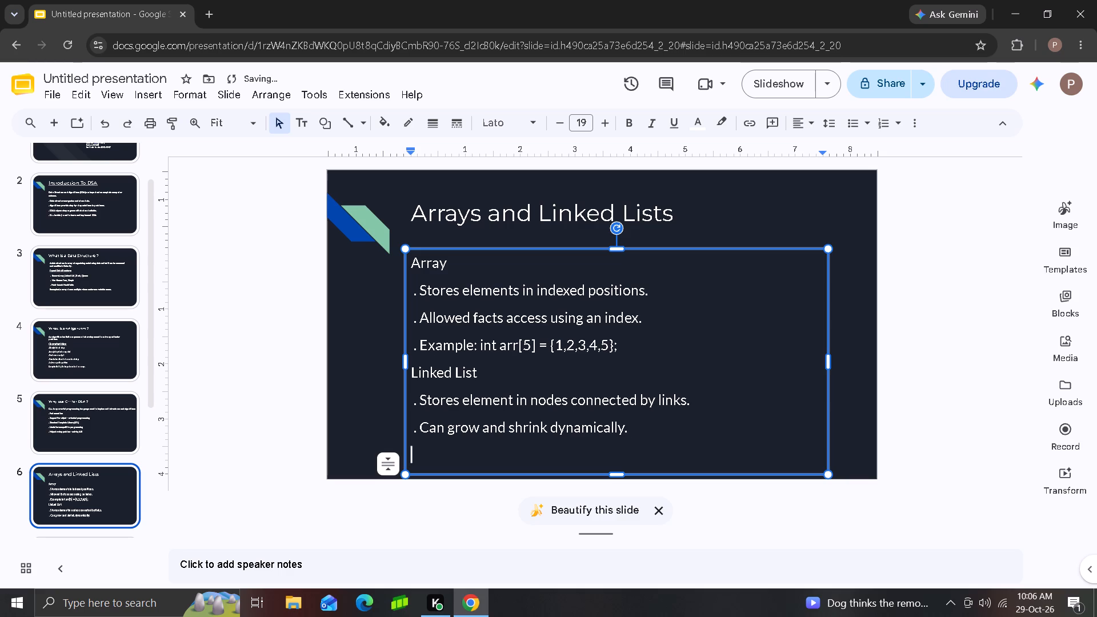
# Add the third linked list point with a leading space: ". Useful when insertions and deletions are frequent.".
pyautogui.press('space')
pyautogui.write('.')
pyautogui.press('space')
pyautogui.write('Usefu')
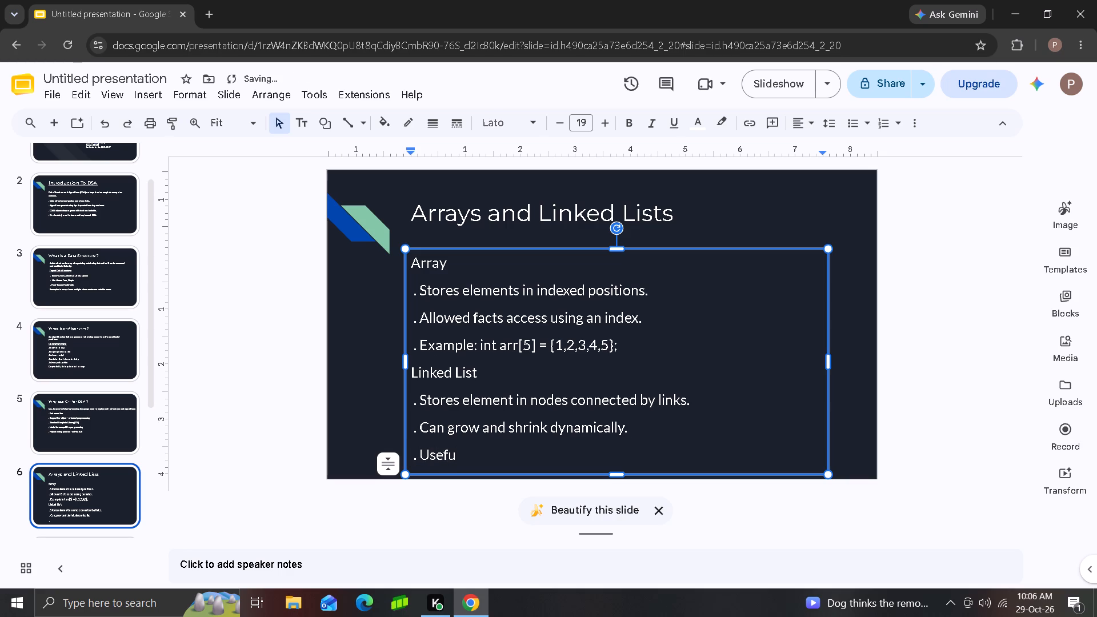
pyautogui.write('l when')
pyautogui.press('space')
pyautogui.write('insertu')
pyautogui.press('BackSpace')
pyautogui.write('ions')
pyautogui.press('space')
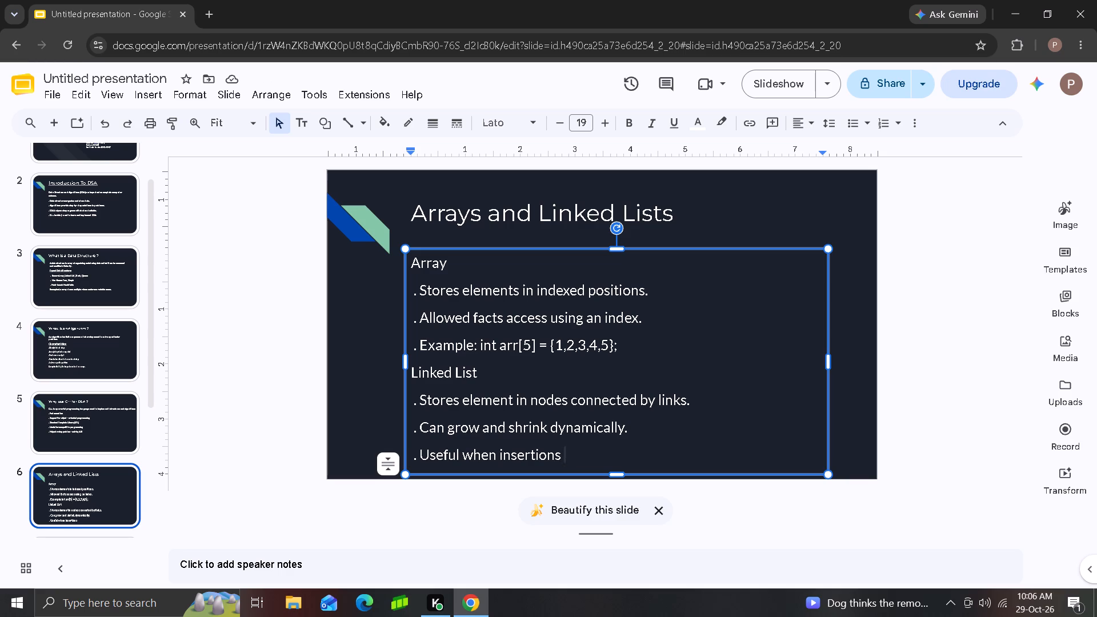
pyautogui.write('and')
pyautogui.press('space')
pyautogui.press('d')
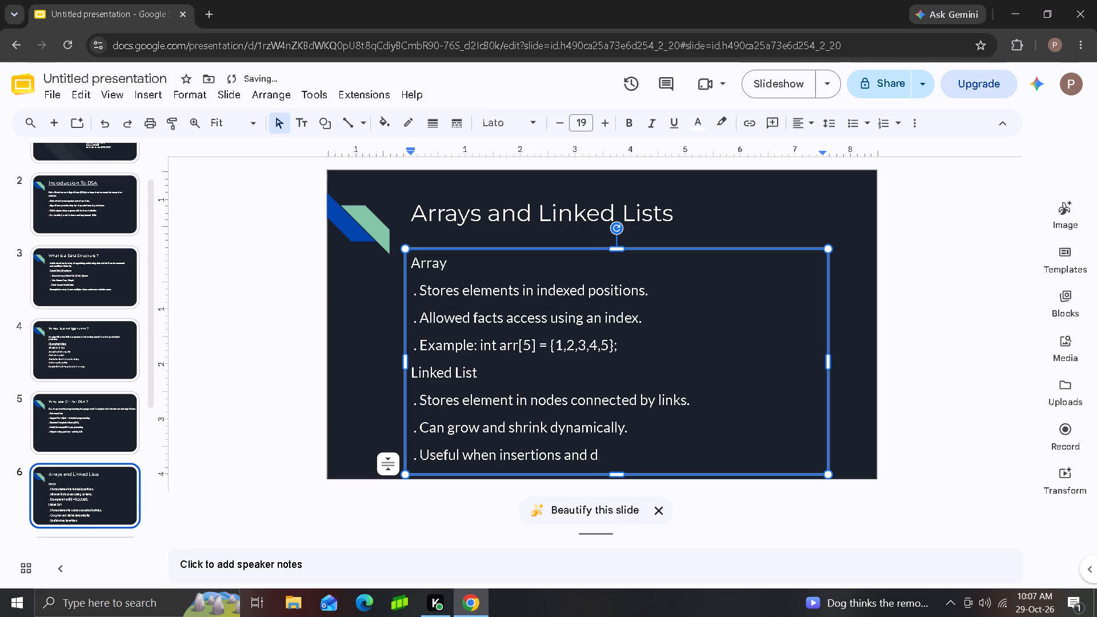
pyautogui.press('e')
pyautogui.write('letion')
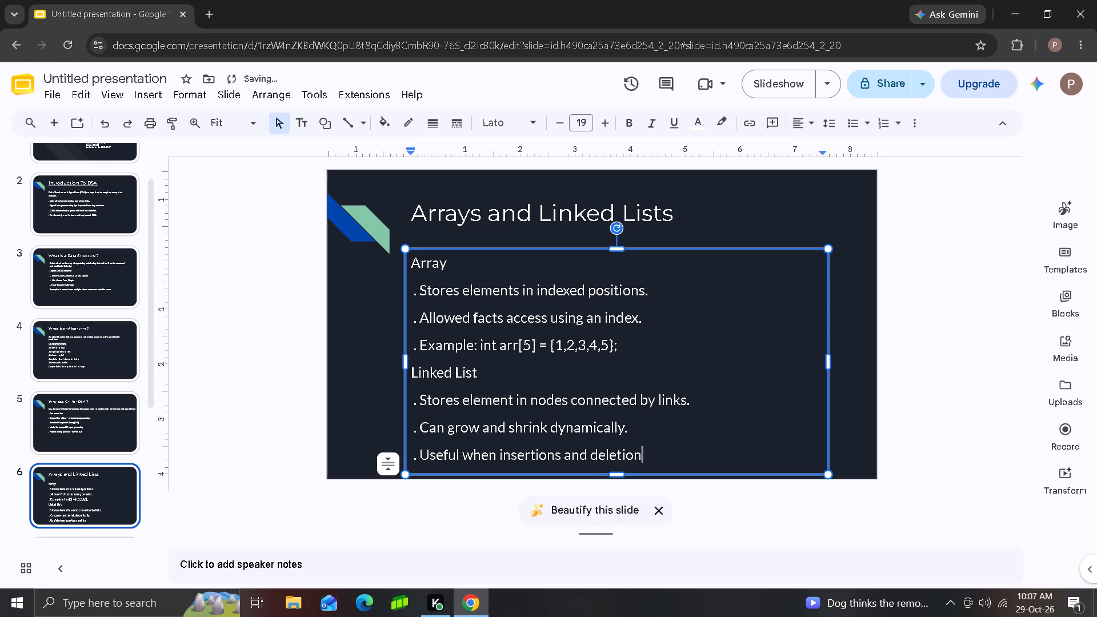
pyautogui.write('s')
pyautogui.press('space')
pyautogui.write('are frequent')
pyautogui.press('.')
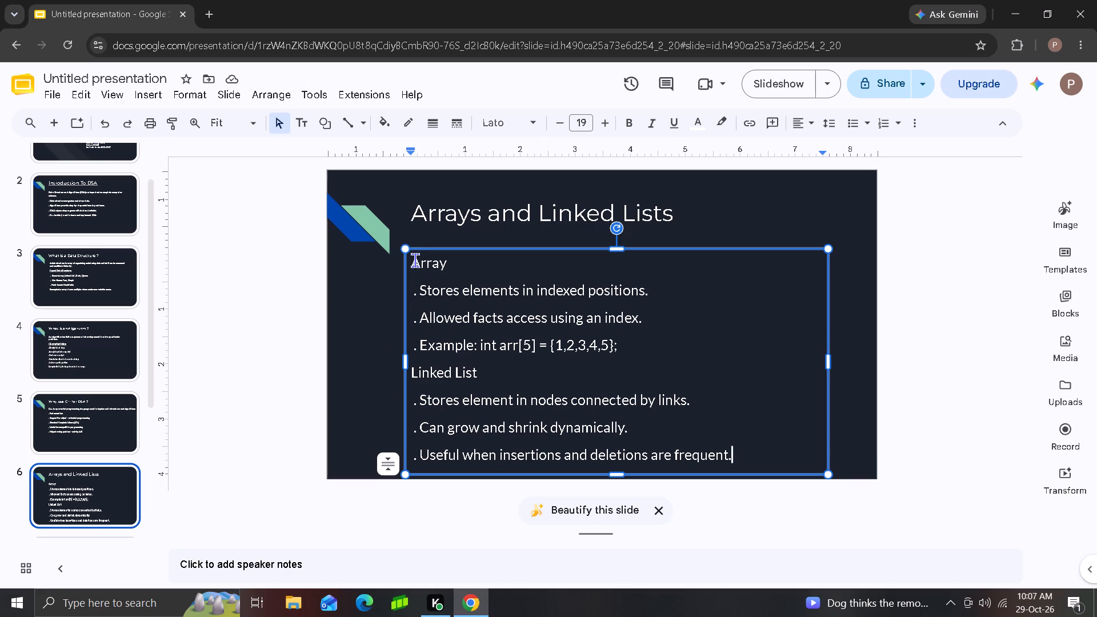
# Shift the body text box slightly to the right on the slide.
pyautogui.moveTo(409, 260); pyautogui.dragTo(417, 260)
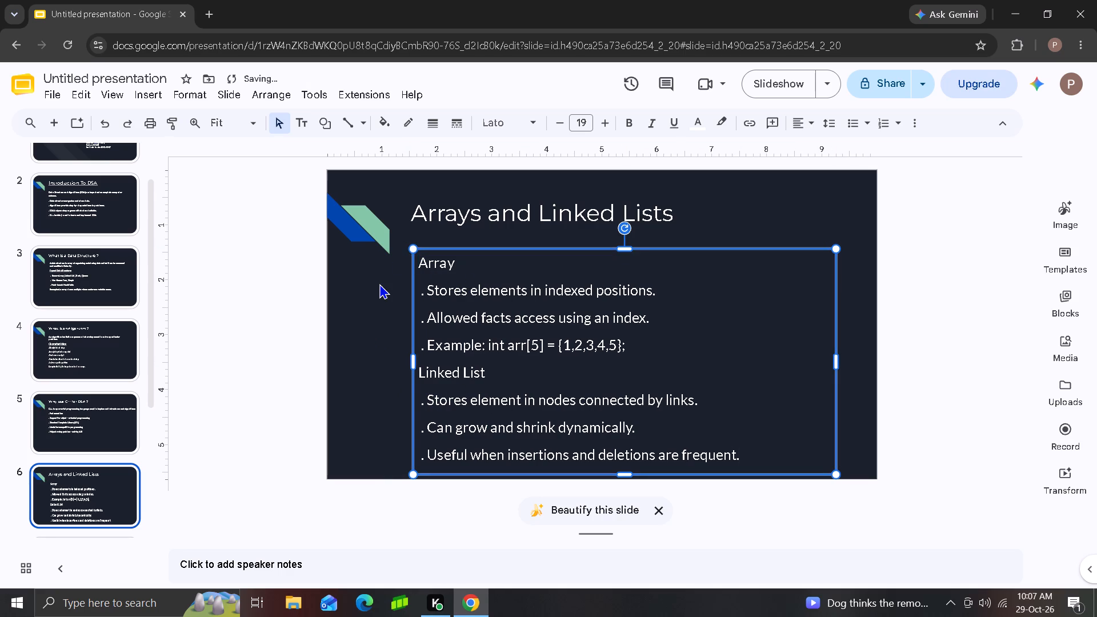
pyautogui.click(379, 283)
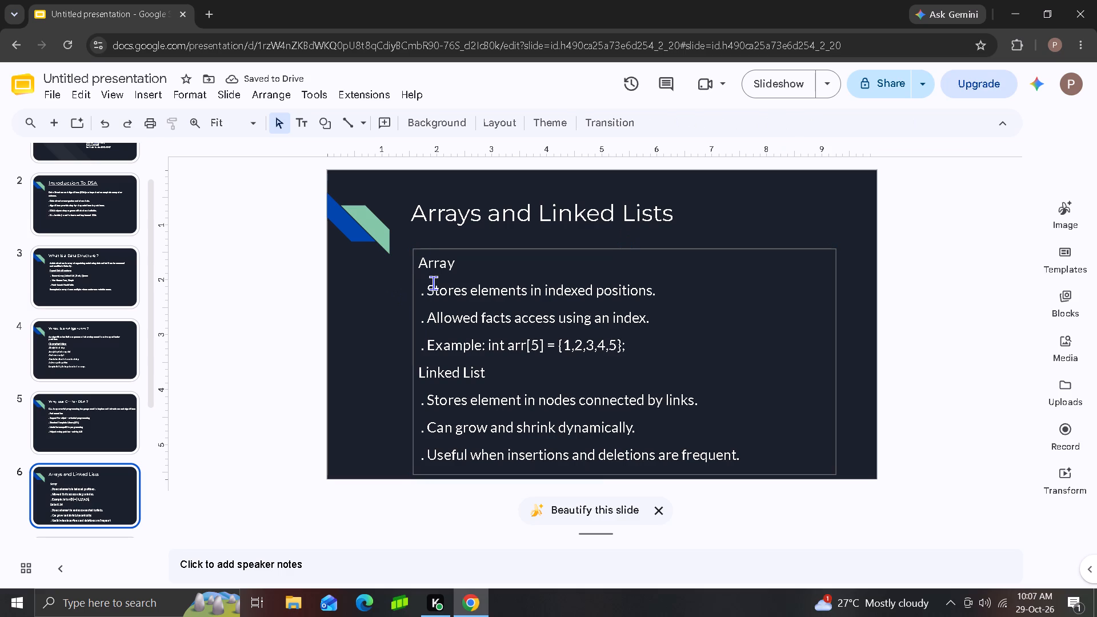
pyautogui.click(383, 295)
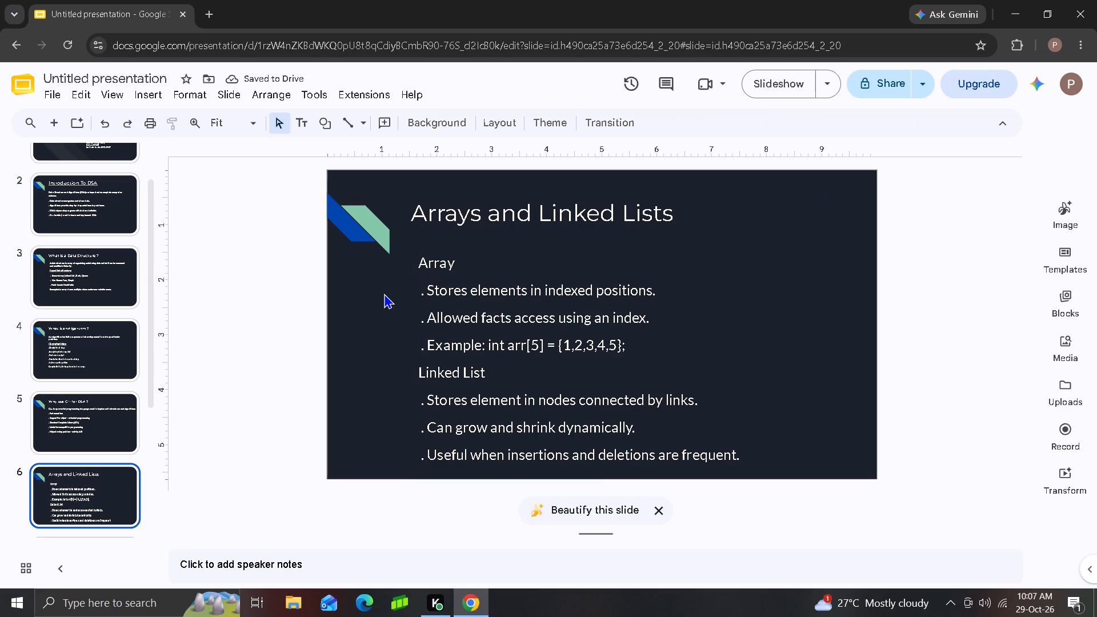
pyautogui.click(411, 254)
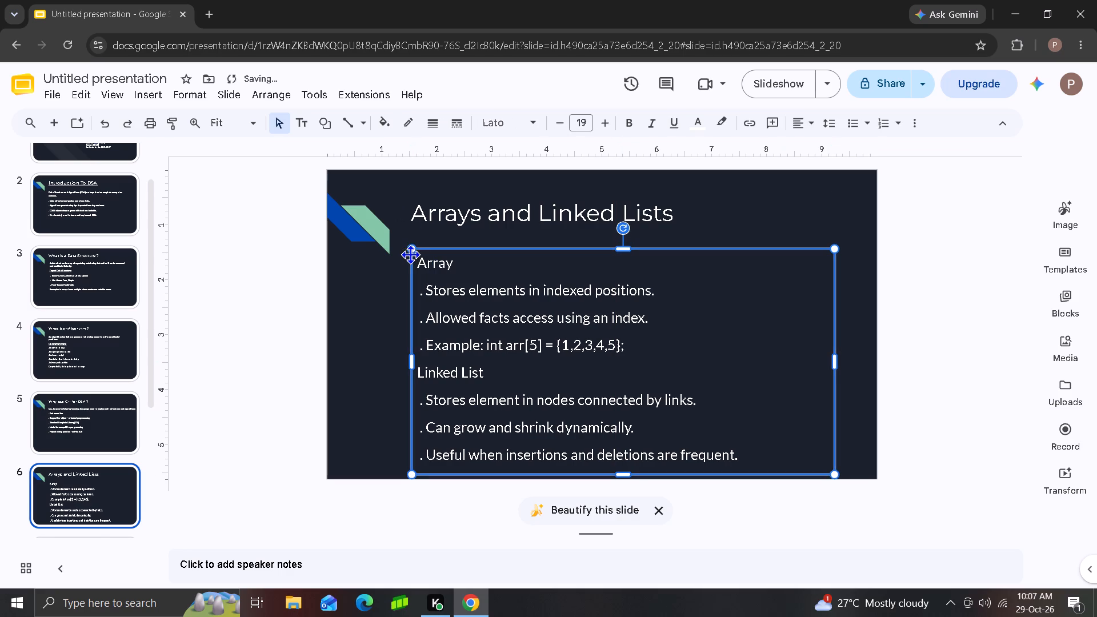
pyautogui.click(394, 262)
# Underline the subheading "Array" and the letters "Linked Lis" of the subheading "Linked List" in the body text.
pyautogui.click(451, 255)
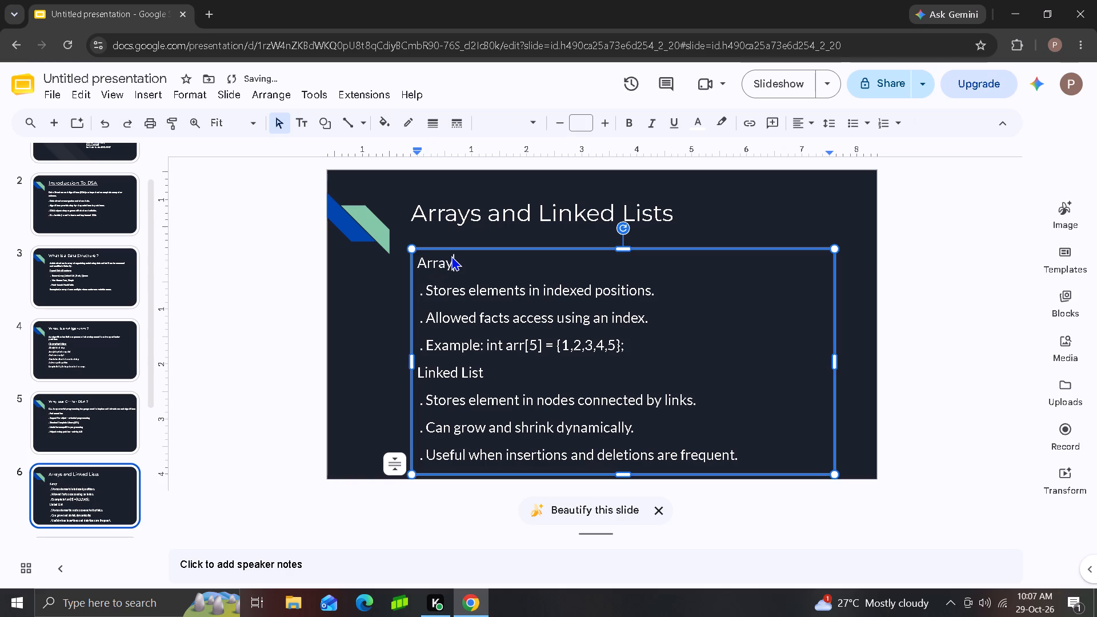
pyautogui.moveTo(451, 255); pyautogui.dragTo(419, 255)
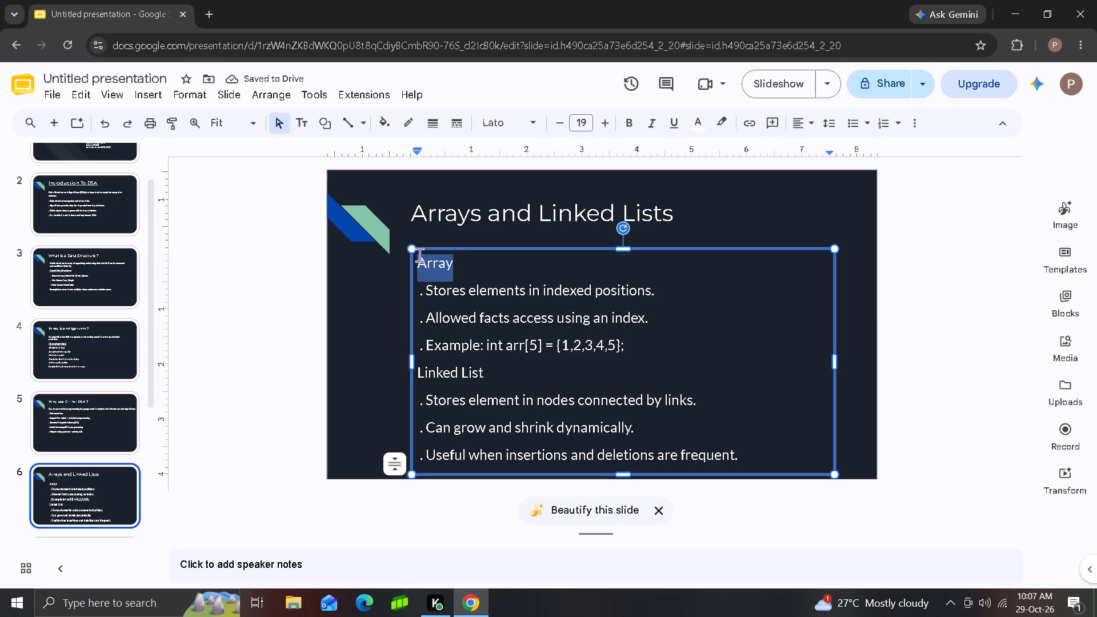
pyautogui.hotkey('ctrl', 'u')
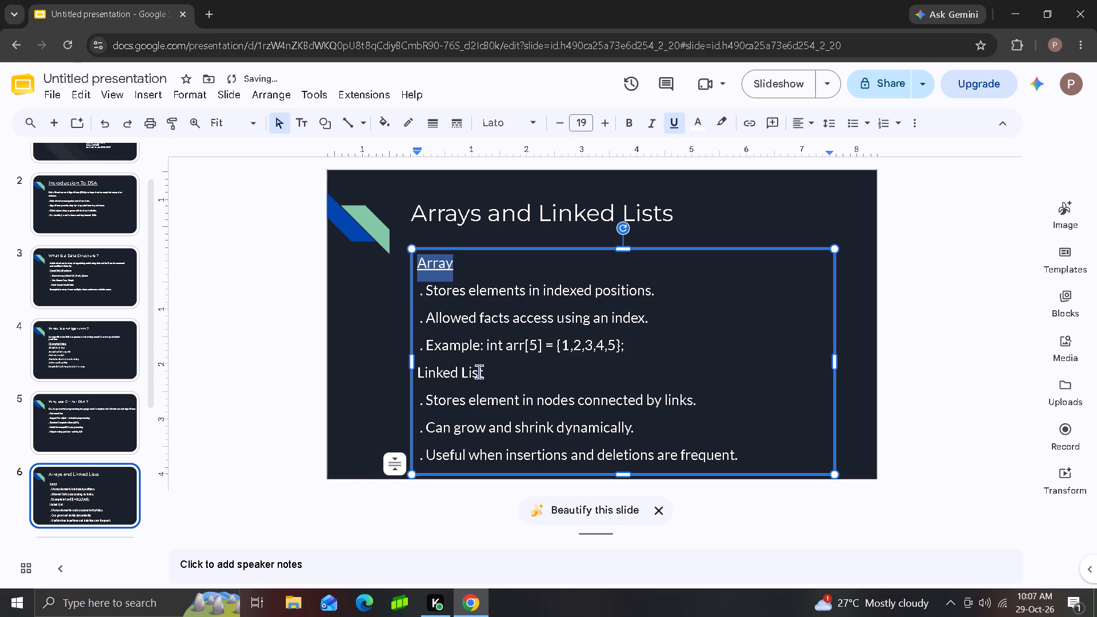
pyautogui.click(480, 371)
pyautogui.moveTo(480, 371); pyautogui.dragTo(417, 370)
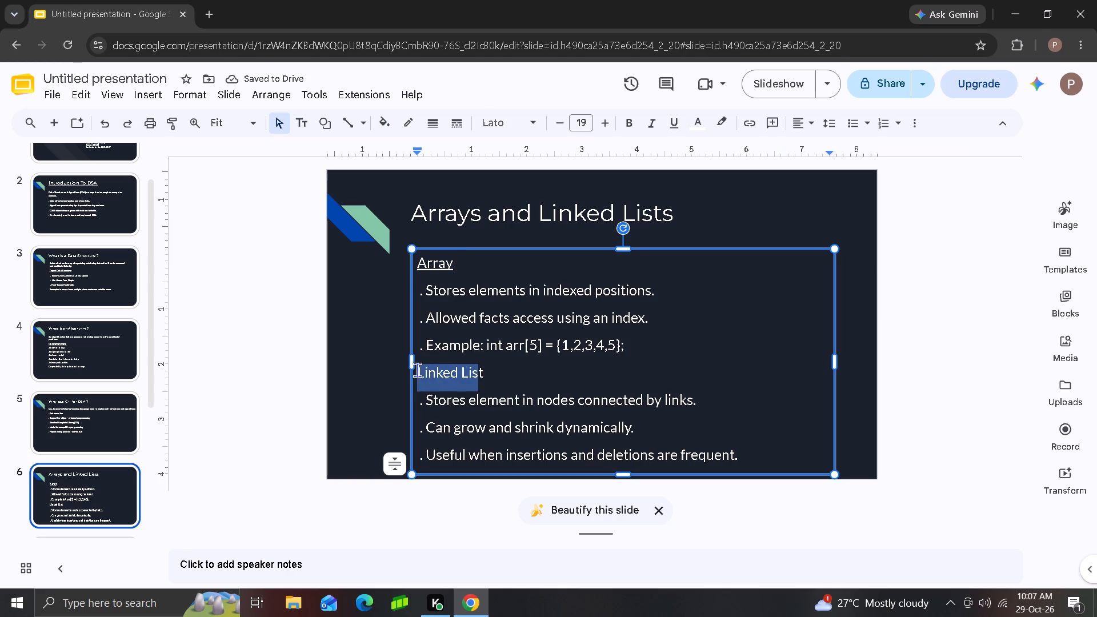
pyautogui.moveTo(417, 370); pyautogui.dragTo(416, 370)
pyautogui.hotkey('ctrl', 'u')
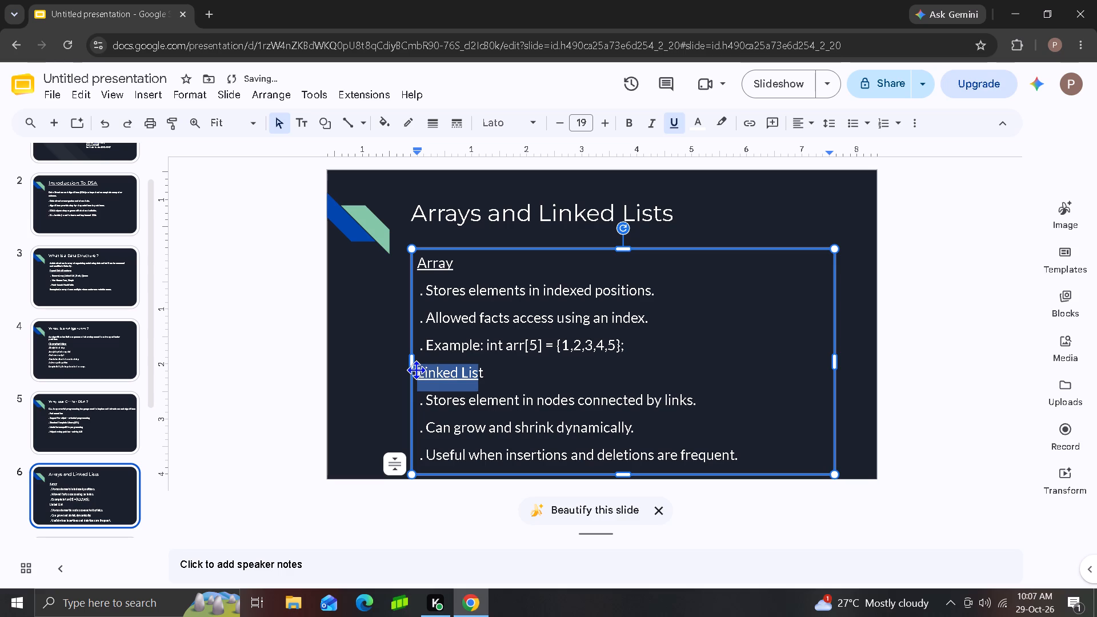
# Underline the whole slide title "Arrays and Linked Lists".
pyautogui.click(415, 204)
pyautogui.moveTo(415, 204); pyautogui.dragTo(734, 201)
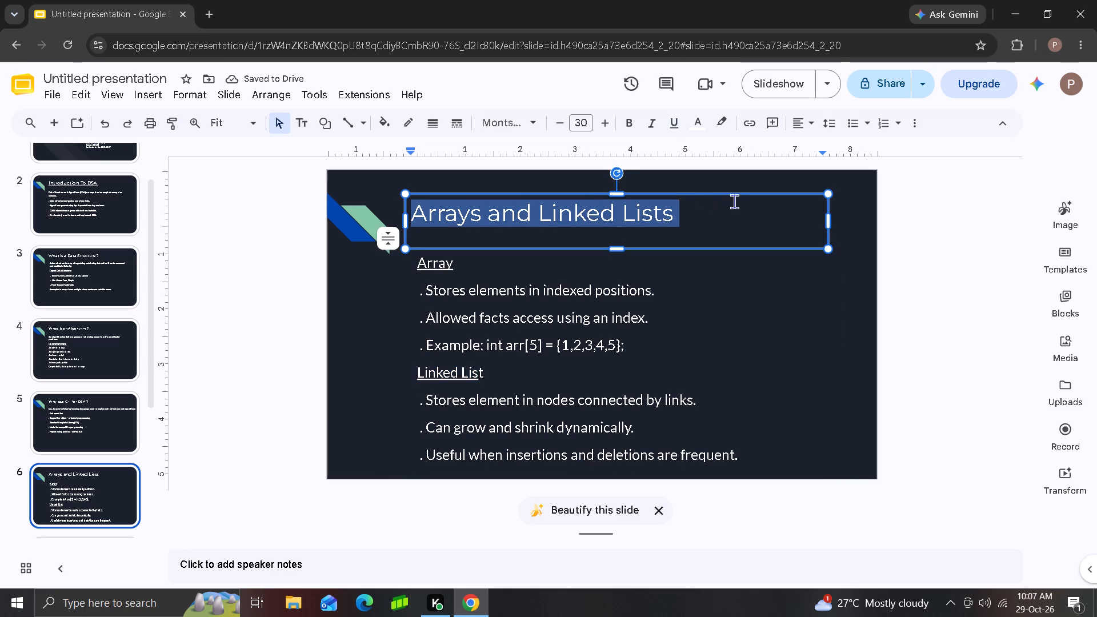
pyautogui.hotkey('ctrl', 'u')
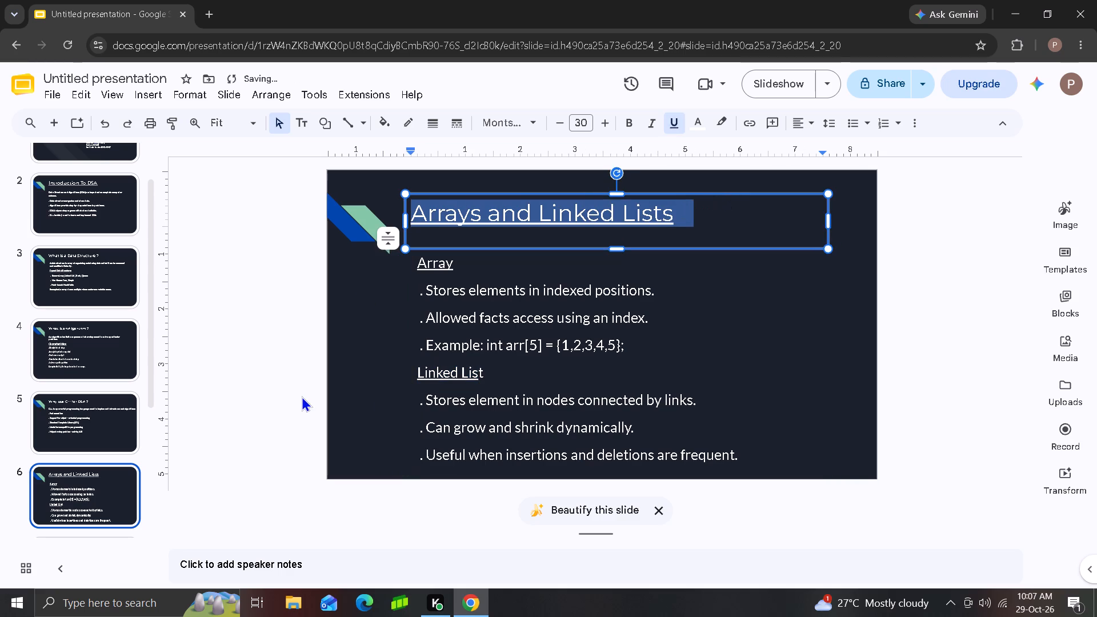
# Deselect the title and go to the empty slide 7.
pyautogui.click(295, 395)
pyautogui.scroll(-1, 295, 395)
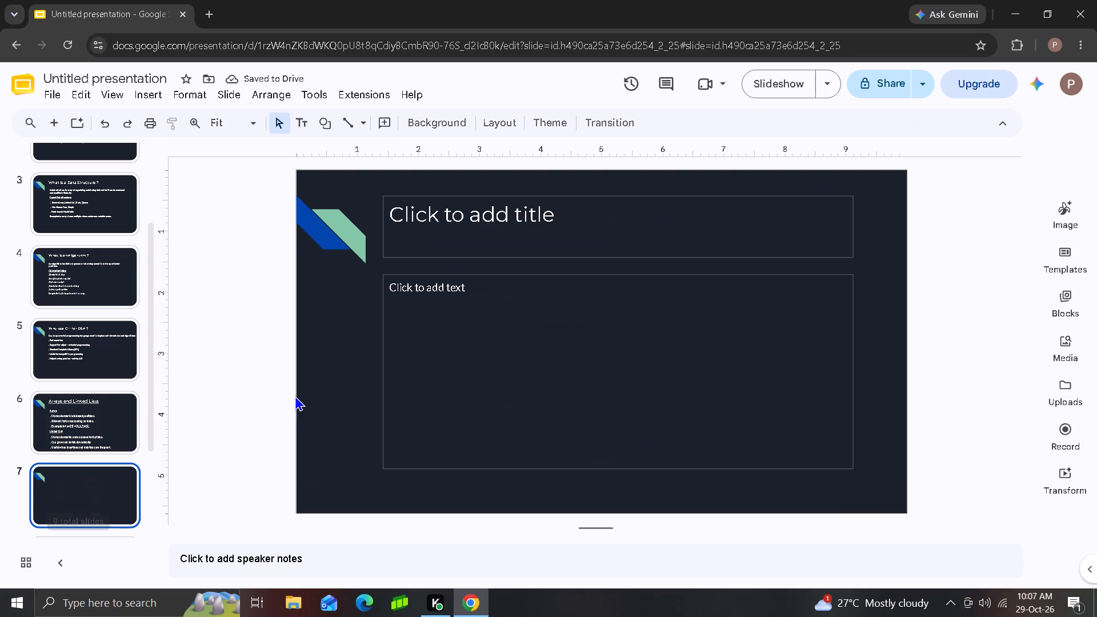
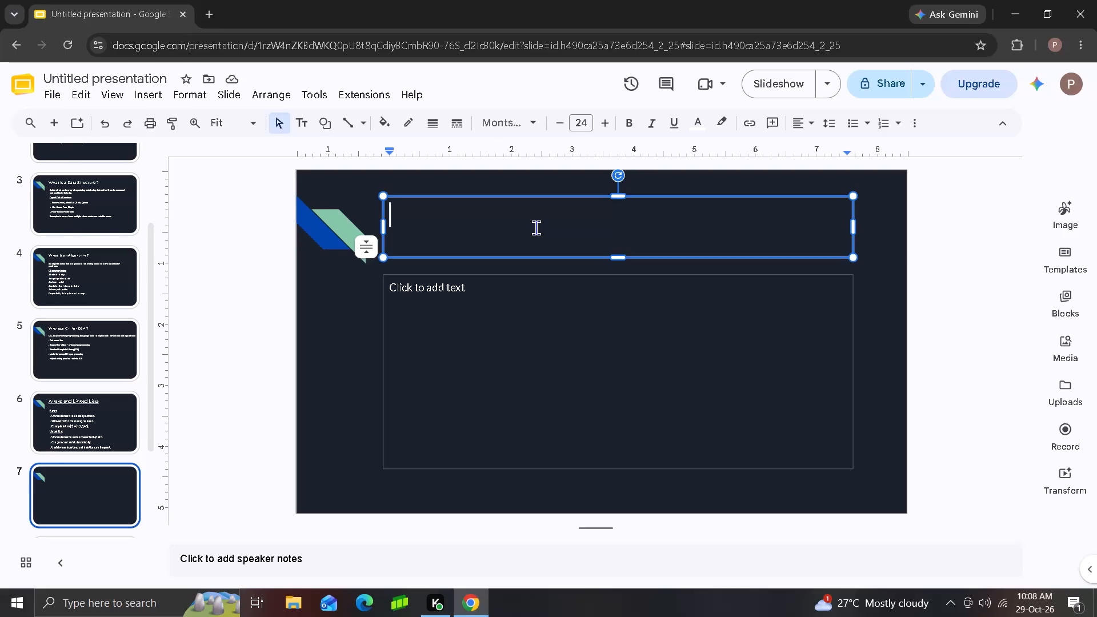
# Enter "Stack and Queue Stack - LIFO" as the title of slide 7.
pyautogui.press('a')
pyautogui.press('BackSpace')
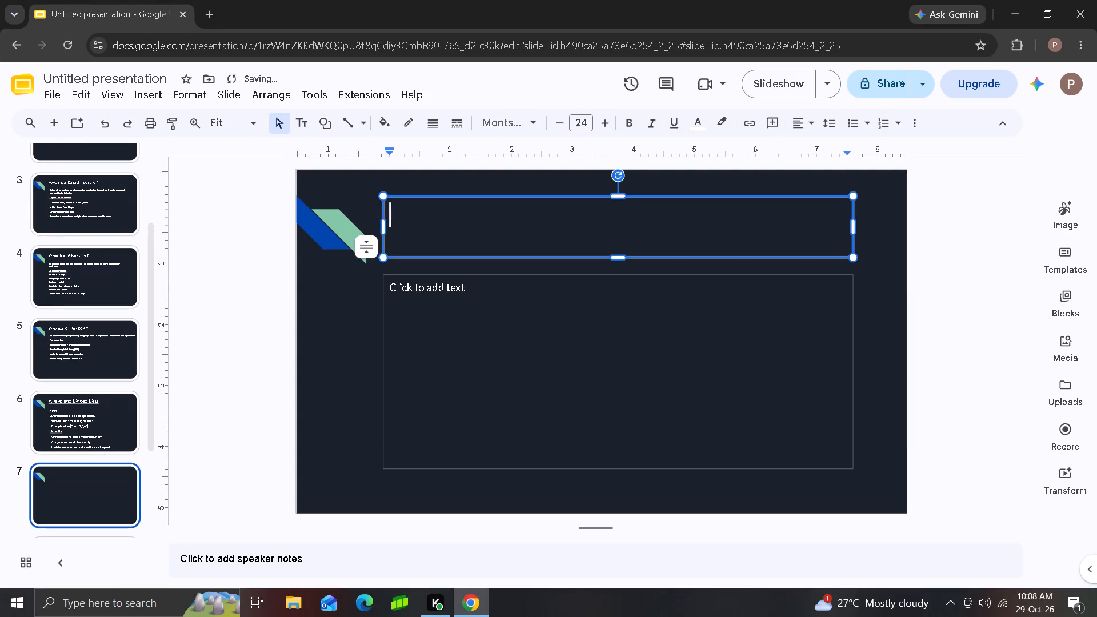
pyautogui.hotkey('shift', 's')
pyautogui.write('tack')
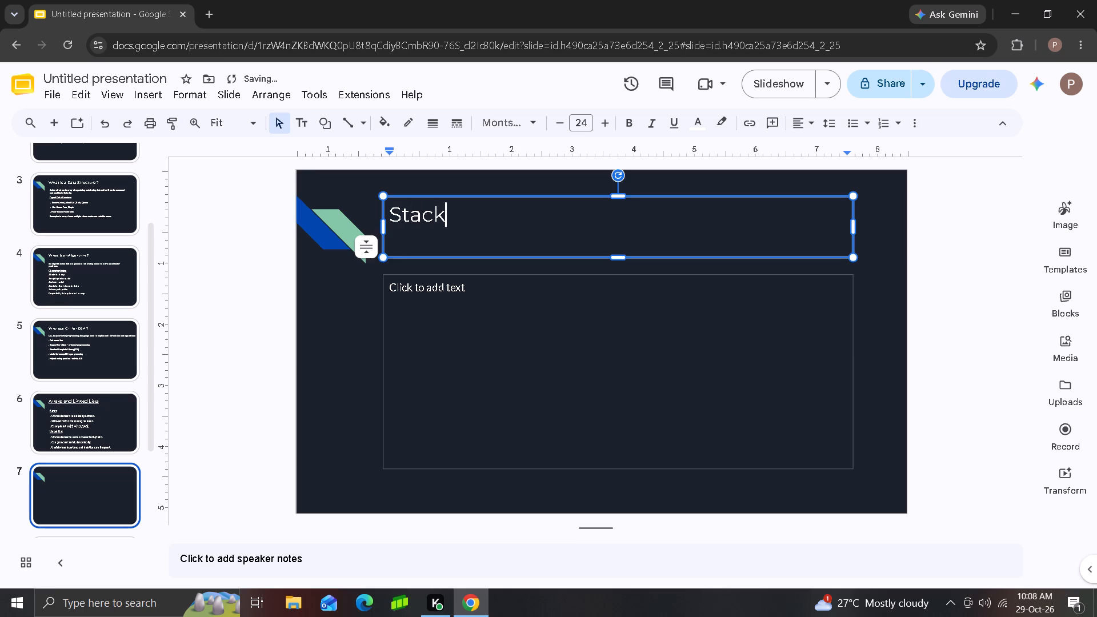
pyautogui.press('space')
pyautogui.write('and')
pyautogui.press('space')
pyautogui.write('Qu')
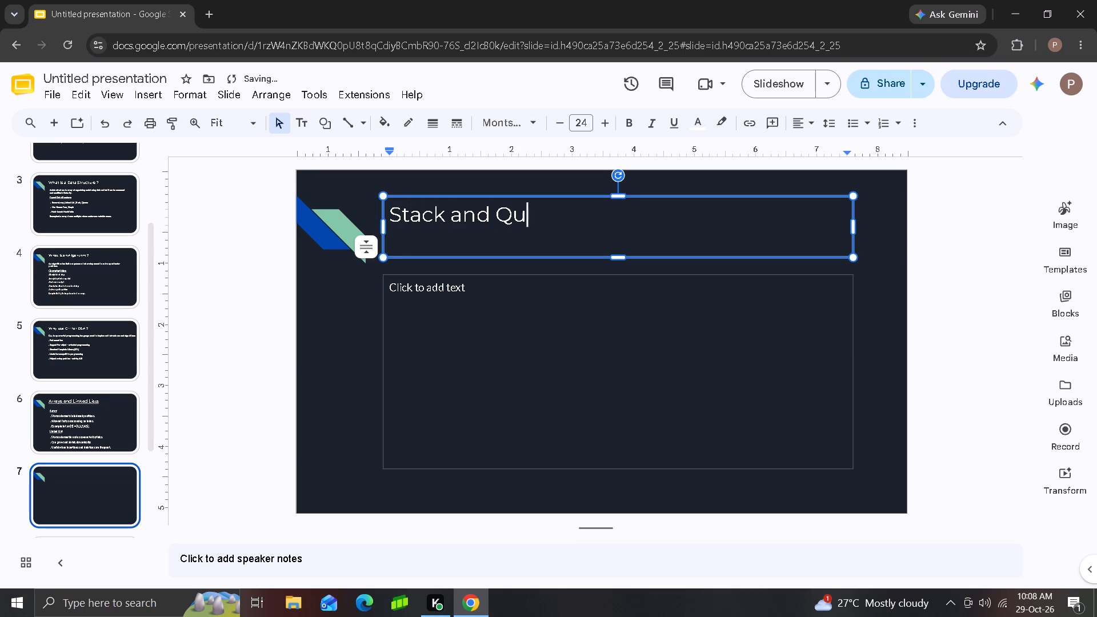
pyautogui.press('e')
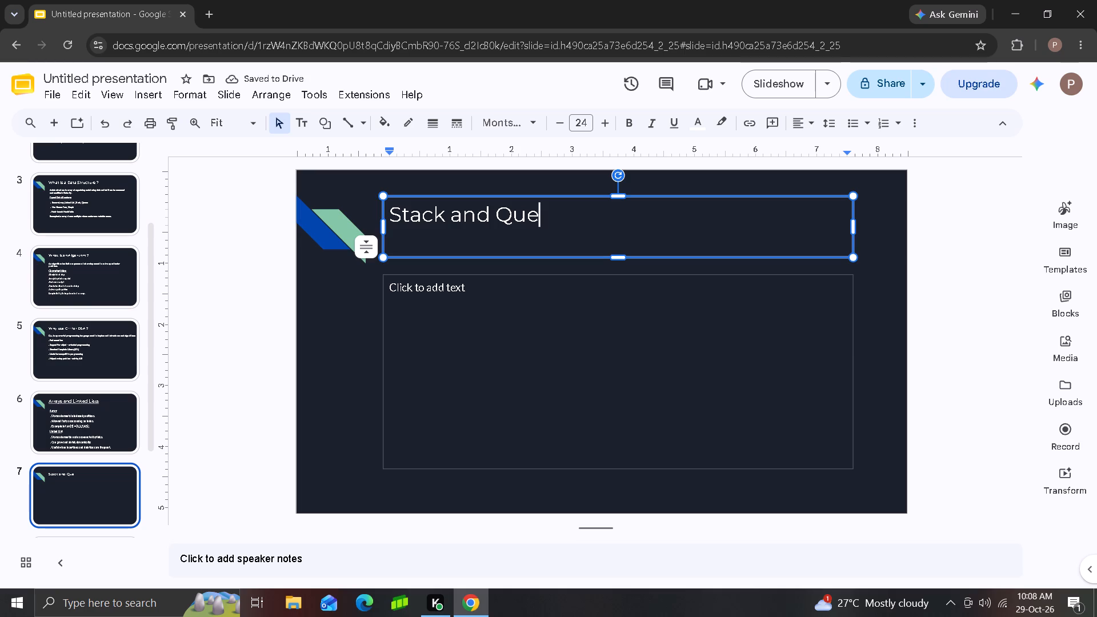
pyautogui.write('ue')
pyautogui.press('space')
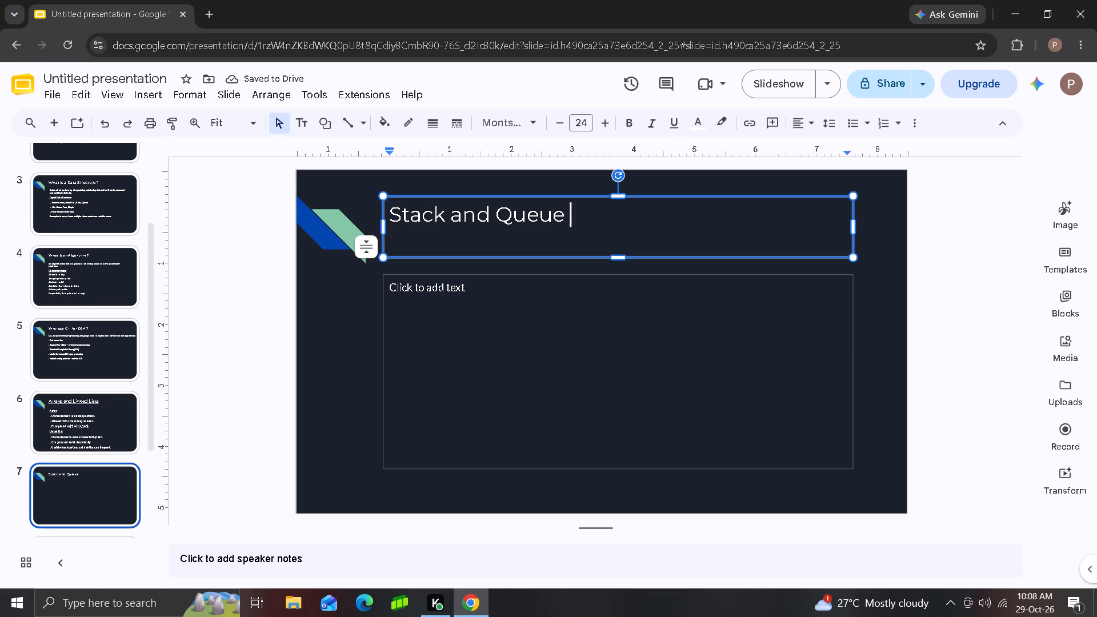
pyautogui.write('Stack')
pyautogui.press('space')
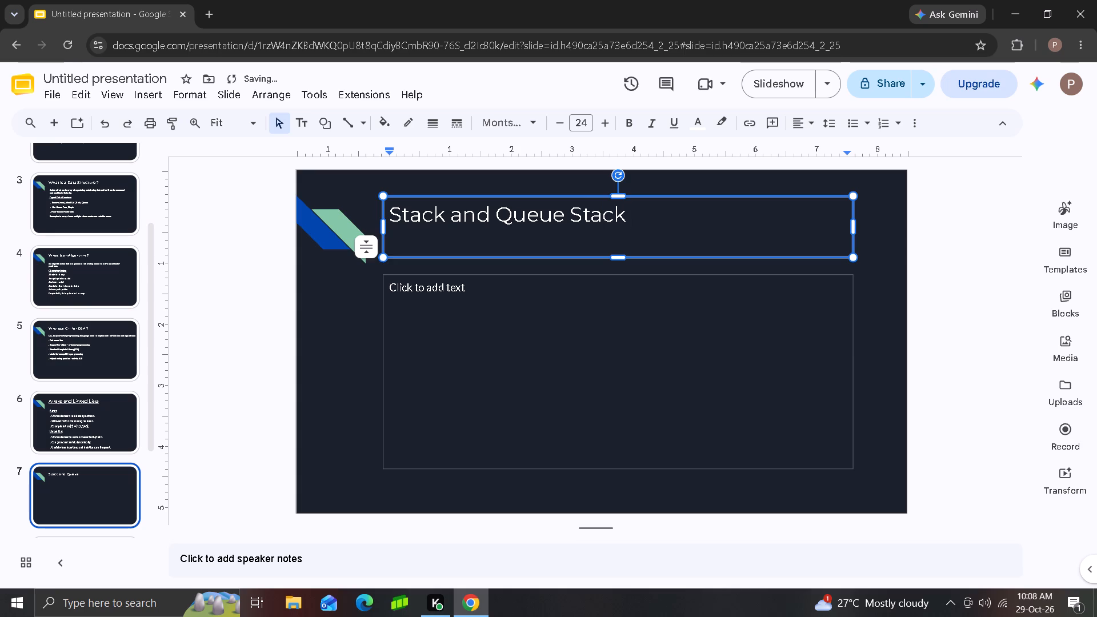
pyautogui.press('-')
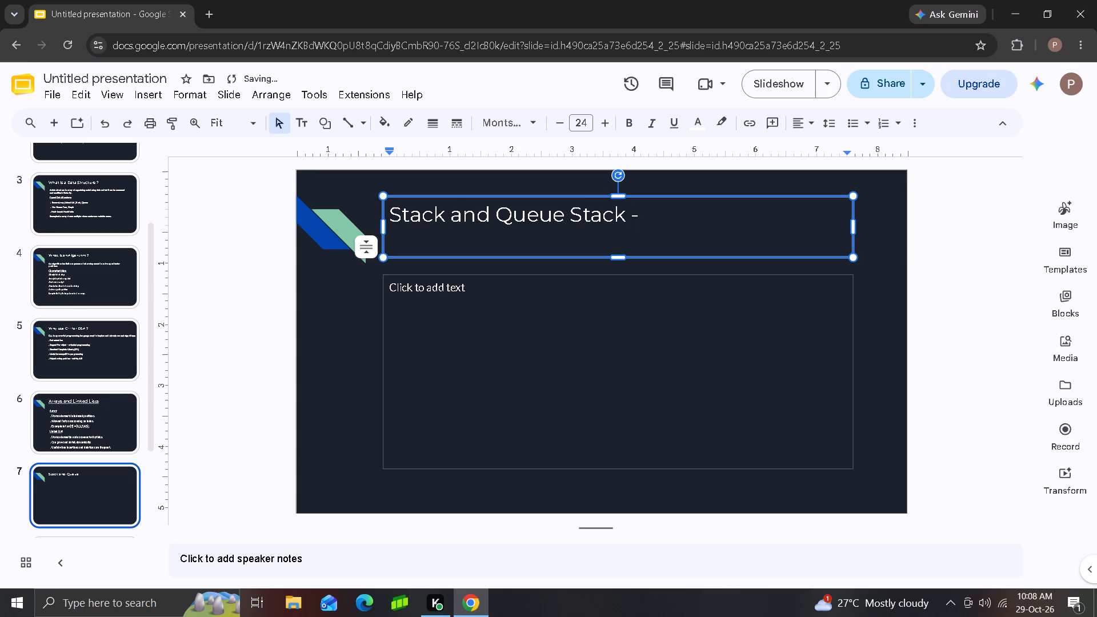
pyautogui.press('space')
pyautogui.write('Lifo')
pyautogui.press('BackSpace')
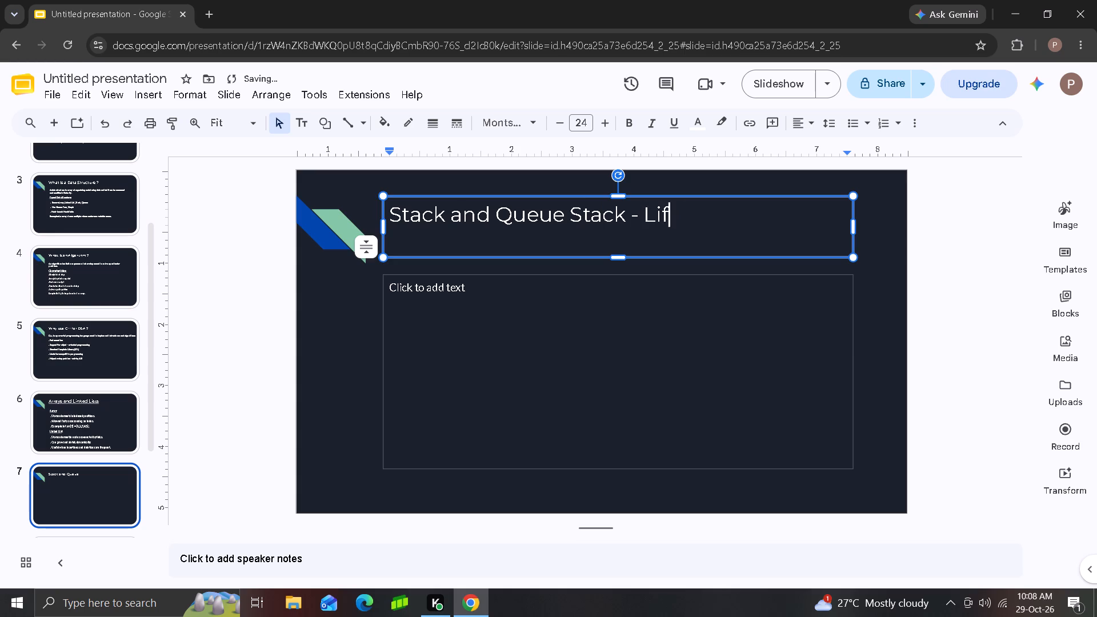
pyautogui.press('BackSpace')
pyautogui.press('BackSpace')
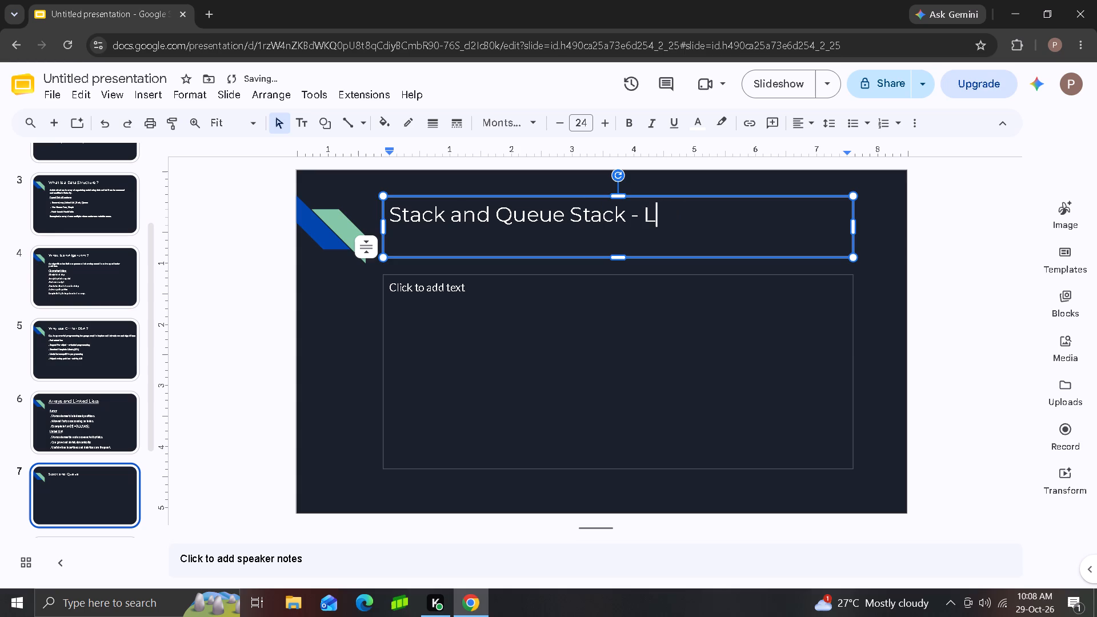
pyautogui.write('IFP')
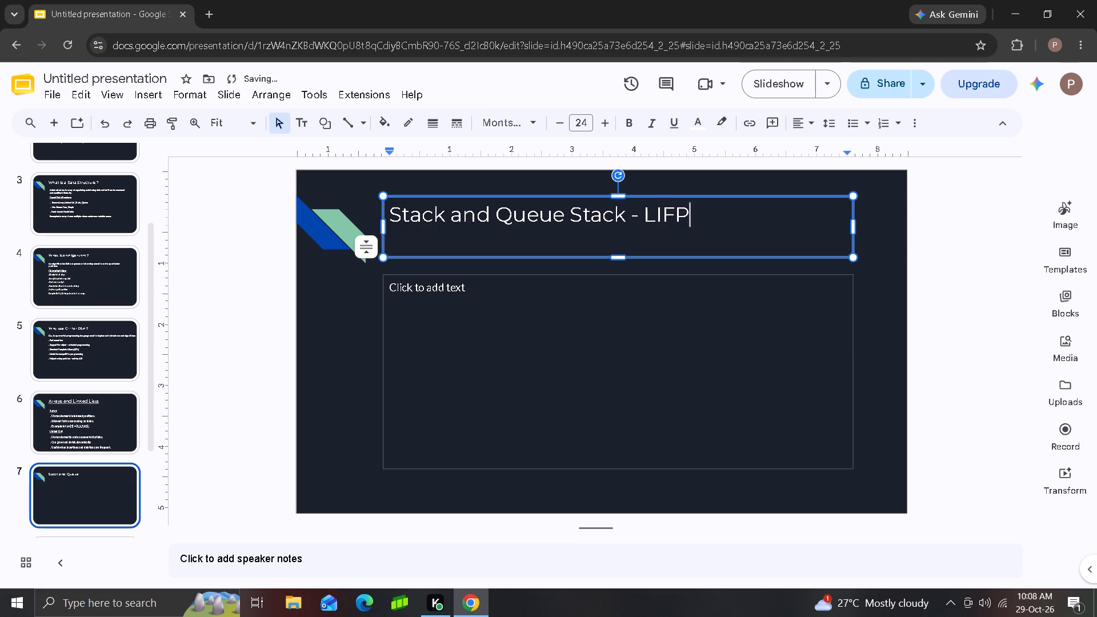
pyautogui.press('BackSpace')
# Look back through the earlier slides up to the title slide to review their content and formatting, and return to slide 7.
pyautogui.scroll(1, 536, 227)
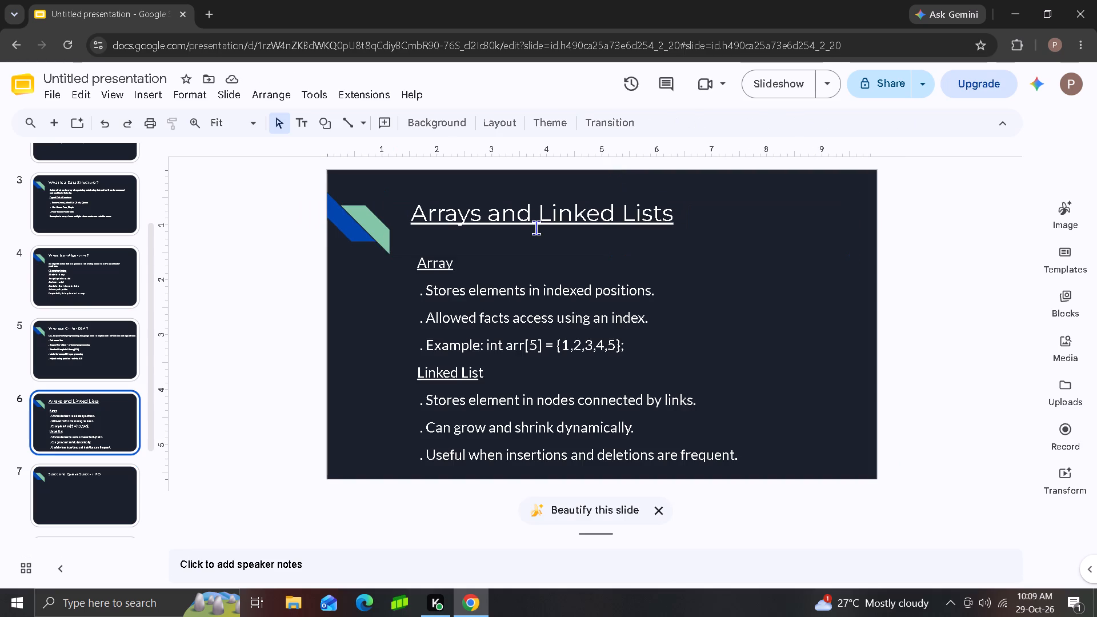
pyautogui.scroll(1, 475, 258)
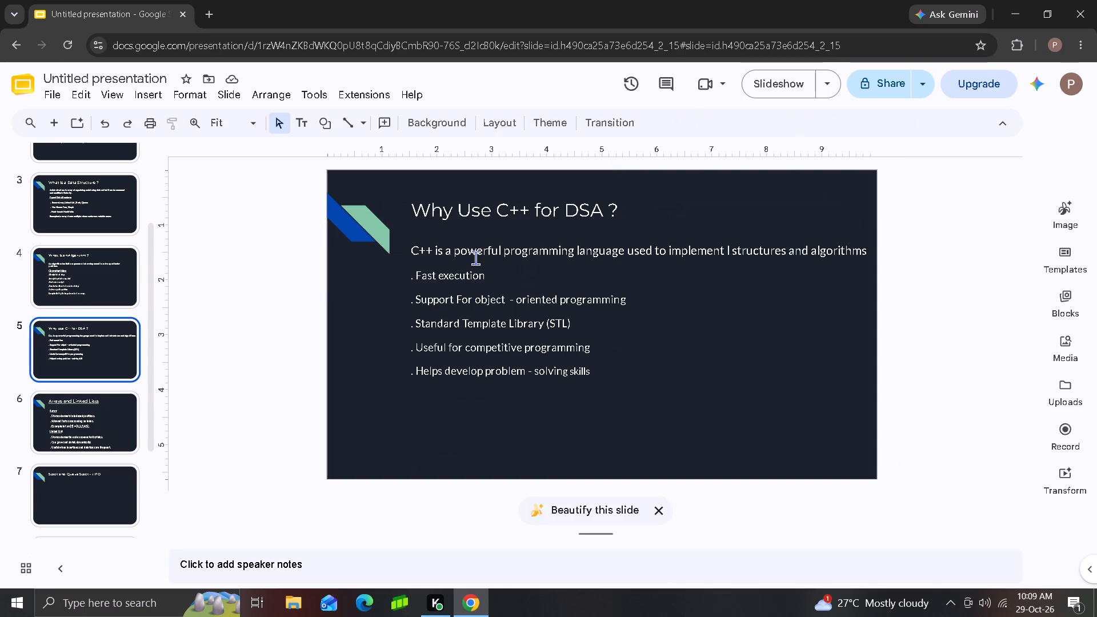
pyautogui.scroll(7, 475, 258)
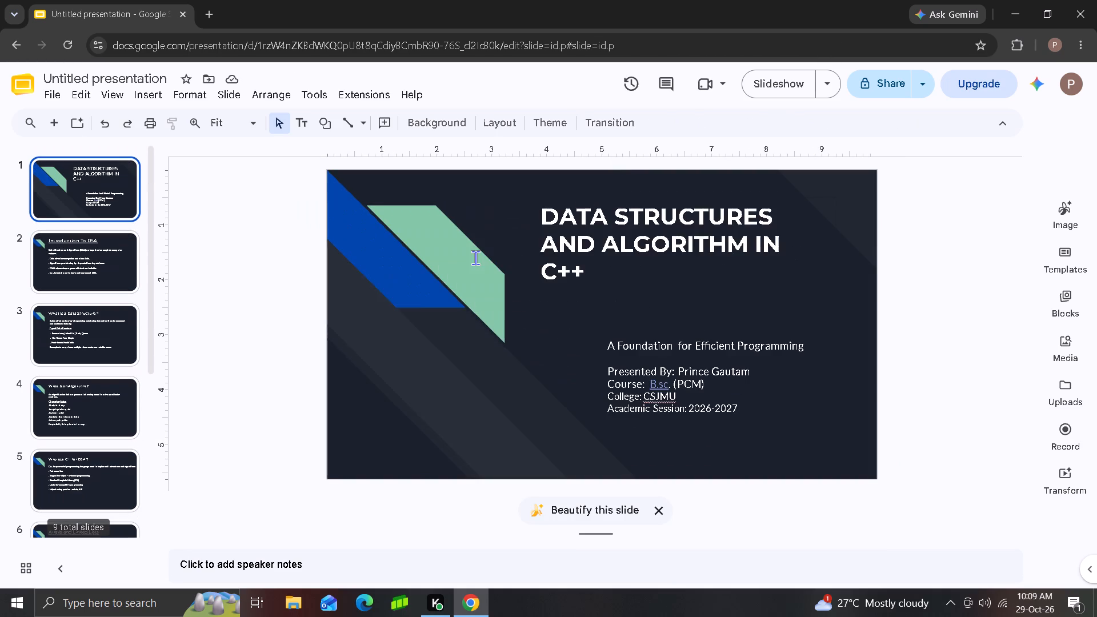
pyautogui.scroll(-1, 475, 258)
pyautogui.scroll(4, 475, 258)
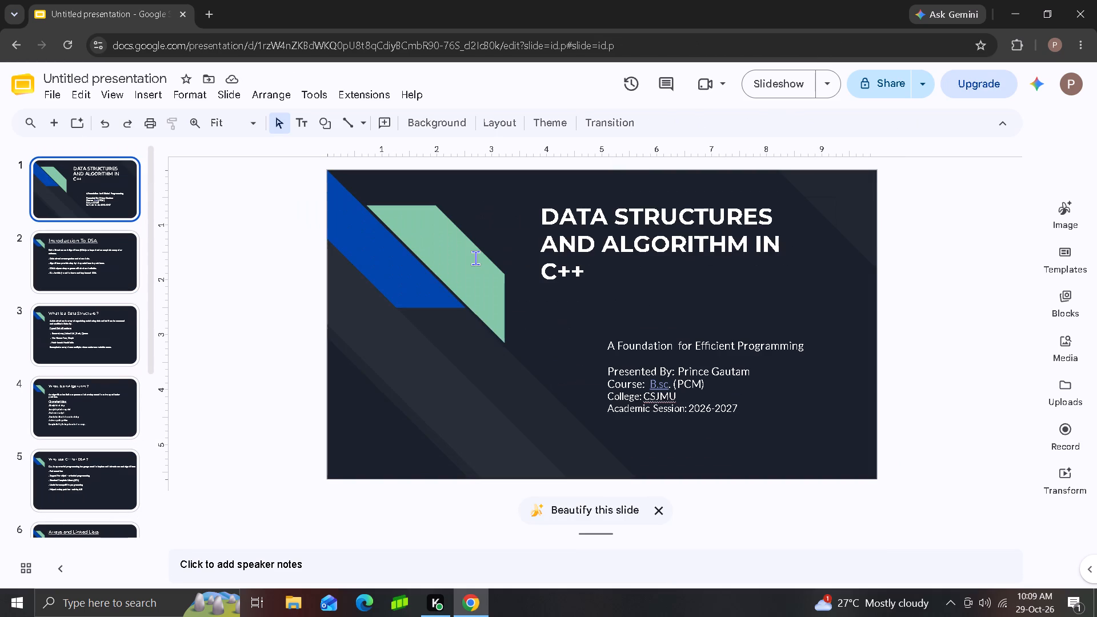
pyautogui.scroll(1, 475, 258)
pyautogui.scroll(-1, 475, 258)
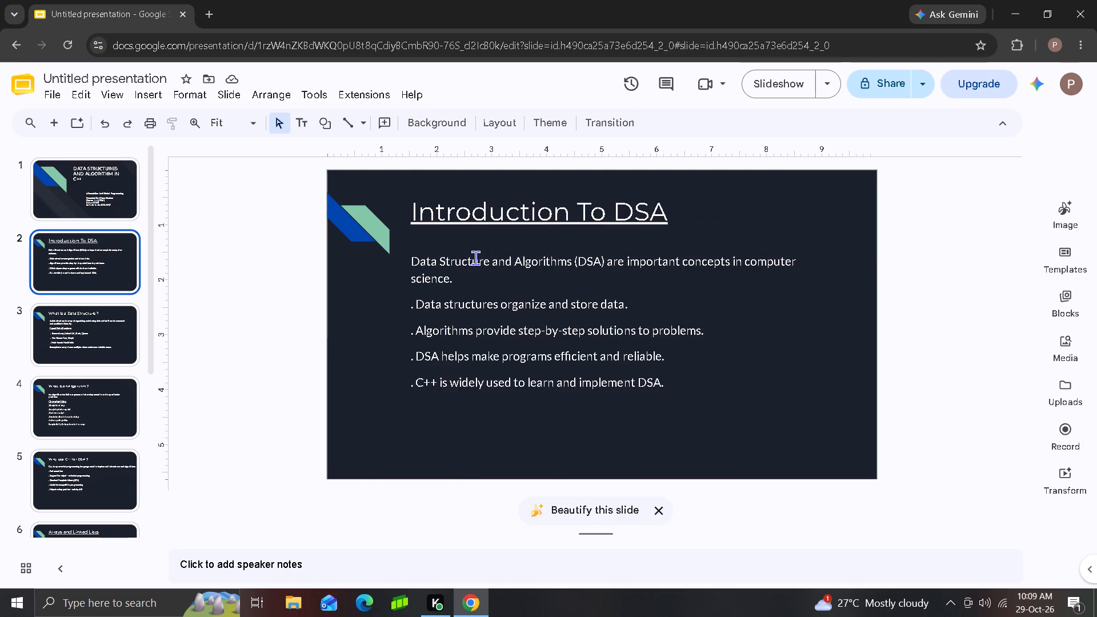
pyautogui.scroll(-2, 475, 258)
pyautogui.keyDown('ctrl'); pyautogui.scroll(1, 475, 252); pyautogui.keyUp('ctrl')
pyautogui.keyDown('ctrl'); pyautogui.scroll(-1, 475, 252); pyautogui.keyUp('ctrl')
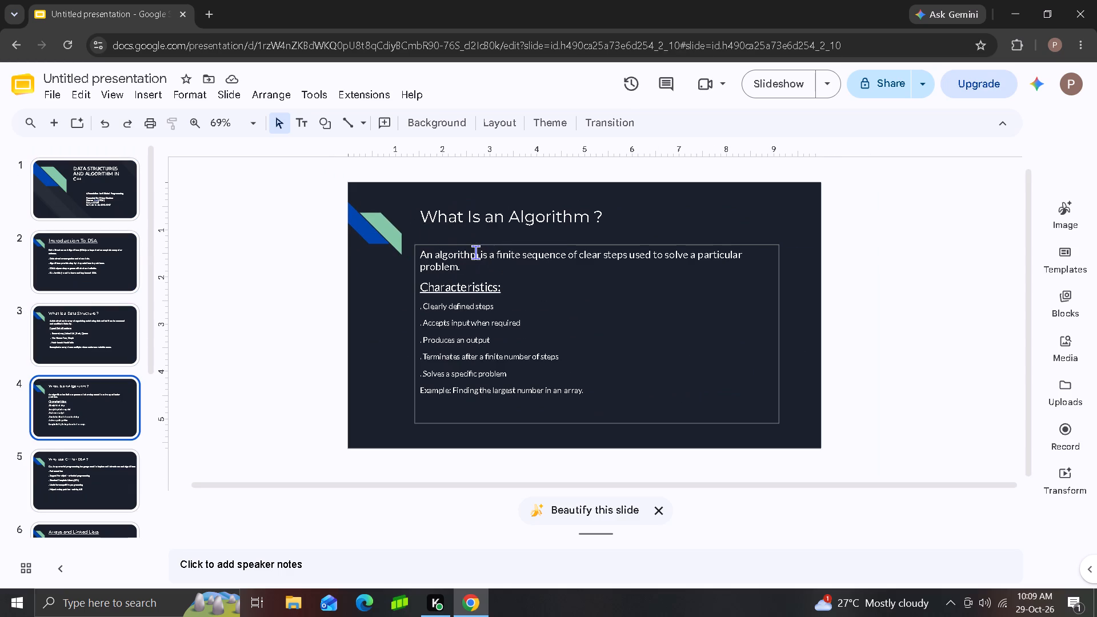
pyautogui.keyDown('ctrl'); pyautogui.scroll(1, 475, 252); pyautogui.keyUp('ctrl')
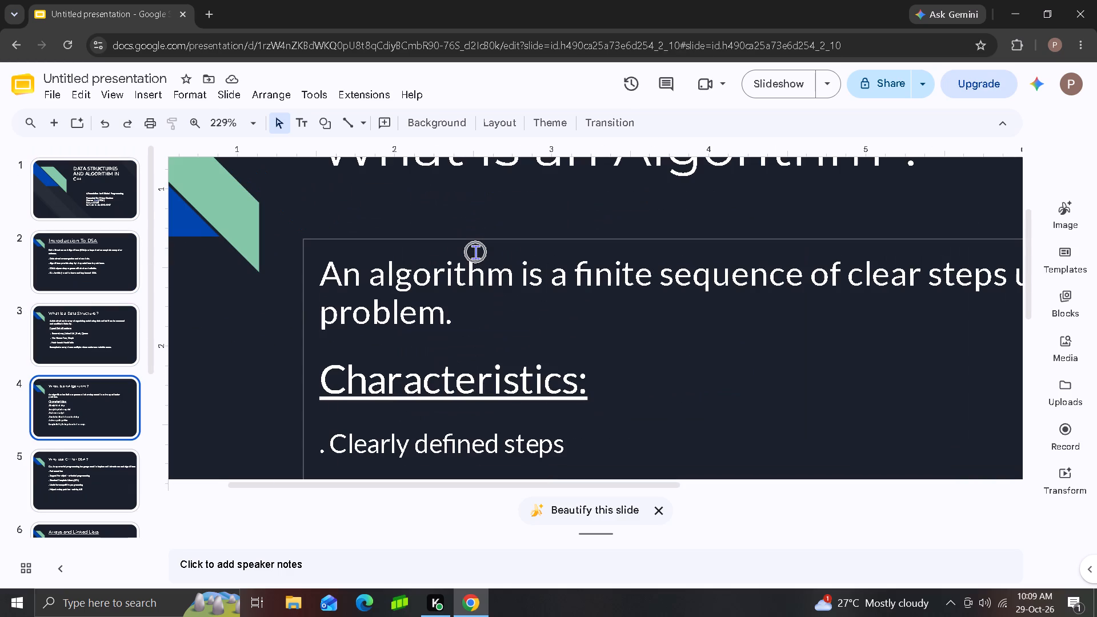
pyautogui.keyDown('ctrl'); pyautogui.scroll(-4, 475, 252); pyautogui.keyUp('ctrl')
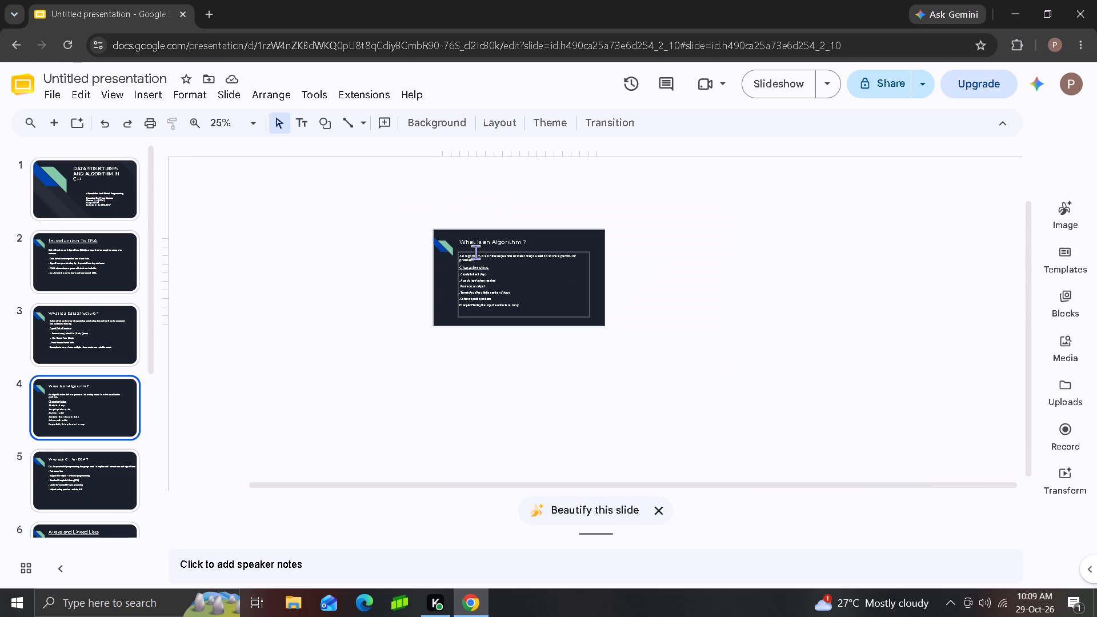
pyautogui.click(226, 115)
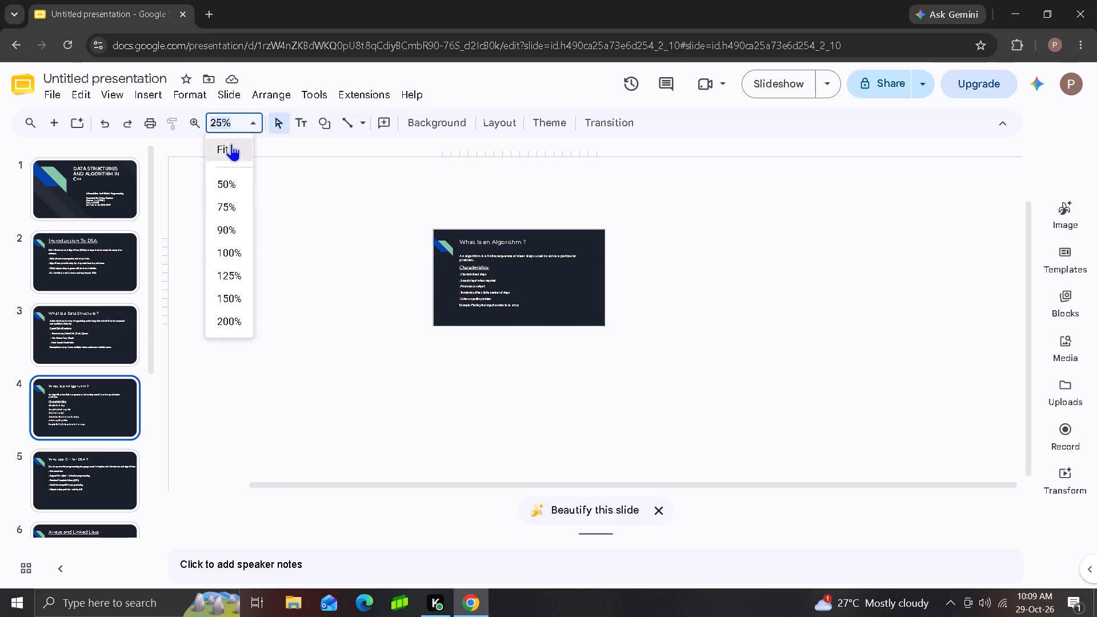
pyautogui.click(231, 160)
pyautogui.scroll(-1, 318, 308)
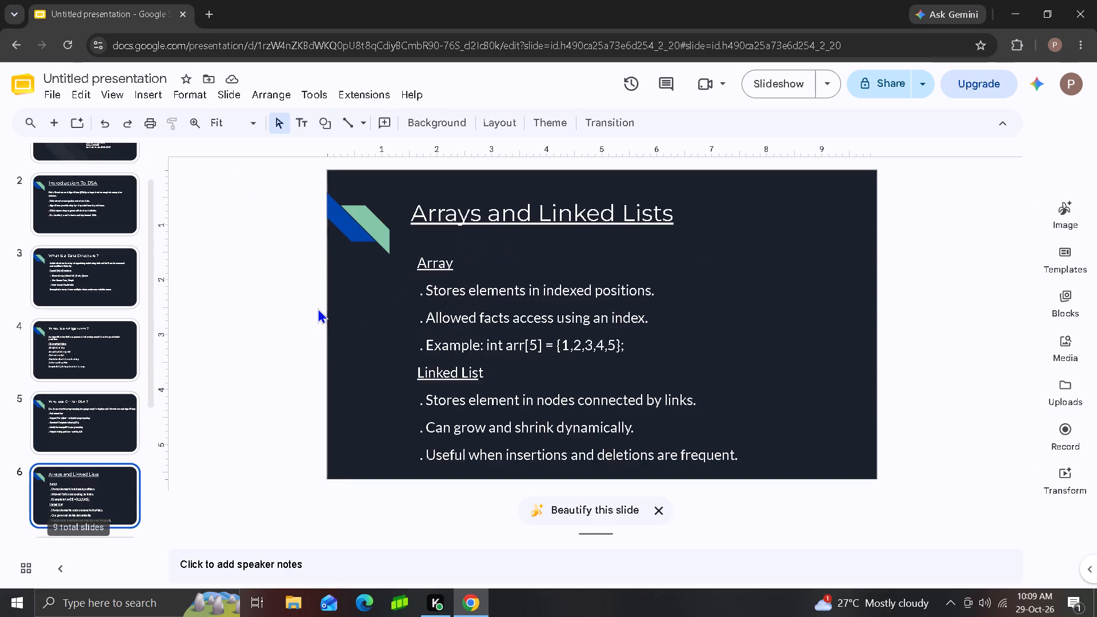
pyautogui.scroll(-2, 318, 308)
pyautogui.scroll(1, 318, 308)
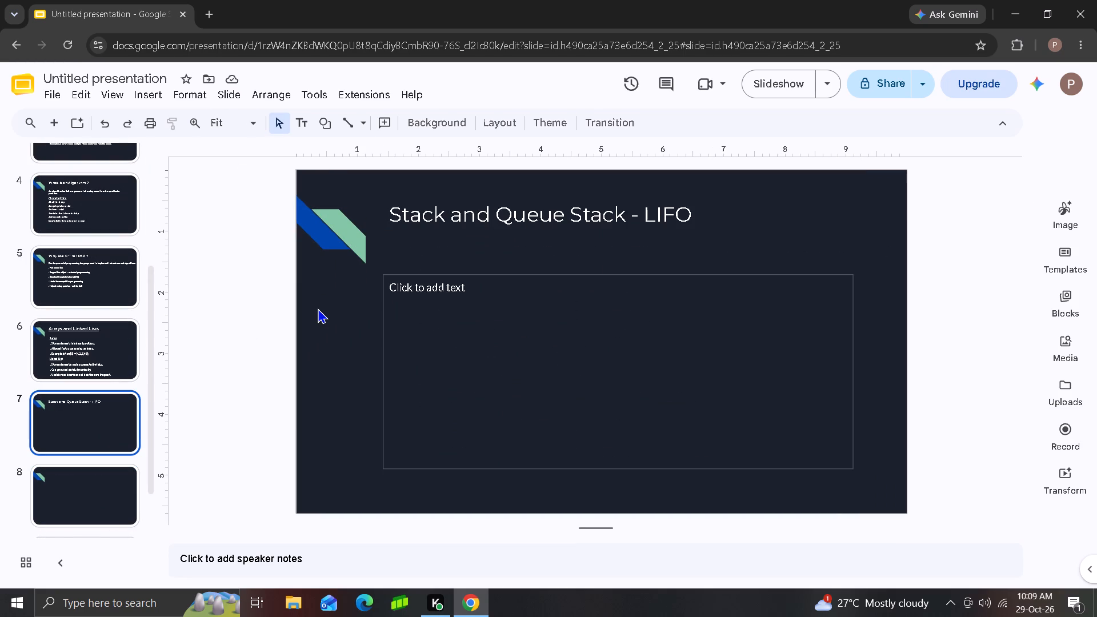
pyautogui.scroll(1, 318, 308)
# Move the empty body text box up closer to the title and nudge the title box slightly upward.
pyautogui.click(458, 314)
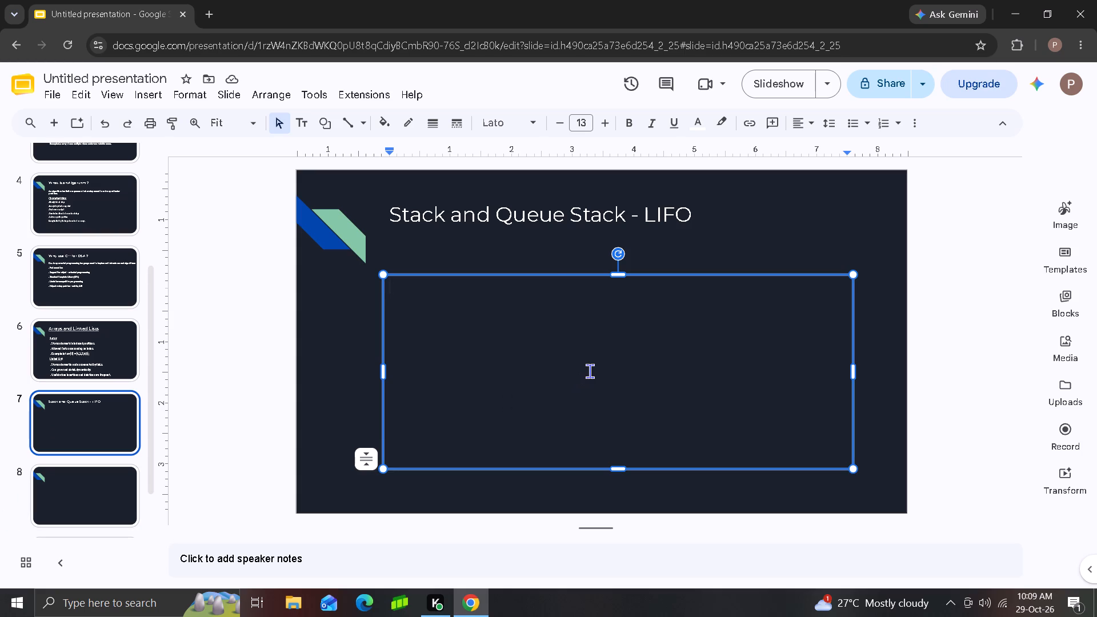
pyautogui.moveTo(565, 271); pyautogui.dragTo(565, 253)
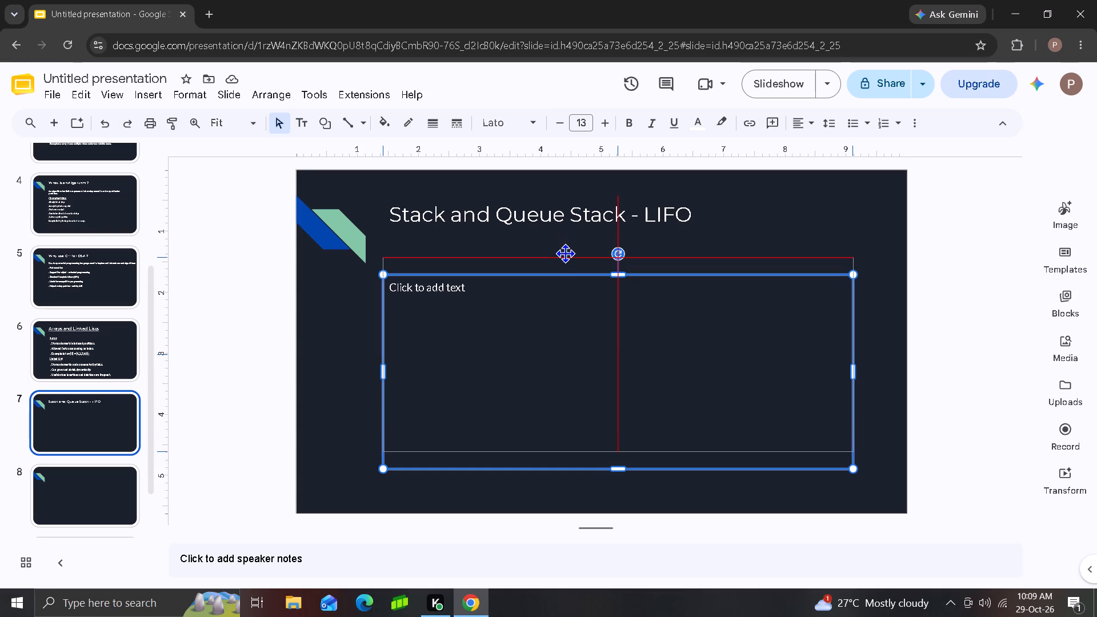
pyautogui.moveTo(565, 253); pyautogui.dragTo(565, 260)
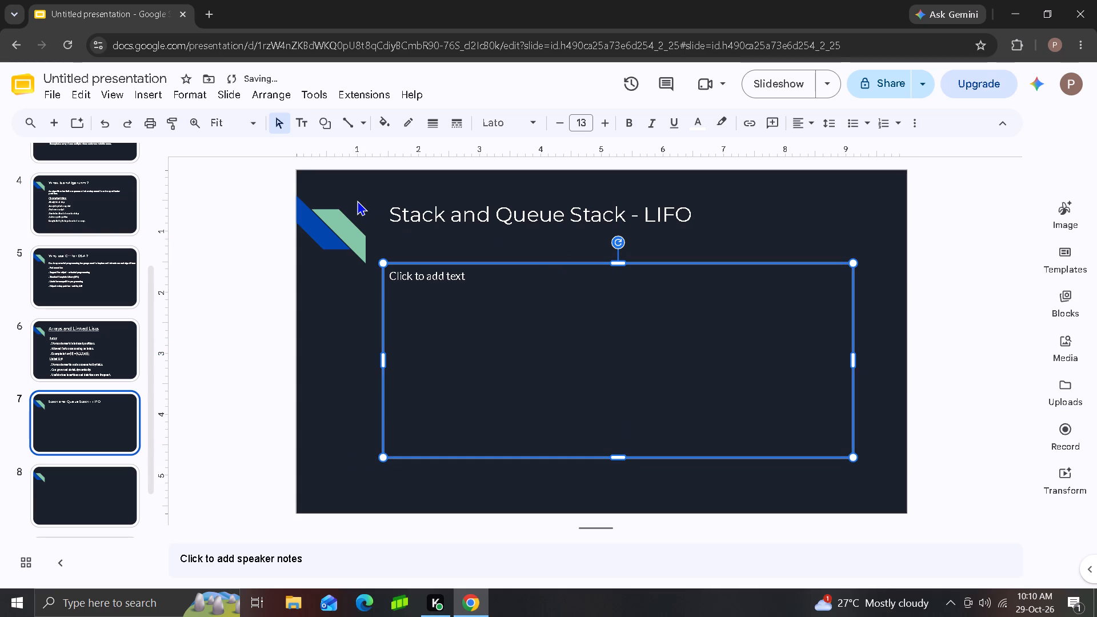
pyautogui.click(385, 202)
pyautogui.click(385, 202)
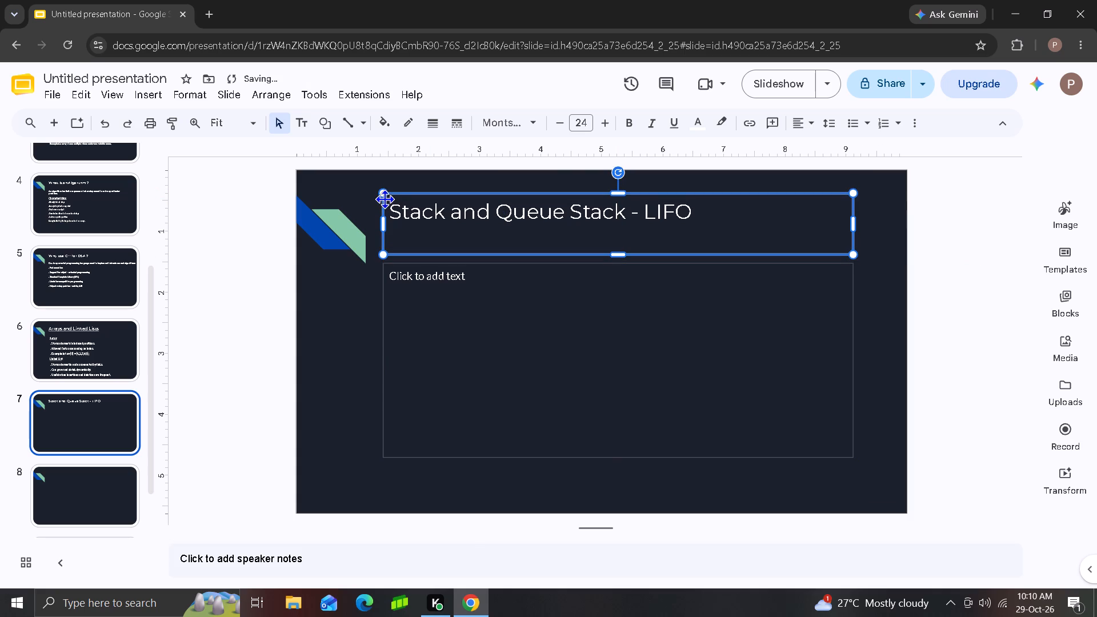
# Set the font size of the whole title "Stack and Queue Stack - LIFO" to 26.
pyautogui.click(420, 210)
pyautogui.click(390, 211)
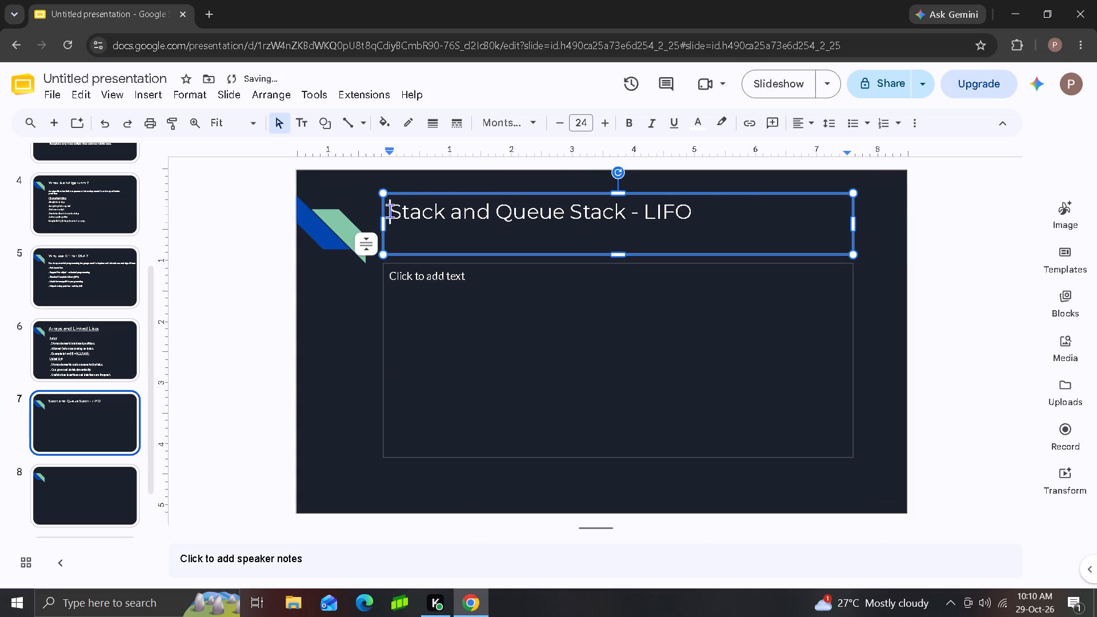
pyautogui.moveTo(390, 211); pyautogui.dragTo(744, 197)
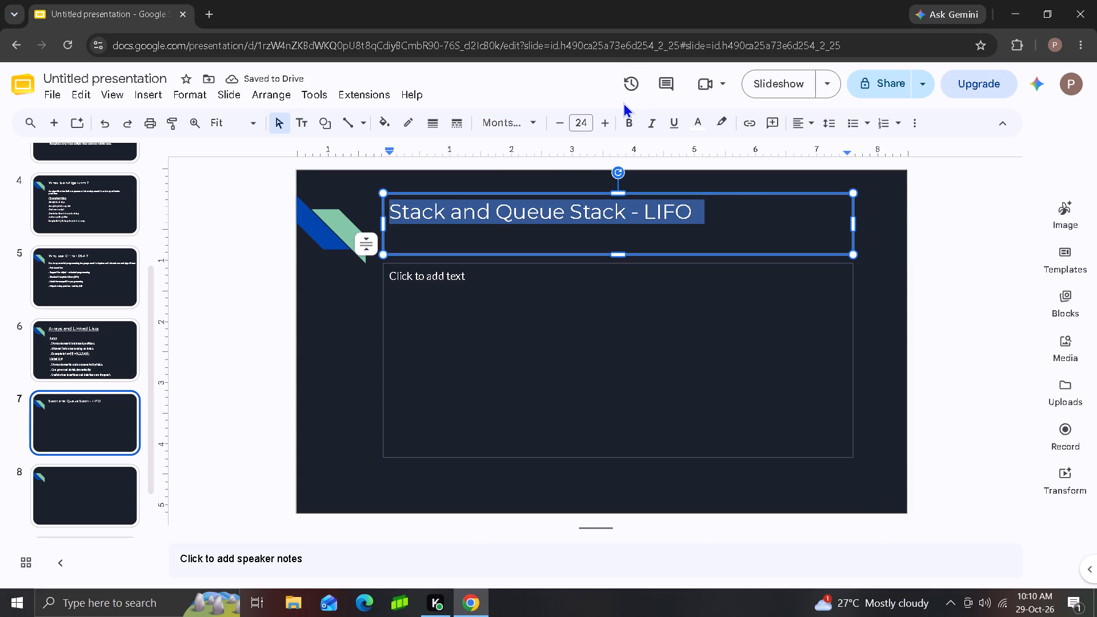
pyautogui.click(600, 116)
pyautogui.click(600, 116)
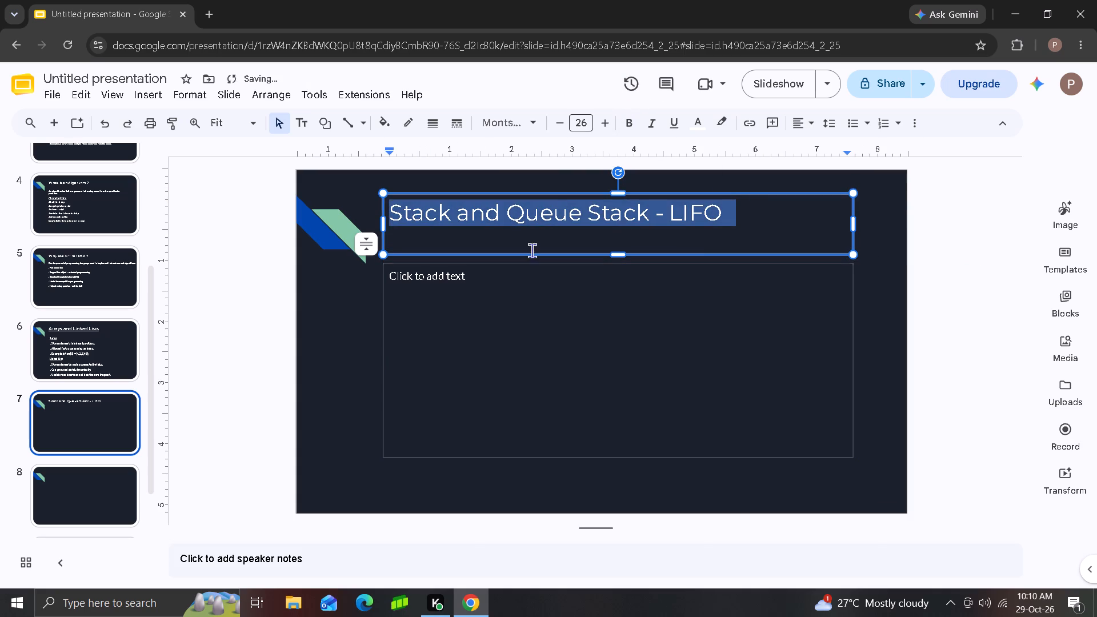
# Move the empty body text box slightly further up, to just beneath the title.
pyautogui.click(491, 308)
pyautogui.click(431, 290)
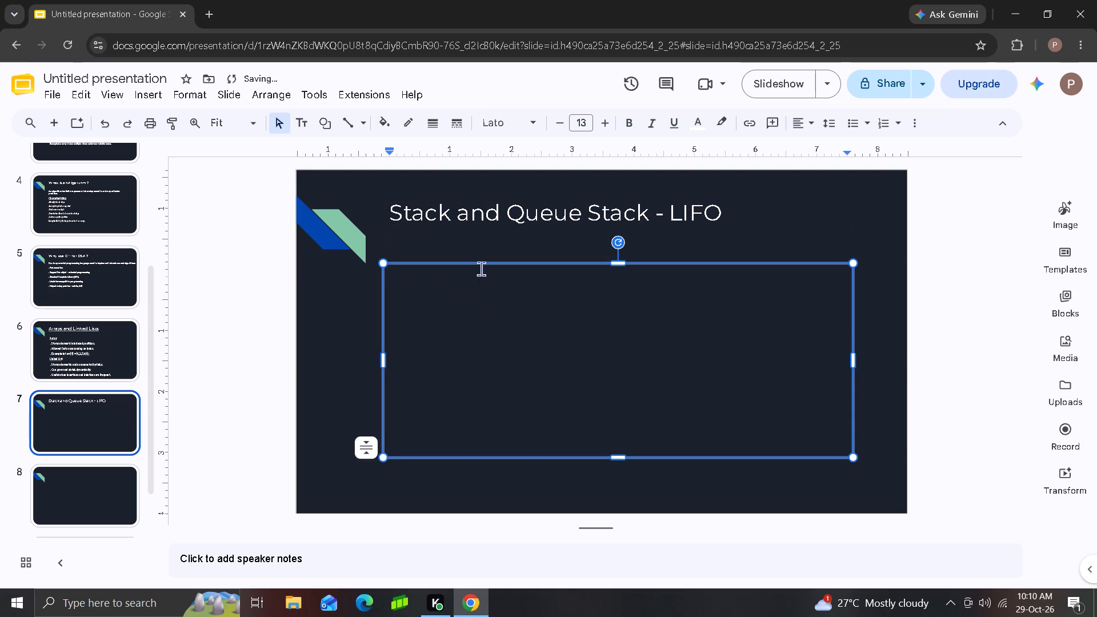
pyautogui.moveTo(470, 261); pyautogui.dragTo(468, 251)
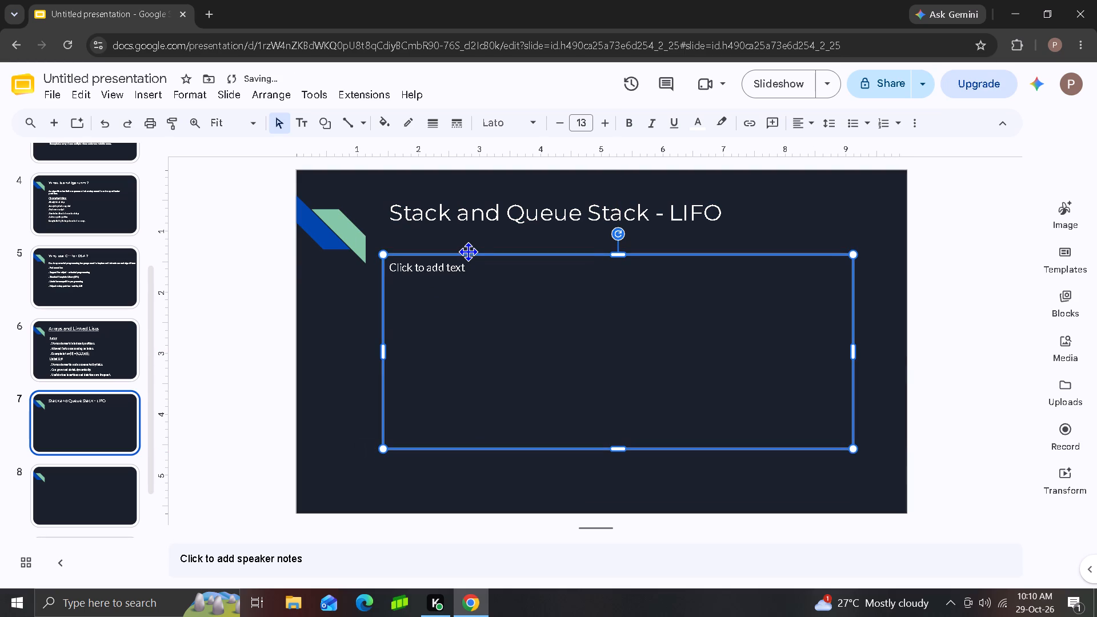
# Underline the whole title "Stack and Queue Stack - LIFO" and place the text cursor in the empty body text box.
pyautogui.moveTo(393, 208); pyautogui.dragTo(505, 207)
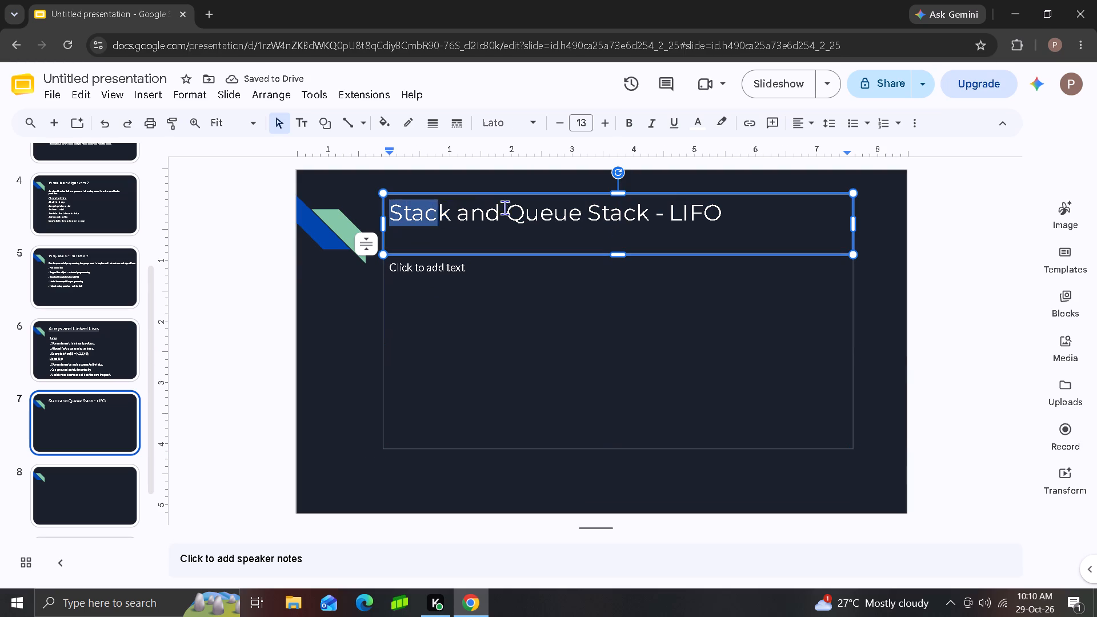
pyautogui.moveTo(505, 207); pyautogui.dragTo(796, 201)
pyautogui.hotkey('ctrl', 'u')
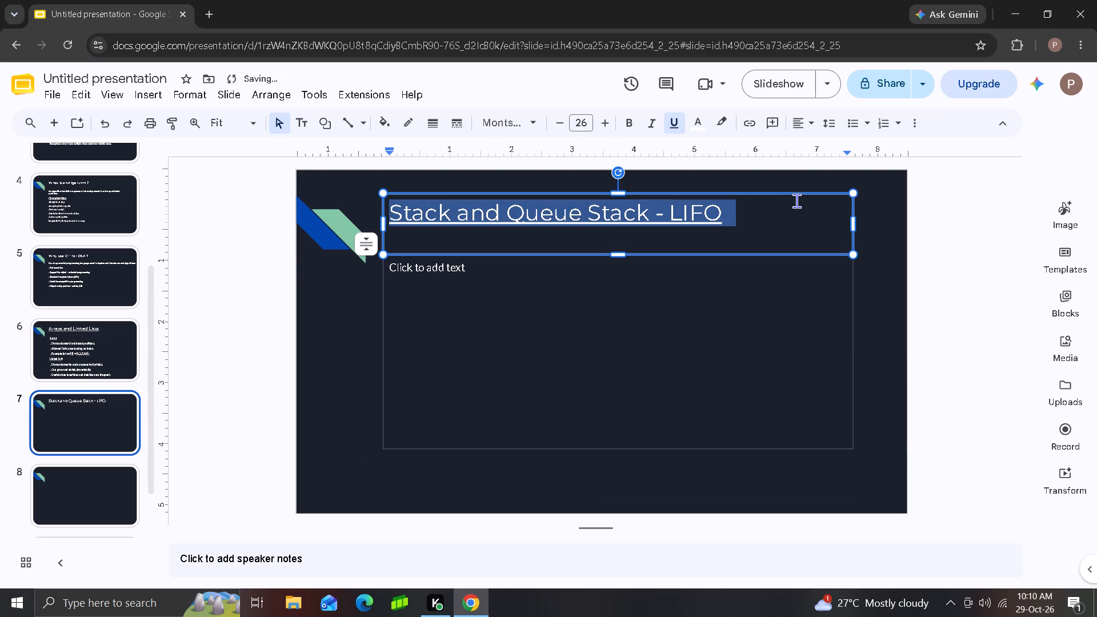
pyautogui.click(525, 299)
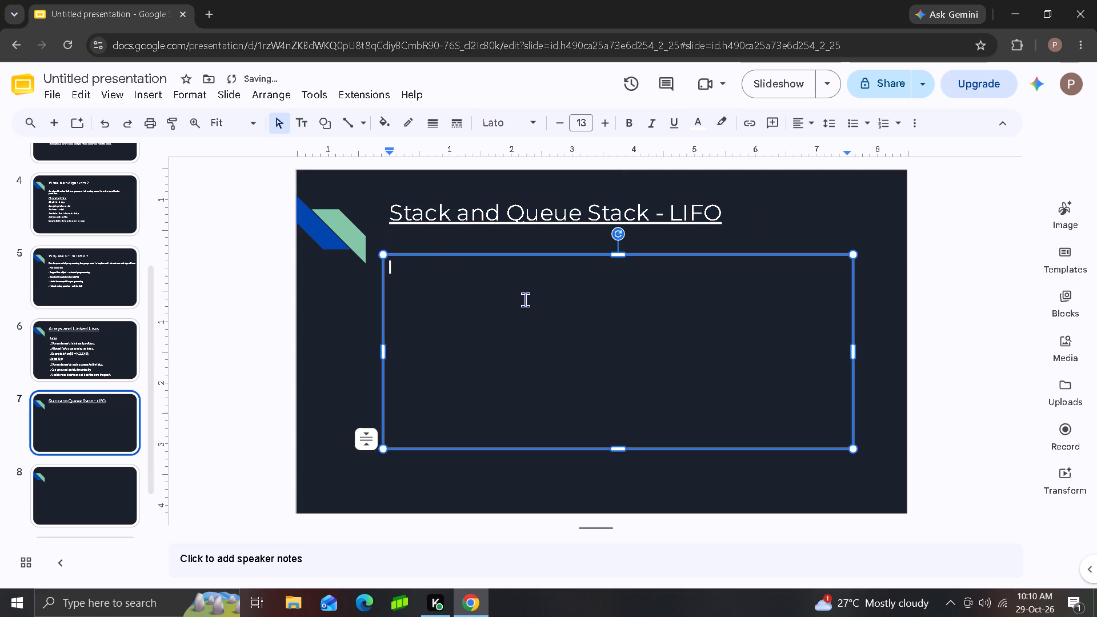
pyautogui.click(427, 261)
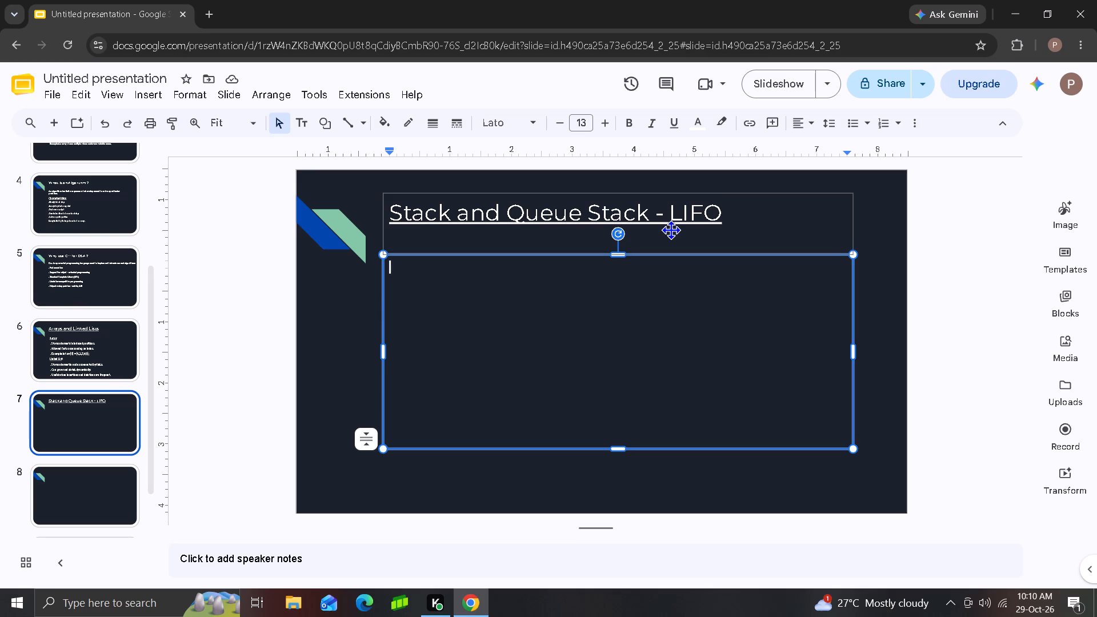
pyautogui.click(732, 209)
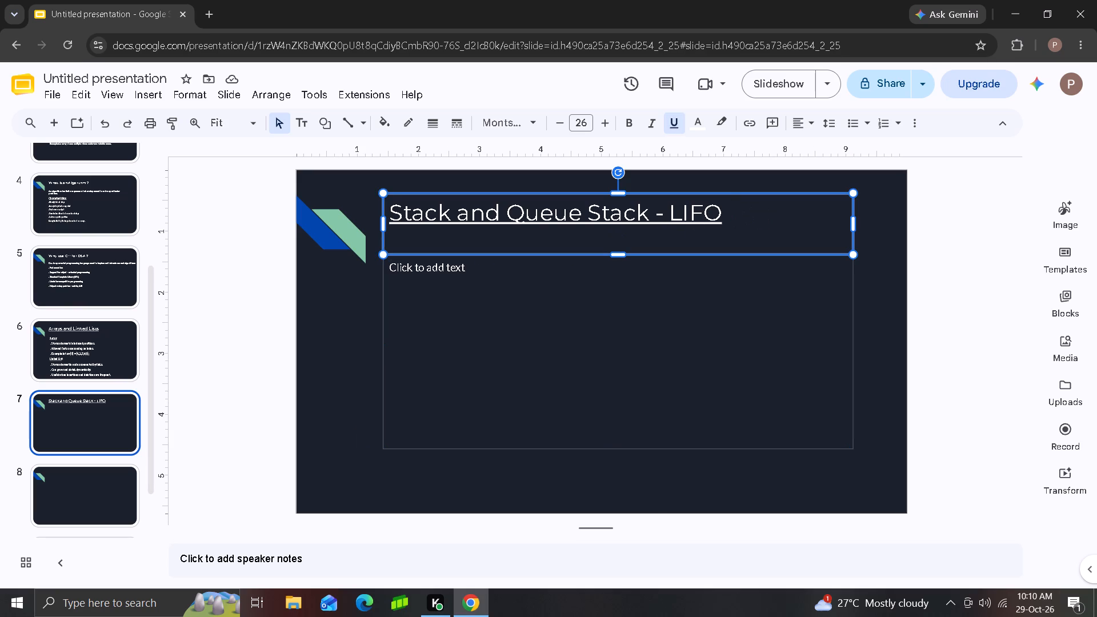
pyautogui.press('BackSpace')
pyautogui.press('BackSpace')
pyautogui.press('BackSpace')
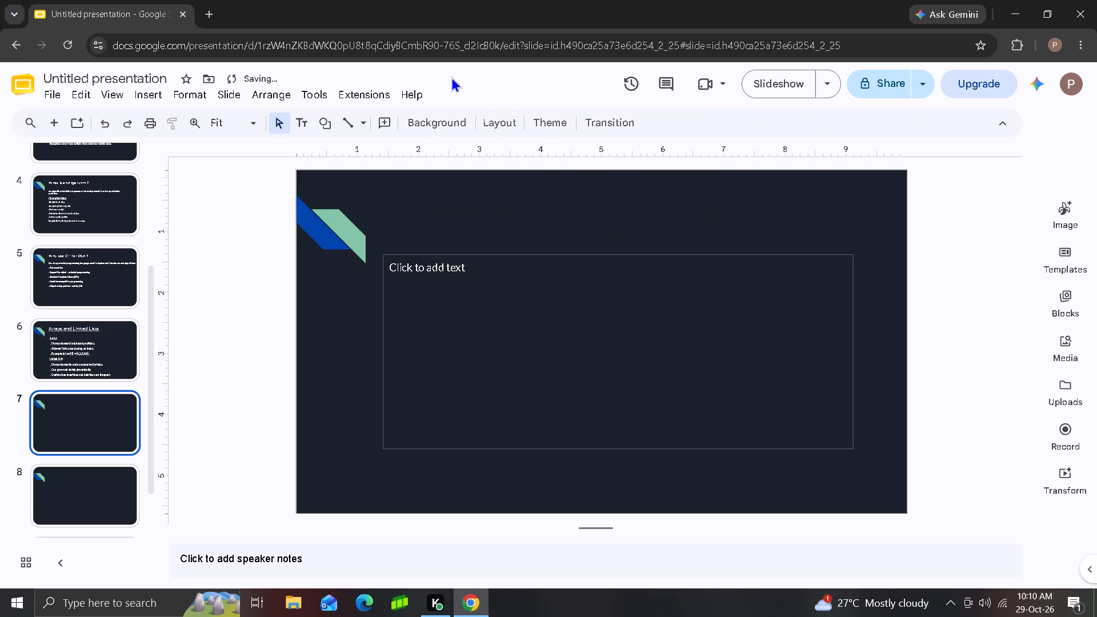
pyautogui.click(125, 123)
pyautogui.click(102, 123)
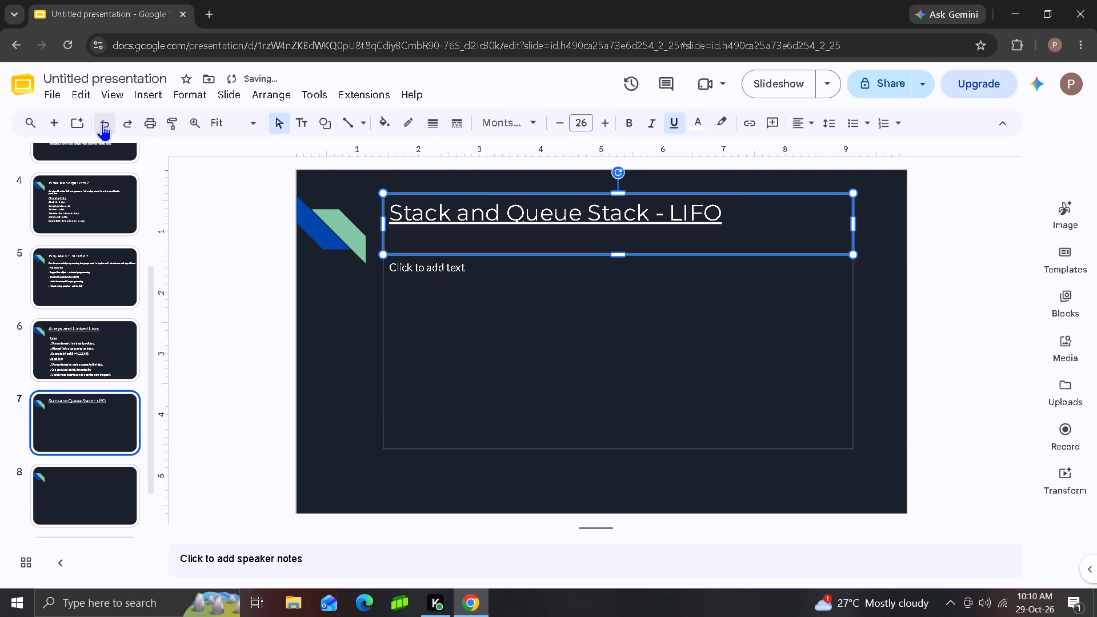
# Undo the underline on the slide title.
pyautogui.click(102, 123)
# Remove "Stack - LIFO" from the end of the slide title so it reads "Stack and Queue".
pyautogui.click(748, 206)
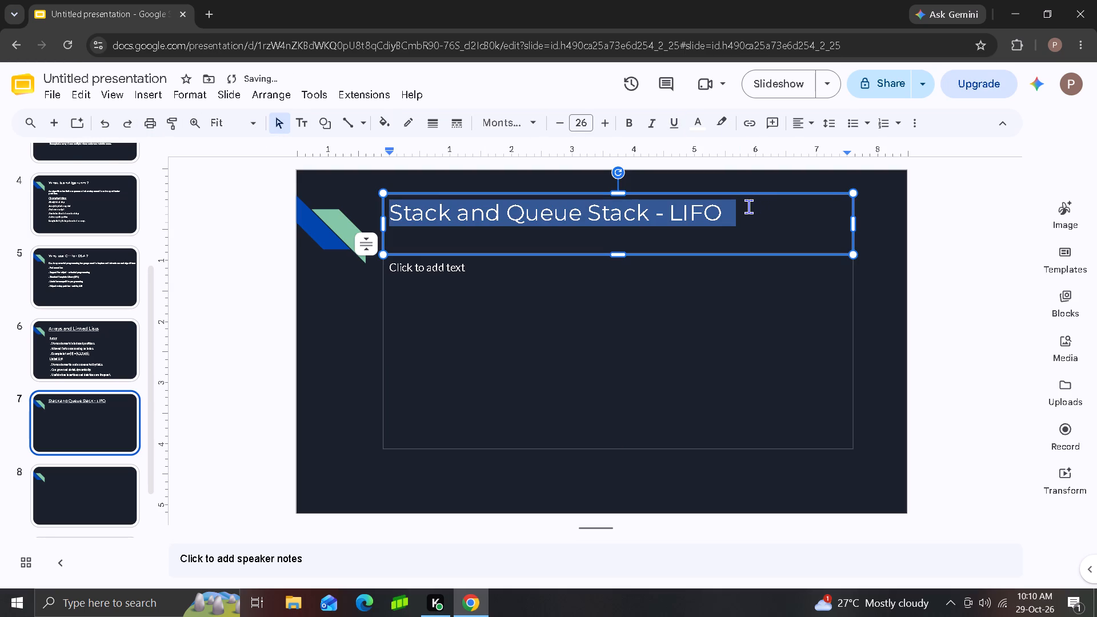
pyautogui.press('BackSpace')
pyautogui.press('BackSpace')
pyautogui.press('BackSpace')
pyautogui.press('BackSpace')
pyautogui.press('BackSpace')
pyautogui.press('BackSpace')
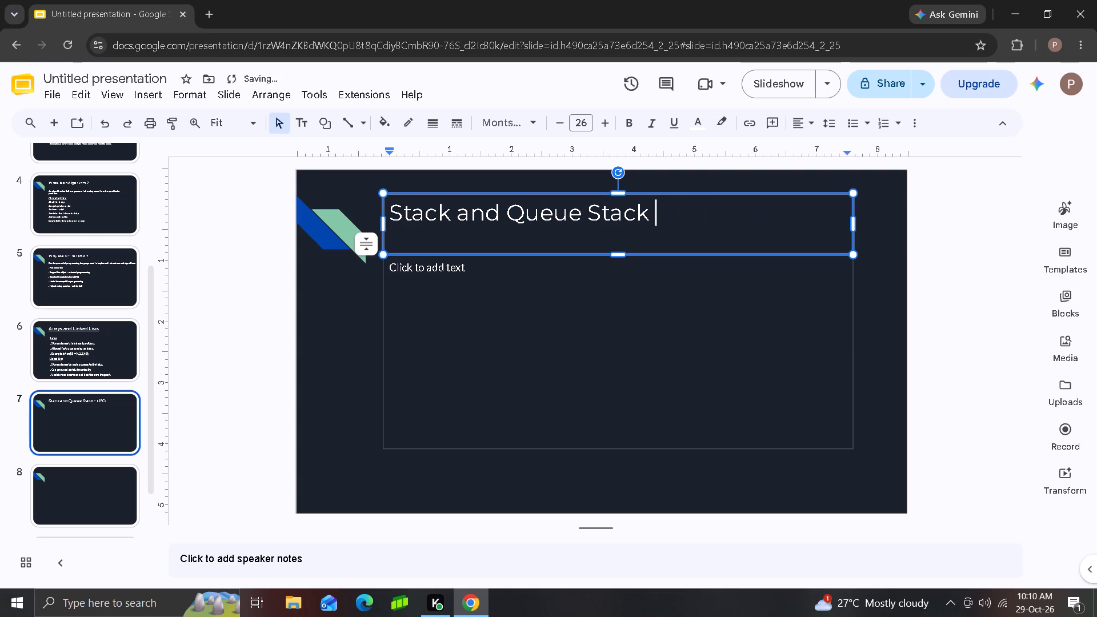
pyautogui.press('BackSpace')
pyautogui.press('BackSpace')
pyautogui.press('BackSpace')
pyautogui.press('BackSpace')
pyautogui.press('BackSpace')
pyautogui.press('BackSpace')
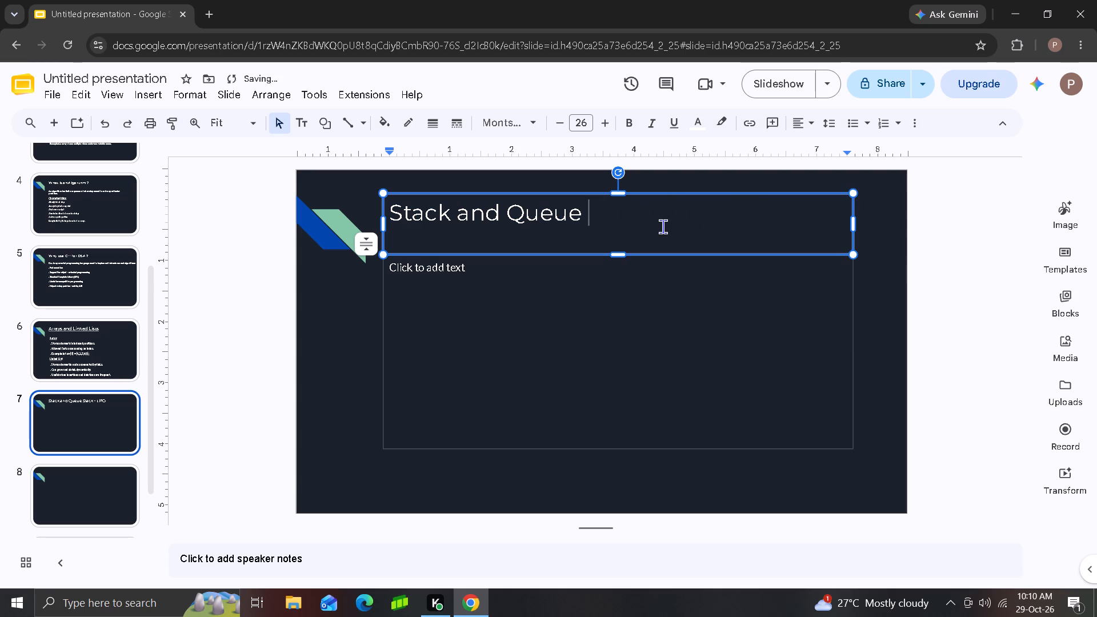
# Start the empty body text box with the word "Stack".
pyautogui.click(405, 273)
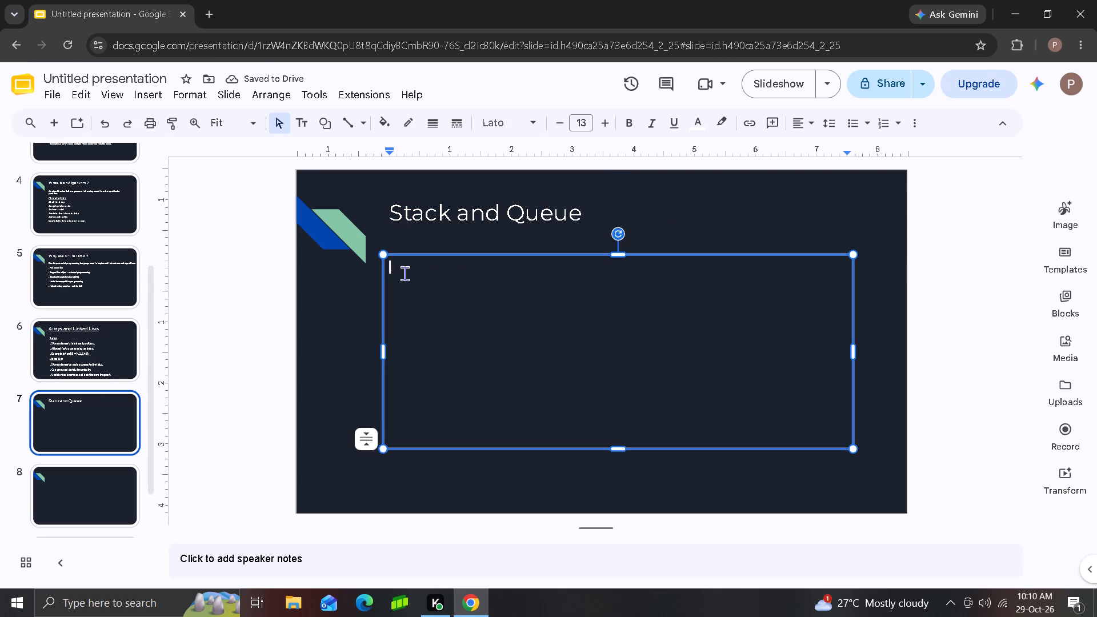
pyautogui.write('Stack')
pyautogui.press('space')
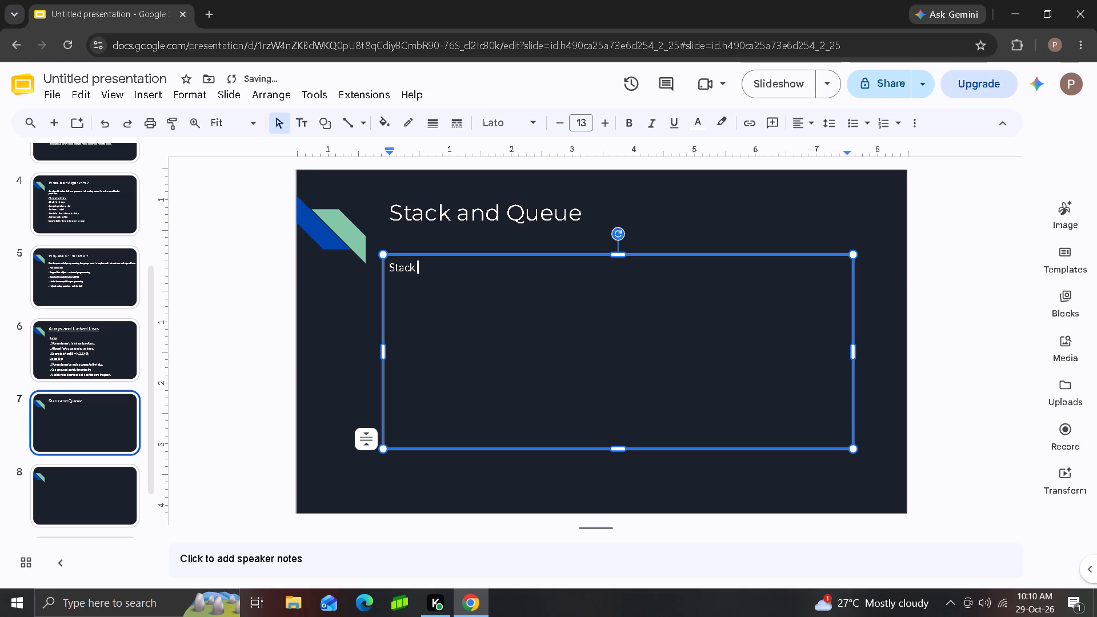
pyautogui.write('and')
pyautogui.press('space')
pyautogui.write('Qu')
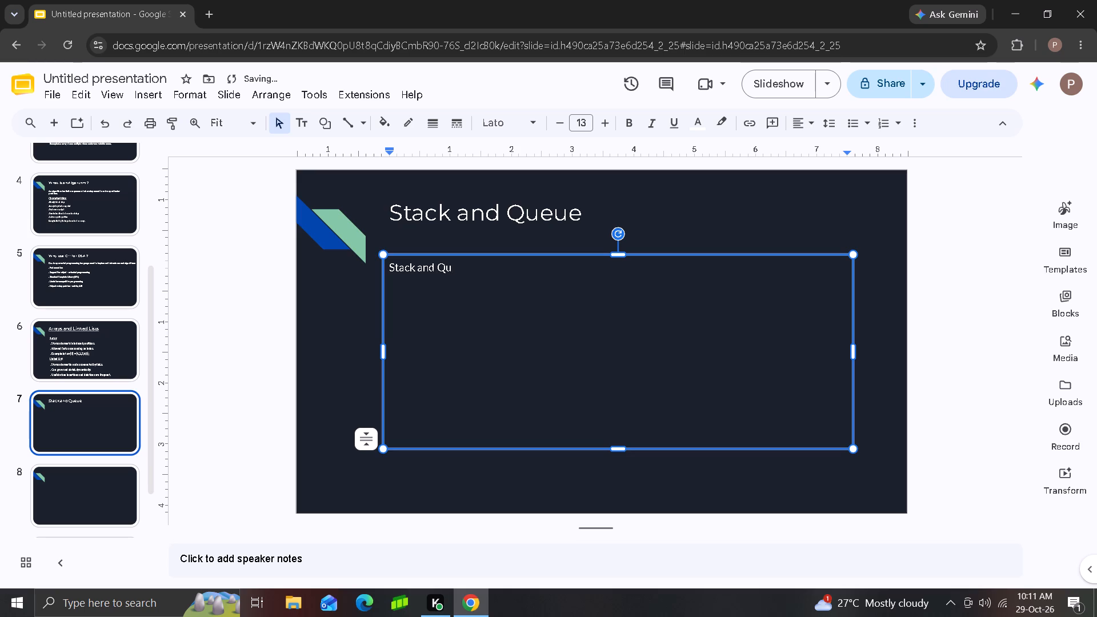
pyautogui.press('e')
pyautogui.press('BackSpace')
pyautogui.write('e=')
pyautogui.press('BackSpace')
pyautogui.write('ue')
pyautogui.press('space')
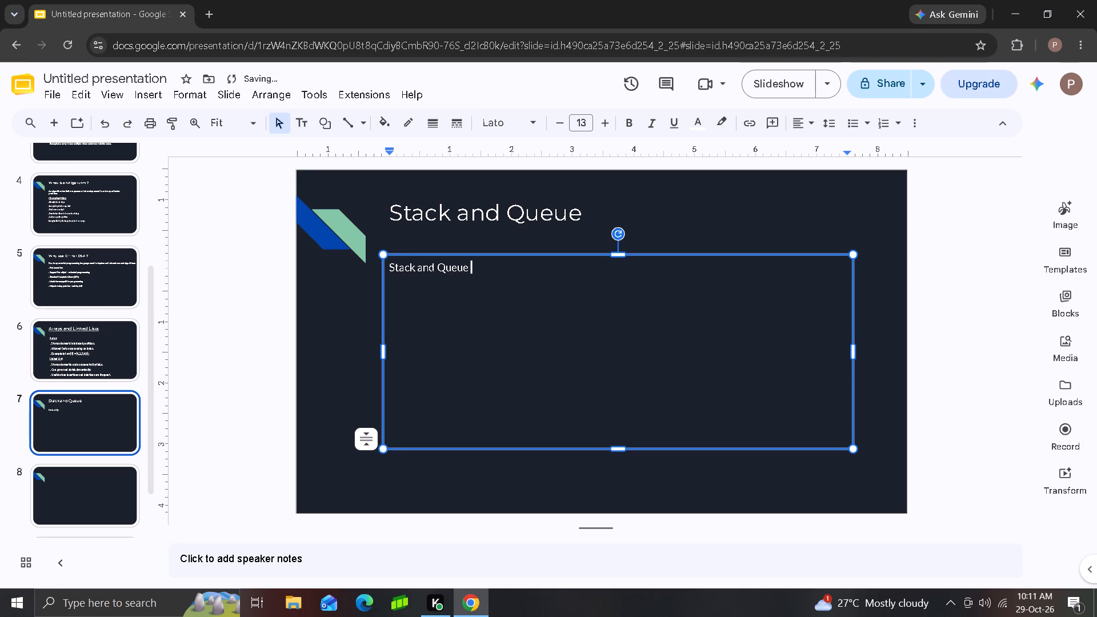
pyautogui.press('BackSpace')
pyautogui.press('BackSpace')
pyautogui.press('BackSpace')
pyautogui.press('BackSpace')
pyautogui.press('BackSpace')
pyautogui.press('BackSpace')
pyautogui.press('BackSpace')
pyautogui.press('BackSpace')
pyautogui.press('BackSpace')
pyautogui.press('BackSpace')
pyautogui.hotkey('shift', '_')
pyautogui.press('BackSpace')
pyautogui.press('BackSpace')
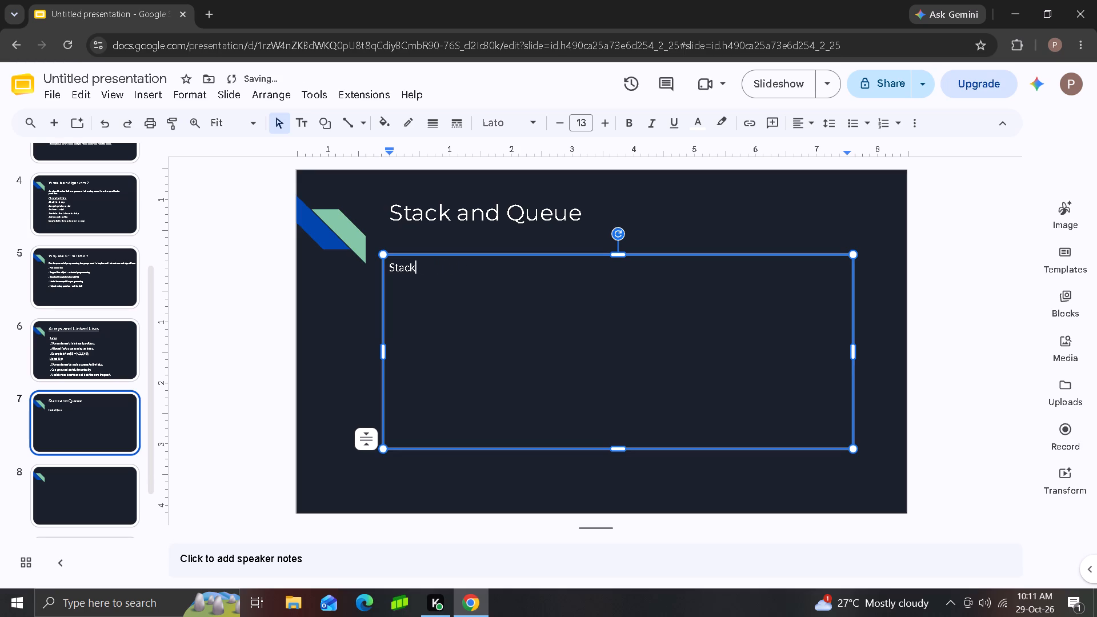
# Complete the first body line as "Stack - LIFO" and start a new line below it.
pyautogui.press('space')
pyautogui.write('-')
pyautogui.press('space')
pyautogui.press('Return')
# Enter "Last In, First Out." on the second line of the body text.
pyautogui.write('Last')
pyautogui.press('space')
pyautogui.write('in\\\\')
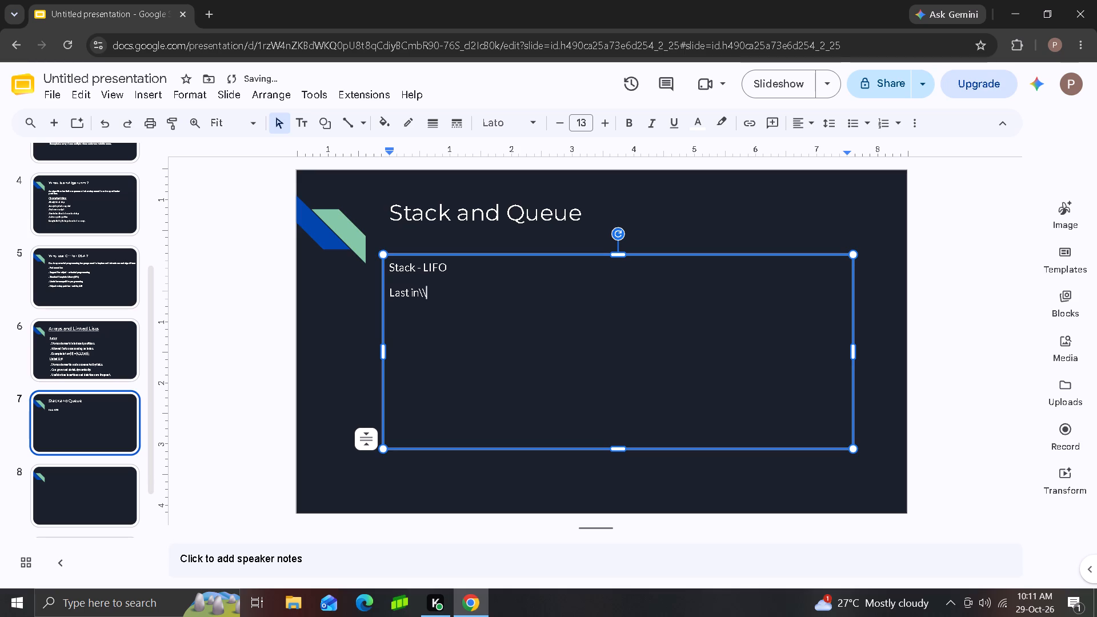
pyautogui.press('BackSpace')
pyautogui.press('BackSpace')
pyautogui.press('BackSpace')
pyautogui.press('BackSpace')
pyautogui.write('ain\\')
pyautogui.press('BackSpace')
pyautogui.press('BackSpace')
pyautogui.press('BackSpace')
pyautogui.press('BackSpace')
pyautogui.write('In')
pyautogui.press(',')
pyautogui.press('space')
pyautogui.write('First b')
pyautogui.press('BackSpace')
pyautogui.press('space')
pyautogui.write('Out')
pyautogui.press('space')
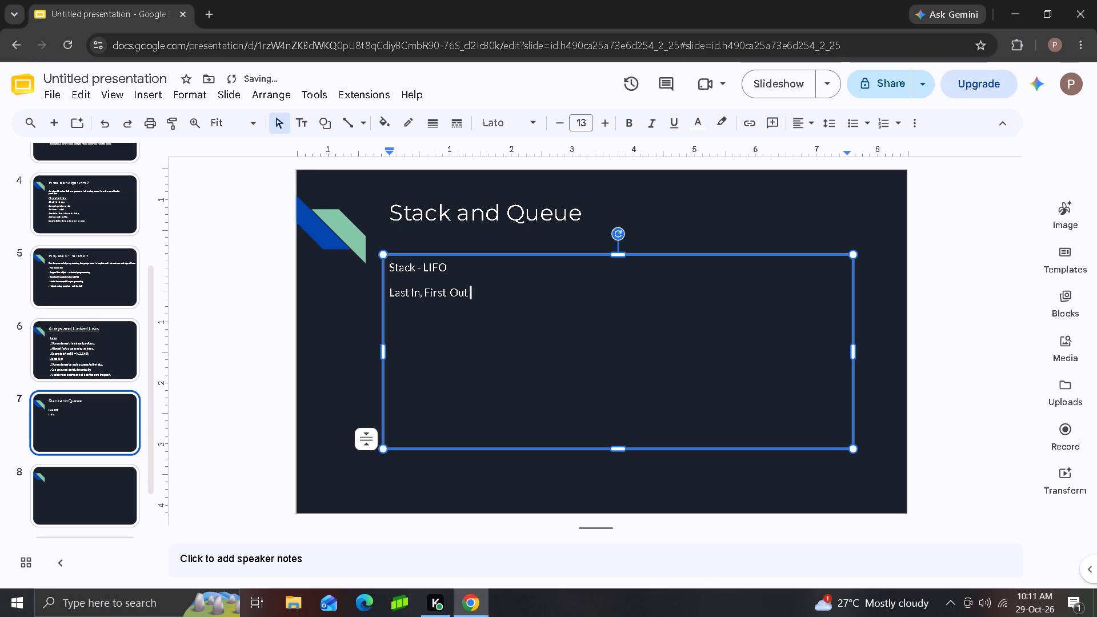
pyautogui.press('BackSpace')
pyautogui.write('.')
pyautogui.press('space')
# Continue the second body line with "Th last inserted".
pyautogui.write('Th last')
pyautogui.press('space')
pyautogui.write('inserted')
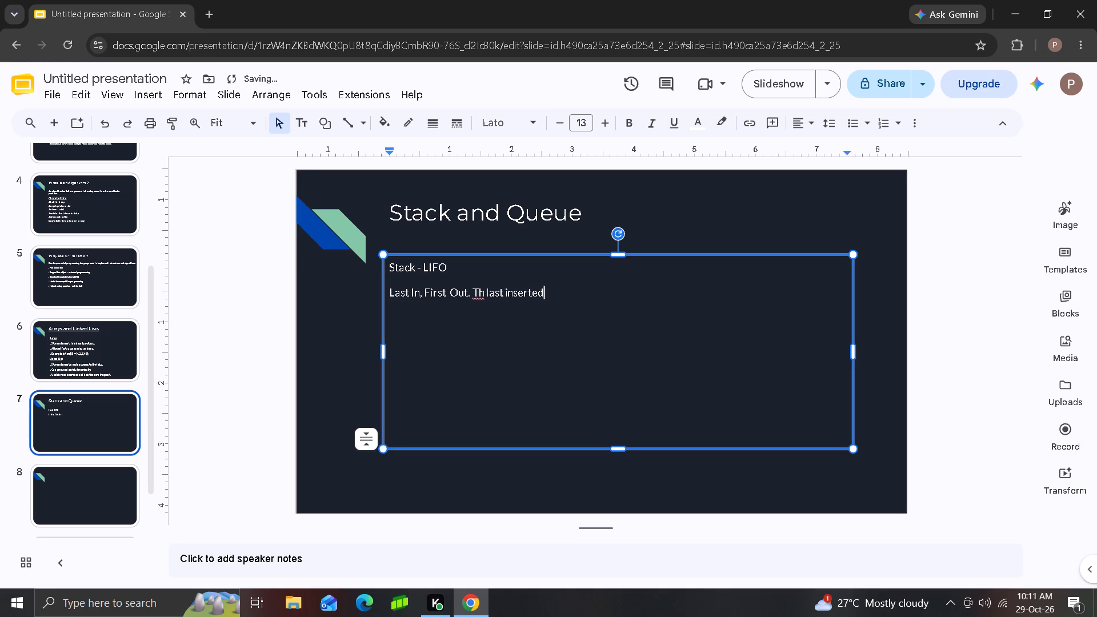
pyautogui.press('space')
# Correct "Th last" to "The Last" using the spelling suggestion and return the text cursor to the end of the line.
pyautogui.press('Left')
pyautogui.press('Left')
pyautogui.press('Left')
pyautogui.press('Left')
pyautogui.press('Left')
pyautogui.press('Left')
pyautogui.press('Left')
pyautogui.press('Left')
pyautogui.press('Left')
pyautogui.press('Left')
pyautogui.press('Left')
pyautogui.press('Left')
pyautogui.press('Left')
pyautogui.press('Left')
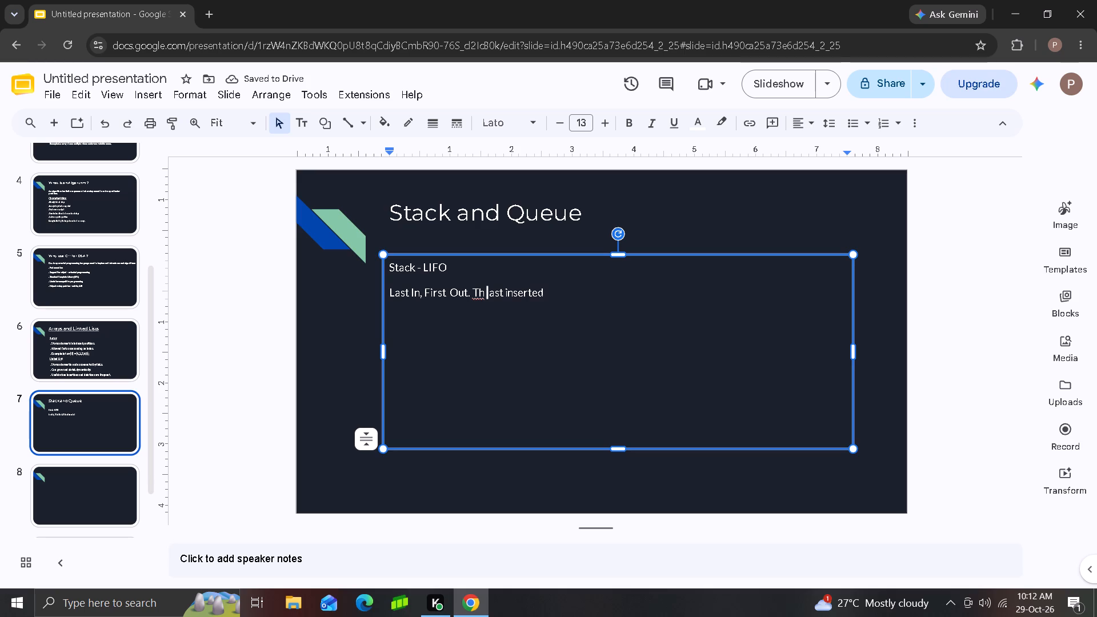
pyautogui.press('e')
pyautogui.press('Right')
pyautogui.press('Right')
pyautogui.press('Right')
pyautogui.press('Right')
pyautogui.press('Right')
pyautogui.press('Right')
pyautogui.press('Right')
pyautogui.press('Right')
pyautogui.press('Right')
pyautogui.press('Right')
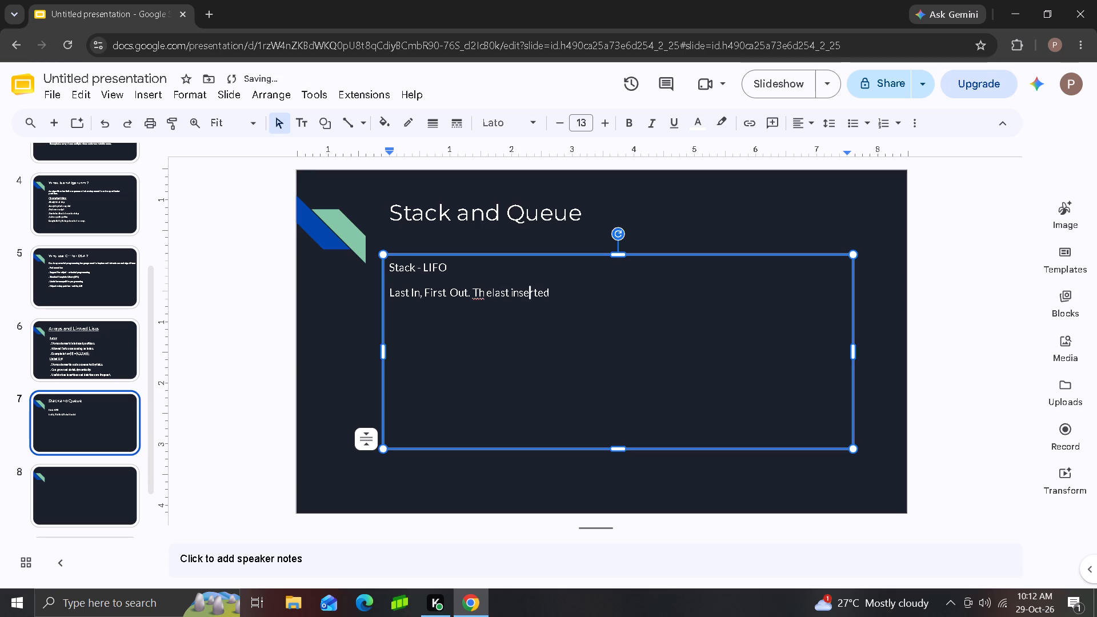
pyautogui.press('Left')
pyautogui.press('Left')
pyautogui.press('Left')
pyautogui.press('Left')
pyautogui.press('Left')
pyautogui.press('Left')
pyautogui.press('Left')
pyautogui.press('Left')
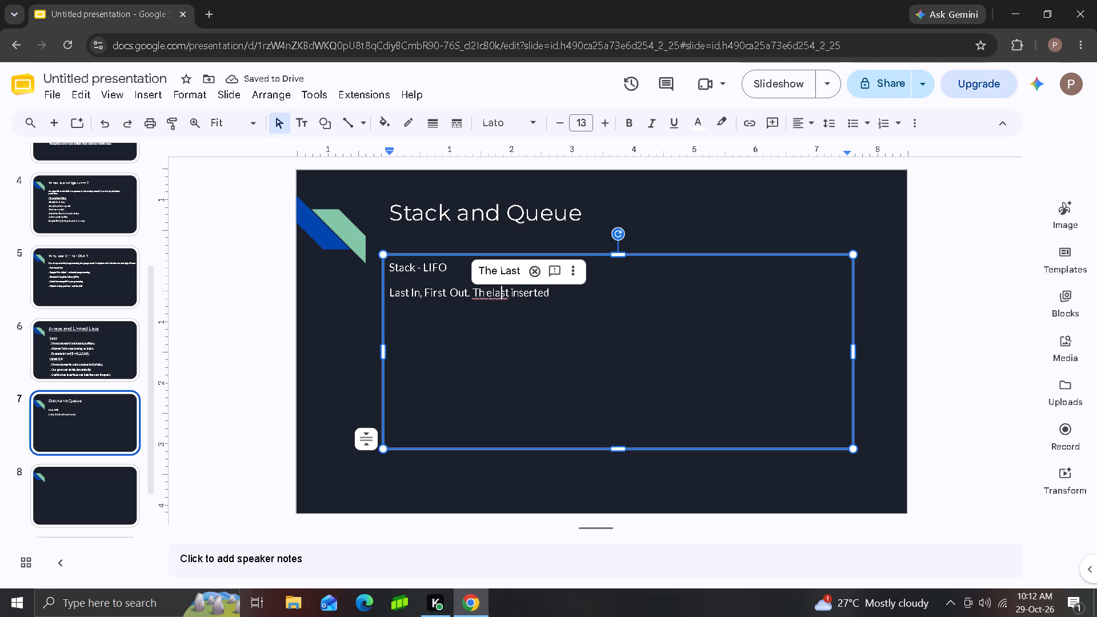
pyautogui.click(490, 271)
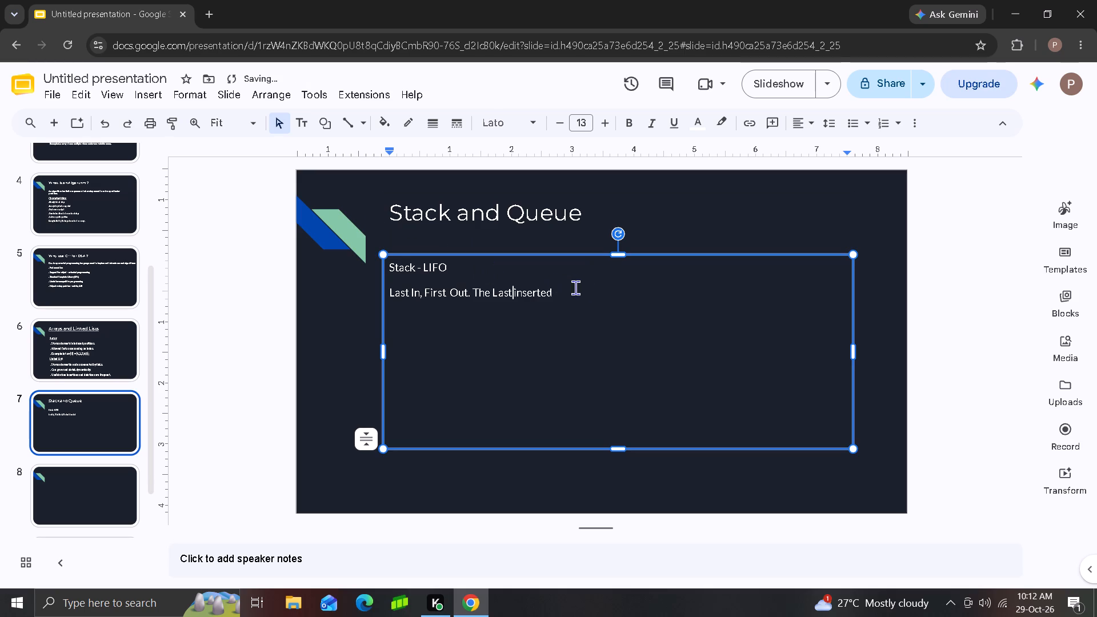
pyautogui.click(582, 295)
# Continue the second body line with the word "element" after "The Last inserted".
pyautogui.write('lement')
pyautogui.press('space')
pyautogui.press('BackSpace')
pyautogui.press('BackSpace')
pyautogui.press('BackSpace')
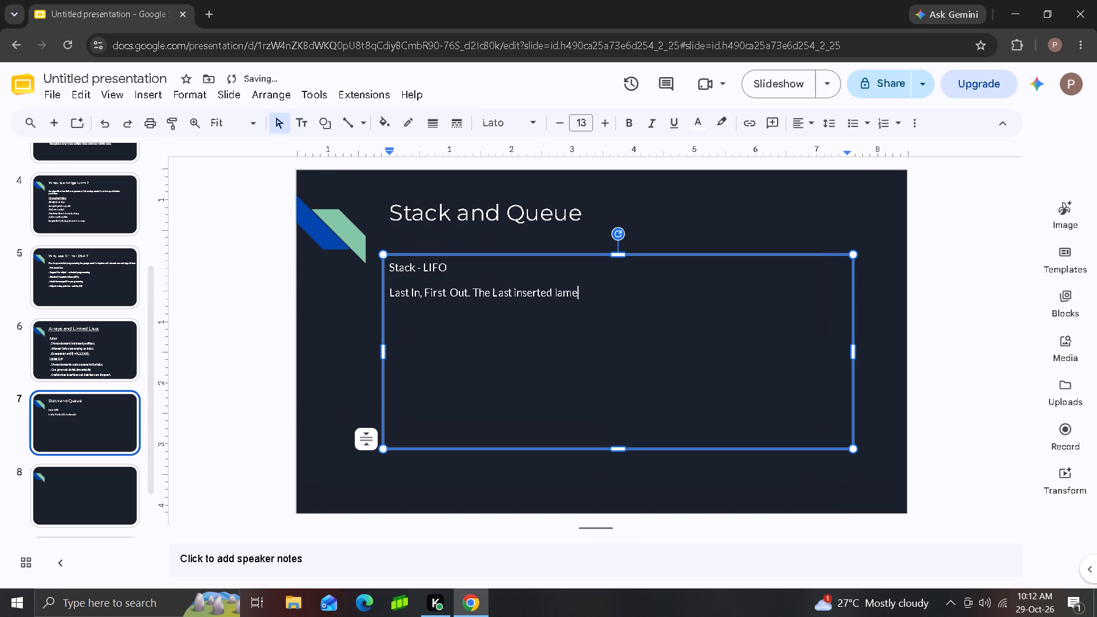
pyautogui.press('BackSpace')
pyautogui.press('BackSpace')
pyautogui.press('BackSpace')
pyautogui.press('BackSpace')
pyautogui.write('ele')
pyautogui.write('ment')
pyautogui.press('space')
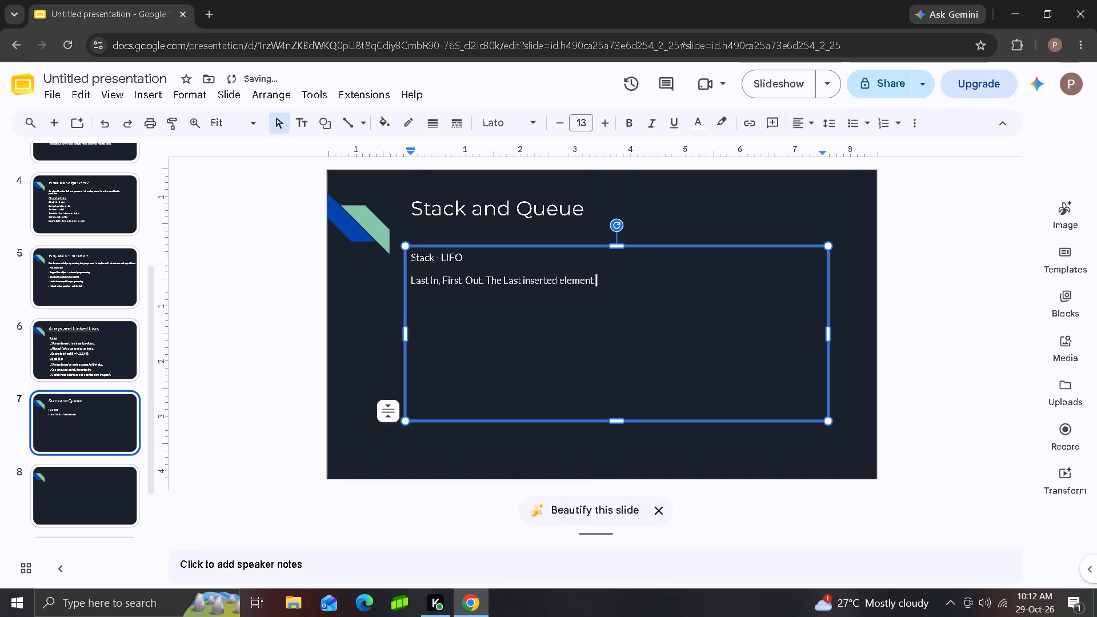
# Continue the sentence on the second body line with "is removed first".
pyautogui.write('id')
pyautogui.press('BackSpace')
pyautogui.write('s')
pyautogui.press('space')
pyautogui.write('removed')
pyautogui.press('space')
pyautogui.write('first')
pyautogui.press('space')
# Complete the second body line with "inserted element is removed first." and start a new line below it.
pyautogui.write('insert')
pyautogui.write('ed')
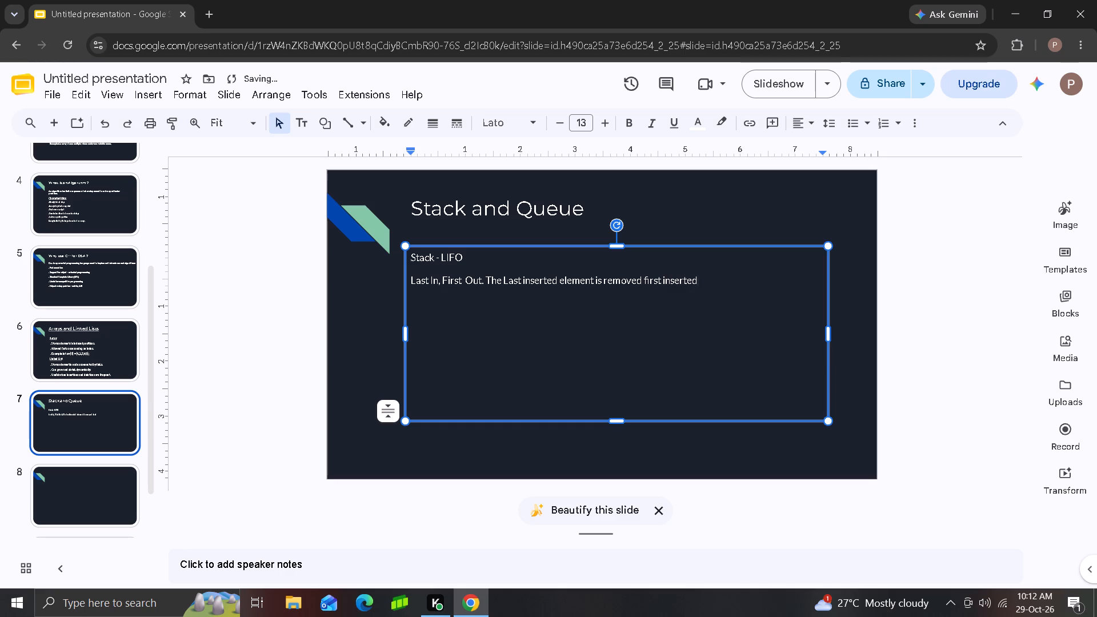
pyautogui.press('space')
pyautogui.write('element')
pyautogui.press('space')
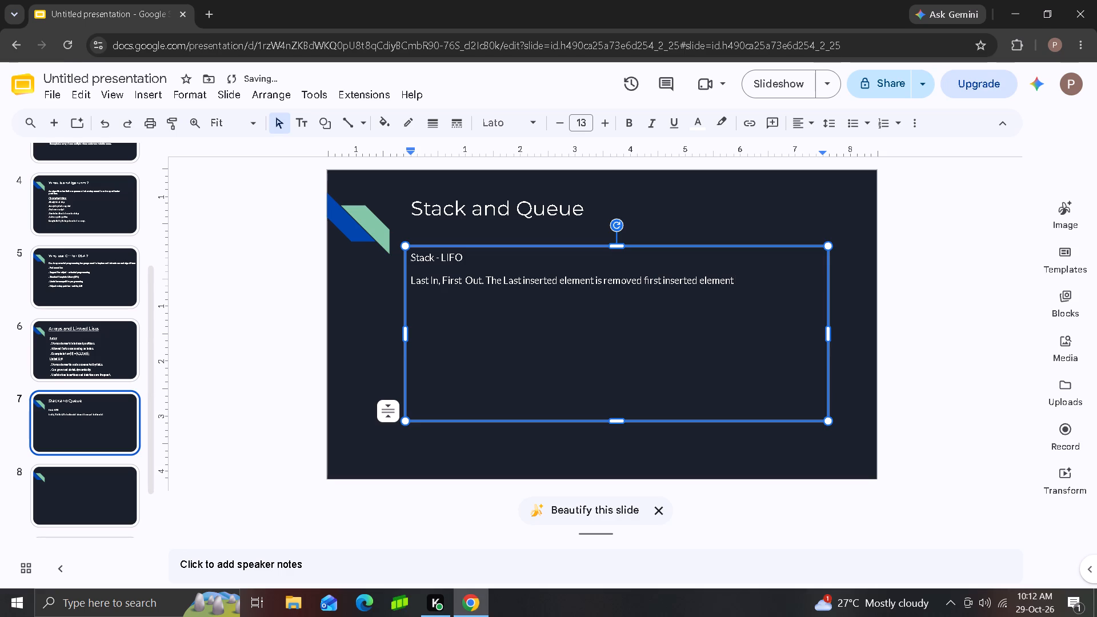
pyautogui.write('is removed')
pyautogui.press('space')
pyautogui.write('firsr')
pyautogui.press('BackSpace')
pyautogui.press('t')
pyautogui.press('.')
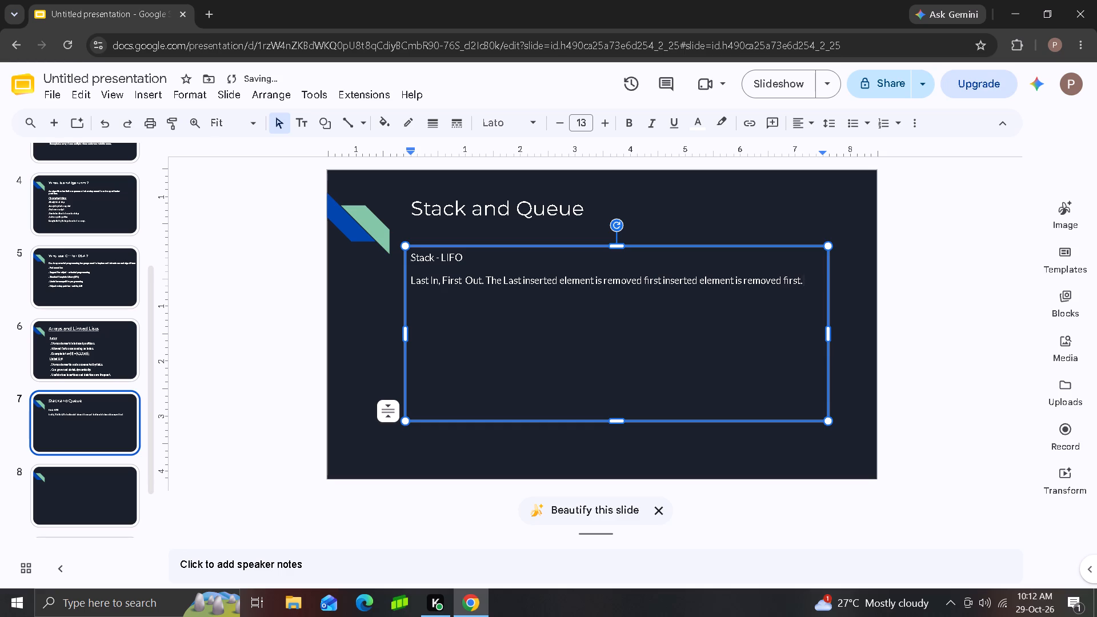
pyautogui.press('Return')
# Enter the label "Operations:" on the third line of the body text.
pyautogui.hotkey('shift', 'o')
pyautogui.write('perarions')
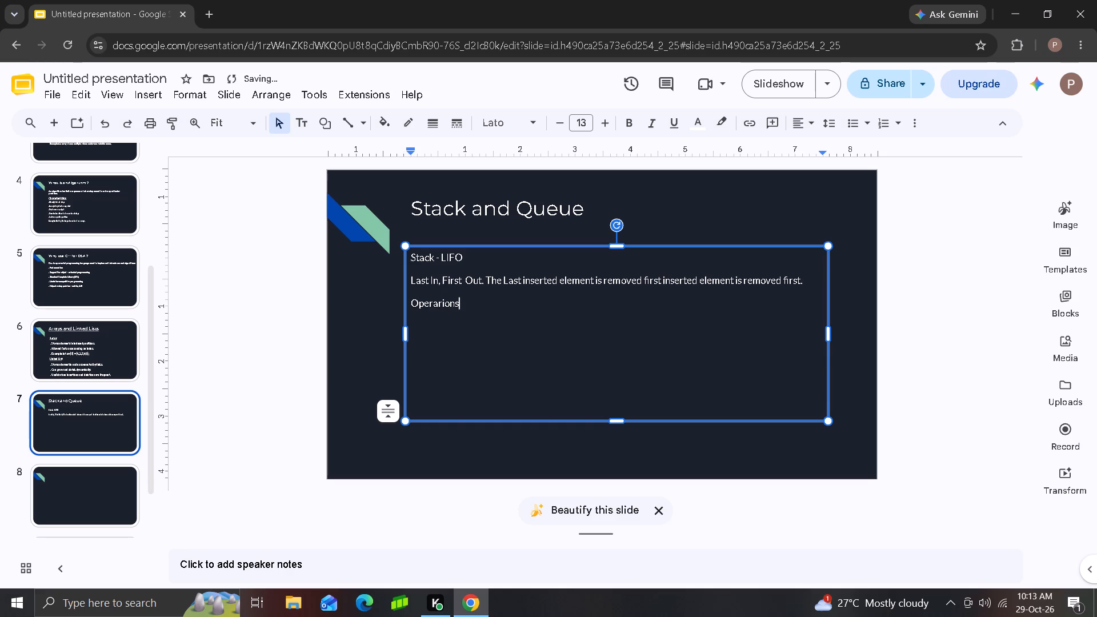
pyautogui.press('BackSpace')
pyautogui.press('BackSpace')
pyautogui.press('BackSpace')
pyautogui.press('BackSpace')
pyautogui.press('BackSpace')
pyautogui.write('tiond')
pyautogui.press('BackSpace')
pyautogui.press('s')
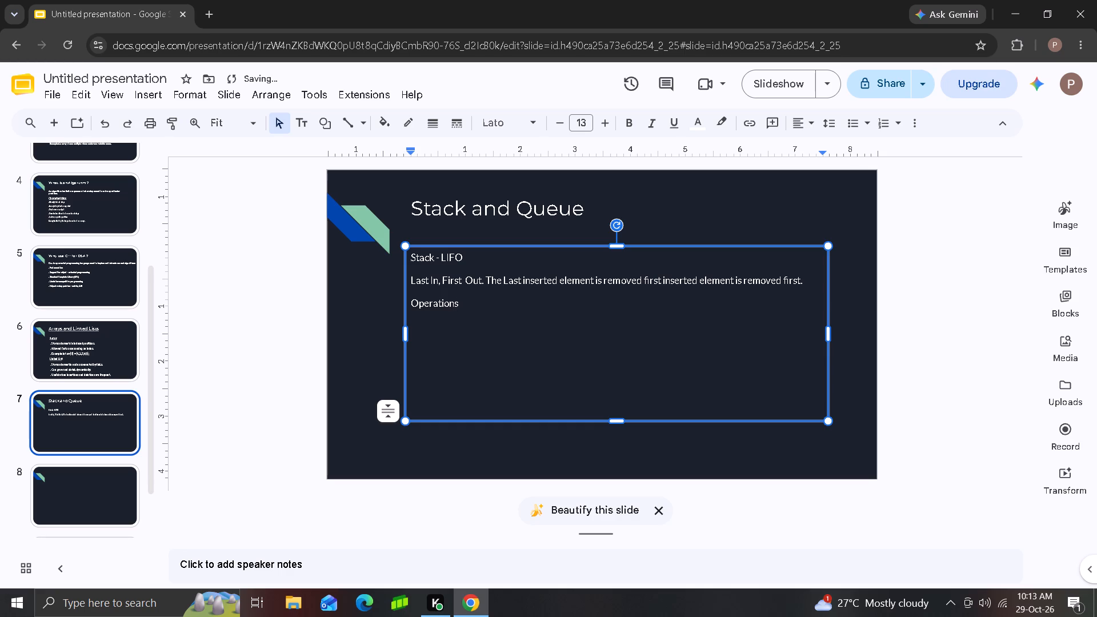
pyautogui.write(':')
pyautogui.press('space')
# List the stack operations "push( ),pop( ),top( )" after the "Operations:" label.
pyautogui.write('push')
pyautogui.write('()')
pyautogui.press('Left')
pyautogui.press('space')
pyautogui.press('Right')
pyautogui.press('.')
pyautogui.press('BackSpace')
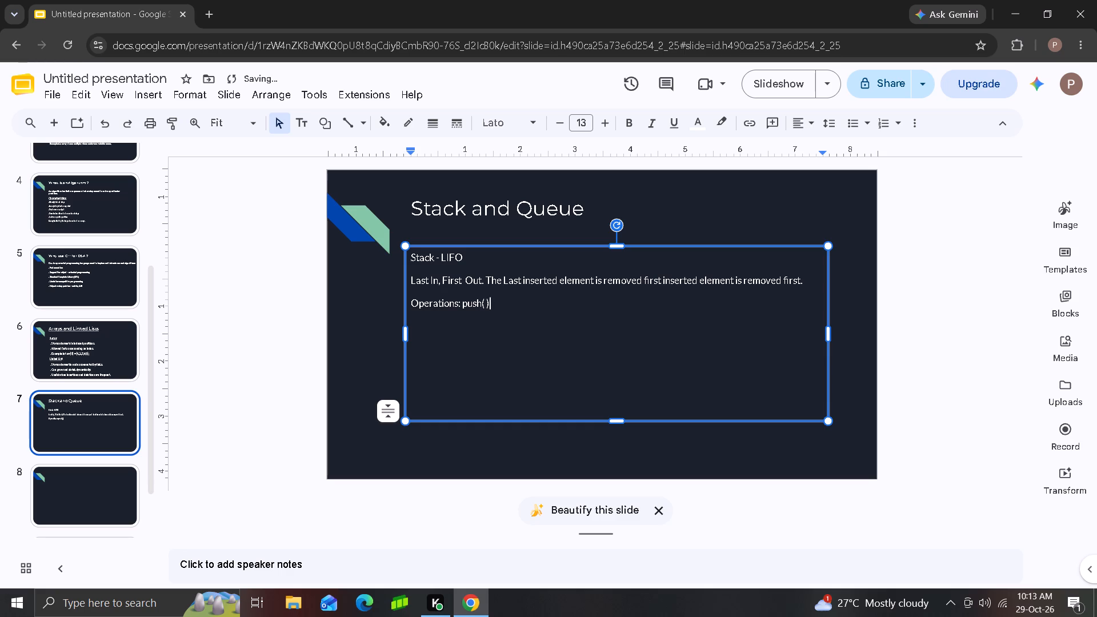
pyautogui.write(',po')
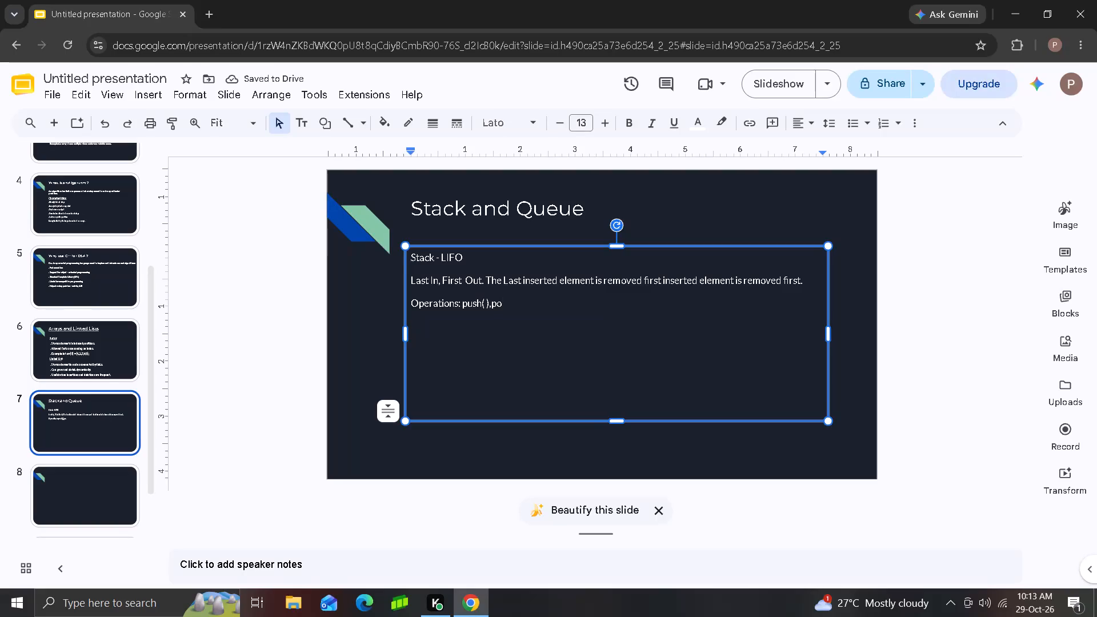
pyautogui.press('p')
pyautogui.write('( )')
pyautogui.press(',')
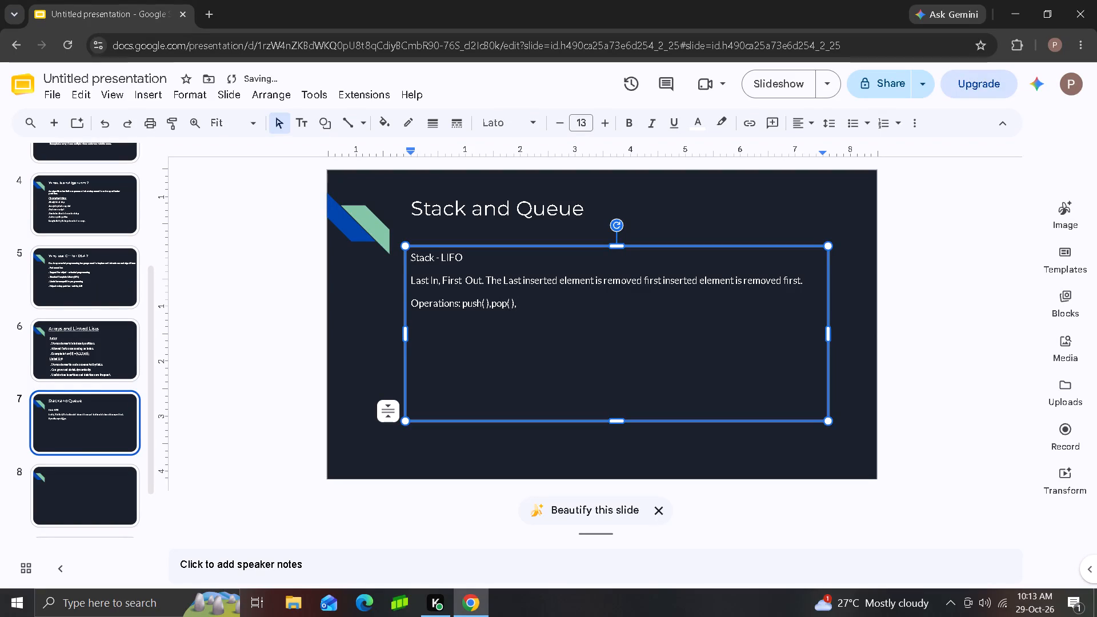
pyautogui.write('top')
pyautogui.write('( )')
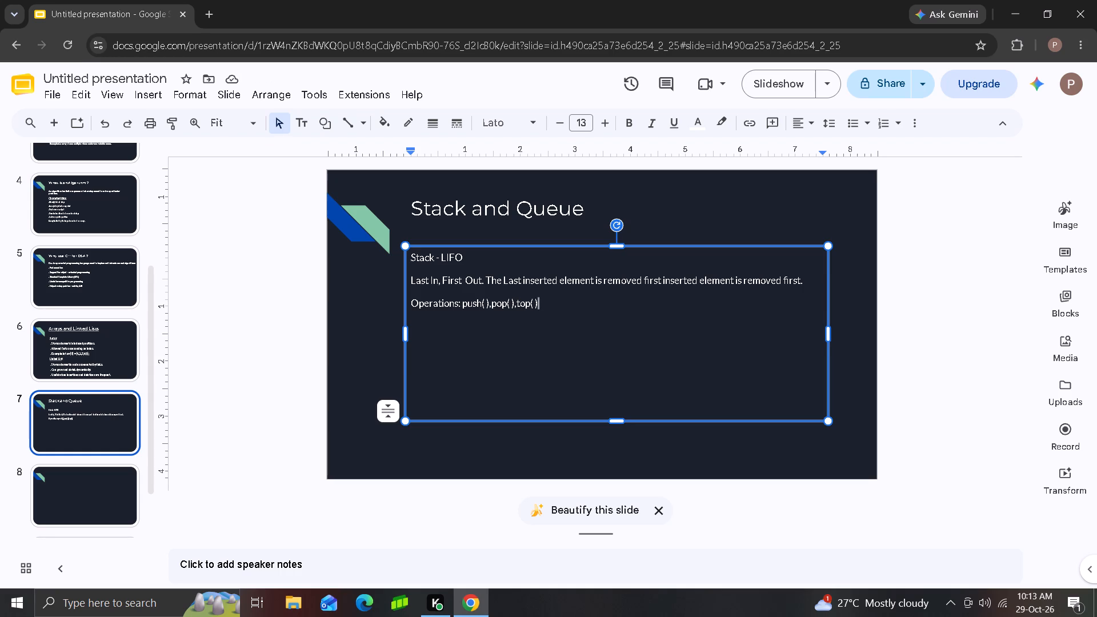
# Insert a space between "Operations" and the colon on the third body line.
pyautogui.press('Left')
pyautogui.click(459, 301)
pyautogui.press('Left')
pyautogui.press('space')
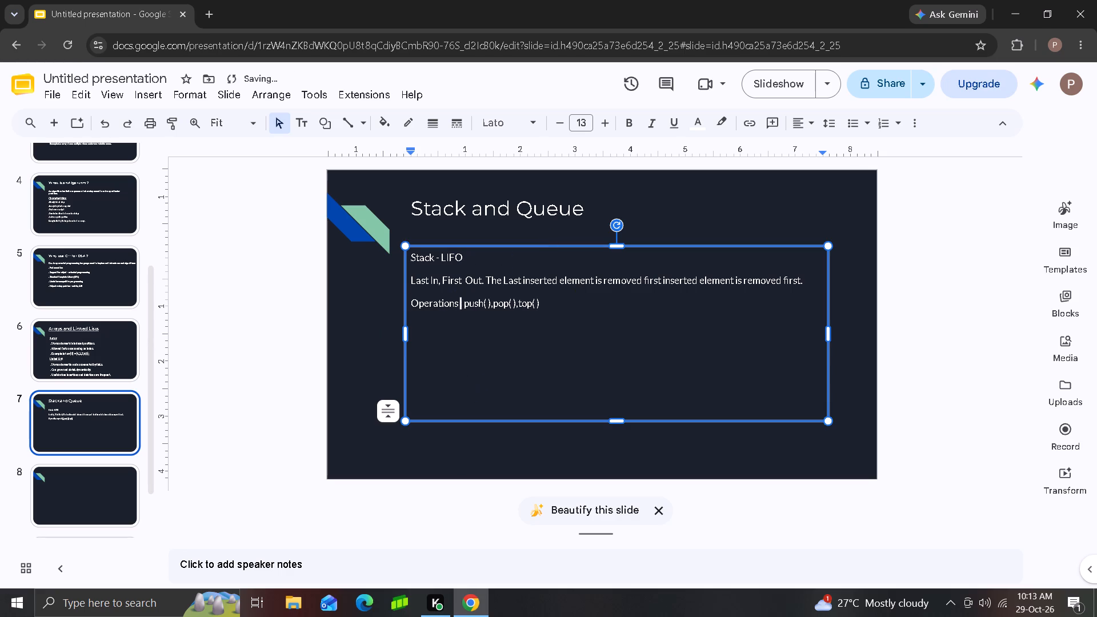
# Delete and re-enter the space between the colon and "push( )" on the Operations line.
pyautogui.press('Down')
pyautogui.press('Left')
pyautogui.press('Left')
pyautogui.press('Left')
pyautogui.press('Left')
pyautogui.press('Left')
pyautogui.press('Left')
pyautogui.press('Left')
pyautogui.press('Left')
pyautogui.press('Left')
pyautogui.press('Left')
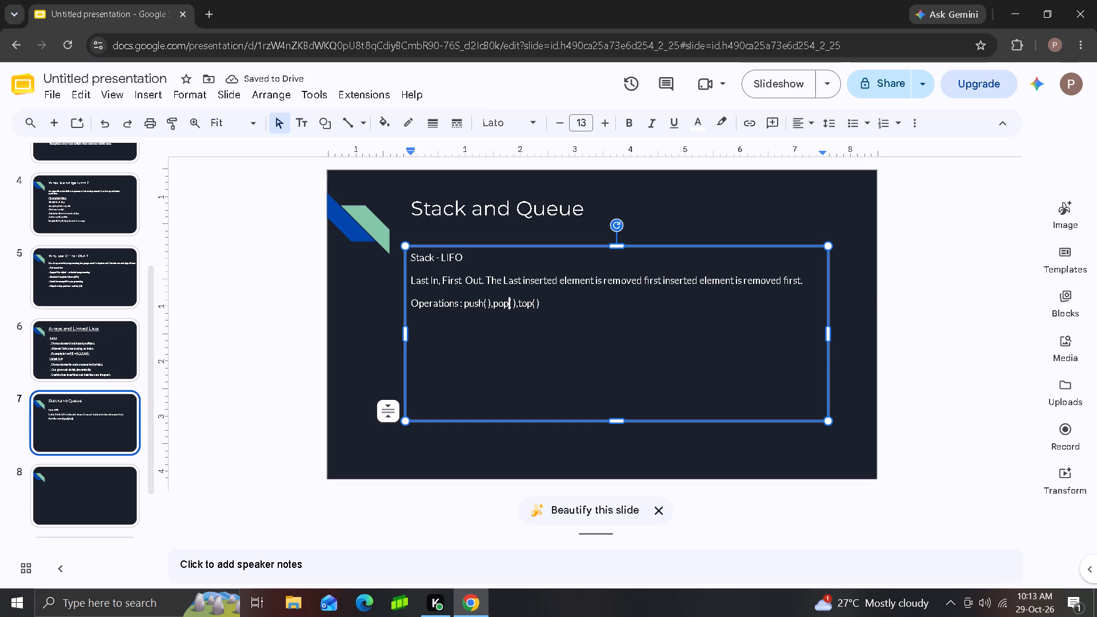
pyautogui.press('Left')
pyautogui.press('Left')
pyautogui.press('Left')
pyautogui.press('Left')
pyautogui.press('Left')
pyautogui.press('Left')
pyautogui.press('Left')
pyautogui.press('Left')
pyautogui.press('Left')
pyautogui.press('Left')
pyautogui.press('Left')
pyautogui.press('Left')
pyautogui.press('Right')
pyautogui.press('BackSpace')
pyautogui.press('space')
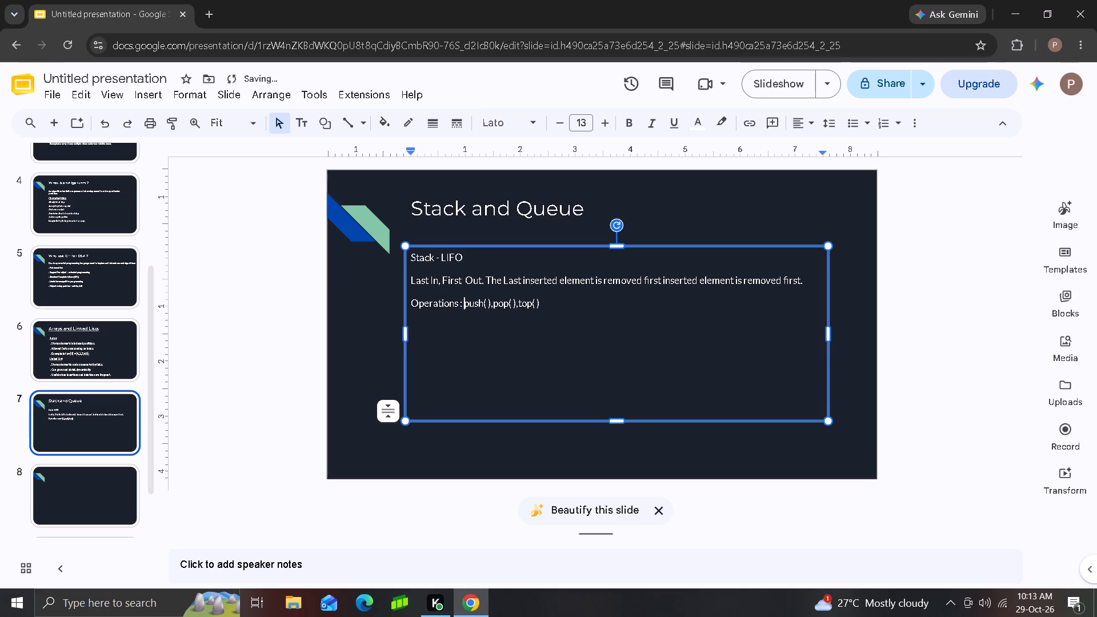
# Insert a space before each comma following "push( )" and "pop( )" on the Operations line.
pyautogui.press('Down')
pyautogui.press('Up')
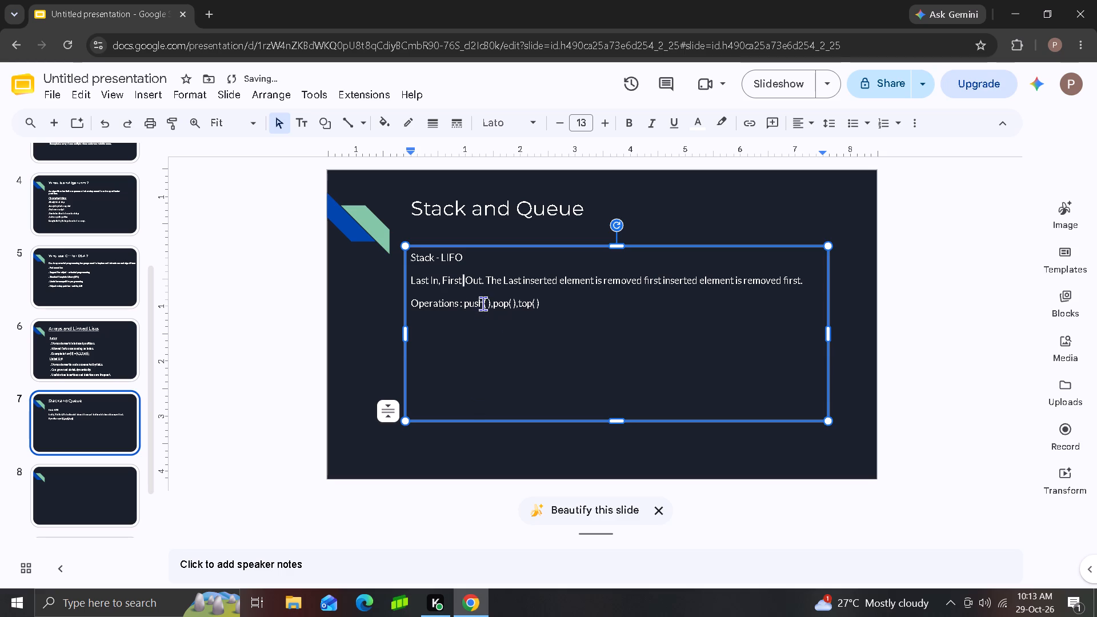
pyautogui.click(489, 302)
pyautogui.press('space')
pyautogui.press('Right')
pyautogui.press('Right')
pyautogui.press('Right')
pyautogui.press('Right')
pyautogui.press('Right')
pyautogui.press('Right')
pyautogui.press('Right')
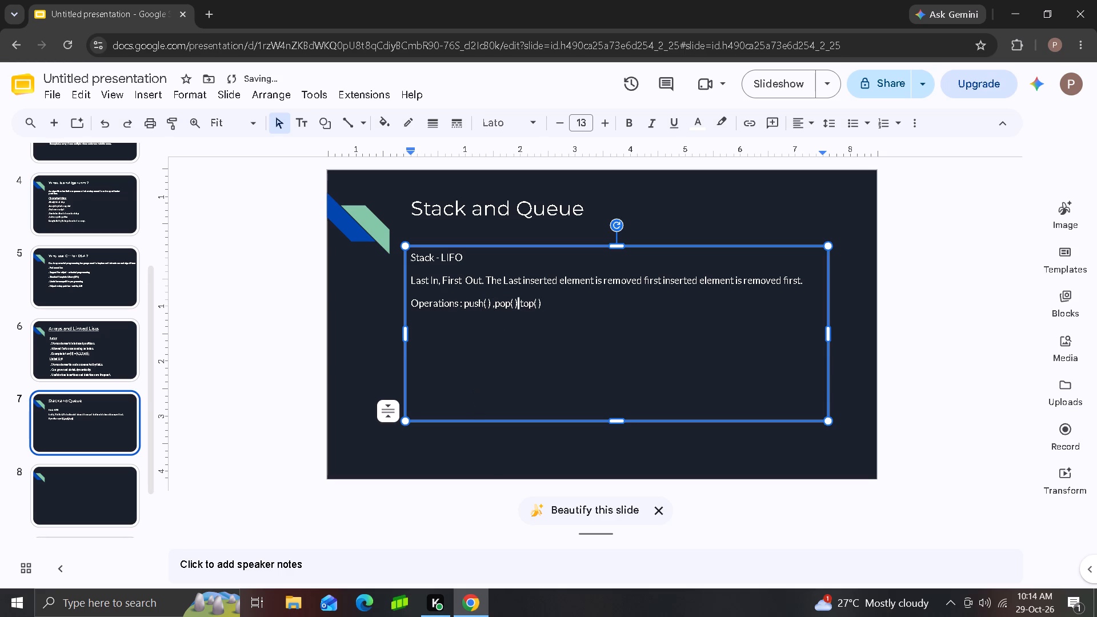
pyautogui.press('space')
pyautogui.click(555, 309)
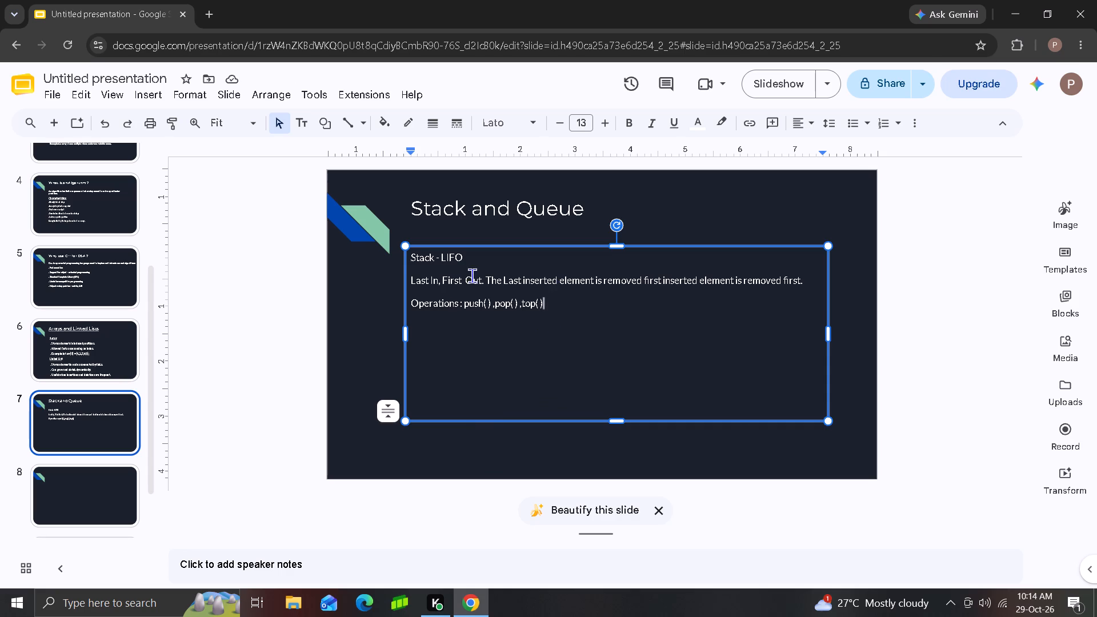
# Increase the font size of the "Stack - LIFO" line to 16.
pyautogui.click(408, 255)
pyautogui.click(413, 255)
pyautogui.moveTo(414, 255); pyautogui.dragTo(490, 254)
pyautogui.click(490, 254)
pyautogui.moveTo(490, 254); pyautogui.dragTo(409, 259)
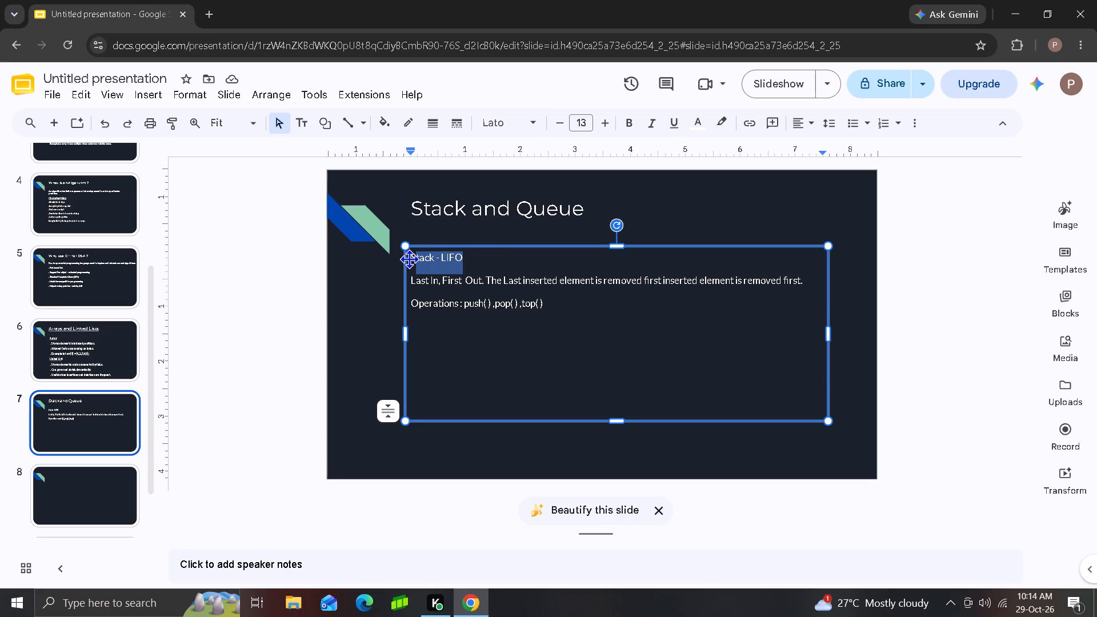
pyautogui.click(604, 128)
pyautogui.click(604, 128)
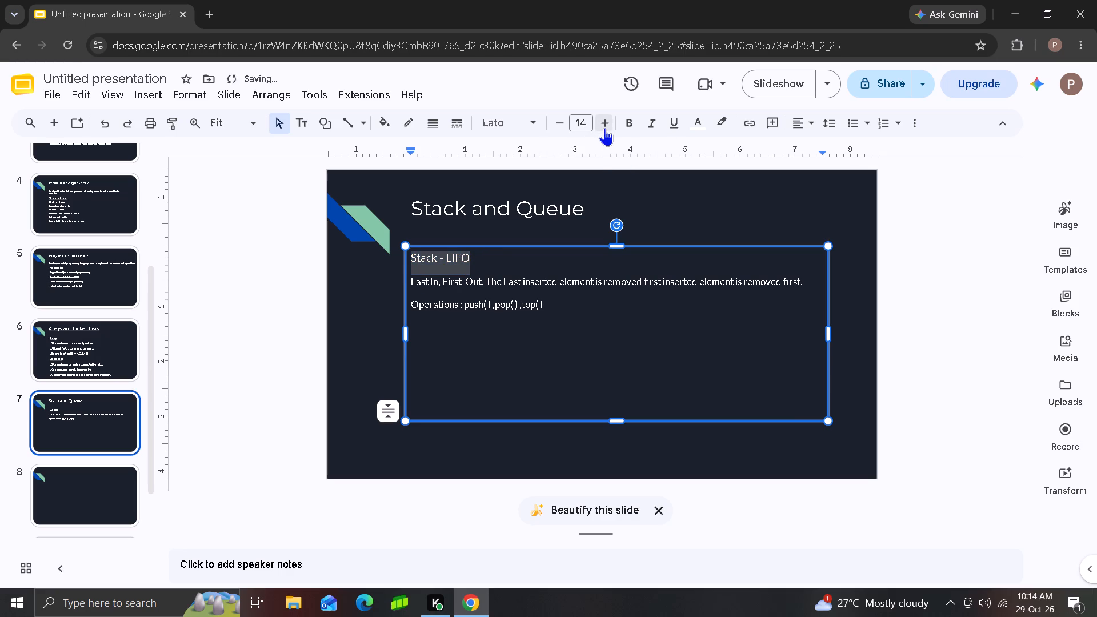
pyautogui.click(604, 128)
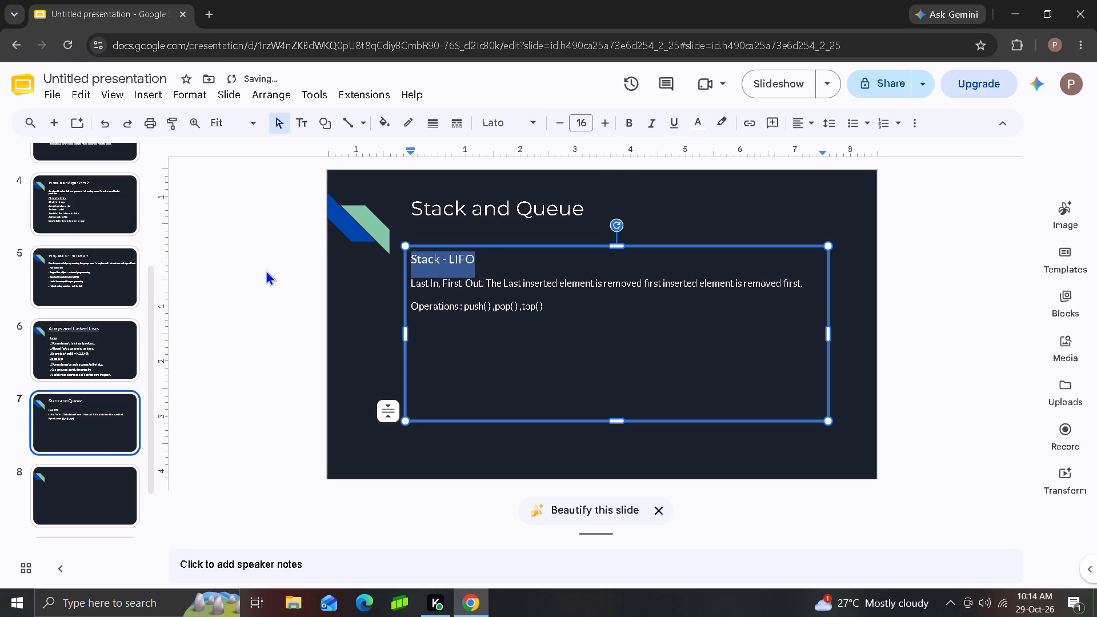
pyautogui.click(266, 270)
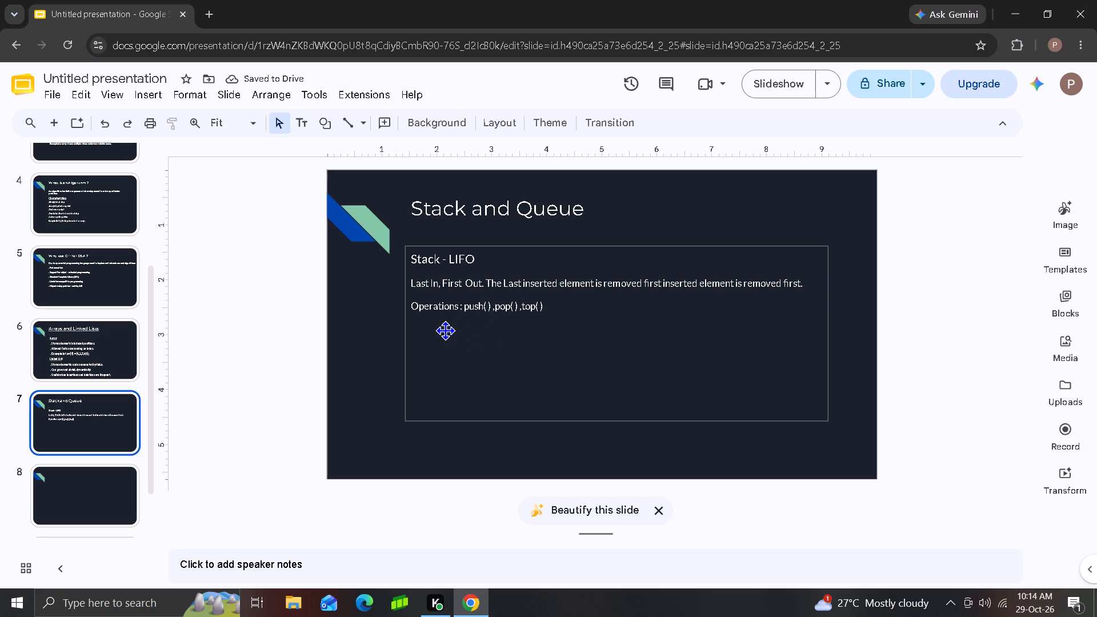
# Add a "Queue - FIFO" line below the stack operations and start a new line beneath it.
pyautogui.click(429, 330)
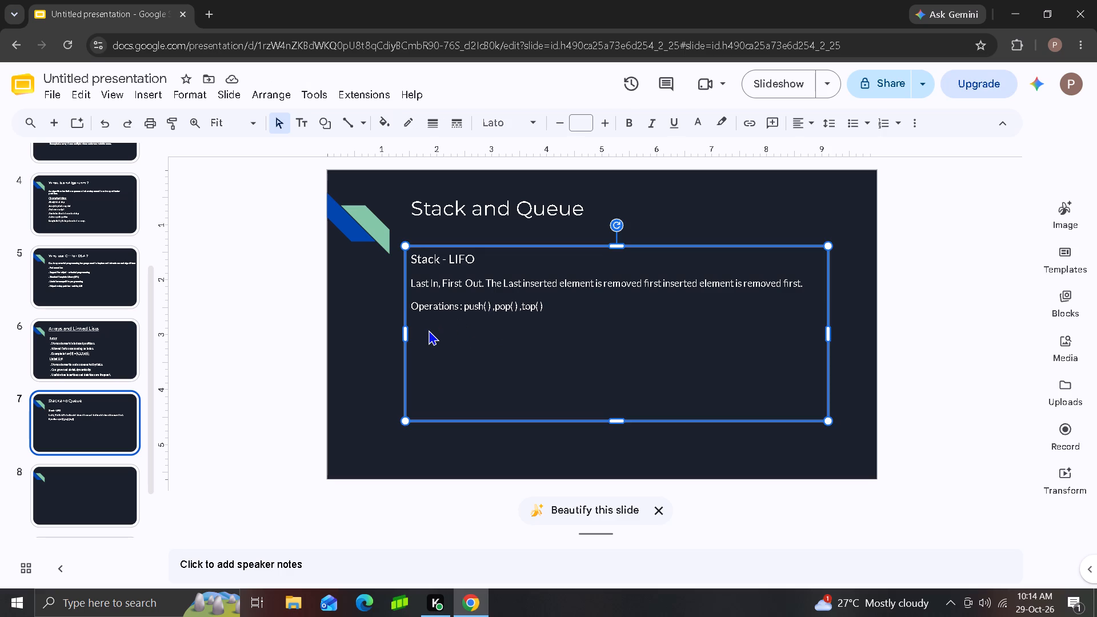
pyautogui.click(429, 330)
pyautogui.click(428, 322)
pyautogui.click(586, 291)
pyautogui.click(557, 298)
pyautogui.click(554, 302)
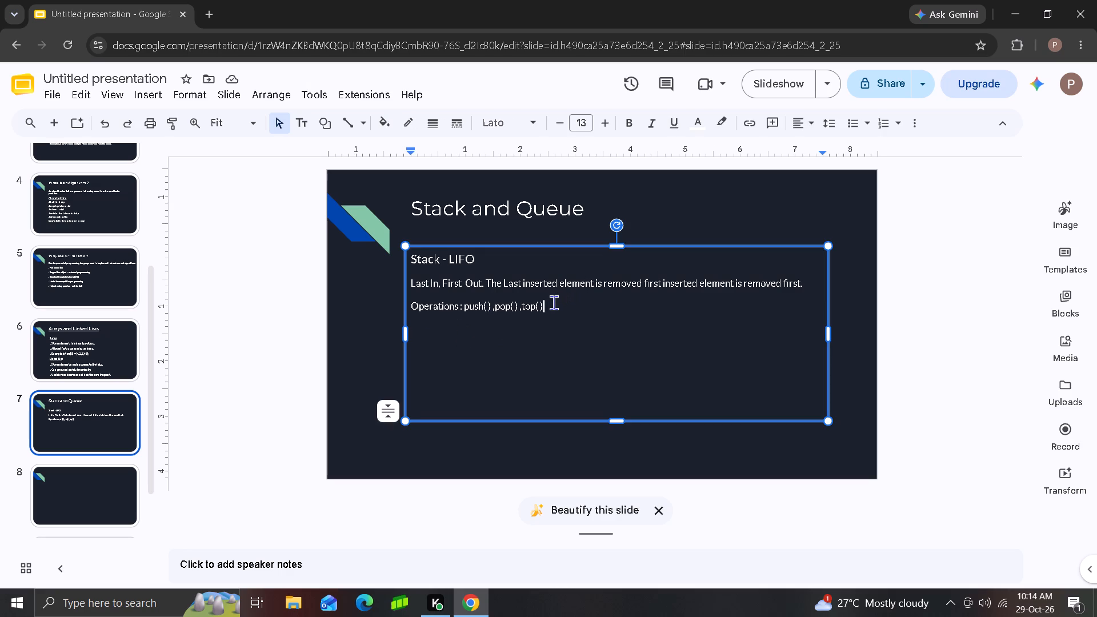
pyautogui.press('Return')
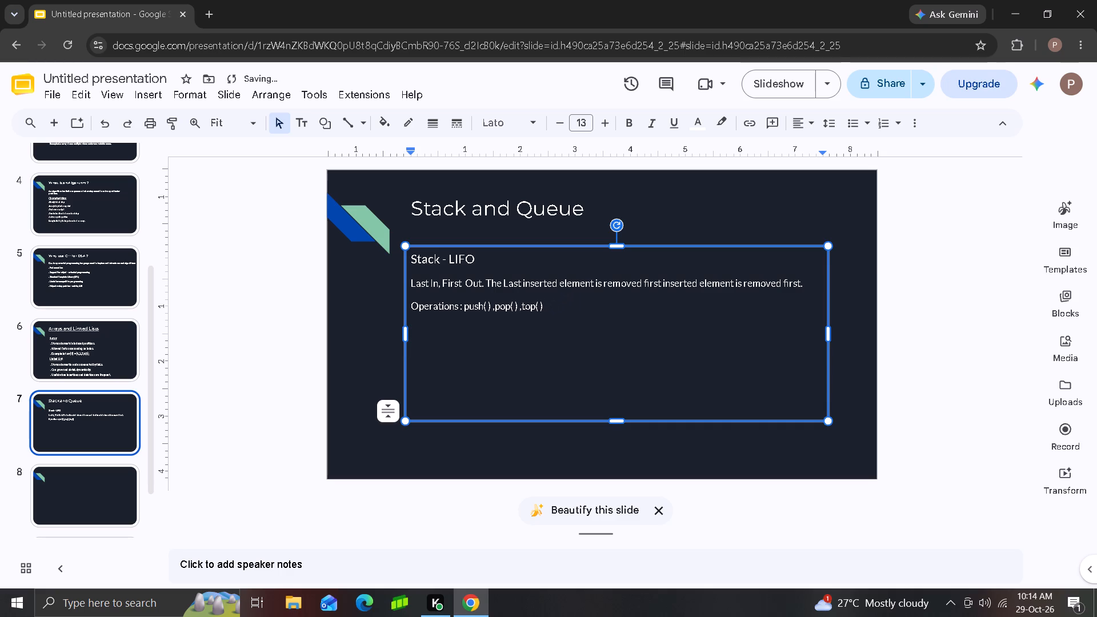
pyautogui.write('Qu')
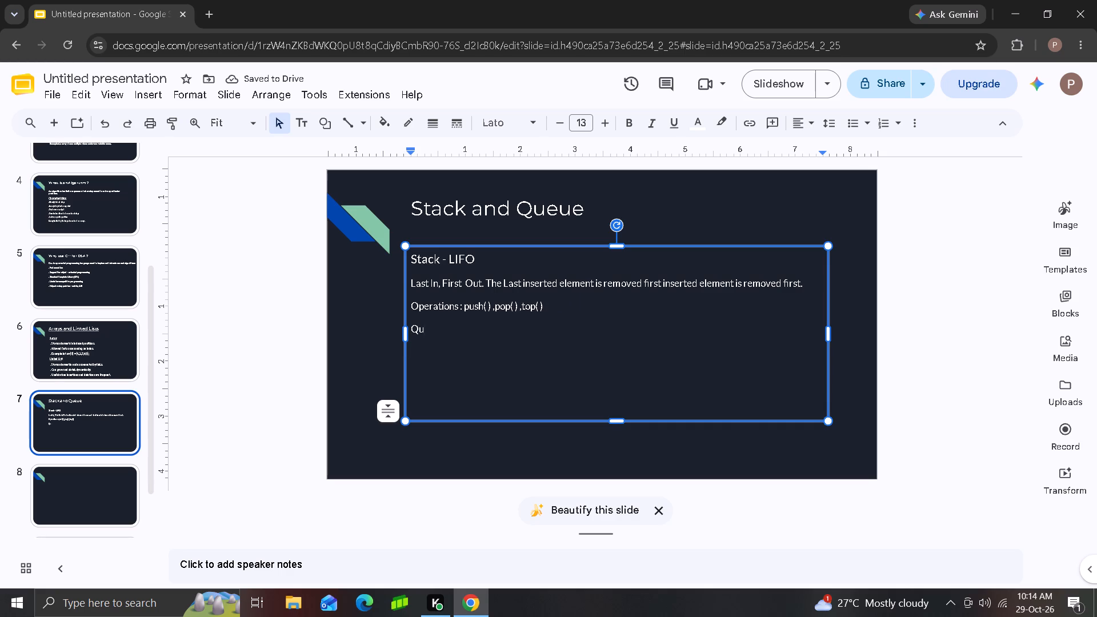
pyautogui.write('eue')
pyautogui.press('space')
pyautogui.press('-')
pyautogui.press('space')
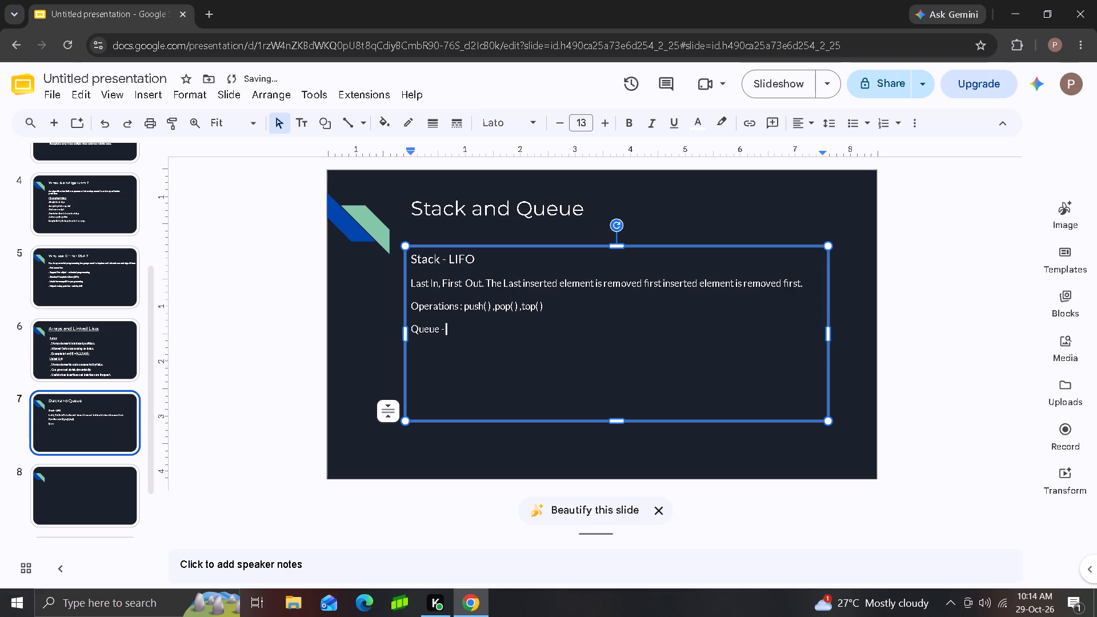
pyautogui.write('FIFO')
pyautogui.press('Return')
# Increase the font size of the "Queue - FIFO" line to 16, matching the "Stack - LIFO" line.
pyautogui.click(486, 261)
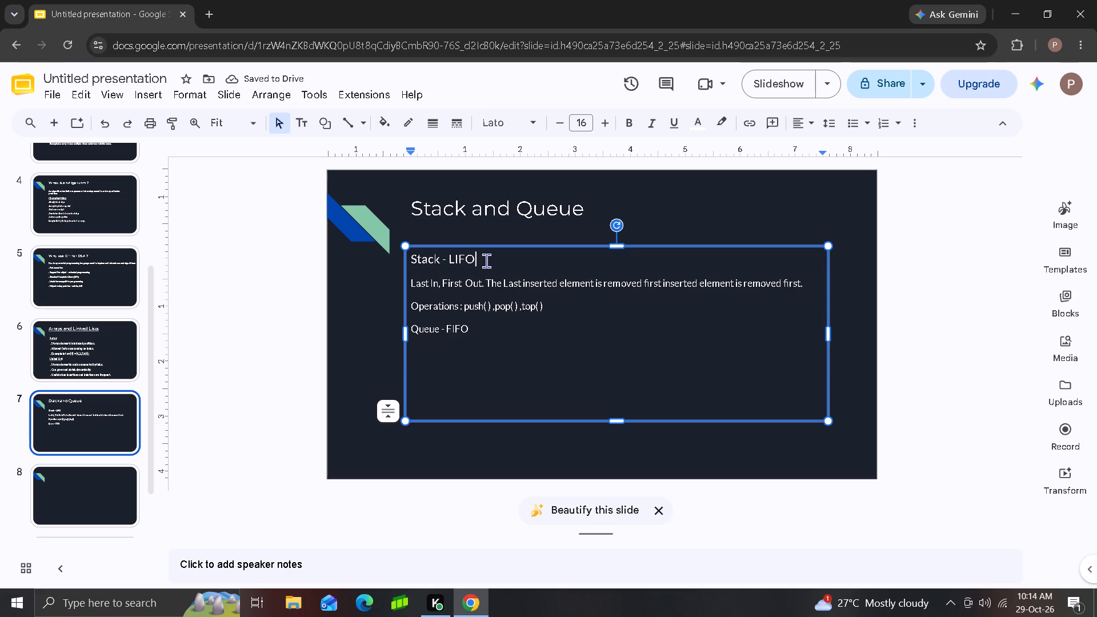
pyautogui.moveTo(470, 331); pyautogui.dragTo(434, 330)
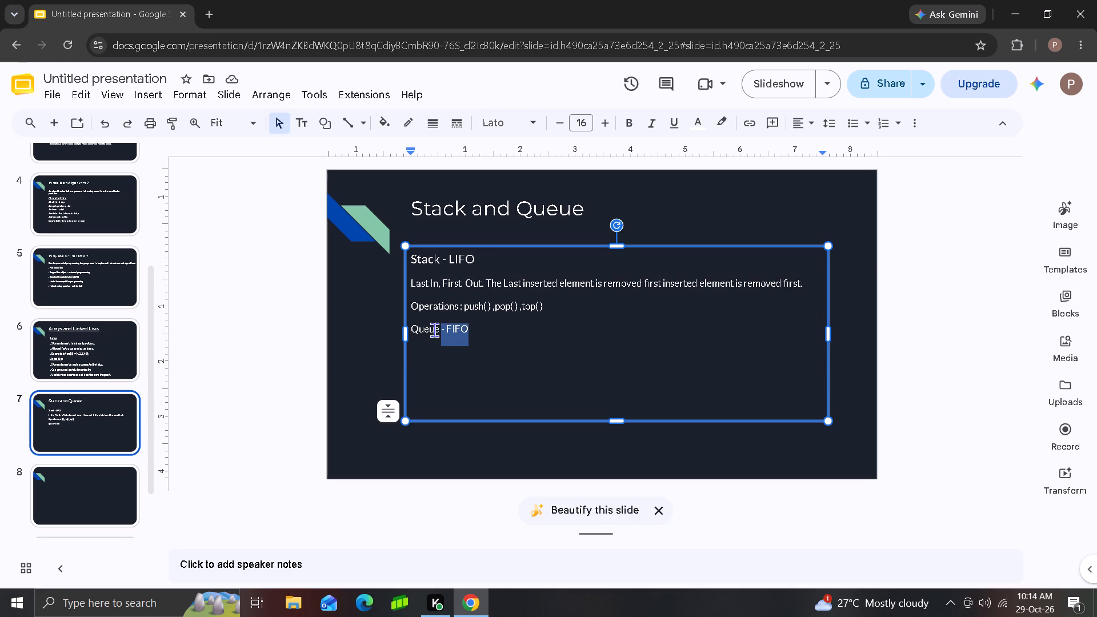
pyautogui.moveTo(434, 330); pyautogui.dragTo(414, 330)
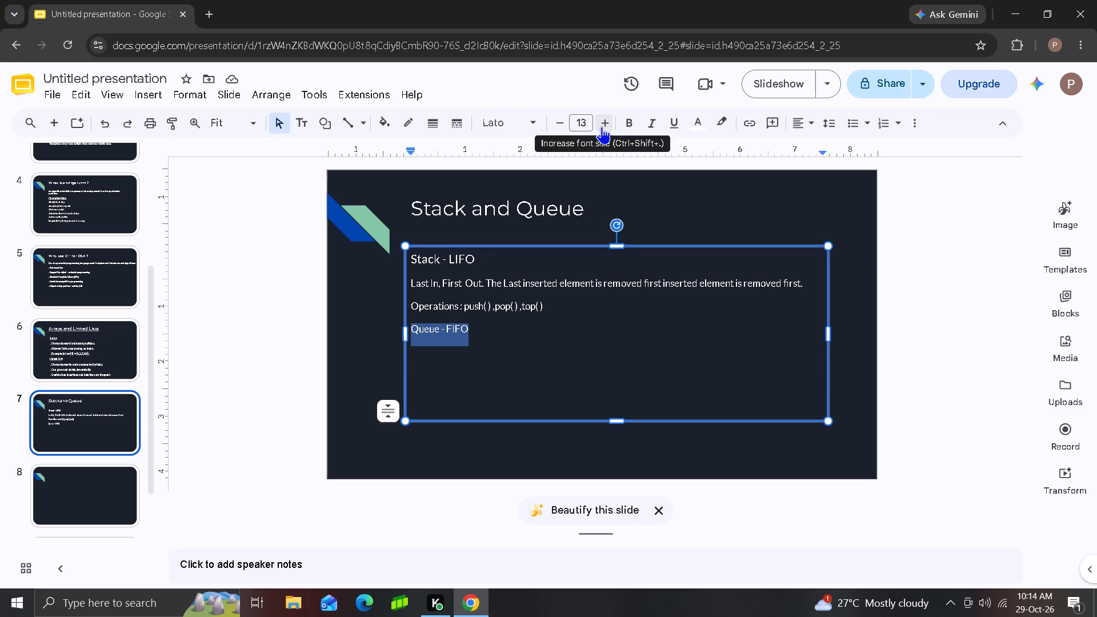
pyautogui.click(602, 126)
pyautogui.click(602, 126)
pyautogui.click(602, 126)
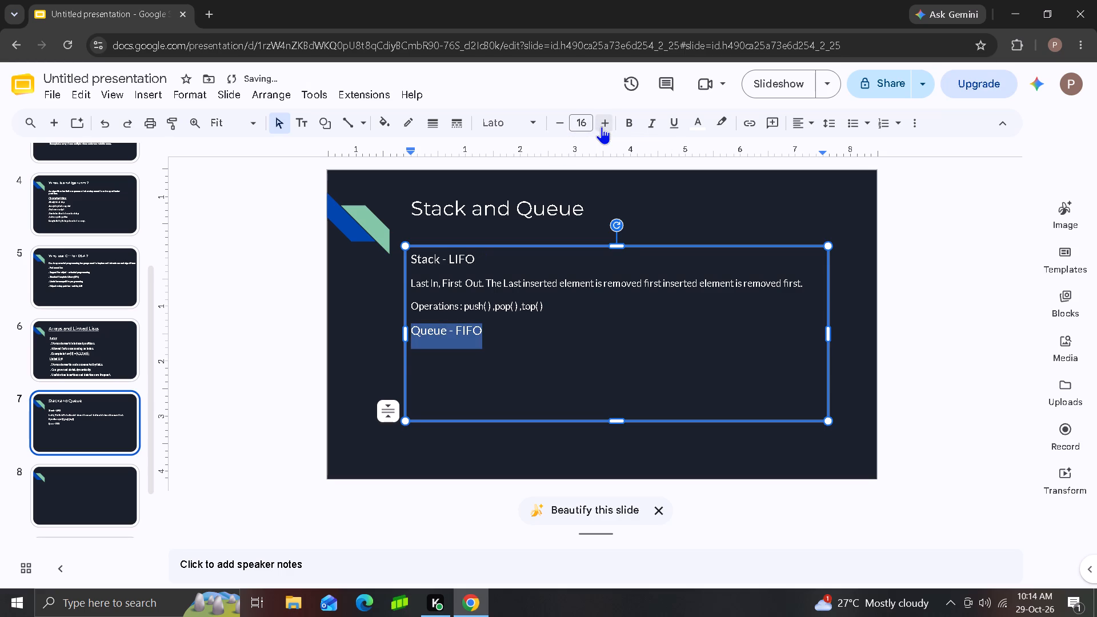
# Write "First In, First Out" on the line below "Queue - FIFO".
pyautogui.click(433, 375)
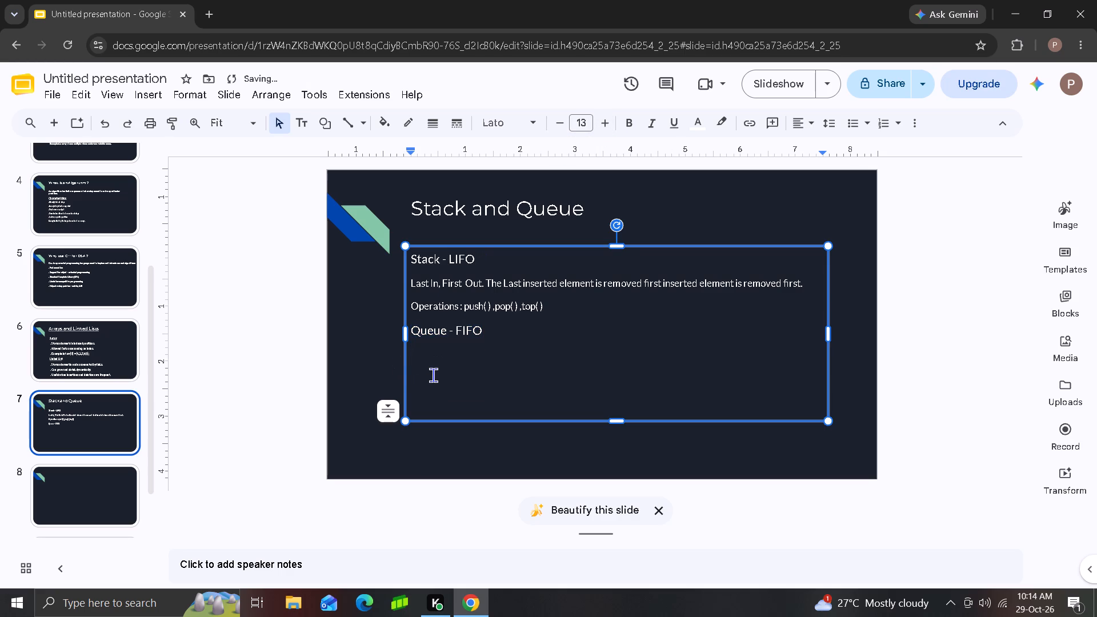
pyautogui.write('First')
pyautogui.press('space')
pyautogui.write('In,')
pyautogui.press('space')
pyautogui.write('First')
pyautogui.press('space')
pyautogui.write('/out')
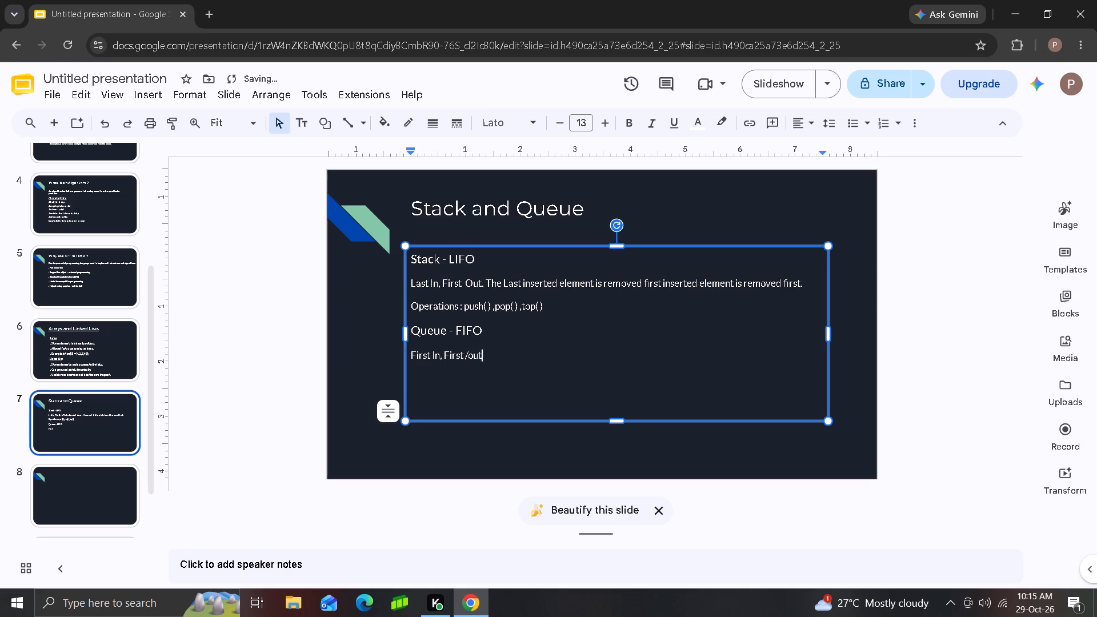
pyautogui.write('\\\\')
pyautogui.press('BackSpace')
pyautogui.press('BackSpace')
pyautogui.press('BackSpace')
pyautogui.press('BackSpace')
pyautogui.press('BackSpace')
pyautogui.press('BackSpace')
pyautogui.press('BackSpace')
pyautogui.press('space')
pyautogui.write('O')
pyautogui.write('ut')
# Complete the queue description after "First In, First Out" with ". The first inserted element is removed first".
pyautogui.write('. The')
pyautogui.press('space')
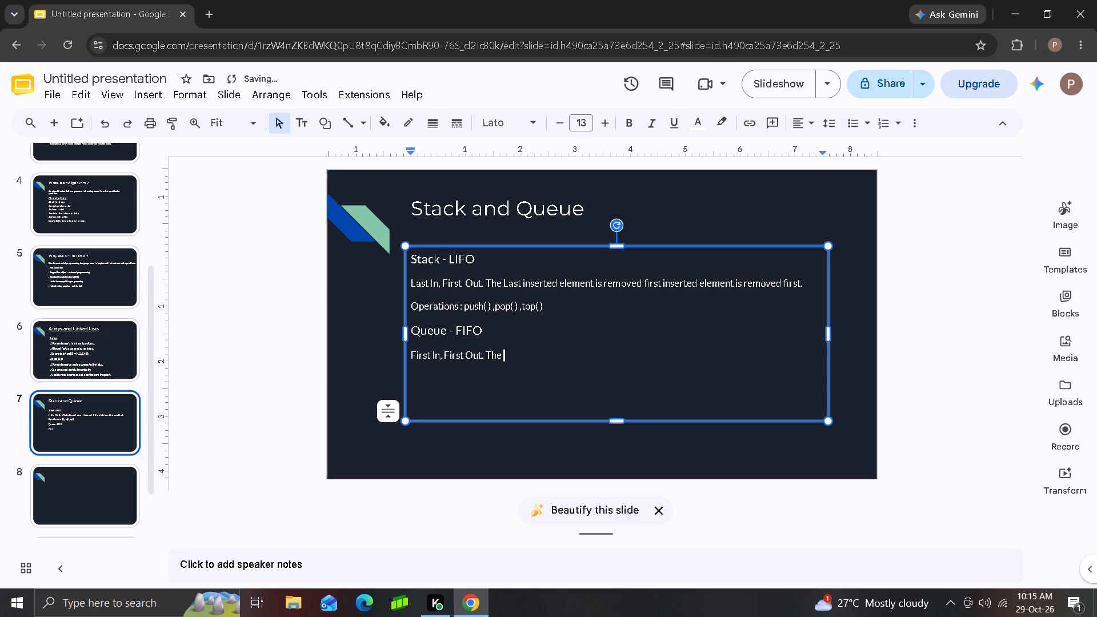
pyautogui.write('first')
pyautogui.press('space')
pyautogui.write('inserted')
pyautogui.press('space')
pyautogui.write('element')
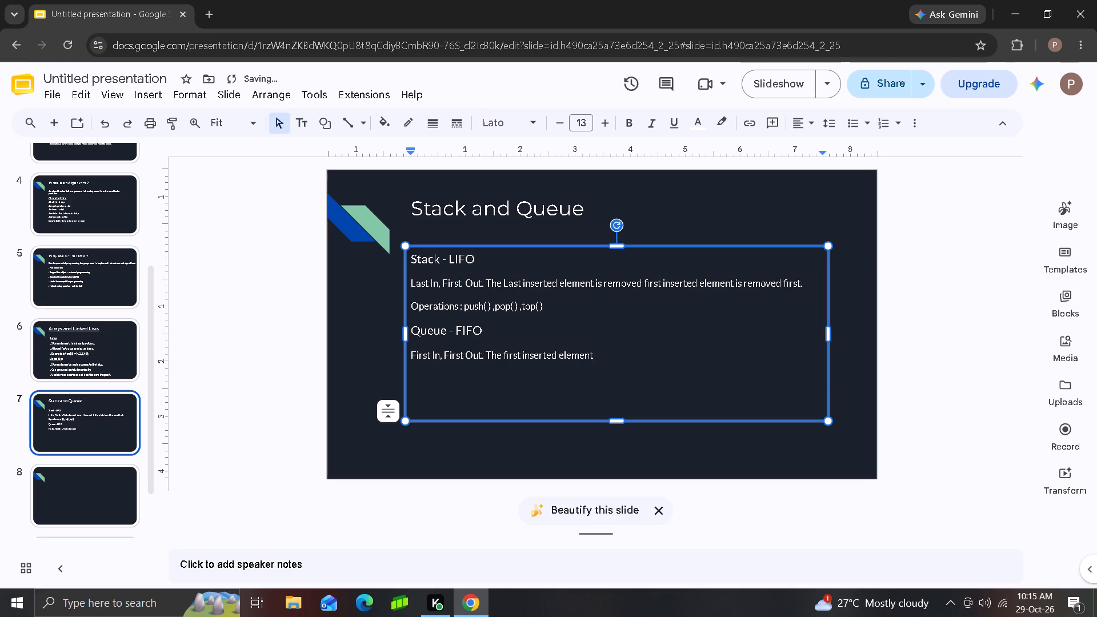
pyautogui.press('space')
pyautogui.write('is removed')
pyautogui.press('space')
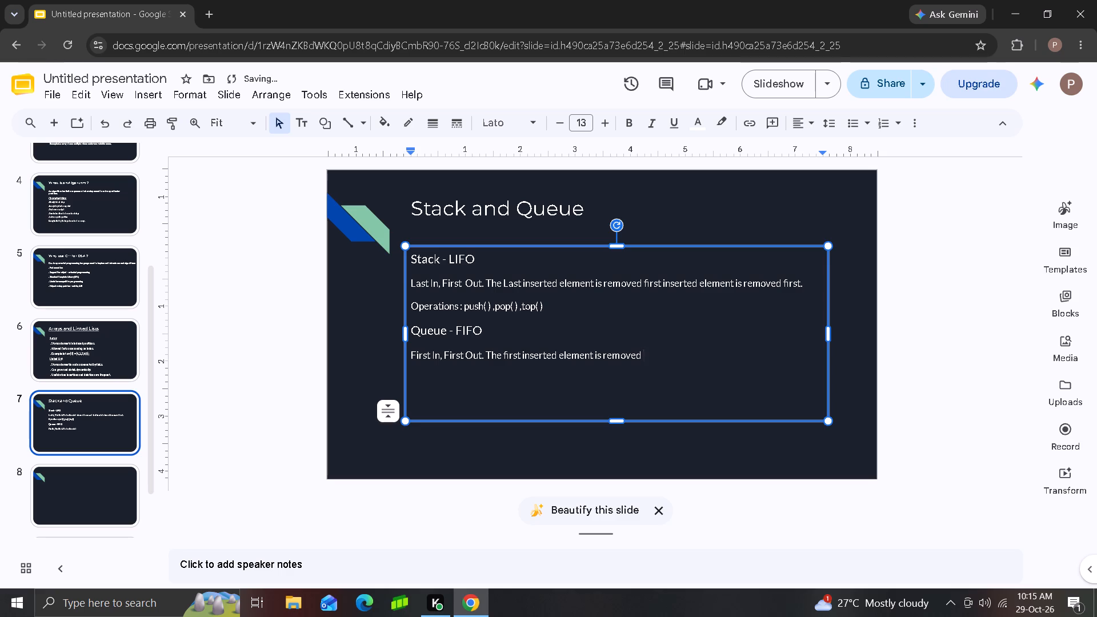
pyautogui.write('fiest')
pyautogui.press('space')
pyautogui.press('BackSpace')
pyautogui.press('BackSpace')
pyautogui.press('BackSpace')
pyautogui.press('BackSpace')
pyautogui.write('rst')
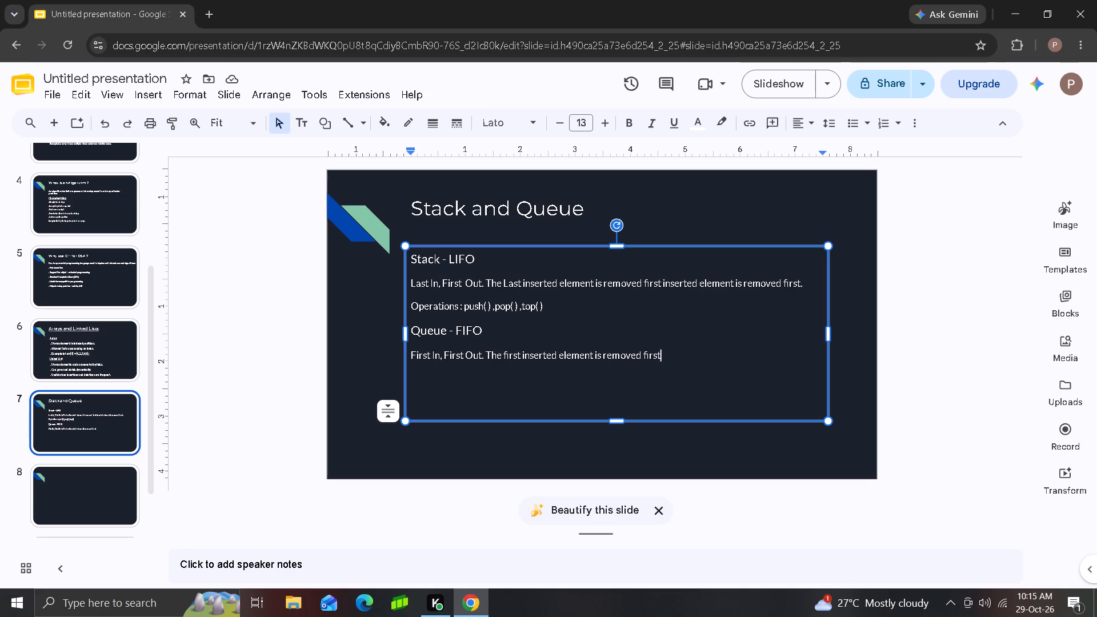
# Add a new line starting with "Operation :" below the queue description, correcting its spelling.
pyautogui.press('Return')
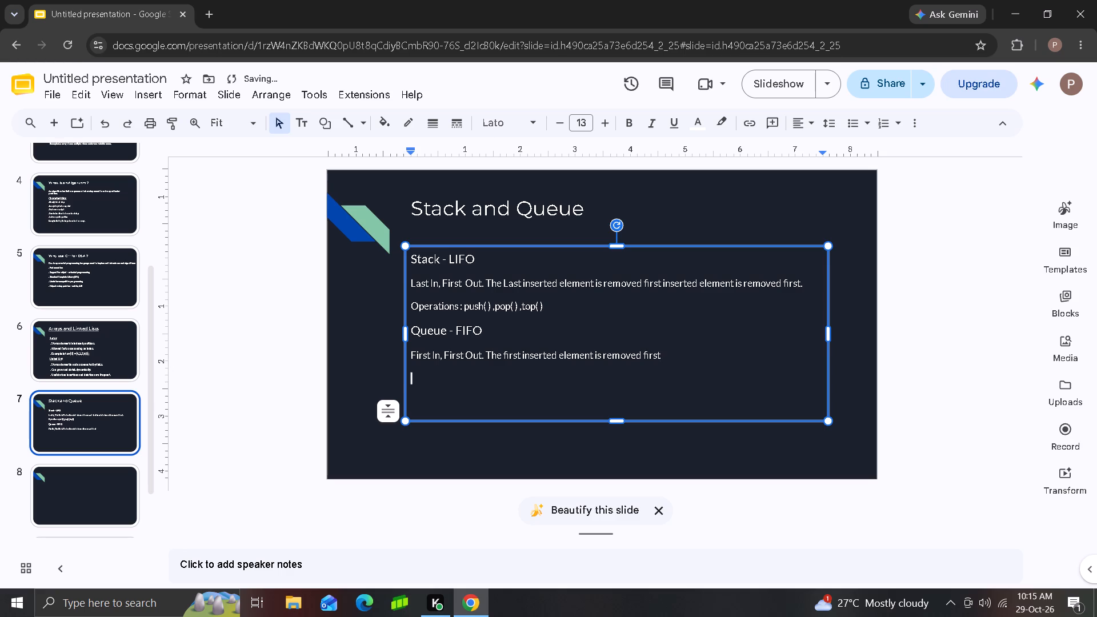
pyautogui.hotkey('shift', 'o')
pyautogui.write('pration')
pyautogui.press('space')
pyautogui.write(':')
pyautogui.press('space')
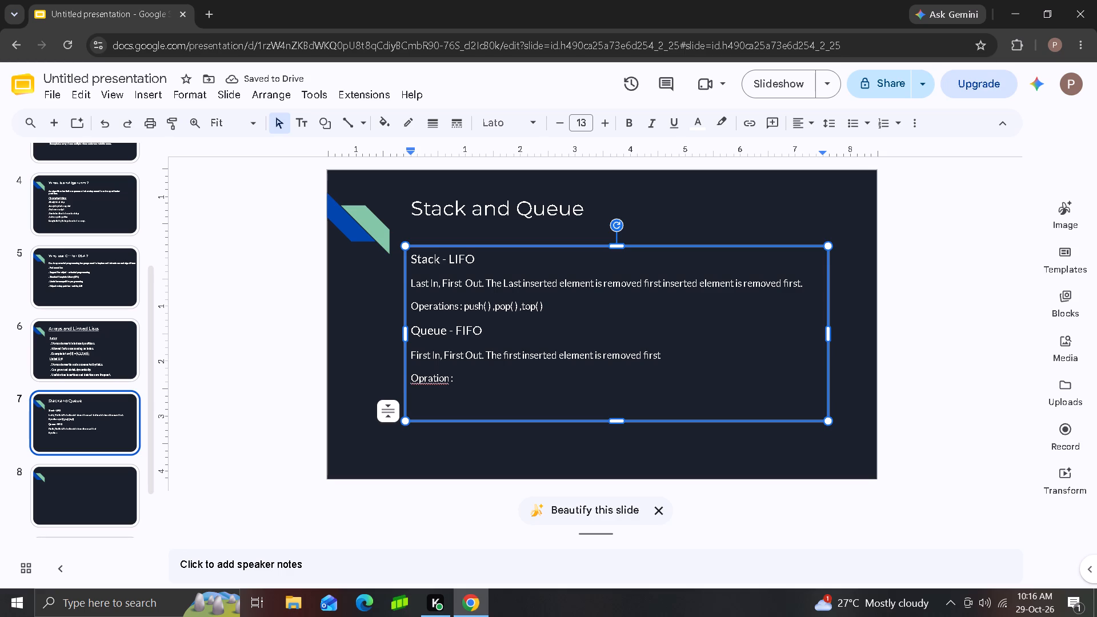
pyautogui.press('Left')
pyautogui.press('Left')
pyautogui.press('Left')
pyautogui.press('Left')
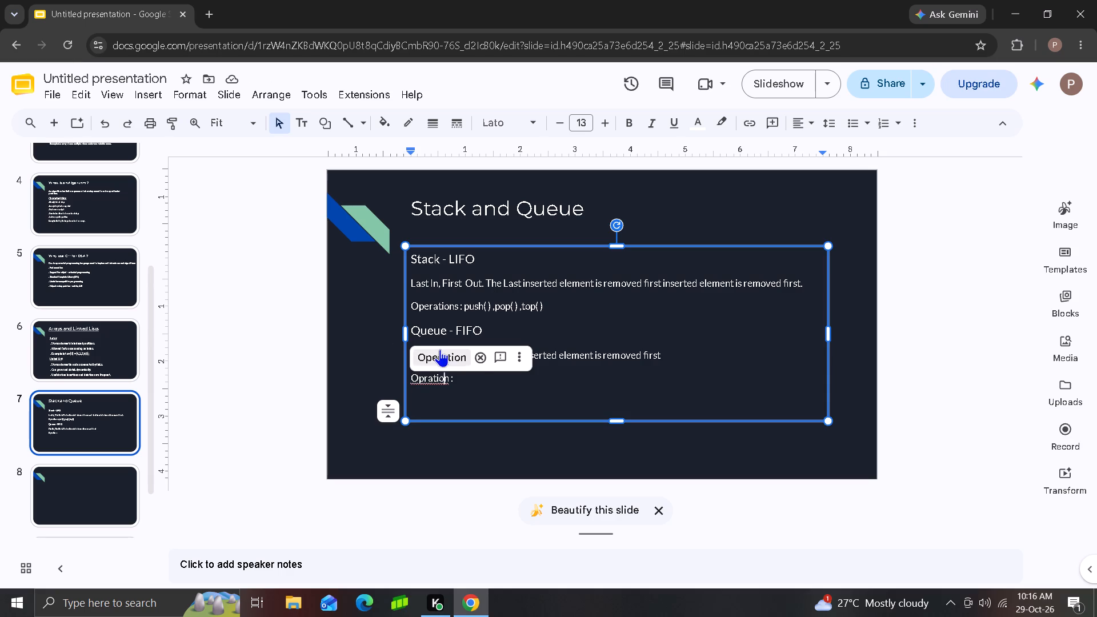
pyautogui.click(441, 349)
pyautogui.press('Right')
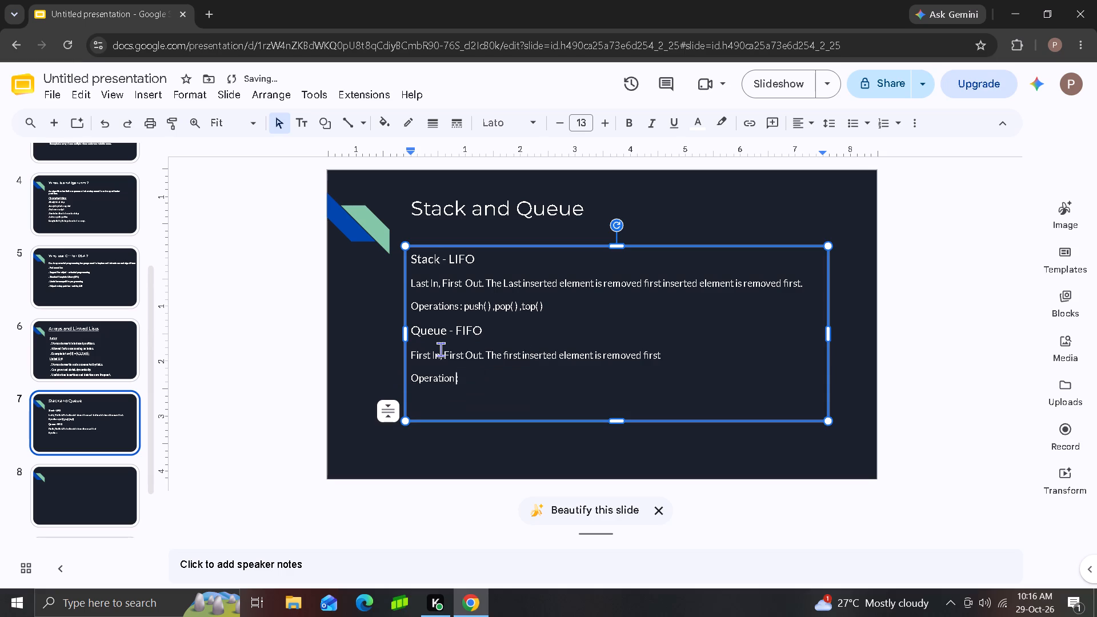
pyautogui.press('Right')
pyautogui.press('space')
# Enter "push( )," as the first queue operation after "Operation :".
pyautogui.write('pusg')
pyautogui.press('BackSpace')
pyautogui.write('h(')
pyautogui.press('space')
pyautogui.hotkey('shift', ')')
pyautogui.hotkey('shift', 'space')
pyautogui.press('BackSpace')
pyautogui.write(',')
pyautogui.press('space')
# Add "poo( )," as the second entry in the queue's operation list.
pyautogui.press('o')
pyautogui.press('BackSpace')
pyautogui.write('po')
pyautogui.write('o(')
pyautogui.press('space')
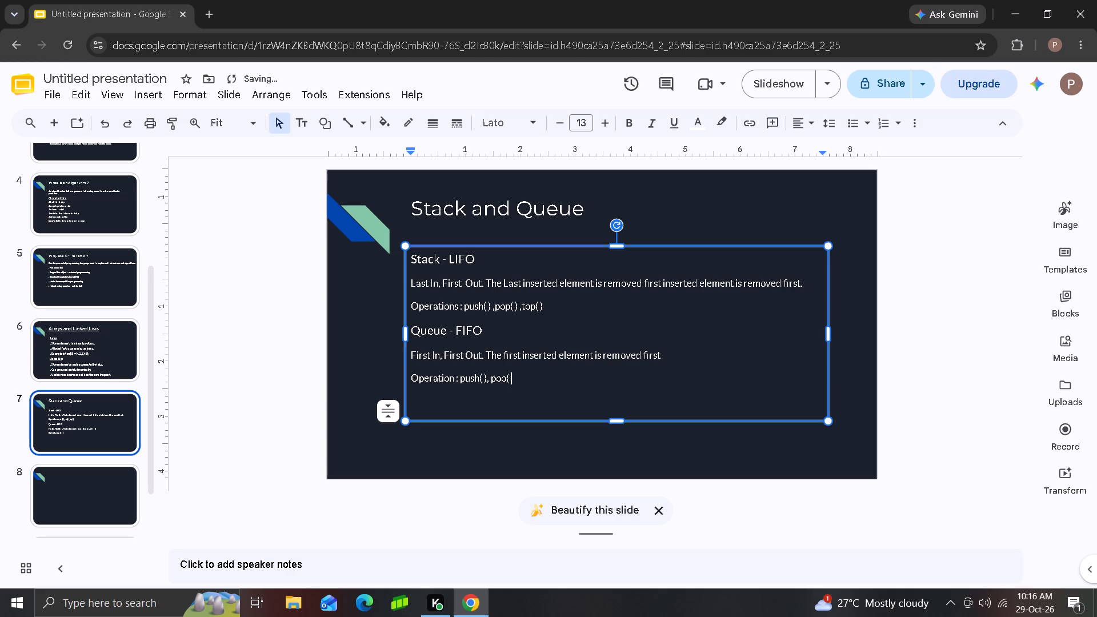
pyautogui.write('_')
pyautogui.press('BackSpace')
pyautogui.hotkey('shift', ')')
pyautogui.write(',')
pyautogui.press('space')
# Finish the queue's operation list with "front( )", keeping a space between the parentheses and no closing period.
pyautogui.write('front')
pyautogui.write('()')
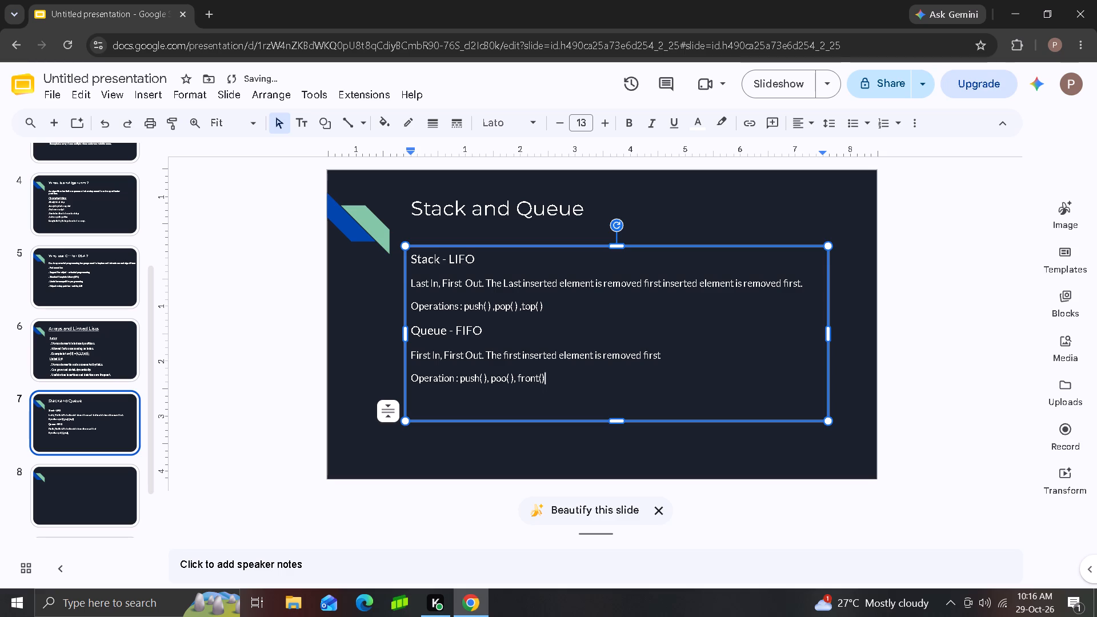
pyautogui.press('Left')
pyautogui.press('space')
pyautogui.press('Right')
pyautogui.press('.')
pyautogui.press('BackSpace')
# Underline the "Stack - LIFO" and "Queue - FIFO" headings.
pyautogui.click(477, 255)
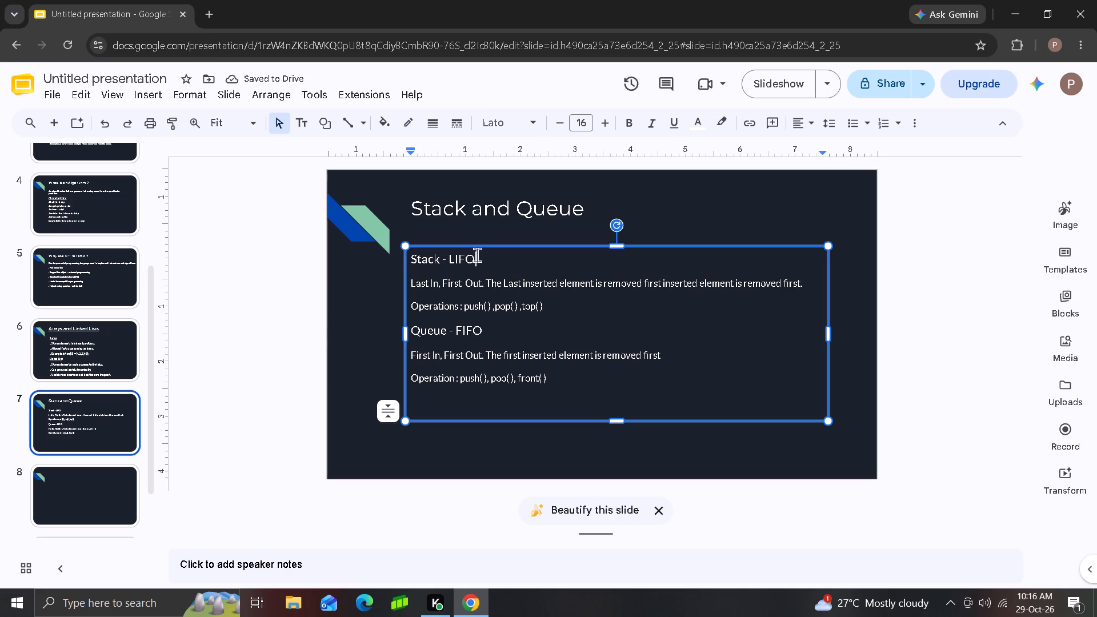
pyautogui.moveTo(477, 255); pyautogui.dragTo(405, 255)
pyautogui.hotkey('ctrl', 'u')
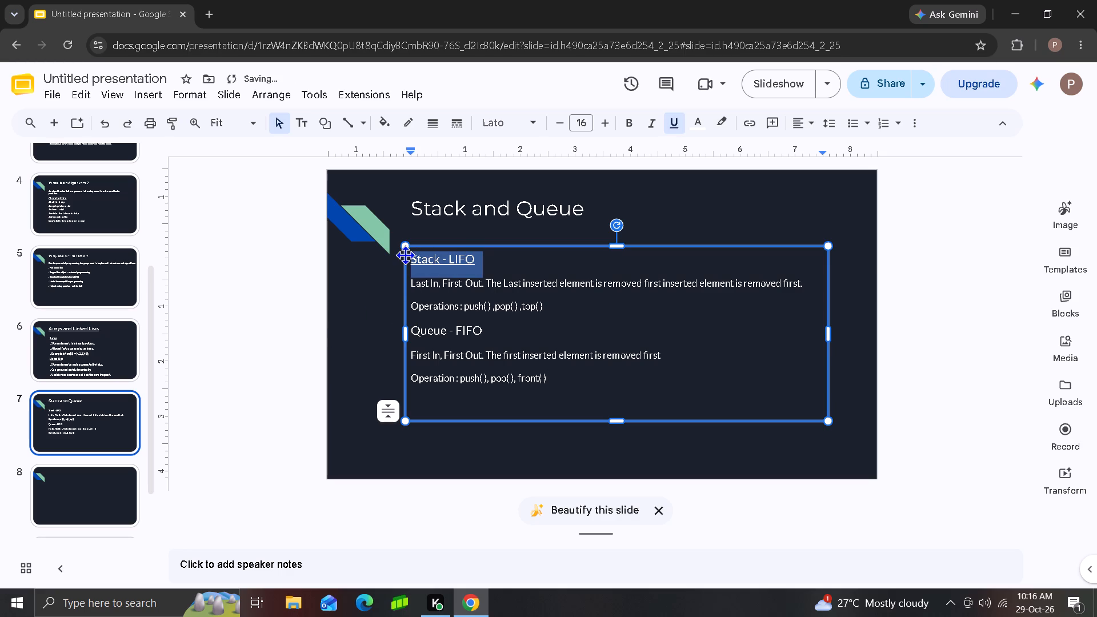
pyautogui.moveTo(481, 330); pyautogui.dragTo(460, 328)
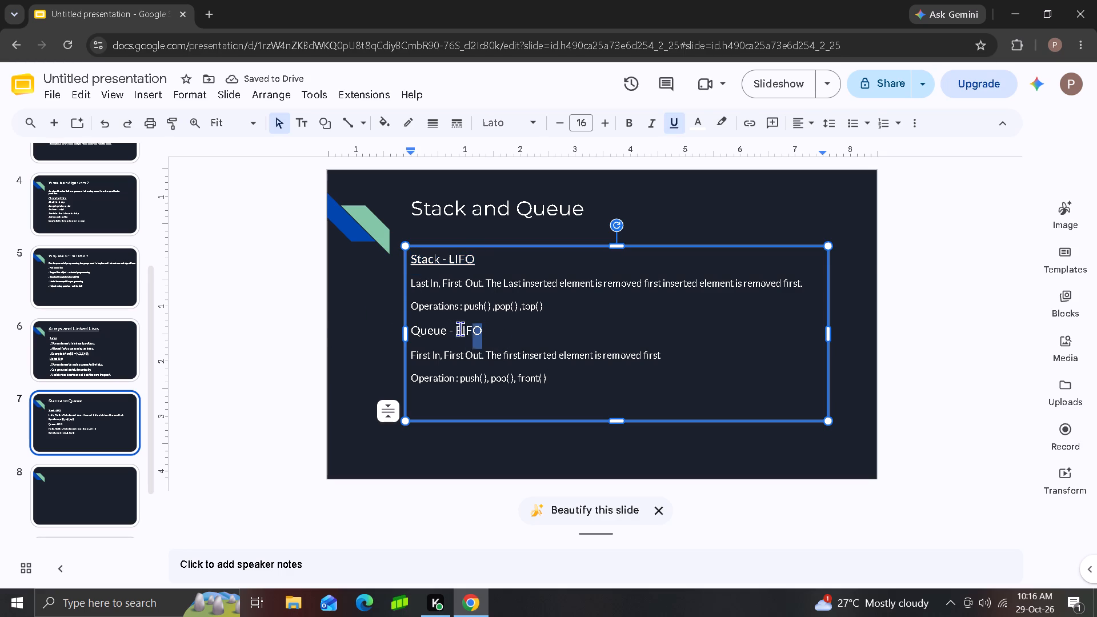
pyautogui.moveTo(460, 328); pyautogui.dragTo(409, 328)
pyautogui.hotkey('ctrl', 'u')
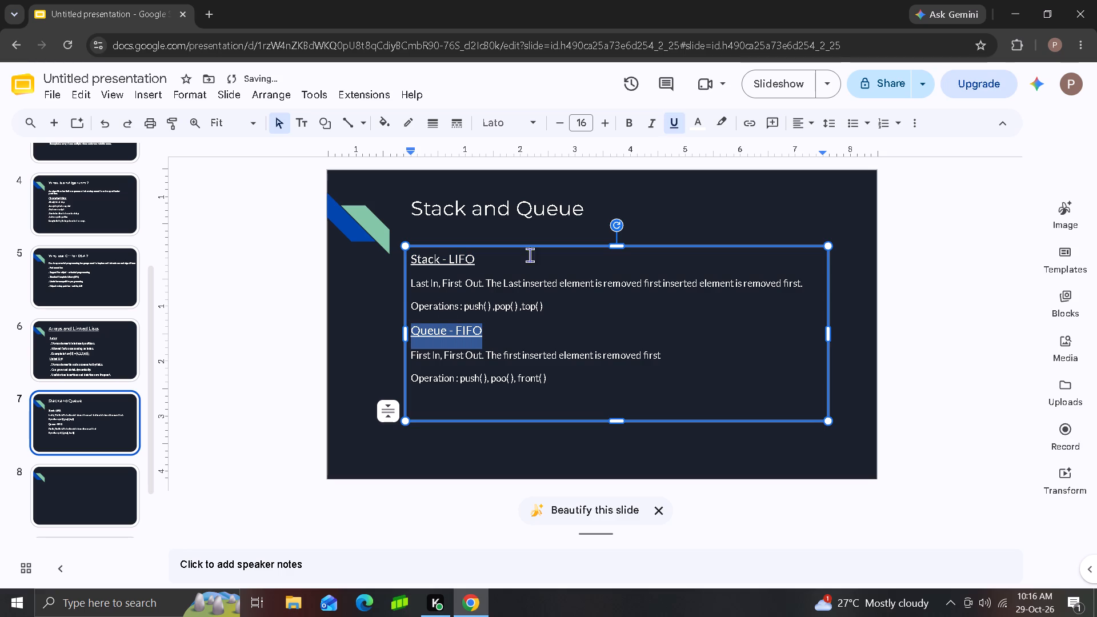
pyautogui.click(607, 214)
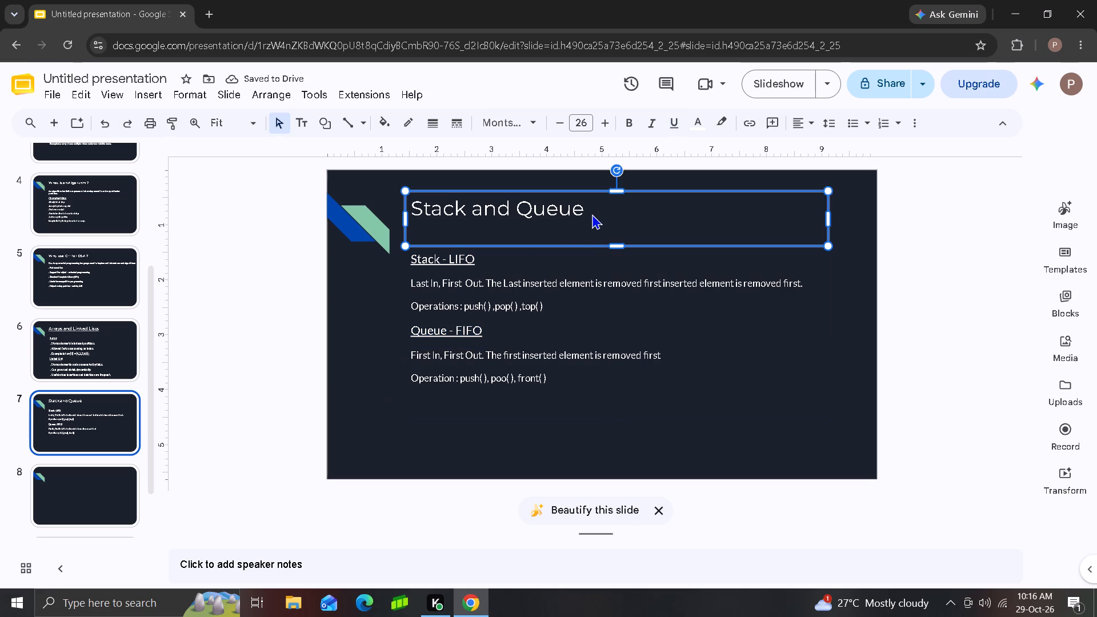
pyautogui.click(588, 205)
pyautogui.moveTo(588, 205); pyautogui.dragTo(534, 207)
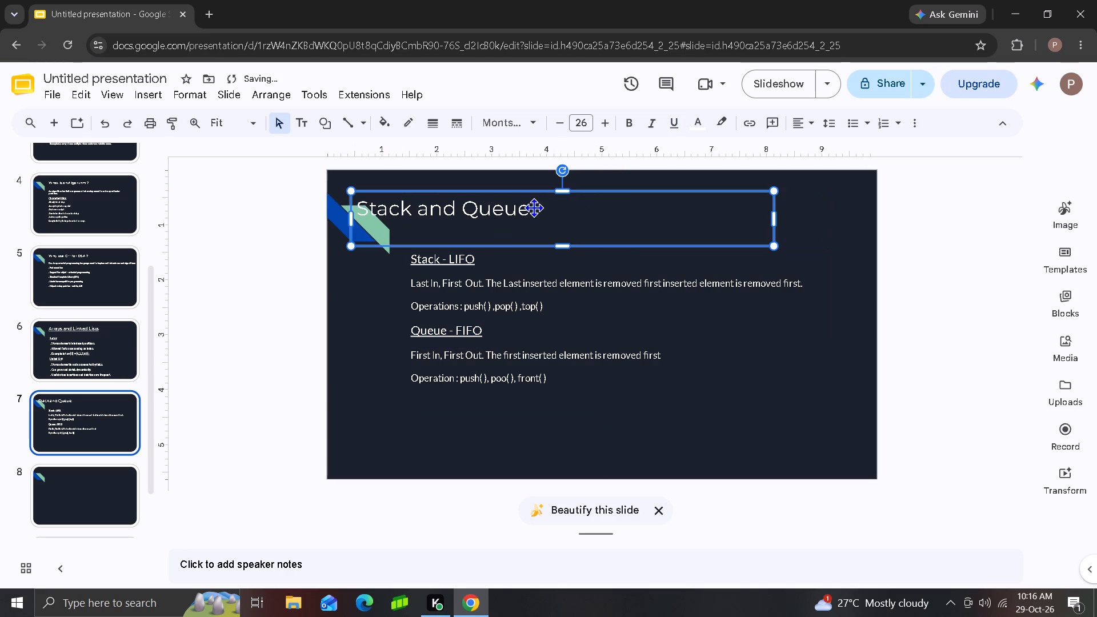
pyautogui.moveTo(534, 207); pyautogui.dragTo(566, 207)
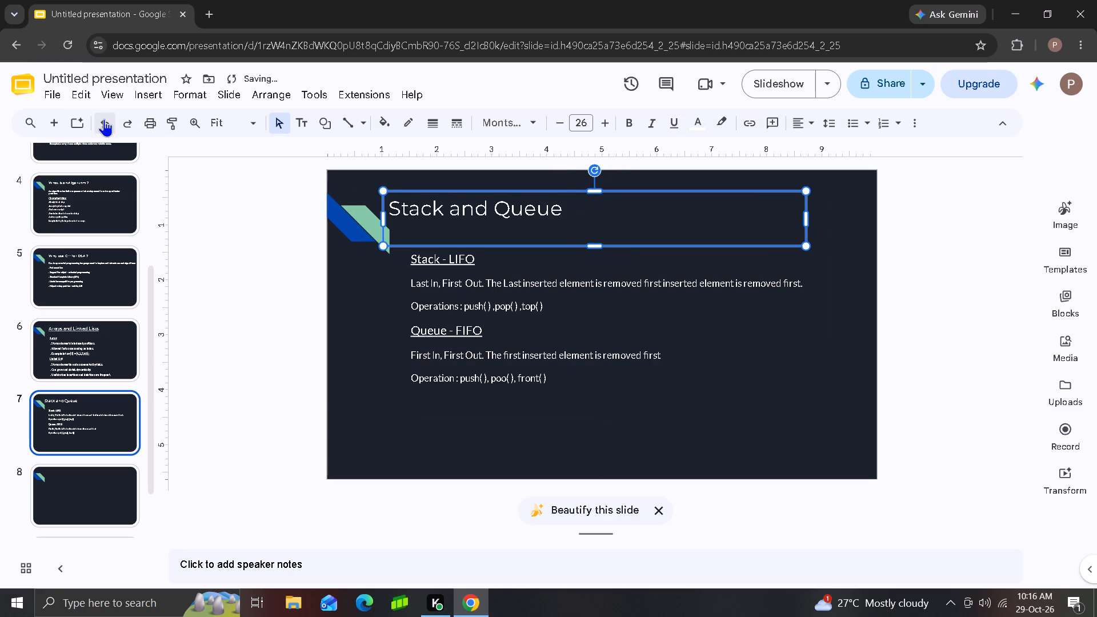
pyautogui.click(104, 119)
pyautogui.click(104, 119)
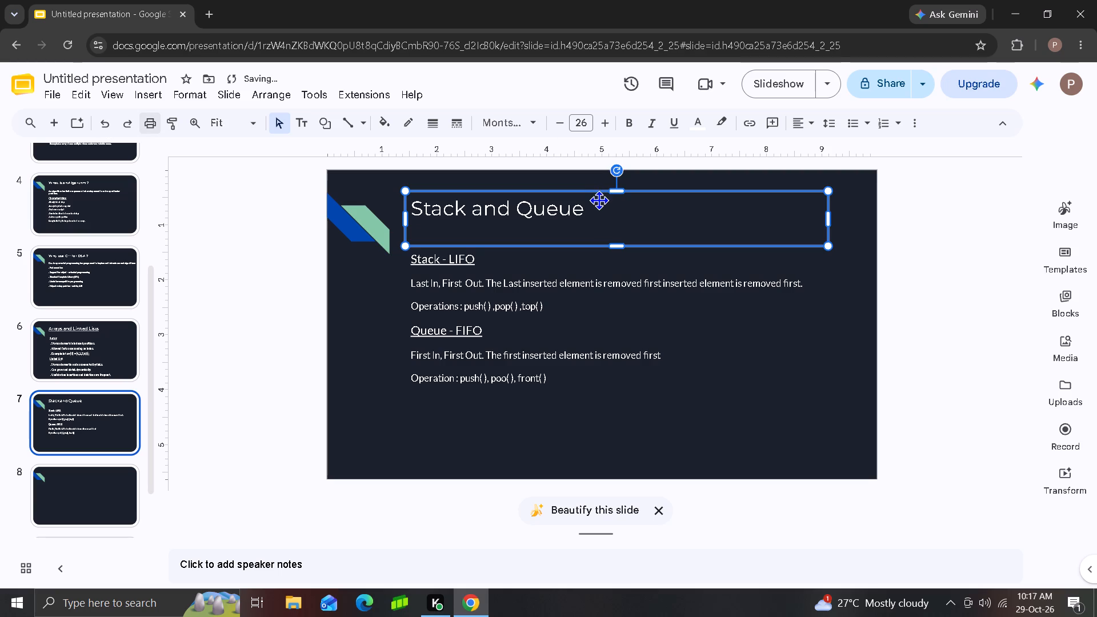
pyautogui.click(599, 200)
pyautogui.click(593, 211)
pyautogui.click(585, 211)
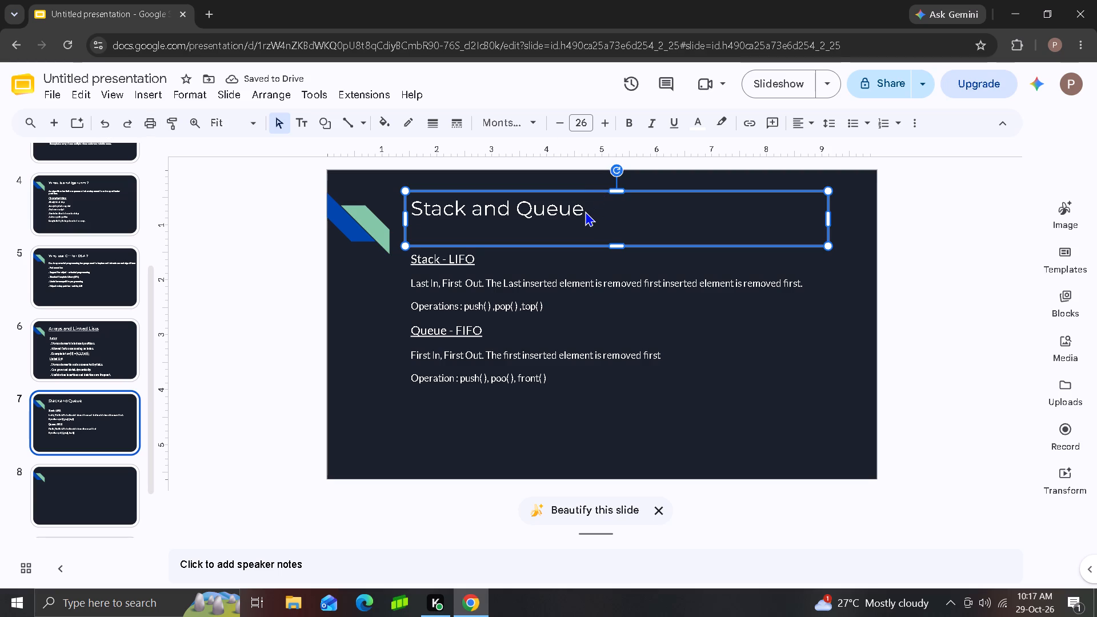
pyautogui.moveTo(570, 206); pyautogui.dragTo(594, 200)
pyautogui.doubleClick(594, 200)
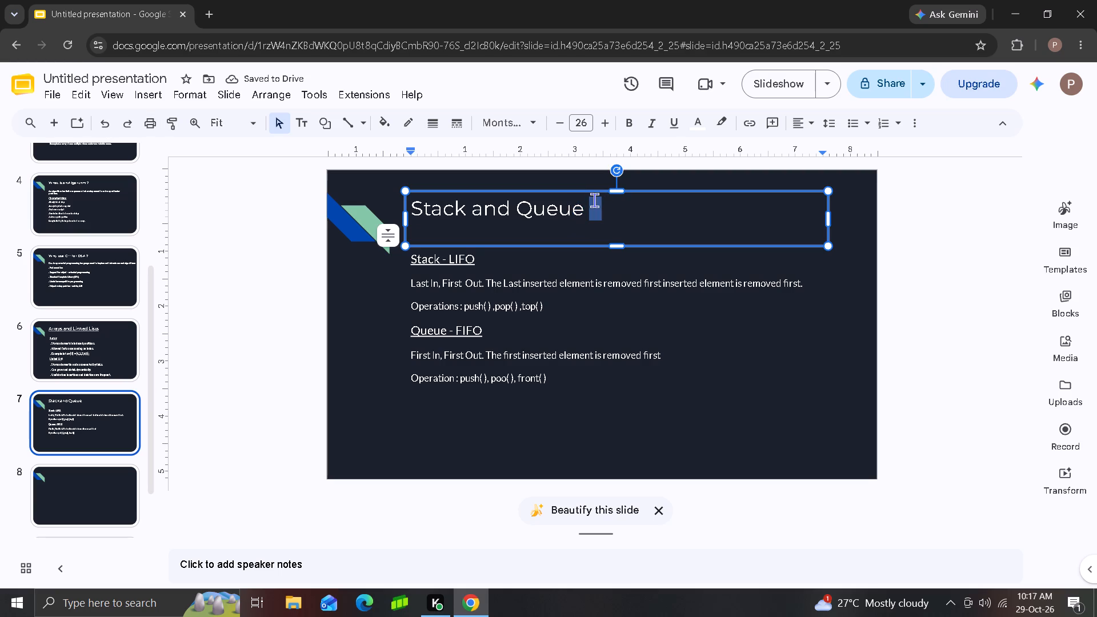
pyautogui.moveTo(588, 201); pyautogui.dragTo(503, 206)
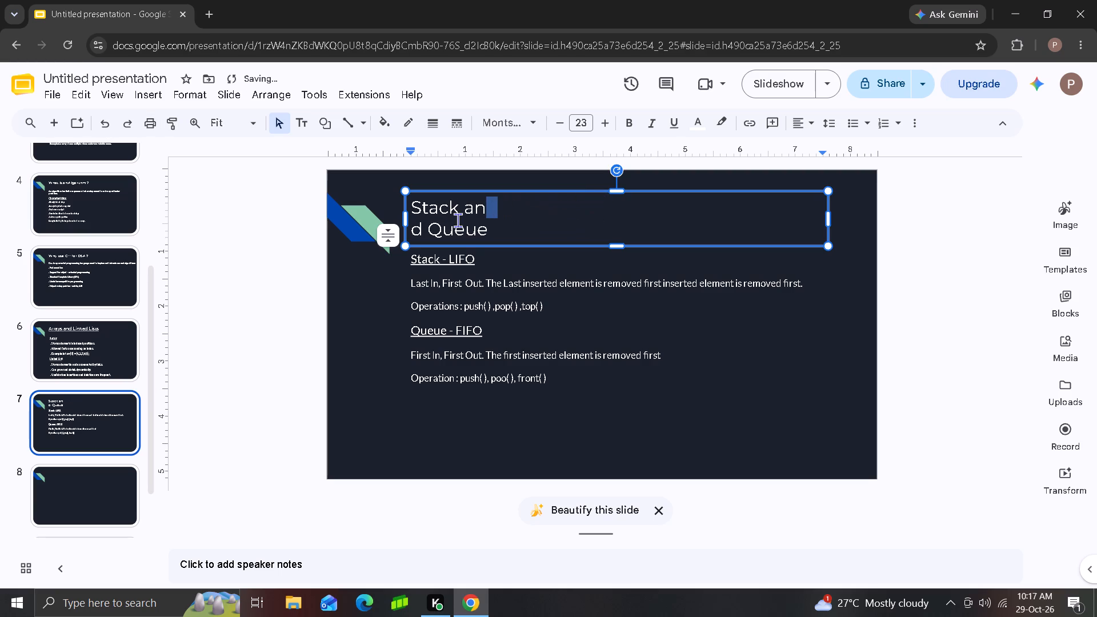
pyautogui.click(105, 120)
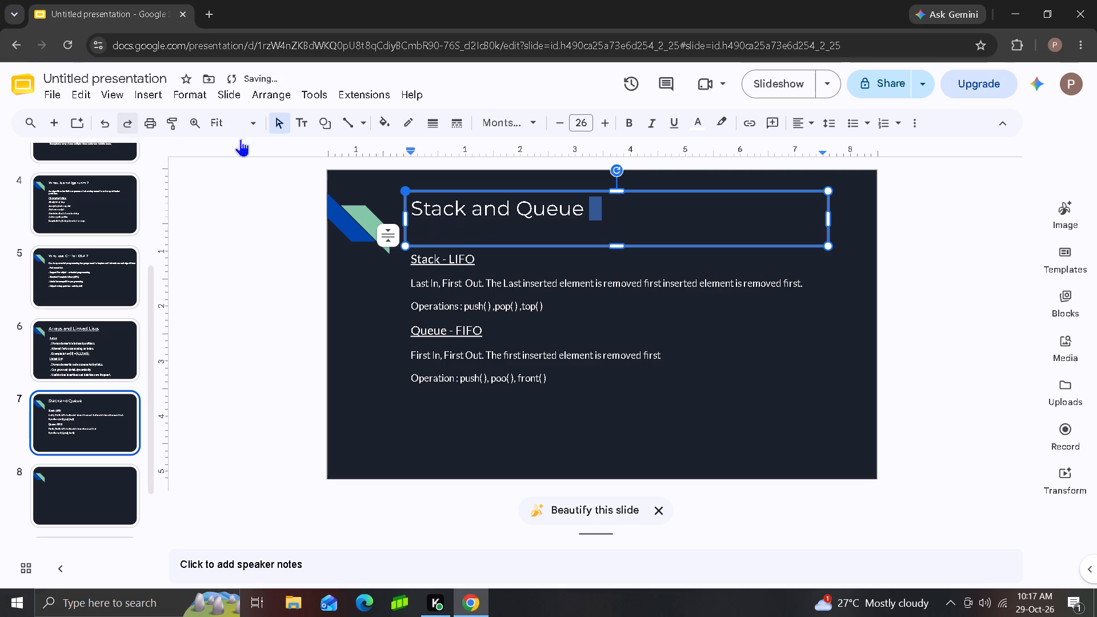
# Underline the slide title "Stack and Queue".
pyautogui.click(415, 206)
pyautogui.moveTo(415, 206); pyautogui.dragTo(602, 205)
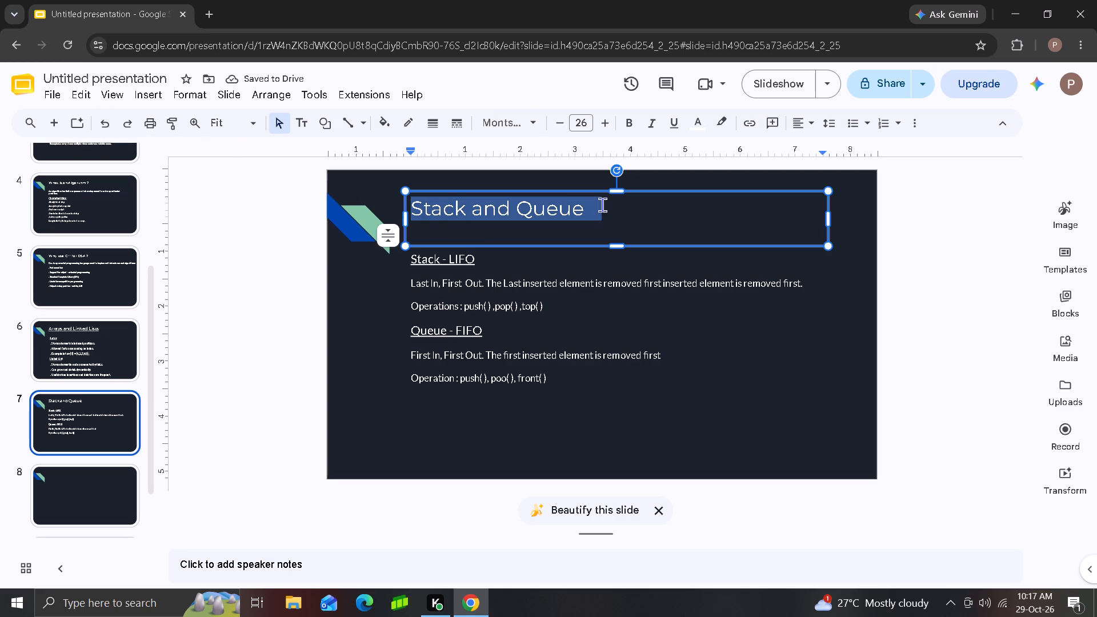
pyautogui.hotkey('ctrl', 'u')
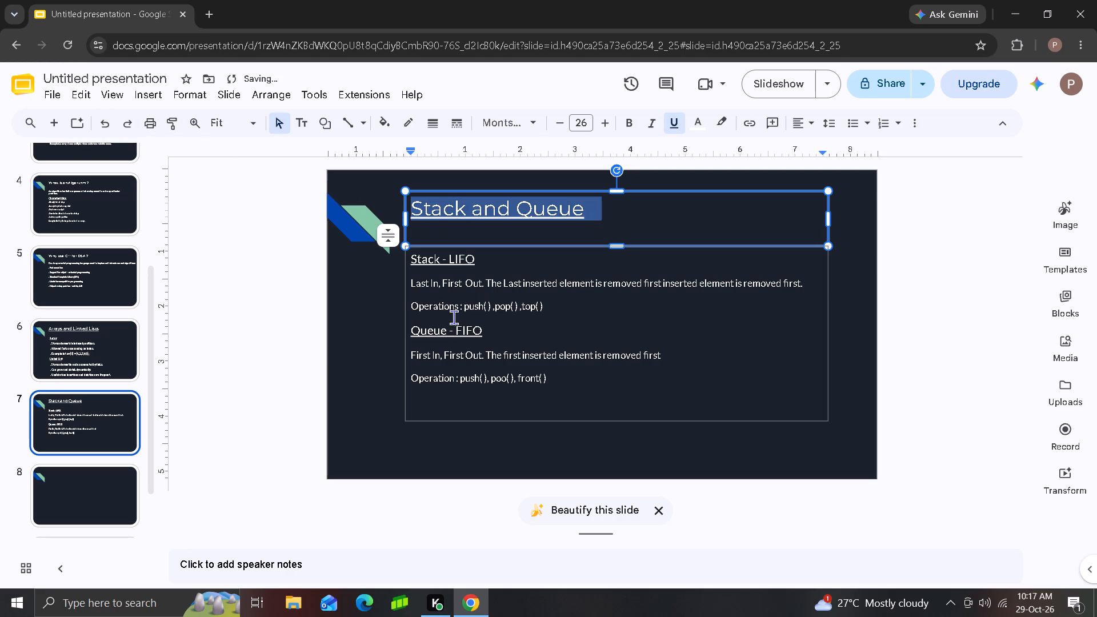
pyautogui.click(378, 330)
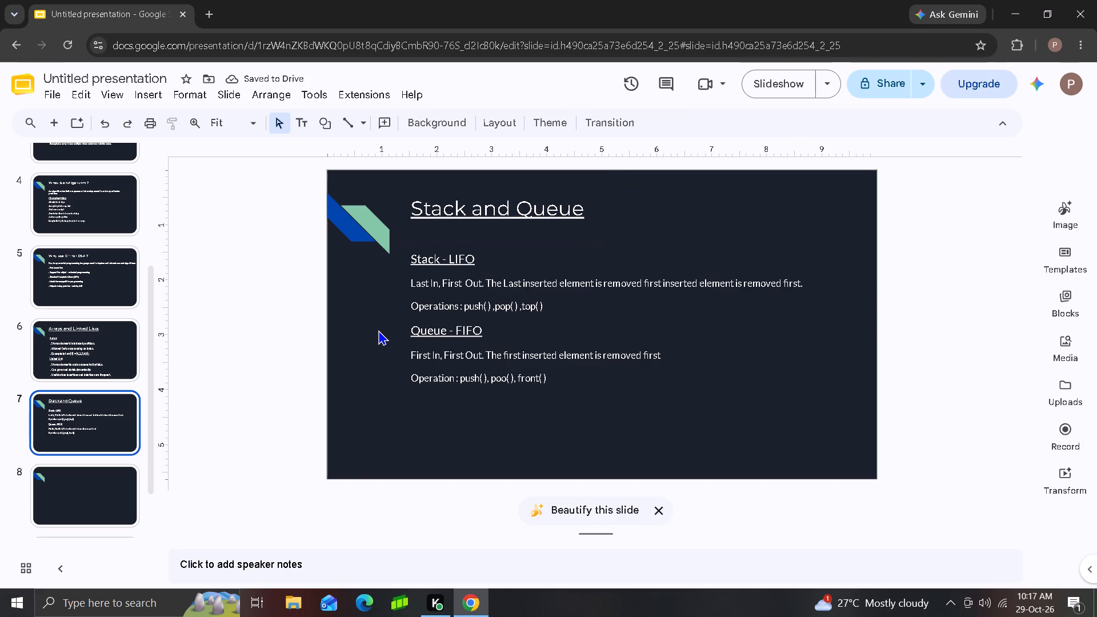
# Increase the "Stack - LIFO" heading's font size to 20.
pyautogui.scroll(2, 378, 330)
pyautogui.scroll(-1, 378, 330)
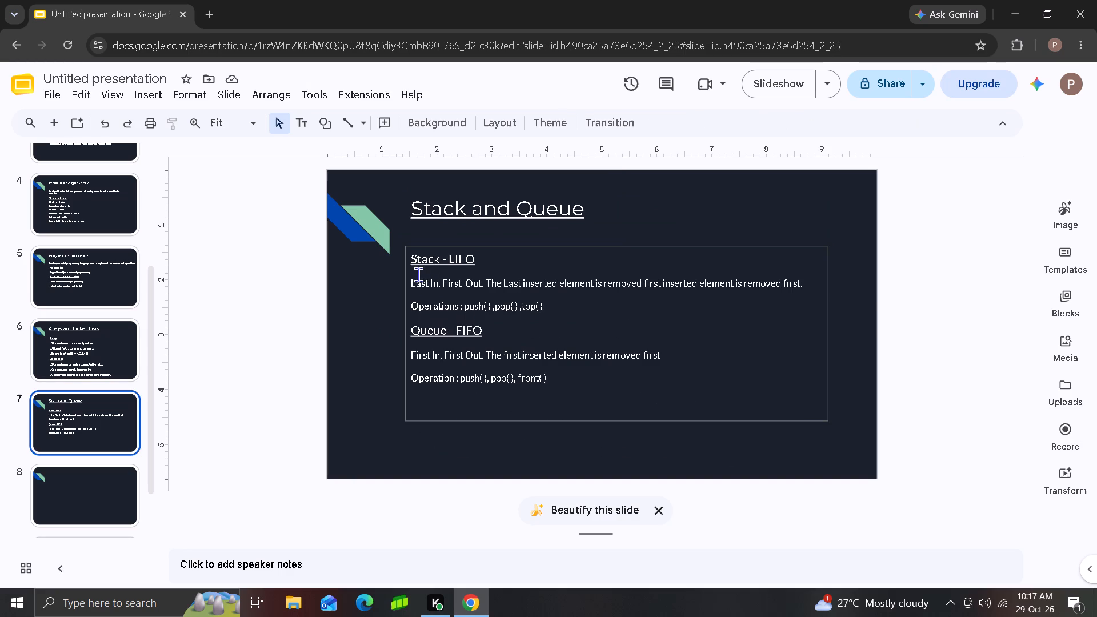
pyautogui.moveTo(411, 260); pyautogui.dragTo(485, 260)
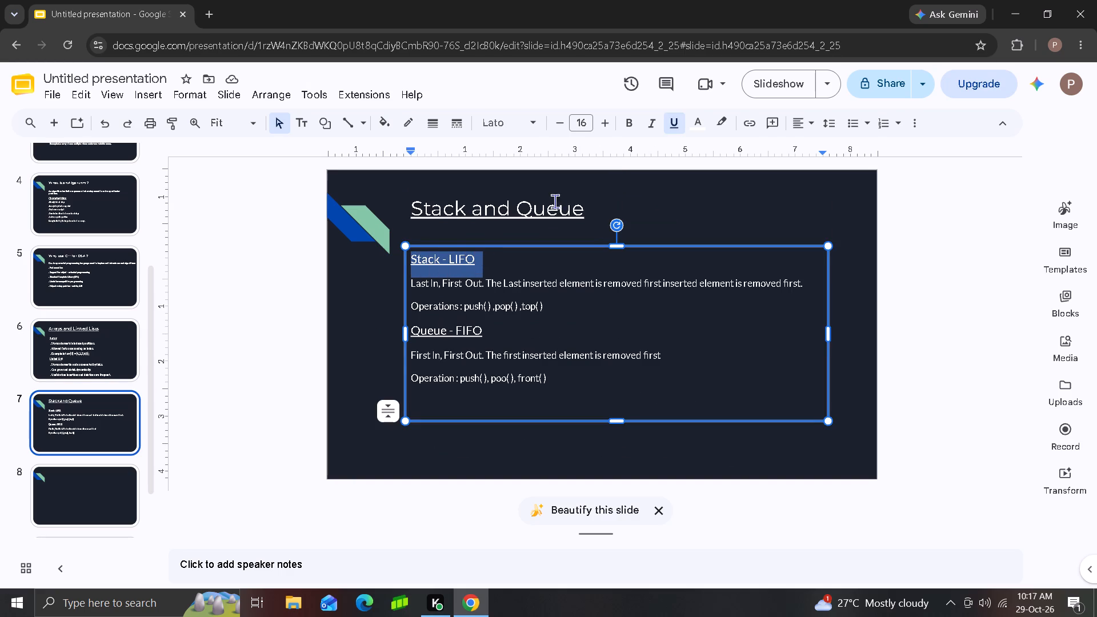
pyautogui.click(604, 119)
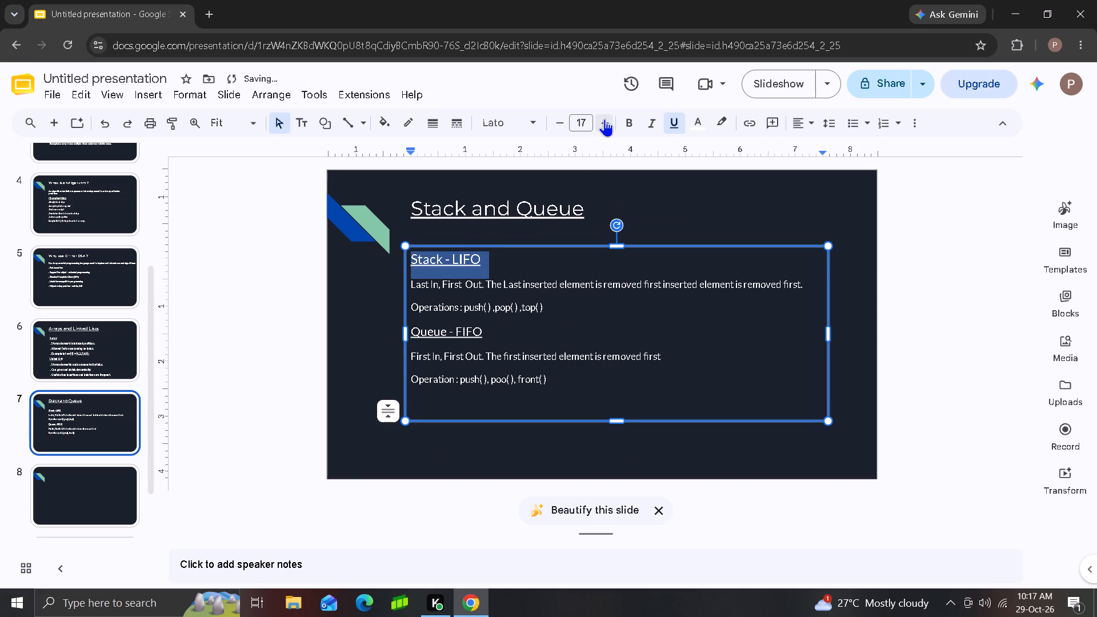
pyautogui.click(604, 119)
pyautogui.click(604, 119)
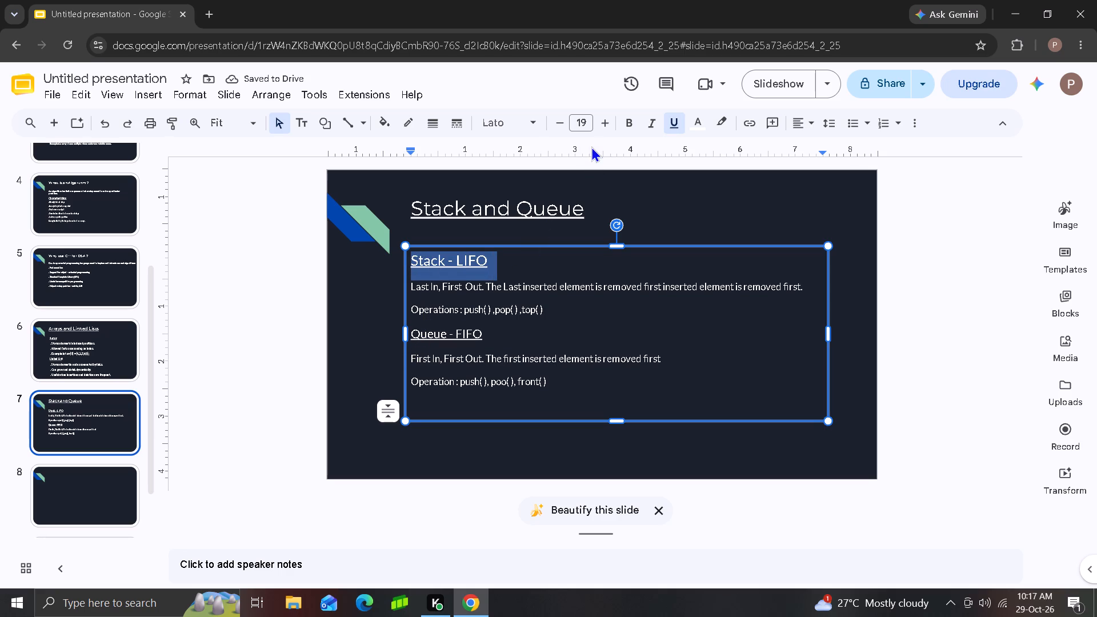
pyautogui.click(607, 117)
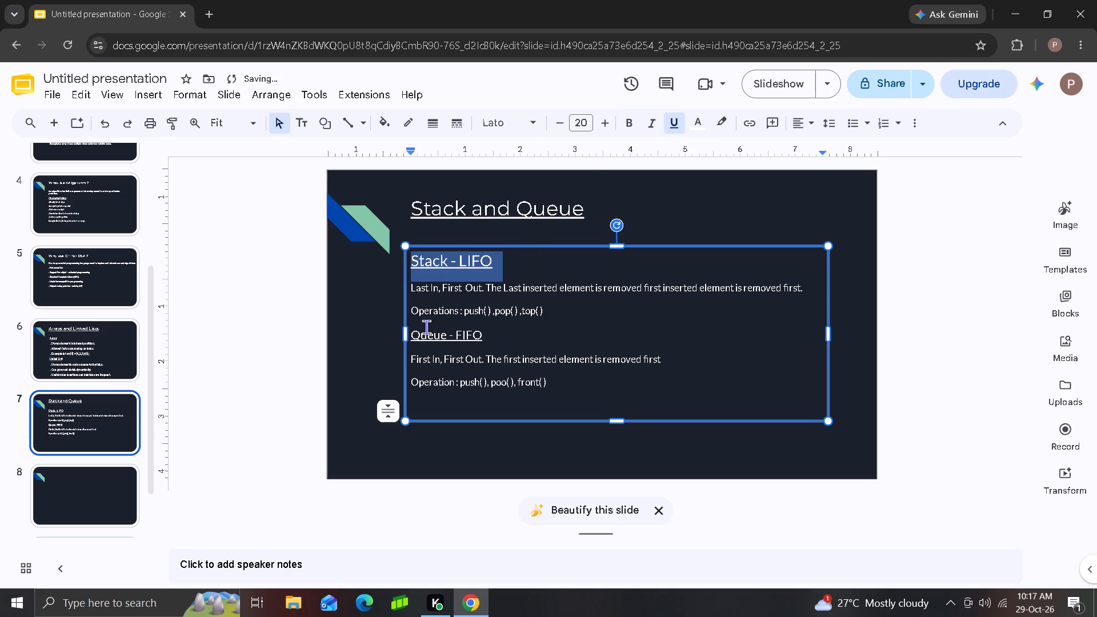
# Increase the "Queue - FIFO" heading's font size to 21.
pyautogui.click(409, 334)
pyautogui.click(413, 334)
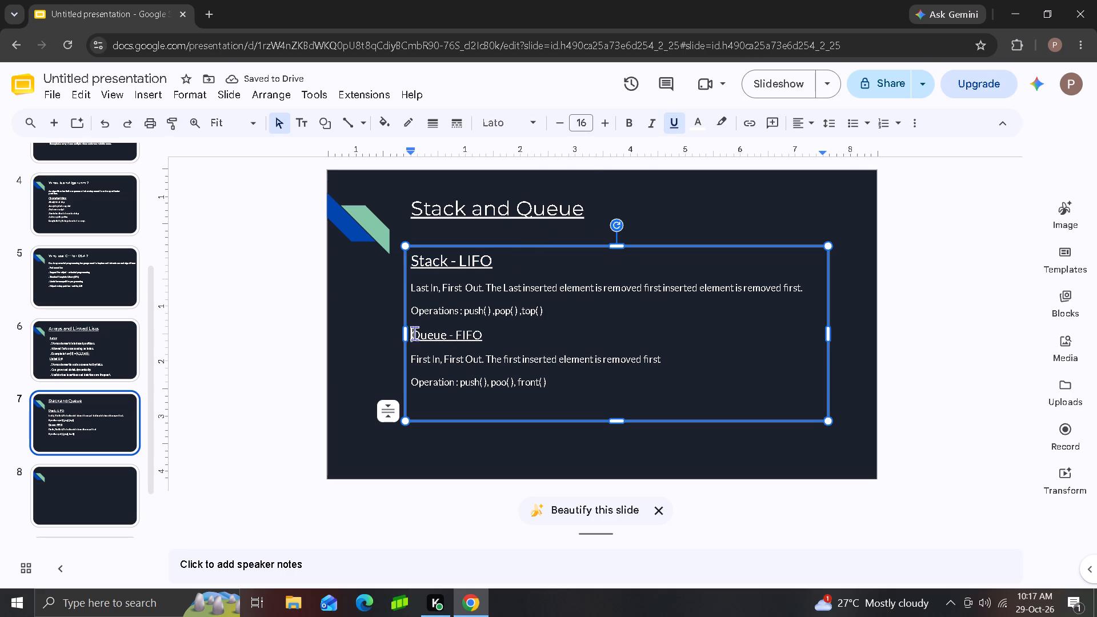
pyautogui.moveTo(414, 334); pyautogui.dragTo(502, 333)
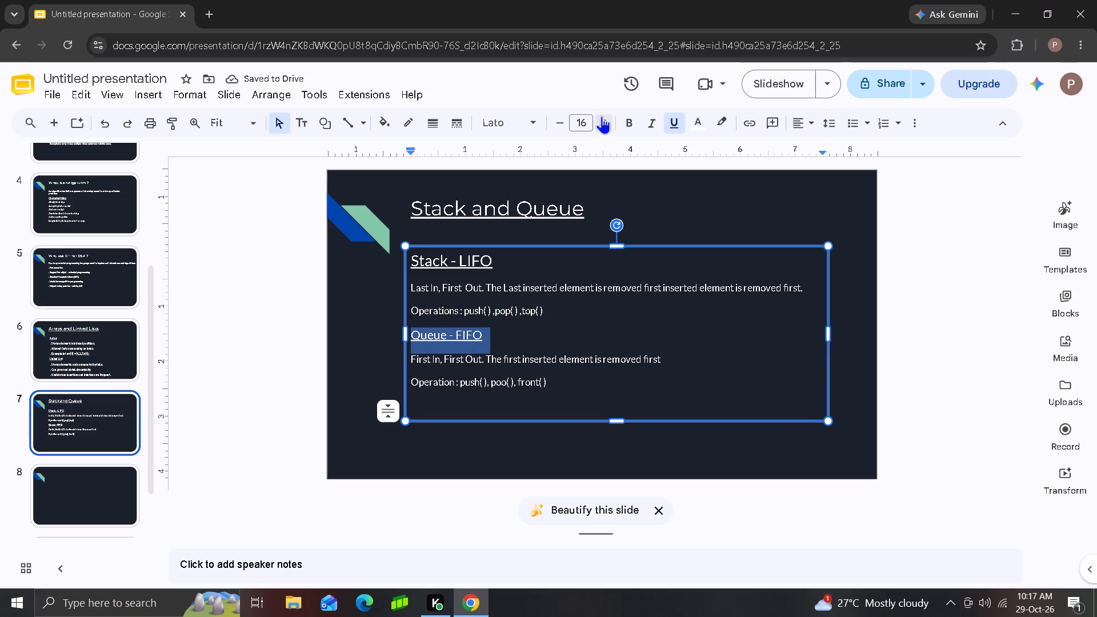
pyautogui.tripleClick(602, 116)
pyautogui.doubleClick(602, 116)
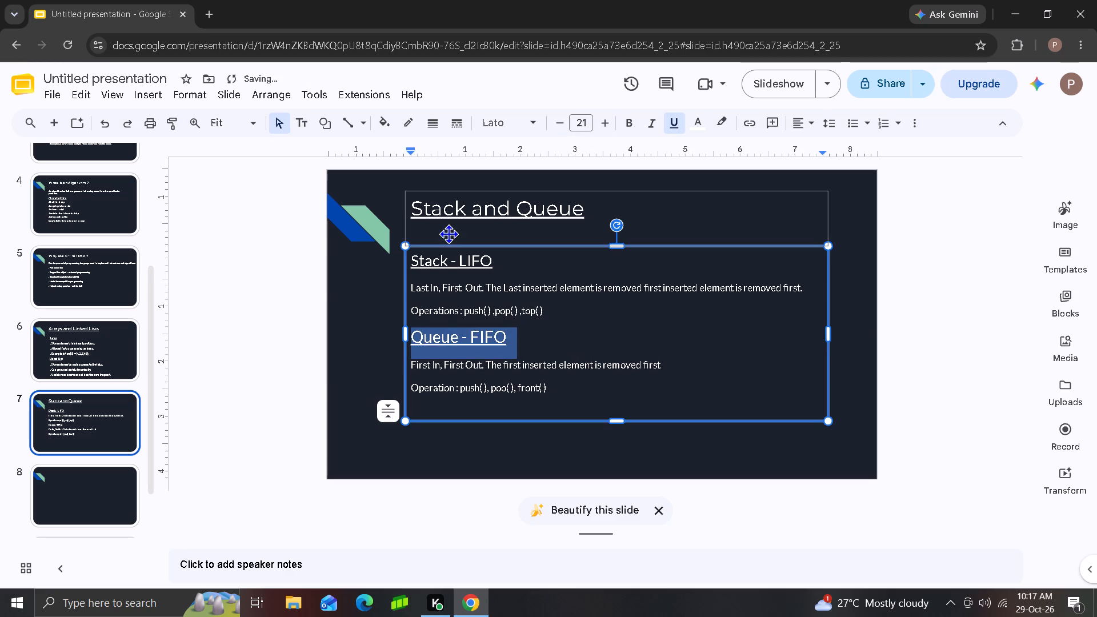
# Set the stack's description and "Operations" lines to font size 15.
pyautogui.click(410, 287)
pyautogui.moveTo(410, 286); pyautogui.dragTo(540, 303)
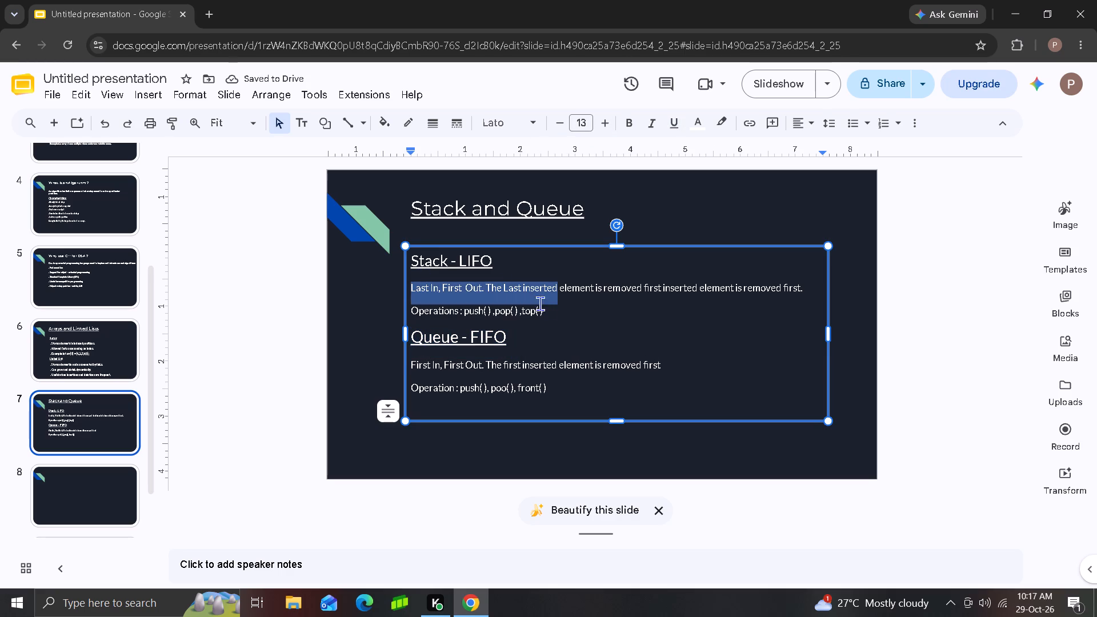
pyautogui.moveTo(540, 303); pyautogui.dragTo(567, 317)
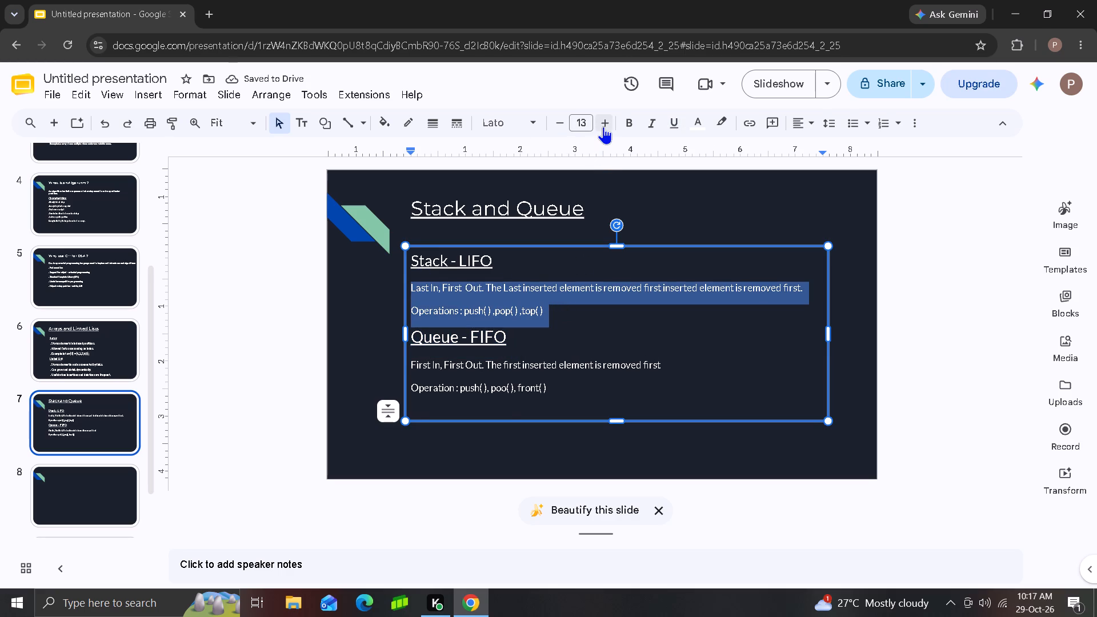
pyautogui.doubleClick(603, 126)
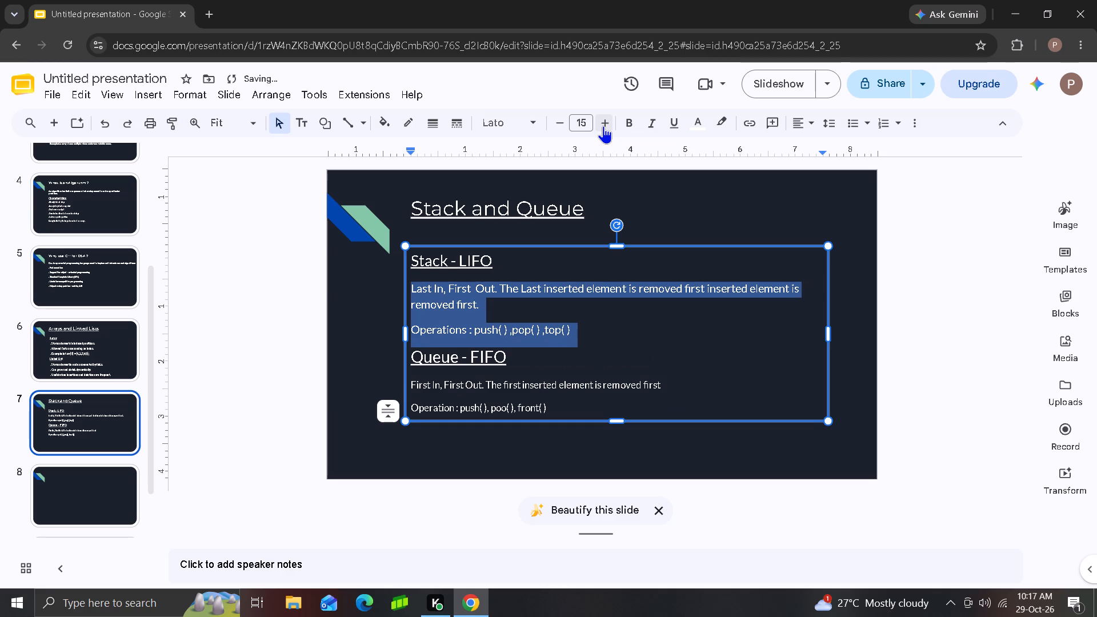
# Set the queue's description and "Operation" lines to font size 15, matching the stack text.
pyautogui.click(414, 385)
pyautogui.moveTo(414, 385); pyautogui.dragTo(568, 378)
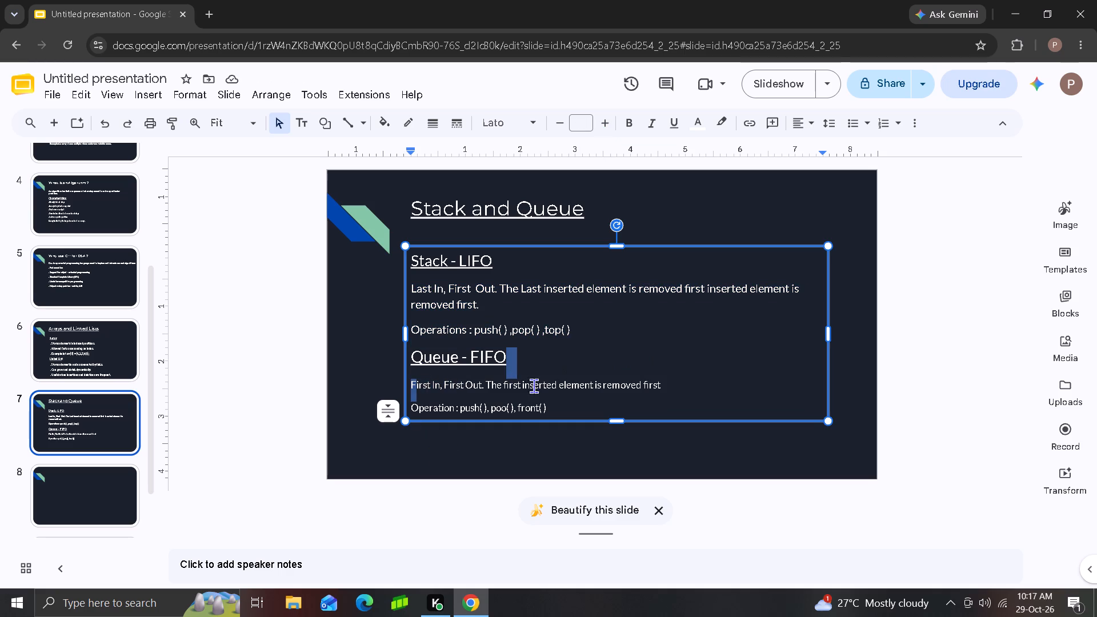
pyautogui.click(413, 379)
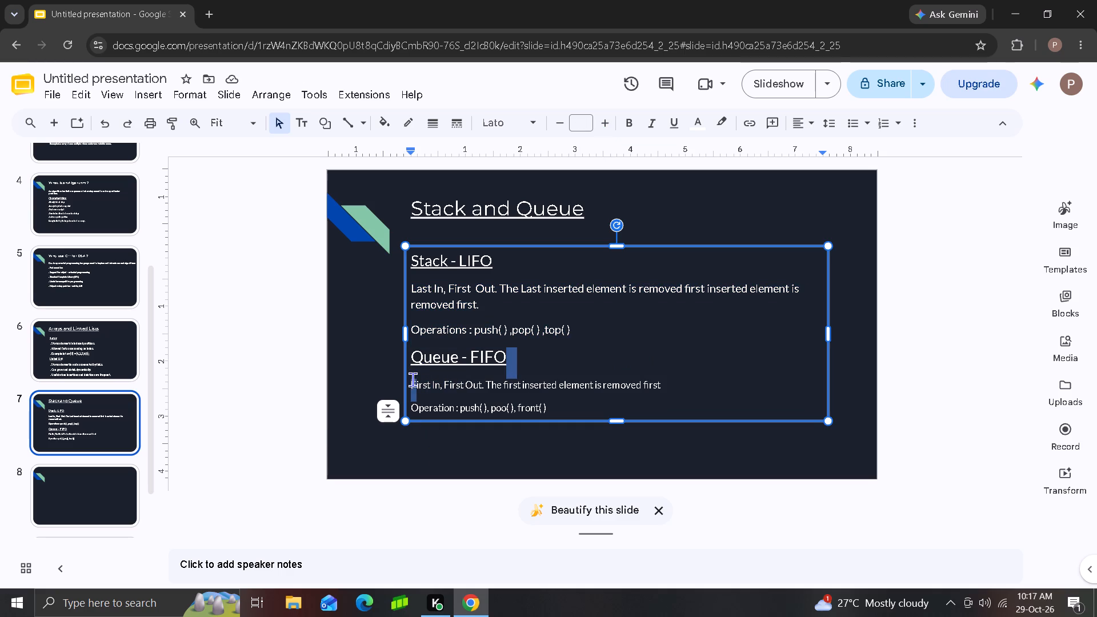
pyautogui.click(407, 379)
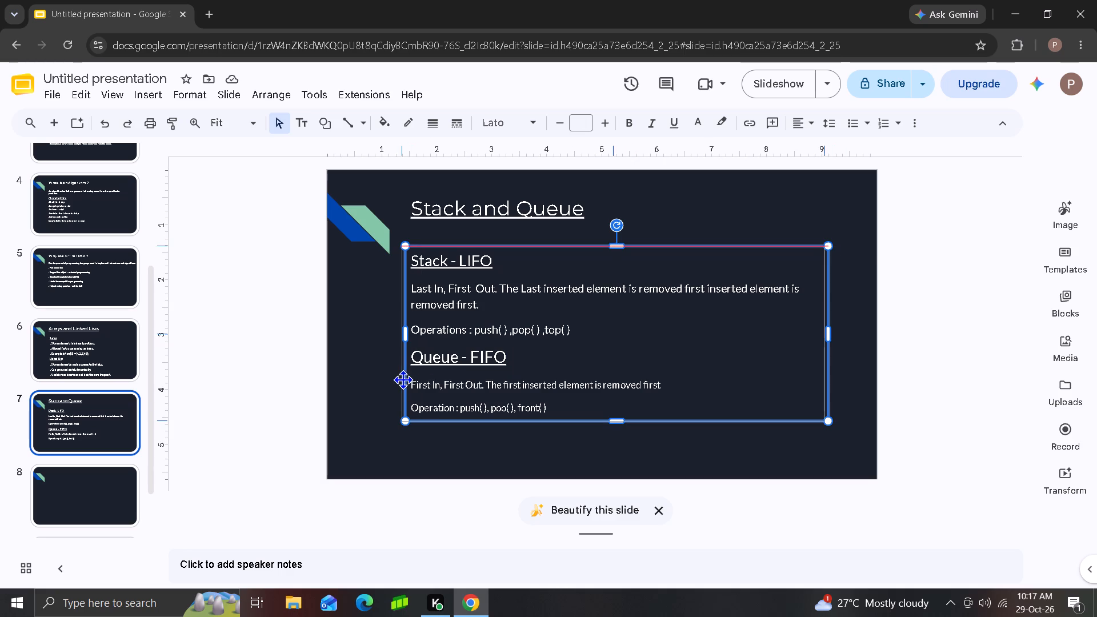
pyautogui.click(409, 380)
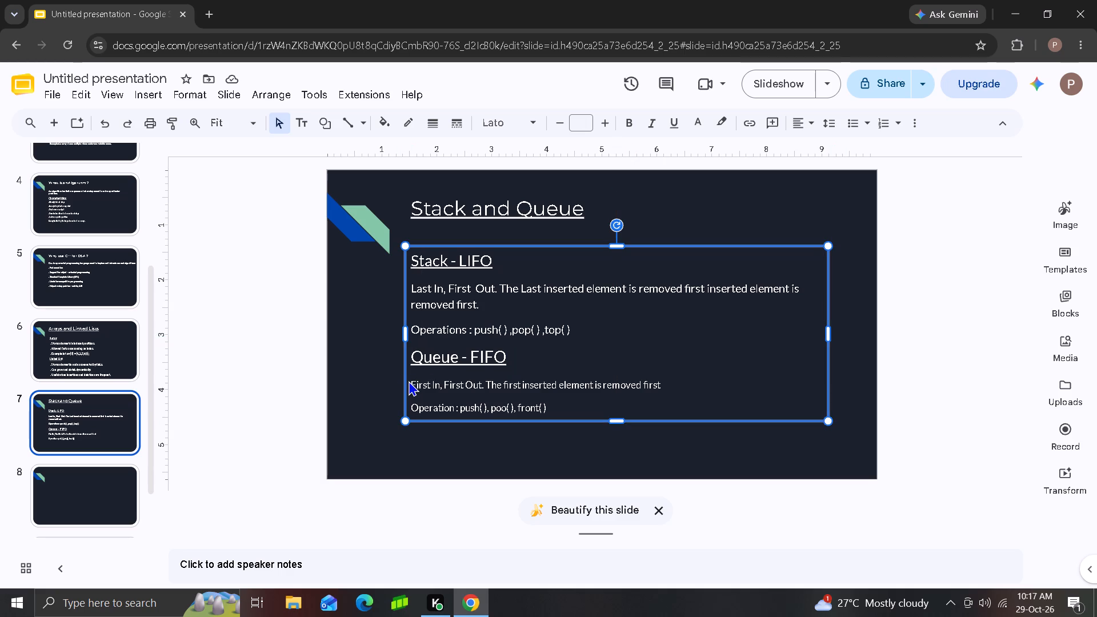
pyautogui.click(413, 380)
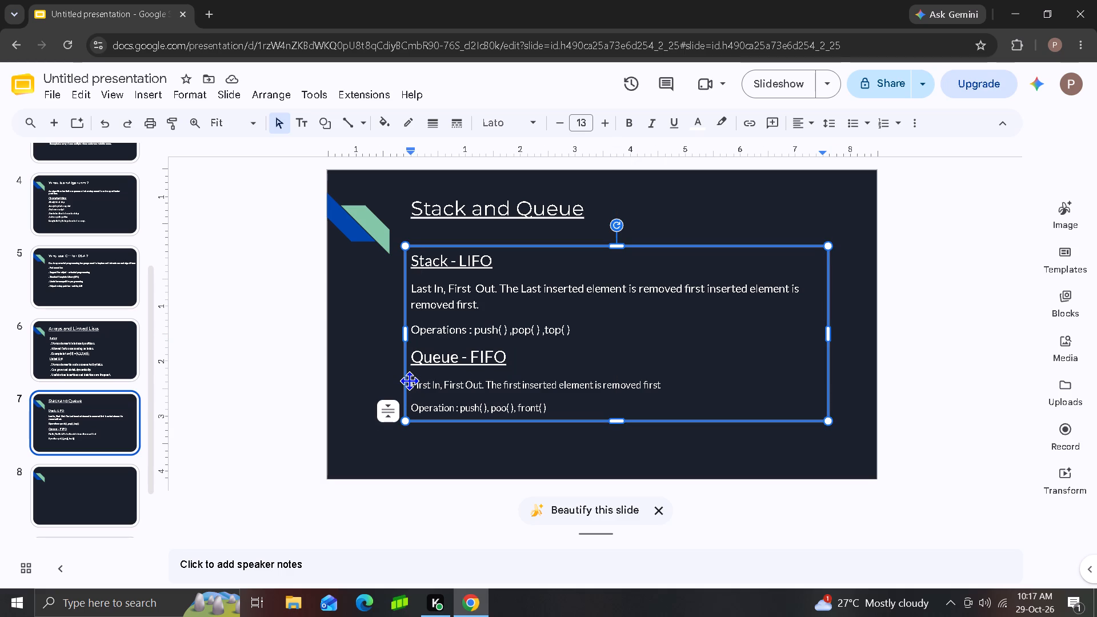
pyautogui.click(409, 380)
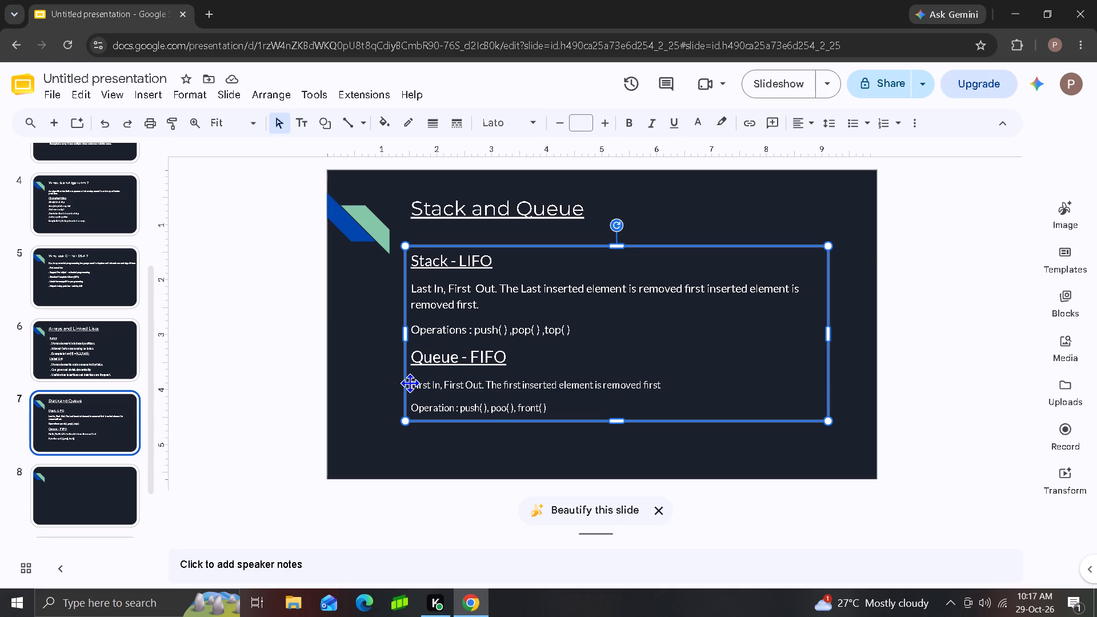
pyautogui.click(410, 383)
pyautogui.click(553, 398)
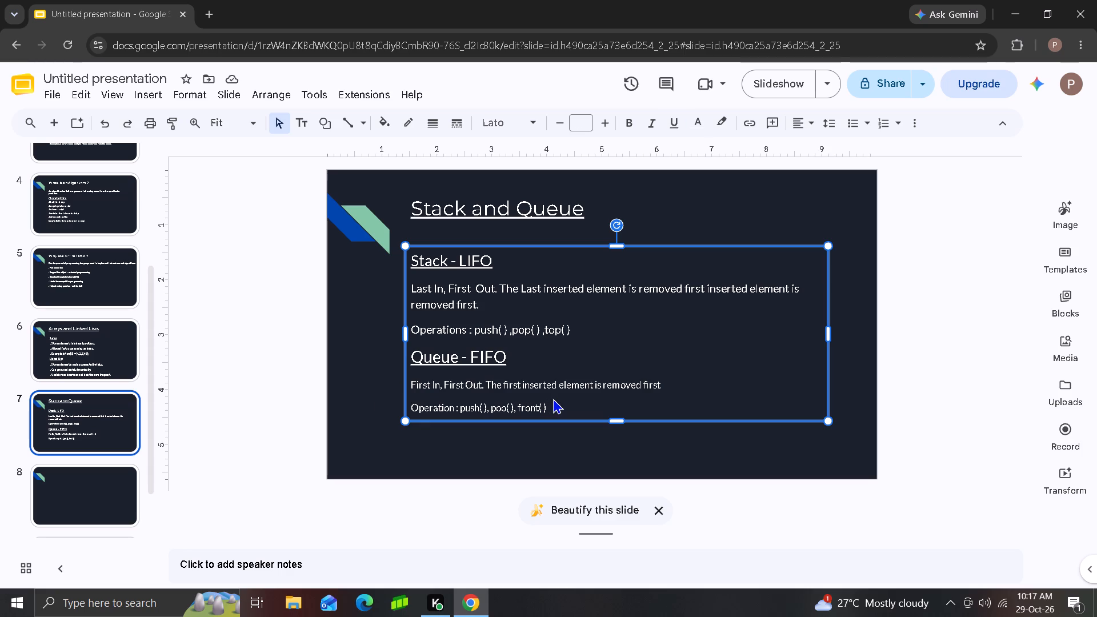
pyautogui.click(553, 398)
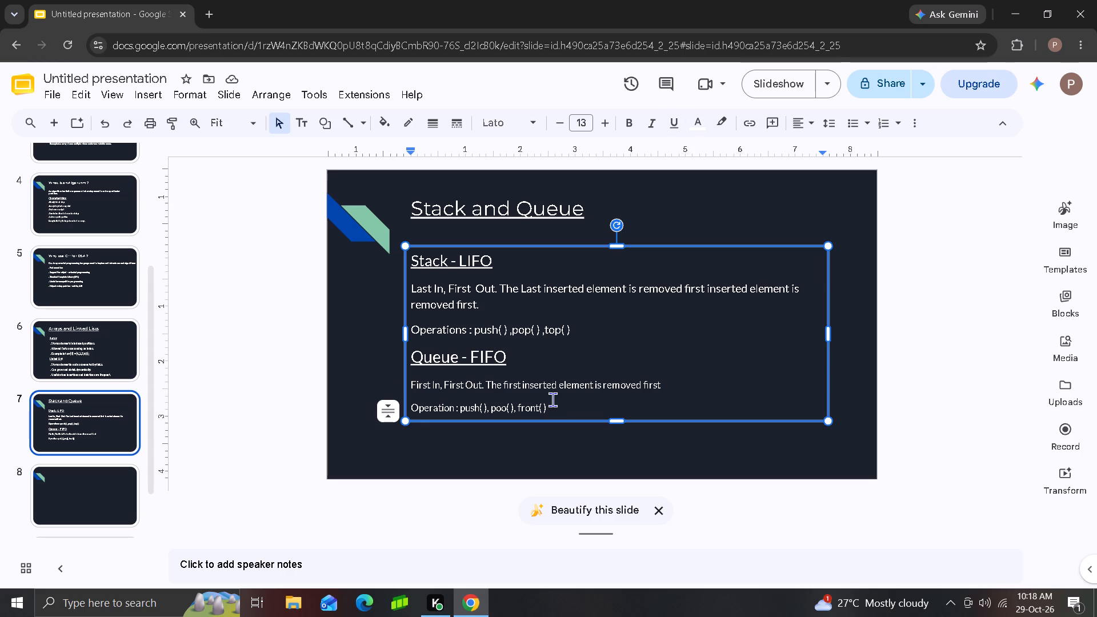
pyautogui.click(552, 402)
pyautogui.moveTo(552, 402); pyautogui.dragTo(426, 383)
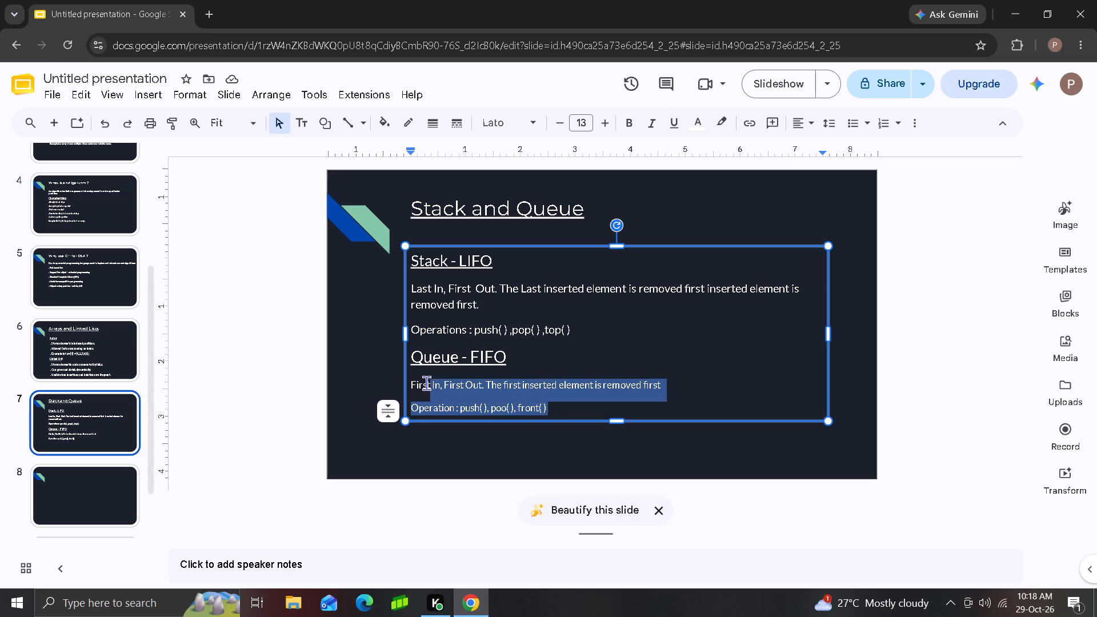
pyautogui.moveTo(426, 383); pyautogui.dragTo(406, 379)
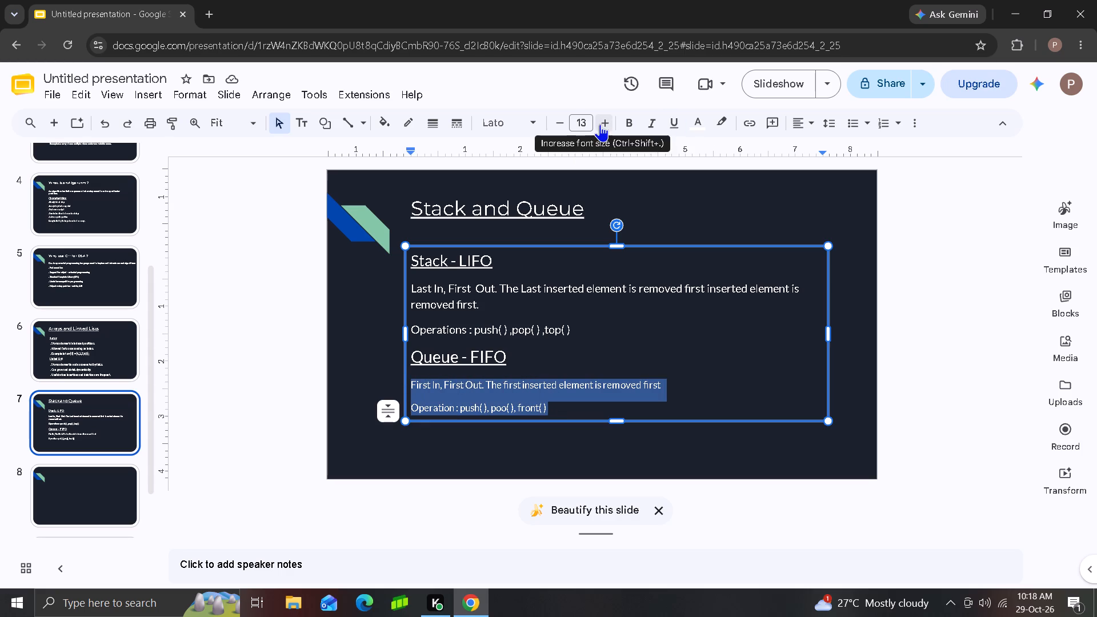
pyautogui.click(600, 124)
pyautogui.click(600, 124)
pyautogui.click(336, 351)
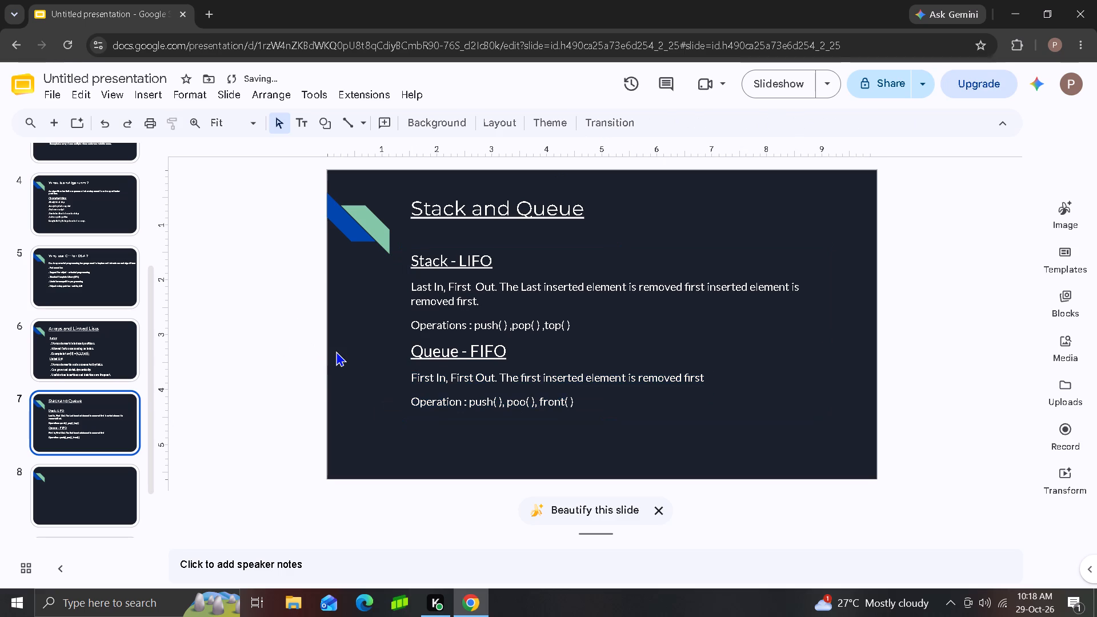
# Enlarge the body text box, extending its right side close to the slide's edge and its bottom side slightly downward.
pyautogui.moveTo(509, 319); pyautogui.dragTo(626, 328)
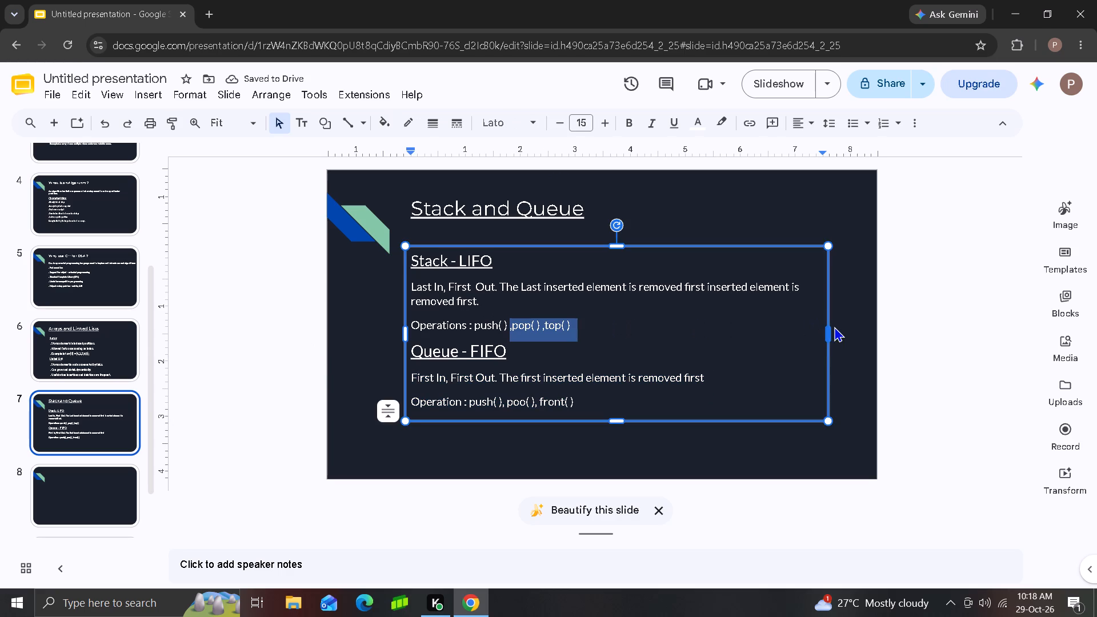
pyautogui.moveTo(832, 328); pyautogui.dragTo(852, 328)
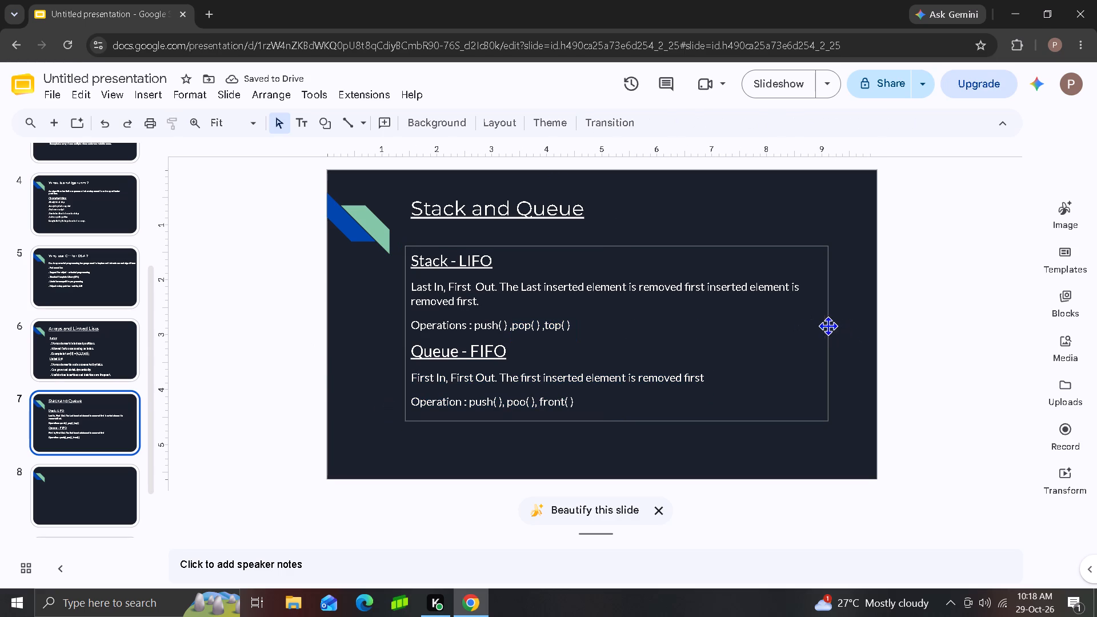
pyautogui.click(823, 318)
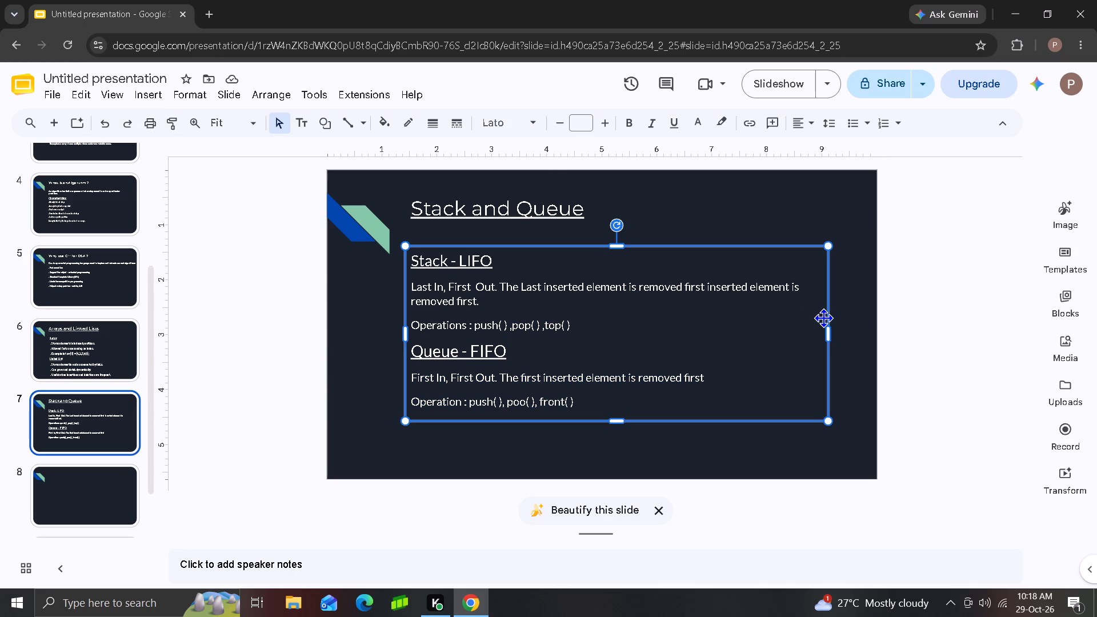
pyautogui.moveTo(827, 332); pyautogui.dragTo(846, 327)
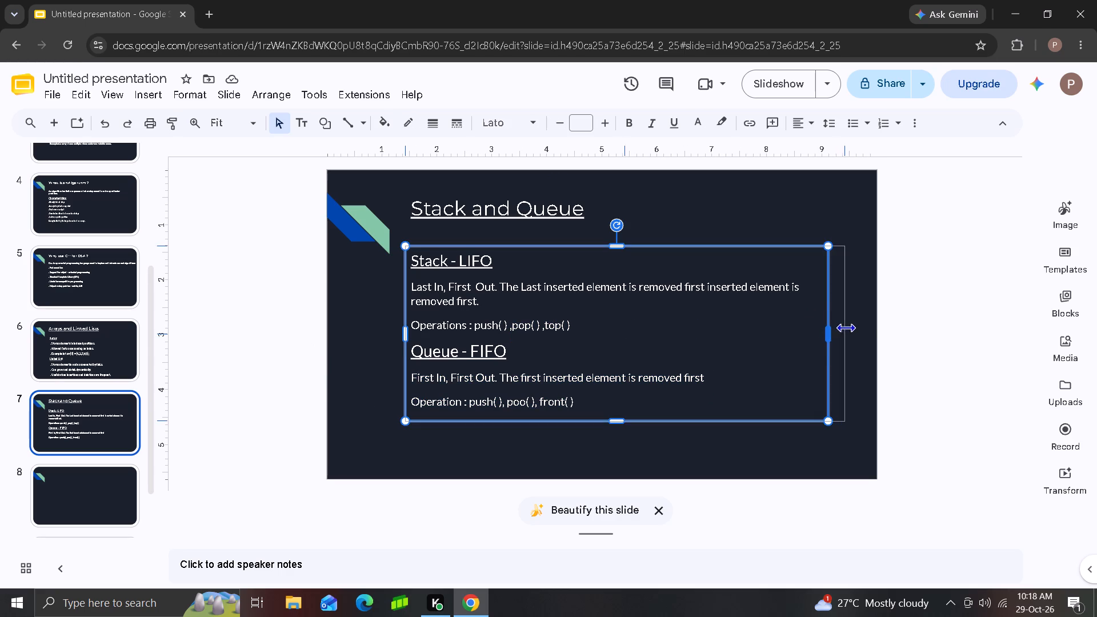
pyautogui.moveTo(846, 327); pyautogui.dragTo(863, 327)
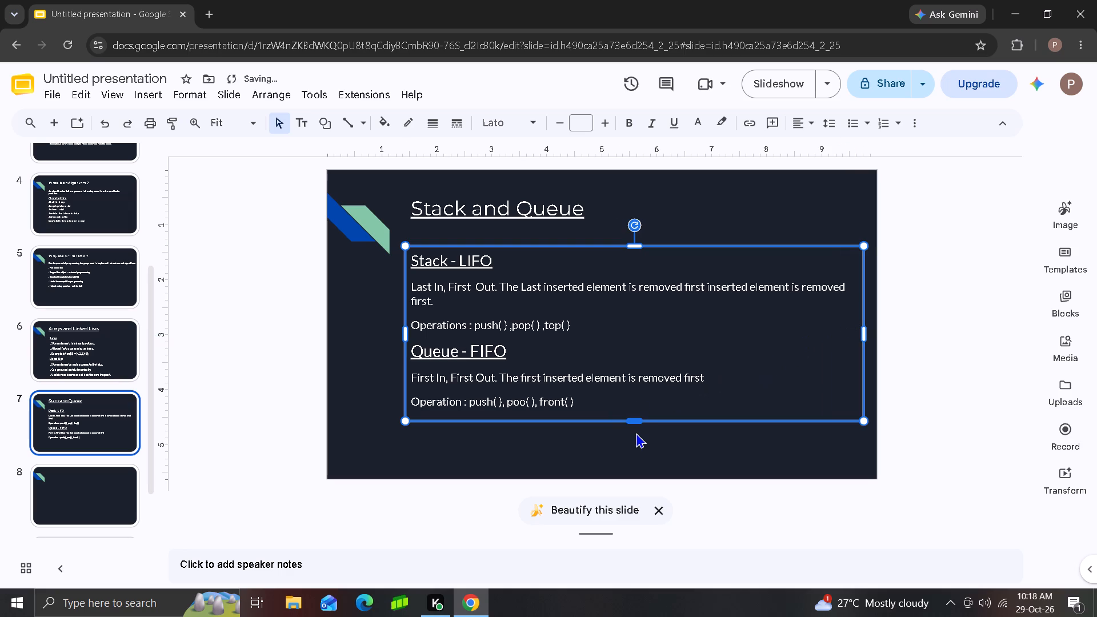
pyautogui.moveTo(636, 421); pyautogui.dragTo(636, 443)
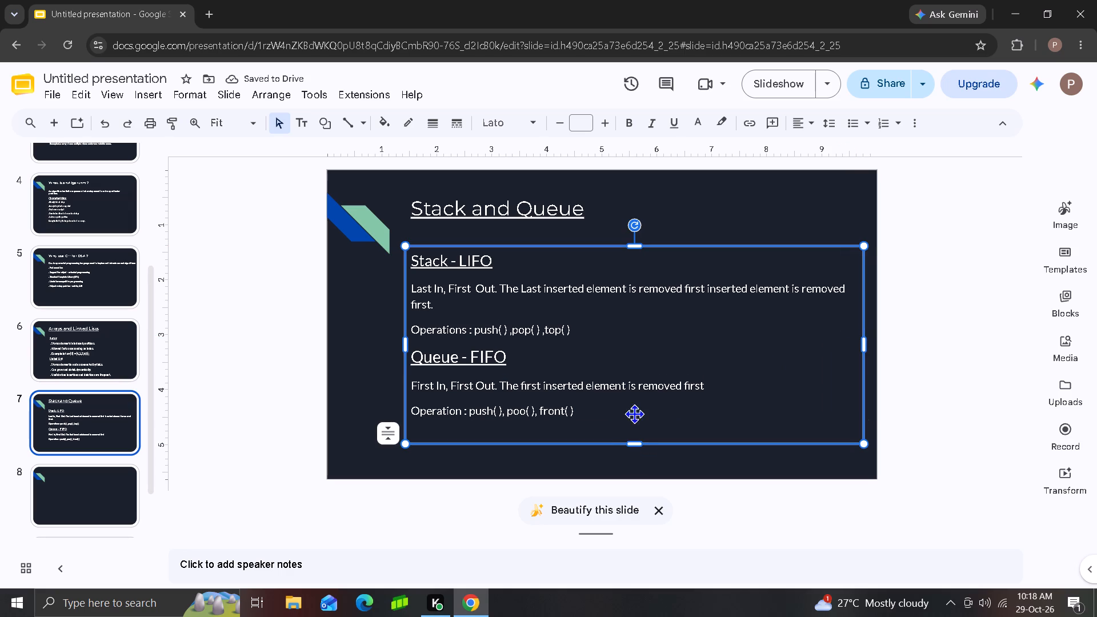
pyautogui.click(162, 233)
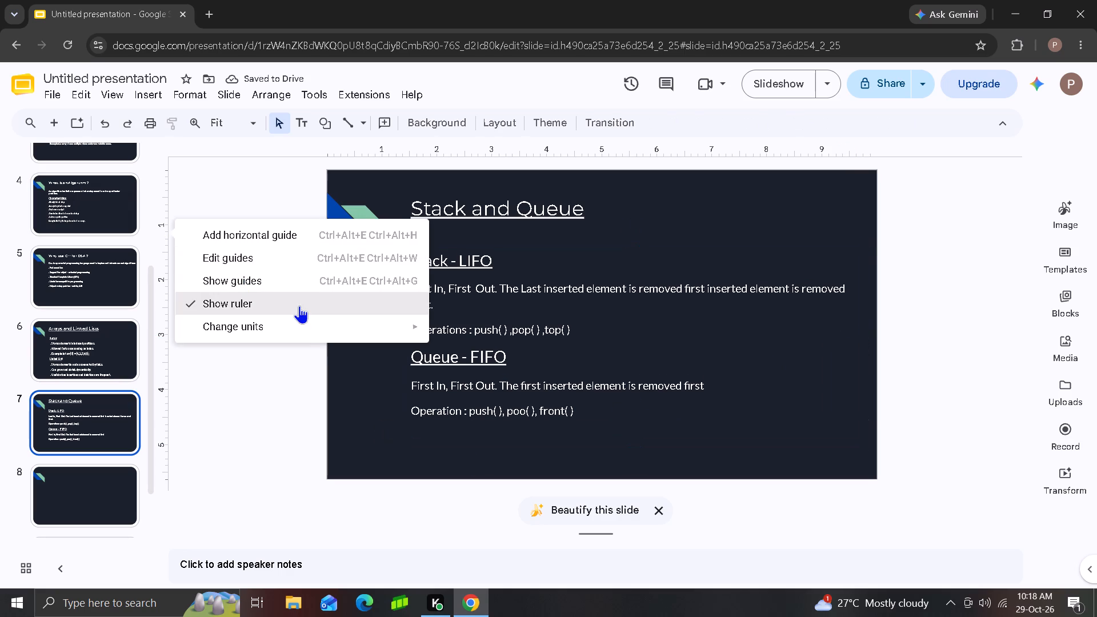
pyautogui.click(371, 400)
# Look back over the earlier slides for comparison, and end on the empty slide 8.
pyautogui.scroll(6, 371, 400)
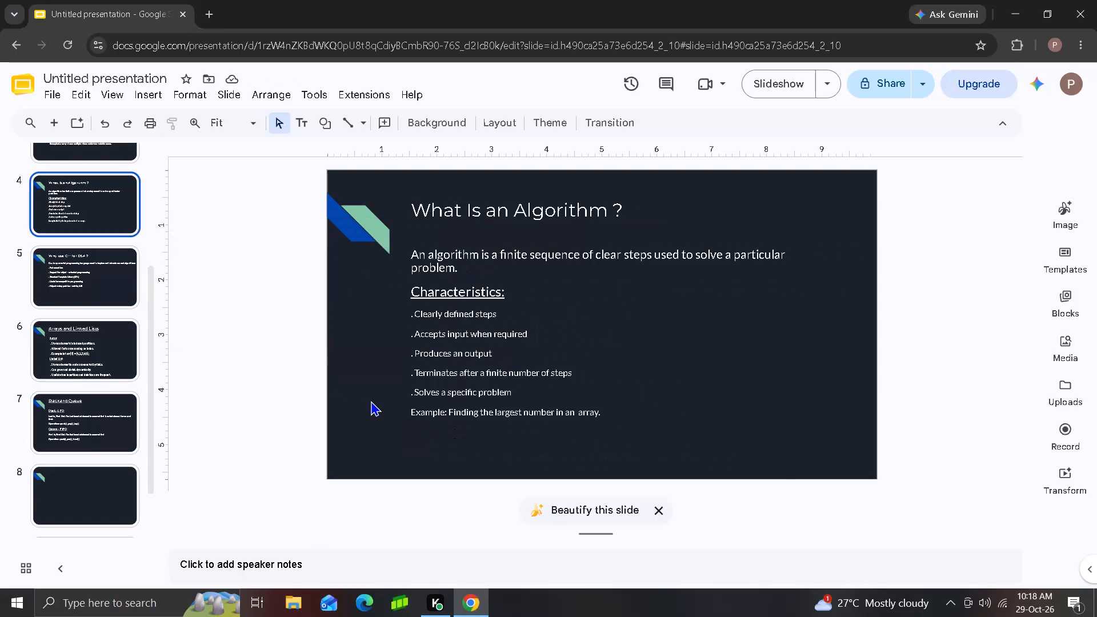
pyautogui.scroll(-2, 371, 400)
pyautogui.scroll(4, 371, 400)
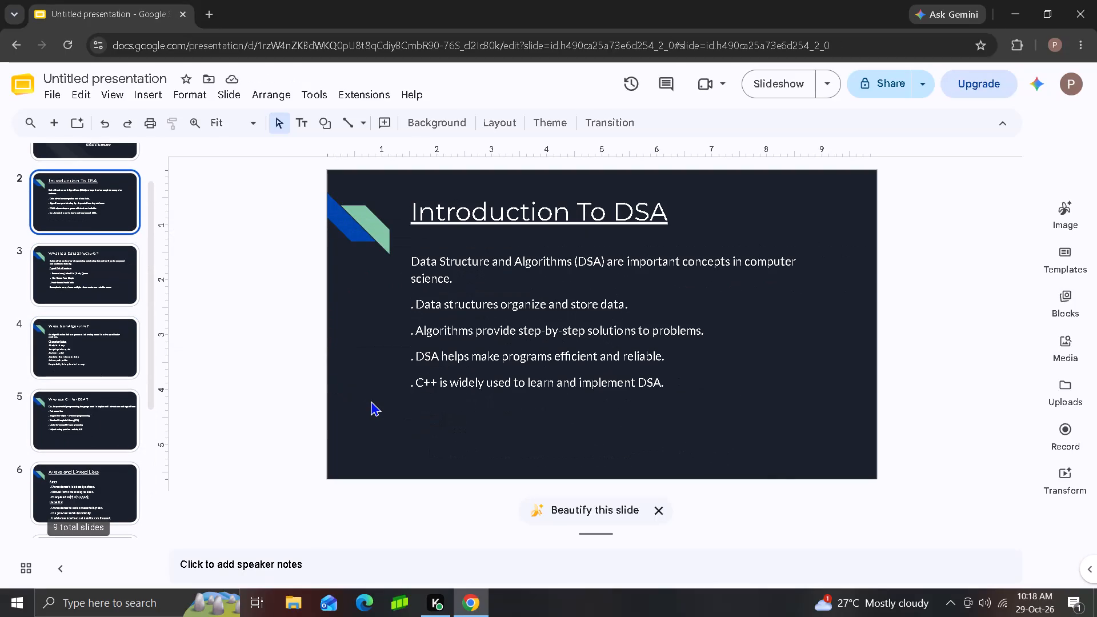
pyautogui.scroll(-9, 371, 400)
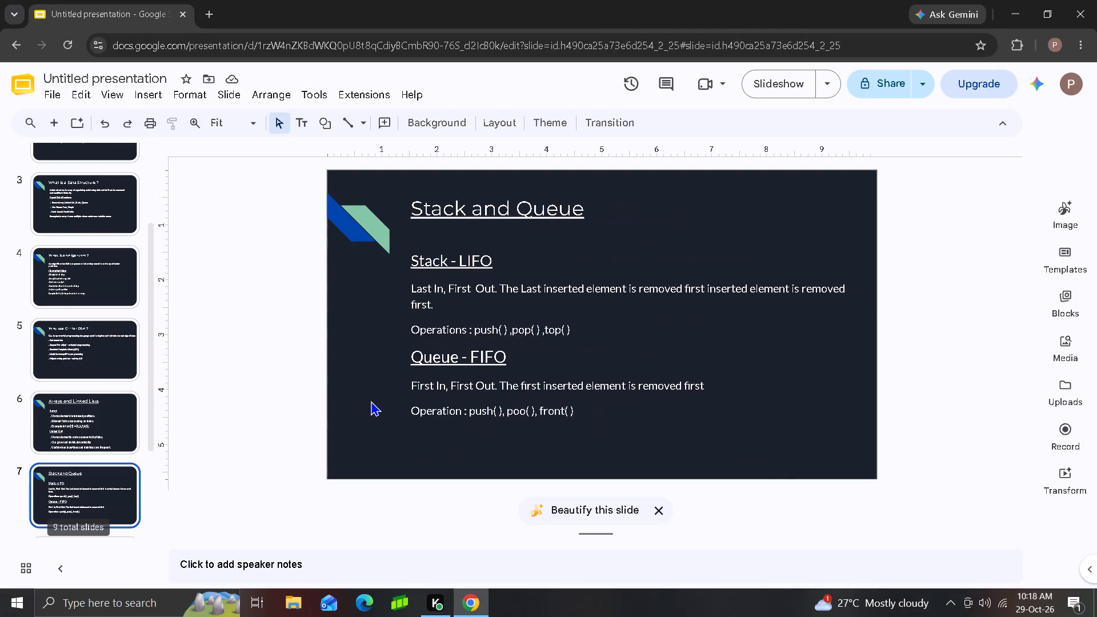
pyautogui.scroll(-3, 371, 400)
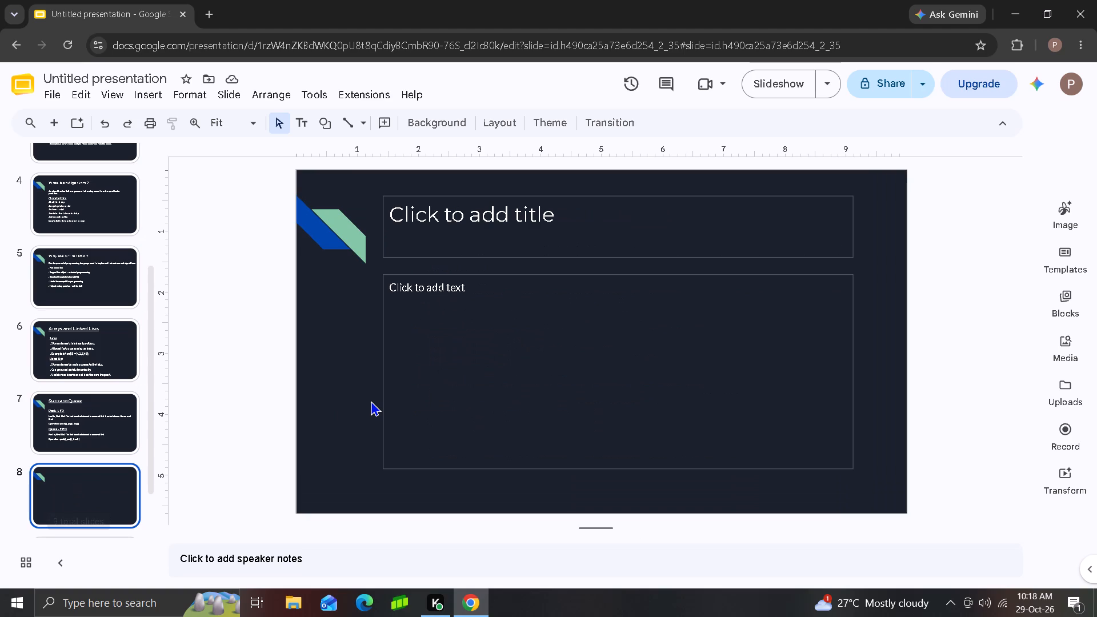
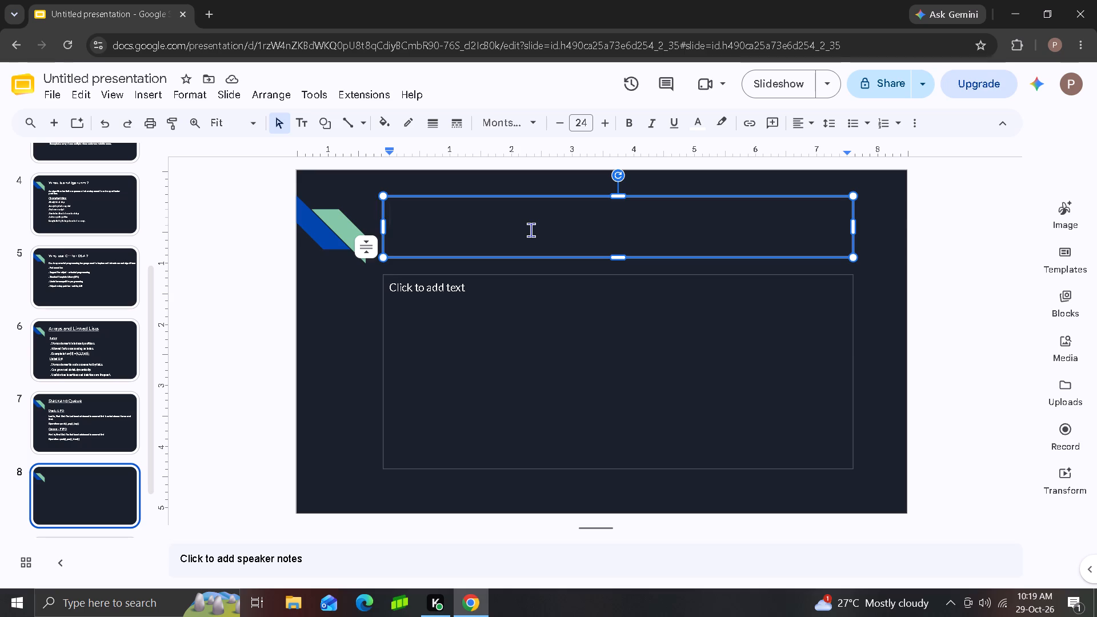
# Enter the title "Trees and Graphs Trees" on slide 8.
pyautogui.click(445, 221)
pyautogui.hotkey('shift', 't')
pyautogui.write('res')
pyautogui.press('BackSpace')
pyautogui.write('es')
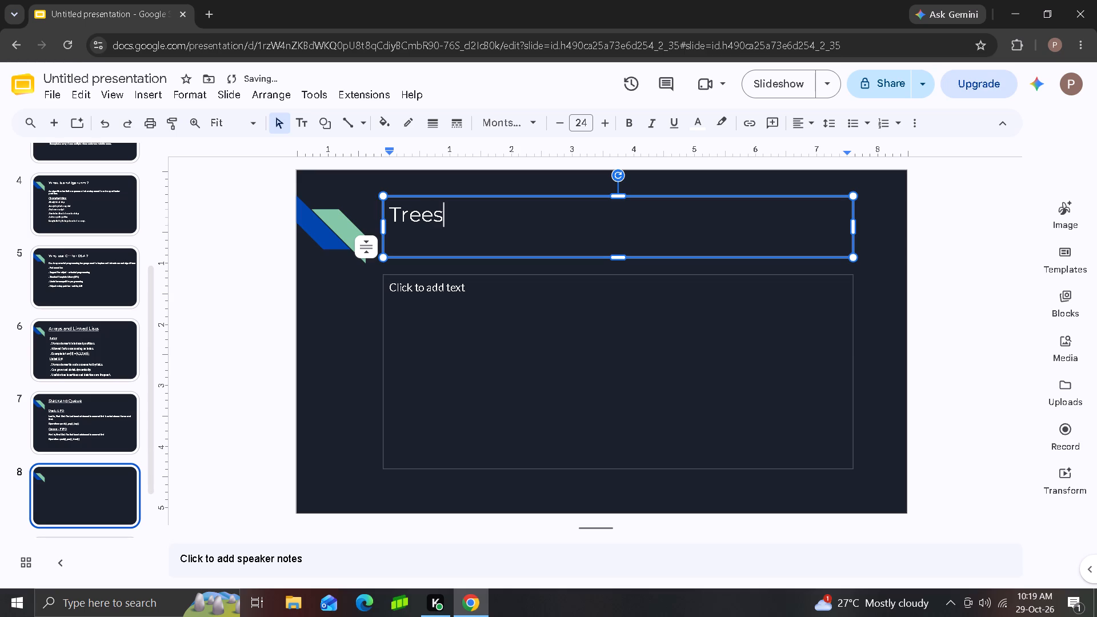
pyautogui.press('space')
pyautogui.write('and')
pyautogui.press('space')
pyautogui.write('Grap')
pyautogui.write('hs')
pyautogui.press('space')
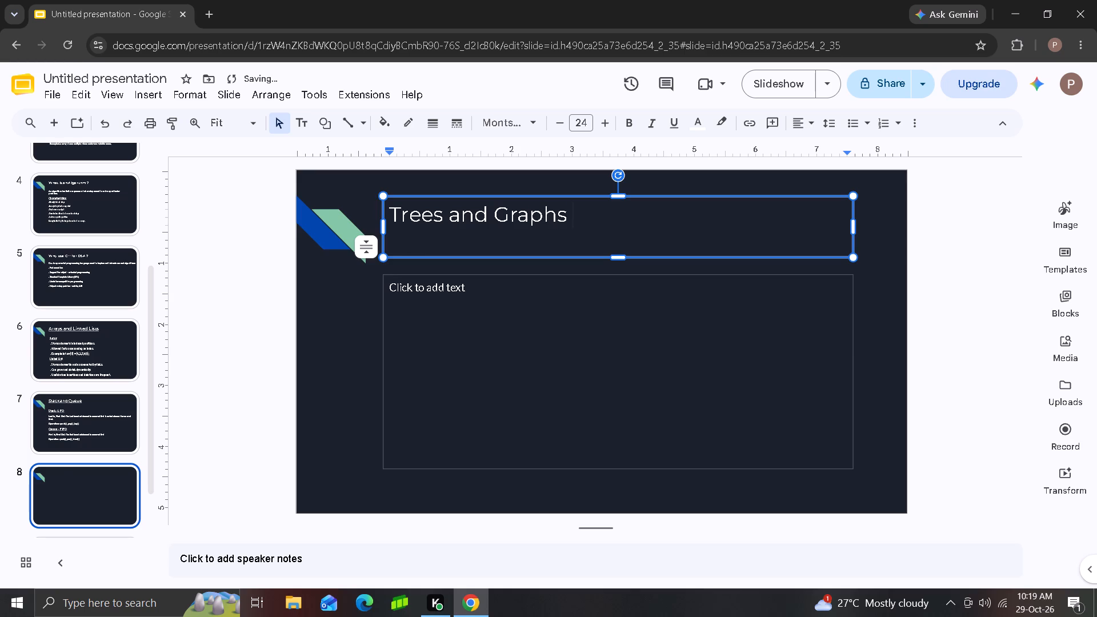
pyautogui.write('Trees')
pyautogui.press('space')
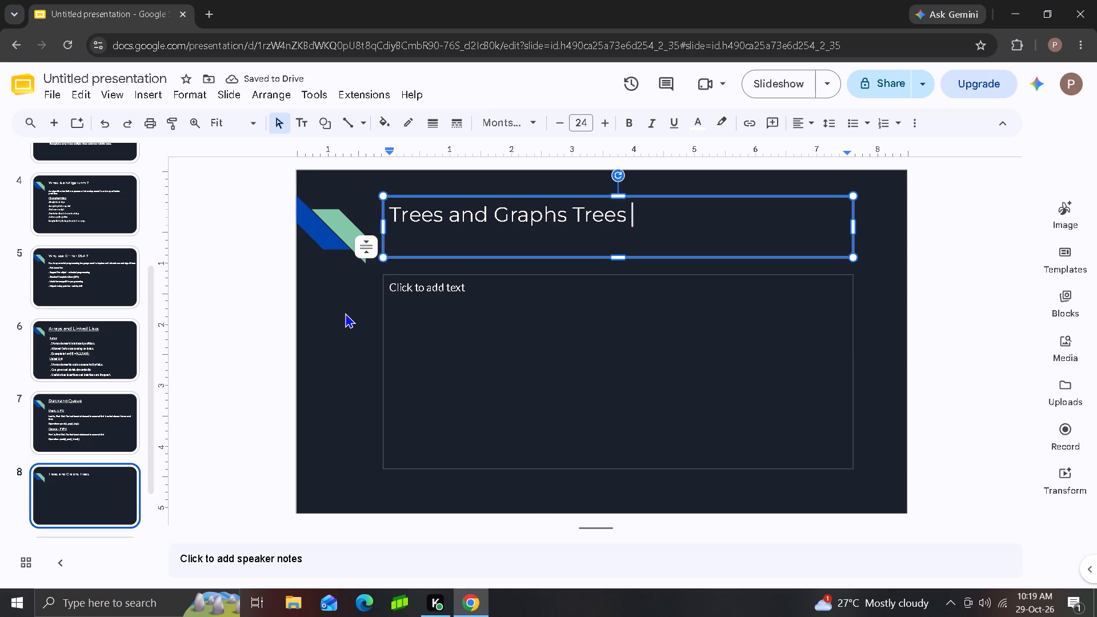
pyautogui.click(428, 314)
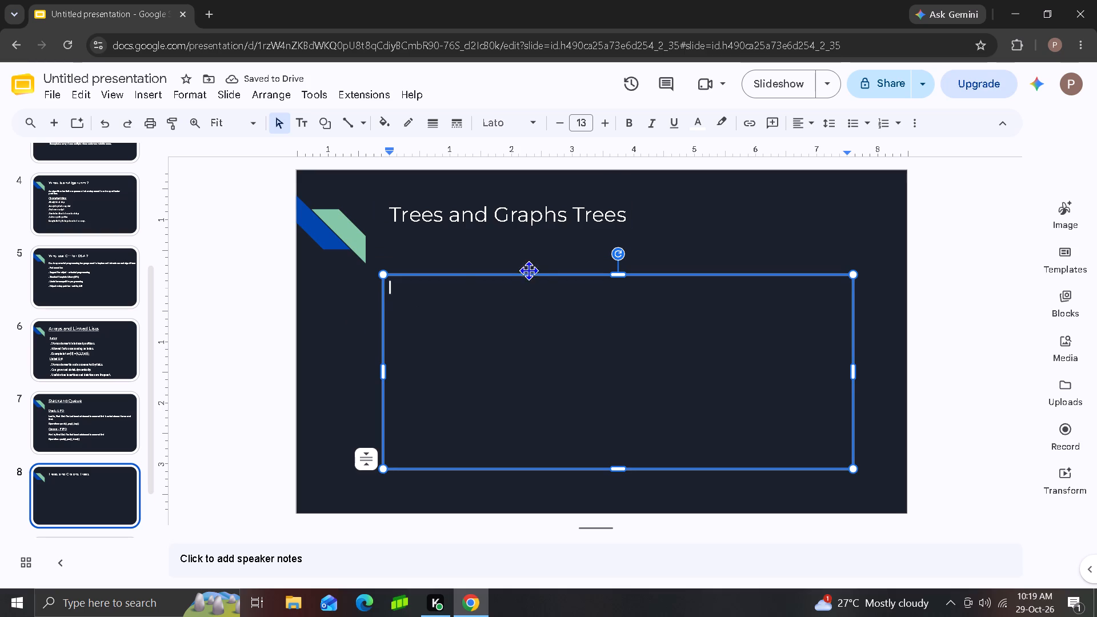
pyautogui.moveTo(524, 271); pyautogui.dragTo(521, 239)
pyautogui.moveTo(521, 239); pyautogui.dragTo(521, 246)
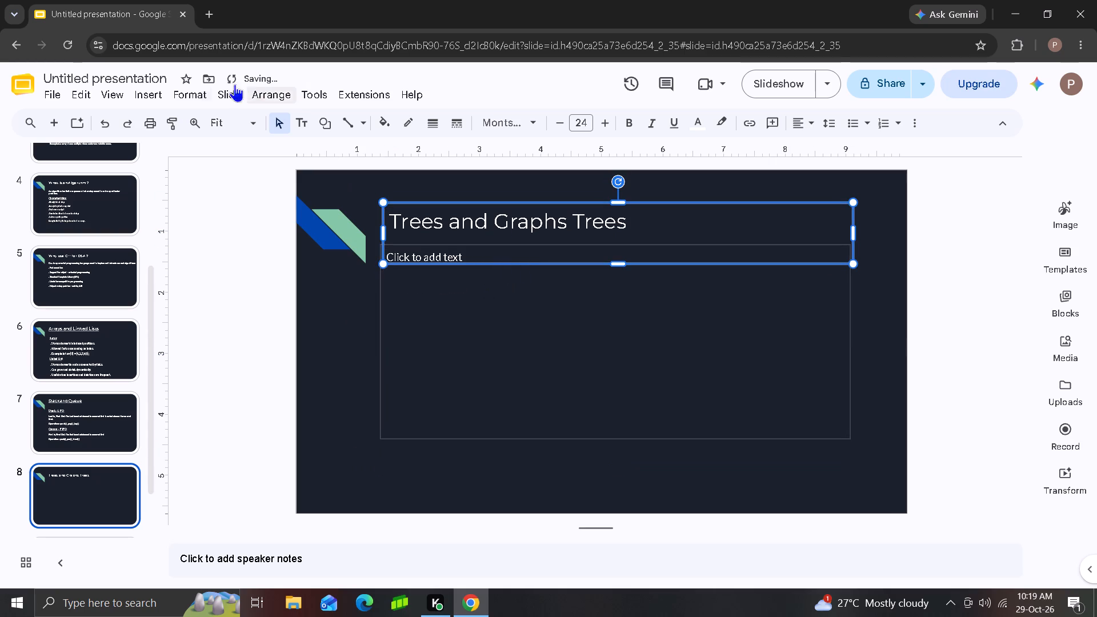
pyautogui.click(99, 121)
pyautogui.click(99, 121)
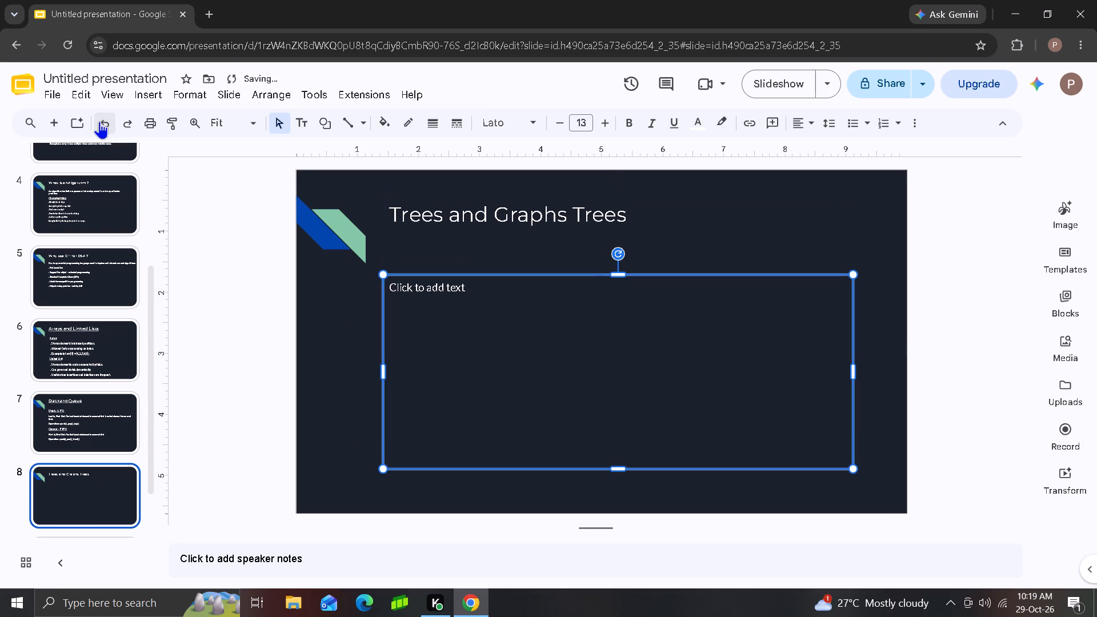
# Move the empty body text box up about 0.2 inch, closer to the title, keeping its horizontal alignment.
pyautogui.click(430, 323)
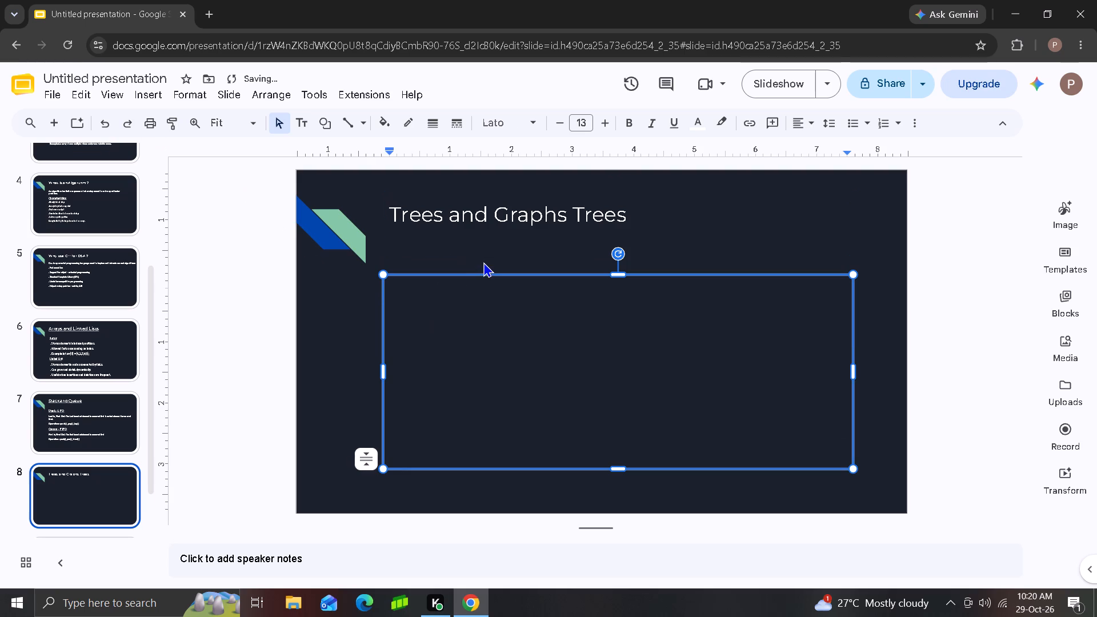
pyautogui.moveTo(469, 271); pyautogui.dragTo(469, 258)
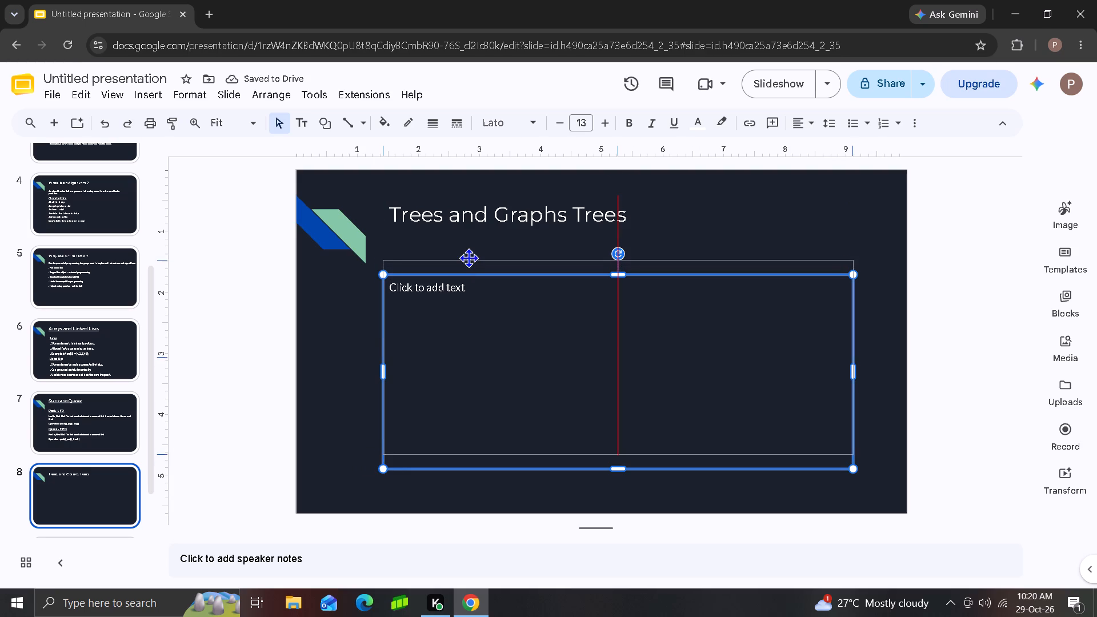
# Underline the whole slide title and increase its font size by two points.
pyautogui.click(395, 211)
pyautogui.moveTo(395, 211); pyautogui.dragTo(473, 210)
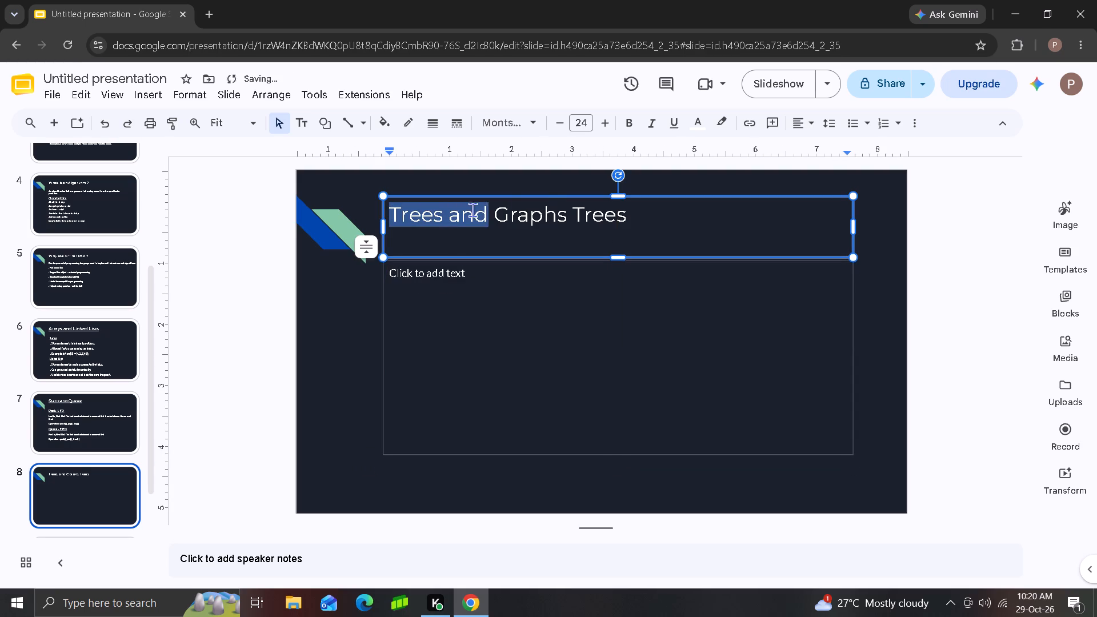
pyautogui.moveTo(473, 210); pyautogui.dragTo(619, 208)
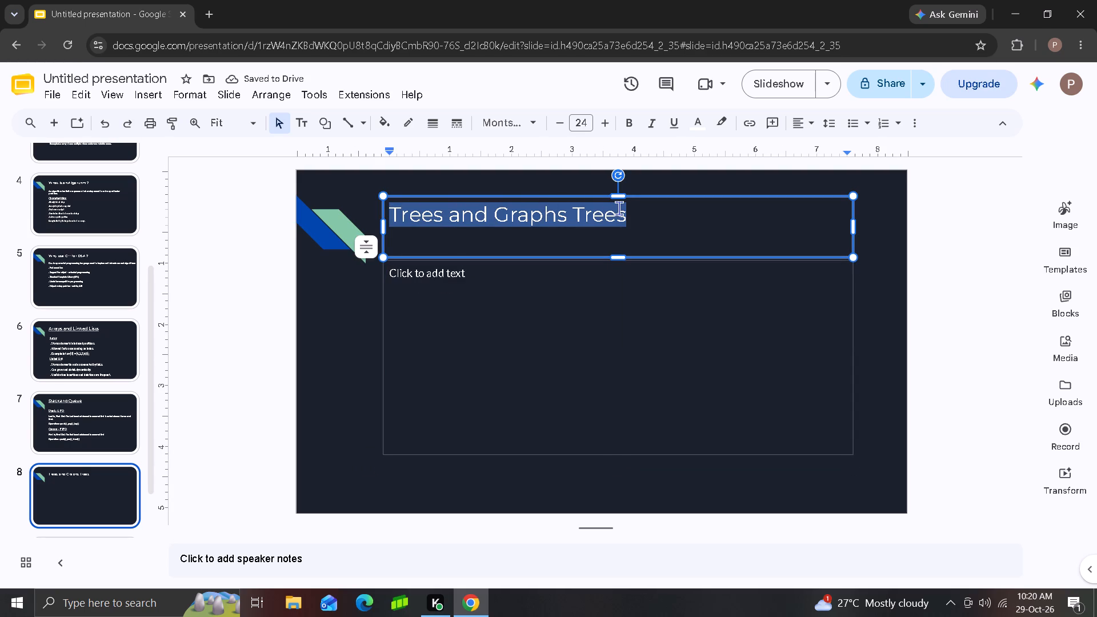
pyautogui.hotkey('ctrl', 'u')
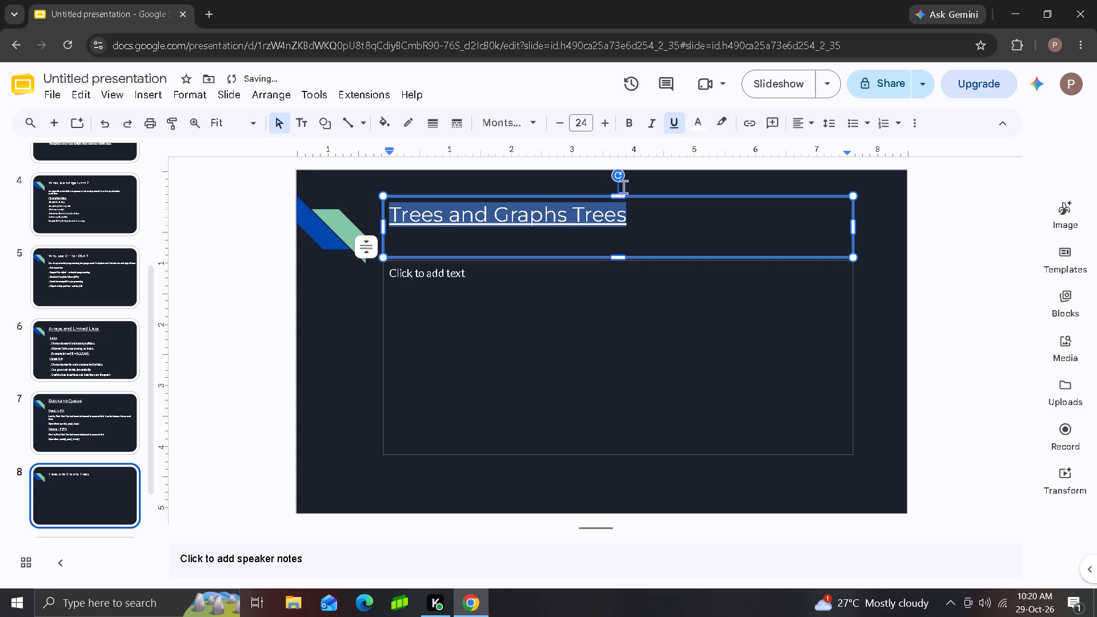
pyautogui.click(603, 122)
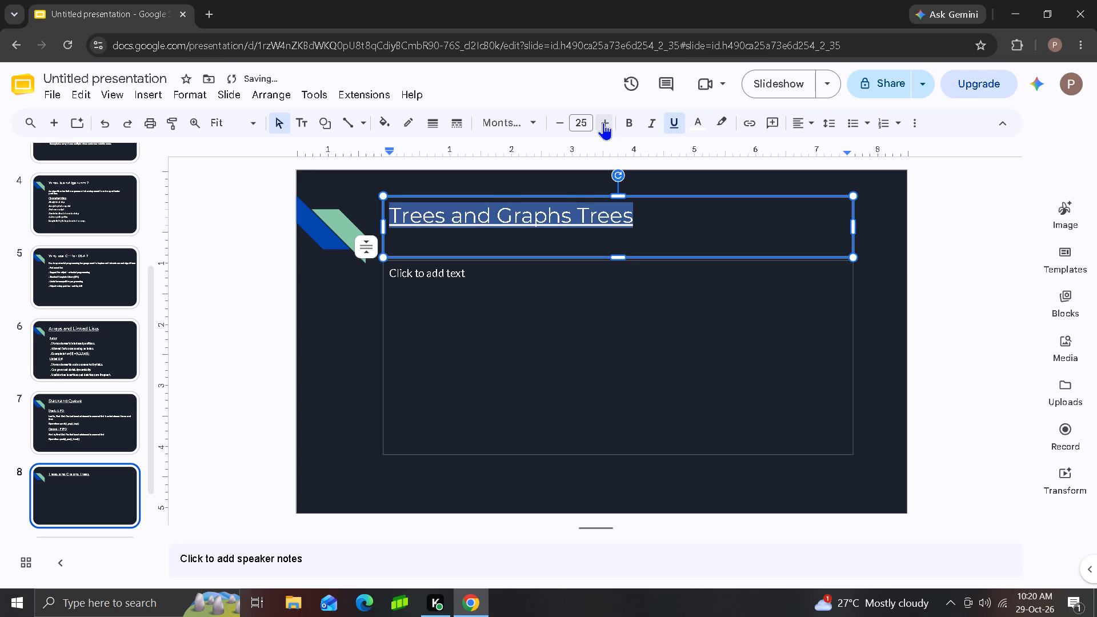
pyautogui.click(603, 122)
# Enter "Trees" as the first line of the body text and start a new line.
pyautogui.click(468, 335)
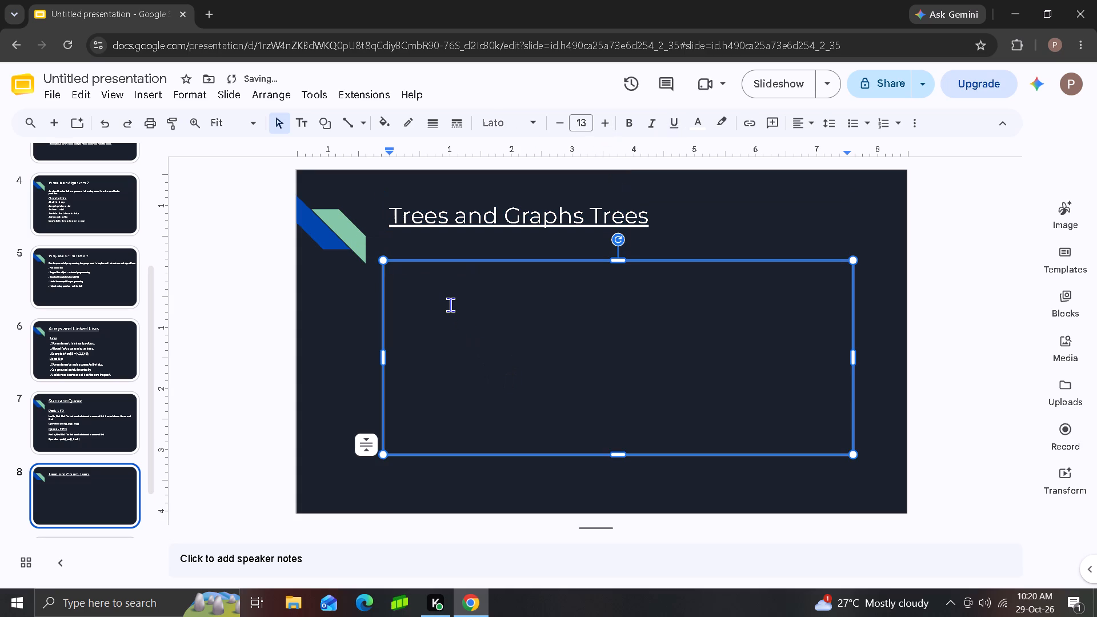
pyautogui.click(450, 305)
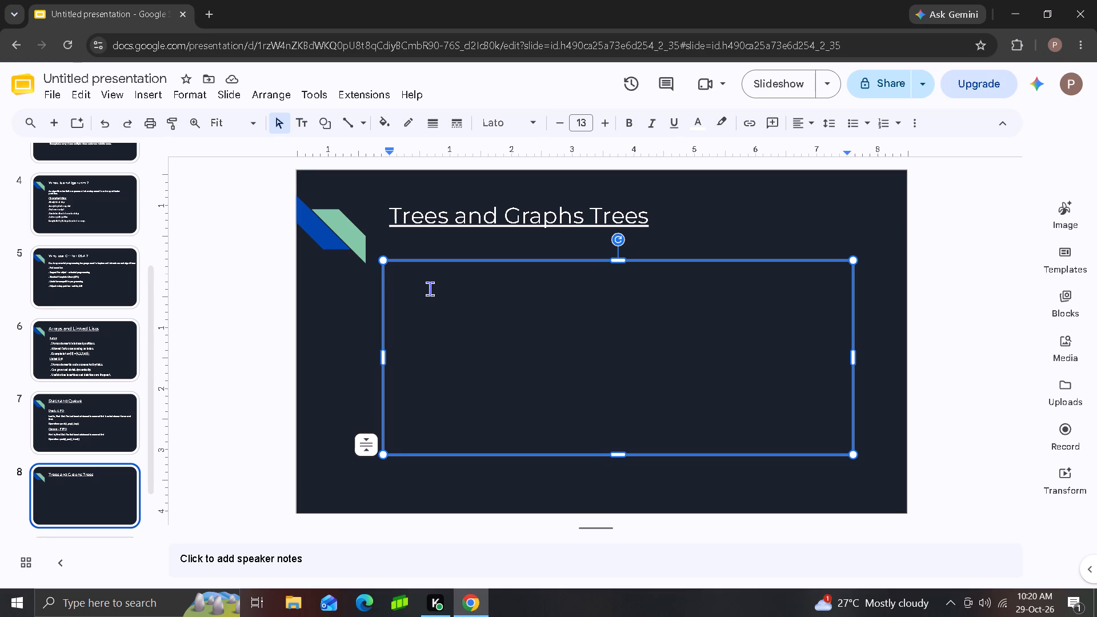
pyautogui.click(430, 289)
pyautogui.write('Trees')
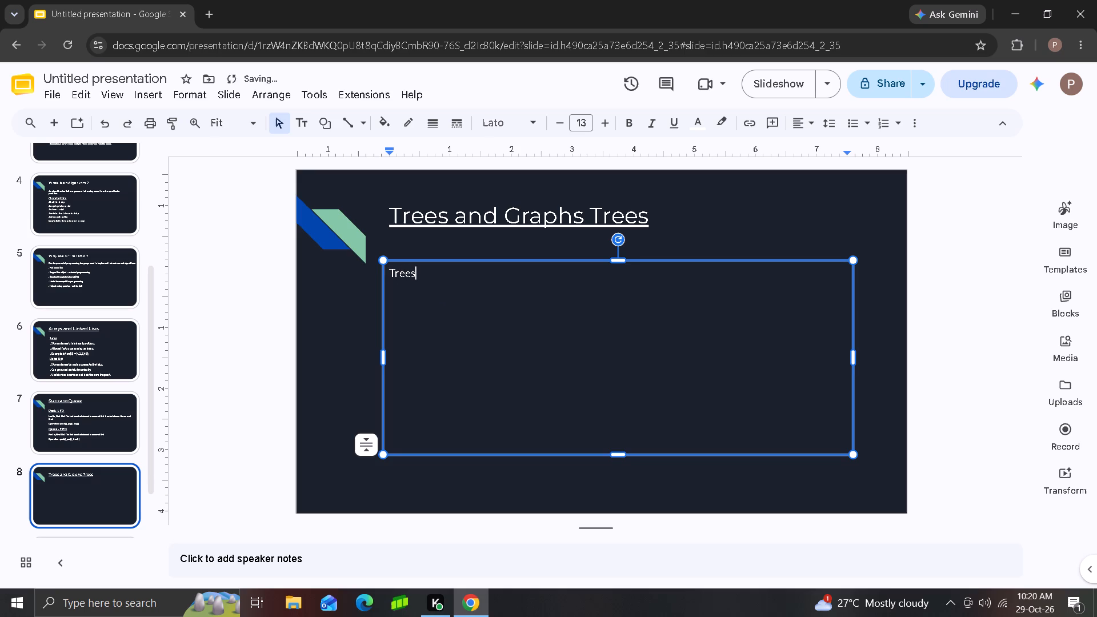
pyautogui.press('Return')
# Add the point ".Organize data." on its own line under "Trees", indented by one space.
pyautogui.press('space')
pyautogui.write('>')
pyautogui.press('BackSpace')
pyautogui.press('.')
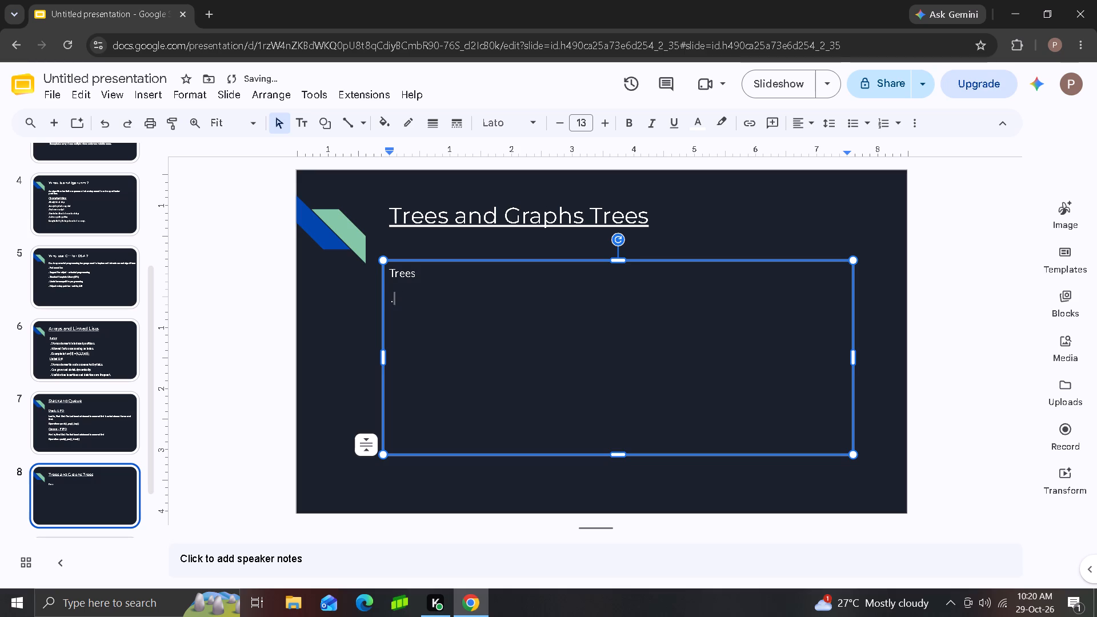
pyautogui.hotkey('shift', 'o')
pyautogui.press('r')
pyautogui.write('ganize')
pyautogui.press('space')
pyautogui.write('data')
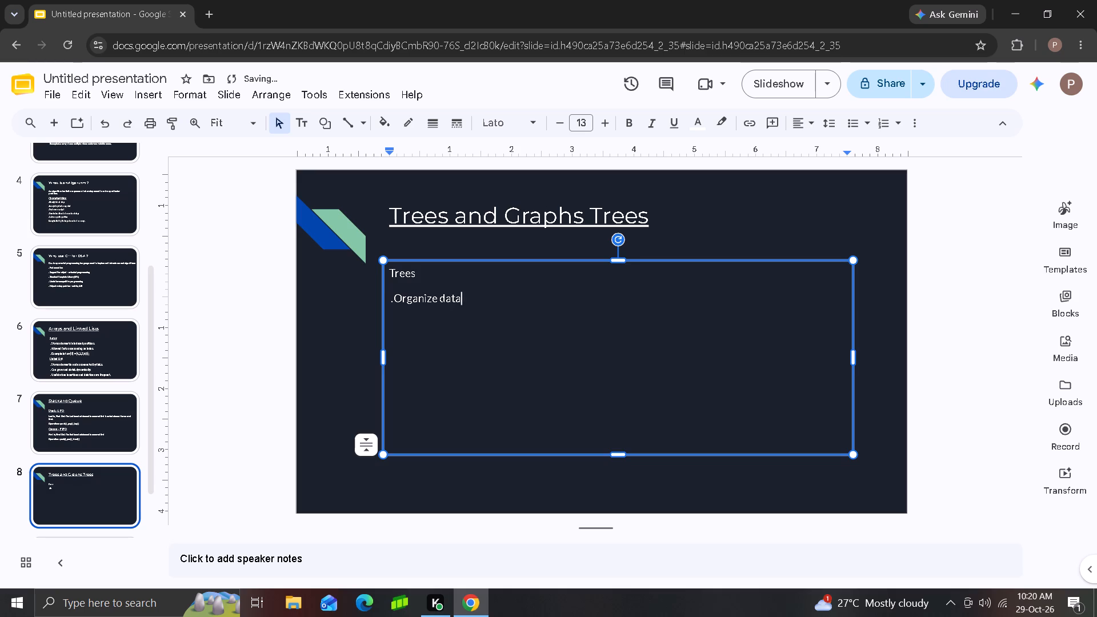
pyautogui.press('.')
pyautogui.press('Return')
# Add a second point under "Trees", indented by one space, reading ".Contain nodes connected by edges .".
pyautogui.press('space')
pyautogui.write('.')
pyautogui.hotkey('shift', 'c')
pyautogui.write('ontain')
pyautogui.press('space')
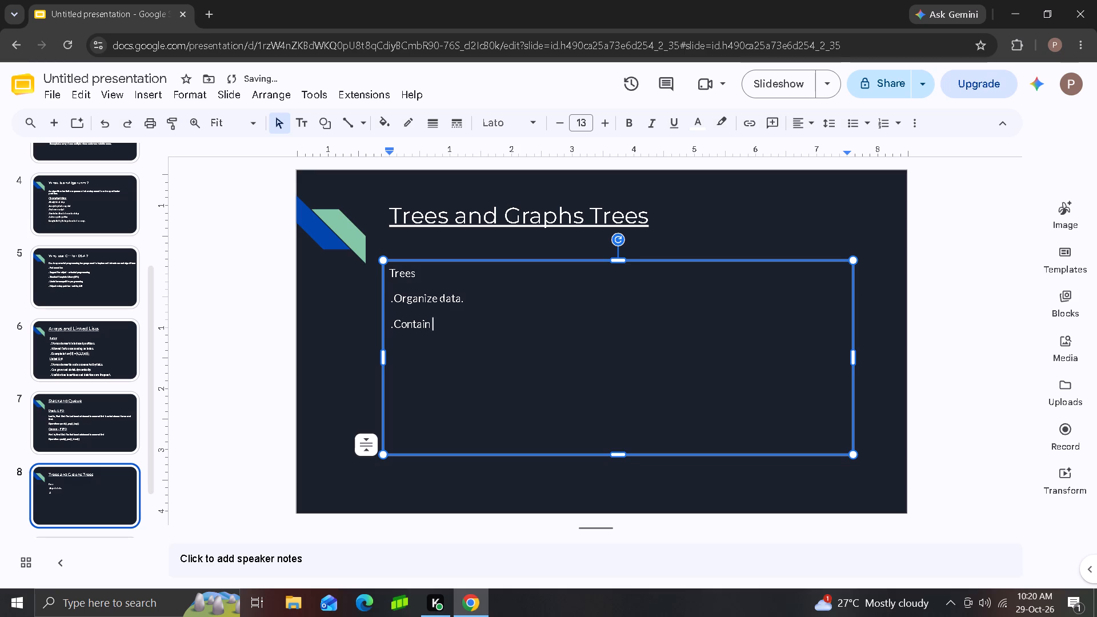
pyautogui.write('node')
pyautogui.press('space')
pyautogui.press('BackSpace')
pyautogui.write('s')
pyautogui.press('space')
pyautogui.write('connected')
pyautogui.press('space')
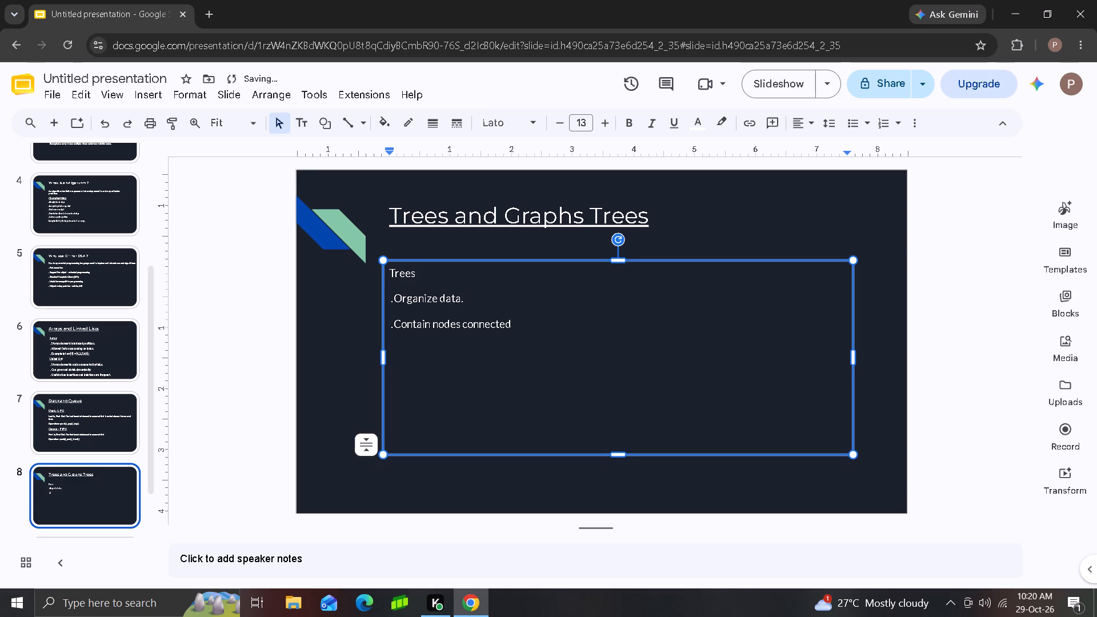
pyautogui.write('by')
pyautogui.press('space')
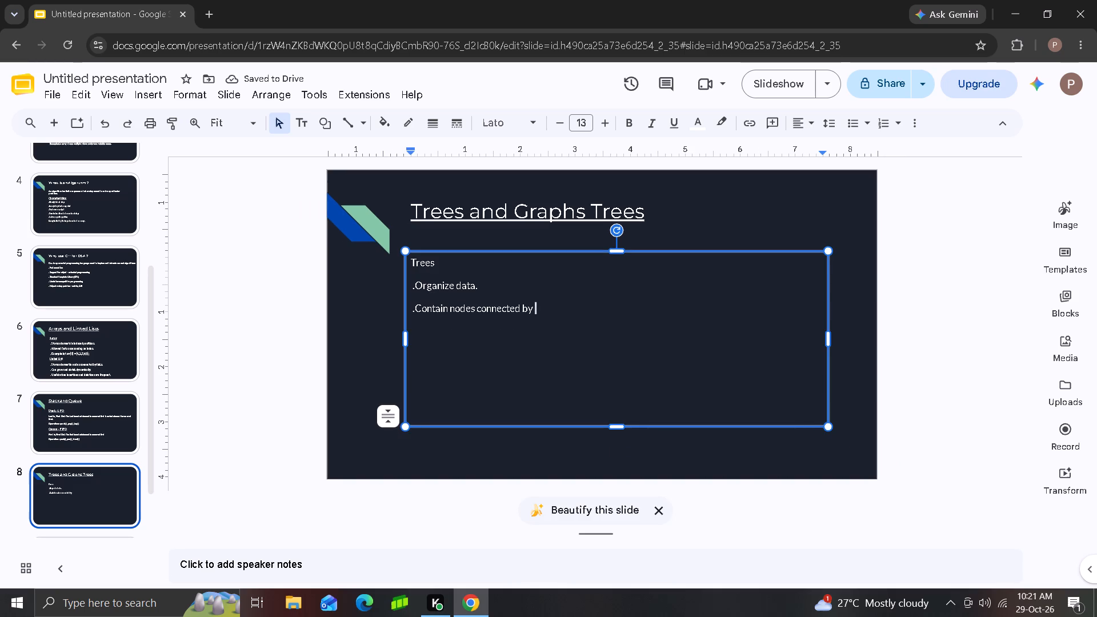
pyautogui.write('edges')
pyautogui.press('space')
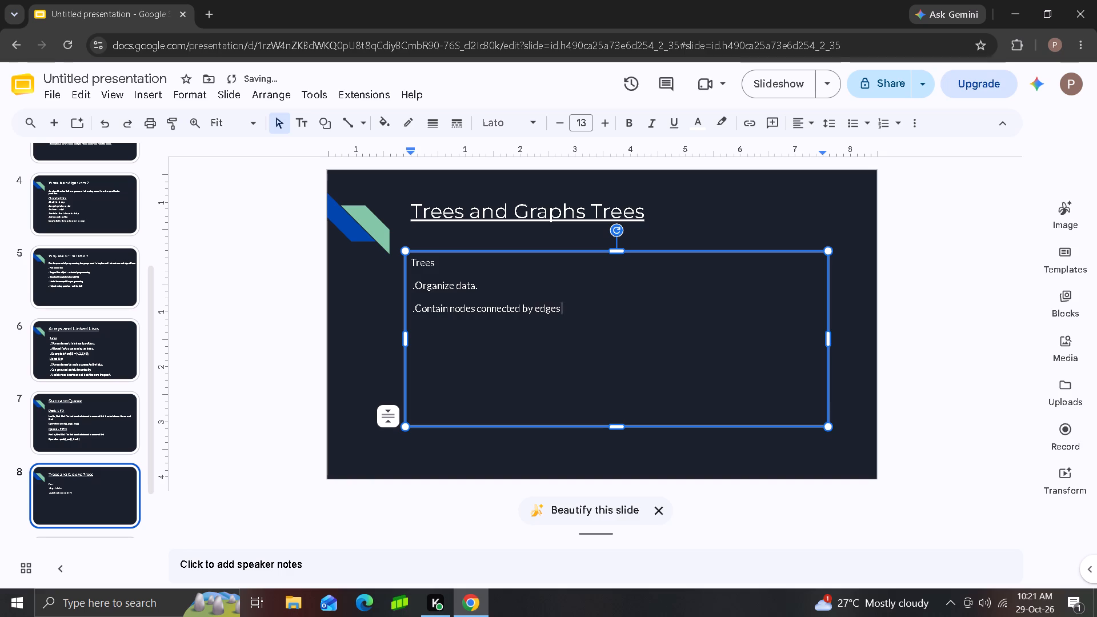
pyautogui.press('\\')
pyautogui.press('BackSpace')
pyautogui.press('.')
pyautogui.press('Return')
# Add the line "Example: Binary Search Tree." below the two points under "Trees" and start a new line.
pyautogui.write('Example')
pyautogui.press('space')
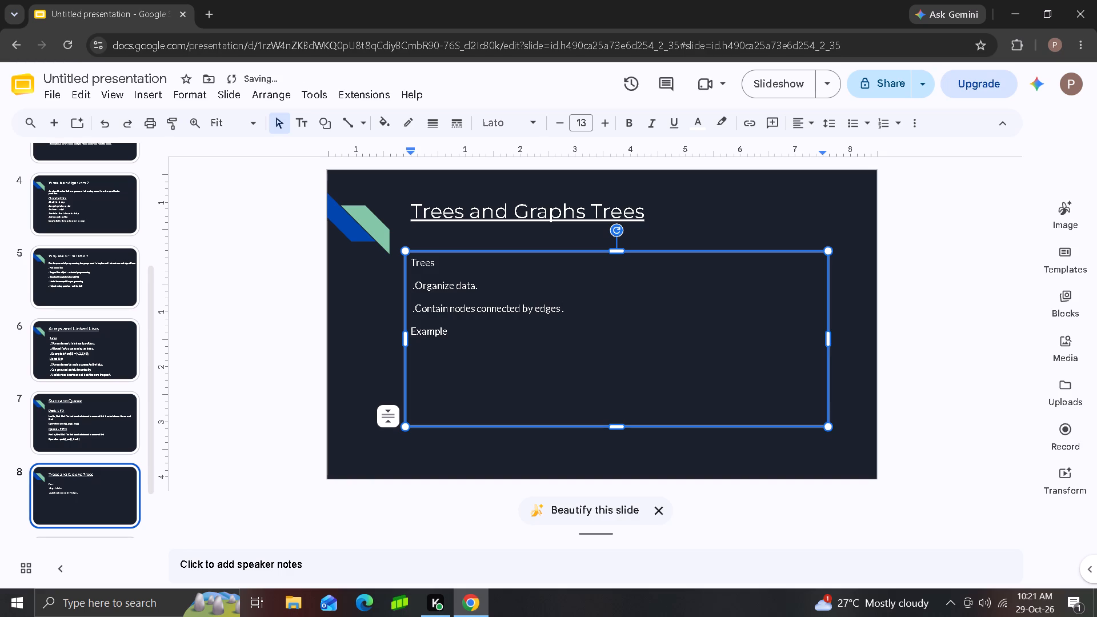
pyautogui.press('BackSpace')
pyautogui.hotkey('shift', ':')
pyautogui.press('space')
pyautogui.write('Binary')
pyautogui.press('space')
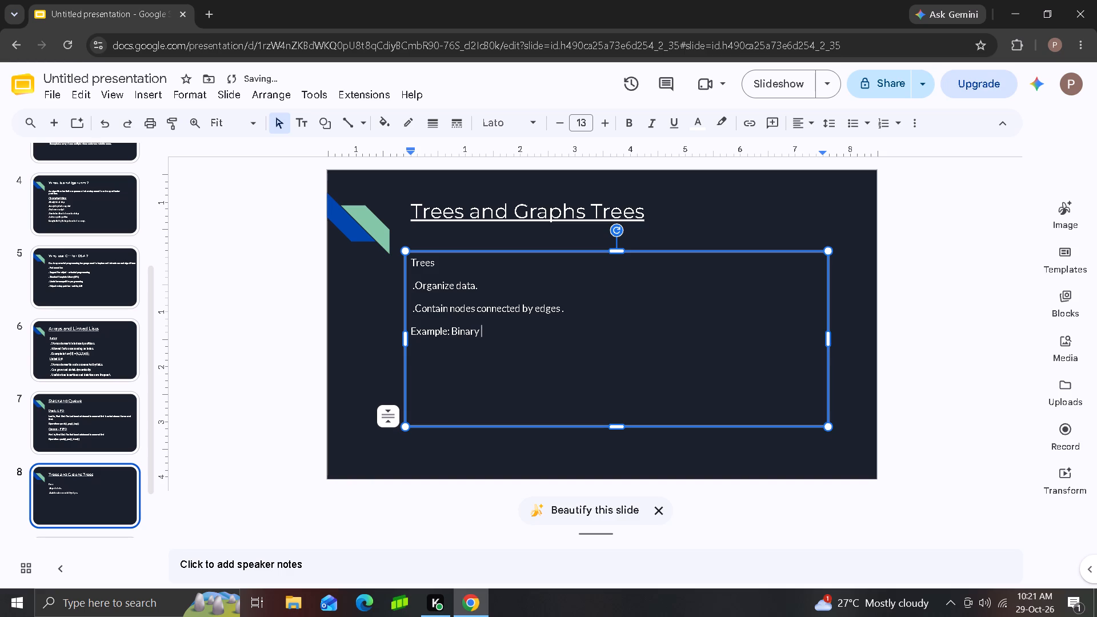
pyautogui.write('Serch')
pyautogui.press('space')
pyautogui.press('\\')
pyautogui.press('BackSpace')
pyautogui.press('BackSpace')
pyautogui.press('BackSpace')
pyautogui.press('BackSpace')
pyautogui.press('BackSpace')
pyautogui.write('arcg')
pyautogui.press('BackSpace')
pyautogui.press('h')
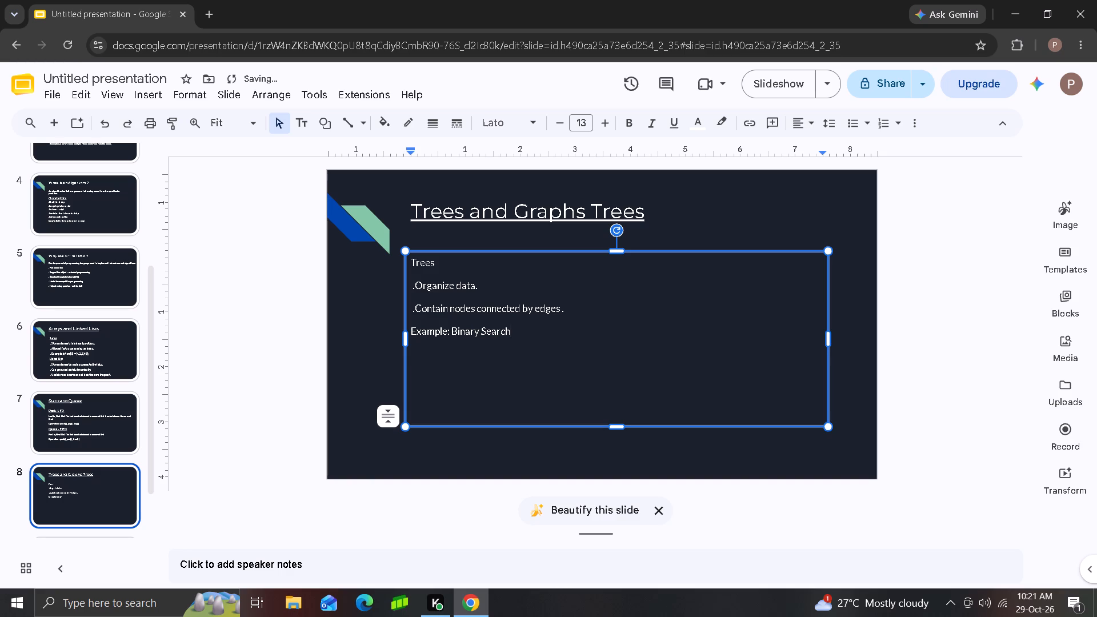
pyautogui.press('space')
pyautogui.write('Ree')
pyautogui.press('BackSpace')
pyautogui.press('BackSpace')
pyautogui.press('BackSpace')
pyautogui.write('Tree')
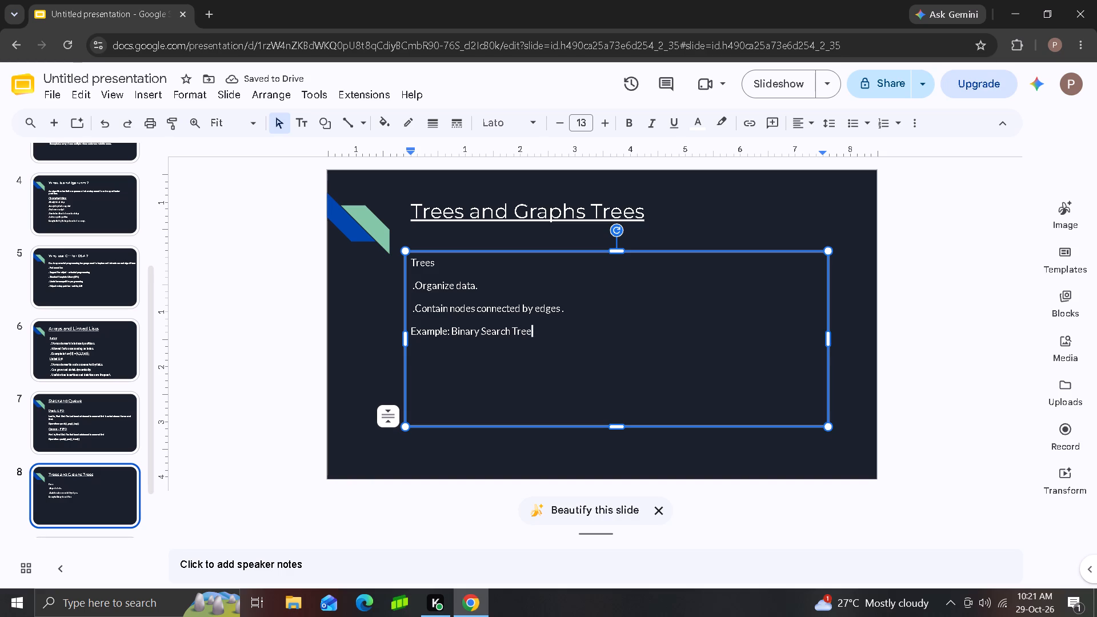
pyautogui.press('.')
pyautogui.press('Return')
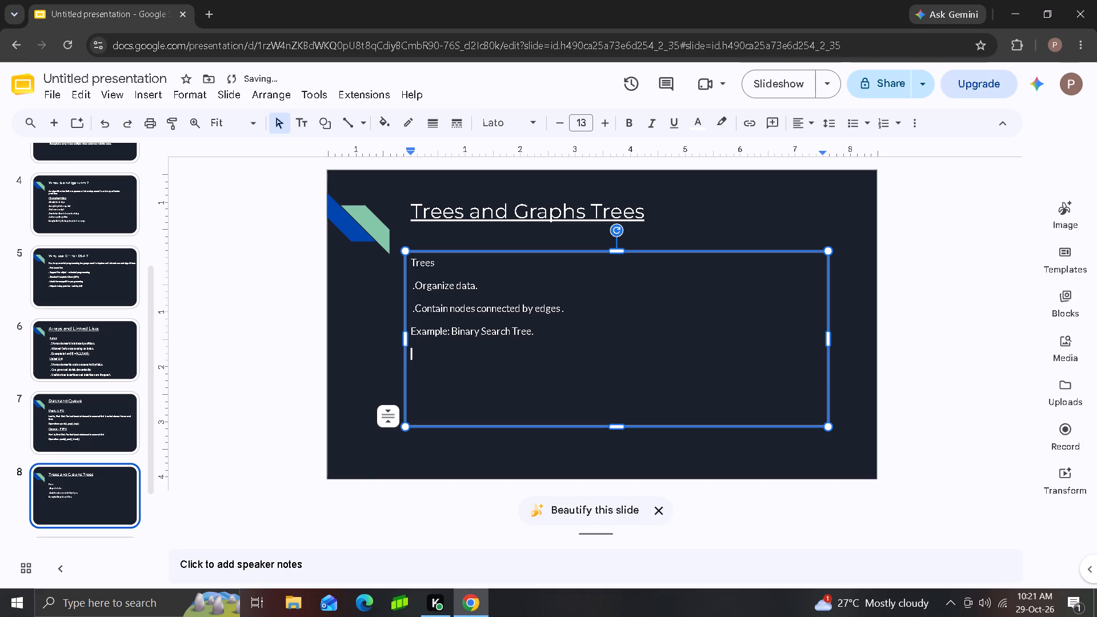
# Enter "Graphs" as the second heading line of the body text and start a new line.
pyautogui.write('Ge')
pyautogui.press('BackSpace')
pyautogui.write('ra')
pyautogui.write('phs')
pyautogui.press('Return')
# Begin a point under "Graphs", indented by one space, with a period and a capital C.
pyautogui.press('space')
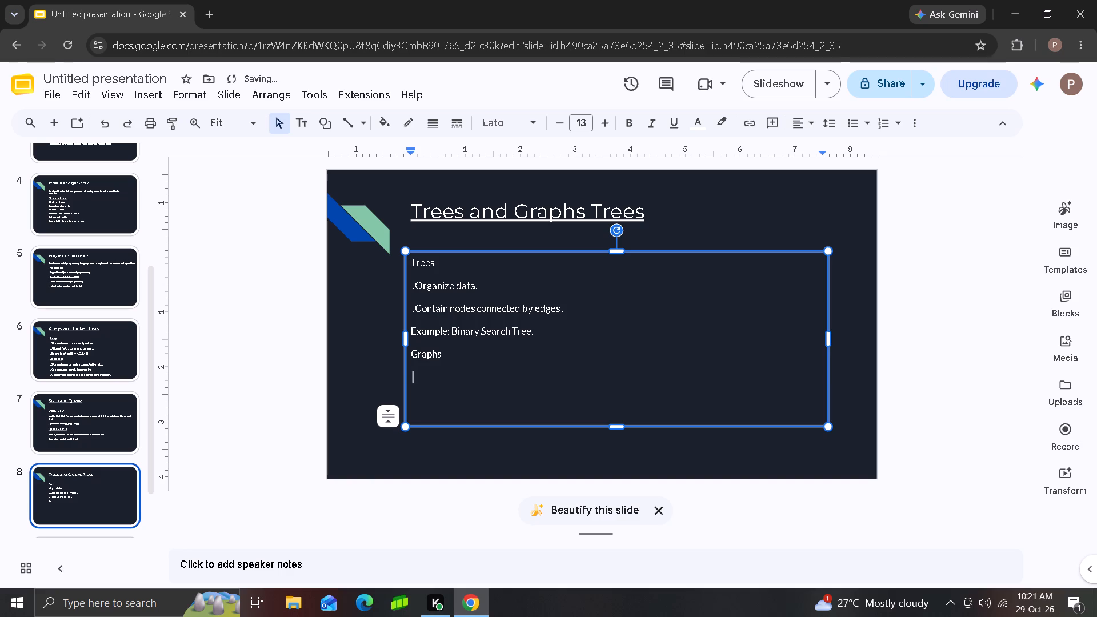
pyautogui.write('.')
pyautogui.write('contain')
pyautogui.press('space')
pyautogui.press('BackSpace')
pyautogui.press('BackSpace')
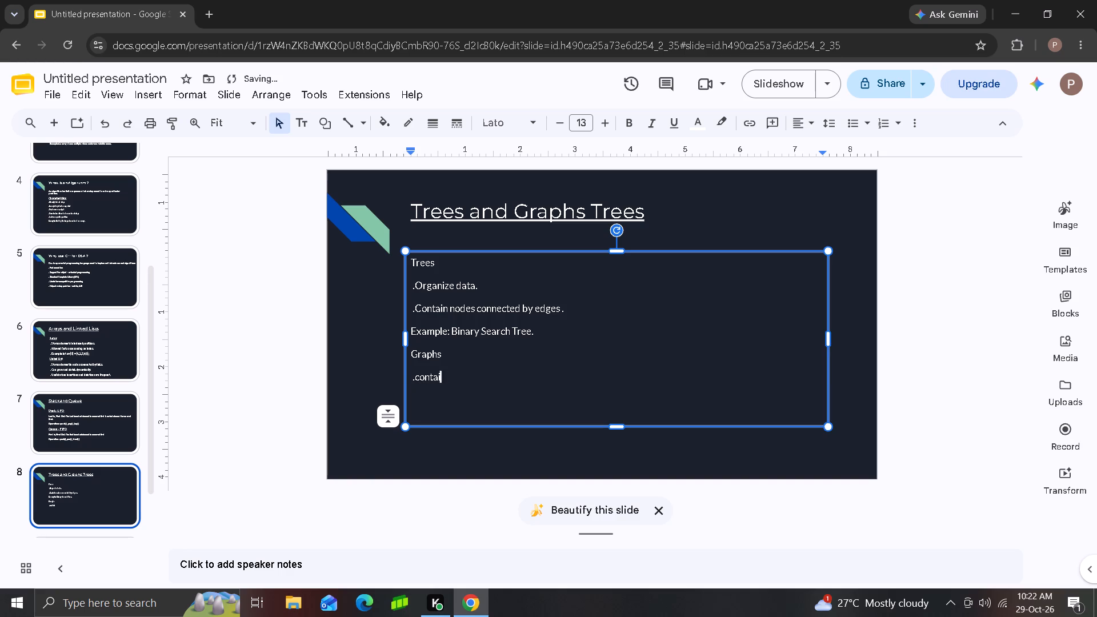
pyautogui.press('BackSpace')
pyautogui.press('BackSpace')
pyautogui.press('BackSpace')
pyautogui.press('BackSpace')
pyautogui.press('BackSpace')
pyautogui.press('BackSpace')
pyautogui.hotkey('shift', 'c')
# Go back to slide 5 and increase the font size of its whole title, "Why Use C++ for DSA ?", by three points.
pyautogui.scroll(2, 507, 253)
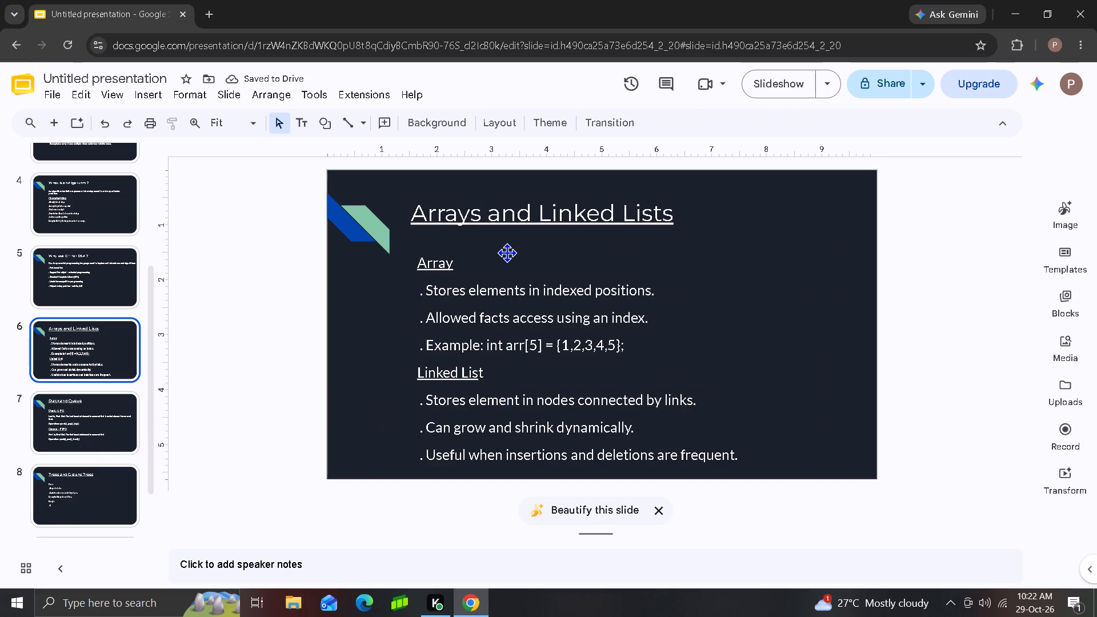
pyautogui.scroll(1, 507, 253)
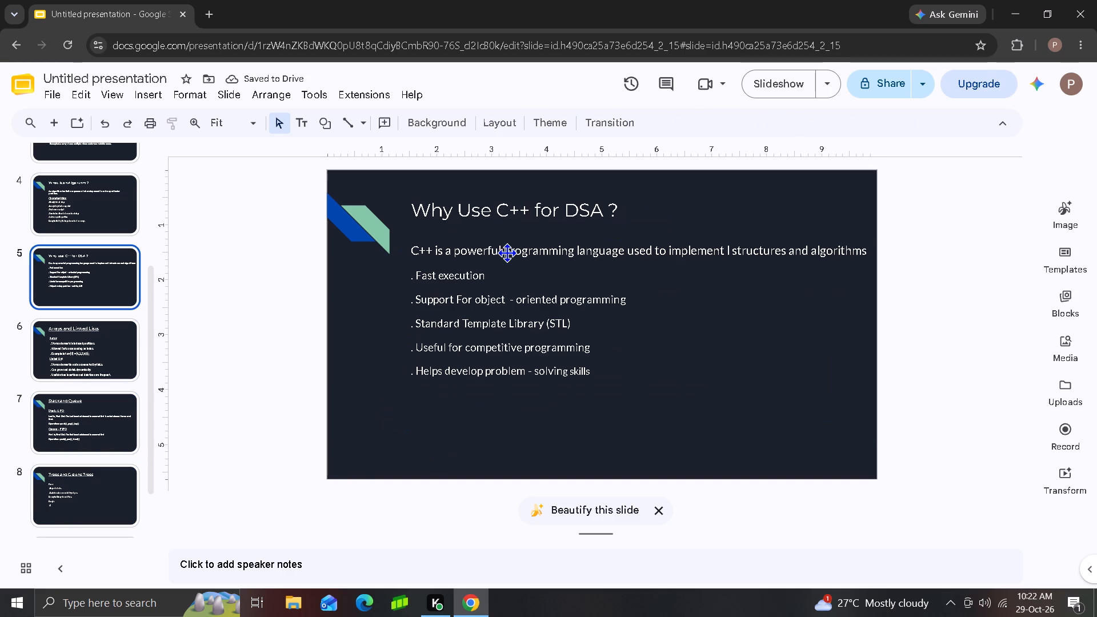
pyautogui.scroll(-1, 507, 270)
pyautogui.scroll(1, 507, 270)
pyautogui.scroll(-1, 507, 270)
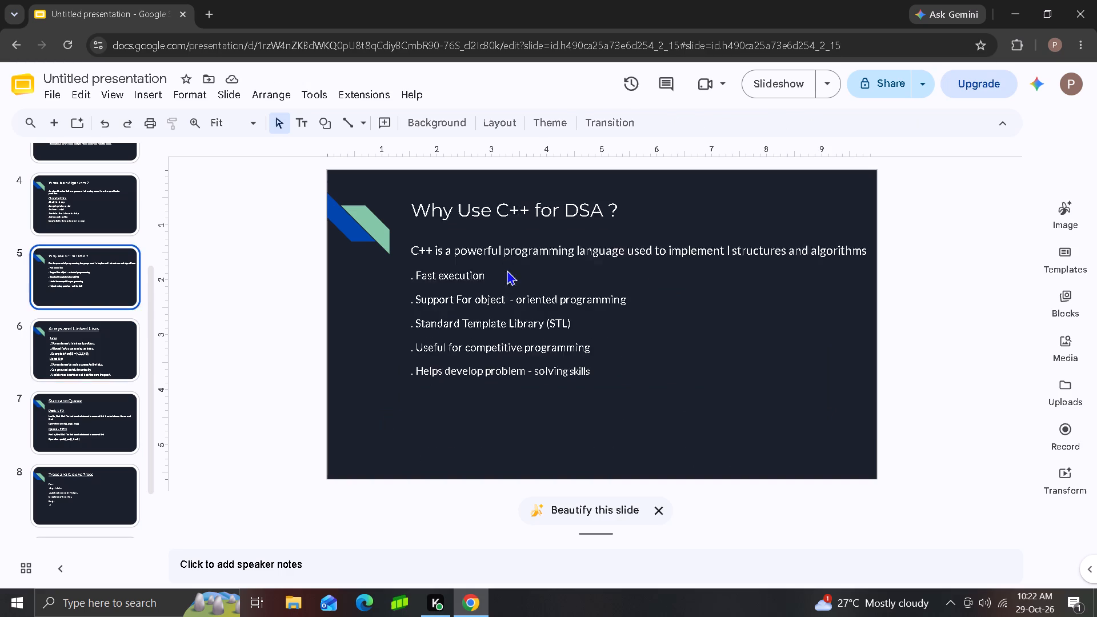
pyautogui.scroll(-2, 507, 270)
pyautogui.scroll(1, 507, 270)
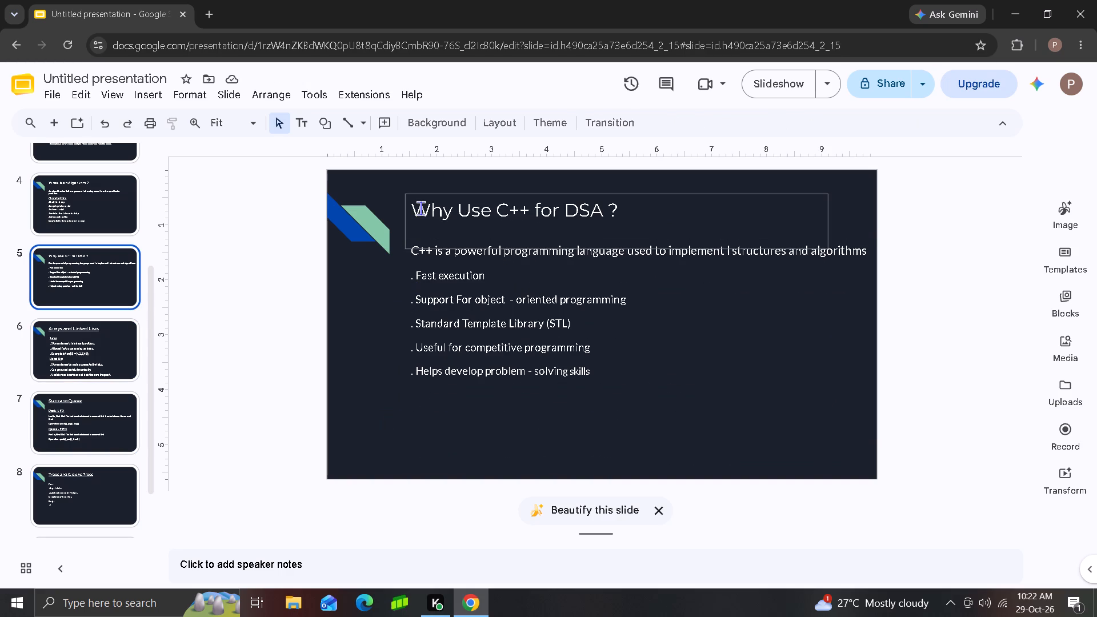
pyautogui.scroll(-1, 435, 318)
pyautogui.scroll(1, 435, 318)
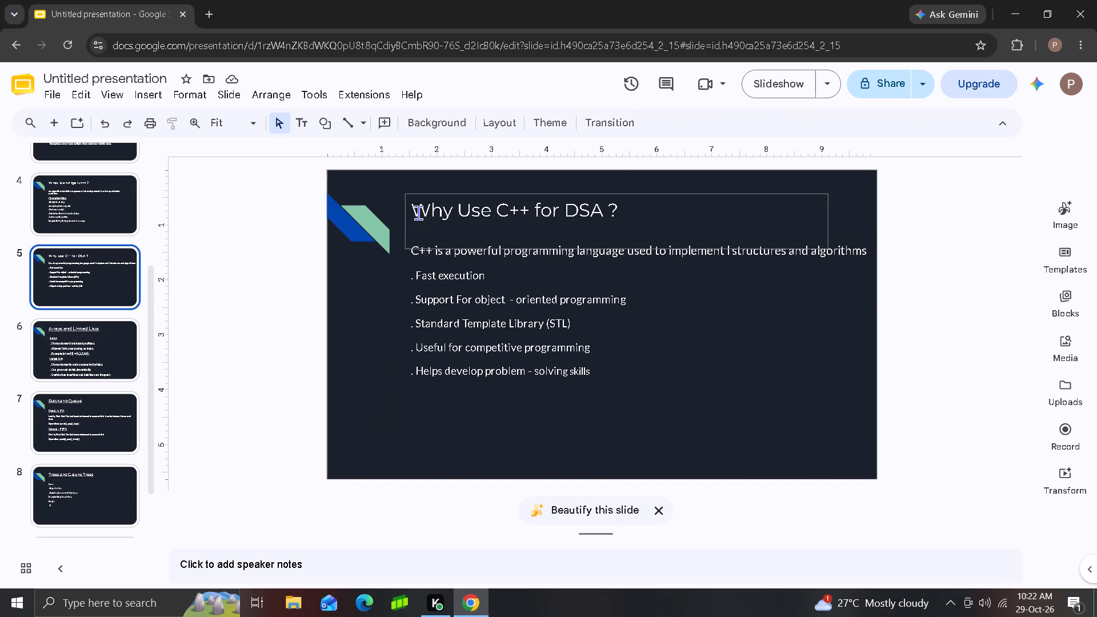
pyautogui.click(418, 213)
pyautogui.moveTo(413, 207); pyautogui.dragTo(422, 207)
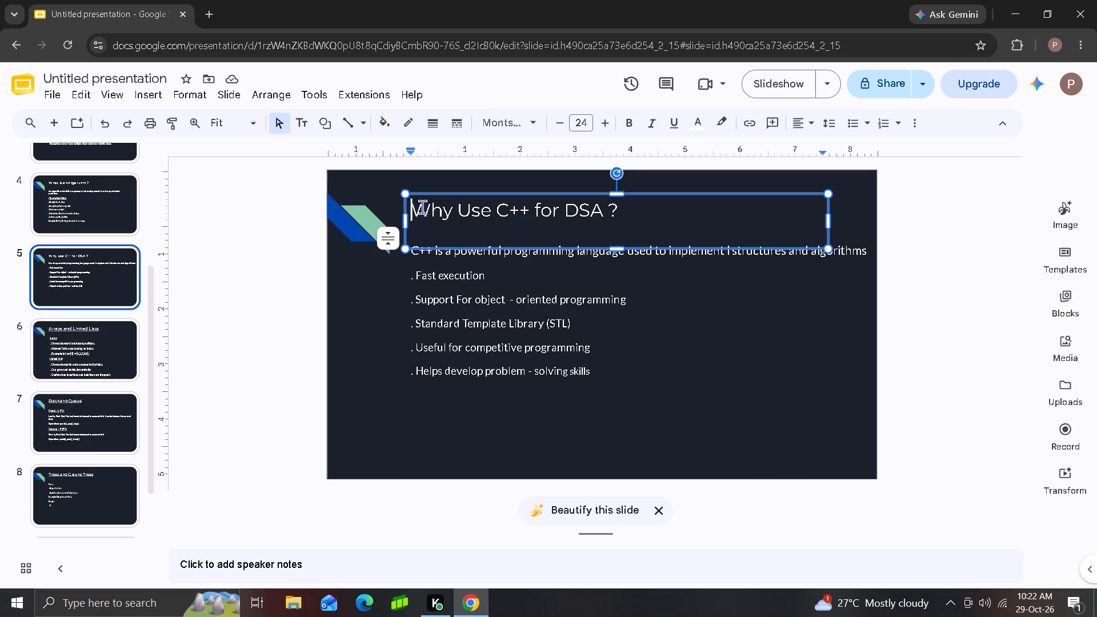
pyautogui.moveTo(422, 207); pyautogui.dragTo(620, 201)
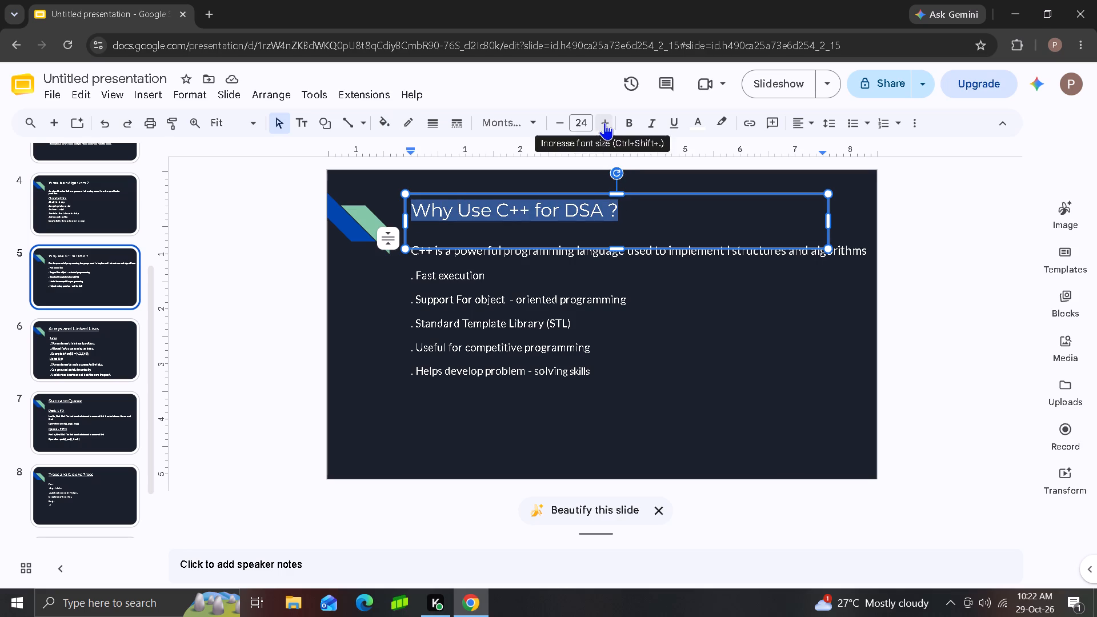
pyautogui.click(604, 122)
pyautogui.click(604, 122)
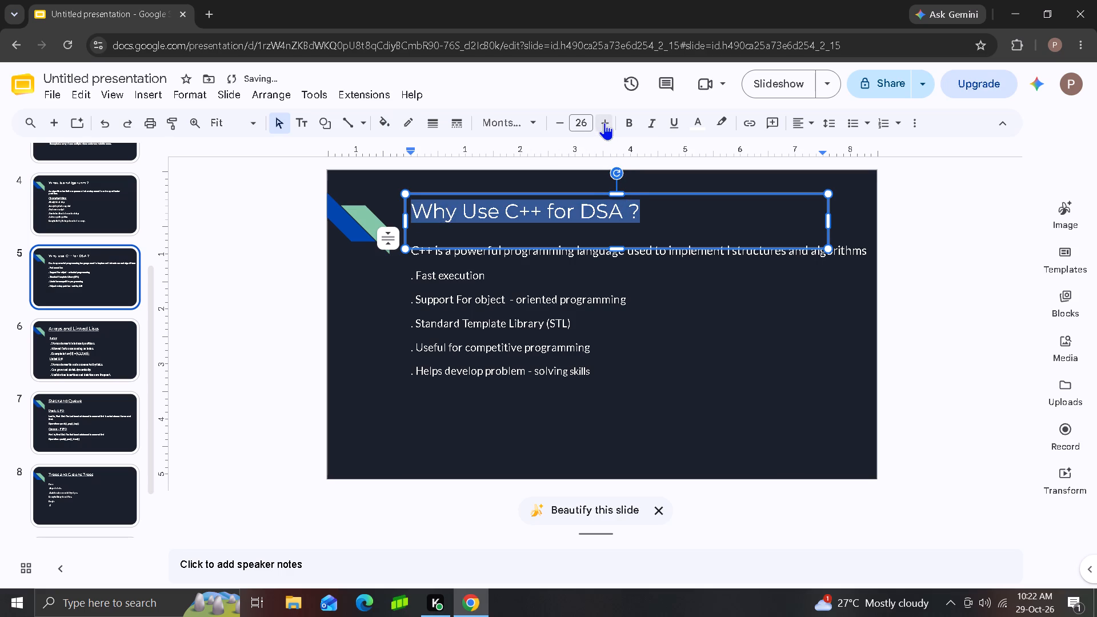
pyautogui.click(604, 122)
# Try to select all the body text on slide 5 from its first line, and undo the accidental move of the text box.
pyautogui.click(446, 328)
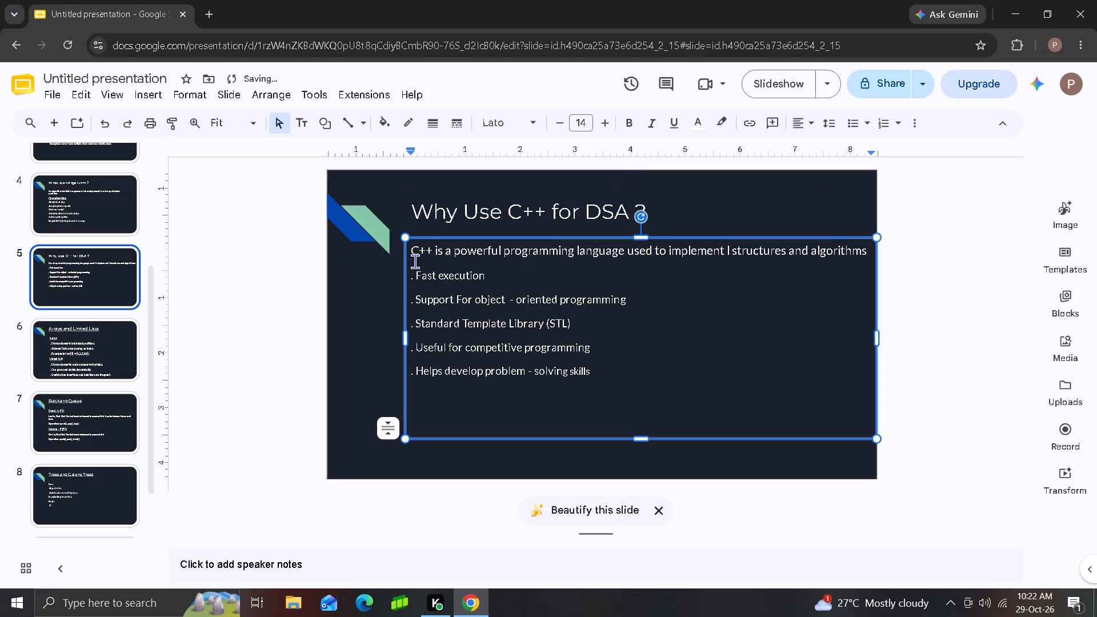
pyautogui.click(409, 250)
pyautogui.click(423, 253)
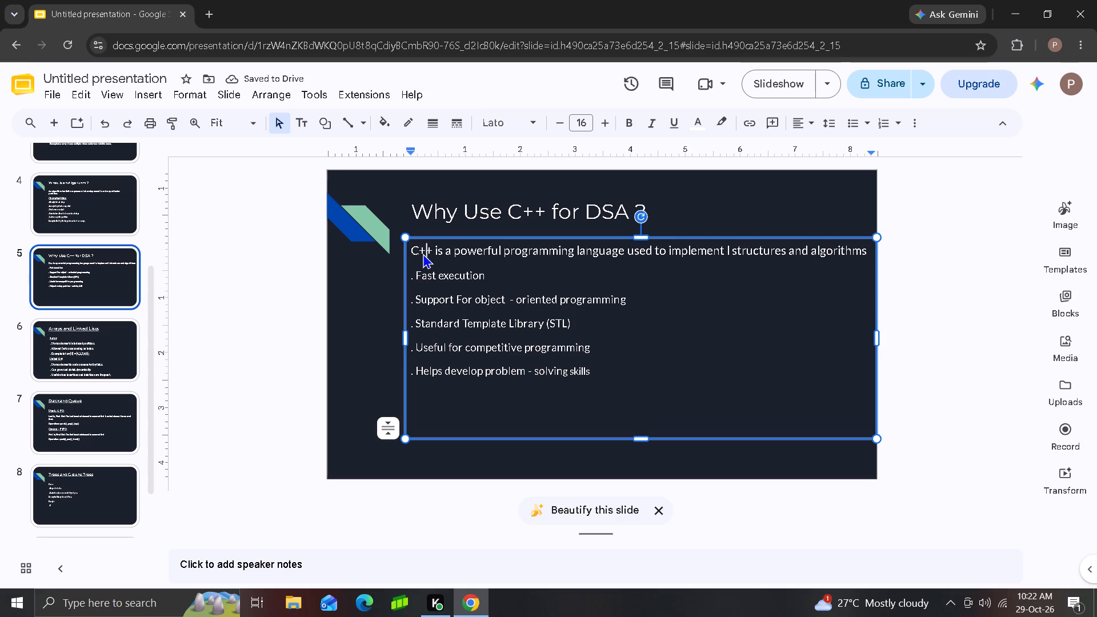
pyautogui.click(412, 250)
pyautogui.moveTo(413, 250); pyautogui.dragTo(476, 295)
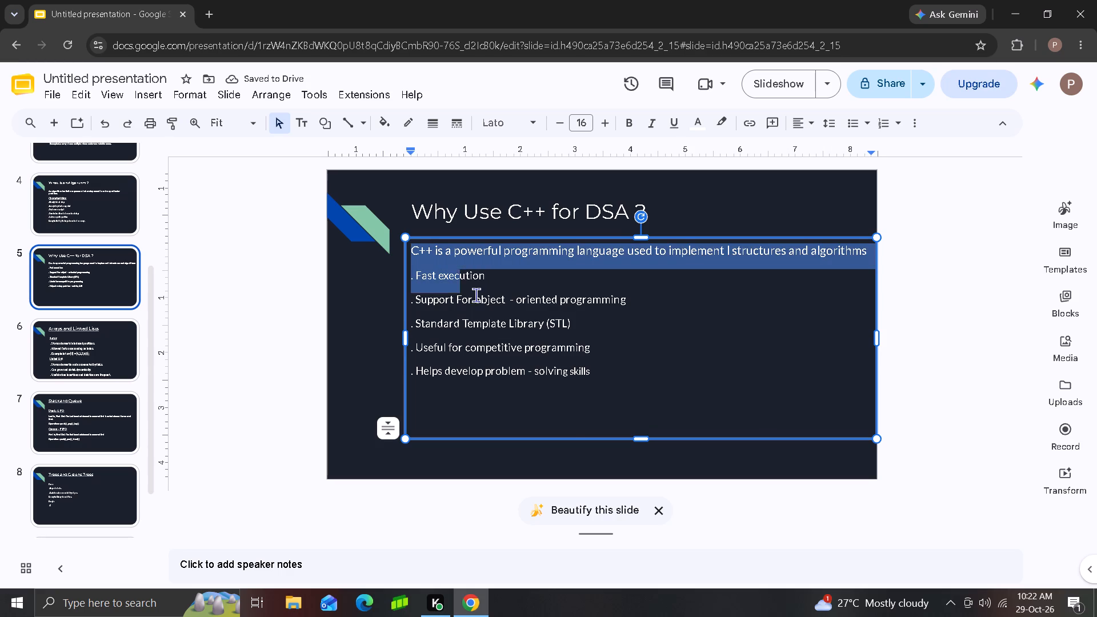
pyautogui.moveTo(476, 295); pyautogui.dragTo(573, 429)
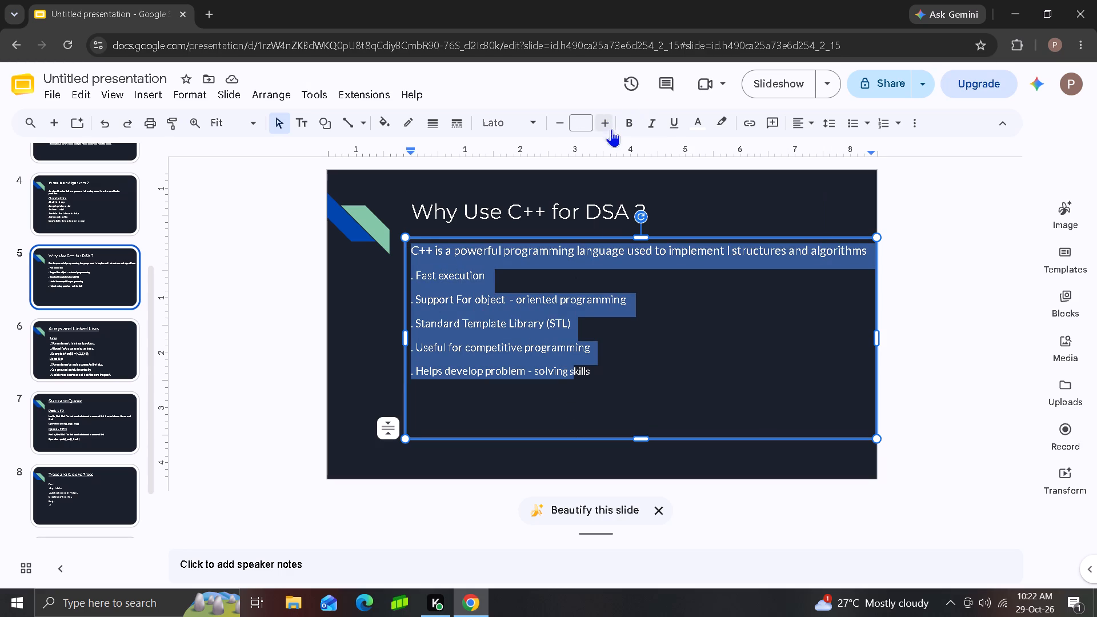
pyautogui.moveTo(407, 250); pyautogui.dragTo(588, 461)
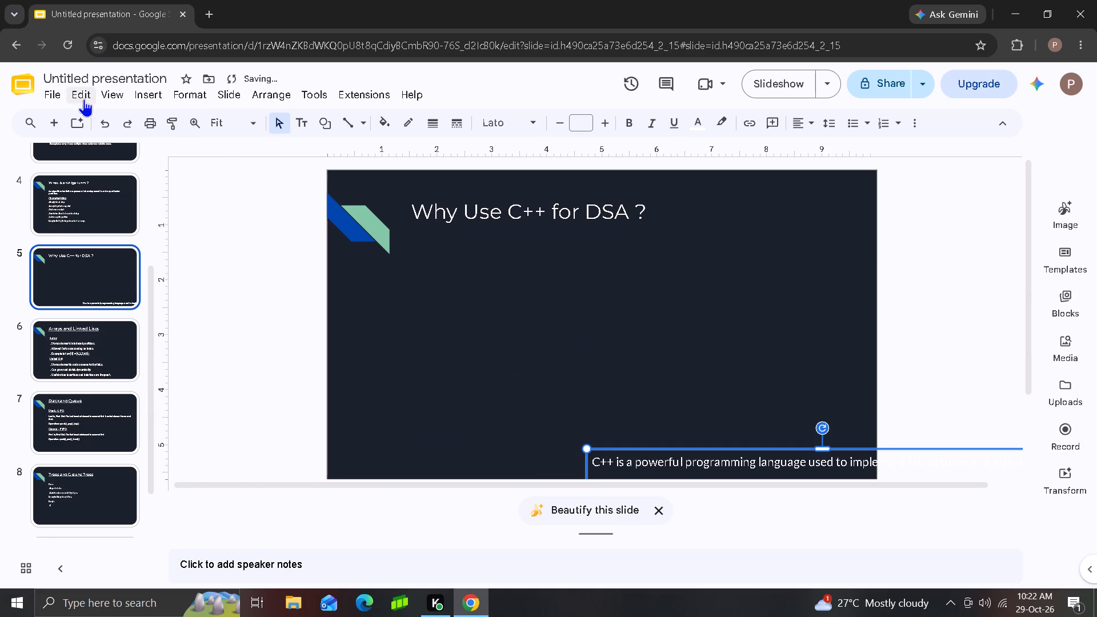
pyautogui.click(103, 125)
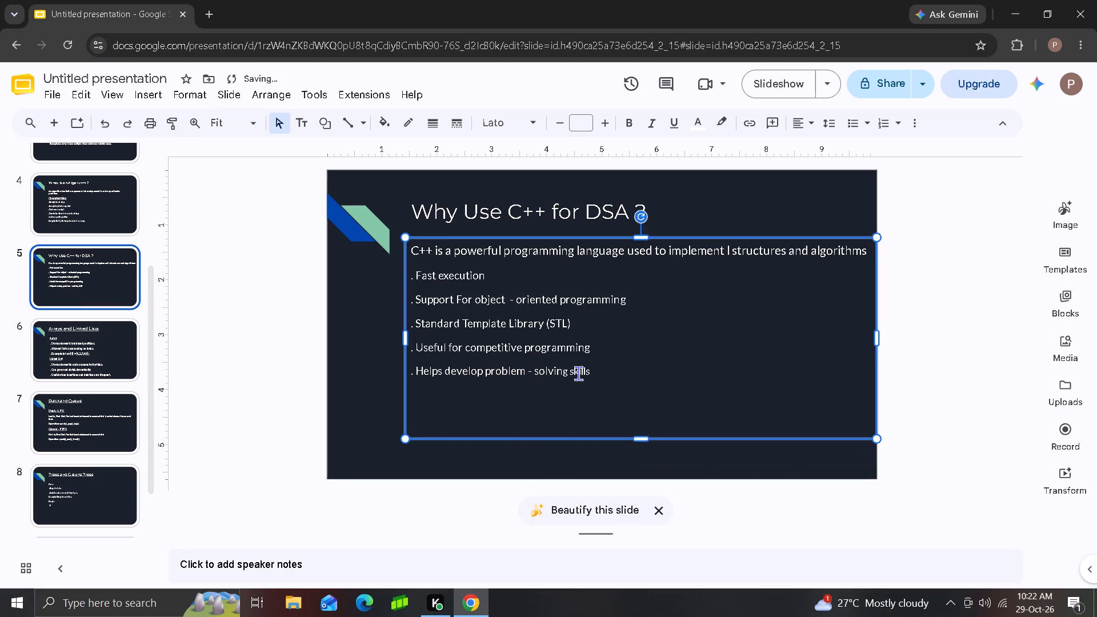
# Select all the body text on slide 5, from the opening C++ sentence to the last point, and increase its font size by two points.
pyautogui.click(596, 372)
pyautogui.moveTo(596, 372); pyautogui.dragTo(448, 288)
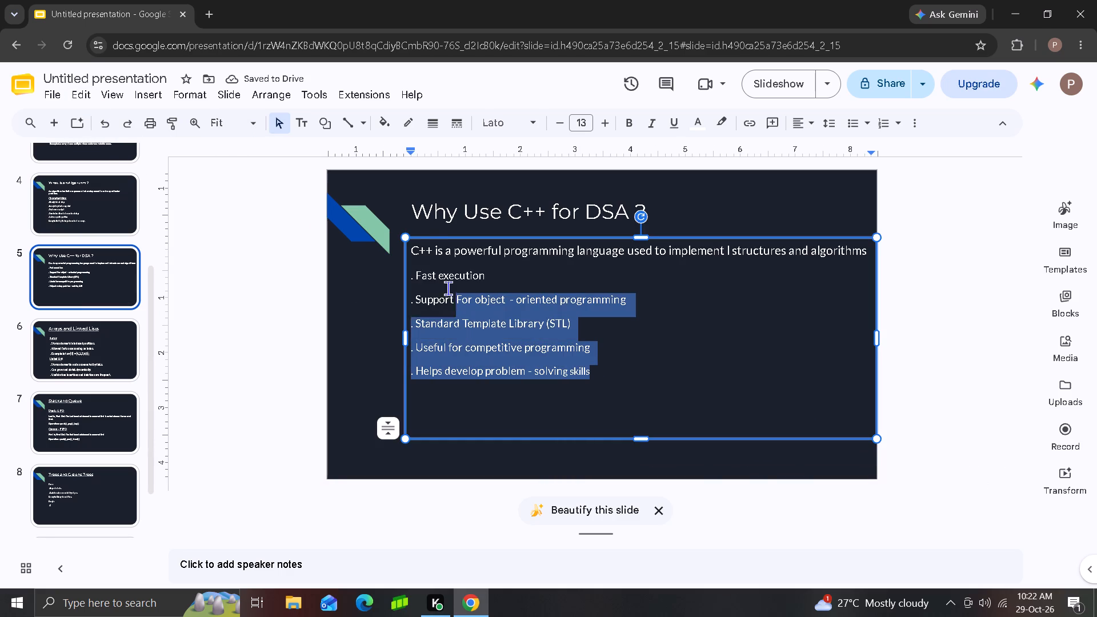
pyautogui.moveTo(448, 288); pyautogui.dragTo(429, 257)
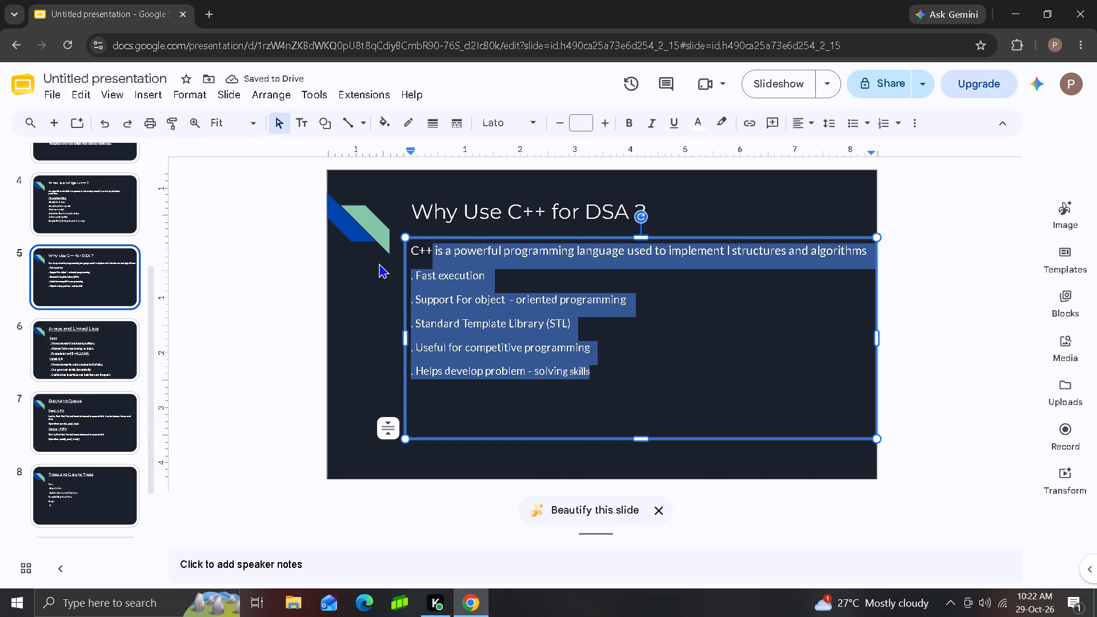
pyautogui.click(605, 378)
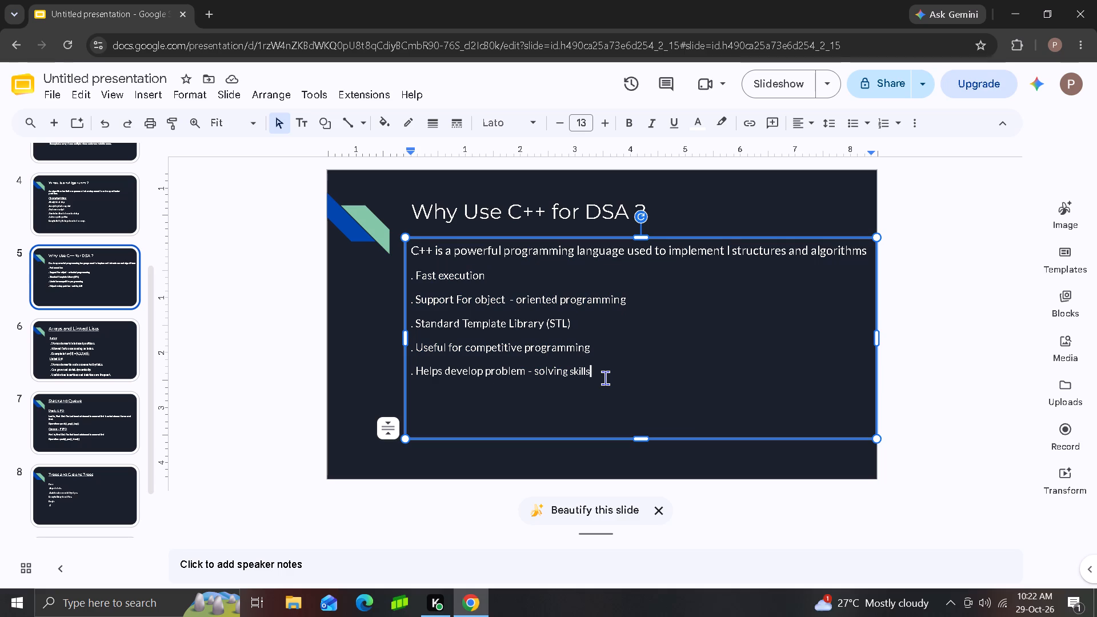
pyautogui.moveTo(605, 378); pyautogui.dragTo(410, 303)
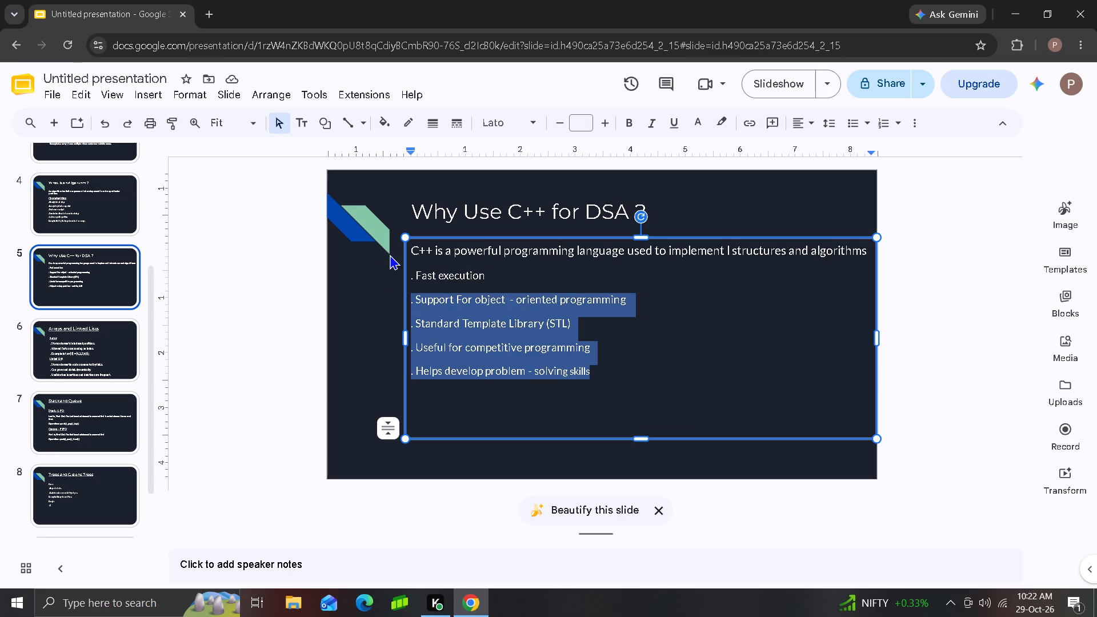
pyautogui.click(623, 383)
pyautogui.moveTo(600, 379); pyautogui.dragTo(583, 369)
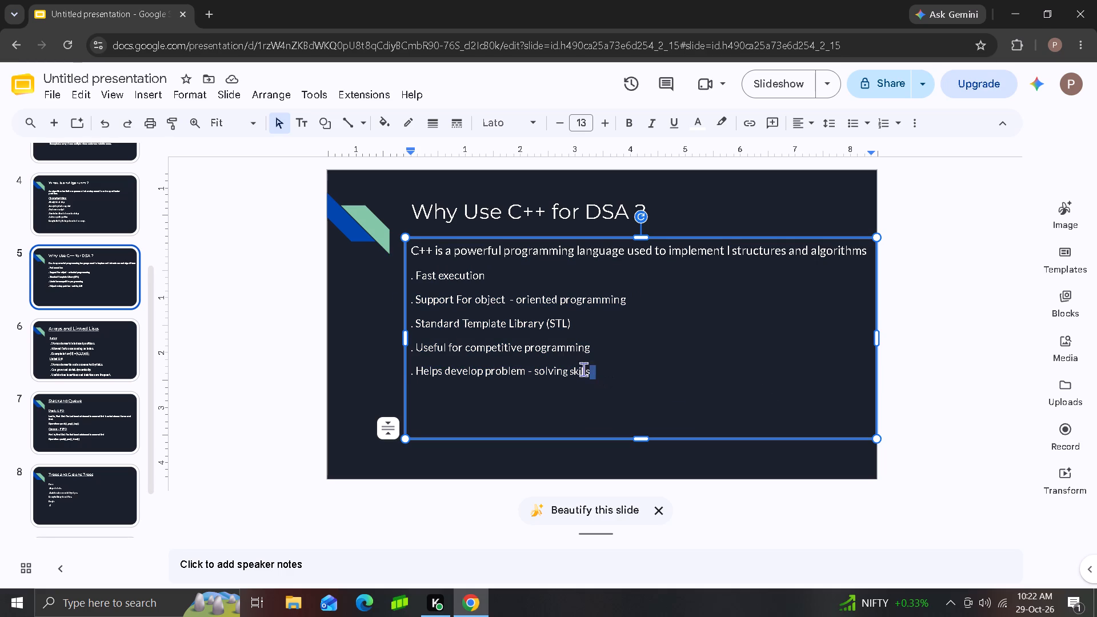
pyautogui.moveTo(583, 369); pyautogui.dragTo(454, 280)
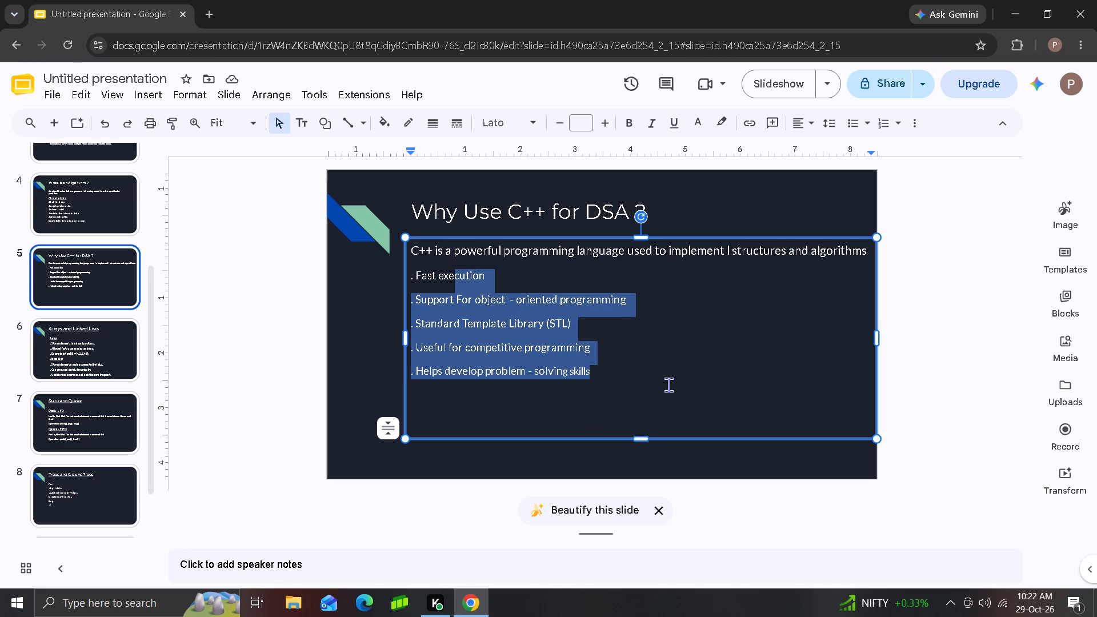
pyautogui.click(668, 384)
pyautogui.moveTo(626, 383); pyautogui.dragTo(535, 356)
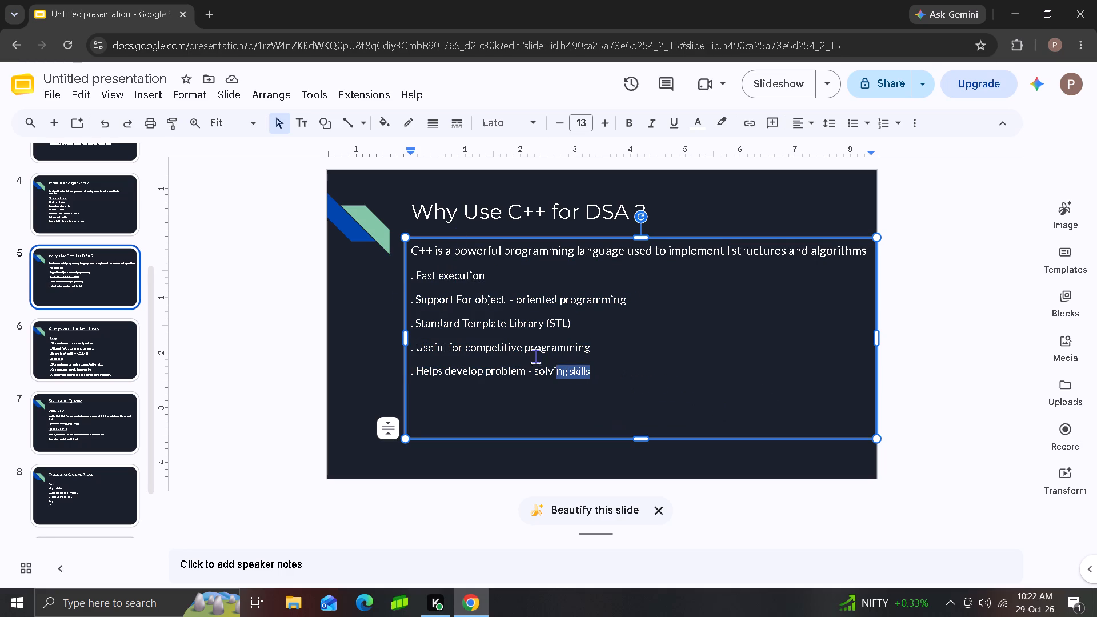
pyautogui.moveTo(535, 356); pyautogui.dragTo(350, 209)
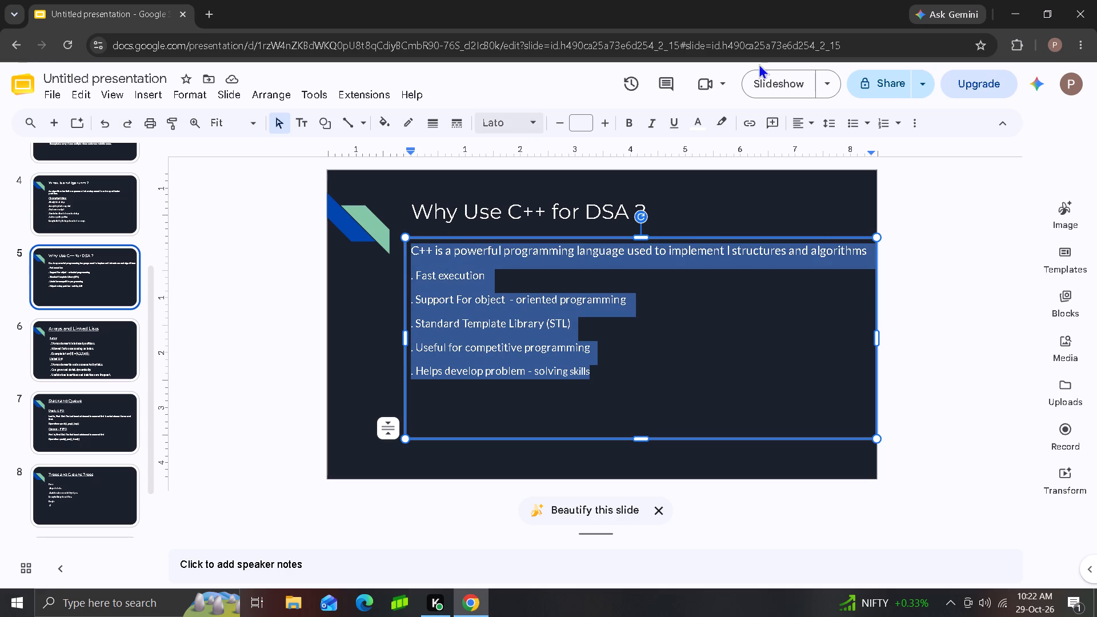
pyautogui.click(607, 120)
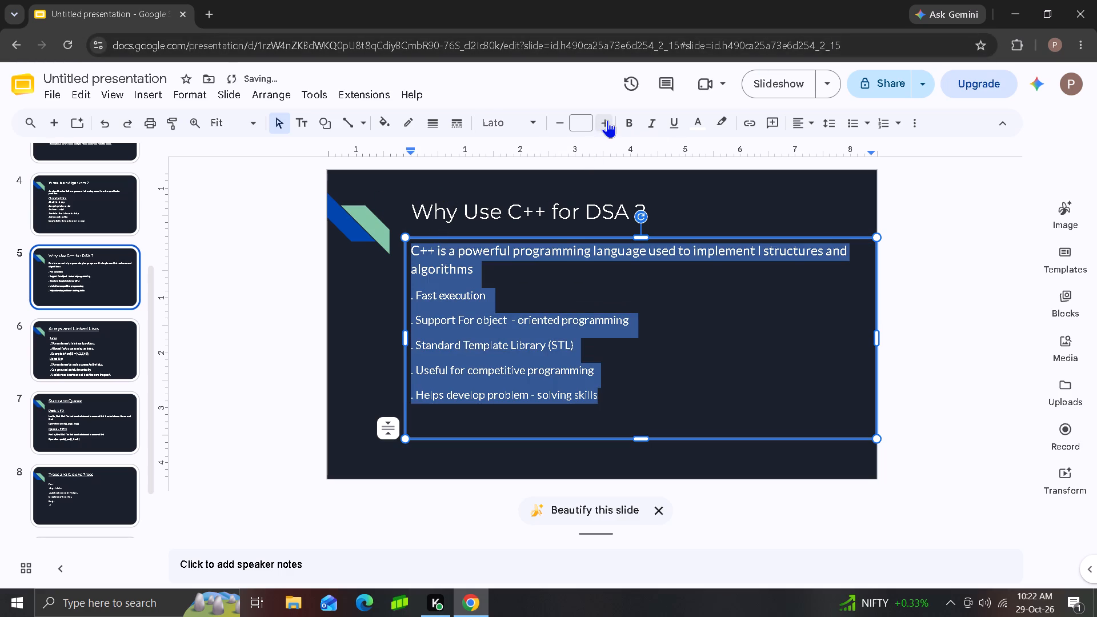
pyautogui.click(607, 120)
pyautogui.click(716, 358)
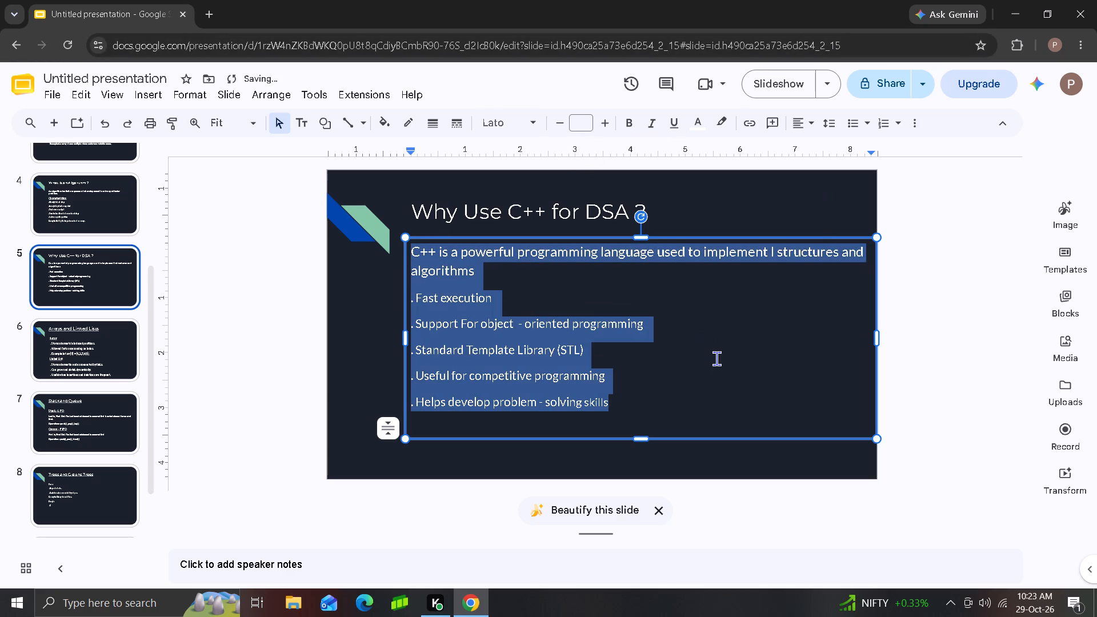
# Look through slides 3 to 8 and compare how the point lines are formatted, including the spacing after the periods on slide 6.
pyautogui.scroll(-1, 716, 358)
pyautogui.scroll(3, 716, 358)
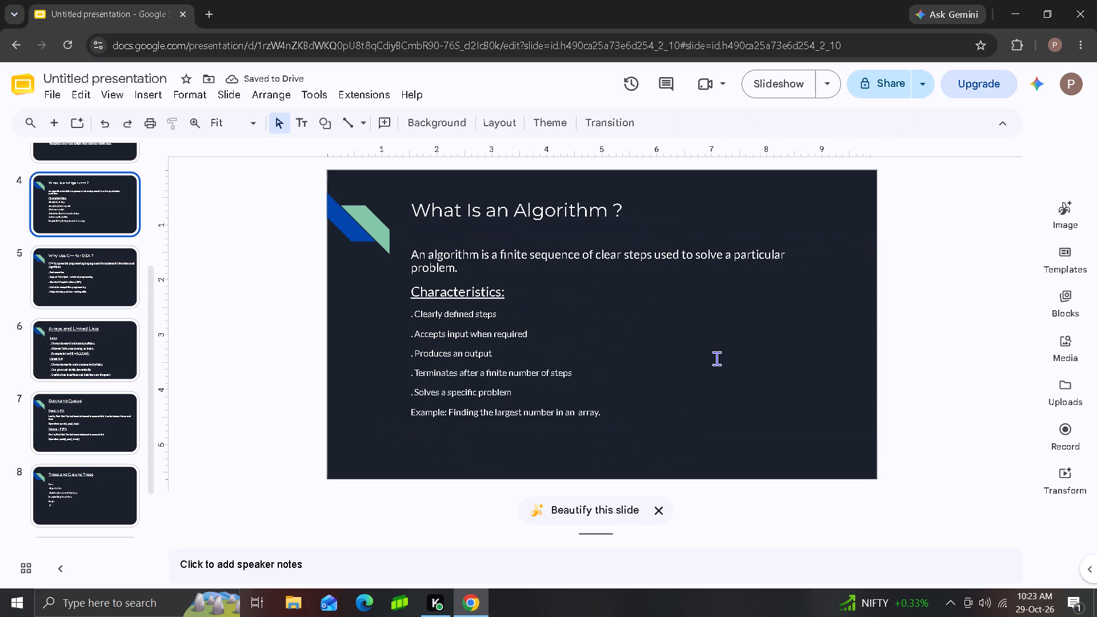
pyautogui.scroll(2, 375, 236)
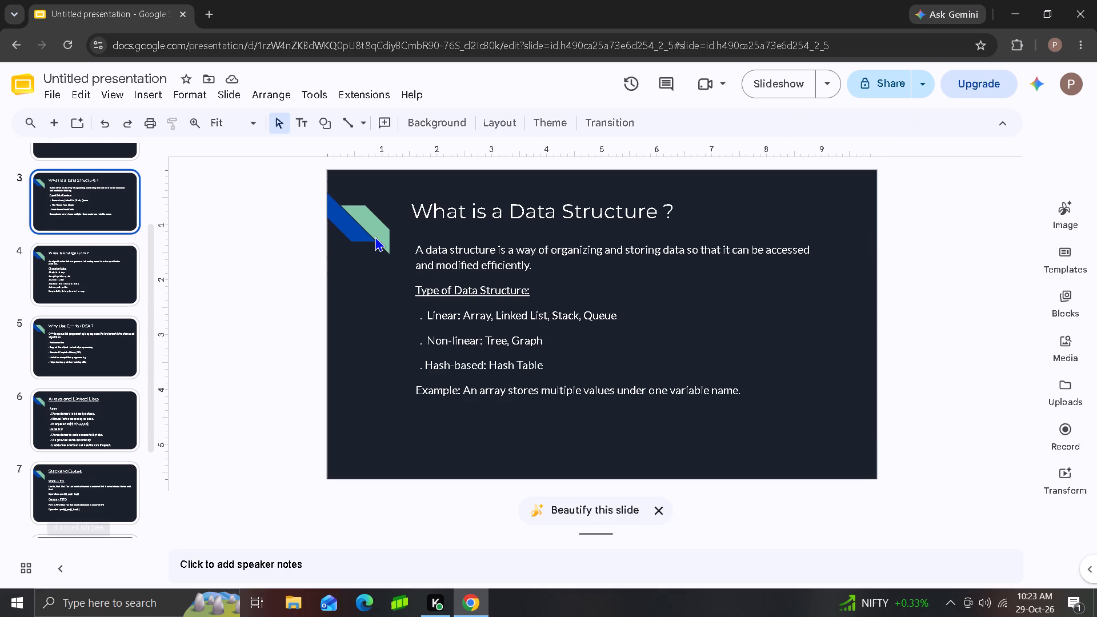
pyautogui.scroll(3, 375, 236)
pyautogui.scroll(-5, 375, 236)
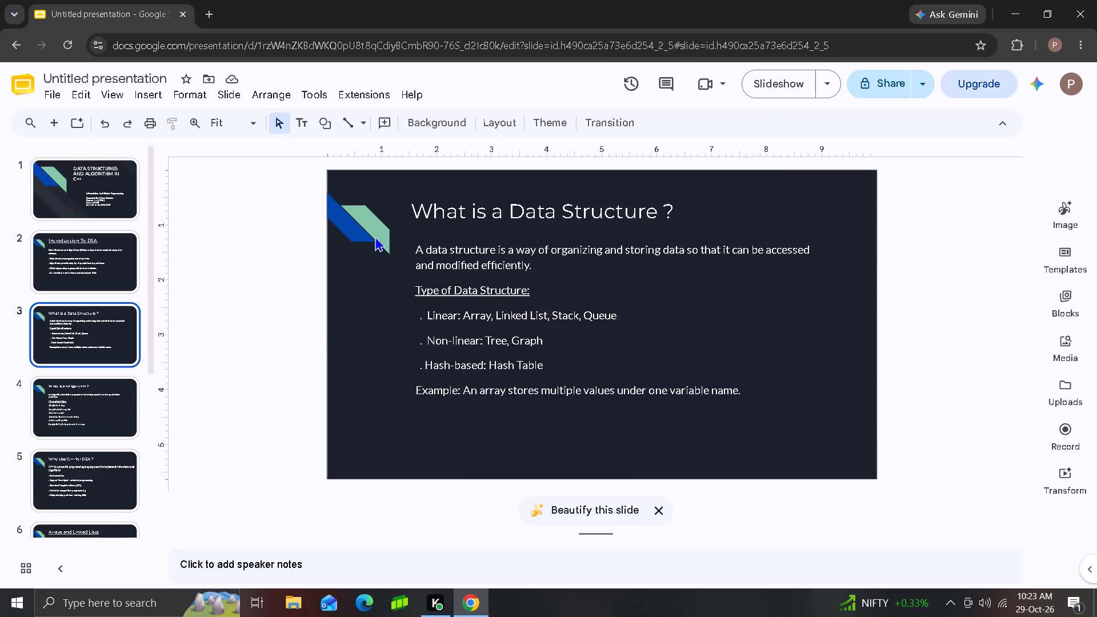
pyautogui.scroll(-15, 375, 236)
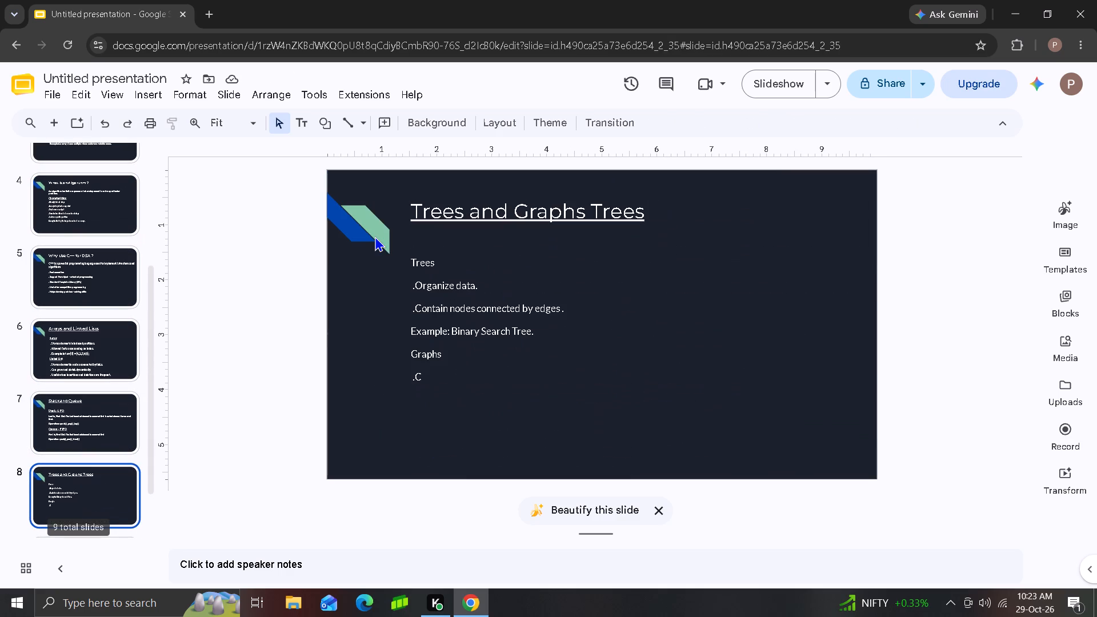
pyautogui.click(428, 374)
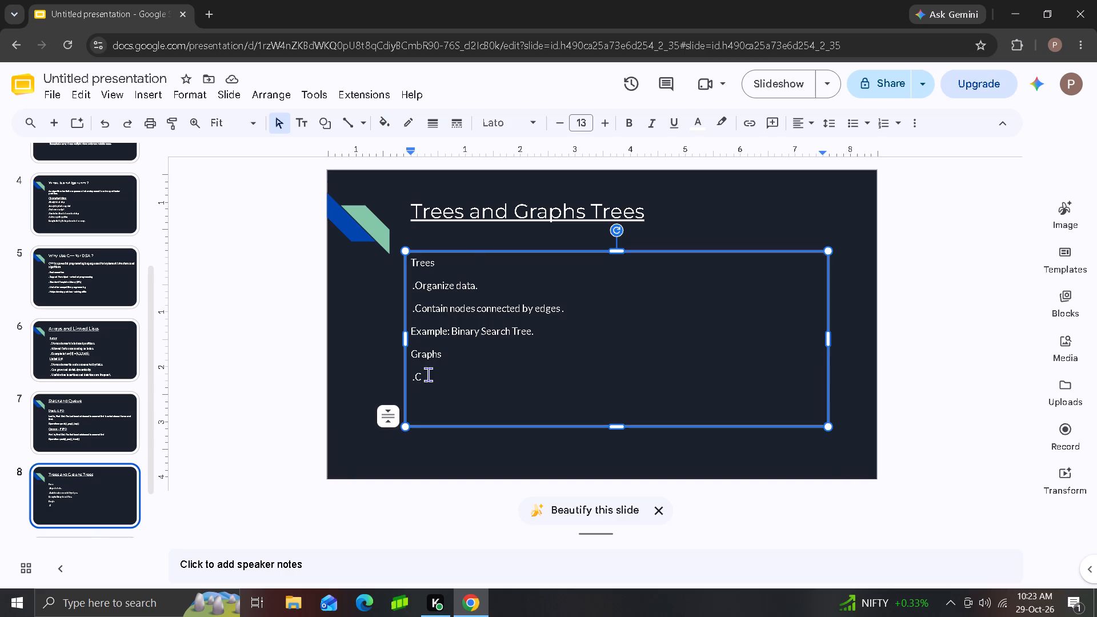
pyautogui.scroll(5, 428, 374)
pyautogui.scroll(-2, 428, 374)
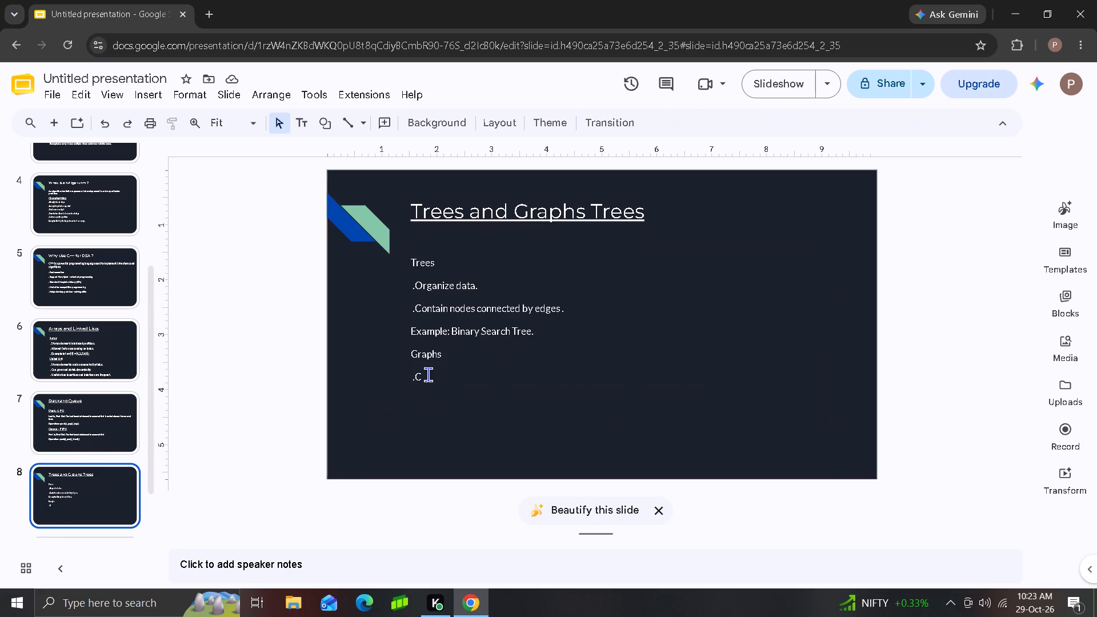
pyautogui.scroll(1, 428, 374)
pyautogui.scroll(-1, 428, 374)
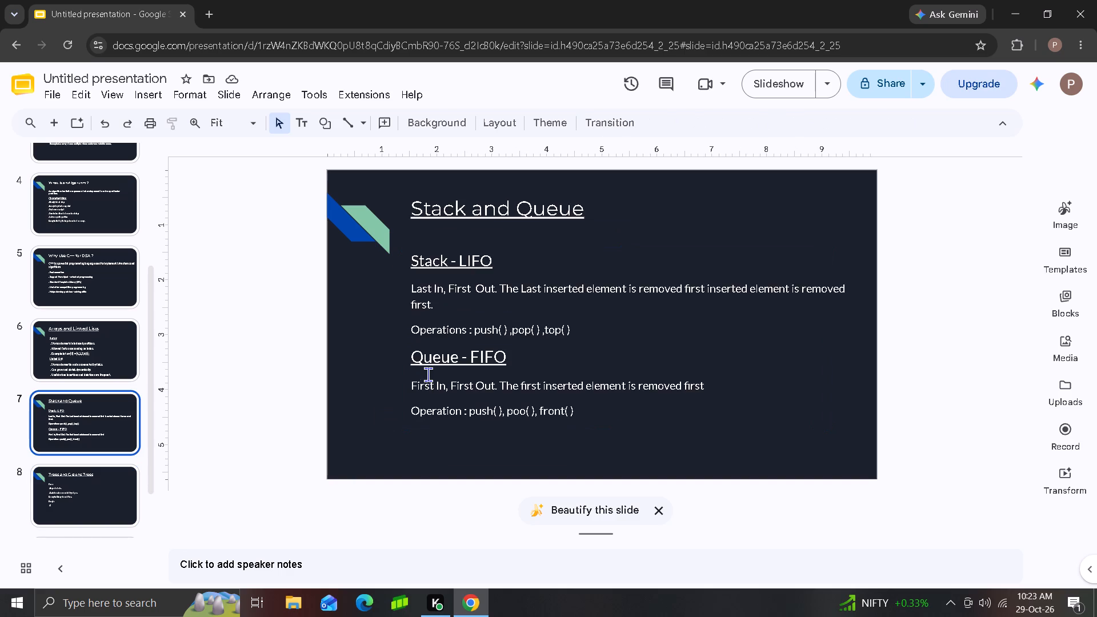
pyautogui.scroll(-1, 428, 374)
pyautogui.scroll(2, 428, 374)
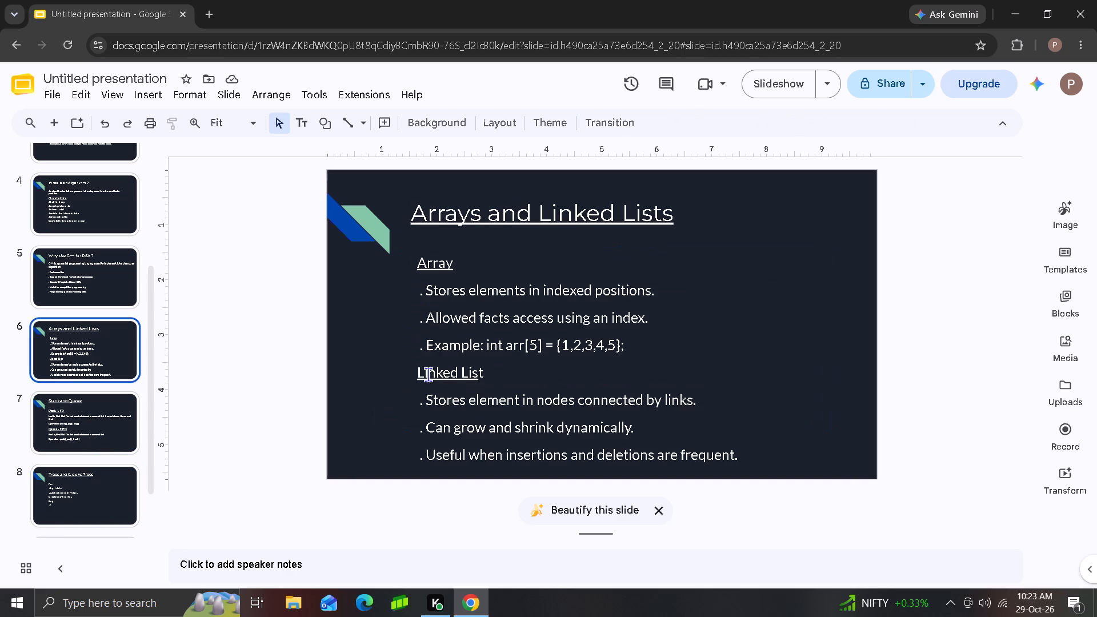
pyautogui.scroll(-1, 428, 374)
pyautogui.scroll(2, 428, 374)
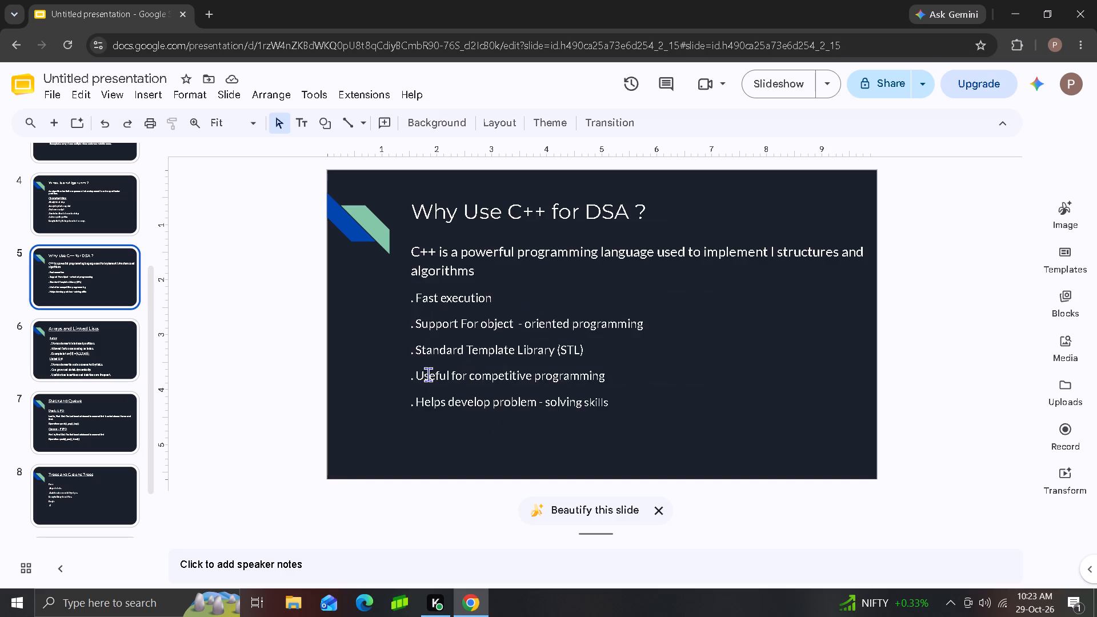
pyautogui.scroll(-1, 428, 374)
pyautogui.click(426, 287)
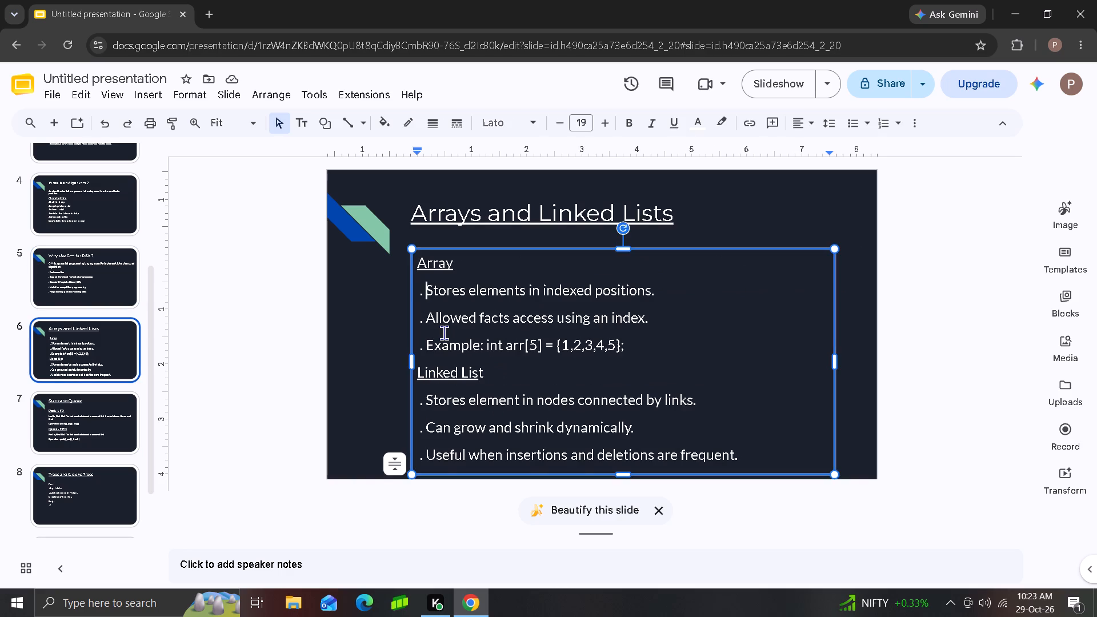
# On slide 8, insert a space after the leading period of both points under "Trees" and of the "C" point under "Graphs".
pyautogui.scroll(-2, 444, 332)
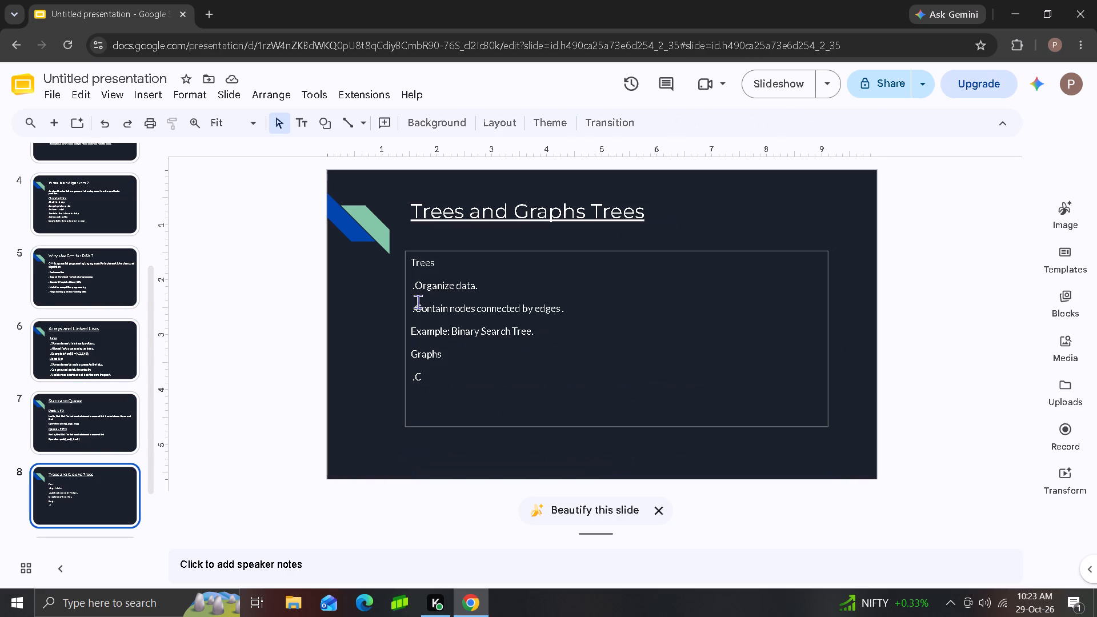
pyautogui.click(415, 282)
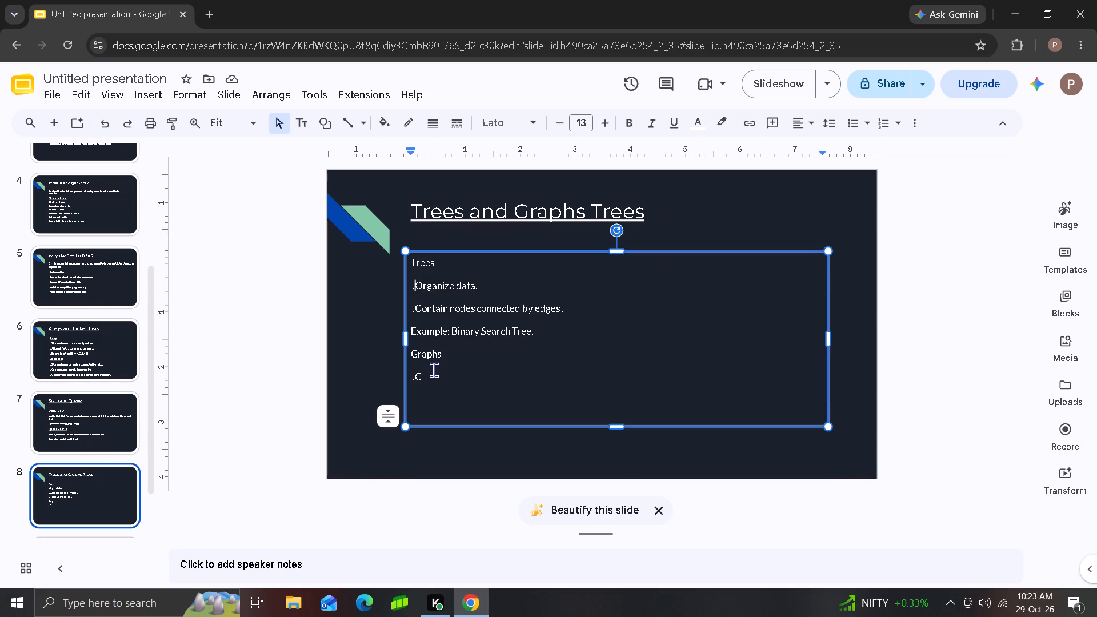
pyautogui.press('space')
pyautogui.press('Down')
pyautogui.press('space')
pyautogui.press('Down')
pyautogui.press('Down')
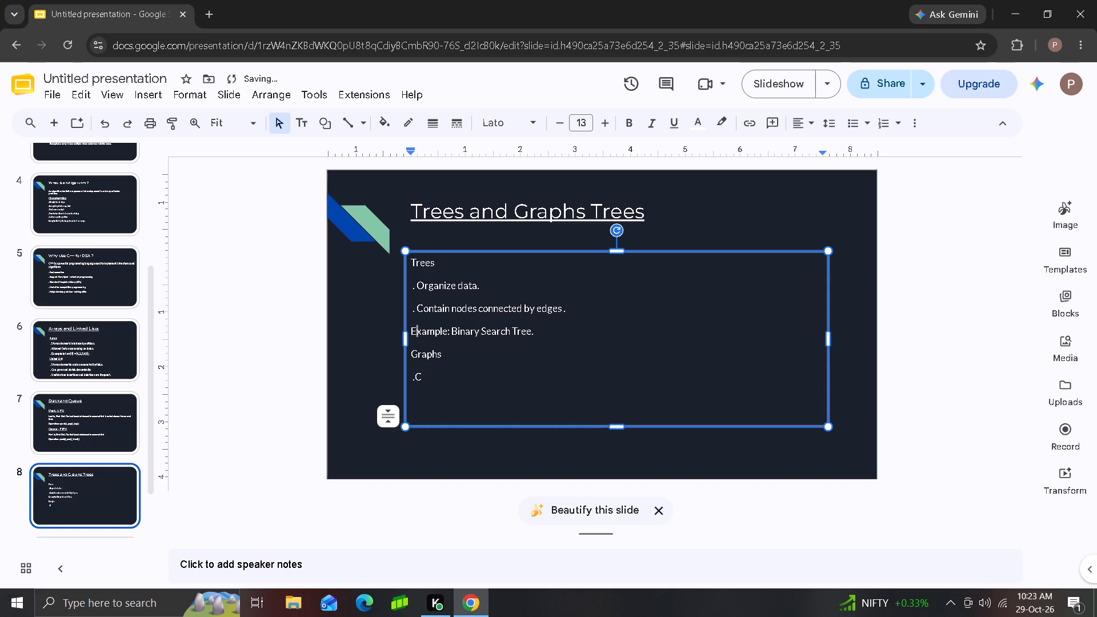
pyautogui.press('Down')
pyautogui.press('space')
pyautogui.press('Right')
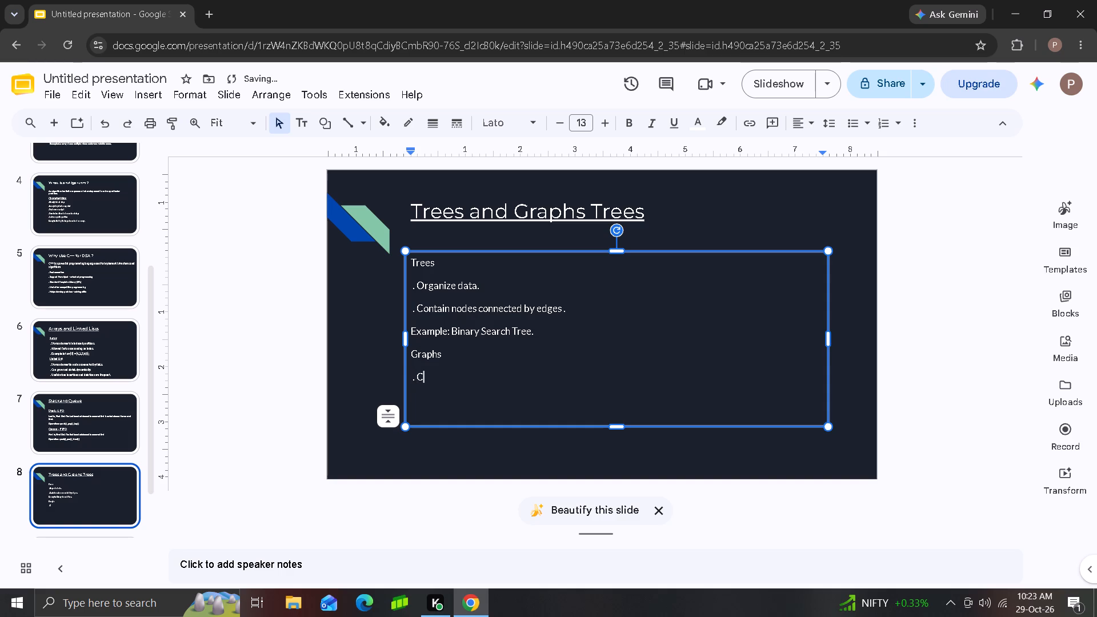
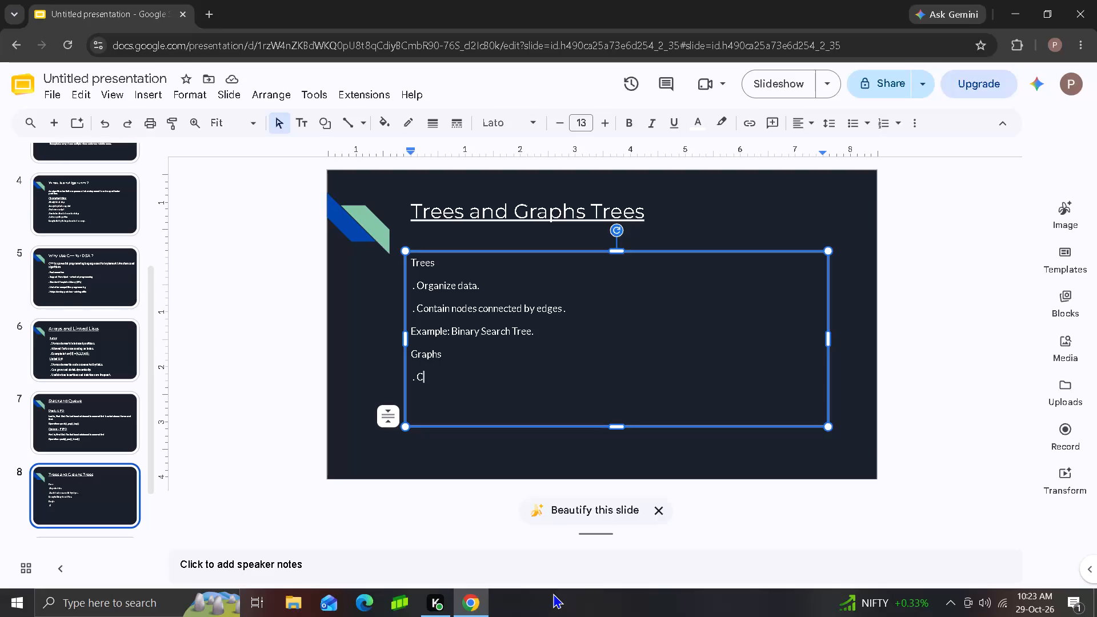
# Complete the first point under "Graphs" on slide 8 so it reads ". Contain vertices and edges.".
pyautogui.write('ont')
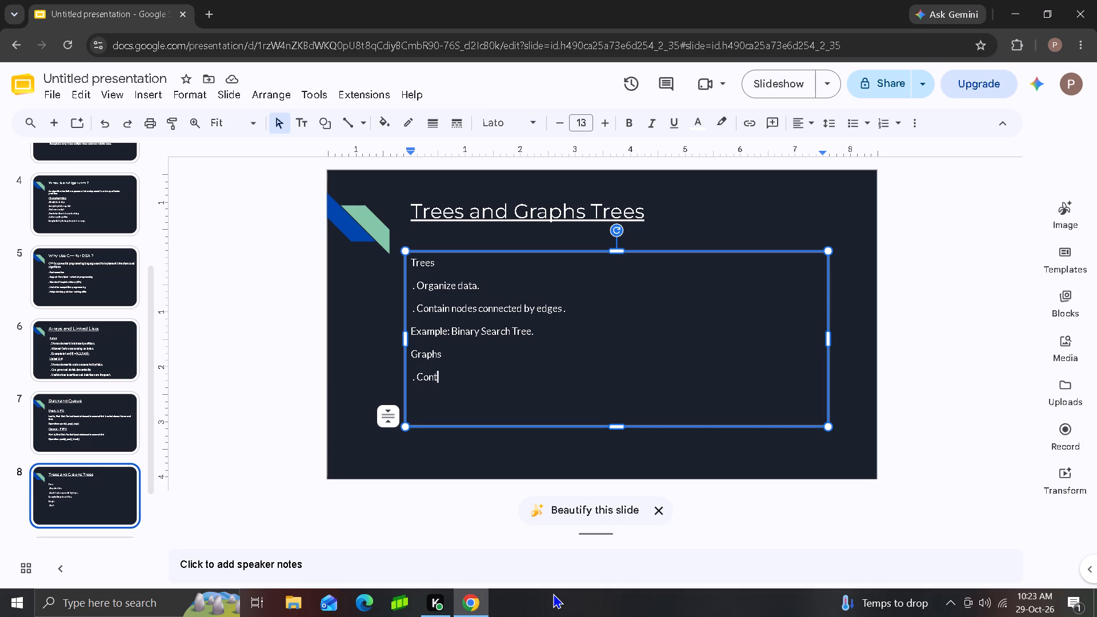
pyautogui.press('a')
pyautogui.write('ib=')
pyautogui.press('BackSpace')
pyautogui.press('BackSpace')
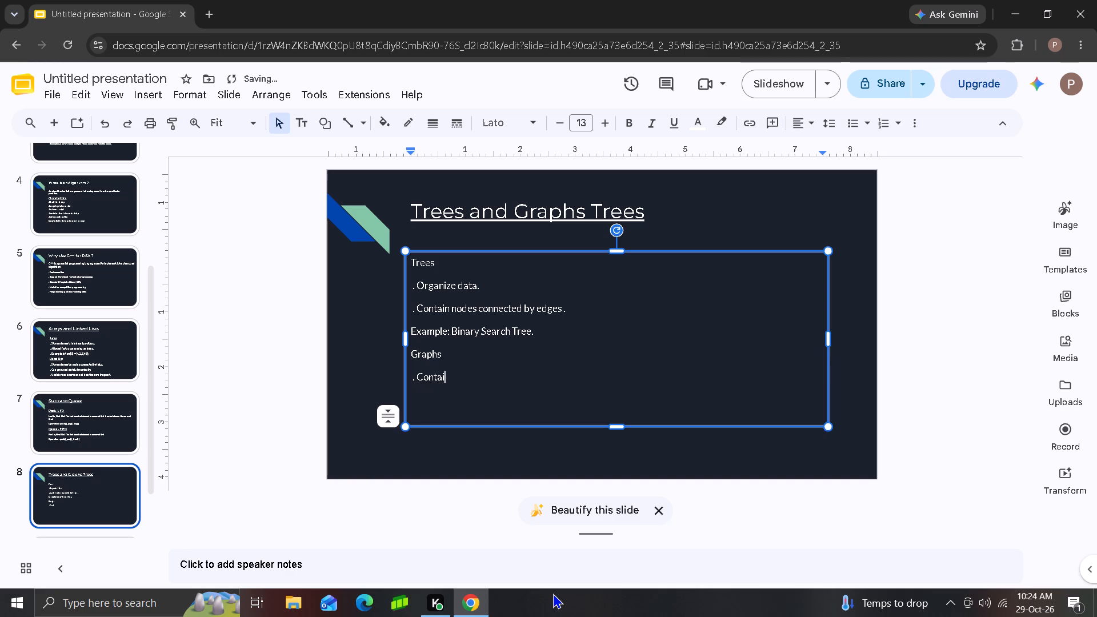
pyautogui.press('m')
pyautogui.press('BackSpace')
pyautogui.write('n')
pyautogui.press('space')
pyautogui.write('ver')
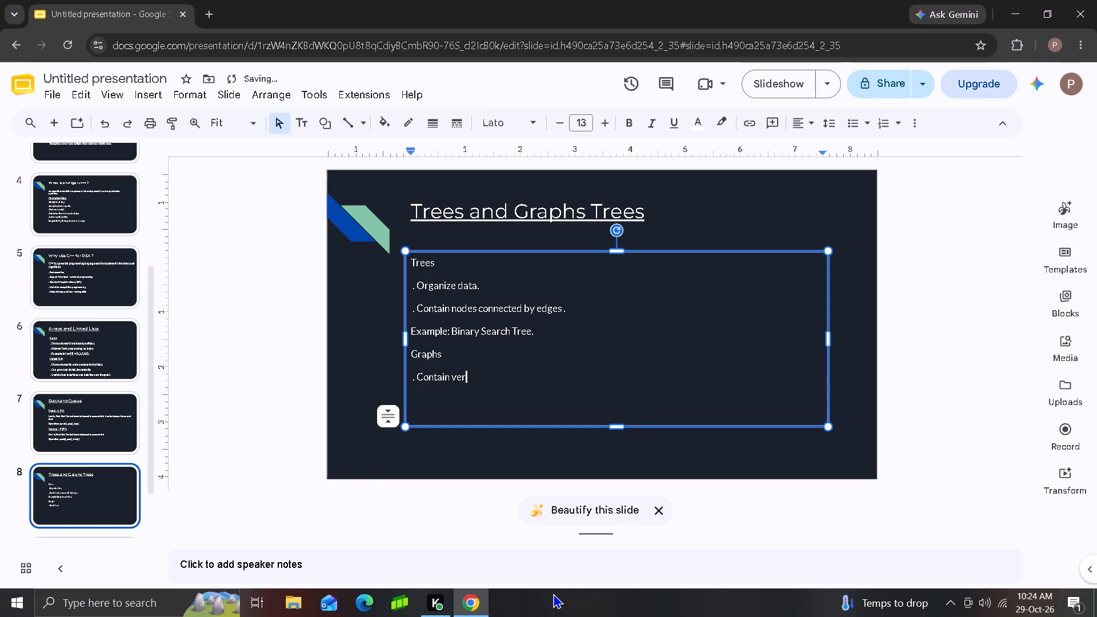
pyautogui.write('tices')
pyautogui.press('space')
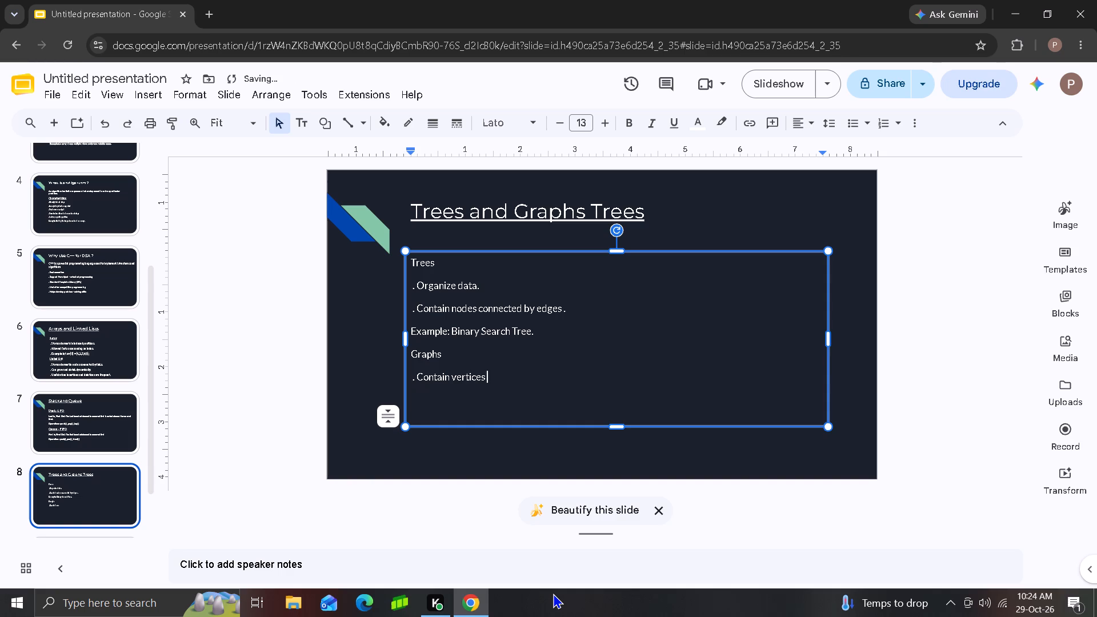
pyautogui.write('and edges')
pyautogui.press('space')
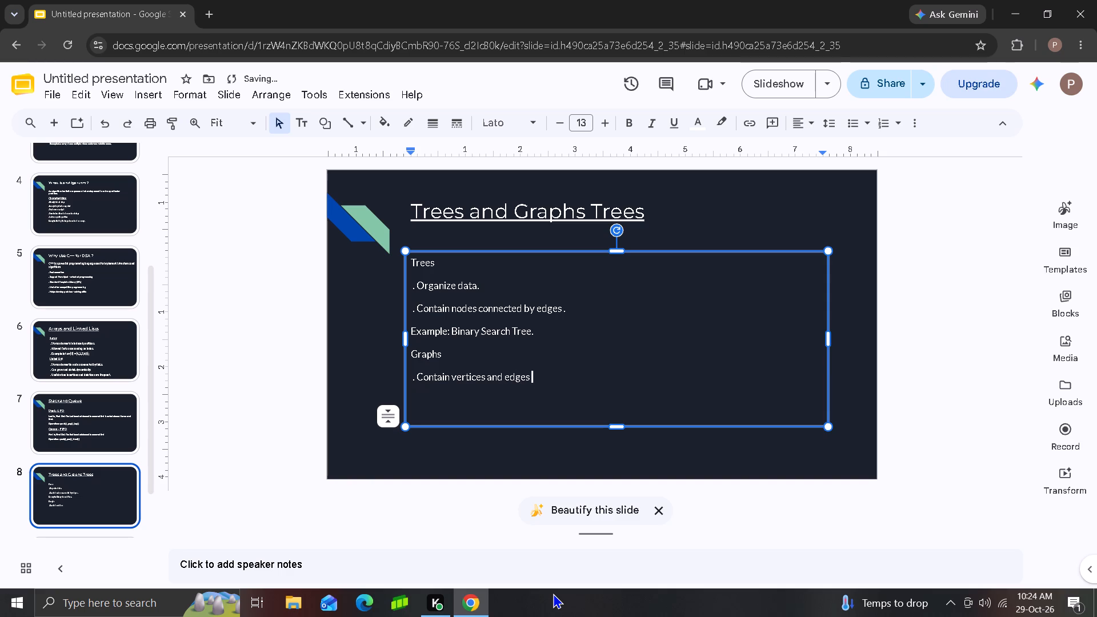
pyautogui.press('BackSpace')
pyautogui.press('.')
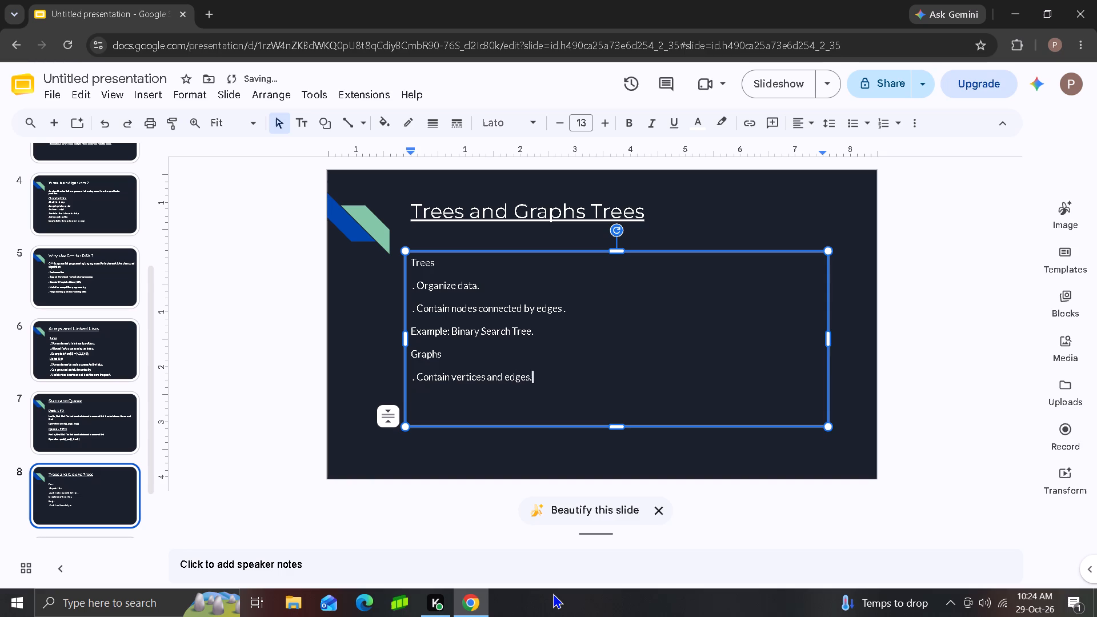
# Add a second point under "Graphs" reading ". Represent relationships between objects.".
pyautogui.press('Return')
pyautogui.press('.')
pyautogui.write('RE')
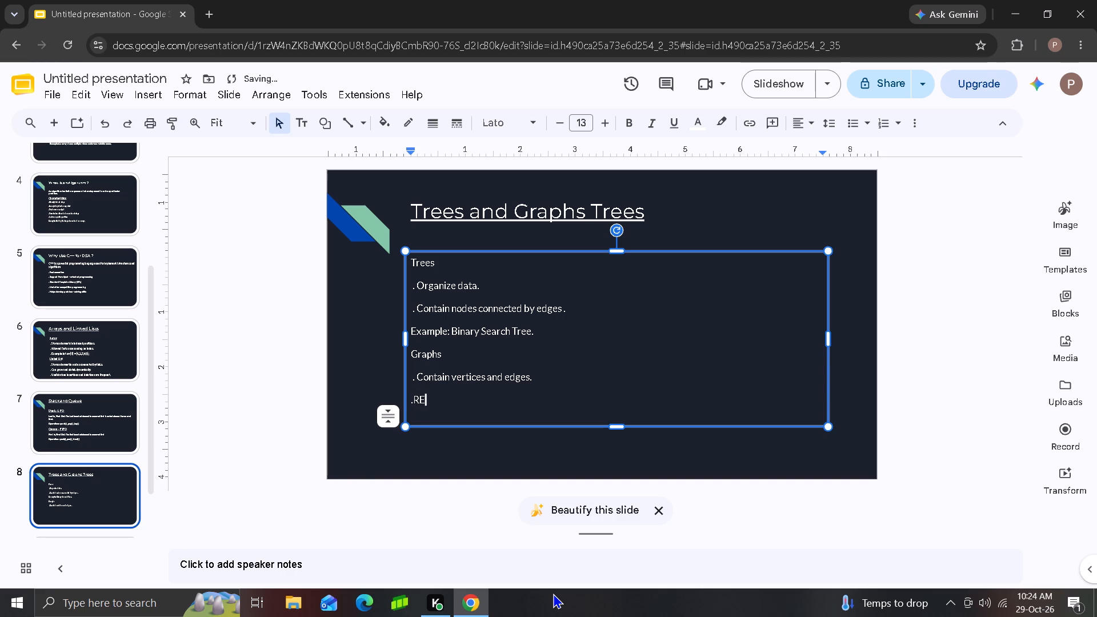
pyautogui.press('BackSpace')
pyautogui.press('e')
pyautogui.press('BackSpace')
pyautogui.press('BackSpace')
pyautogui.press('space')
pyautogui.write('Rep')
pyautogui.write('resent')
pyautogui.press('space')
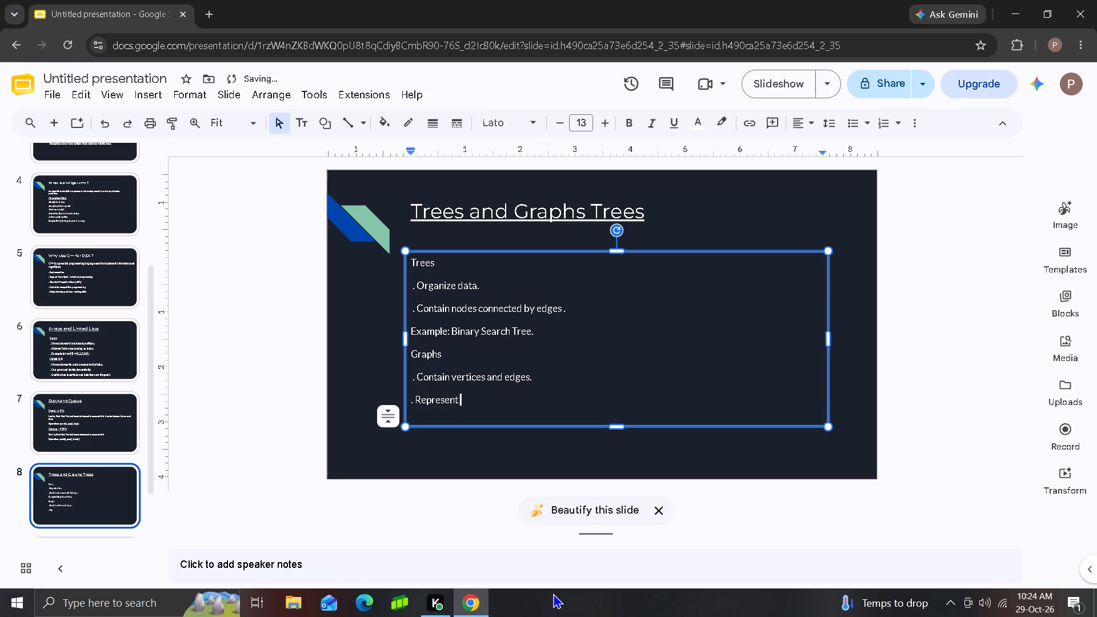
pyautogui.press('e')
pyautogui.press('BackSpace')
pyautogui.write('re')
pyautogui.write('lationships')
pyautogui.press('space')
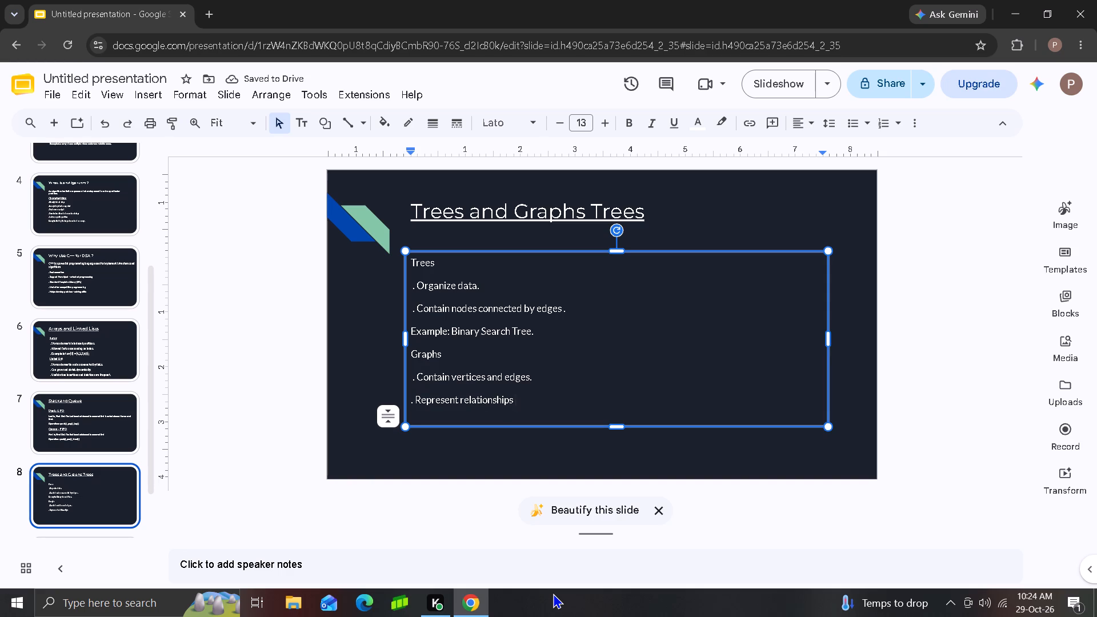
pyautogui.write('between')
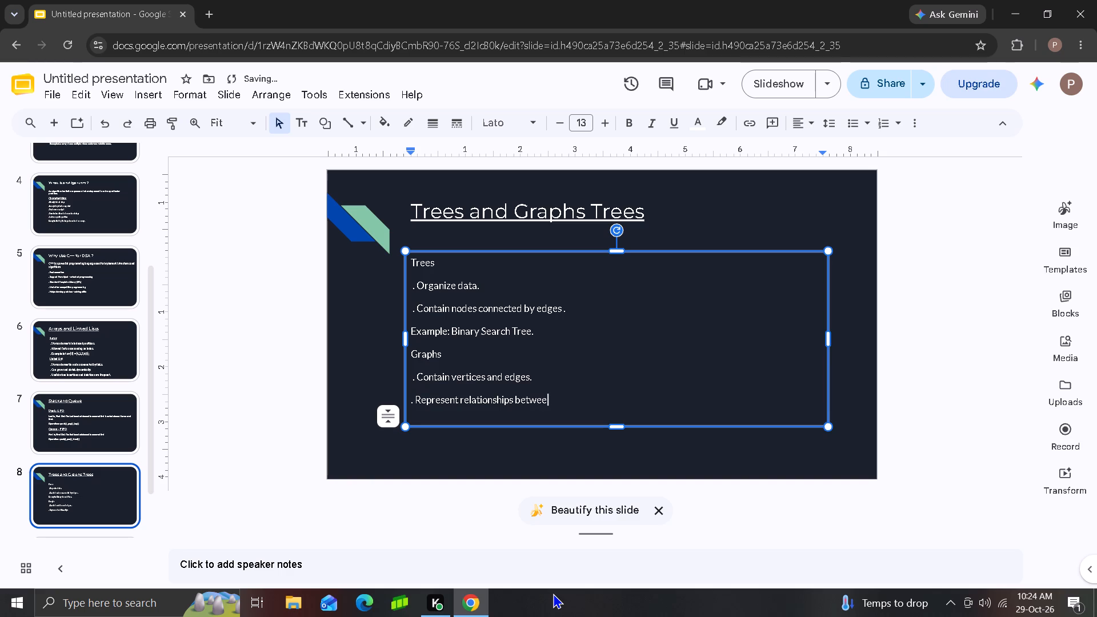
pyautogui.press('space')
pyautogui.write('objects')
pyautogui.press('space')
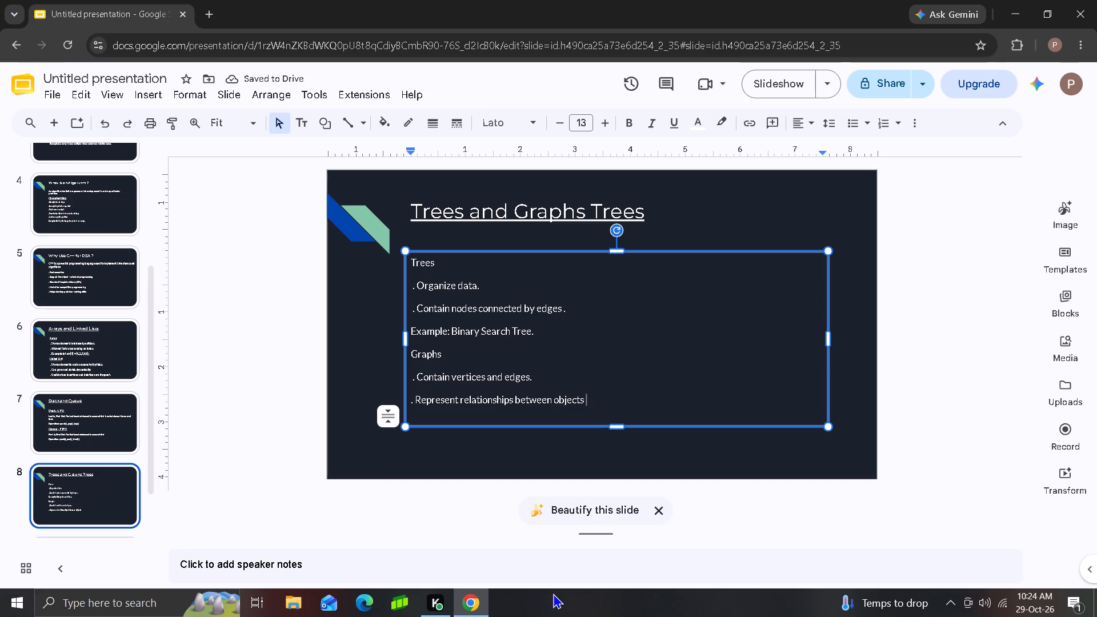
pyautogui.press('BackSpace')
pyautogui.press('.')
# Add a new line below the "Graphs" points reading "Example: Road networks and social networks.".
pyautogui.press('Return')
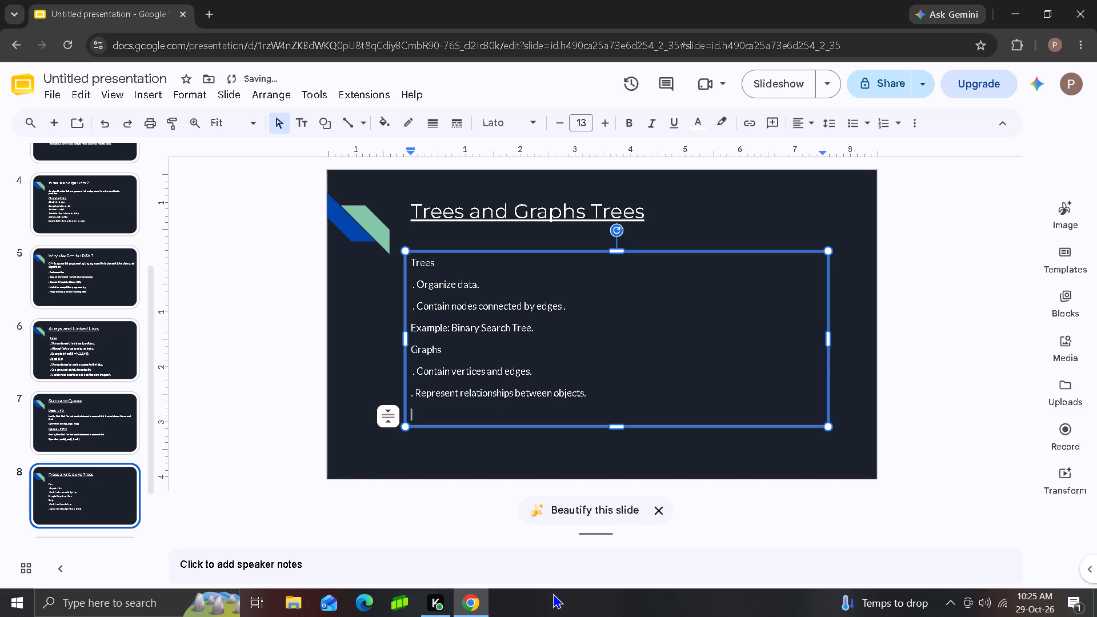
pyautogui.write('Example:')
pyautogui.press('space')
pyautogui.write('Road')
pyautogui.press('space')
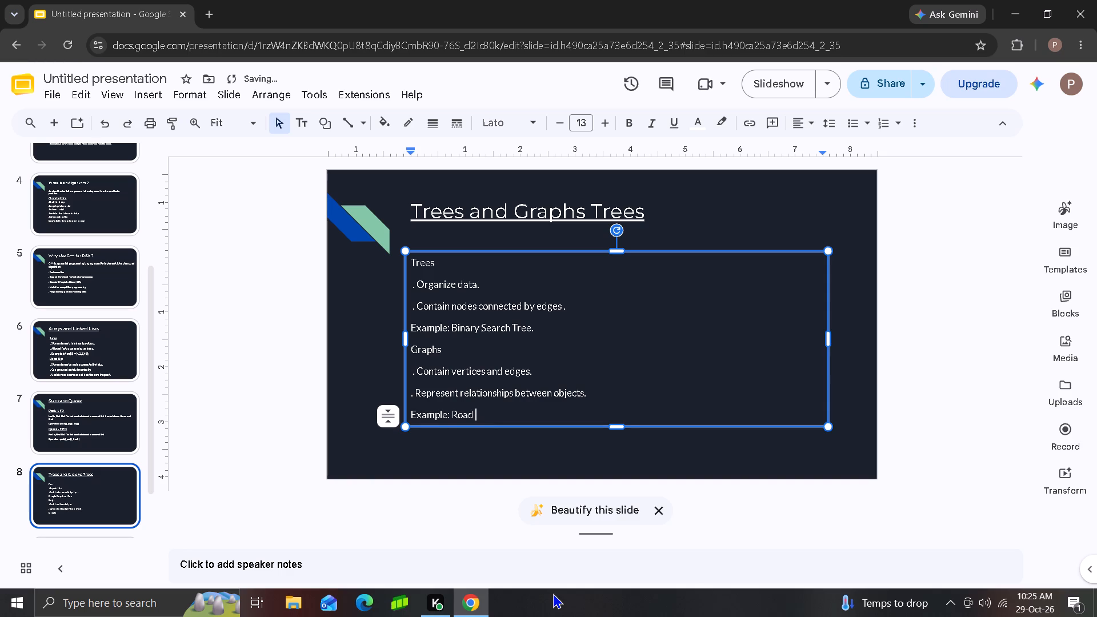
pyautogui.write('networks')
pyautogui.press('space')
pyautogui.write('ans')
pyautogui.press('BackSpace')
pyautogui.write('d soo')
pyautogui.press('BackSpace')
pyautogui.write('cial')
pyautogui.press('space')
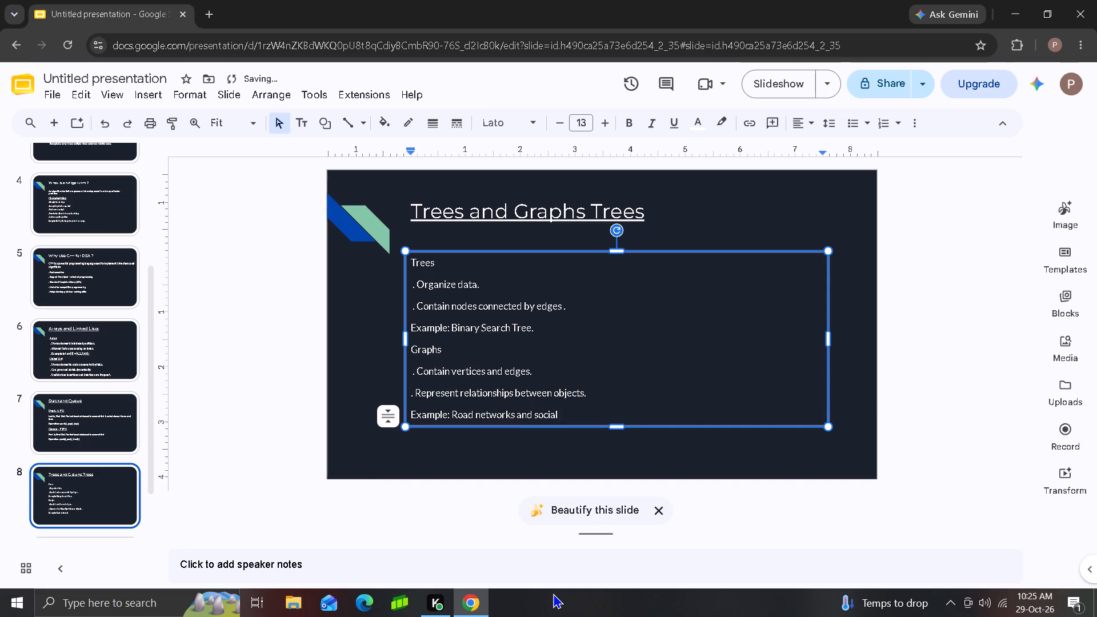
pyautogui.press('n')
pyautogui.write('etworks')
pyautogui.press('.')
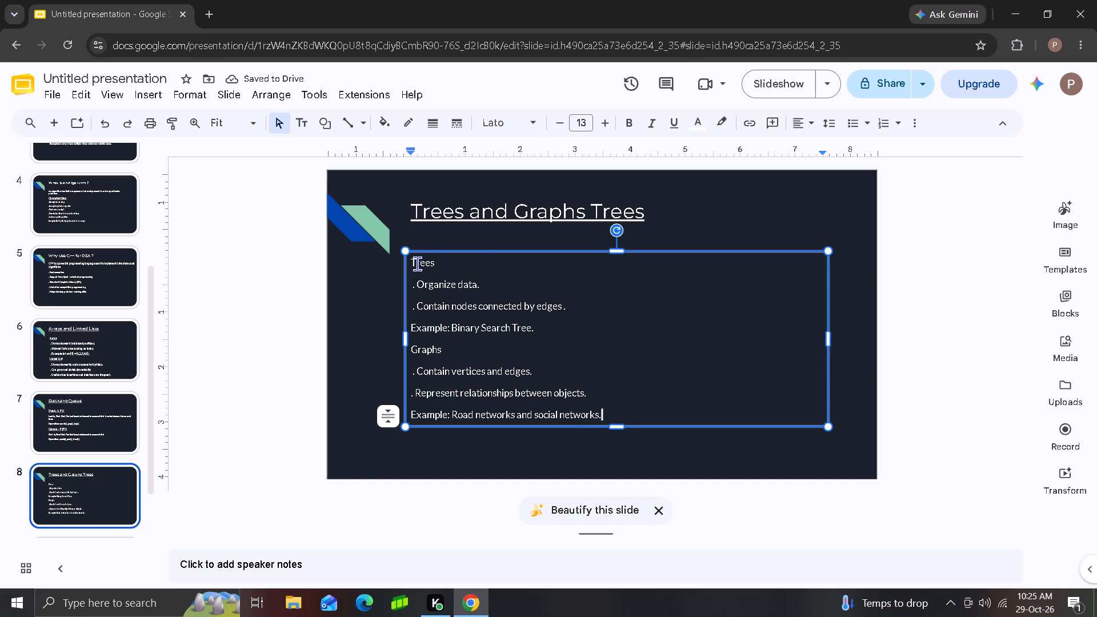
# Underline the "Trees" subheading in the body text of slide 8 and increase its font size to 20.
pyautogui.moveTo(413, 263); pyautogui.dragTo(446, 264)
pyautogui.click(445, 264)
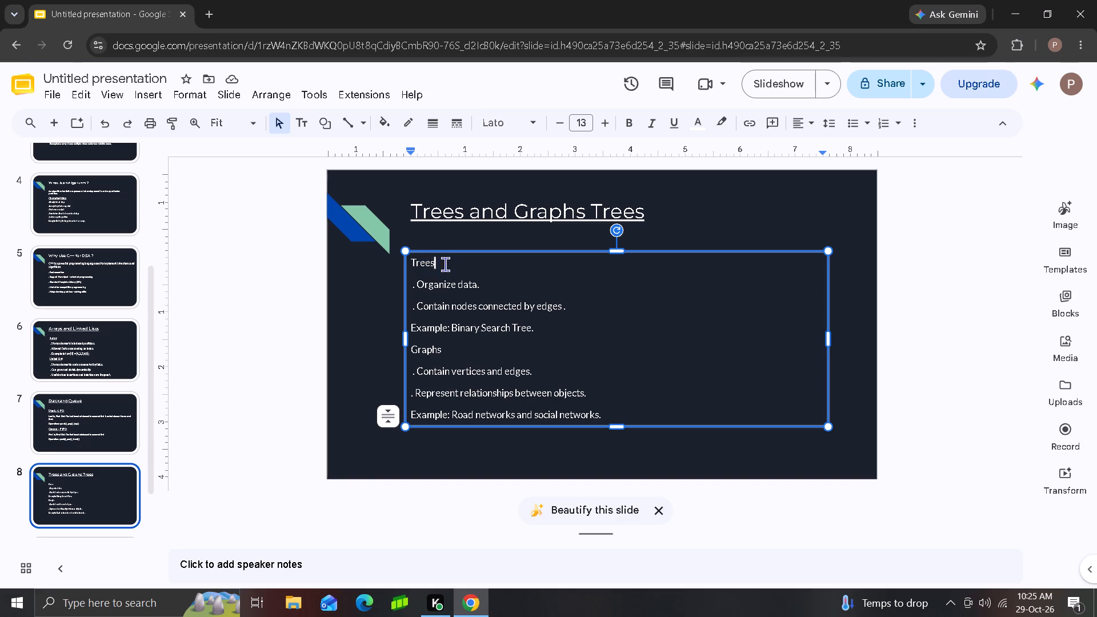
pyautogui.moveTo(445, 263); pyautogui.dragTo(388, 270)
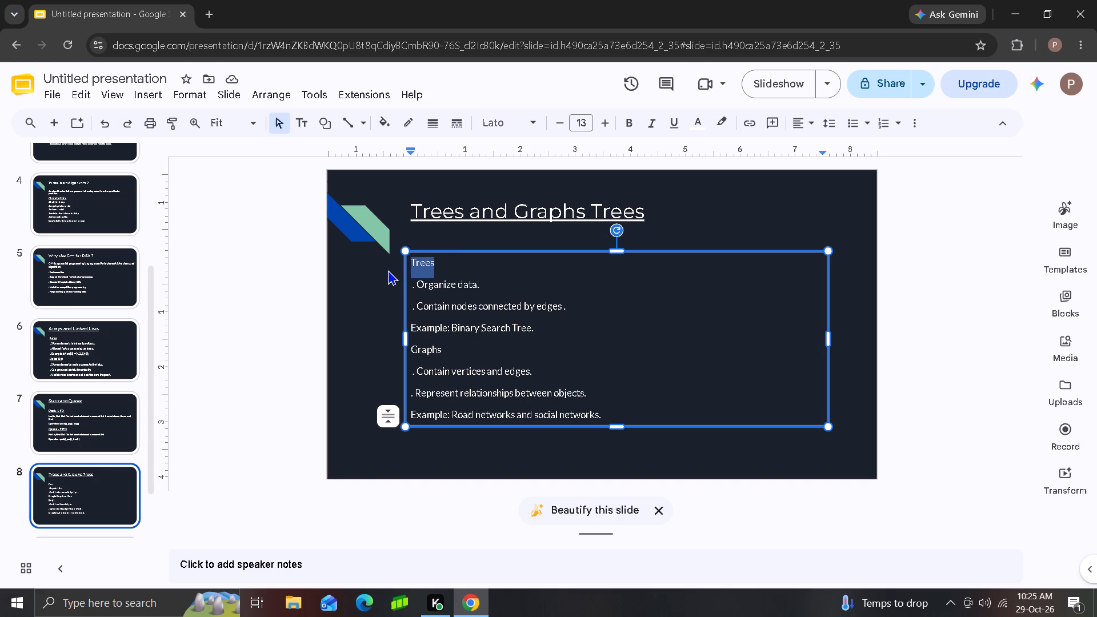
pyautogui.hotkey('ctrl', 'u')
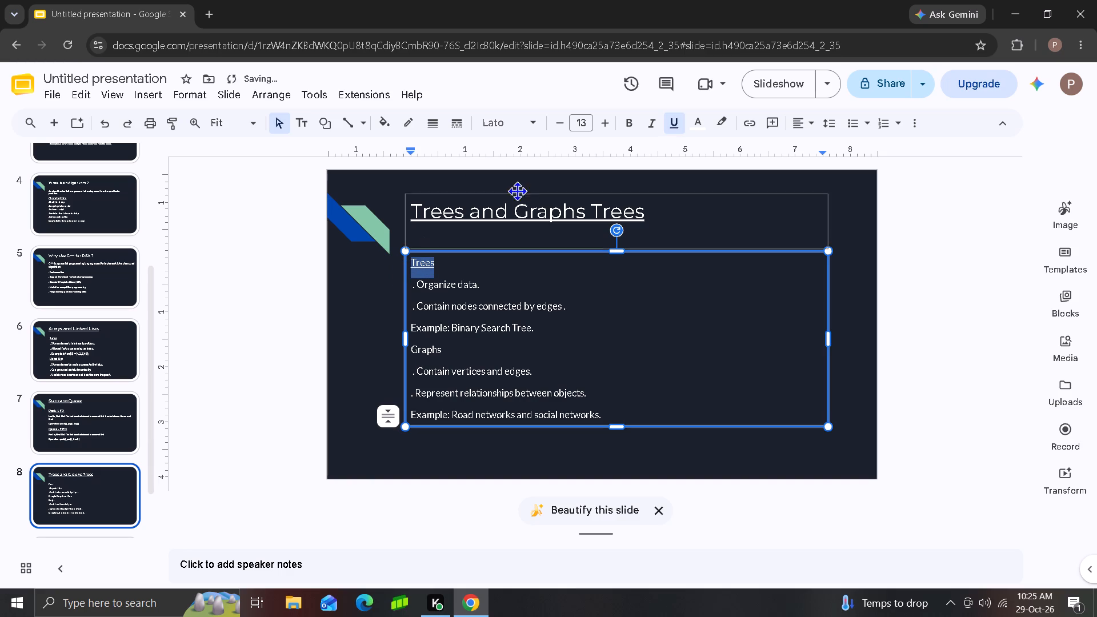
pyautogui.click(607, 122)
pyautogui.click(607, 122)
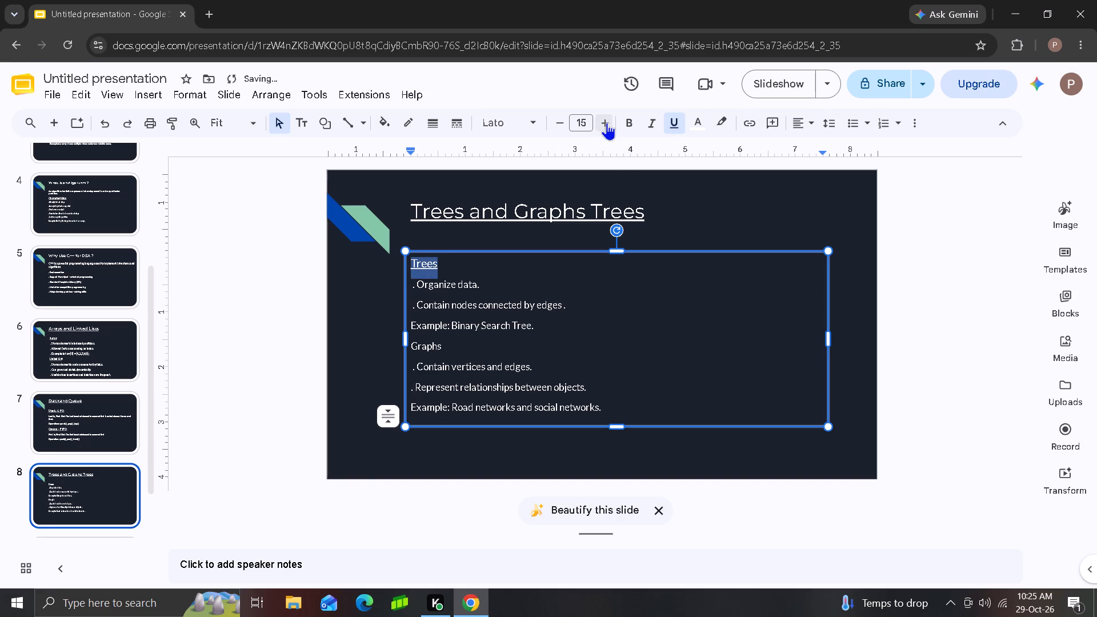
pyautogui.tripleClick(607, 122)
pyautogui.click(607, 122)
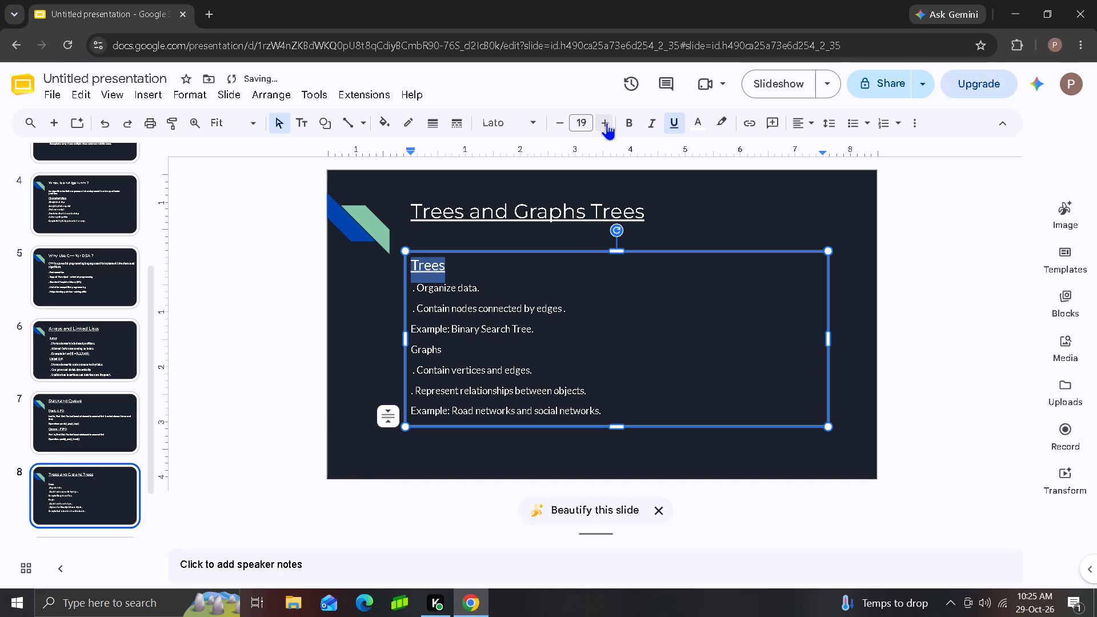
pyautogui.click(607, 122)
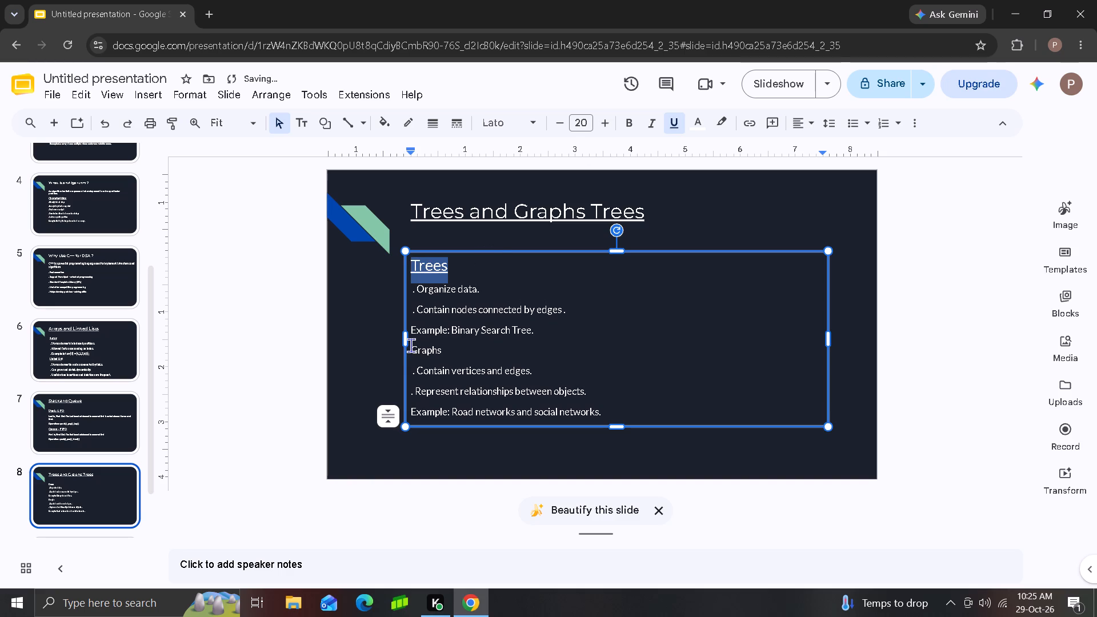
# Increase the font size of the "Graphs" subheading in slide 8's body text to 14.5.
pyautogui.moveTo(411, 345); pyautogui.dragTo(458, 349)
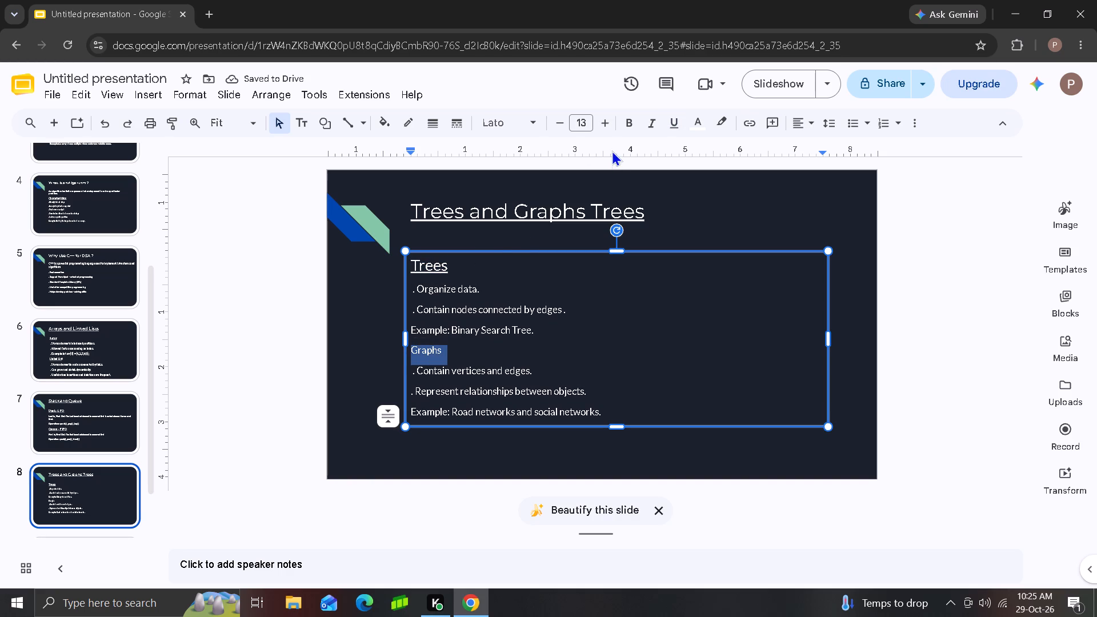
pyautogui.tripleClick(608, 118)
pyautogui.click(608, 118)
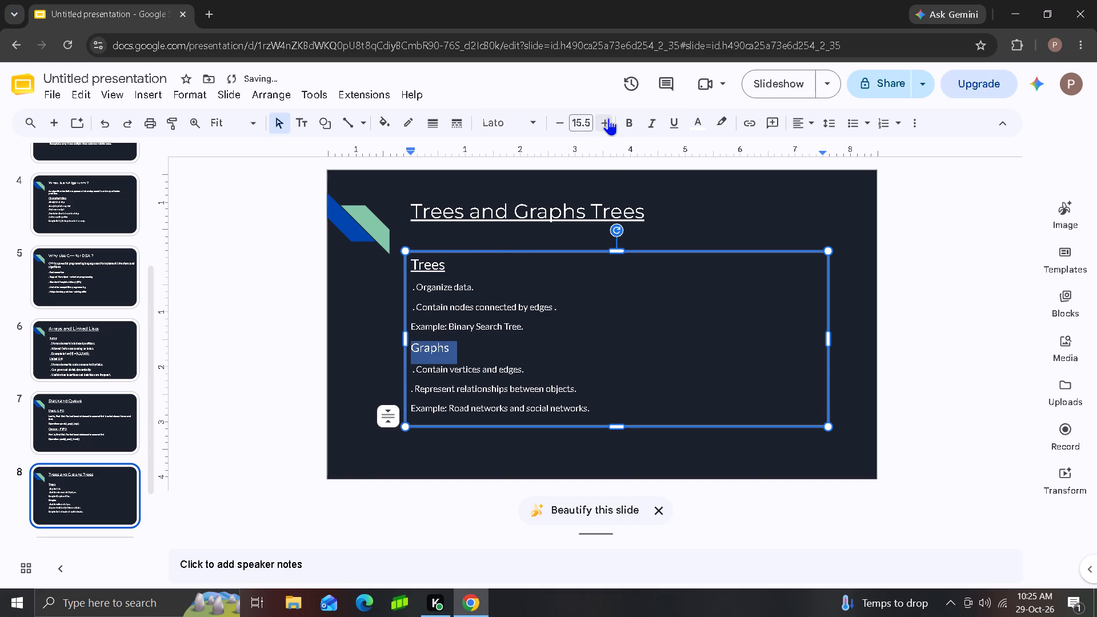
pyautogui.click(560, 125)
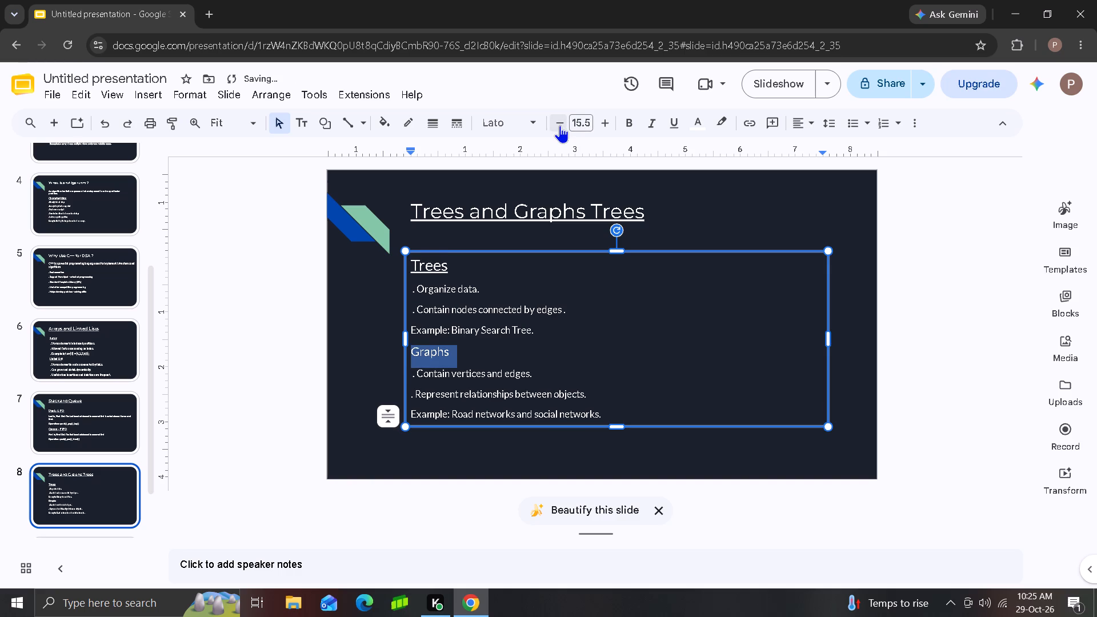
pyautogui.click(560, 121)
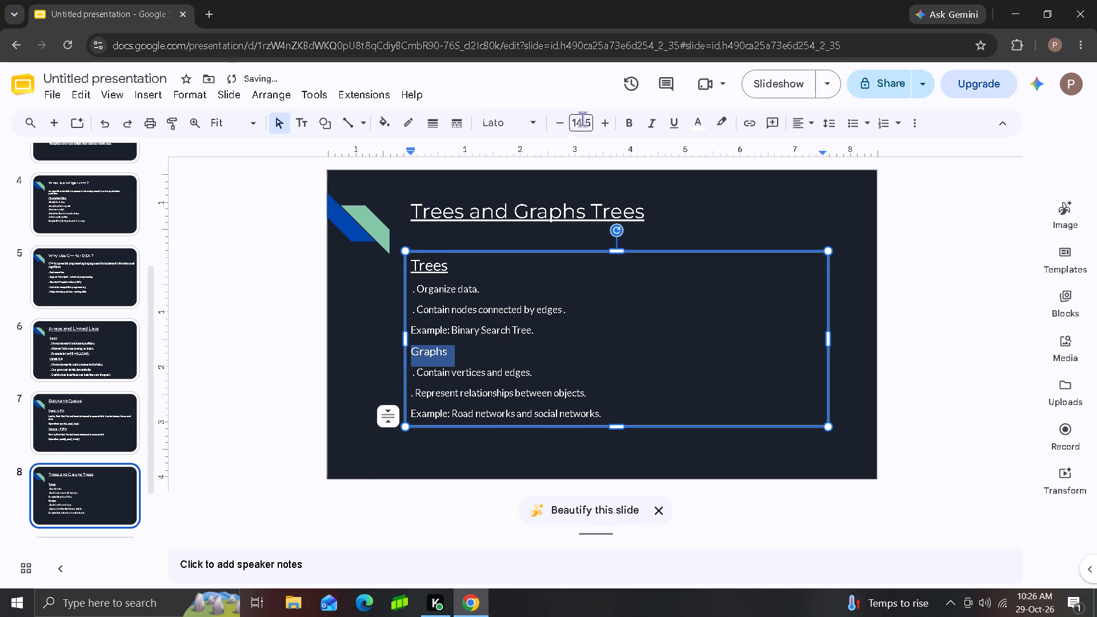
pyautogui.click(469, 148)
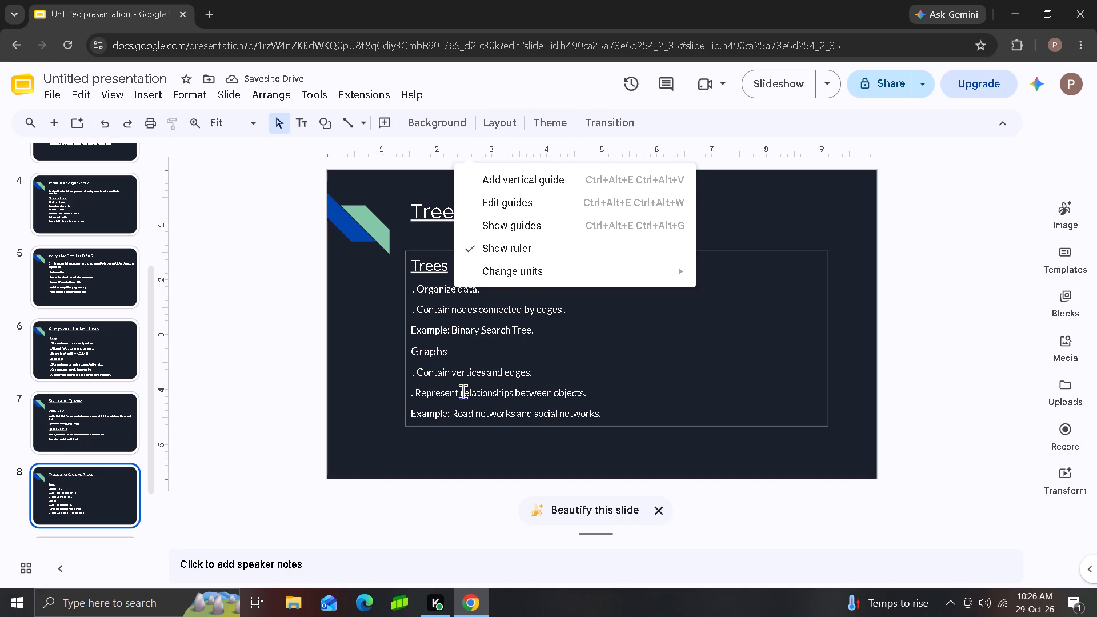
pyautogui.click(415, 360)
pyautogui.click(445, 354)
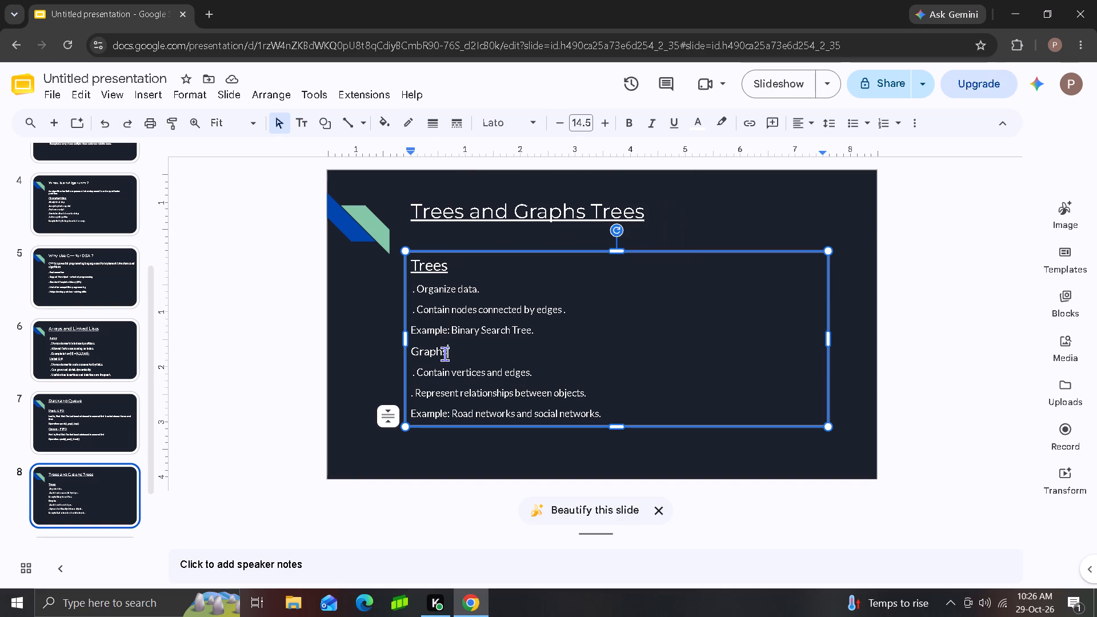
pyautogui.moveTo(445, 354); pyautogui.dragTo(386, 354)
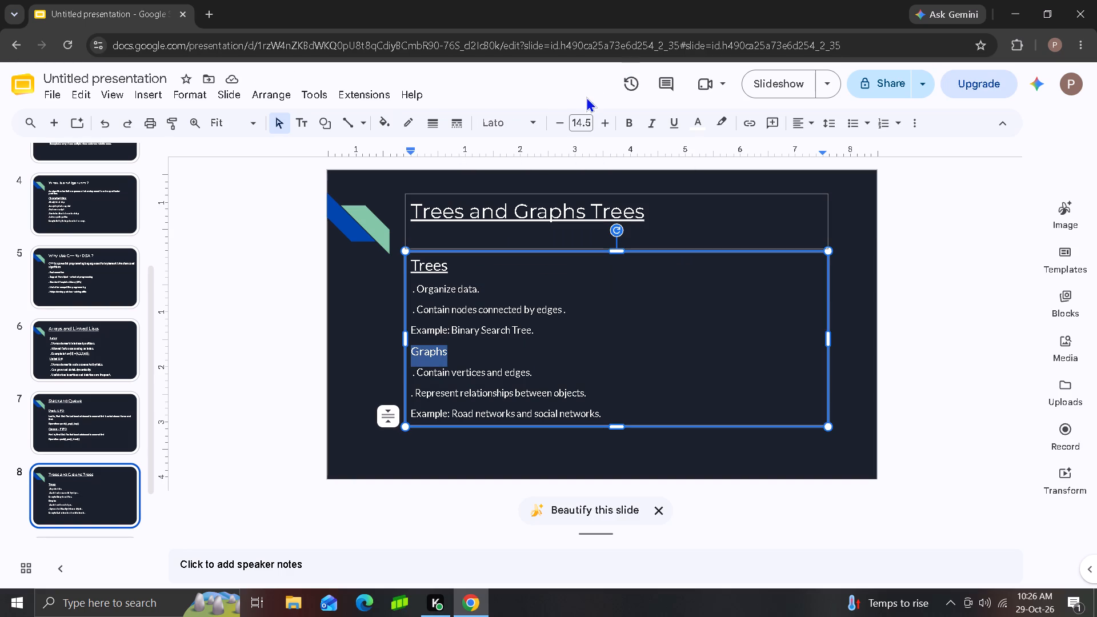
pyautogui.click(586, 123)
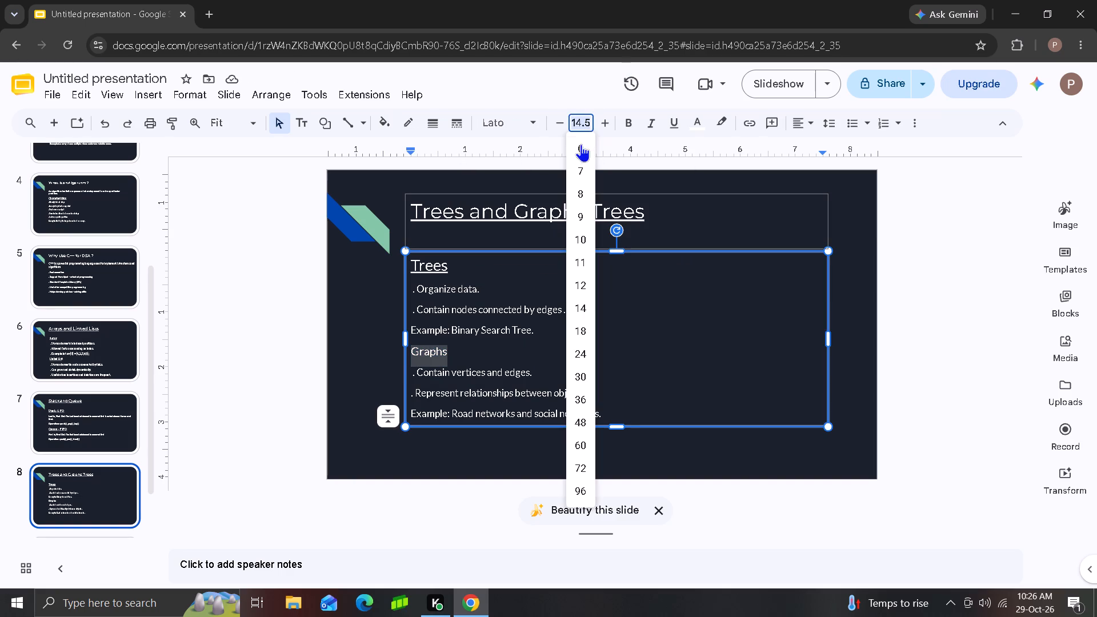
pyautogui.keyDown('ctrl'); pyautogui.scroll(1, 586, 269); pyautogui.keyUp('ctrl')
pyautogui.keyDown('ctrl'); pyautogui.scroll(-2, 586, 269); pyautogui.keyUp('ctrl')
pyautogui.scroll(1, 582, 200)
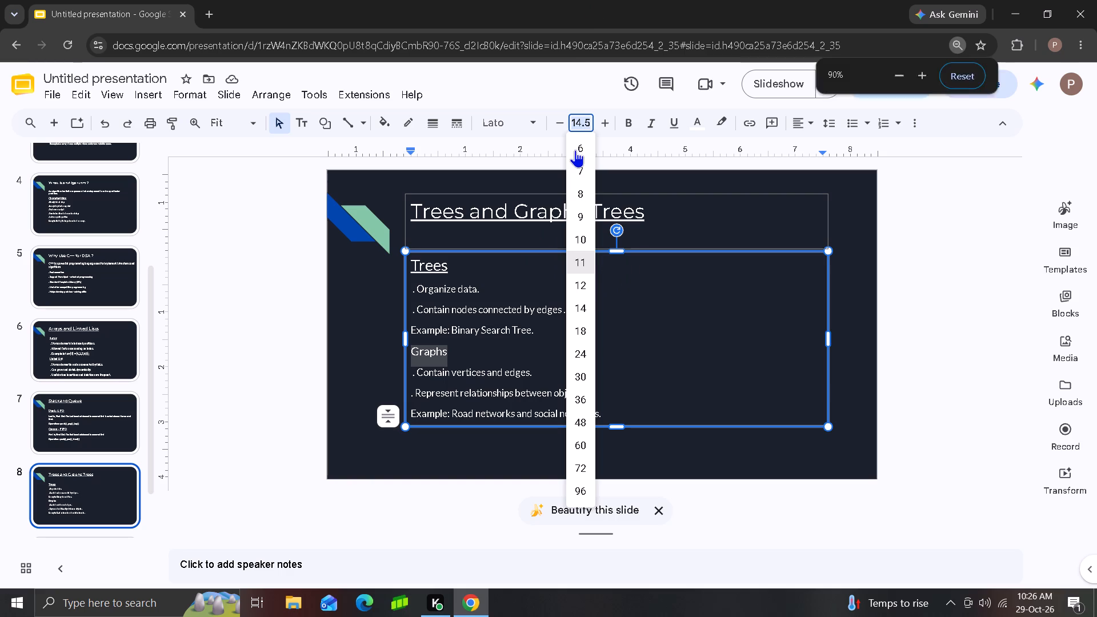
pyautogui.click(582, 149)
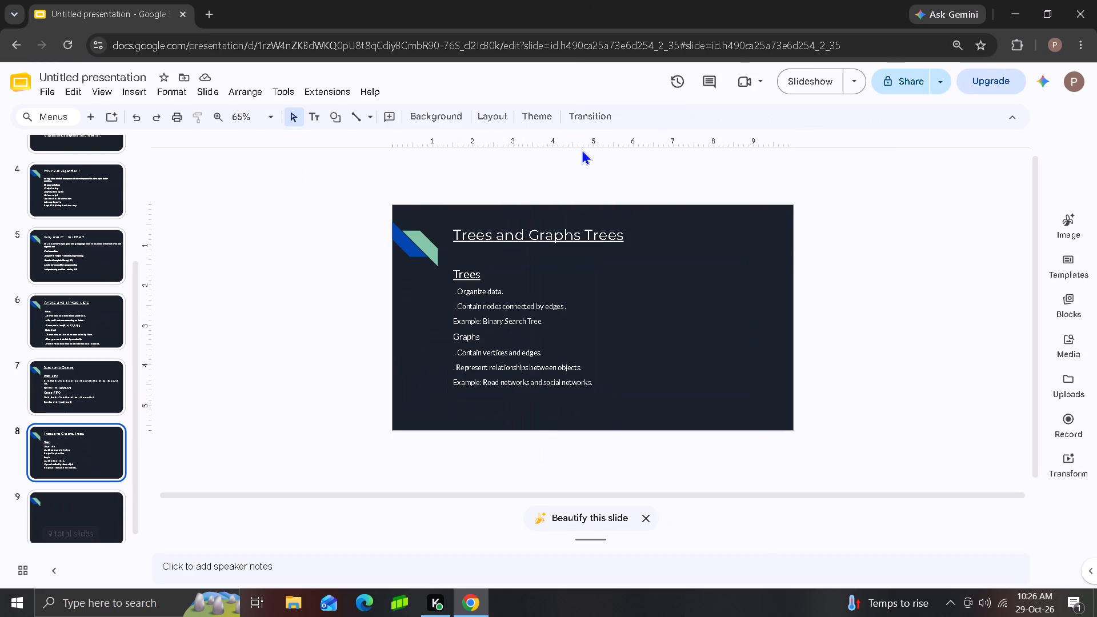
# Fit the slide to the view and increase the "Graphs" subheading's font size to 15.5.
pyautogui.click(236, 118)
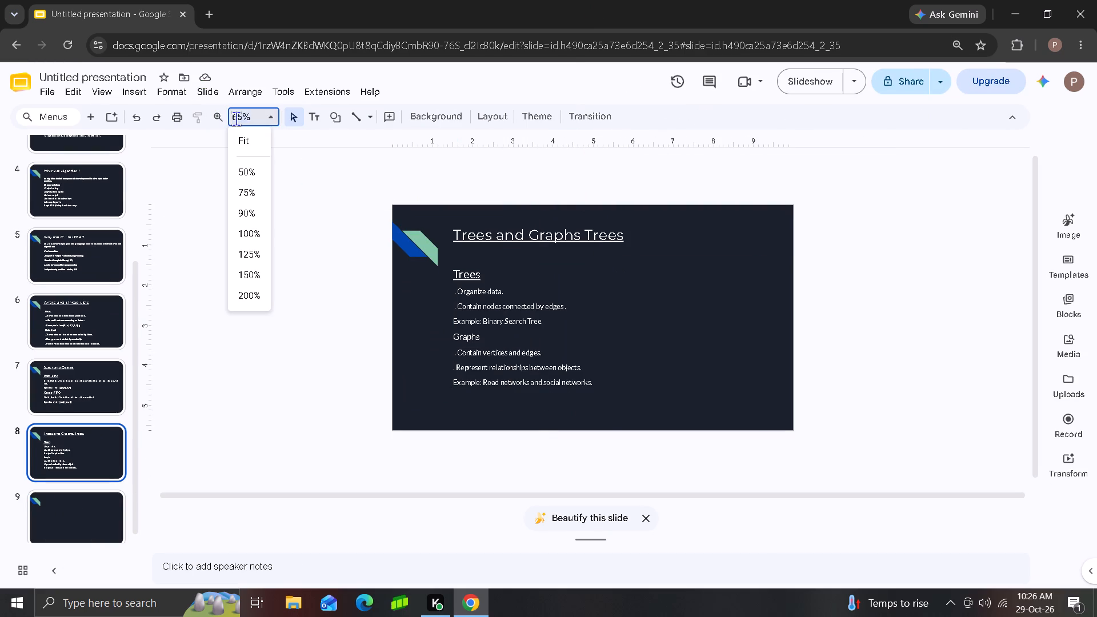
pyautogui.click(244, 147)
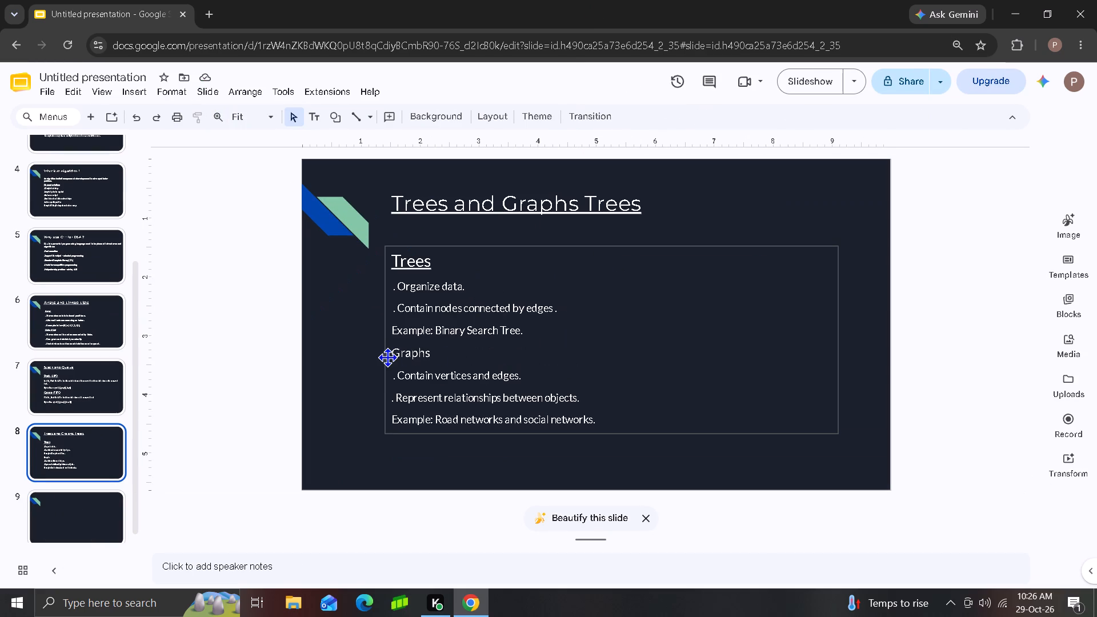
pyautogui.click(387, 356)
pyautogui.click(437, 356)
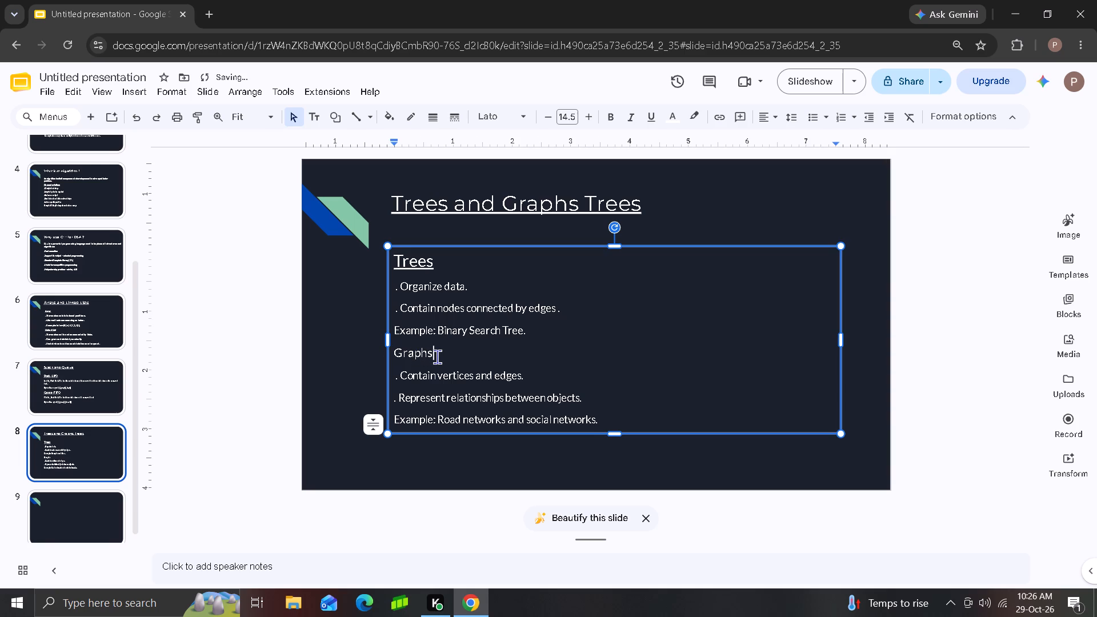
pyautogui.moveTo(437, 356); pyautogui.dragTo(383, 353)
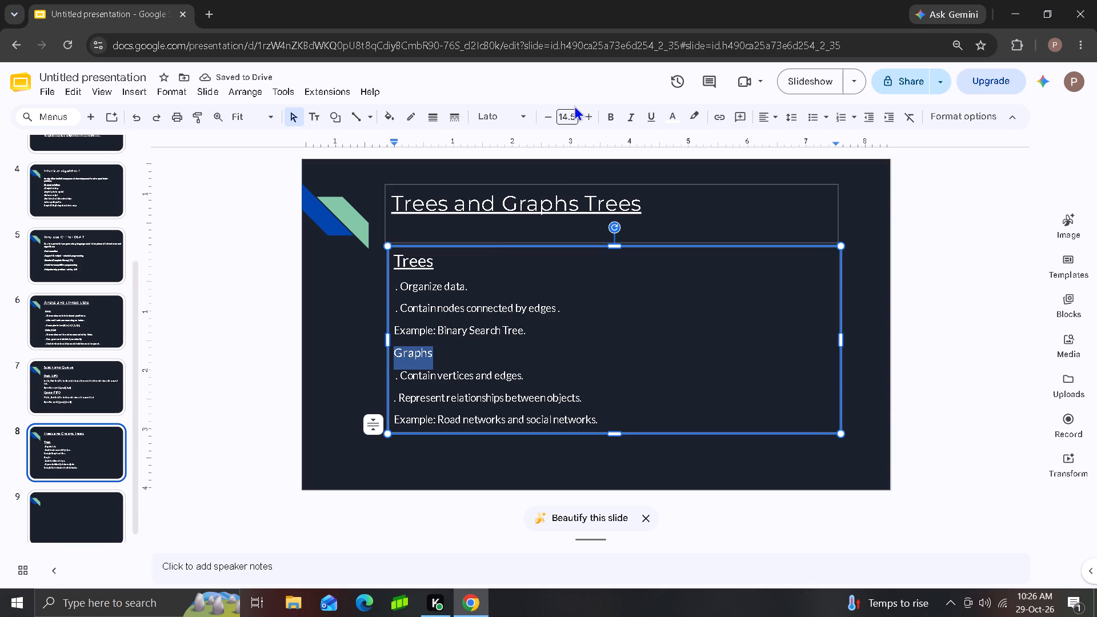
pyautogui.click(587, 119)
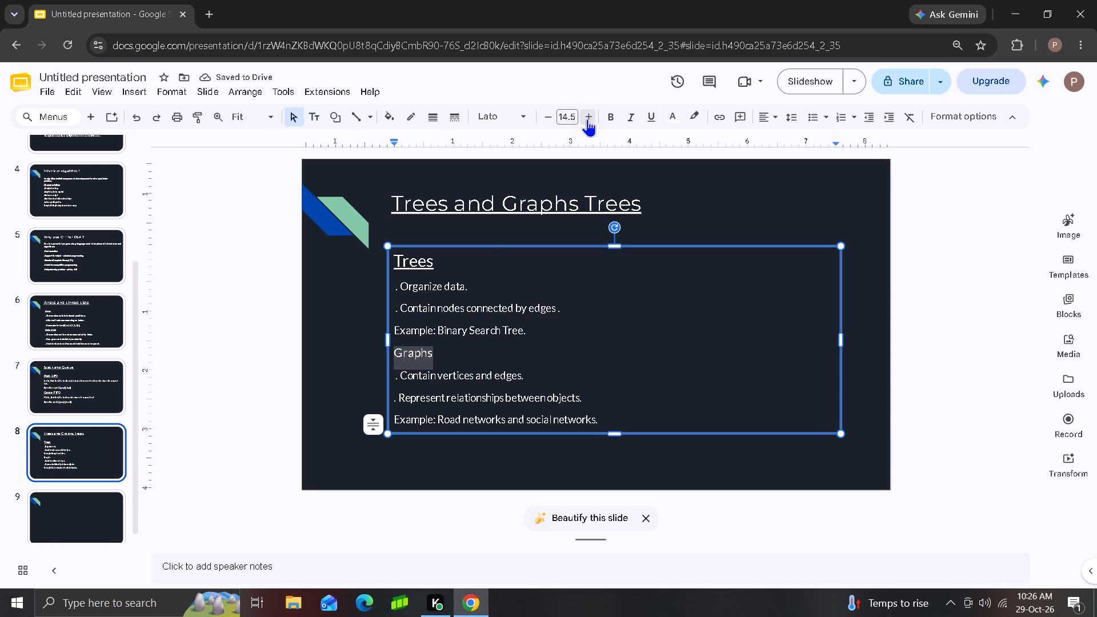
pyautogui.click(214, 407)
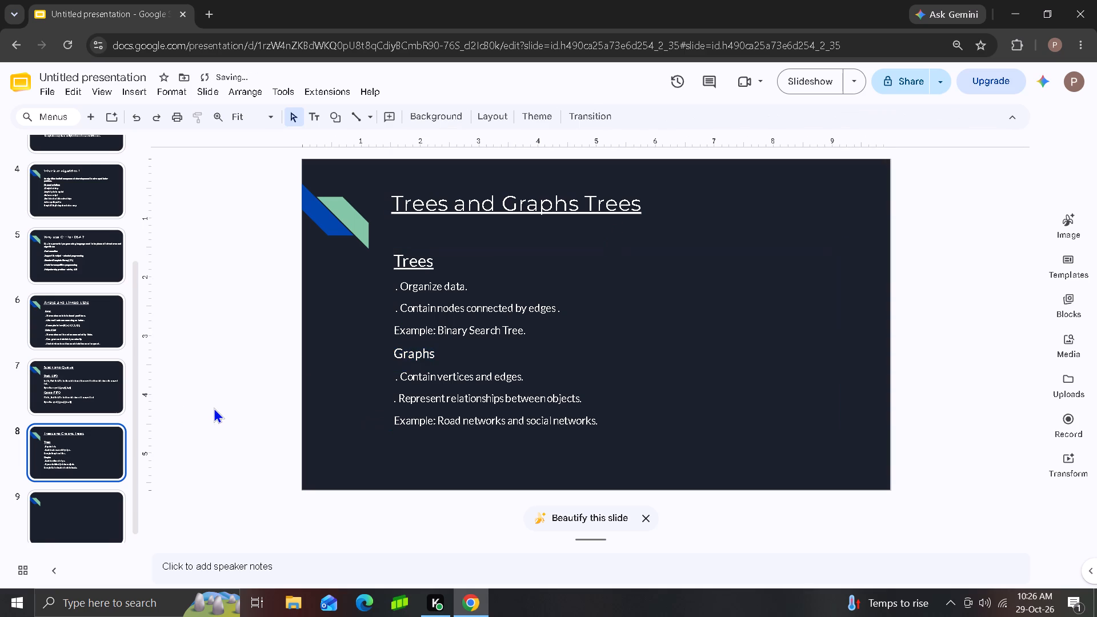
# Underline the "Graphs" subheading in slide 8's body text.
pyautogui.click(439, 355)
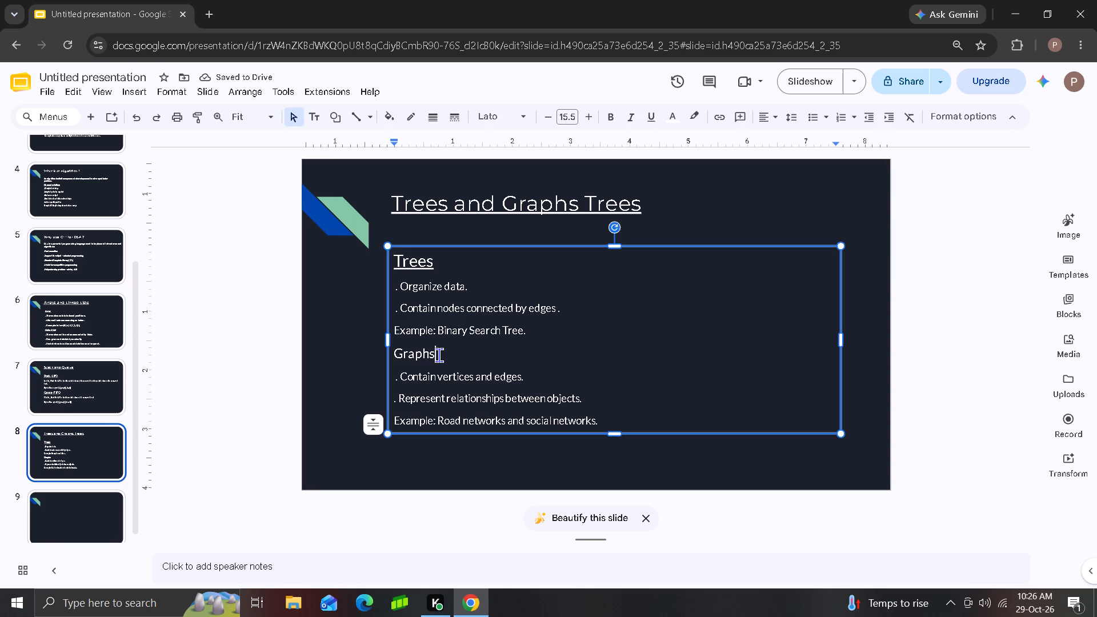
pyautogui.moveTo(439, 355); pyautogui.dragTo(368, 355)
pyautogui.hotkey('ctrl', 'u')
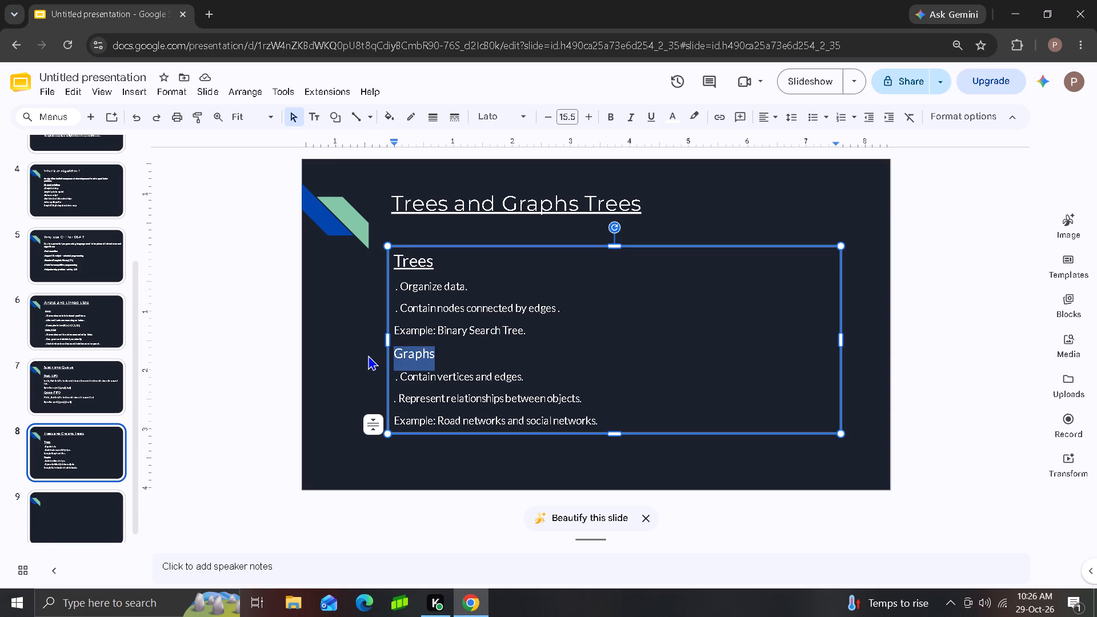
pyautogui.click(515, 366)
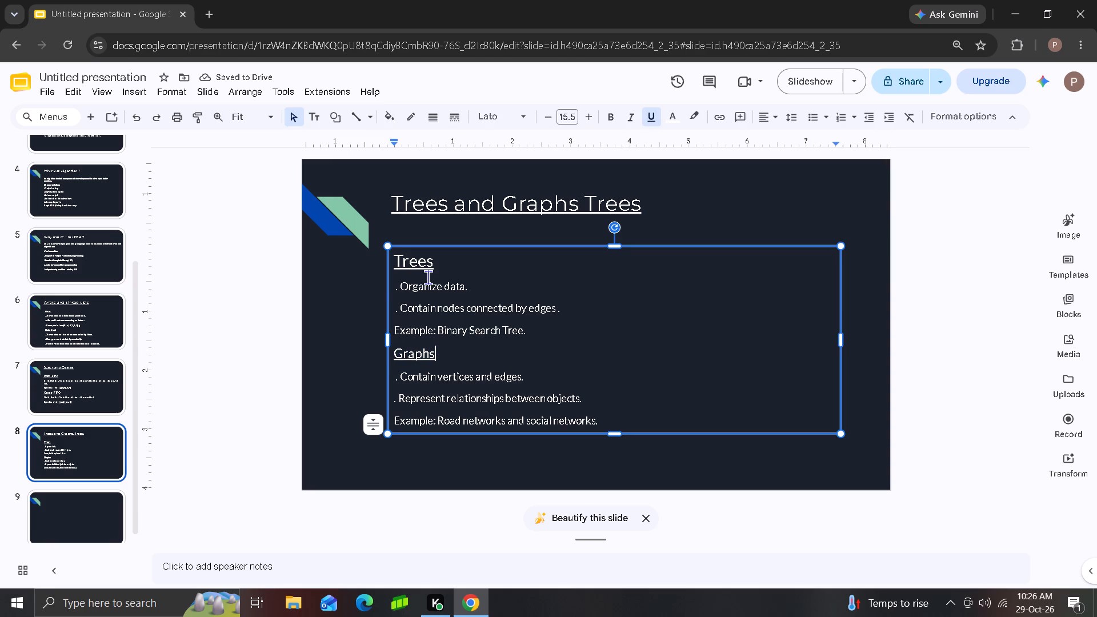
# Increase the font size of the three lines under "Trees" on slide 8 to 13.5.
pyautogui.click(392, 281)
pyautogui.click(399, 286)
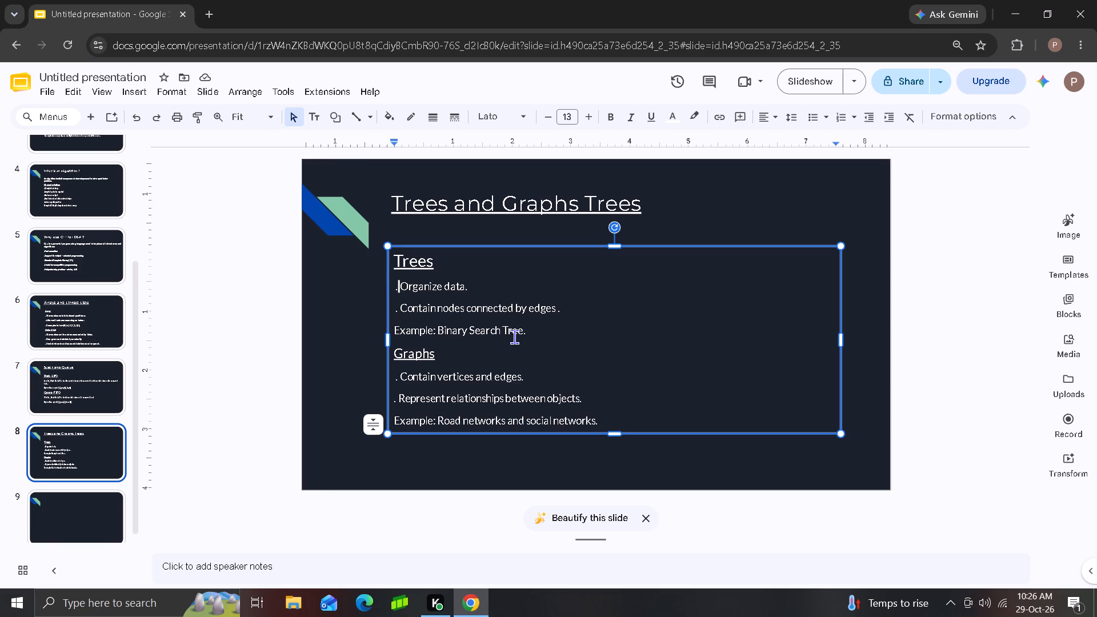
pyautogui.click(540, 334)
pyautogui.moveTo(540, 334); pyautogui.dragTo(385, 303)
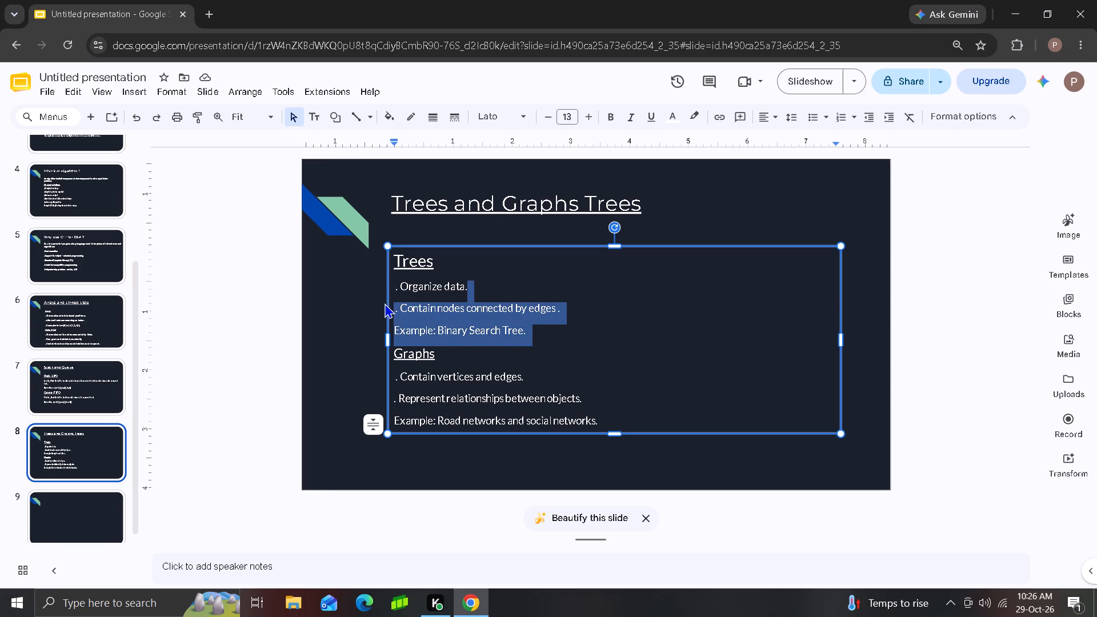
pyautogui.moveTo(385, 303); pyautogui.dragTo(383, 289)
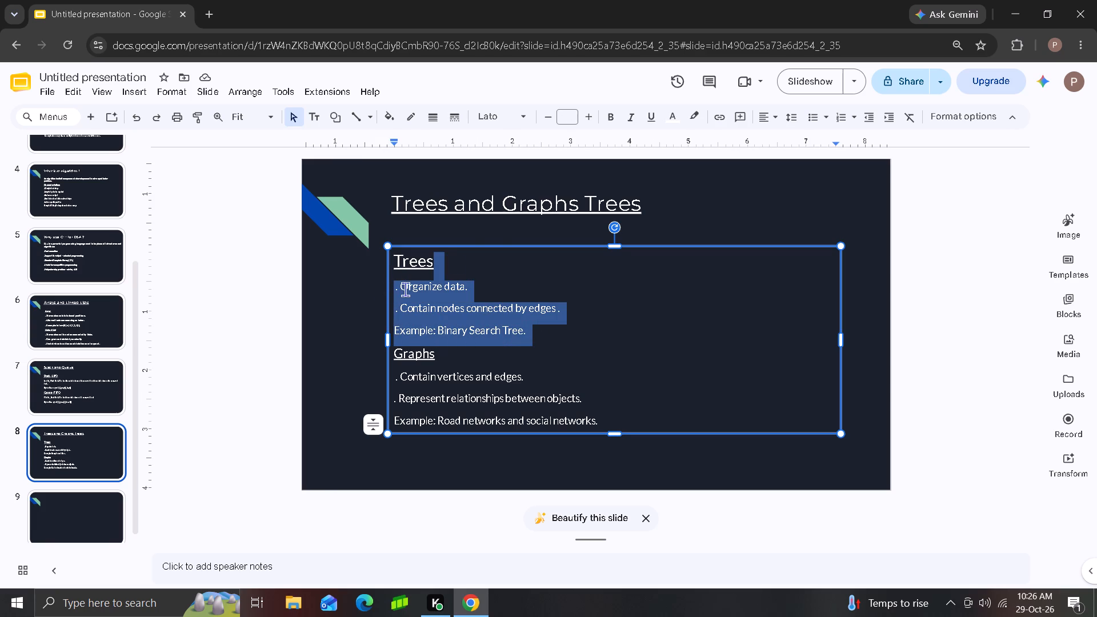
pyautogui.click(587, 117)
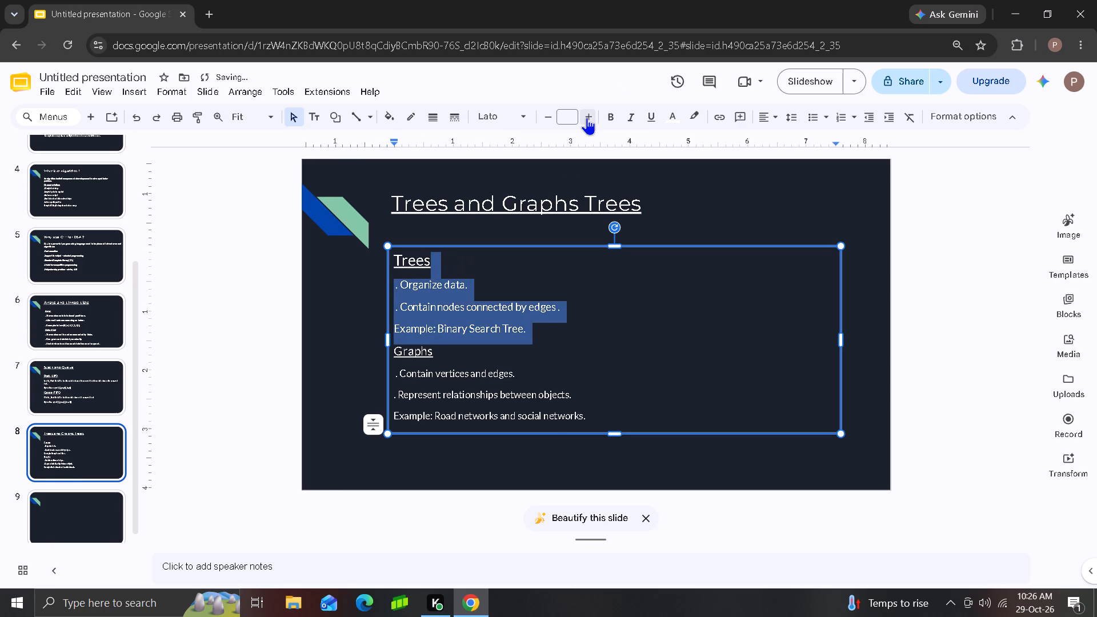
pyautogui.click(587, 117)
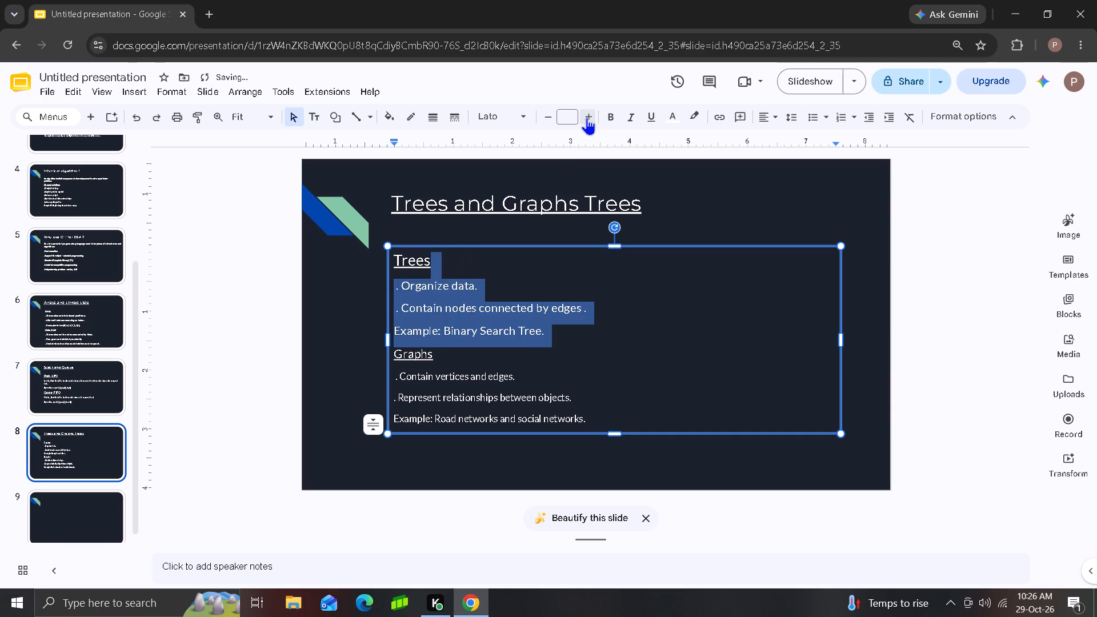
pyautogui.click(607, 318)
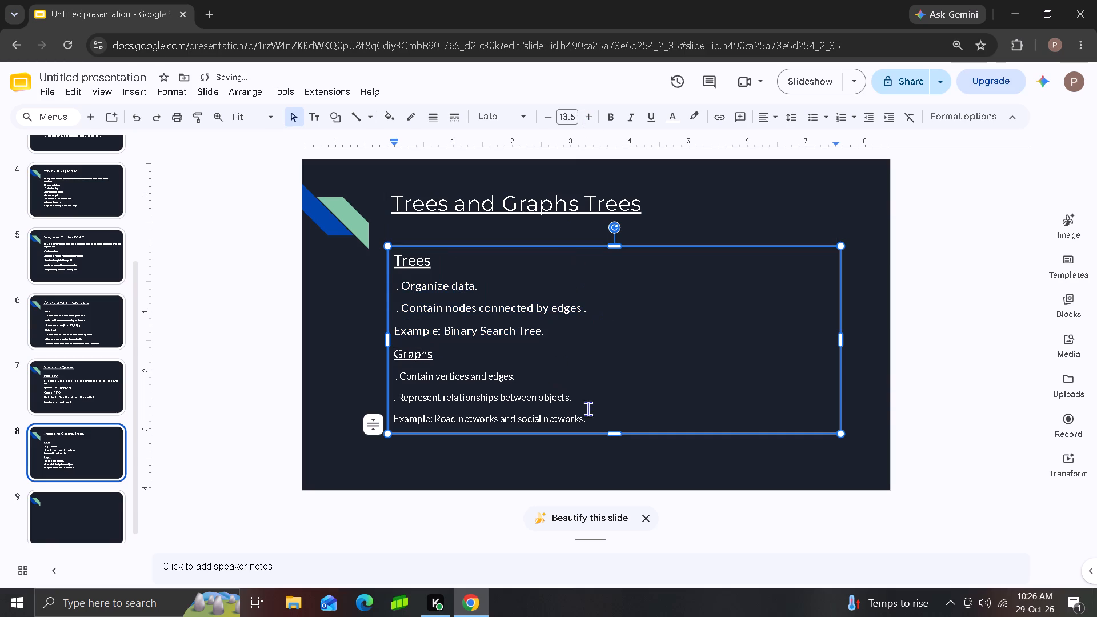
# Increase the font size of the three lines under "Graphs", from "Contain vertices and edges" through the road networks example.
pyautogui.click(601, 419)
pyautogui.moveTo(601, 419); pyautogui.dragTo(417, 392)
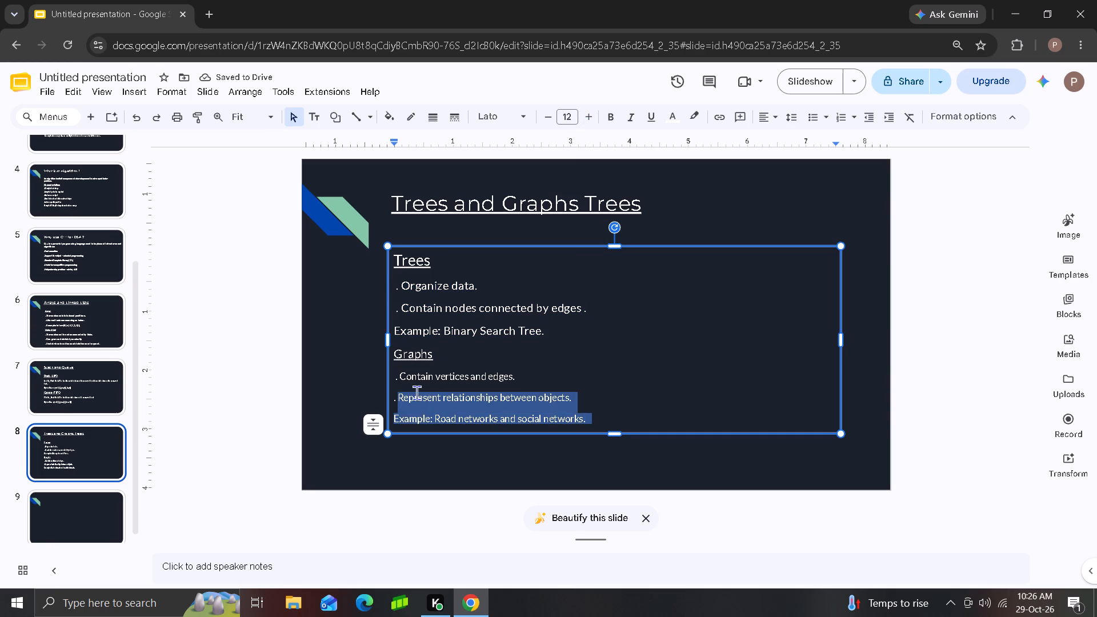
pyautogui.moveTo(417, 392); pyautogui.dragTo(397, 376)
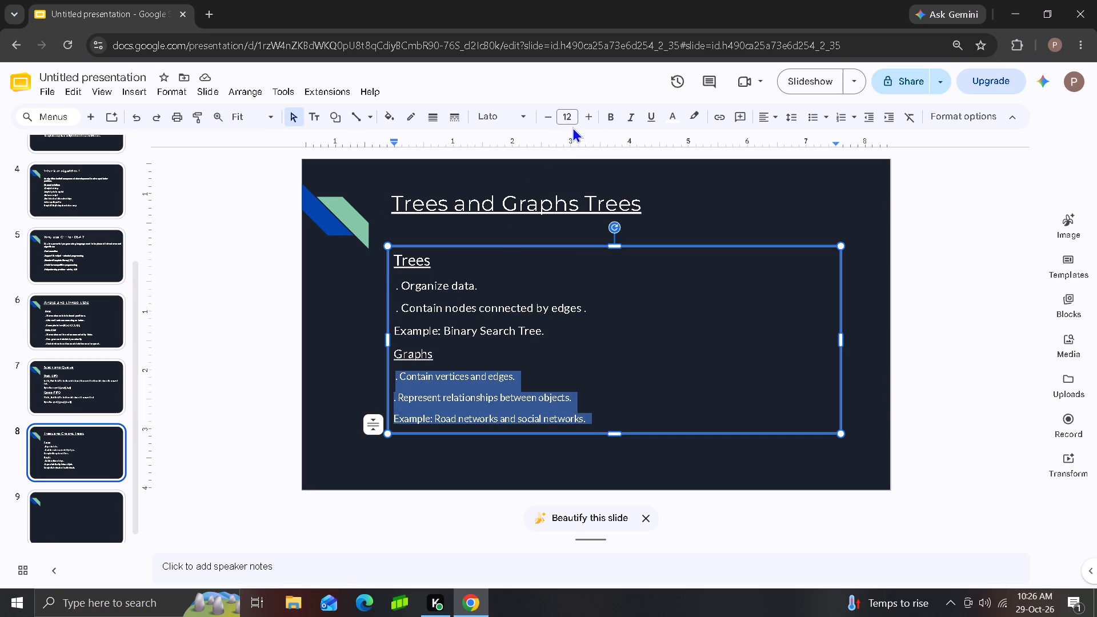
pyautogui.click(585, 121)
pyautogui.click(585, 121)
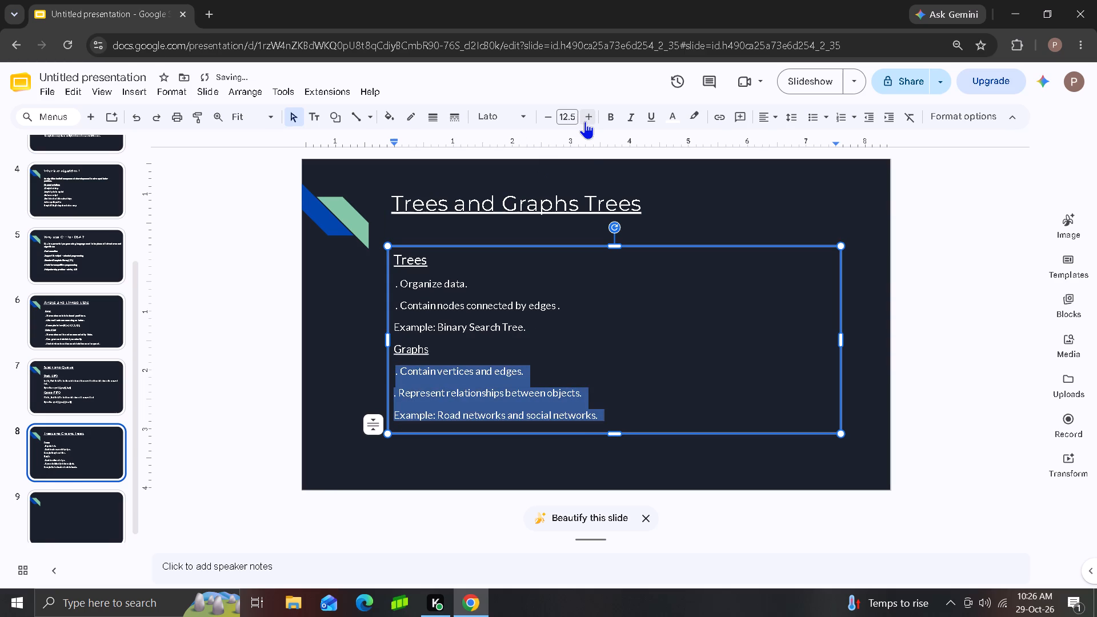
pyautogui.click(585, 121)
pyautogui.click(215, 359)
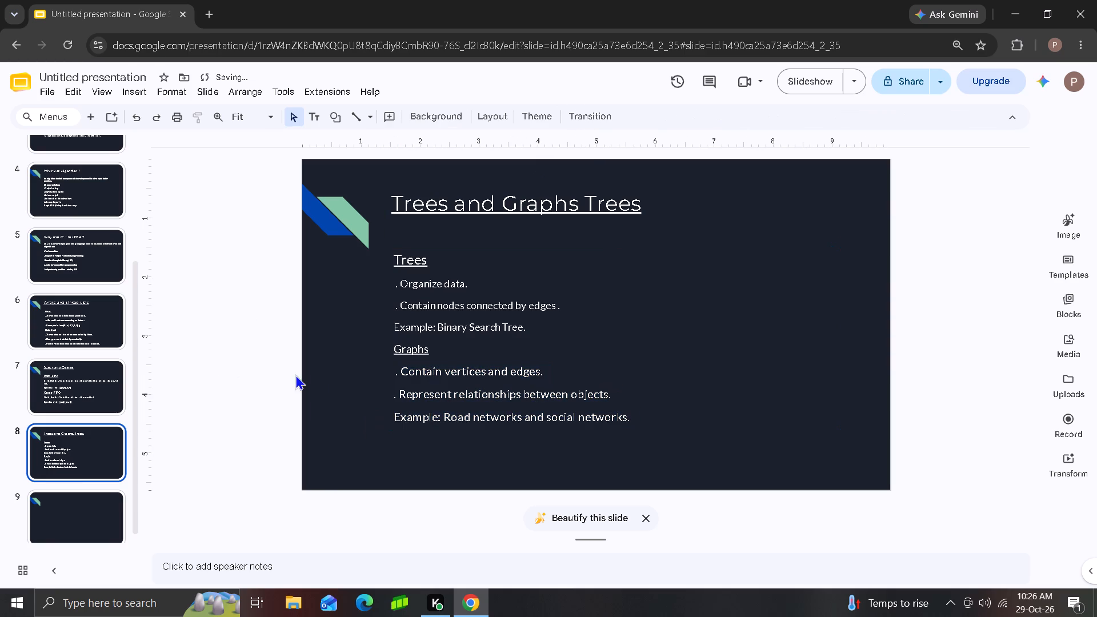
# Enlarge the three lines under "Trees" again, from "Organize data" through the Binary Search Tree example.
pyautogui.click(584, 307)
pyautogui.moveTo(557, 316); pyautogui.dragTo(548, 321)
pyautogui.click(548, 321)
pyautogui.click(543, 327)
pyautogui.moveTo(543, 327); pyautogui.dragTo(516, 325)
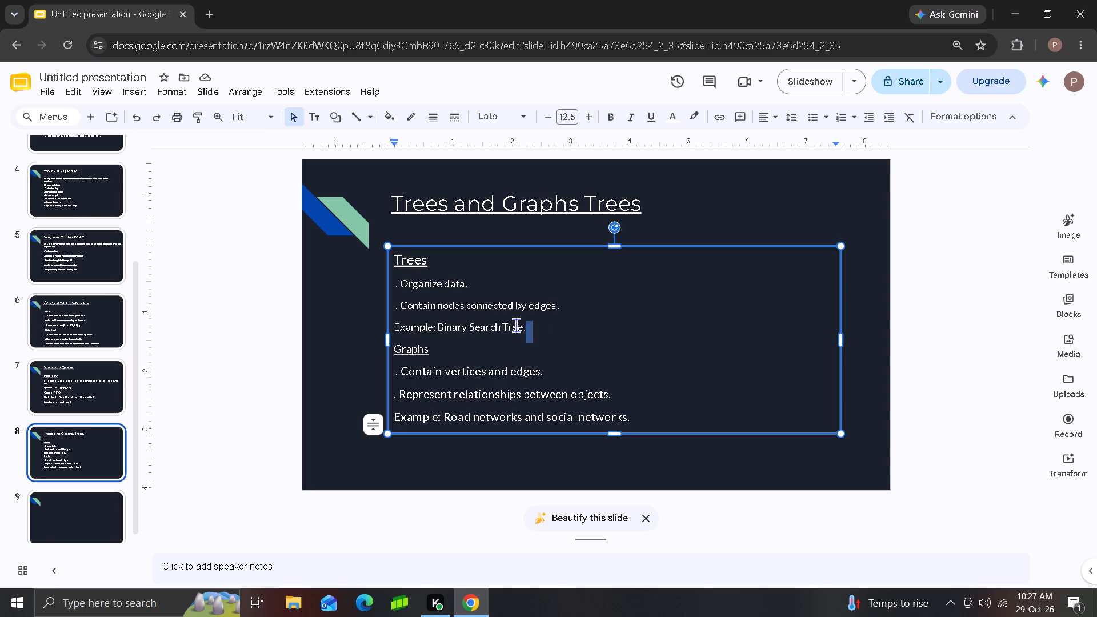
pyautogui.moveTo(516, 325); pyautogui.dragTo(386, 285)
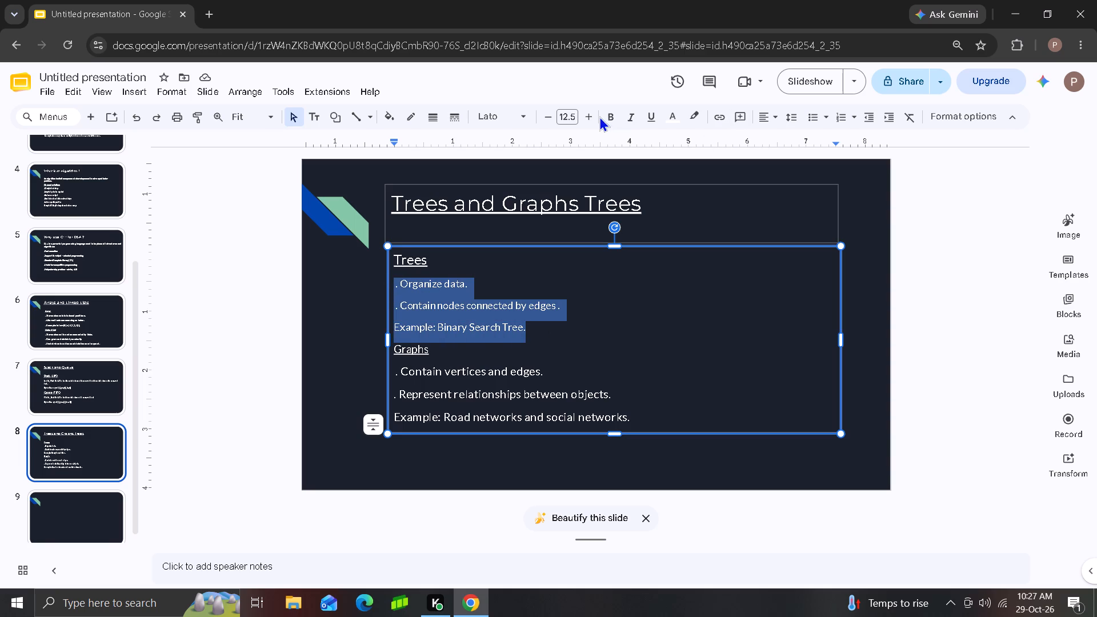
pyautogui.click(583, 116)
pyautogui.click(583, 116)
pyautogui.click(583, 116)
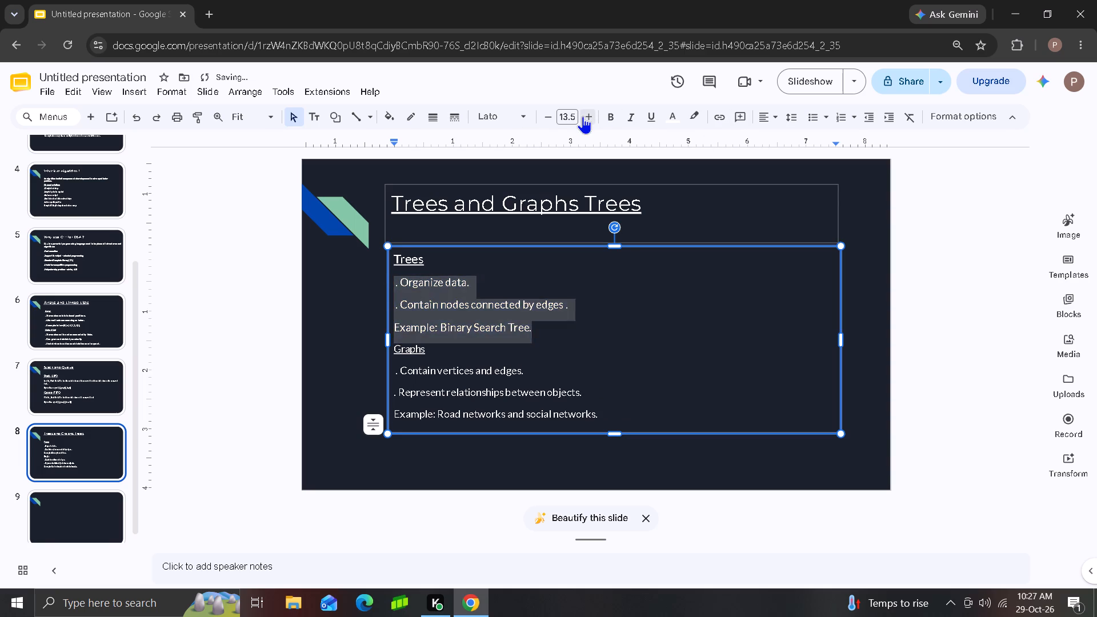
pyautogui.click(257, 381)
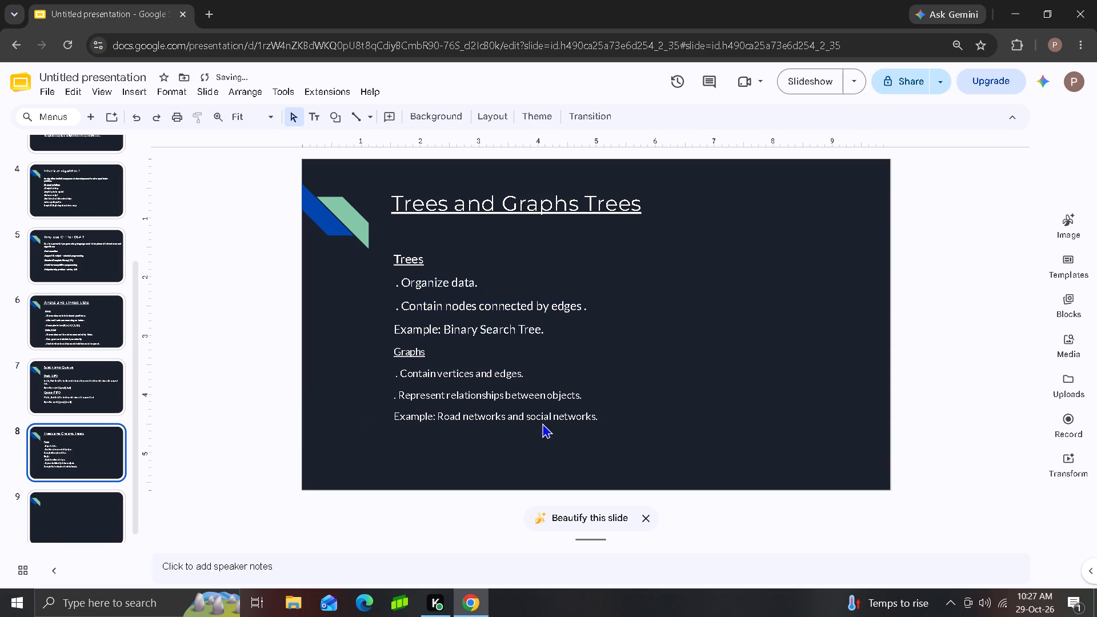
# Extend slide 8's body text box downward to near the slide's lower edge so its text has more room.
pyautogui.click(641, 366)
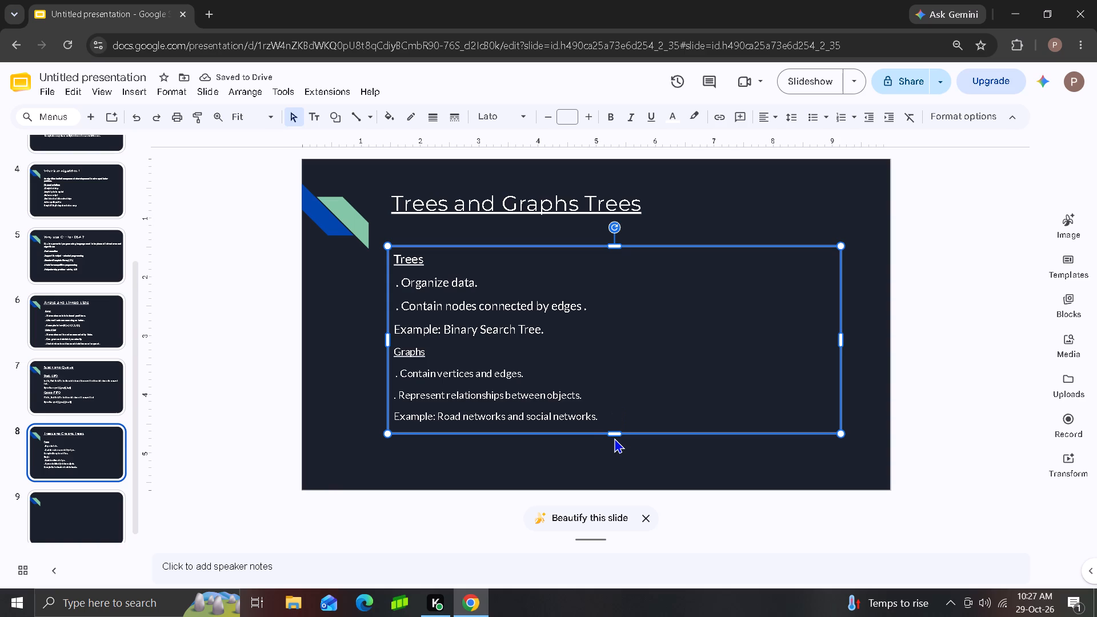
pyautogui.moveTo(614, 434); pyautogui.dragTo(614, 482)
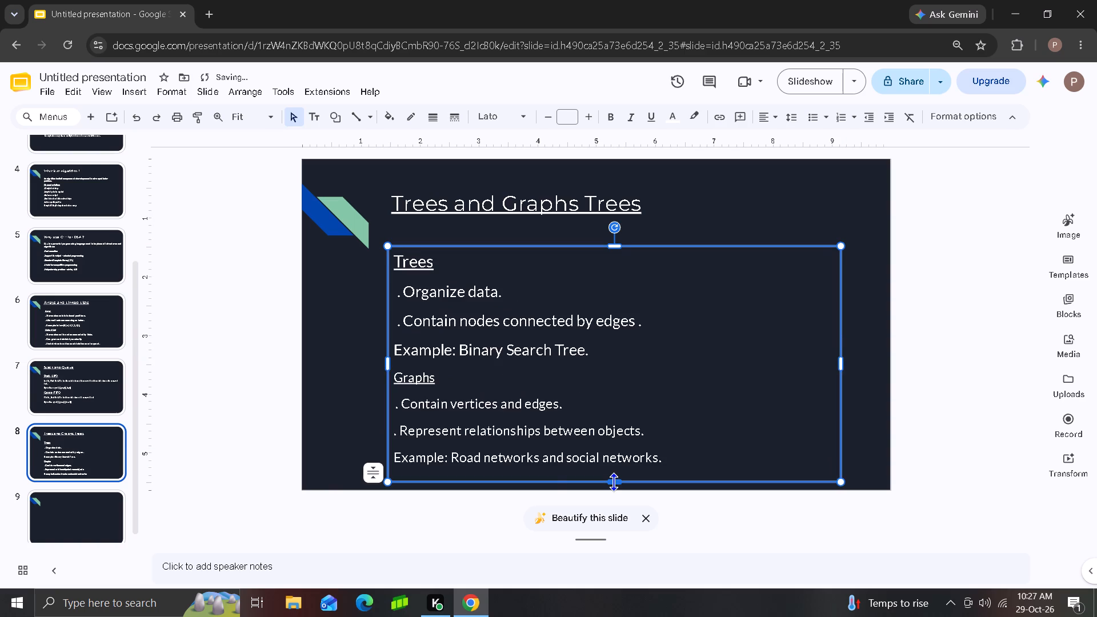
# Check the font sizes of the "Stack - LIFO" subheading and the lines beneath it on slide 7.
pyautogui.scroll(1, 296, 391)
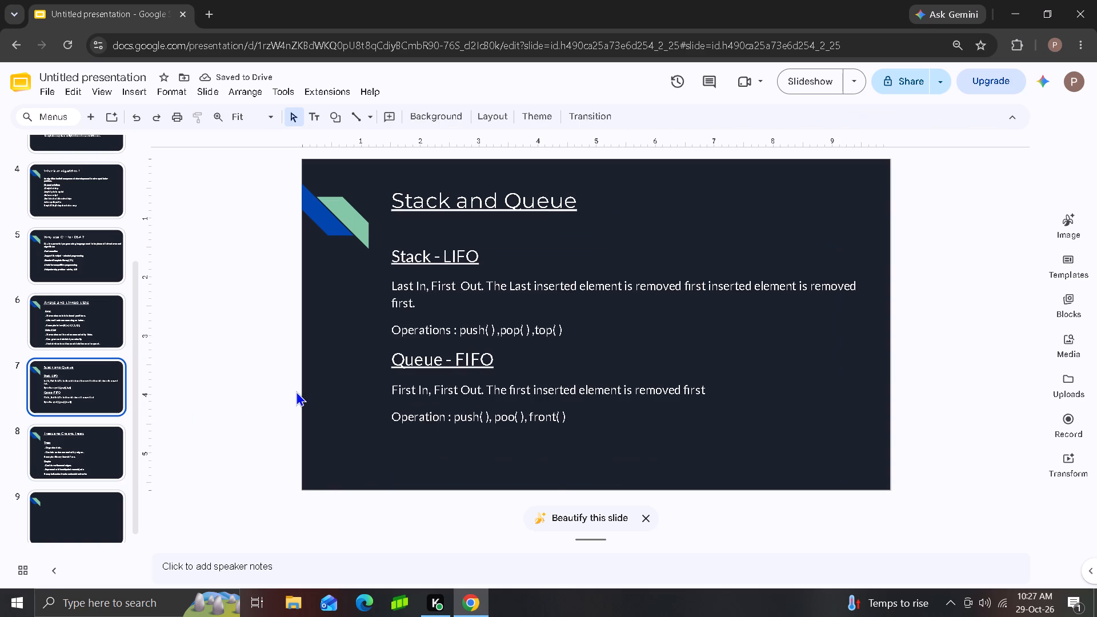
pyautogui.click(330, 338)
pyautogui.moveTo(395, 261); pyautogui.dragTo(405, 261)
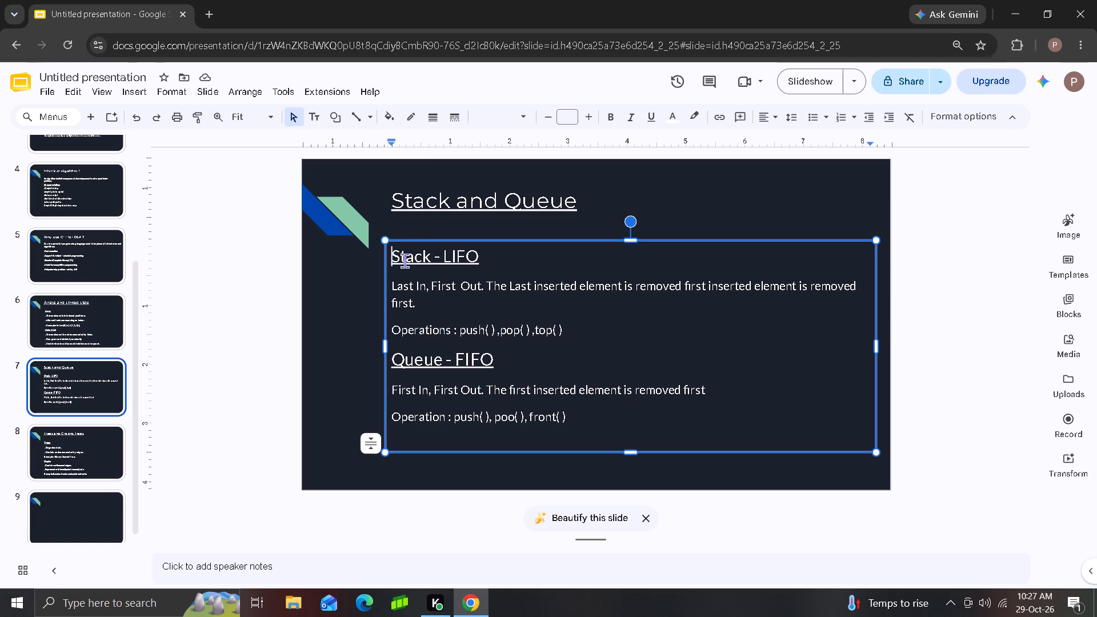
pyautogui.moveTo(405, 261); pyautogui.dragTo(488, 256)
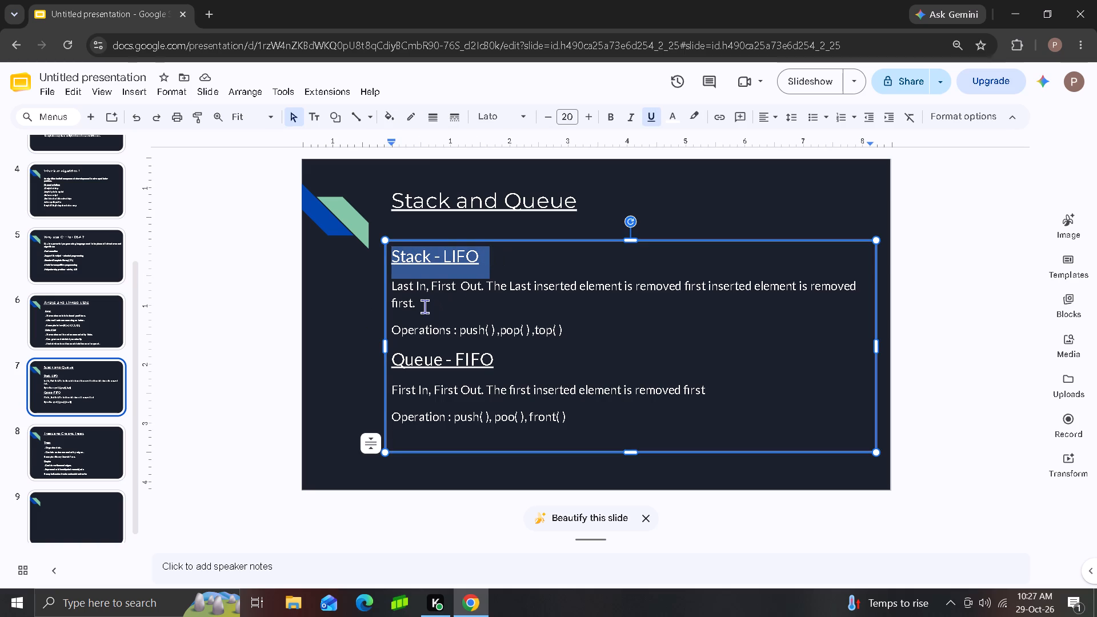
pyautogui.click(390, 285)
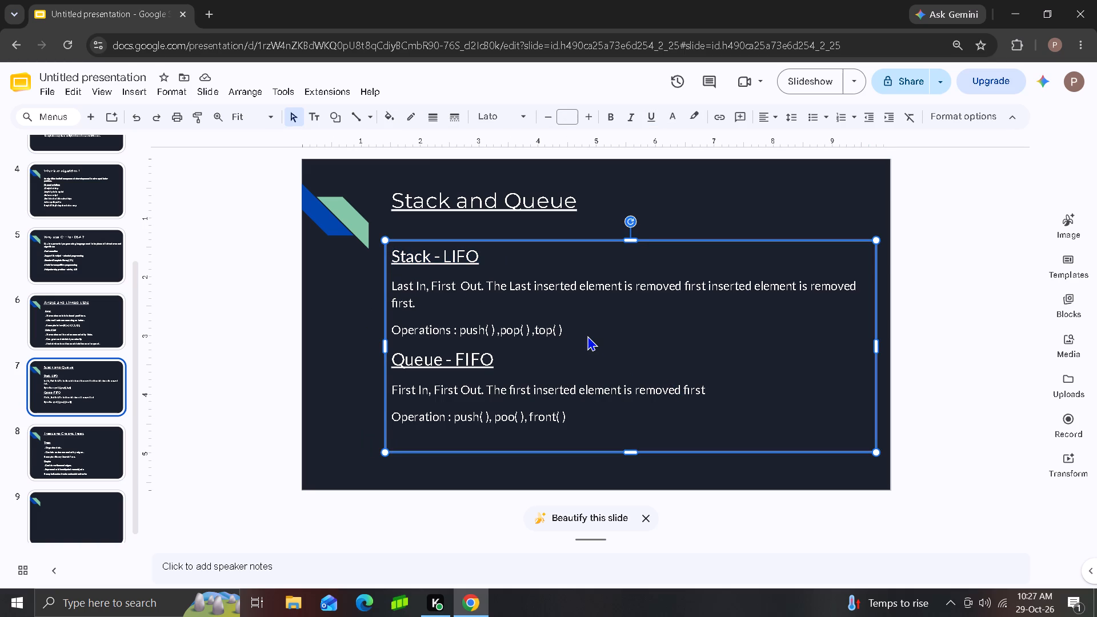
pyautogui.click(587, 335)
pyautogui.moveTo(587, 335); pyautogui.dragTo(395, 287)
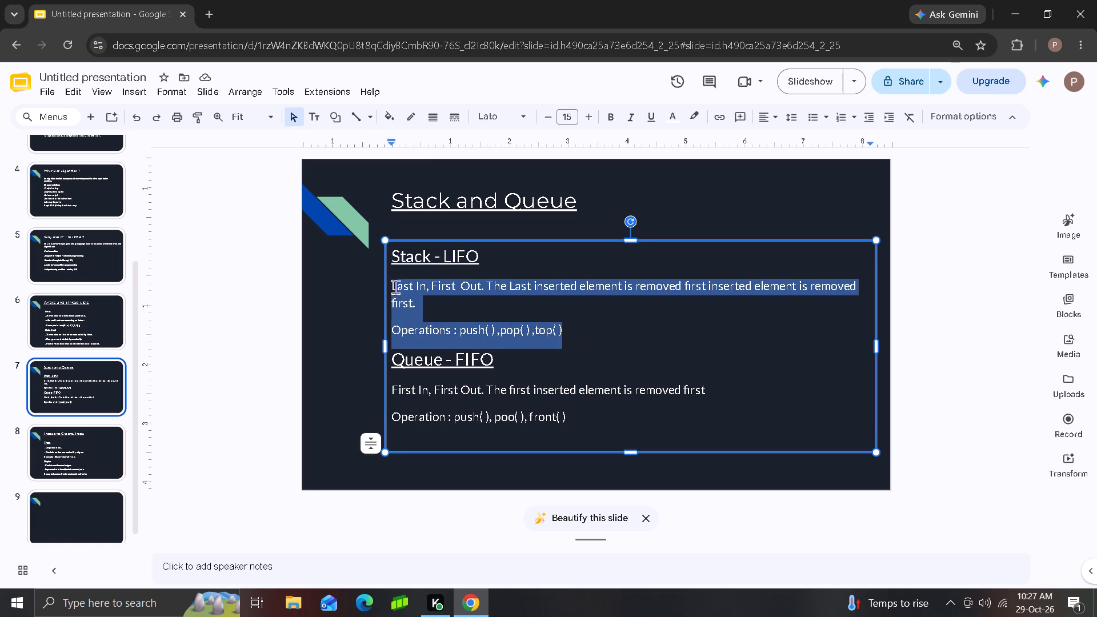
pyautogui.moveTo(395, 287); pyautogui.dragTo(395, 286)
# Extend slide 7's body text box downward to just past the slide's lower edge.
pyautogui.moveTo(627, 453); pyautogui.dragTo(628, 502)
pyautogui.moveTo(629, 455); pyautogui.dragTo(630, 480)
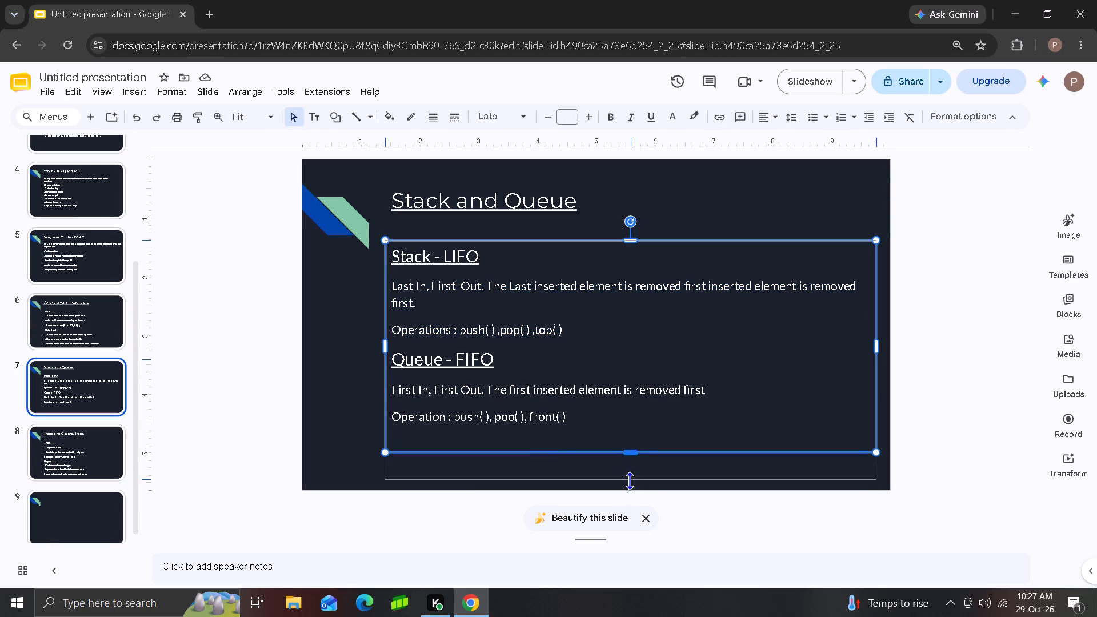
pyautogui.moveTo(630, 480); pyautogui.dragTo(632, 494)
pyautogui.click(632, 447)
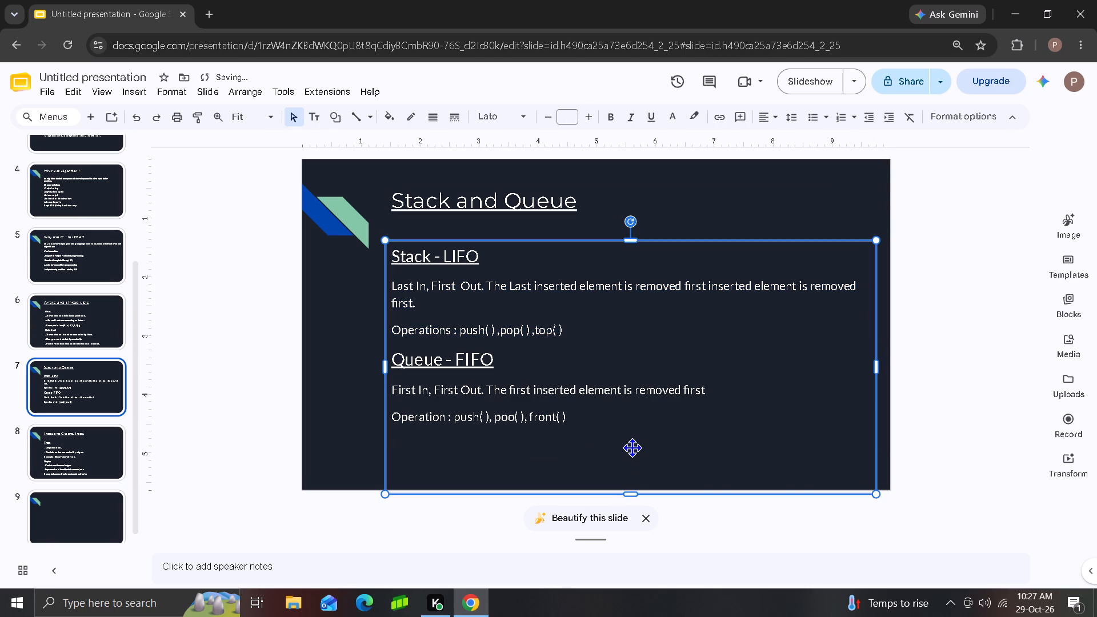
pyautogui.click(632, 447)
pyautogui.scroll(-1, 632, 447)
pyautogui.click(336, 327)
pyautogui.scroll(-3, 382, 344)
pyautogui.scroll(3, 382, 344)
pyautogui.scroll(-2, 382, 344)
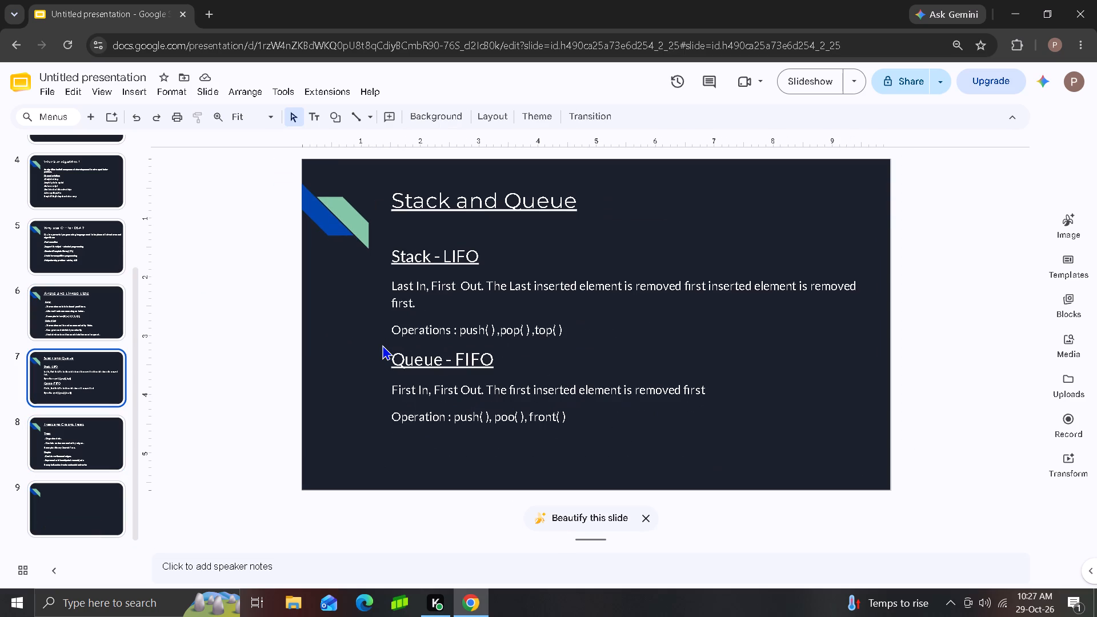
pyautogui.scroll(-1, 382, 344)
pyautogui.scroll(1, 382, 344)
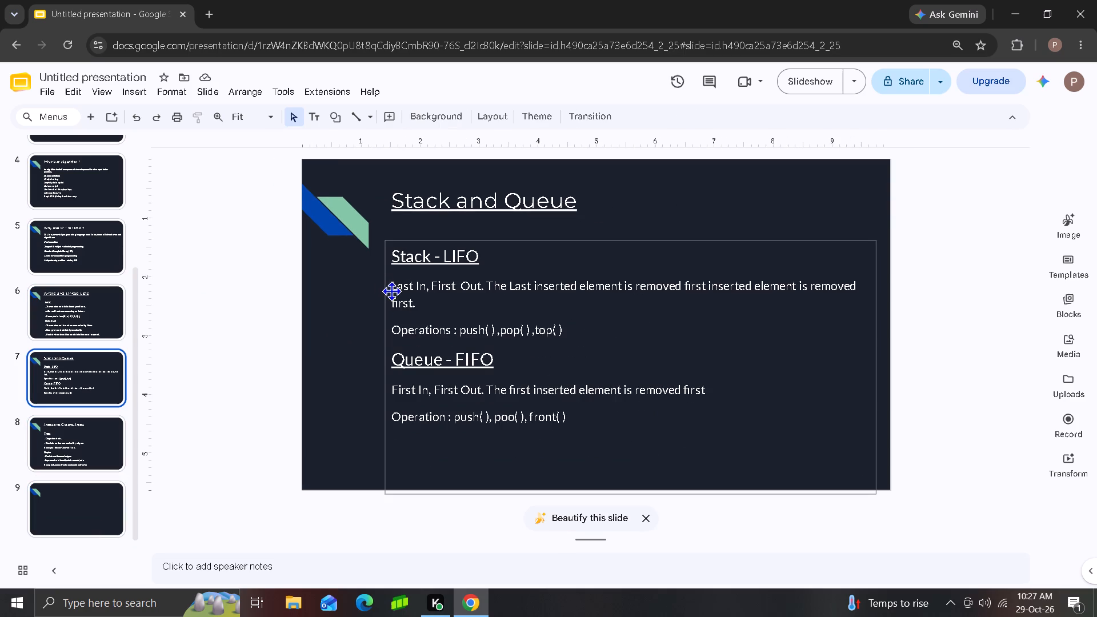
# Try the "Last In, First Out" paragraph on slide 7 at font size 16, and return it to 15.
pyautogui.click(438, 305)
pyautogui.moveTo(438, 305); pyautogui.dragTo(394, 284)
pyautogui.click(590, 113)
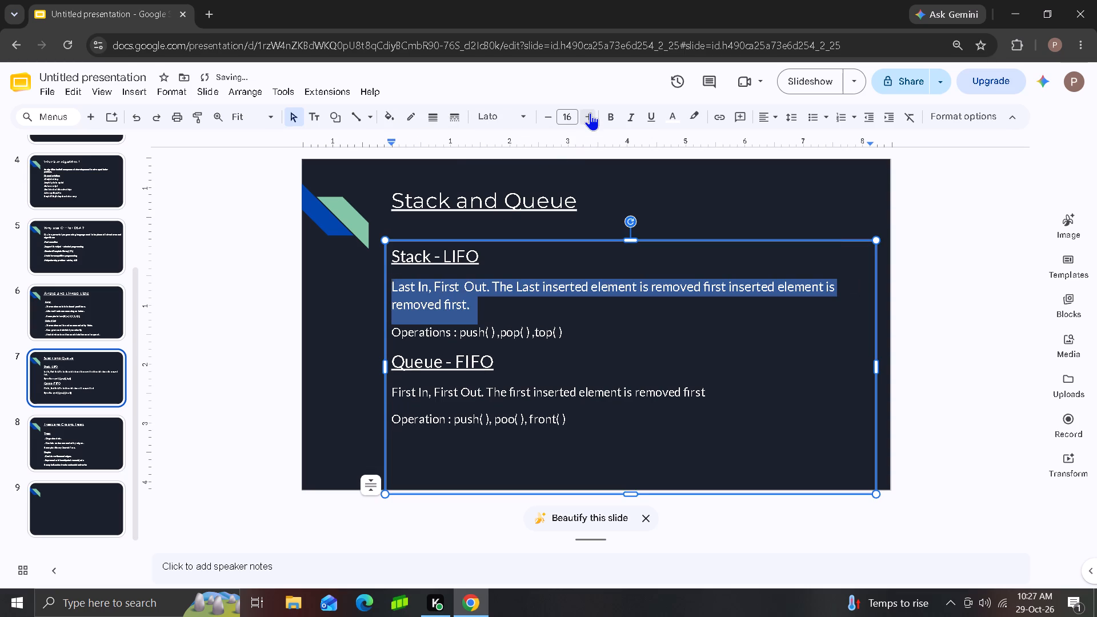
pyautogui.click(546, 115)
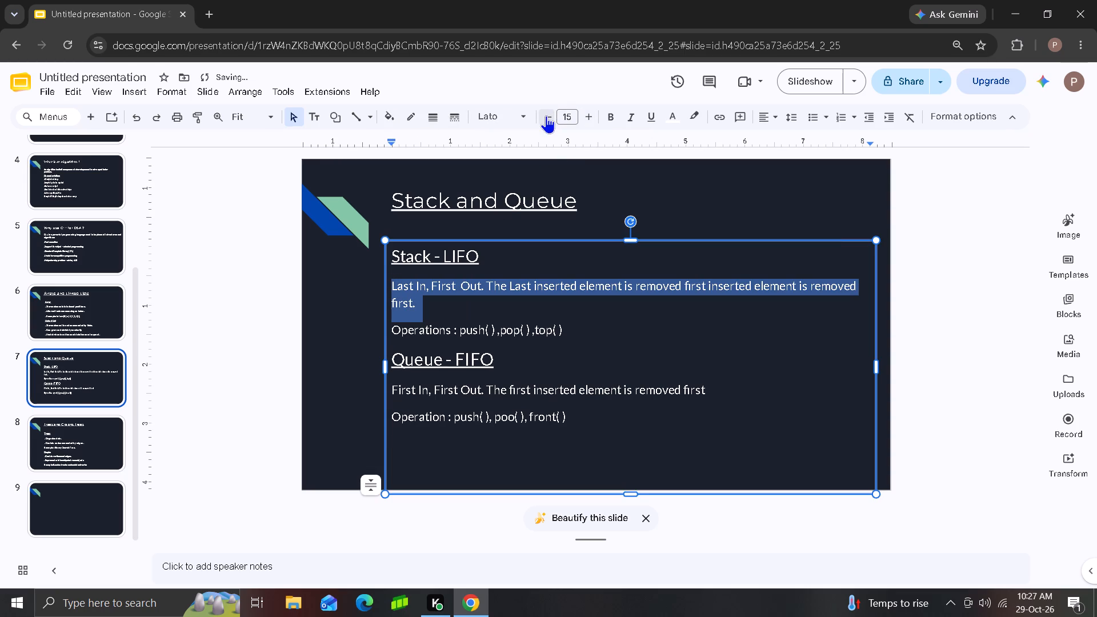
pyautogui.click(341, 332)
# Try widening slide 7's body text box leftward, and bring its left edge back in to roughly align with the title.
pyautogui.click(409, 357)
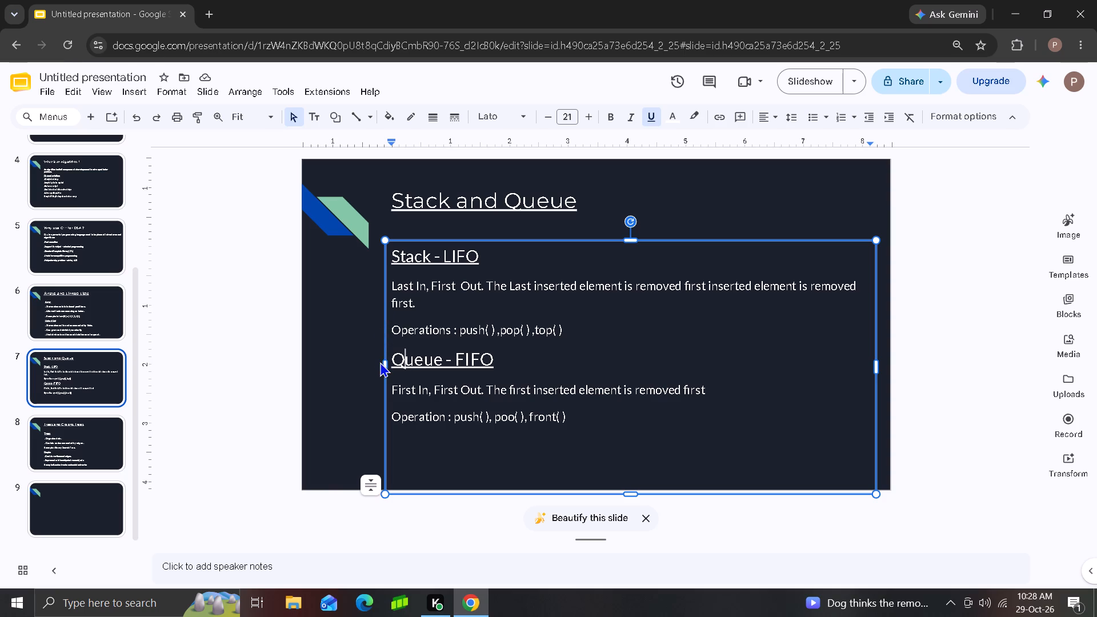
pyautogui.moveTo(384, 361); pyautogui.dragTo(361, 361)
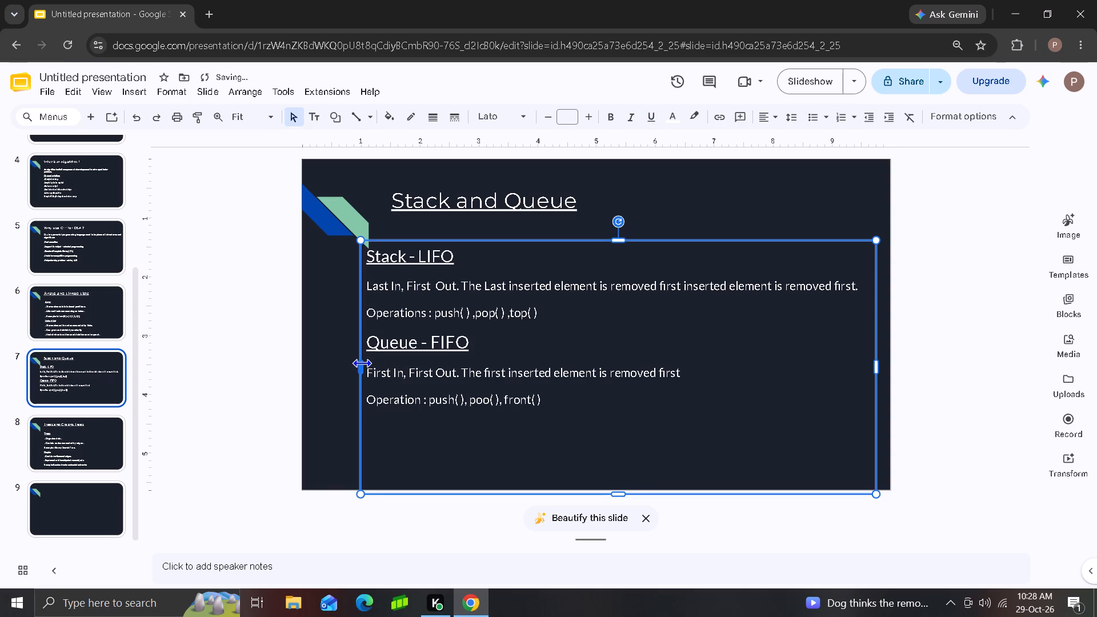
pyautogui.moveTo(363, 363); pyautogui.dragTo(387, 362)
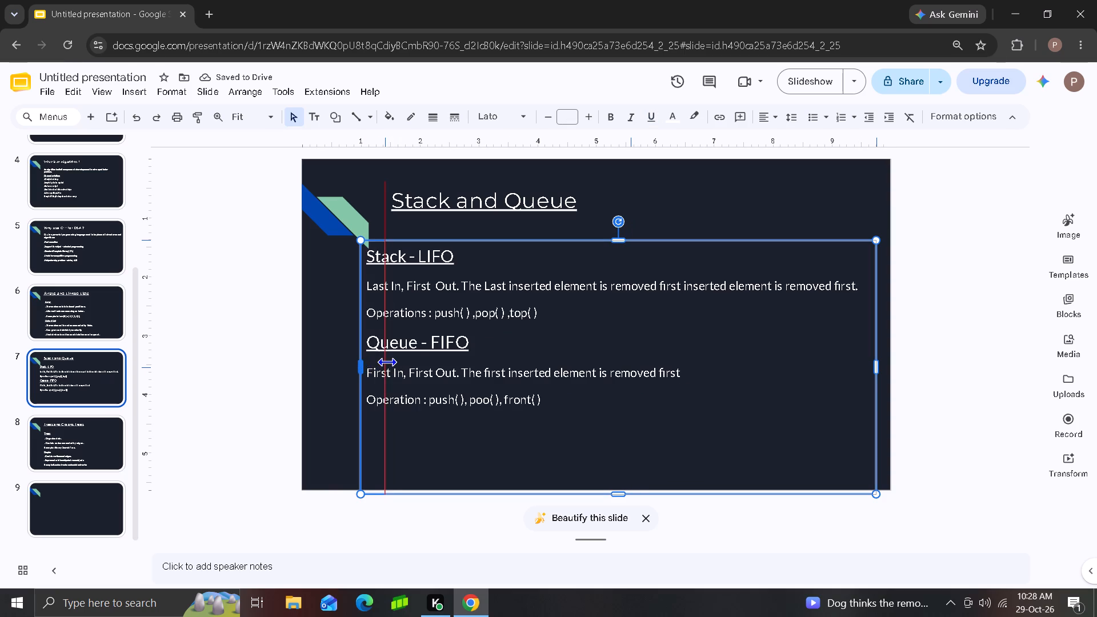
pyautogui.moveTo(387, 362); pyautogui.dragTo(390, 362)
pyautogui.click(361, 345)
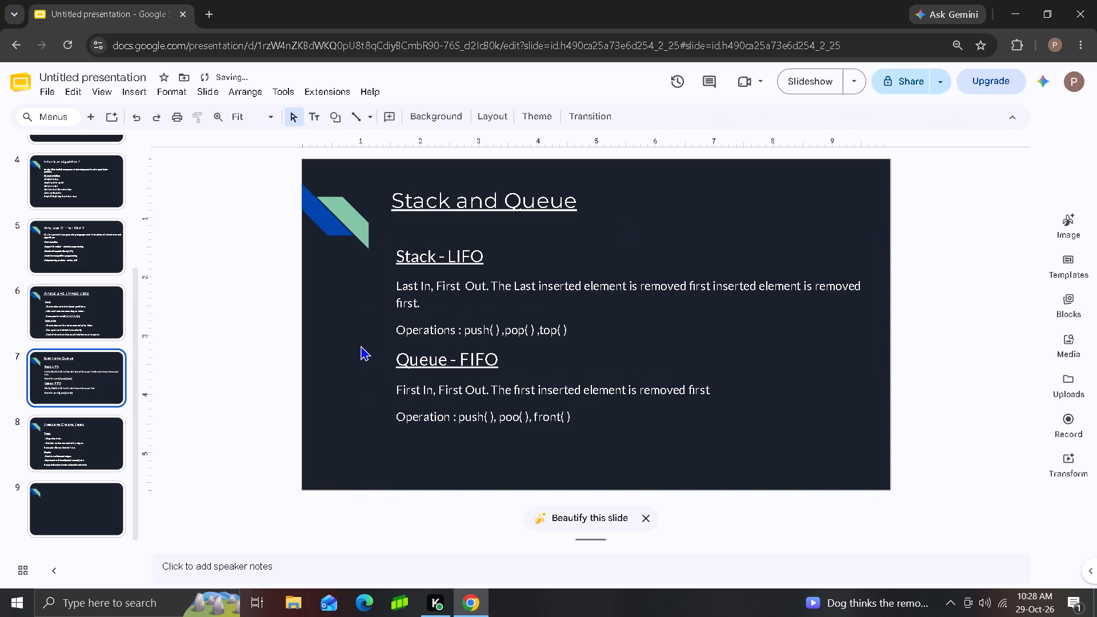
# Review the slides across the deck, comparing their titles, subheadings and body text formatting.
pyautogui.scroll(9, 361, 345)
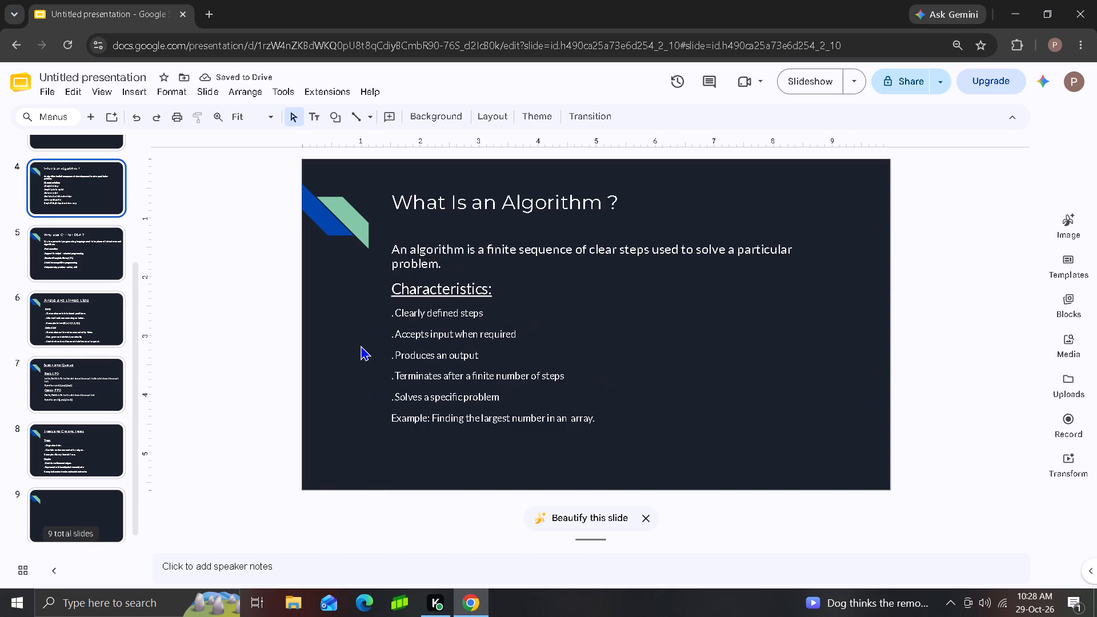
pyautogui.scroll(7, 361, 345)
pyautogui.scroll(-5, 361, 345)
pyautogui.scroll(6, 361, 345)
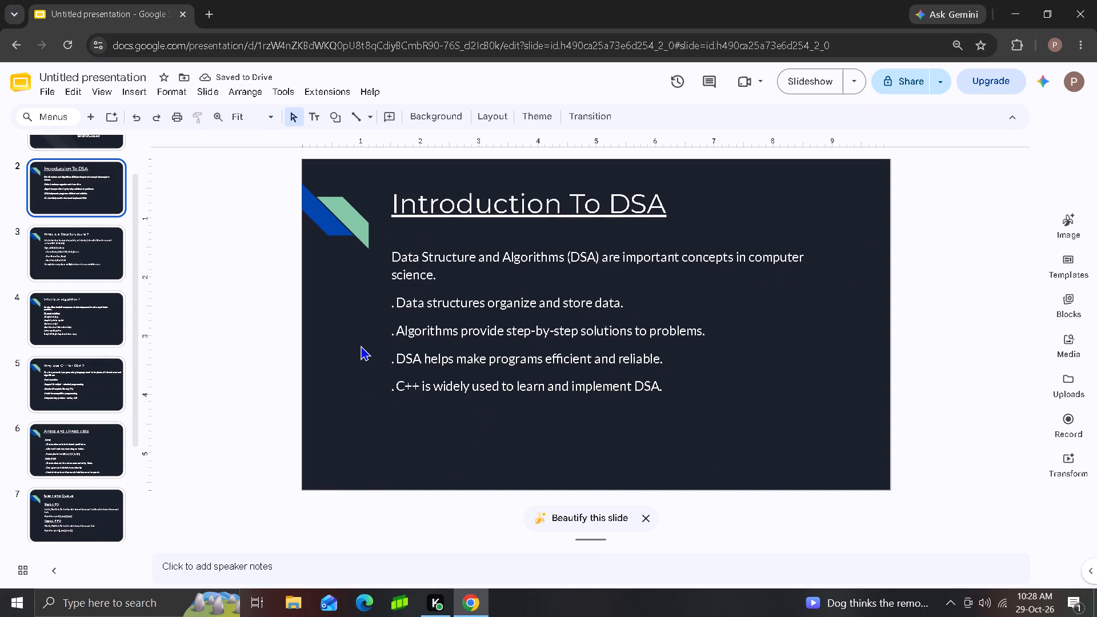
pyautogui.scroll(4, 361, 345)
pyautogui.scroll(-4, 361, 345)
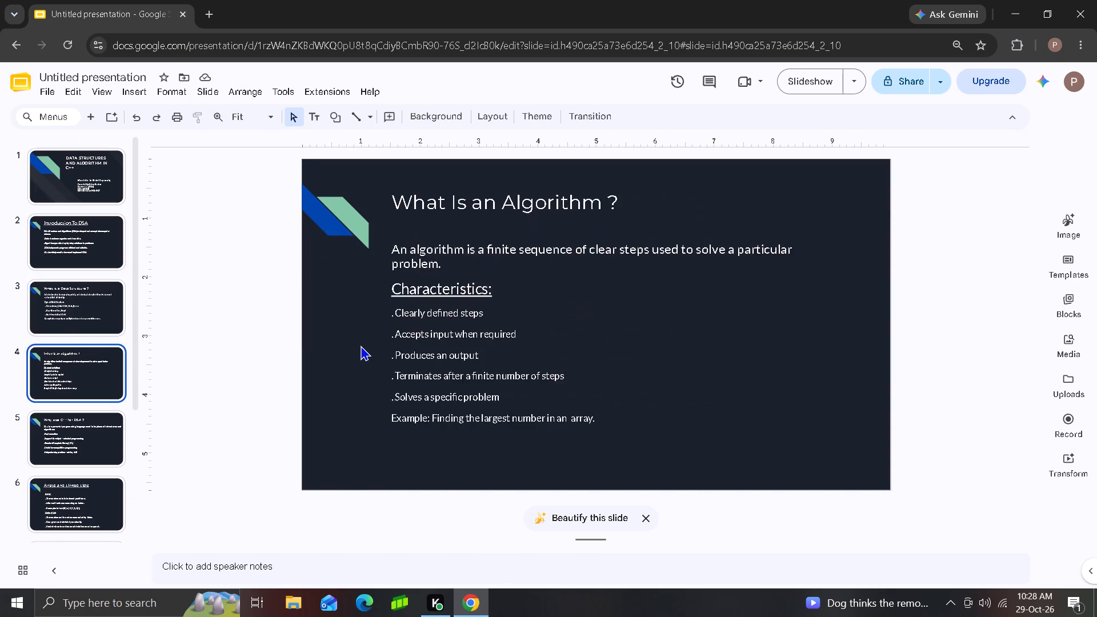
pyautogui.scroll(-8, 361, 345)
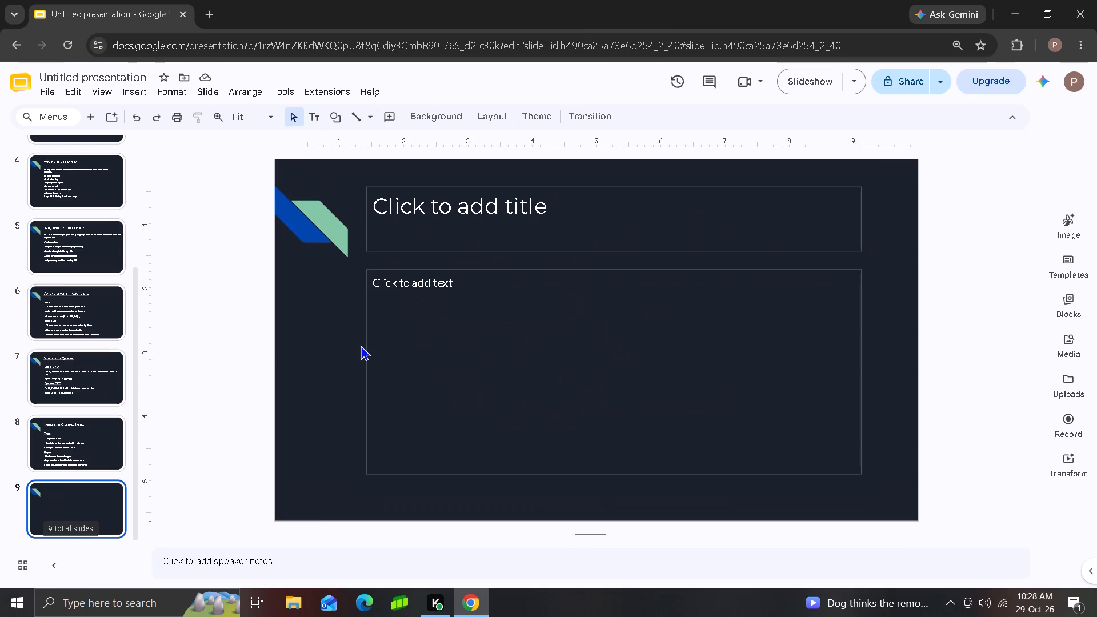
pyautogui.scroll(-1, 361, 345)
pyautogui.scroll(5, 361, 345)
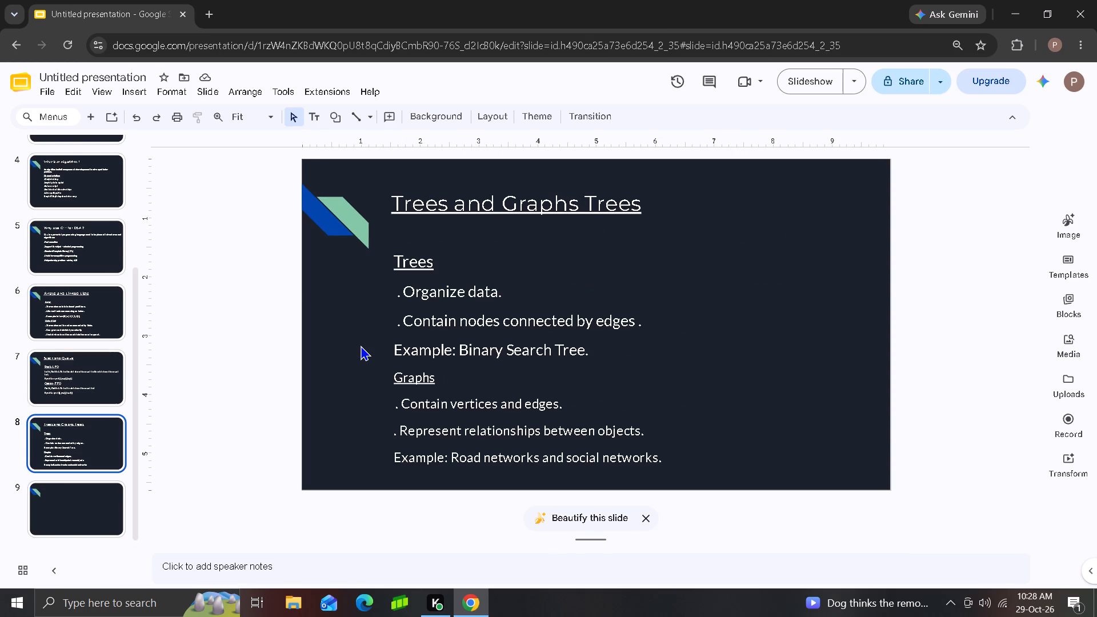
pyautogui.scroll(-3, 361, 344)
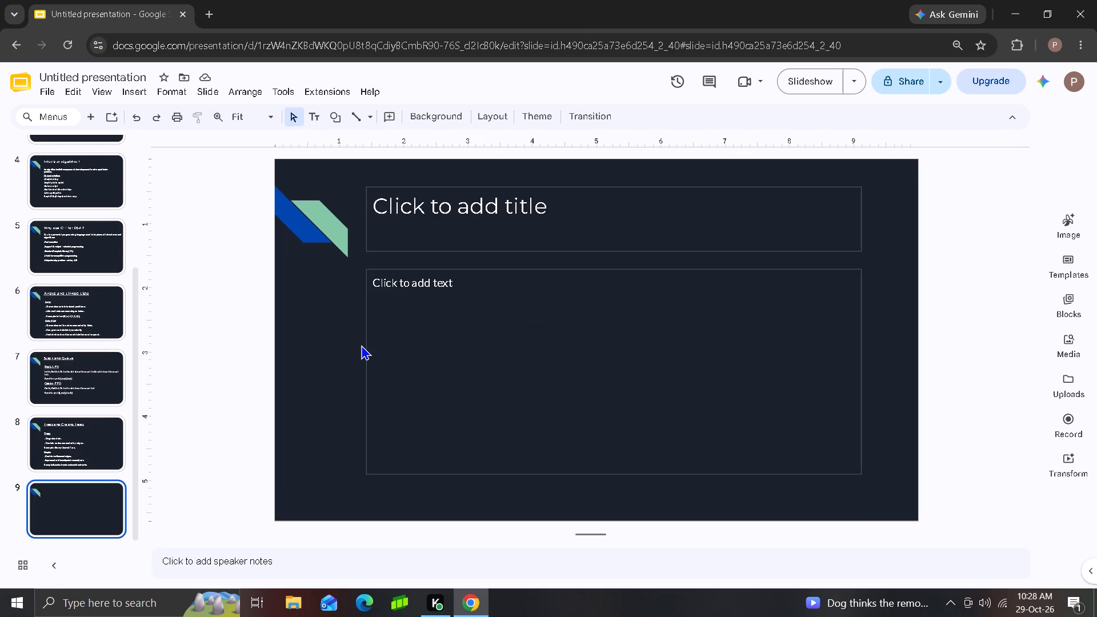
pyautogui.scroll(1, 361, 344)
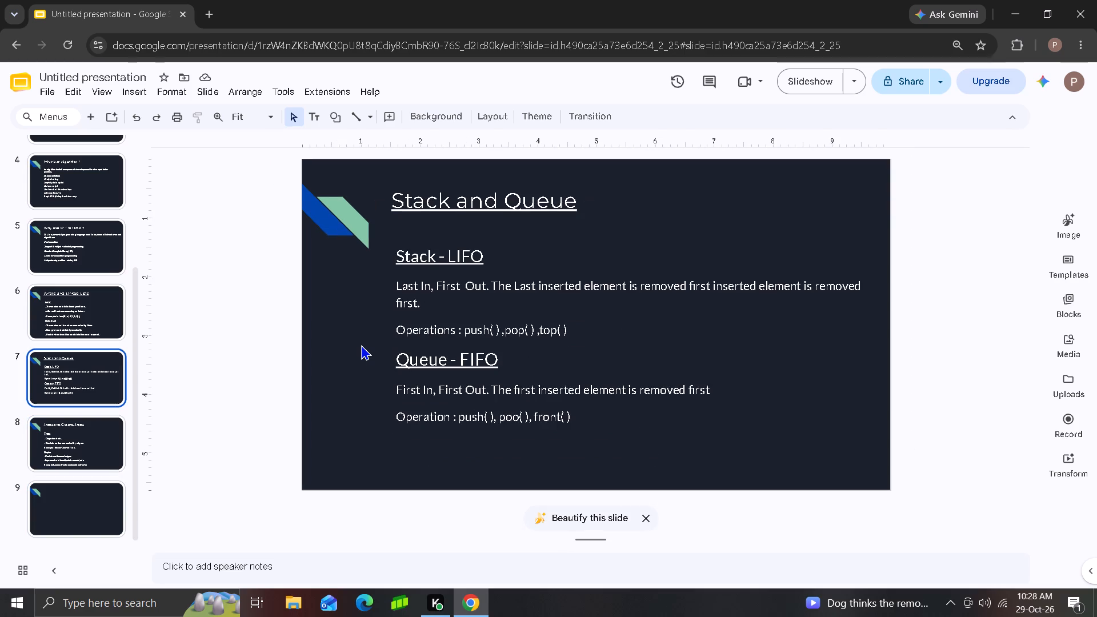
pyautogui.scroll(-1, 361, 344)
pyautogui.scroll(2, 361, 344)
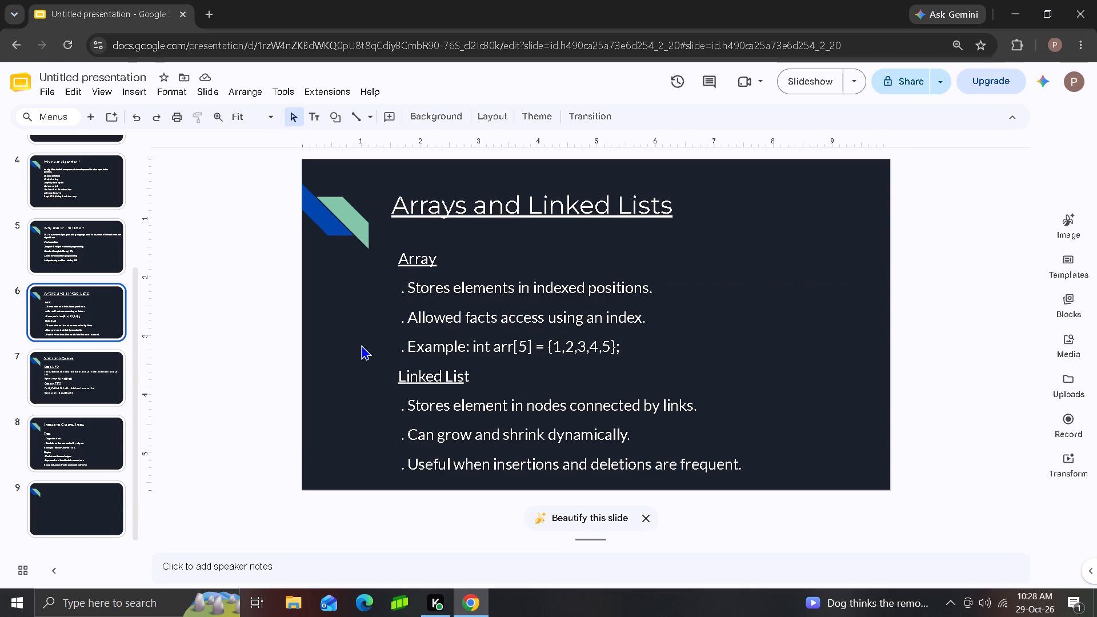
pyautogui.scroll(3, 361, 344)
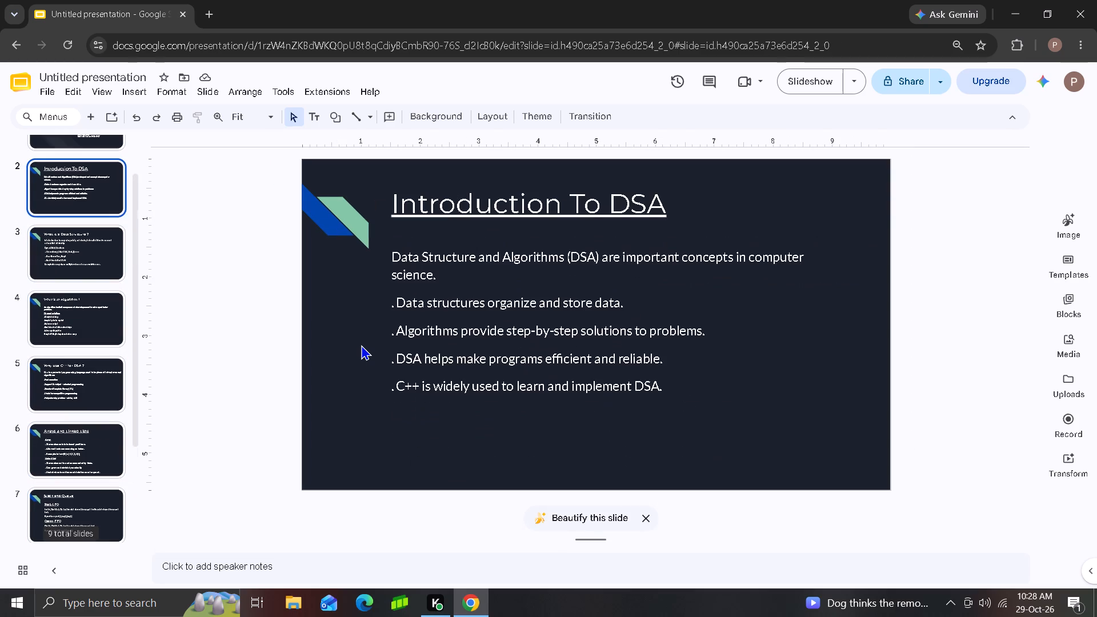
pyautogui.scroll(1, 361, 344)
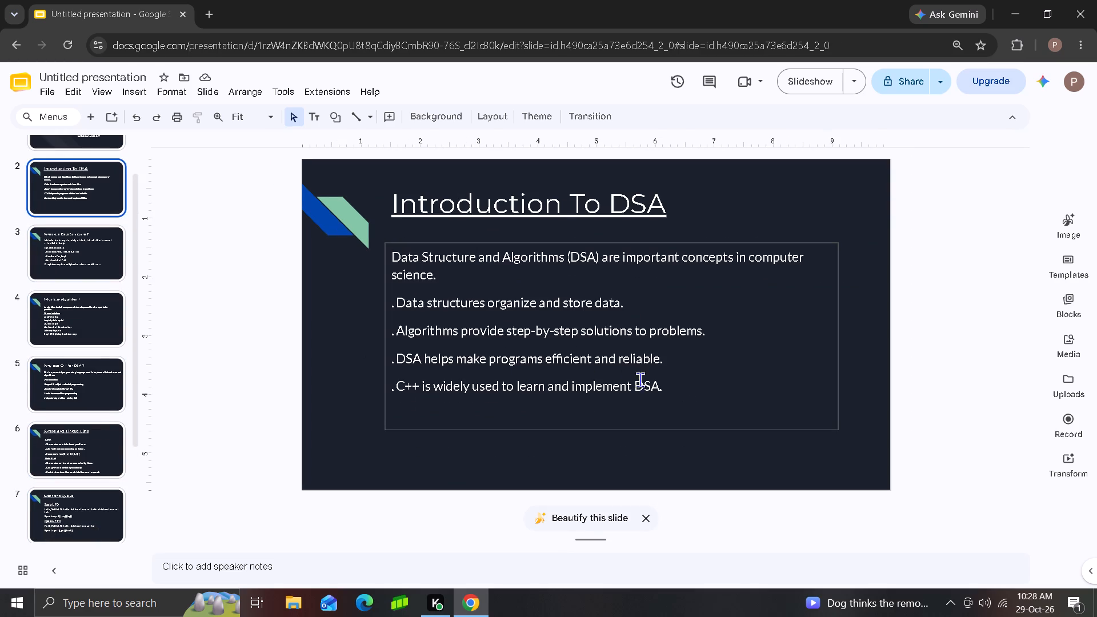
# Check the font size of the body text on slide 2, "Introduction To DSA".
pyautogui.click(684, 392)
pyautogui.moveTo(684, 392); pyautogui.dragTo(480, 347)
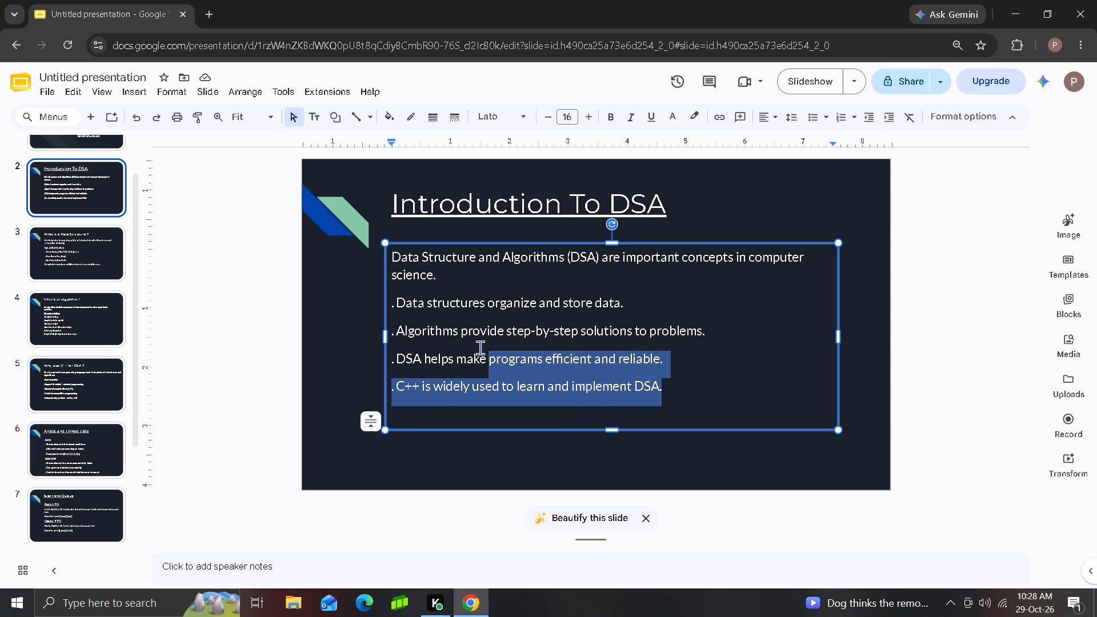
pyautogui.moveTo(480, 347); pyautogui.dragTo(396, 288)
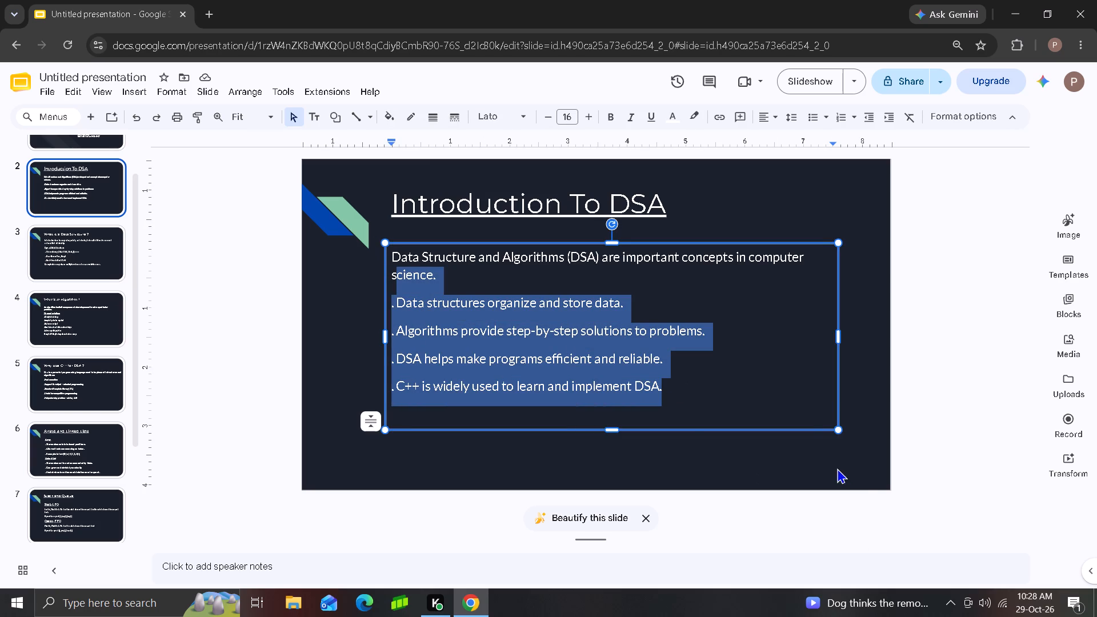
pyautogui.click(710, 408)
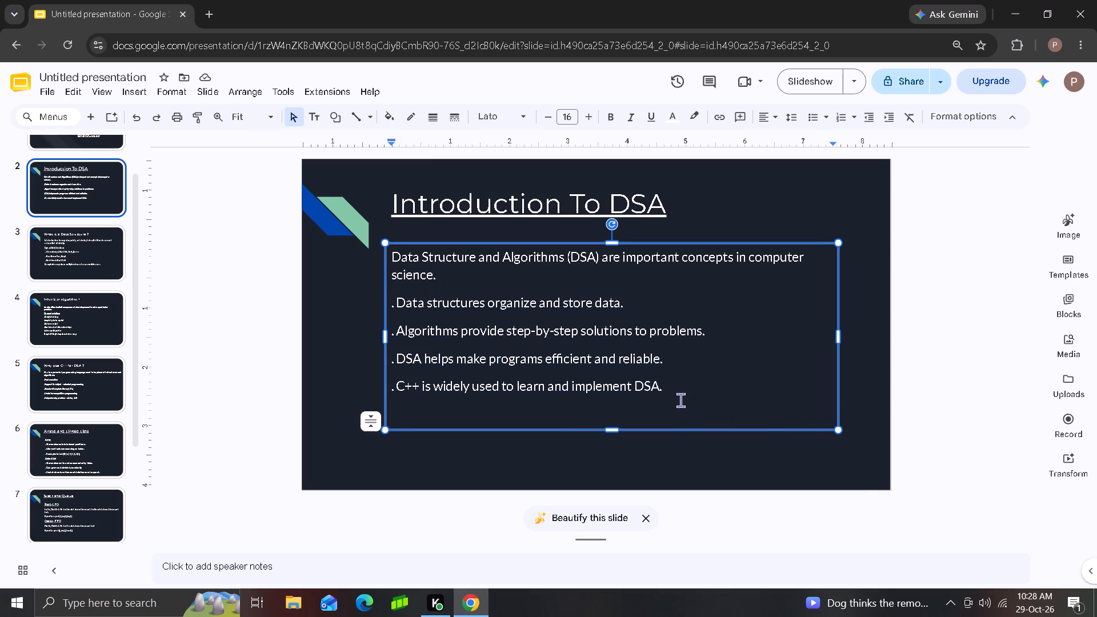
pyautogui.click(680, 400)
pyautogui.moveTo(680, 400); pyautogui.dragTo(387, 270)
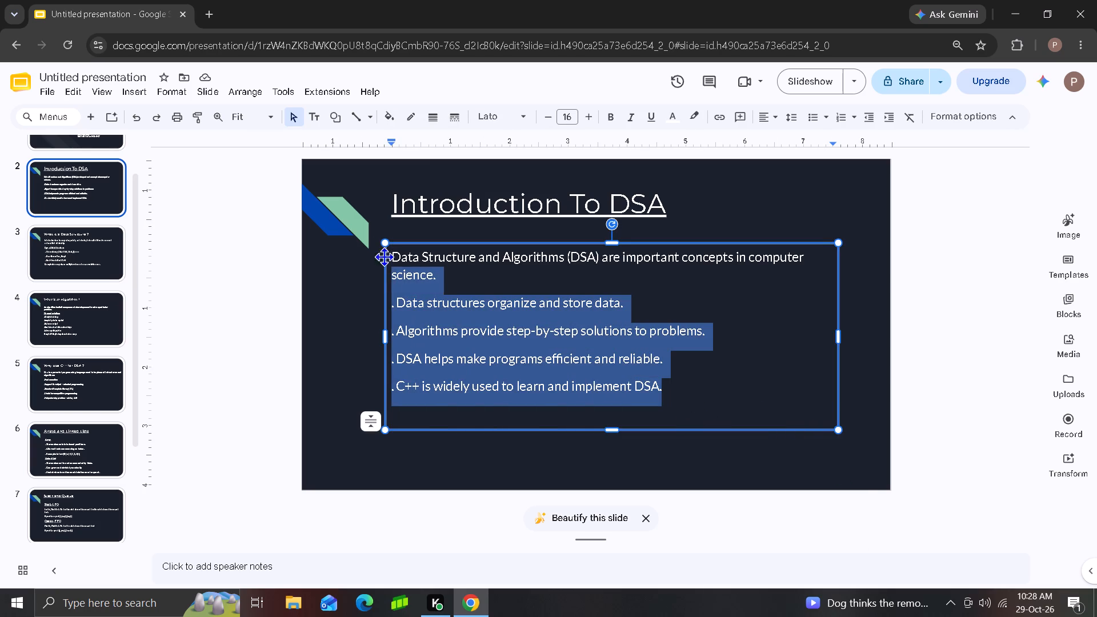
pyautogui.click(476, 278)
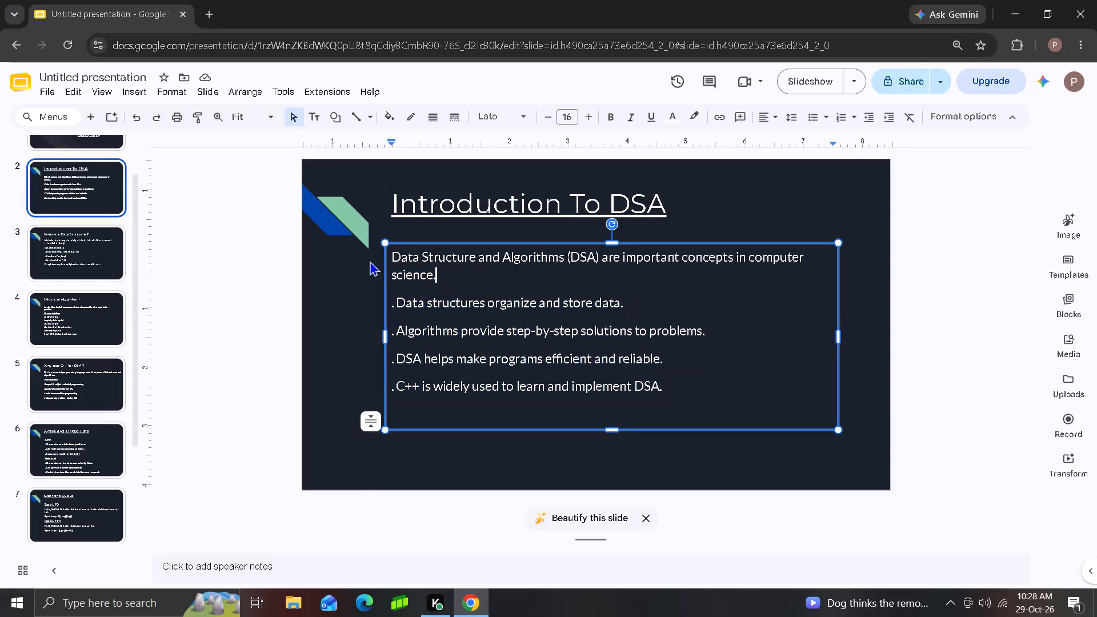
# Set the font size of all body text on slide 2, "Introduction To DSA", to 15.
pyautogui.click(392, 253)
pyautogui.moveTo(392, 253); pyautogui.dragTo(648, 396)
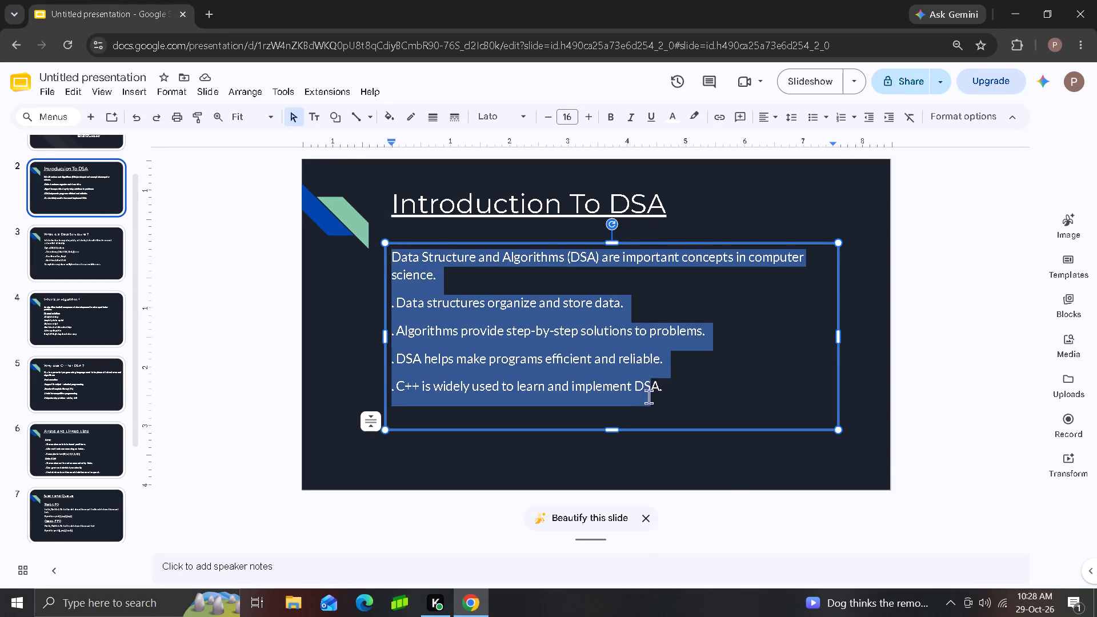
pyautogui.moveTo(648, 396); pyautogui.dragTo(728, 482)
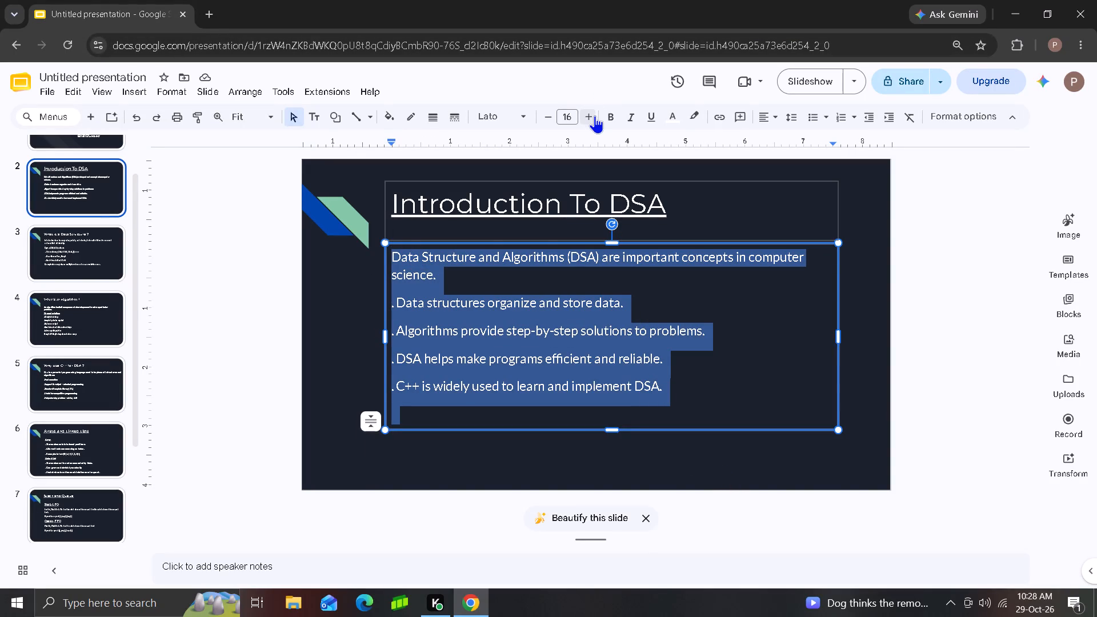
pyautogui.click(595, 115)
pyautogui.click(595, 115)
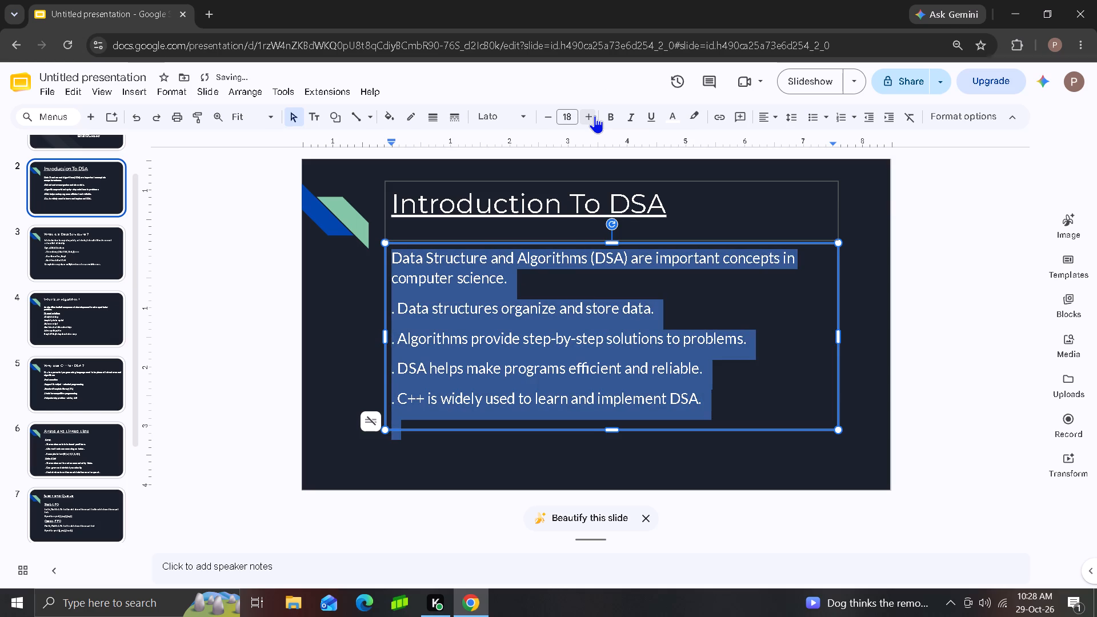
pyautogui.click(595, 115)
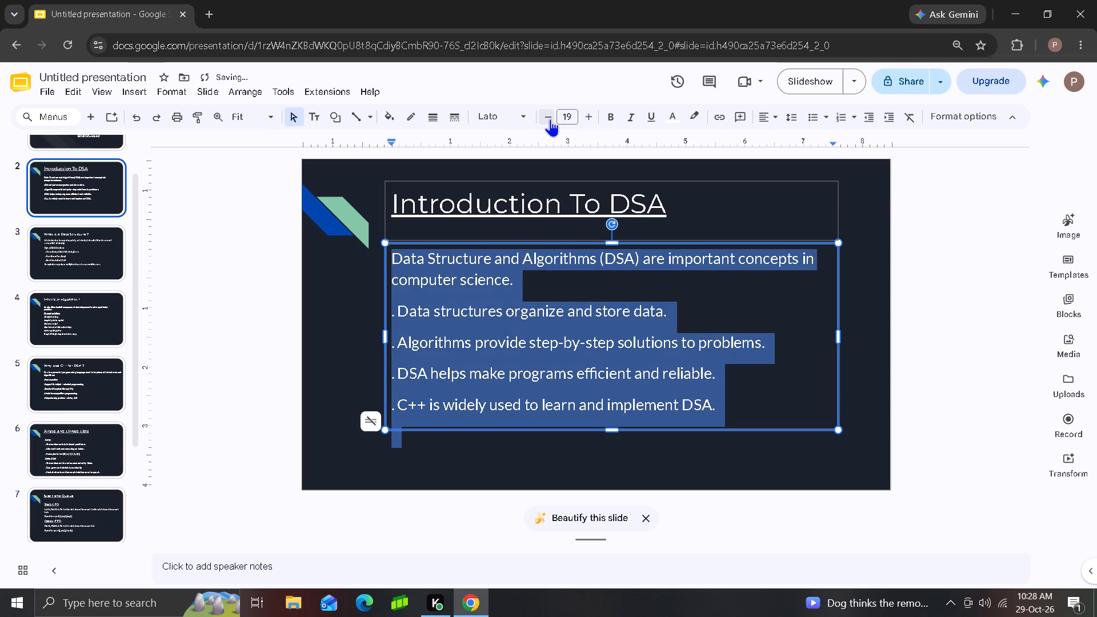
pyautogui.click(550, 119)
pyautogui.click(550, 119)
pyautogui.click(550, 119)
pyautogui.click(550, 119)
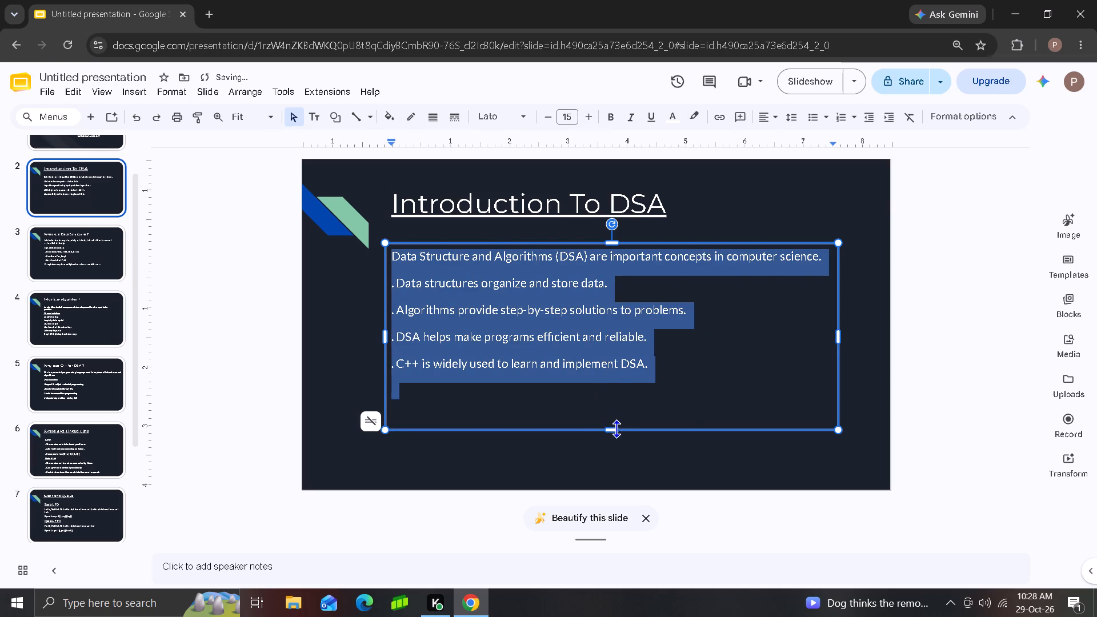
# Extend the bottom edge of slide 2's body text box slightly downward.
pyautogui.moveTo(616, 431); pyautogui.dragTo(618, 448)
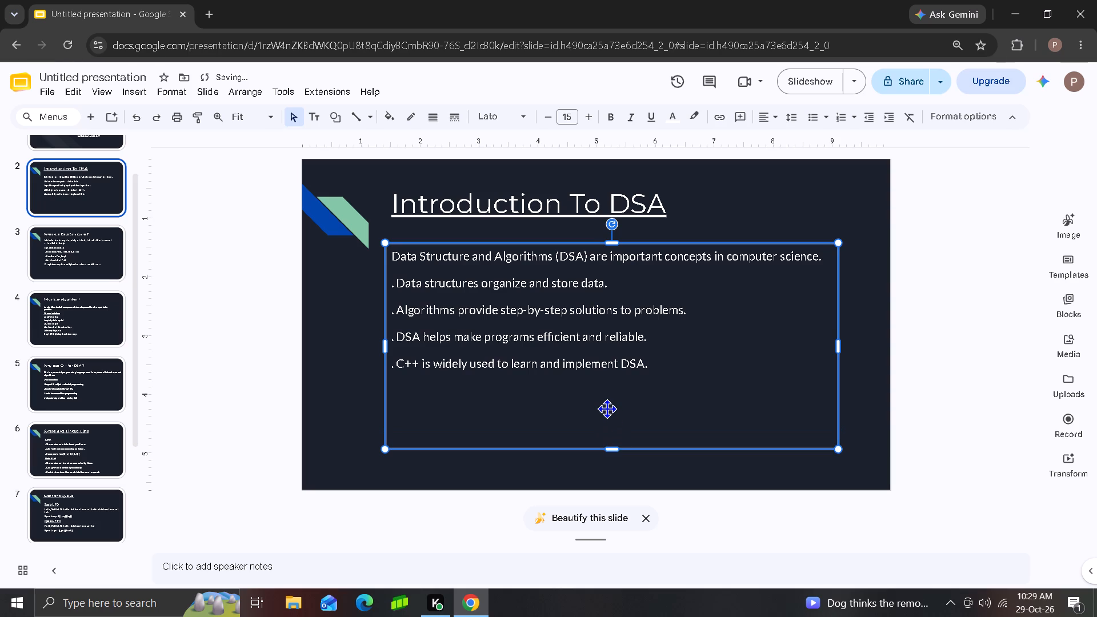
pyautogui.click(607, 408)
pyautogui.click(607, 408)
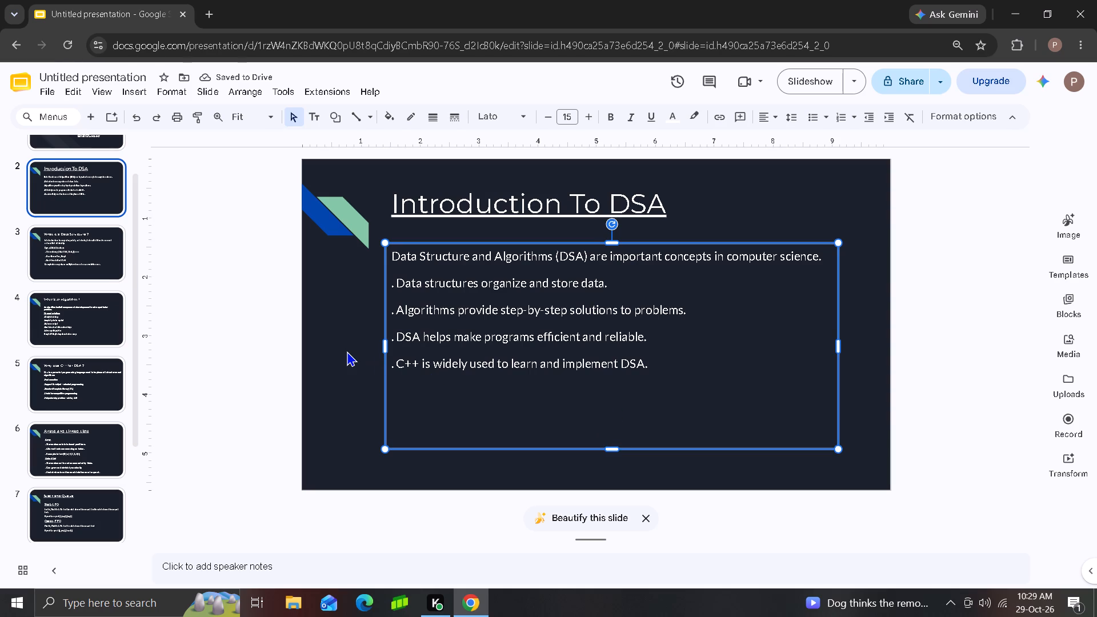
pyautogui.click(347, 351)
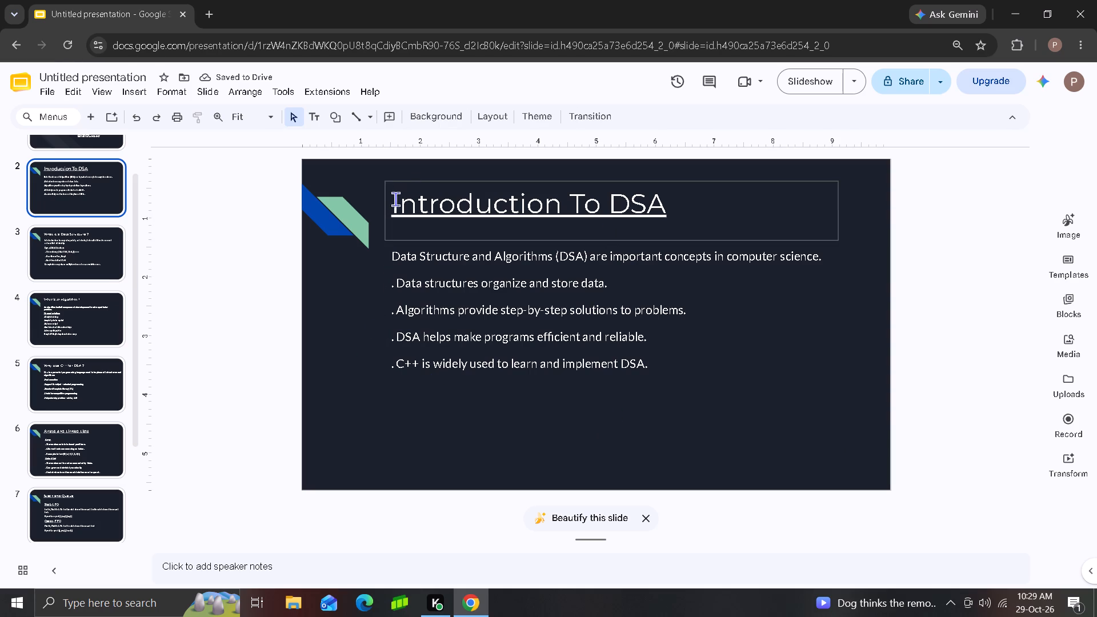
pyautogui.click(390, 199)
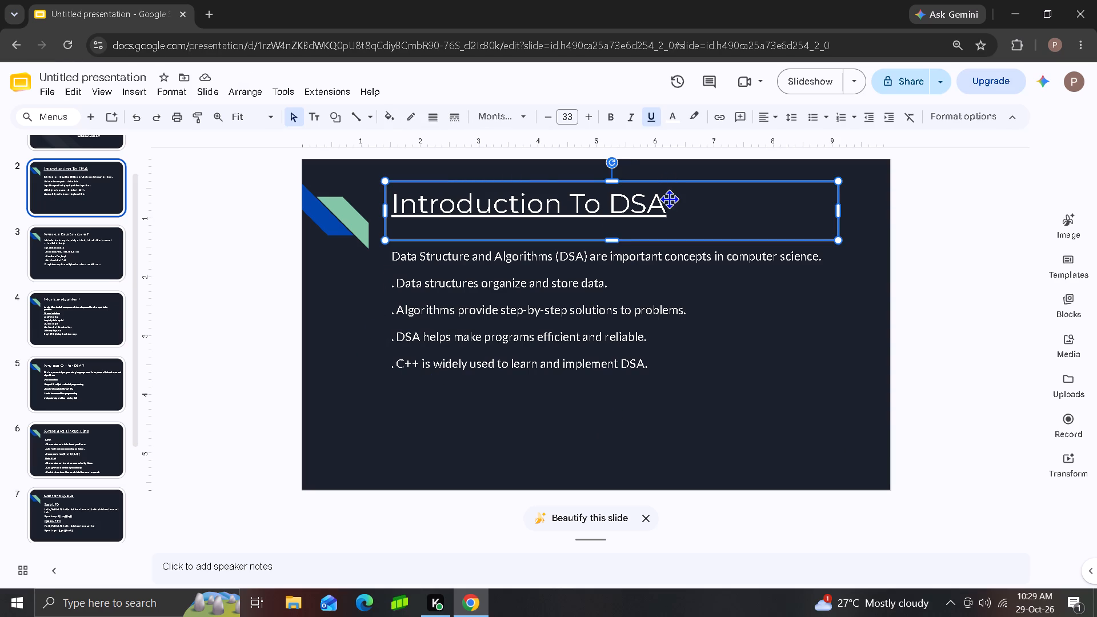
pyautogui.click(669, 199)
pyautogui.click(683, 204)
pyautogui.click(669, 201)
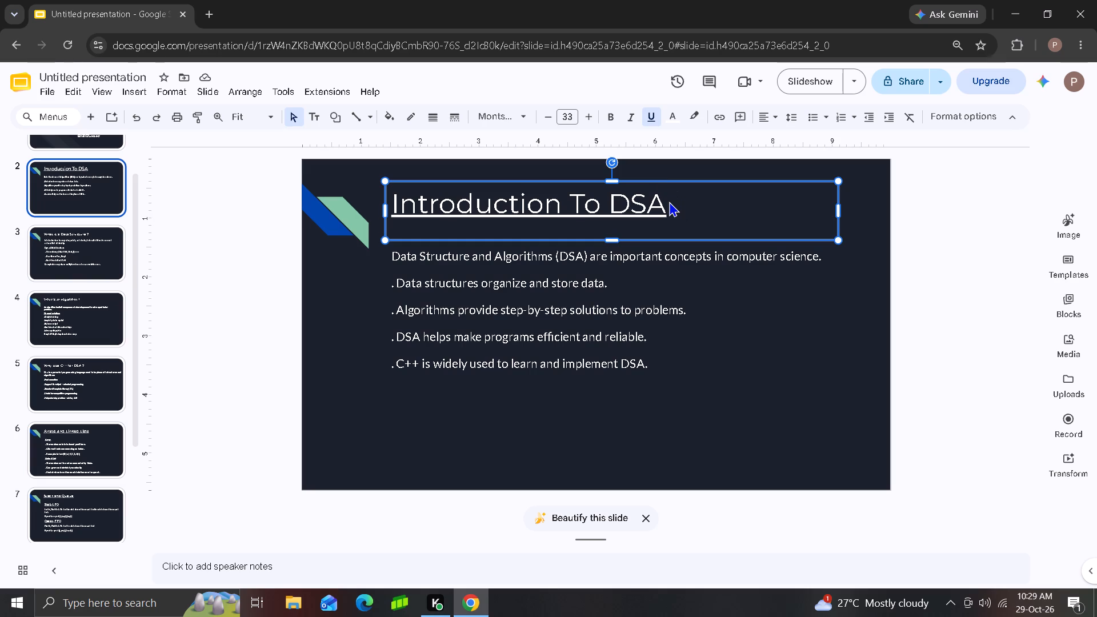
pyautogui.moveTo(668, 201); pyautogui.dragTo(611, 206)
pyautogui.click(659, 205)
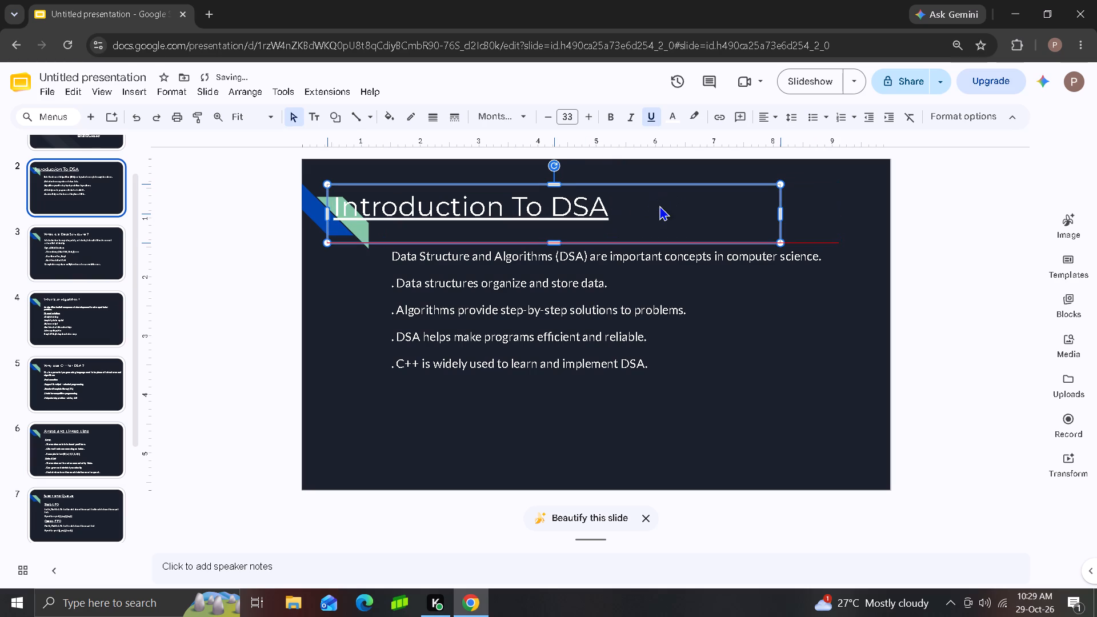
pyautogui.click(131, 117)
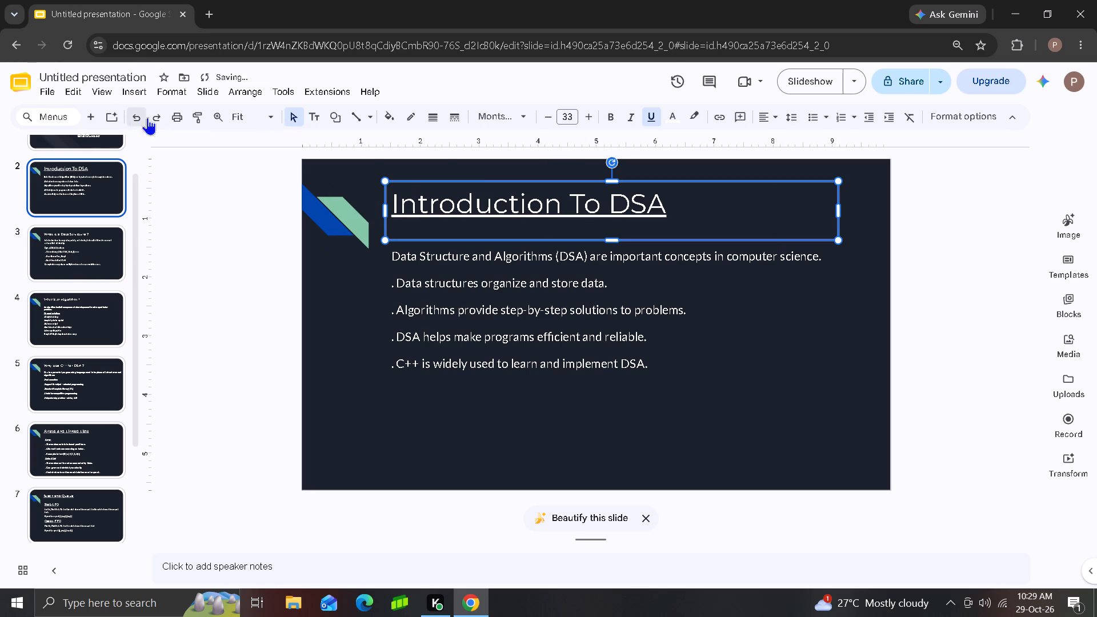
# Check the font size of slide 2's title and compare its look with the title on slide 3.
pyautogui.click(664, 199)
pyautogui.moveTo(664, 199); pyautogui.dragTo(663, 199)
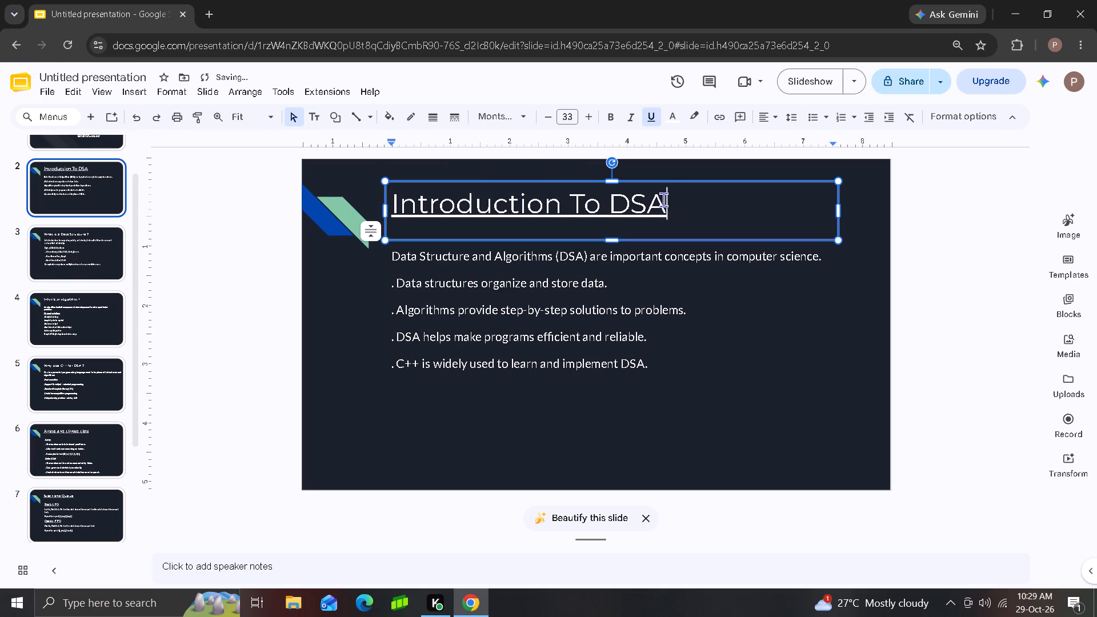
pyautogui.moveTo(663, 199); pyautogui.dragTo(379, 221)
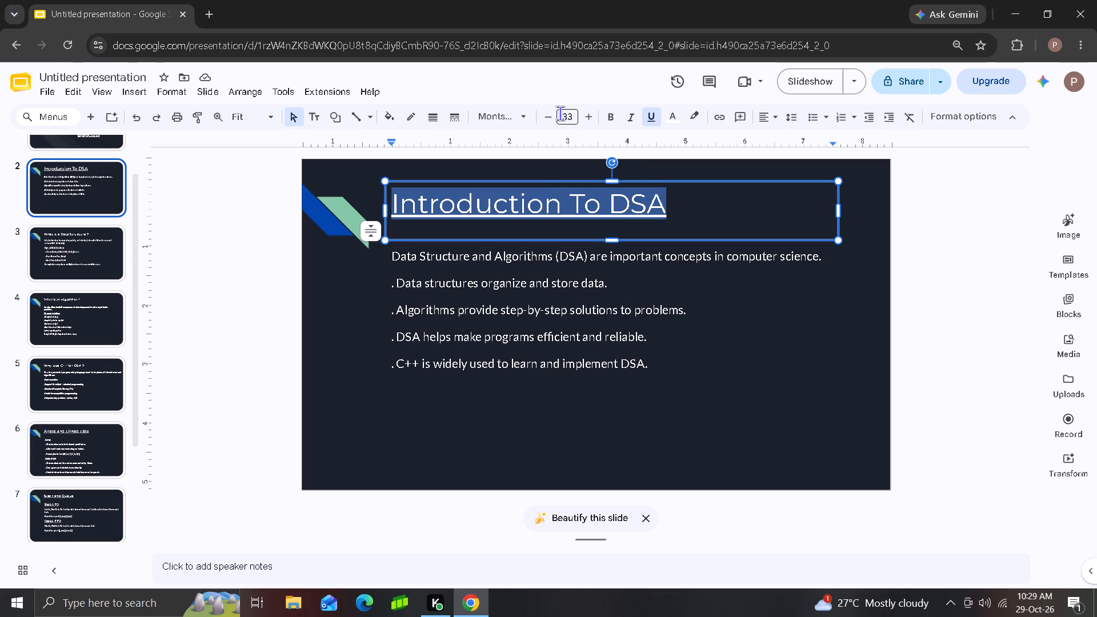
pyautogui.click(236, 376)
pyautogui.scroll(1, 305, 360)
pyautogui.scroll(-5, 305, 360)
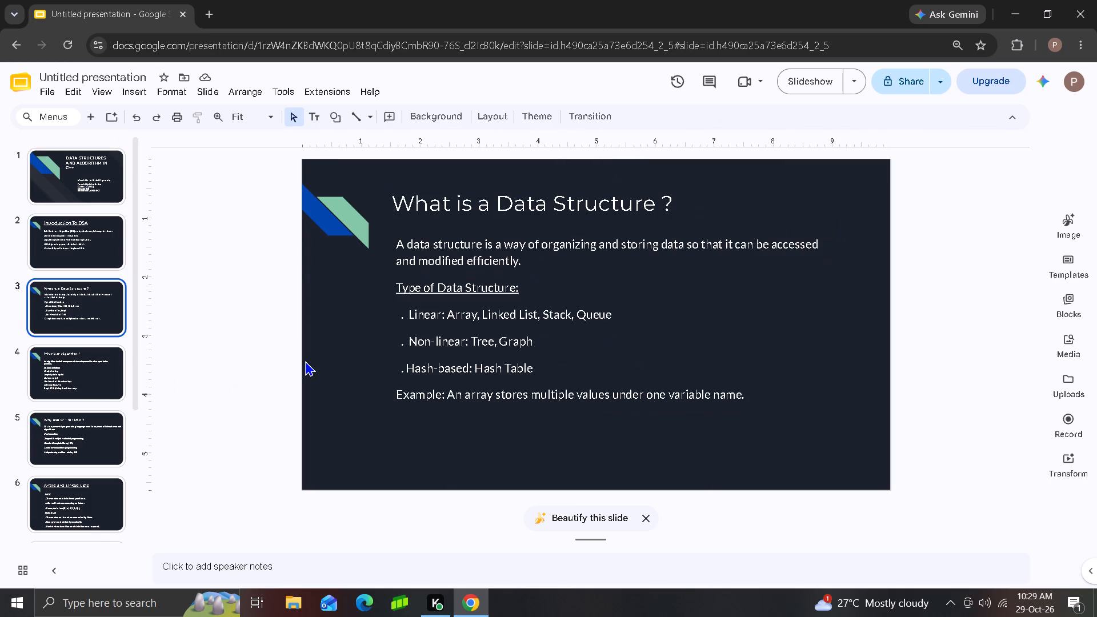
pyautogui.click(305, 360)
pyautogui.scroll(2, 305, 360)
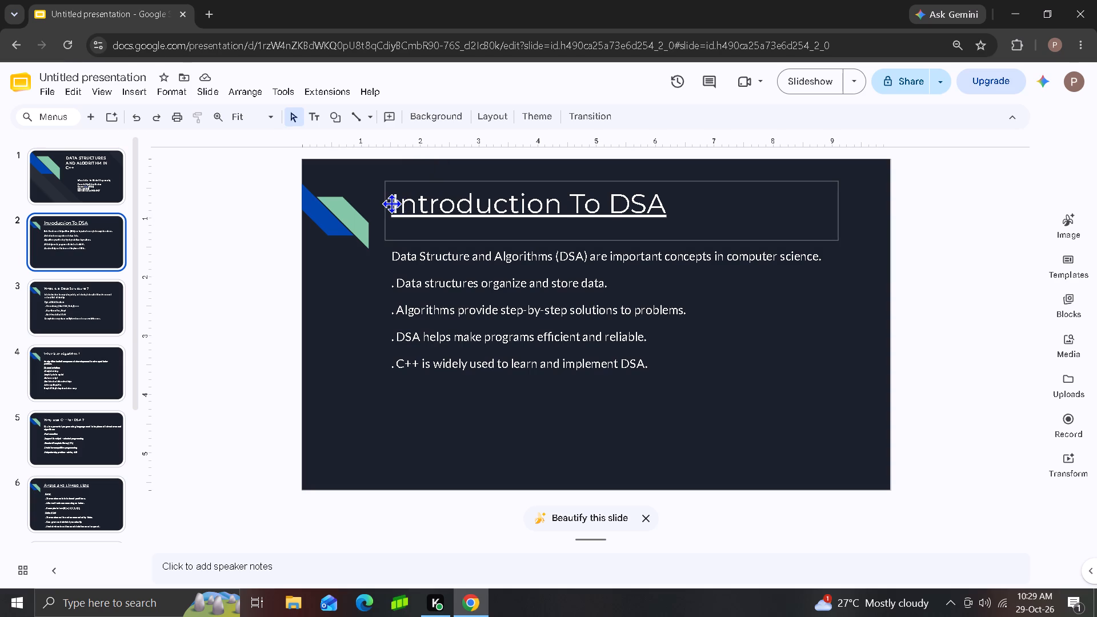
# Set the font size of slide 2's title, "Introduction To DSA", to 30.
pyautogui.click(680, 199)
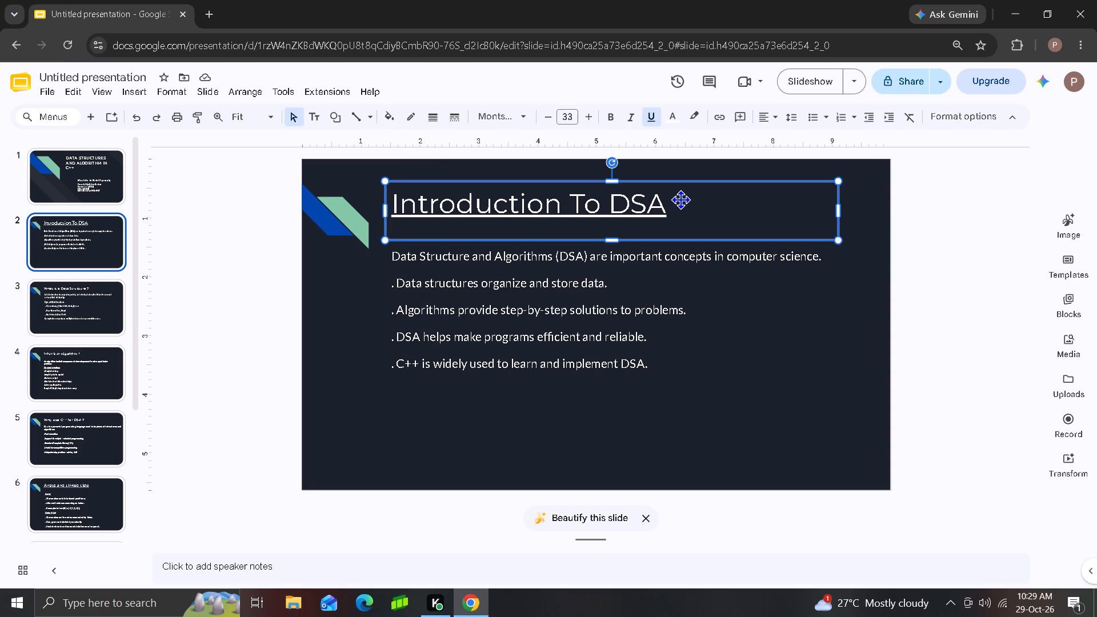
pyautogui.click(672, 207)
pyautogui.click(668, 203)
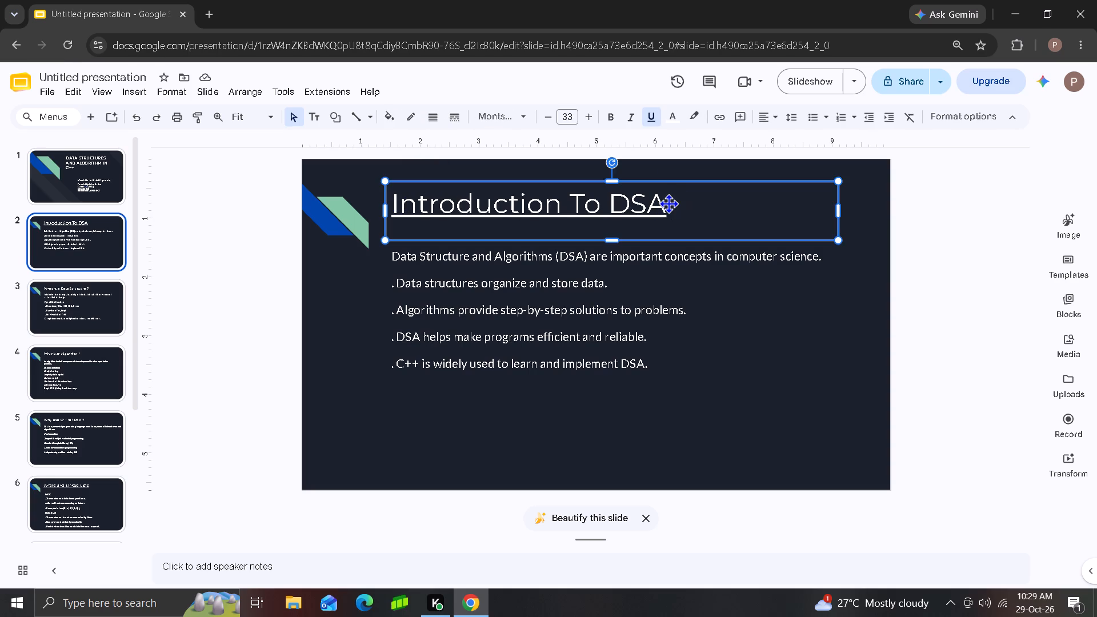
pyautogui.click(668, 197)
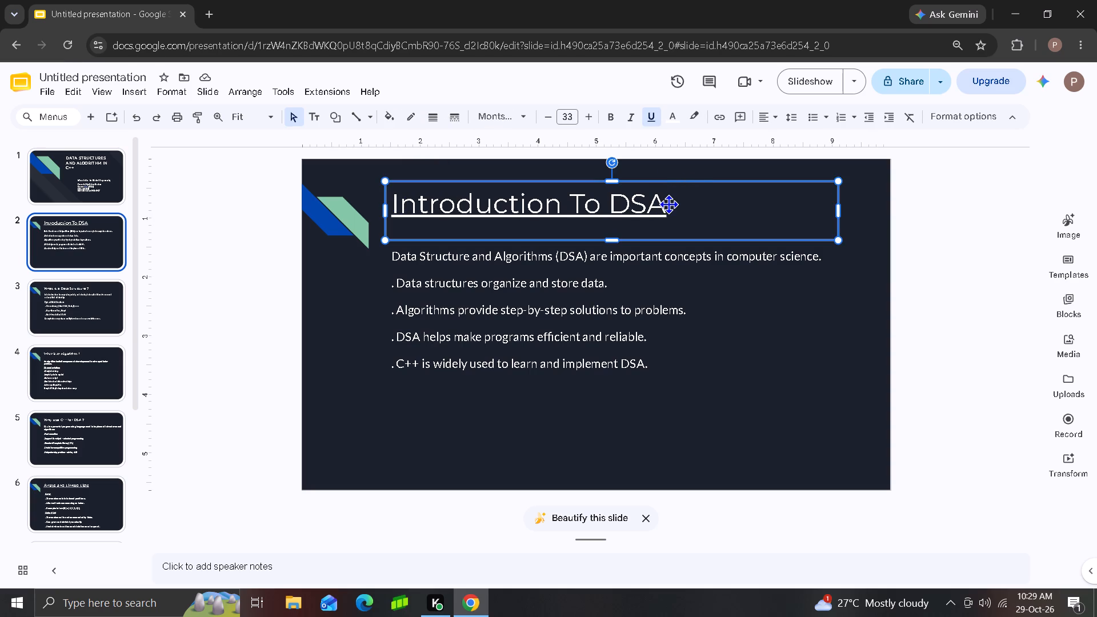
pyautogui.tripleClick(668, 204)
pyautogui.moveTo(668, 204); pyautogui.dragTo(439, 221)
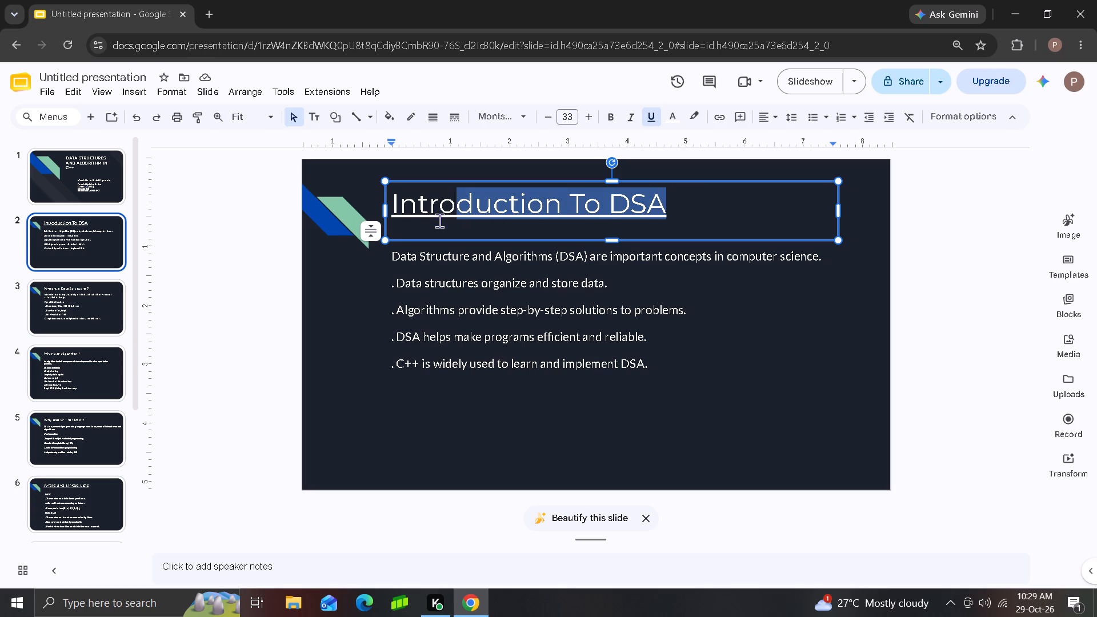
pyautogui.moveTo(439, 221); pyautogui.dragTo(385, 218)
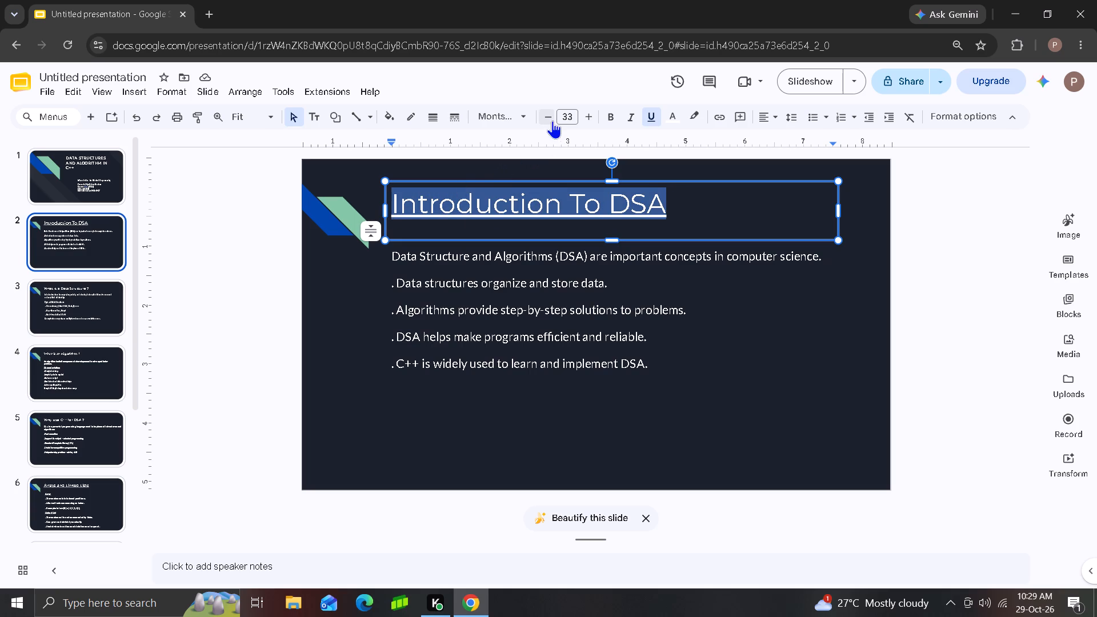
pyautogui.click(552, 119)
pyautogui.tripleClick(552, 119)
pyautogui.tripleClick(552, 119)
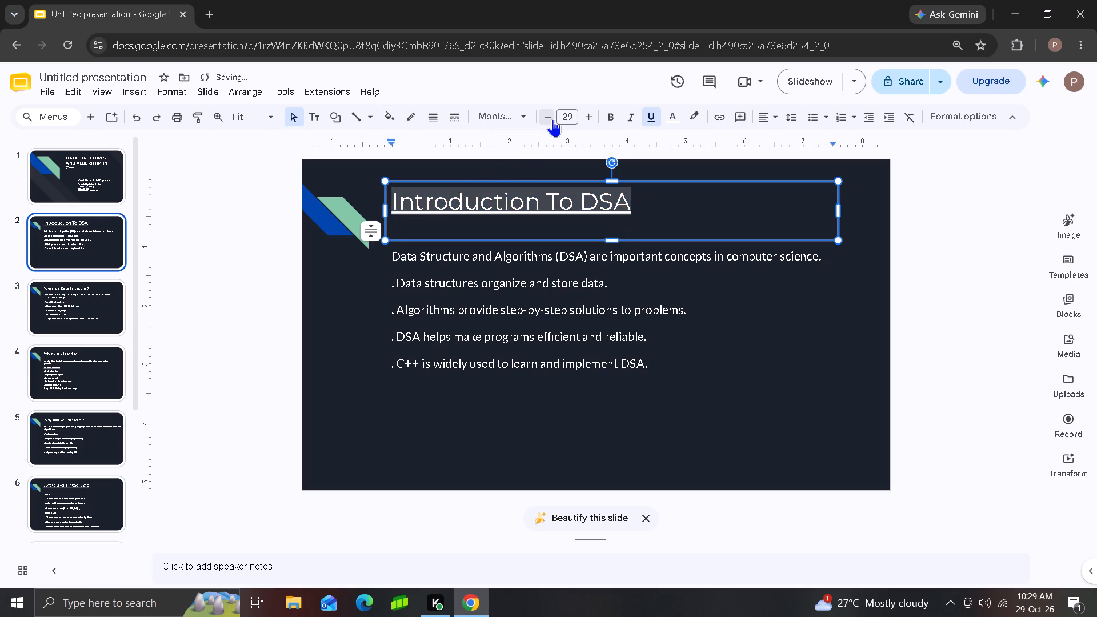
pyautogui.tripleClick(552, 119)
pyautogui.tripleClick(552, 119)
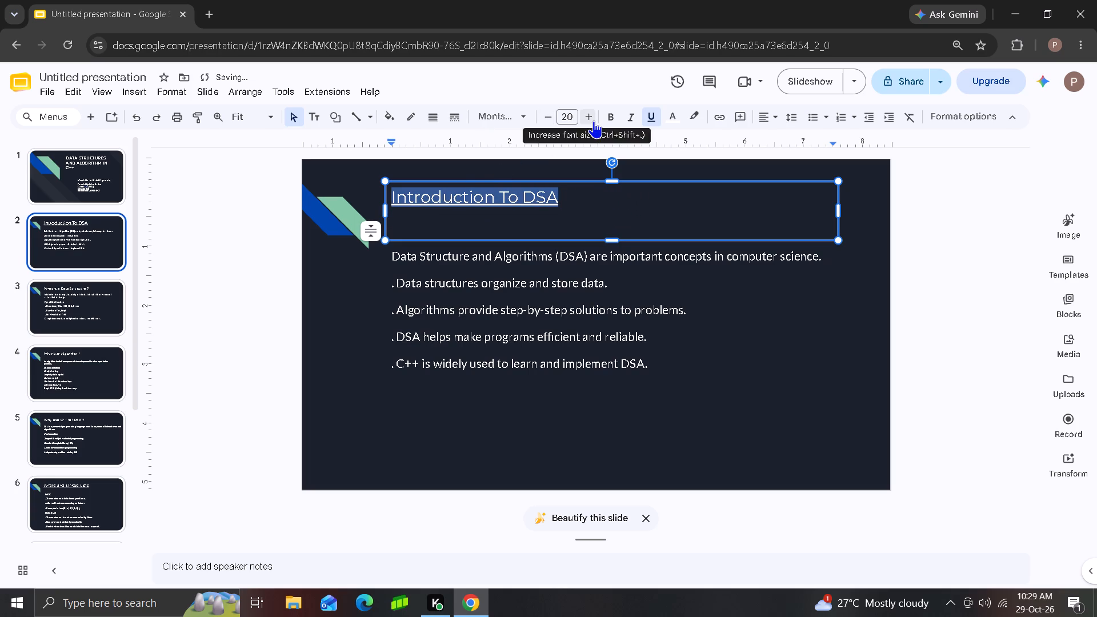
pyautogui.tripleClick(594, 121)
pyautogui.tripleClick(594, 121)
pyautogui.click(594, 121)
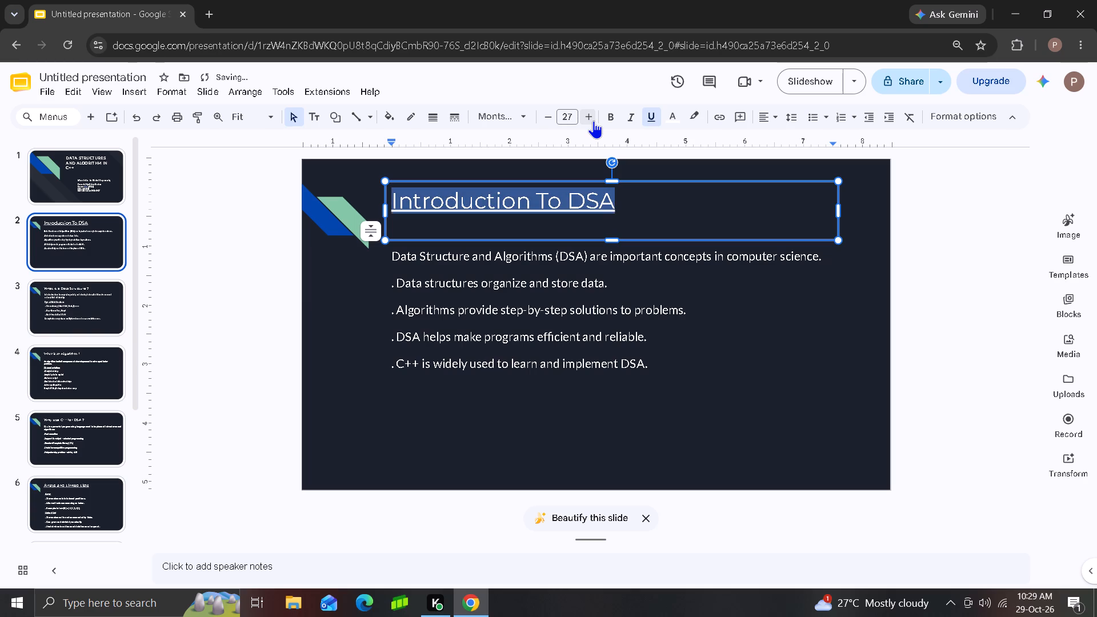
pyautogui.click(594, 121)
pyautogui.click(594, 121)
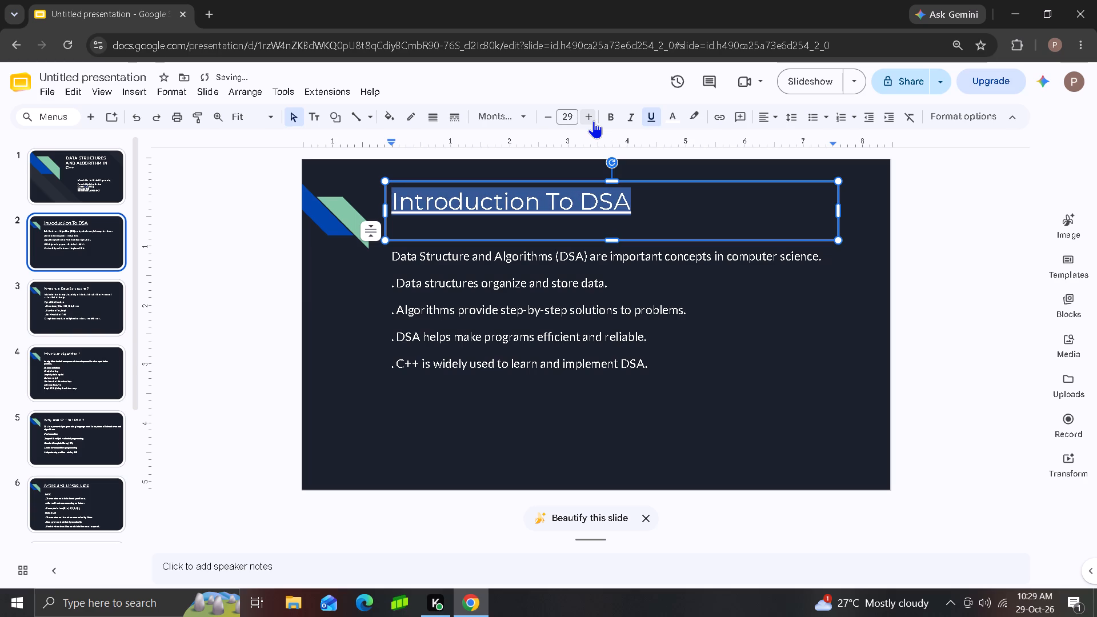
pyautogui.click(594, 121)
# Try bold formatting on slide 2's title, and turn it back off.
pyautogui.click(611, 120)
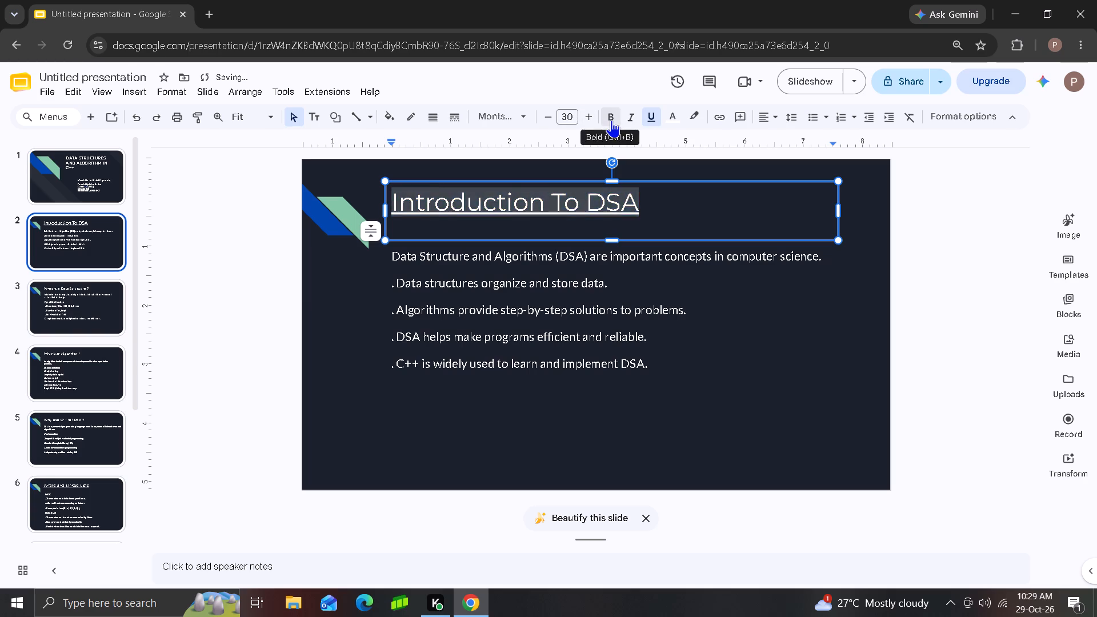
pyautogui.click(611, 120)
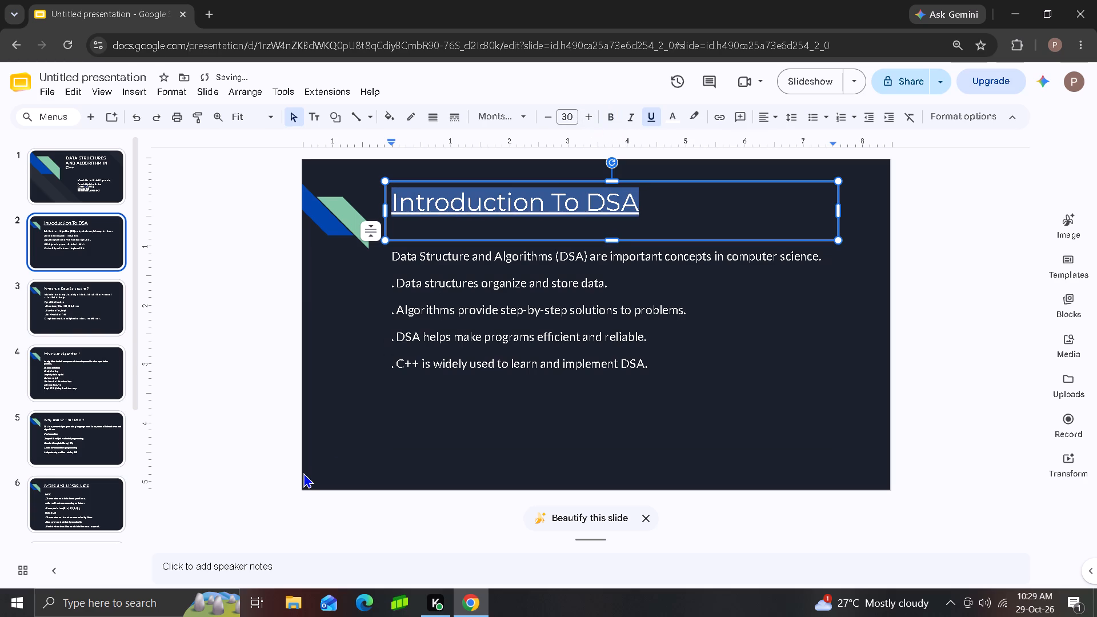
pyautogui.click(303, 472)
# Review the slides from slide 2 through the empty slide 9, comparing their titles, subheadings and body text.
pyautogui.scroll(-1, 348, 448)
pyautogui.scroll(1, 348, 448)
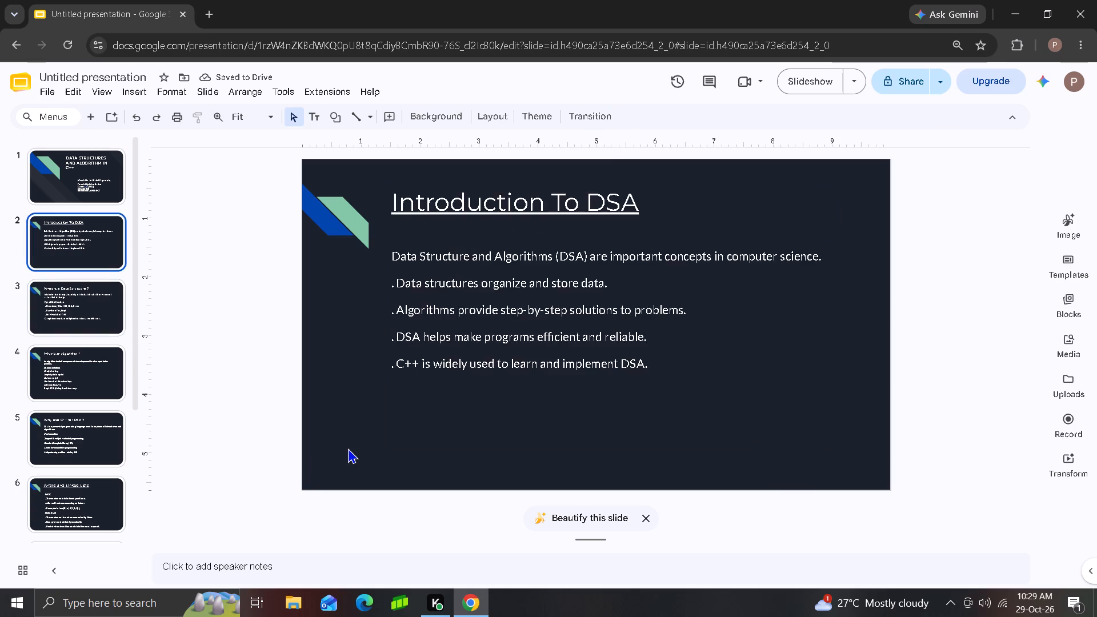
pyautogui.scroll(-3, 348, 448)
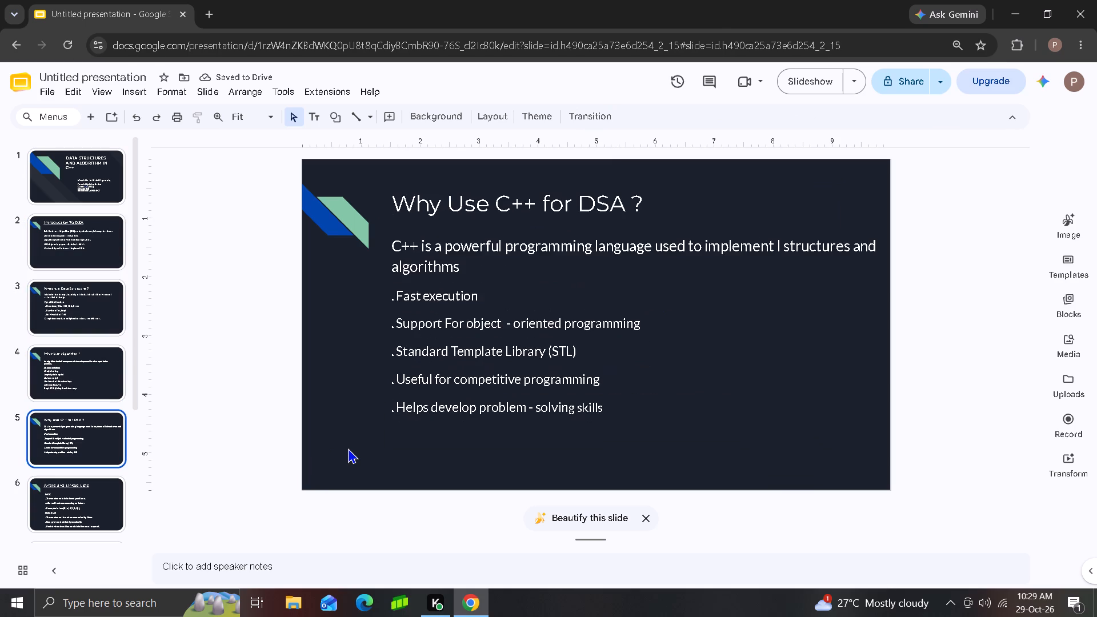
pyautogui.scroll(-3, 348, 448)
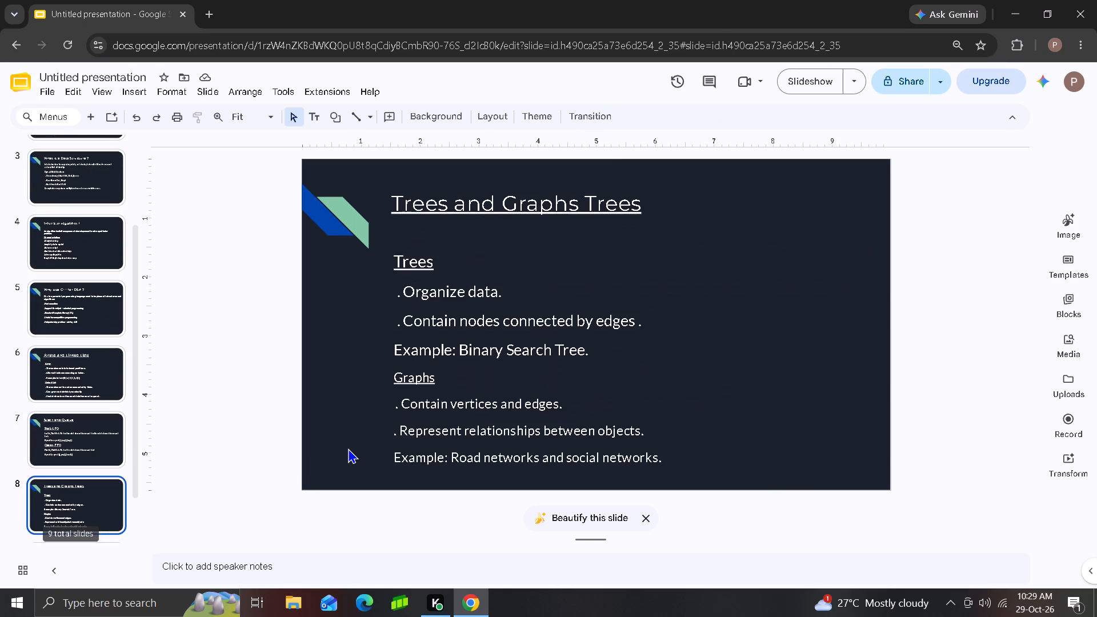
pyautogui.scroll(-2, 348, 448)
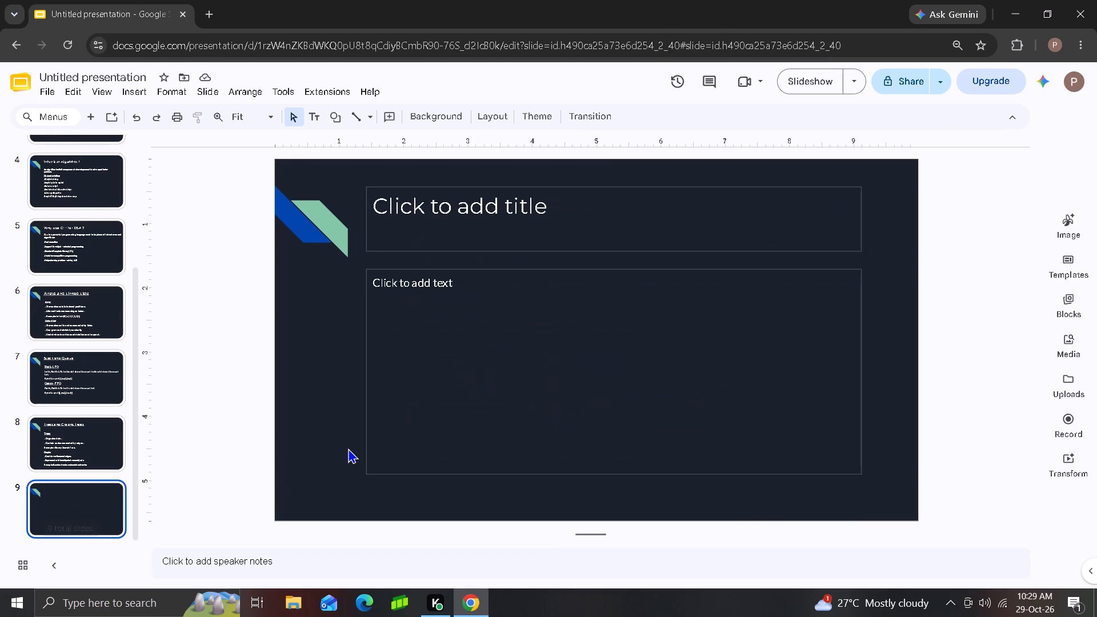
pyautogui.scroll(-1, 348, 448)
pyautogui.scroll(1, 499, 315)
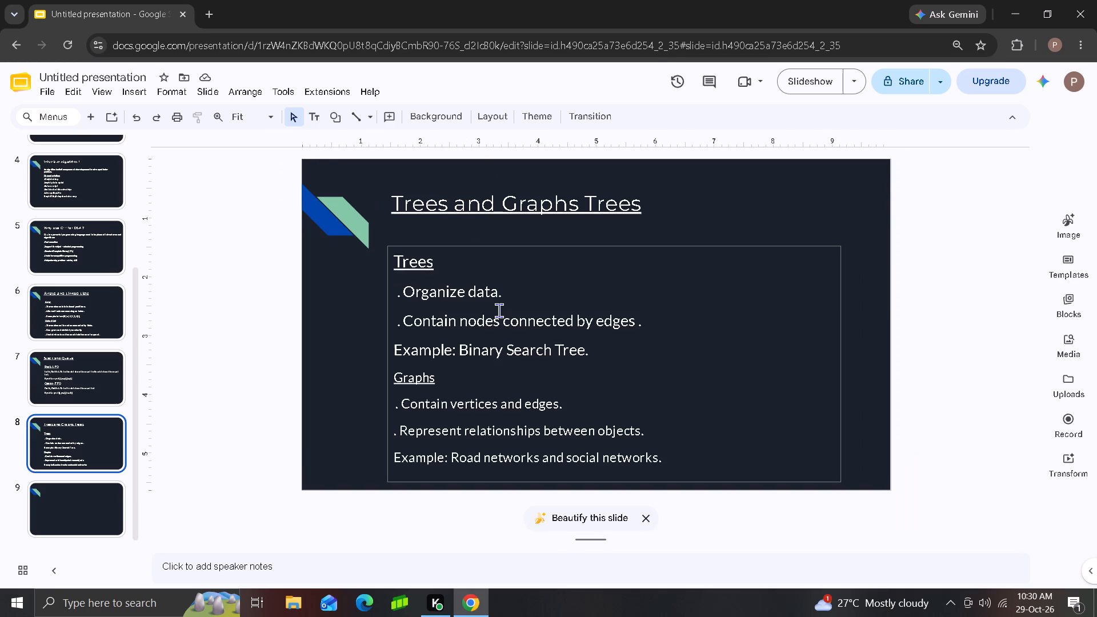
pyautogui.scroll(-1, 429, 294)
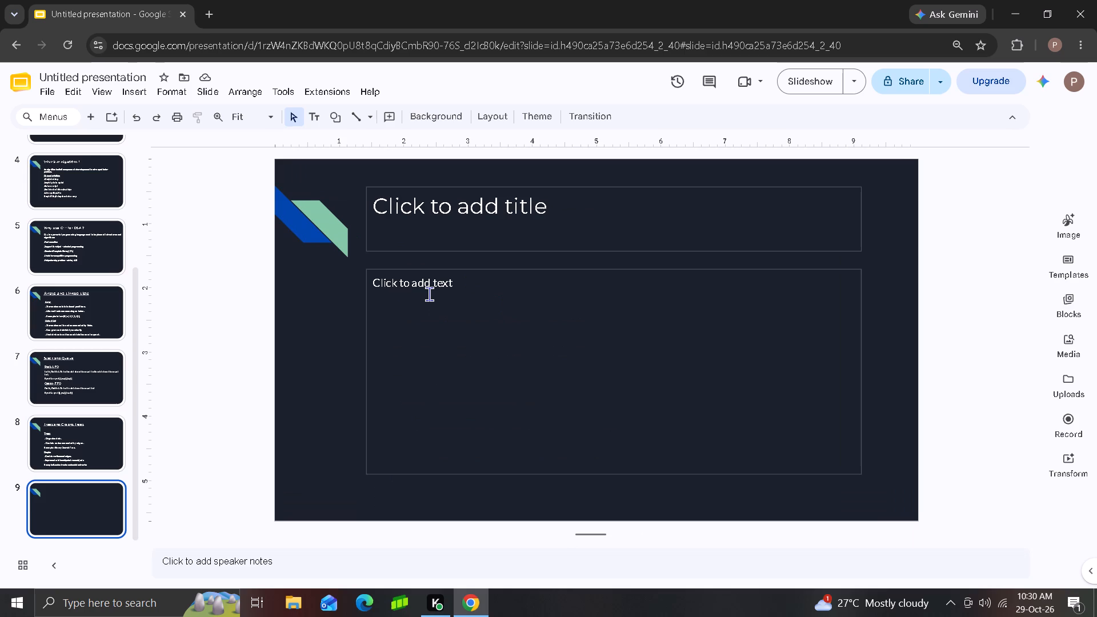
pyautogui.scroll(-1, 429, 294)
pyautogui.scroll(1, 429, 294)
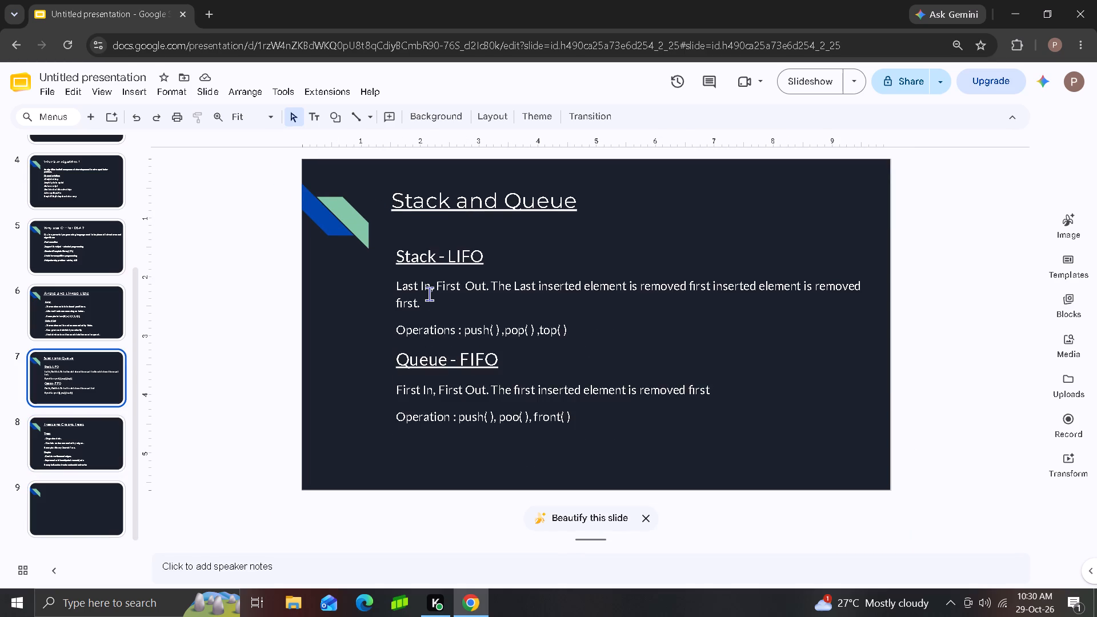
pyautogui.scroll(1, 429, 294)
pyautogui.scroll(-4, 429, 294)
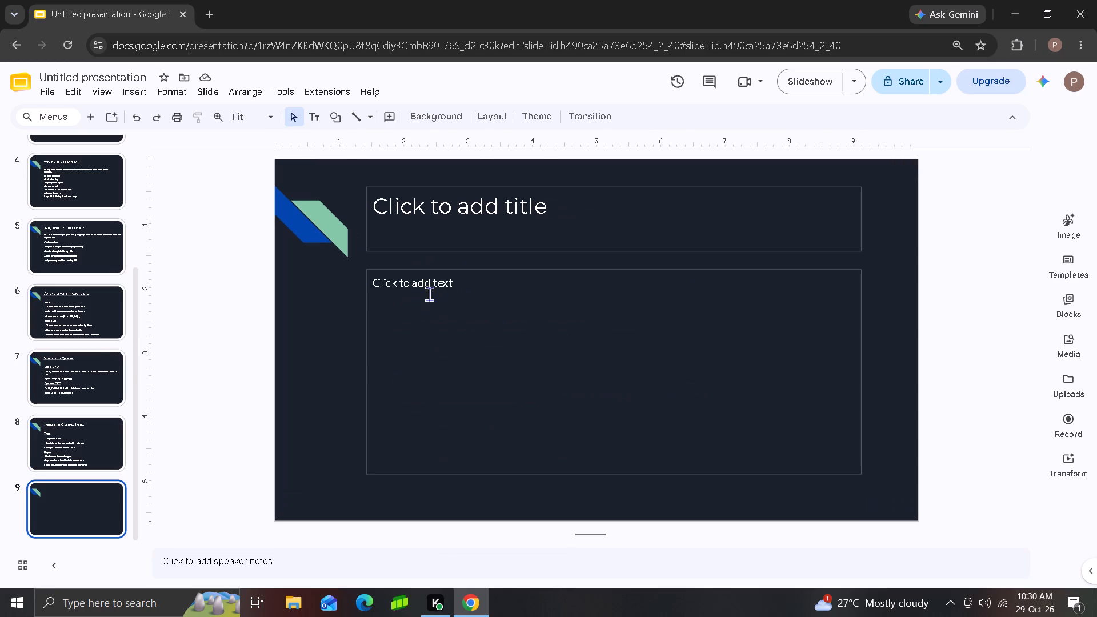
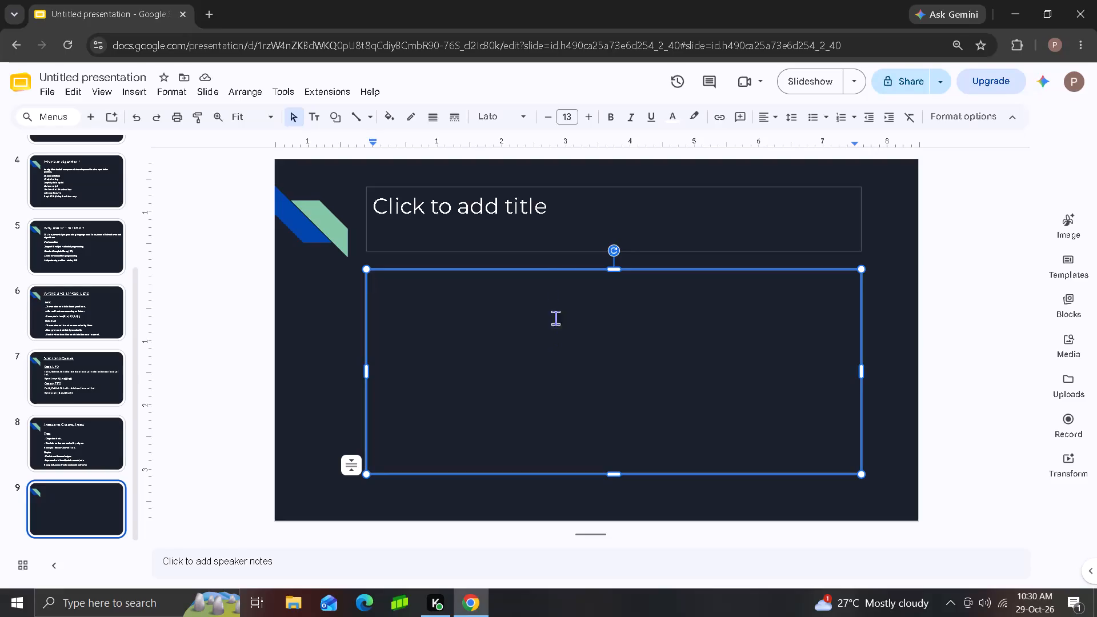
# Enter "Searching Algorithms" as the title of slide 9.
pyautogui.click(494, 216)
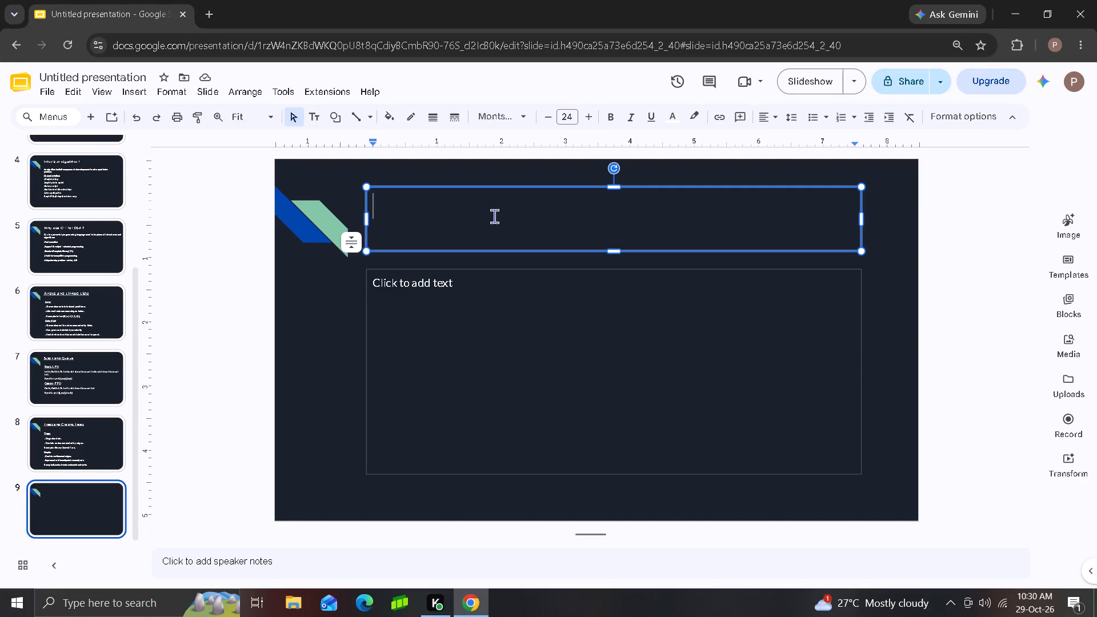
pyautogui.write('SEarching')
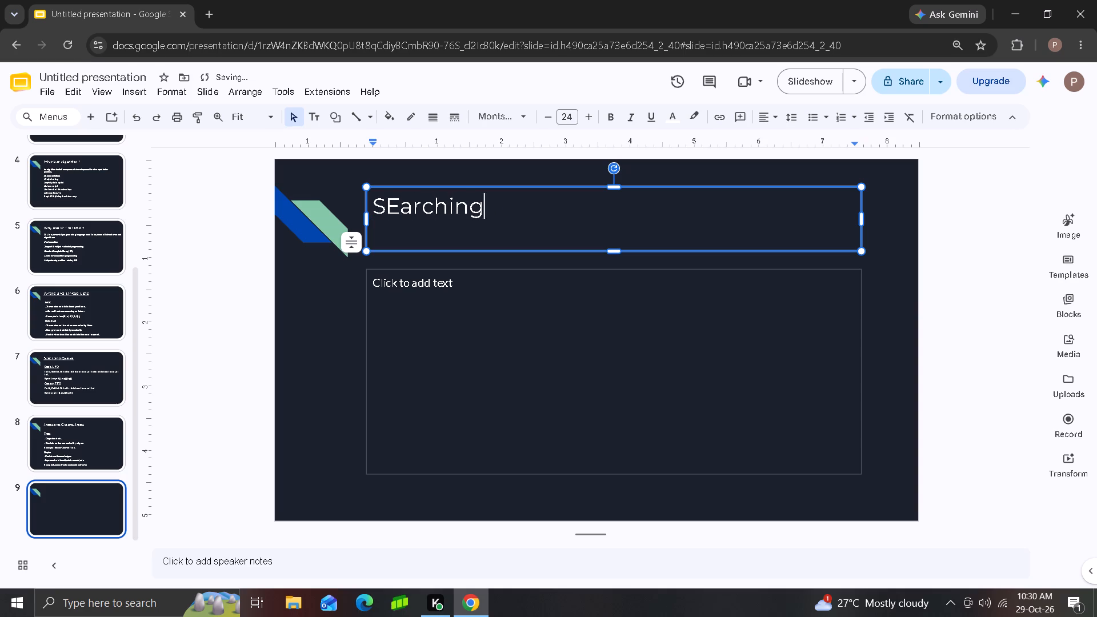
pyautogui.press('space')
pyautogui.press('BackSpace')
pyautogui.press('BackSpace')
pyautogui.press('BackSpace')
pyautogui.press('BackSpace')
pyautogui.press('BackSpace')
pyautogui.press('BackSpace')
pyautogui.press('BackSpace')
pyautogui.press('BackSpace')
pyautogui.press('BackSpace')
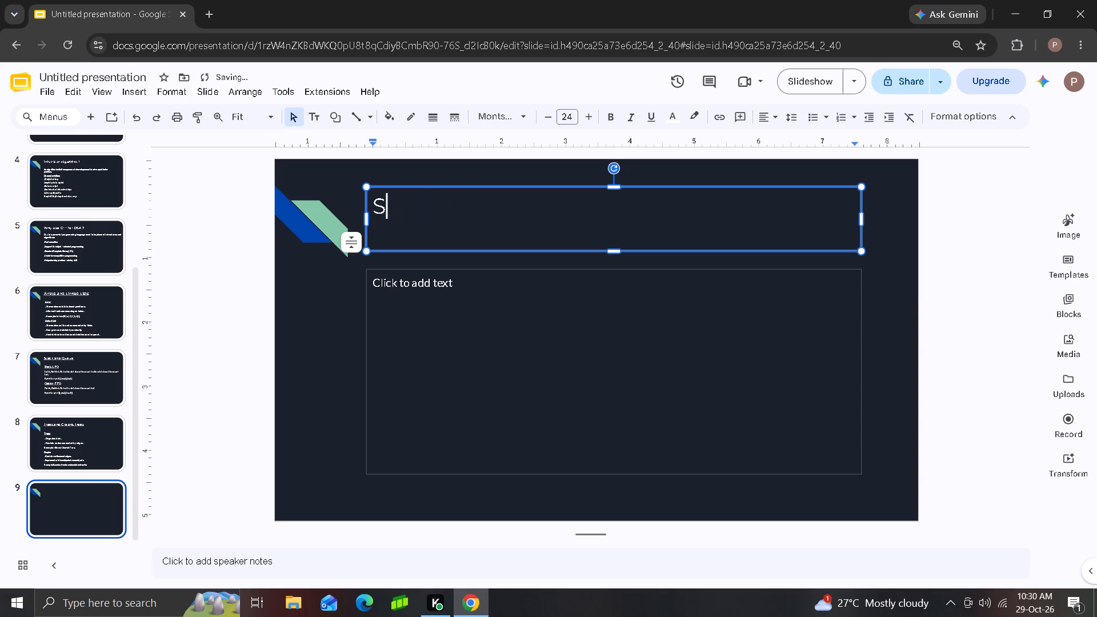
pyautogui.hotkey('shift', 'e')
pyautogui.press('BackSpace')
pyautogui.press('e')
pyautogui.write('arching')
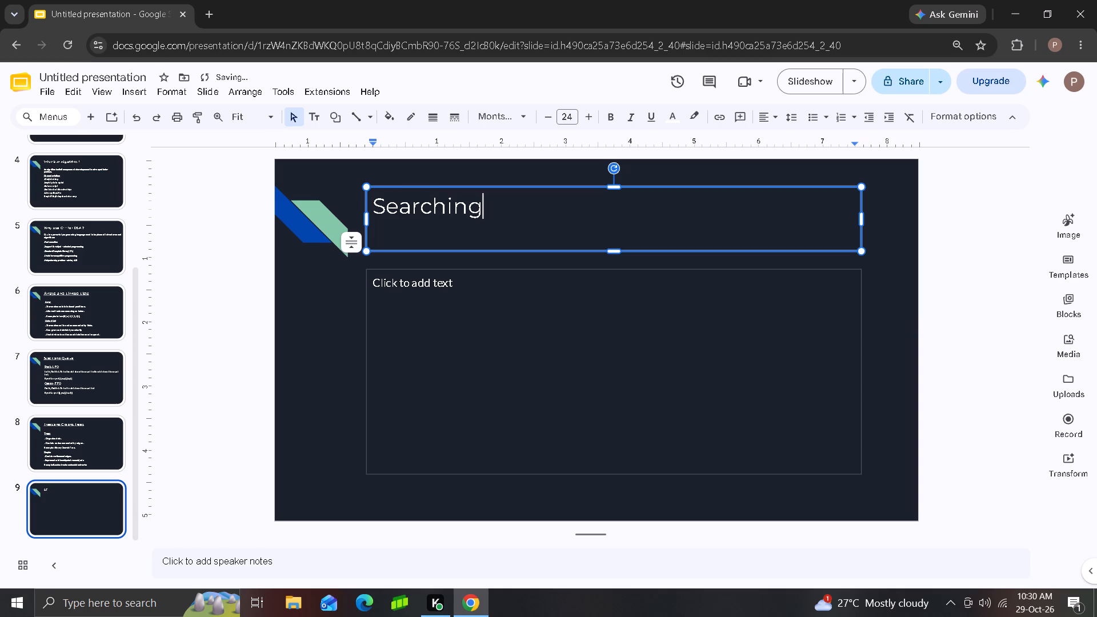
pyautogui.press('space')
pyautogui.write('Al')
pyautogui.write('gorithm')
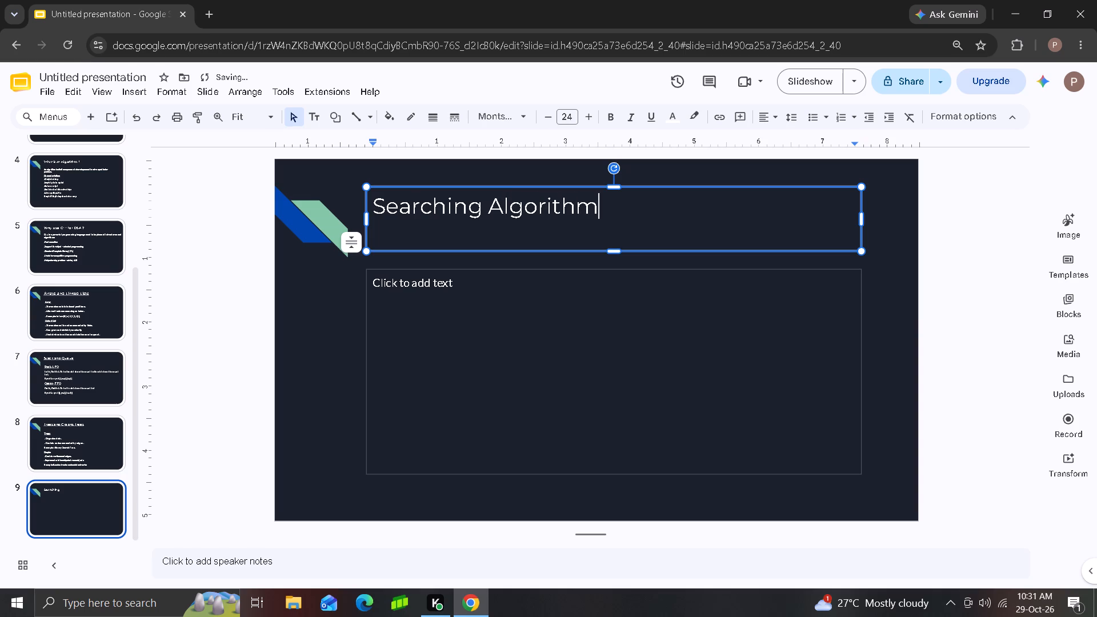
pyautogui.press('s')
# Move slide 9's empty body text box up slightly, closer to the title.
pyautogui.click(413, 306)
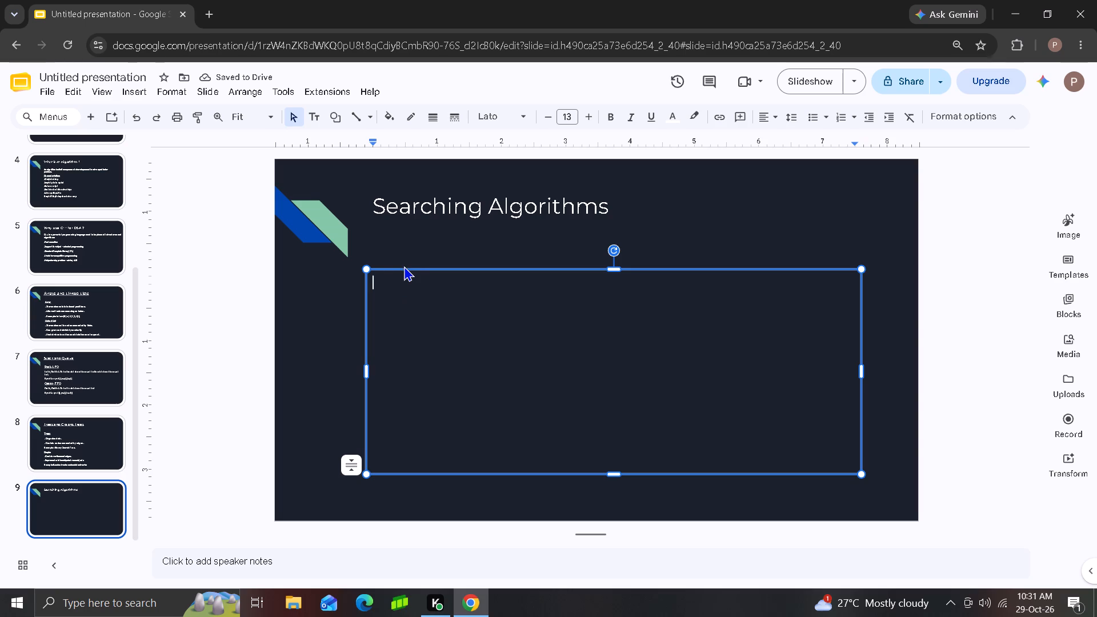
pyautogui.moveTo(407, 267); pyautogui.dragTo(406, 245)
pyautogui.click(435, 296)
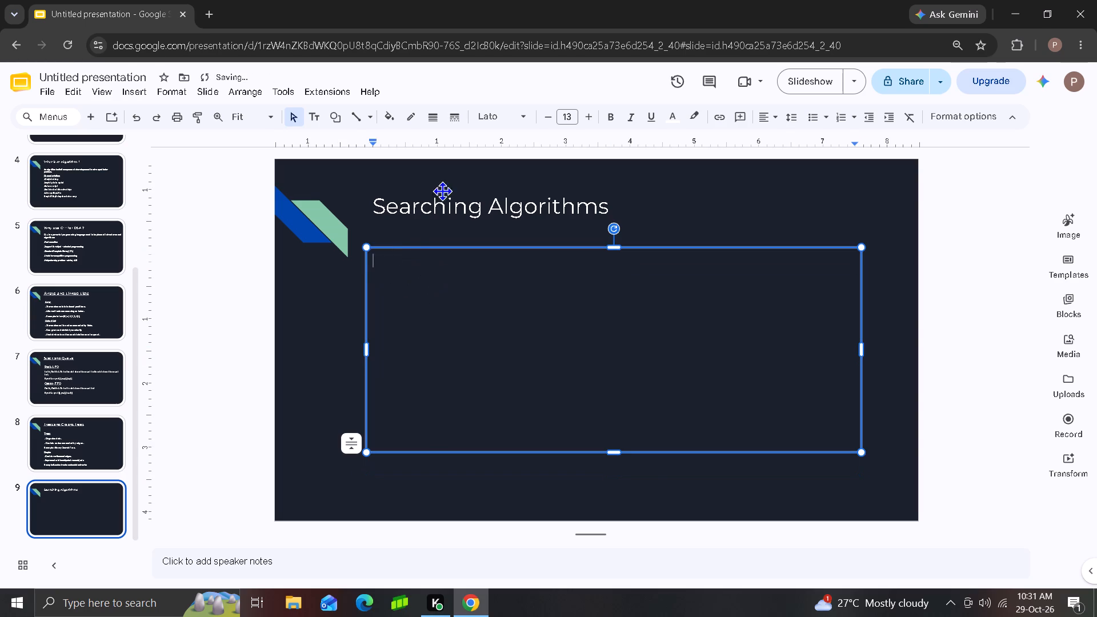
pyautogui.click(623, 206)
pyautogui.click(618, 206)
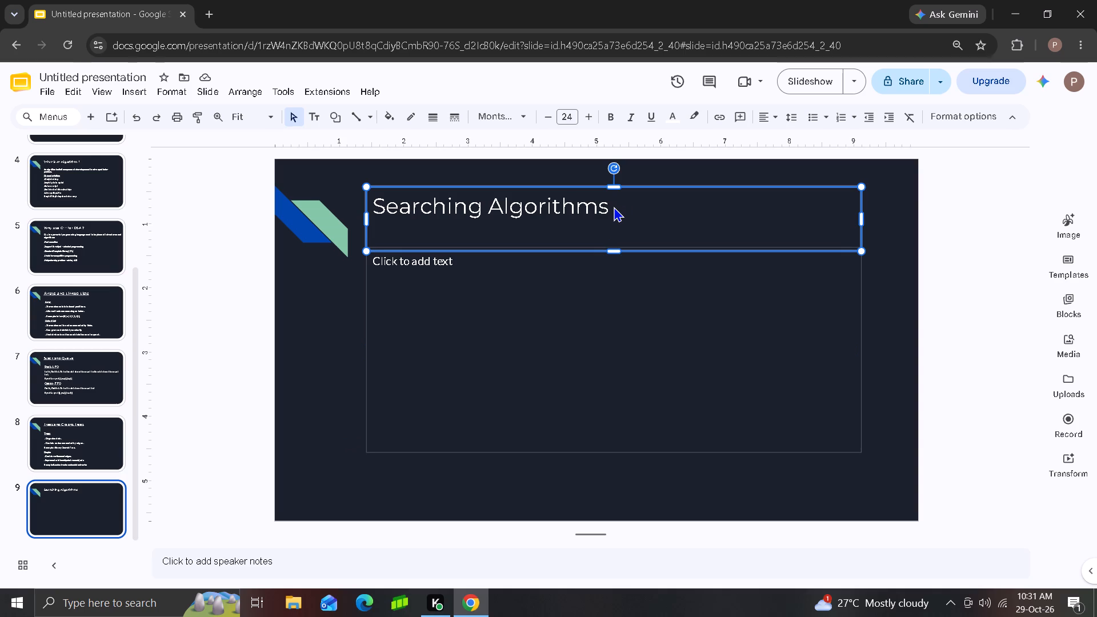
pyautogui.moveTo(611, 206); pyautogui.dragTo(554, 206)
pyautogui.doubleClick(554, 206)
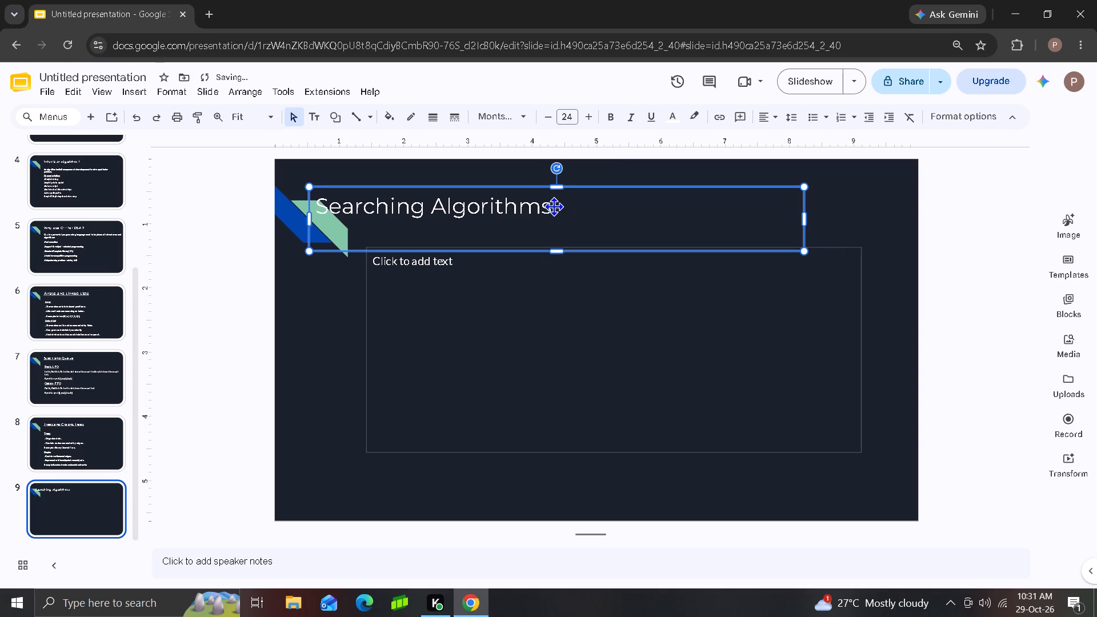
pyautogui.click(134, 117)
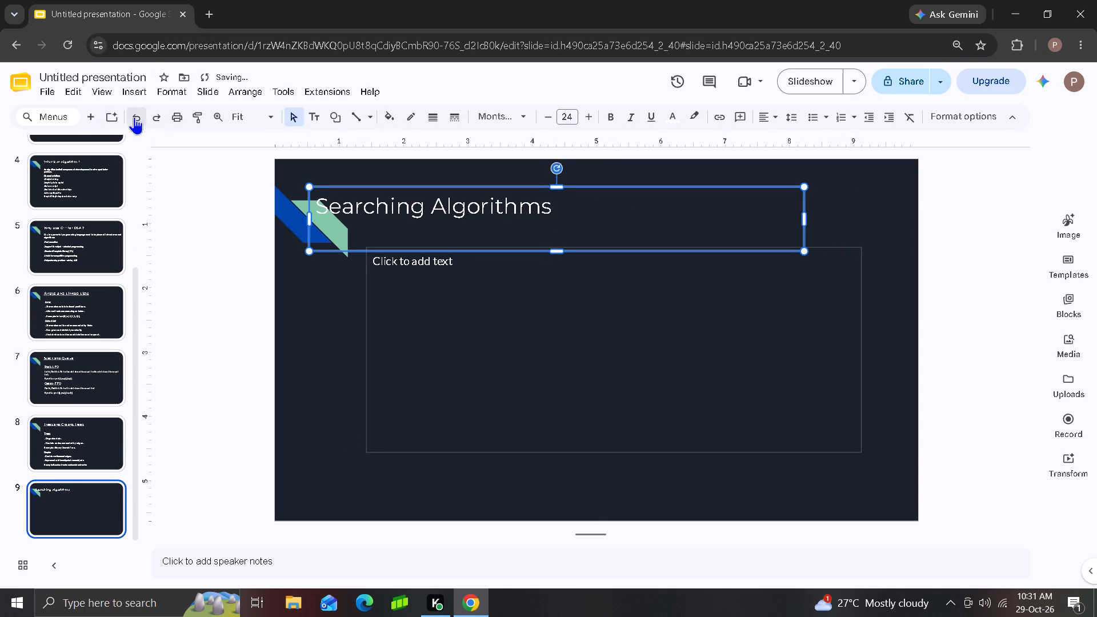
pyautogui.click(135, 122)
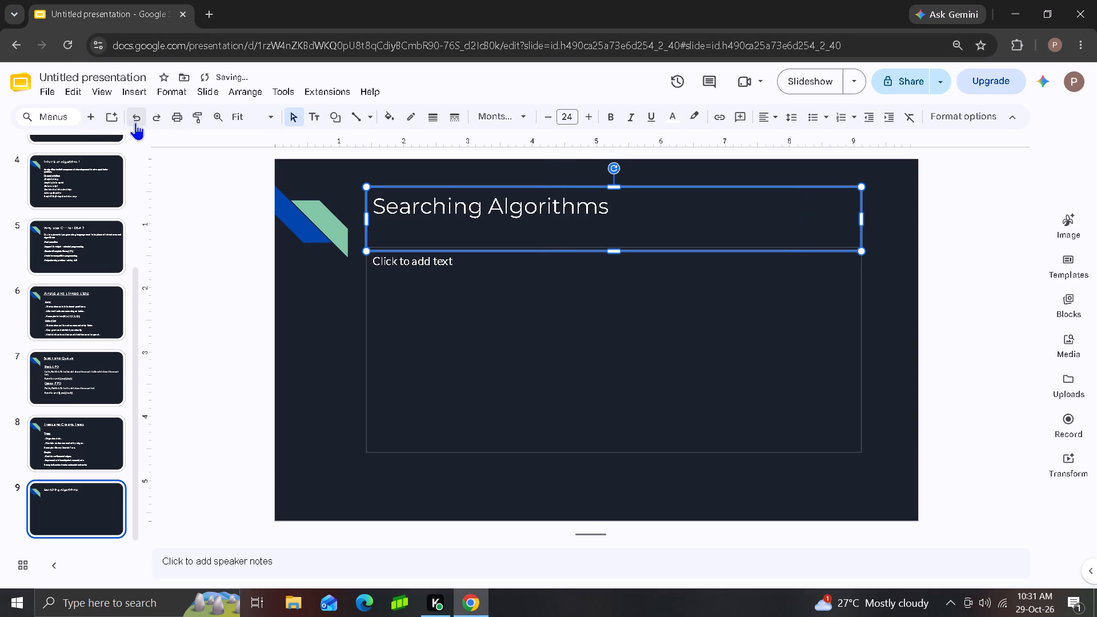
# Underline the whole "Searching Algorithms" title on slide 9.
pyautogui.click(619, 209)
pyautogui.click(593, 209)
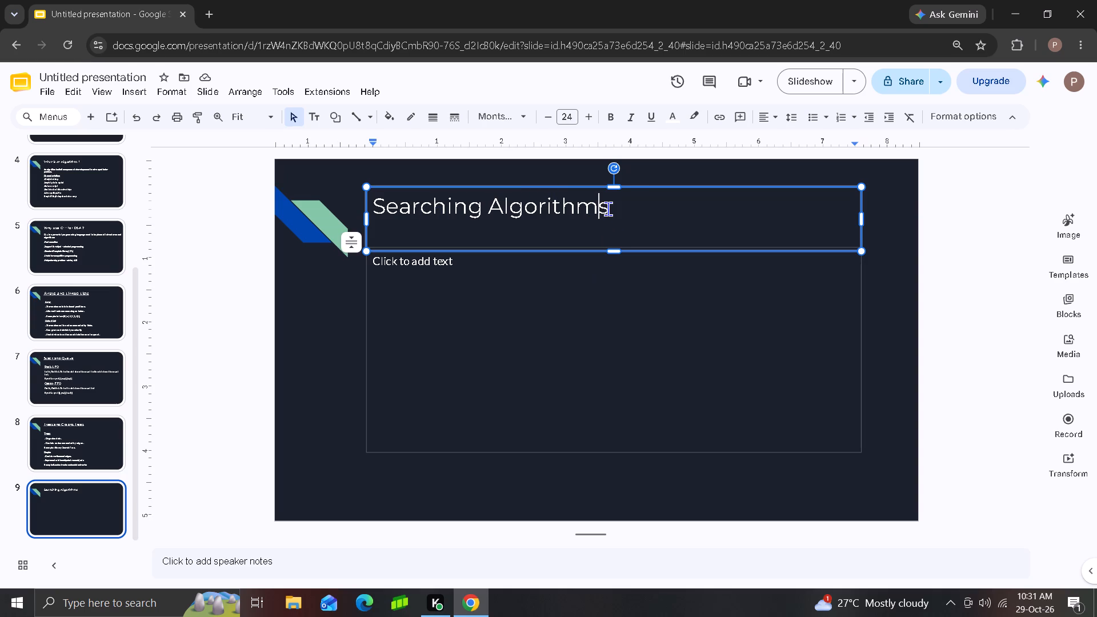
pyautogui.click(608, 209)
pyautogui.moveTo(608, 209); pyautogui.dragTo(416, 209)
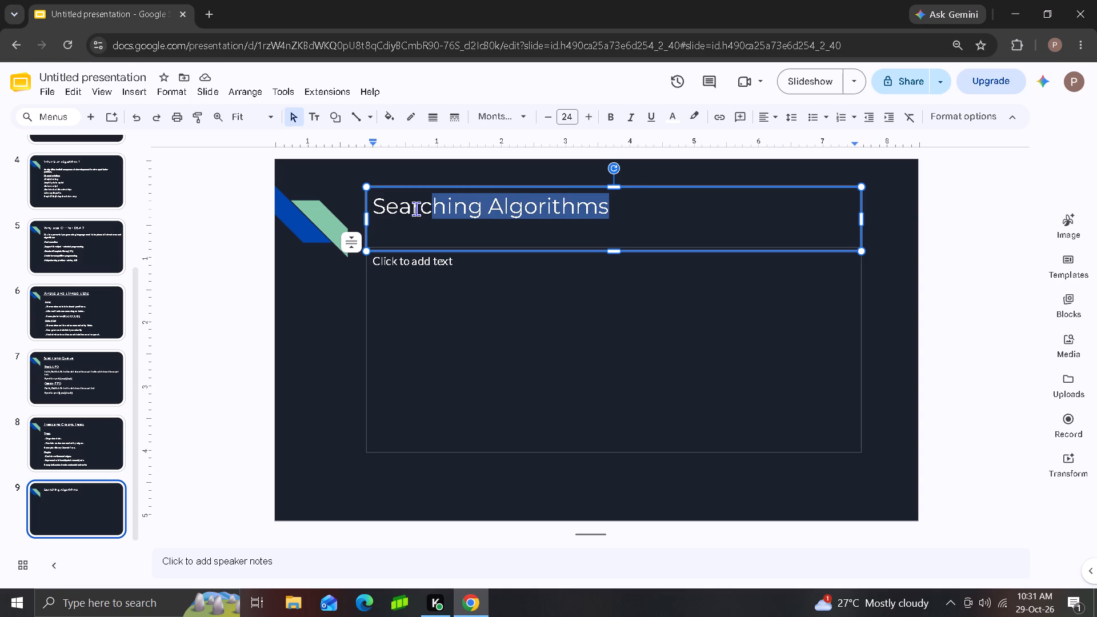
pyautogui.moveTo(416, 209); pyautogui.dragTo(367, 209)
pyautogui.hotkey('ctrl', 'u')
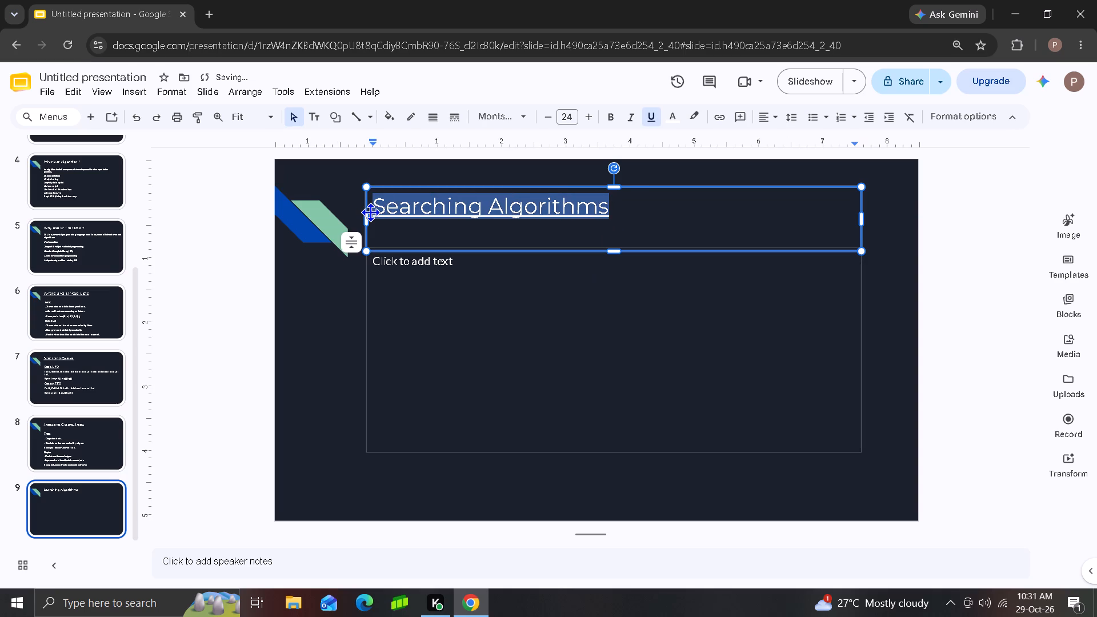
# Enter "Searching is the process of finding a particular element in a collection." as the opening body line of slide 9.
pyautogui.click(466, 352)
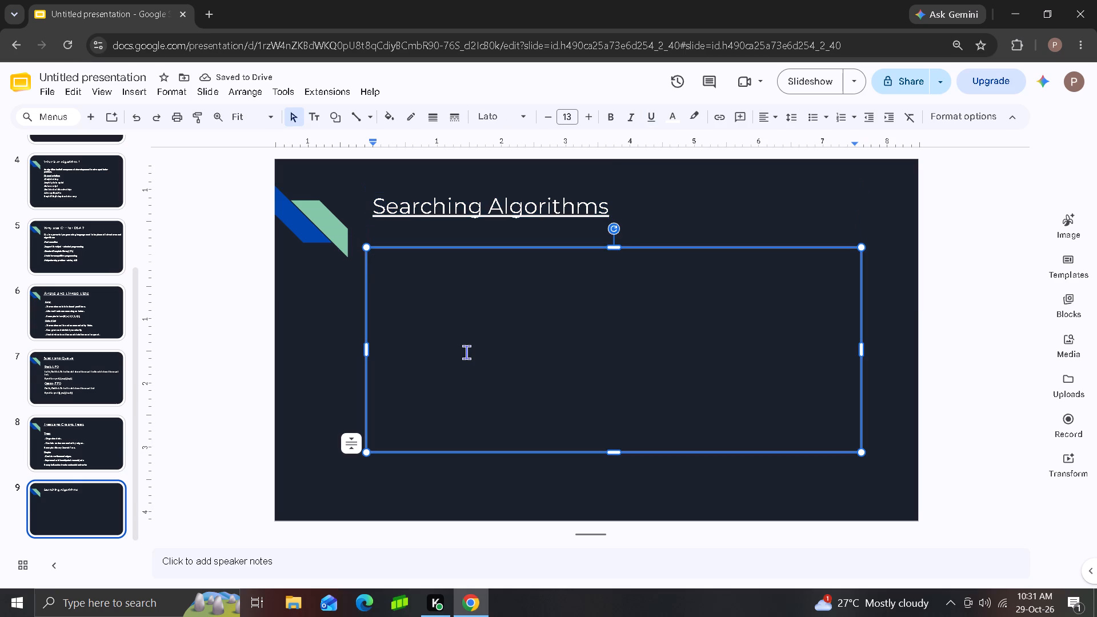
pyautogui.click(433, 282)
pyautogui.click(418, 267)
pyautogui.write('SE')
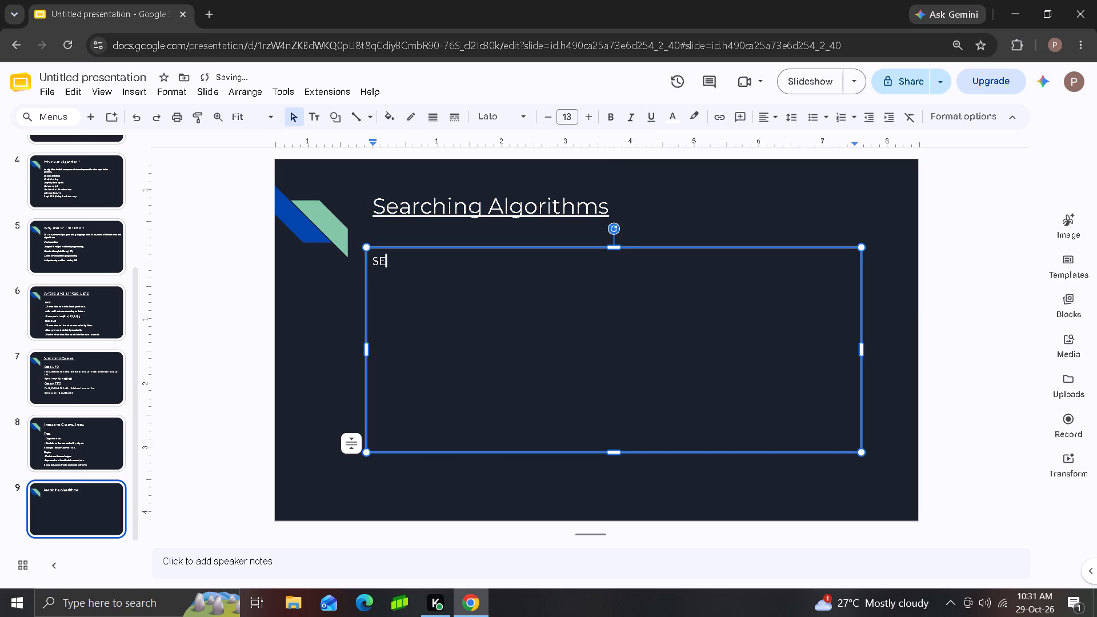
pyautogui.press('BackSpace')
pyautogui.hotkey('shift', 'e')
pyautogui.press('BackSpace')
pyautogui.press('e')
pyautogui.scroll(3, 418, 267)
pyautogui.scroll(-3, 418, 267)
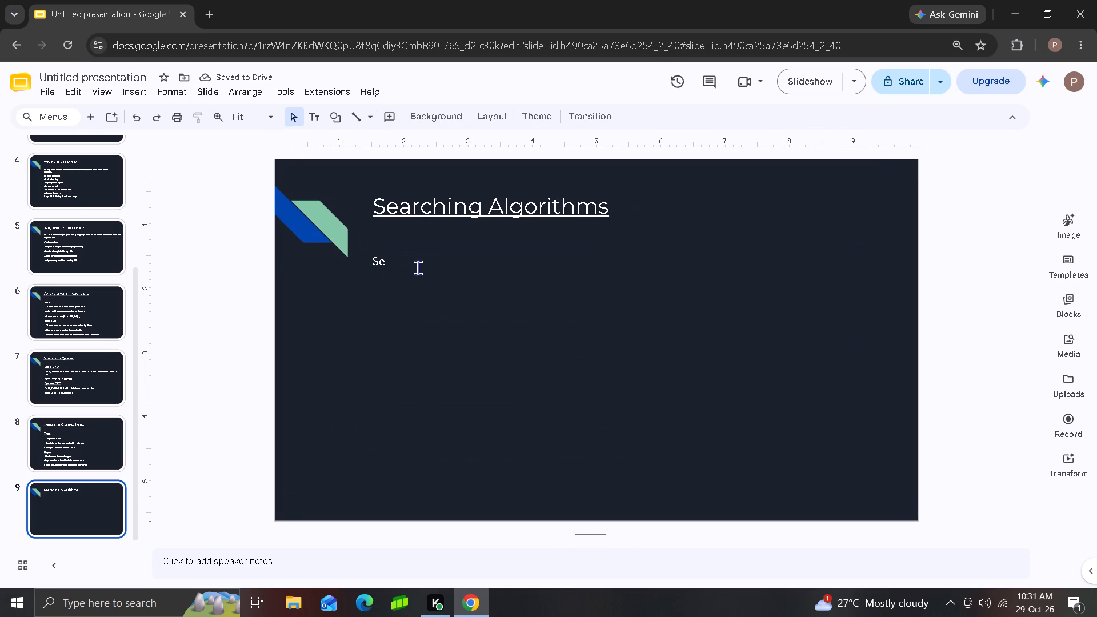
pyautogui.click(418, 267)
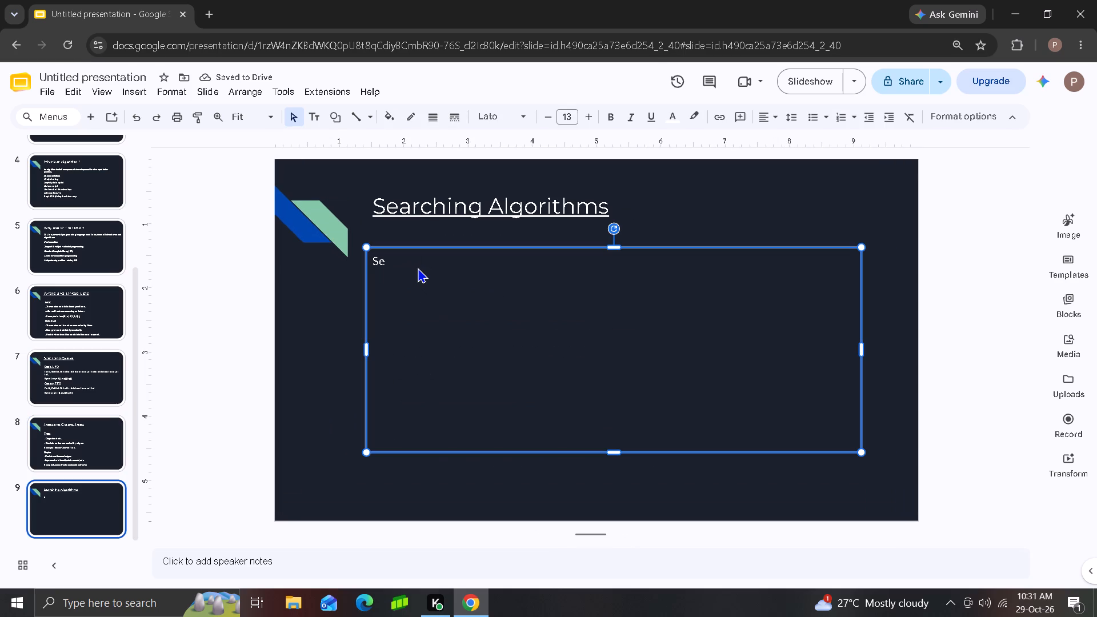
pyautogui.write('arch')
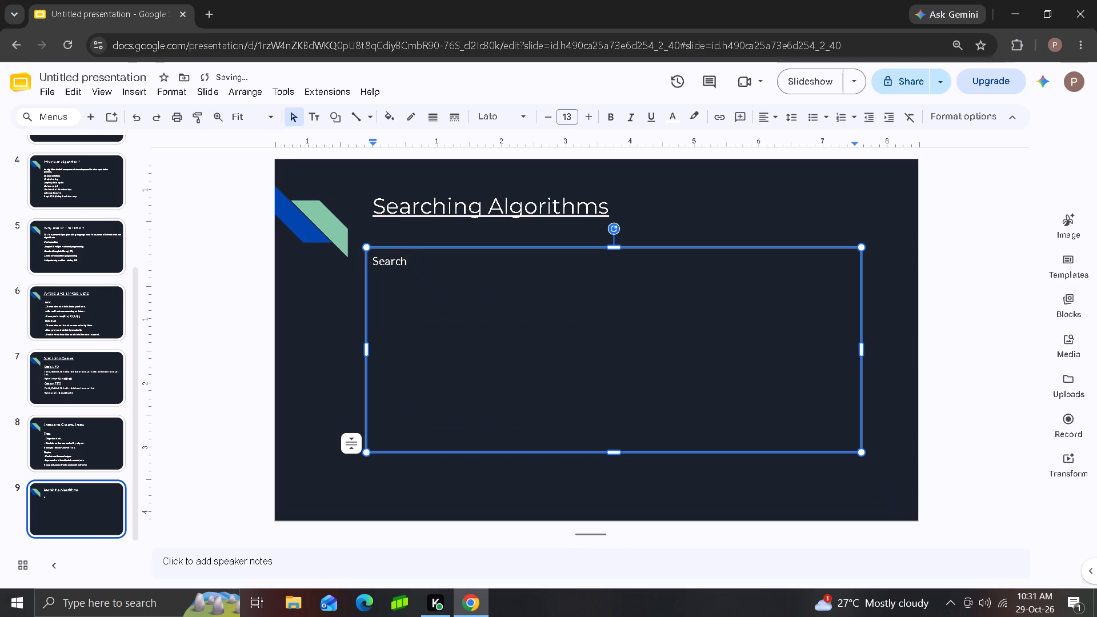
pyautogui.write('ing')
pyautogui.press('space')
pyautogui.write('is the')
pyautogui.press('space')
pyautogui.write('pri')
pyautogui.press('BackSpace')
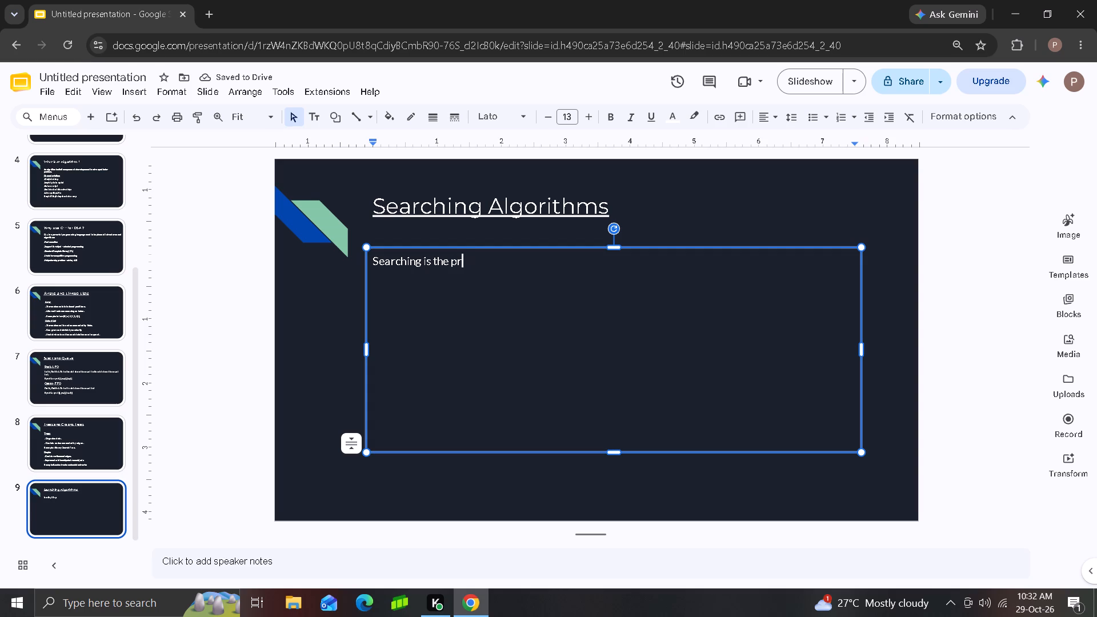
pyautogui.write('ocess')
pyautogui.press('space')
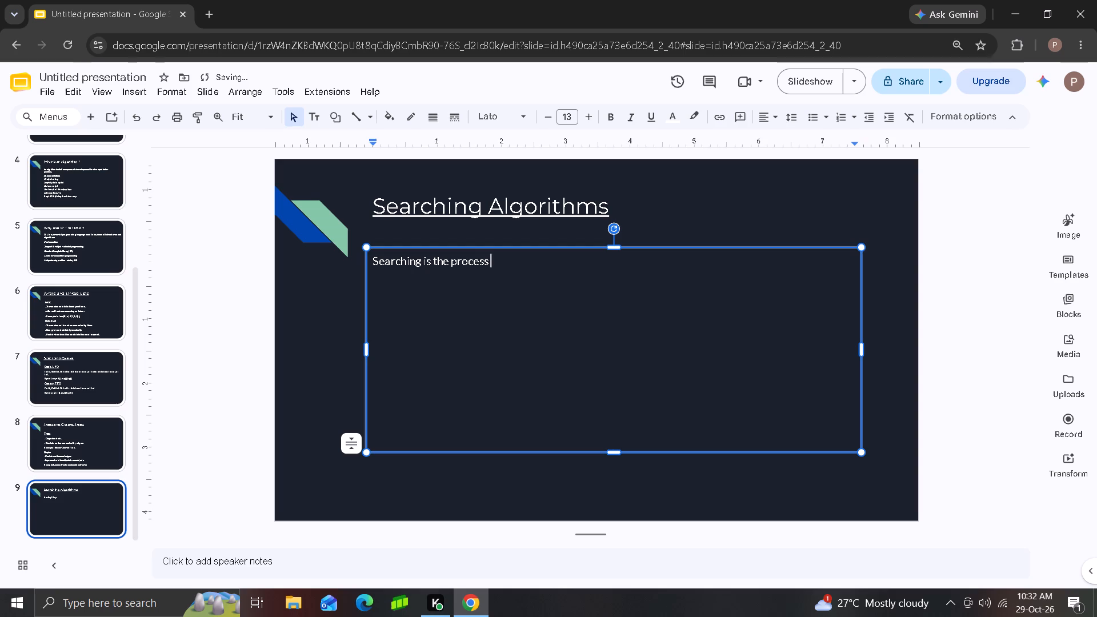
pyautogui.press('p')
pyautogui.press('BackSpace')
pyautogui.press('space')
pyautogui.write('of')
pyautogui.press('space')
pyautogui.write('finding')
pyautogui.press('space')
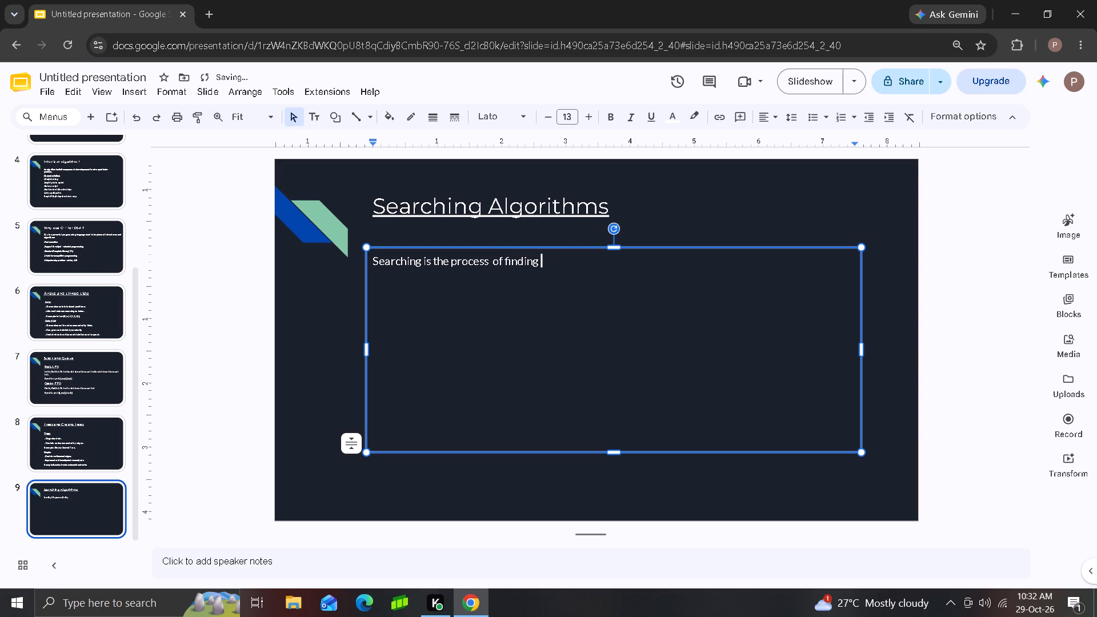
pyautogui.write('a particulat')
pyautogui.press('BackSpace')
pyautogui.press('BackSpace')
pyautogui.press('BackSpace')
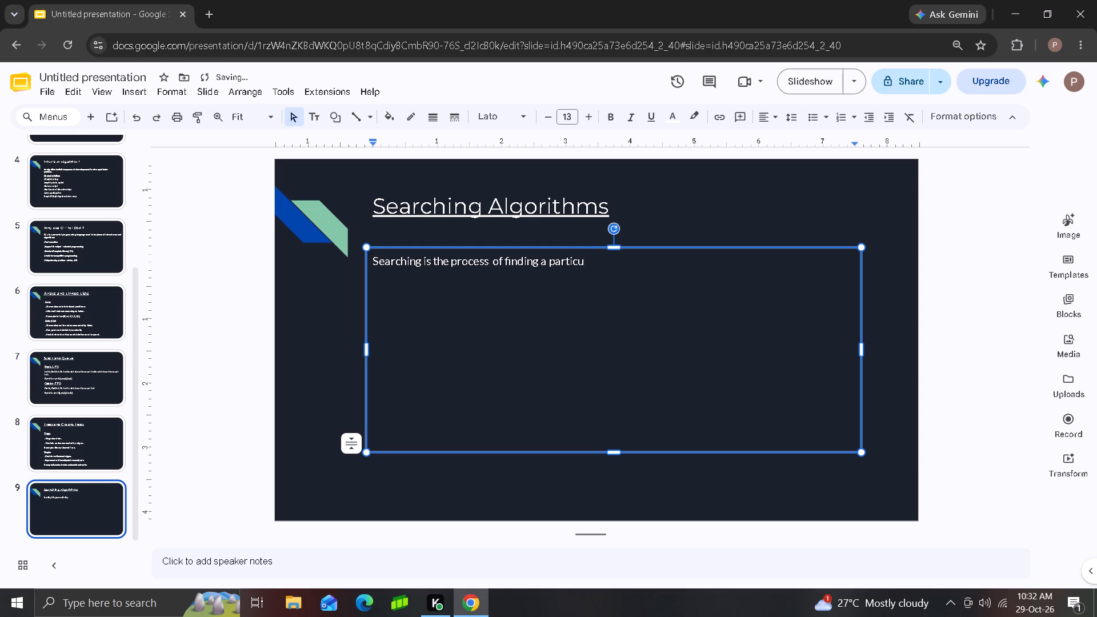
pyautogui.write('lat')
pyautogui.press('BackSpace')
pyautogui.write('r')
pyautogui.press('space')
pyautogui.write('element')
pyautogui.press('space')
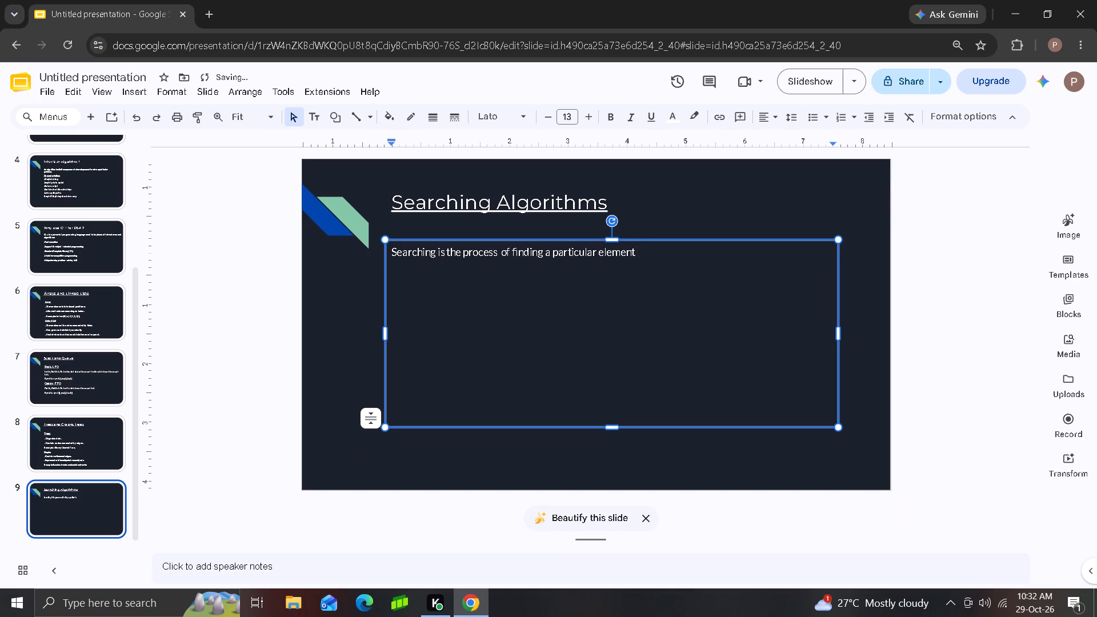
pyautogui.write('in a')
pyautogui.press('space')
pyautogui.write('collection')
pyautogui.press('.')
# Add the subheading "Linear search" on a new line below the opening sentence.
pyautogui.press('Return')
pyautogui.write('Linear searc')
pyautogui.press('h')
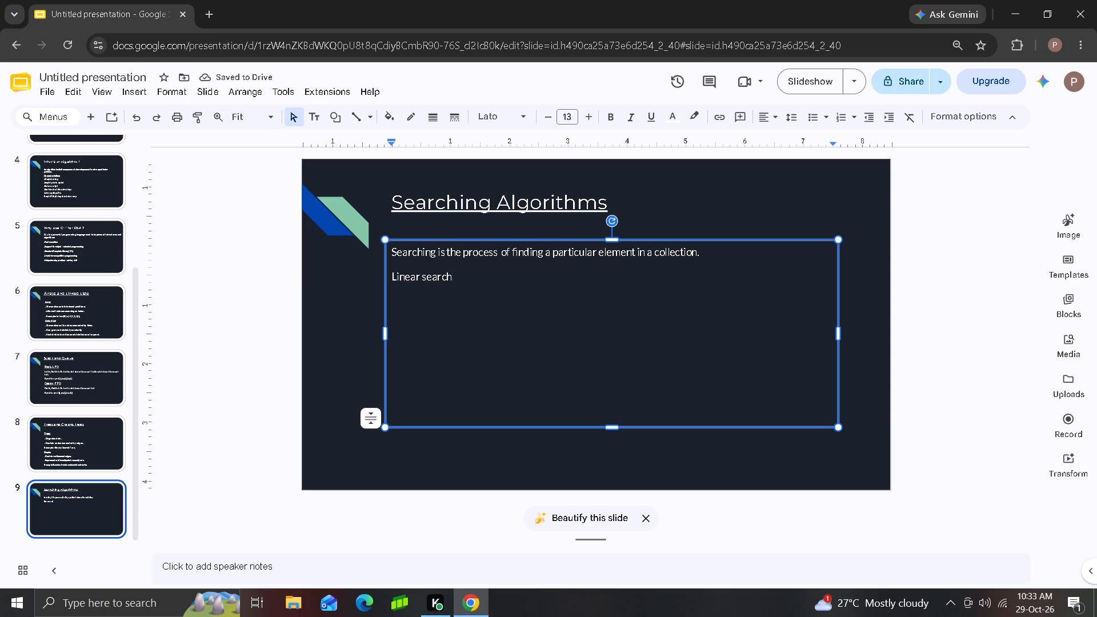
# Add the dot-prefixed point ". Checks elements one by one" on a new line under the "Linear search" subheading.
pyautogui.press('Return')
pyautogui.press('space')
pyautogui.write('.')
pyautogui.press('space')
pyautogui.write('Checks')
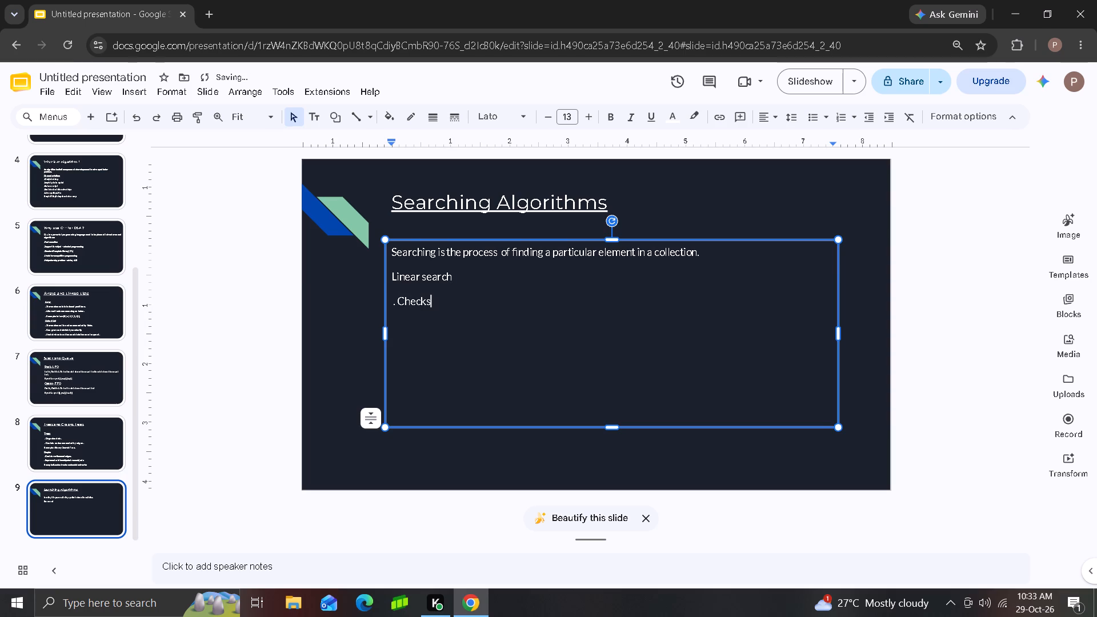
pyautogui.press('space')
pyautogui.write('elem')
pyautogui.write('ents')
pyautogui.press('space')
pyautogui.write('one by')
pyautogui.press('space')
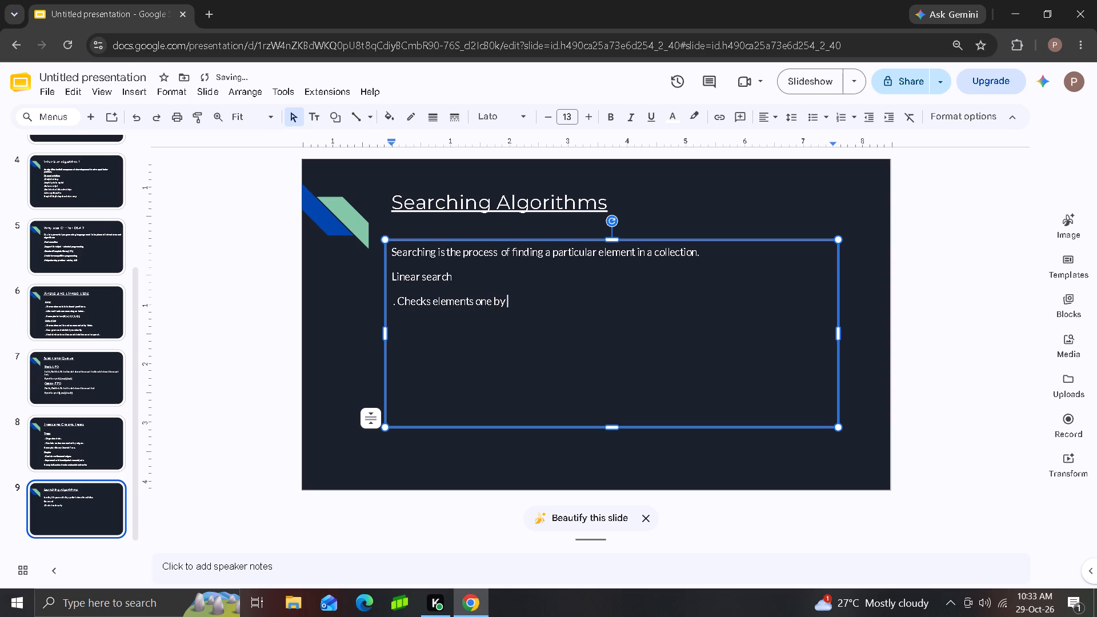
pyautogui.write('one')
pyautogui.press('space')
# Add the dot-prefixed point ". Works on sorted and unsorted data." on a new line below the "Checks elements one by one" point.
pyautogui.press('Return')
pyautogui.press('space')
pyautogui.write('.')
pyautogui.press('space')
pyautogui.write('Works')
pyautogui.press('space')
pyautogui.write('on sor')
pyautogui.write('ted')
pyautogui.press('space')
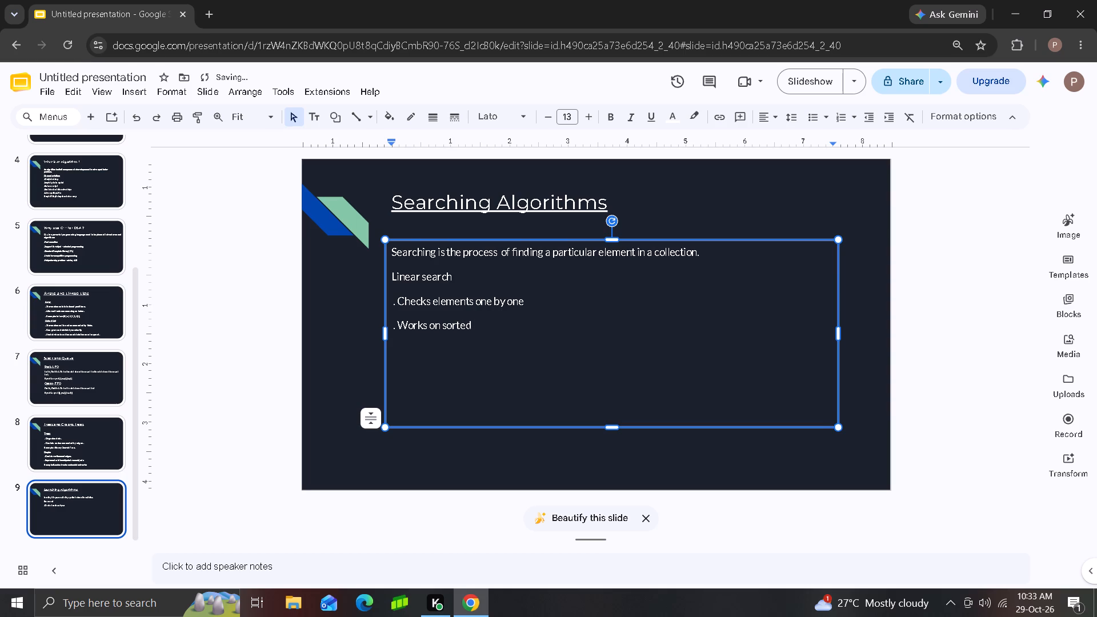
pyautogui.write('and')
pyautogui.press('space')
pyautogui.write('unsorted')
pyautogui.press('space')
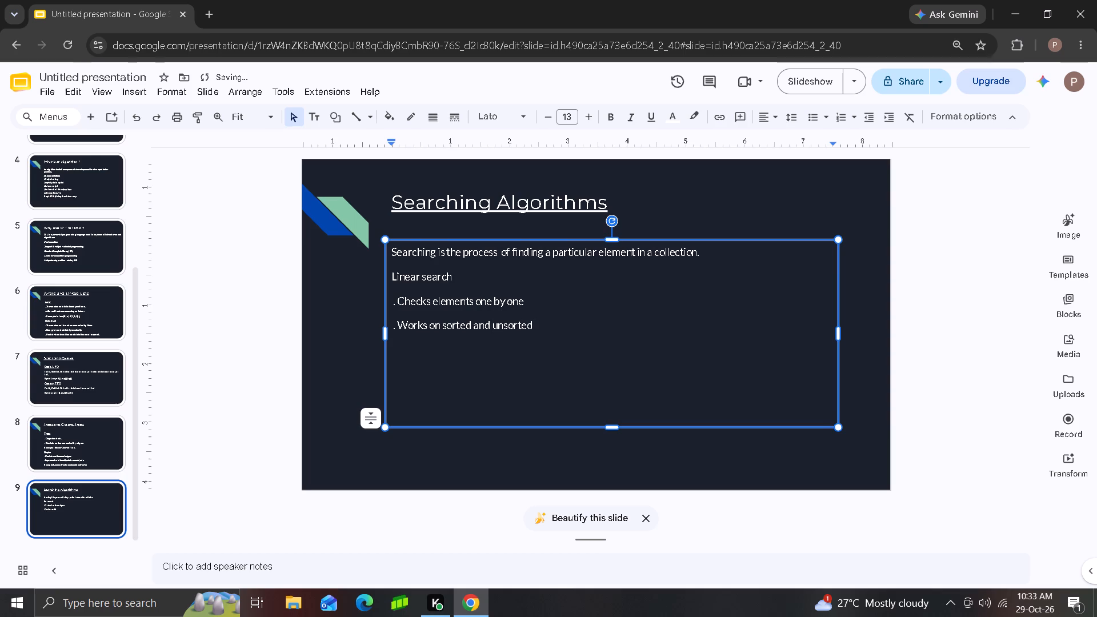
pyautogui.write('dar')
pyautogui.press('BackSpace')
pyautogui.write('ta')
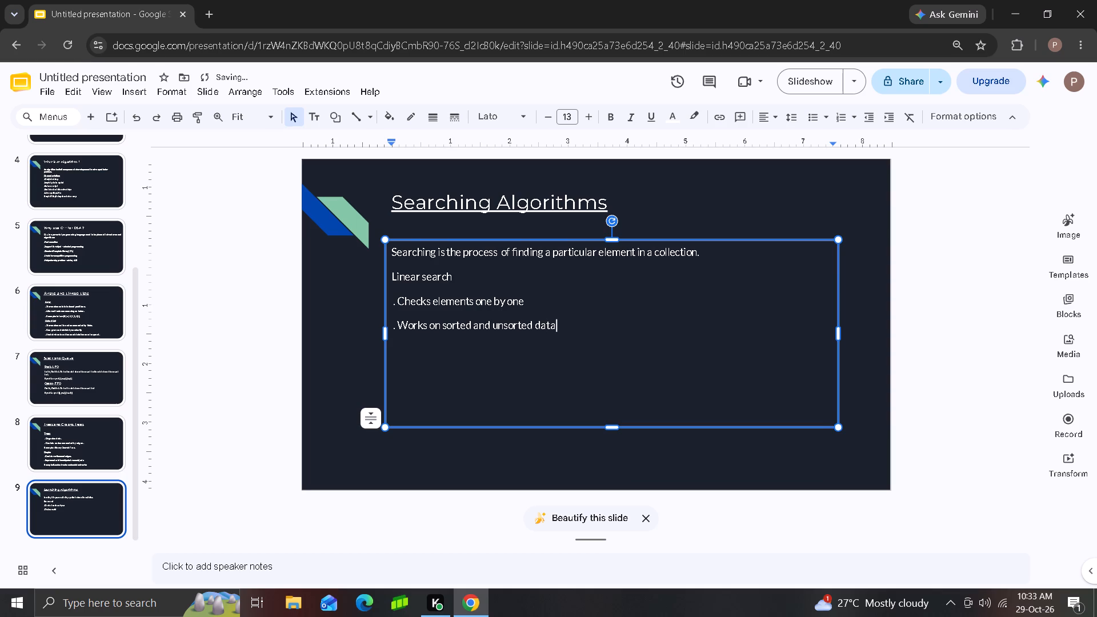
pyautogui.press('.')
# Add the dot-prefixed point ". Time Complexity : O(n)" on a new line as the third linear search point.
pyautogui.press('Return')
pyautogui.write('.')
pyautogui.press('space')
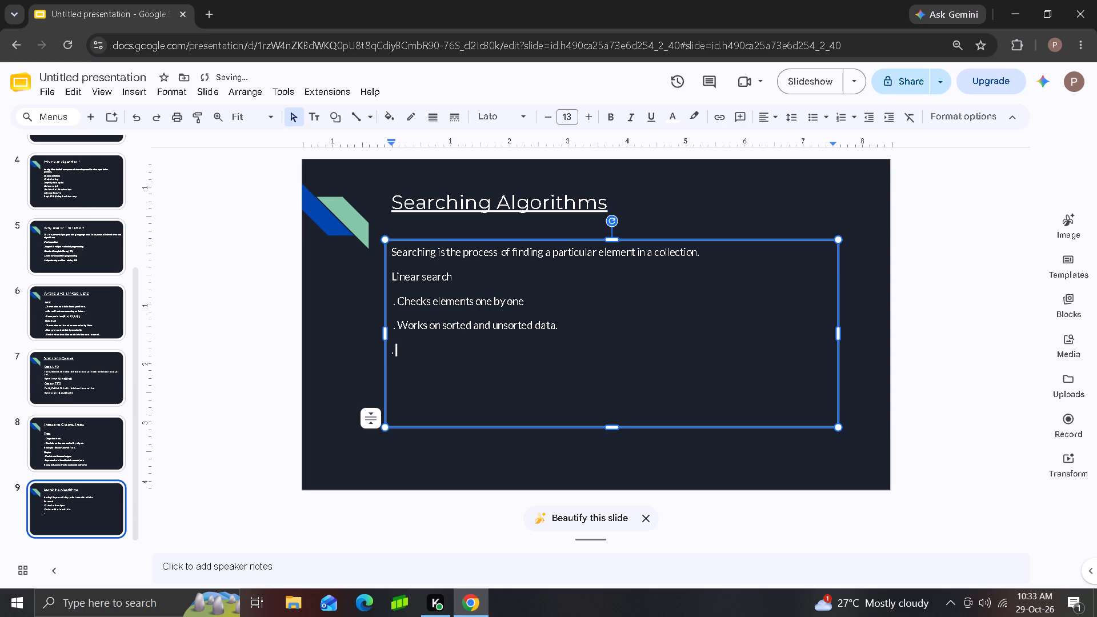
pyautogui.press('t')
pyautogui.hotkey('shift', 't')
pyautogui.press('BackSpace')
pyautogui.press('BackSpace')
pyautogui.hotkey('shift', 't')
pyautogui.write('ime c')
pyautogui.press('BackSpace')
pyautogui.hotkey('shift', 'c')
pyautogui.write('omplexity')
pyautogui.write(':')
pyautogui.press('space')
pyautogui.press('BackSpace')
pyautogui.press('BackSpace')
pyautogui.press('space')
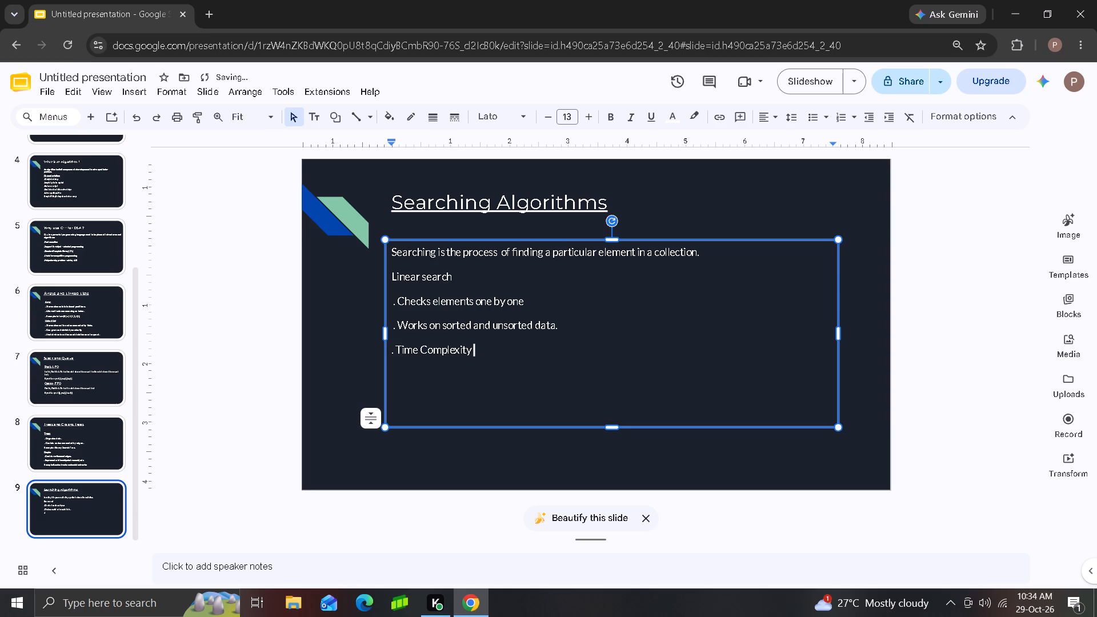
pyautogui.write(':')
pyautogui.press('space')
pyautogui.hotkey('shift', 'o')
pyautogui.write('()')
pyautogui.press('Left')
pyautogui.press('n')
pyautogui.press('Right')
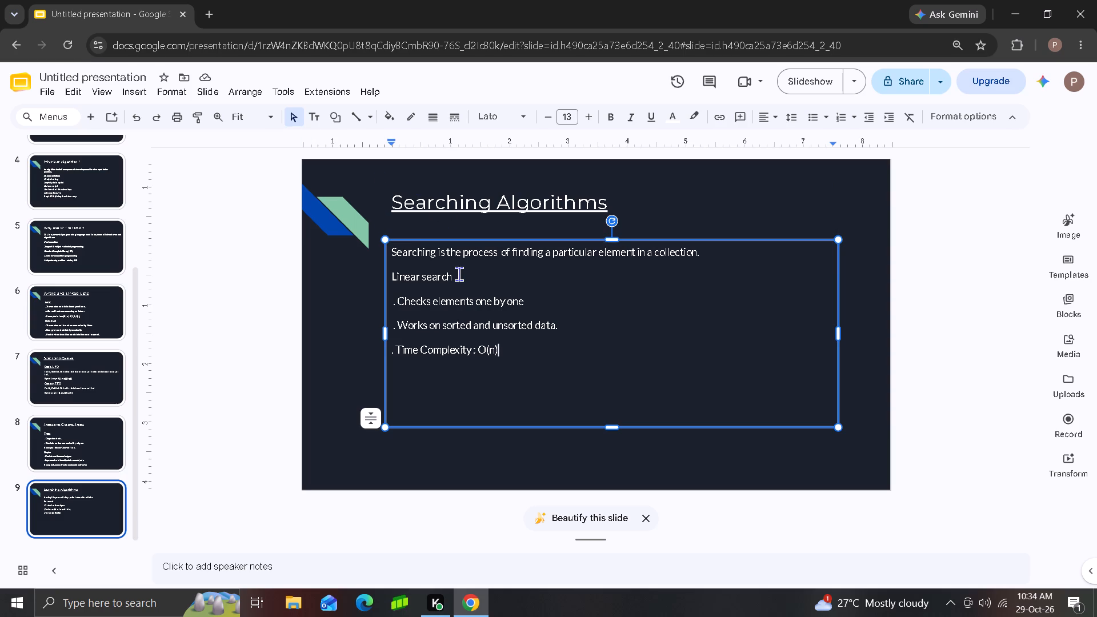
# Underline the "Linear search" subheading on slide 9 and increase its font size to 20.
pyautogui.moveTo(459, 274); pyautogui.dragTo(378, 275)
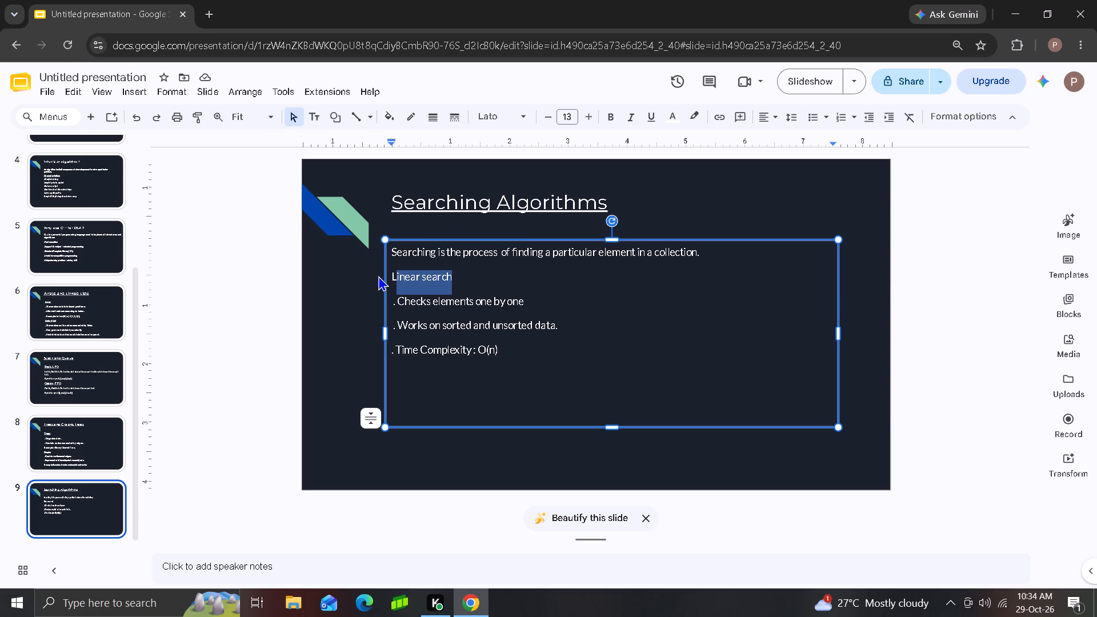
pyautogui.hotkey('ctrl', 'u')
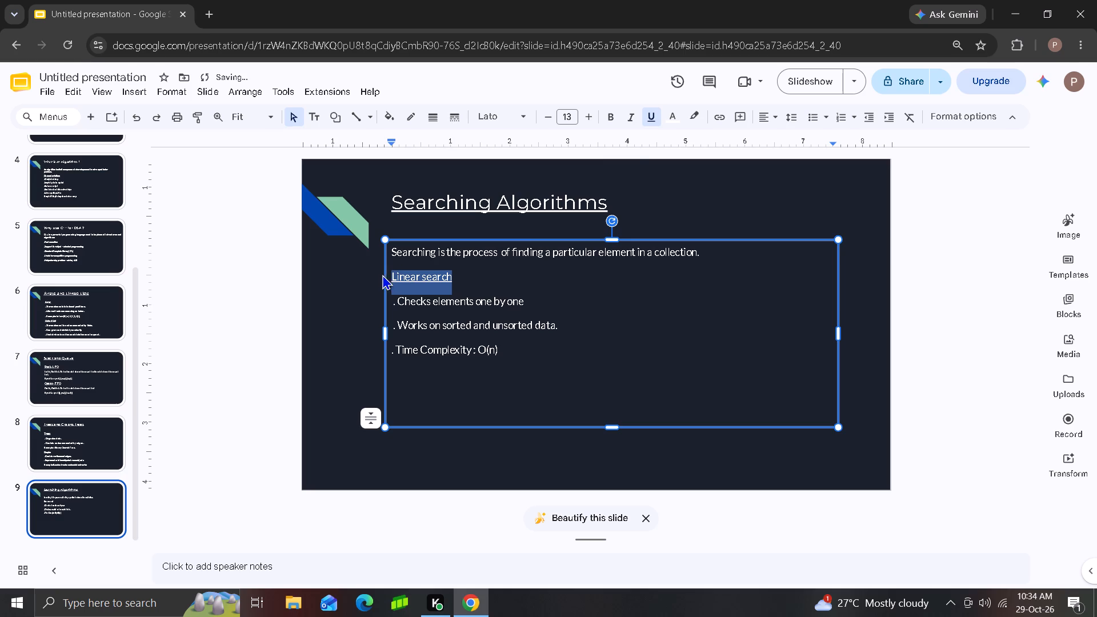
pyautogui.click(591, 115)
pyautogui.click(591, 115)
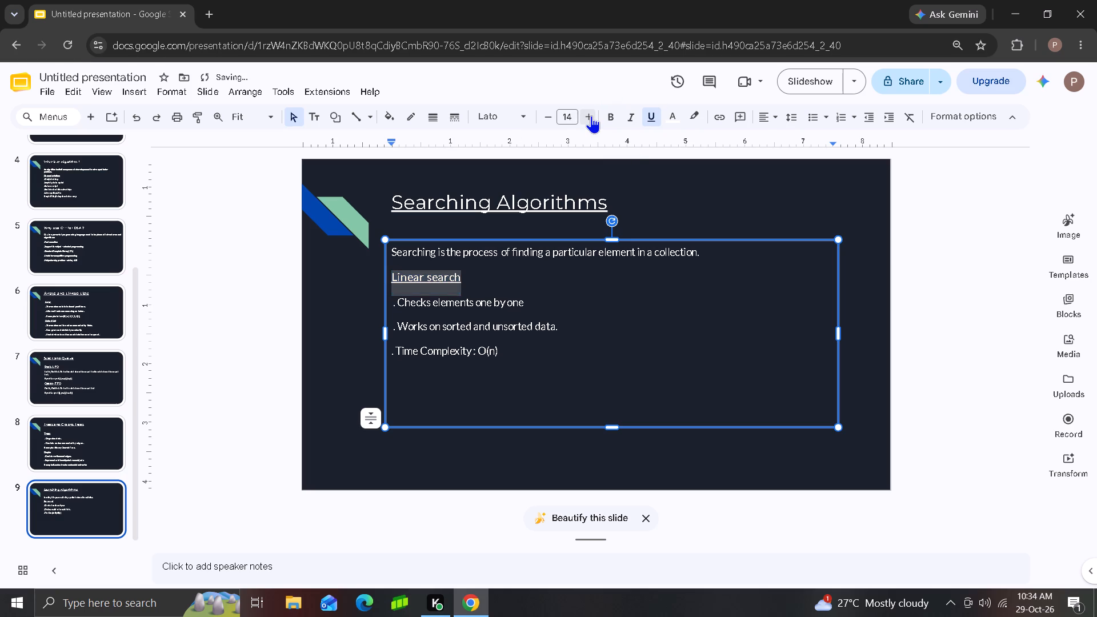
pyautogui.tripleClick(591, 115)
pyautogui.doubleClick(591, 115)
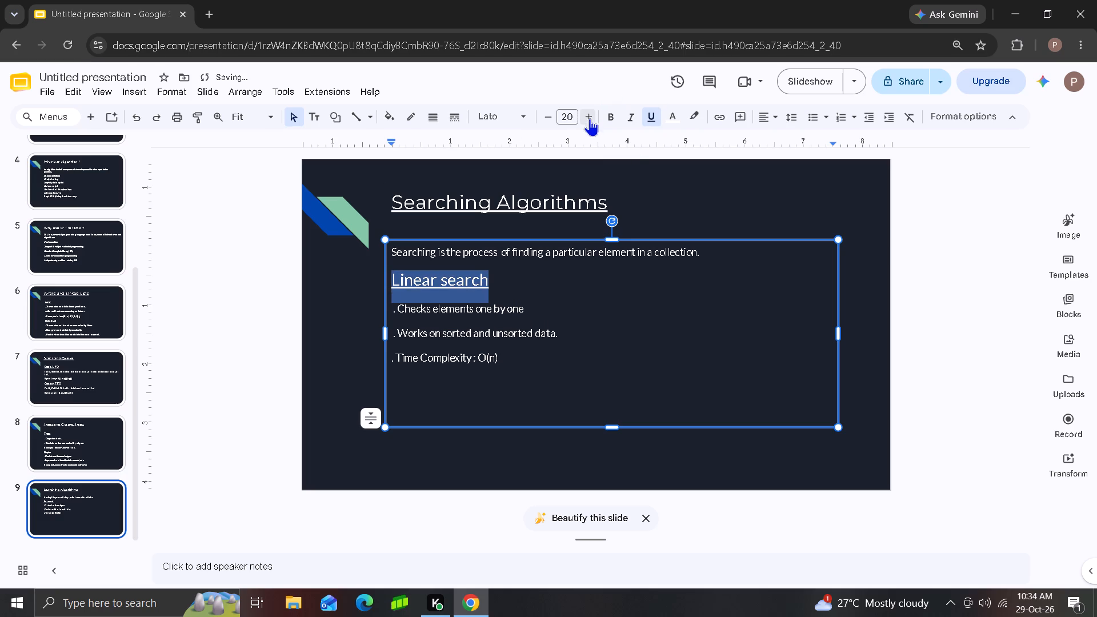
pyautogui.click(575, 274)
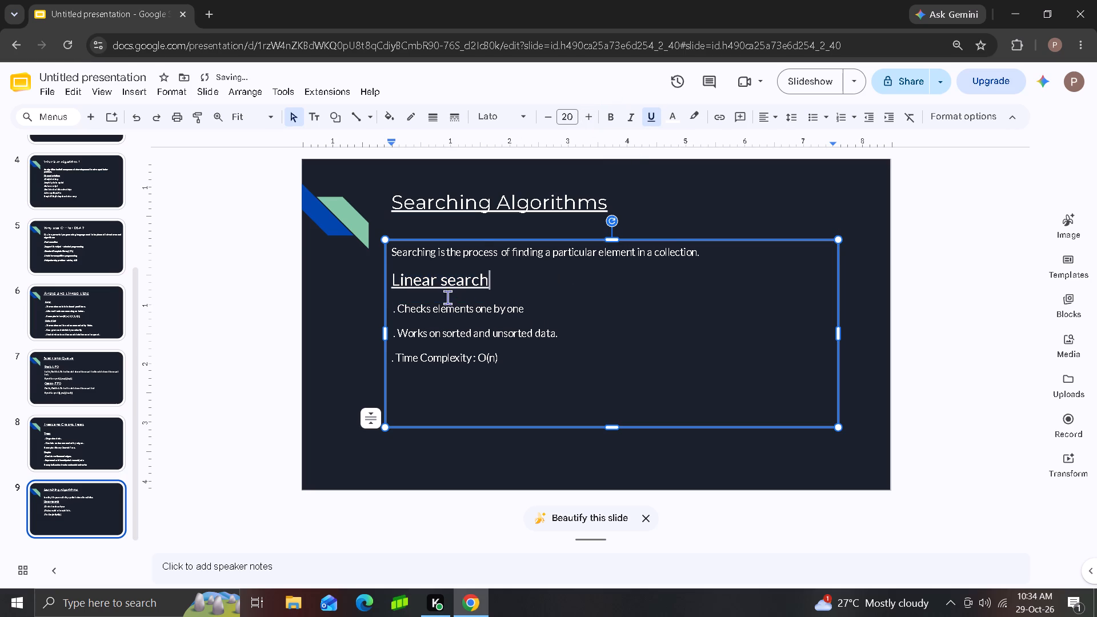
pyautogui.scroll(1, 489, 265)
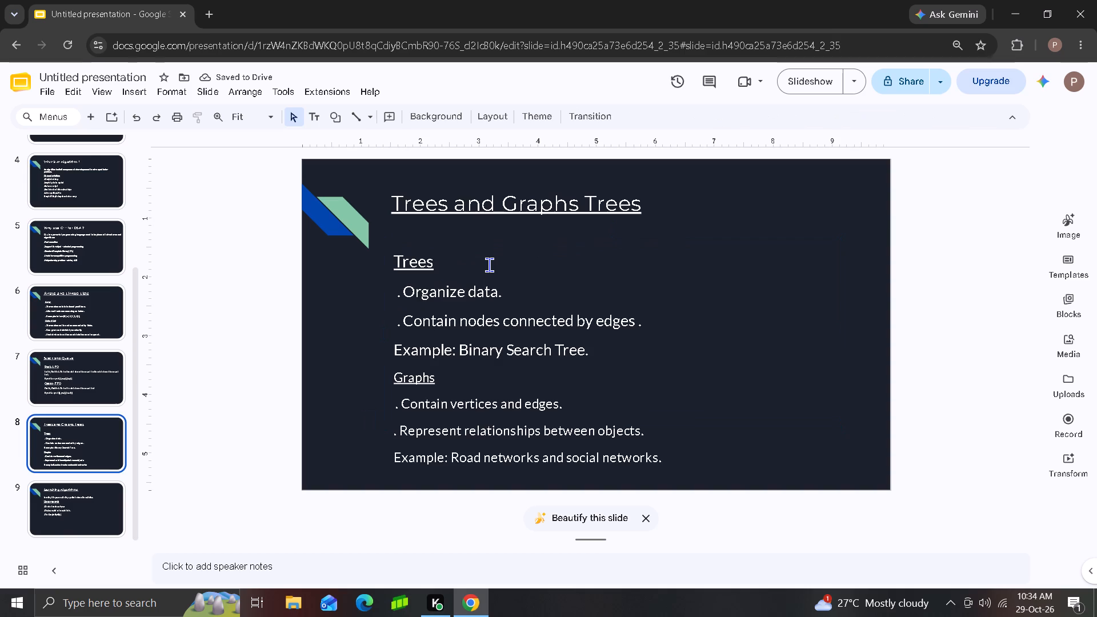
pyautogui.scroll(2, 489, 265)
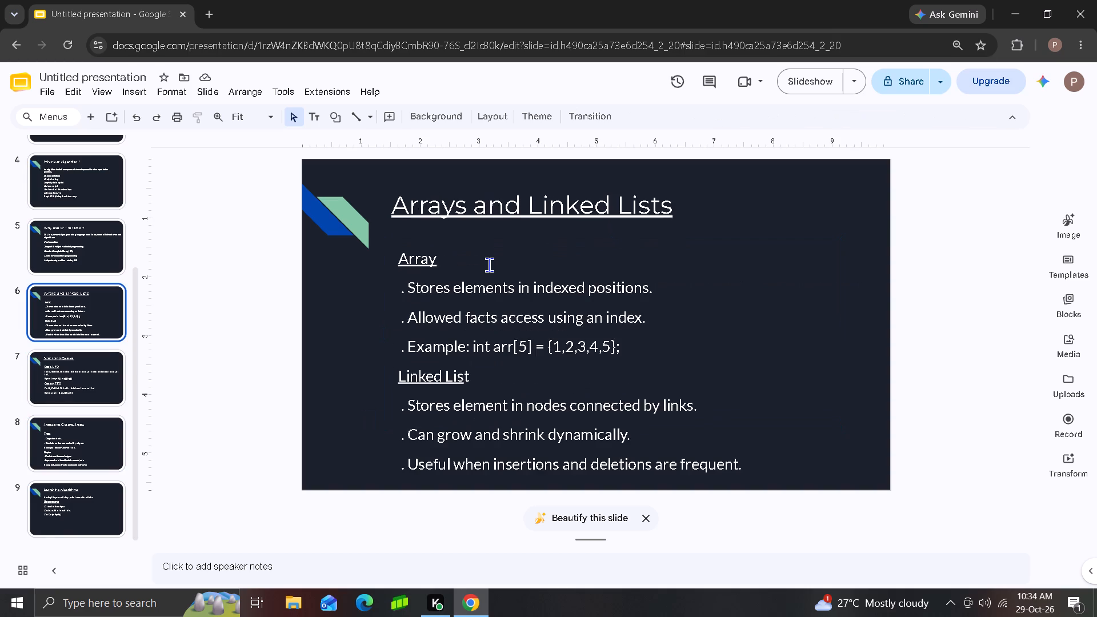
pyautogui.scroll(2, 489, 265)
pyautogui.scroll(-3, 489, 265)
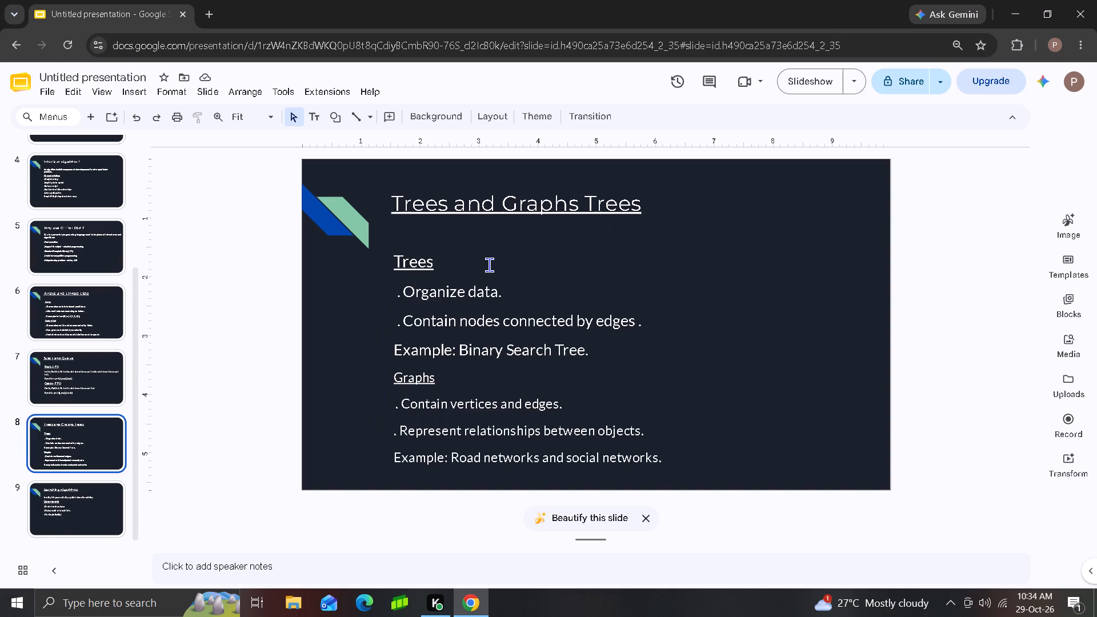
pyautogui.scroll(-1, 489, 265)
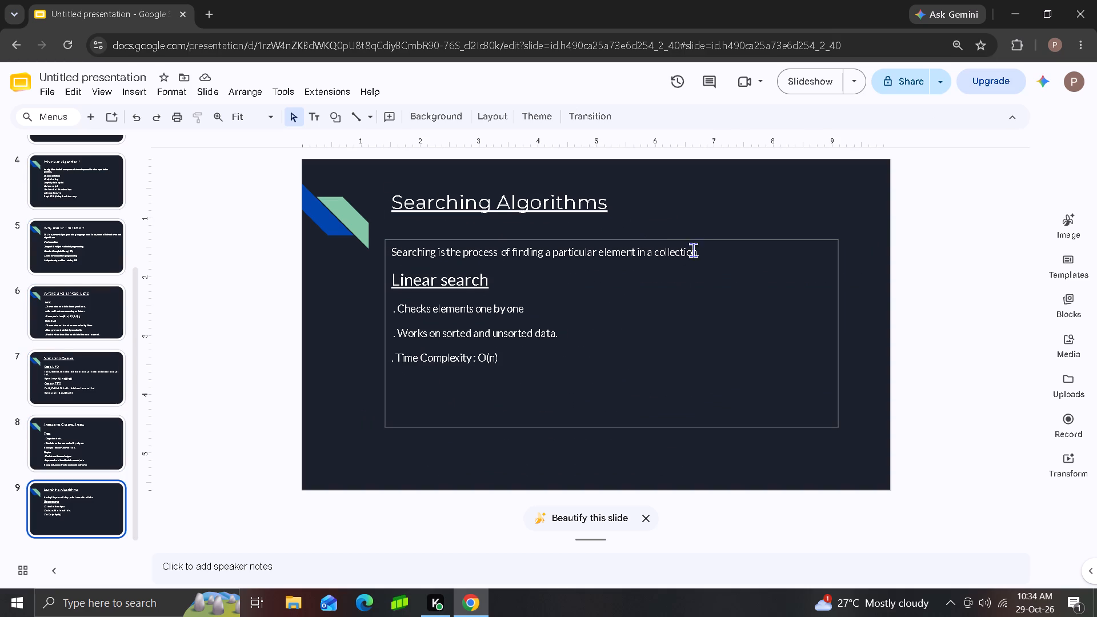
# Set the font size of the introductory sentence about searching on slide 9 to 20.
pyautogui.click(708, 253)
pyautogui.doubleClick(708, 253)
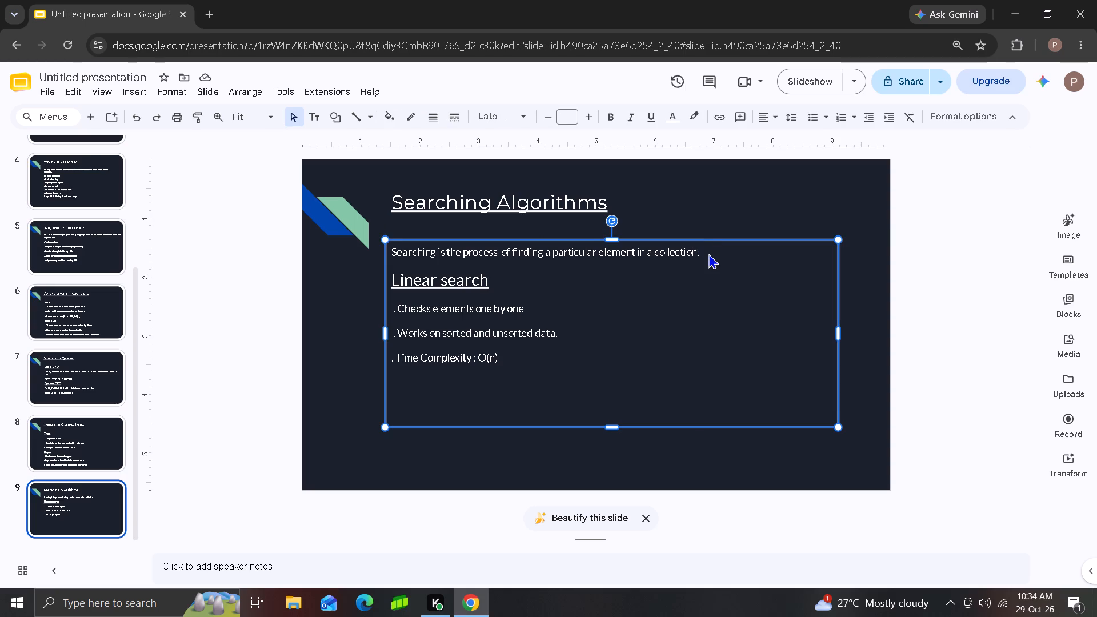
pyautogui.moveTo(691, 254); pyautogui.dragTo(502, 261)
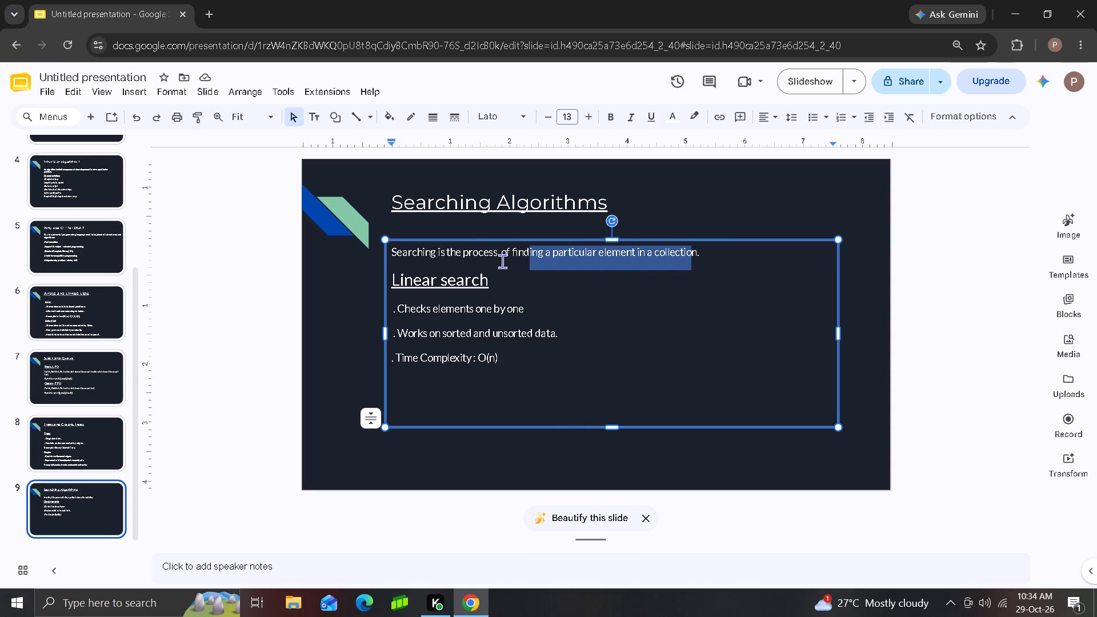
pyautogui.moveTo(502, 261); pyautogui.dragTo(348, 244)
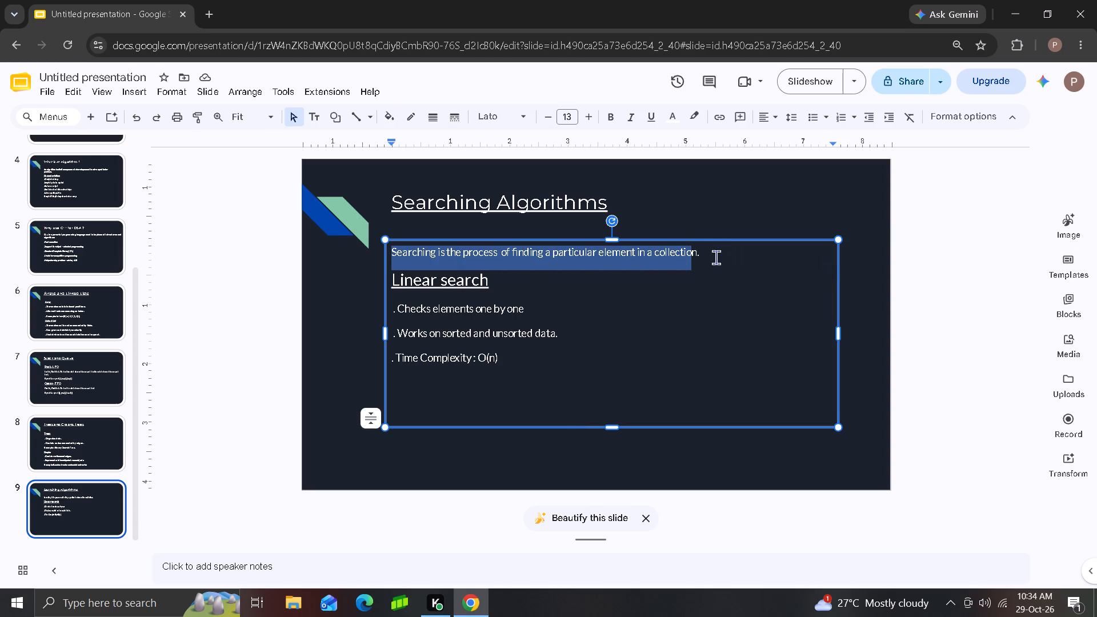
pyautogui.click(716, 257)
pyautogui.moveTo(715, 258); pyautogui.dragTo(545, 264)
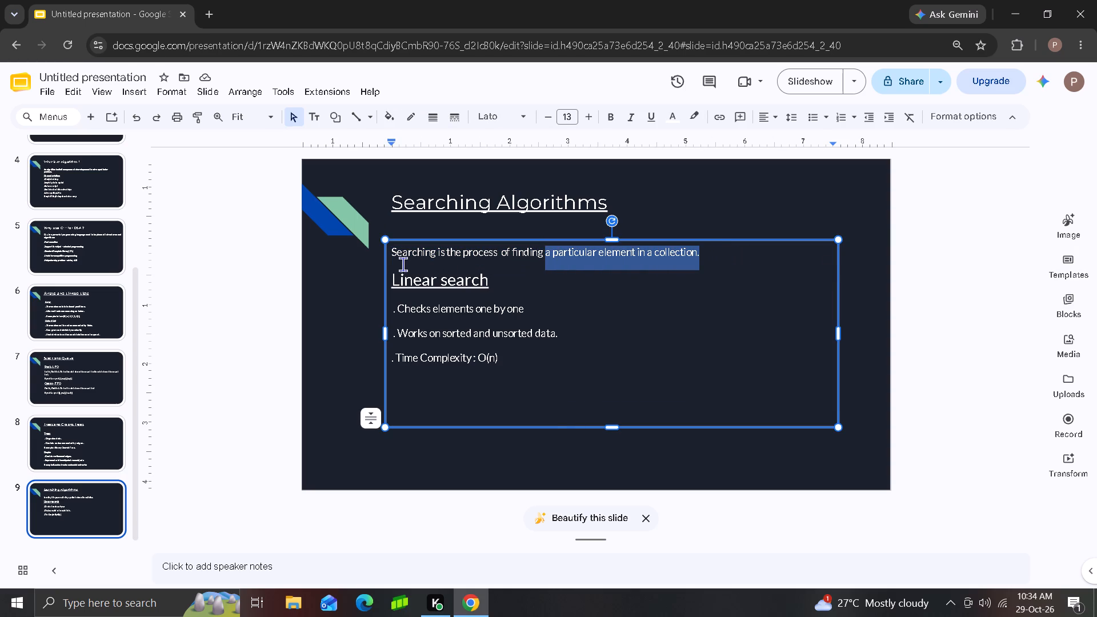
pyautogui.click(391, 252)
pyautogui.moveTo(391, 252); pyautogui.dragTo(729, 262)
pyautogui.tripleClick(593, 112)
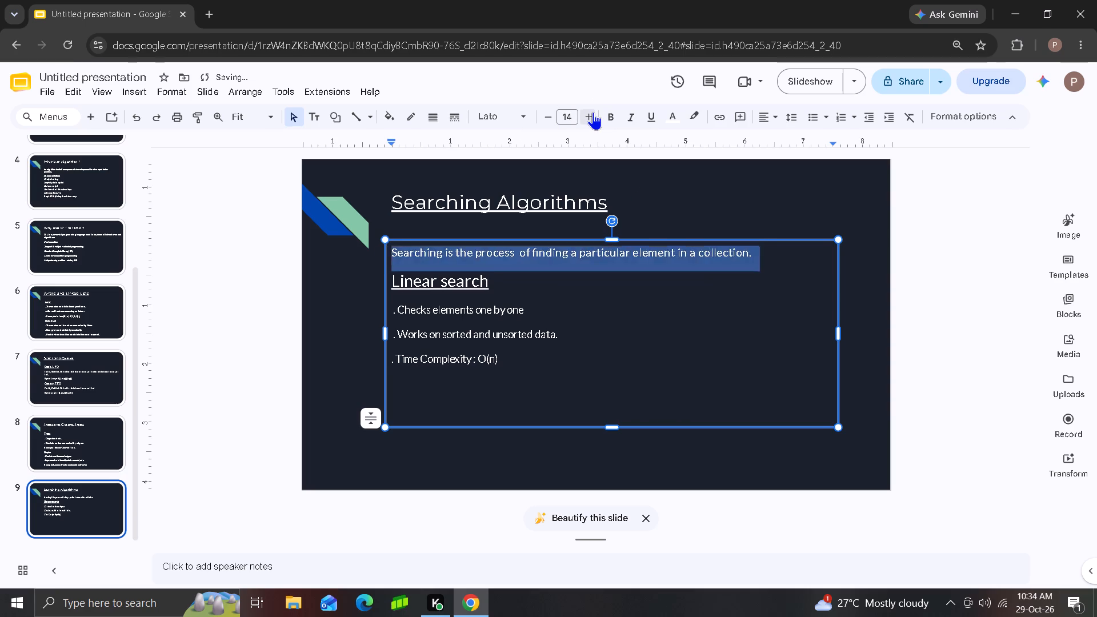
pyautogui.tripleClick(593, 112)
pyautogui.click(593, 112)
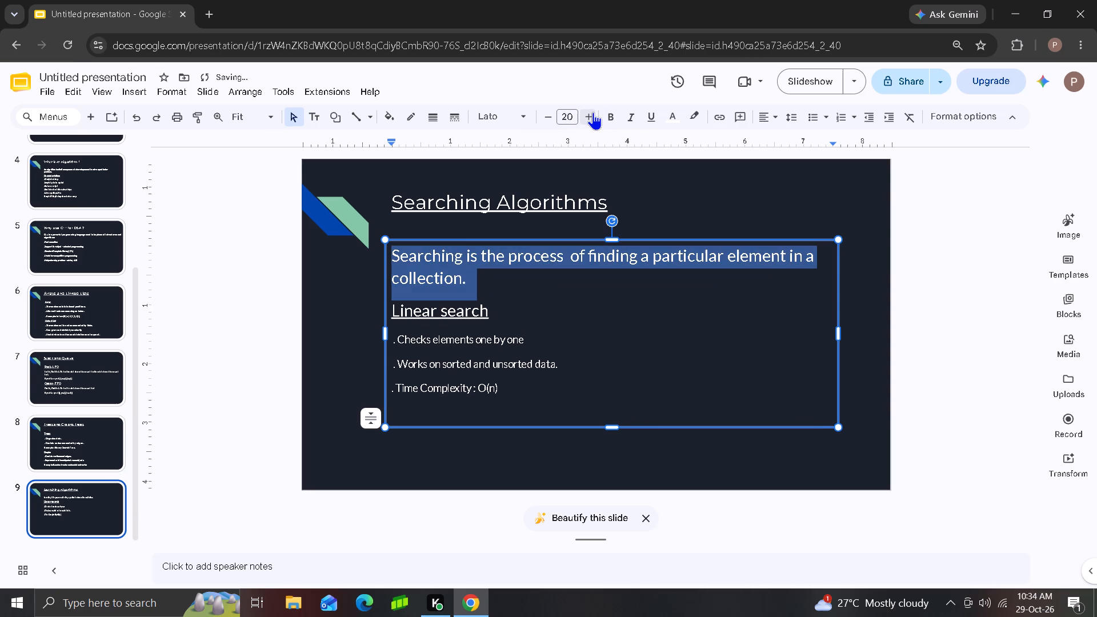
pyautogui.click(593, 112)
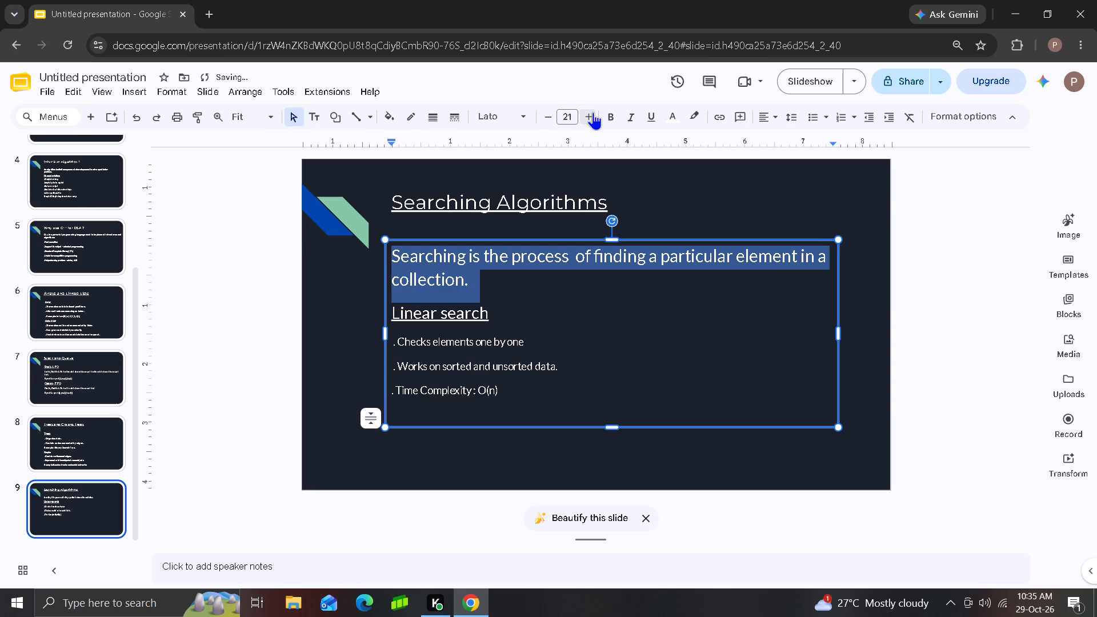
pyautogui.click(552, 115)
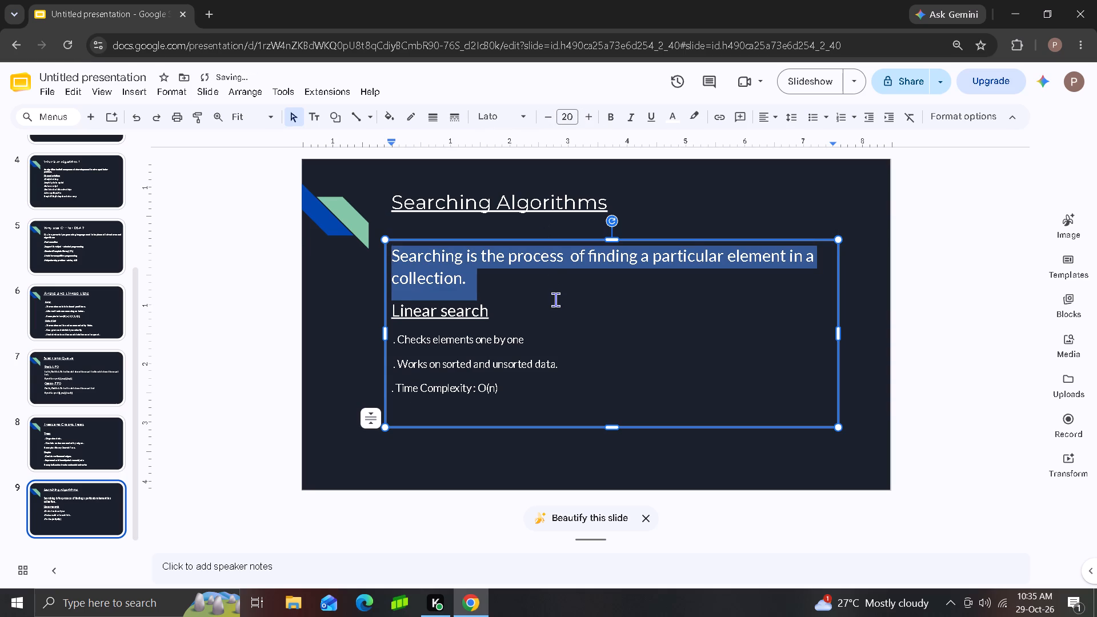
pyautogui.click(555, 299)
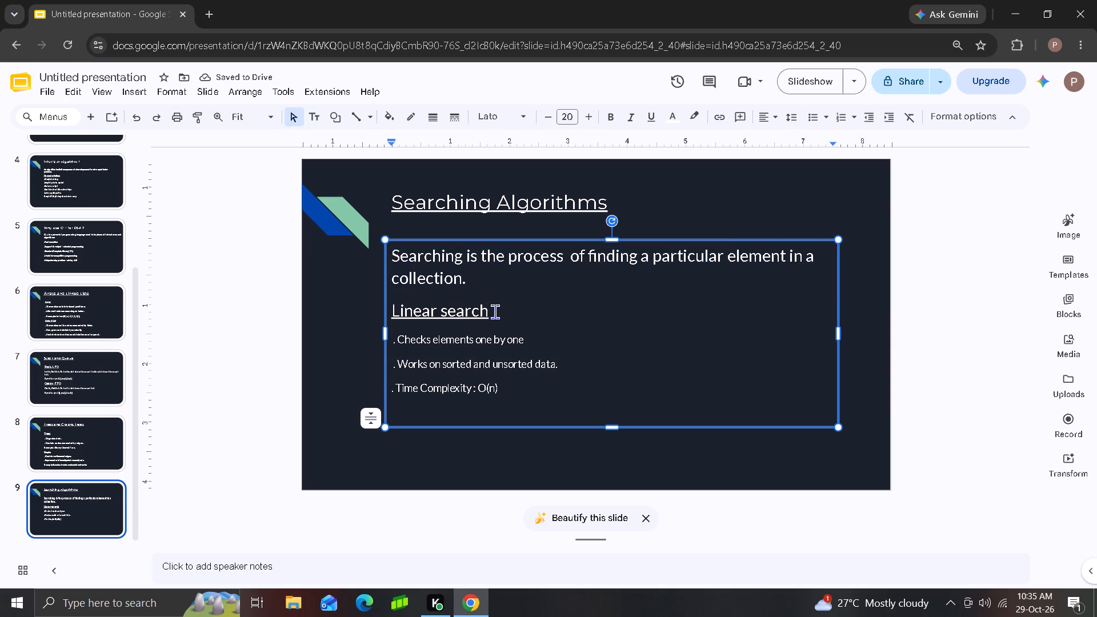
# Reduce the font size of the "Linear search" subheading to 18.
pyautogui.click(495, 311)
pyautogui.moveTo(495, 311); pyautogui.dragTo(375, 308)
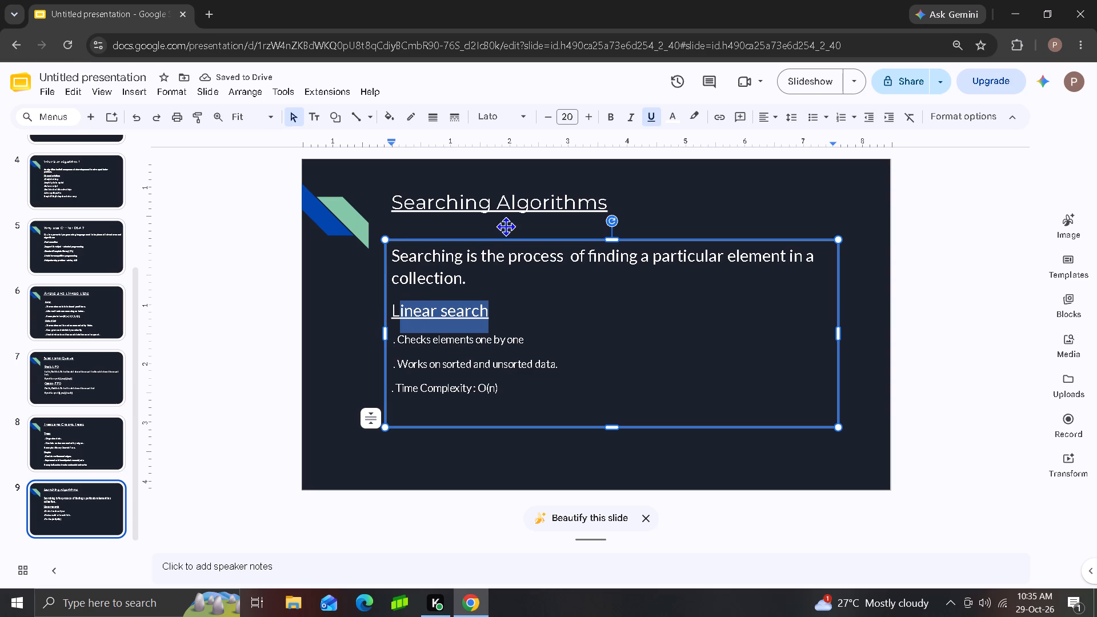
pyautogui.click(547, 120)
pyautogui.click(547, 120)
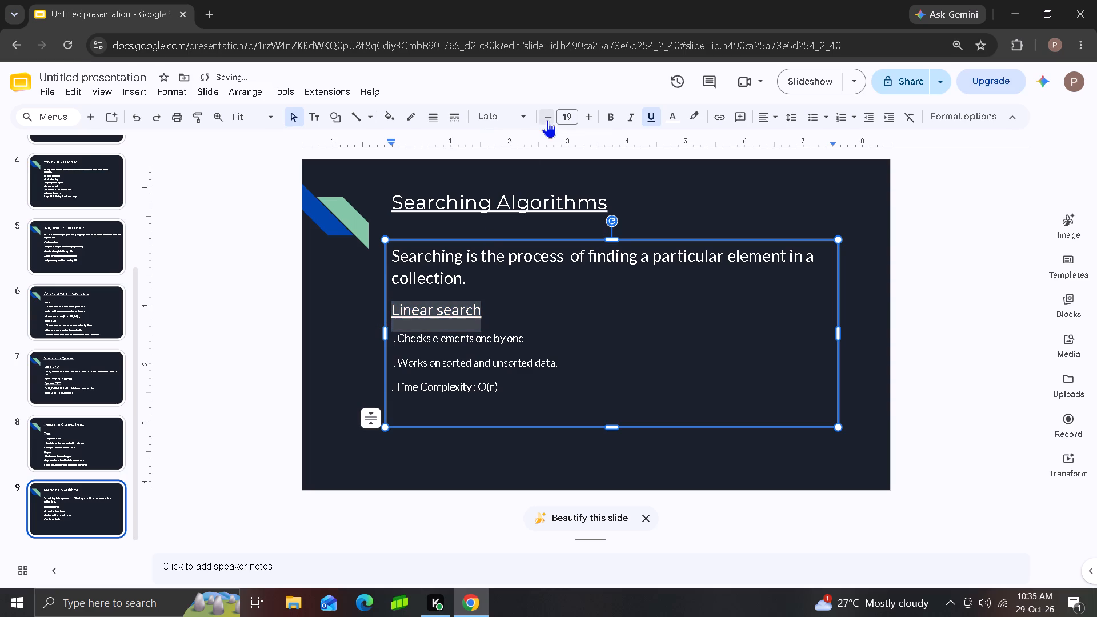
pyautogui.click(570, 355)
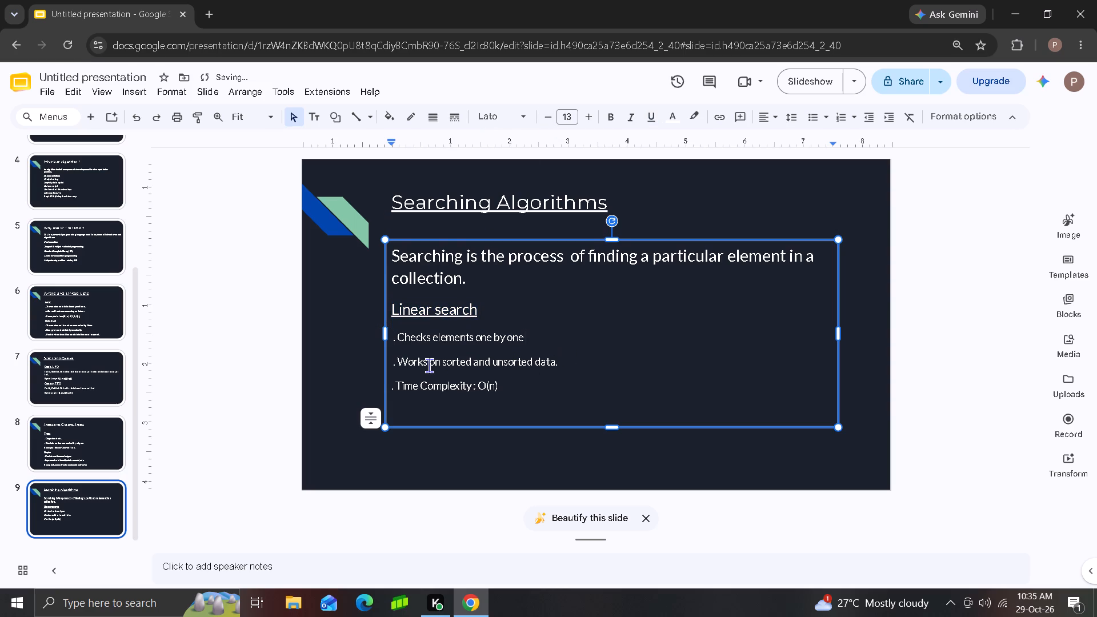
# Set the font size of the three dot-prefixed points under "Linear search" to 15.
pyautogui.click(505, 388)
pyautogui.moveTo(505, 388); pyautogui.dragTo(476, 386)
pyautogui.moveTo(476, 386); pyautogui.dragTo(389, 346)
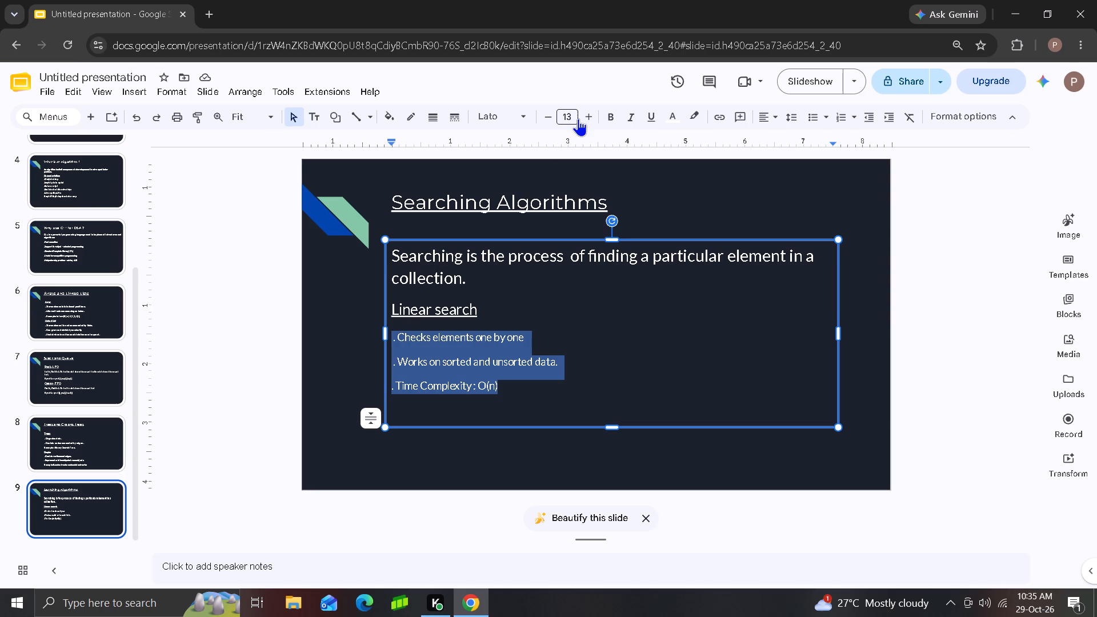
pyautogui.click(584, 117)
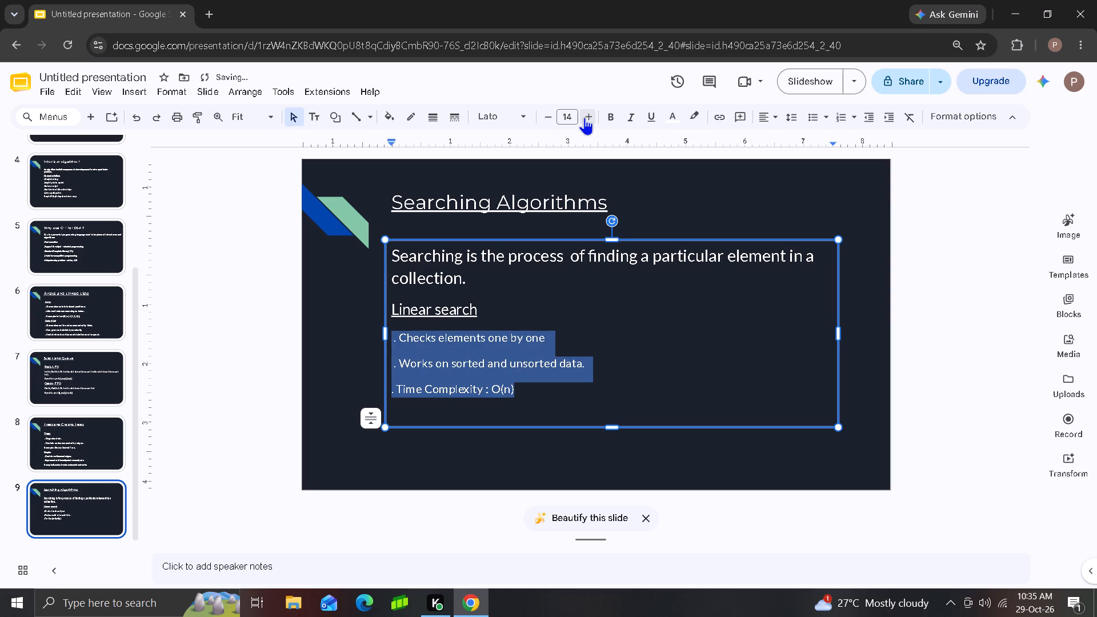
pyautogui.click(584, 117)
pyautogui.click(609, 323)
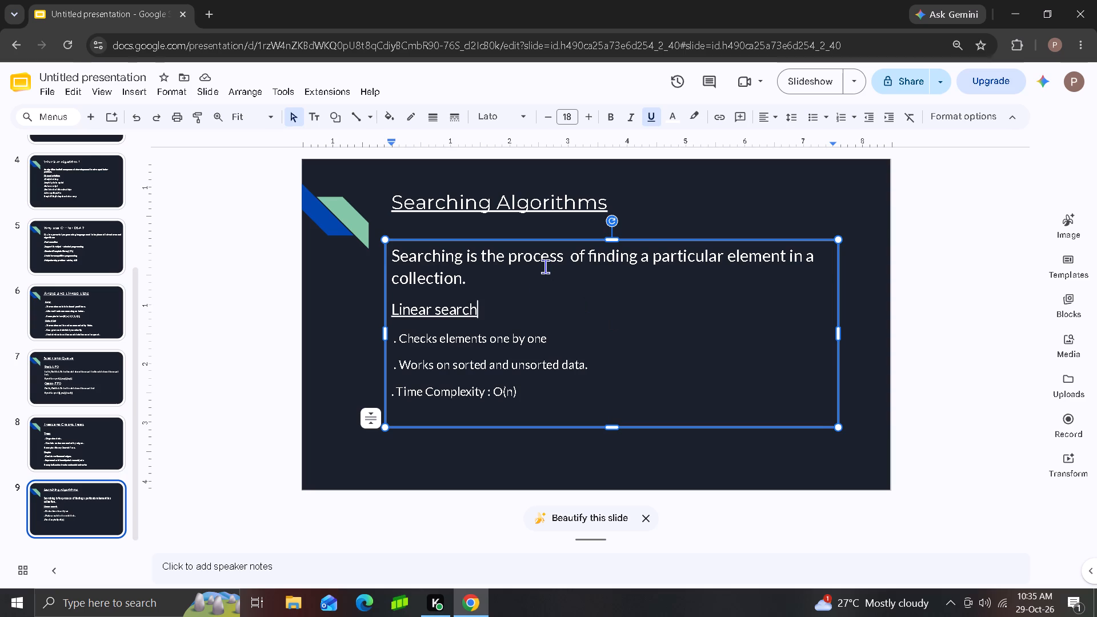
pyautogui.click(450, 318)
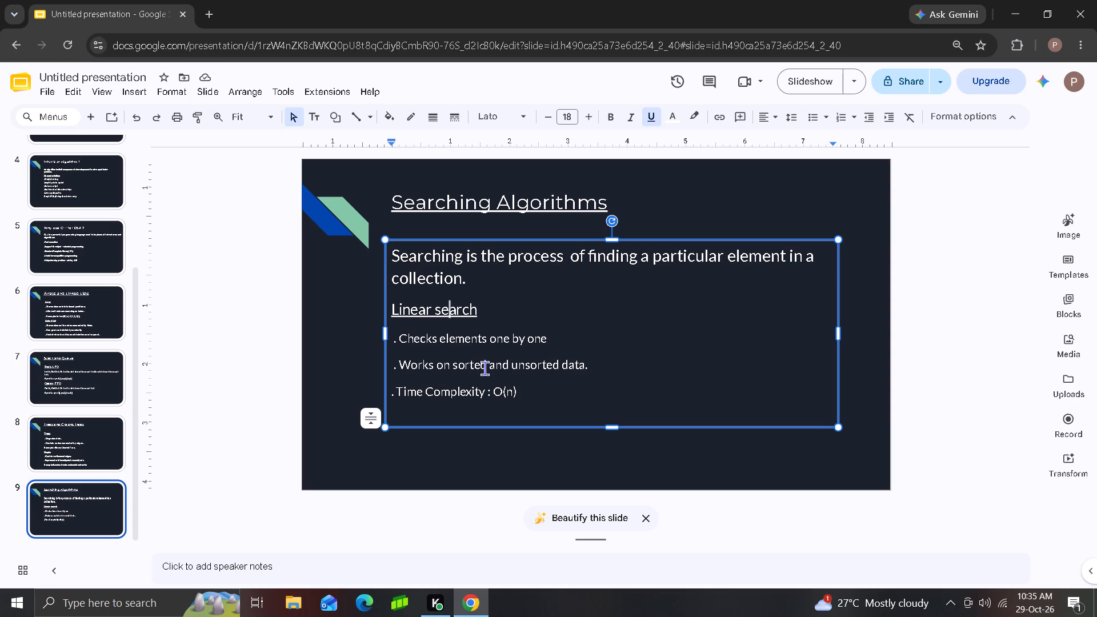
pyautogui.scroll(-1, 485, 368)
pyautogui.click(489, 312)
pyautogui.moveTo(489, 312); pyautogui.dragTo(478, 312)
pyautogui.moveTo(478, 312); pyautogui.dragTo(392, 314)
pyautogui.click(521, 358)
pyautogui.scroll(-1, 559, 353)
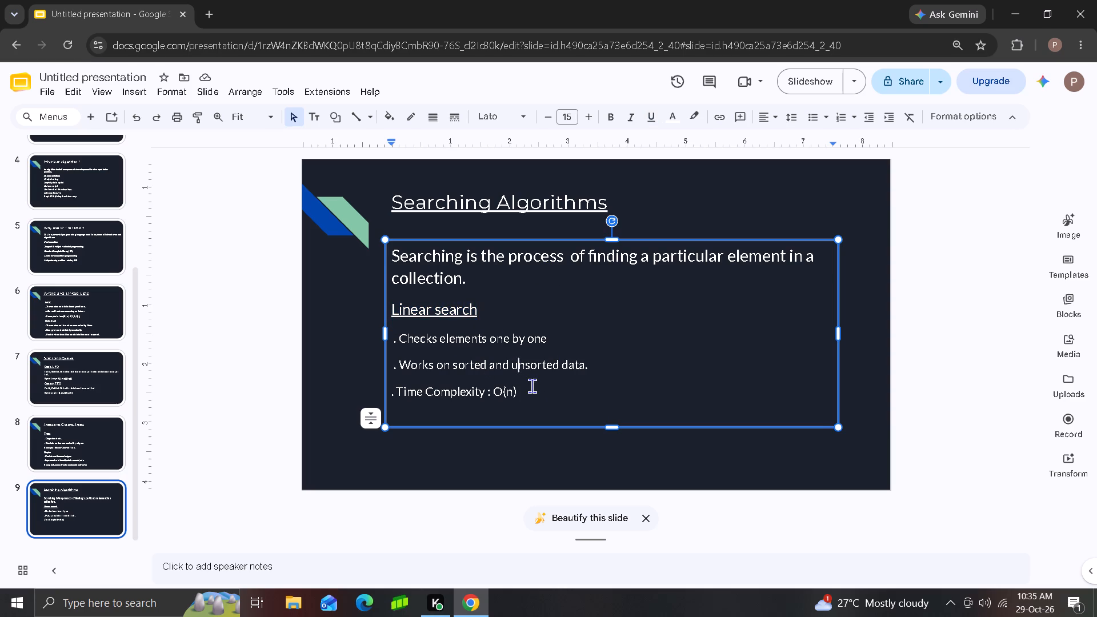
# Add the subheading "Binary Search" on a new line below the time complexity point.
pyautogui.click(532, 387)
pyautogui.press('Return')
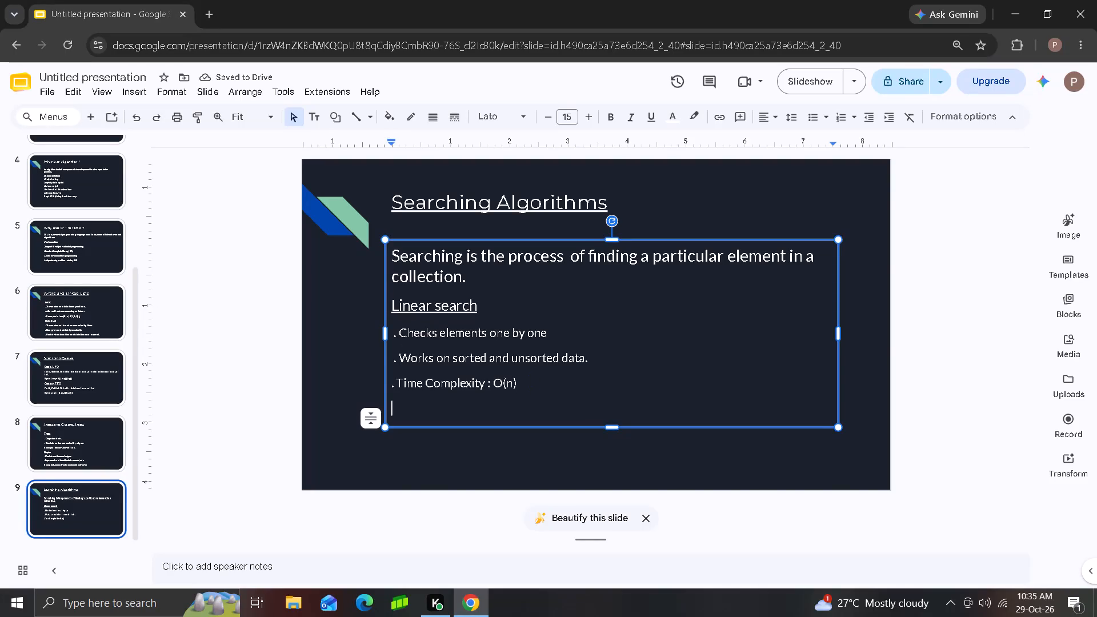
pyautogui.write('Binary')
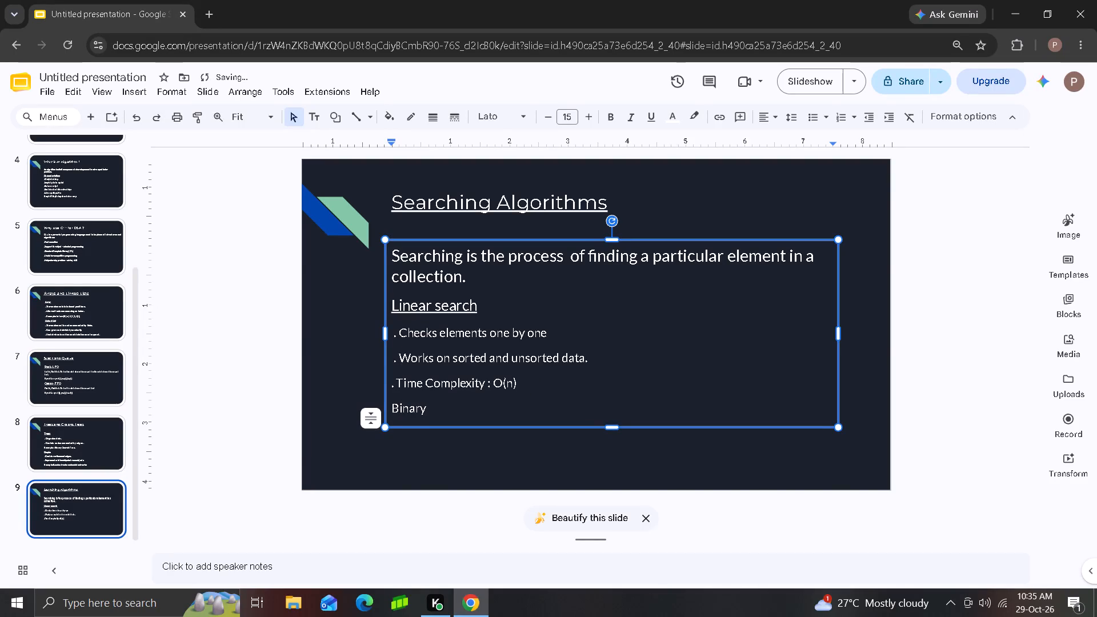
pyautogui.press('space')
pyautogui.write('SEarch')
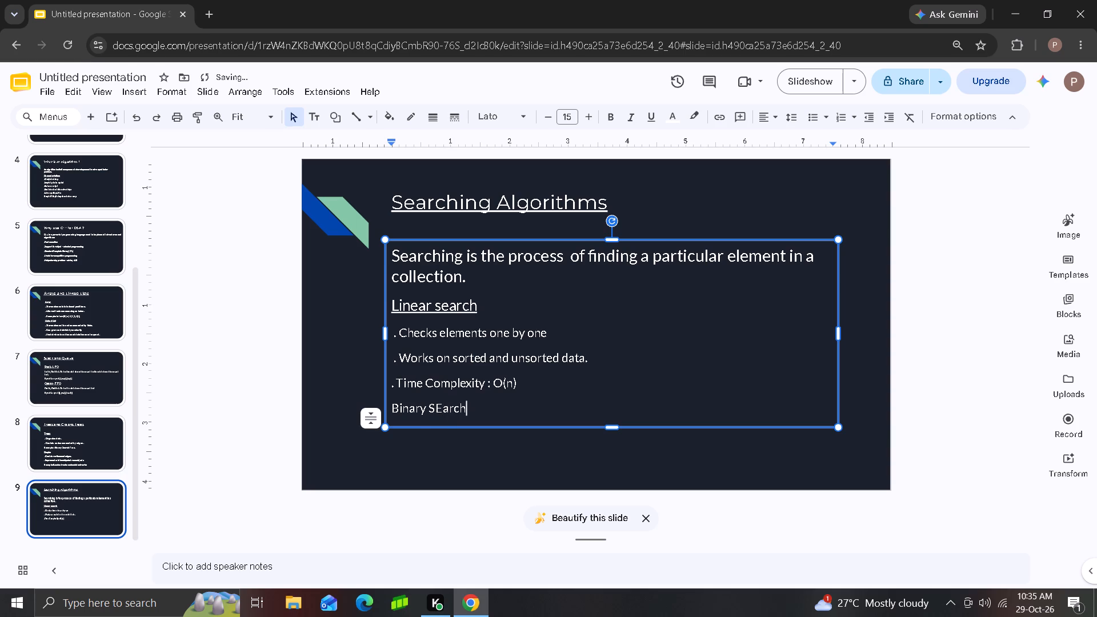
pyautogui.press('BackSpace')
pyautogui.press('BackSpace')
pyautogui.press('BackSpace')
pyautogui.press('BackSpace')
pyautogui.press('BackSpace')
pyautogui.write('earch')
# Underline the "Binary Search" subheading and set its font size to 18.
pyautogui.moveTo(478, 413); pyautogui.dragTo(388, 410)
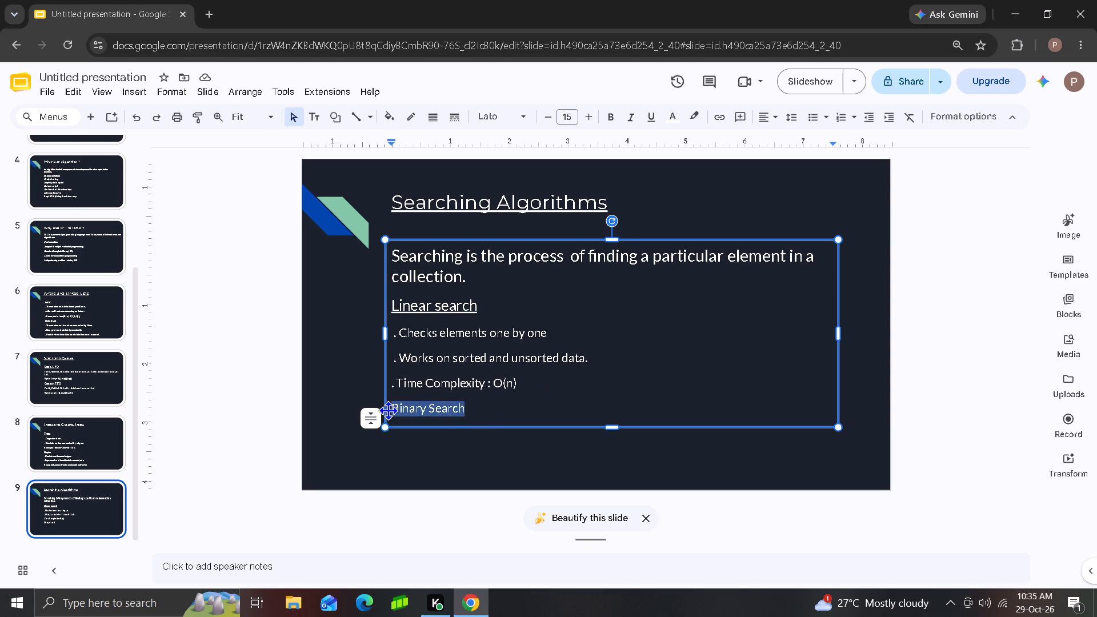
pyautogui.hotkey('ctrl', 'u')
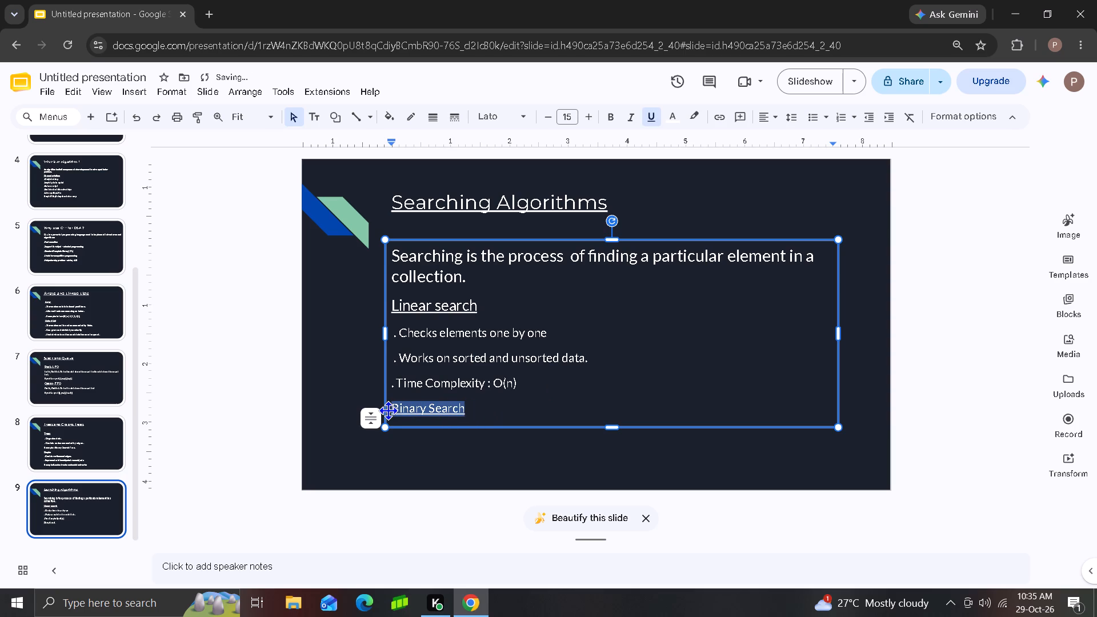
pyautogui.click(590, 120)
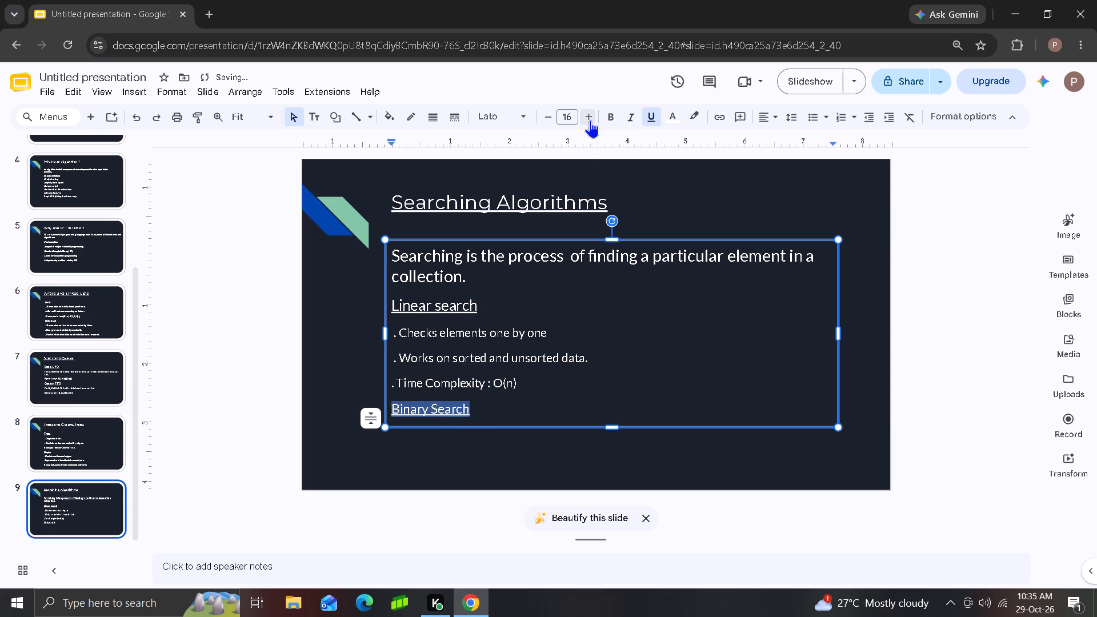
pyautogui.click(590, 120)
pyautogui.click(590, 120)
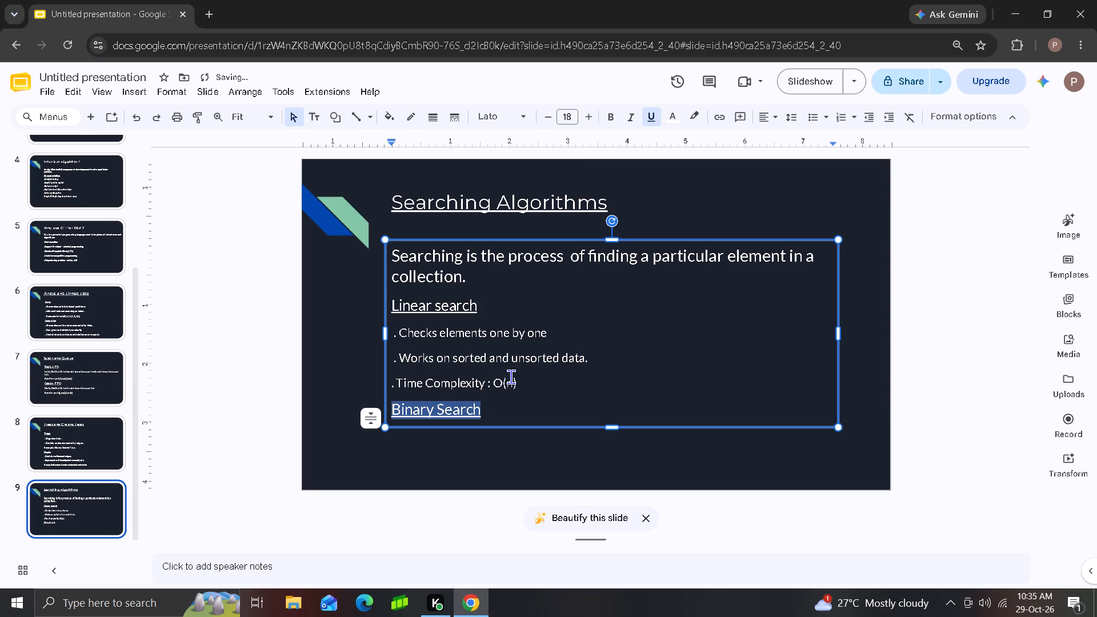
pyautogui.click(500, 407)
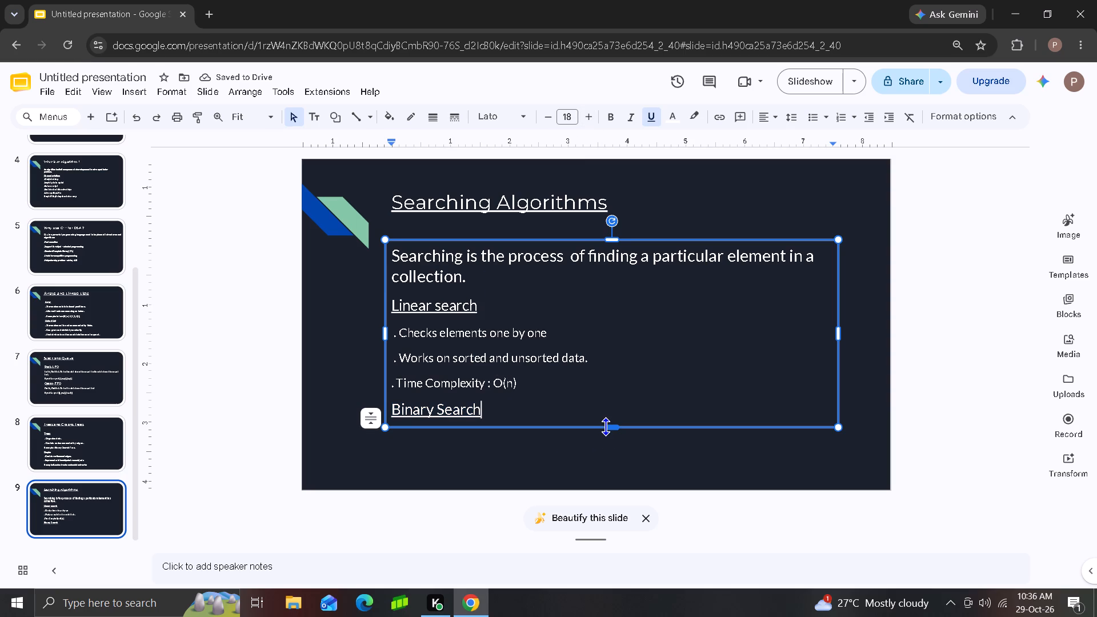
# Extend the body text box down to near the slide's lower edge, and nudge it and the title box slightly upward.
pyautogui.moveTo(607, 426); pyautogui.dragTo(592, 486)
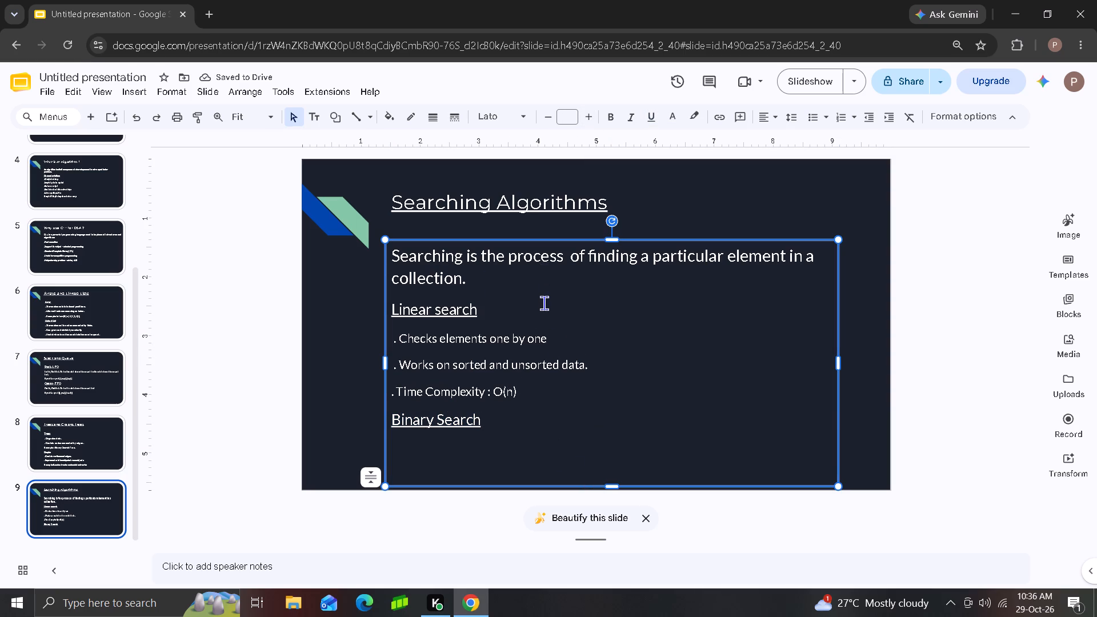
pyautogui.click(534, 239)
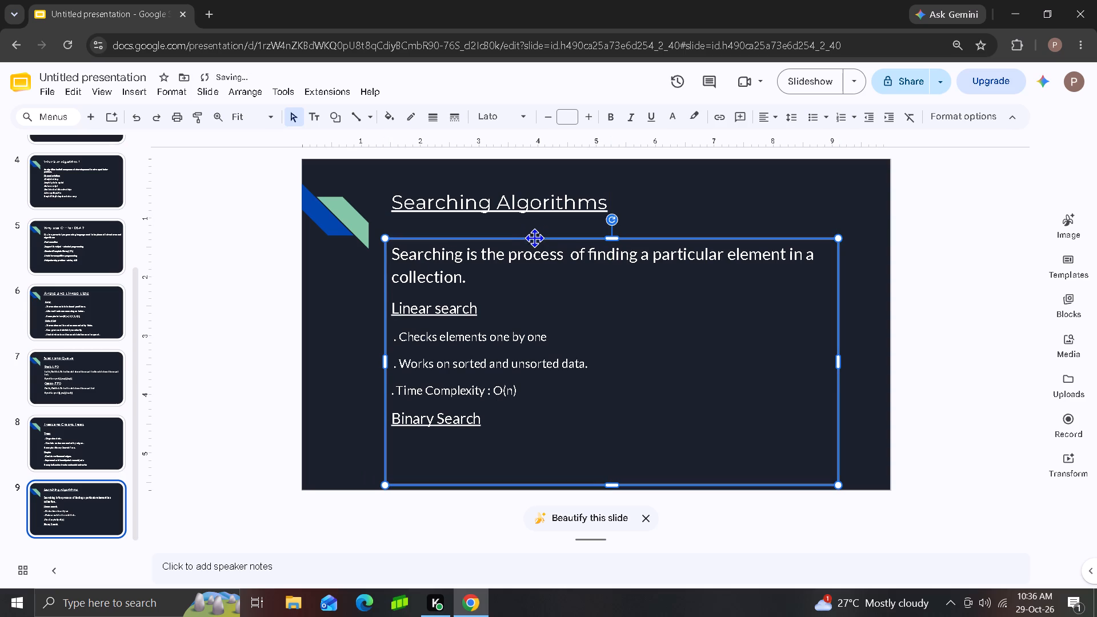
pyautogui.click(535, 235)
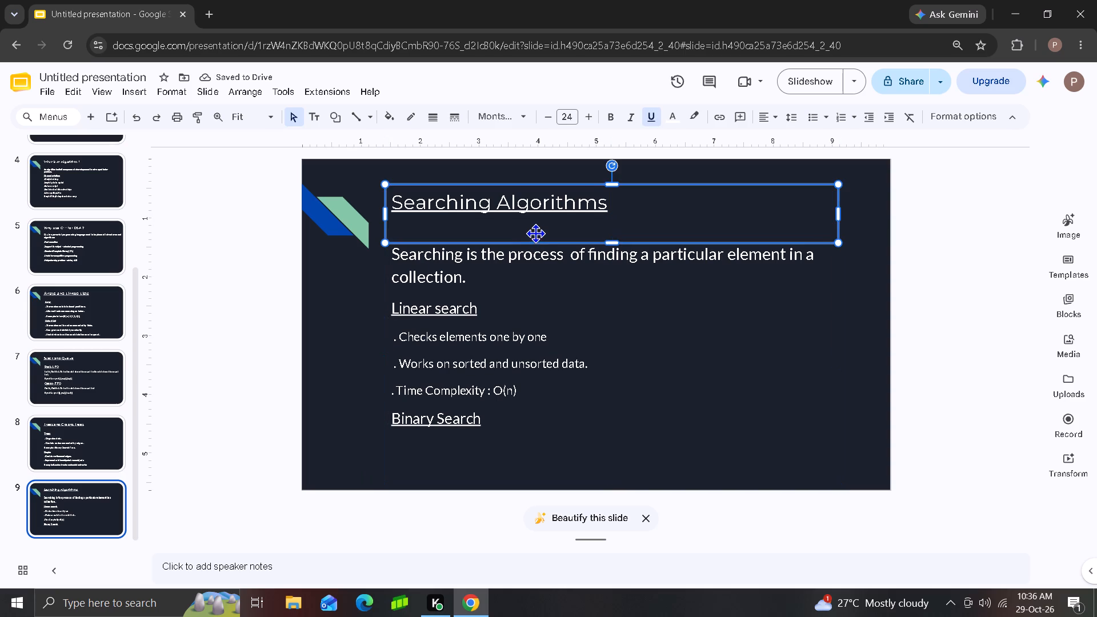
pyautogui.click(526, 286)
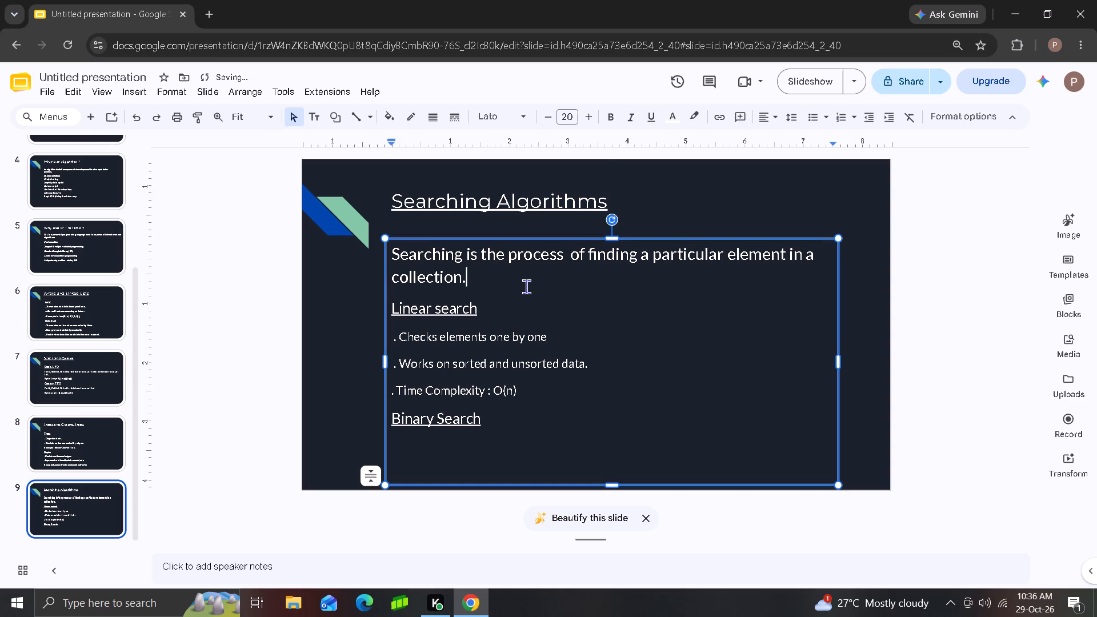
pyautogui.click(497, 414)
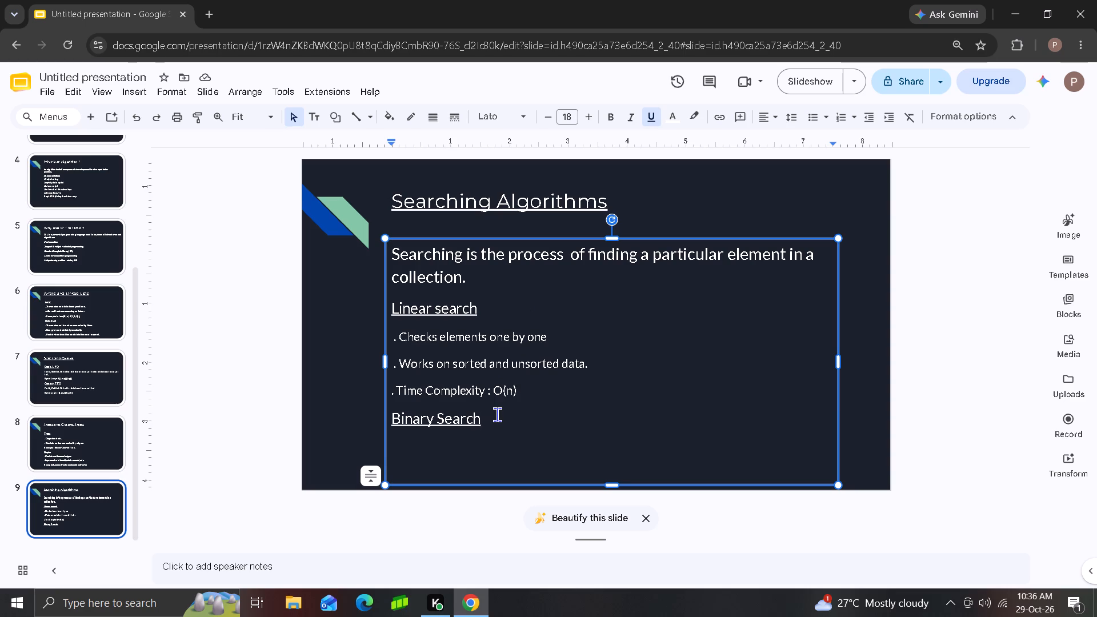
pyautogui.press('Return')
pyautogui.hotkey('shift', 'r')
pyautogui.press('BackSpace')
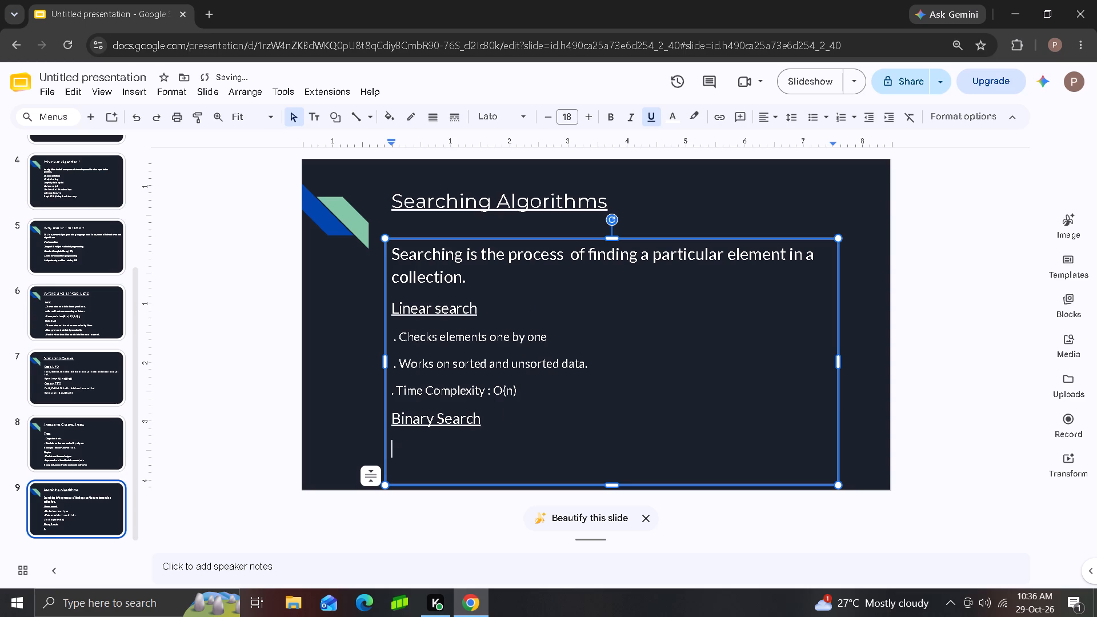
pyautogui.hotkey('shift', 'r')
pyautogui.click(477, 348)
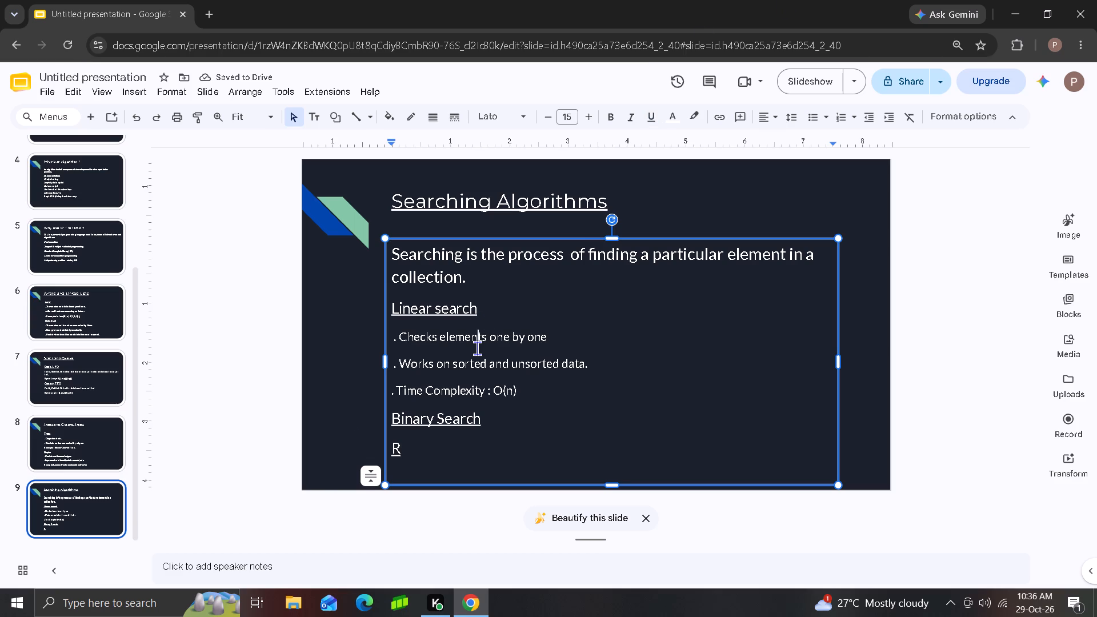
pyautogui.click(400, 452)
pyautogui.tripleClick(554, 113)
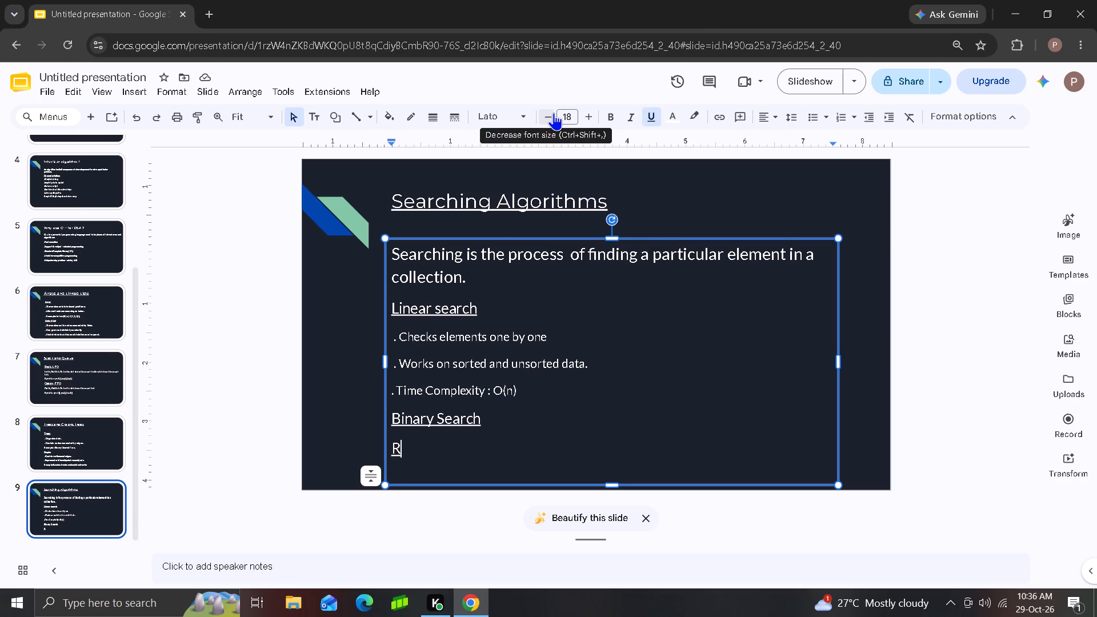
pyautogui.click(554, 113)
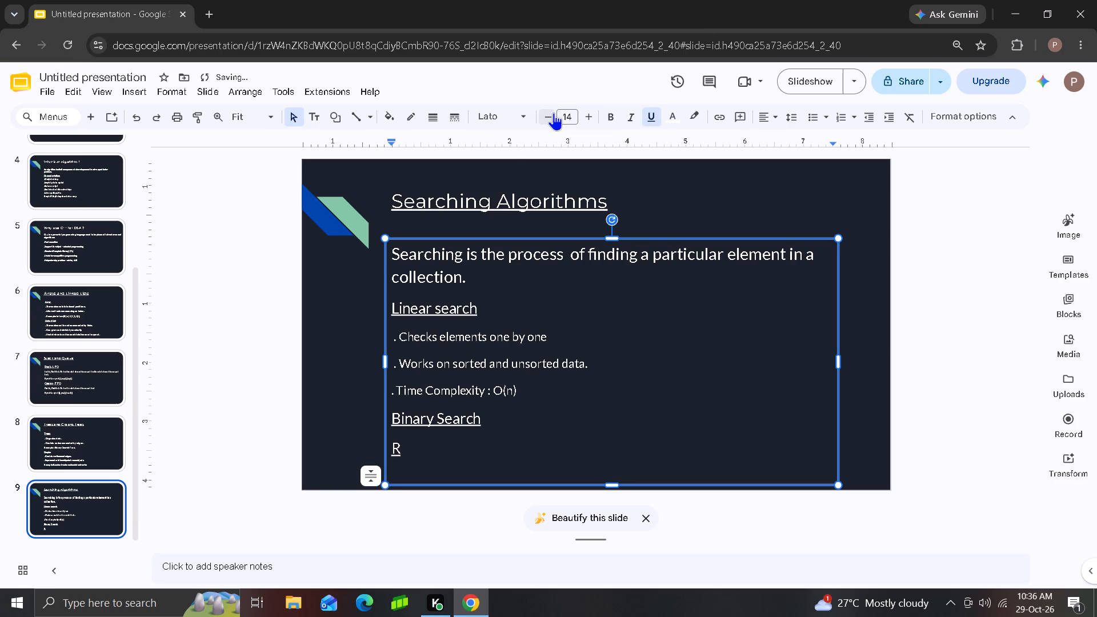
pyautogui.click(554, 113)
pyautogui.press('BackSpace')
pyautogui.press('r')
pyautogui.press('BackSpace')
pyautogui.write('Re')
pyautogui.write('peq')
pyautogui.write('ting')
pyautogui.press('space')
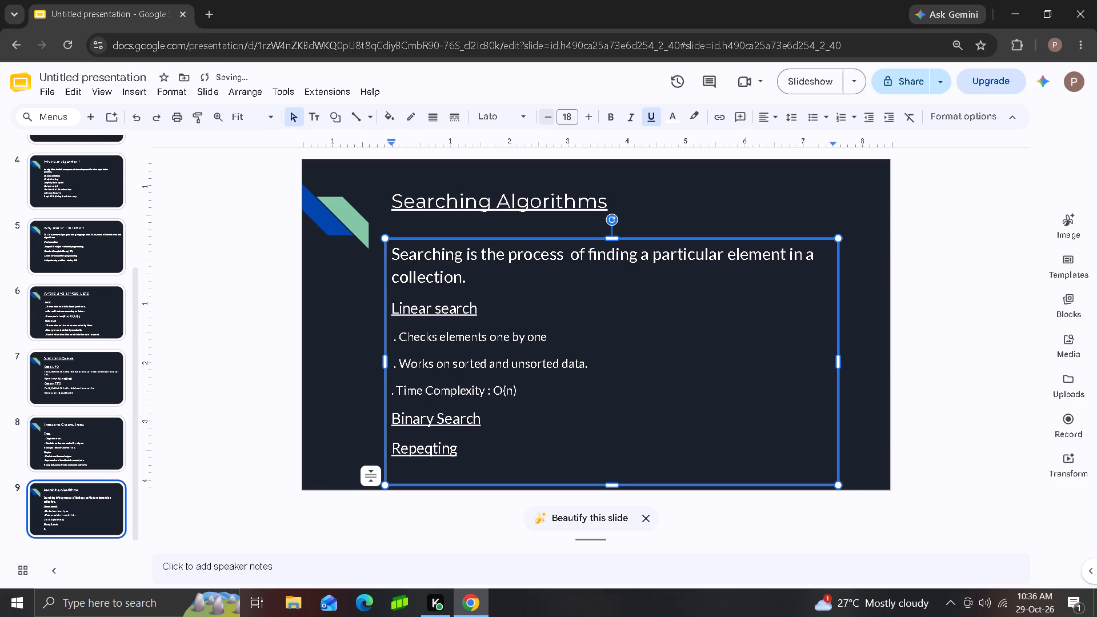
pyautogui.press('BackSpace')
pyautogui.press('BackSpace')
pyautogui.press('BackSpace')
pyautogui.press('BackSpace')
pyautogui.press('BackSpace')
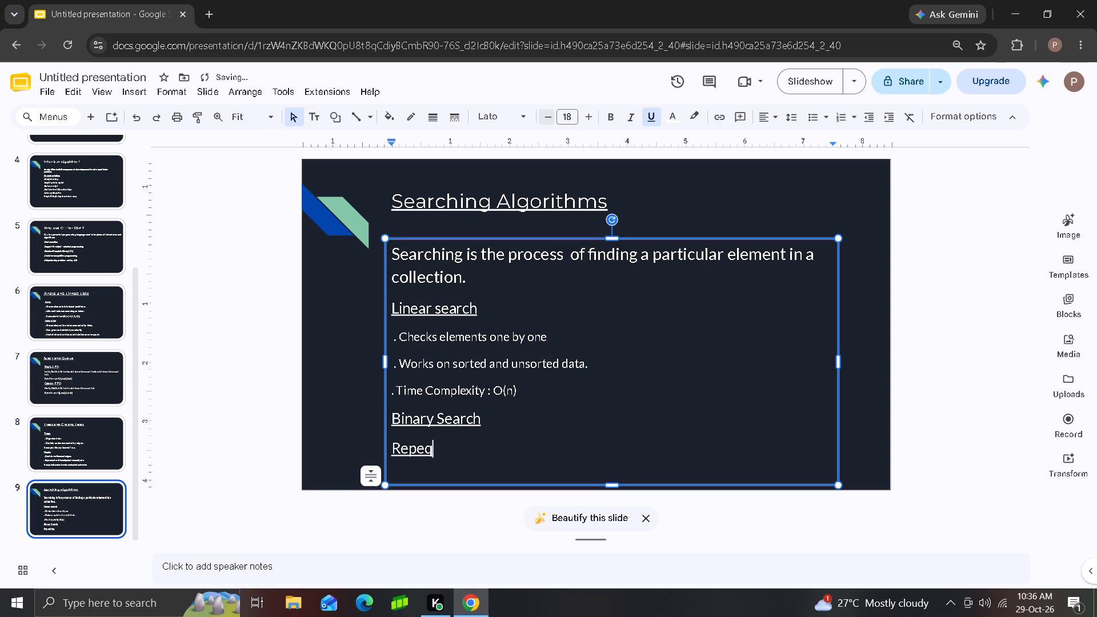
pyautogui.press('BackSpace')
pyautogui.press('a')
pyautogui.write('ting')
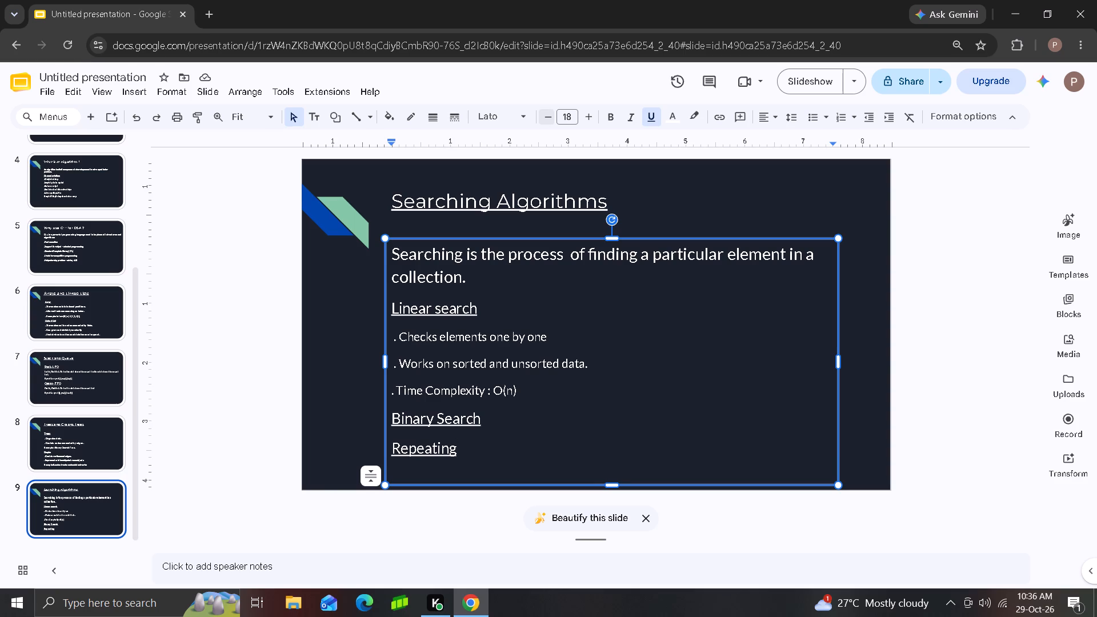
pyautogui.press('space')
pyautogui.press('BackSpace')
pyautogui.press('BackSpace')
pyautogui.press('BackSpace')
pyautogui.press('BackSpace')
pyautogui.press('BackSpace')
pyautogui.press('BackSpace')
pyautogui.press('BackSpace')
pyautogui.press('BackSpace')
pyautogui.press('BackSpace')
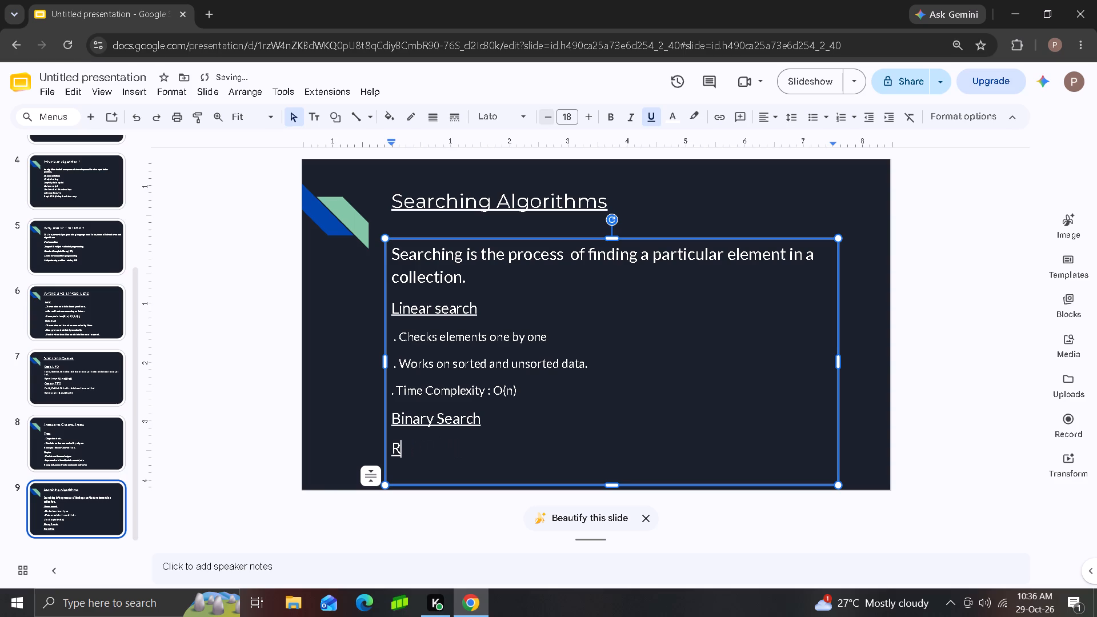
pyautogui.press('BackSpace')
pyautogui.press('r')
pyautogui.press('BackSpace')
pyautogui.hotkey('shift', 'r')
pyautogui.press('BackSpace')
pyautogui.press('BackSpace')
# Delete the underlined "Binary Search" subheading and its line below the time complexity point.
pyautogui.press('BackSpace')
pyautogui.press('BackSpace')
pyautogui.press('BackSpace')
pyautogui.press('BackSpace')
pyautogui.press('BackSpace')
pyautogui.press('BackSpace')
pyautogui.press('BackSpace')
pyautogui.press('BackSpace')
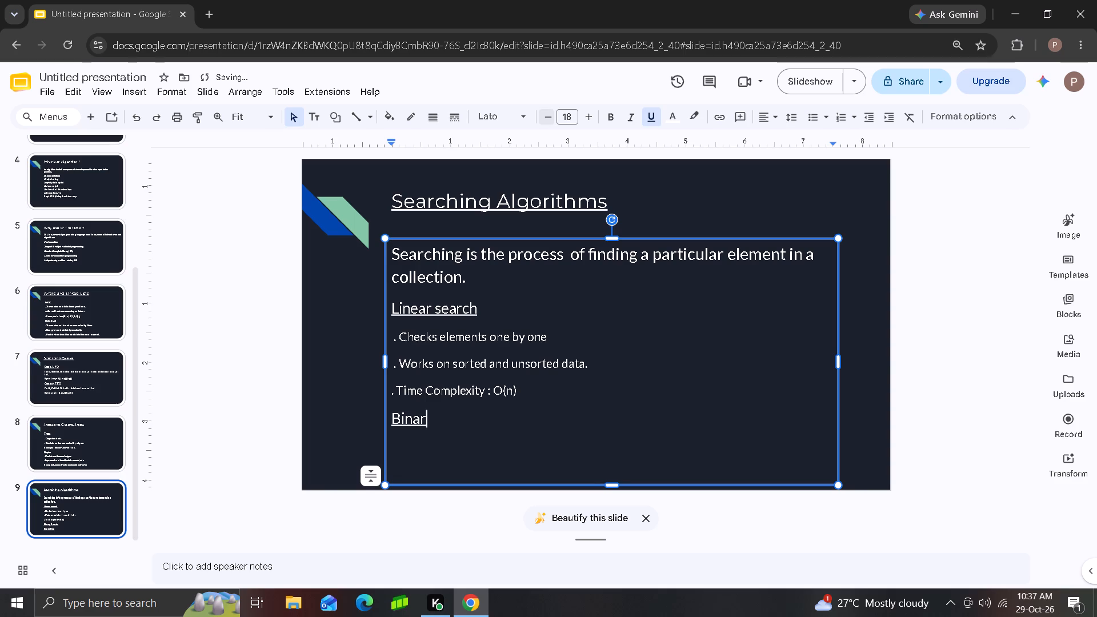
pyautogui.press('BackSpace')
pyautogui.press('BackSpace')
pyautogui.press('BackSpace')
pyautogui.press('BackSpace')
pyautogui.press('BackSpace')
pyautogui.hotkey('shift', 'b')
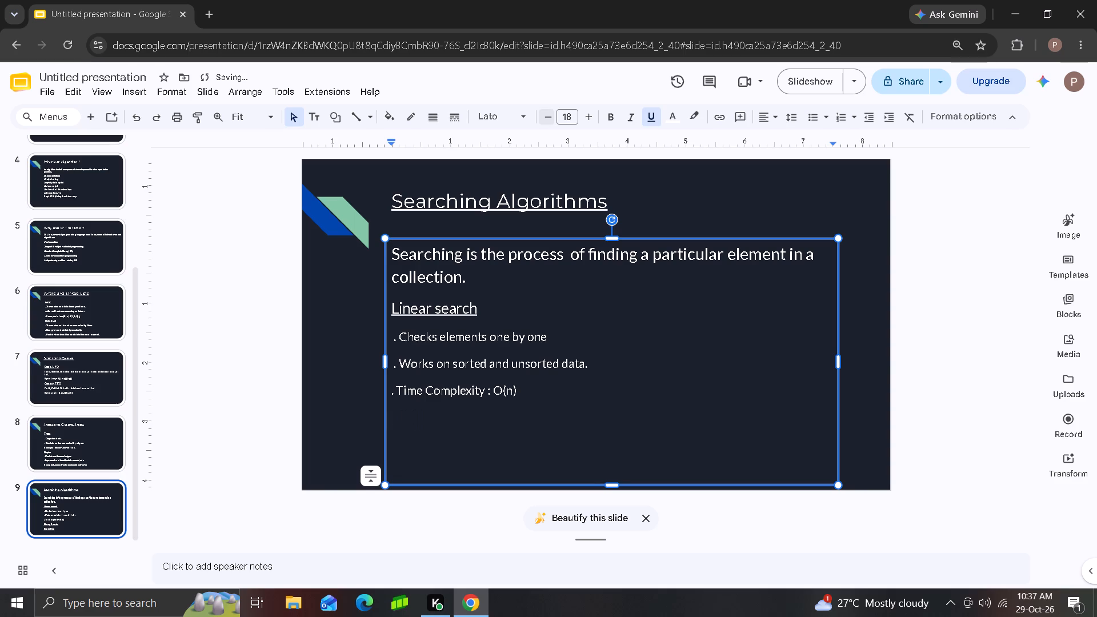
pyautogui.press('BackSpace')
pyautogui.press('BackSpace')
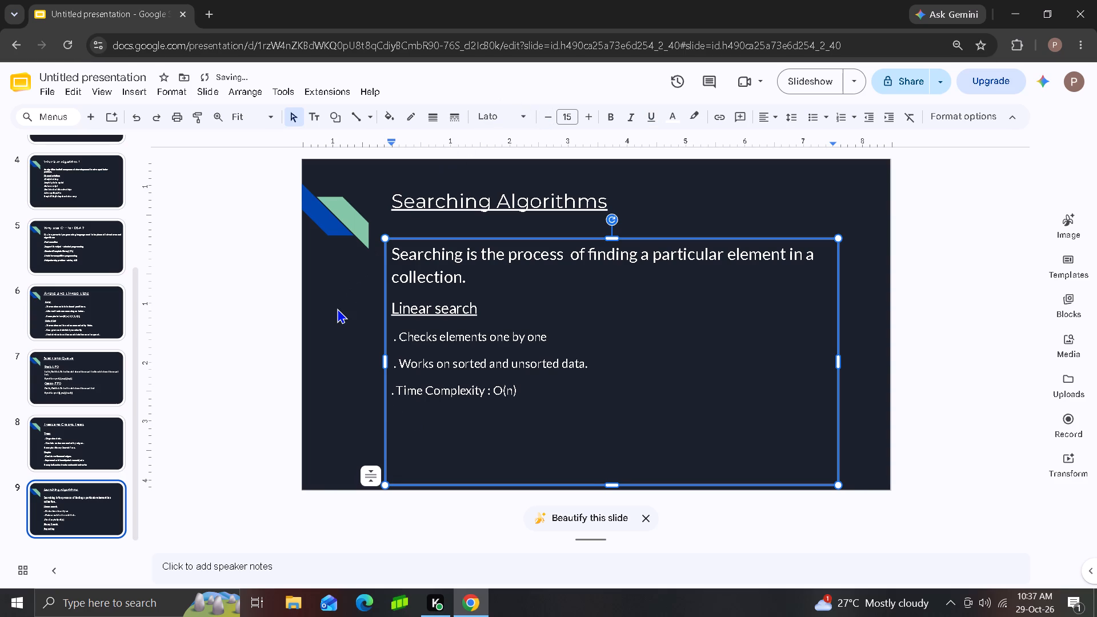
# Add "Binary Search" on a new line below the time complexity point, in that point's plain size 15 formatting.
pyautogui.click(337, 308)
pyautogui.click(520, 384)
pyautogui.press('Return')
pyautogui.press('b')
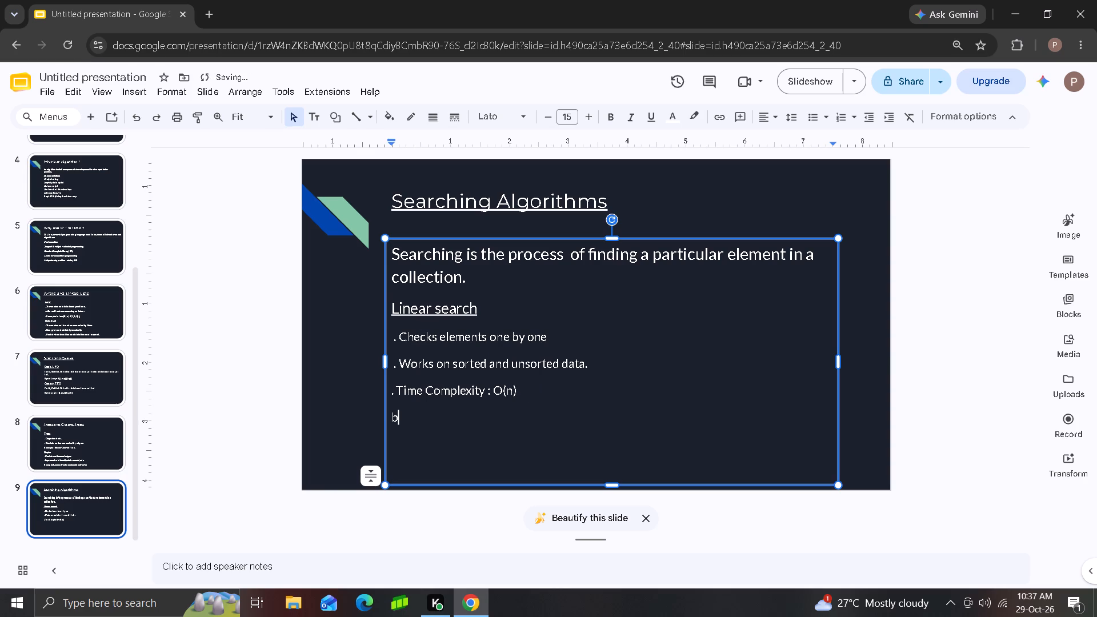
pyautogui.press('BackSpace')
pyautogui.hotkey('shift', 'b')
pyautogui.write('inar')
pyautogui.press('BackSpace')
pyautogui.write('ry')
pyautogui.press('space')
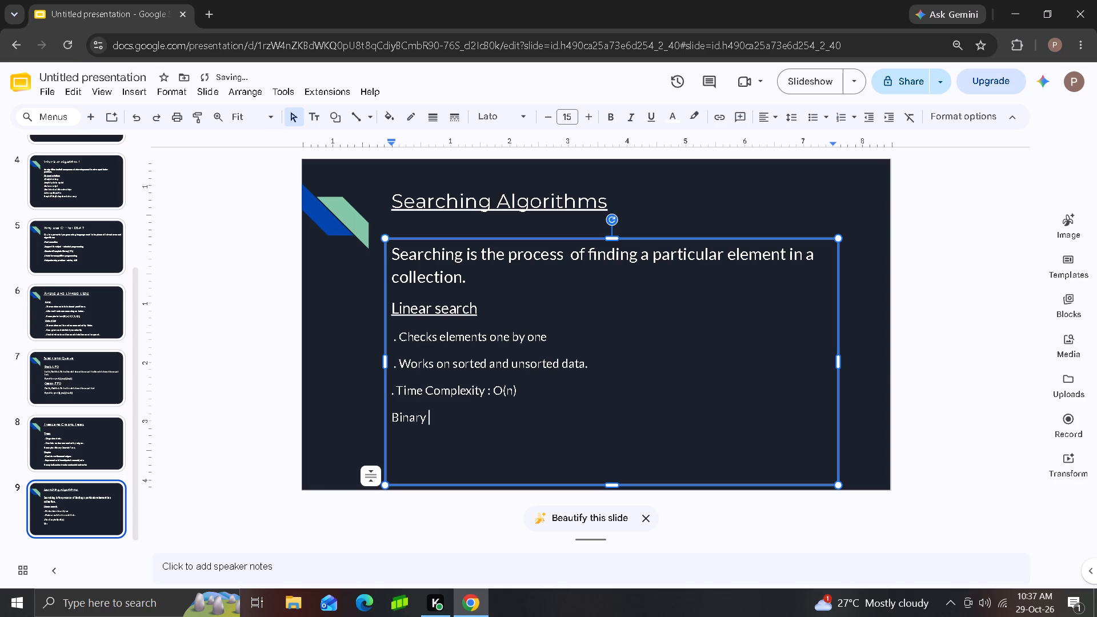
pyautogui.write('SEarch')
pyautogui.press('BackSpace')
pyautogui.press('BackSpace')
pyautogui.press('BackSpace')
pyautogui.press('BackSpace')
pyautogui.press('BackSpace')
pyautogui.write('earch')
pyautogui.press('space')
pyautogui.press('BackSpace')
# Add the point ". Repeatedly divides the search range in half" on a new line below "Binary Search".
pyautogui.press('Return')
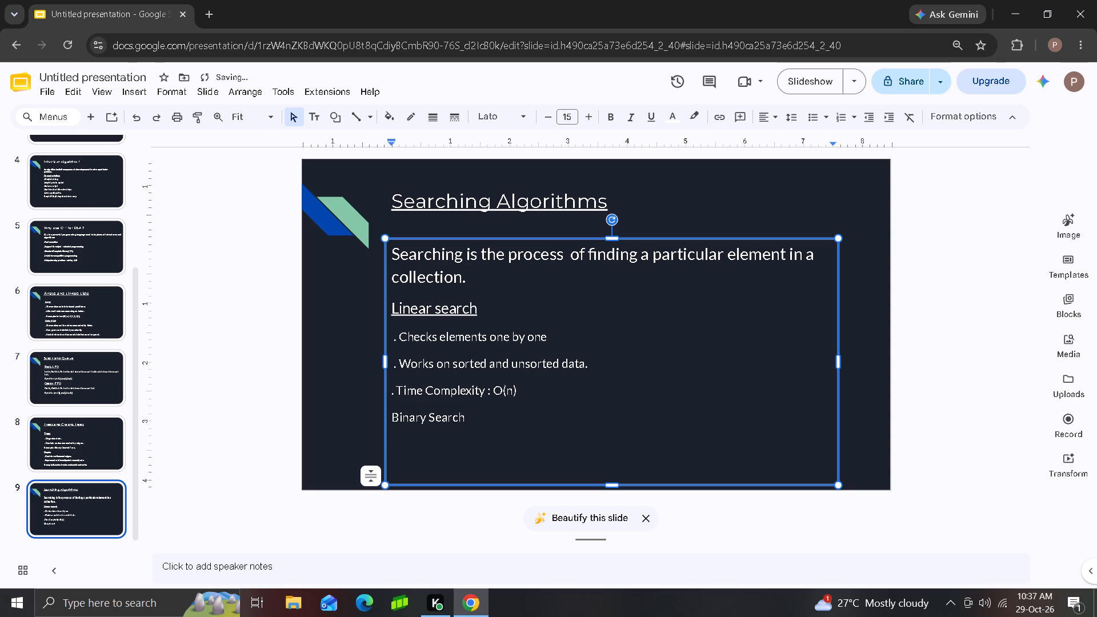
pyautogui.press('space')
pyautogui.write('>')
pyautogui.press('BackSpace')
pyautogui.press(',')
pyautogui.press('BackSpace')
pyautogui.press('.')
pyautogui.press('space')
pyautogui.write('R')
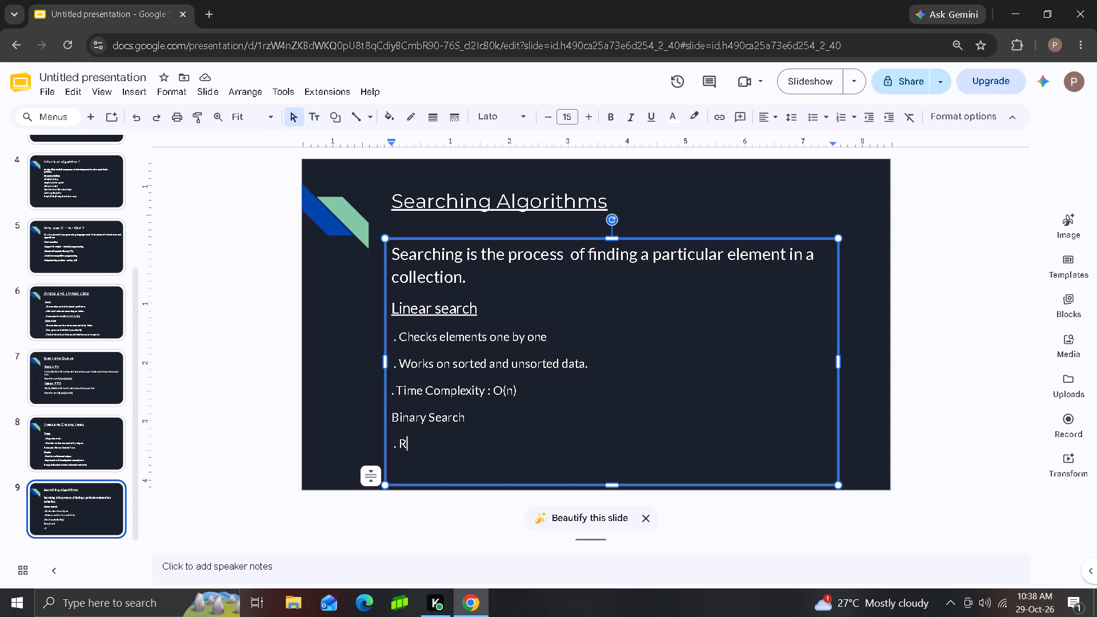
pyautogui.write('eo')
pyautogui.press('BackSpace')
pyautogui.write('peate')
pyautogui.write('dly')
pyautogui.press('space')
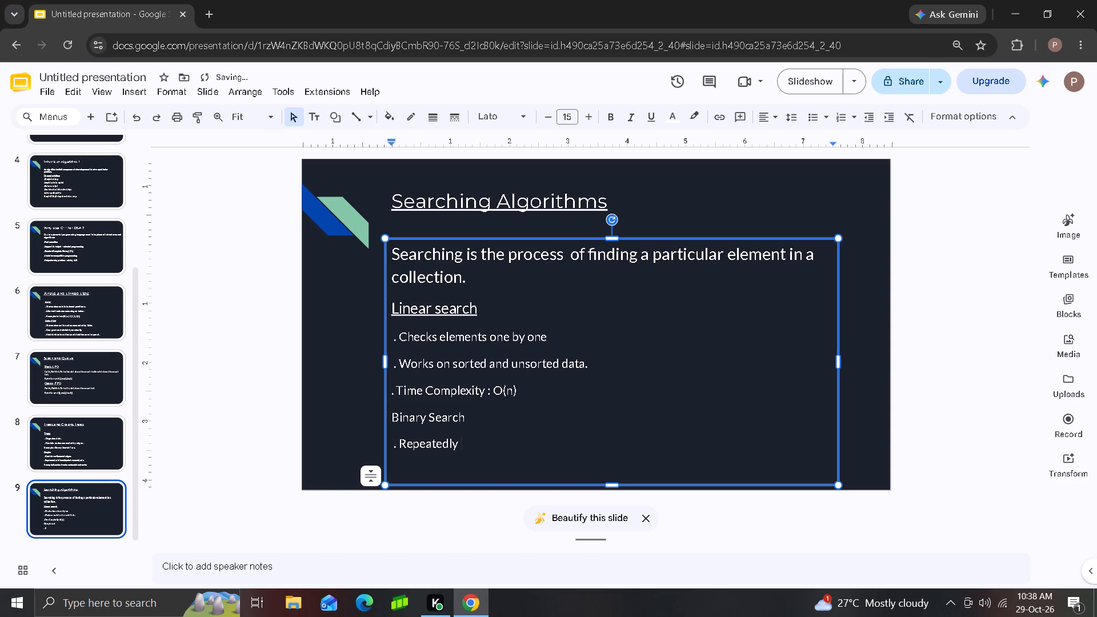
pyautogui.write('divides')
pyautogui.press('space')
pyautogui.write('the')
pyautogui.press('space')
pyautogui.write('sea')
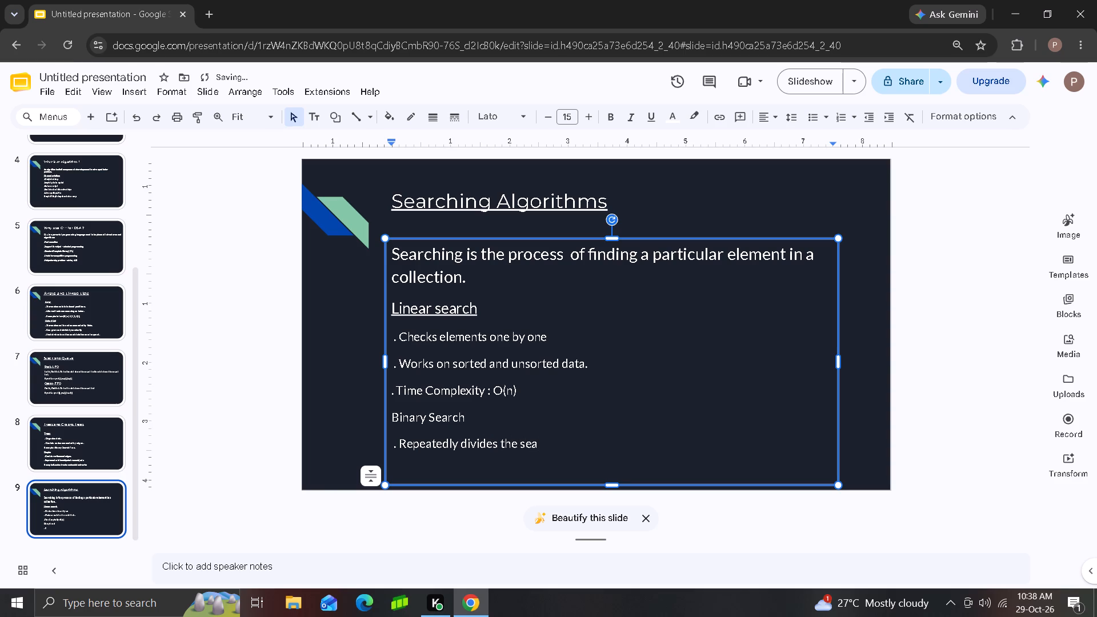
pyautogui.write('rch')
pyautogui.press('space')
pyautogui.write('ranf')
pyautogui.press('BackSpace')
pyautogui.write('ge')
pyautogui.press('space')
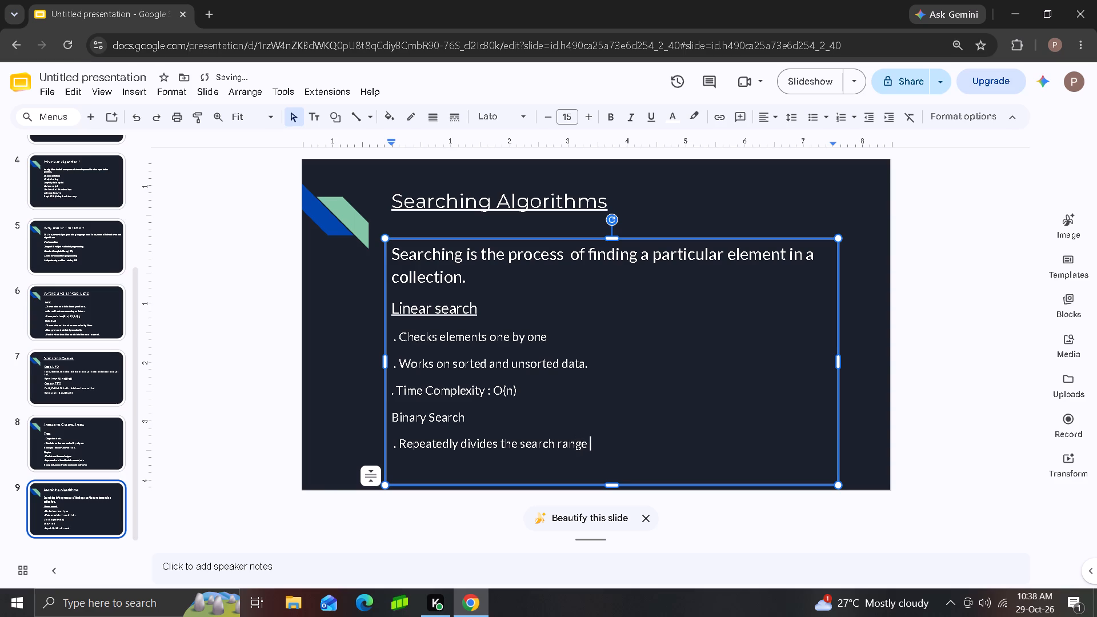
pyautogui.write('inh')
pyautogui.press('BackSpace')
pyautogui.press('space')
pyautogui.write('half')
# Add a second Binary Search point below it reading ". Requires sorted data", with a capital R.
pyautogui.press('Return')
pyautogui.press('space')
pyautogui.write('.')
pyautogui.press('space')
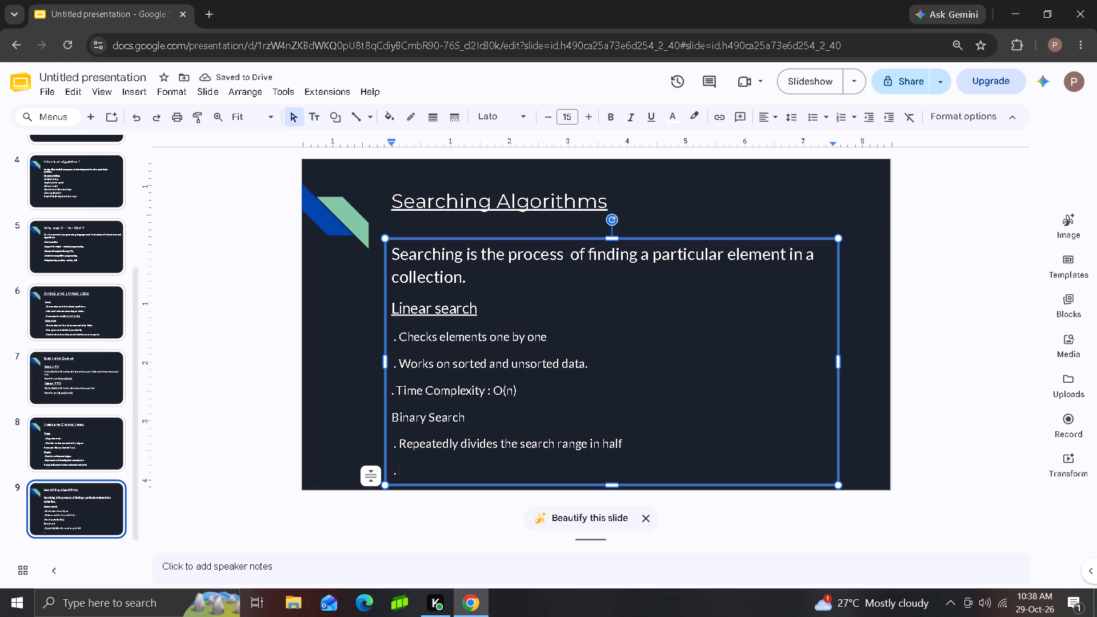
pyautogui.write('req')
pyautogui.write('uires')
pyautogui.press('space')
pyautogui.press('Left')
pyautogui.press('Left')
pyautogui.press('Left')
pyautogui.press('Left')
pyautogui.press('Left')
pyautogui.press('Left')
pyautogui.press('Left')
pyautogui.press('Left')
pyautogui.press('Left')
pyautogui.press('Right')
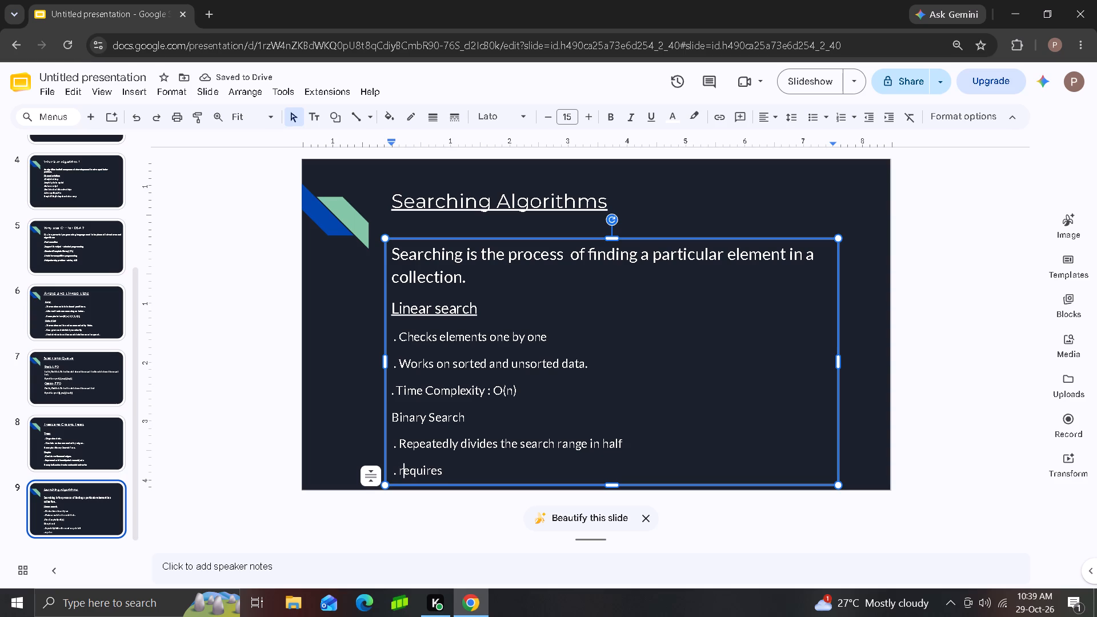
pyautogui.press('BackSpace')
pyautogui.hotkey('shift', 'r')
pyautogui.press('Right')
pyautogui.press('Right')
pyautogui.press('Right')
pyautogui.press('Right')
pyautogui.press('Right')
pyautogui.press('Right')
pyautogui.press('Right')
pyautogui.press('Right')
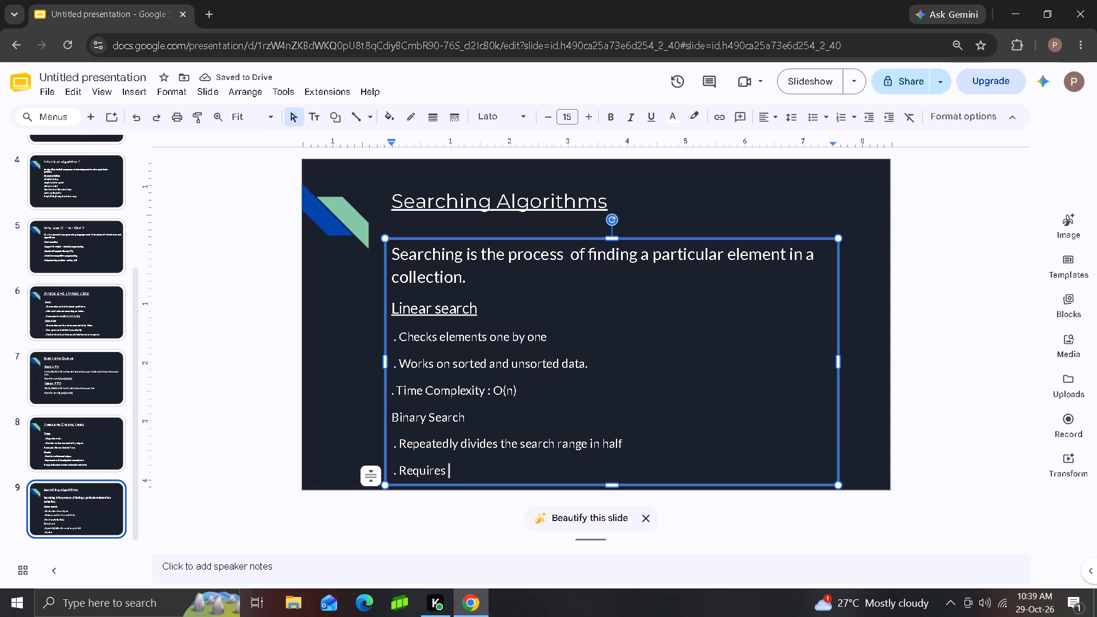
pyautogui.write('sorted')
pyautogui.press('space')
pyautogui.write('data')
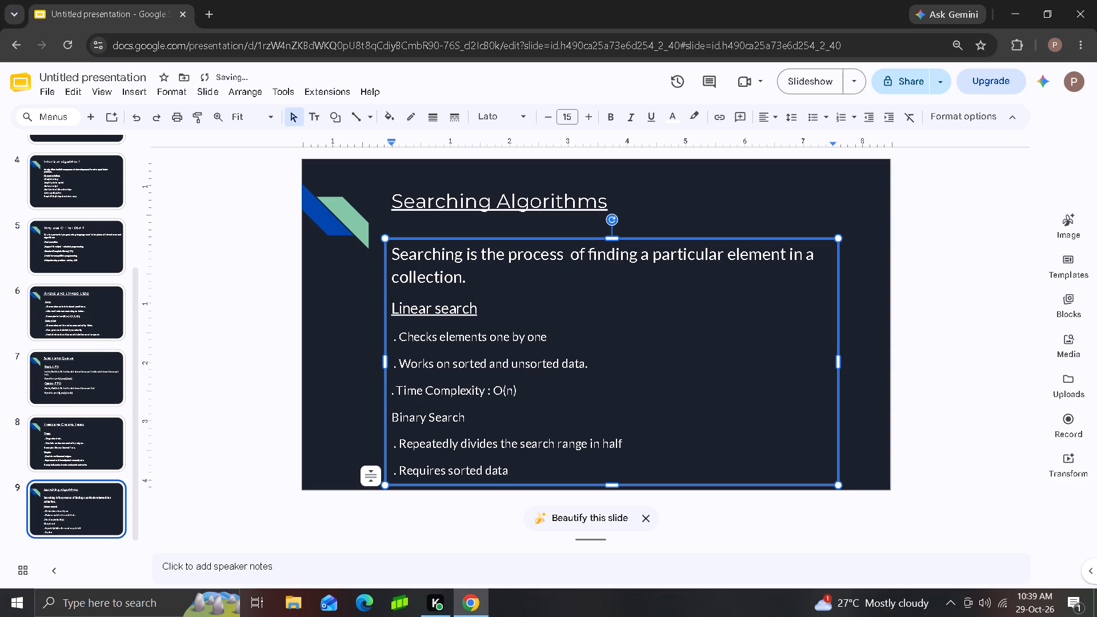
# Add the line "Time Complexity : O(logn)" below the sorted data point.
pyautogui.press('Return')
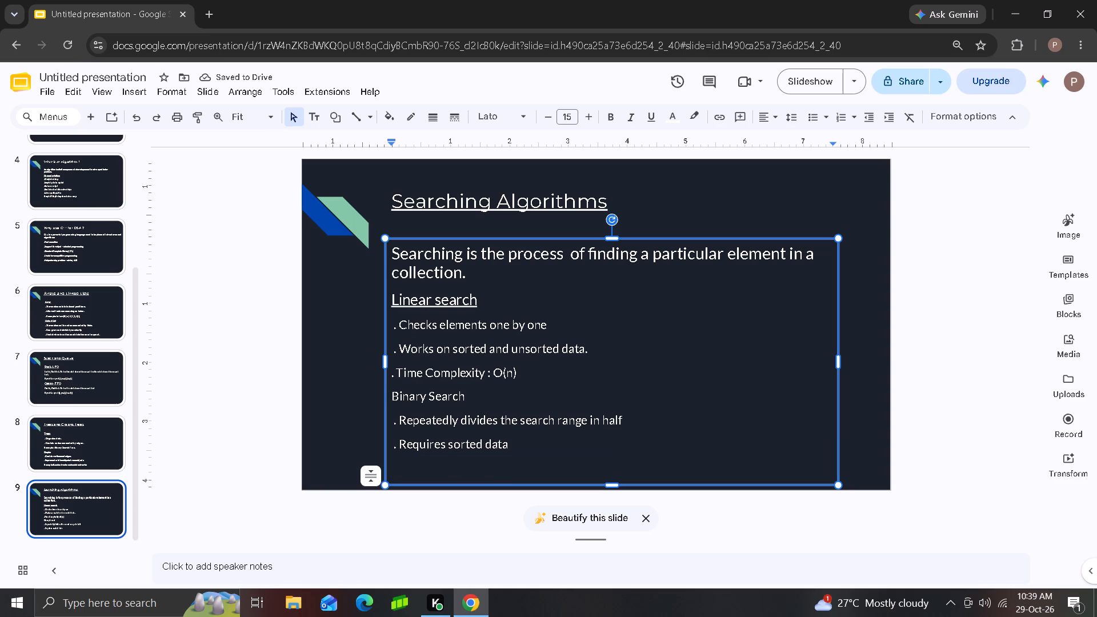
pyautogui.write('Timr')
pyautogui.press('BackSpace')
pyautogui.write('e')
pyautogui.press('space')
pyautogui.write('Como')
pyautogui.press('BackSpace')
pyautogui.write('plexit')
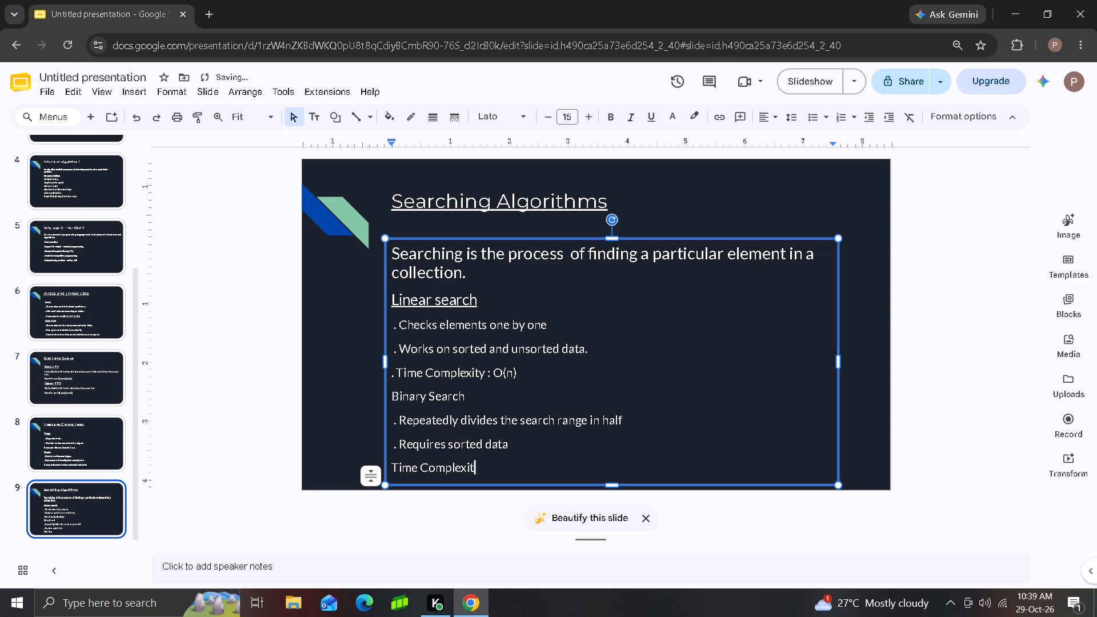
pyautogui.press('y')
pyautogui.write('v:')
pyautogui.press('space')
pyautogui.press('BackSpace')
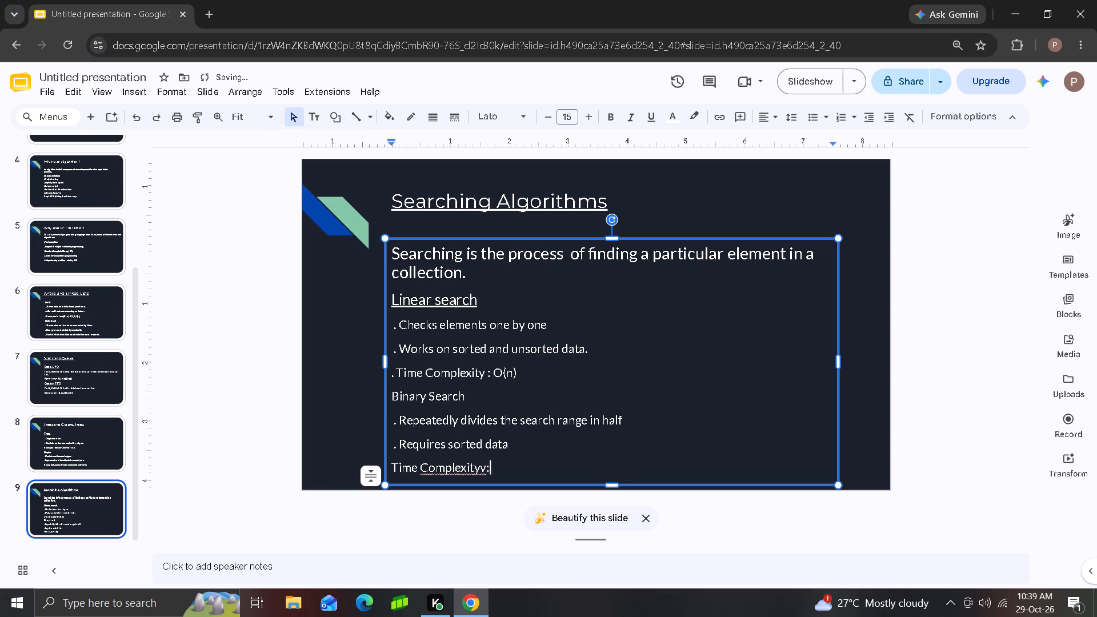
pyautogui.press('BackSpace')
pyautogui.press('BackSpace')
pyautogui.press('space')
pyautogui.write(':')
pyautogui.press('space')
pyautogui.write('O()')
pyautogui.press('Left')
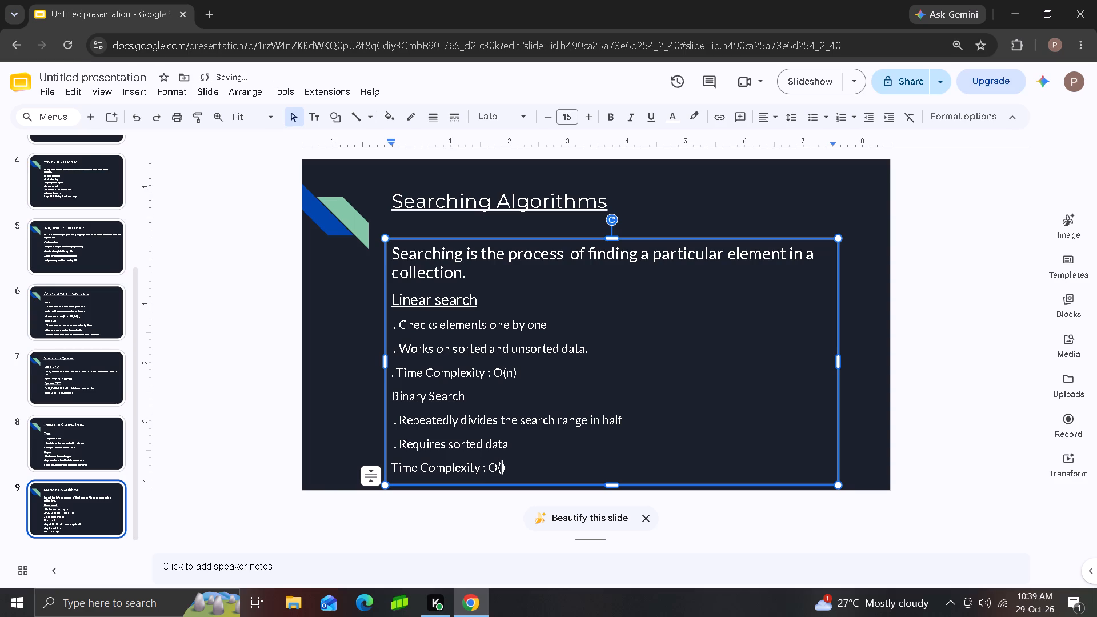
pyautogui.write('log')
pyautogui.press('n')
# Add a full stop at the end of the "Requires sorted data" point.
pyautogui.click(519, 446)
pyautogui.press('.')
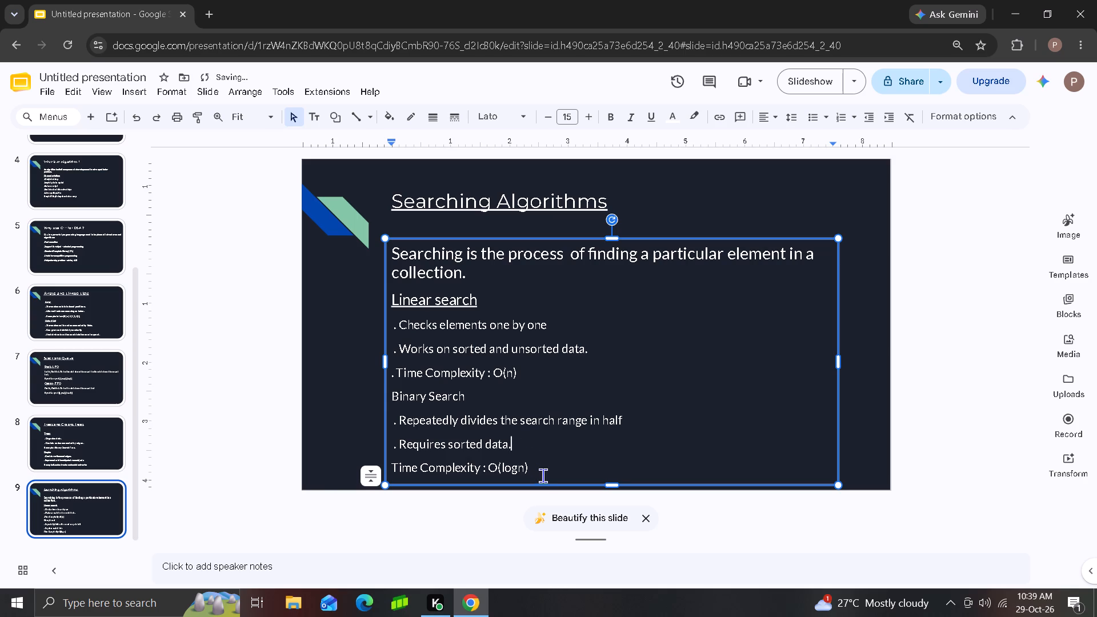
# Add a full stop at the end of the "Time Complexity : O(logn)" line under Binary Search.
pyautogui.click(534, 461)
pyautogui.press('.')
# Add a leading space, dot and space before the "Time Complexity : O(logn)." line so it reads as a point.
pyautogui.press('Left')
pyautogui.press('Left')
pyautogui.press('Left')
pyautogui.press('Left')
pyautogui.press('Left')
pyautogui.press('Left')
pyautogui.press('Left')
pyautogui.press('Left')
pyautogui.press('Left')
pyautogui.press('Left')
pyautogui.press('Left')
pyautogui.press('Left')
pyautogui.press('Left')
pyautogui.press('Left')
pyautogui.press('Left')
pyautogui.press('Left')
pyautogui.press('Left')
pyautogui.press('Left')
pyautogui.press('Left')
pyautogui.press('Left')
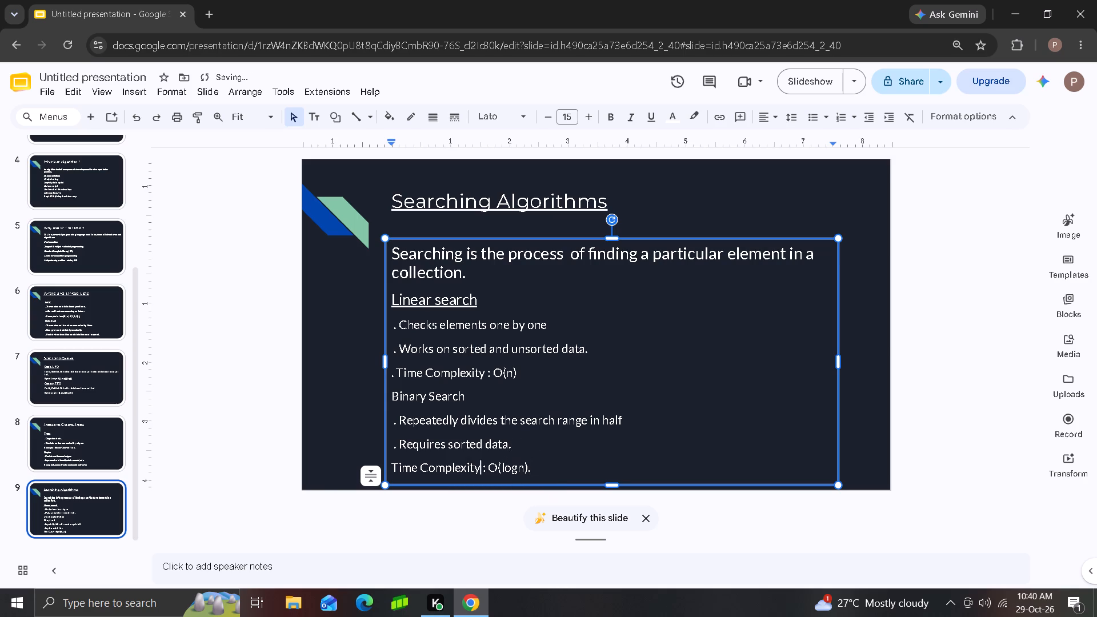
pyautogui.press('Right')
pyautogui.press('Right')
pyautogui.press('space')
pyautogui.write('.')
pyautogui.press('space')
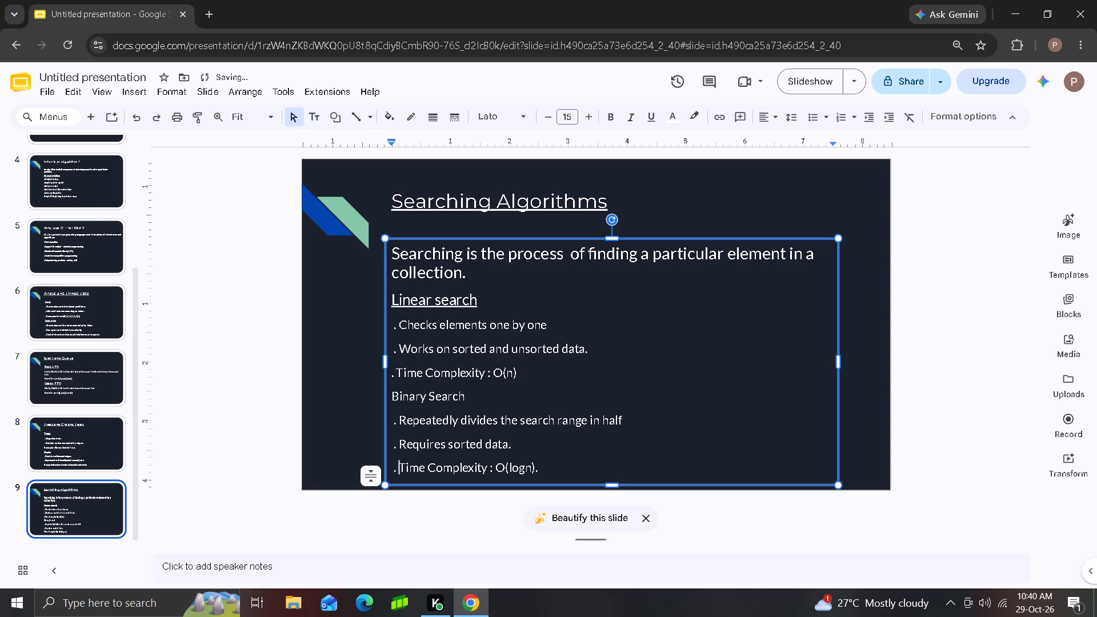
# Underline the "Binary Search" subheading and enlarge its text to roughly match the "Linear search" subheading.
pyautogui.click(486, 400)
pyautogui.moveTo(481, 399); pyautogui.dragTo(384, 398)
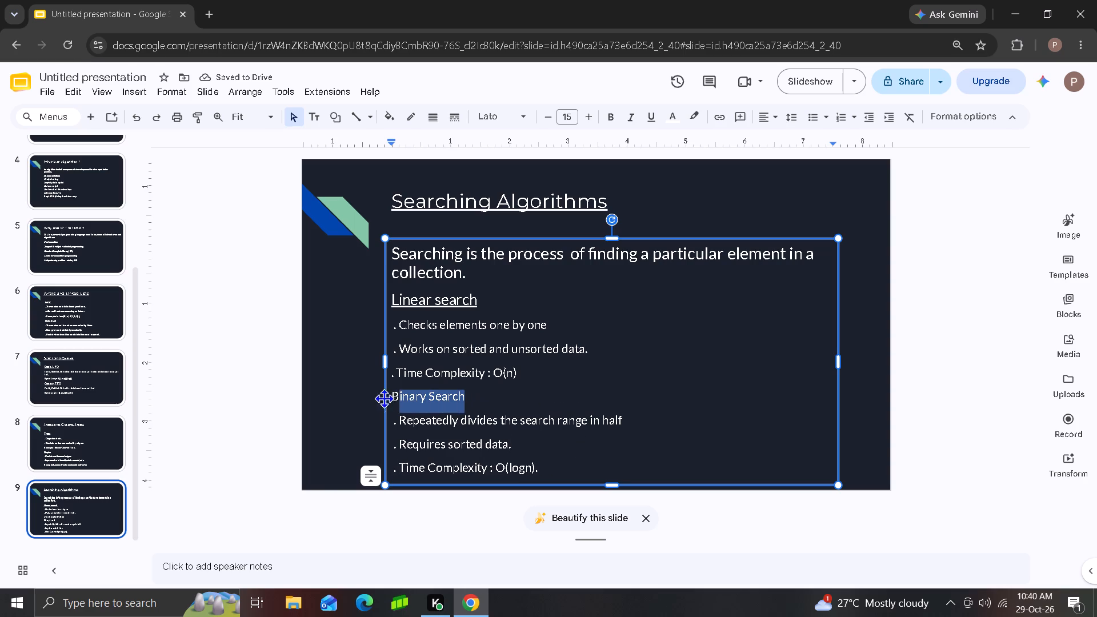
pyautogui.moveTo(384, 398); pyautogui.dragTo(391, 398)
pyautogui.hotkey('ctrl', 'u')
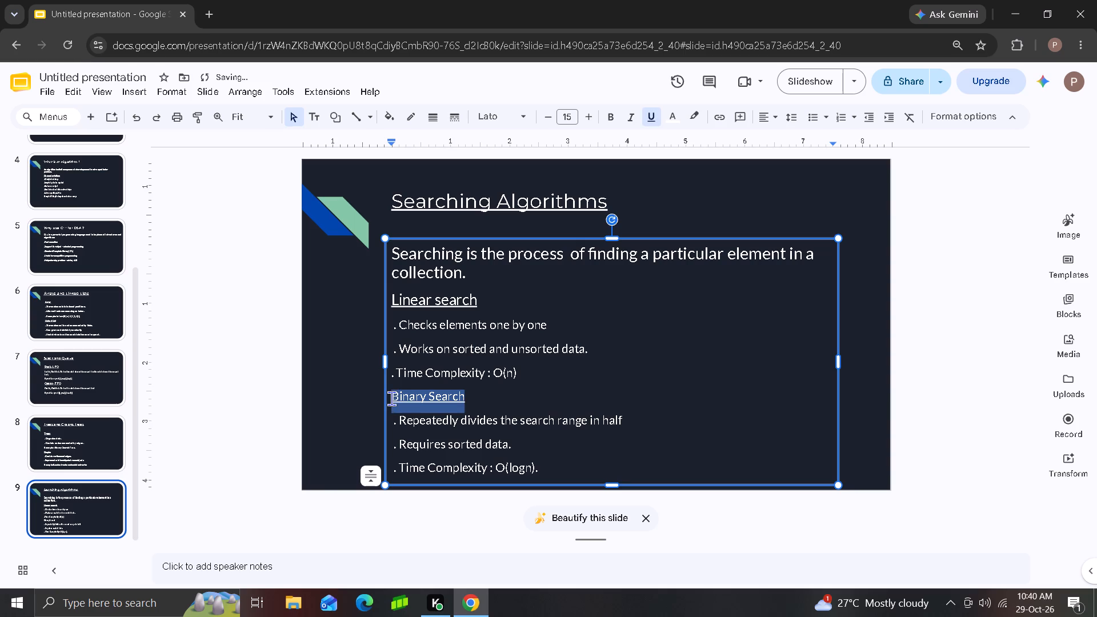
pyautogui.click(592, 121)
pyautogui.click(592, 121)
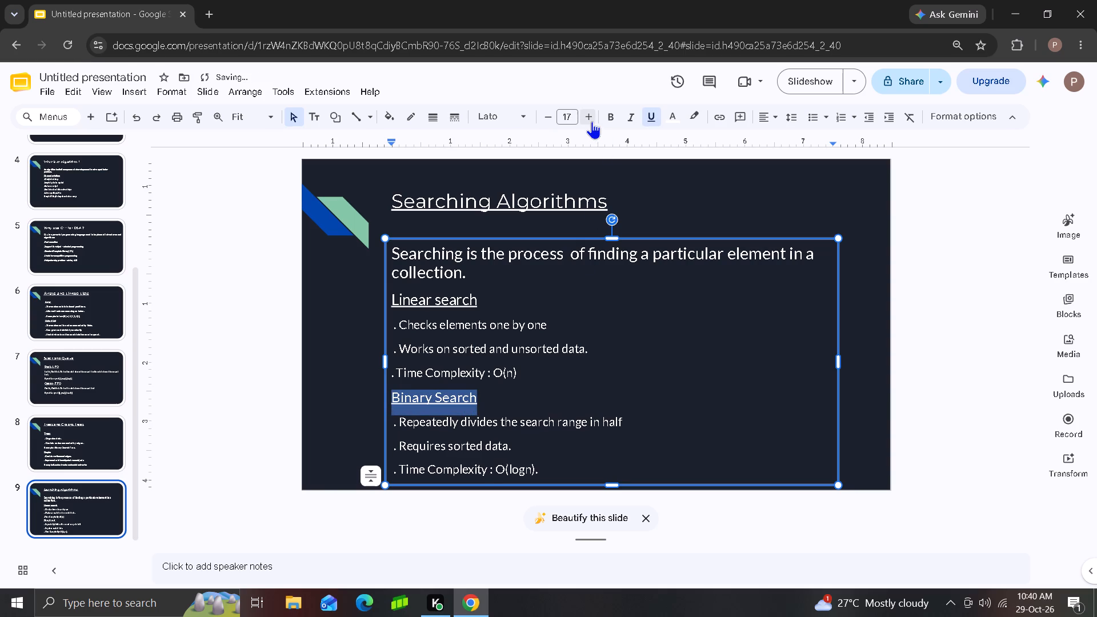
pyautogui.click(592, 121)
pyautogui.click(592, 121)
pyautogui.click(592, 121)
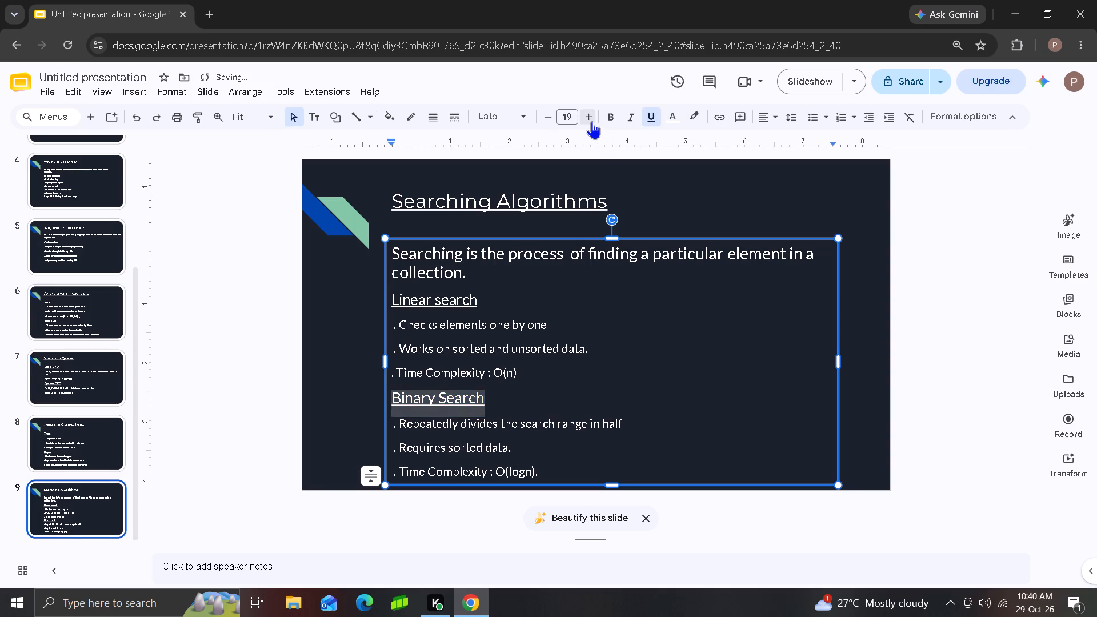
pyautogui.click(592, 121)
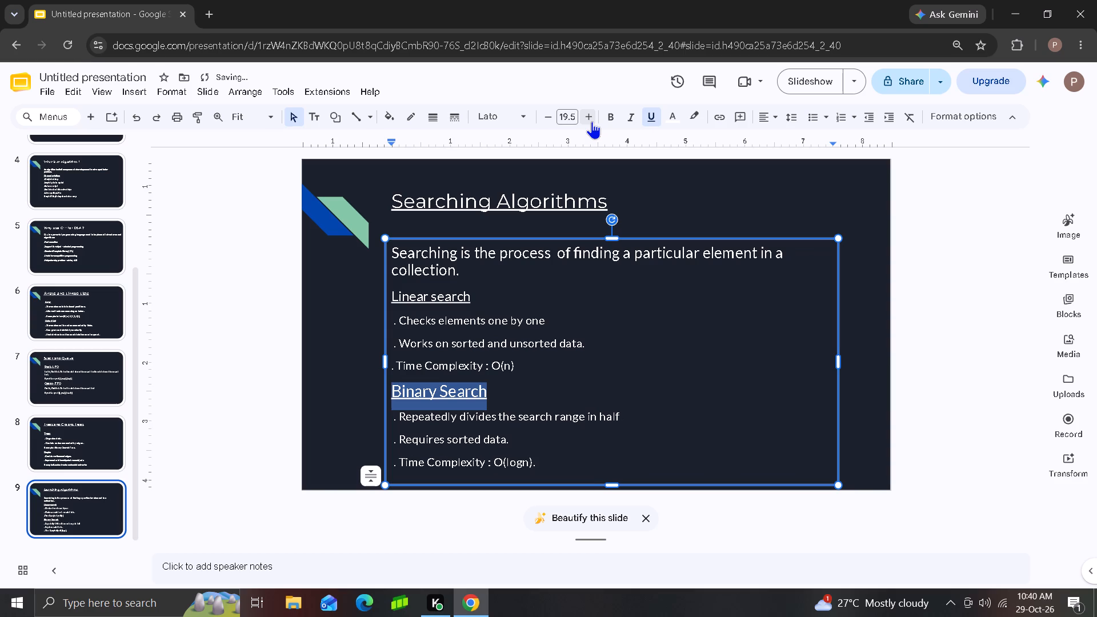
pyautogui.click(550, 118)
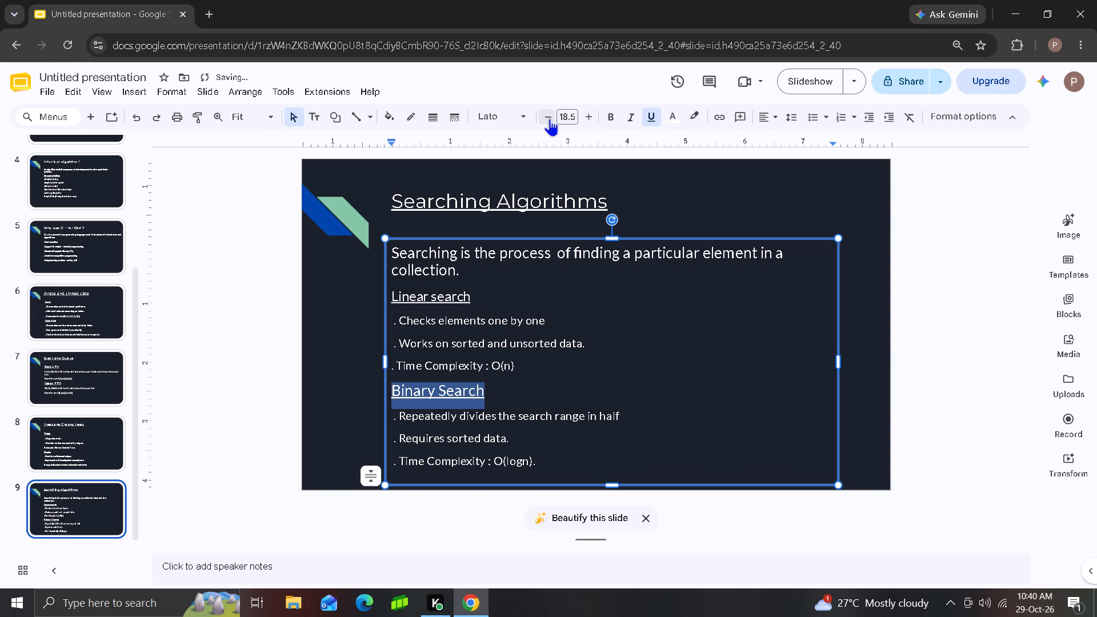
pyautogui.click(550, 118)
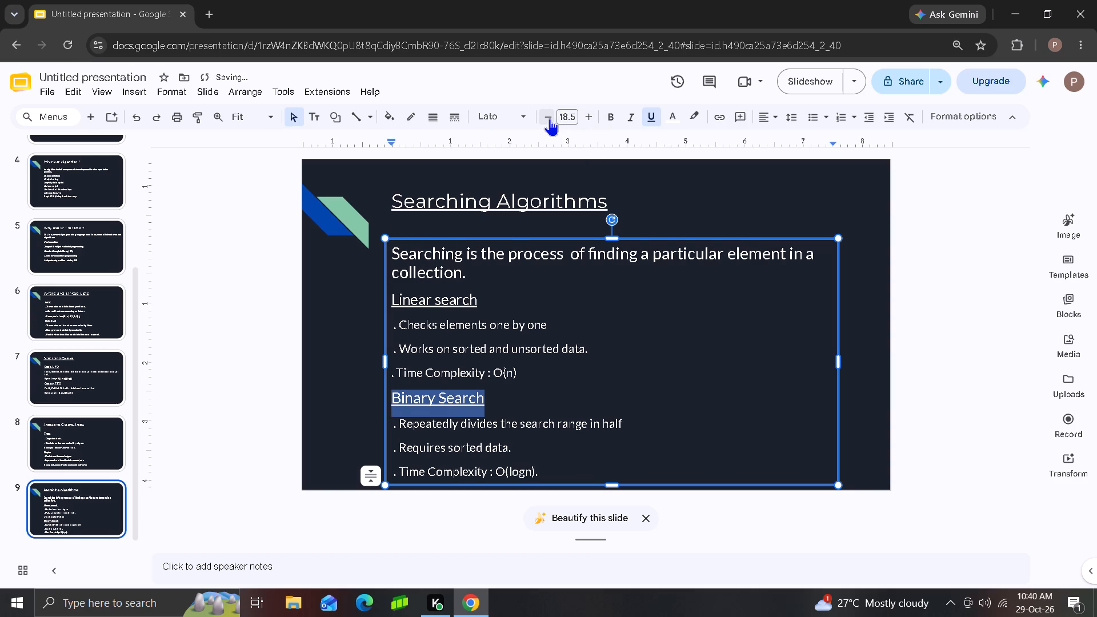
pyautogui.click(550, 118)
pyautogui.click(237, 404)
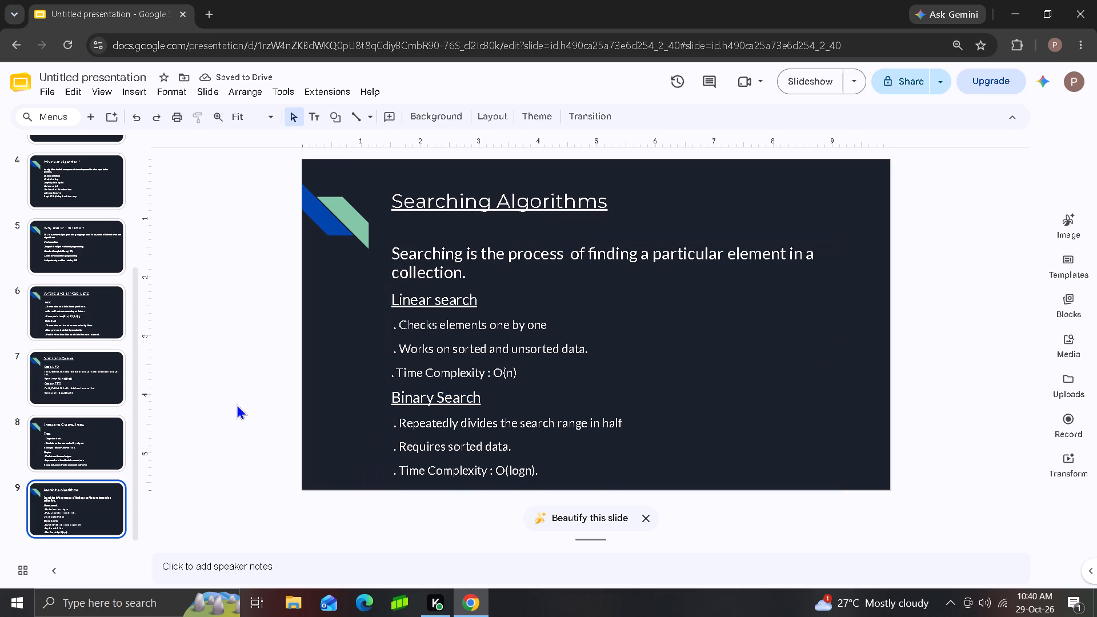
# Compare the title formatting on the preceding slides with slide 9, checking the font size of the "Stack and Queue" title.
pyautogui.scroll(2, 454, 363)
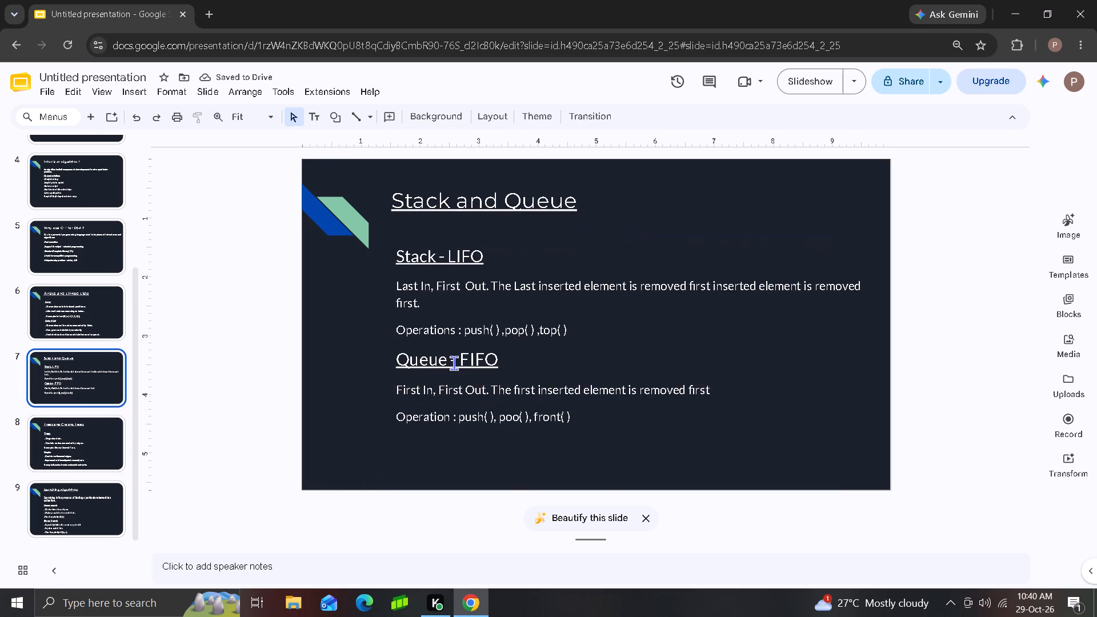
pyautogui.scroll(-4, 454, 363)
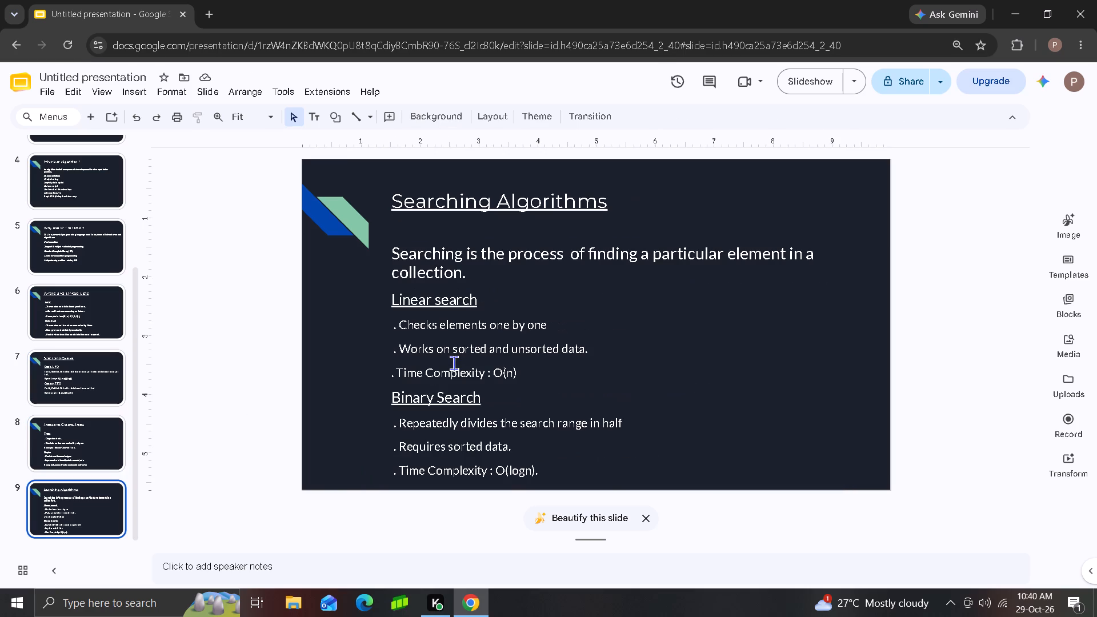
pyautogui.scroll(3, 454, 363)
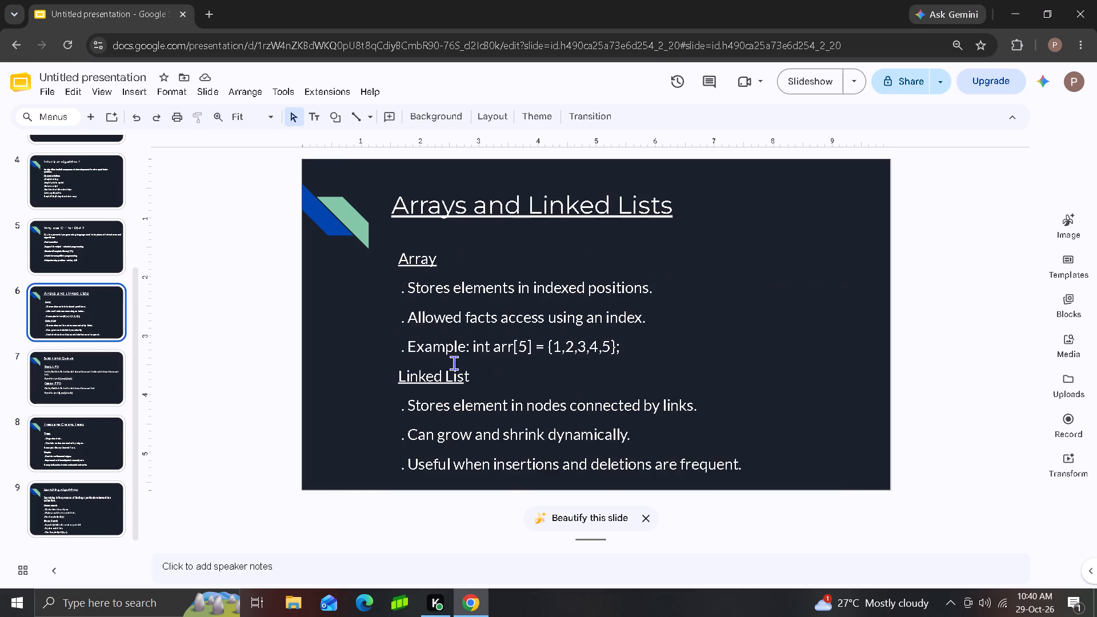
pyautogui.scroll(1, 454, 363)
pyautogui.scroll(-2, 454, 363)
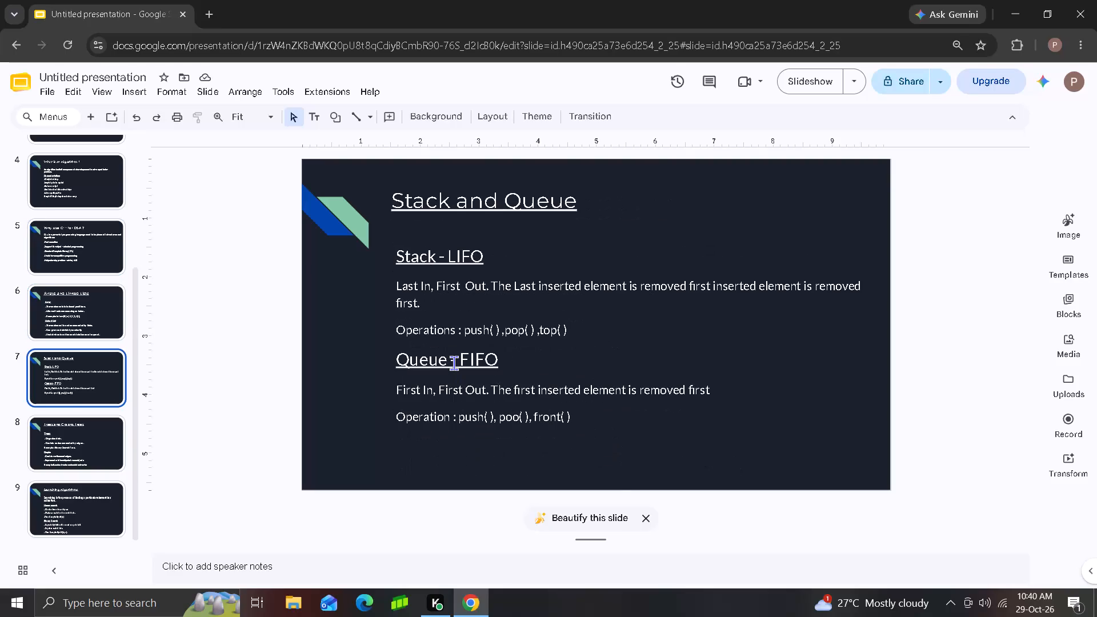
pyautogui.scroll(-1, 454, 363)
pyautogui.scroll(2, 454, 363)
pyautogui.scroll(-2, 453, 336)
pyautogui.click(584, 205)
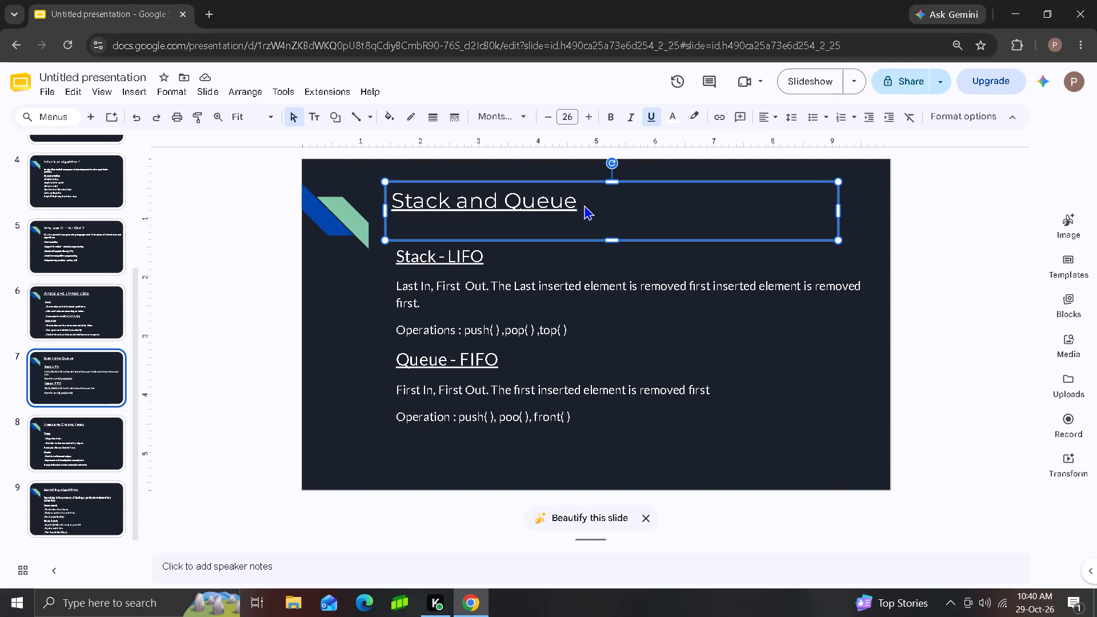
pyautogui.scroll(1, 537, 262)
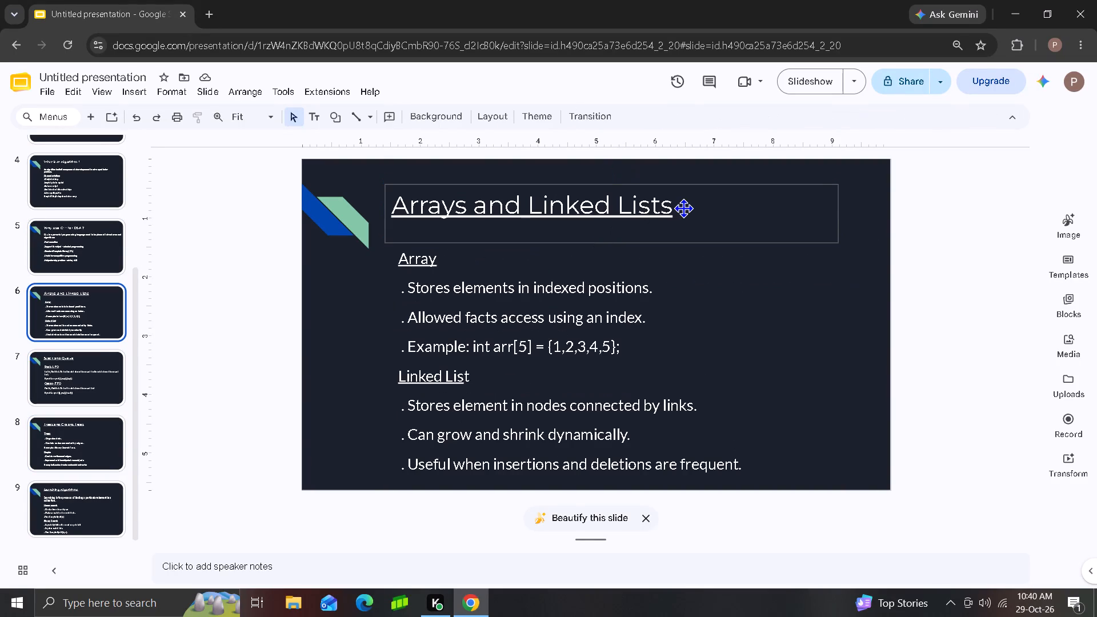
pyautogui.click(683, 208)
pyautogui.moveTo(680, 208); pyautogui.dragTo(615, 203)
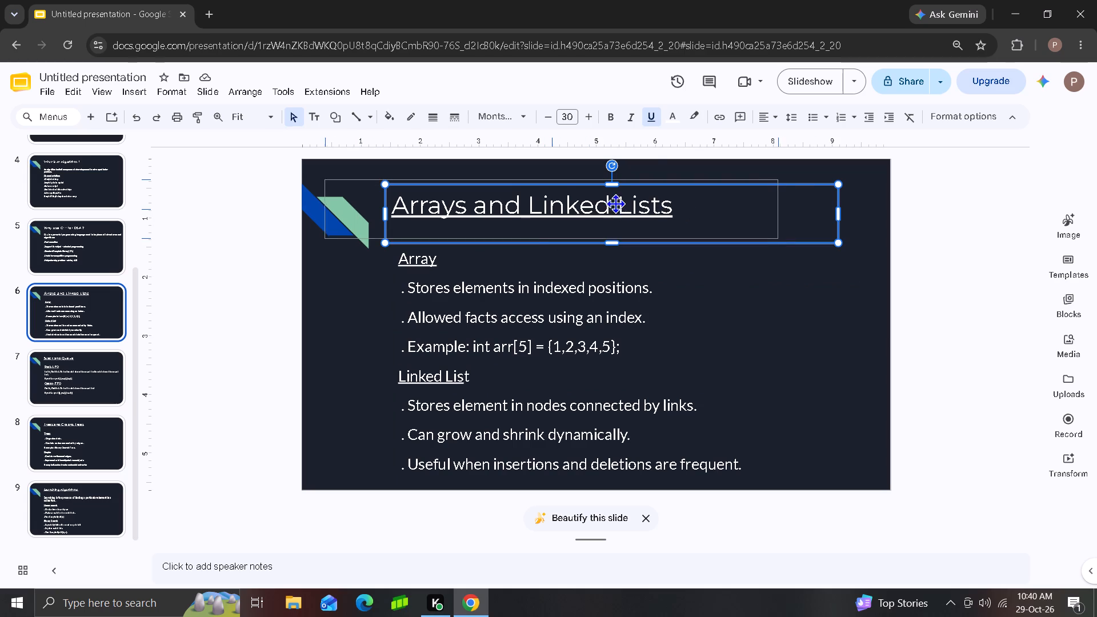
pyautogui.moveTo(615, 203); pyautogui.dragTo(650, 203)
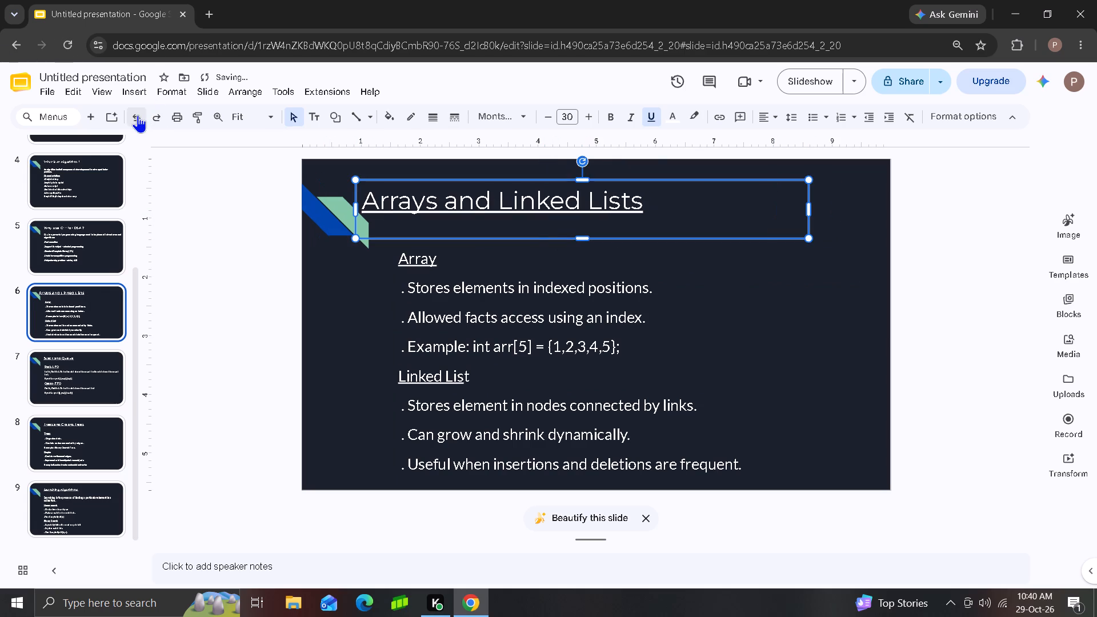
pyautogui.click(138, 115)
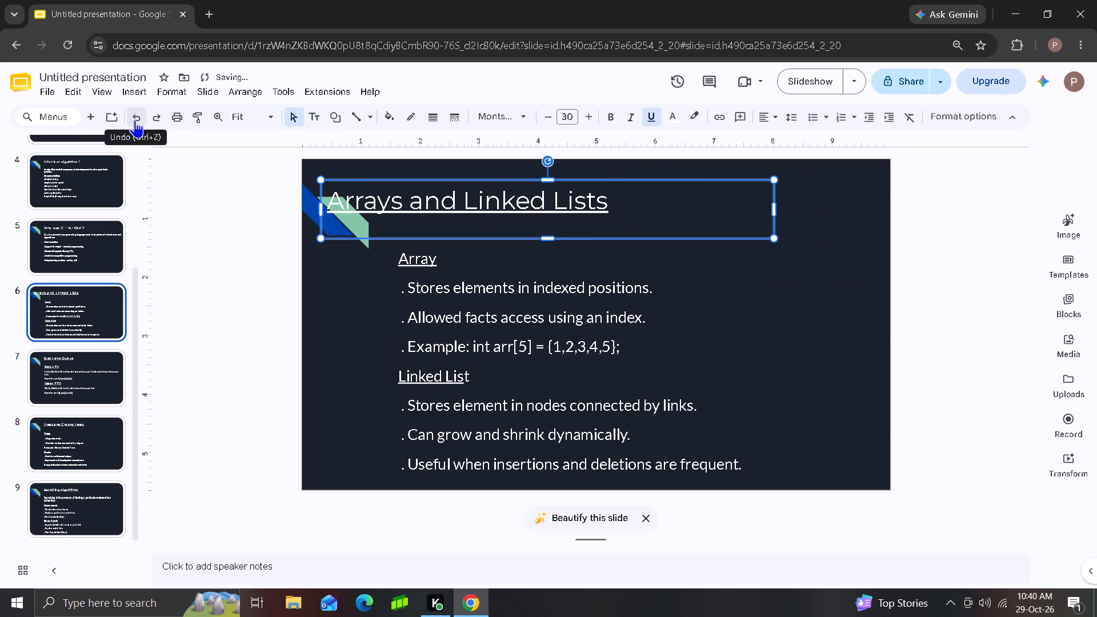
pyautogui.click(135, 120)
# Reduce the "Arrays and Linked Lists" title on slide 6 to font size 26, matching the "Stack and Queue" title.
pyautogui.click(687, 216)
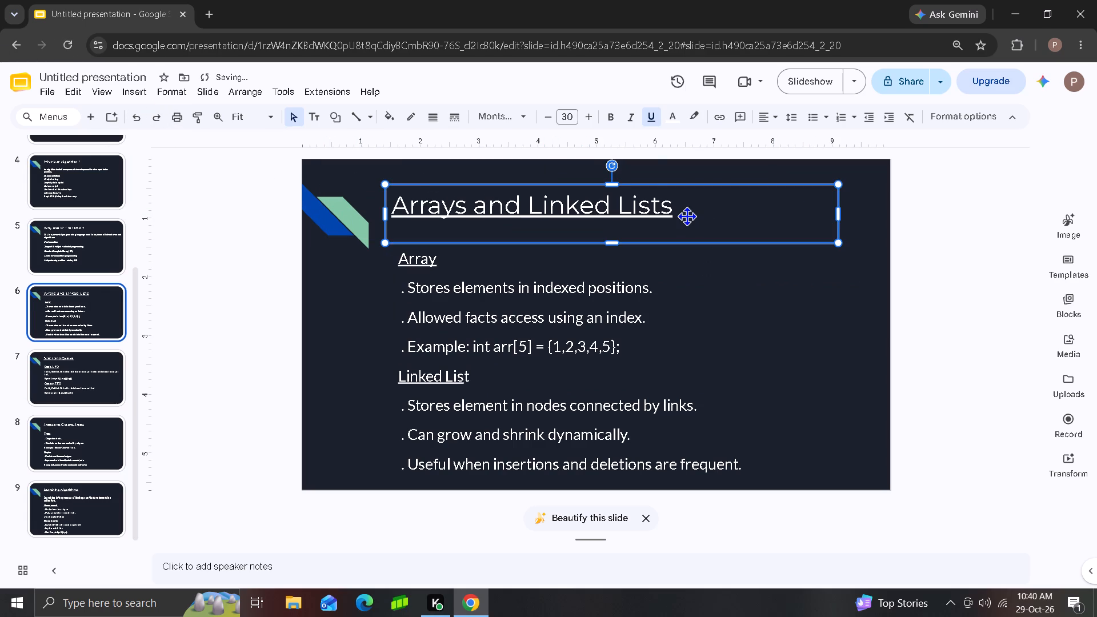
pyautogui.click(658, 205)
pyautogui.click(682, 203)
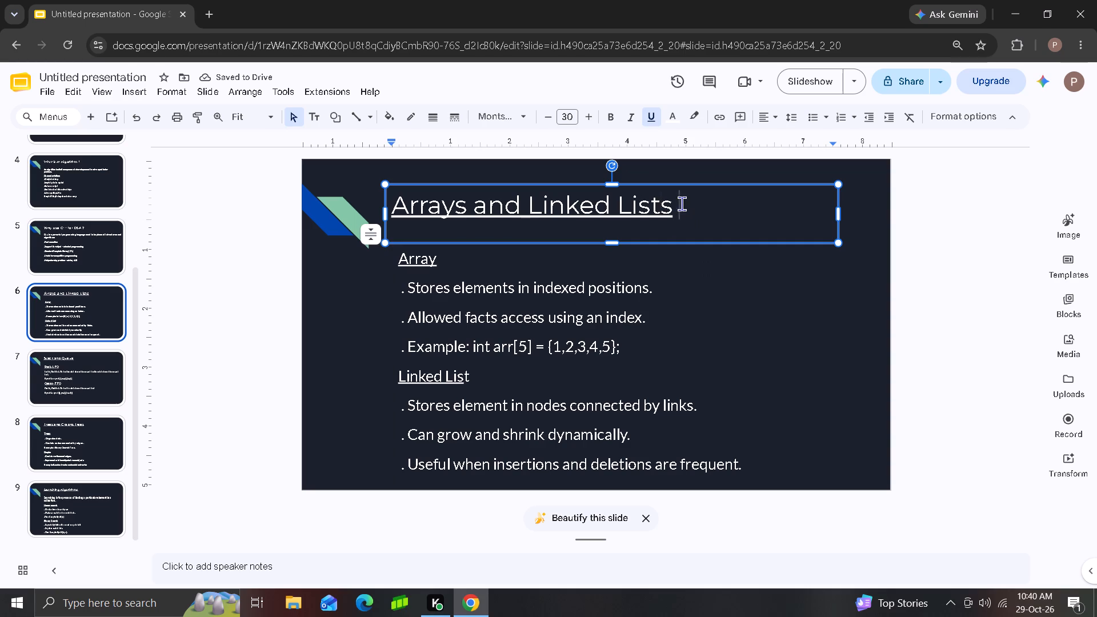
pyautogui.moveTo(682, 203); pyautogui.dragTo(385, 203)
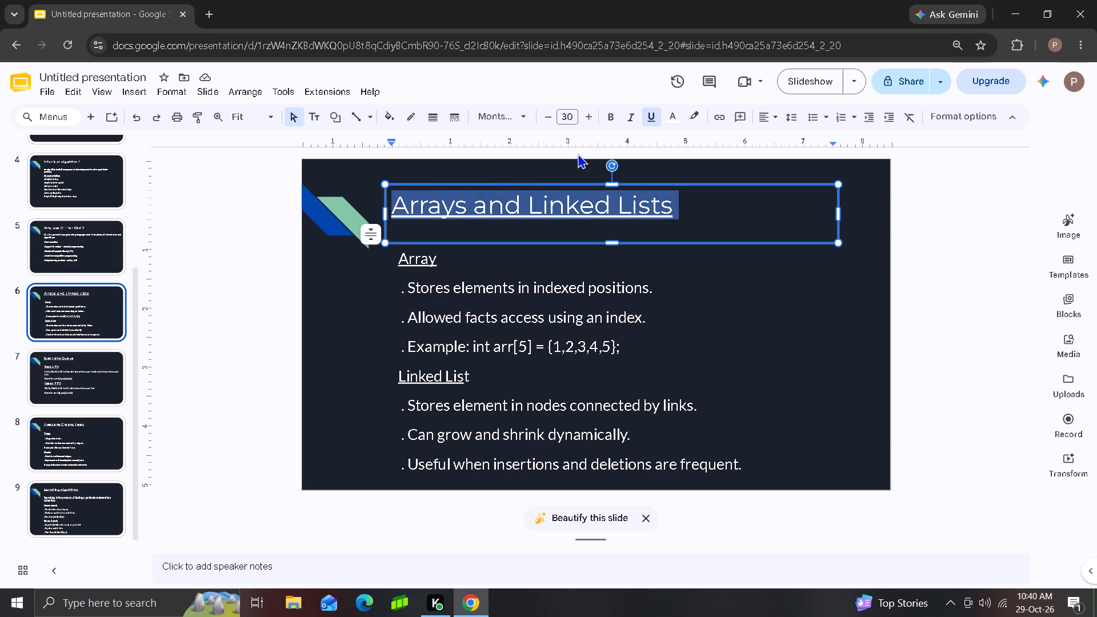
pyautogui.tripleClick(547, 117)
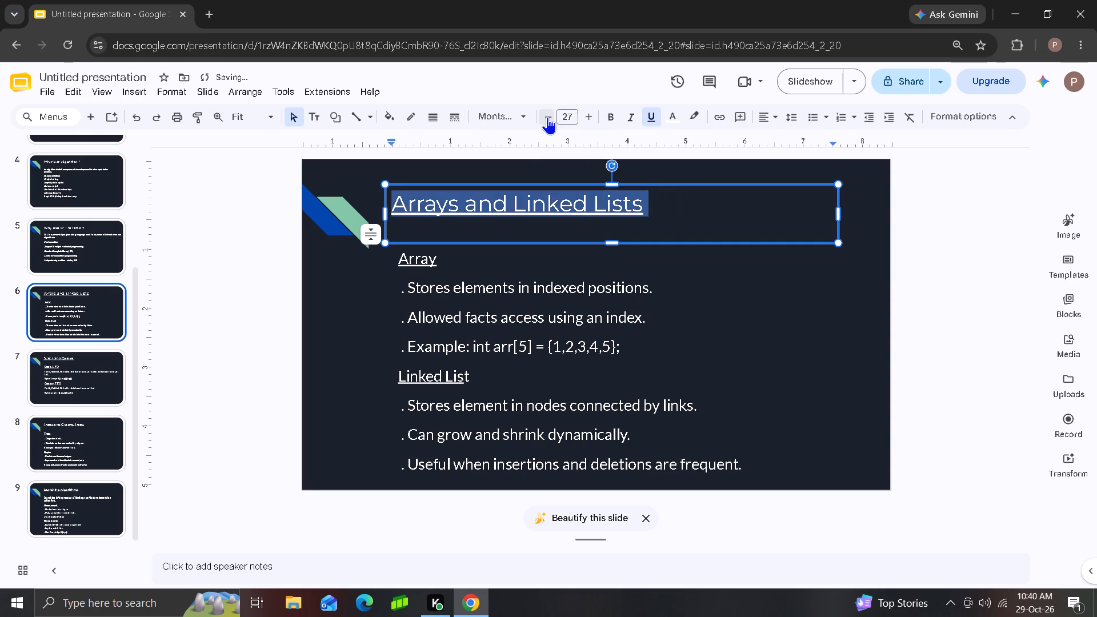
pyautogui.click(547, 117)
# Review the titles and body text on slides 4 to 9, comparing the text formatting of slides 8 and 9.
pyautogui.scroll(1, 585, 287)
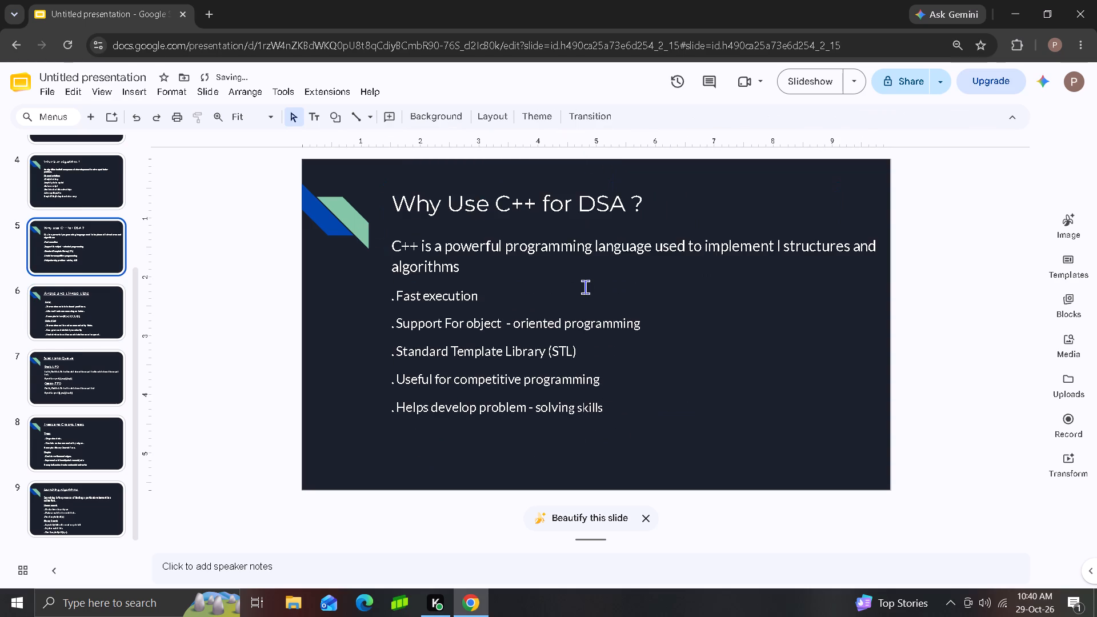
pyautogui.scroll(3, 585, 287)
pyautogui.scroll(-2, 585, 287)
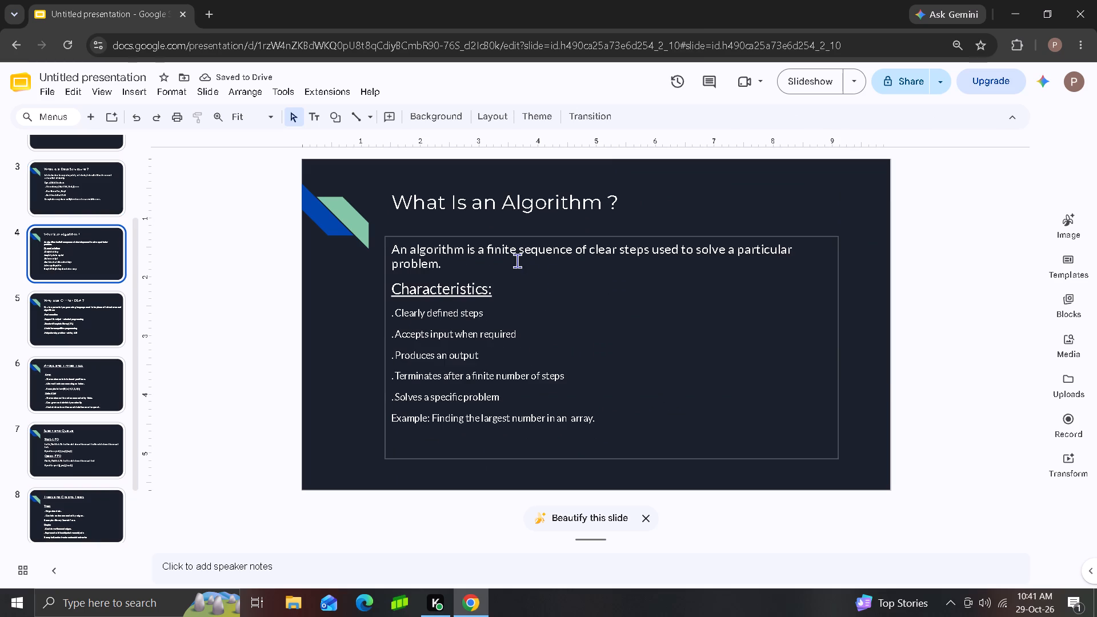
pyautogui.scroll(-5, 570, 315)
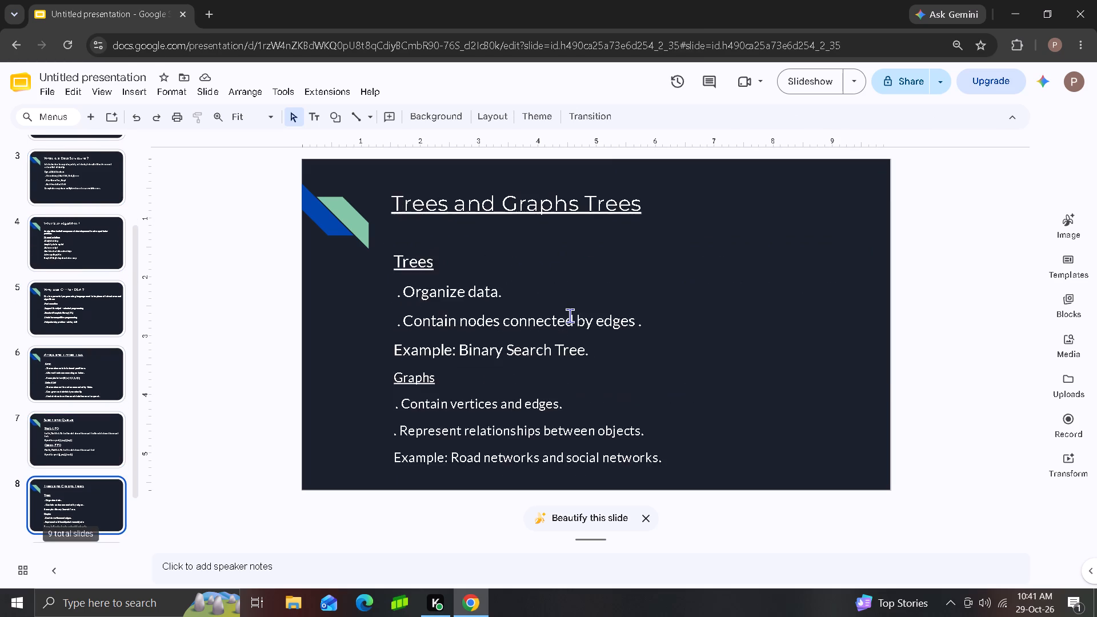
pyautogui.scroll(-7, 570, 315)
pyautogui.scroll(1, 570, 315)
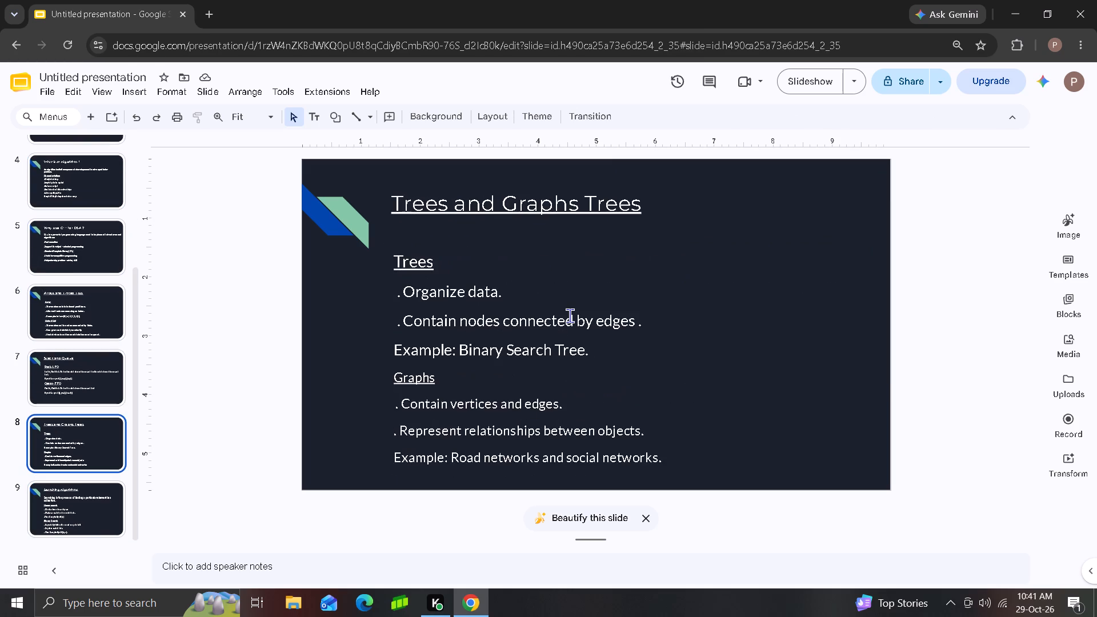
pyautogui.scroll(1, 570, 315)
pyautogui.scroll(-3, 570, 315)
pyautogui.click(549, 362)
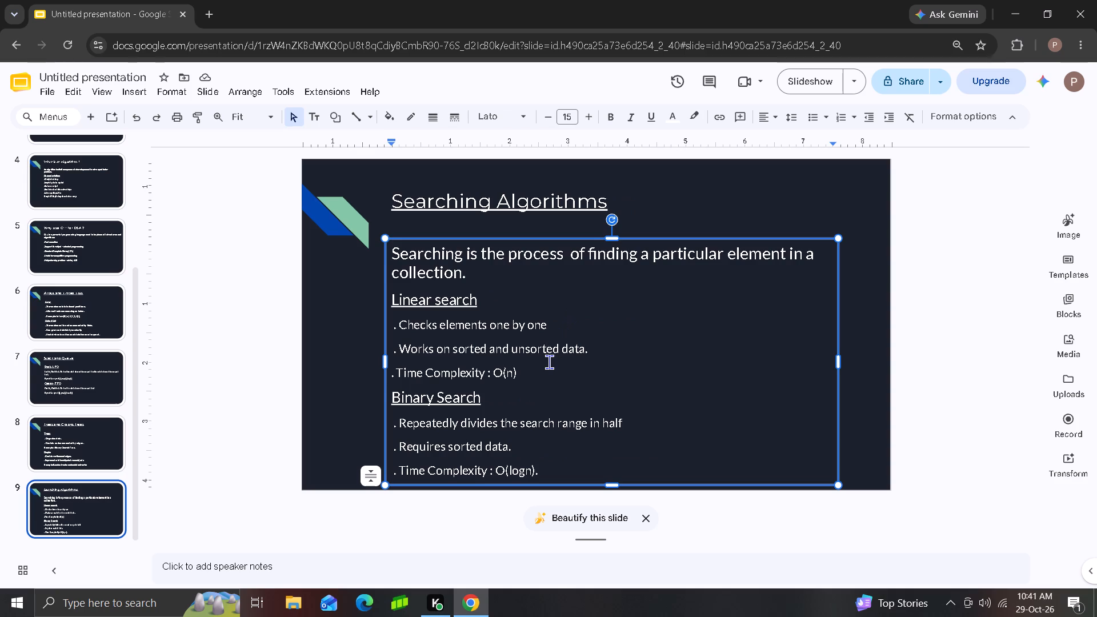
pyautogui.scroll(1, 549, 362)
pyautogui.click(584, 343)
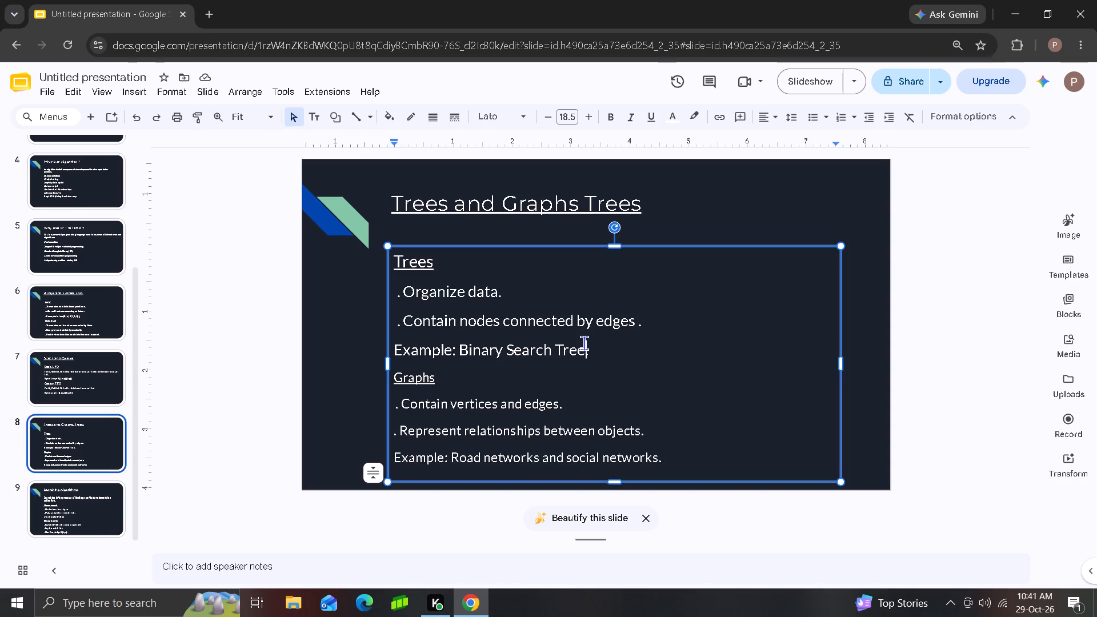
pyautogui.click(571, 312)
pyautogui.scroll(-1, 578, 343)
pyautogui.scroll(1, 578, 343)
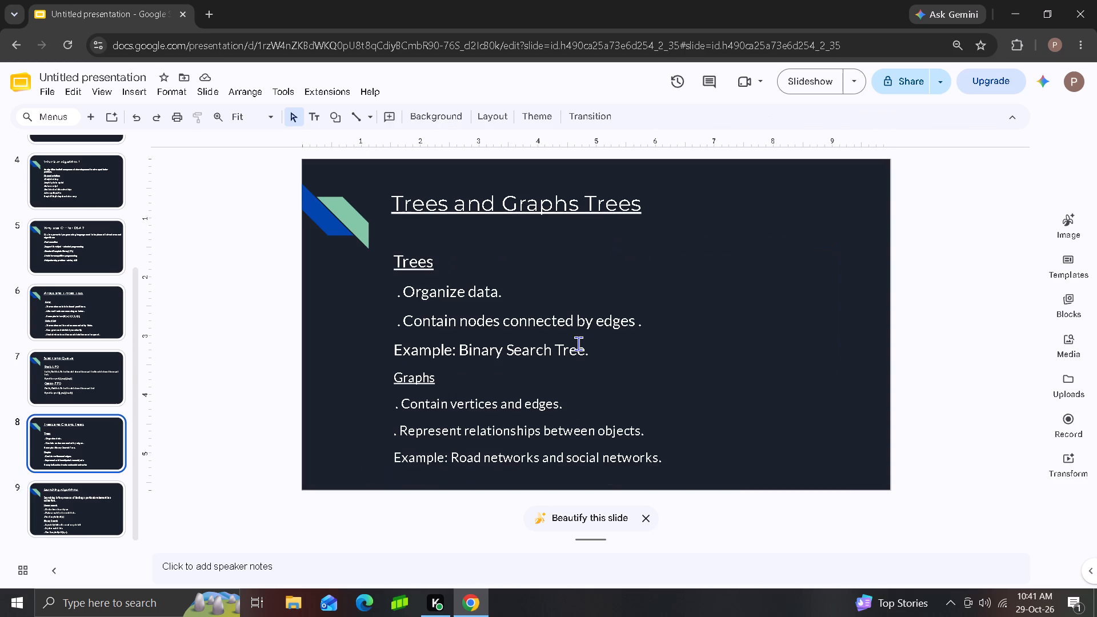
# Reduce the three lines under the "Trees" subheading on slide 8 to font size 15.5, checking against the "Graphs" lines.
pyautogui.scroll(1, 578, 343)
pyautogui.click(578, 277)
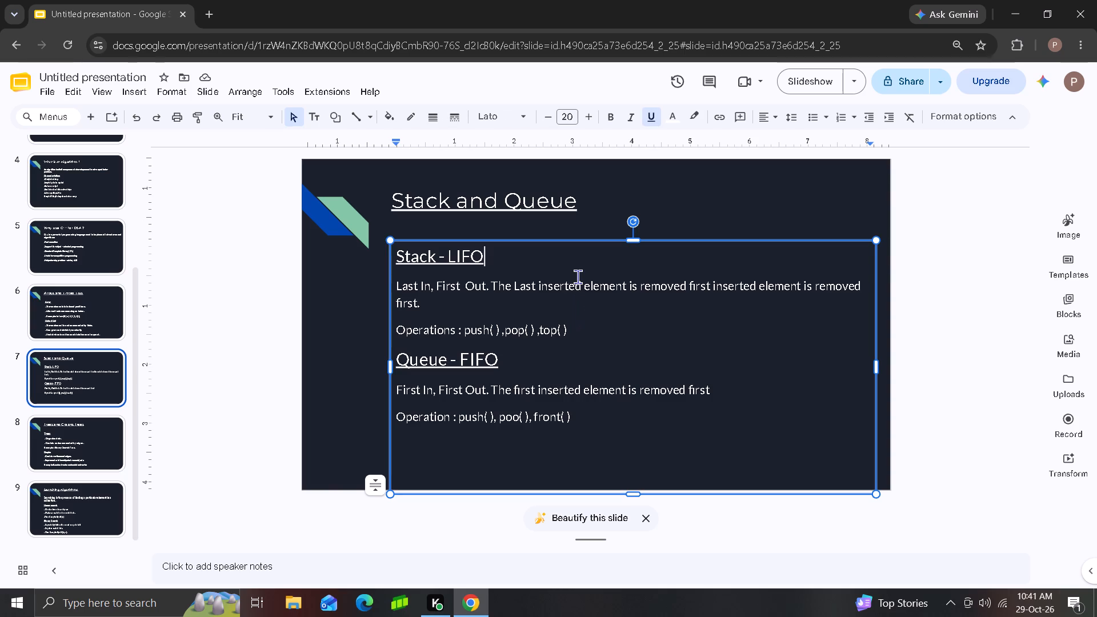
pyautogui.click(580, 291)
pyautogui.scroll(-2, 580, 291)
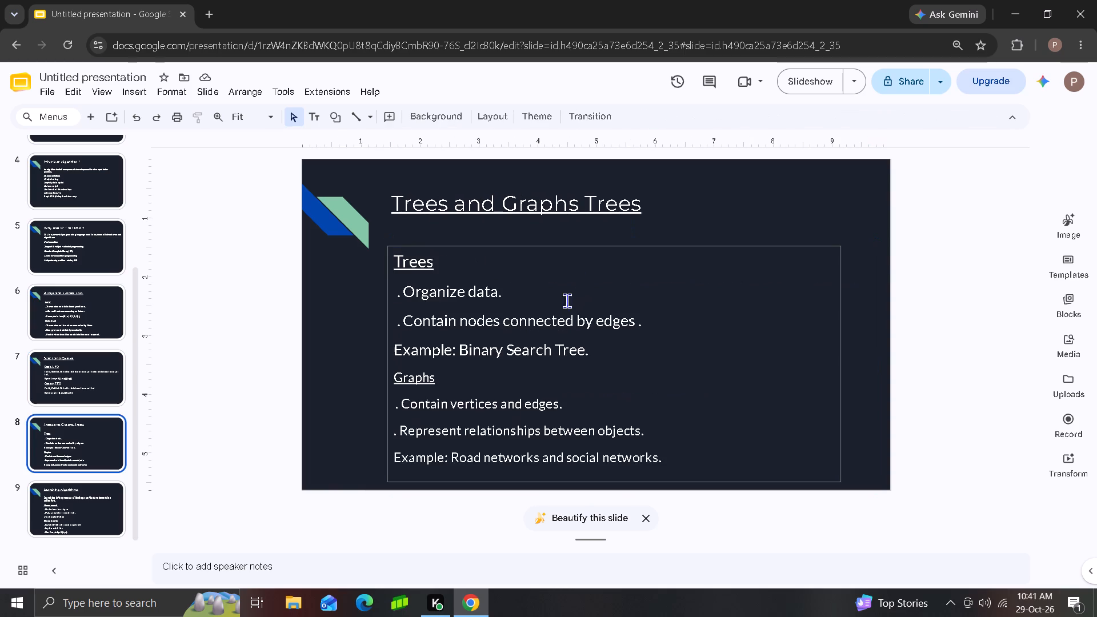
pyautogui.click(482, 319)
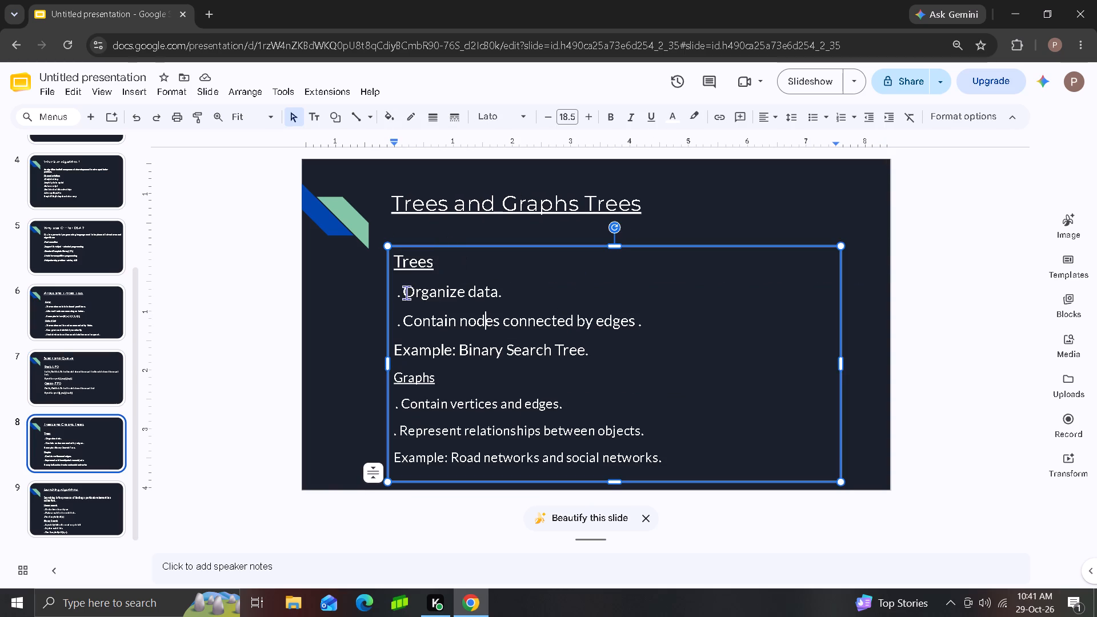
pyautogui.moveTo(397, 289); pyautogui.dragTo(579, 341)
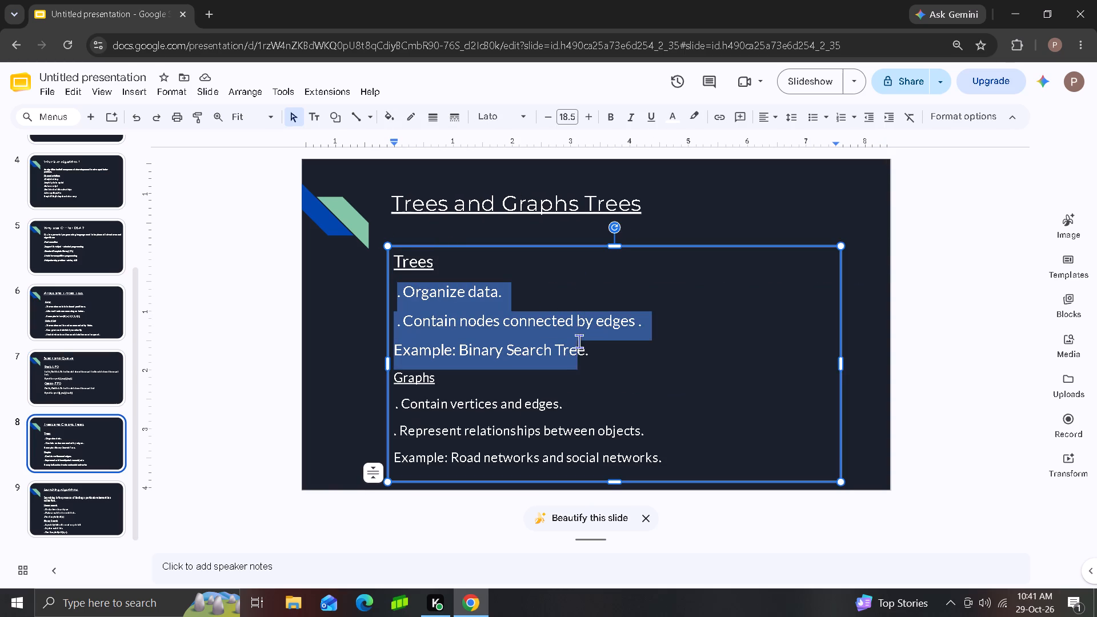
pyautogui.moveTo(579, 341); pyautogui.dragTo(586, 346)
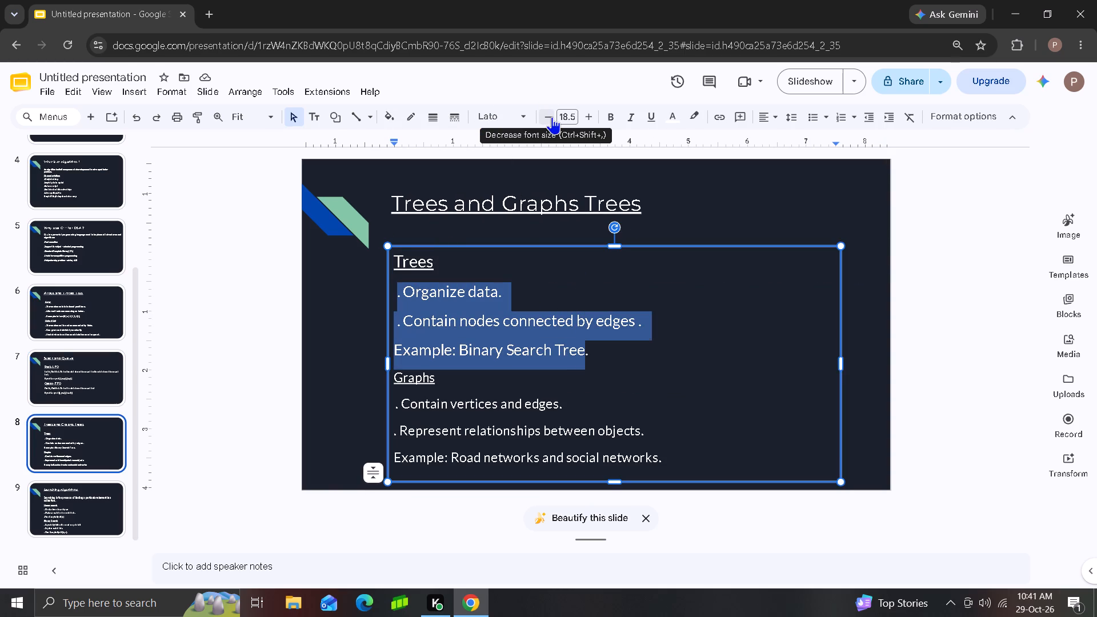
pyautogui.click(552, 117)
pyautogui.click(552, 117)
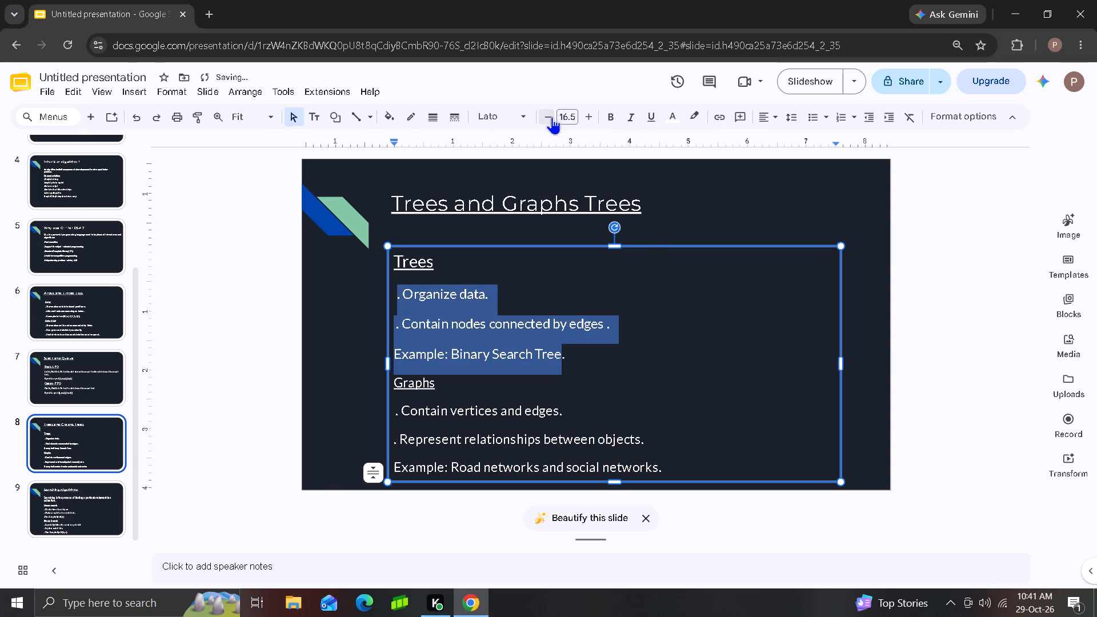
pyautogui.click(552, 117)
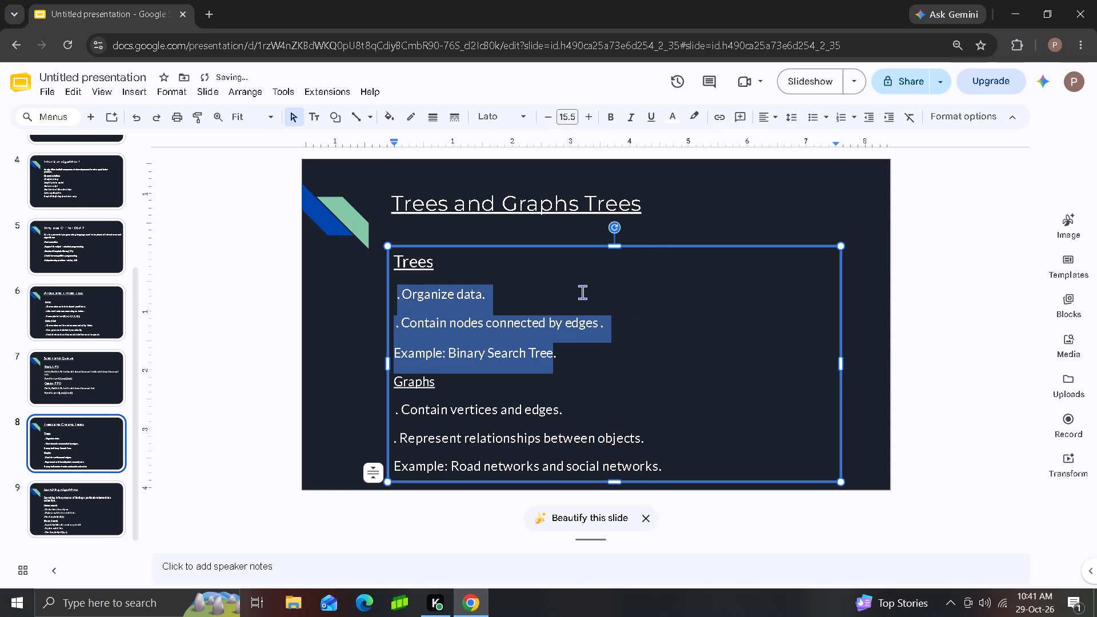
pyautogui.click(663, 451)
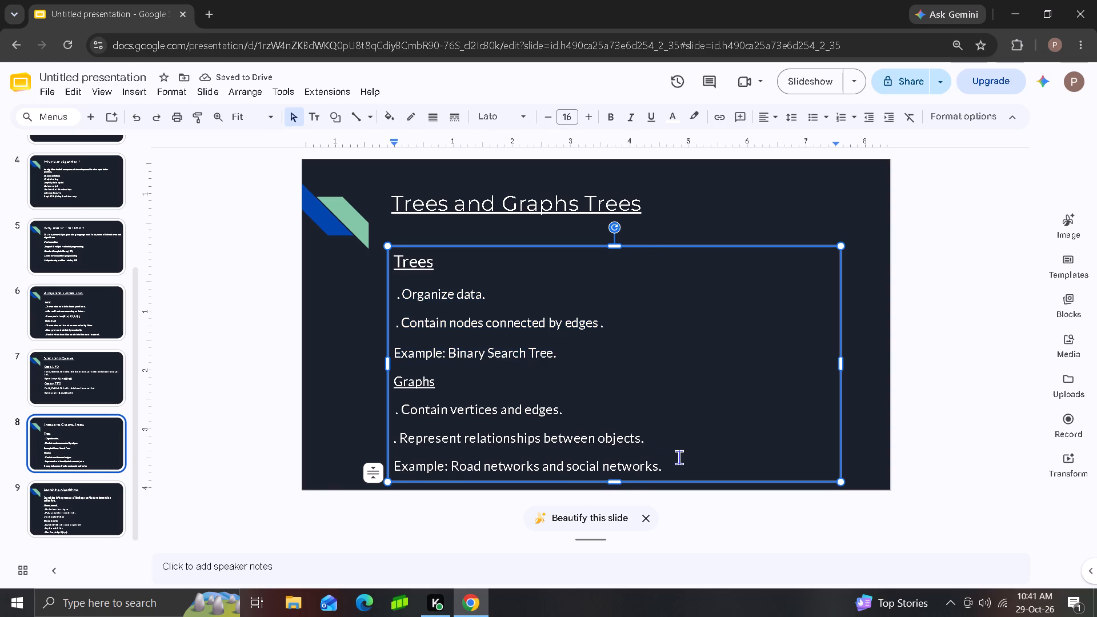
pyautogui.click(679, 457)
pyautogui.click(605, 465)
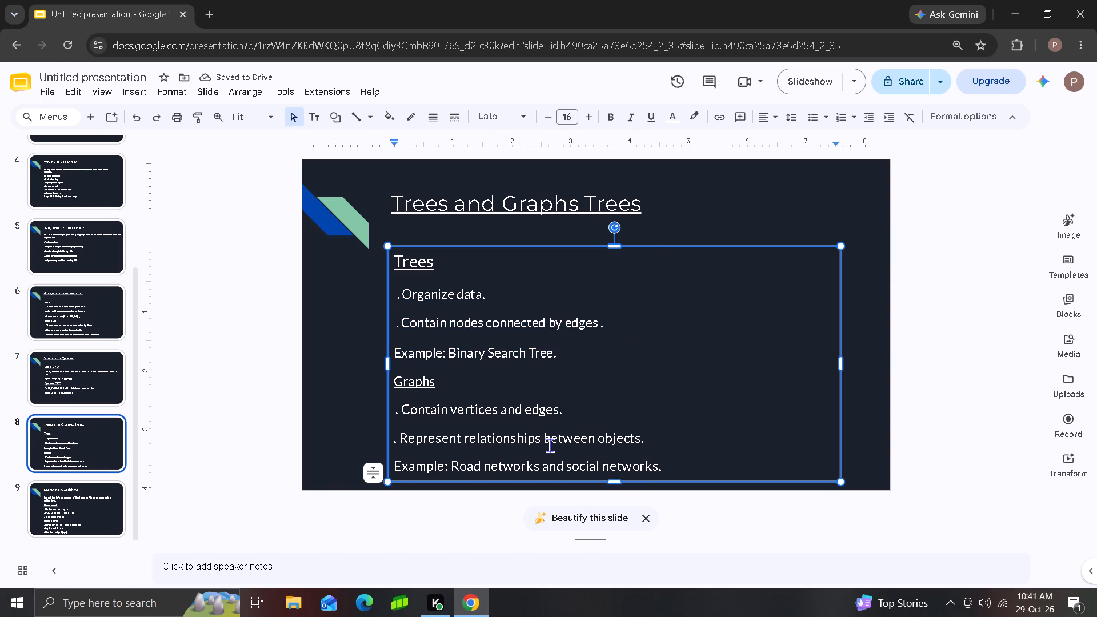
pyautogui.click(550, 445)
pyautogui.scroll(-1, 547, 435)
pyautogui.scroll(1, 547, 435)
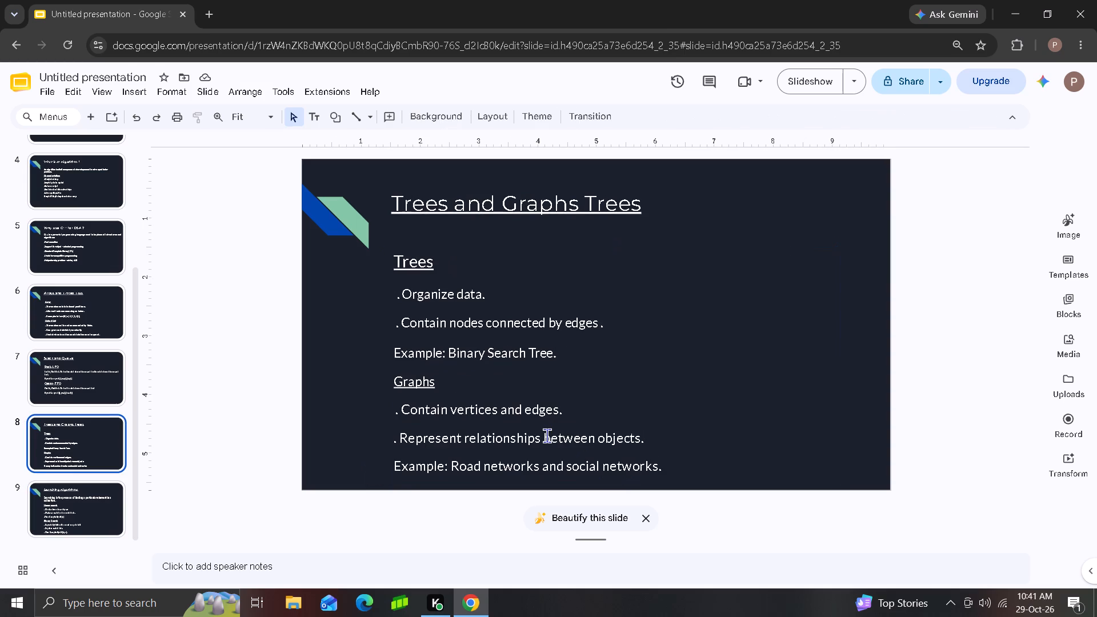
# Enlarge the "Trees" subheading on slide 8 by one point and set the "Graphs" subheading to font size 17.5.
pyautogui.click(417, 380)
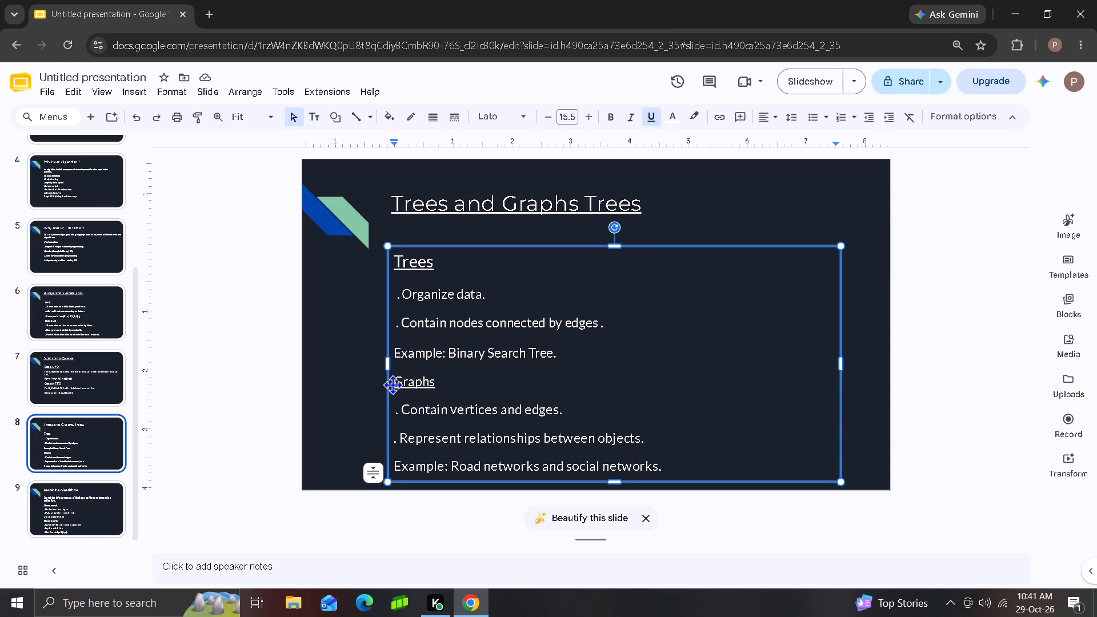
pyautogui.scroll(-1, 465, 380)
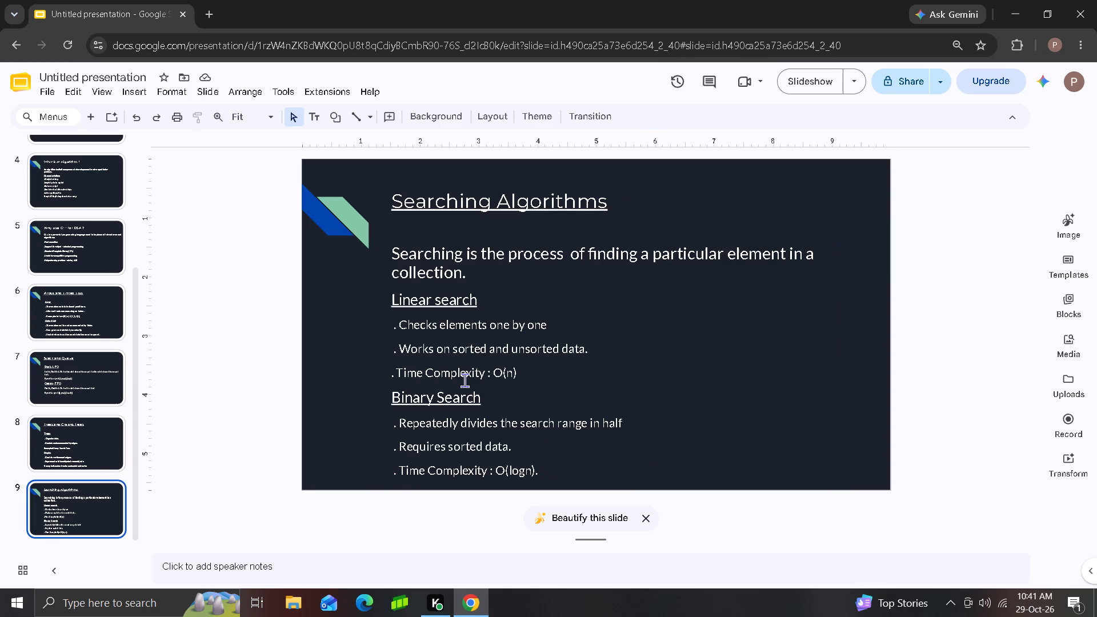
pyautogui.scroll(1, 465, 380)
pyautogui.click(443, 263)
pyautogui.moveTo(442, 263); pyautogui.dragTo(395, 263)
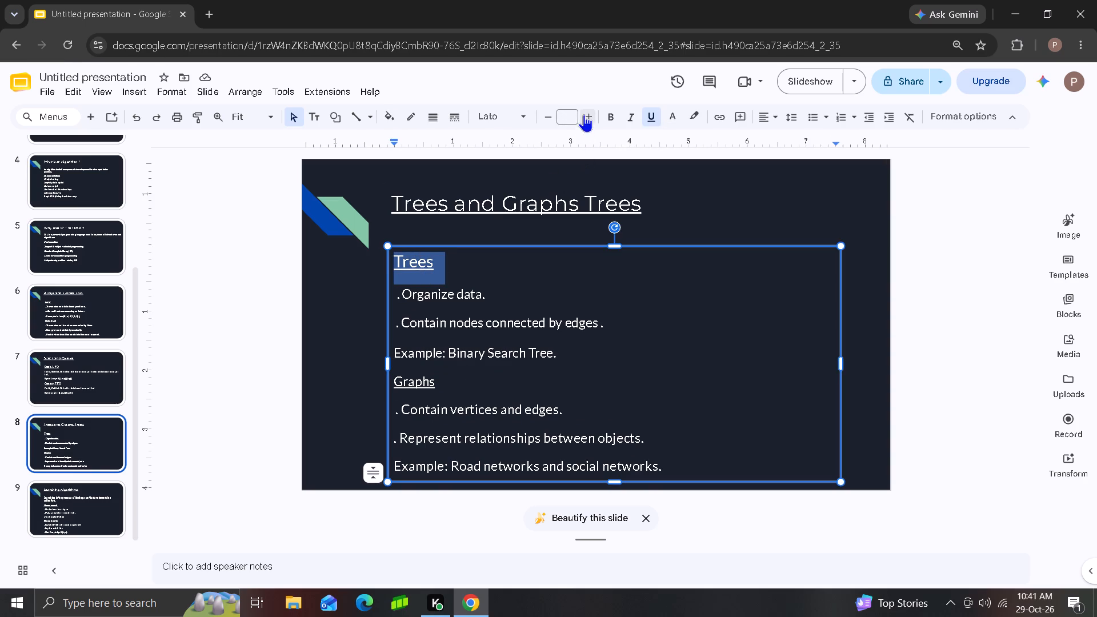
pyautogui.click(584, 114)
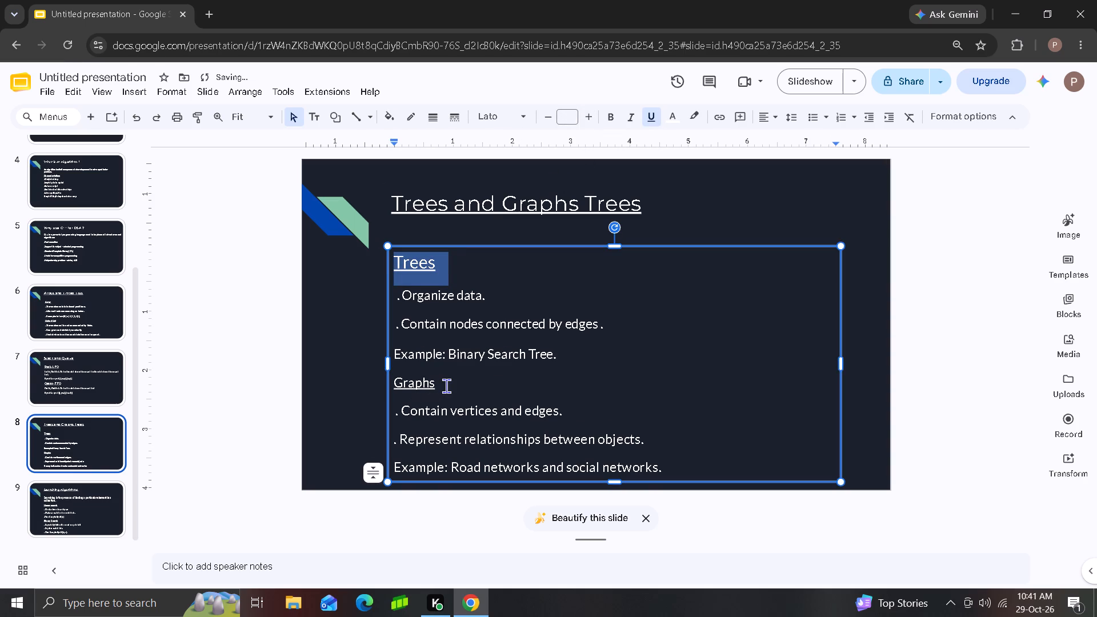
pyautogui.click(446, 386)
pyautogui.moveTo(446, 386); pyautogui.dragTo(388, 380)
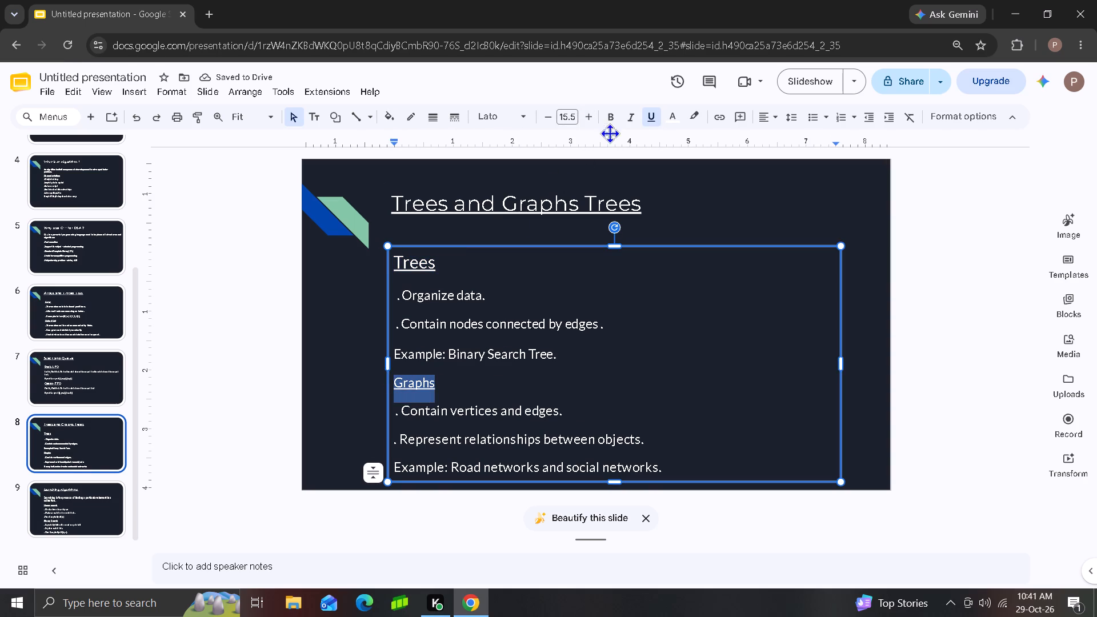
pyautogui.click(592, 112)
pyautogui.click(592, 112)
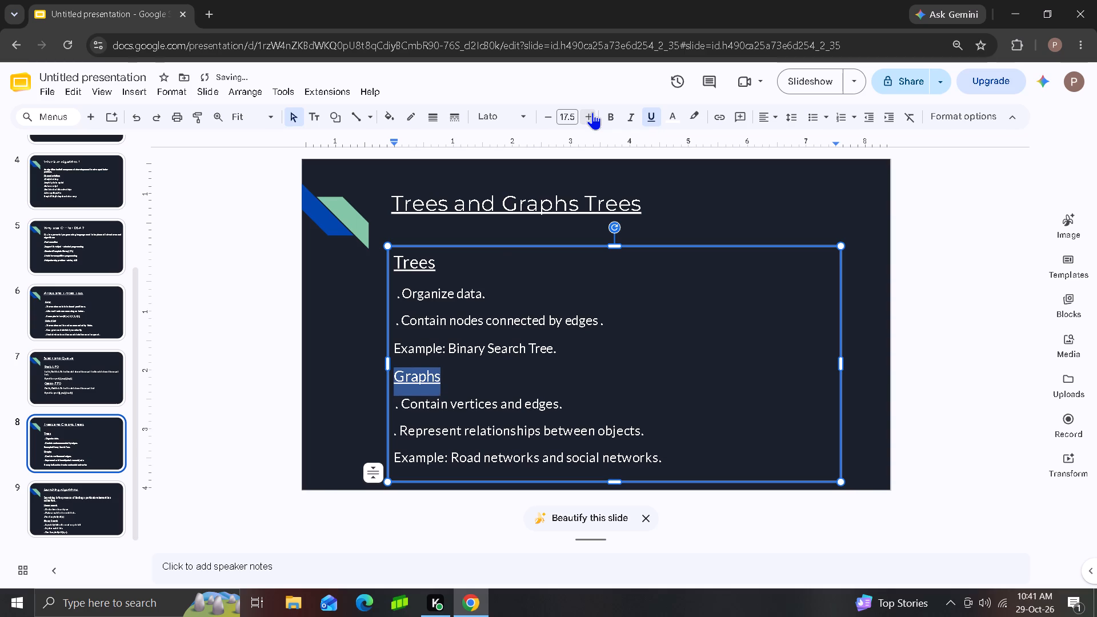
pyautogui.click(507, 238)
# Compare the subheadings and body text on slides 7 to 9, checking the font size of the stack description on slide 7.
pyautogui.scroll(-2, 514, 309)
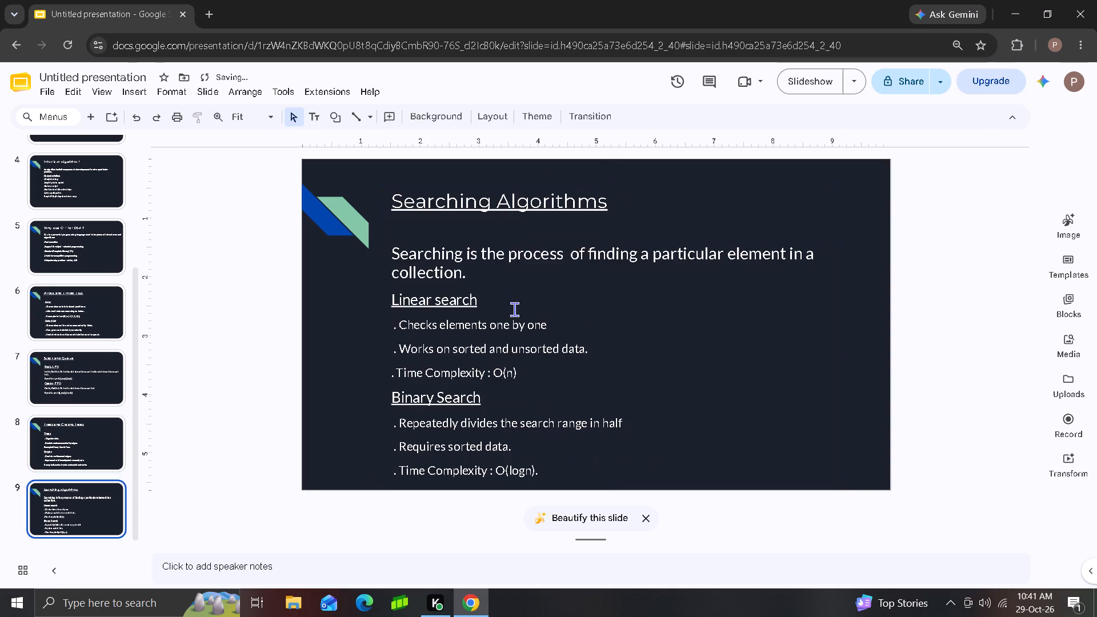
pyautogui.scroll(3, 514, 309)
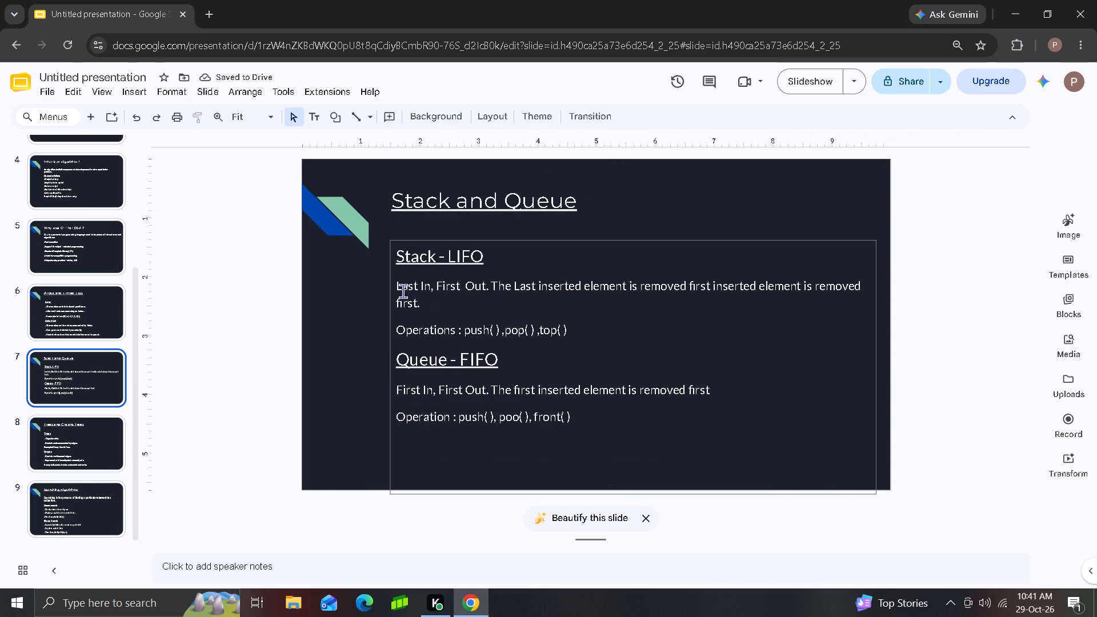
pyautogui.click(429, 300)
pyautogui.moveTo(429, 300); pyautogui.dragTo(381, 291)
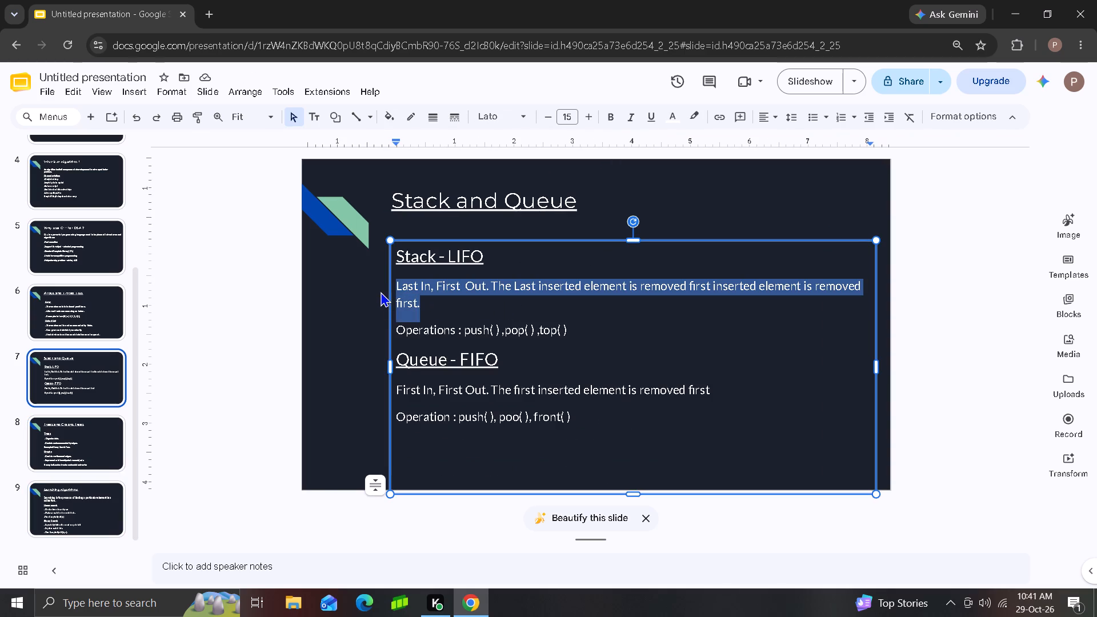
pyautogui.moveTo(381, 291); pyautogui.dragTo(380, 286)
pyautogui.click(492, 367)
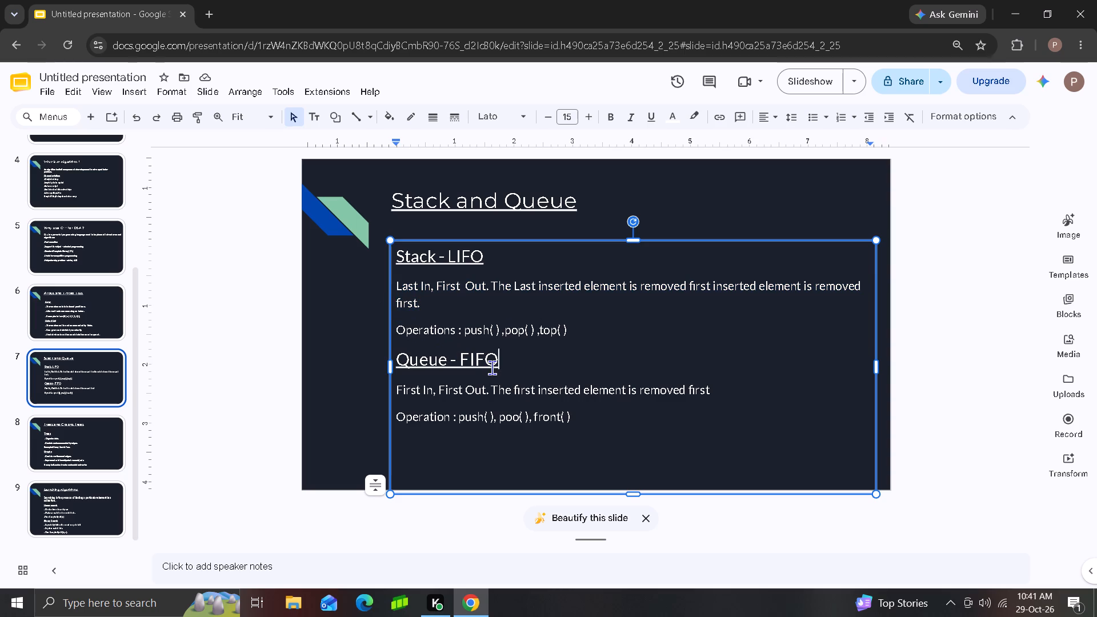
pyautogui.scroll(-2, 492, 367)
pyautogui.scroll(-2, 571, 329)
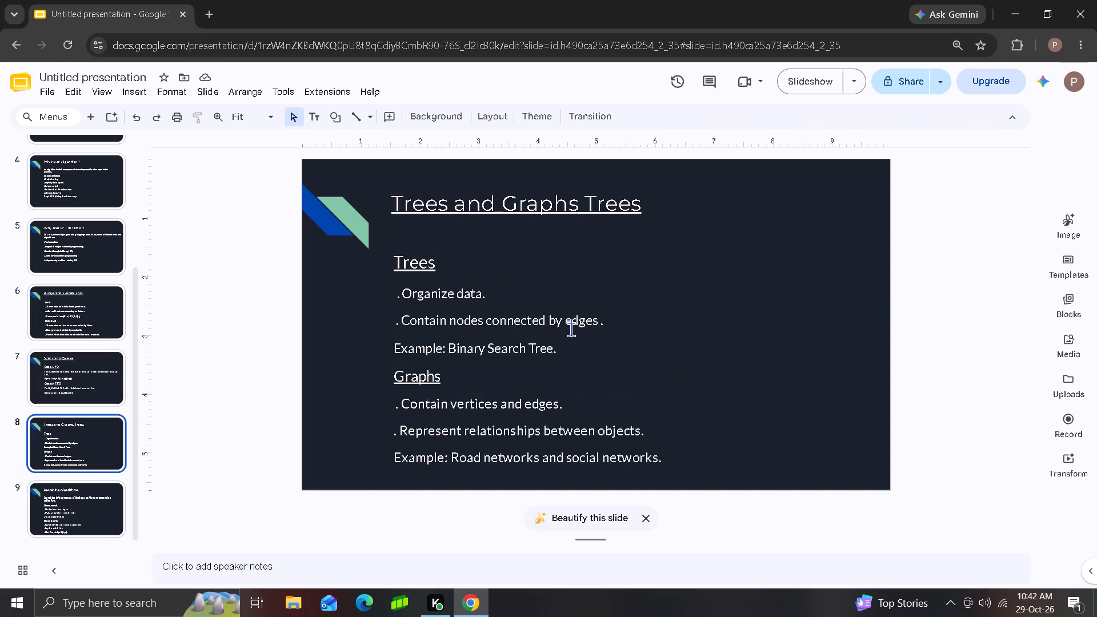
# Review the titles and body text on the earlier slides for consistent formatting.
pyautogui.scroll(3, 571, 329)
pyautogui.scroll(-2, 571, 329)
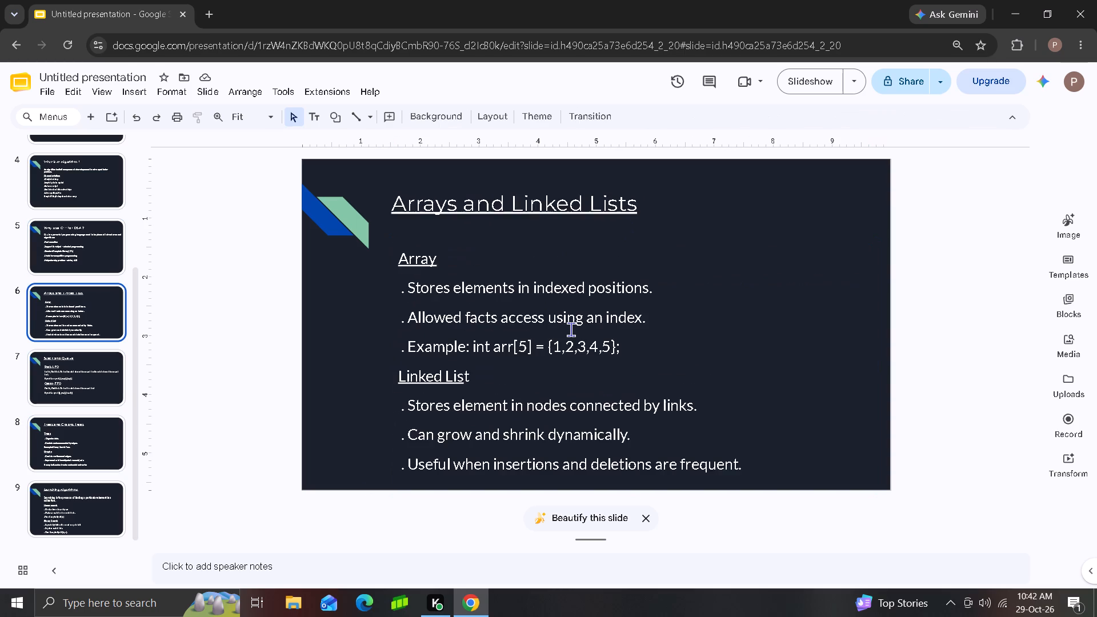
pyautogui.scroll(9, 571, 329)
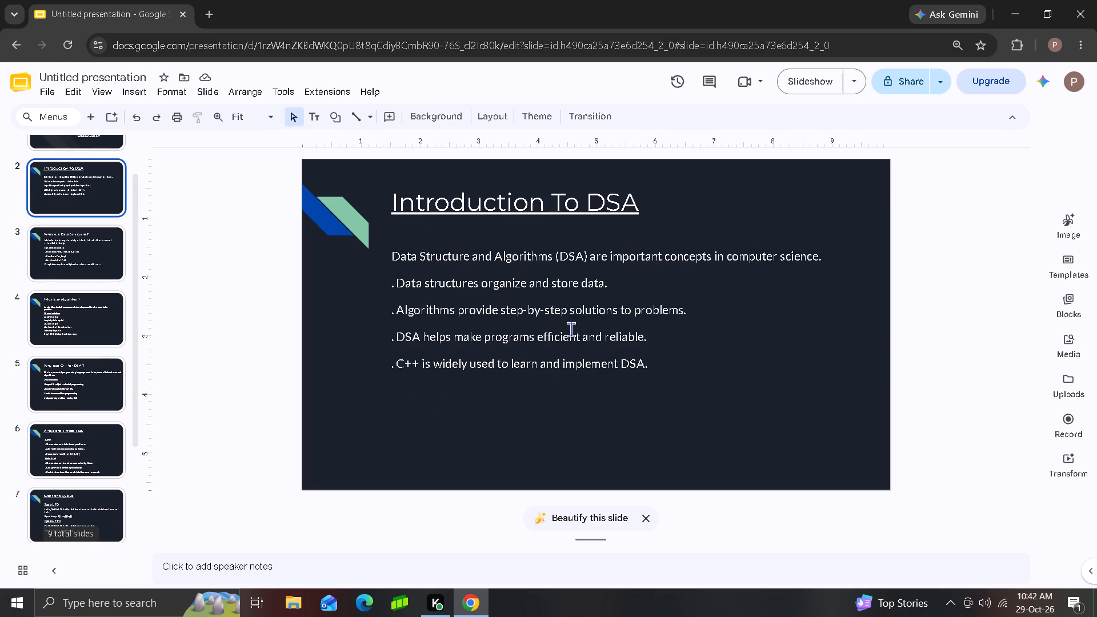
pyautogui.scroll(2, 571, 329)
pyautogui.scroll(-5, 571, 329)
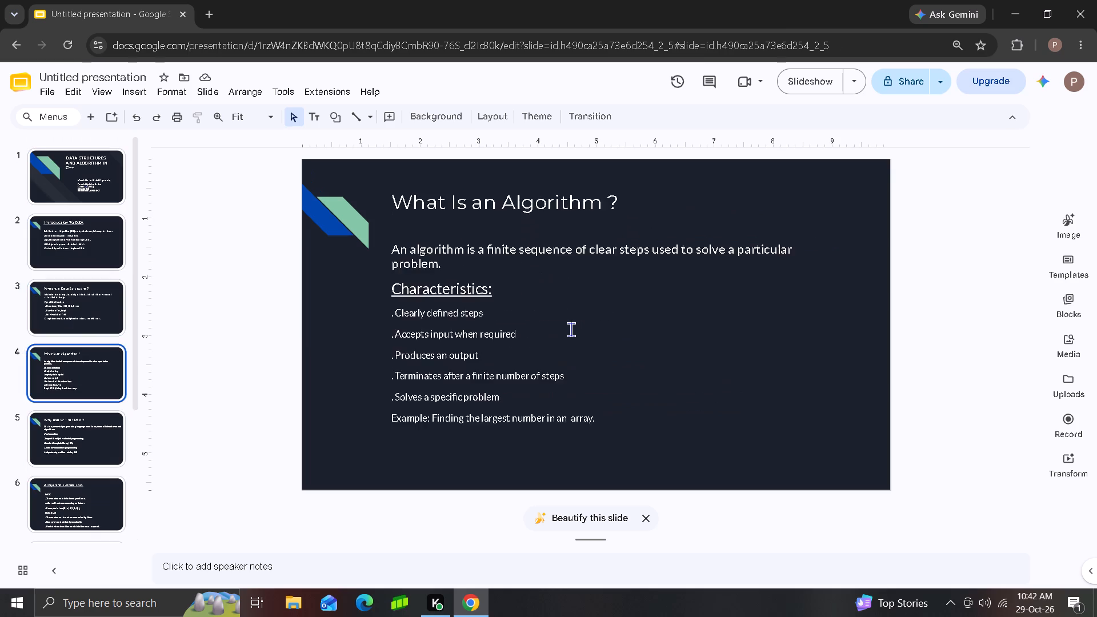
pyautogui.scroll(-10, 571, 329)
pyautogui.scroll(6, 571, 329)
pyautogui.scroll(-1, 571, 329)
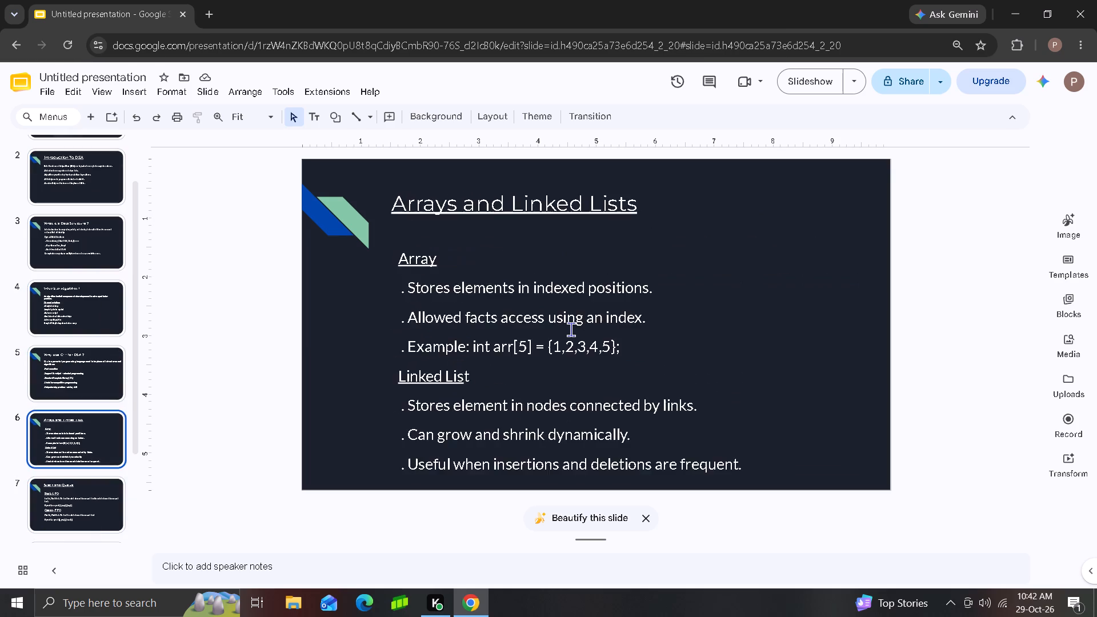
pyautogui.scroll(-4, 571, 329)
pyautogui.scroll(9, 571, 329)
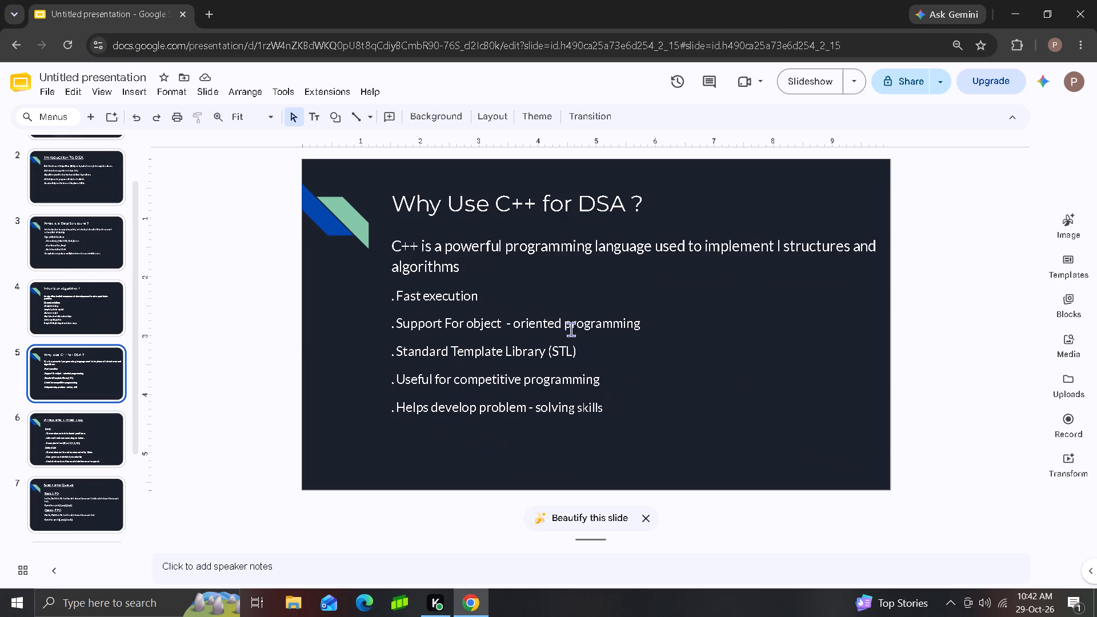
# Set all body text on slide 5, "Why Use C++ for DSA ?", to a uniform font size of about 14.
pyautogui.click(631, 425)
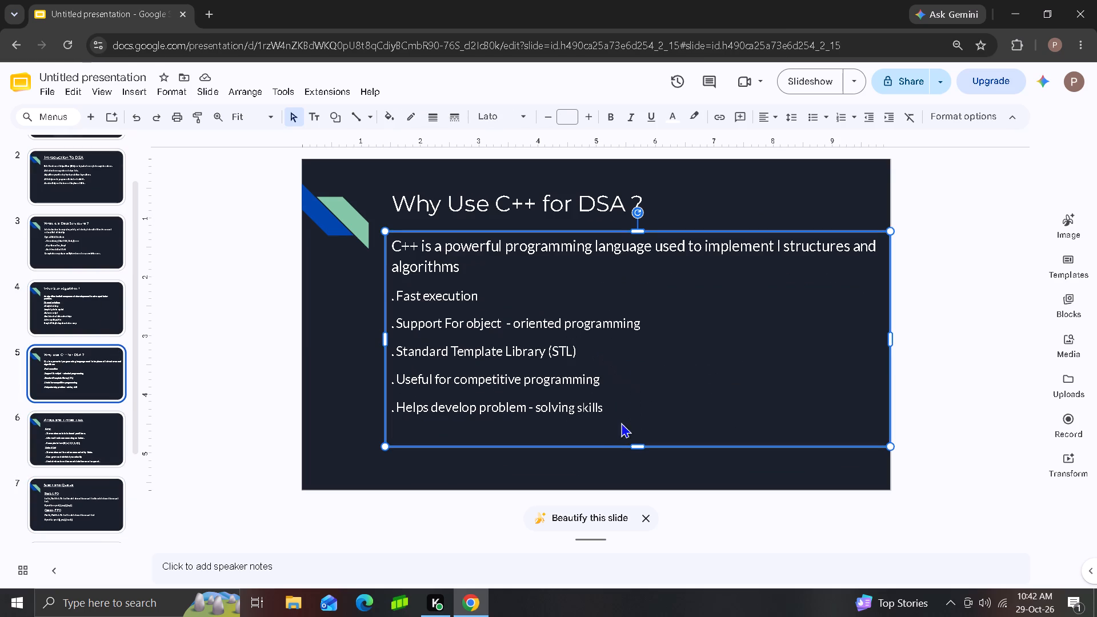
pyautogui.click(568, 108)
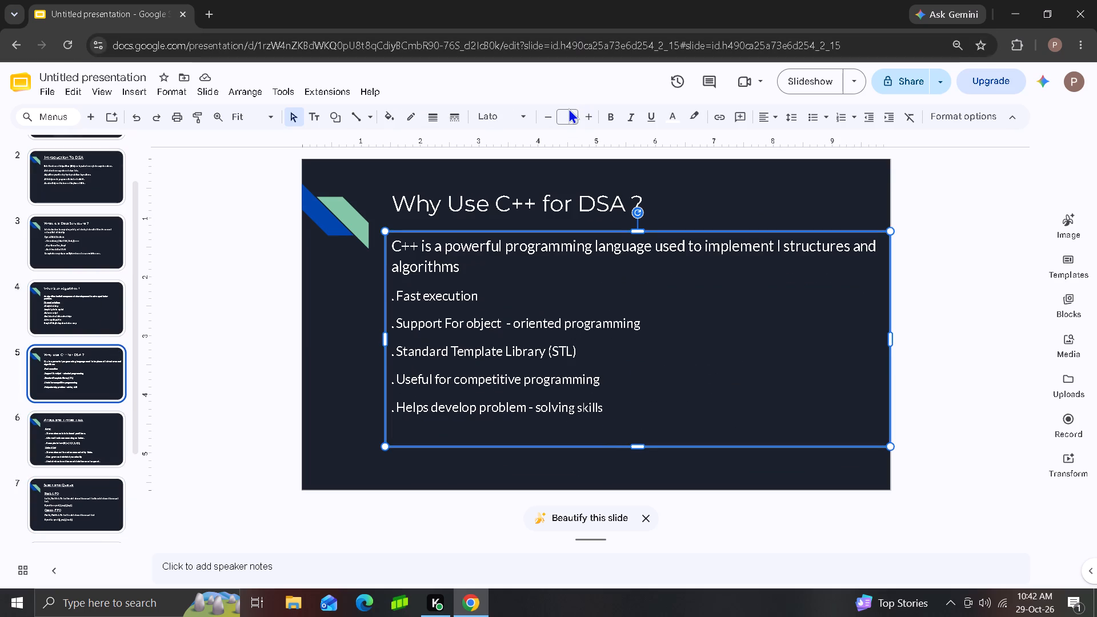
pyautogui.doubleClick(562, 112)
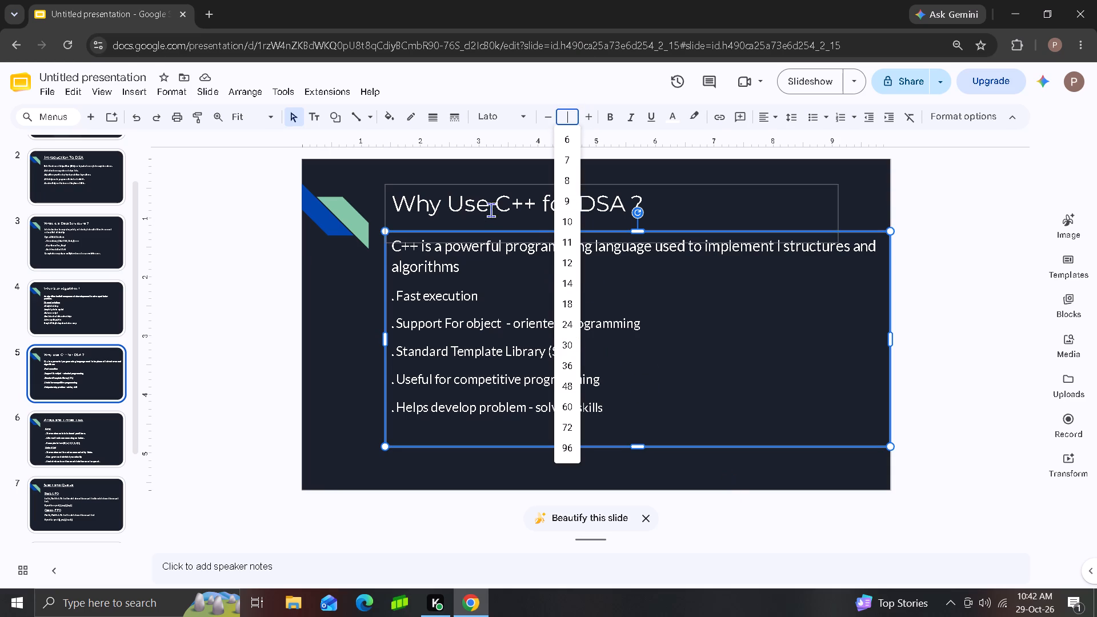
pyautogui.click(564, 242)
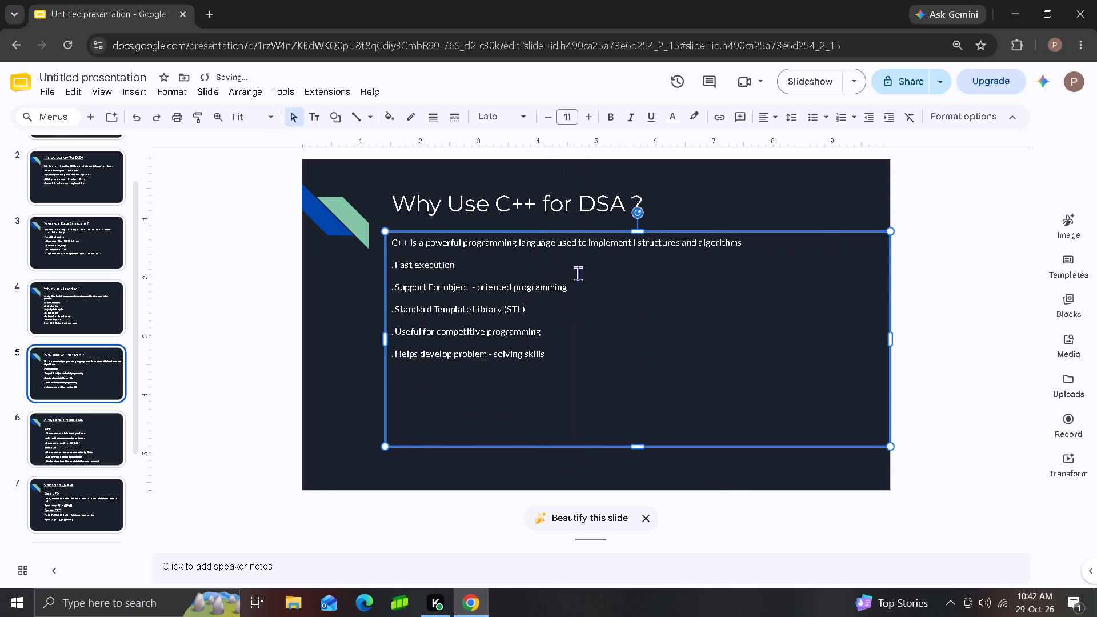
pyautogui.click(584, 123)
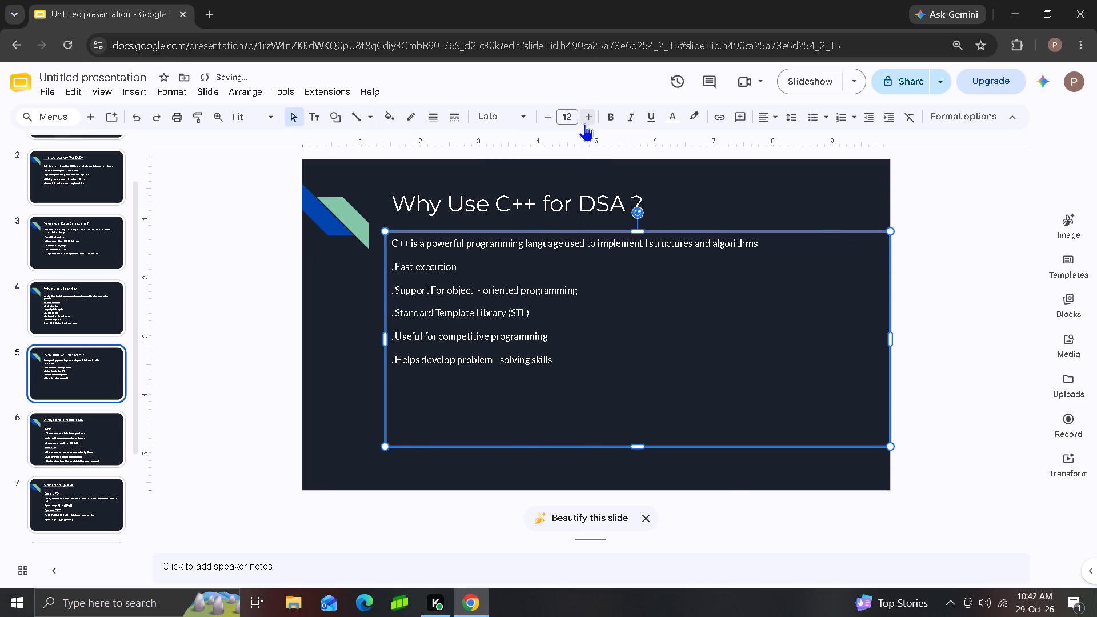
pyautogui.click(584, 123)
pyautogui.click(584, 123)
pyautogui.click(584, 123)
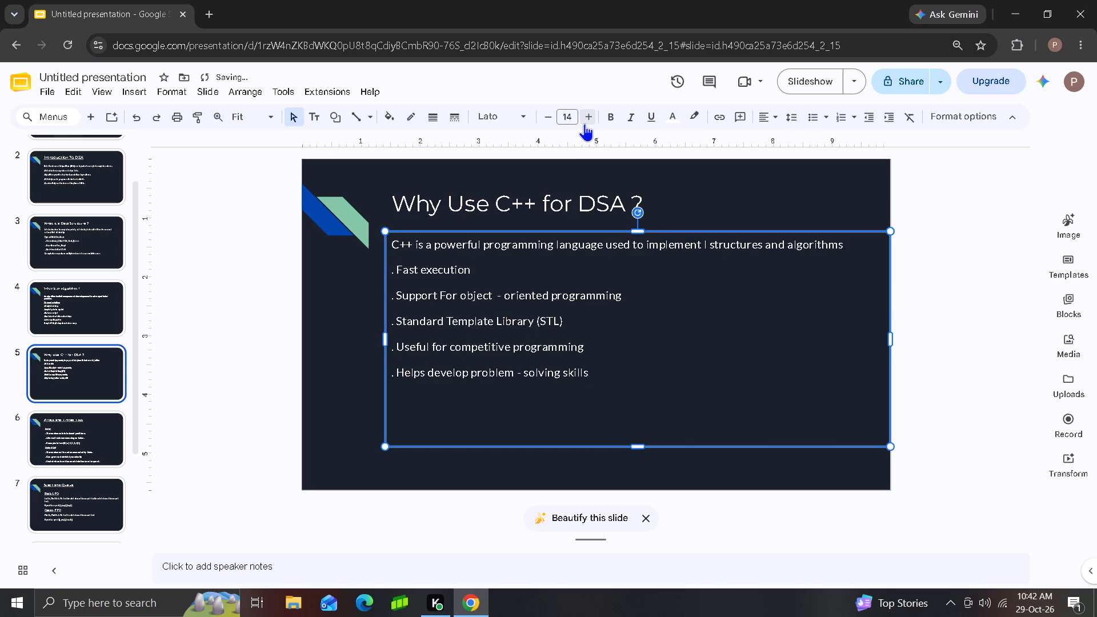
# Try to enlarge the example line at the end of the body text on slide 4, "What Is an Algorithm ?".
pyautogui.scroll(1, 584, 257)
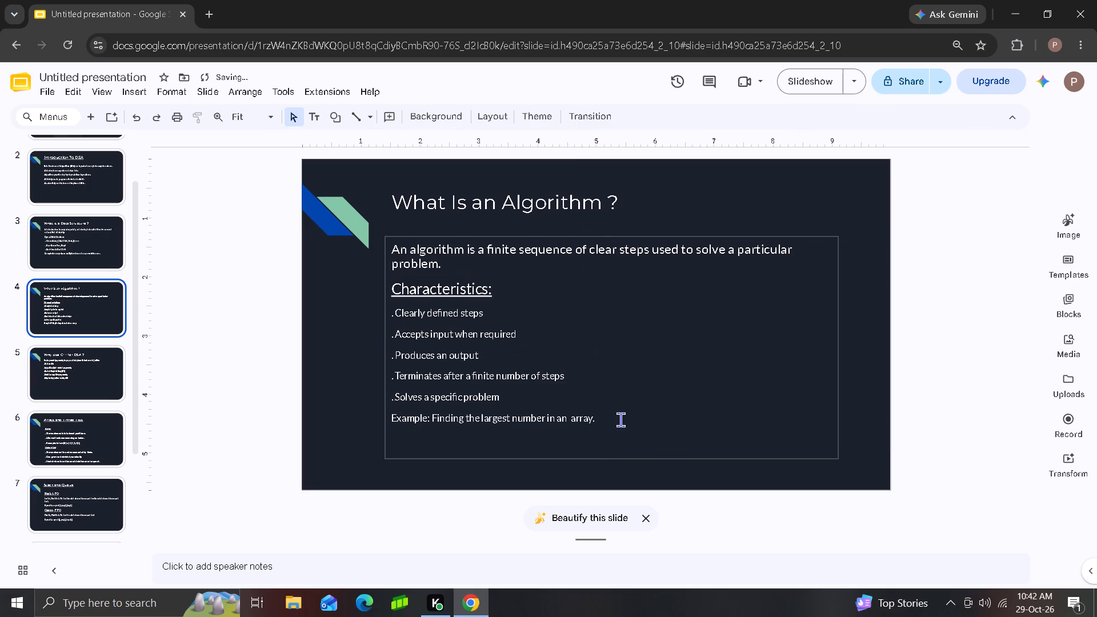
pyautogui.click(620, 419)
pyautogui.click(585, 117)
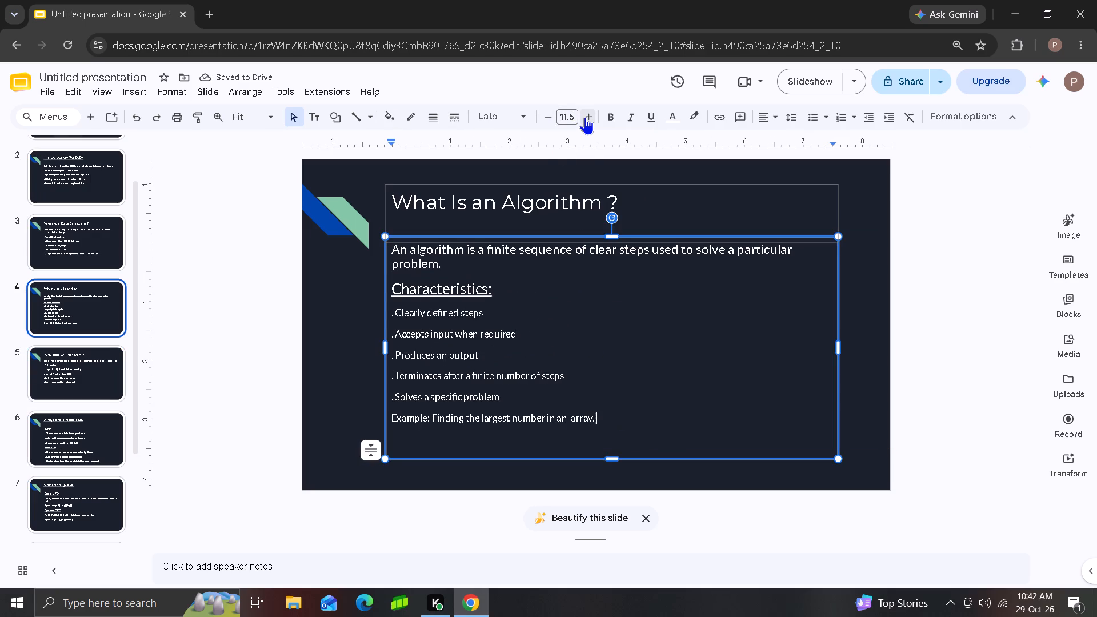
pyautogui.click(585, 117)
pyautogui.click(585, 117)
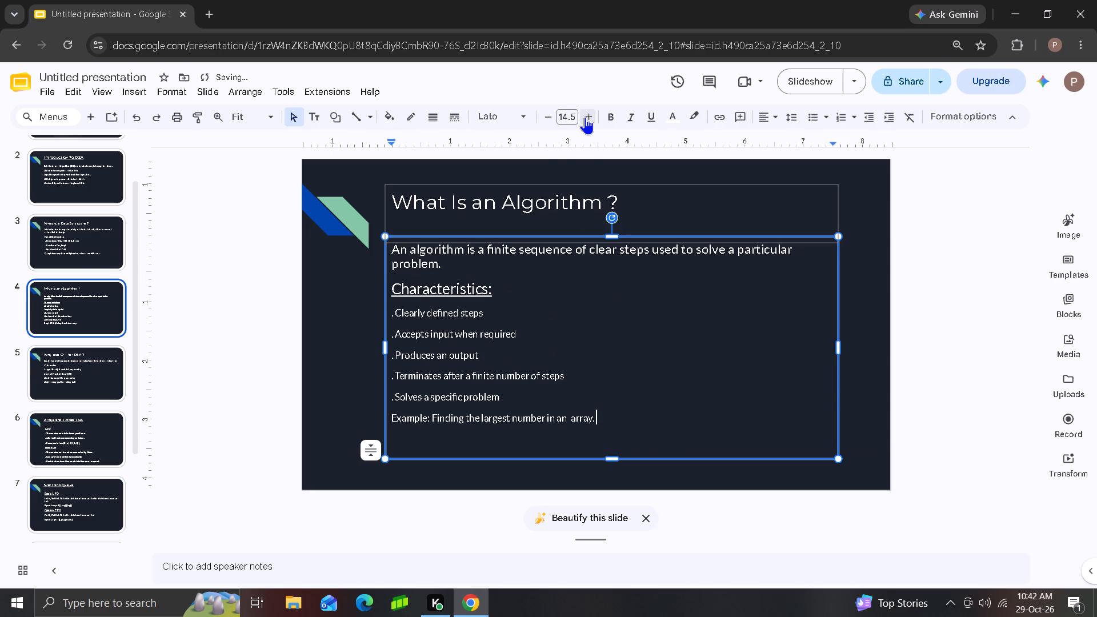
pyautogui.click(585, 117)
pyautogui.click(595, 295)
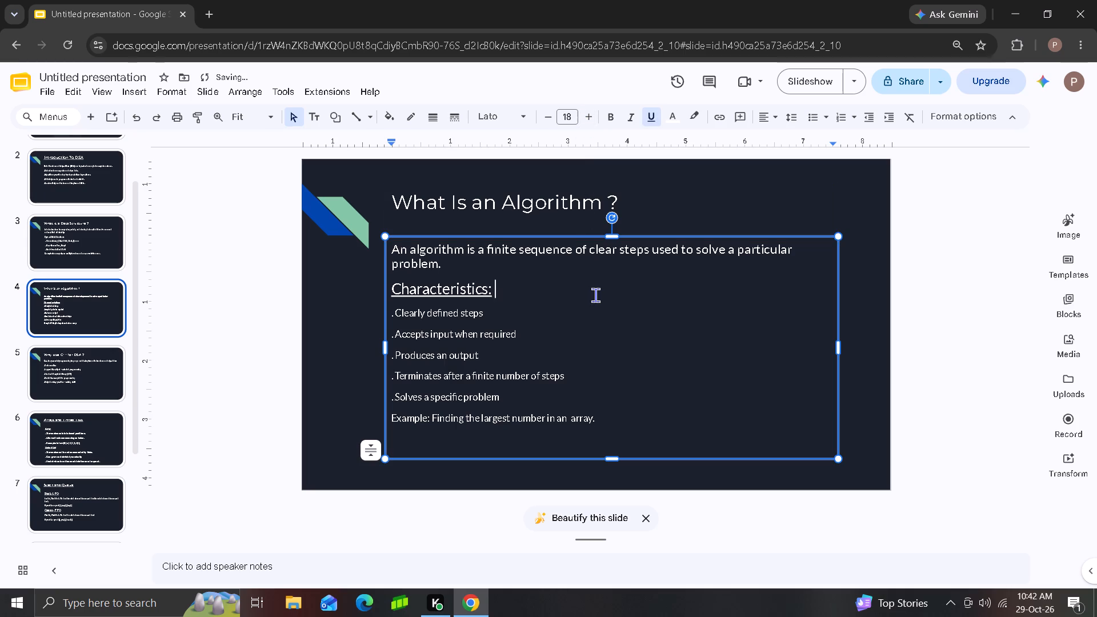
# Set the characteristics list and the example line on slide 4 to font size 15.5.
pyautogui.click(586, 352)
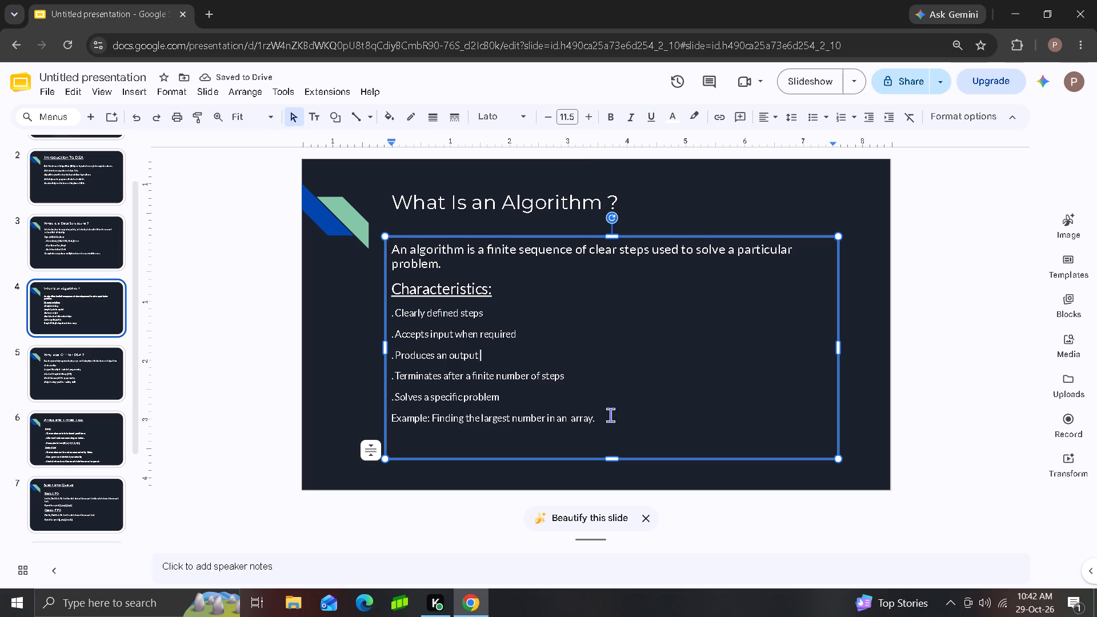
pyautogui.click(610, 415)
pyautogui.moveTo(610, 415); pyautogui.dragTo(398, 359)
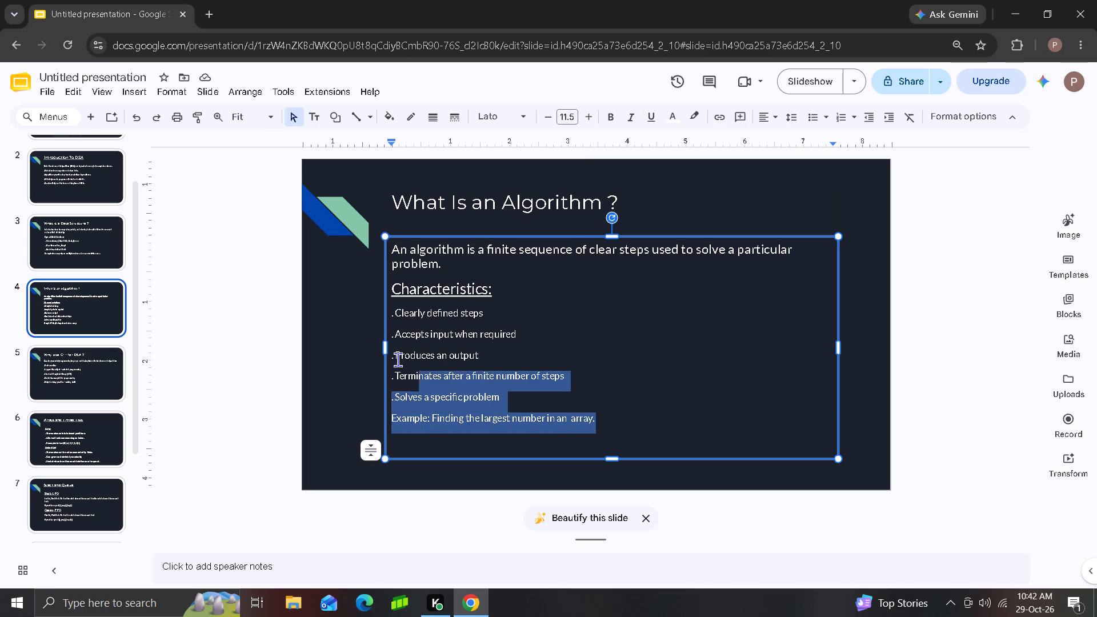
pyautogui.moveTo(398, 359); pyautogui.dragTo(377, 319)
pyautogui.click(595, 123)
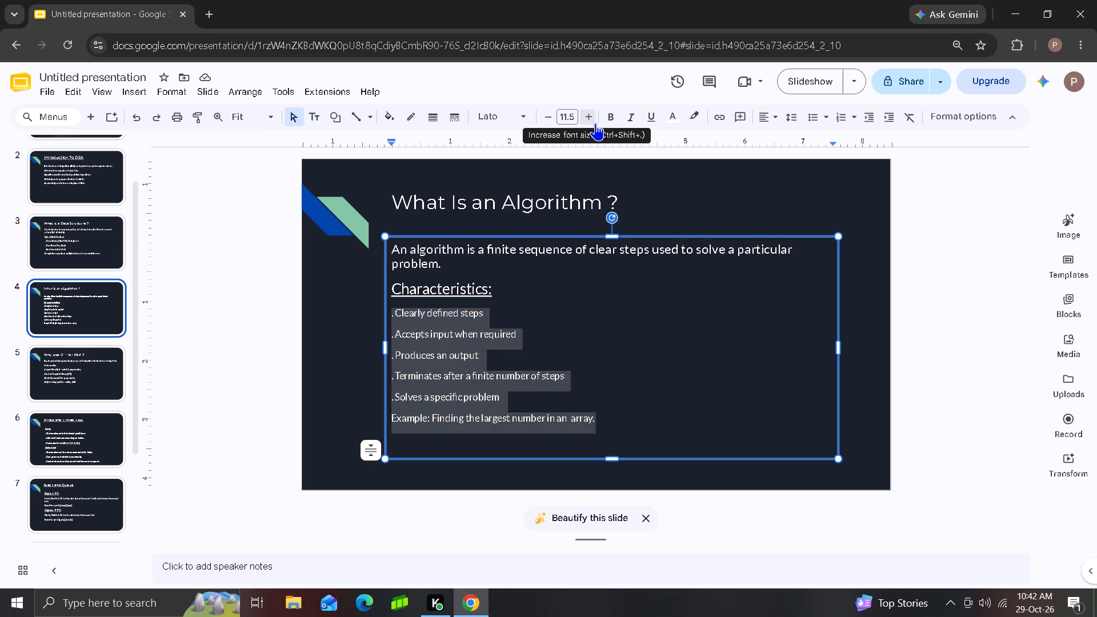
pyautogui.click(595, 123)
pyautogui.click(595, 123)
pyautogui.click(595, 123)
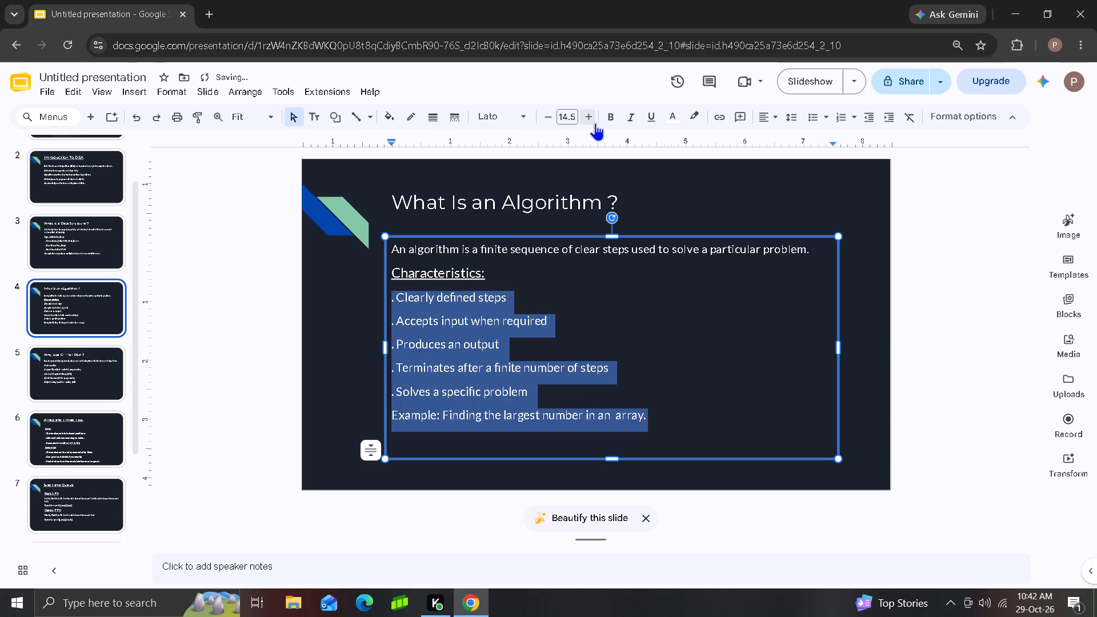
pyautogui.click(595, 123)
pyautogui.click(694, 412)
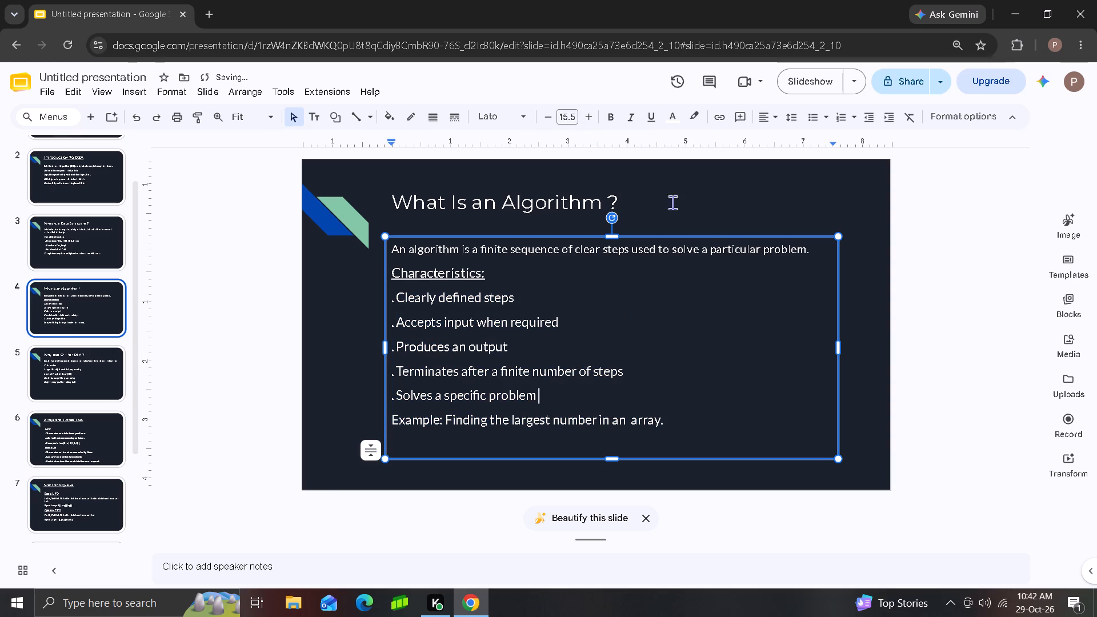
# Enlarge the algorithm definition sentence at the start of slide 4's body text by one point.
pyautogui.click(809, 250)
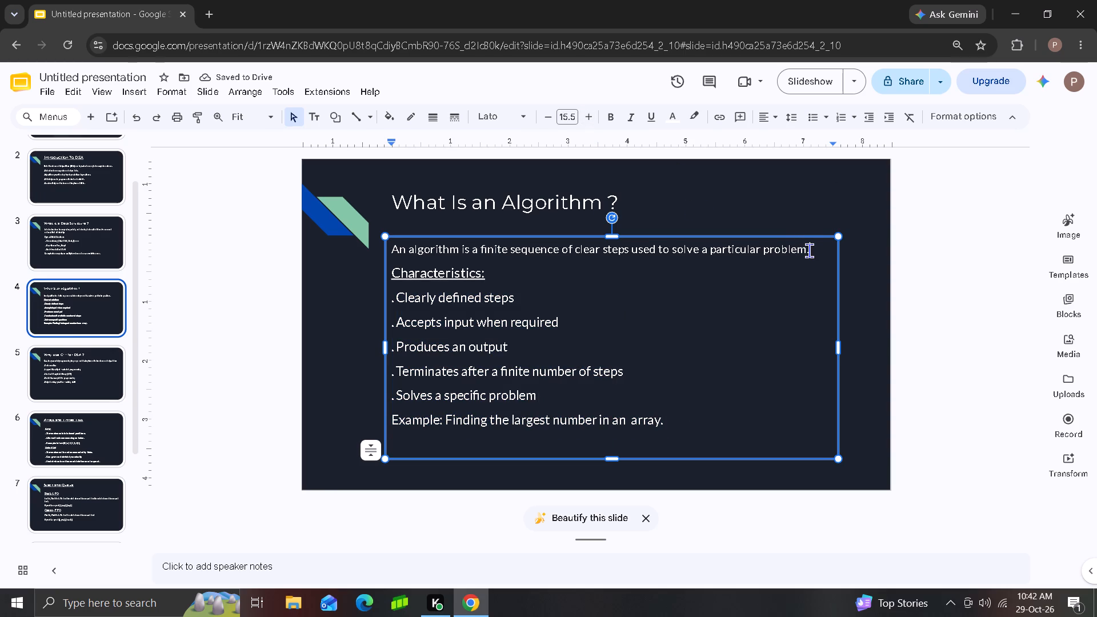
pyautogui.moveTo(809, 250); pyautogui.dragTo(438, 251)
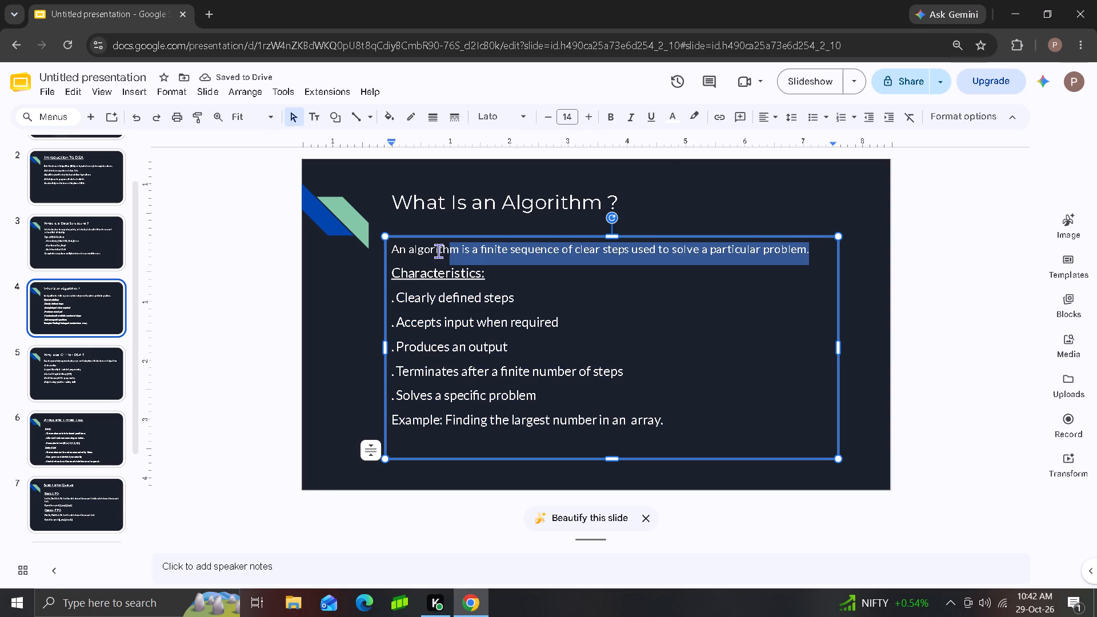
pyautogui.moveTo(438, 251); pyautogui.dragTo(378, 250)
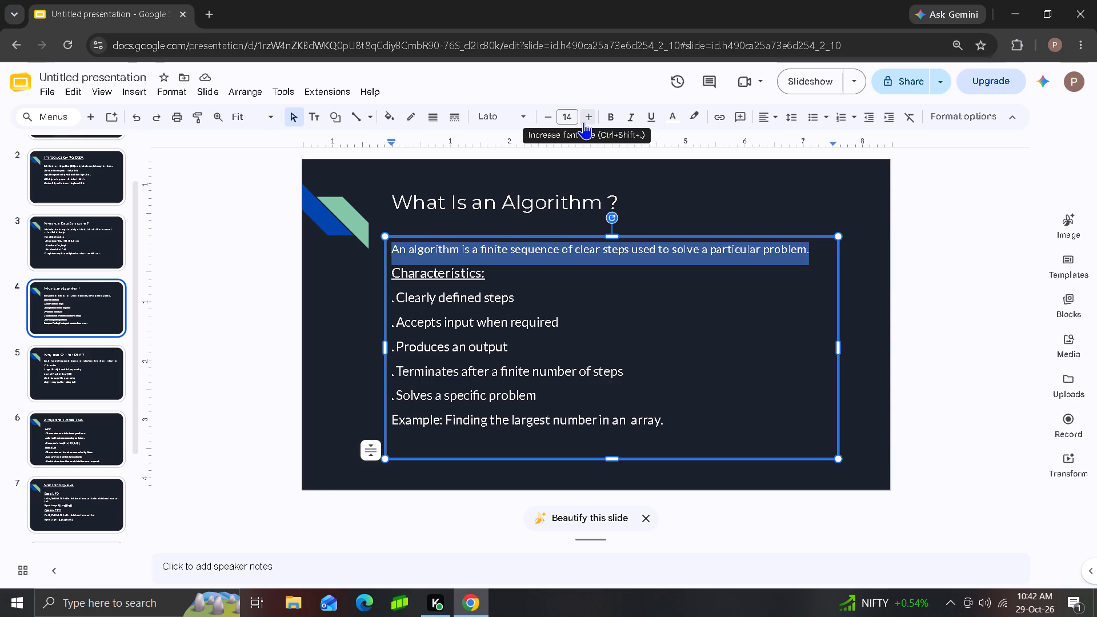
pyautogui.click(584, 122)
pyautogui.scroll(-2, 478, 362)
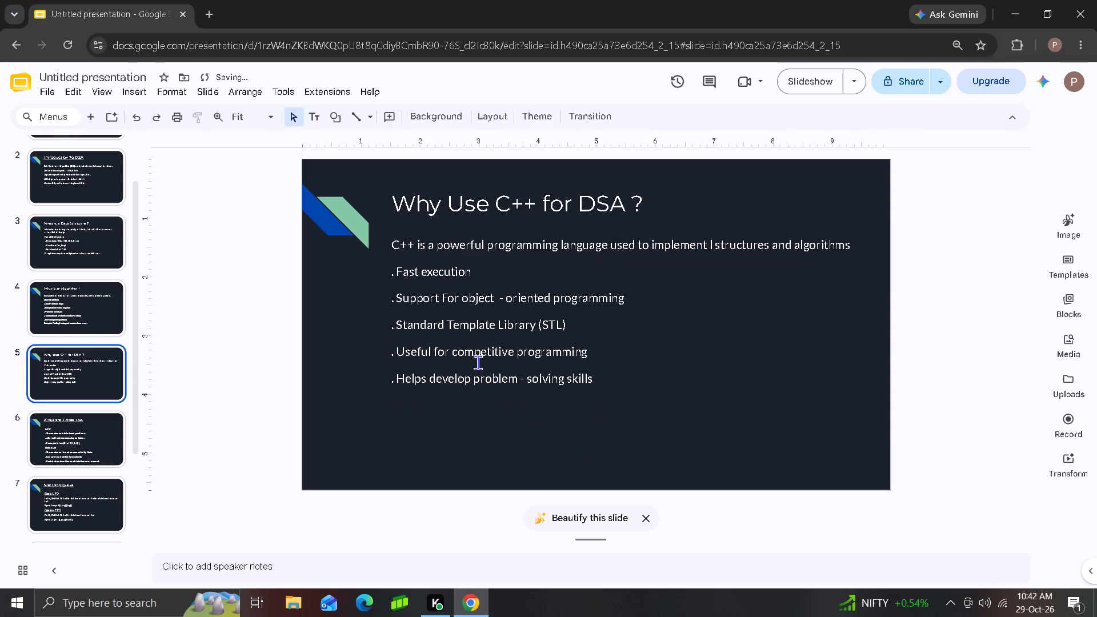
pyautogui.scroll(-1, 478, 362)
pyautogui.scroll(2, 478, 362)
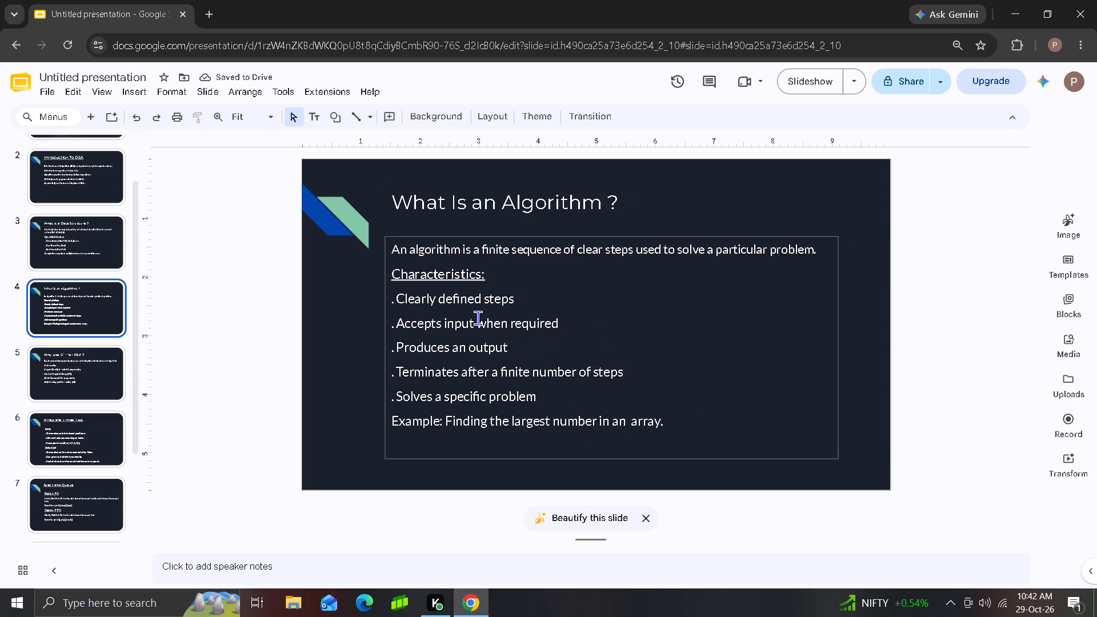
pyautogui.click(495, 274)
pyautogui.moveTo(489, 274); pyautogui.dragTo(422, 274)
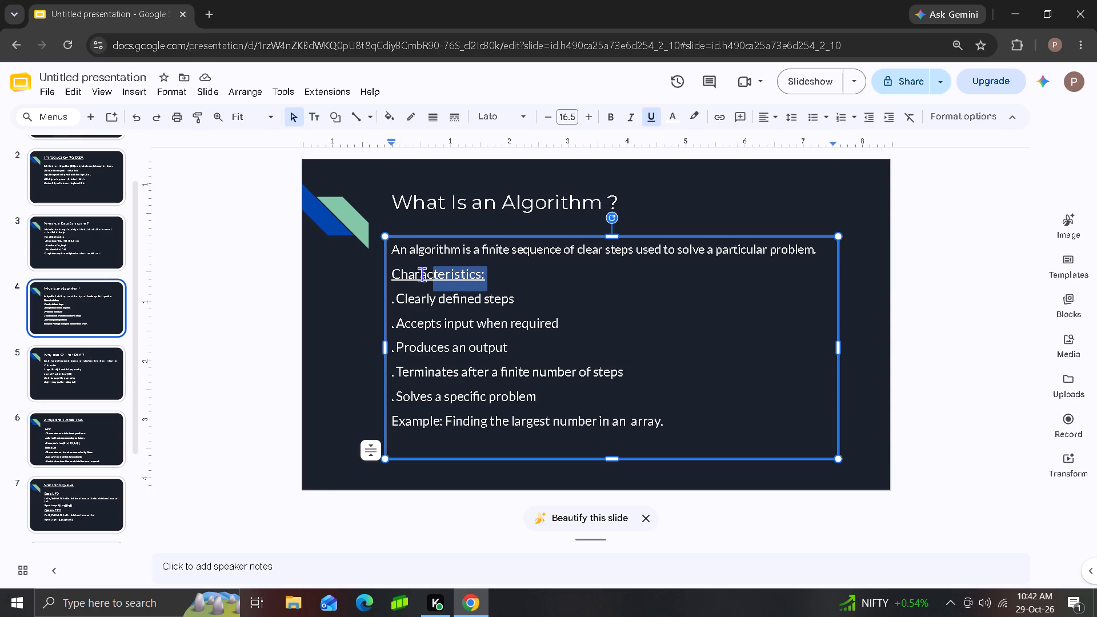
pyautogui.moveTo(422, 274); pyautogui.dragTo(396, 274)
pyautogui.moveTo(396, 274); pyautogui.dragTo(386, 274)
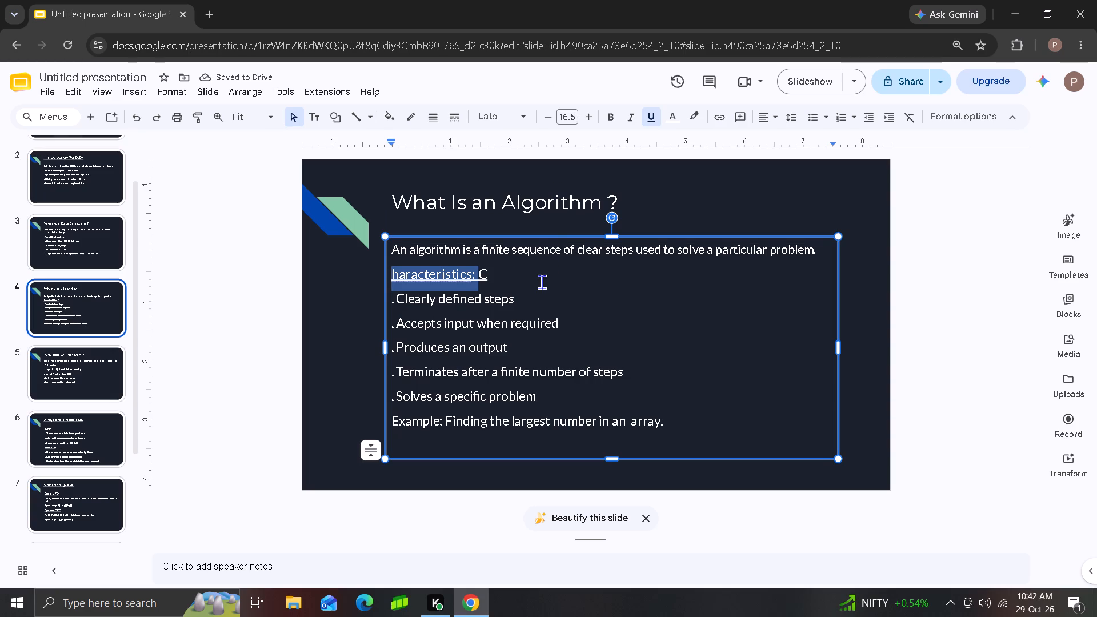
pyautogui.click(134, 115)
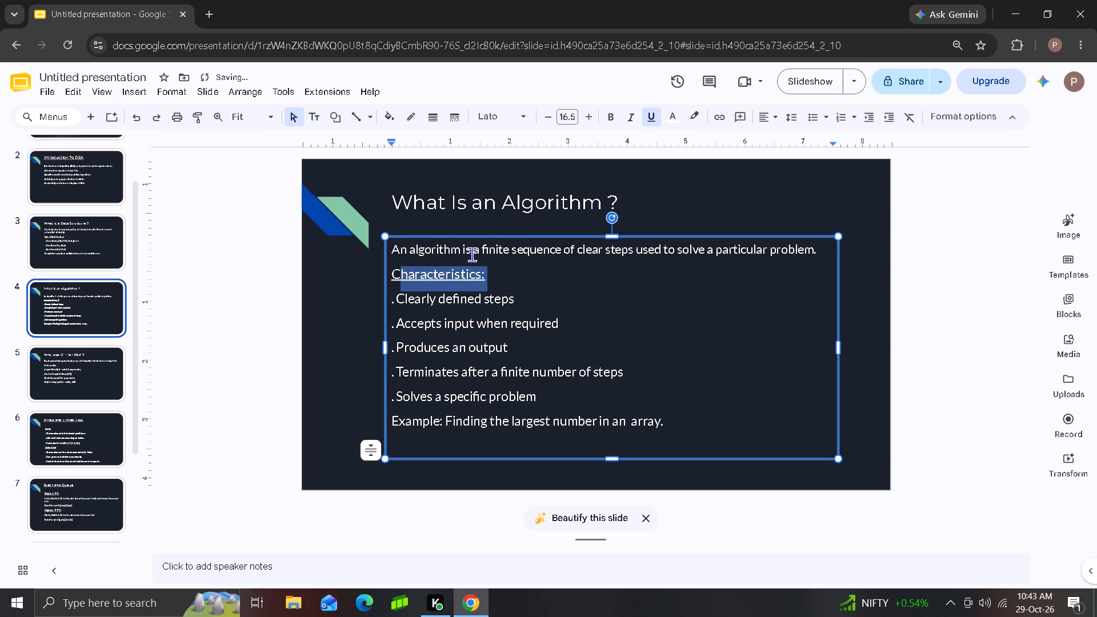
# Set the "Characteristics:" subheading on slide 4 to font size 19.5.
pyautogui.click(505, 284)
pyautogui.moveTo(497, 282); pyautogui.dragTo(477, 281)
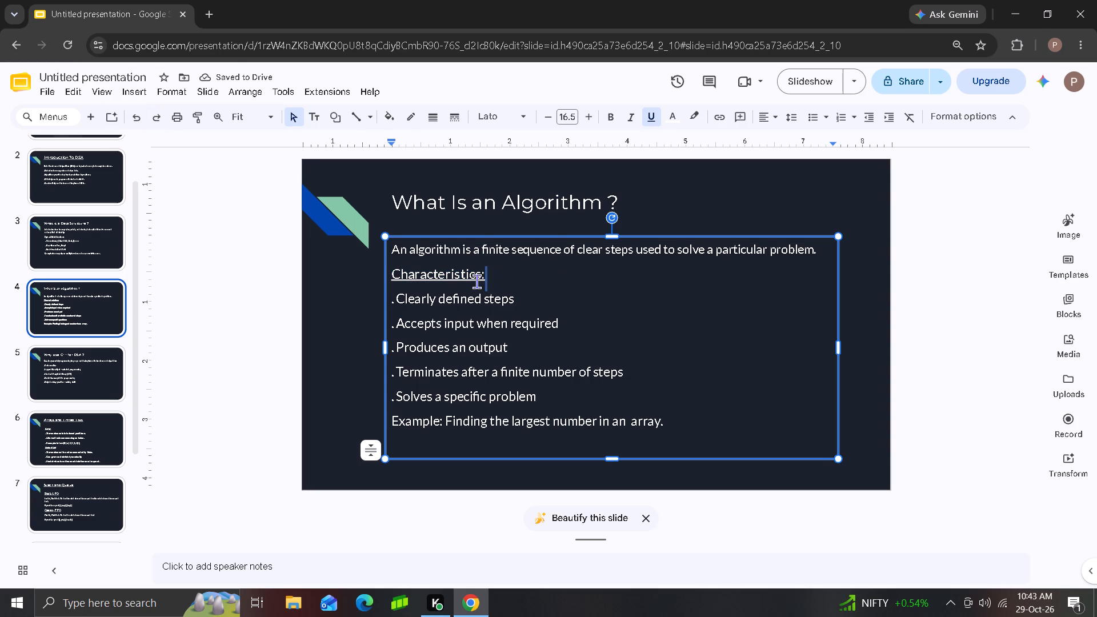
pyautogui.moveTo(477, 281); pyautogui.dragTo(389, 282)
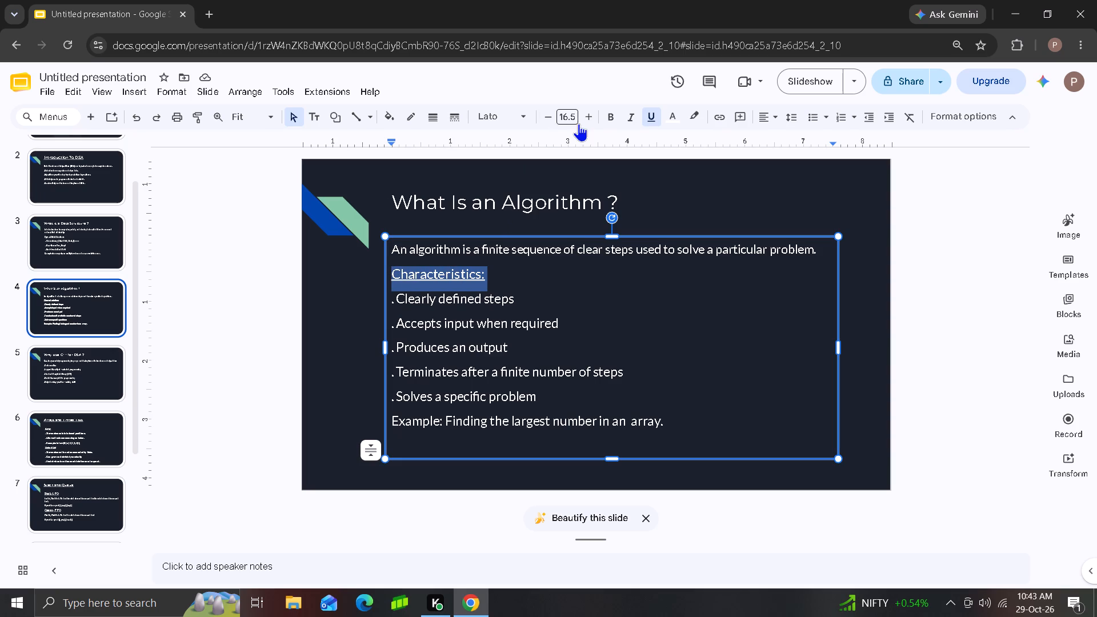
pyautogui.click(590, 121)
pyautogui.click(590, 121)
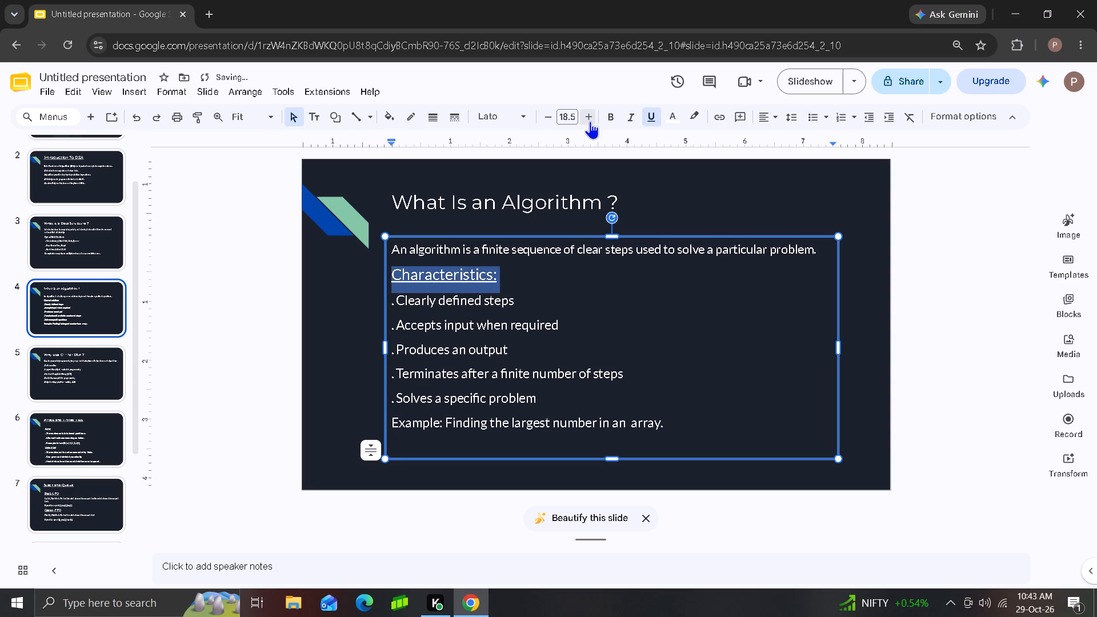
pyautogui.click(590, 121)
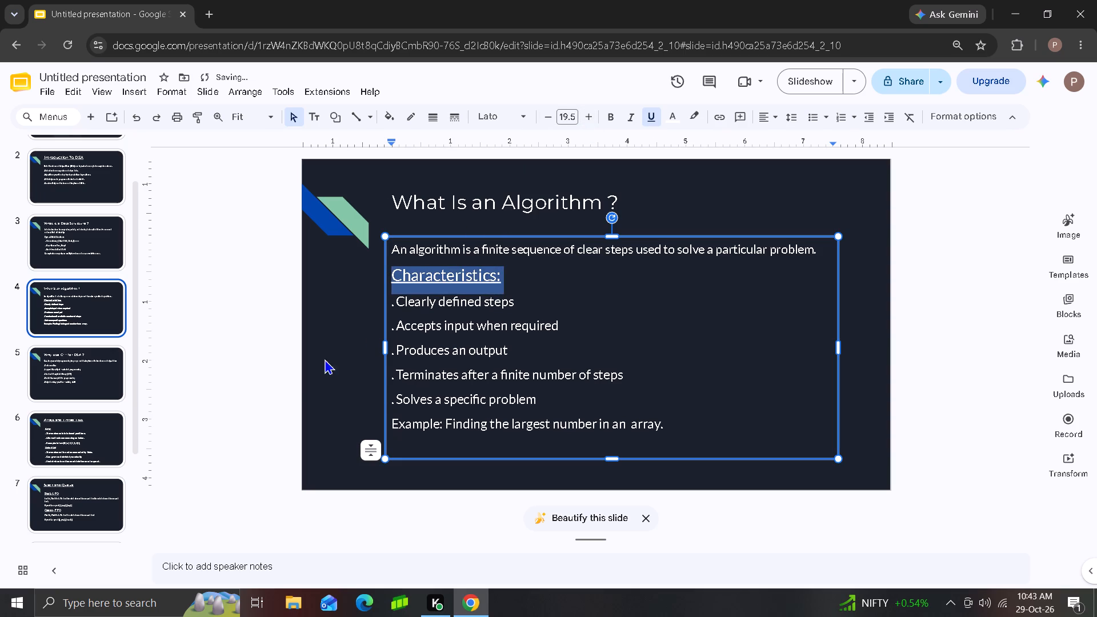
pyautogui.click(254, 424)
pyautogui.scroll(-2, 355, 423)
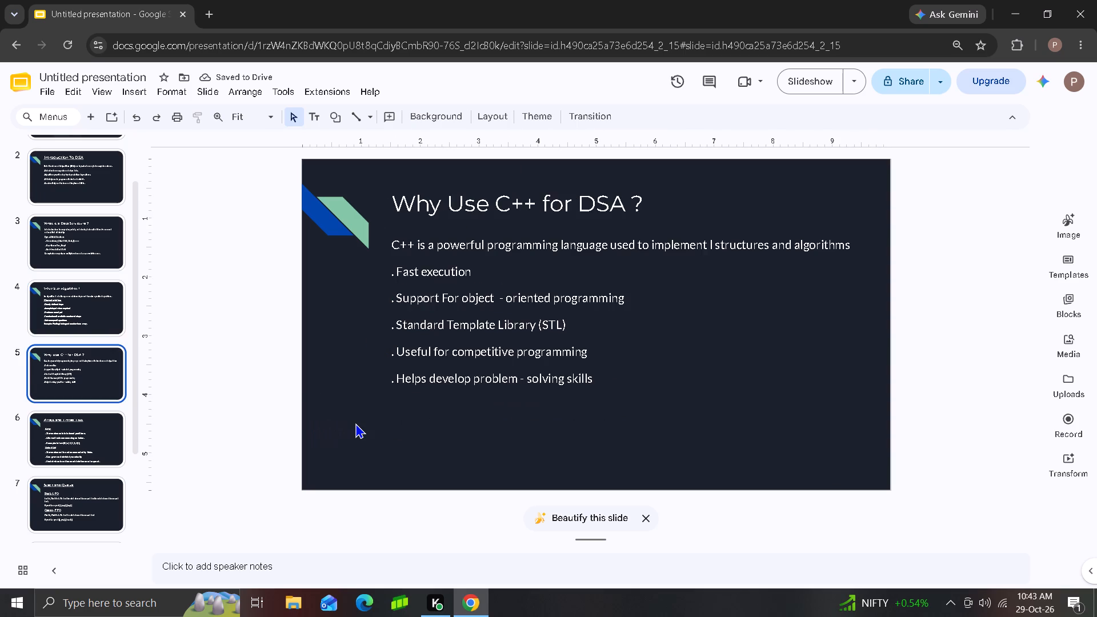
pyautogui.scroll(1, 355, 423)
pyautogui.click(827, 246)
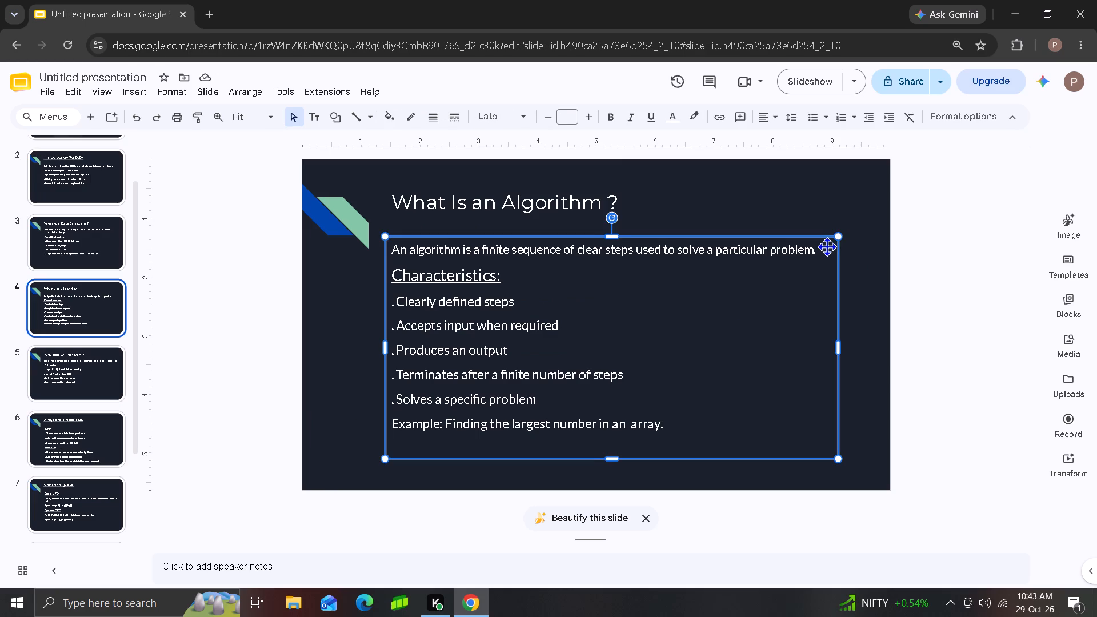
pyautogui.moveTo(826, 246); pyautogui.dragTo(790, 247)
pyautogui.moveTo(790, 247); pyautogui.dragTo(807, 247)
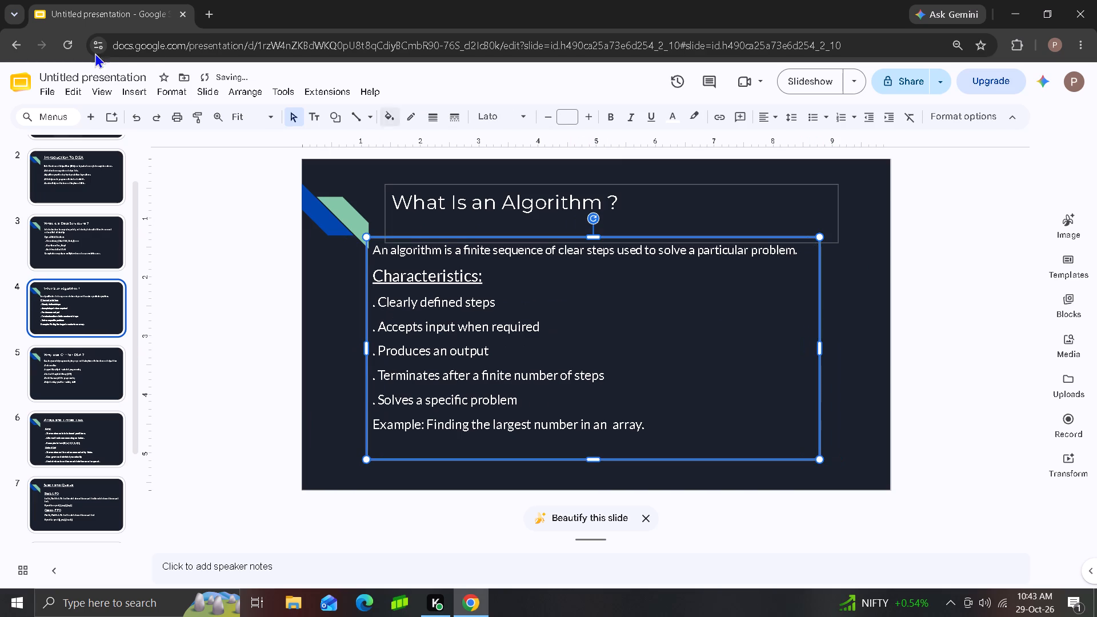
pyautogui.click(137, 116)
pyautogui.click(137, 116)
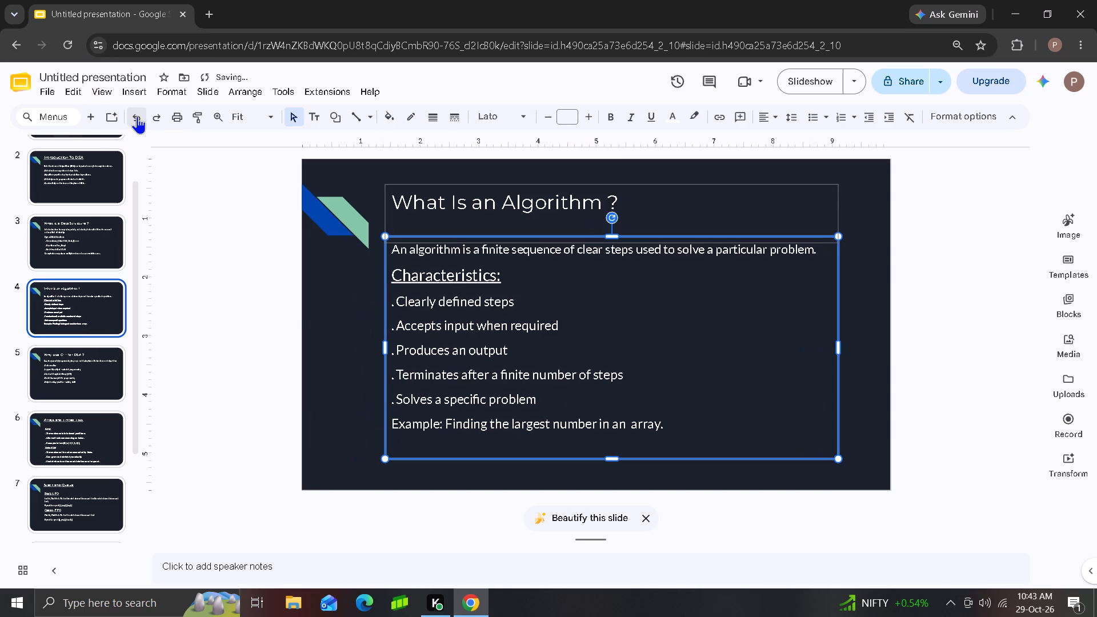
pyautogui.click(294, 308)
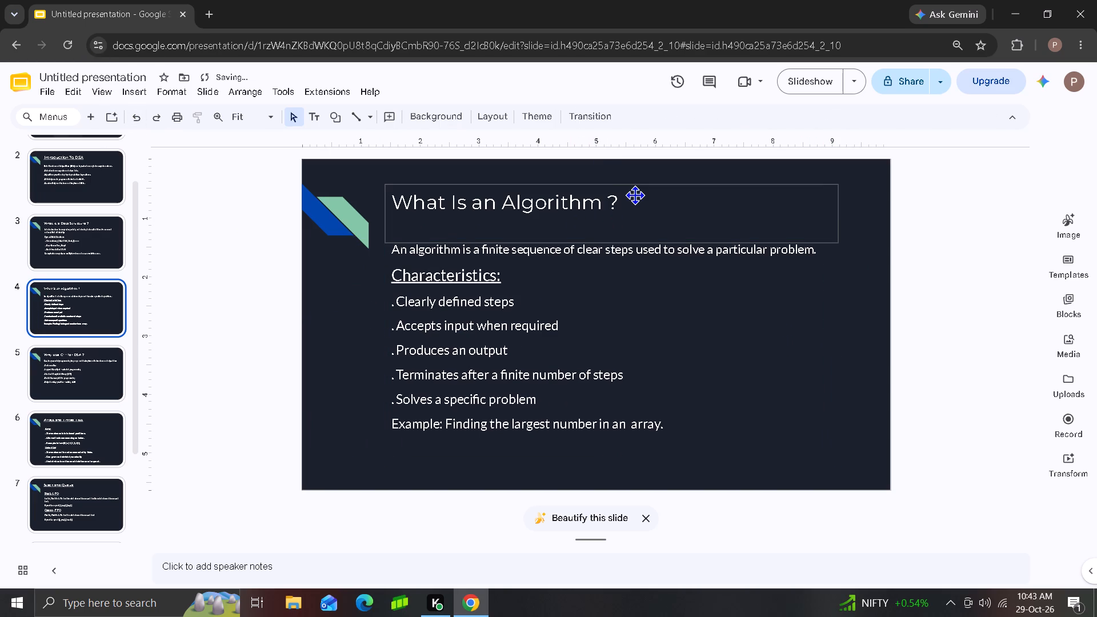
# Enlarge the slide 4 title, "What Is an Algorithm ?", by six points to font size 30.
pyautogui.click(635, 195)
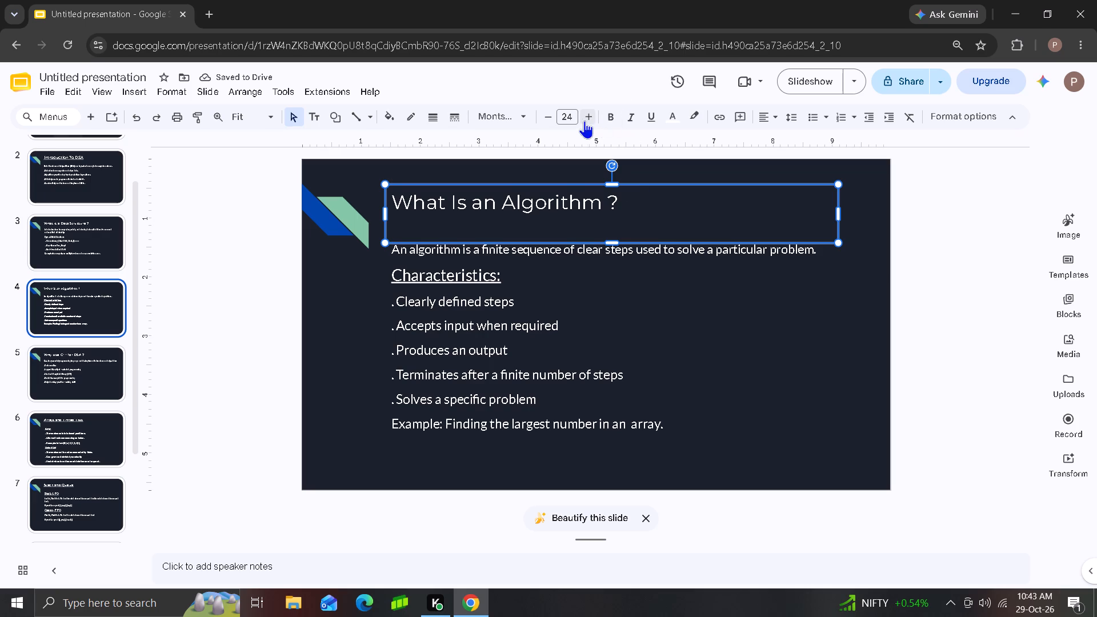
pyautogui.click(584, 121)
pyautogui.tripleClick(584, 121)
pyautogui.click(584, 121)
pyautogui.click(584, 121)
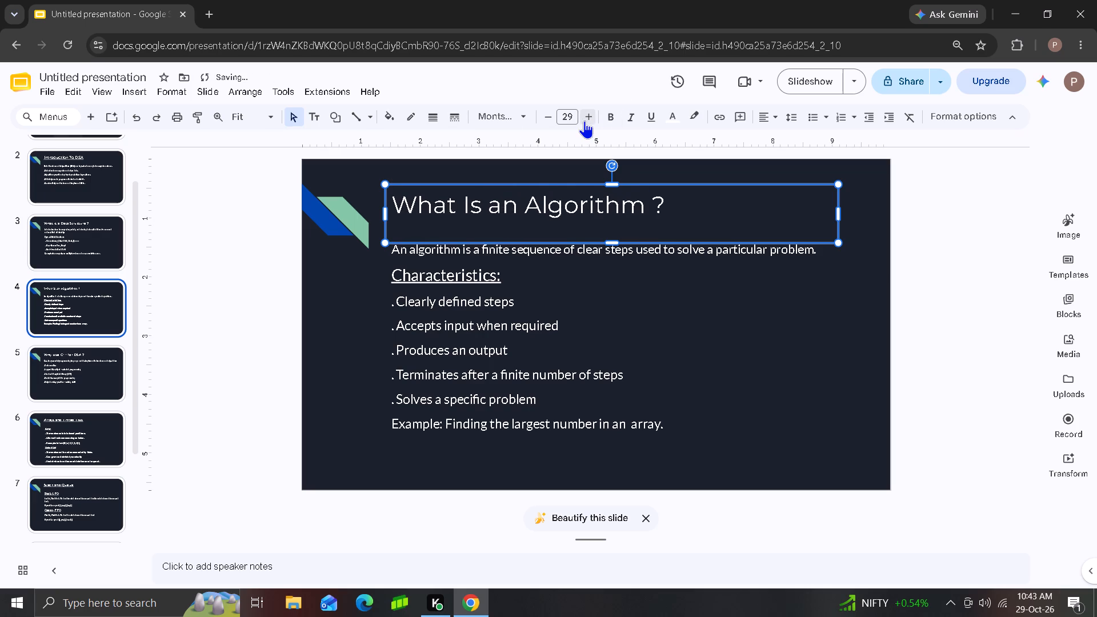
# Set the slide 3 title, "What is a Data Structure ?", to font size 30.
pyautogui.scroll(1, 583, 230)
pyautogui.scroll(-2, 583, 230)
pyautogui.scroll(1, 583, 230)
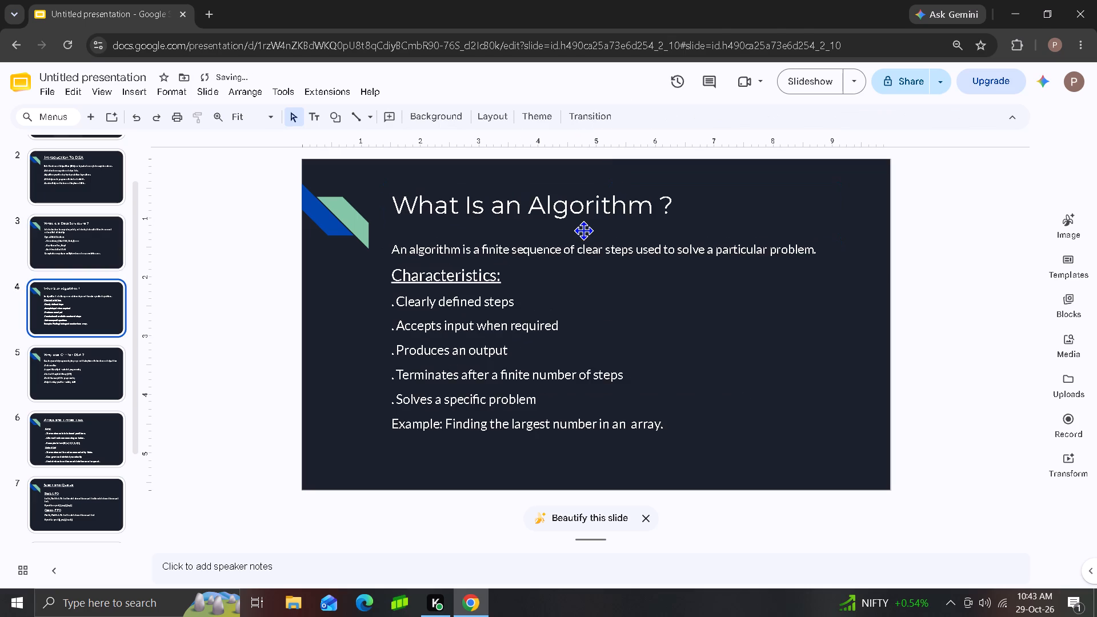
pyautogui.scroll(1, 583, 230)
pyautogui.click(687, 205)
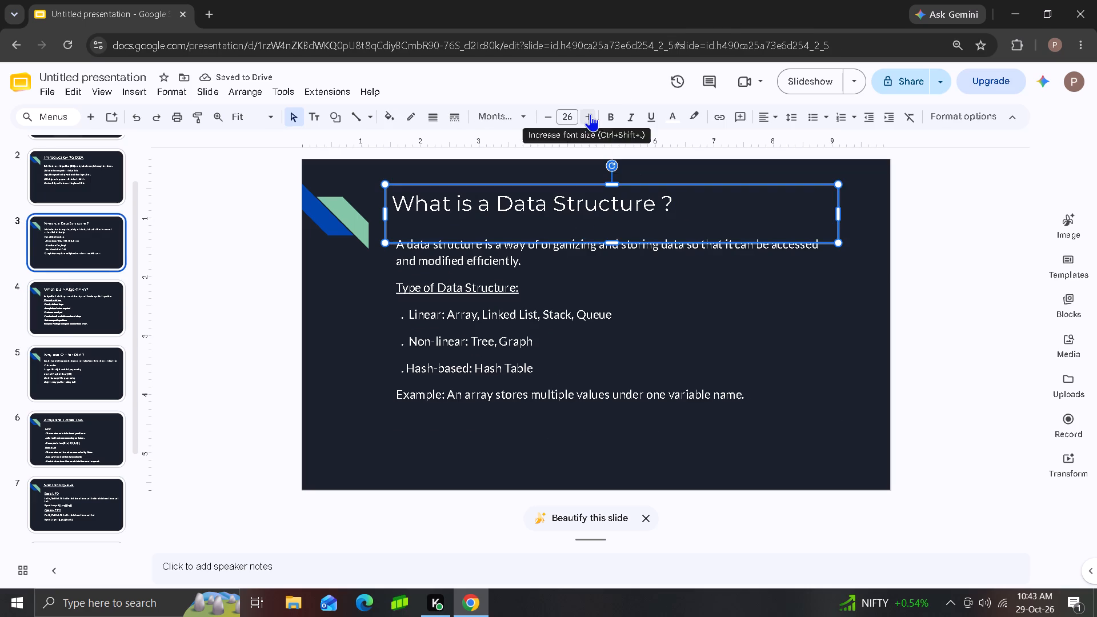
pyautogui.tripleClick(590, 114)
pyautogui.click(590, 114)
pyautogui.click(590, 114)
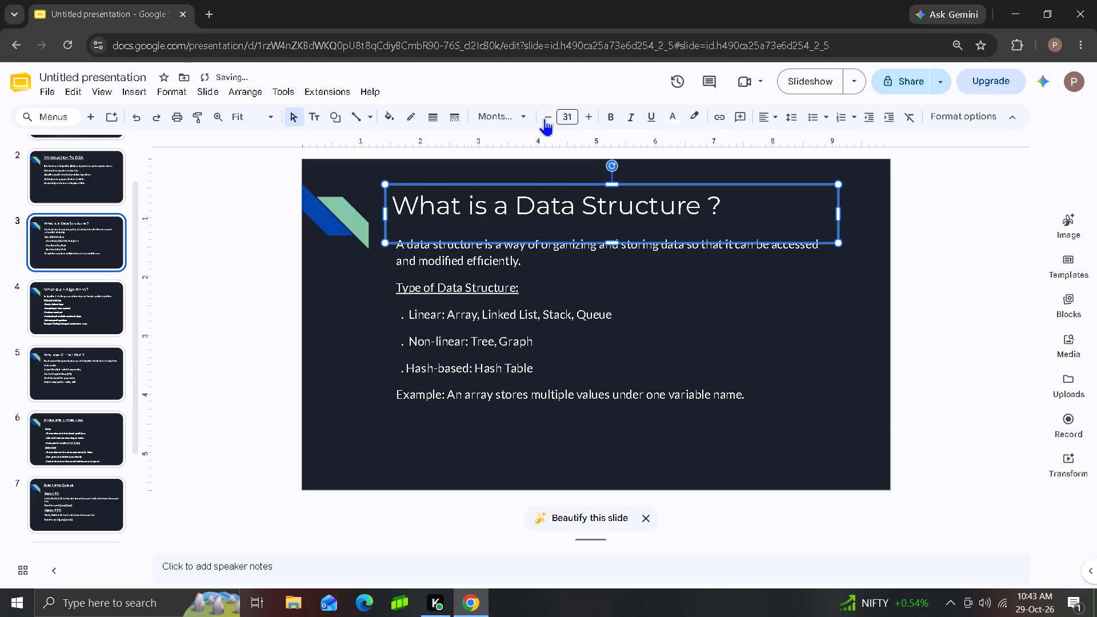
pyautogui.click(551, 122)
# Set the "Type of Data Structure:" subheading on slide 3 to font size 20.
pyautogui.click(583, 335)
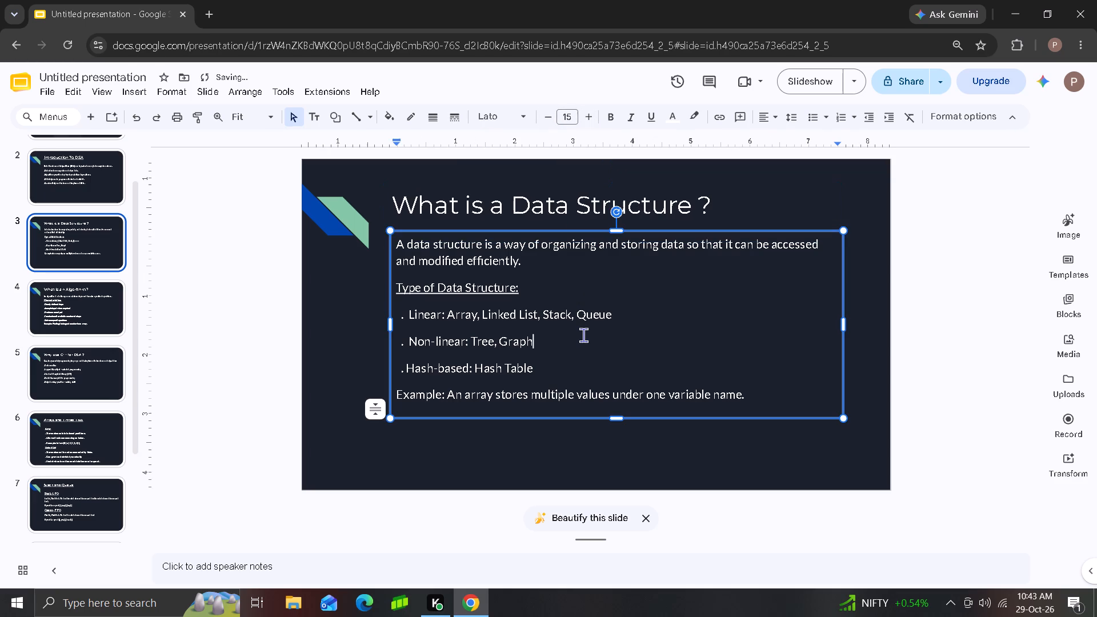
pyautogui.click(526, 287)
pyautogui.moveTo(525, 287); pyautogui.dragTo(397, 286)
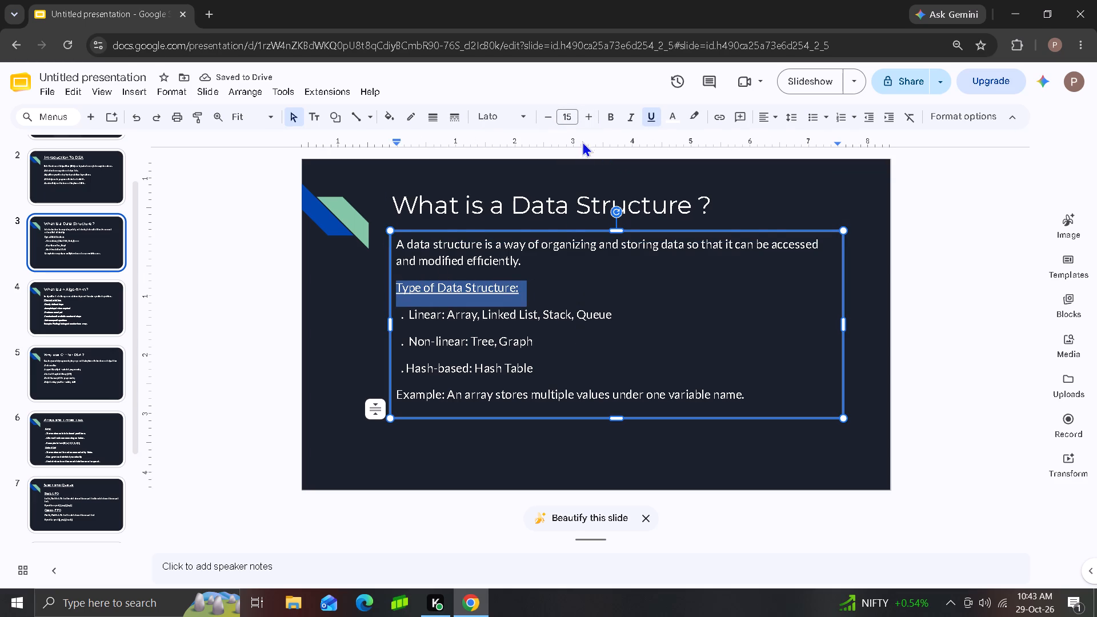
pyautogui.tripleClick(583, 114)
pyautogui.doubleClick(583, 114)
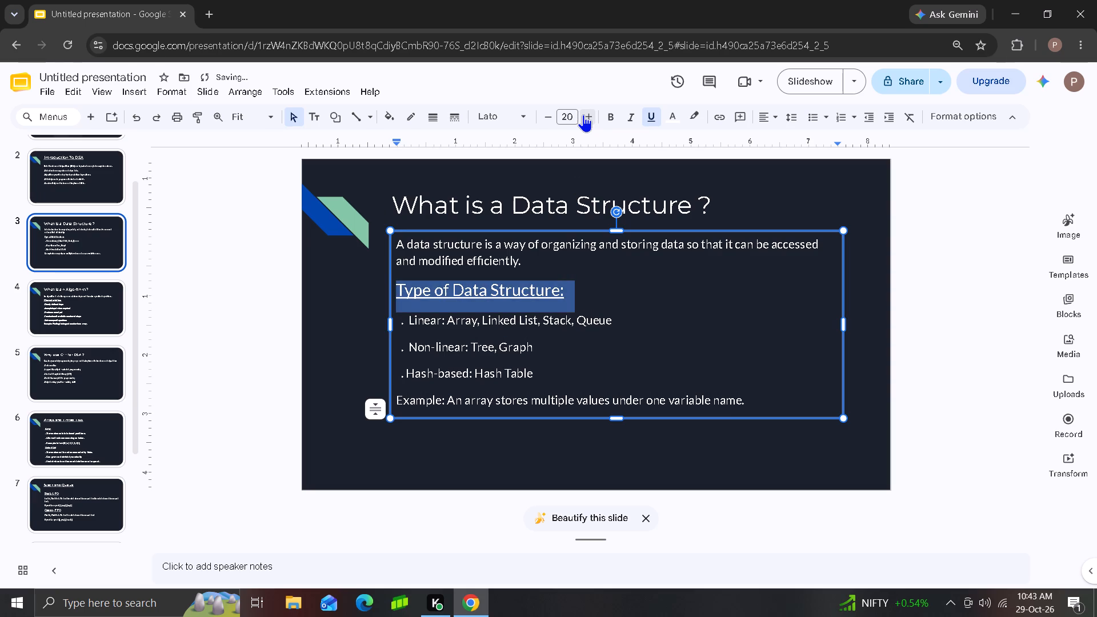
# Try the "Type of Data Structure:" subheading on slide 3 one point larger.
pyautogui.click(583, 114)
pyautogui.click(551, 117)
# Check the font size of the body text on slide 5, "Why Use C++ for DSA ?".
pyautogui.scroll(-5, 611, 356)
pyautogui.scroll(2, 611, 356)
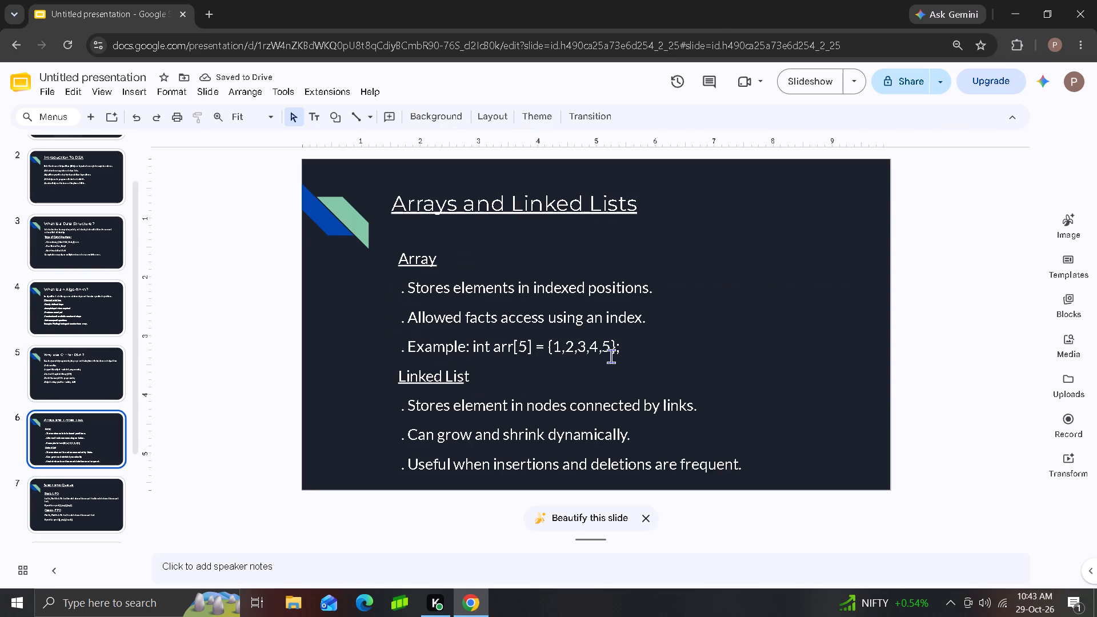
pyautogui.scroll(3, 611, 356)
pyautogui.click(610, 395)
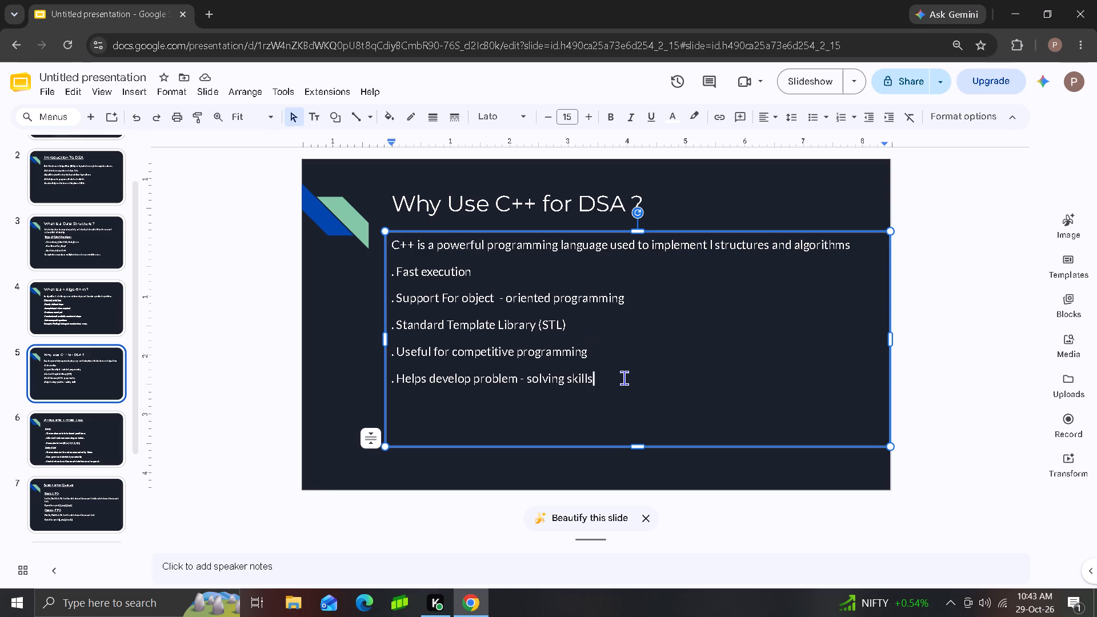
pyautogui.moveTo(618, 378); pyautogui.dragTo(403, 238)
pyautogui.doubleClick(403, 236)
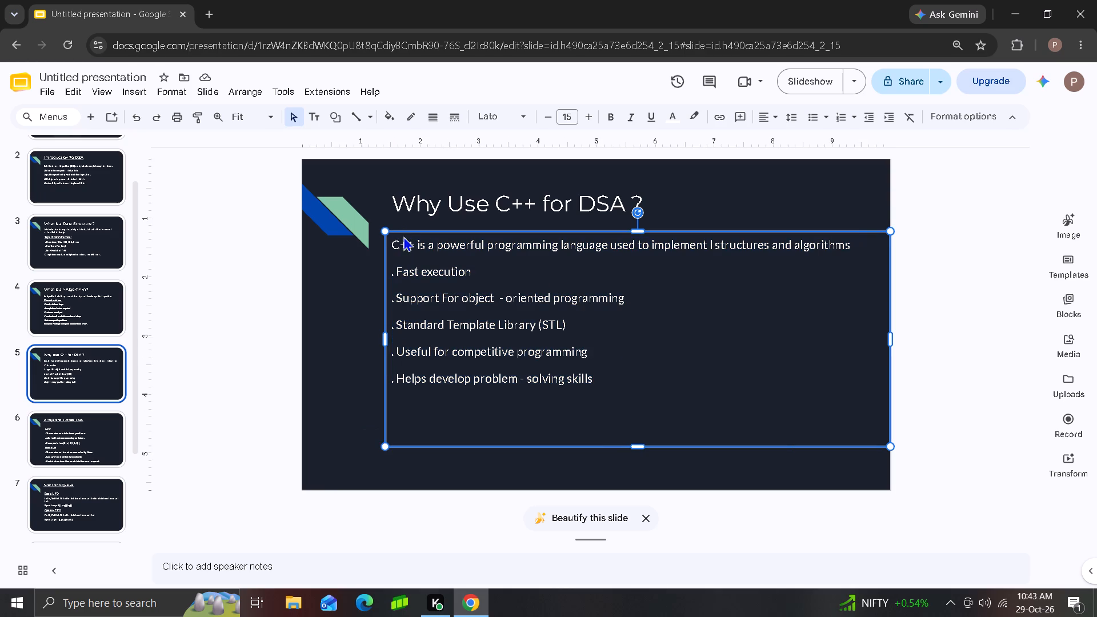
pyautogui.click(691, 357)
# Look through all nine slides to compare their title, subheading and body text sizes.
pyautogui.scroll(1, 691, 357)
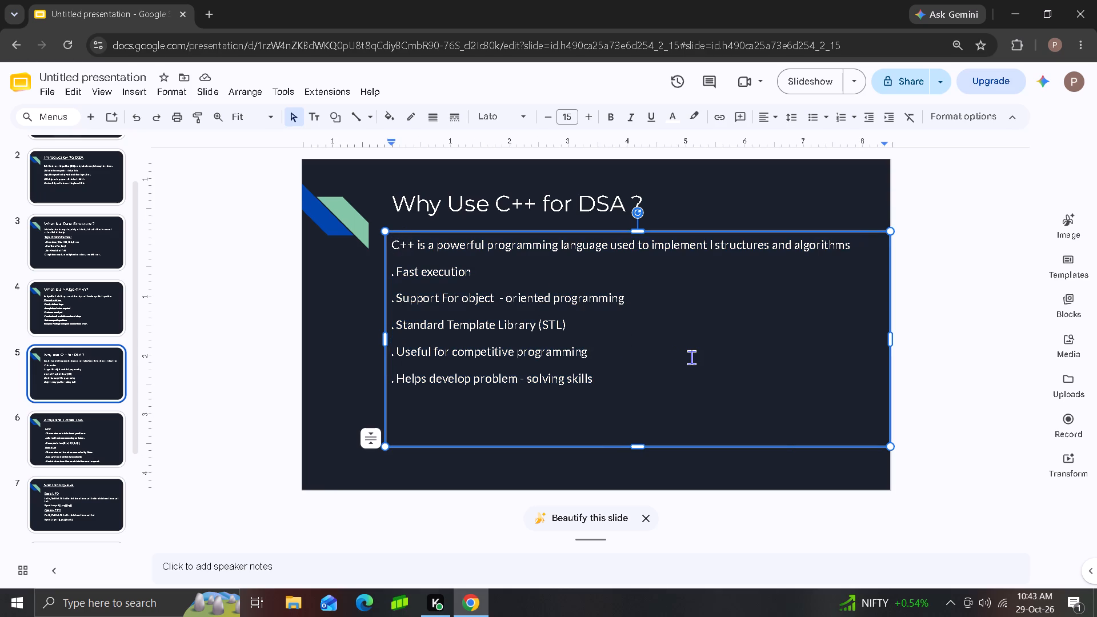
pyautogui.scroll(3, 691, 357)
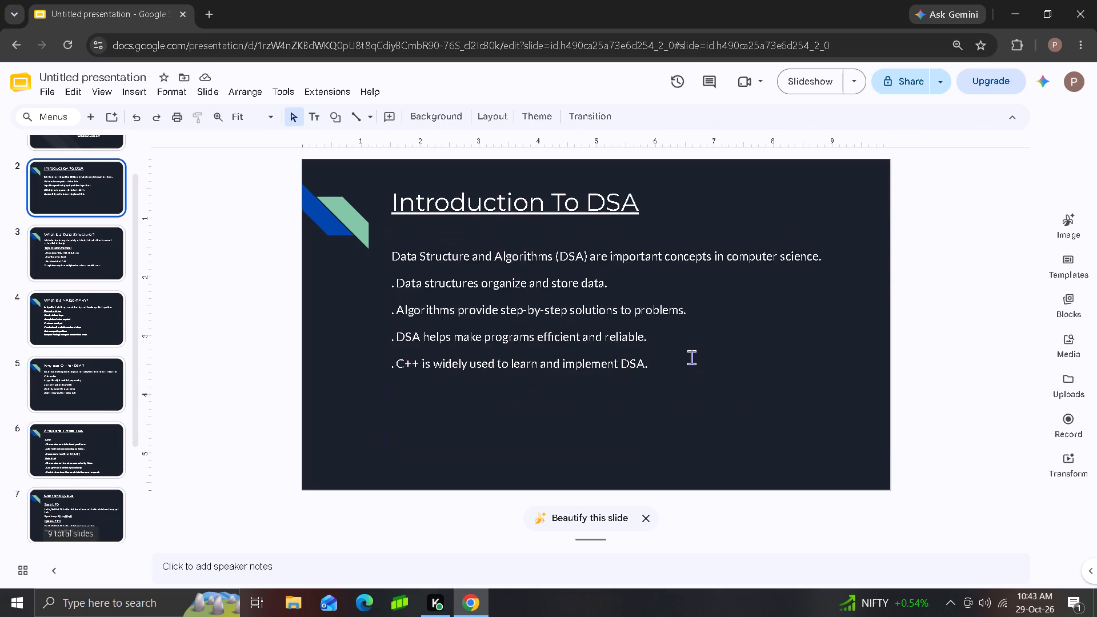
pyautogui.scroll(1, 691, 357)
pyautogui.scroll(-18, 691, 357)
pyautogui.scroll(1, 691, 357)
pyautogui.scroll(-6, 691, 357)
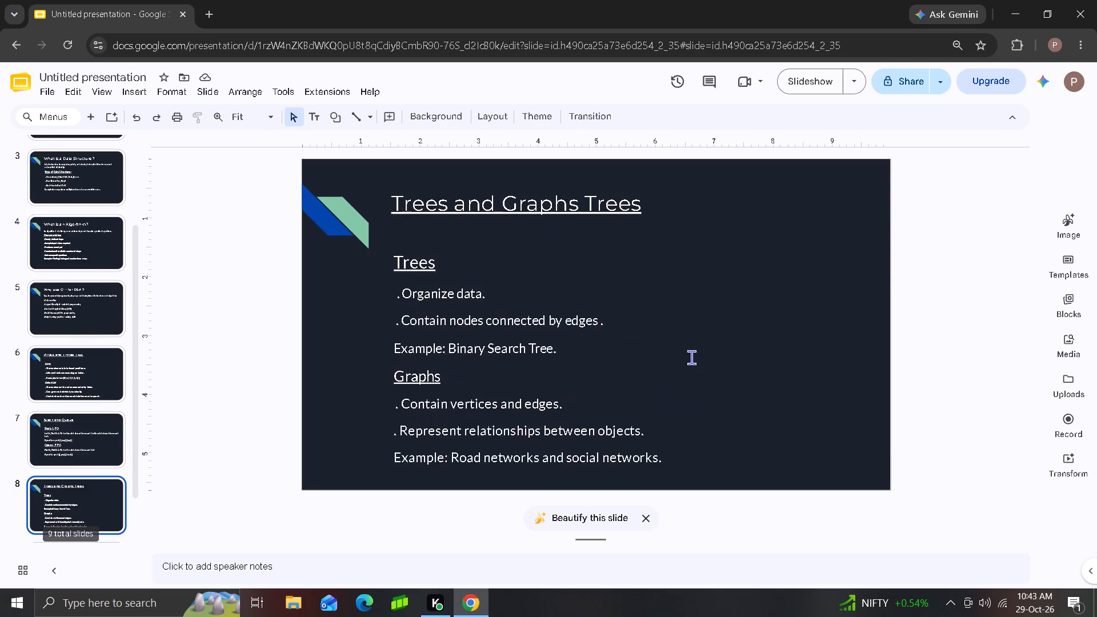
pyautogui.scroll(-20, 691, 357)
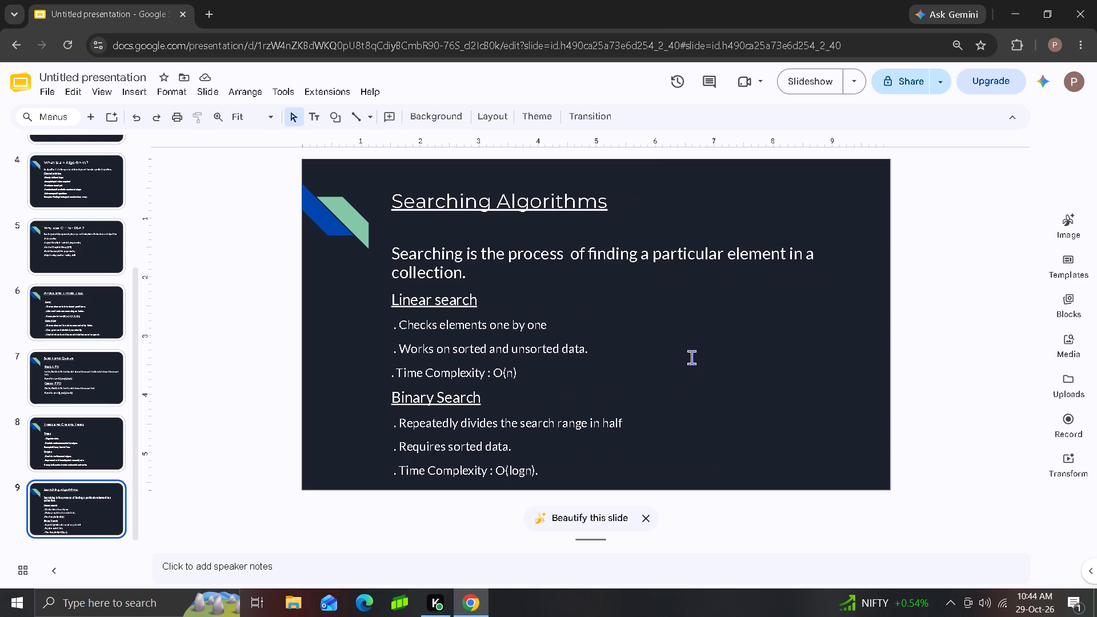
pyautogui.scroll(3, 691, 357)
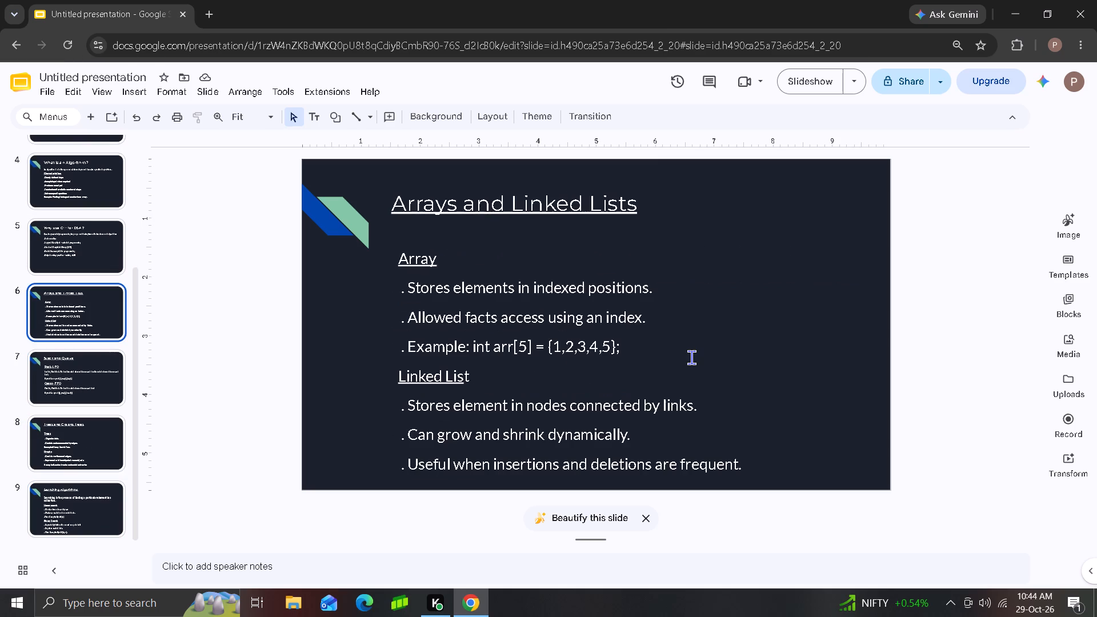
pyautogui.scroll(2, 691, 357)
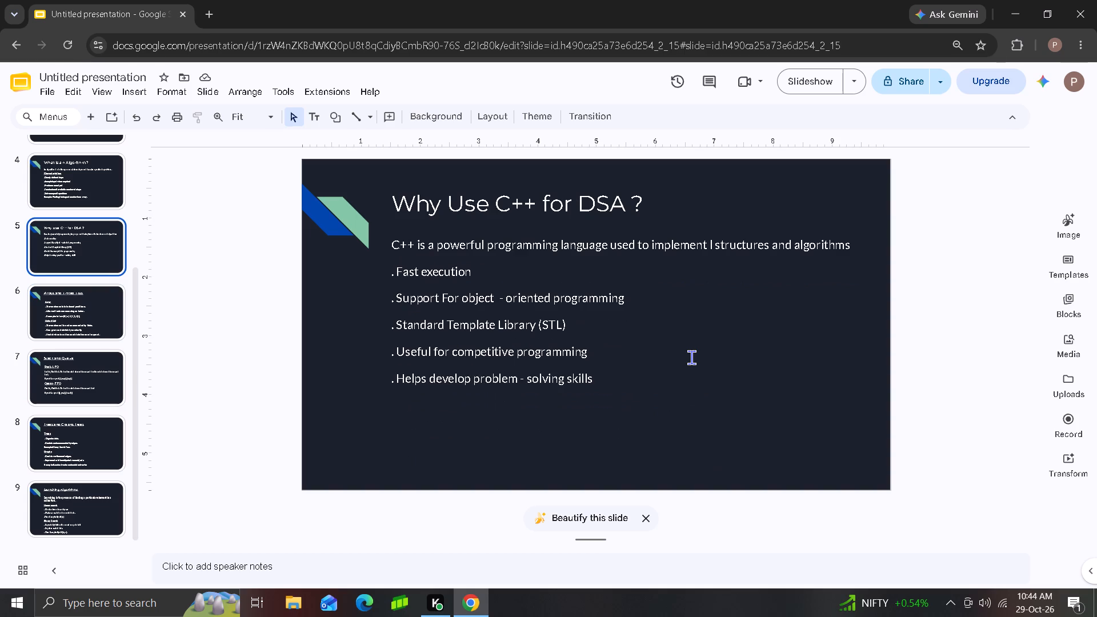
pyautogui.scroll(1, 691, 357)
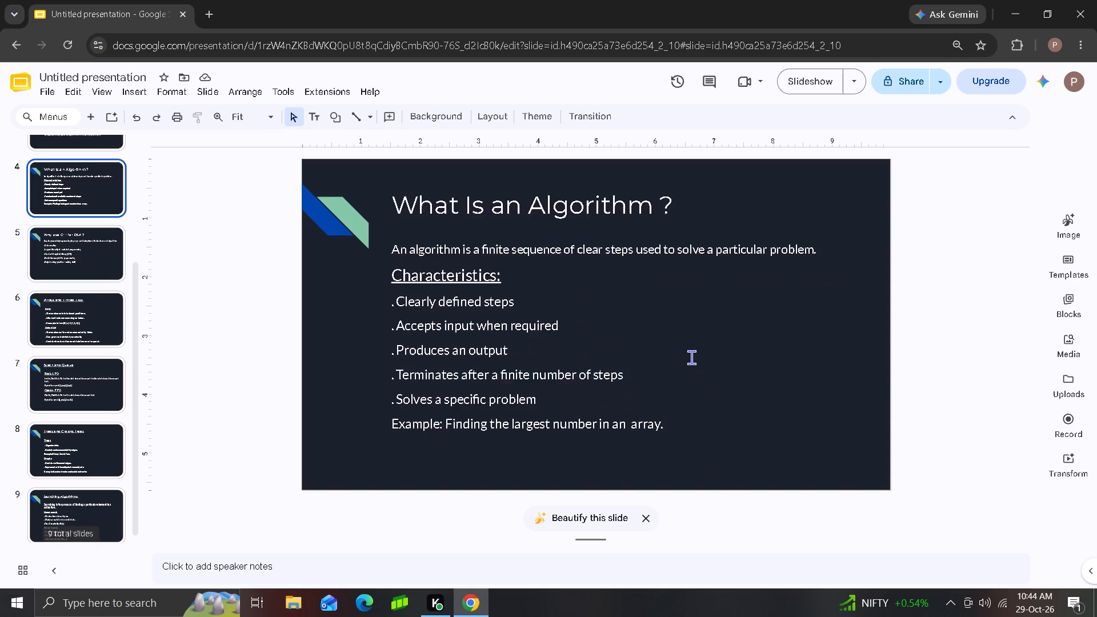
pyautogui.scroll(6, 691, 357)
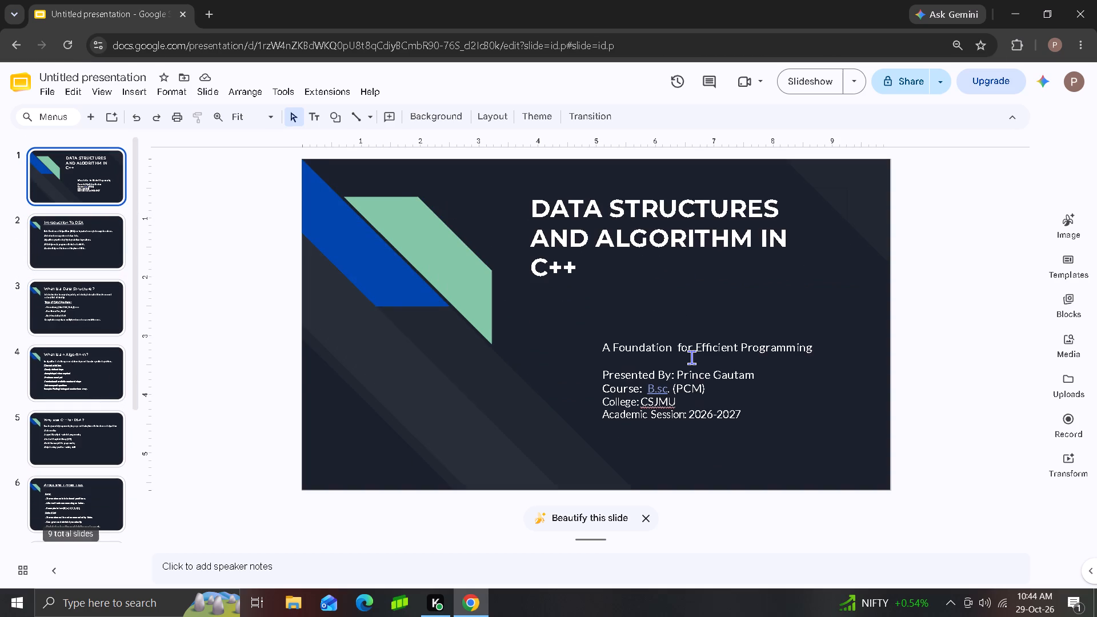
pyautogui.scroll(-14, 691, 357)
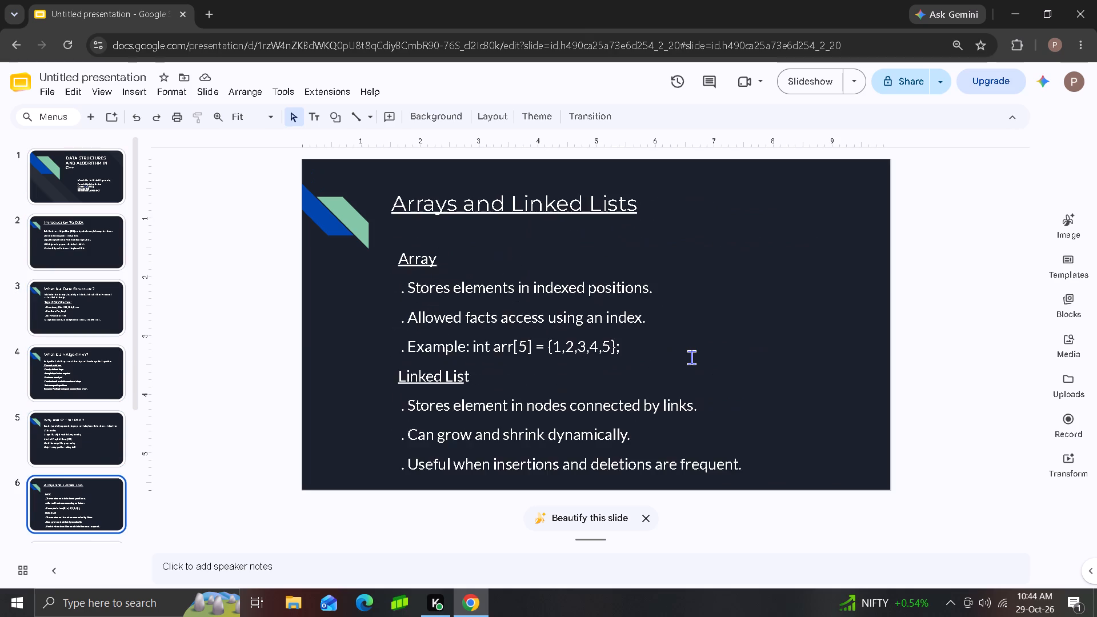
pyautogui.scroll(-13, 691, 357)
pyautogui.scroll(8, 691, 357)
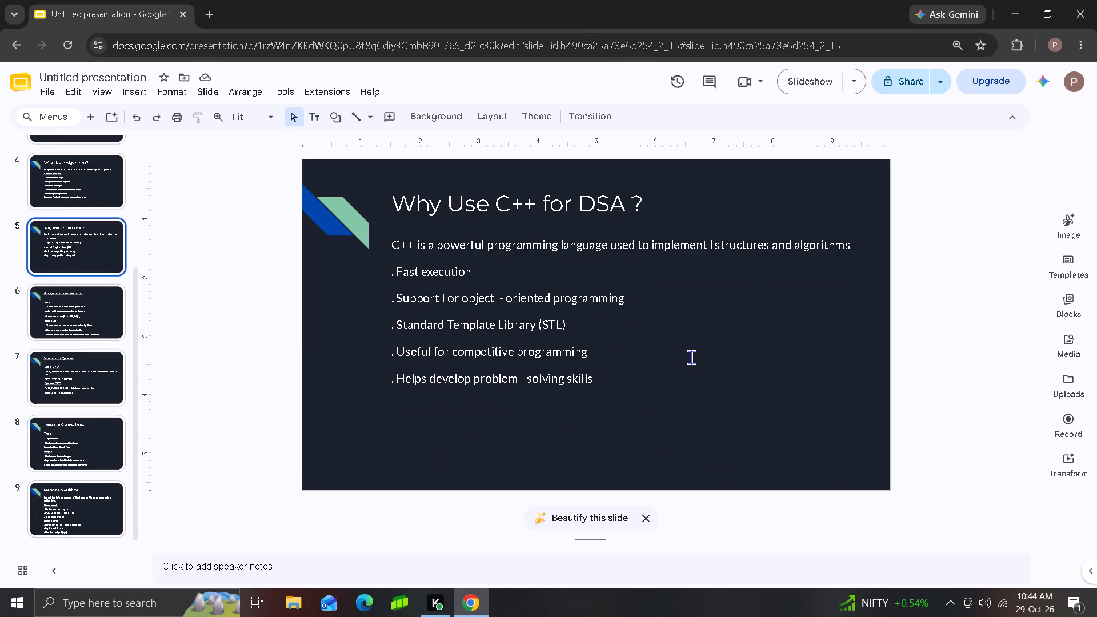
pyautogui.scroll(1, 691, 357)
pyautogui.scroll(-1, 691, 357)
# Enlarge the slide 5 title, "Why Use C++ for DSA ?", by three points to font size 30.
pyautogui.click(625, 372)
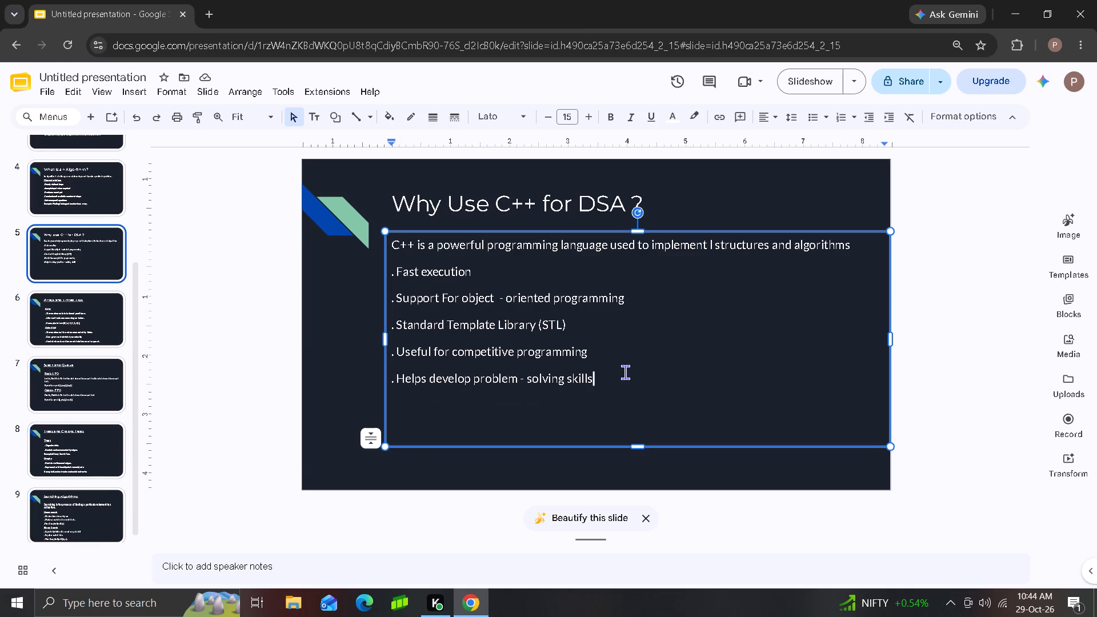
pyautogui.click(675, 193)
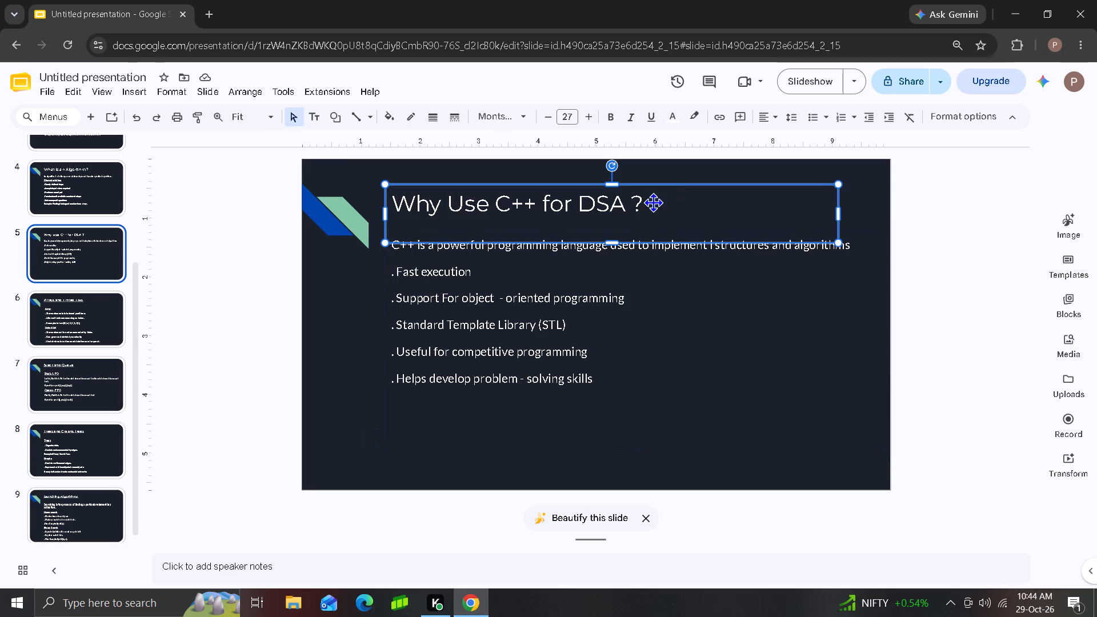
pyautogui.tripleClick(593, 122)
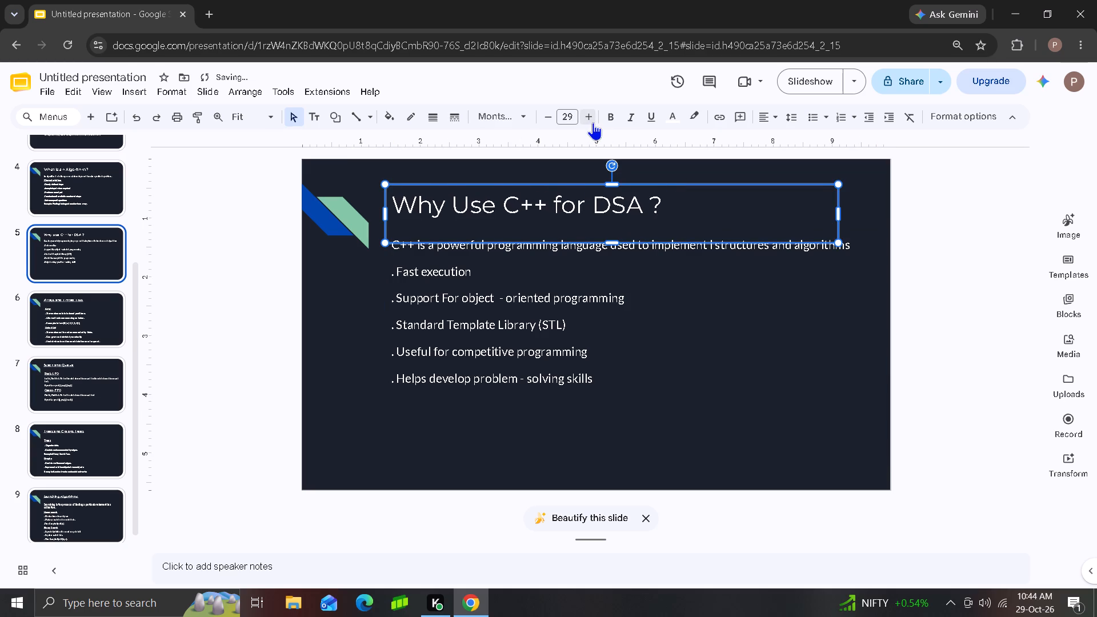
pyautogui.click(603, 362)
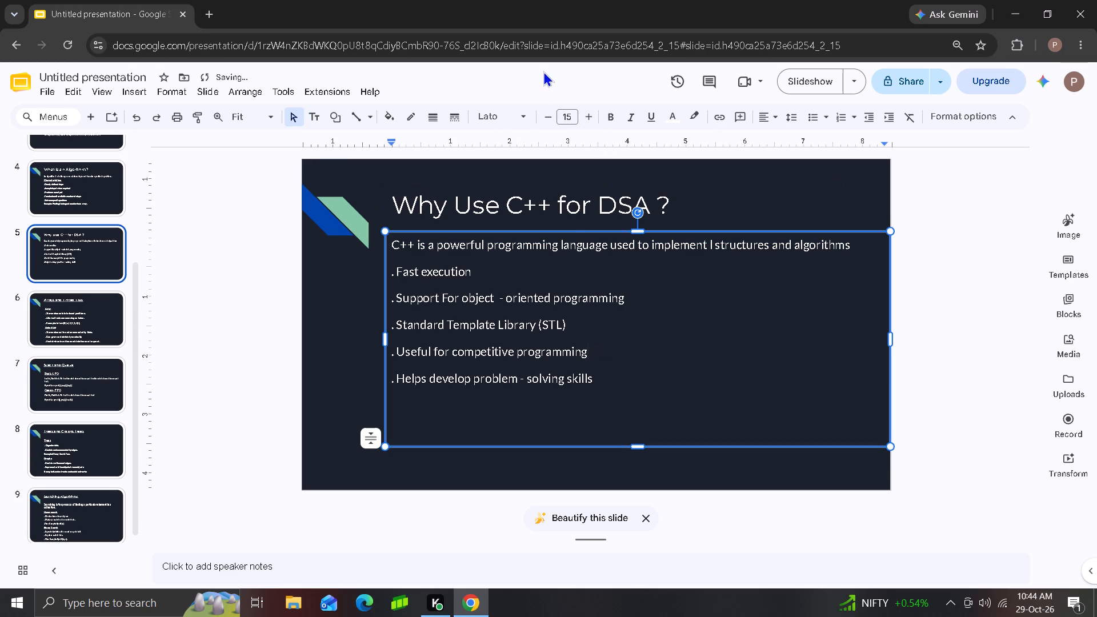
# Check the slide 4 title size and slide 2 body text size, and review the slides through to the last one.
pyautogui.scroll(1, 622, 374)
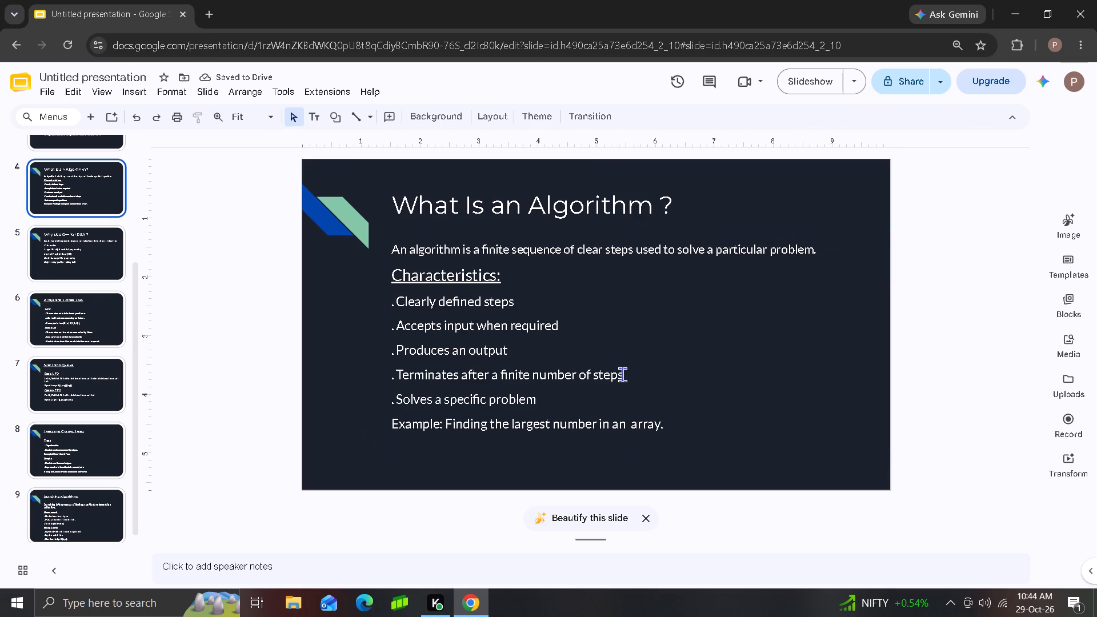
pyautogui.click(689, 204)
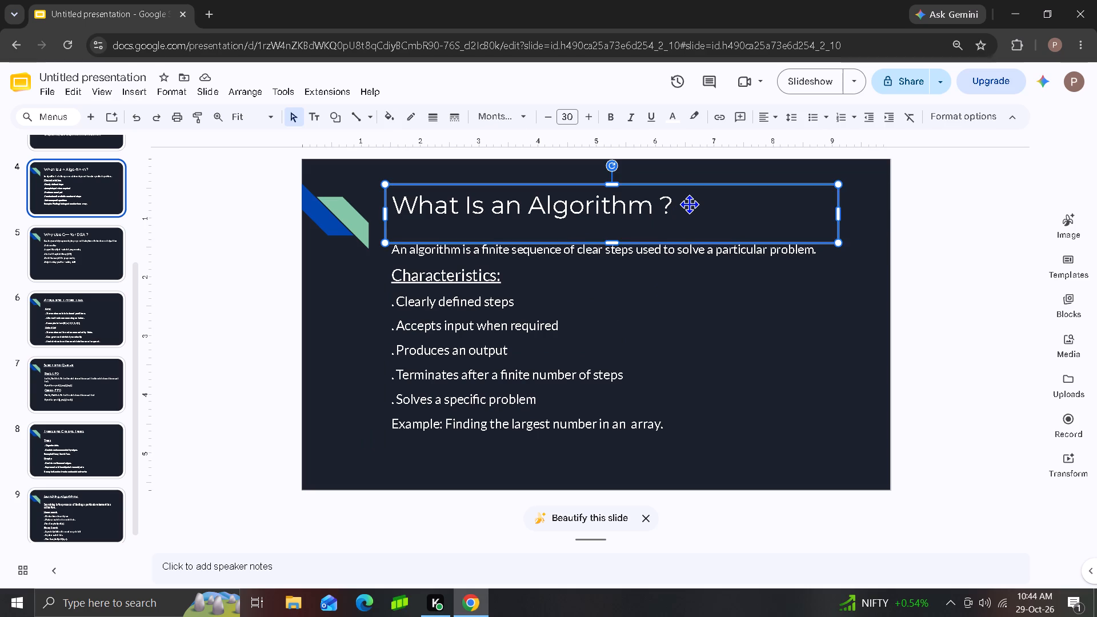
pyautogui.scroll(2, 689, 204)
pyautogui.scroll(1, 663, 389)
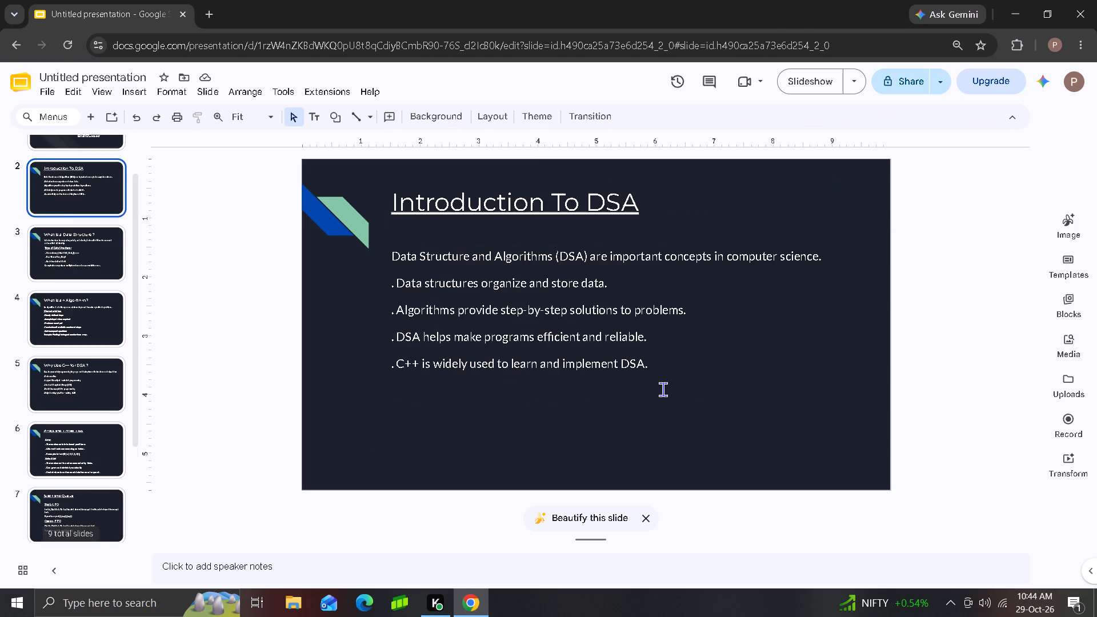
pyautogui.click(675, 357)
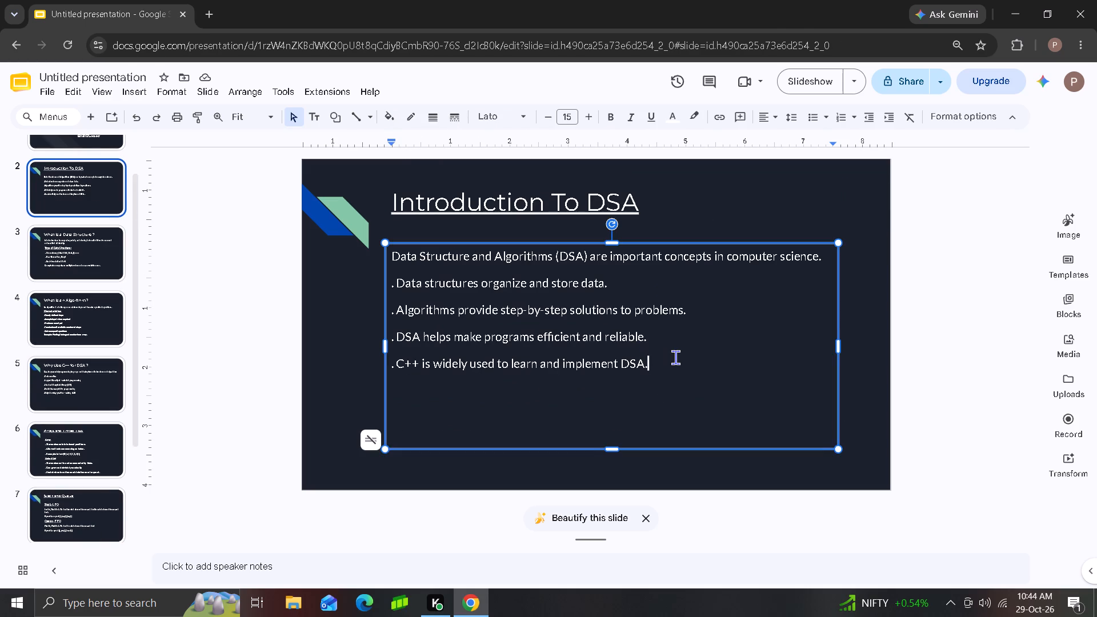
pyautogui.scroll(-11, 663, 307)
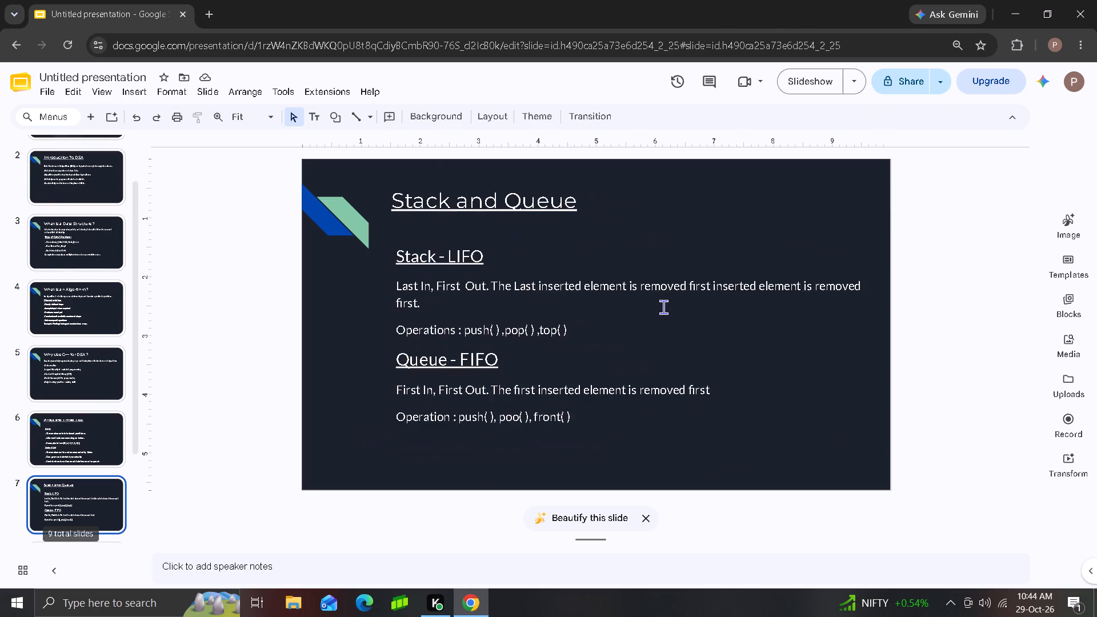
pyautogui.scroll(-13, 663, 307)
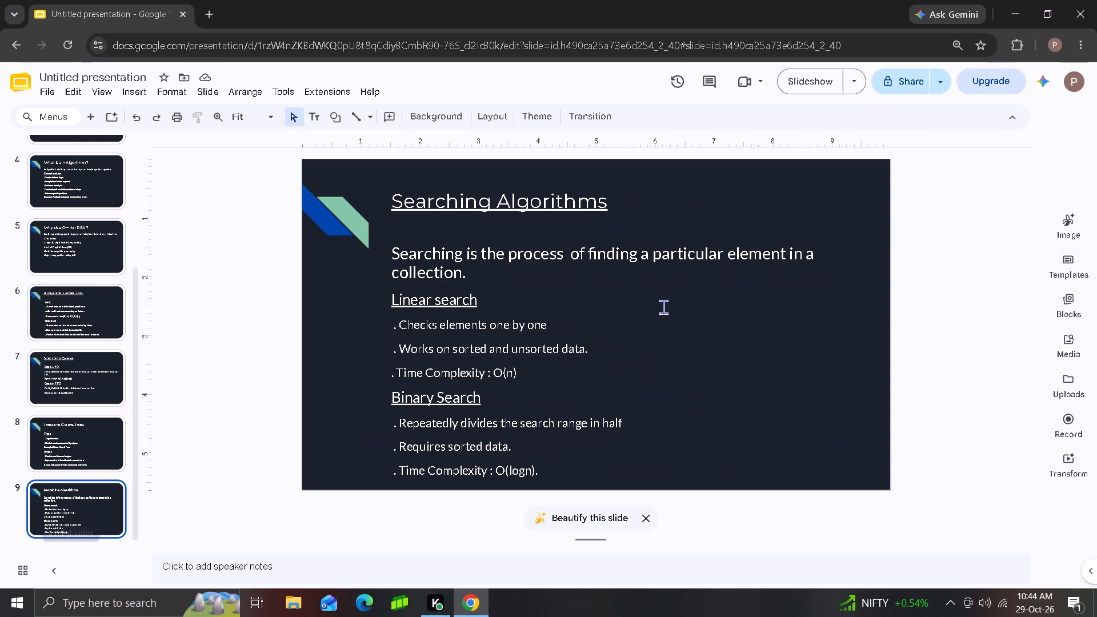
pyautogui.scroll(-1, 347, 390)
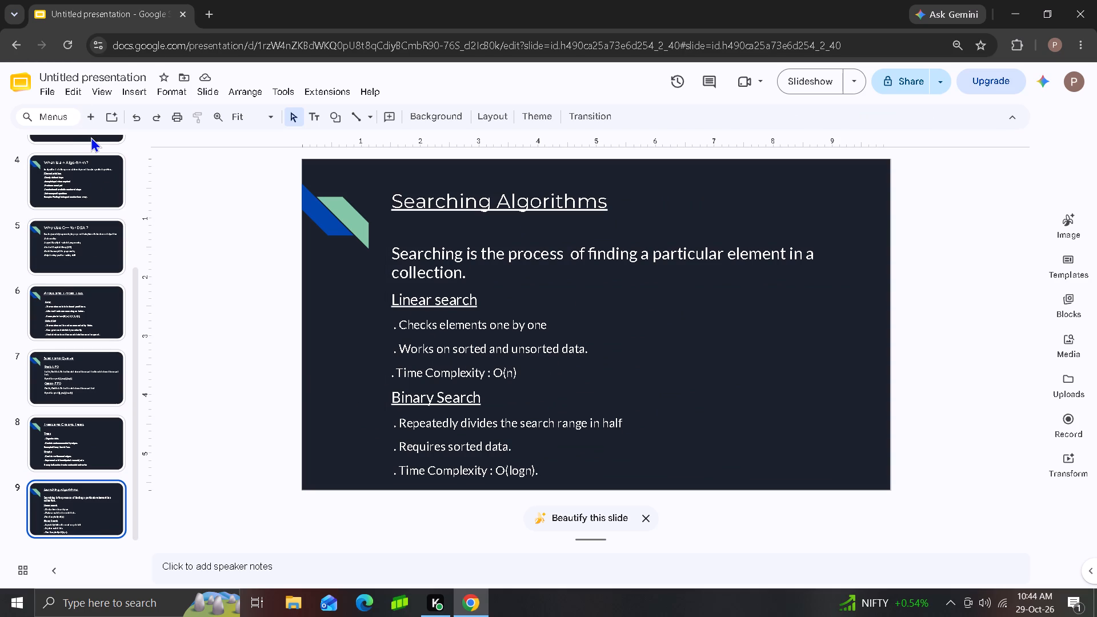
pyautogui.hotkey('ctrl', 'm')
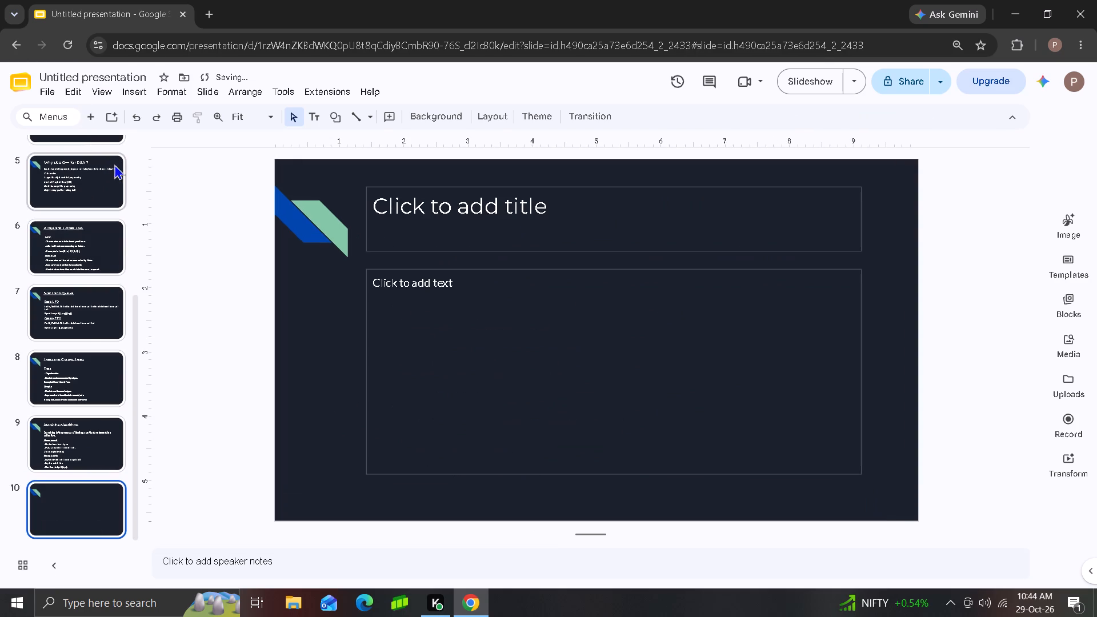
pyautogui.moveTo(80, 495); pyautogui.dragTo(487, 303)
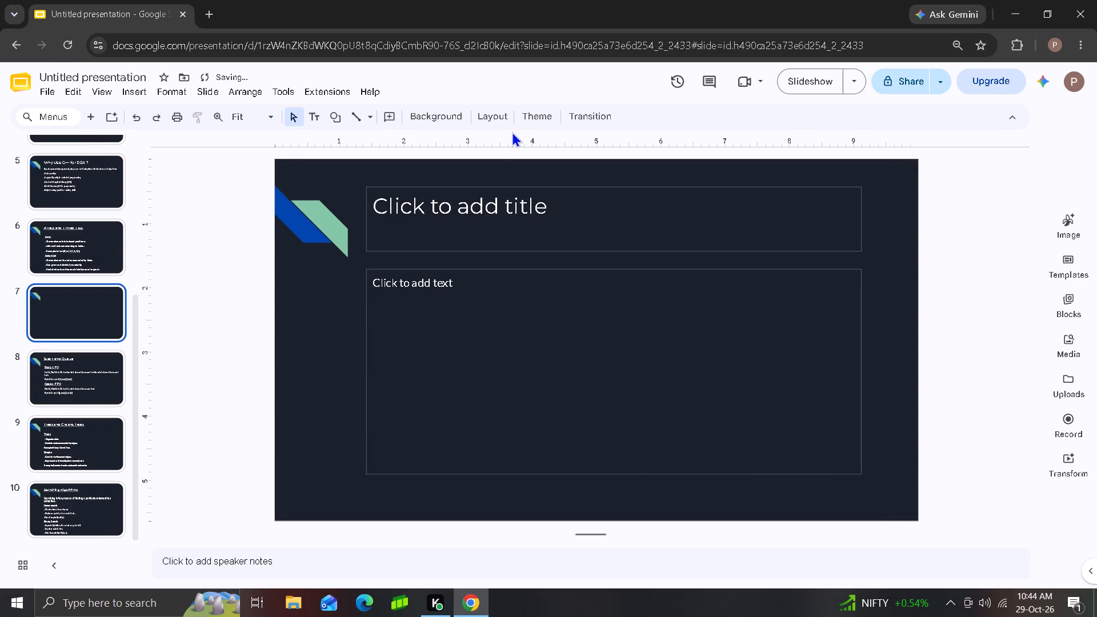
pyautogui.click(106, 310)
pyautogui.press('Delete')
# Add a blank title-and-body slide and place it after "Searching Algorithms" as slide 10.
pyautogui.scroll(-2, 65, 399)
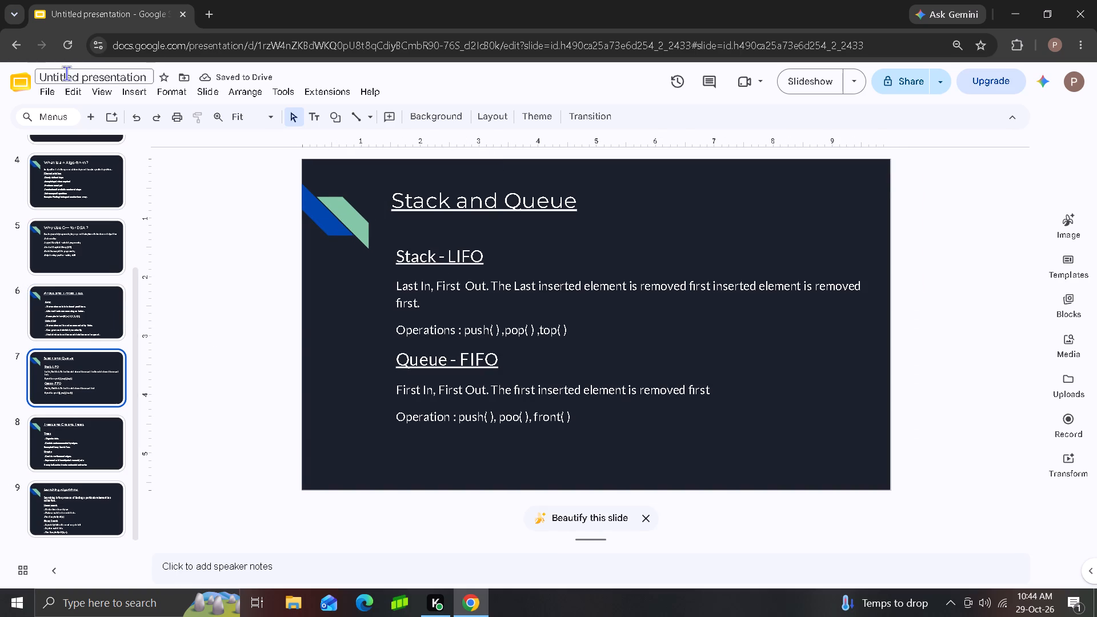
pyautogui.click(85, 116)
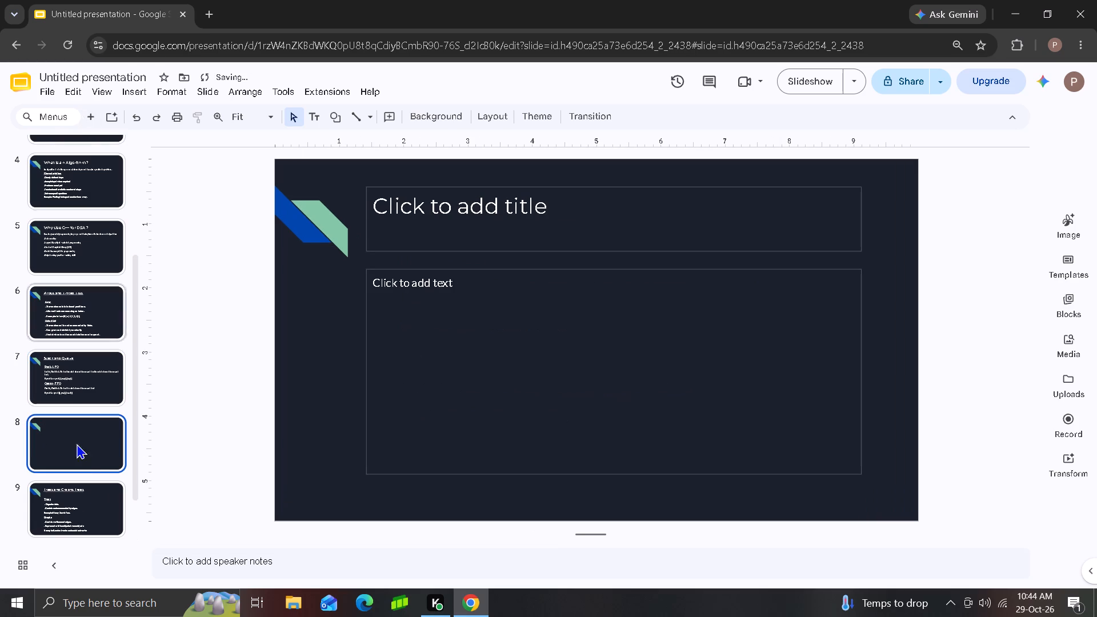
pyautogui.moveTo(87, 444); pyautogui.dragTo(89, 474)
pyautogui.moveTo(89, 474); pyautogui.dragTo(95, 525)
pyautogui.click(93, 519)
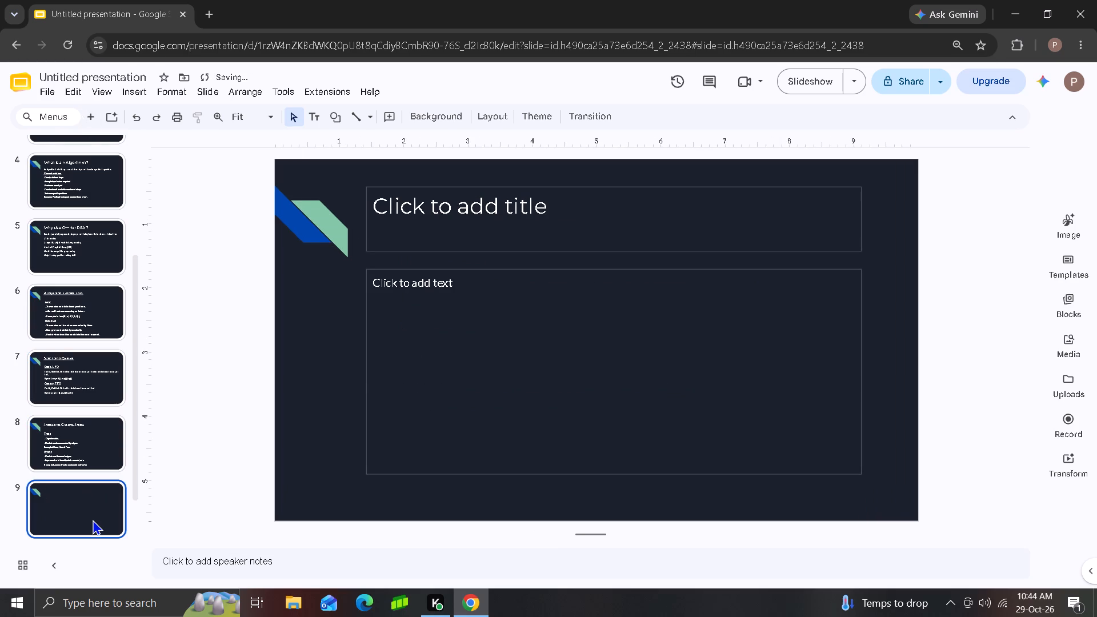
pyautogui.click(478, 222)
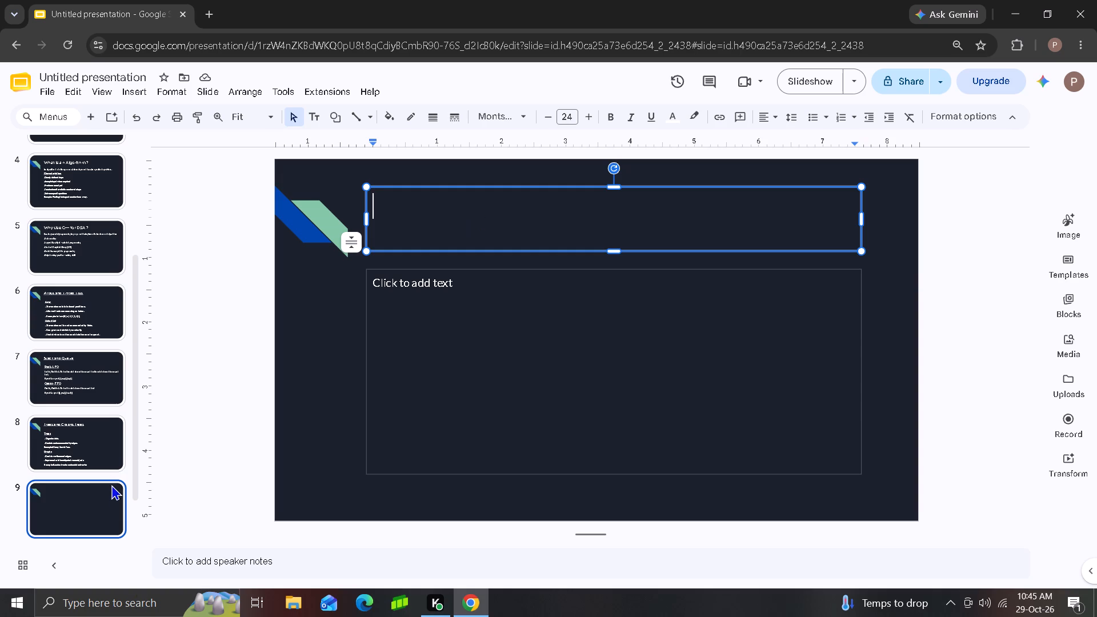
pyautogui.click(106, 452)
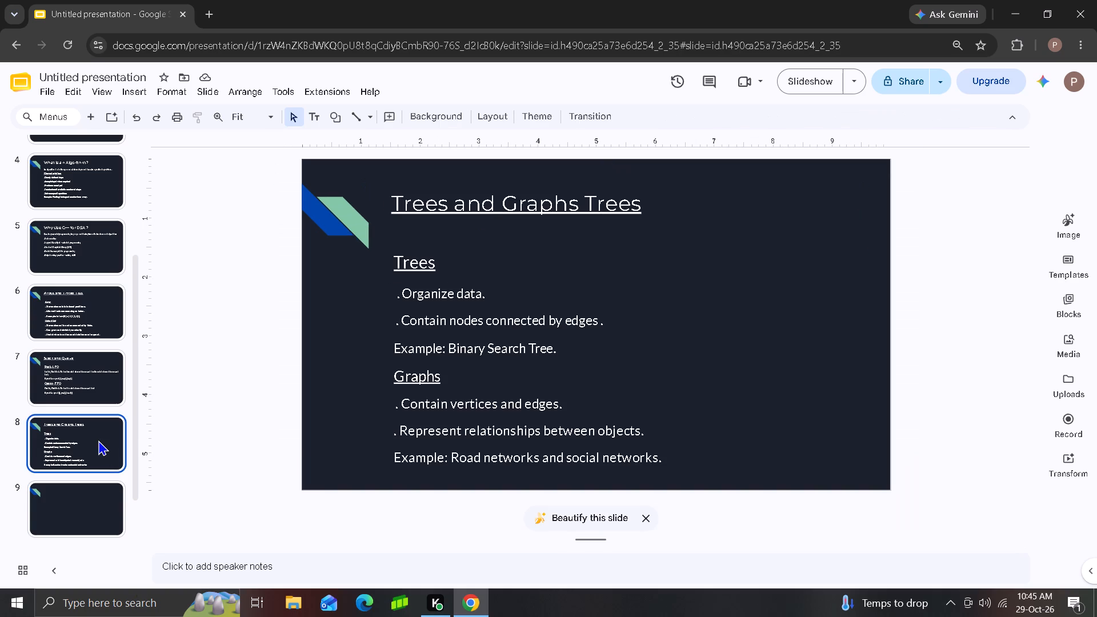
pyautogui.scroll(1, 94, 434)
pyautogui.scroll(-4, 94, 434)
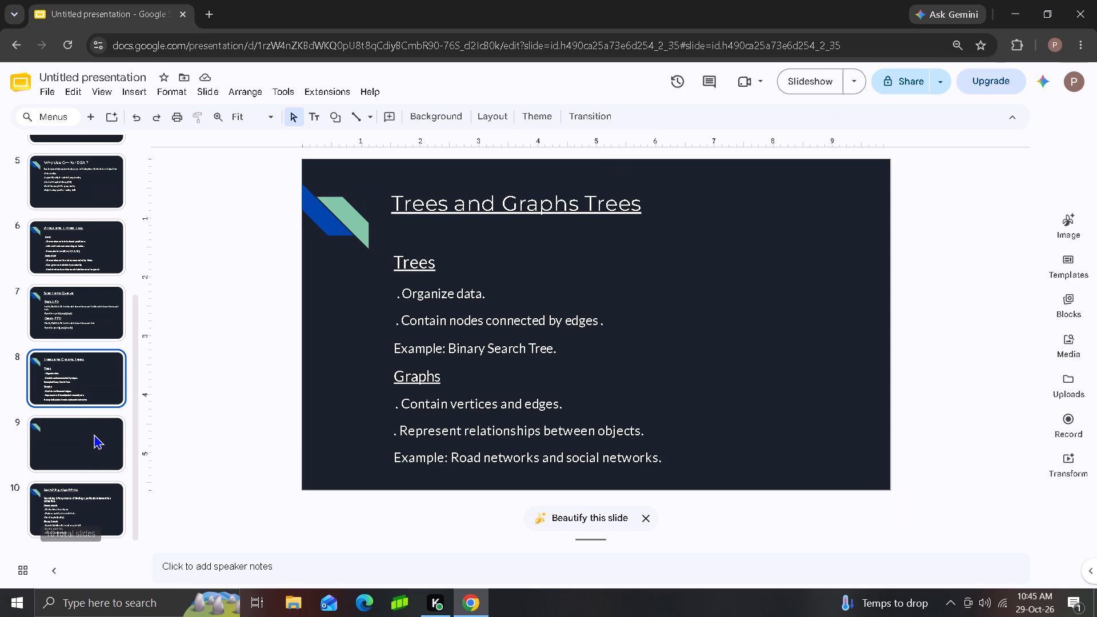
pyautogui.scroll(-1, 94, 434)
pyautogui.moveTo(82, 458); pyautogui.dragTo(90, 536)
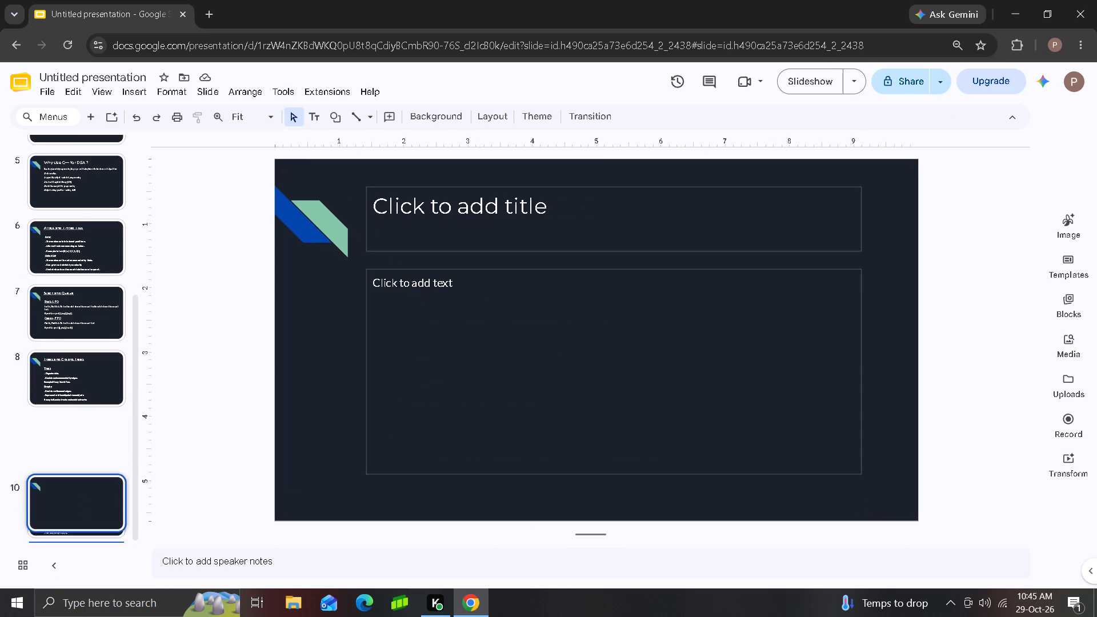
pyautogui.moveTo(90, 536); pyautogui.dragTo(90, 538)
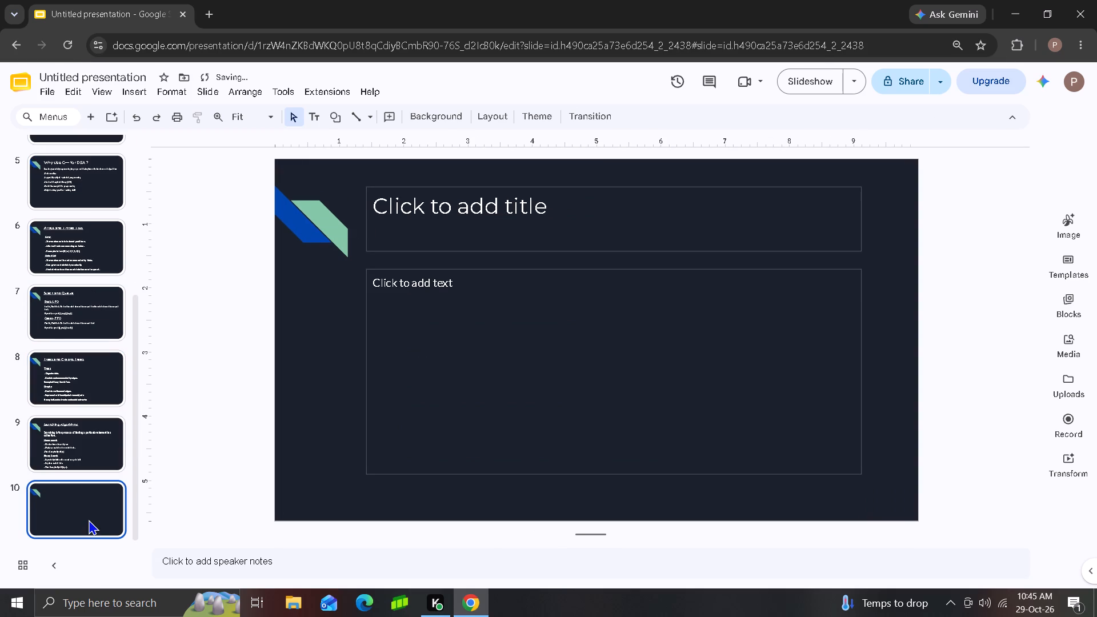
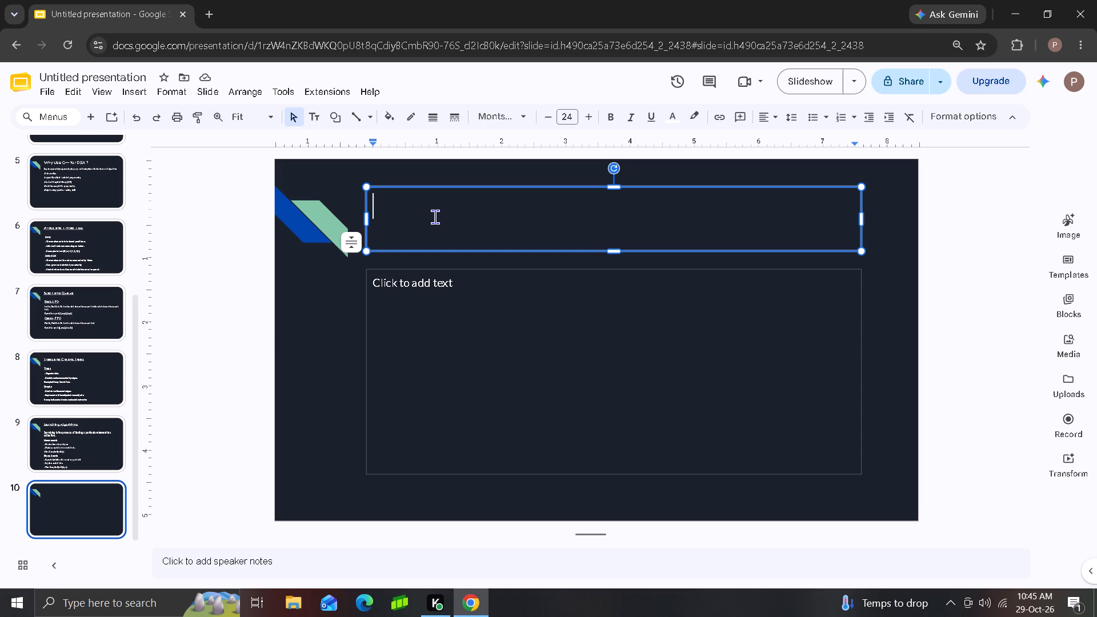
# Enter "Sorting Algoritmhs" as the title of slide 10, raising the font size to 30 after the first letter.
pyautogui.hotkey('shift', 's')
pyautogui.tripleClick(595, 117)
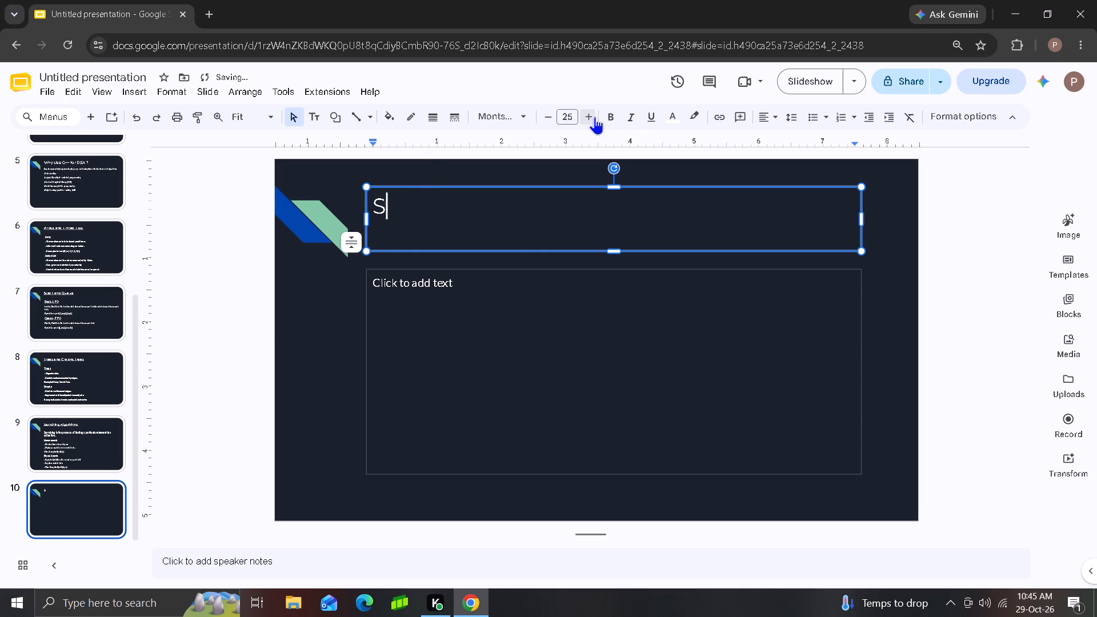
pyautogui.doubleClick(595, 117)
pyautogui.click(595, 117)
pyautogui.press('o')
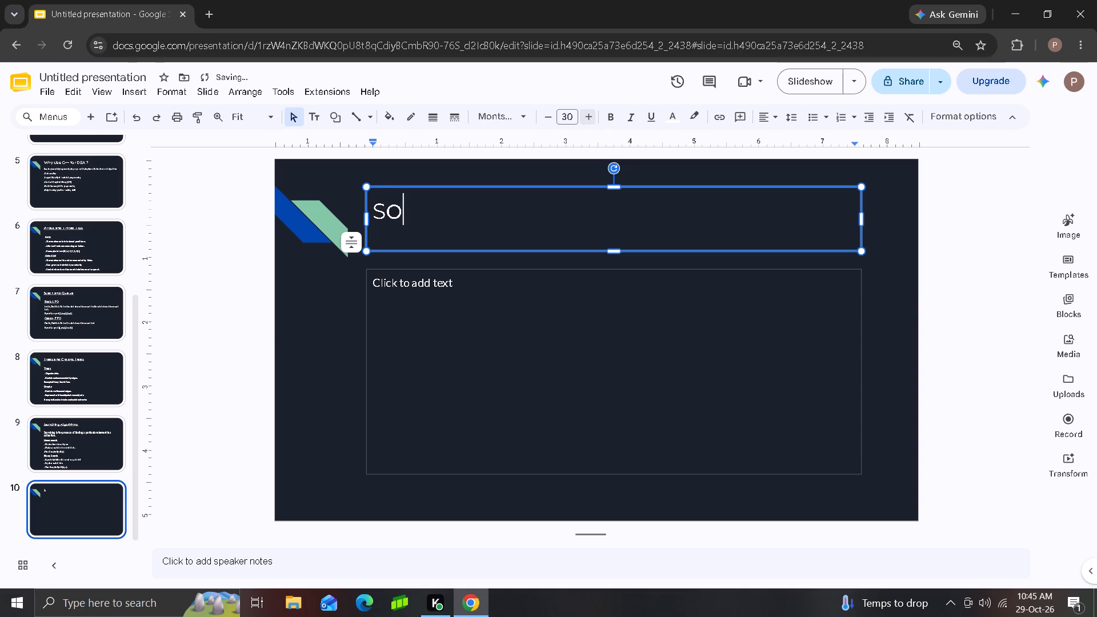
pyautogui.write('rtu')
pyautogui.press('BackSpace')
pyautogui.write('ing')
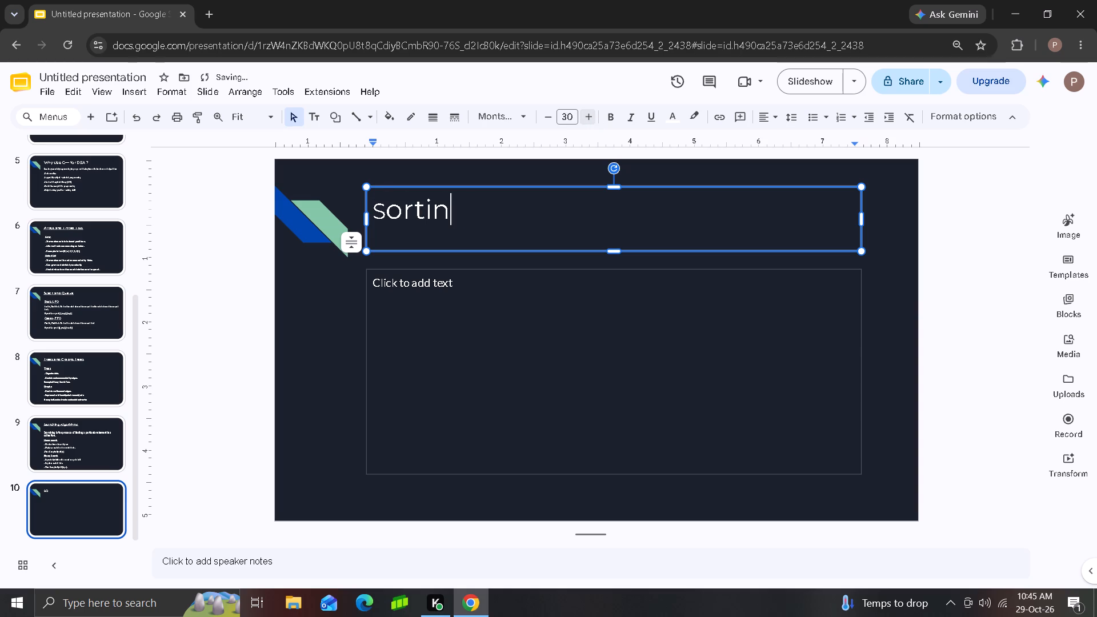
pyautogui.press('space')
pyautogui.hotkey('shift', 'a')
pyautogui.write('lgoritmh')
pyautogui.press('space')
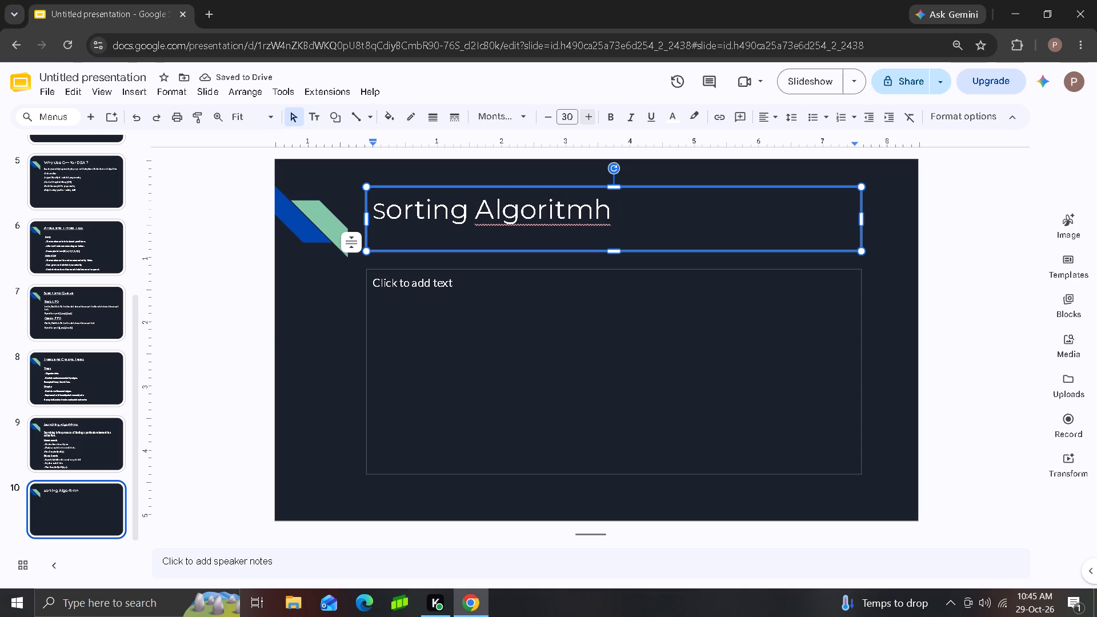
pyautogui.press('BackSpace')
pyautogui.press('s')
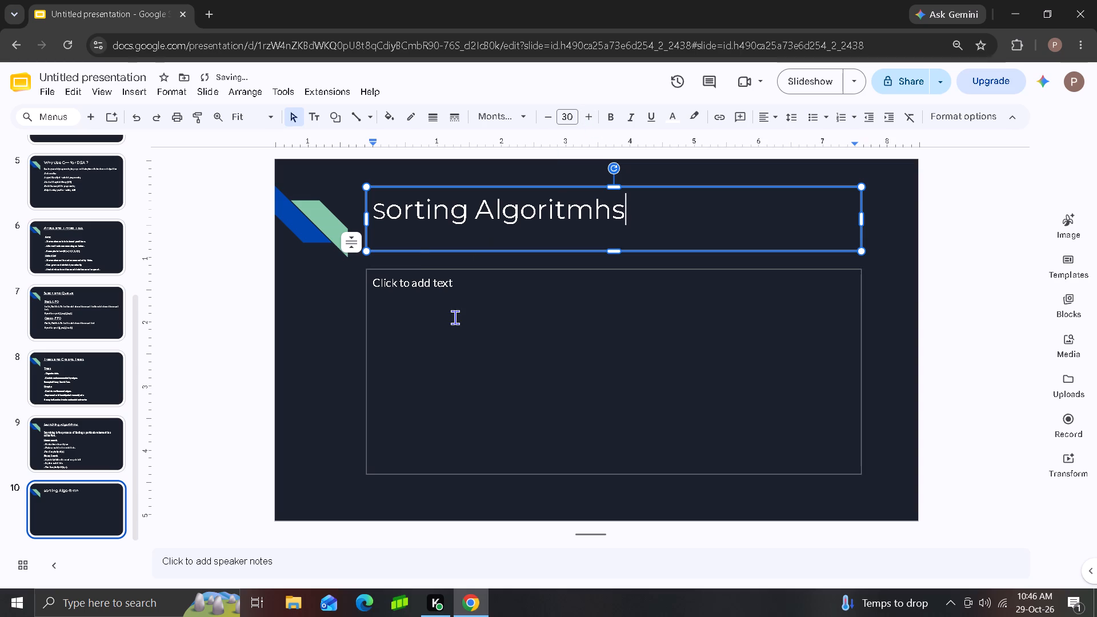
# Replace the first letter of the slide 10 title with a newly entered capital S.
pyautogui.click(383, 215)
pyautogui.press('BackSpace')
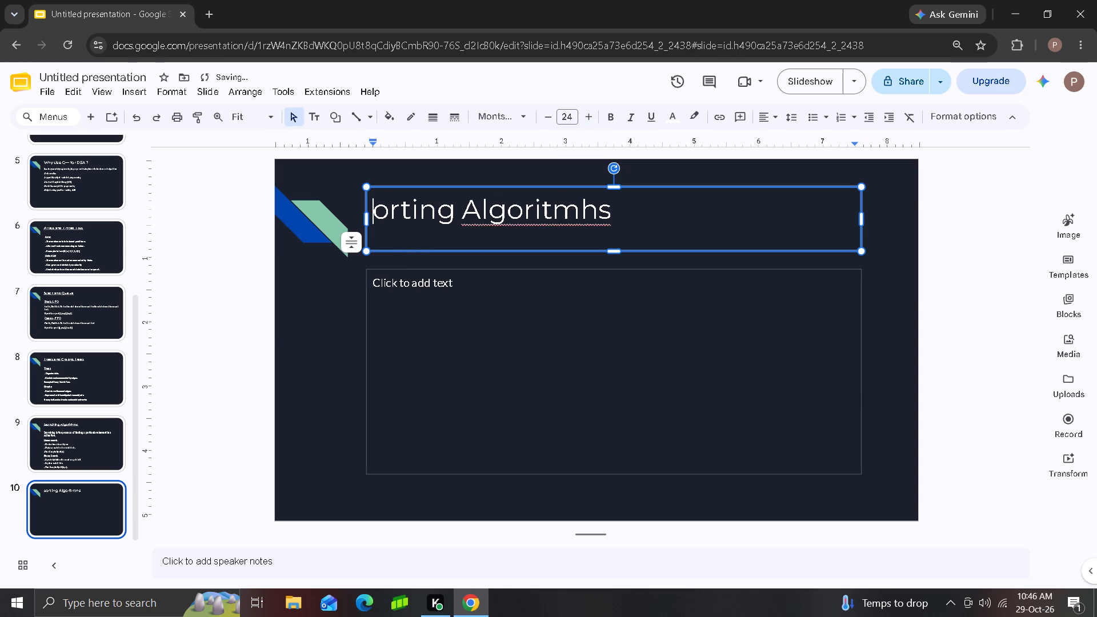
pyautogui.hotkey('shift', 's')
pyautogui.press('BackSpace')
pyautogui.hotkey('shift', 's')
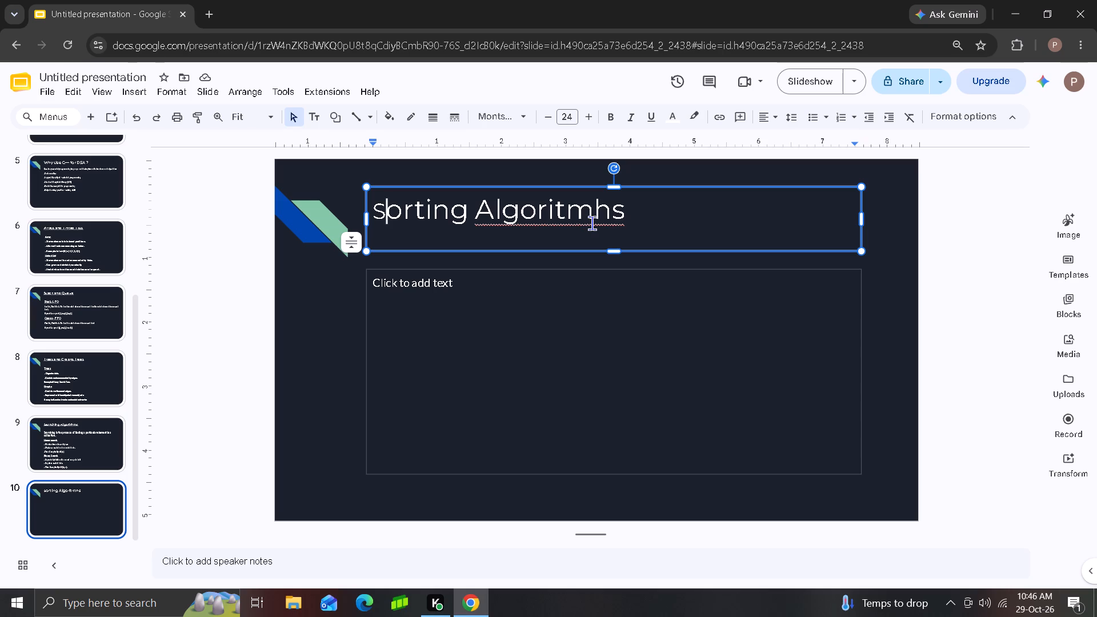
# Correct the misspelled second word of the title to the suggested spelling "Algorithms".
pyautogui.click(559, 230)
pyautogui.click(603, 324)
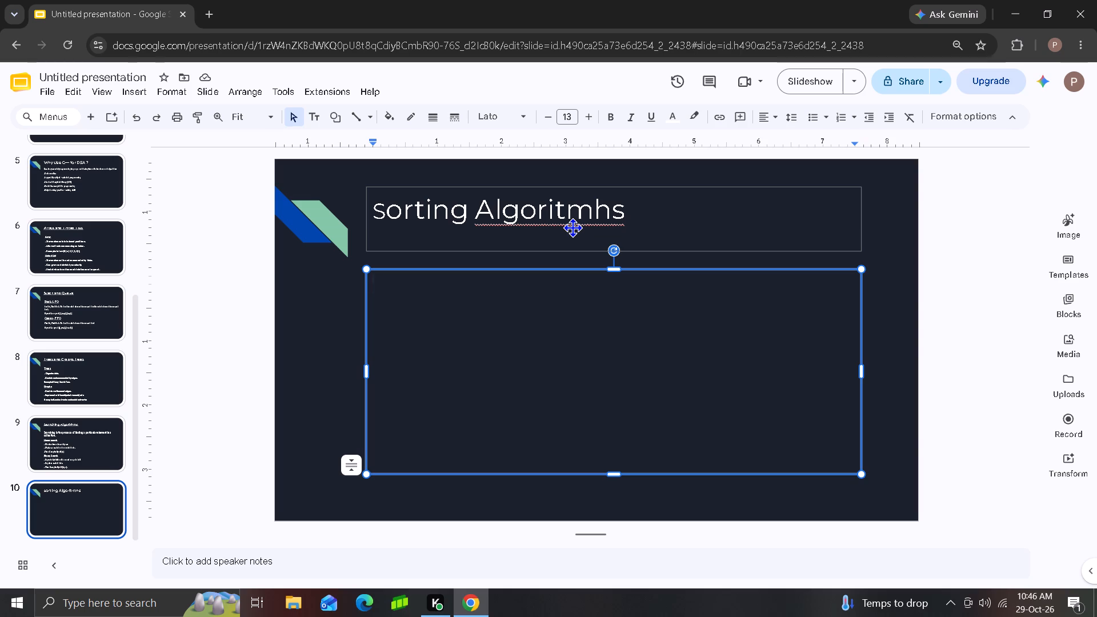
pyautogui.click(571, 218)
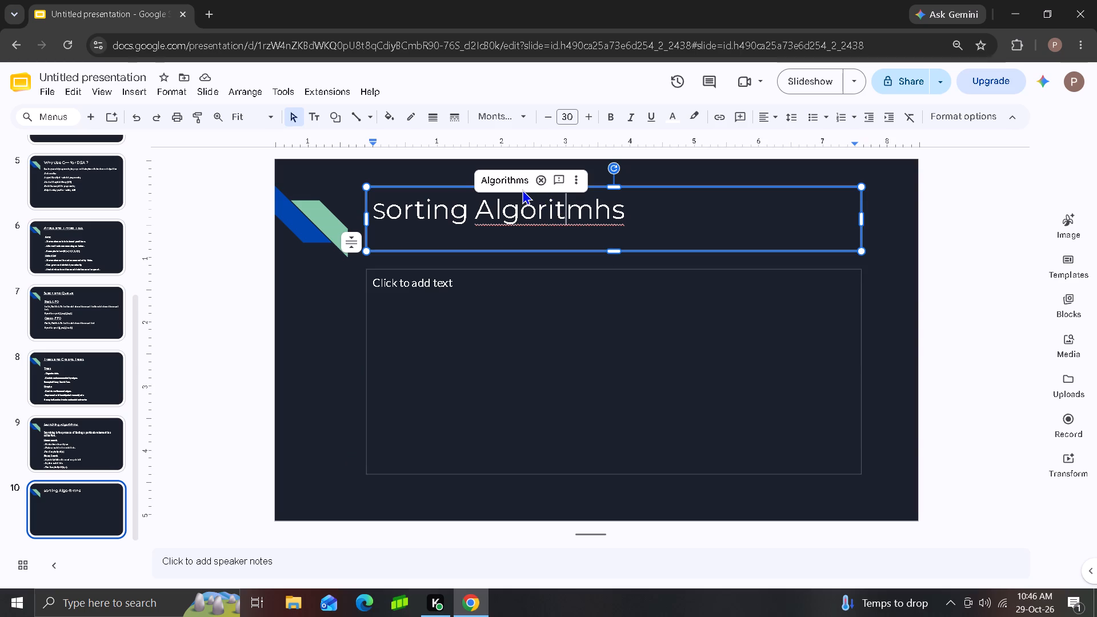
pyautogui.click(521, 189)
pyautogui.click(515, 185)
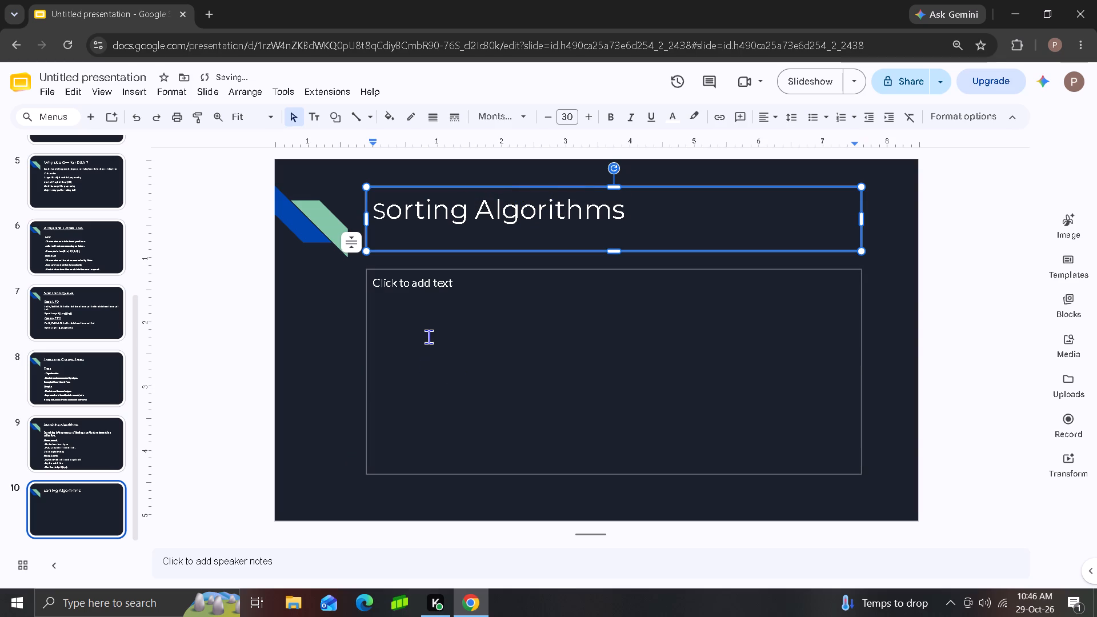
# Re-enter the title's opening letters "So" so the capital S matches the size 30 of the other letters.
pyautogui.click(429, 334)
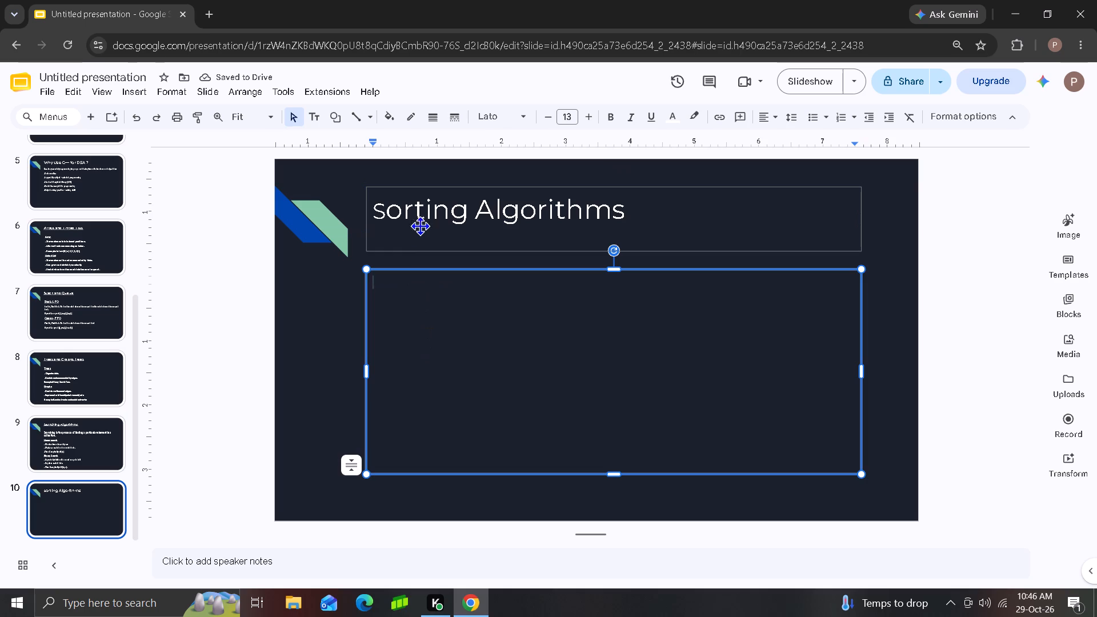
pyautogui.click(429, 206)
pyautogui.click(385, 211)
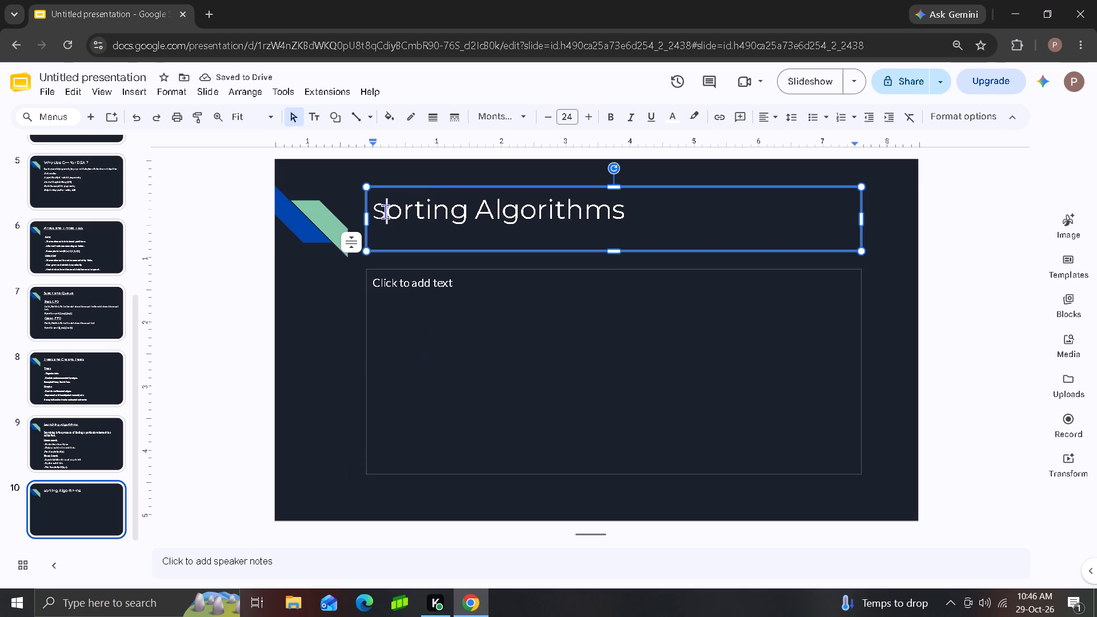
pyautogui.press('BackSpace')
pyautogui.press('Right')
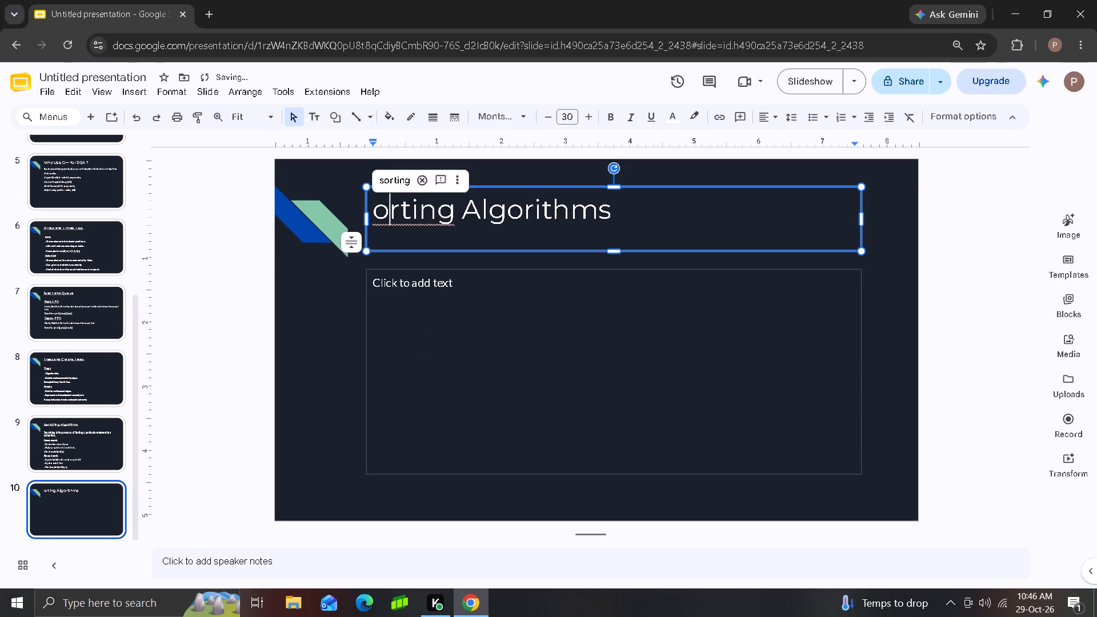
pyautogui.press('BackSpace')
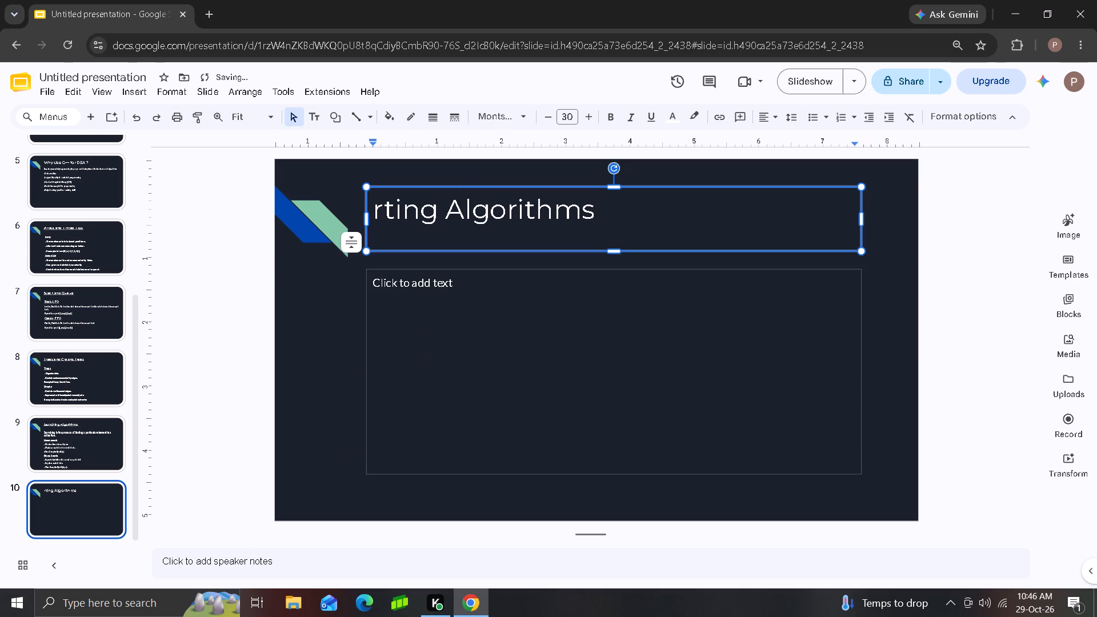
pyautogui.press('s')
pyautogui.press('o')
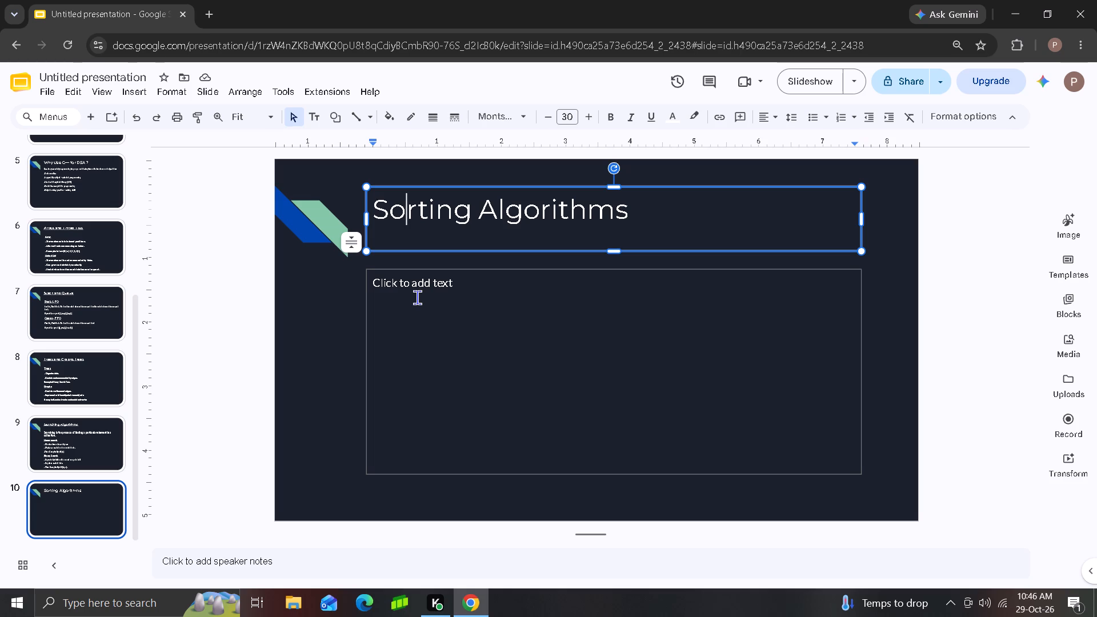
# Set the body placeholder's font size to 15 and start its text with a capital S.
pyautogui.click(423, 298)
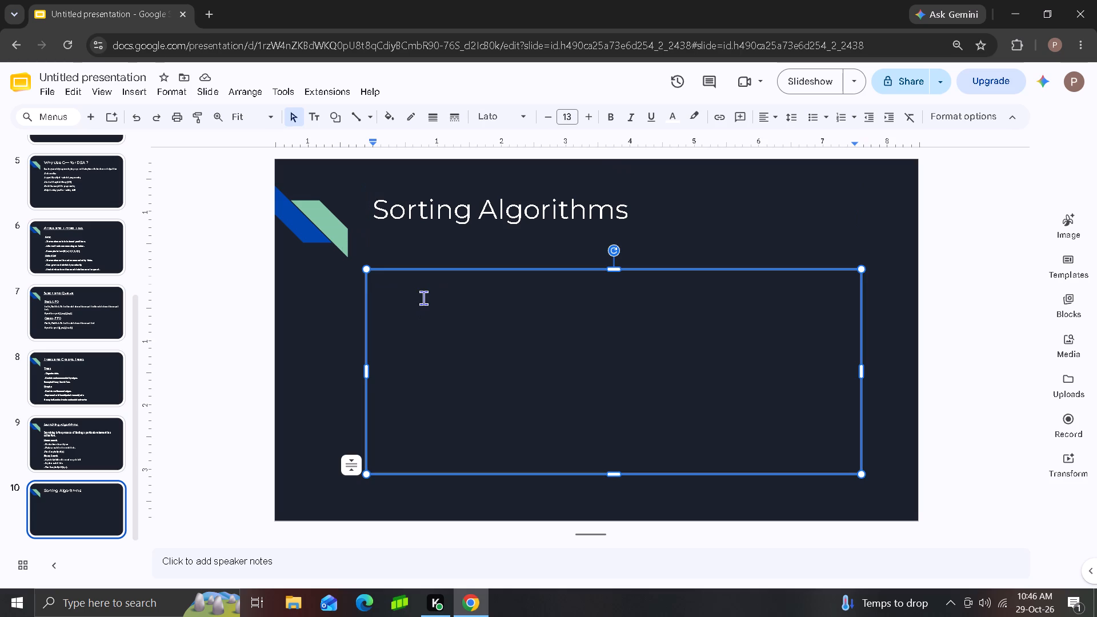
pyautogui.doubleClick(587, 117)
pyautogui.click(415, 289)
pyautogui.hotkey('shift', 's')
pyautogui.press('BackSpace')
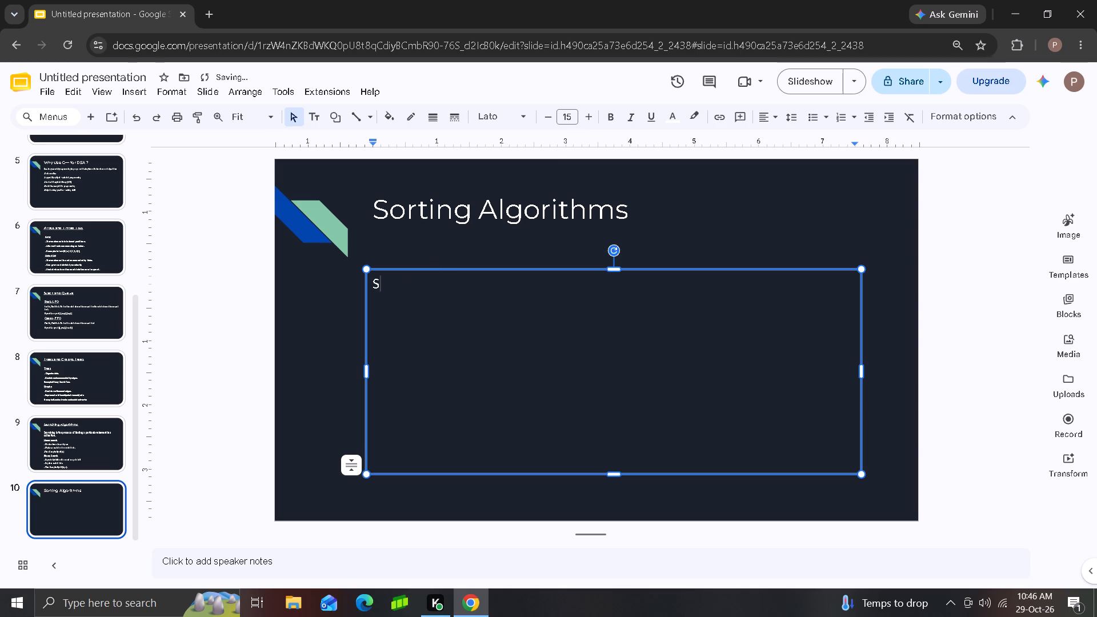
pyautogui.hotkey('shift', 's')
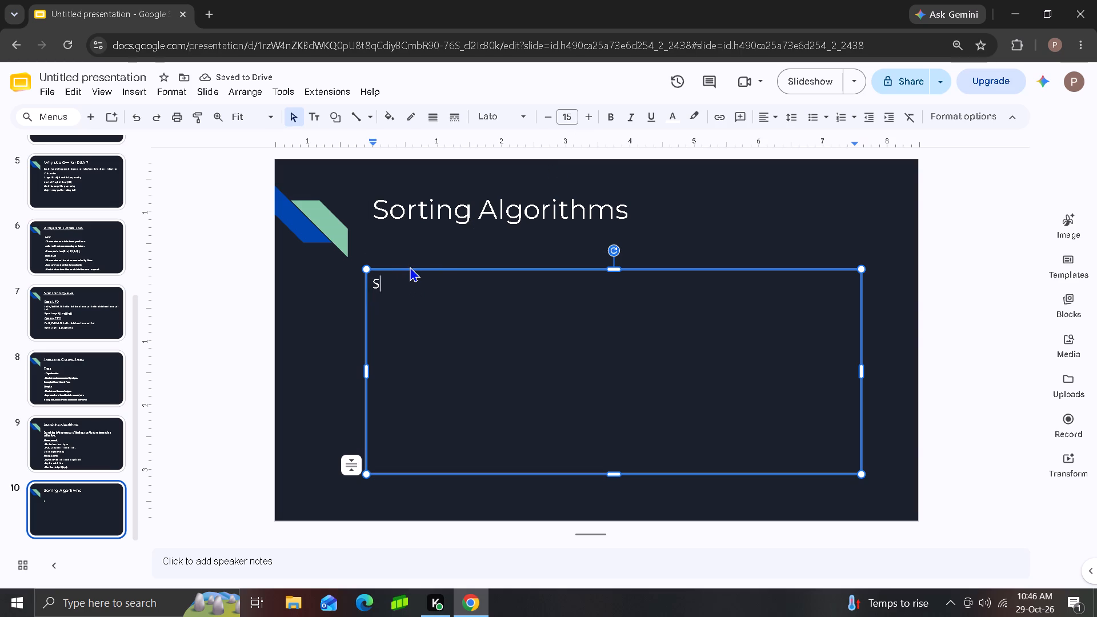
# Move the body text box up so it sits directly beneath the slide title.
pyautogui.moveTo(425, 266); pyautogui.dragTo(421, 245)
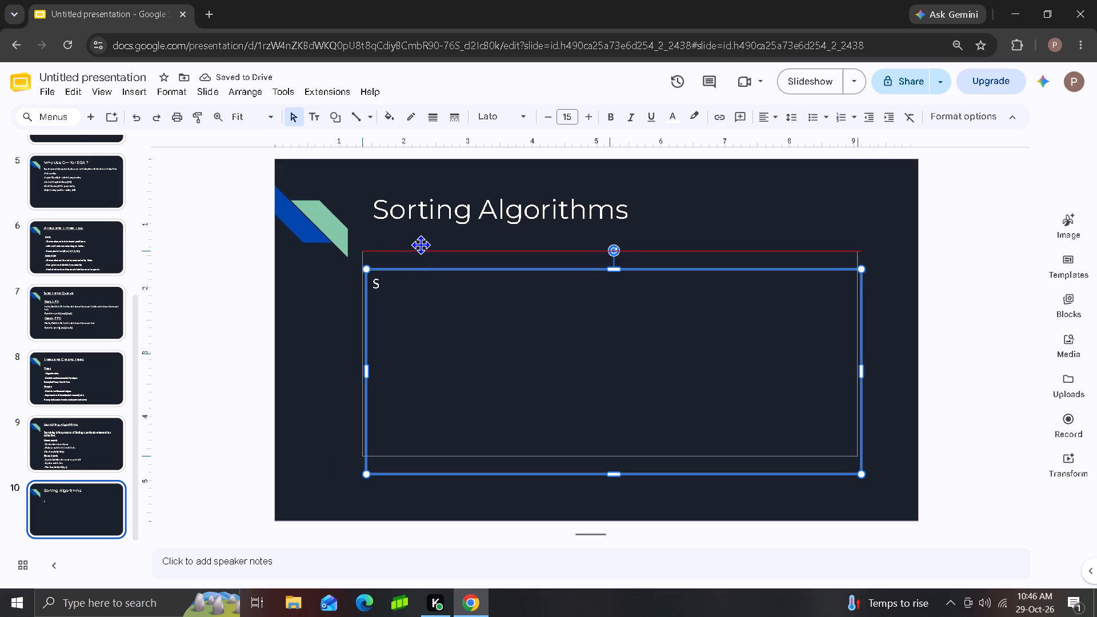
pyautogui.moveTo(421, 245); pyautogui.dragTo(425, 245)
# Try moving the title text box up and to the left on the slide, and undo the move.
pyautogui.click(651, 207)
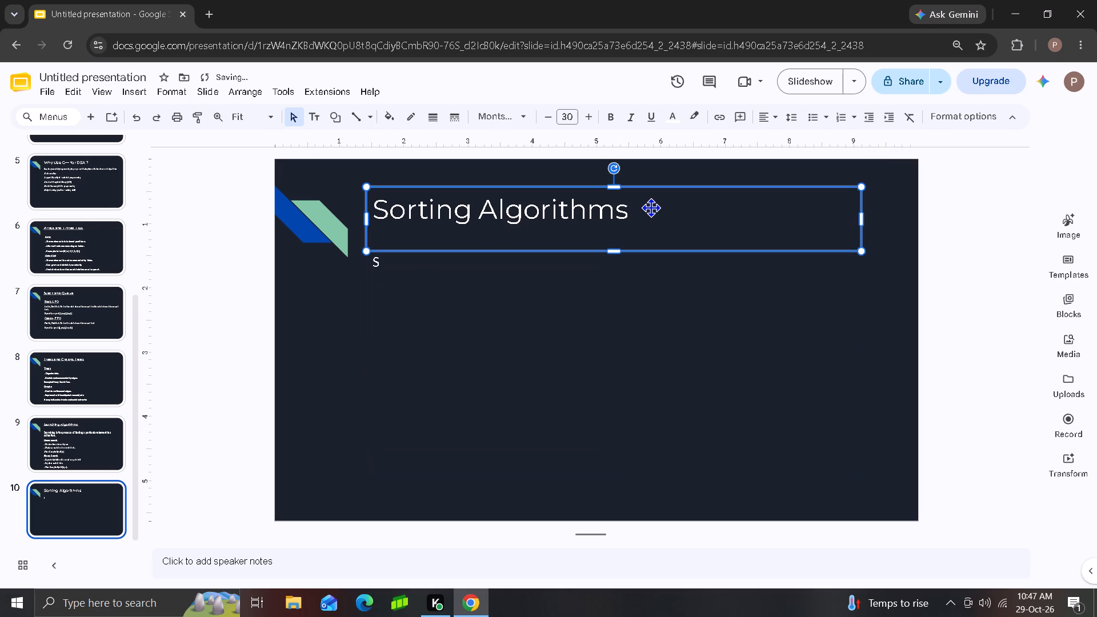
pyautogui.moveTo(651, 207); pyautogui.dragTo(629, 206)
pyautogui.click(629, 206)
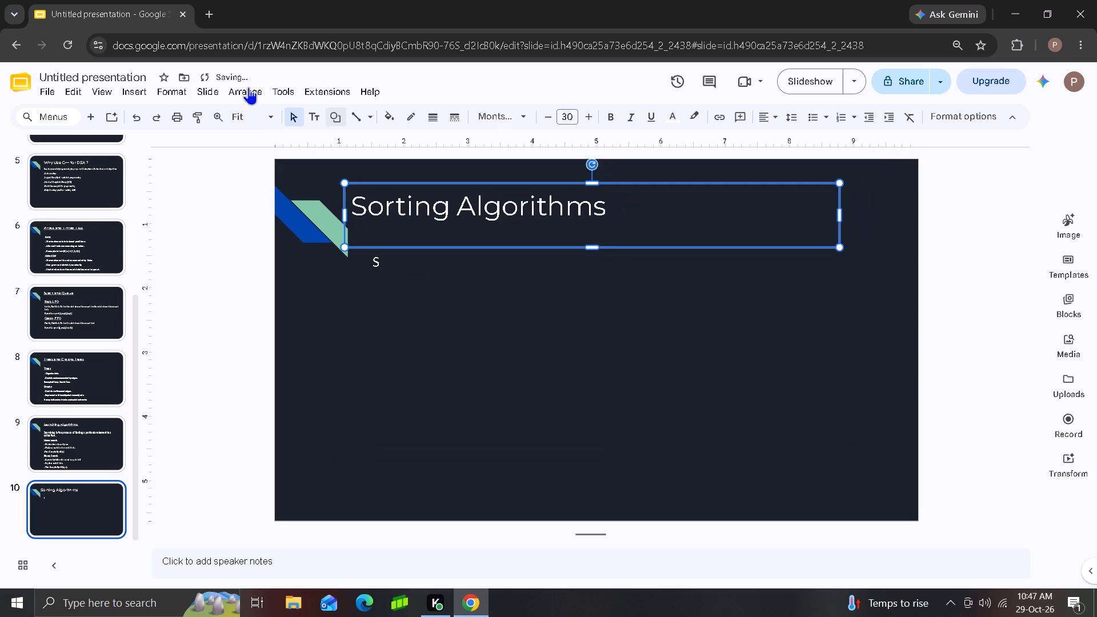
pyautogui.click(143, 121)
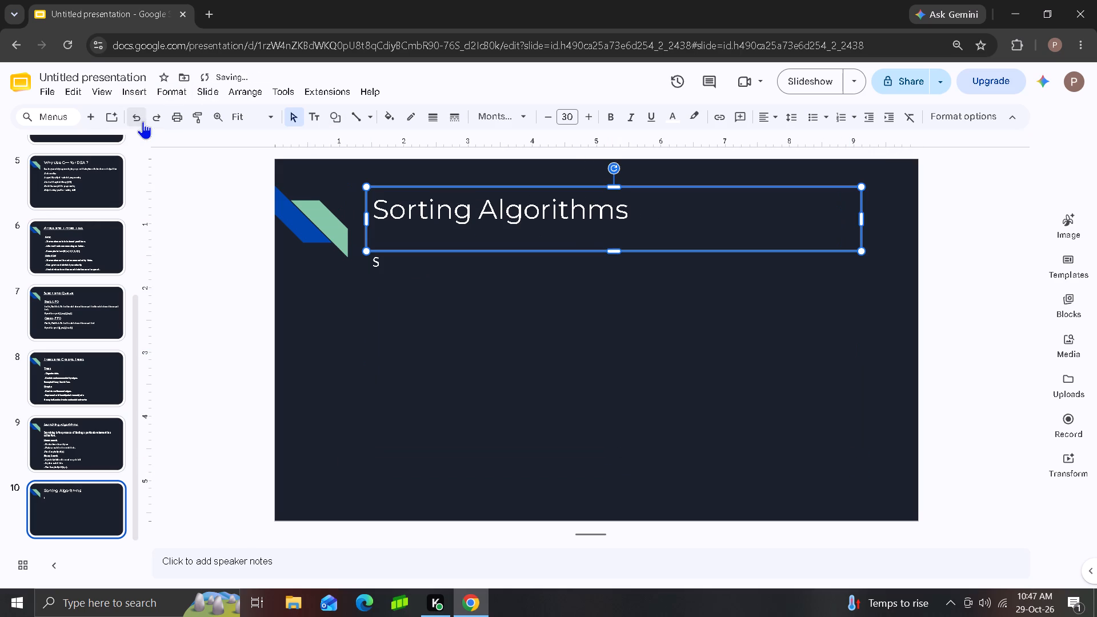
# Nudge the title text box slightly to the left on the slide and deselect the text boxes.
pyautogui.click(642, 210)
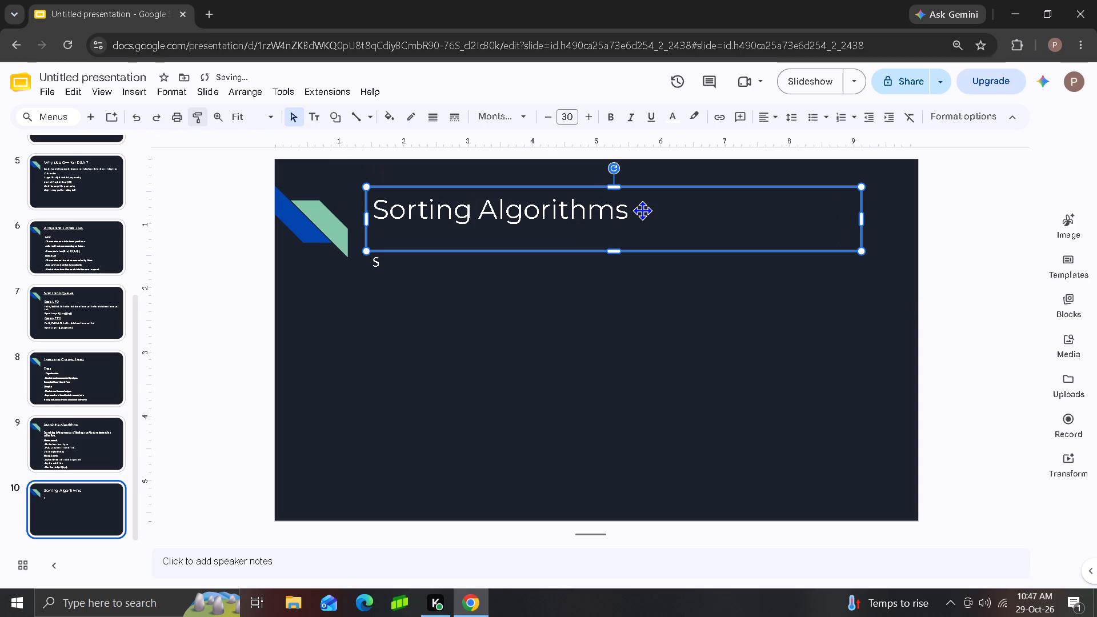
pyautogui.click(632, 209)
pyautogui.click(639, 209)
pyautogui.click(639, 209)
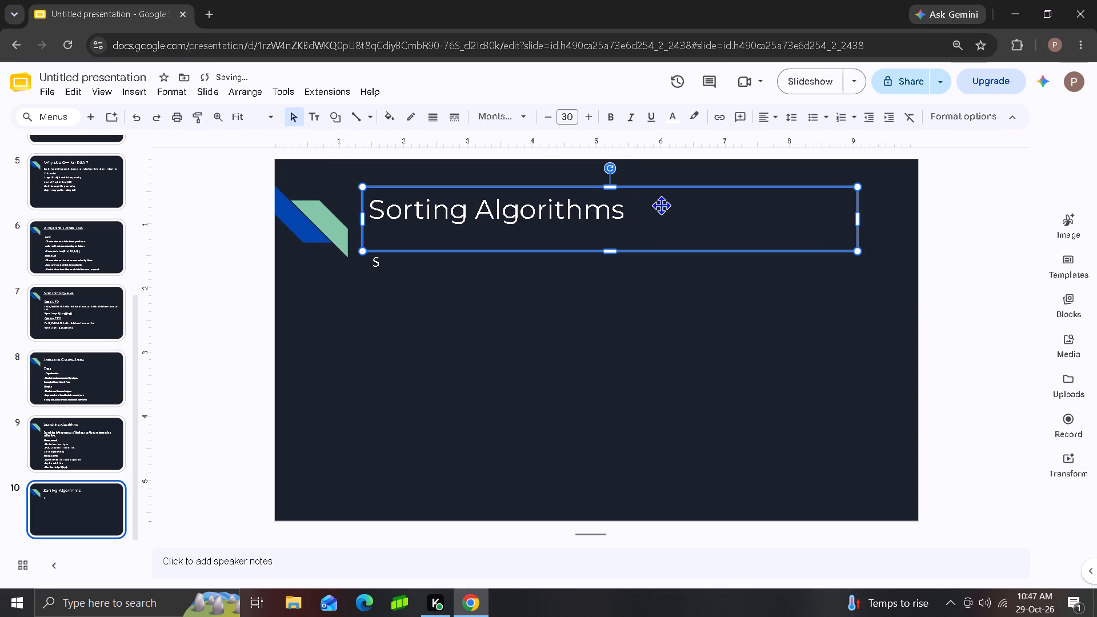
pyautogui.click(477, 261)
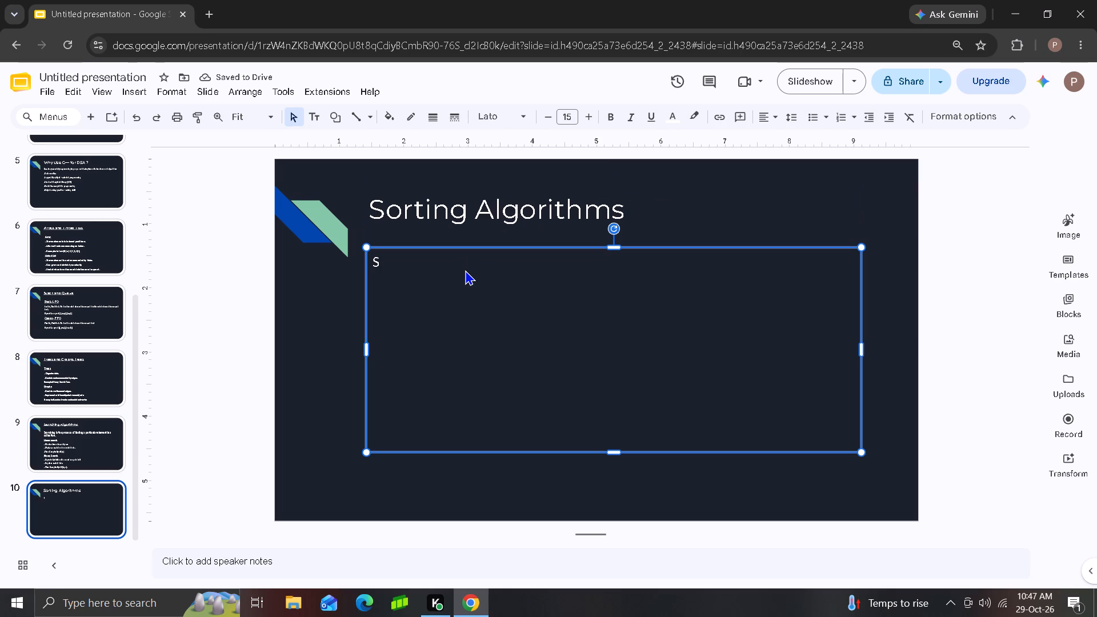
pyautogui.doubleClick(465, 267)
pyautogui.click(468, 163)
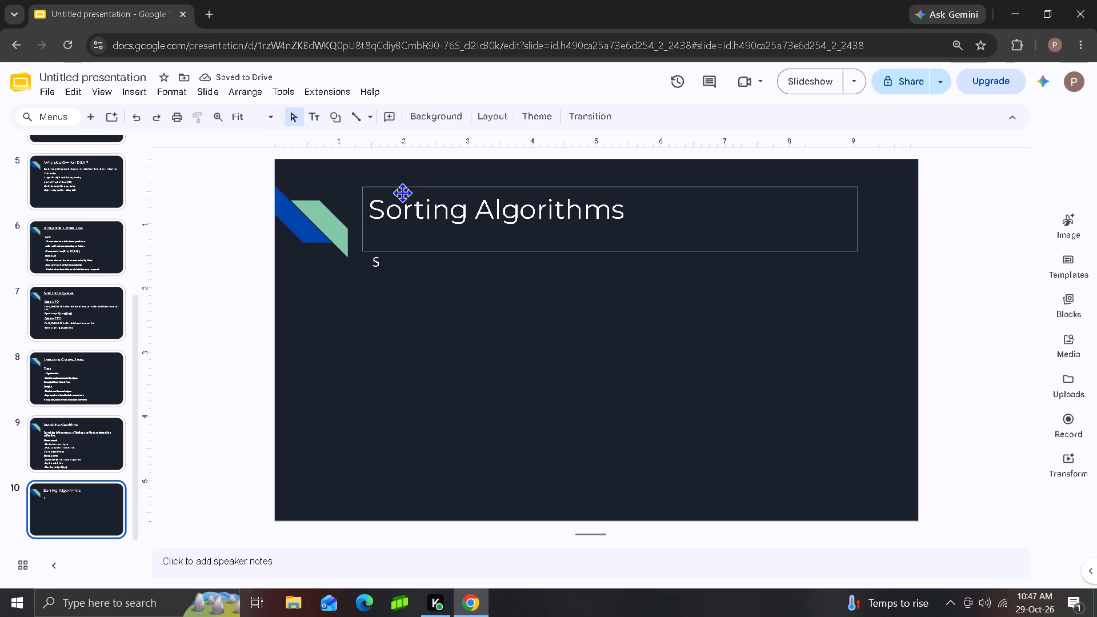
# Underline the slide title "Sorting Algorithms".
pyautogui.click(367, 209)
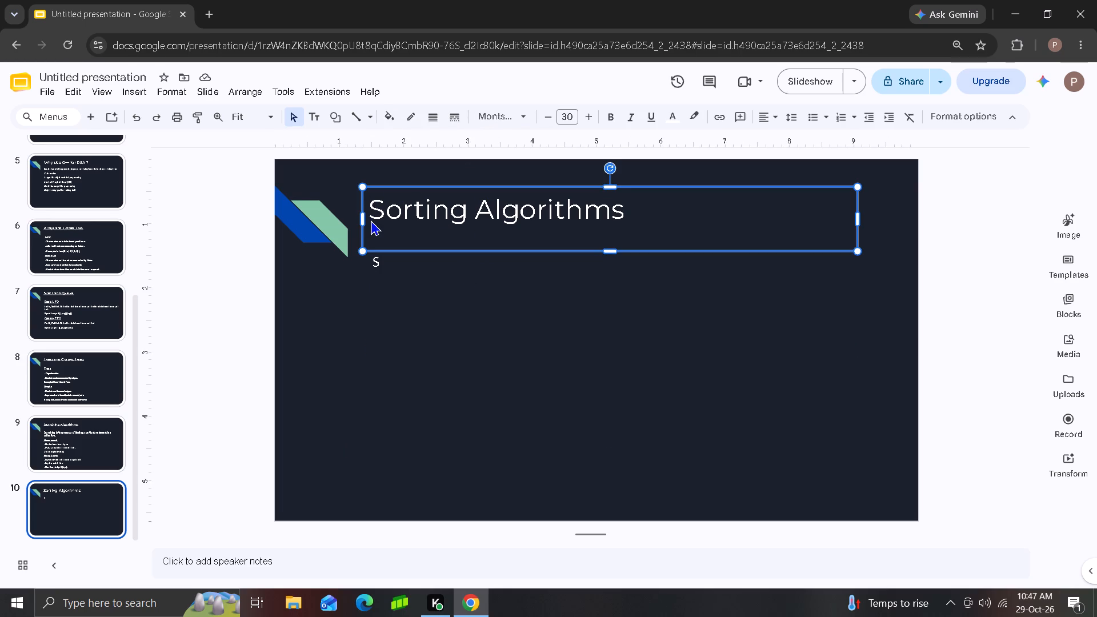
pyautogui.click(371, 220)
pyautogui.moveTo(371, 220); pyautogui.dragTo(548, 221)
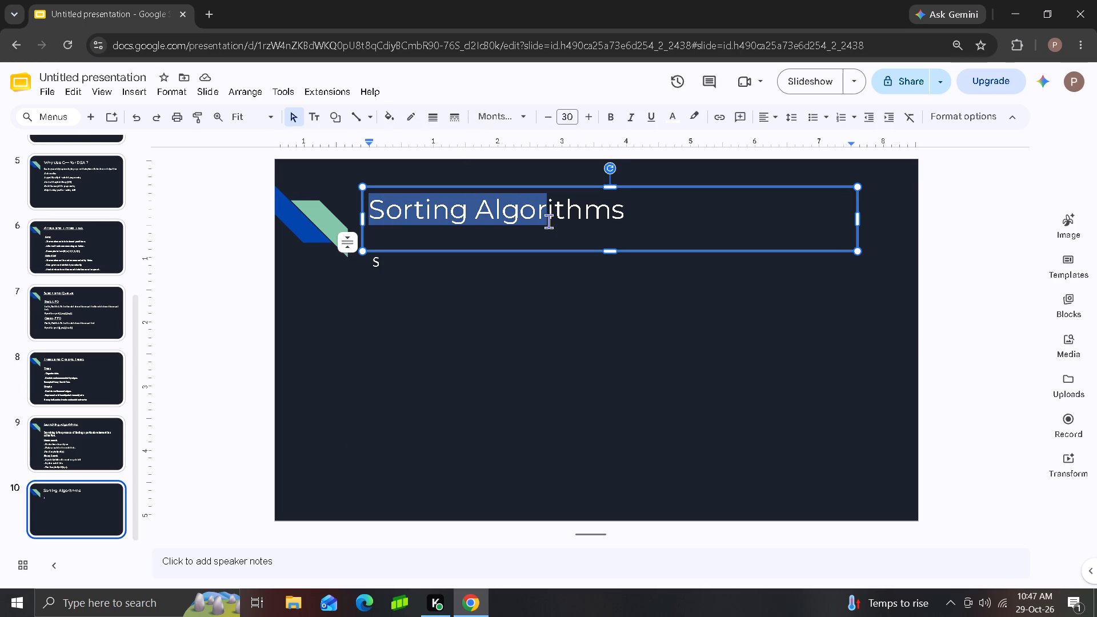
pyautogui.moveTo(548, 221); pyautogui.dragTo(634, 228)
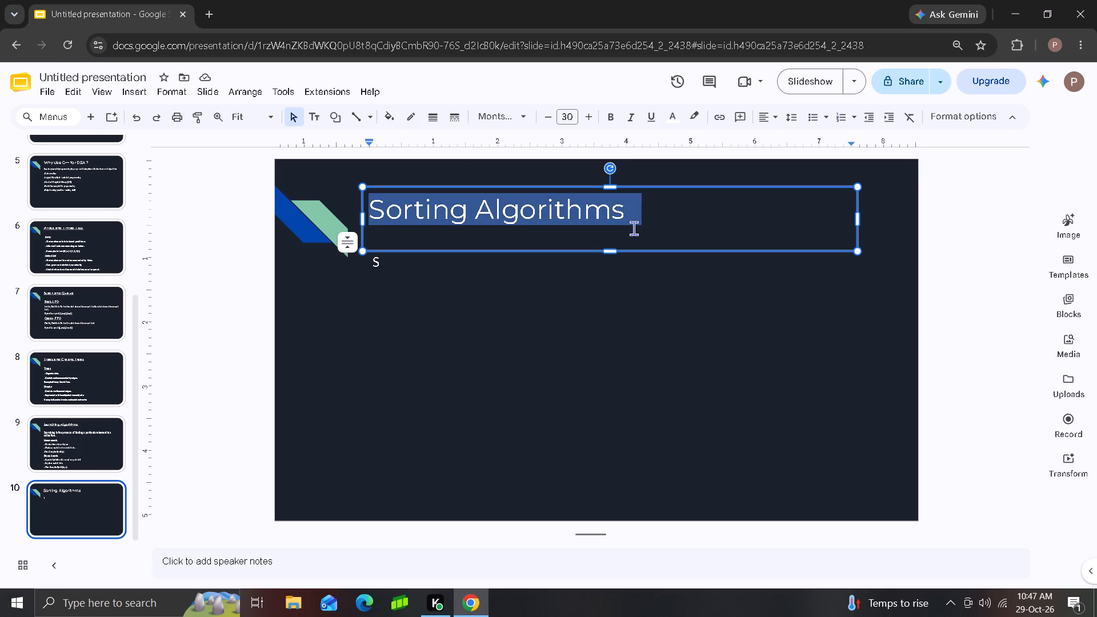
pyautogui.hotkey('ctrl', 'u')
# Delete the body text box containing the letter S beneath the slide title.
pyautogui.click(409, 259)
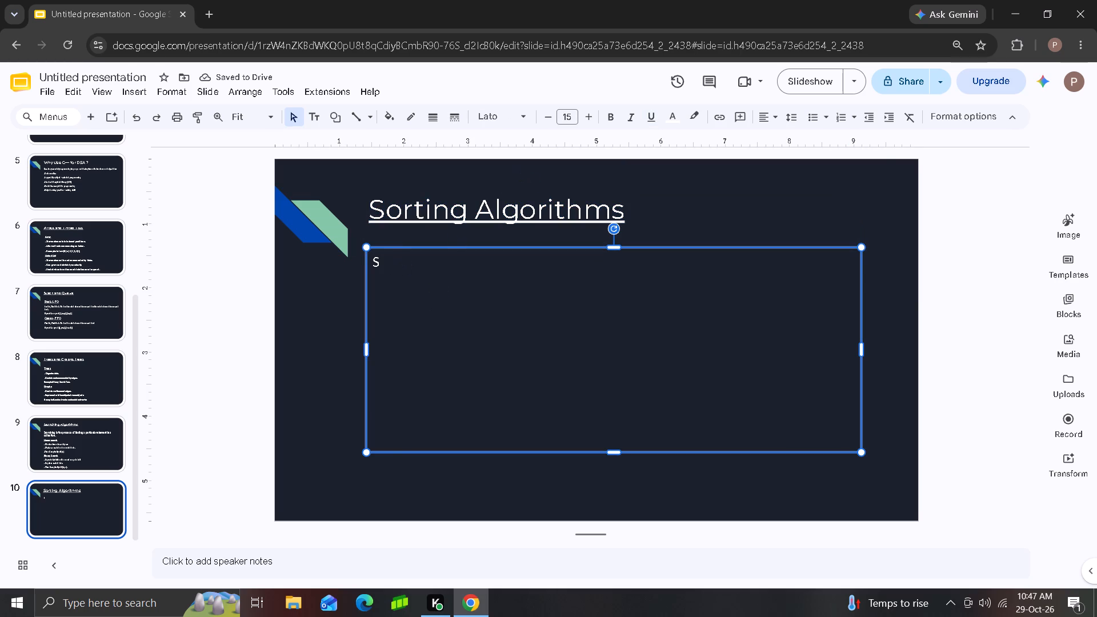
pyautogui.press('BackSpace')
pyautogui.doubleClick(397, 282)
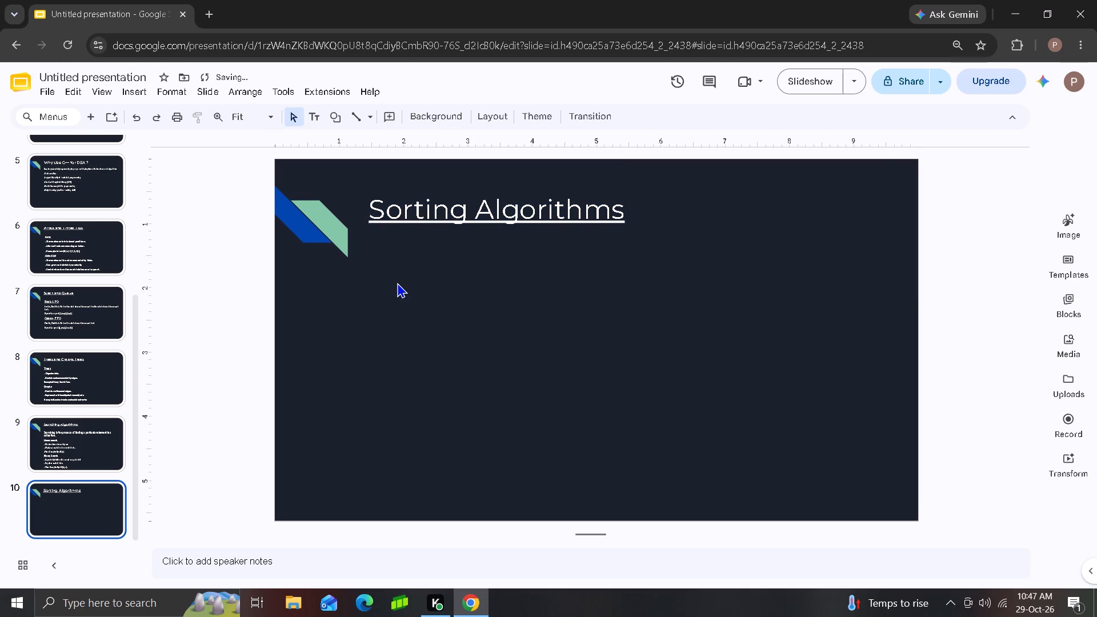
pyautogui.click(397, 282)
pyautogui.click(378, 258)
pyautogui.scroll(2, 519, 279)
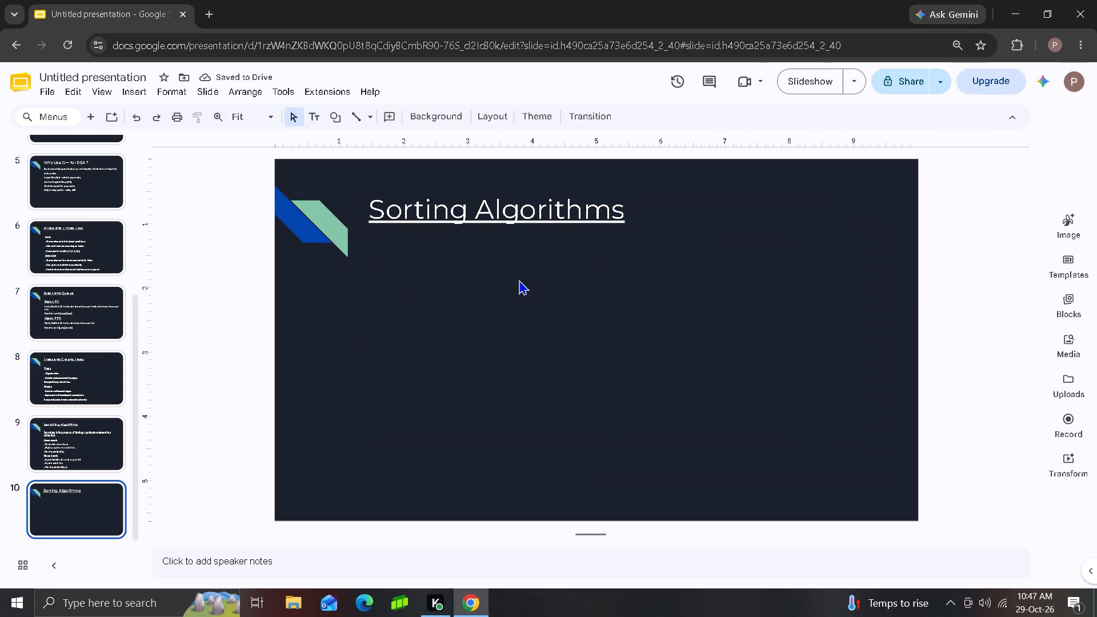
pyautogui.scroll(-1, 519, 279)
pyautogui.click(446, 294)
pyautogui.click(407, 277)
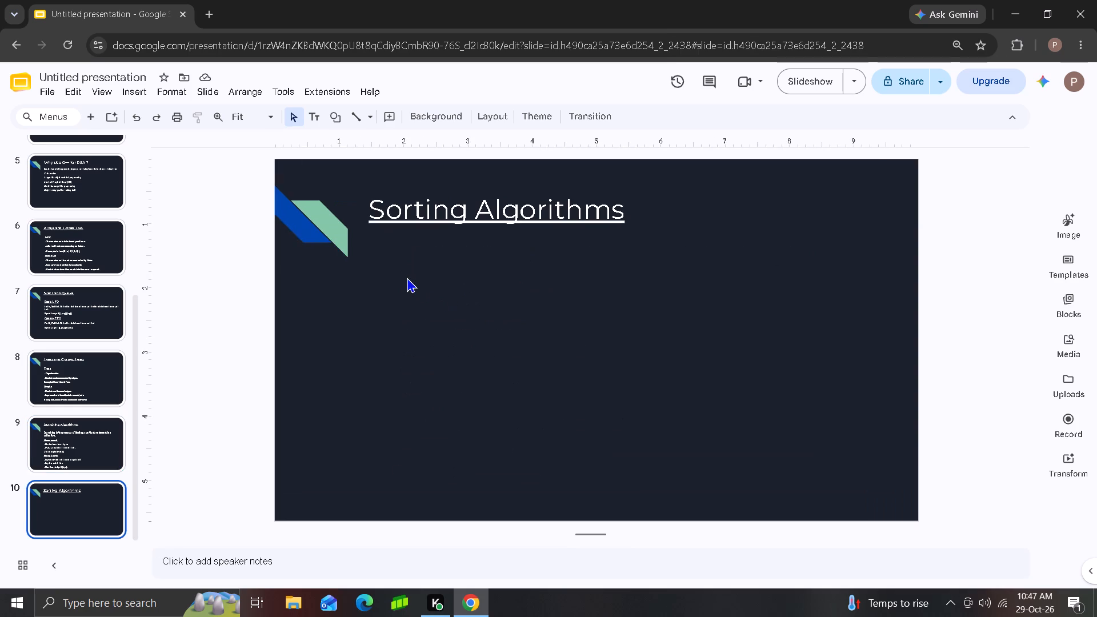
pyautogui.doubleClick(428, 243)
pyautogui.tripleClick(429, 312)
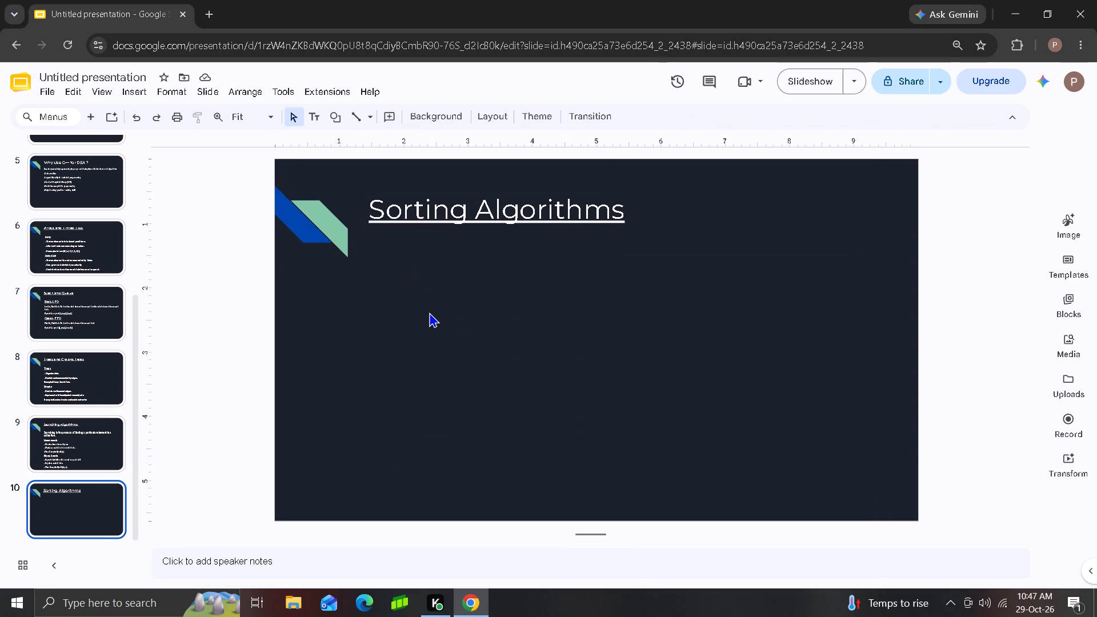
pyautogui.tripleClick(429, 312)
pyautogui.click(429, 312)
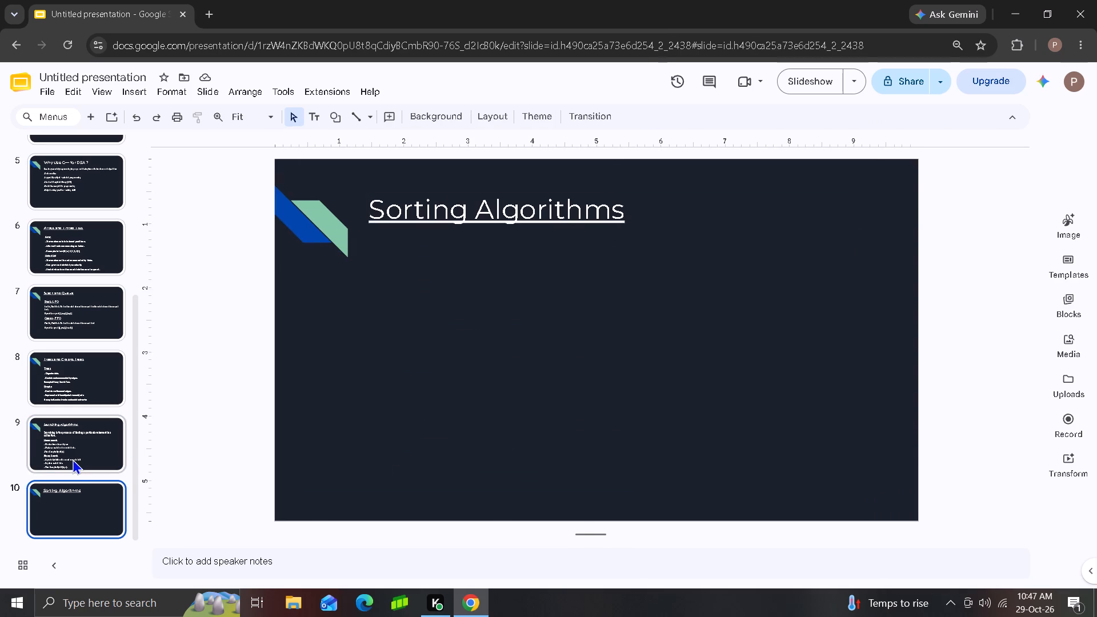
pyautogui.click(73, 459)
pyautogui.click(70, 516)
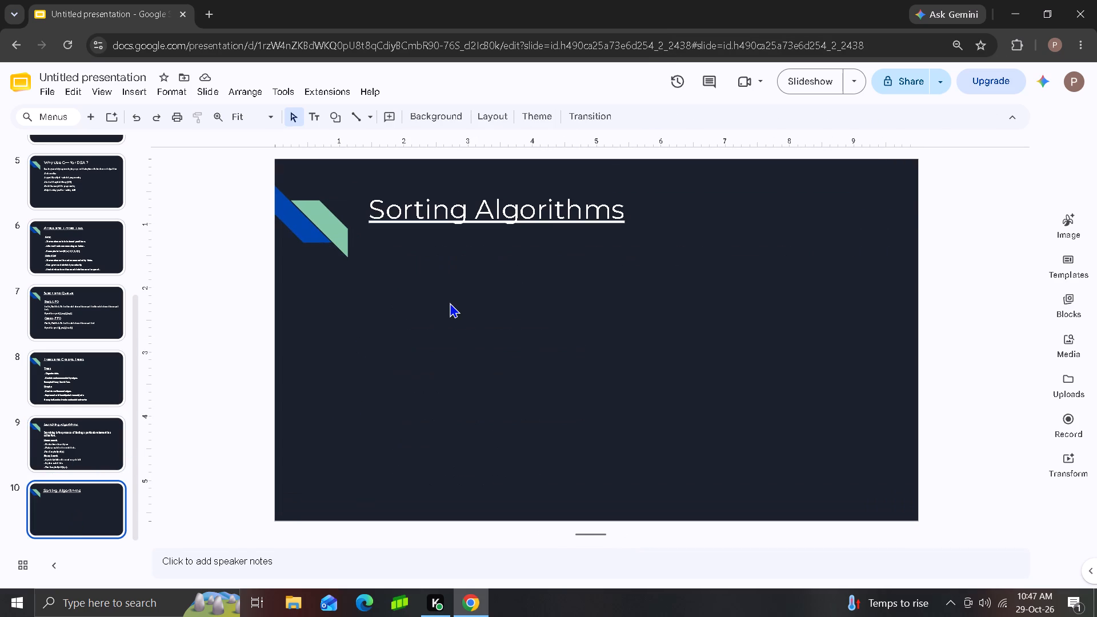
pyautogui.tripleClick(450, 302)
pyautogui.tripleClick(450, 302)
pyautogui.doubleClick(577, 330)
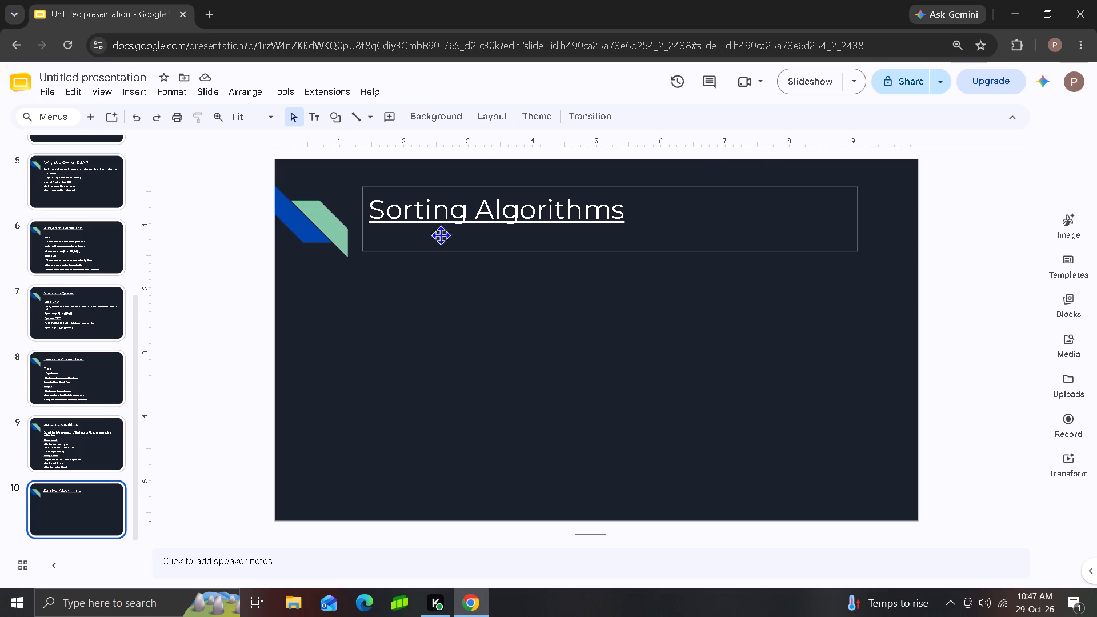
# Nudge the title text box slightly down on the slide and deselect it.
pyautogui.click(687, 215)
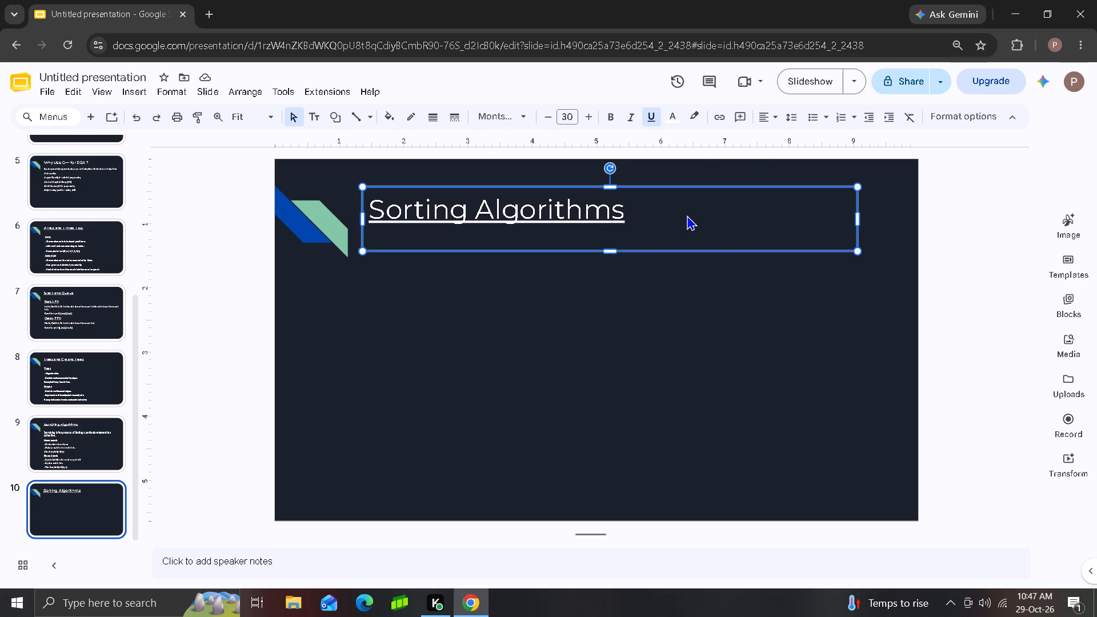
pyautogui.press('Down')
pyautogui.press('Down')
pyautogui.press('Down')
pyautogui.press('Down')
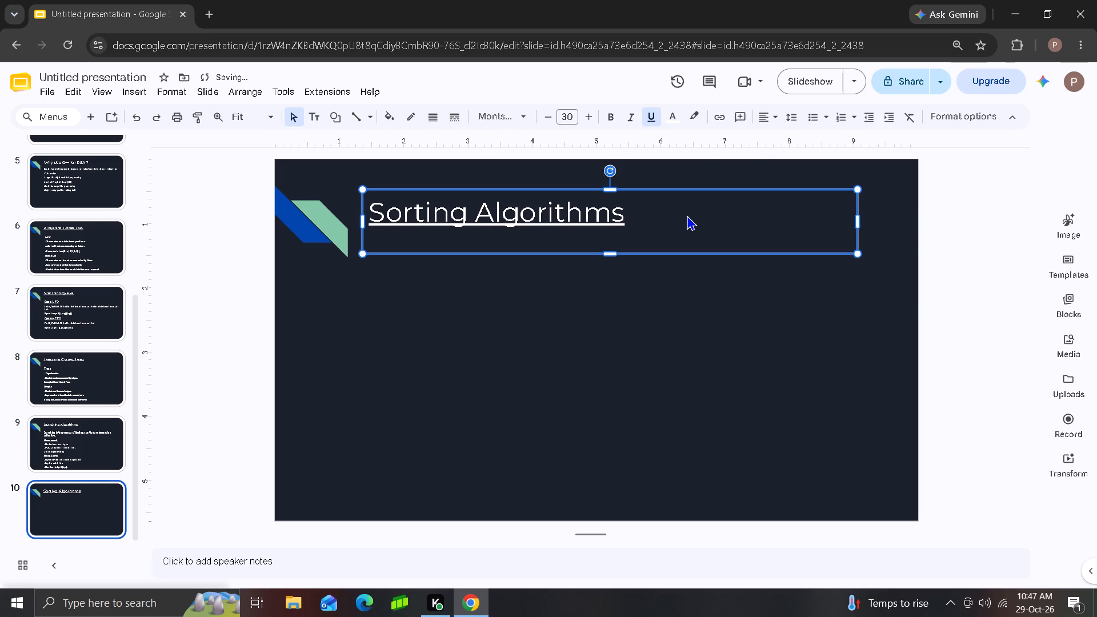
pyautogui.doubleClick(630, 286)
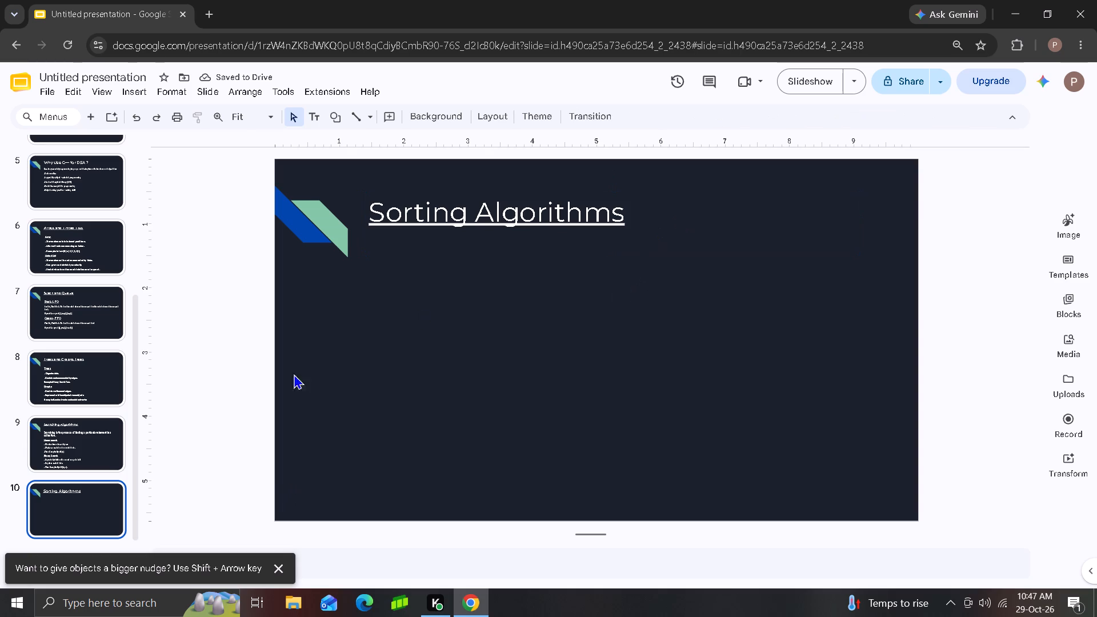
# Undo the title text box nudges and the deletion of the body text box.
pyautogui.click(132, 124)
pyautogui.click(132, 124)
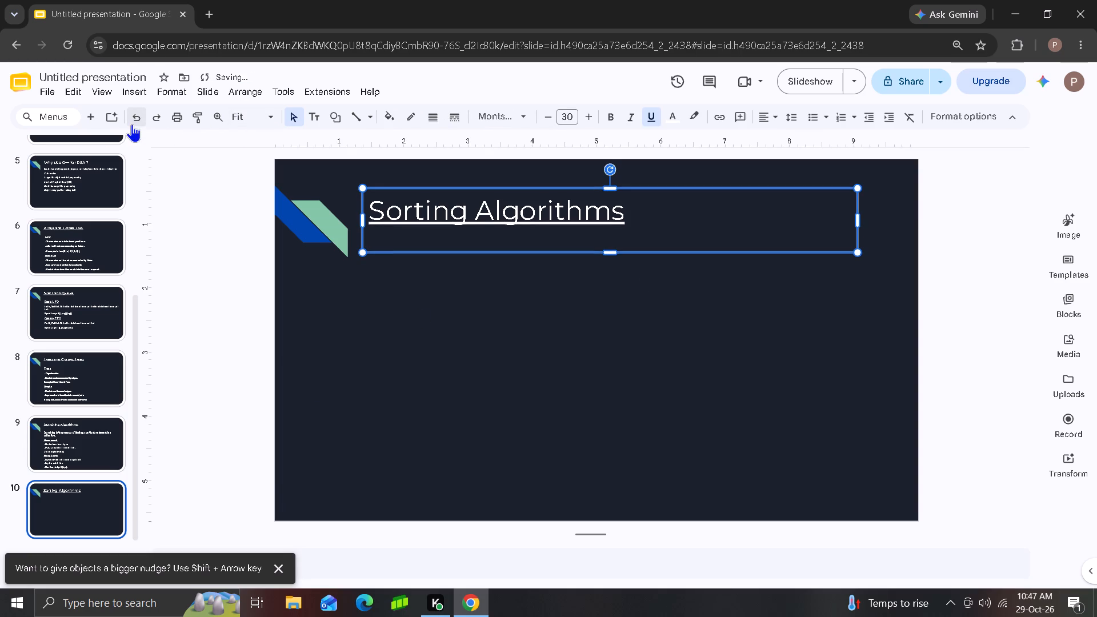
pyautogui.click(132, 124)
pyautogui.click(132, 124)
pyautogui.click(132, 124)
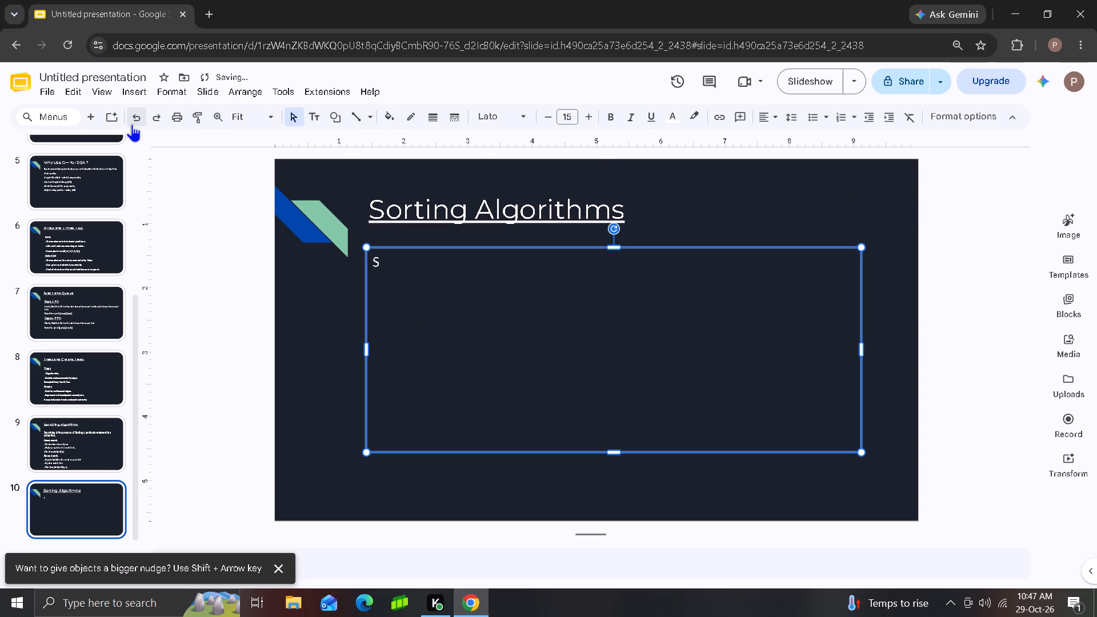
# Replace the letter S in the body text box with "Sorting arranges data in ascending or descending order".
pyautogui.click(390, 261)
pyautogui.click(437, 295)
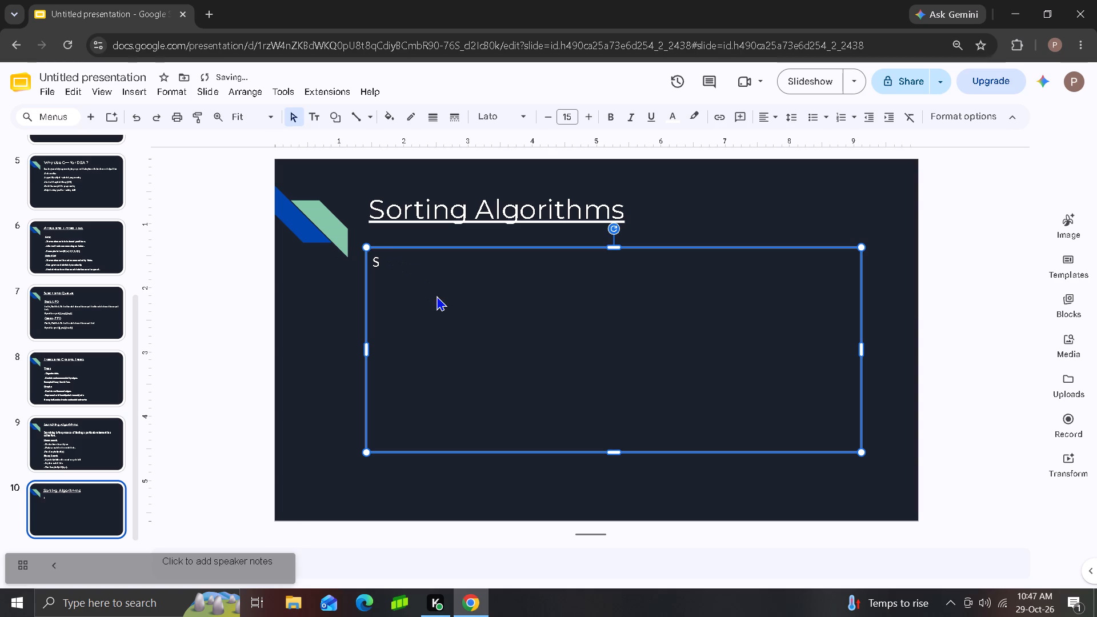
pyautogui.click(401, 281)
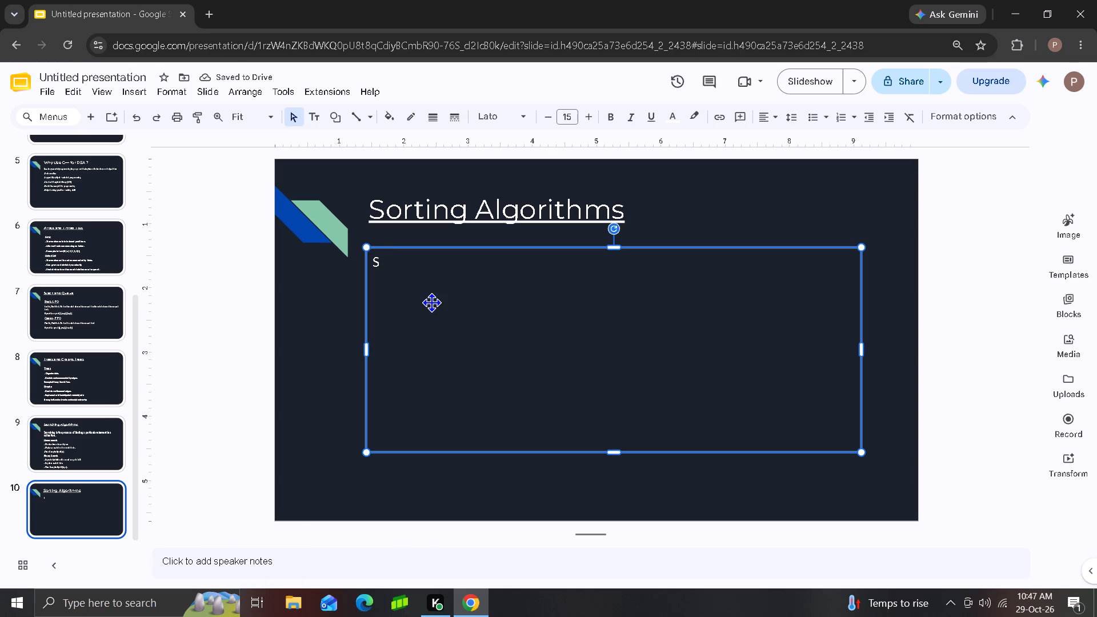
pyautogui.tripleClick(431, 302)
pyautogui.click(431, 302)
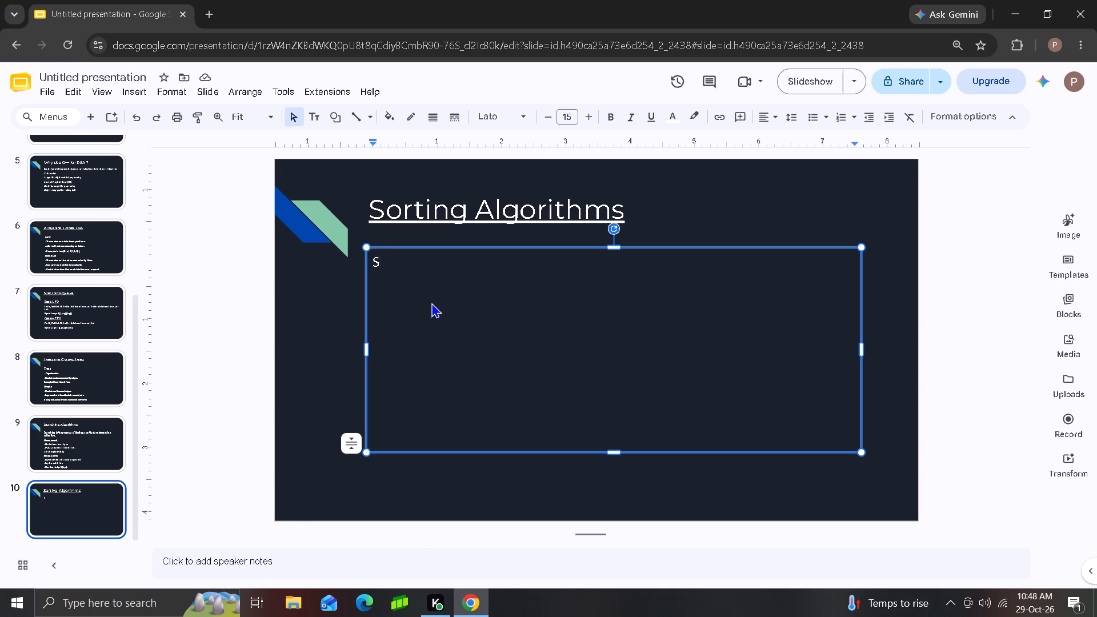
pyautogui.press('BackSpace')
pyautogui.write('So')
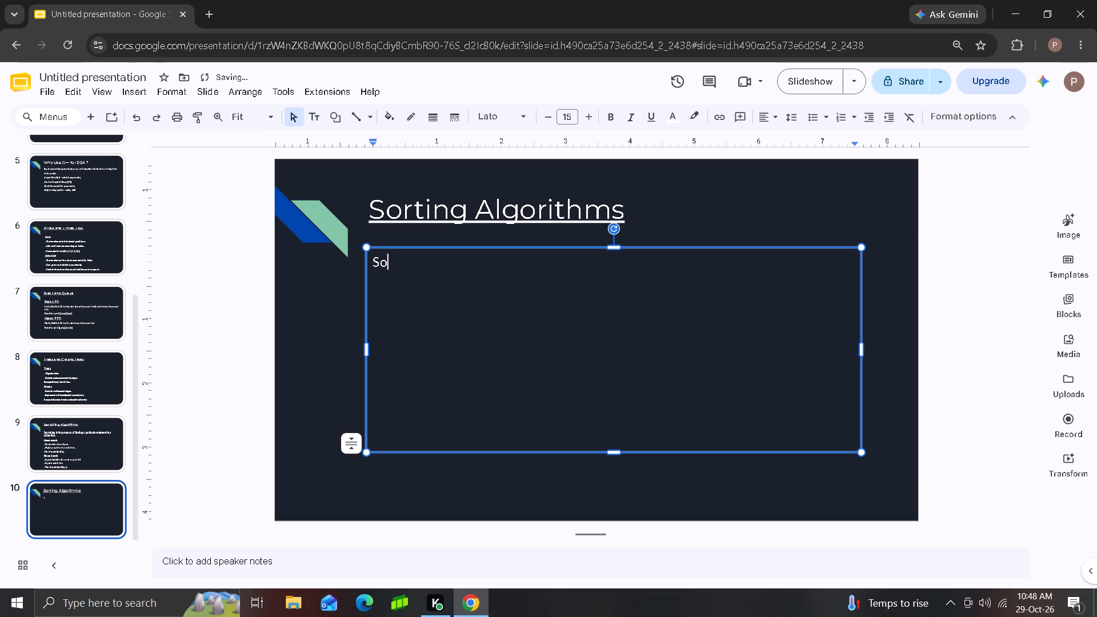
pyautogui.write('rting')
pyautogui.press('space')
pyautogui.write('arranges')
pyautogui.press('space')
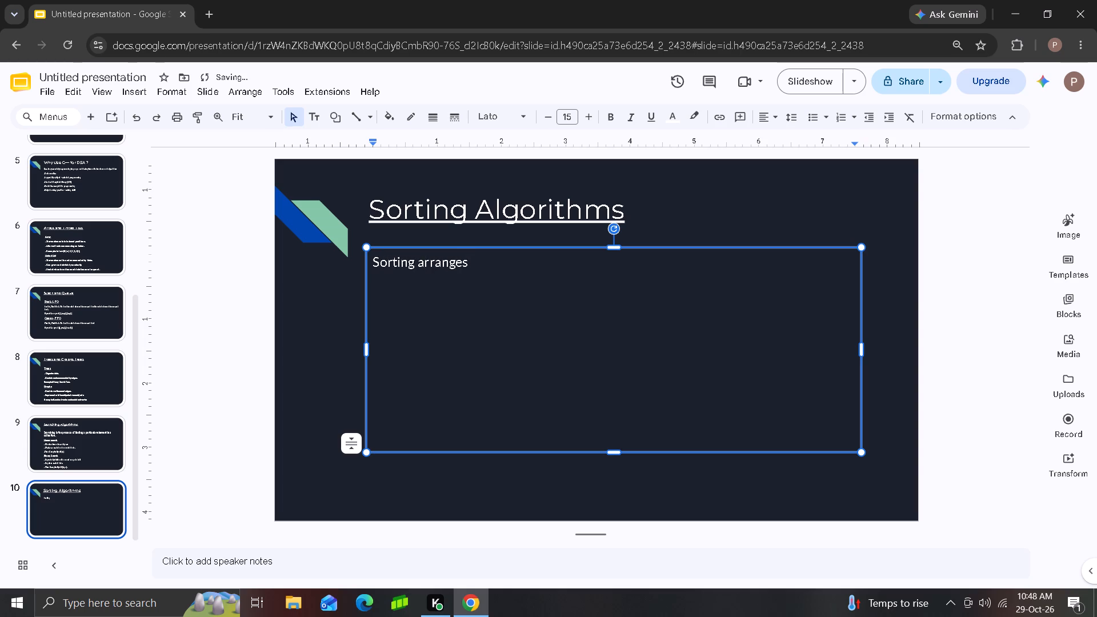
pyautogui.write('data in')
pyautogui.press('space')
pyautogui.write('asscending')
pyautogui.press('space')
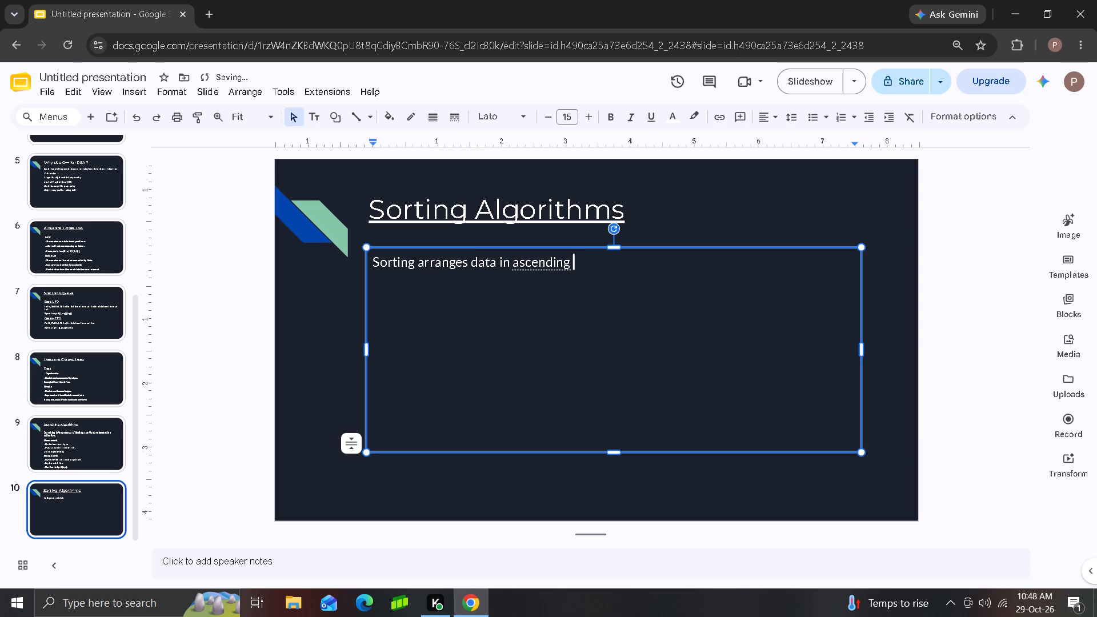
pyautogui.press('BackSpace')
pyautogui.press('space')
pyautogui.press('o')
pyautogui.write('r')
pyautogui.press('space')
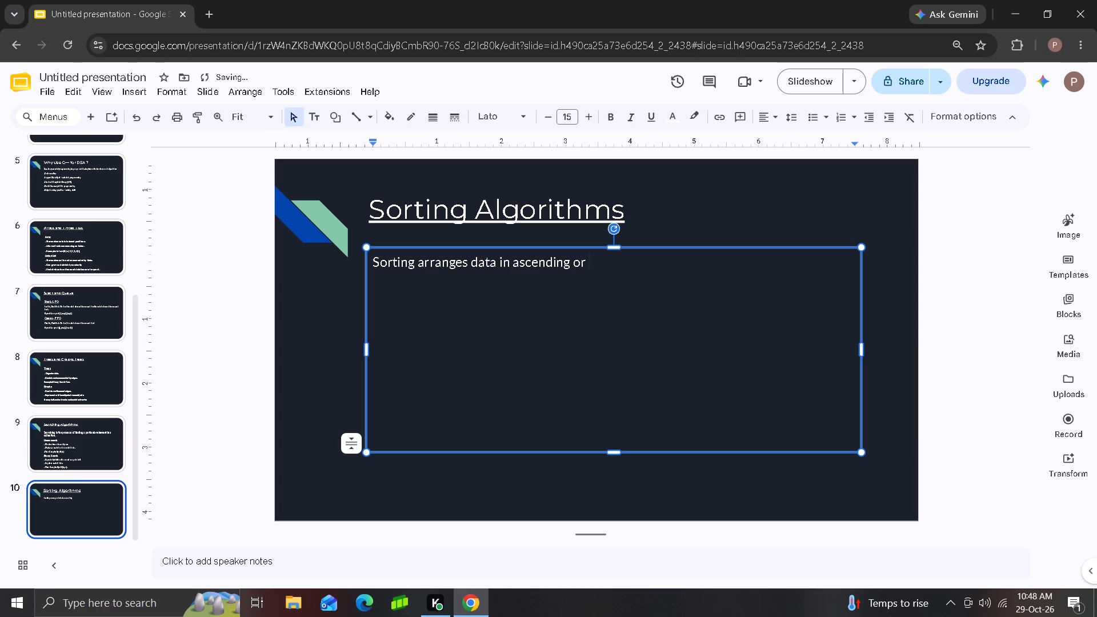
pyautogui.write('descendin')
pyautogui.write('g order')
pyautogui.press('space')
# Append "Commom sorting" to the end of the body sentence.
pyautogui.write('Commom')
pyautogui.press('space')
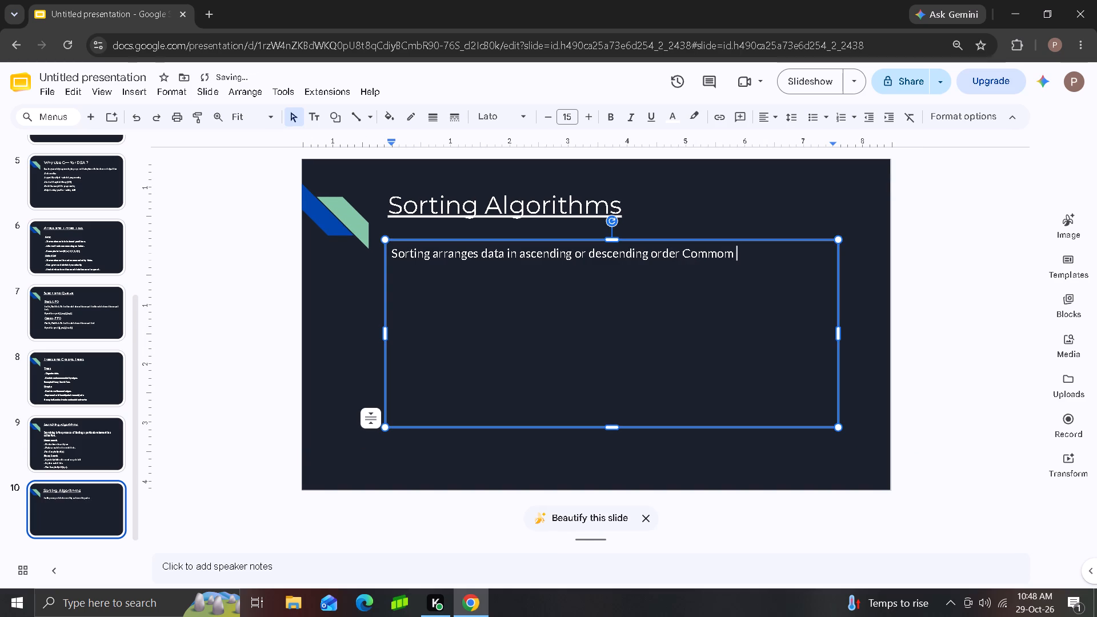
pyautogui.write('sorting')
pyautogui.press('space')
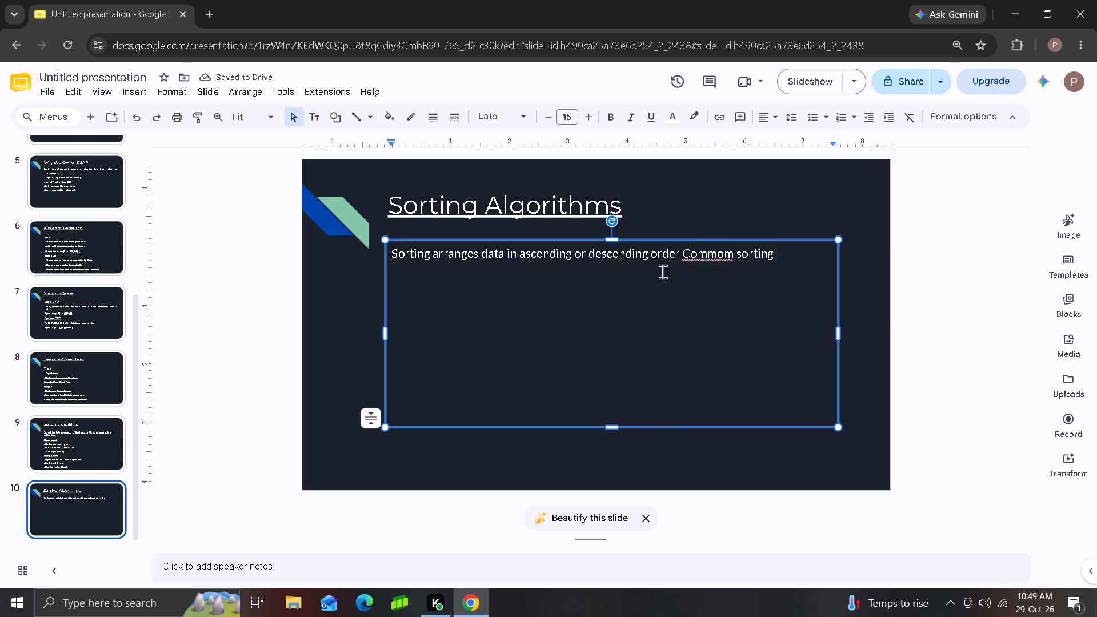
# Correct the misspelled word "Commom" in the body text to "Common".
pyautogui.click(735, 253)
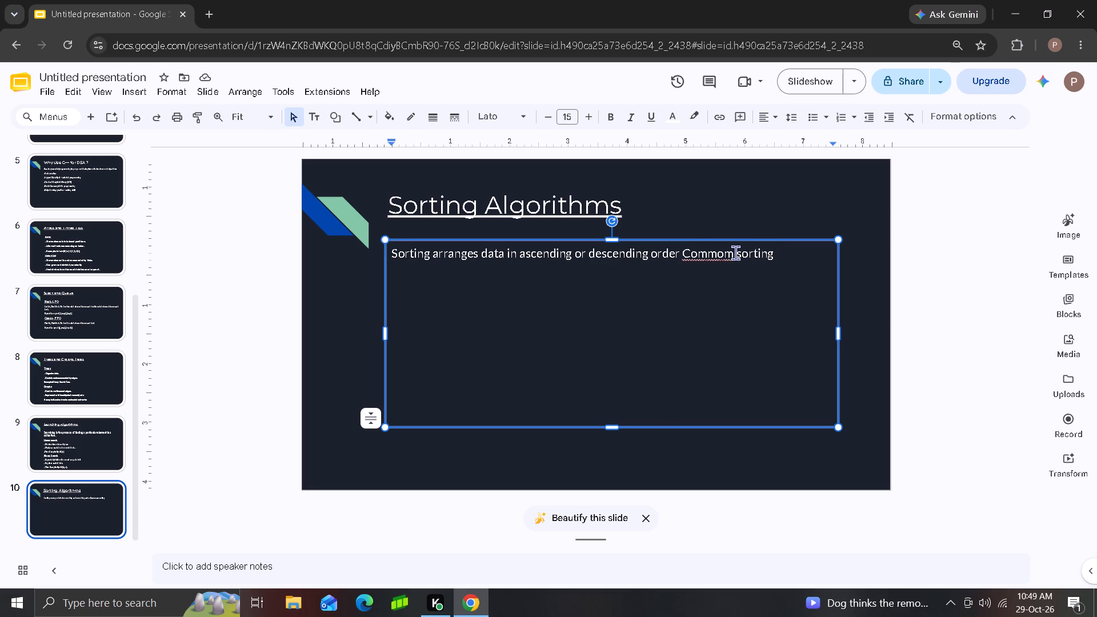
pyautogui.click(735, 253)
pyautogui.press('BackSpace')
pyautogui.press('BackSpace')
pyautogui.write('n')
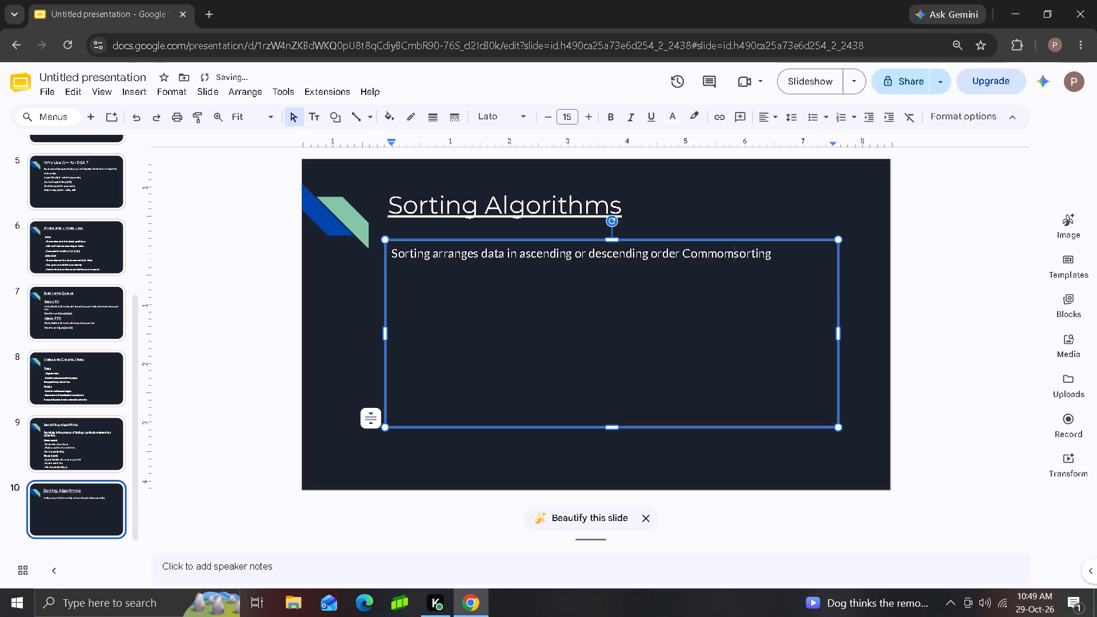
pyautogui.press('space')
# Append "algorithms:" after "Common sorting" in the body sentence and start a new paragraph.
pyautogui.press('Right')
pyautogui.press('Right')
pyautogui.press('Right')
pyautogui.press('Right')
pyautogui.press('Right')
pyautogui.press('Right')
pyautogui.press('Right')
pyautogui.press('Right')
pyautogui.write('algorithma')
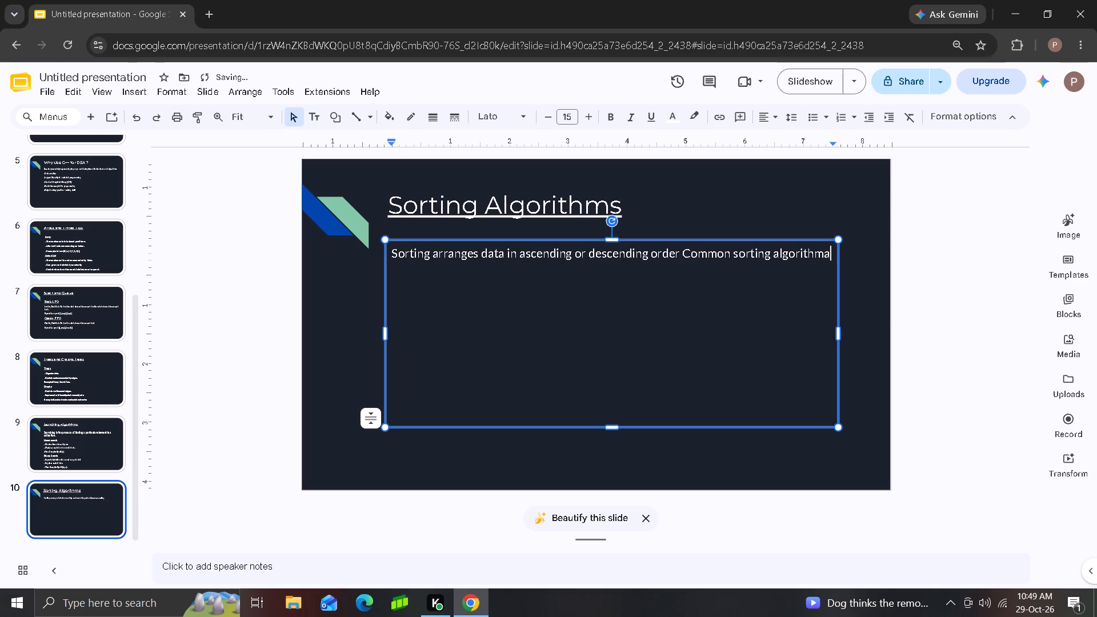
pyautogui.press('BackSpace')
pyautogui.press('s')
pyautogui.hotkey('shift', ':')
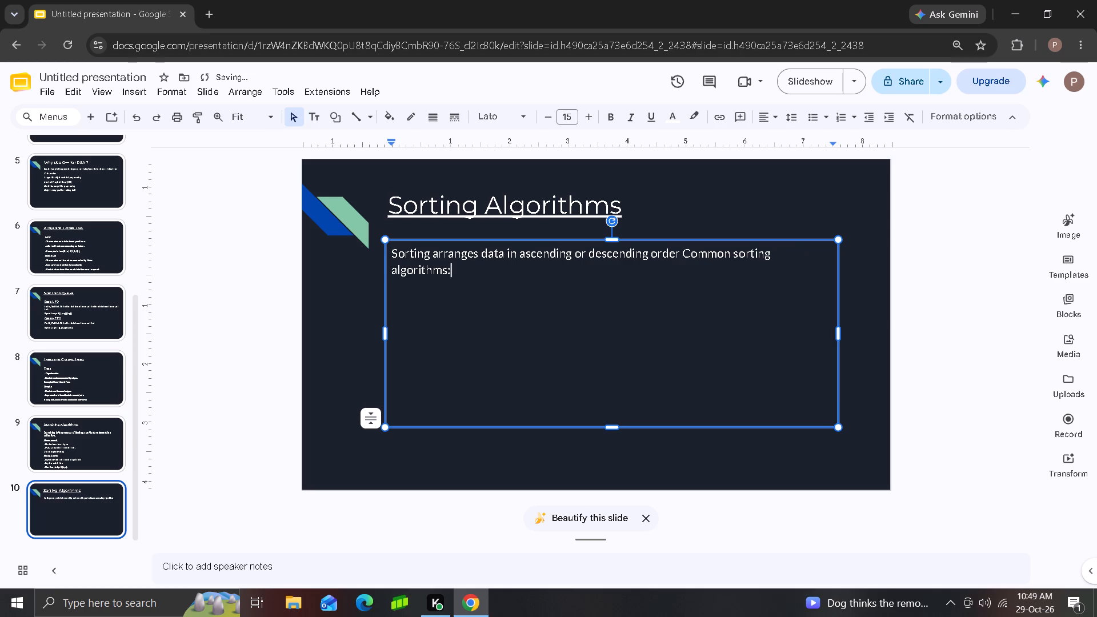
pyautogui.press('Return')
# Widen the body text box toward the slide's right edge so the first sentence fits on one line.
pyautogui.moveTo(839, 326); pyautogui.dragTo(878, 317)
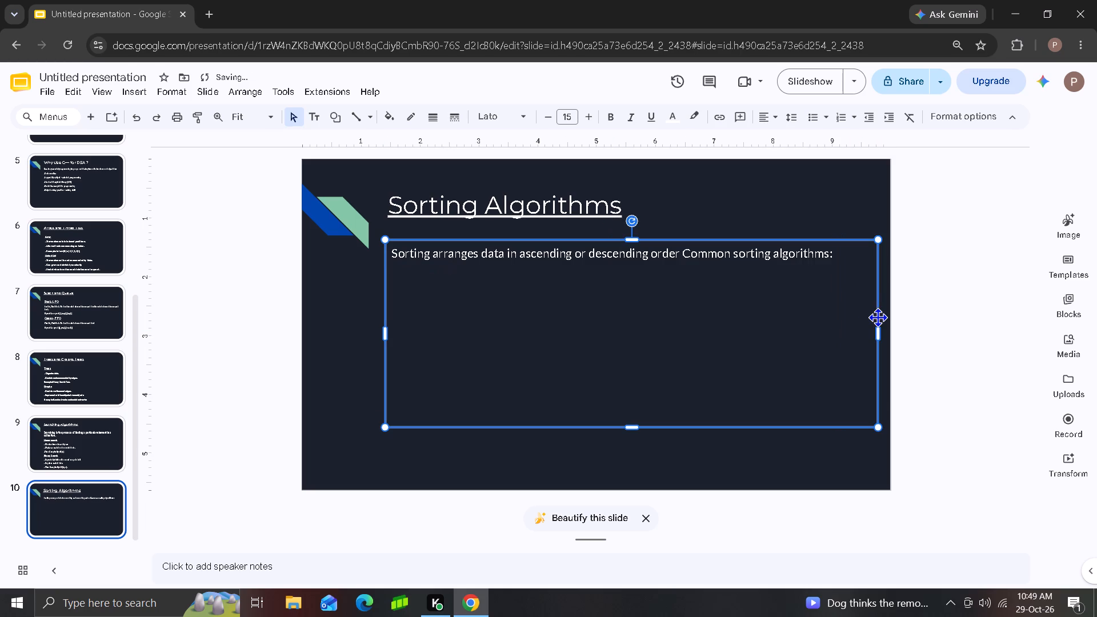
# Enter "Common sorting algorithms:" as a separate line below the opening sentence in the body text box.
pyautogui.click(401, 278)
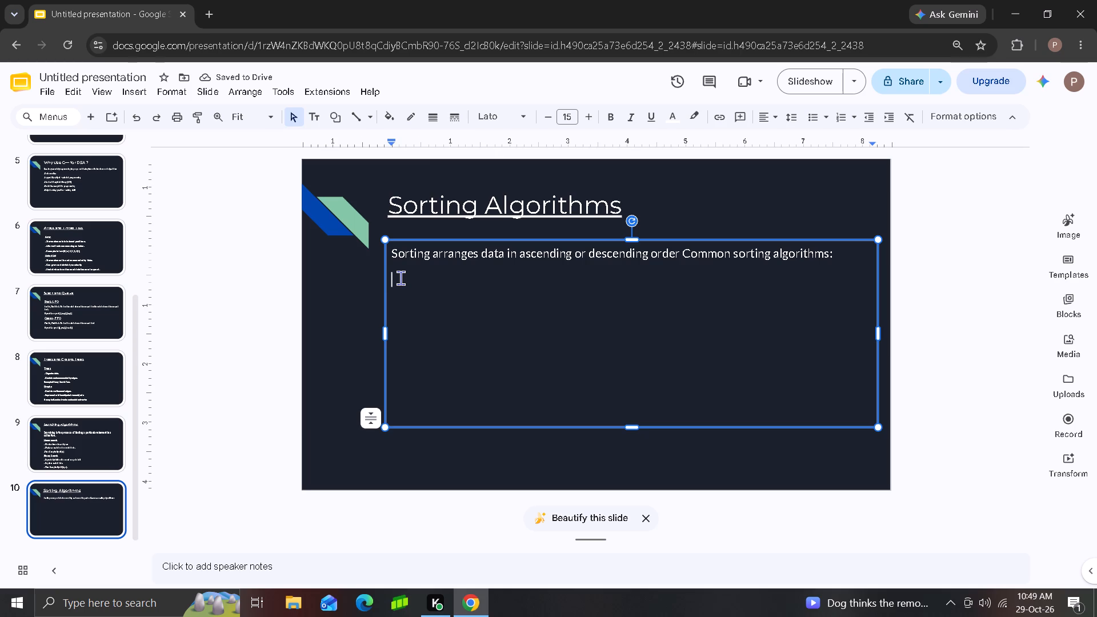
pyautogui.hotkey('shift', 'c')
pyautogui.write('ommmon')
pyautogui.press('space')
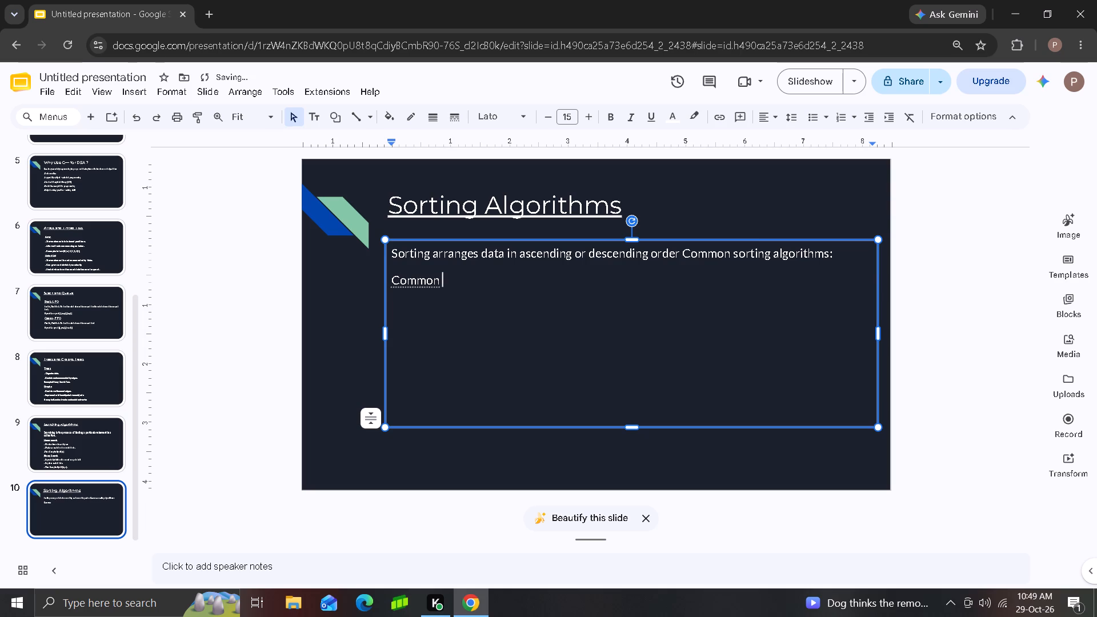
pyautogui.write('sorti')
pyautogui.write('ng')
pyautogui.press('space')
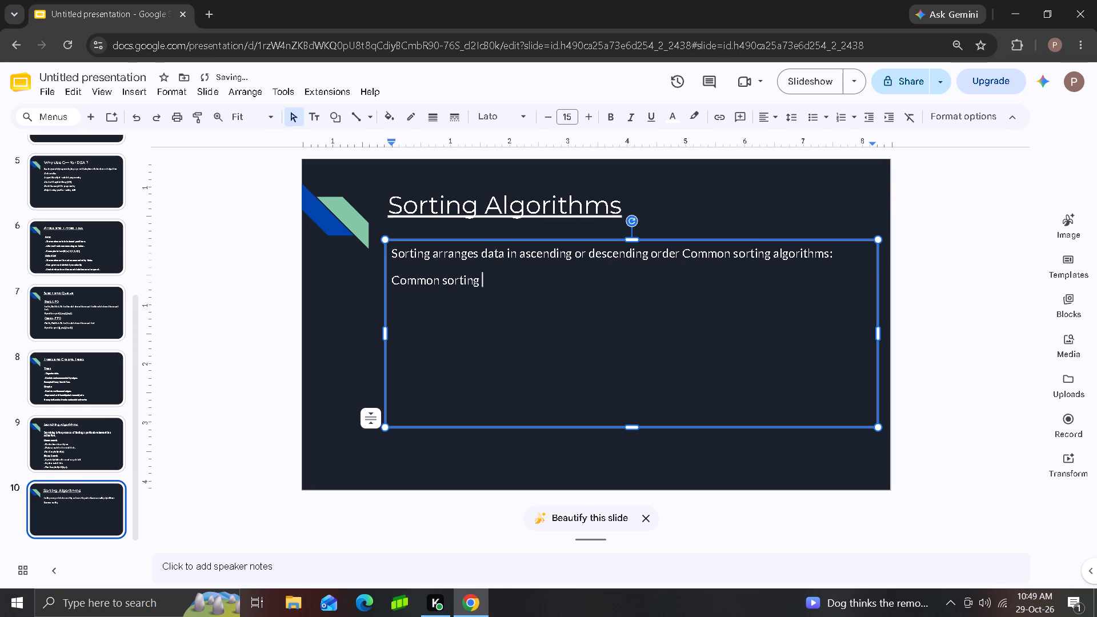
pyautogui.write('al')
pyautogui.write('gorithms')
pyautogui.hotkey('shift', ':')
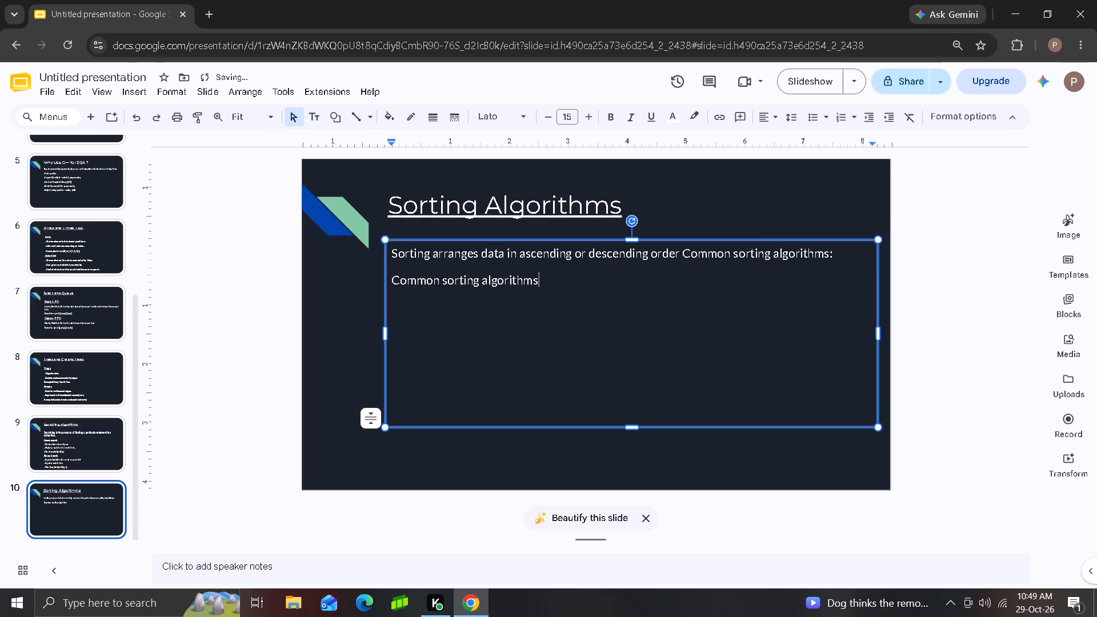
# Add the entry ". Bubble Sort" on a new line below "Common sorting algorithms:".
pyautogui.press('Return')
pyautogui.press('space')
pyautogui.write('>')
pyautogui.press('BackSpace')
pyautogui.write('.')
pyautogui.press('space')
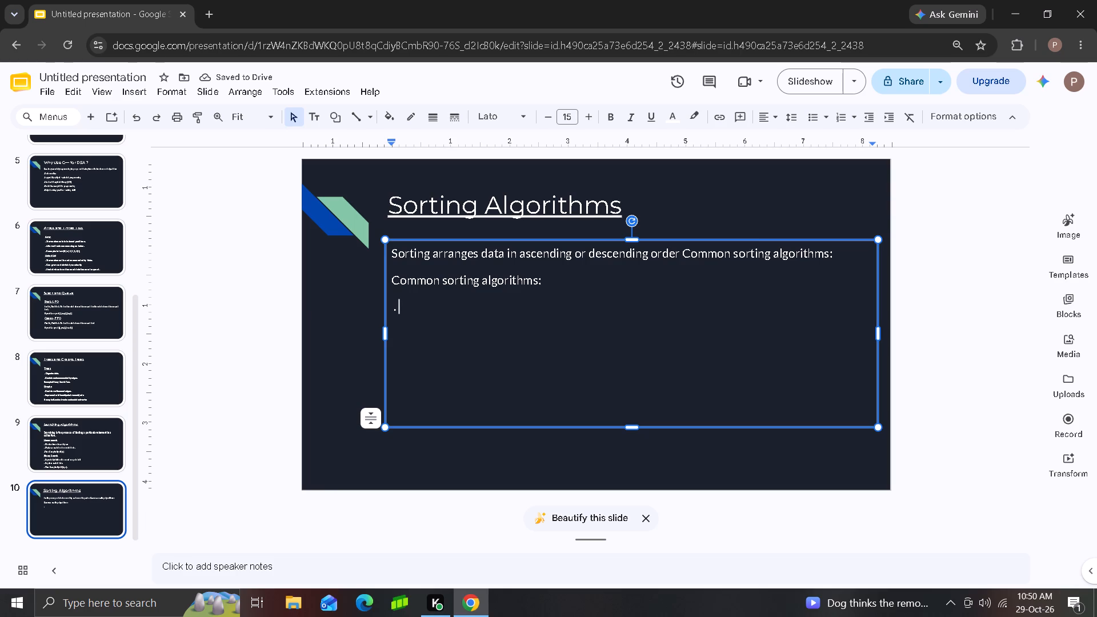
pyautogui.write('Bubble')
pyautogui.press('space')
pyautogui.write('Sort')
pyautogui.press('space')
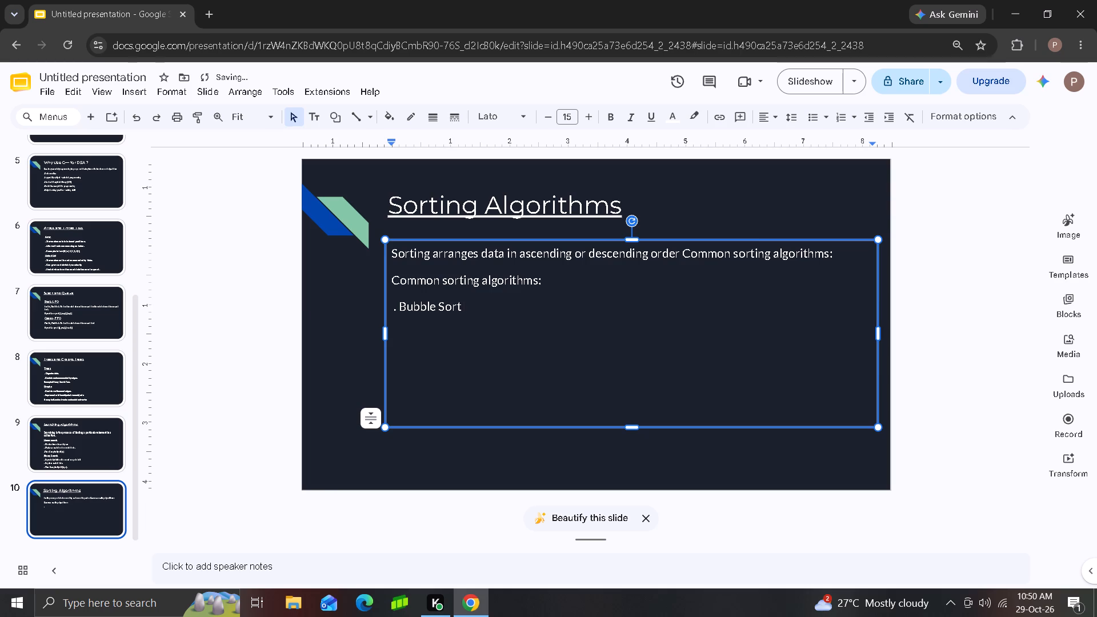
# Add the entry ".Selction Sort" on a new line below Bubble Sort.
pyautogui.press('Return')
pyautogui.press('space')
pyautogui.write('>')
pyautogui.press('BackSpace')
pyautogui.press('.')
pyautogui.press('Down')
pyautogui.hotkey('shift', 's')
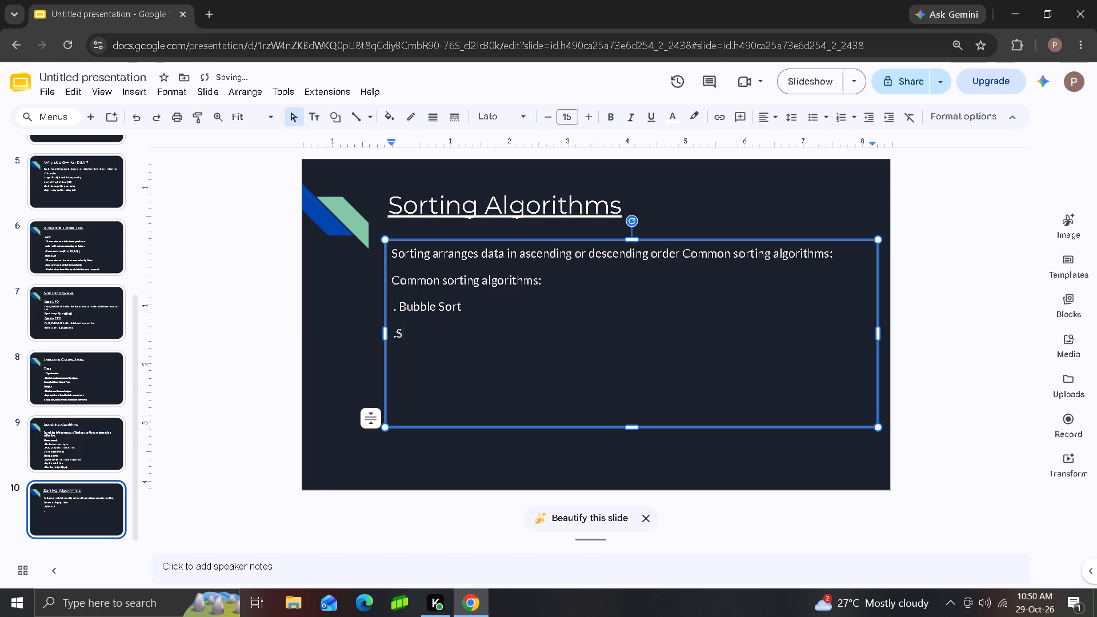
pyautogui.write('elc')
pyautogui.write('tion')
pyautogui.press('space')
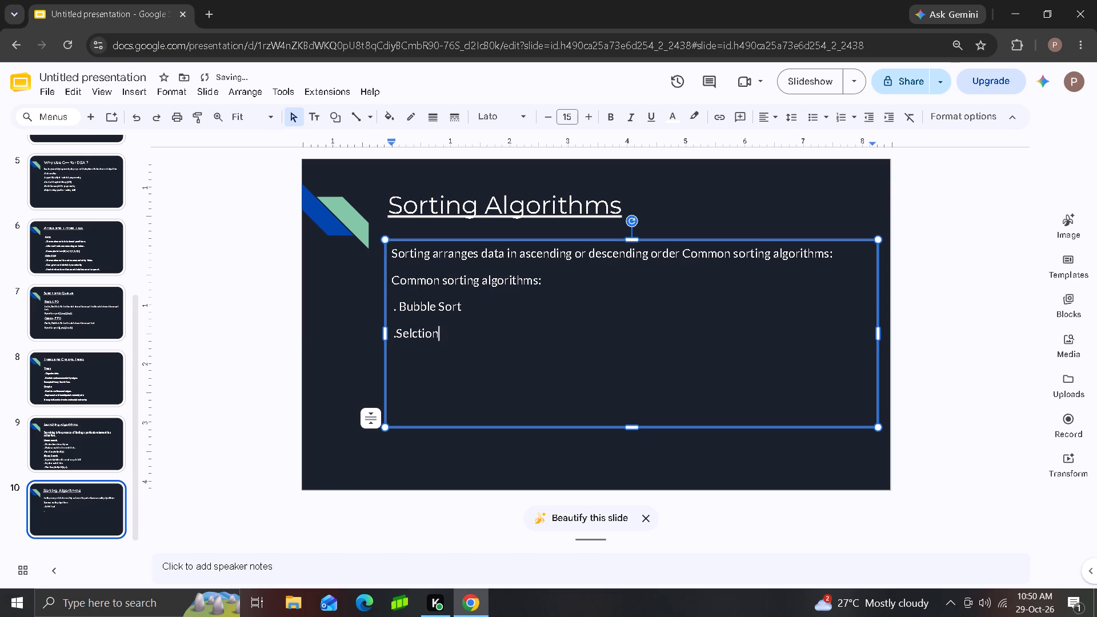
pyautogui.hotkey('shift', 's')
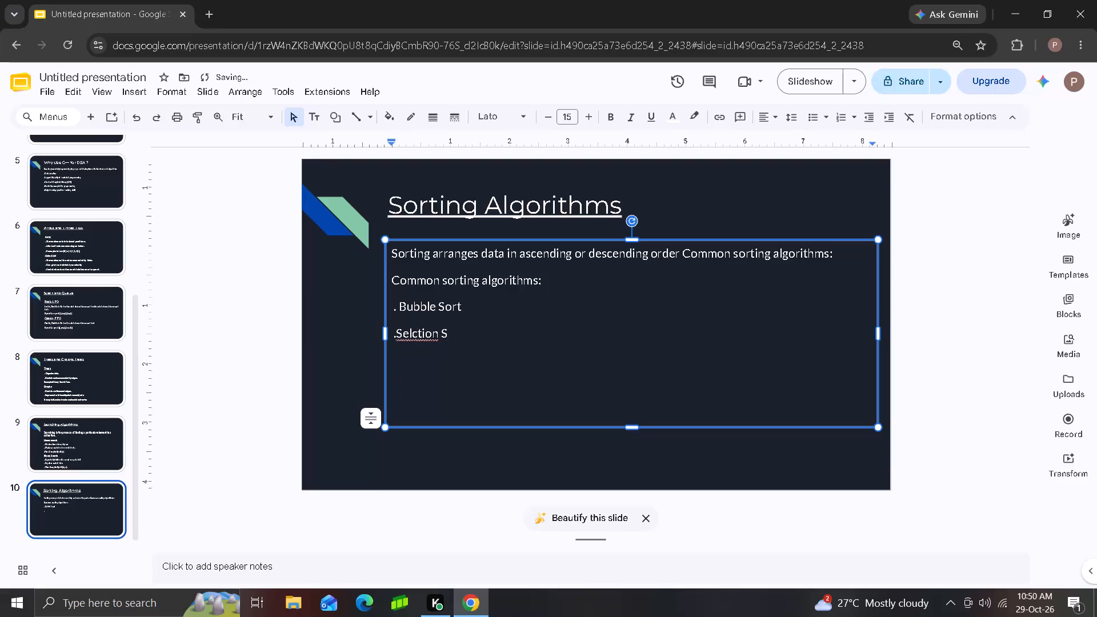
pyautogui.write('ort')
# Correct the misspelled word "Selction" to "Selection" using the spelling suggestion.
pyautogui.press('Left')
pyautogui.press('Left')
pyautogui.press('Left')
pyautogui.press('Left')
pyautogui.press('Left')
pyautogui.press('Left')
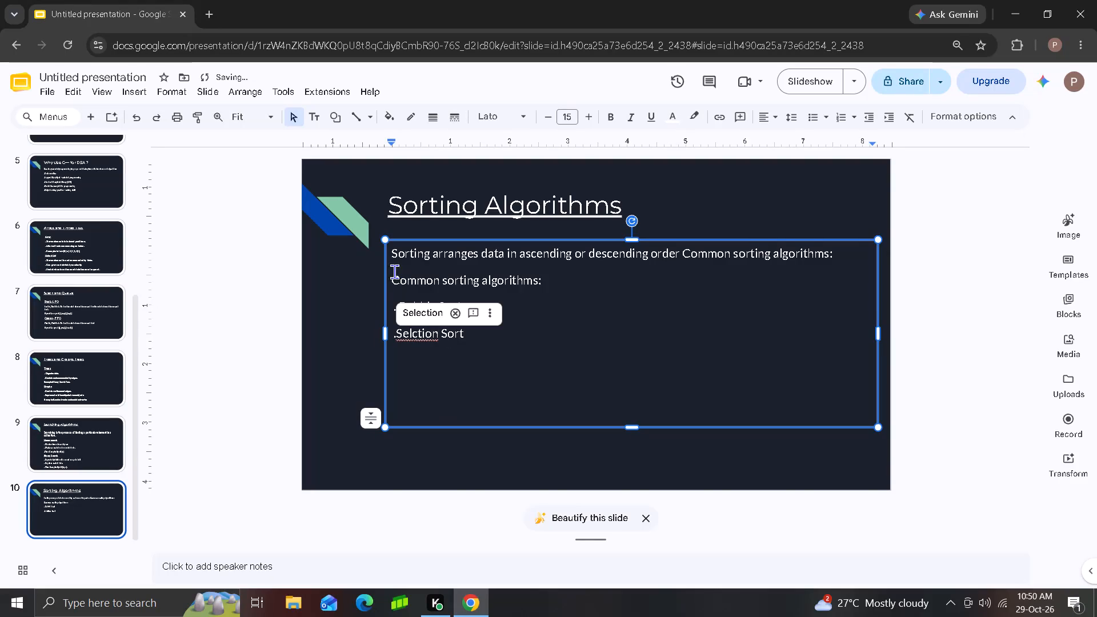
pyautogui.click(429, 310)
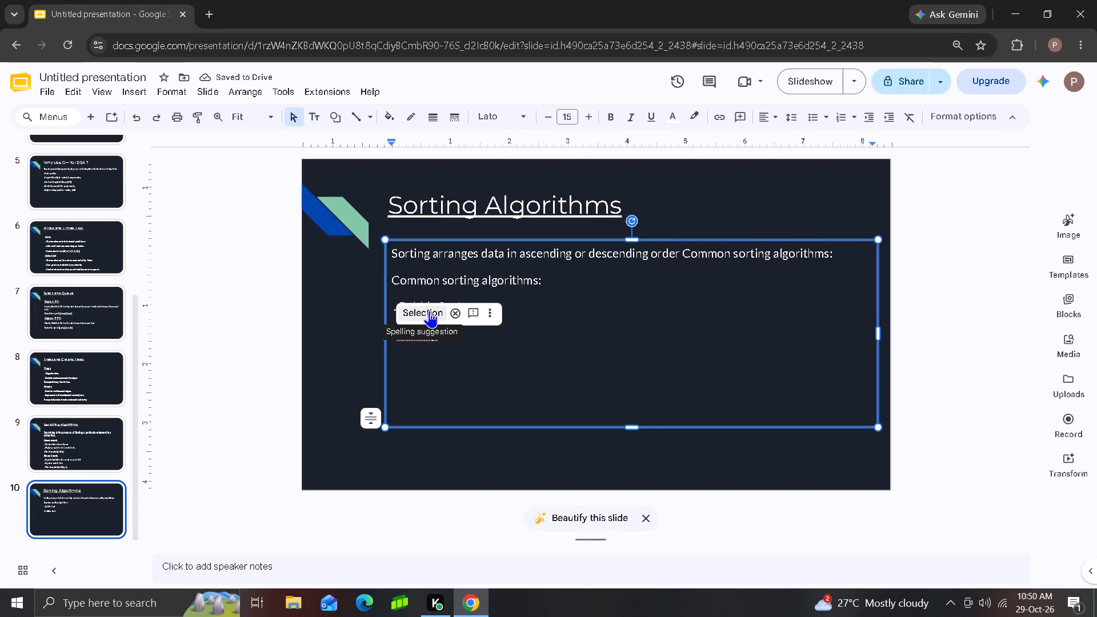
# Add the entry ". Insertion Sort" on a new line below Selection Sort.
pyautogui.click(479, 334)
pyautogui.press('Return')
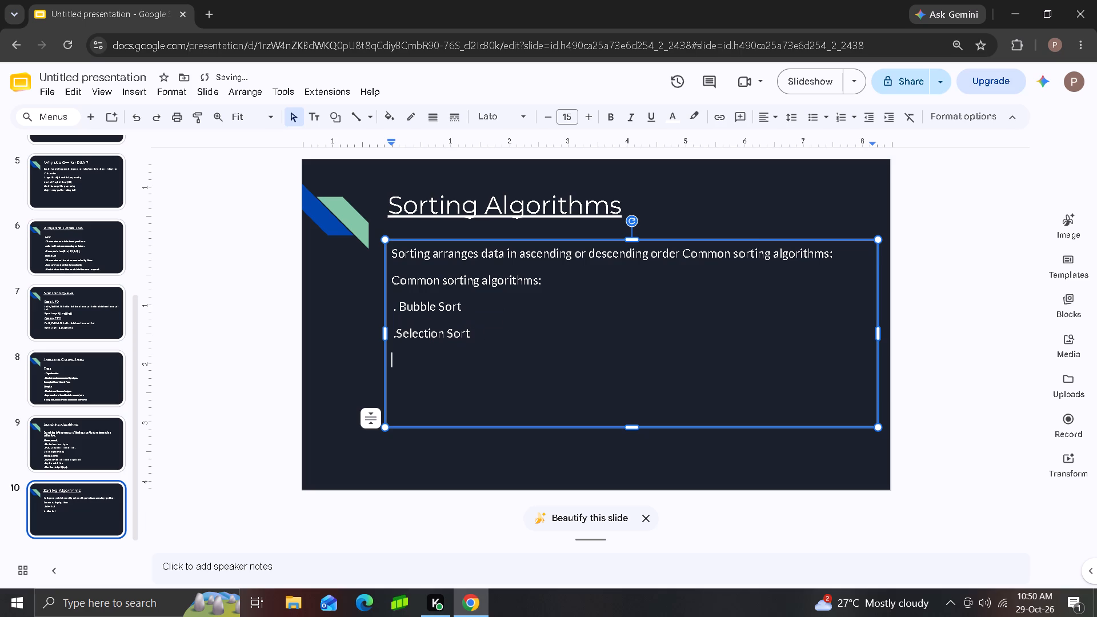
pyautogui.write('.')
pyautogui.press('space')
pyautogui.press('i')
pyautogui.press('BackSpace')
pyautogui.hotkey('shift', 'u')
pyautogui.press('BackSpace')
pyautogui.write('Insertion Sort')
pyautogui.press('space')
# Add the entry ". Merge Sort" on a new line below Insertion Sort.
pyautogui.press('Return')
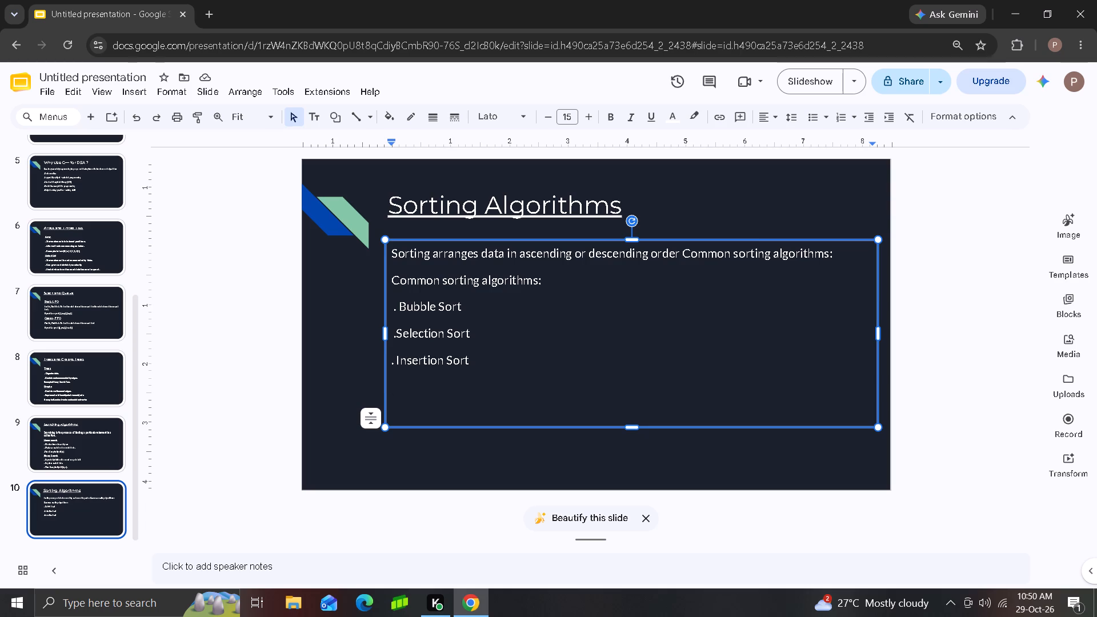
pyautogui.hotkey('shift', '>')
pyautogui.press('BackSpace')
pyautogui.write('. m')
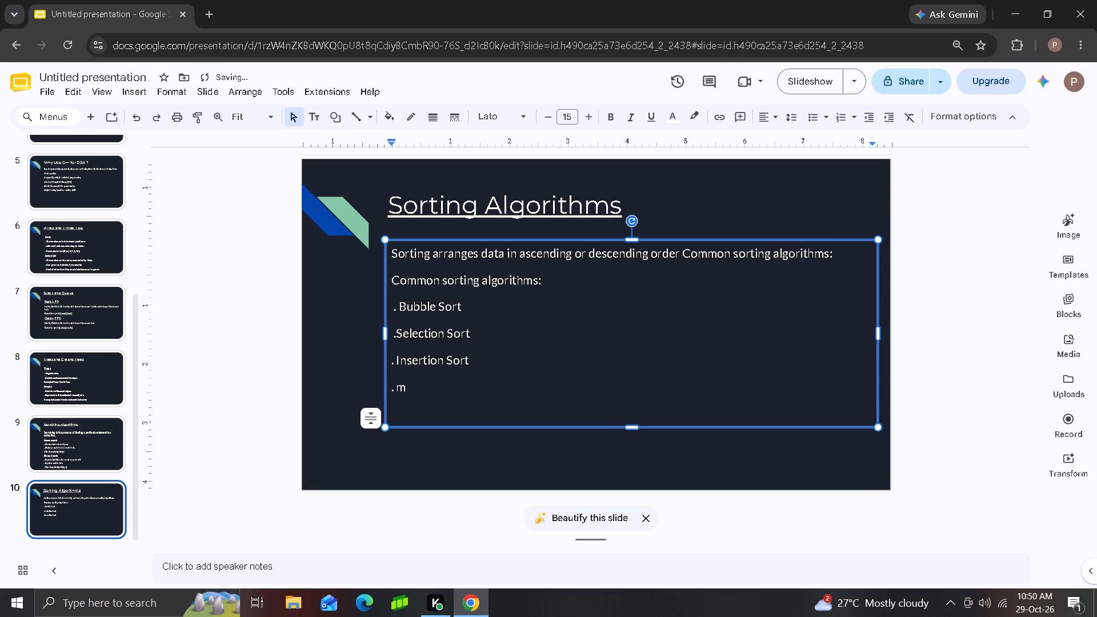
pyautogui.press('BackSpace')
pyautogui.hotkey('shift', 'm')
pyautogui.write('erge')
pyautogui.press('space')
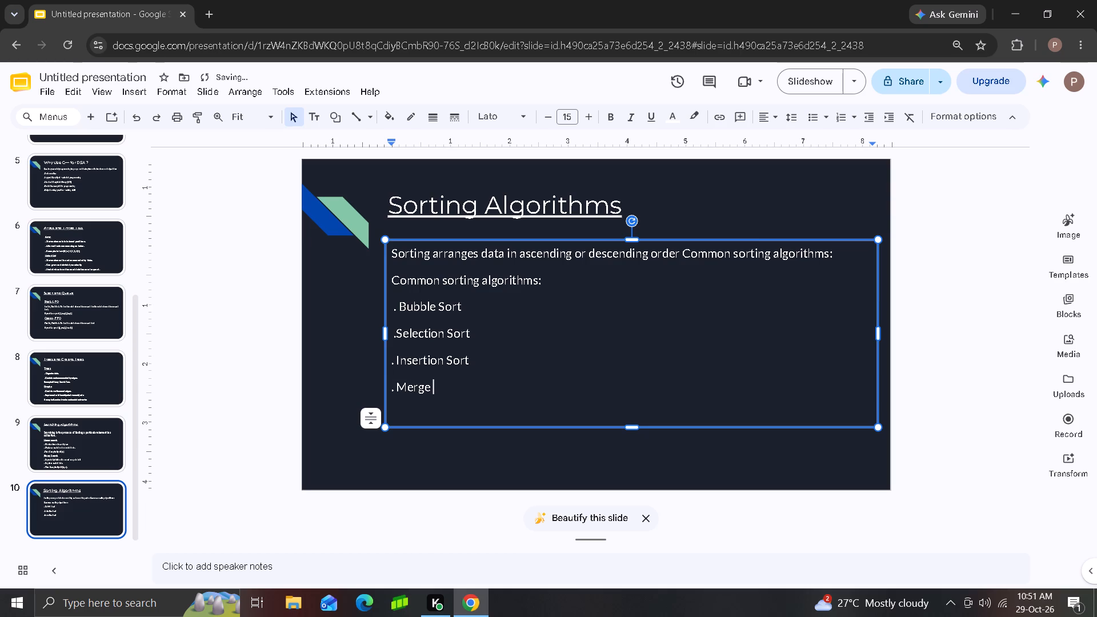
pyautogui.write('Sort')
pyautogui.press('space')
# Add the entry ". Quick Sort" on a new line below Merge Sort.
pyautogui.press('Return')
pyautogui.press('.')
pyautogui.press('space')
pyautogui.hotkey('shift', 'q')
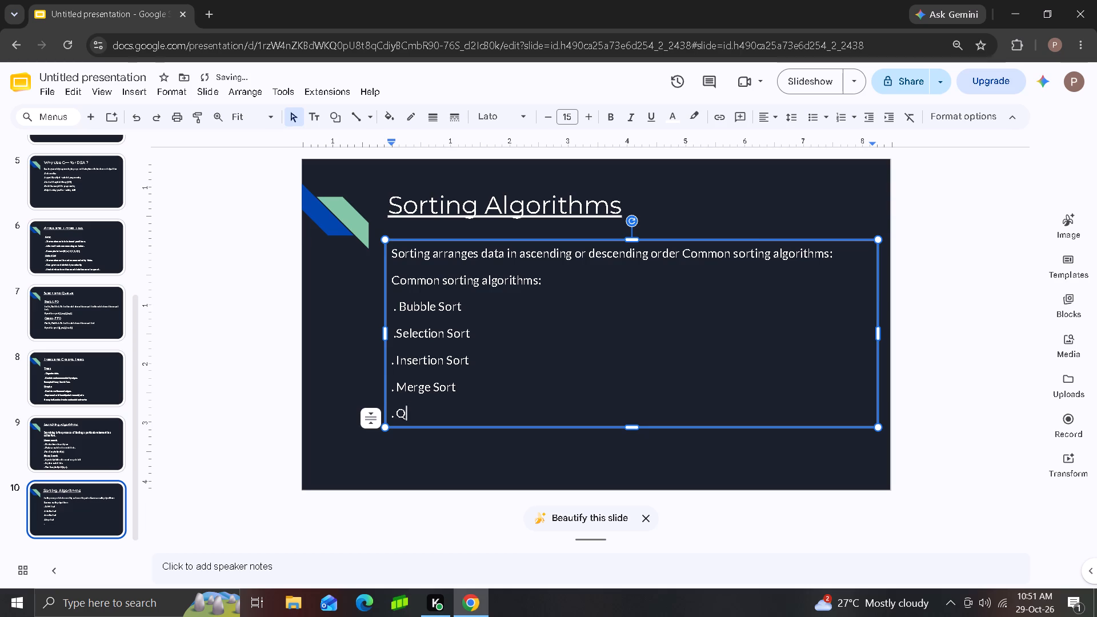
pyautogui.write('uick')
pyautogui.press('space')
pyautogui.hotkey('shift', 's')
pyautogui.write('ort')
# Start a new line below Quick Sort and extend the body text box downward toward the slide's lower edge.
pyautogui.press('Return')
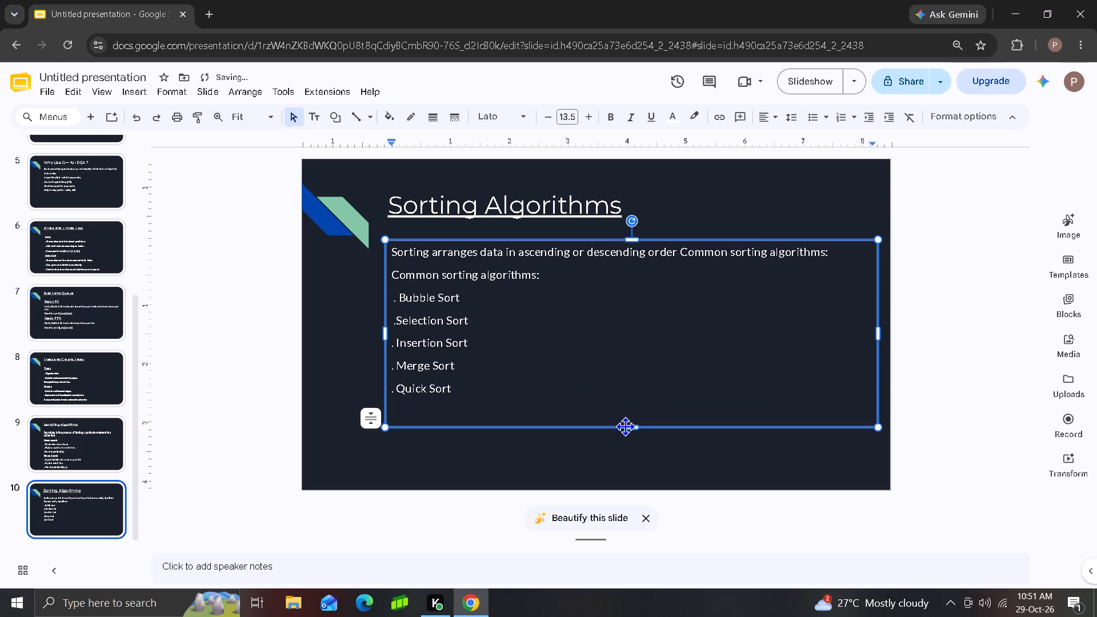
pyautogui.moveTo(632, 429); pyautogui.dragTo(632, 466)
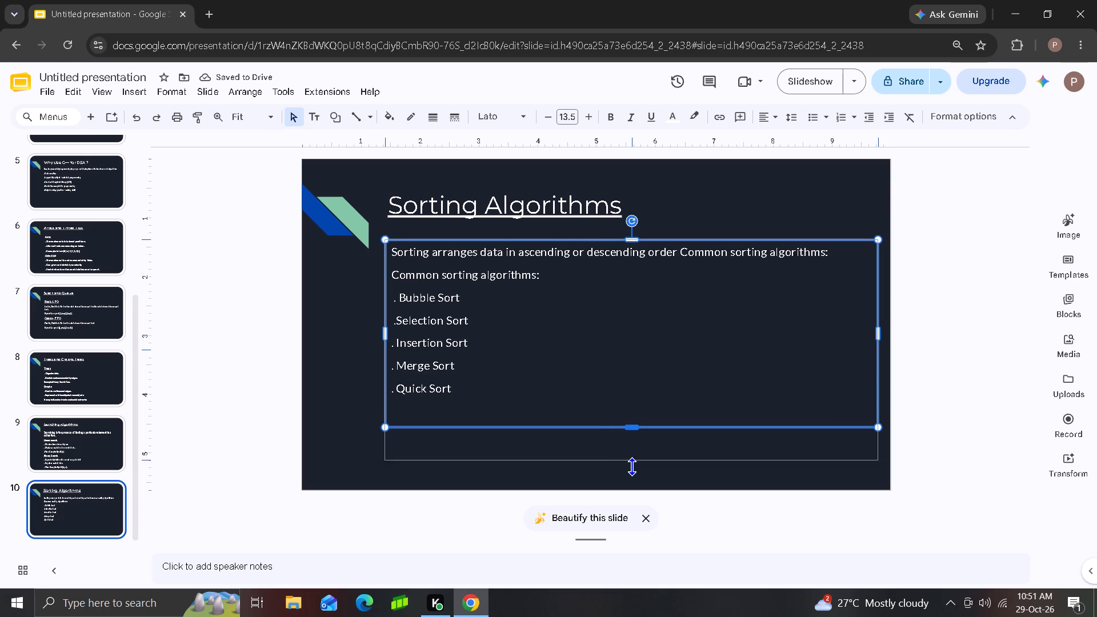
pyautogui.moveTo(632, 466); pyautogui.dragTo(634, 469)
# Add the label "Example:" on the line below Quick Sort.
pyautogui.doubleClick(473, 409)
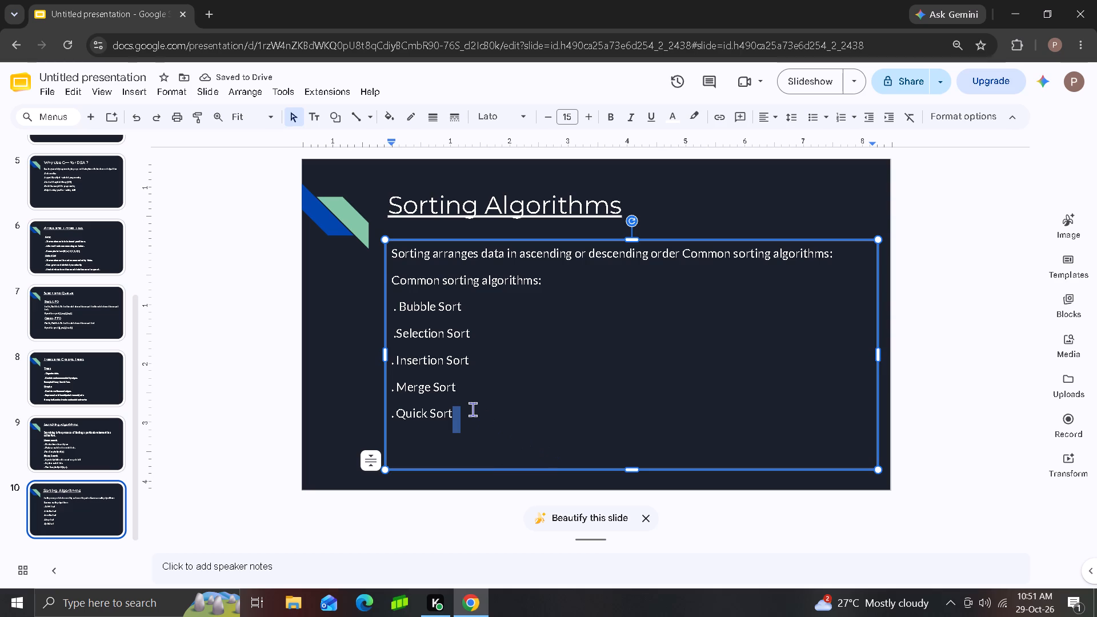
pyautogui.click(473, 409)
pyautogui.press('Return')
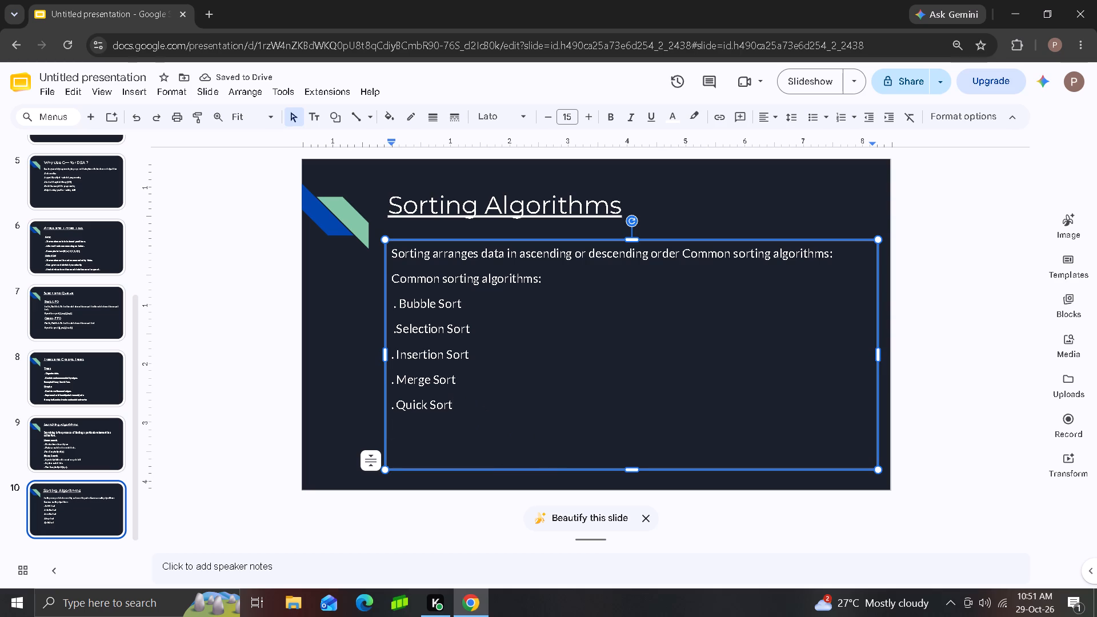
pyautogui.write('Examle')
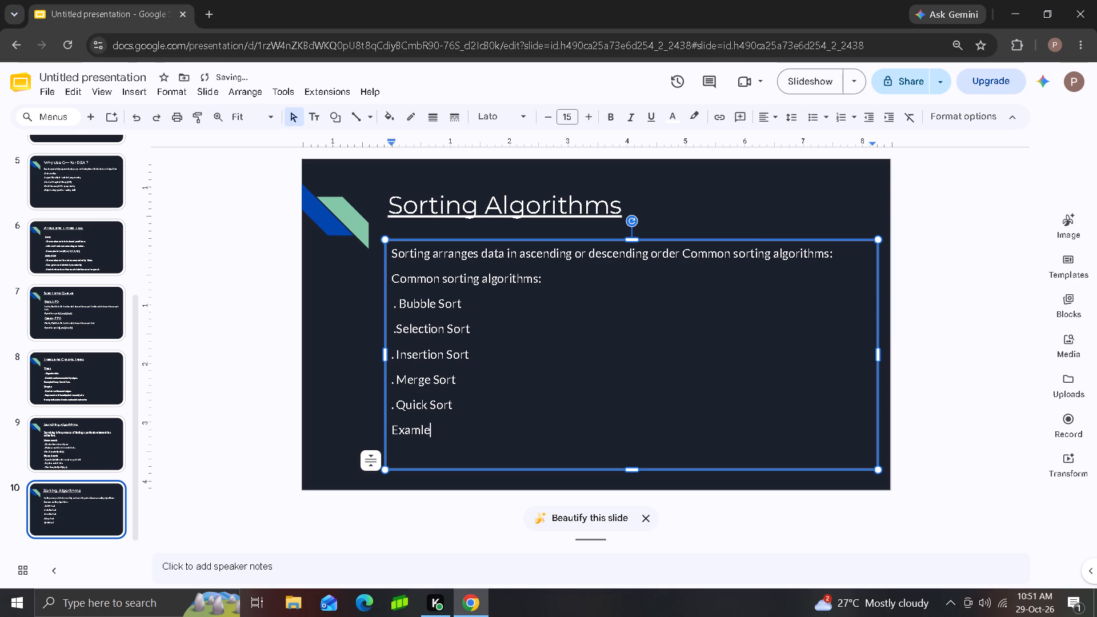
pyautogui.press('BackSpace')
pyautogui.press('BackSpace')
pyautogui.write('ole')
pyautogui.press('BackSpace')
pyautogui.press('BackSpace')
pyautogui.press('BackSpace')
pyautogui.write('ple')
pyautogui.press('space')
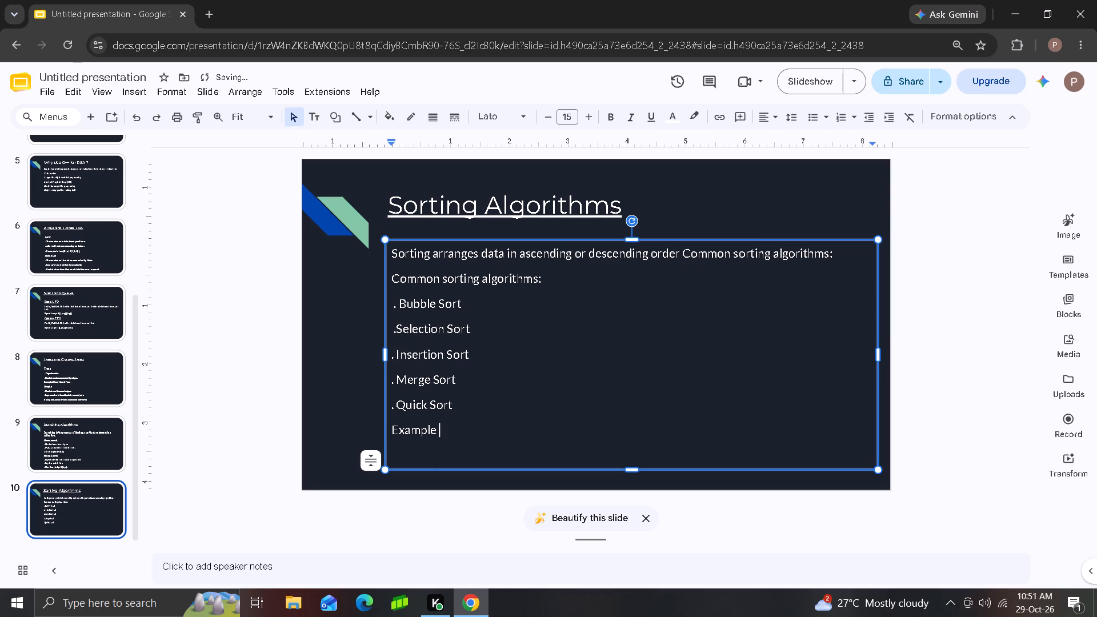
pyautogui.press('BackSpace')
pyautogui.write(':')
pyautogui.press('space')
# Enter the unsorted number list "5,2,4,1" after the "Example:" label.
pyautogui.press('5')
pyautogui.write(',2')
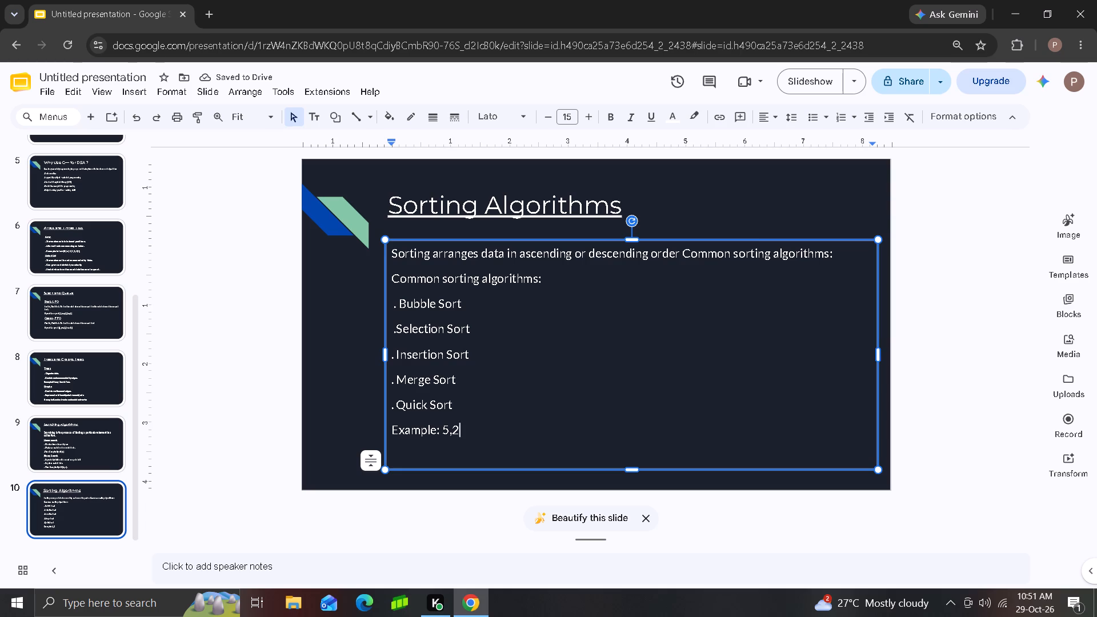
pyautogui.write('4,')
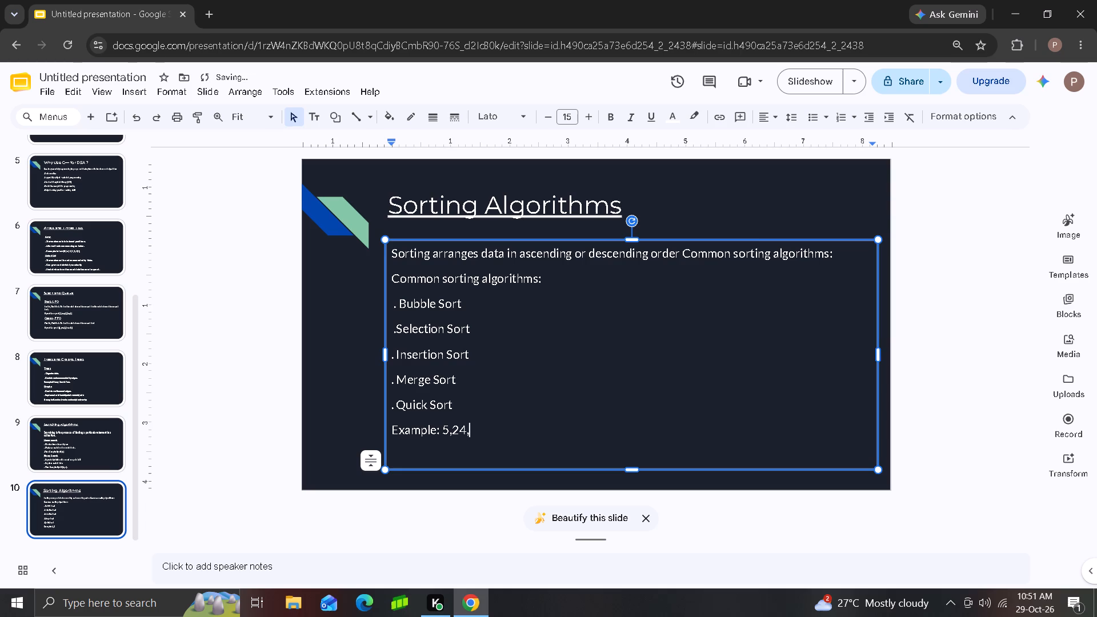
pyautogui.press('1')
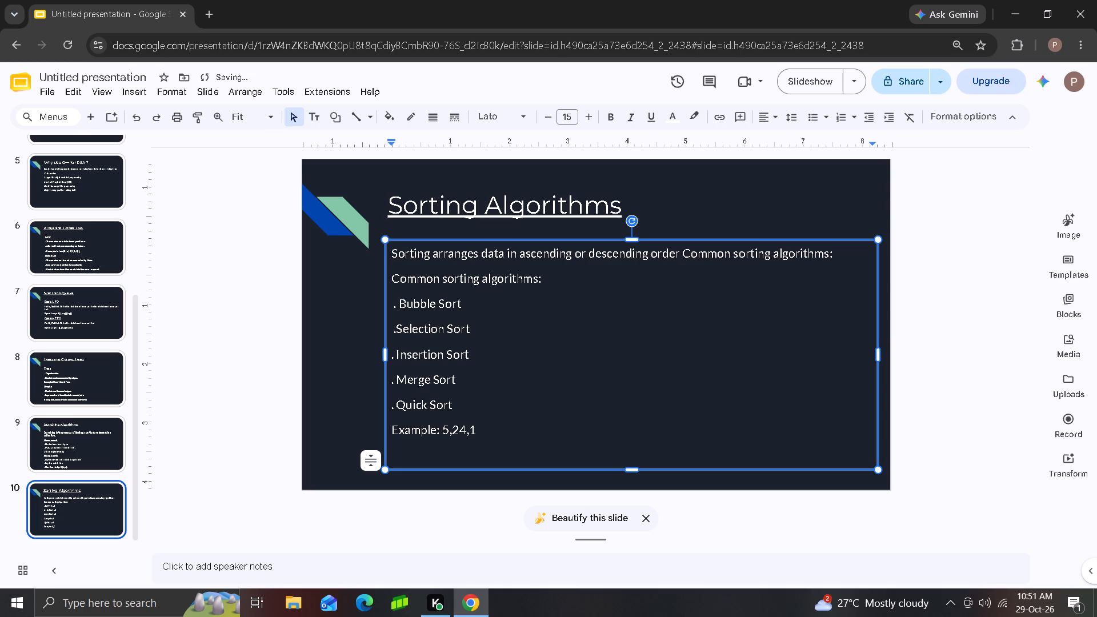
pyautogui.press('Left')
pyautogui.press('Left')
pyautogui.press('Left')
pyautogui.press(',')
pyautogui.press('Right')
pyautogui.press('Right')
pyautogui.press('Right')
# Complete the example line with "becomes 1,2,3,4,5." after the unsorted numbers and leave the text box.
pyautogui.press('space')
pyautogui.write('bec')
pyautogui.write('omes')
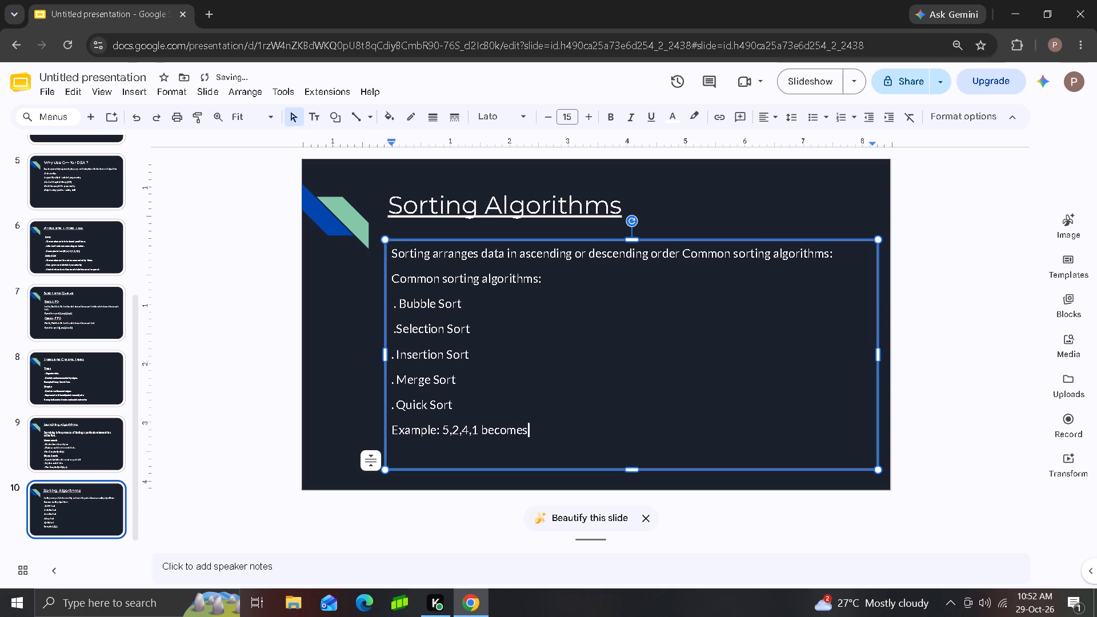
pyautogui.press('space')
pyautogui.write('1,2,3,4,5')
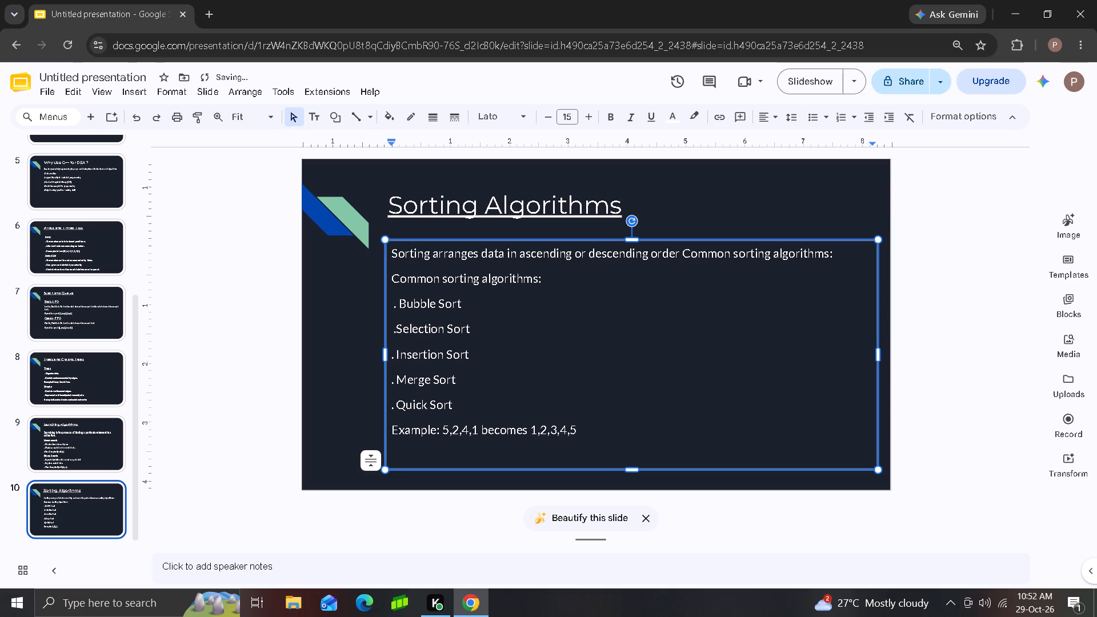
pyautogui.press('.')
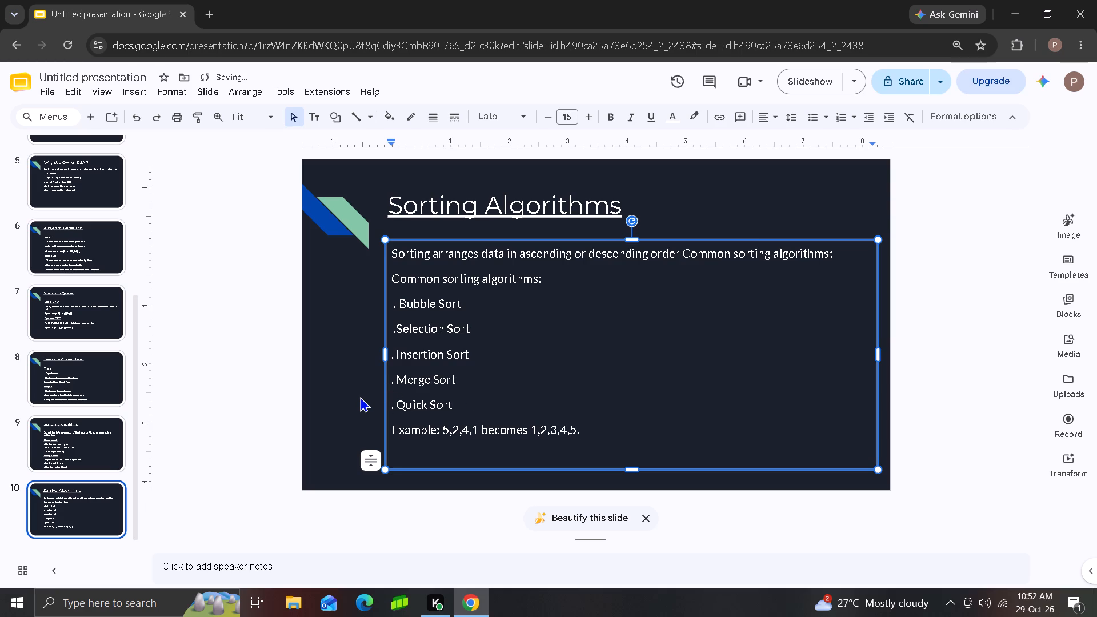
pyautogui.click(360, 396)
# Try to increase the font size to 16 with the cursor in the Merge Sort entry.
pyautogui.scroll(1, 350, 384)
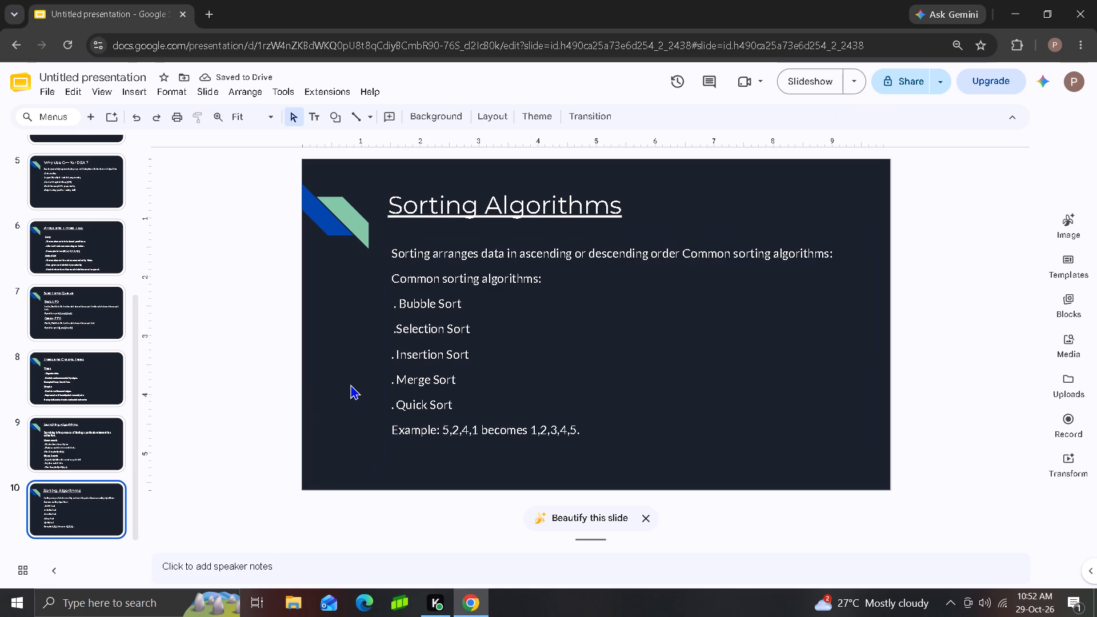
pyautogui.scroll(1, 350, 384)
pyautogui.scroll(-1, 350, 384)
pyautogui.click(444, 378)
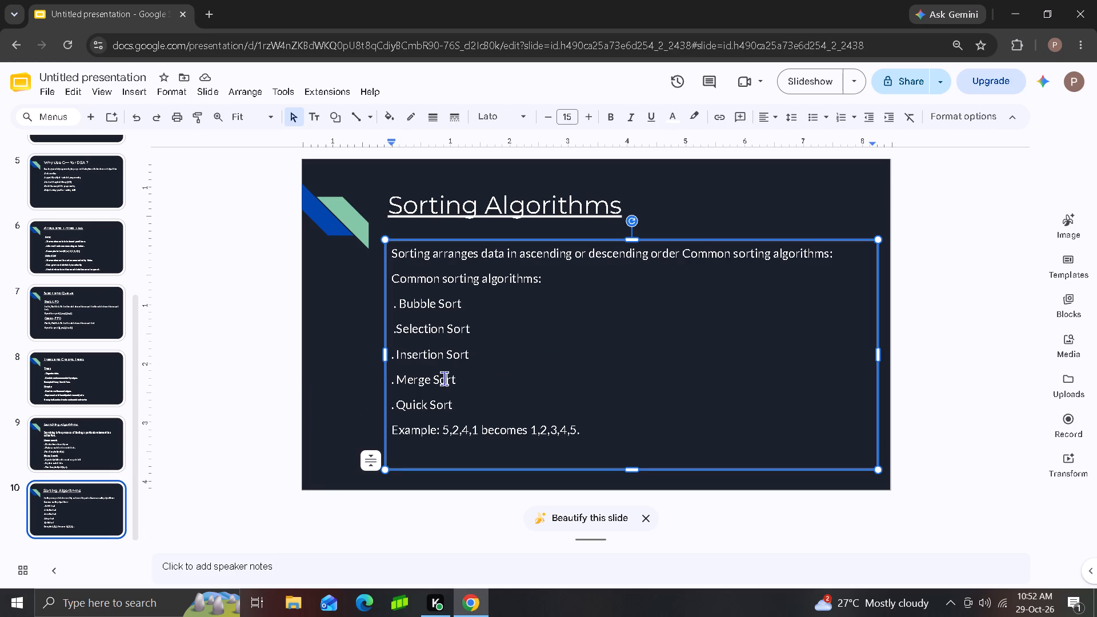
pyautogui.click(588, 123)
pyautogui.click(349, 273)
# Add a new slide with title and body placeholders after slide 10, Sorting Algorithms.
pyautogui.scroll(2, 349, 273)
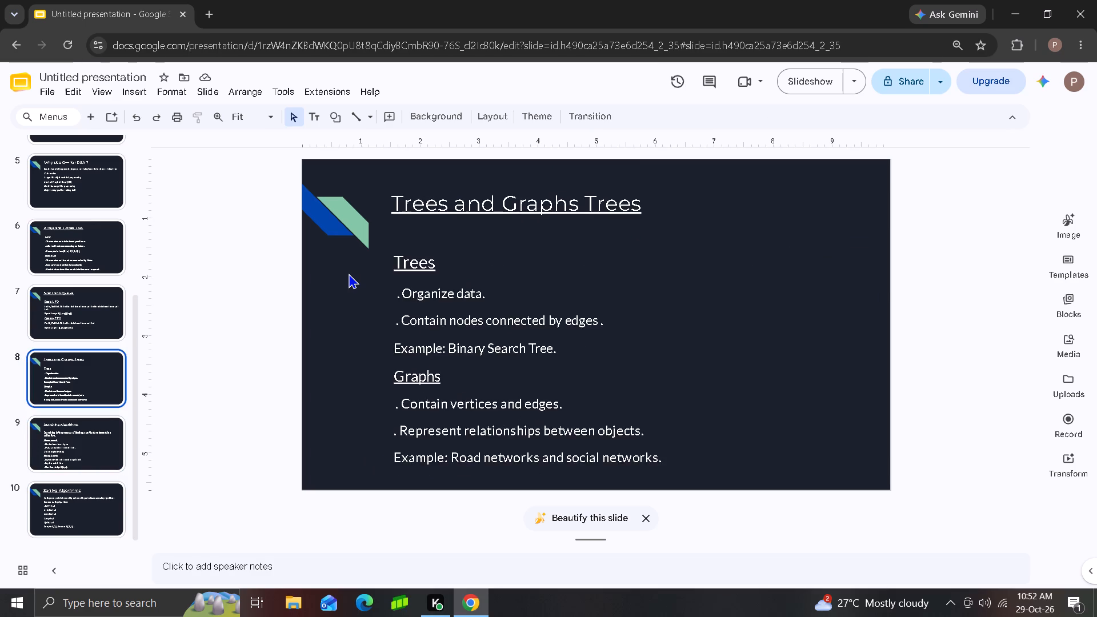
pyautogui.scroll(3, 349, 273)
pyautogui.scroll(-4, 349, 273)
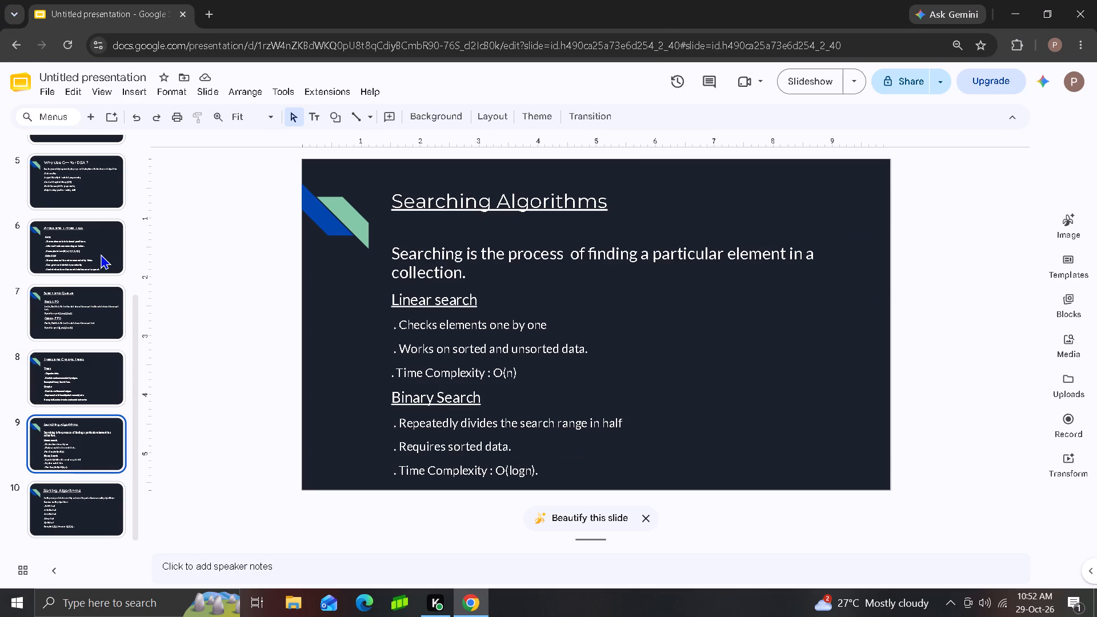
pyautogui.scroll(-3, 113, 300)
pyautogui.click(87, 501)
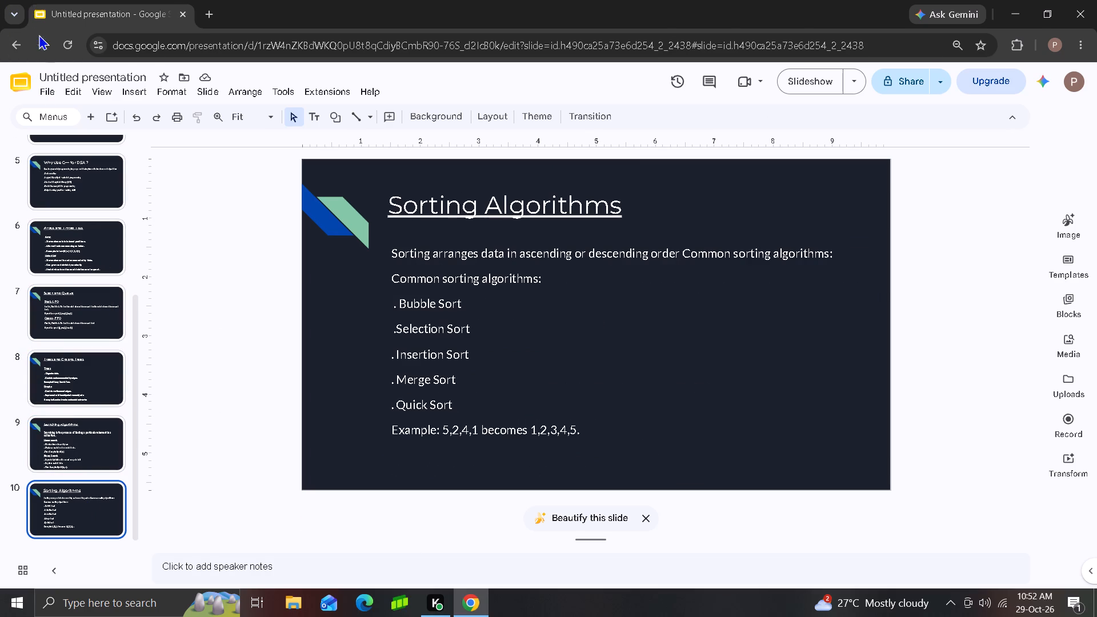
pyautogui.click(90, 112)
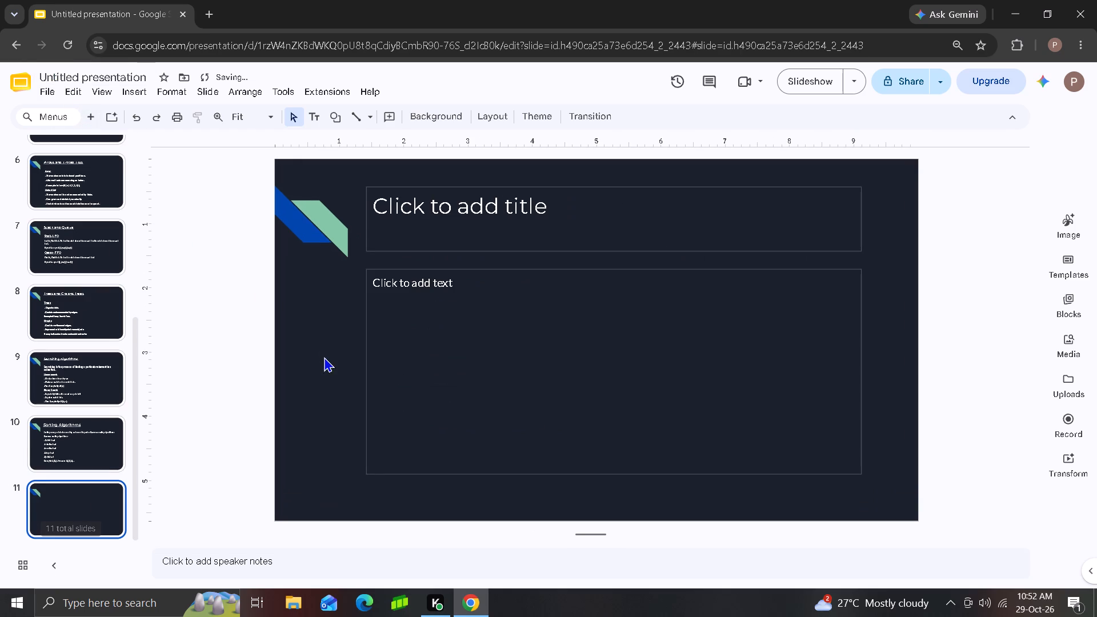
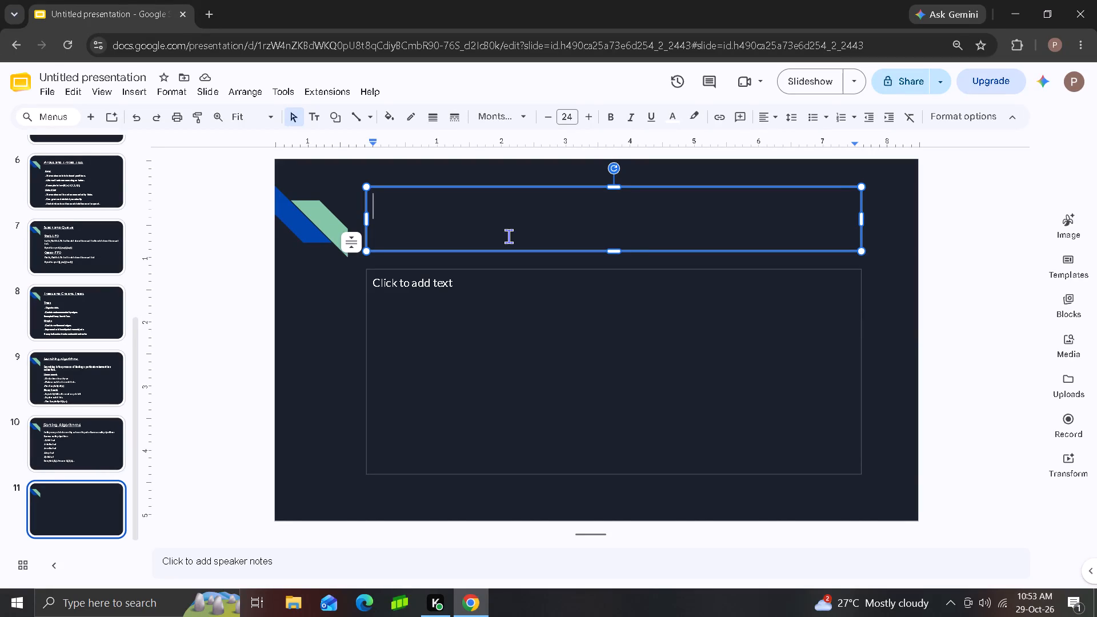
# Enter "Time and Space Complexity" as the title of slide 11.
pyautogui.click(509, 236)
pyautogui.write('Tim')
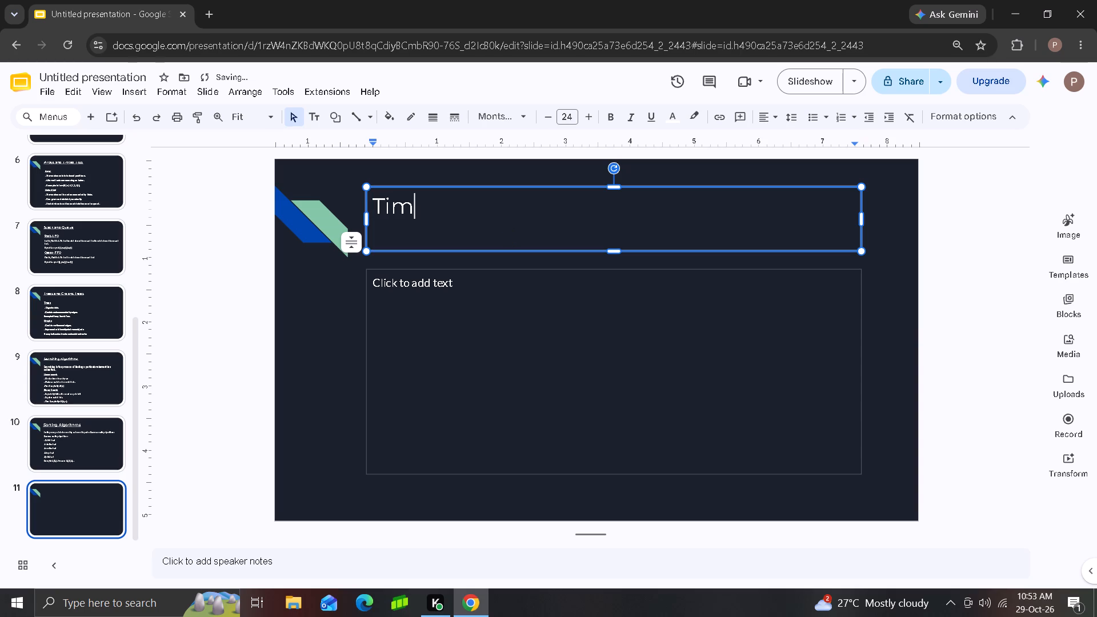
pyautogui.write('e')
pyautogui.press('space')
pyautogui.write('and')
pyautogui.press('space')
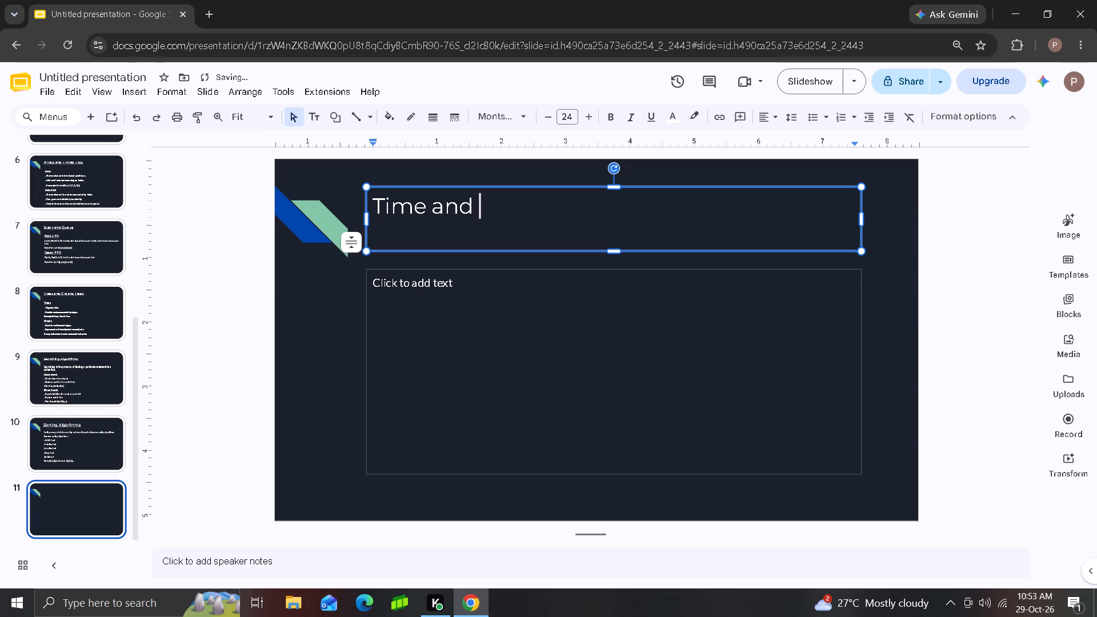
pyautogui.write('Space')
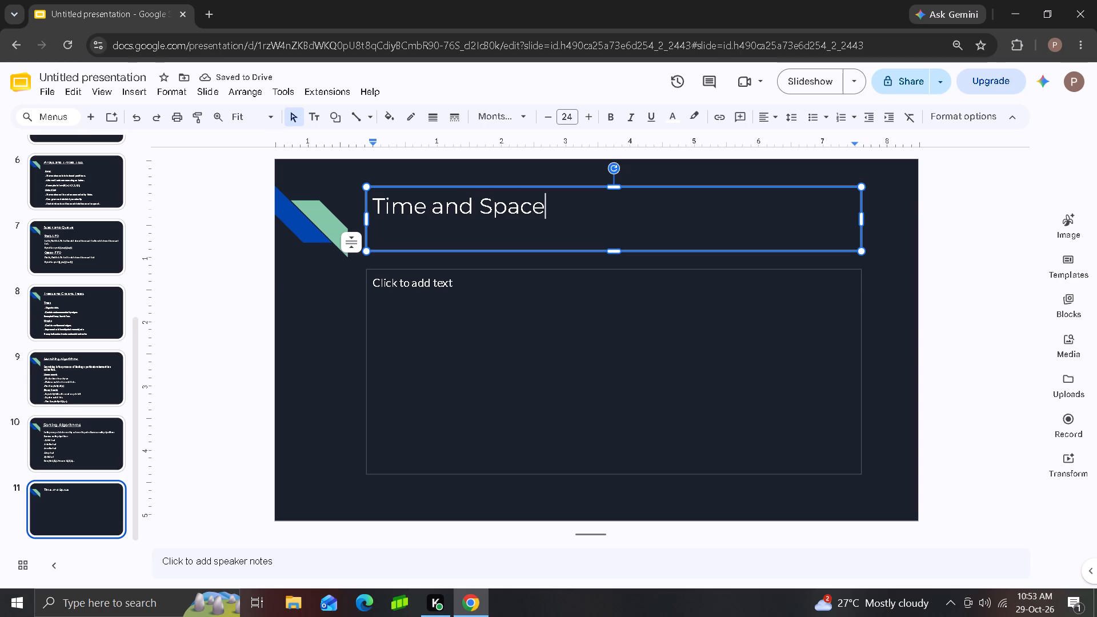
pyautogui.press('space')
pyautogui.write('Com')
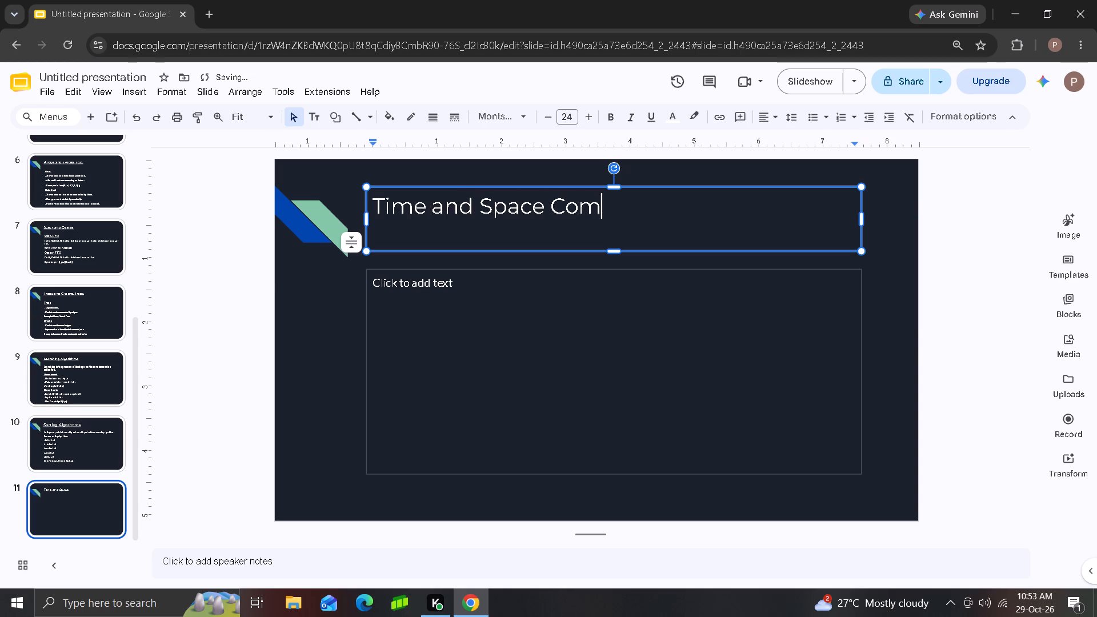
pyautogui.write('plexity')
pyautogui.press('space')
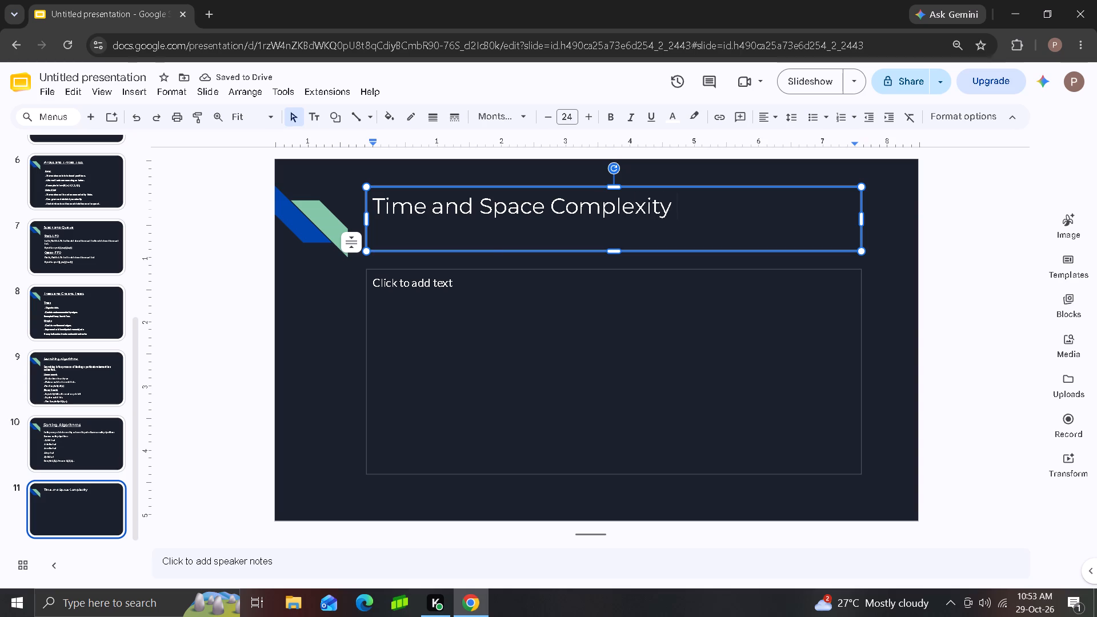
# Underline the slide 11 title and set its font size to 30, checking it against the Sorting Algorithms title on slide 10.
pyautogui.click(429, 296)
pyautogui.click(509, 211)
pyautogui.scroll(1, 637, 201)
pyautogui.scroll(-1, 637, 201)
pyautogui.click(684, 202)
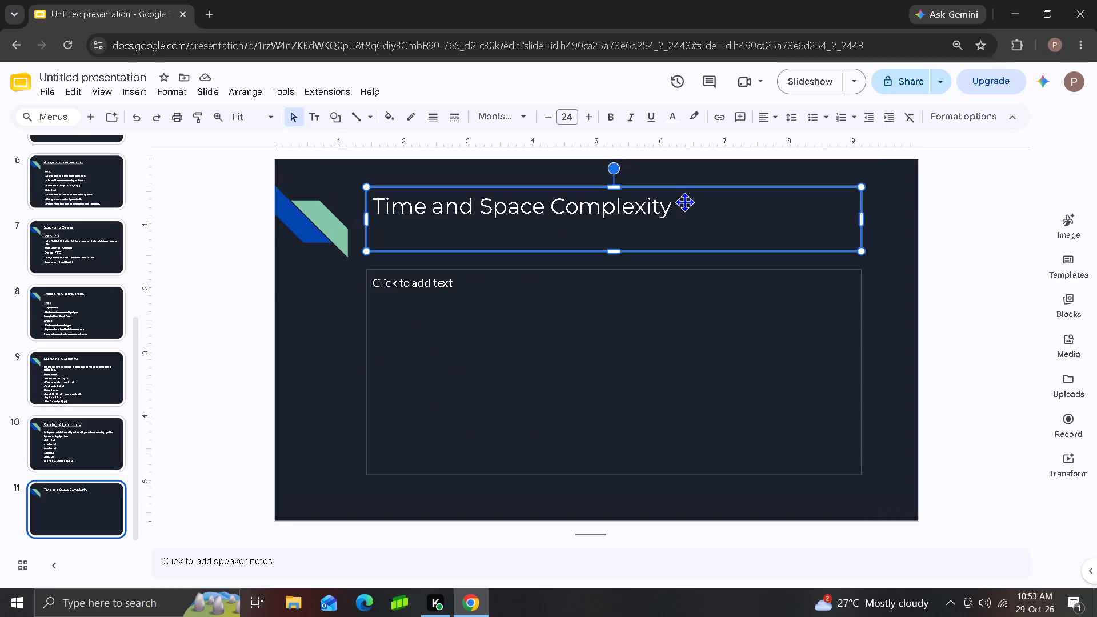
pyautogui.click(670, 207)
pyautogui.moveTo(670, 207); pyautogui.dragTo(350, 209)
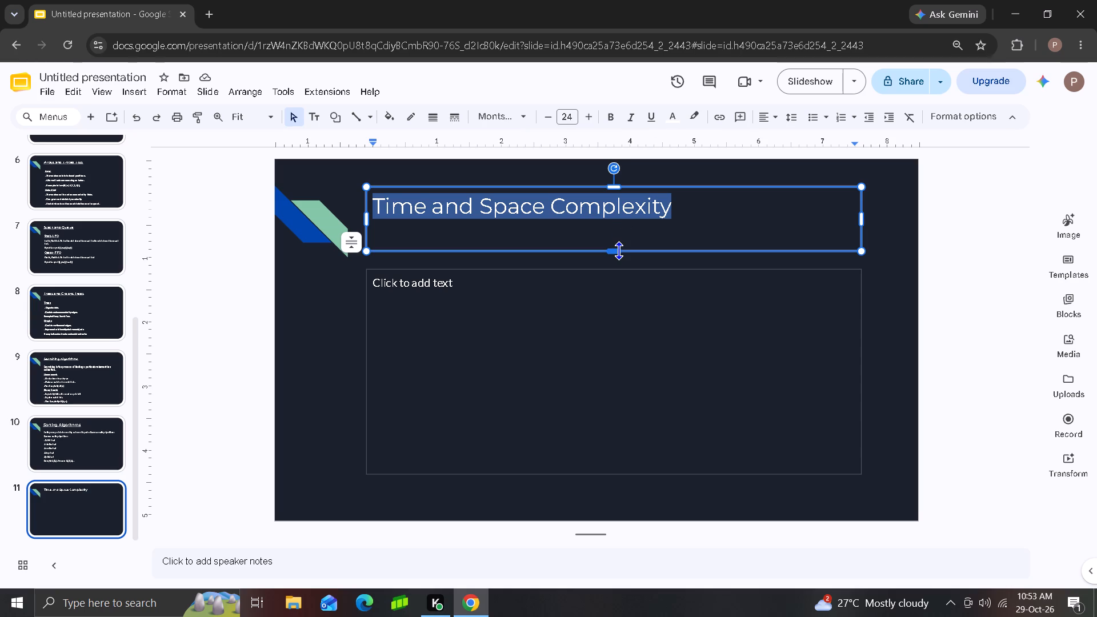
pyautogui.hotkey('ctrl', 'u')
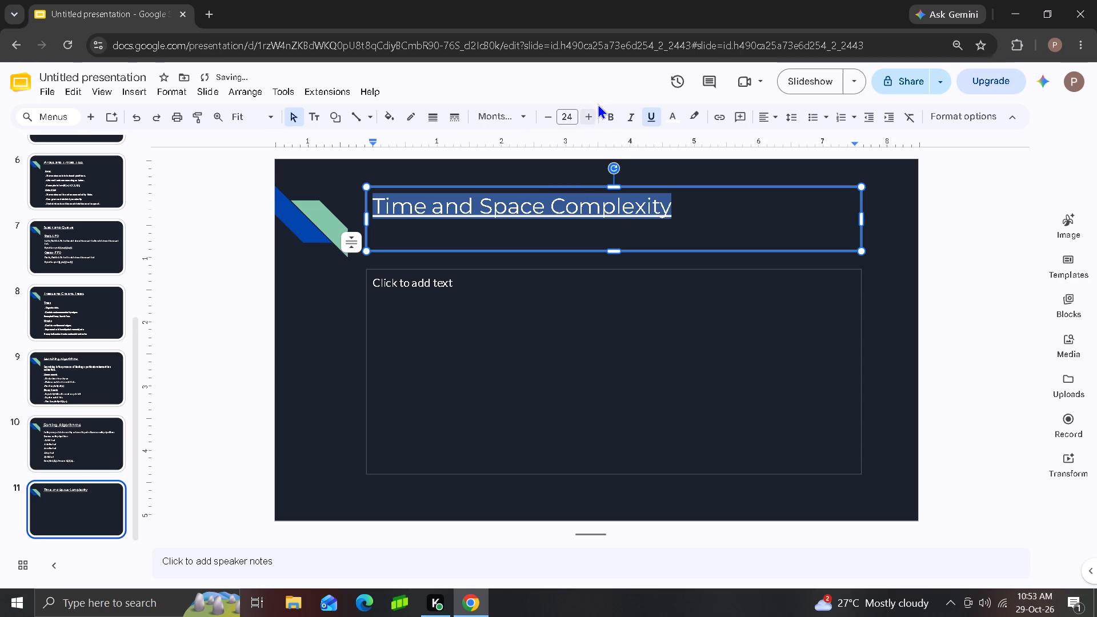
pyautogui.tripleClick(588, 113)
pyautogui.doubleClick(588, 113)
pyautogui.click(588, 113)
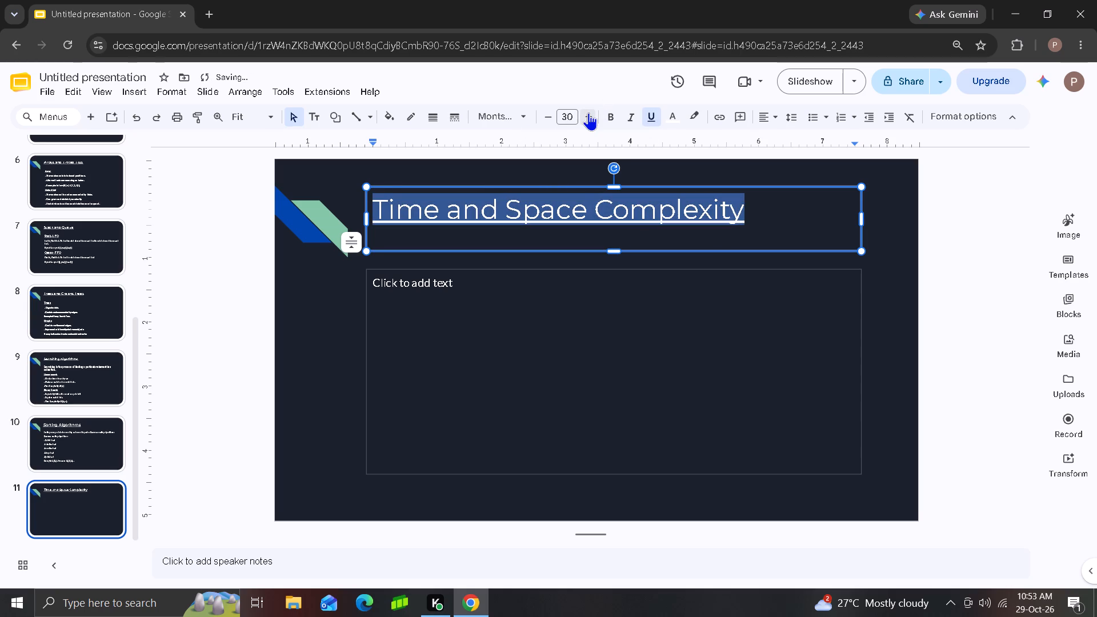
pyautogui.scroll(1, 634, 467)
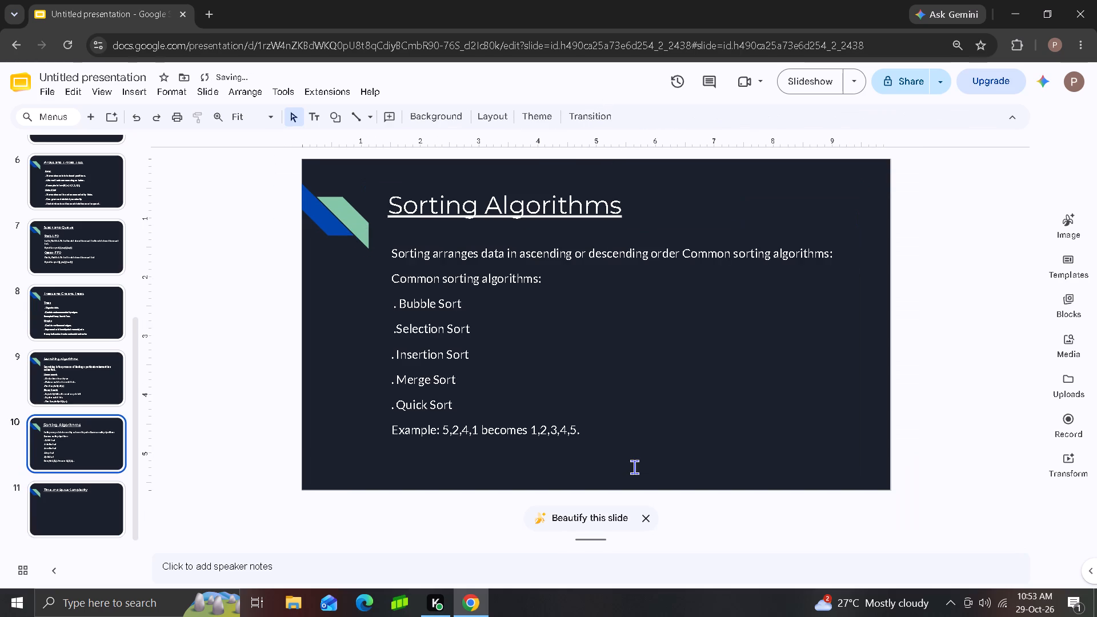
pyautogui.click(633, 206)
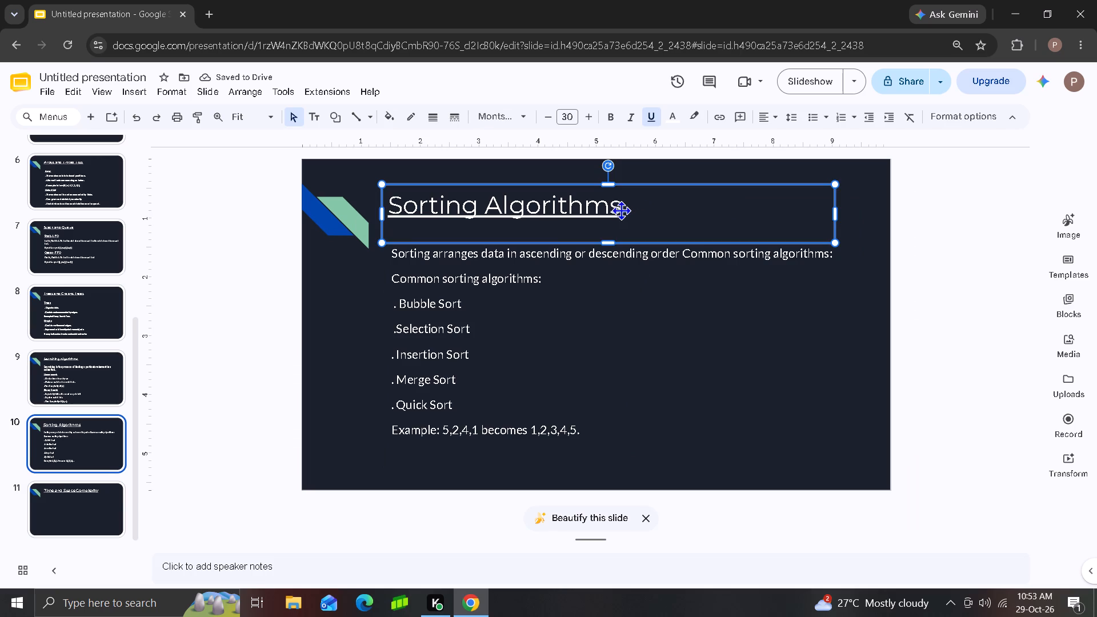
pyautogui.click(598, 209)
pyautogui.scroll(-2, 602, 325)
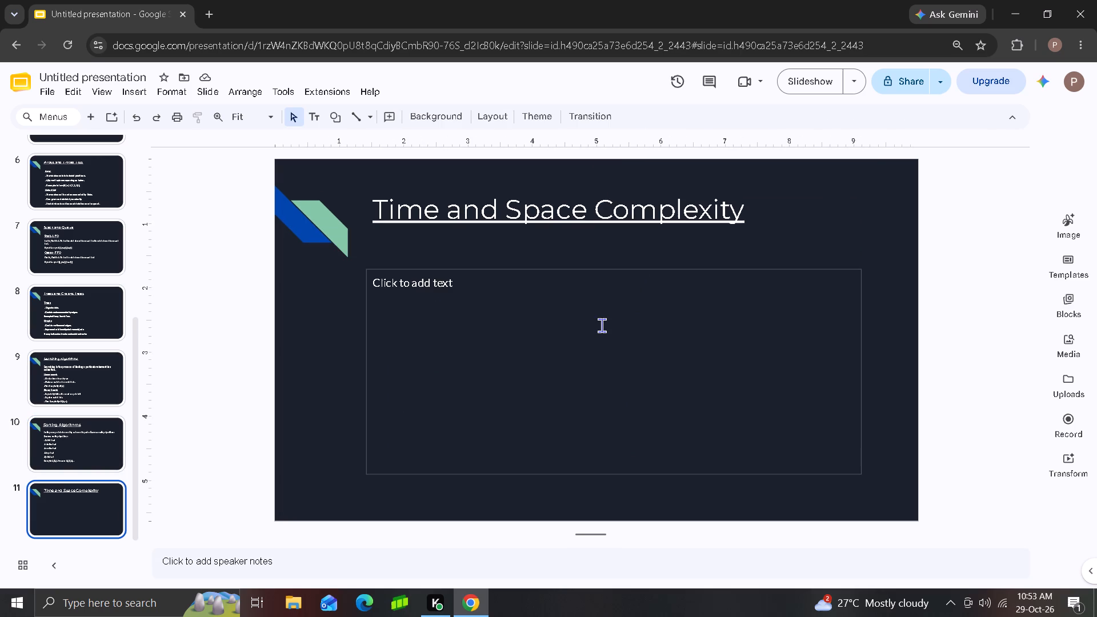
# Set the font size of slide 11's empty body placeholder to 15.
pyautogui.click(534, 312)
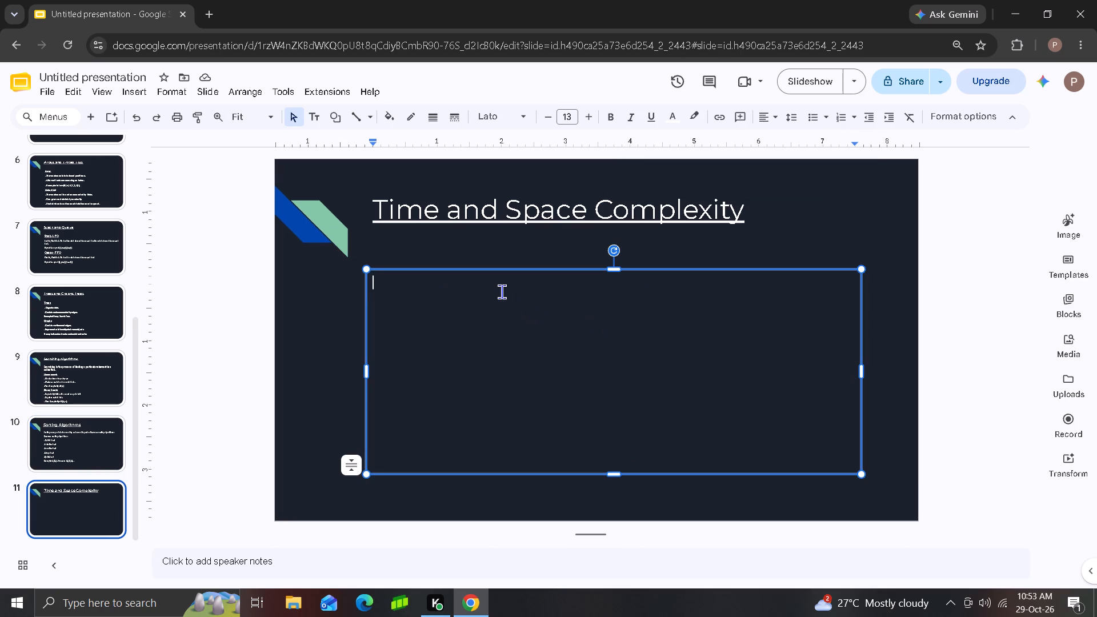
pyautogui.doubleClick(585, 116)
# Move the body placeholder up closer to the title and slightly to the right of its original position.
pyautogui.moveTo(444, 267); pyautogui.dragTo(440, 252)
pyautogui.click(397, 279)
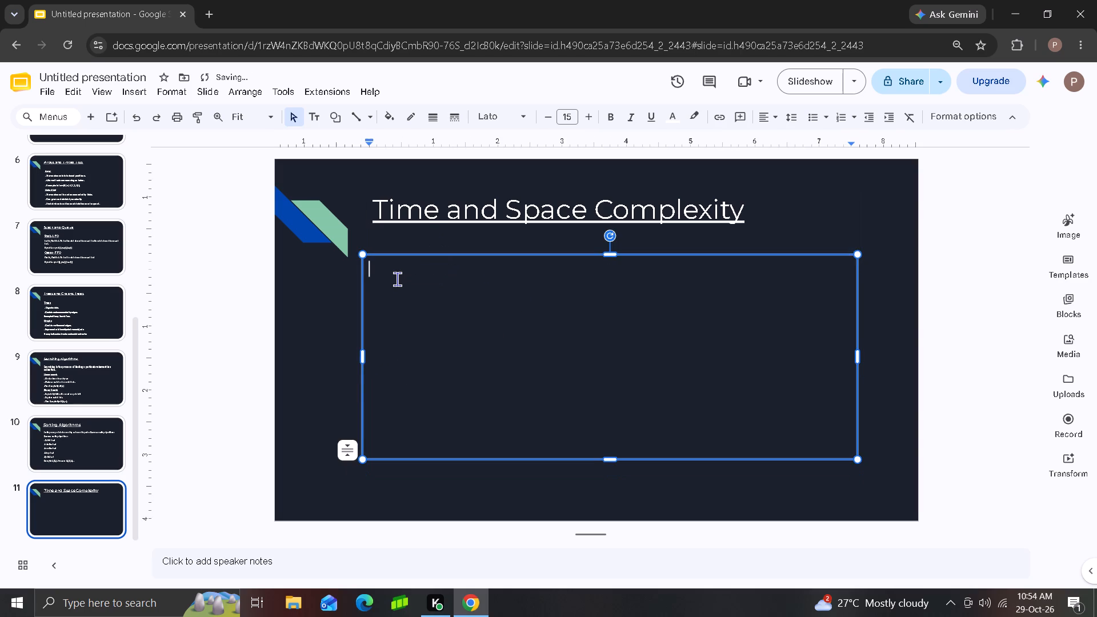
pyautogui.moveTo(377, 253); pyautogui.dragTo(387, 252)
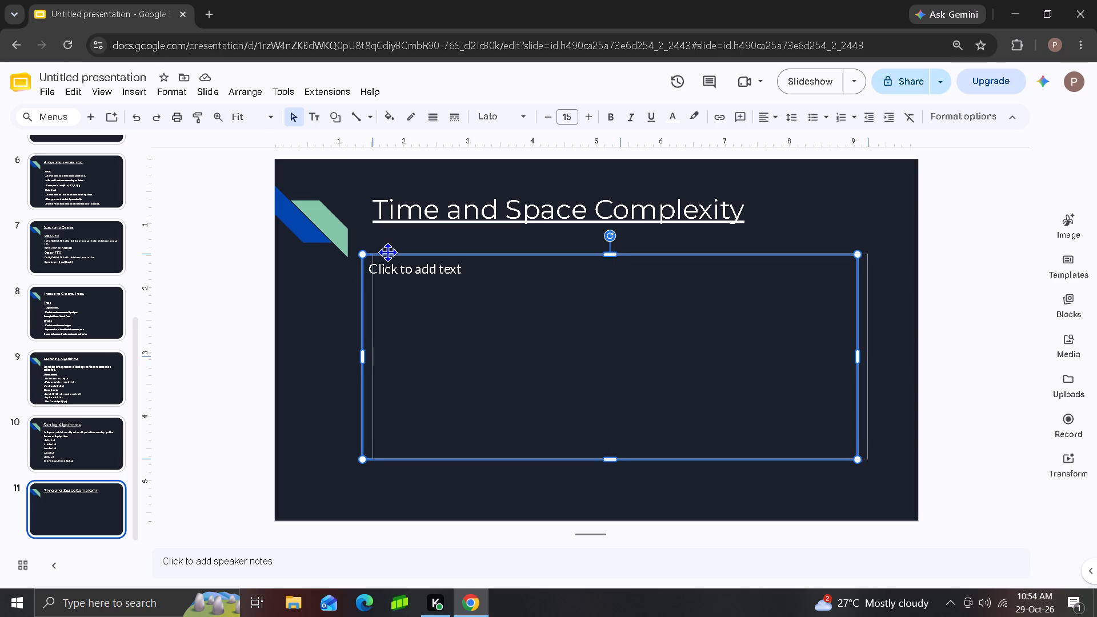
pyautogui.moveTo(387, 252); pyautogui.dragTo(389, 252)
# Begin the body text of slide 11 with "Complexity helps measure".
pyautogui.click(412, 273)
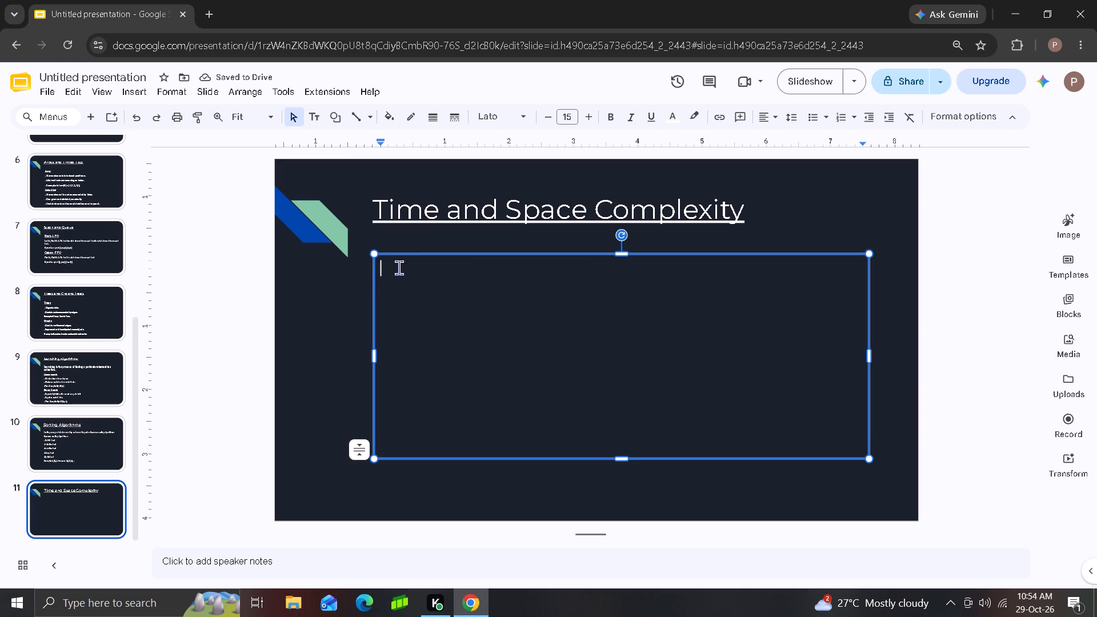
pyautogui.write('Co,')
pyautogui.press('BackSpace')
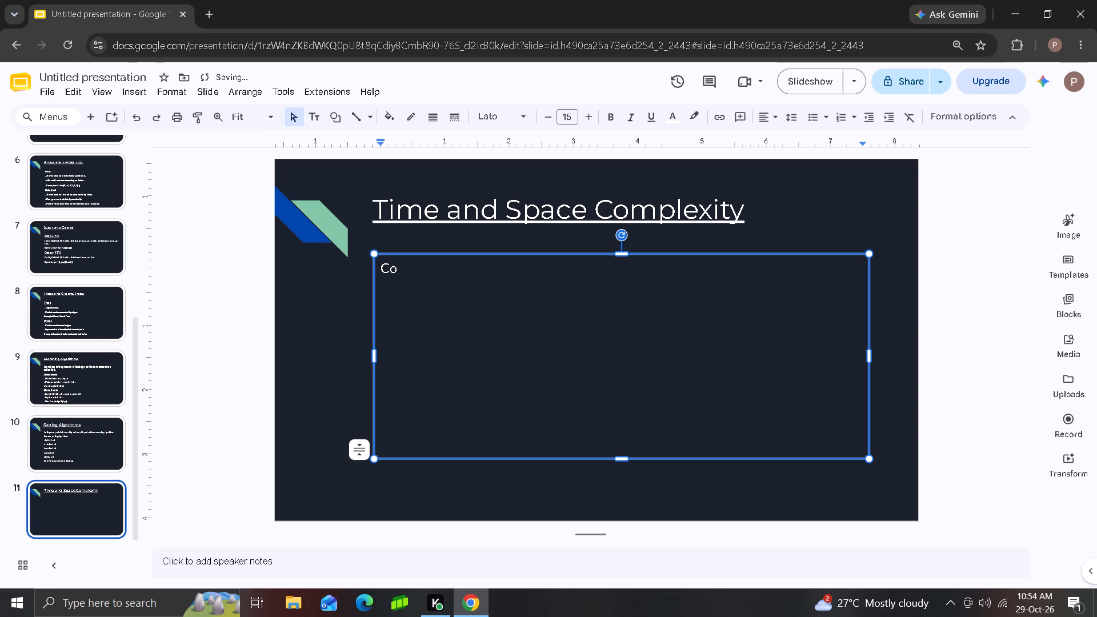
pyautogui.press('m')
pyautogui.write('plexity')
pyautogui.press('space')
pyautogui.write('helps')
pyautogui.press('space')
pyautogui.write('meassure')
pyautogui.press('space')
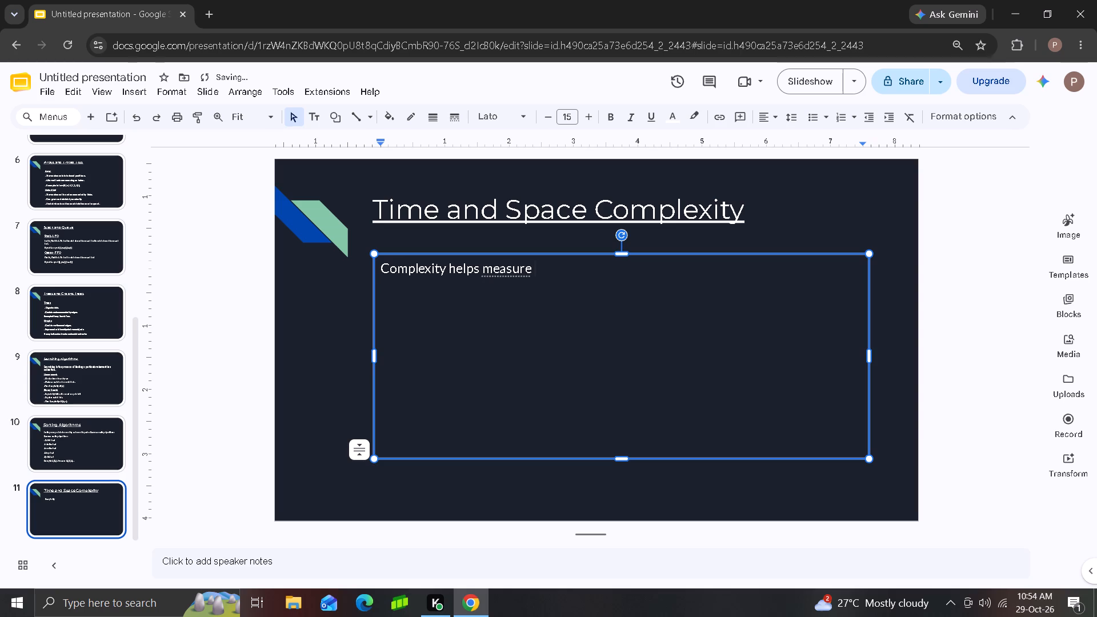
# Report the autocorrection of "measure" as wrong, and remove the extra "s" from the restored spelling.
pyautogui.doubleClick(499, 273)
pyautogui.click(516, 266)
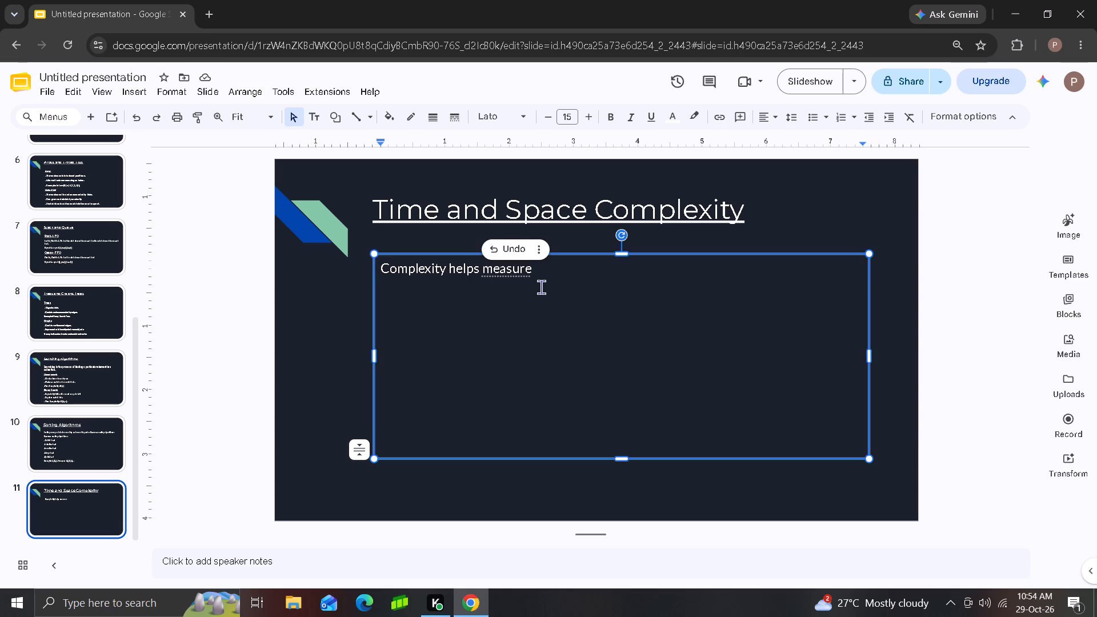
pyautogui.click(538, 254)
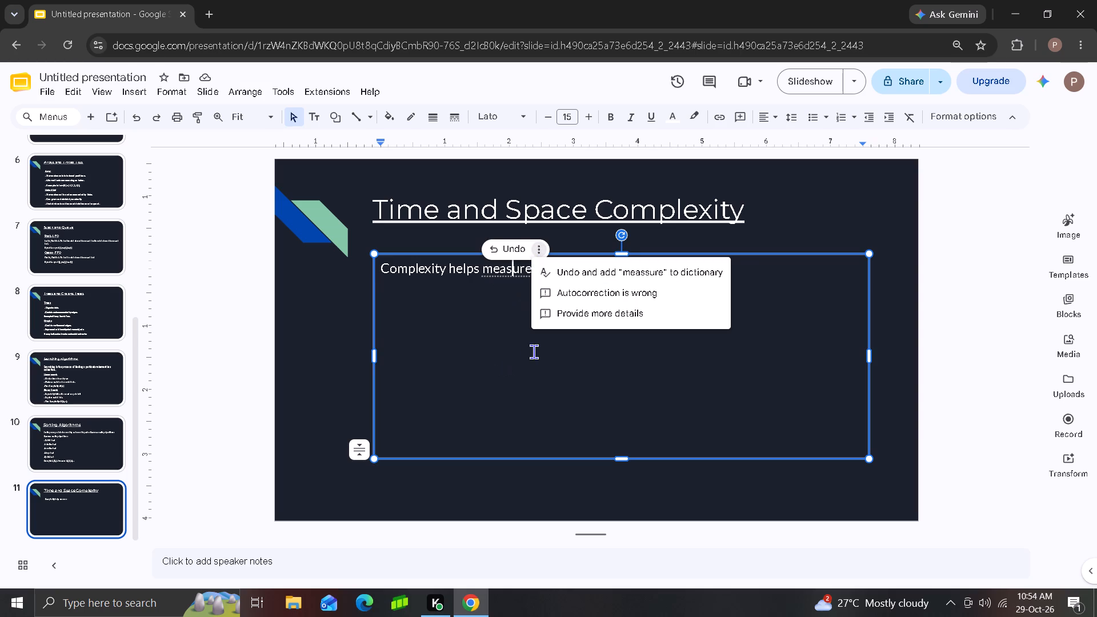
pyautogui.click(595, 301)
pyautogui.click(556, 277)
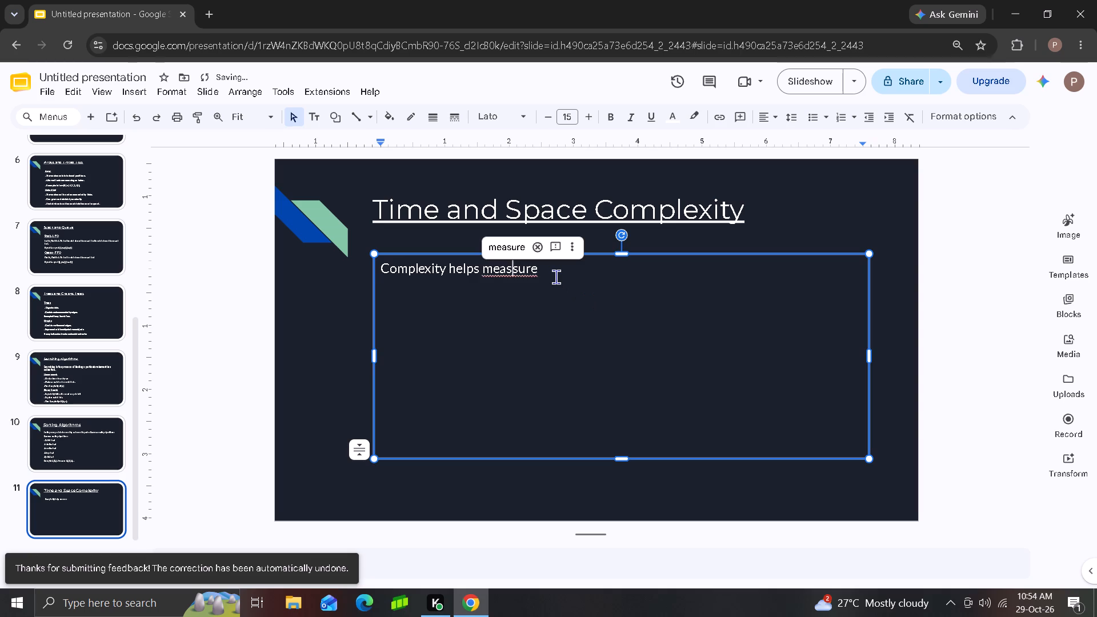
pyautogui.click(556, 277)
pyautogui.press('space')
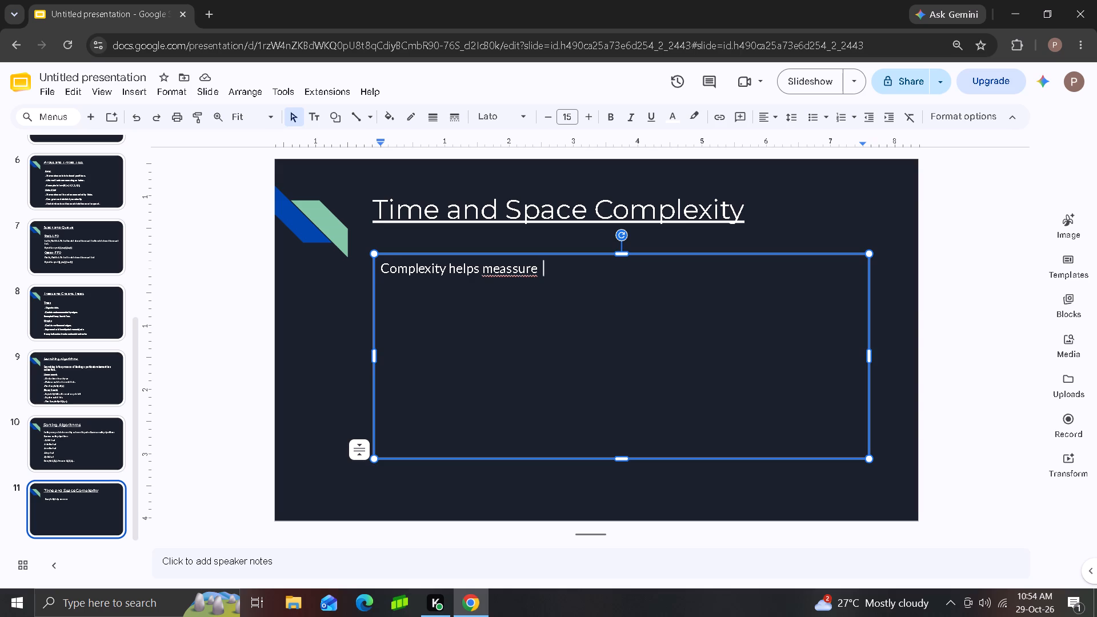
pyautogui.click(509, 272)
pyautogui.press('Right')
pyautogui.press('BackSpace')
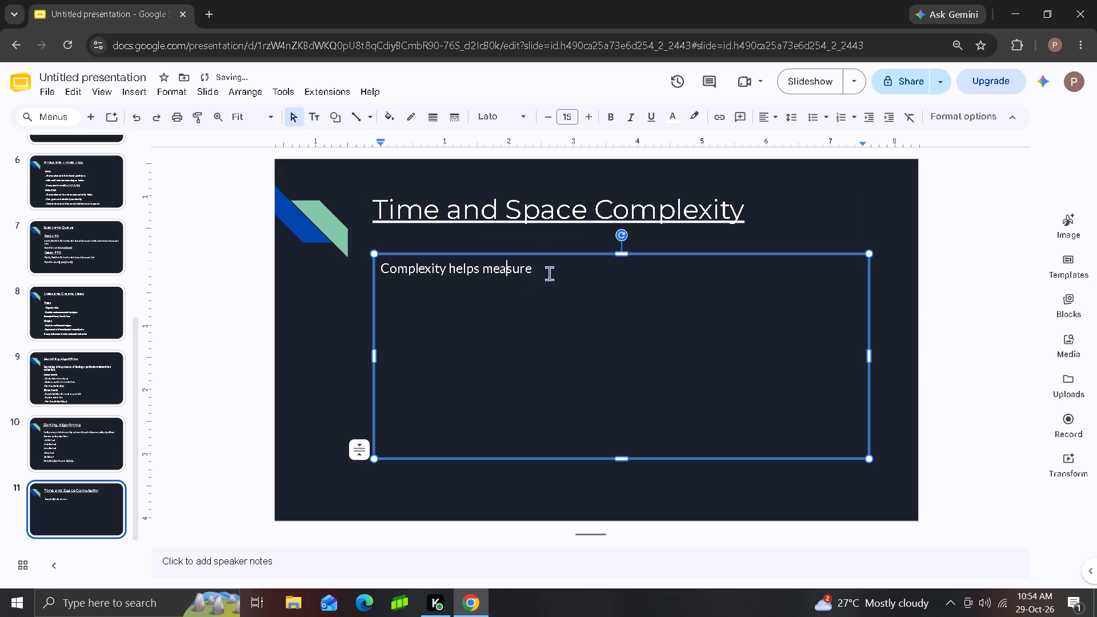
# Continue the first body line after "Complexity helps measure" with the words "an algorithms's".
pyautogui.click(549, 273)
pyautogui.write('an')
pyautogui.press('space')
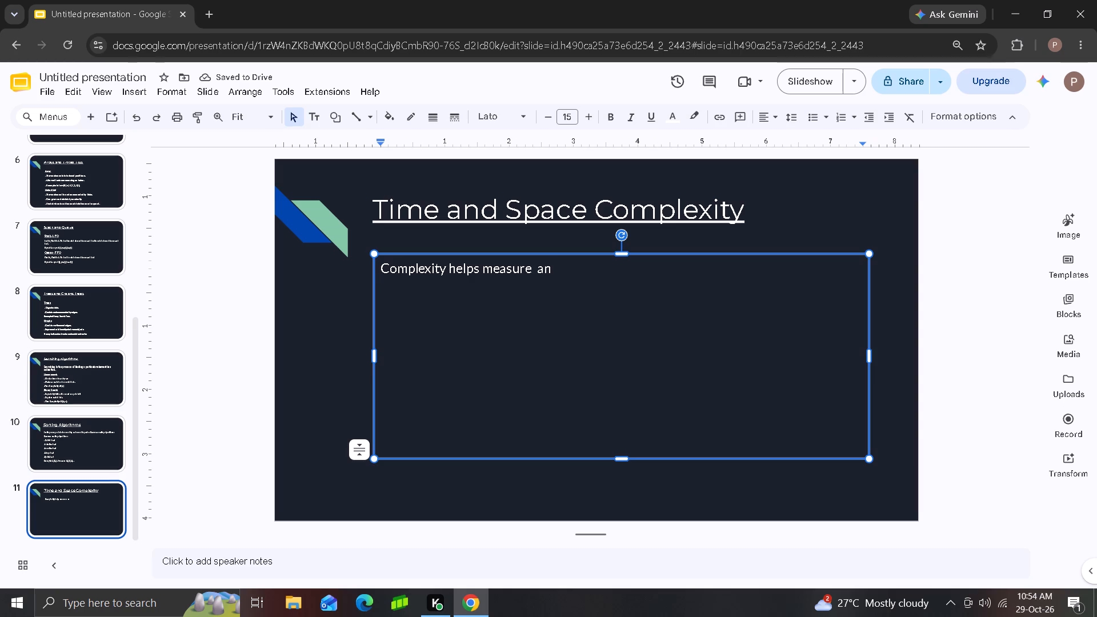
pyautogui.write('algoriy')
pyautogui.press('BackSpace')
pyautogui.write('thms')
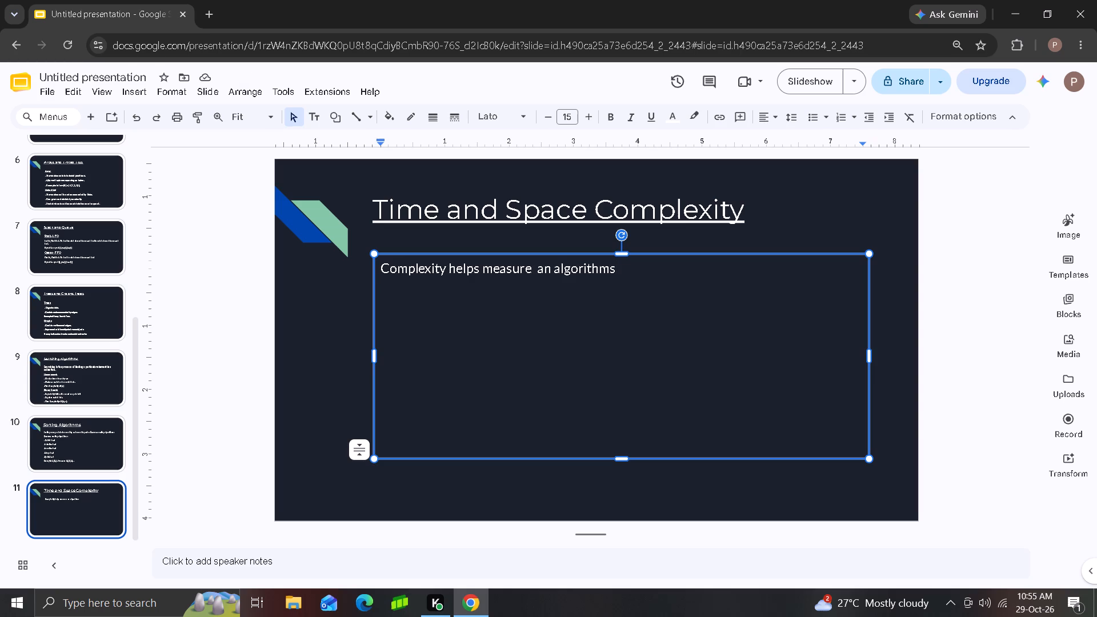
pyautogui.hotkey('shift', '"')
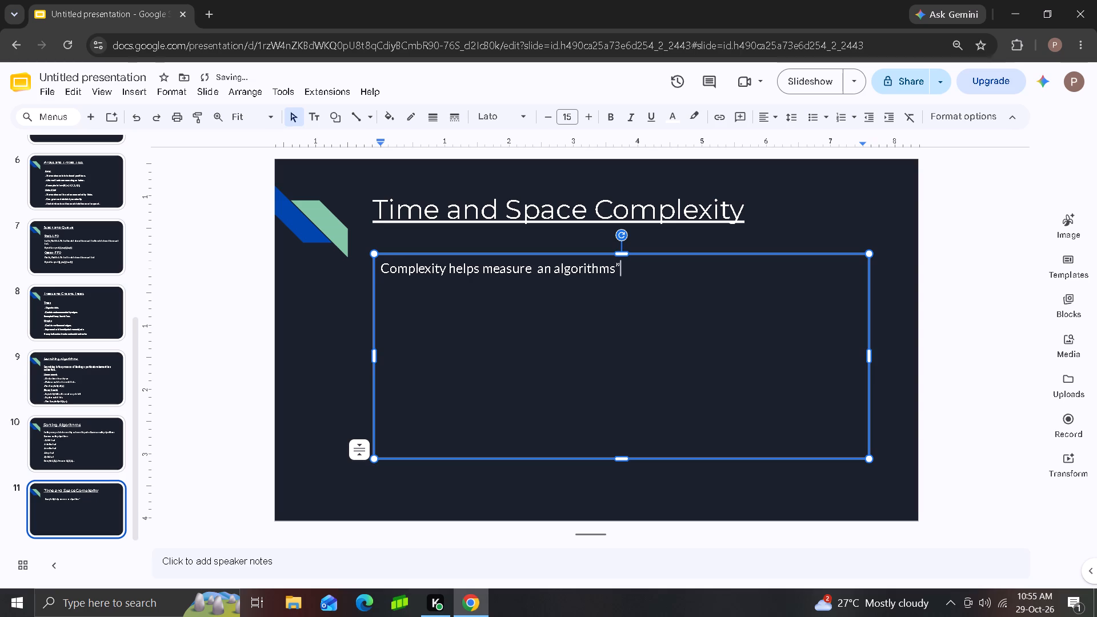
pyautogui.press('BackSpace')
pyautogui.press("'")
pyautogui.write('s')
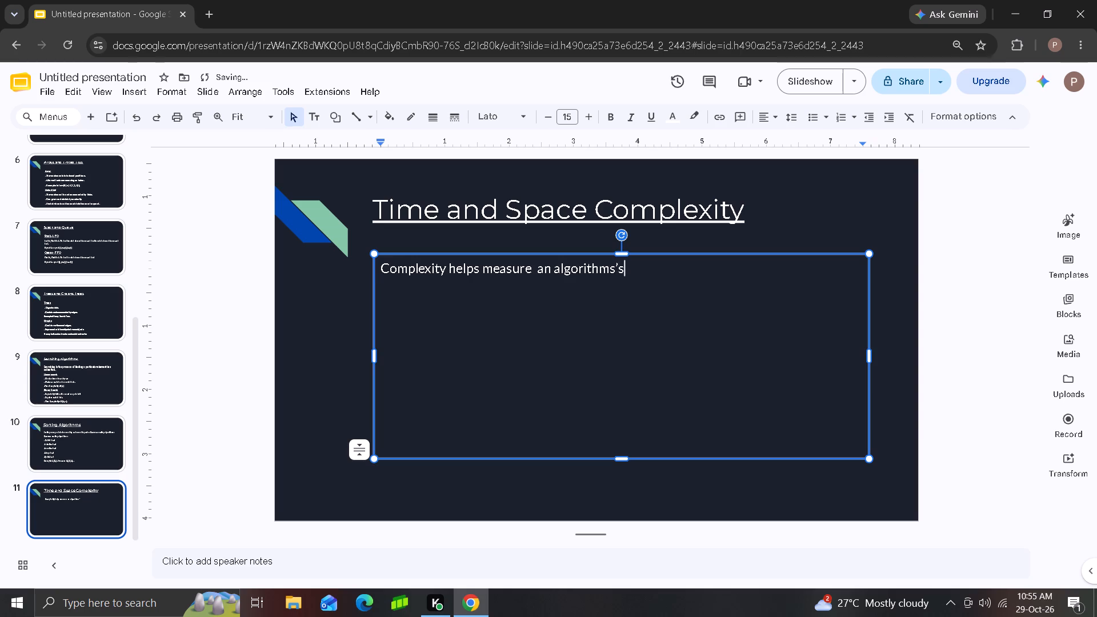
pyautogui.press('space')
# Finish the first body sentence with the lowercase word "efficiency" and a full stop.
pyautogui.write('eFFiciency')
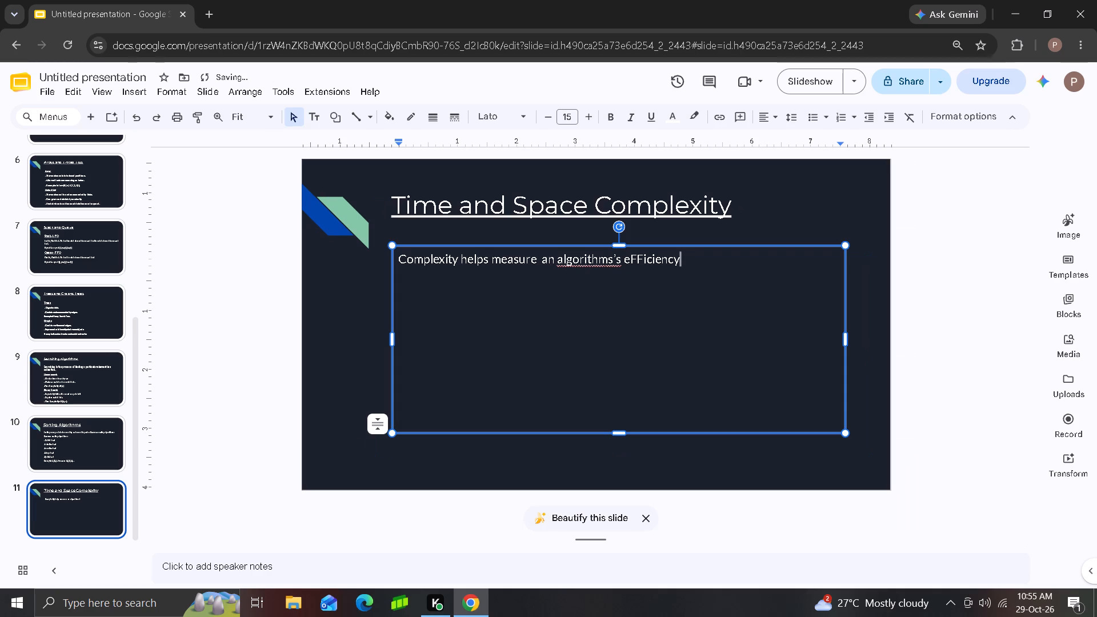
pyautogui.press('BackSpace')
pyautogui.press('BackSpace')
pyautogui.press('BackSpace')
pyautogui.press('BackSpace')
pyautogui.press('BackSpace')
pyautogui.press('BackSpace')
pyautogui.press('BackSpace')
pyautogui.press('BackSpace')
pyautogui.press('BackSpace')
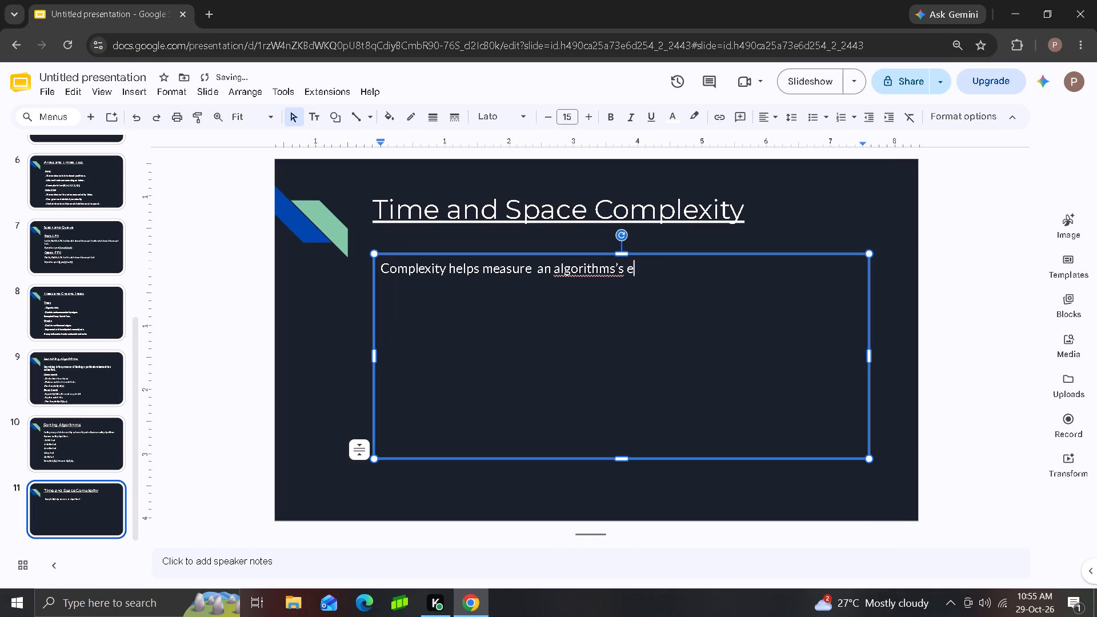
pyautogui.write('ffi')
pyautogui.write('cien')
pyautogui.write('cu')
pyautogui.press('BackSpace')
pyautogui.press('y')
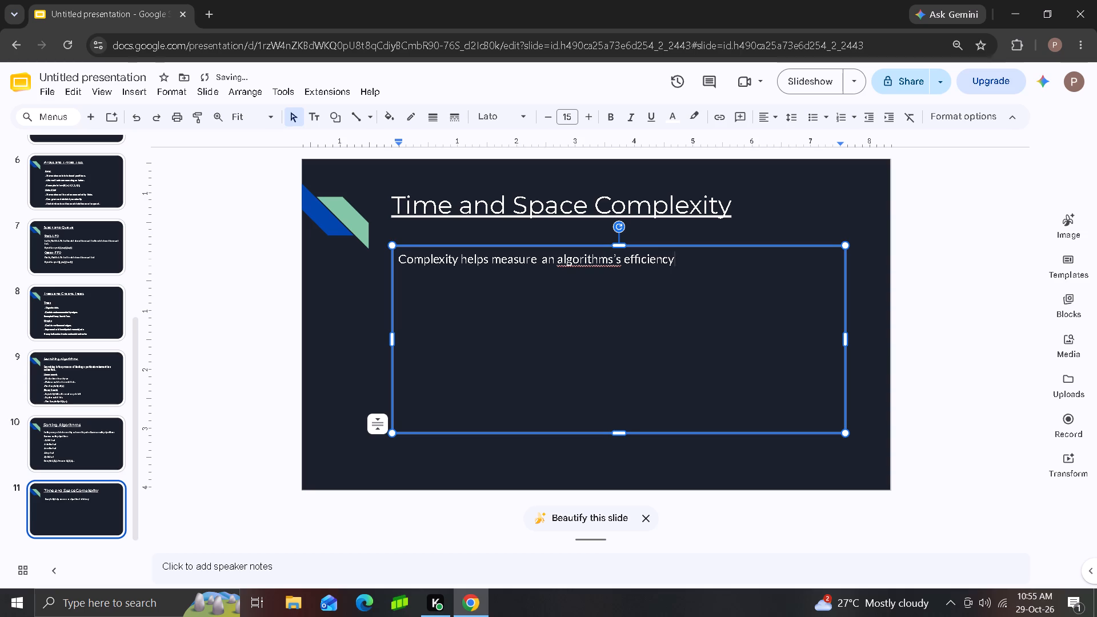
pyautogui.press('.')
# Correct the misspelled "algorithms's" in the first body line to the suggested spelling "algorithm's".
pyautogui.press('Left')
pyautogui.press('Left')
pyautogui.press('Left')
pyautogui.press('Left')
pyautogui.press('Left')
pyautogui.press('Left')
pyautogui.press('Left')
pyautogui.press('Left')
pyautogui.press('Left')
pyautogui.press('Left')
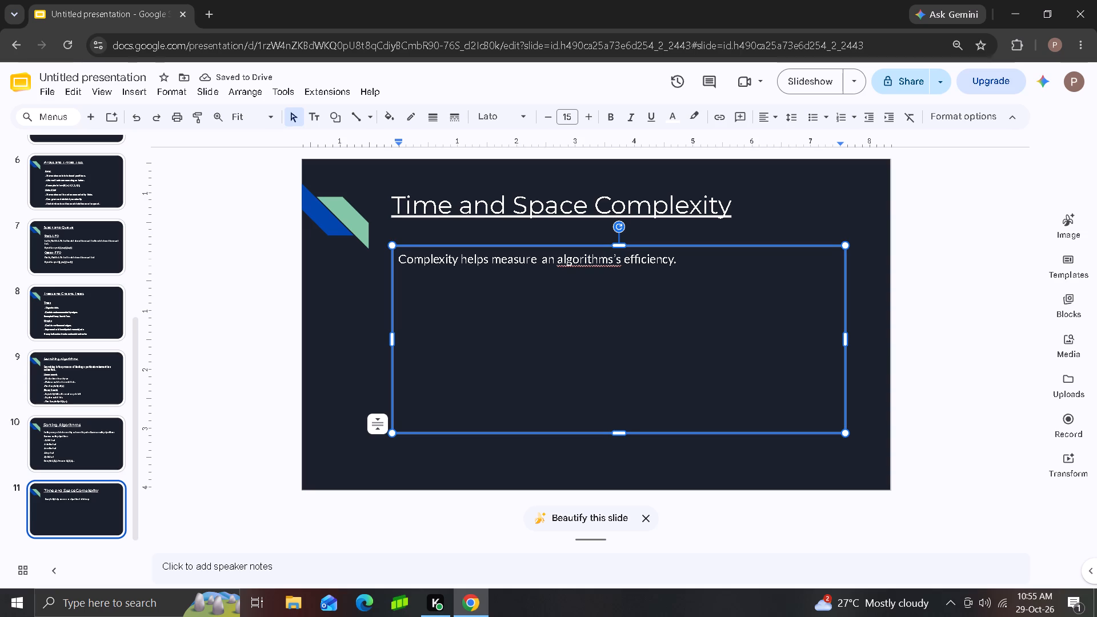
pyautogui.press('Left')
pyautogui.click(600, 265)
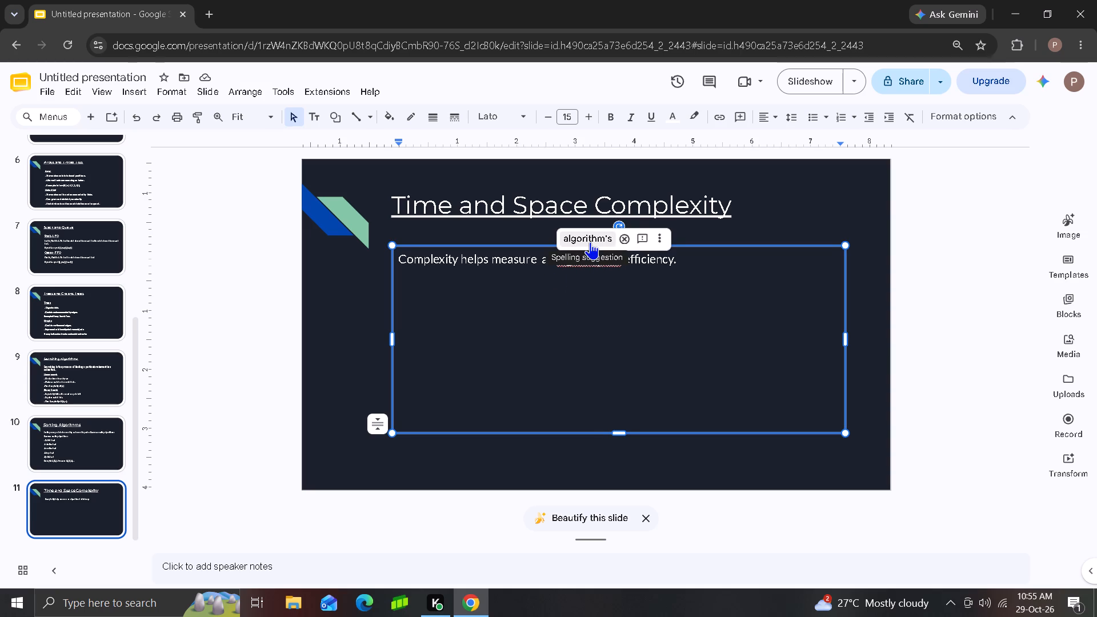
pyautogui.click(590, 242)
# Start a second body line below the first sentence with the label "Time Complexity :".
pyautogui.click(687, 259)
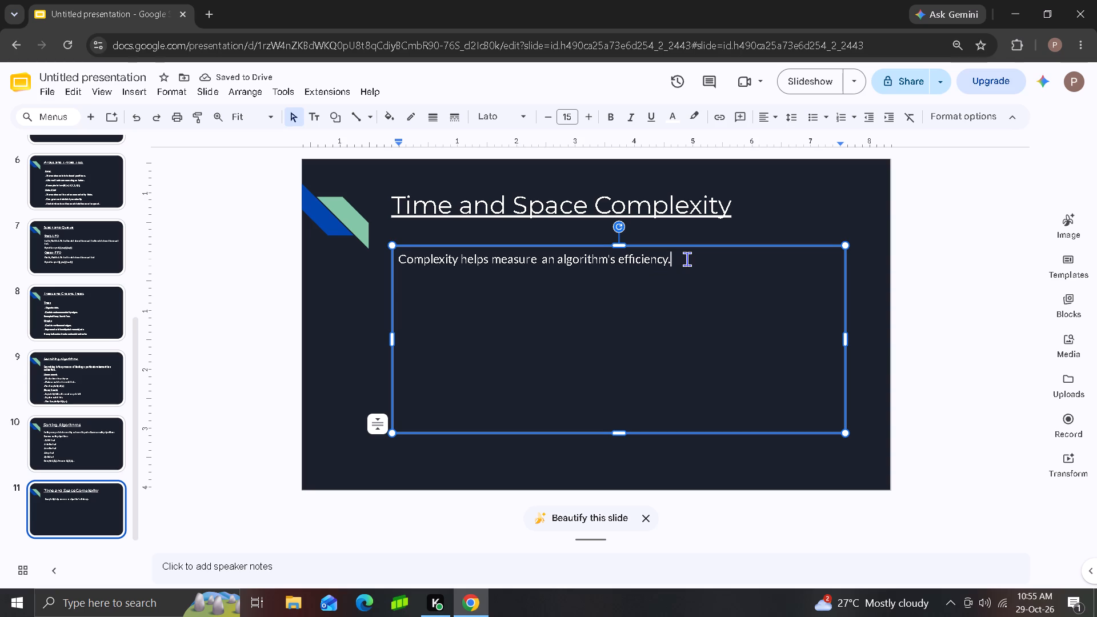
pyautogui.press('Return')
pyautogui.write('Tie')
pyautogui.press('BackSpace')
pyautogui.write('me Complexity')
pyautogui.press('space')
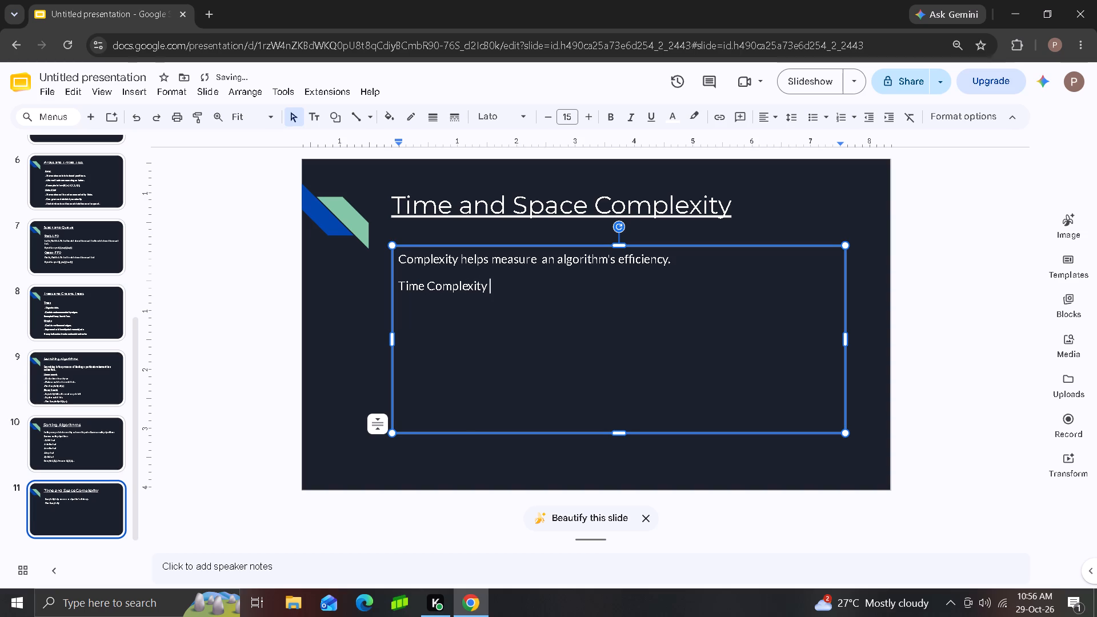
pyautogui.press('BackSpace')
pyautogui.hotkey('shift', 'space')
pyautogui.hotkey('shift', ':')
# Begin the explanation after the "Time Complexity :" label with "How the Running".
pyautogui.hotkey('shift', 'h')
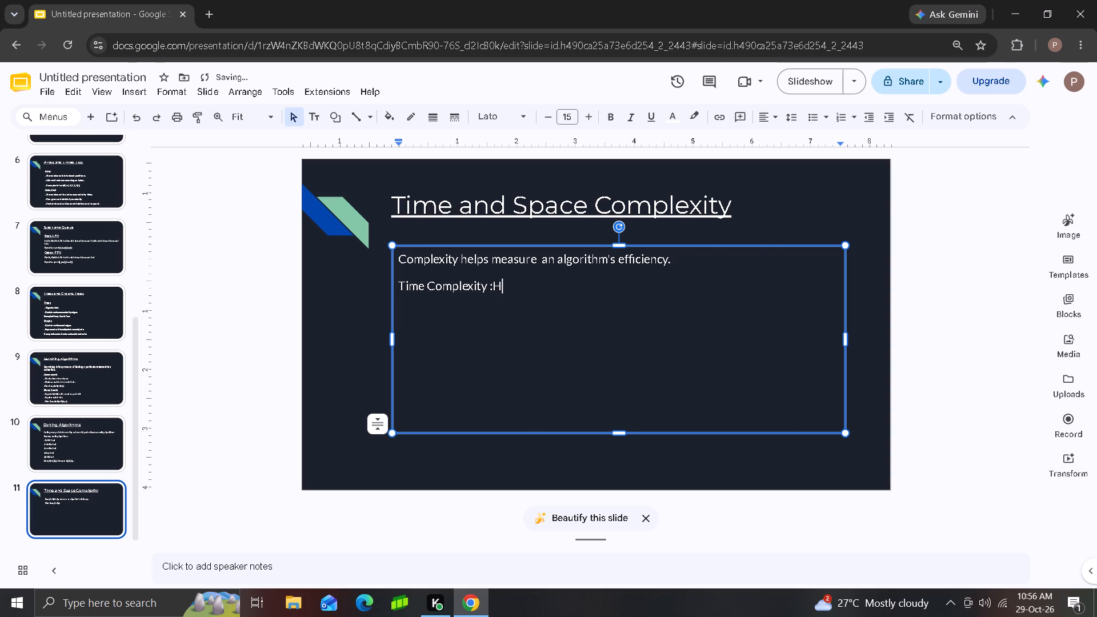
pyautogui.press('BackSpace')
pyautogui.press('space')
pyautogui.write('HOw')
pyautogui.press('BackSpace')
pyautogui.press('BackSpace')
pyautogui.write('ow')
pyautogui.press('space')
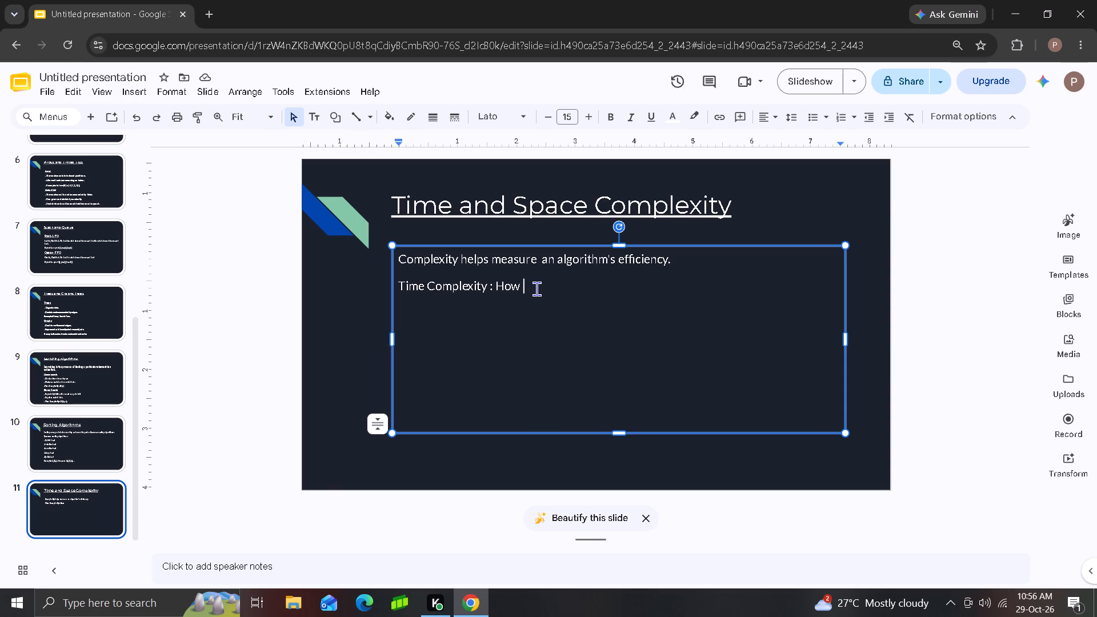
pyautogui.write('the')
pyautogui.press('space')
pyautogui.write('Running')
pyautogui.press('space')
# Complete the Time Complexity line with "time Grows with input size.".
pyautogui.write('timr \\')
pyautogui.press('BackSpace')
pyautogui.press('BackSpace')
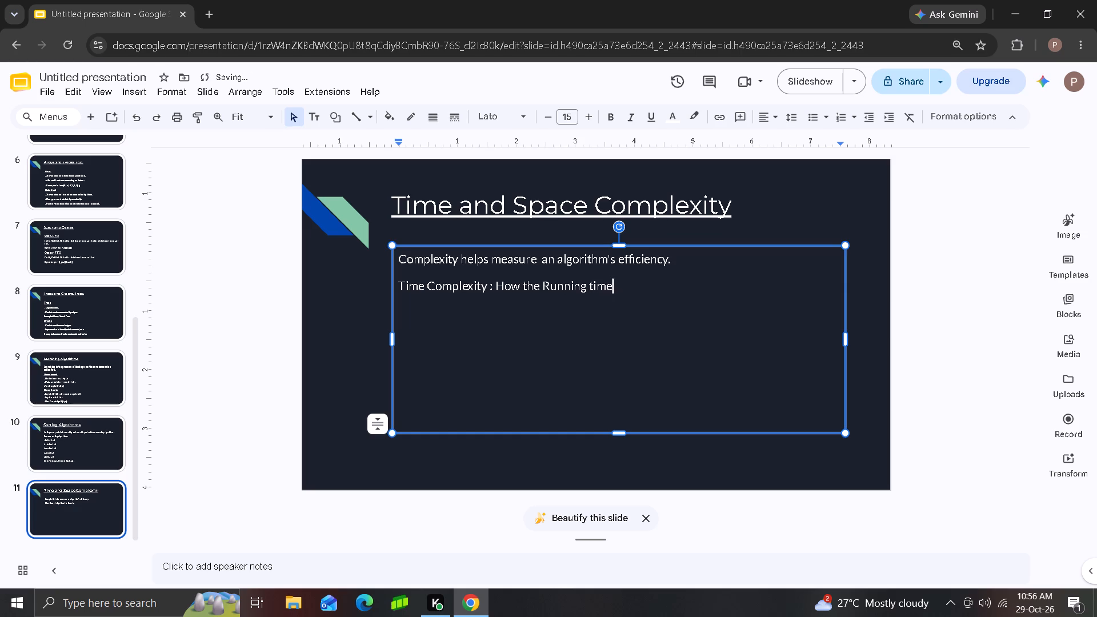
pyautogui.press('space')
pyautogui.write('Grows')
pyautogui.press('space')
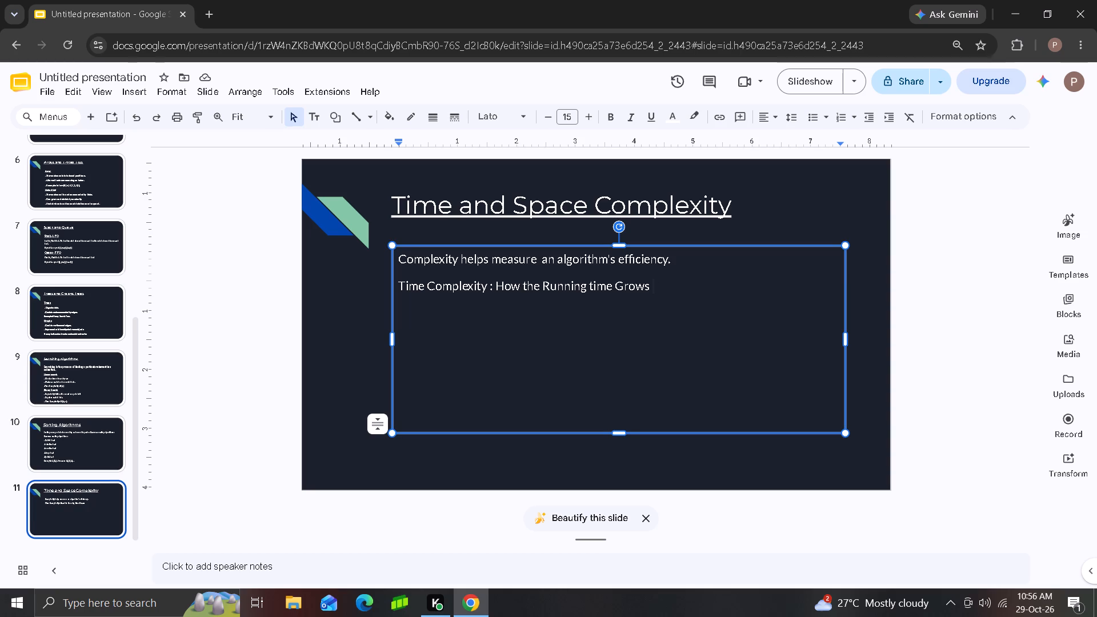
pyautogui.write('with')
pyautogui.press('space')
pyautogui.write('input')
pyautogui.press('space')
pyautogui.write('size')
pyautogui.press('.')
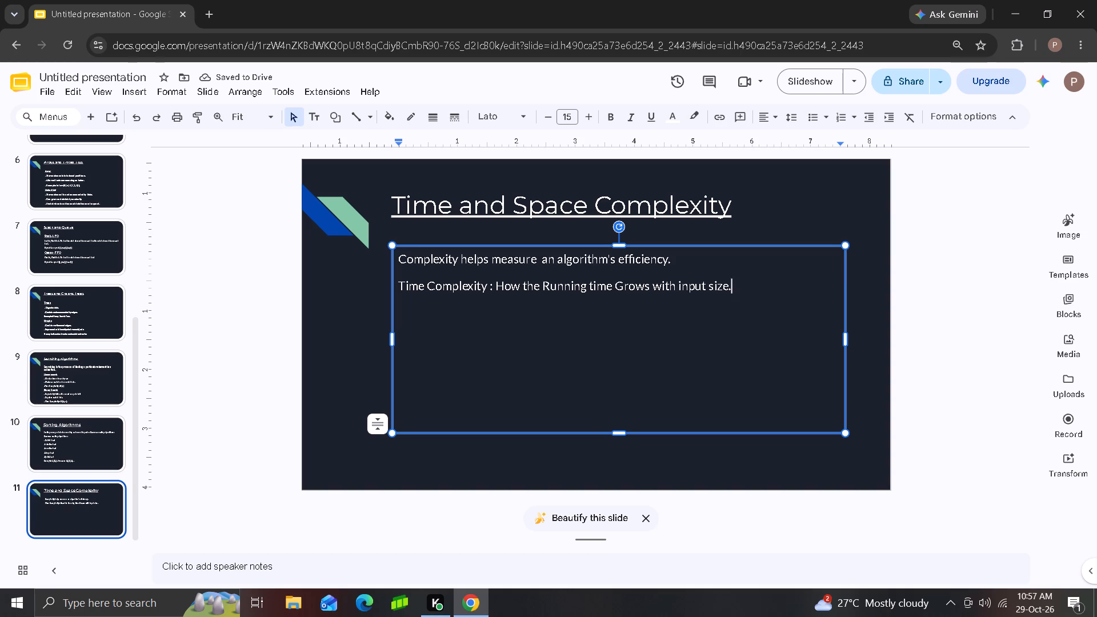
# Start a third body line below the Time Complexity line with the label "Space Complexity :".
pyautogui.press('Return')
pyautogui.hotkey('shift', 's')
pyautogui.write('pace')
pyautogui.press('space')
pyautogui.write('Complec')
pyautogui.press('BackSpace')
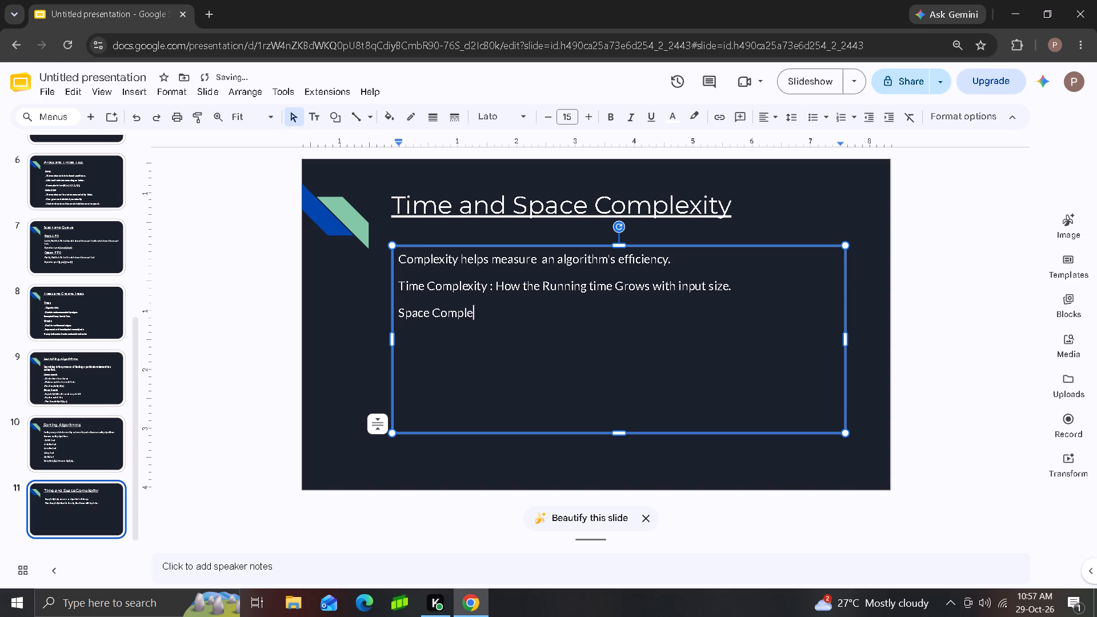
pyautogui.write('xity')
pyautogui.press('space')
pyautogui.hotkey('shift', ':')
pyautogui.press('BackSpace')
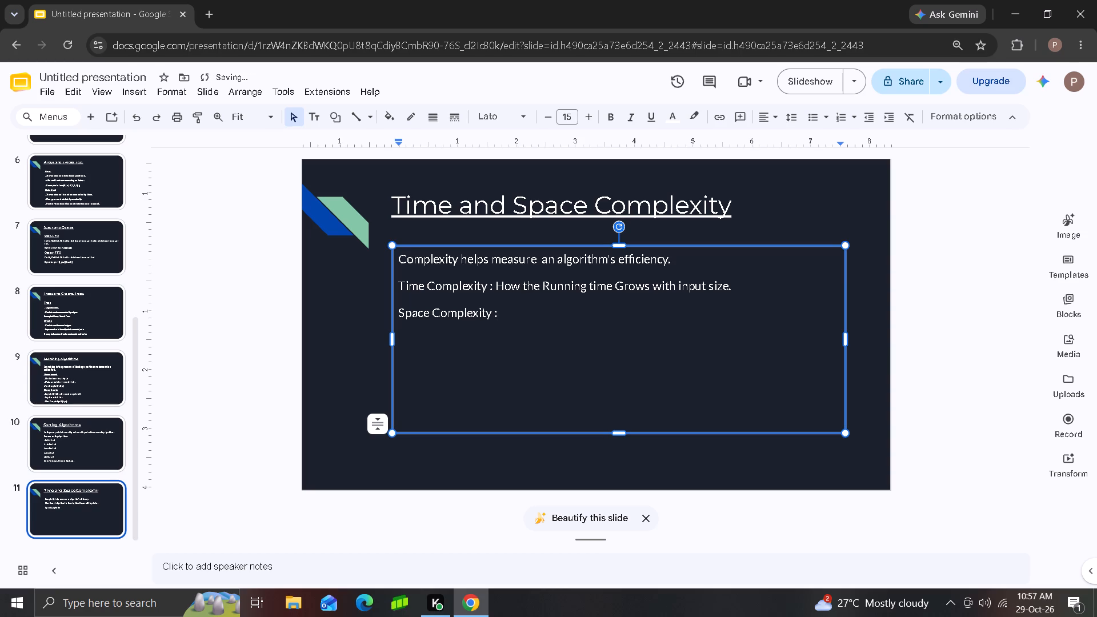
pyautogui.write(':')
pyautogui.press('space')
# Begin the explanation after the "Space Complexity :" label with "How the extra memory requirement".
pyautogui.write('How')
pyautogui.press('space')
pyautogui.write('th')
pyautogui.press('space')
pyautogui.press('BackSpace')
pyautogui.write('e')
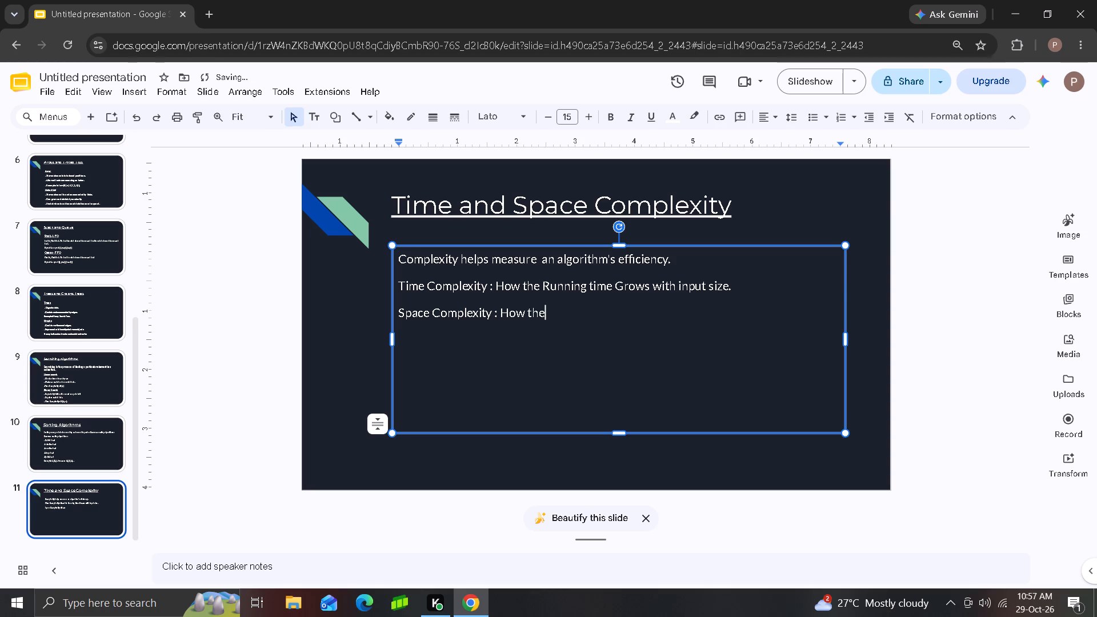
pyautogui.press('space')
pyautogui.write('ext')
pyautogui.write('ra')
pyautogui.press('space')
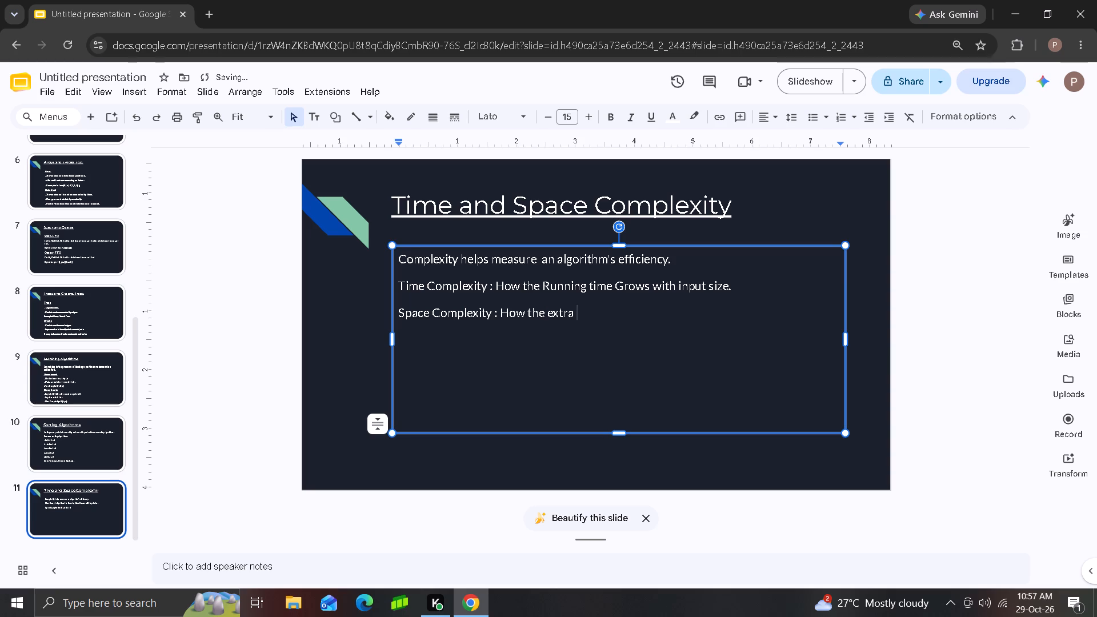
pyautogui.write('memory')
pyautogui.press('space')
pyautogui.write('requiremwnt')
pyautogui.press('space')
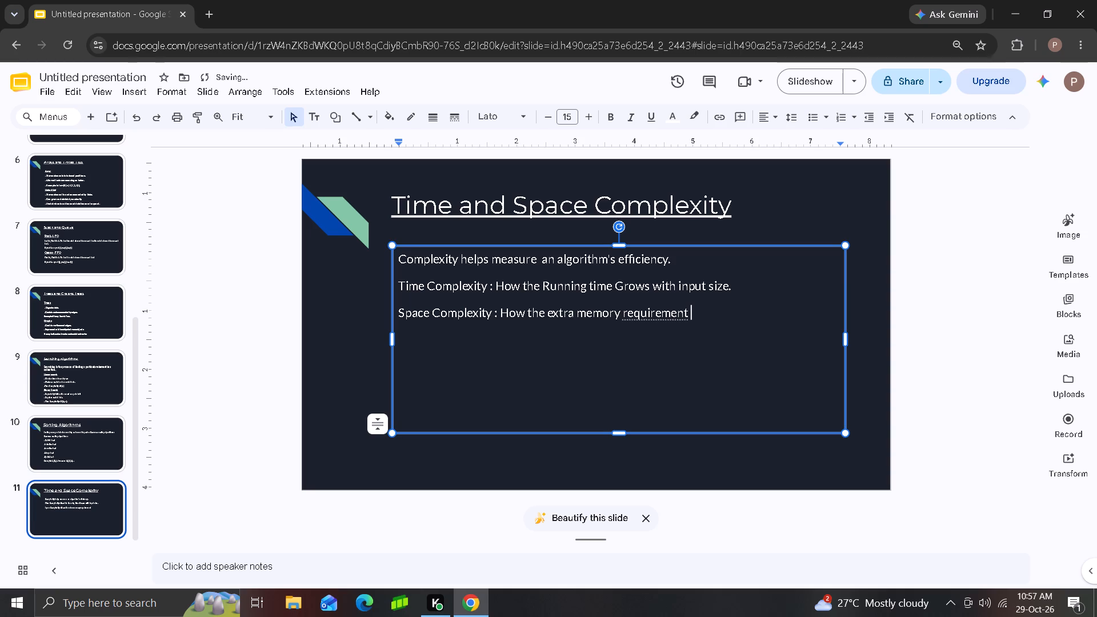
# Complete the Space Complexity line with "grows with input size.".
pyautogui.write('grp')
pyautogui.press('BackSpace')
pyautogui.write('ows')
pyautogui.press('space')
pyautogui.write('with')
pyautogui.press('space')
pyautogui.write('input')
pyautogui.press('space')
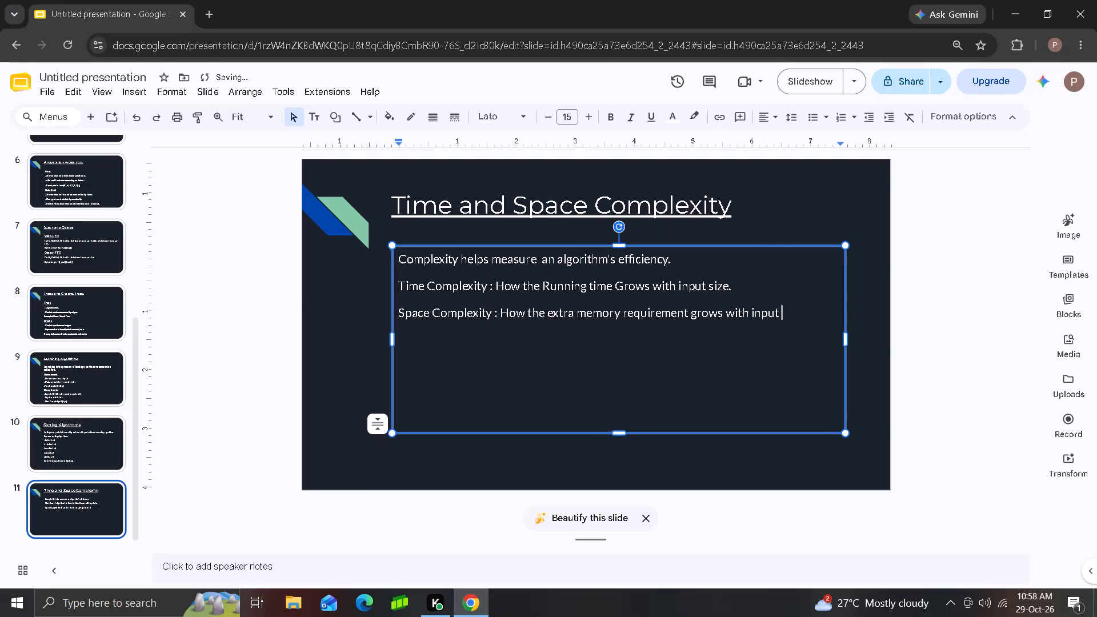
pyautogui.write('size')
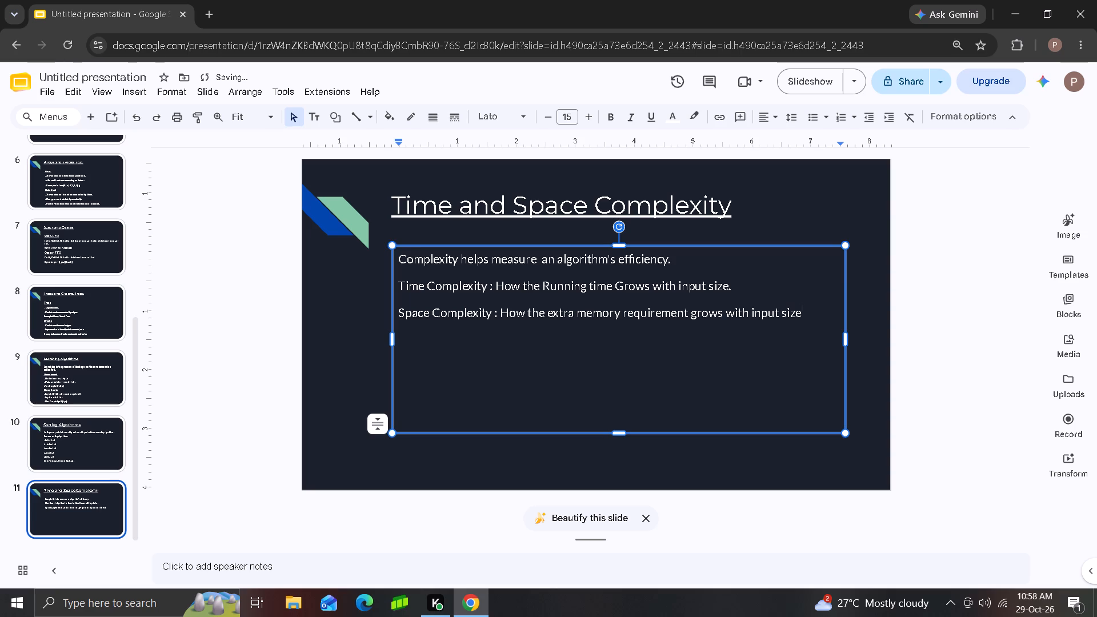
pyautogui.press('.')
# Add a new body line below the Space Complexity line with the label "Common notations :".
pyautogui.press('Return')
pyautogui.write('Commom')
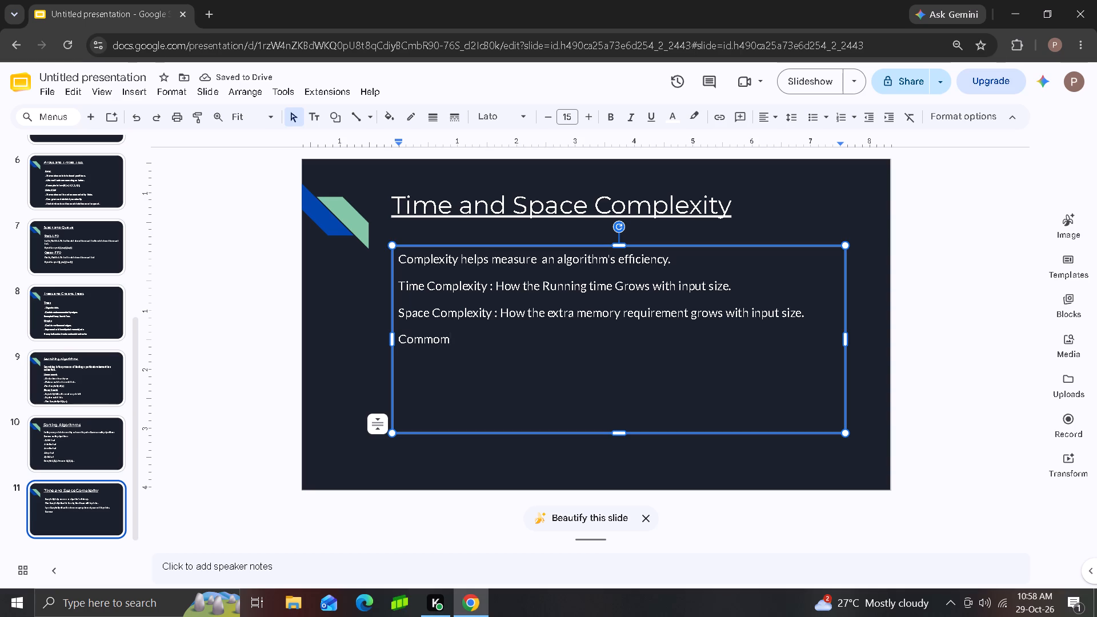
pyautogui.press('space')
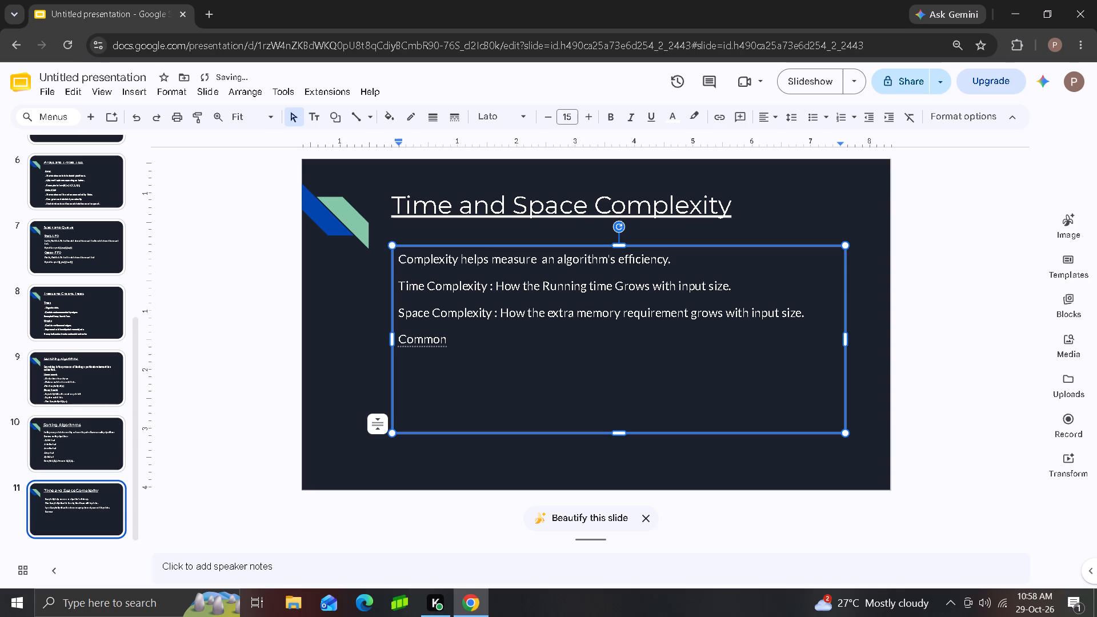
pyautogui.write('no')
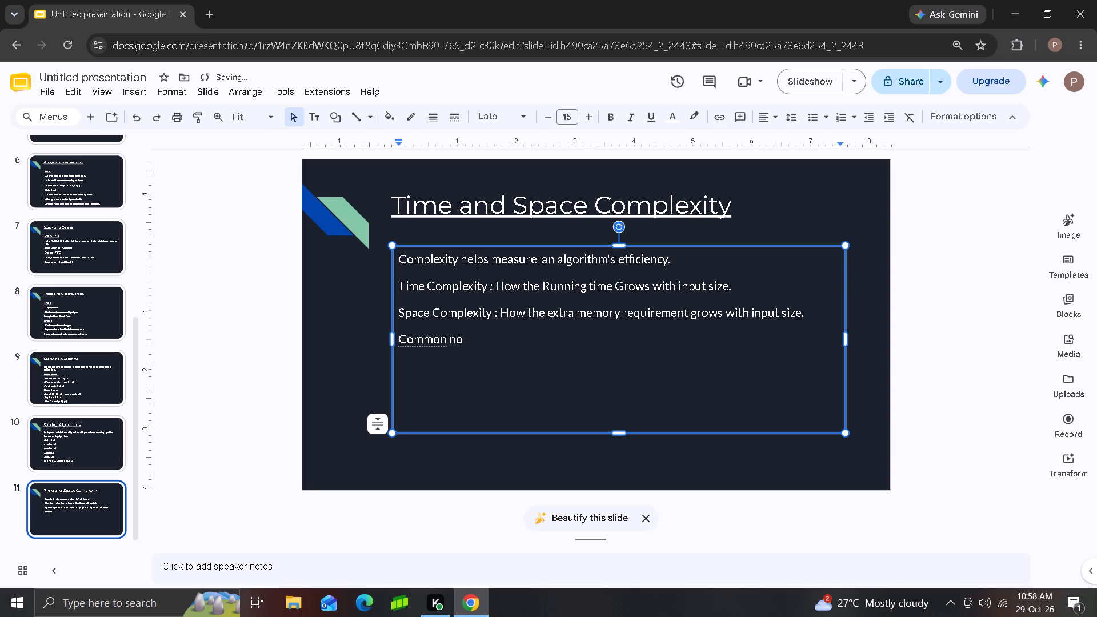
pyautogui.write('tations')
pyautogui.press('space')
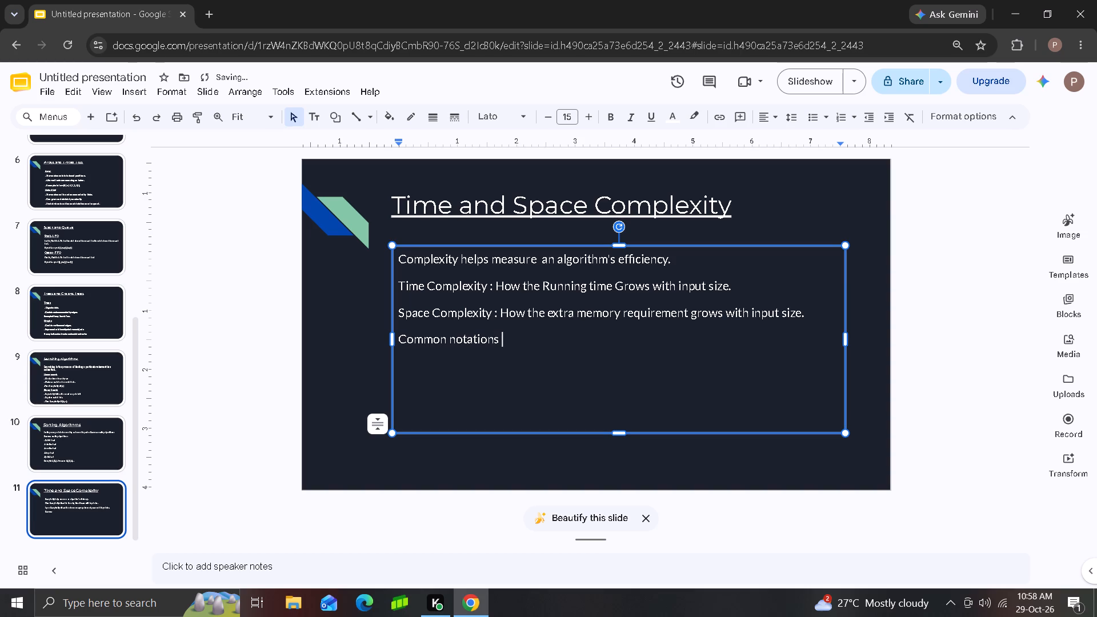
pyautogui.write(':')
# Format the "Space Complexity :" label in the body text as bold at font size 18.
pyautogui.click(439, 266)
pyautogui.click(475, 274)
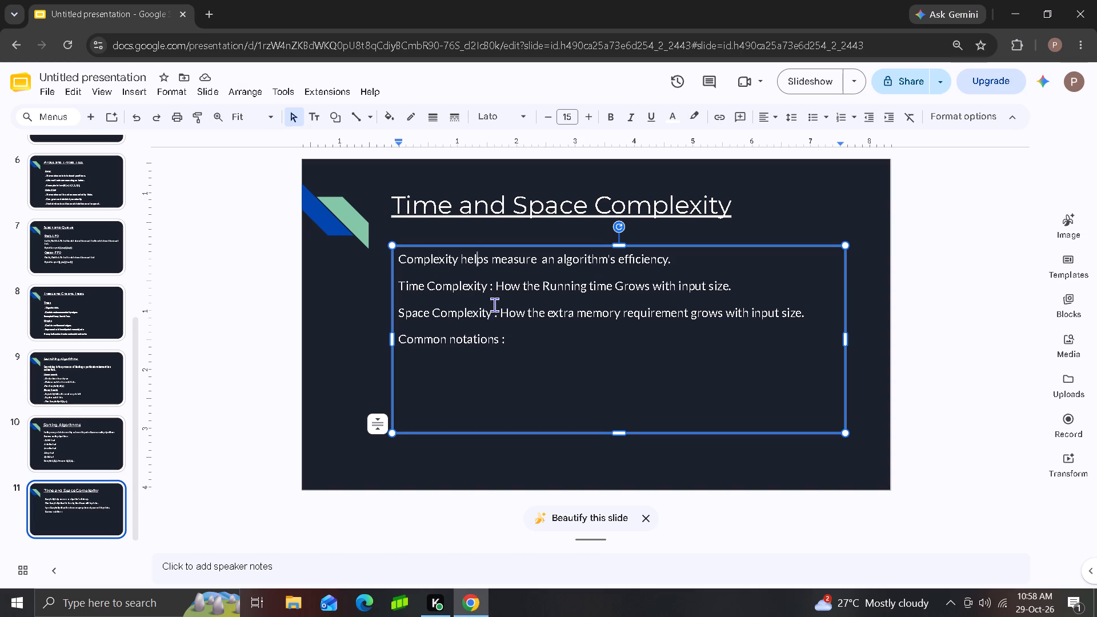
pyautogui.click(494, 312)
pyautogui.click(400, 313)
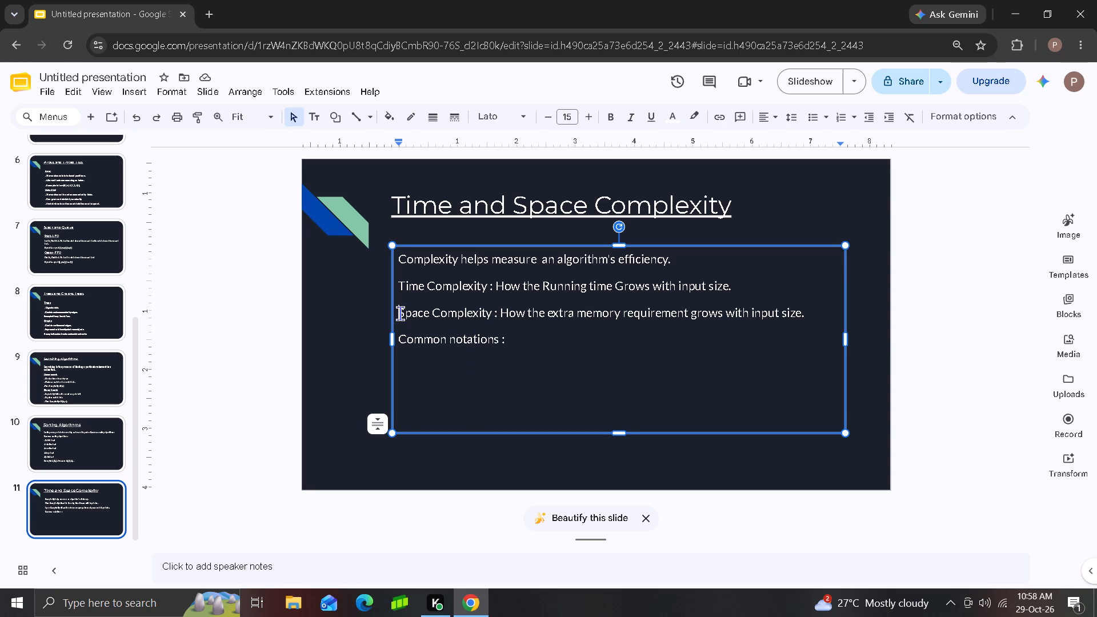
pyautogui.moveTo(400, 313); pyautogui.dragTo(497, 310)
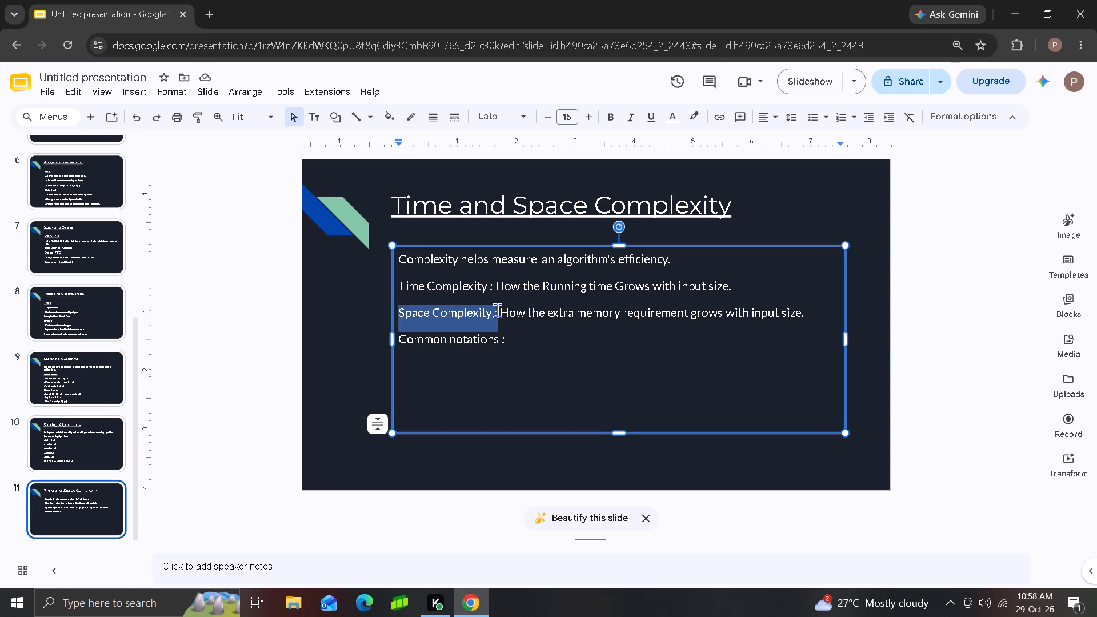
pyautogui.moveTo(497, 310); pyautogui.dragTo(498, 310)
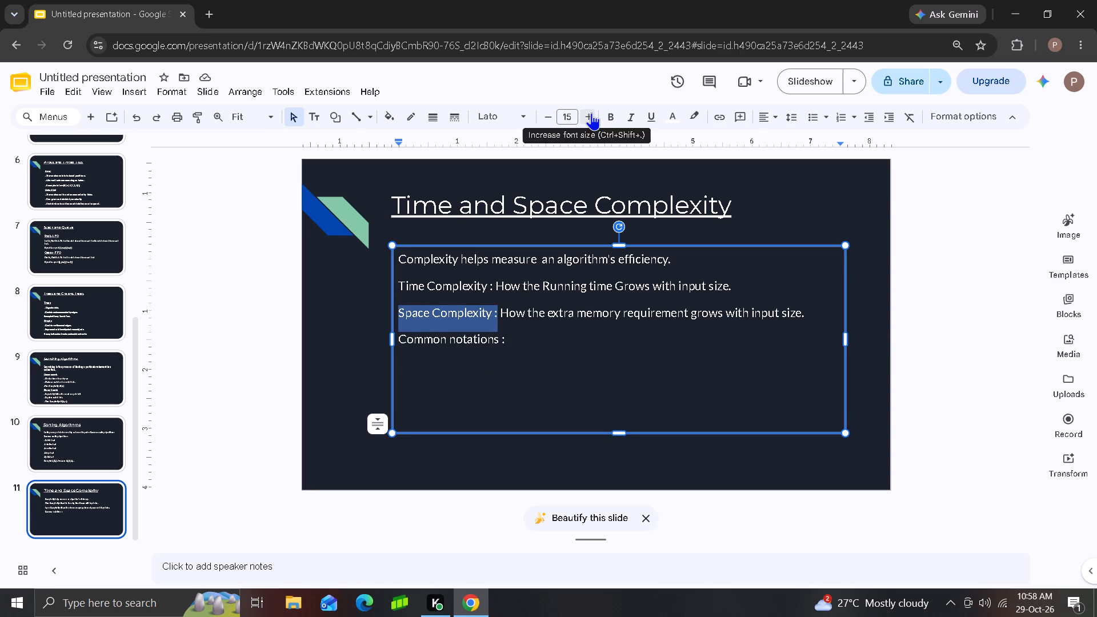
pyautogui.tripleClick(591, 113)
pyautogui.doubleClick(591, 113)
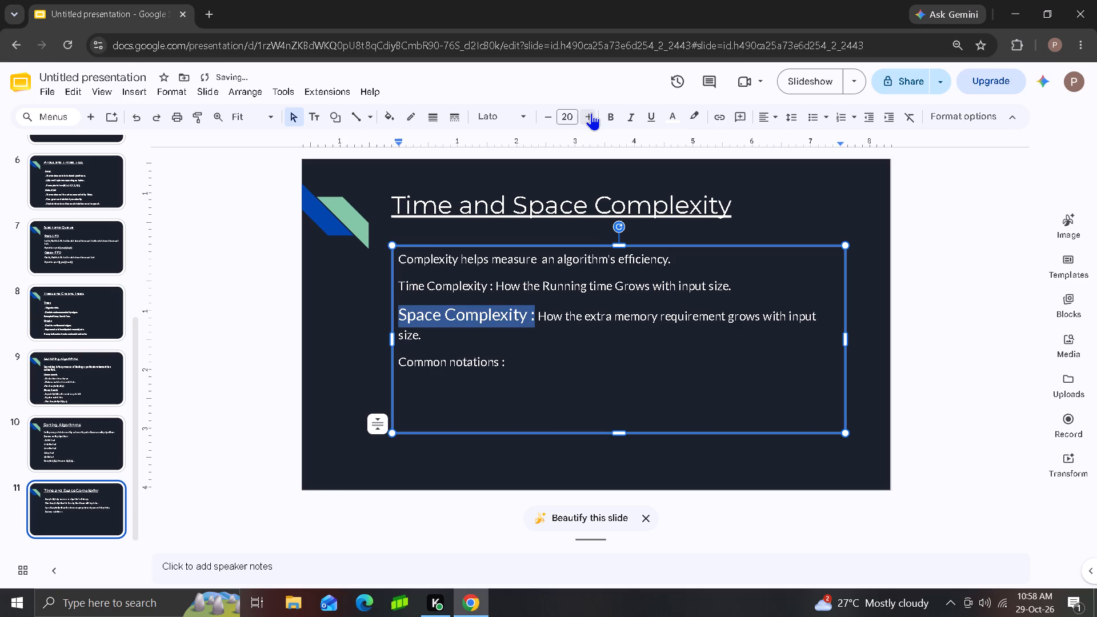
pyautogui.doubleClick(546, 116)
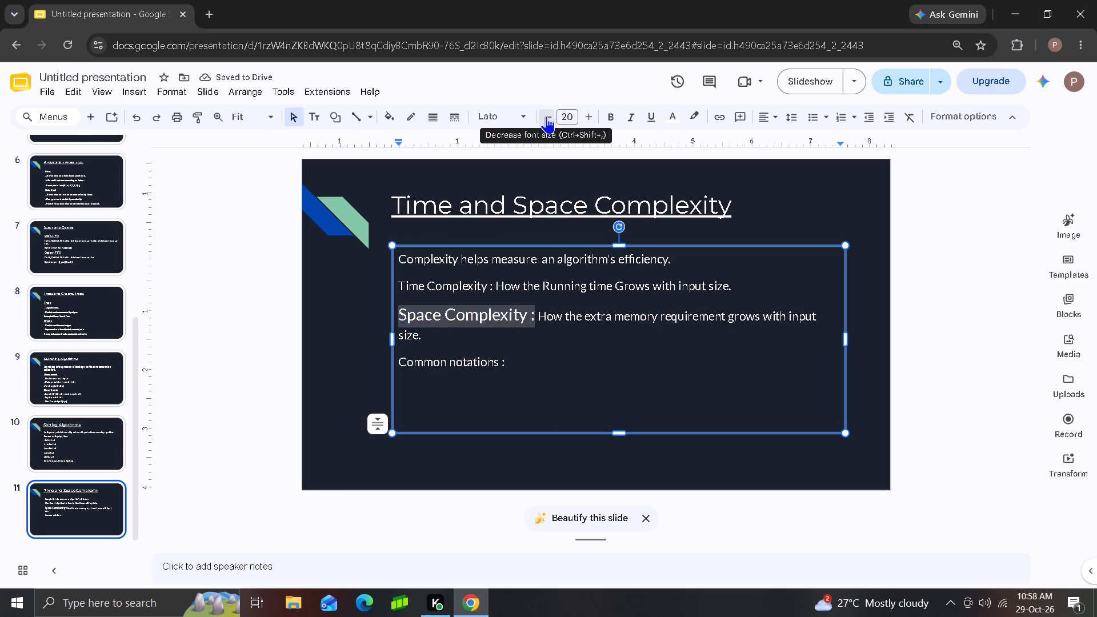
pyautogui.click(616, 113)
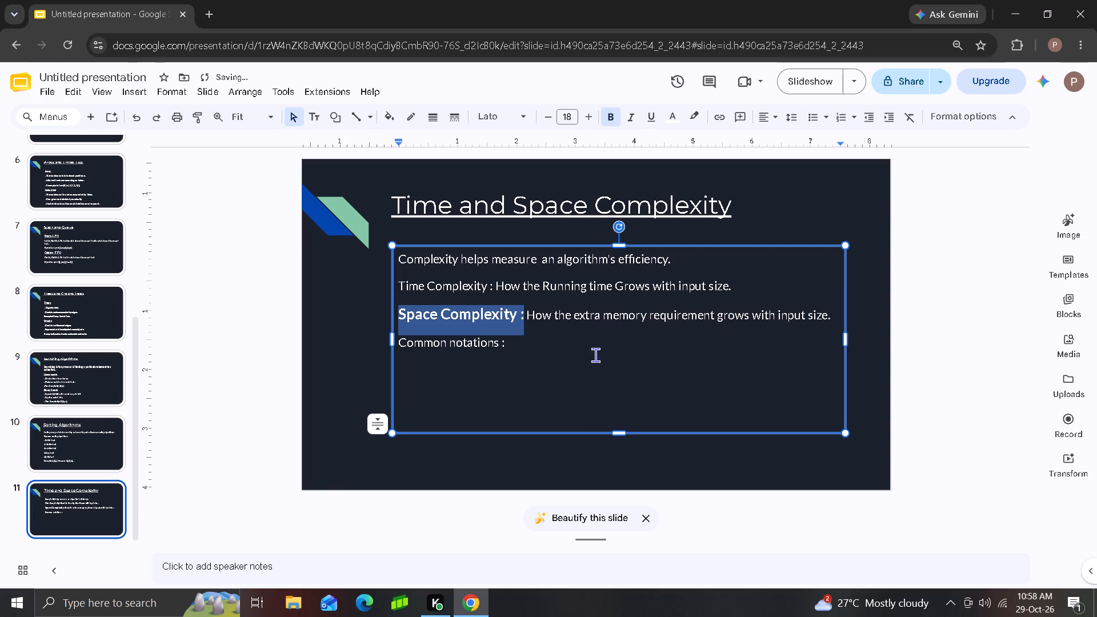
# Format the "Common notations :" label in the body text as bold at font size 18.
pyautogui.click(552, 368)
pyautogui.moveTo(510, 341); pyautogui.dragTo(487, 341)
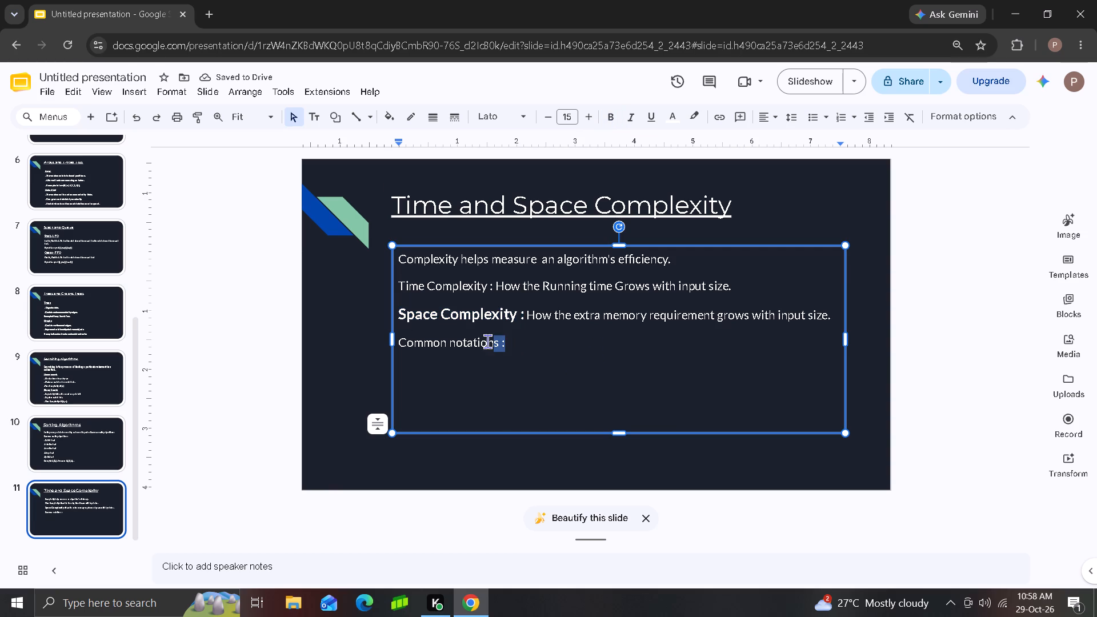
pyautogui.moveTo(487, 341); pyautogui.dragTo(402, 342)
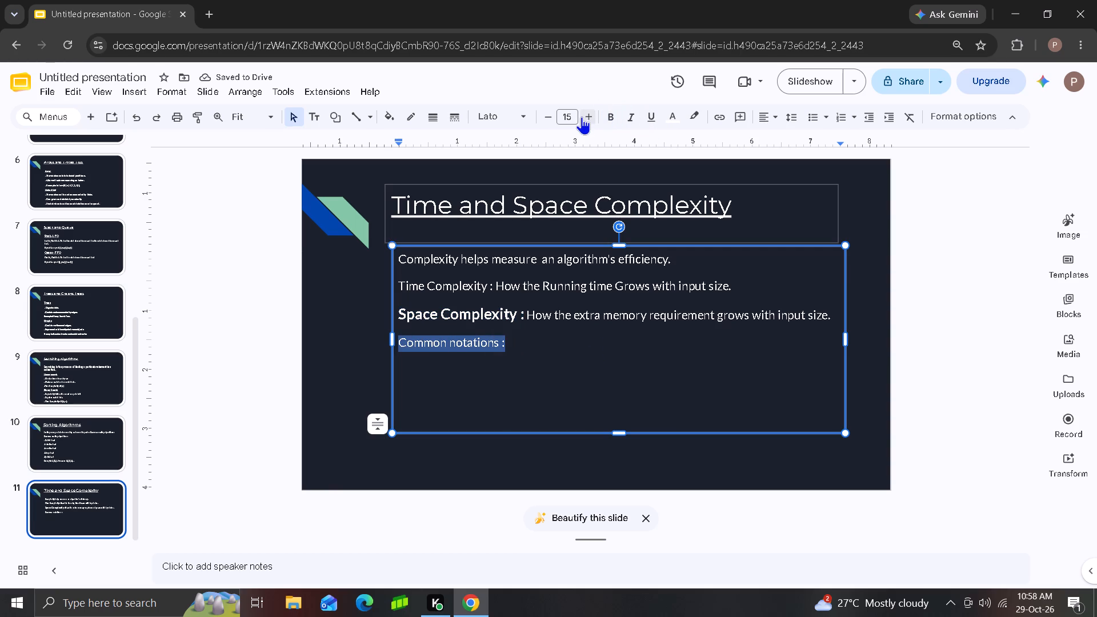
pyautogui.click(582, 117)
pyautogui.click(582, 117)
pyautogui.click(582, 117)
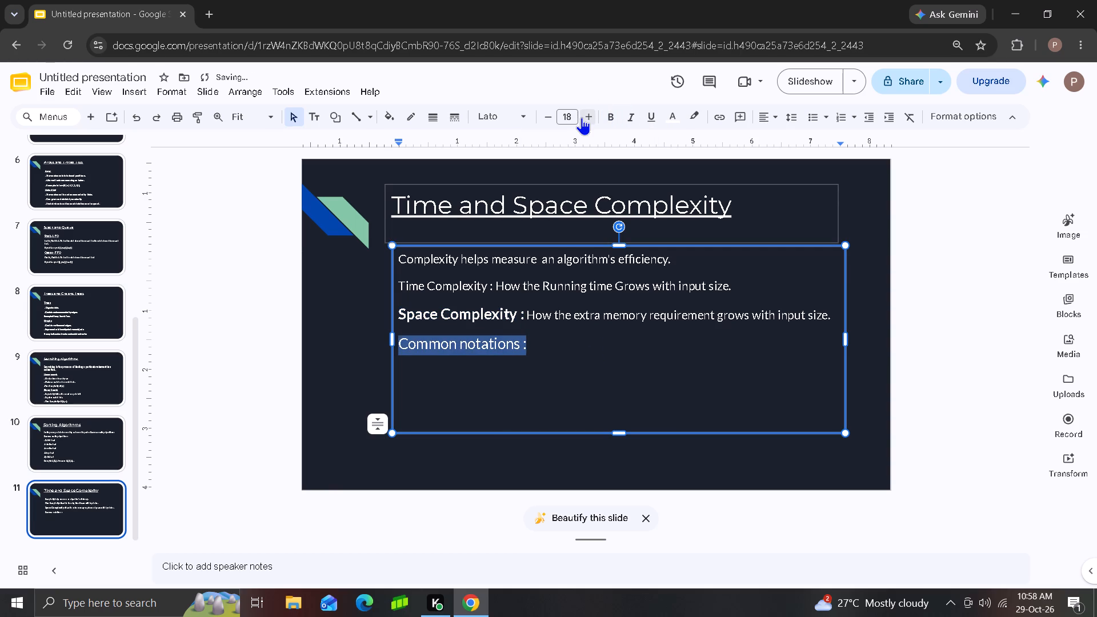
pyautogui.click(610, 110)
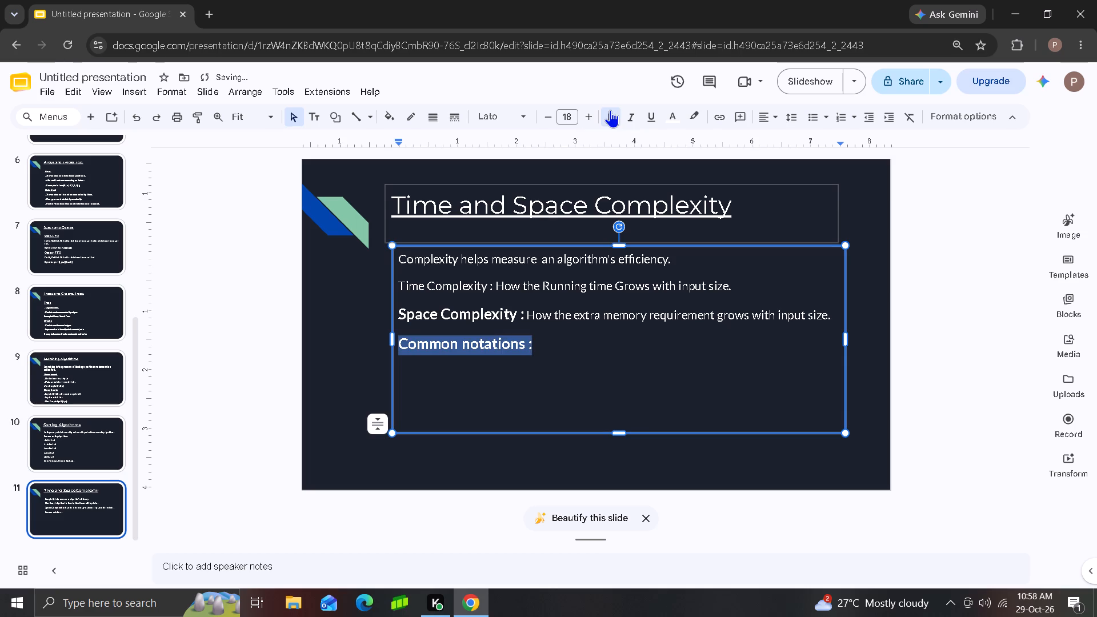
# Format the "Time Complexity :" label in the body text as bold at font size 18.
pyautogui.click(592, 330)
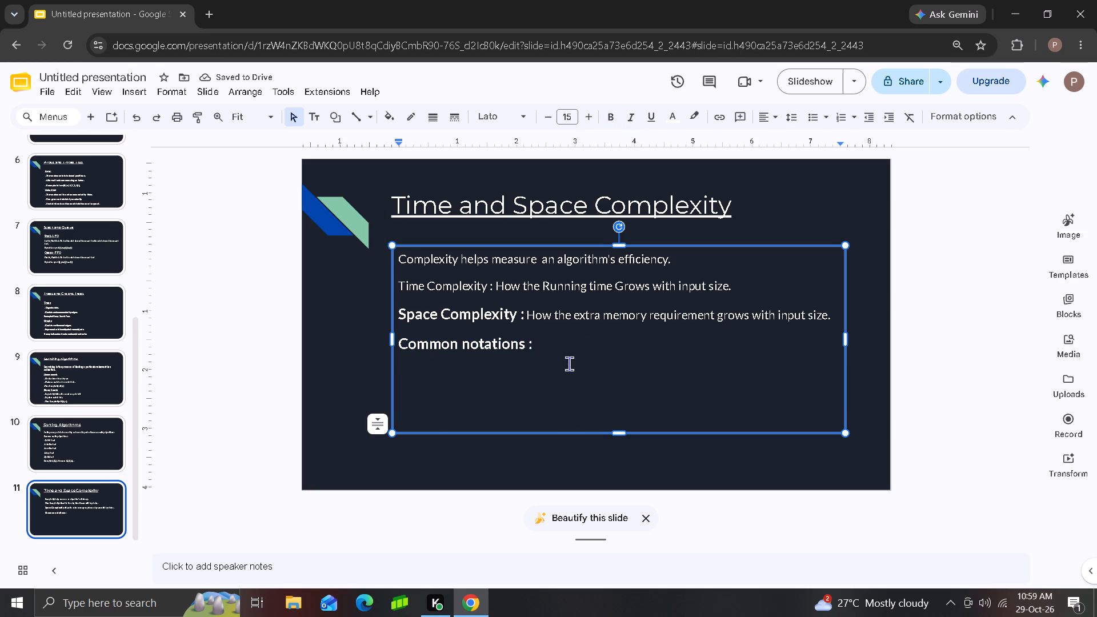
pyautogui.click(546, 336)
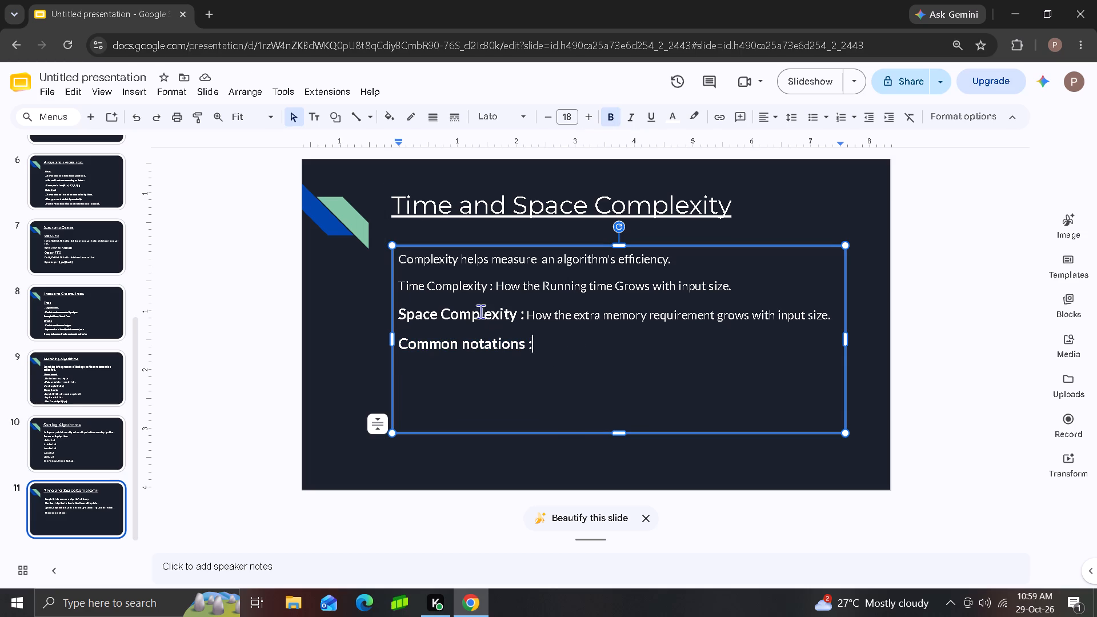
pyautogui.click(485, 286)
pyautogui.moveTo(485, 286); pyautogui.dragTo(443, 286)
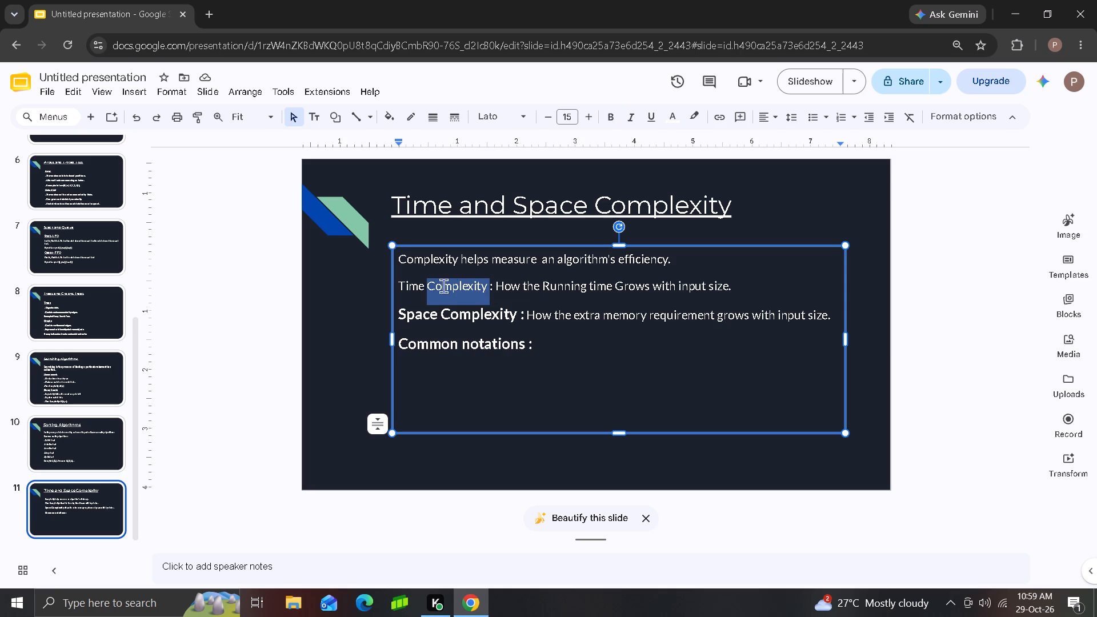
pyautogui.moveTo(443, 286); pyautogui.dragTo(406, 286)
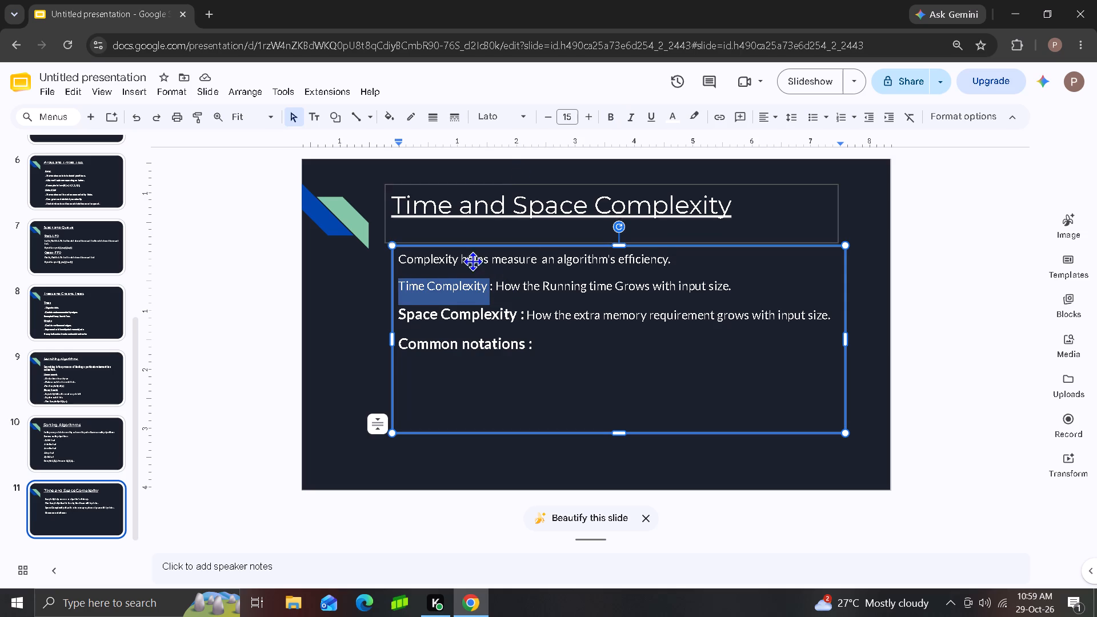
pyautogui.click(491, 286)
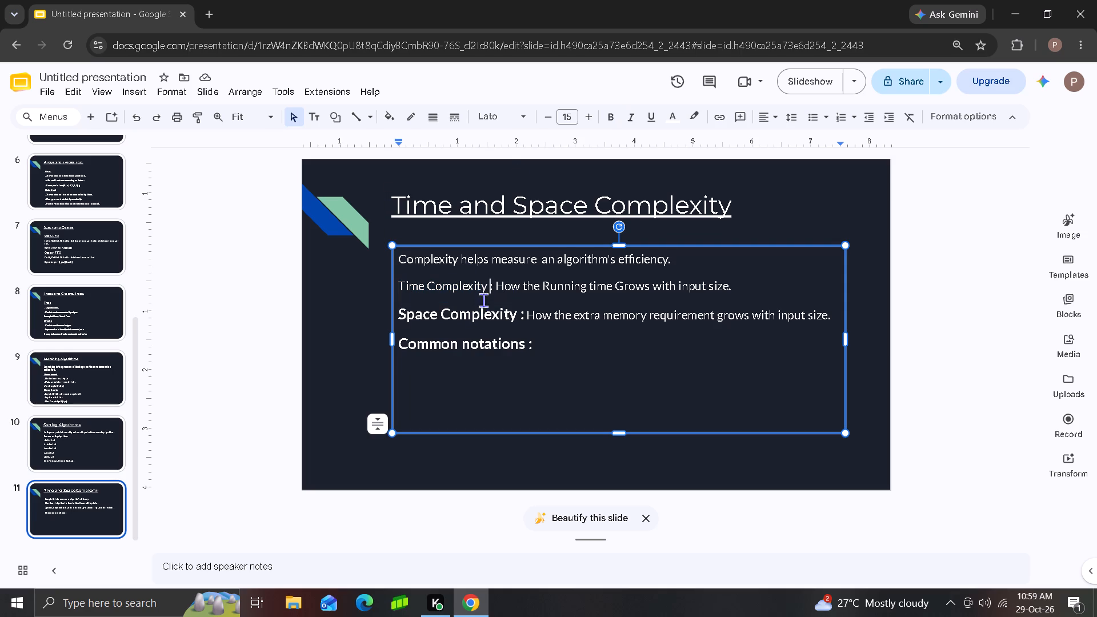
pyautogui.click(491, 287)
pyautogui.moveTo(491, 287); pyautogui.dragTo(483, 287)
pyautogui.moveTo(483, 287); pyautogui.dragTo(399, 287)
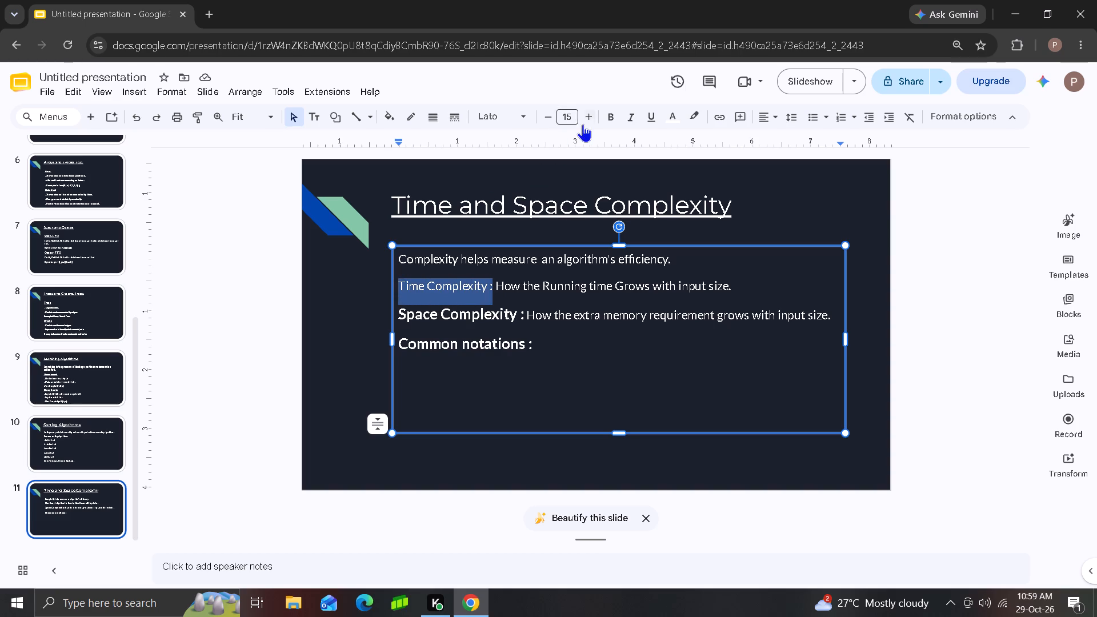
pyautogui.tripleClick(586, 118)
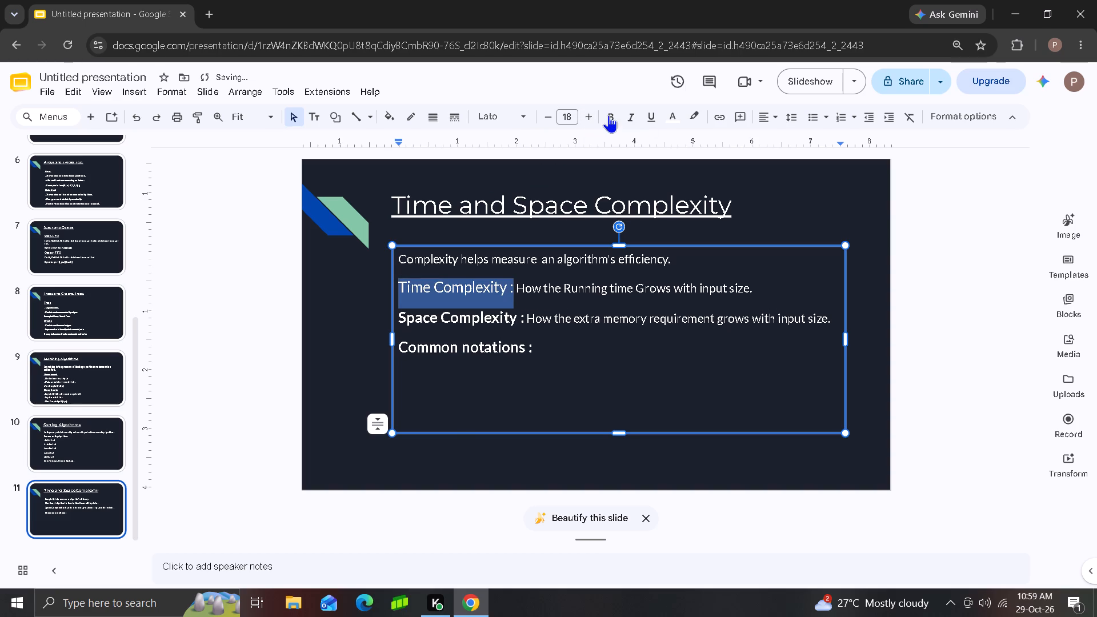
pyautogui.click(608, 115)
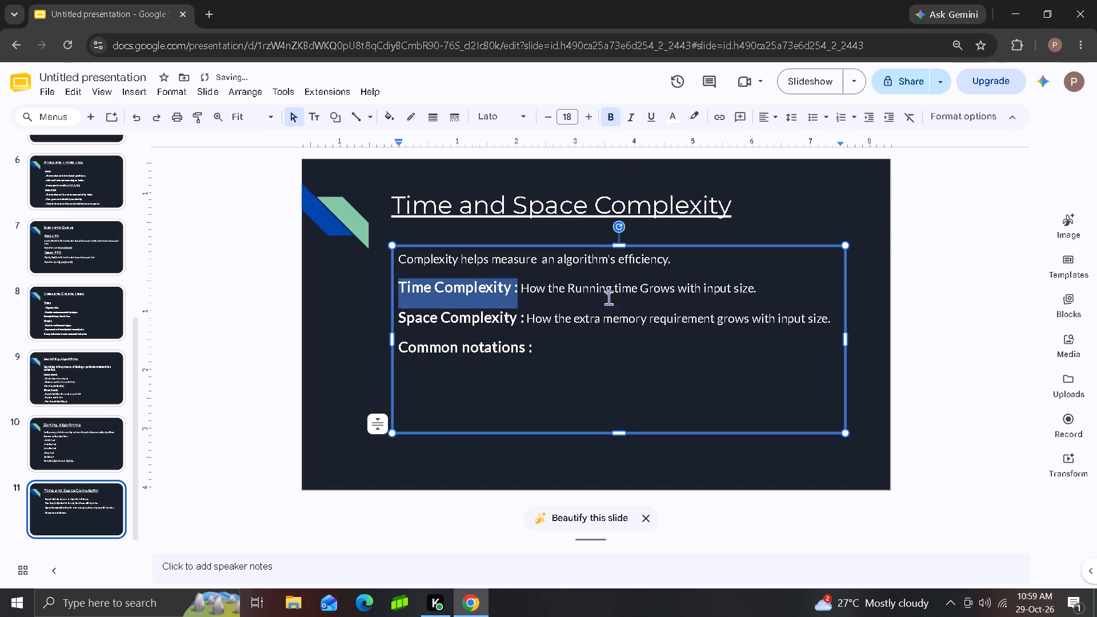
# Extend the body text box downward so its lower edge sits just past the slide's bottom edge.
pyautogui.click(587, 331)
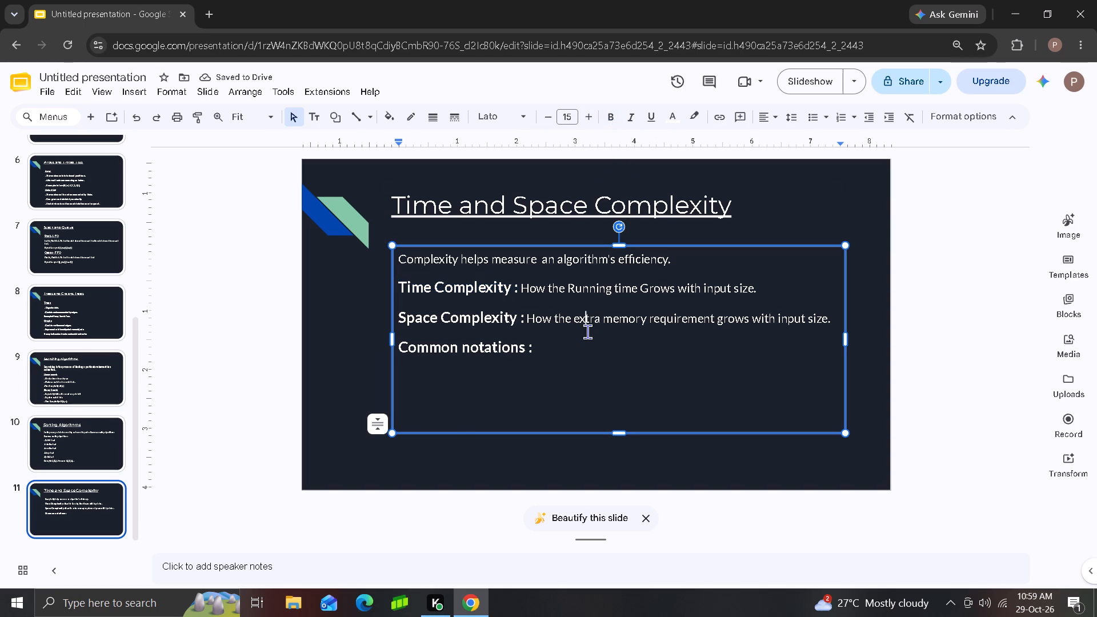
pyautogui.click(541, 346)
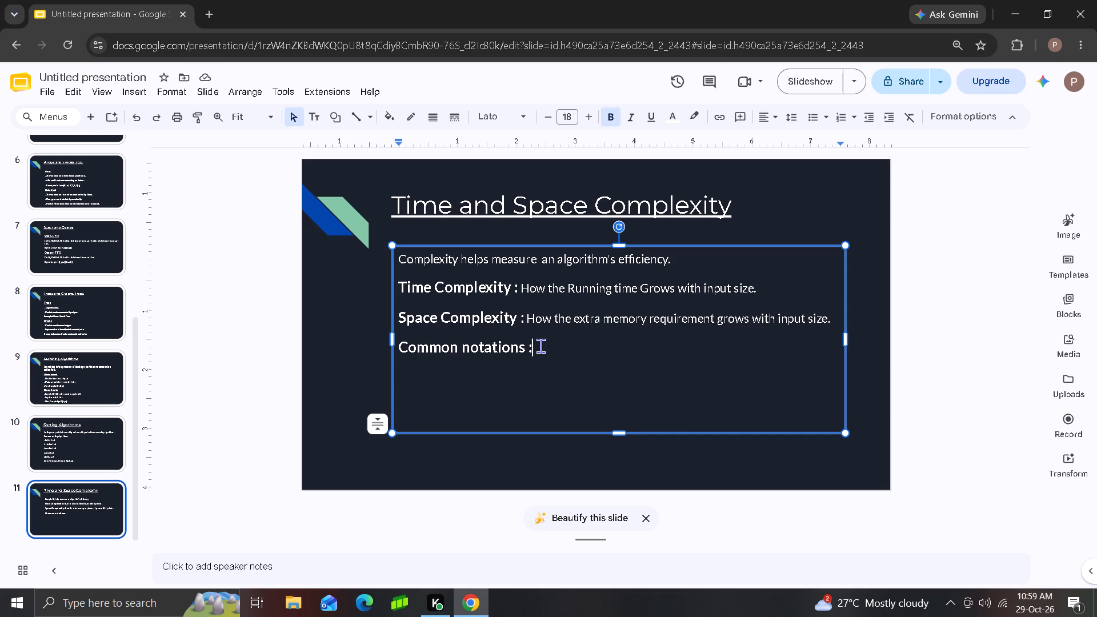
pyautogui.press('Return')
pyautogui.moveTo(622, 436); pyautogui.dragTo(620, 499)
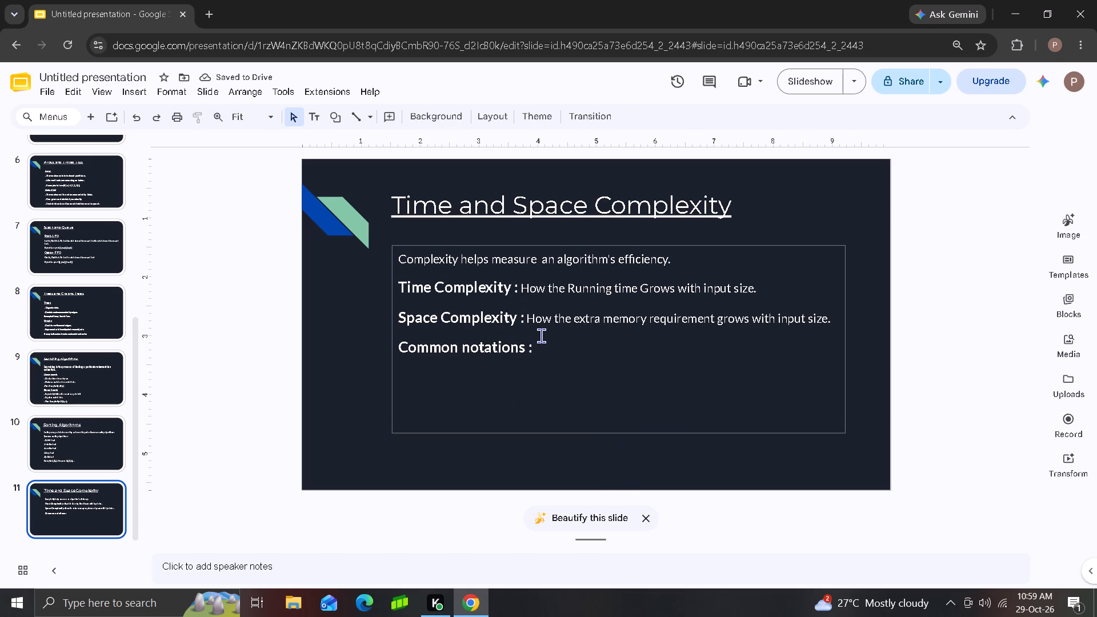
pyautogui.click(572, 391)
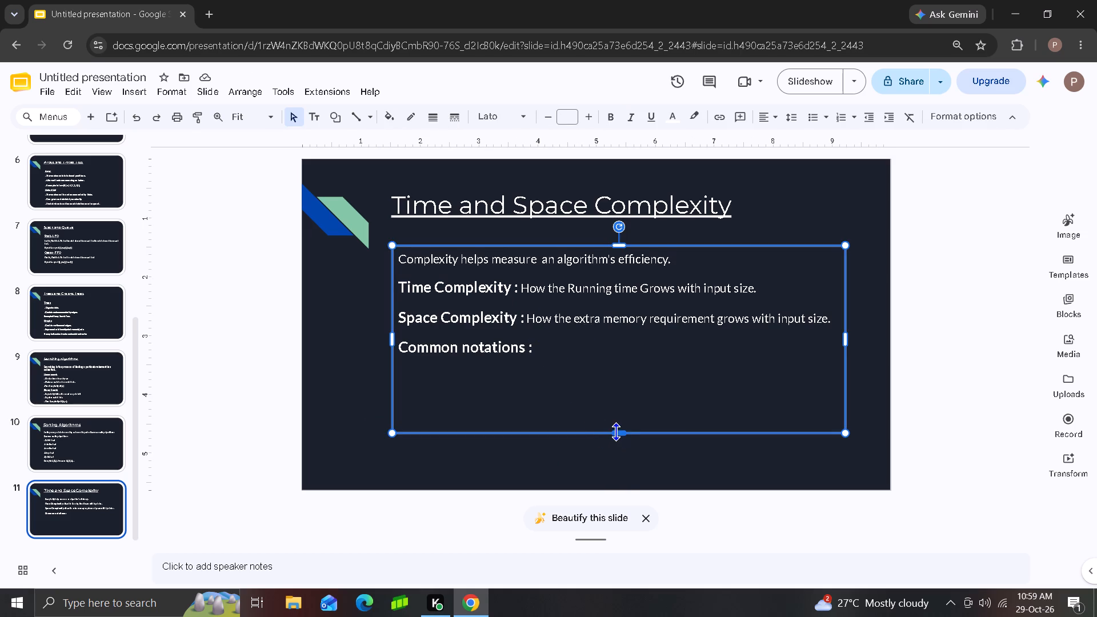
pyautogui.moveTo(616, 431); pyautogui.dragTo(616, 498)
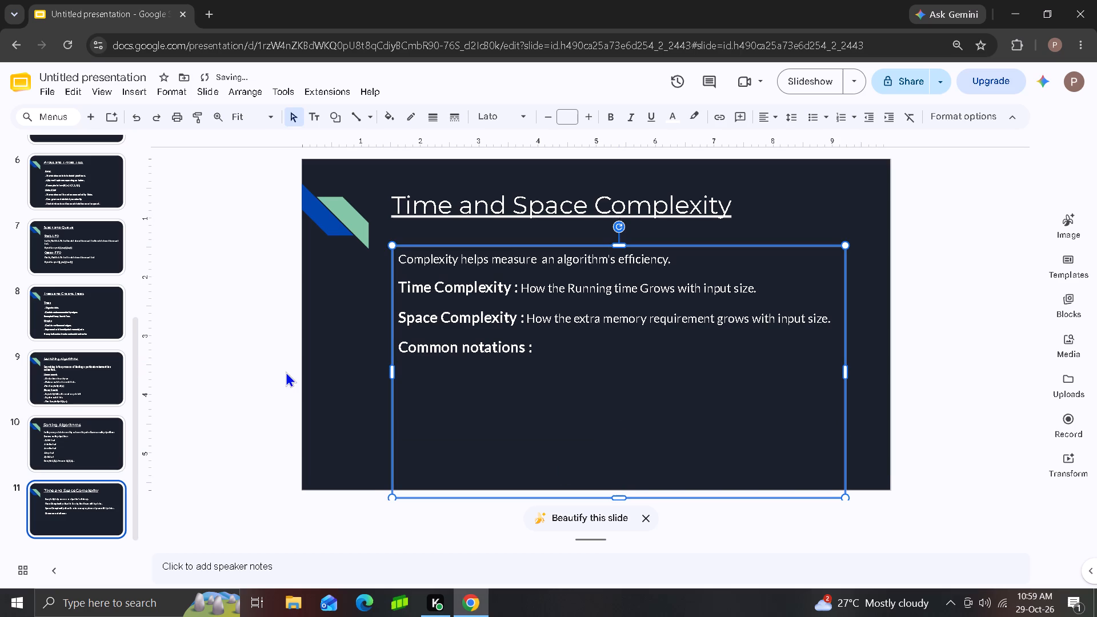
# Start a new bold line below the "Common notations :" label with the text ". O" at font size 19.
pyautogui.click(433, 360)
pyautogui.doubleClick(550, 349)
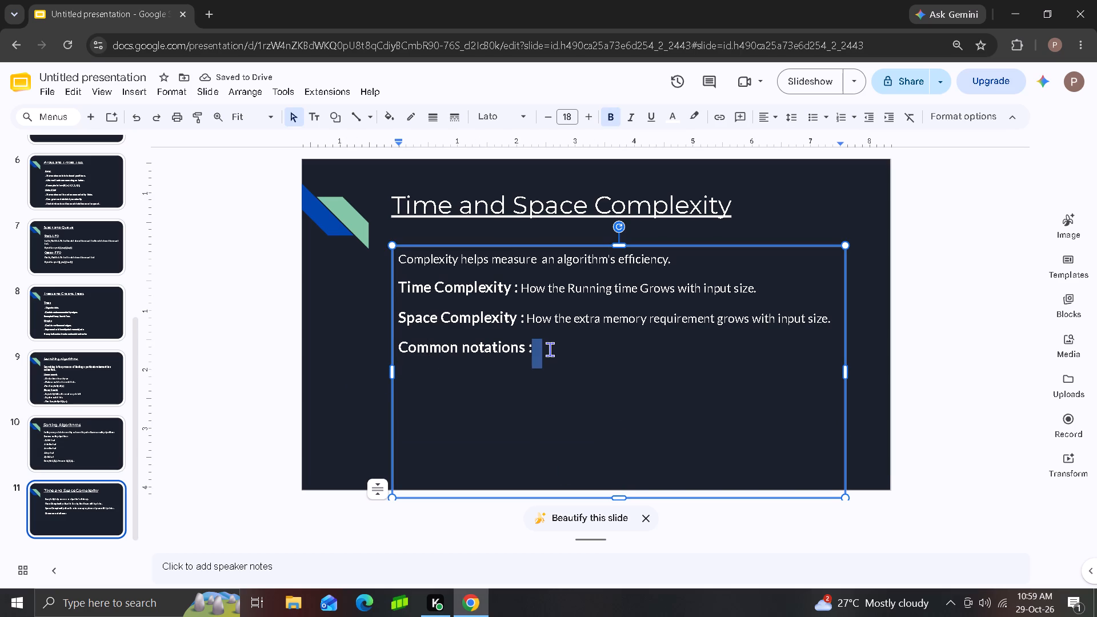
pyautogui.press('Left')
pyautogui.press('Return')
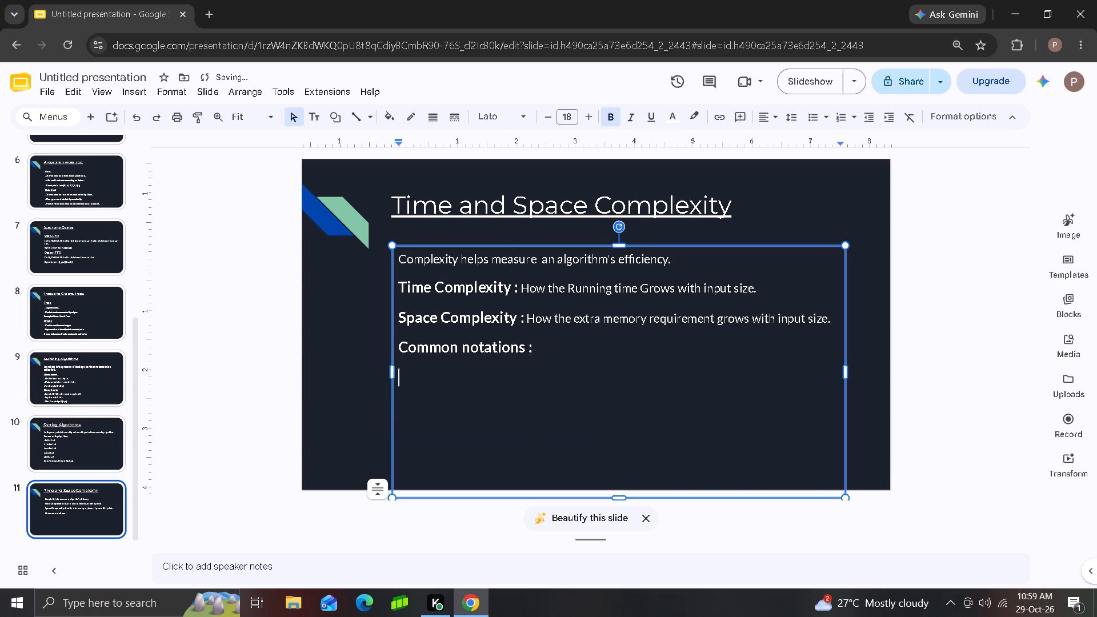
pyautogui.press('space')
pyautogui.hotkey('ctrl', 'shift', '.')
pyautogui.hotkey('shift', '>')
pyautogui.press('BackSpace')
pyautogui.press('.')
pyautogui.press('space')
pyautogui.hotkey('shift', 'o')
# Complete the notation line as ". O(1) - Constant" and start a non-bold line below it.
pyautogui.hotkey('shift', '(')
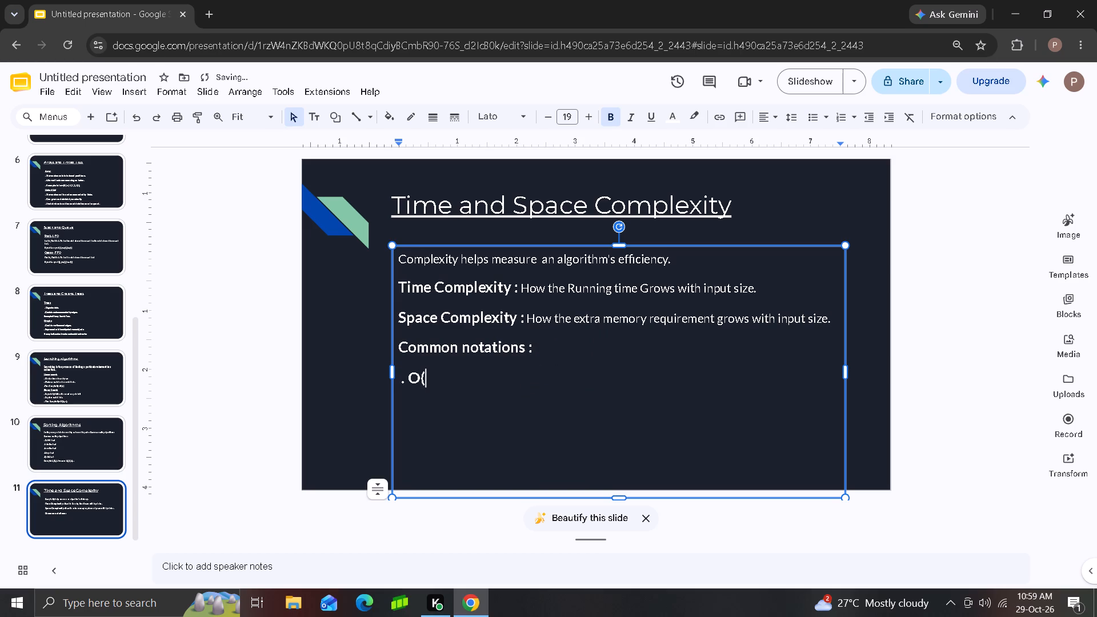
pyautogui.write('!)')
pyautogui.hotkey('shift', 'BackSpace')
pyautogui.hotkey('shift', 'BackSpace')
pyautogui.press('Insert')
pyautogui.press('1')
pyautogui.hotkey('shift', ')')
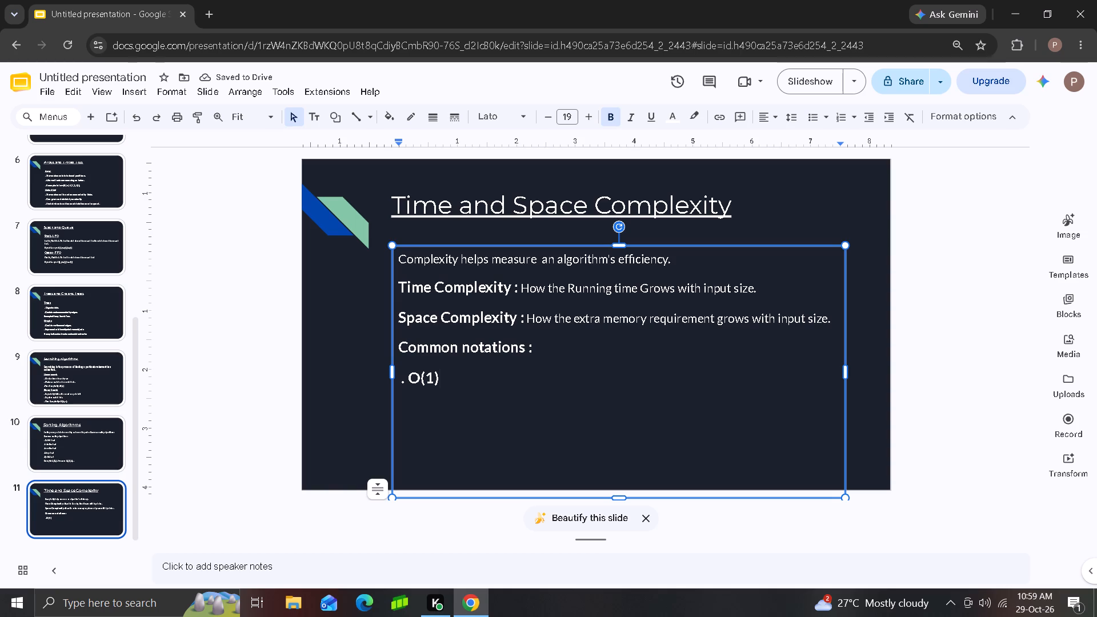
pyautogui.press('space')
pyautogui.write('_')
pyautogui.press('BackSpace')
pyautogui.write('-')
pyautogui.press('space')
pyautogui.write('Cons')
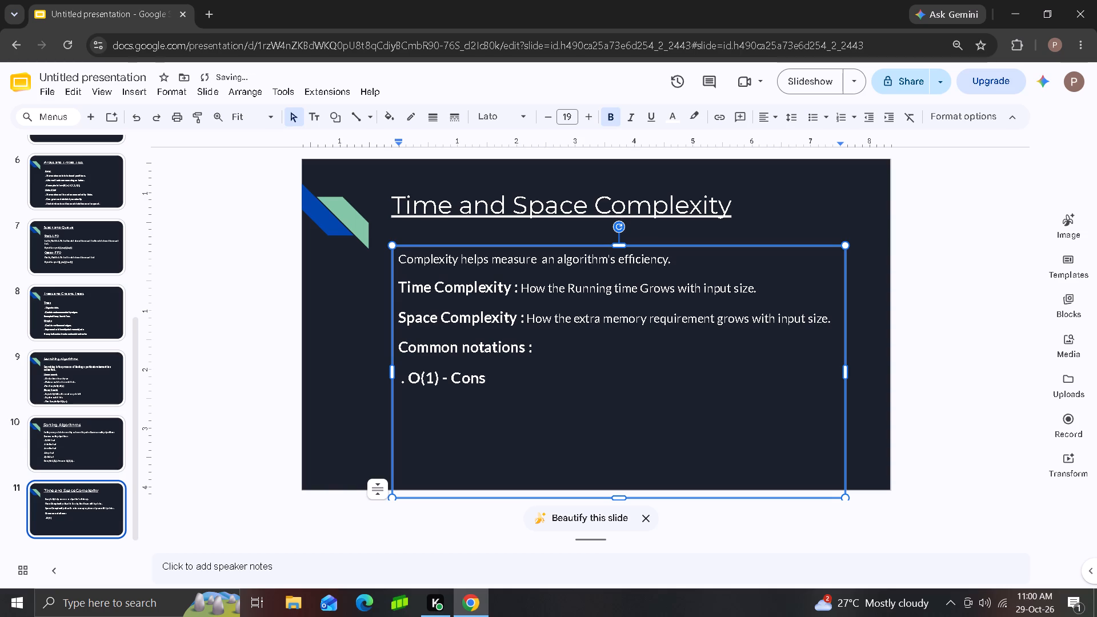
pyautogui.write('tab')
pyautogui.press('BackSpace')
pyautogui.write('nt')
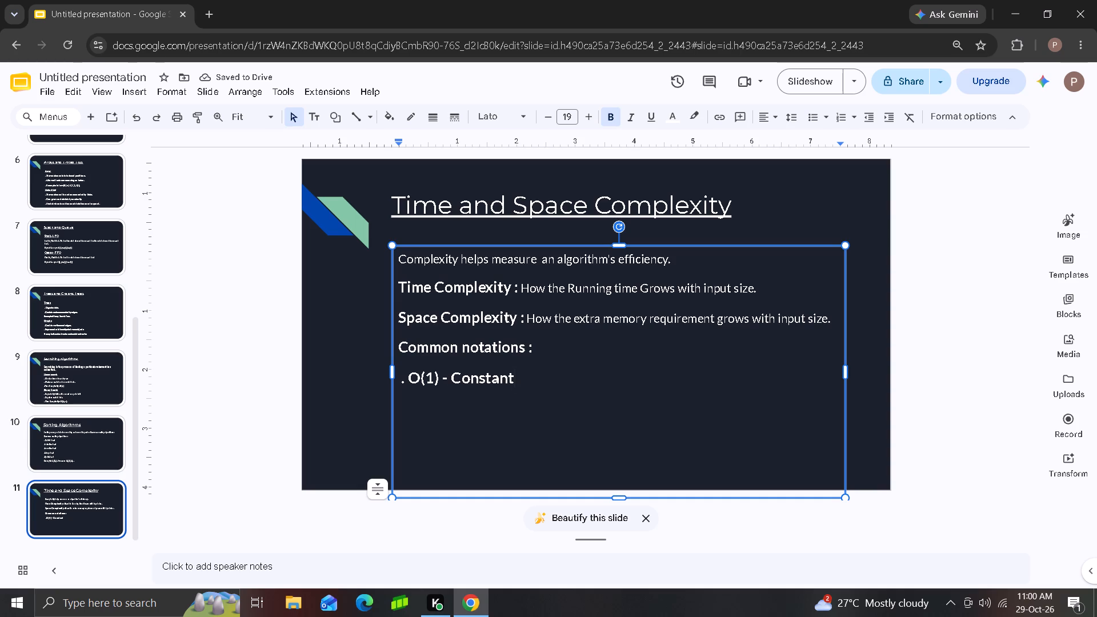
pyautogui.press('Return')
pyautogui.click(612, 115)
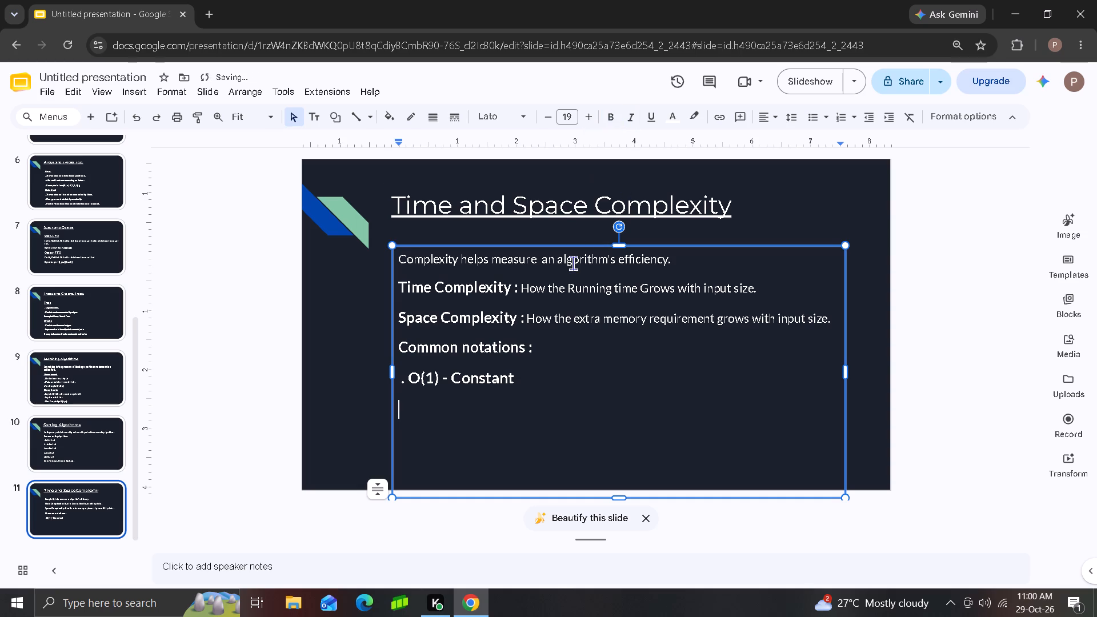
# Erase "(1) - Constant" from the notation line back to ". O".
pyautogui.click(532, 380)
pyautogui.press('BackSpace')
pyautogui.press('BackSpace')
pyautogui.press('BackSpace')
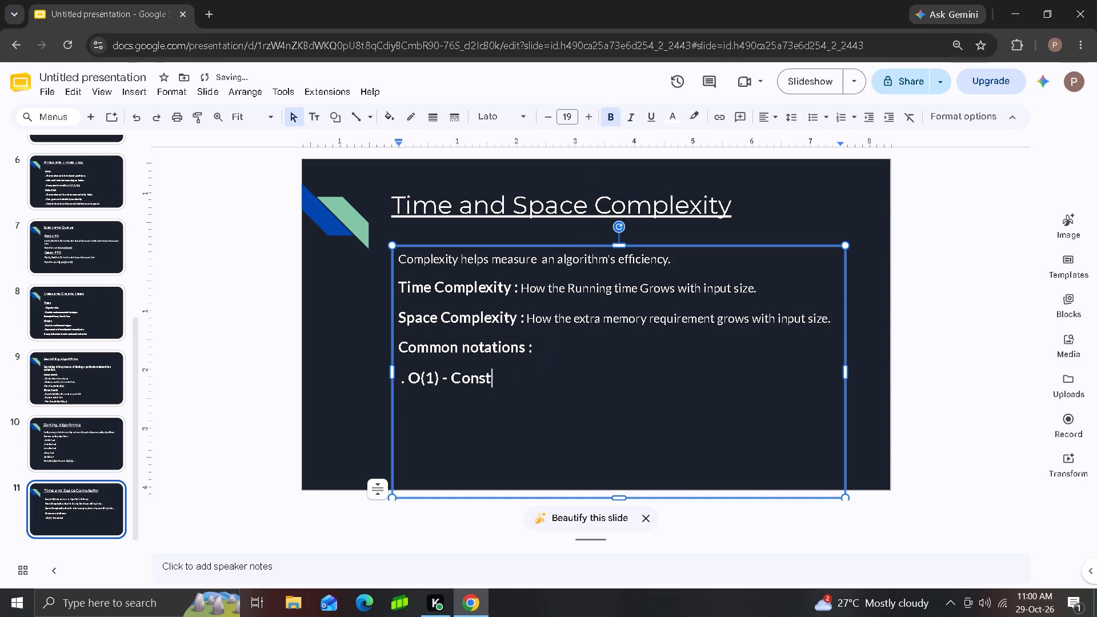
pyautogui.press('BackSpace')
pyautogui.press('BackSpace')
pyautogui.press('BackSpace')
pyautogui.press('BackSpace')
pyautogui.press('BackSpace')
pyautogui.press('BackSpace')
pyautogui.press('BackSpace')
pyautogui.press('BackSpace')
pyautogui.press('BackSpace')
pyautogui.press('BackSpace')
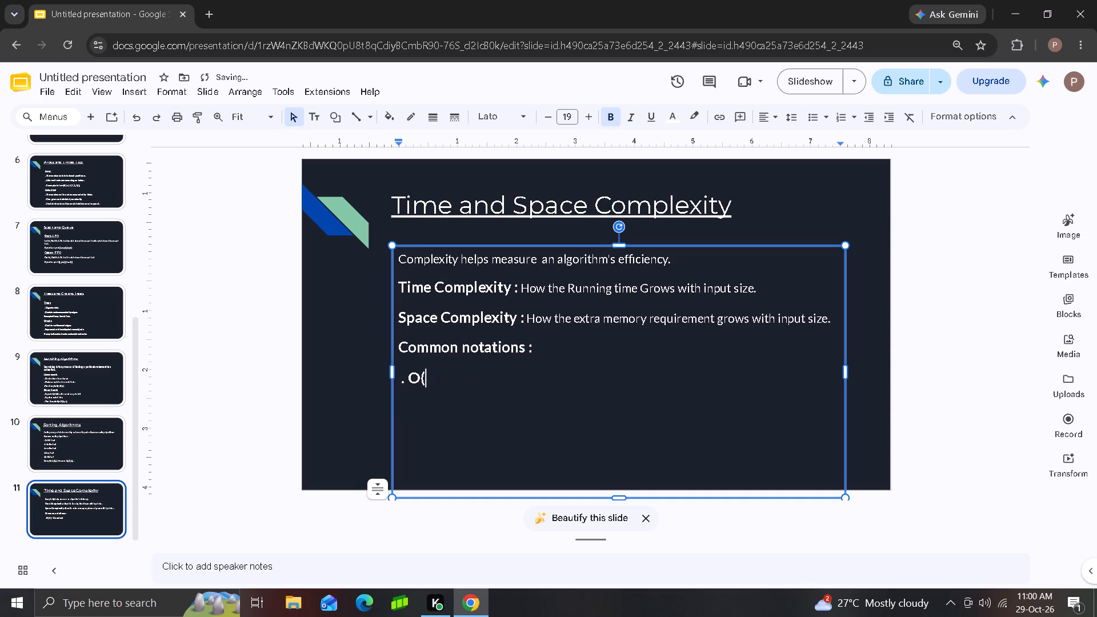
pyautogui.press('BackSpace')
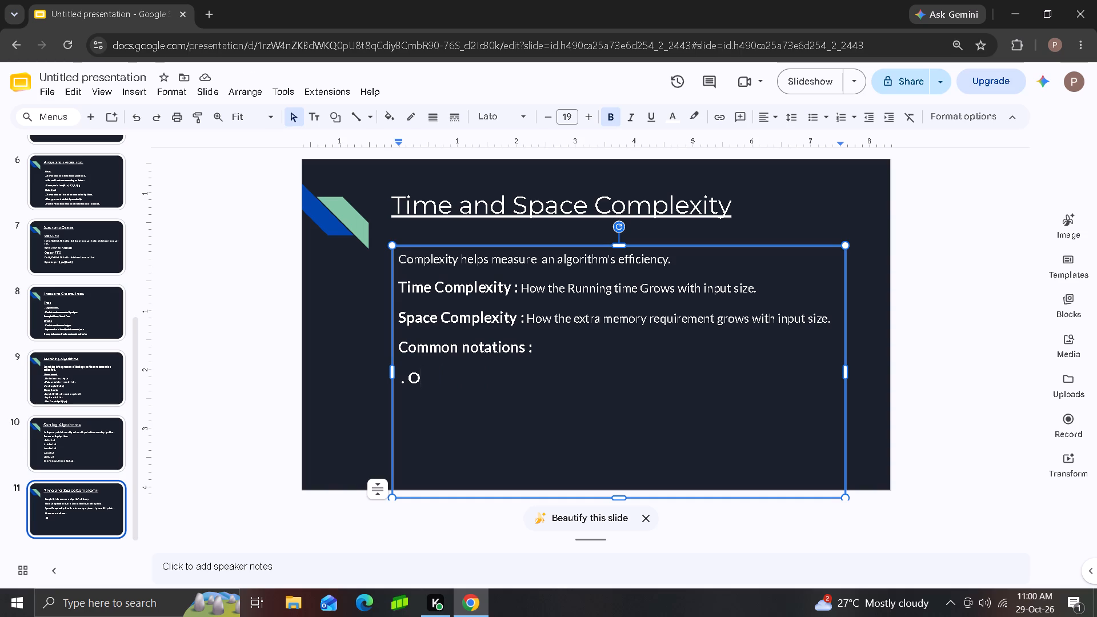
# Extend the first notation line under "Common notations :" to read ". O(1) -\".
pyautogui.hotkey('shift', '(')
pyautogui.write('!)')
pyautogui.press('Left')
pyautogui.press('BackSpace')
pyautogui.press('1')
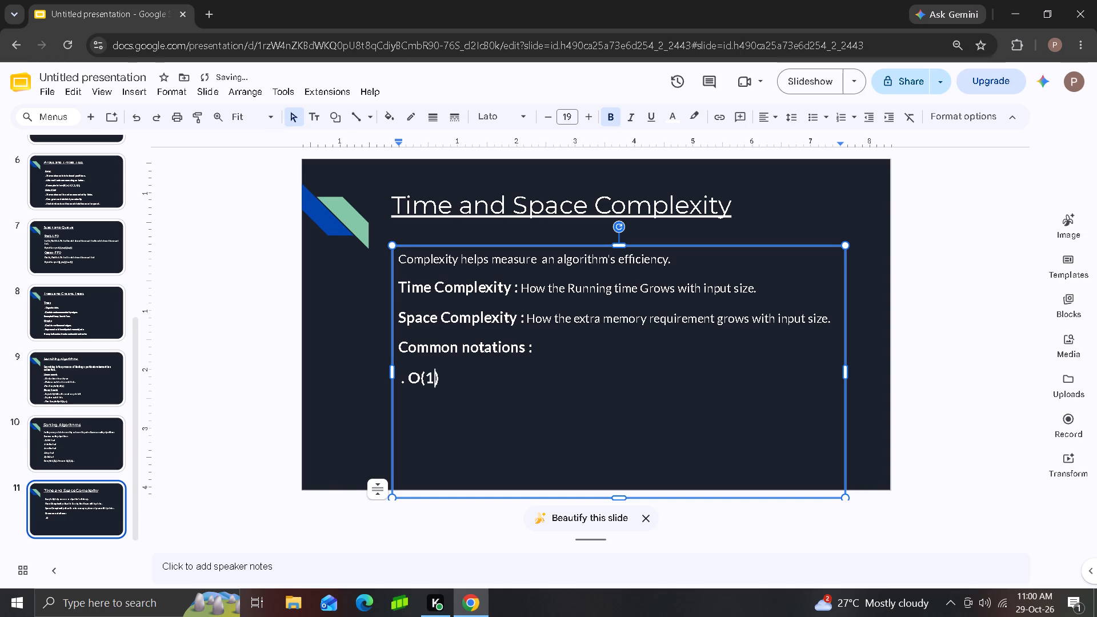
pyautogui.press('Right')
pyautogui.press('space')
pyautogui.write('_')
pyautogui.press('Return')
pyautogui.press('BackSpace')
pyautogui.press('BackSpace')
pyautogui.hotkey('shift', '_')
pyautogui.hotkey('shift', 'BackSpace')
pyautogui.write('-\\')
# Add a second notation line below the O(1) line reading ".O(logn) _".
pyautogui.press('Return')
pyautogui.press('space')
pyautogui.write('.')
pyautogui.hotkey('shift', 'o')
pyautogui.hotkey('shift', '(')
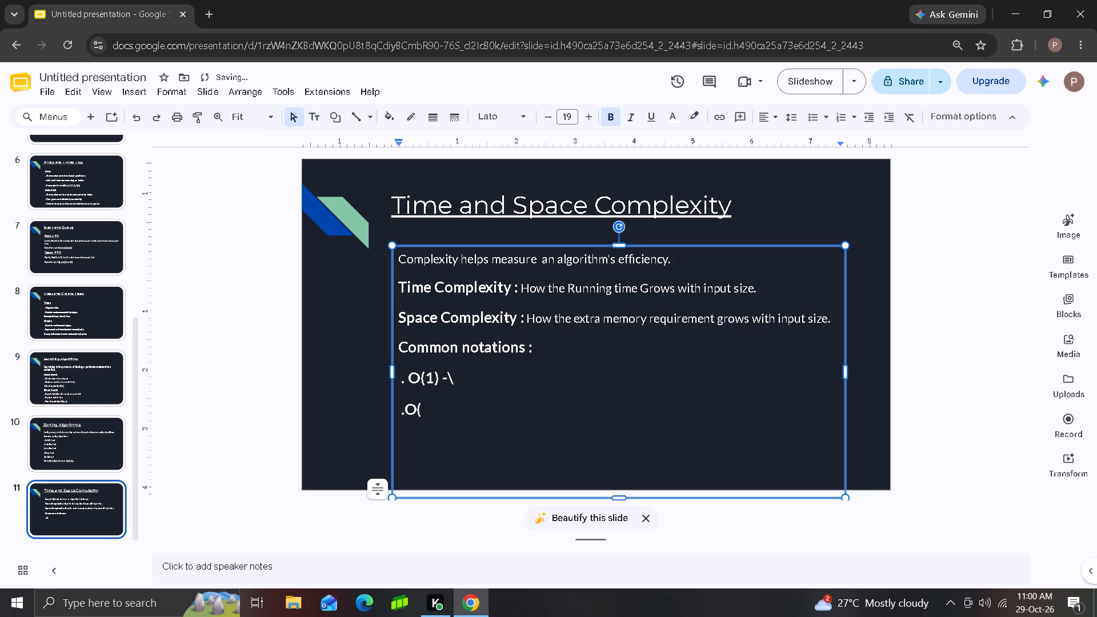
pyautogui.hotkey('shift', ')')
pyautogui.press('Left')
pyautogui.write('log')
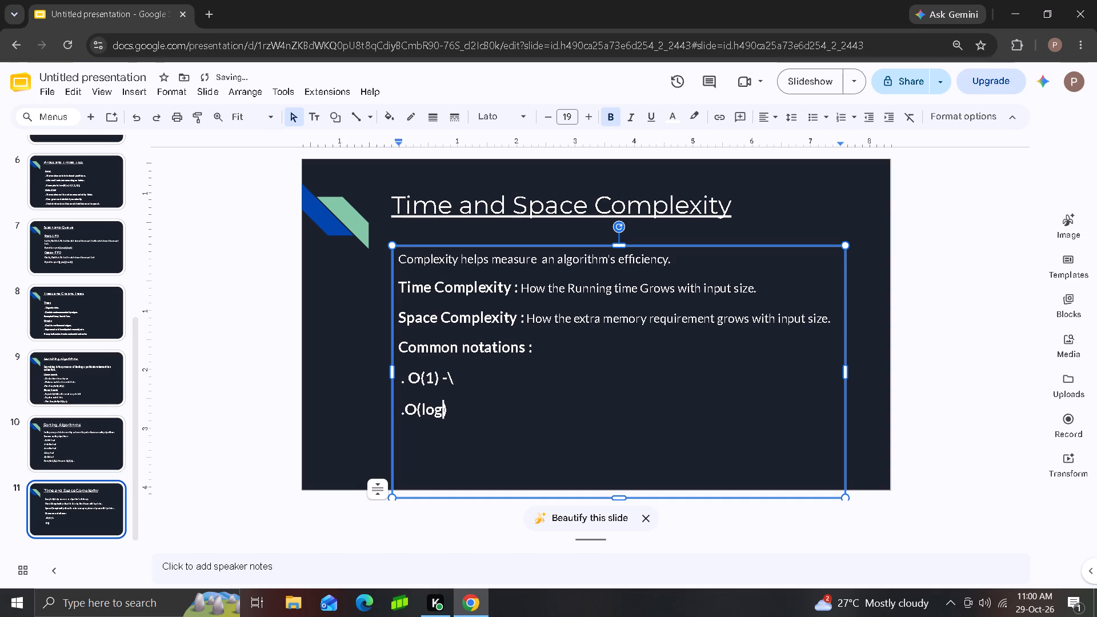
pyautogui.press('n')
pyautogui.press('Right')
pyautogui.press('space')
pyautogui.hotkey('shift', '_')
# Delete the stray backslash ending the O(1) line and replace the underscore after ".O(logn)" with a hyphen.
pyautogui.click(472, 368)
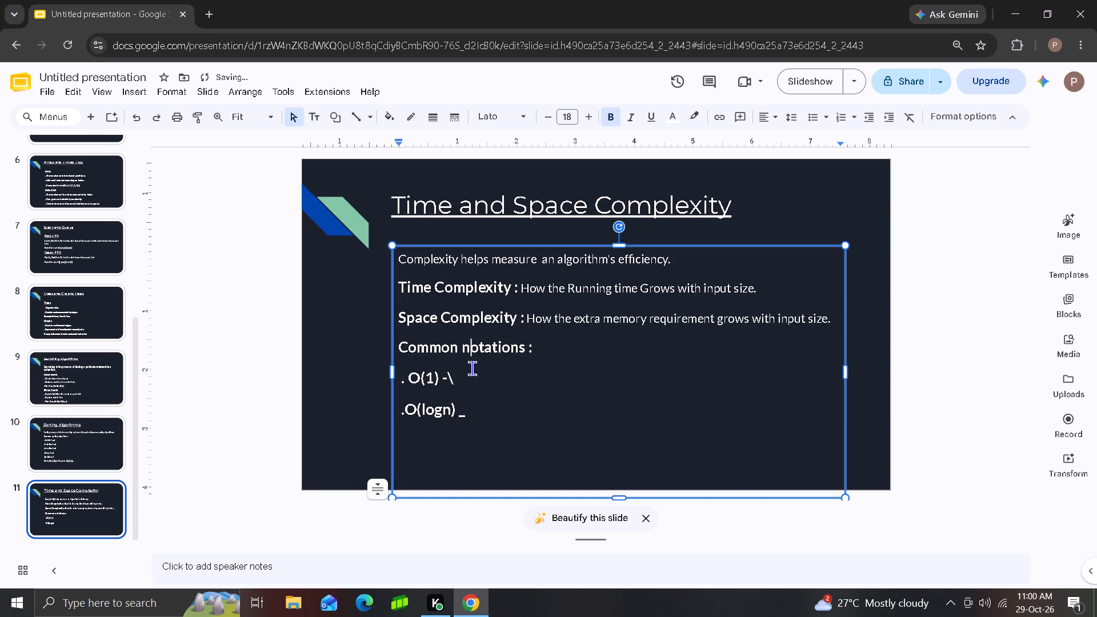
pyautogui.click(472, 368)
pyautogui.click(455, 379)
pyautogui.press('BackSpace')
pyautogui.click(479, 409)
pyautogui.press('BackSpace')
pyautogui.press('-')
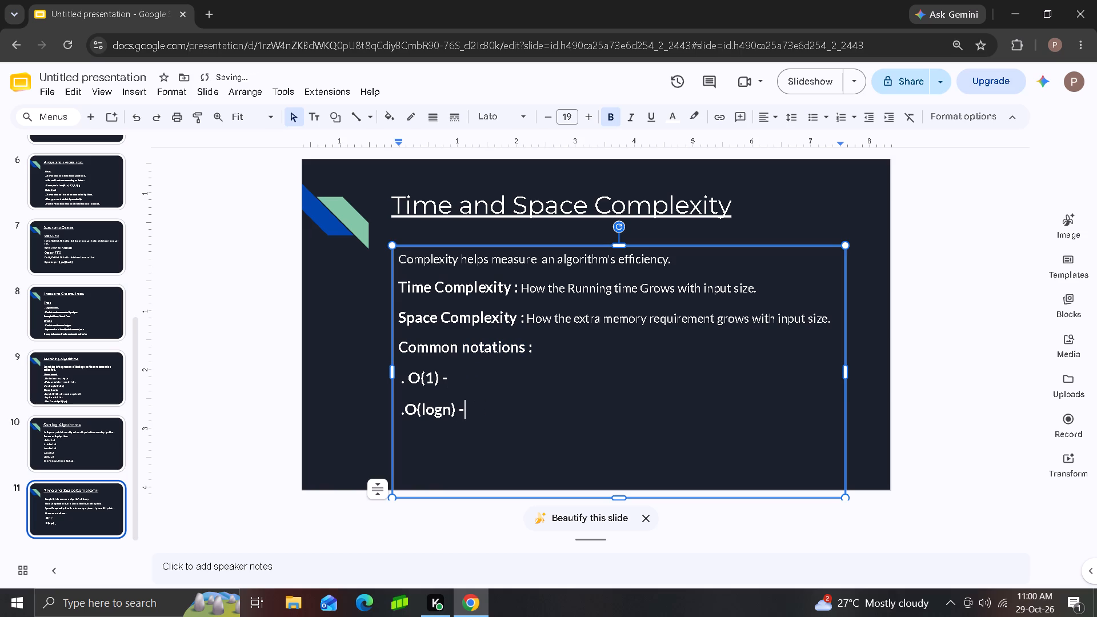
# Add a third notation line below the O(logn) line reading ".O(n)".
pyautogui.press('Return')
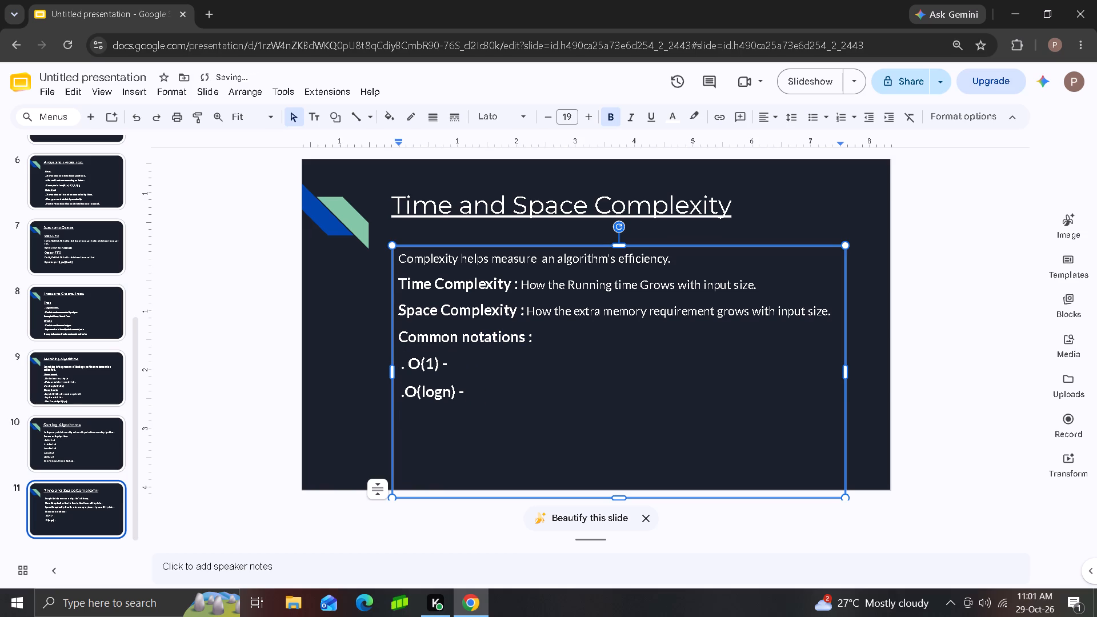
pyautogui.press('.')
pyautogui.hotkey('shift', 'o')
pyautogui.hotkey('shift', '(')
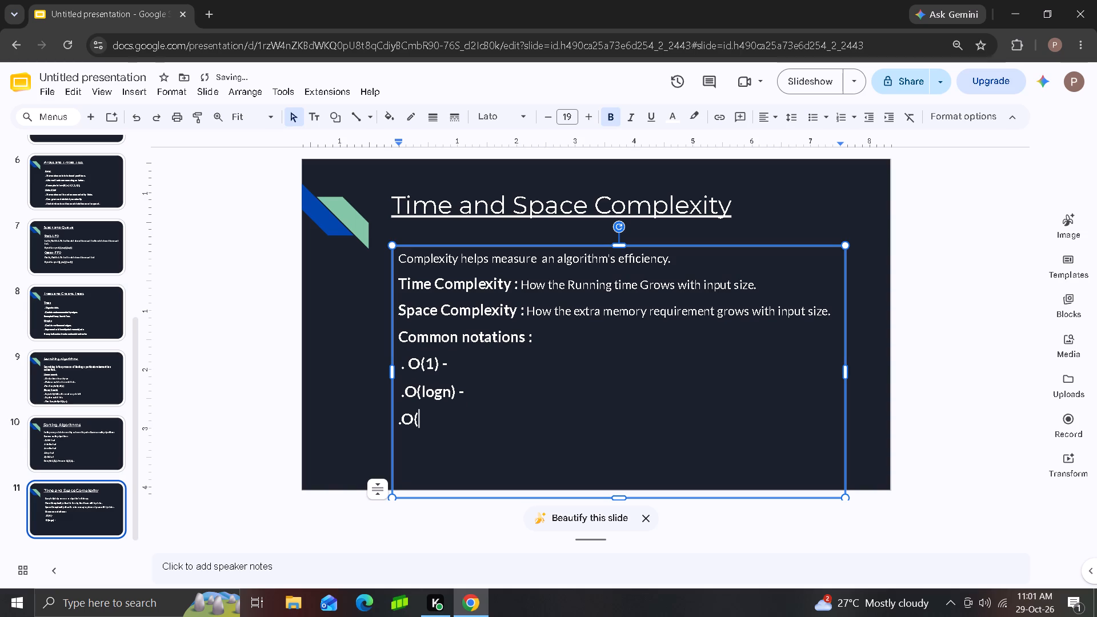
pyautogui.hotkey('shift', ')')
pyautogui.press('m')
pyautogui.press('BackSpace')
pyautogui.press('Left')
pyautogui.press('n')
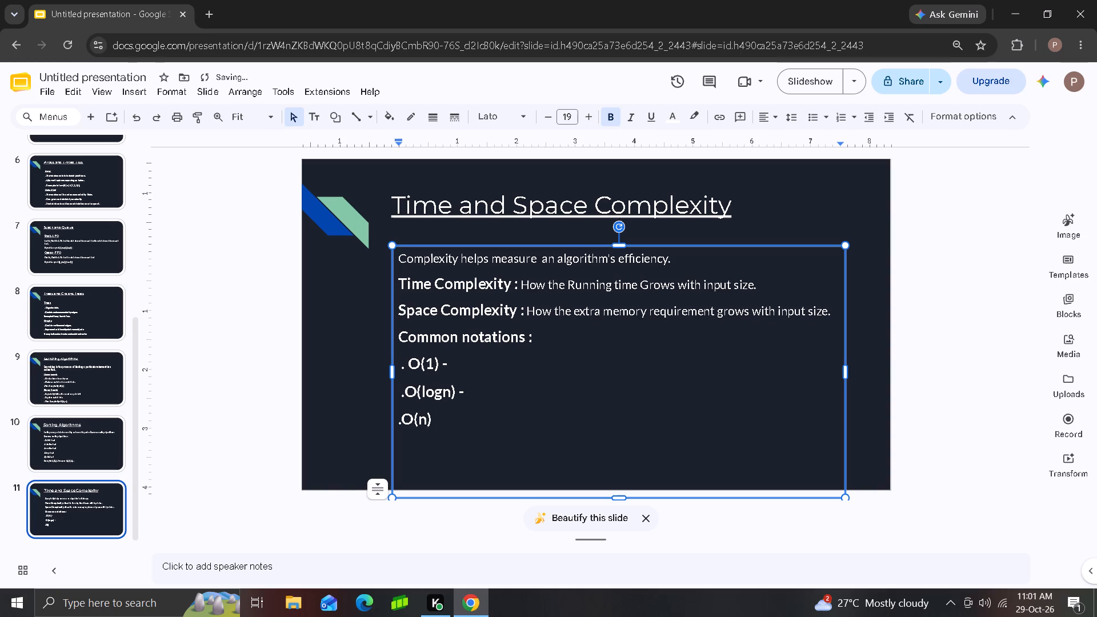
# Insert a single space after the leading dot in both the O(logn) and O(n) lines.
pyautogui.click(403, 368)
pyautogui.press('Down')
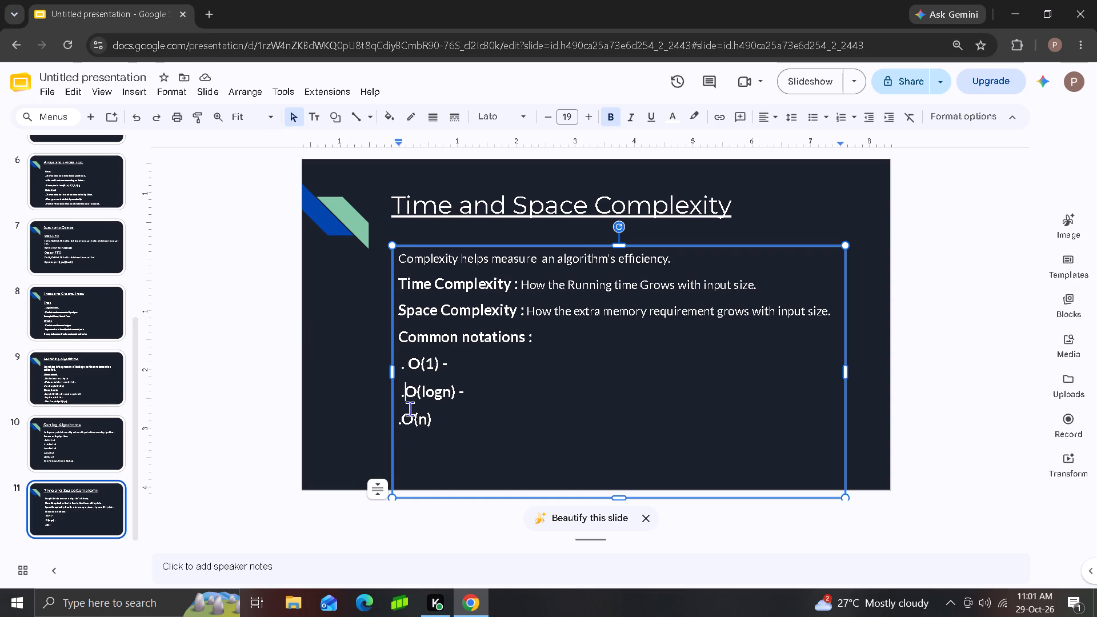
pyautogui.press('space')
pyautogui.press('Down')
pyautogui.press('Left')
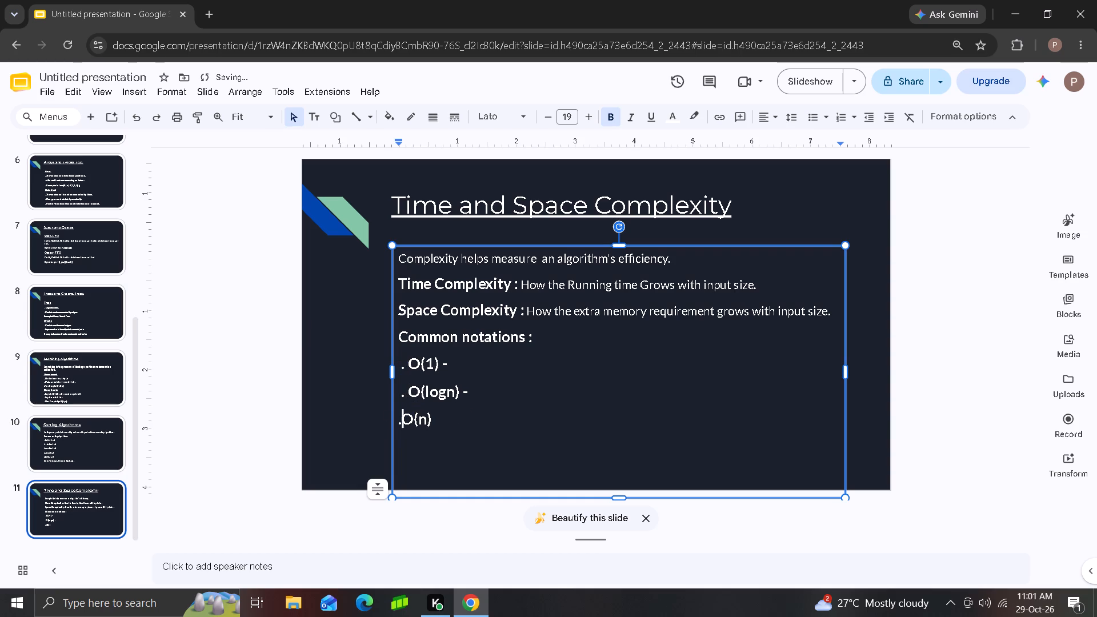
pyautogui.press('space')
pyautogui.press('space')
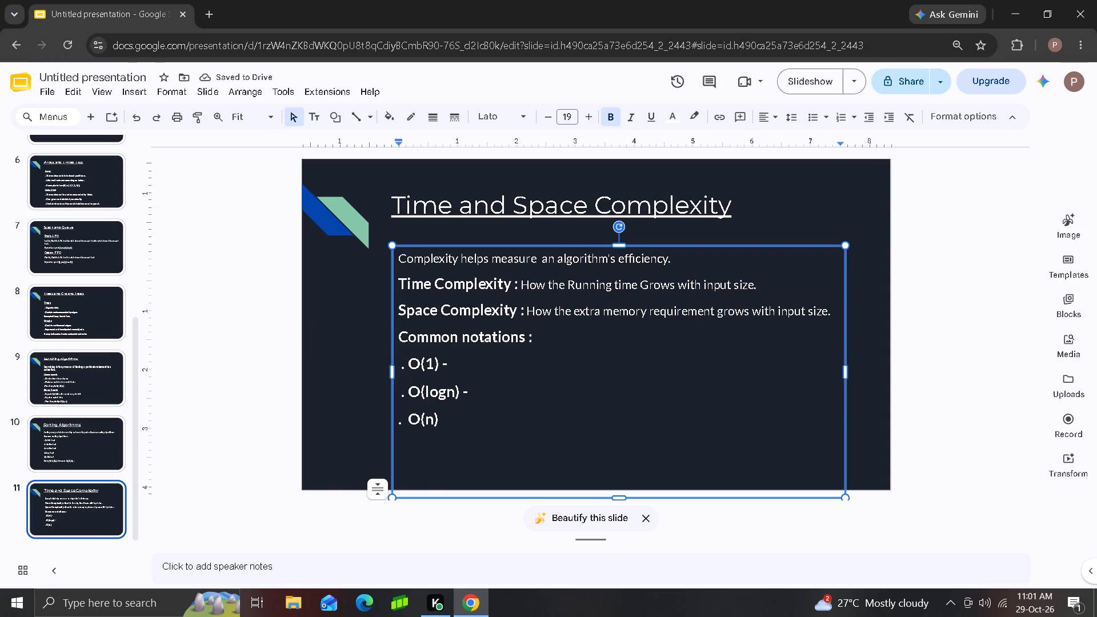
pyautogui.press('BackSpace')
pyautogui.press('BackSpace')
pyautogui.press('space')
# Remove the space before the dot on the O(logn) line so it reads ". O(logn) -".
pyautogui.press('Up')
pyautogui.press('BackSpace')
pyautogui.press('BackSpace')
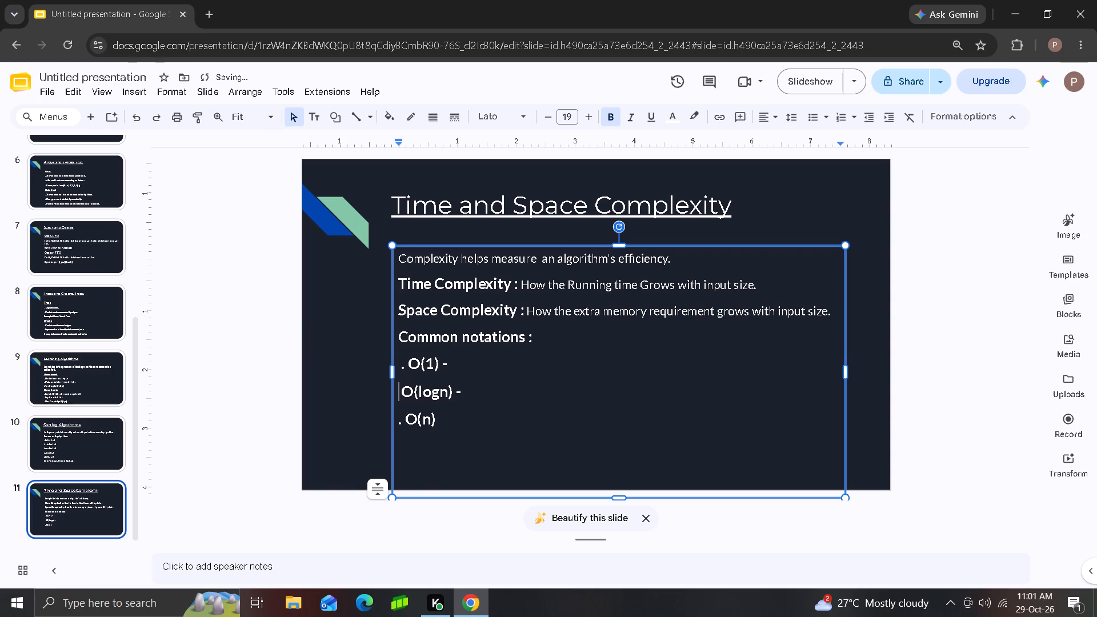
pyautogui.press('.')
pyautogui.press('BackSpace')
pyautogui.press('.')
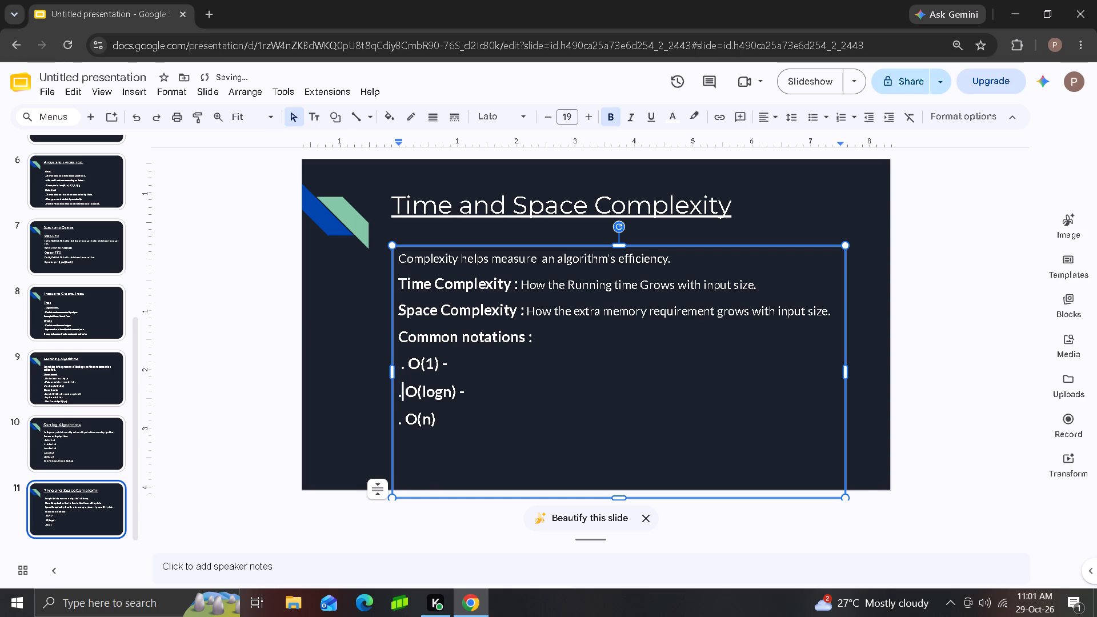
# Remove the space before the dot on the O(1) line, keeping one space after the dot: ". O(1) -".
pyautogui.press('Up')
pyautogui.press('Right')
pyautogui.press('space')
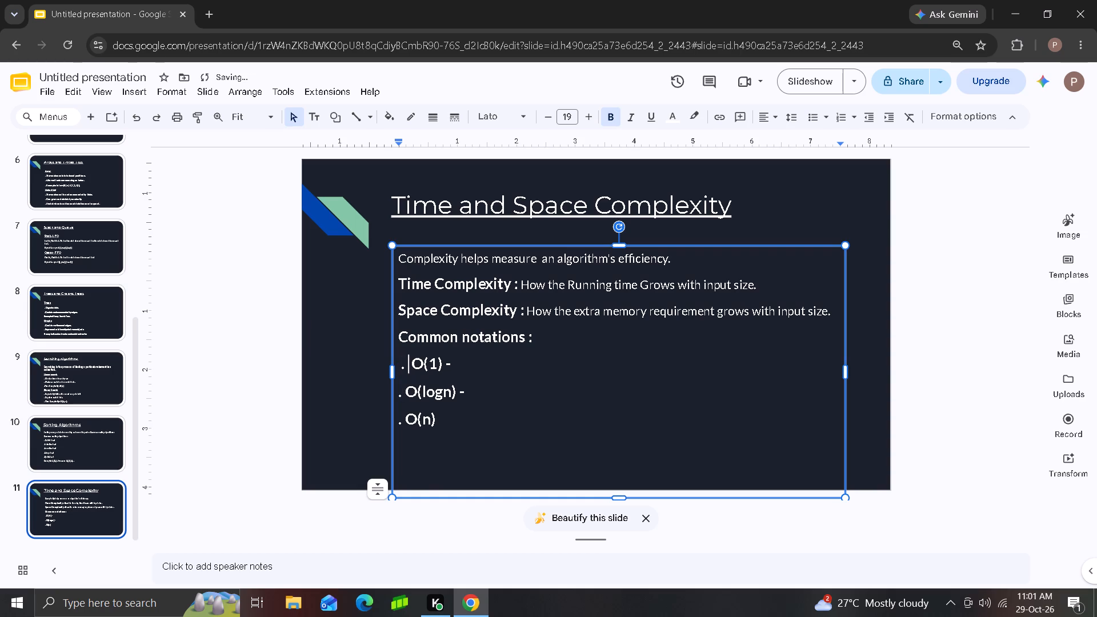
pyautogui.press('BackSpace')
pyautogui.press('BackSpace')
pyautogui.press('BackSpace')
pyautogui.write('.')
pyautogui.press('space')
pyautogui.press('Left')
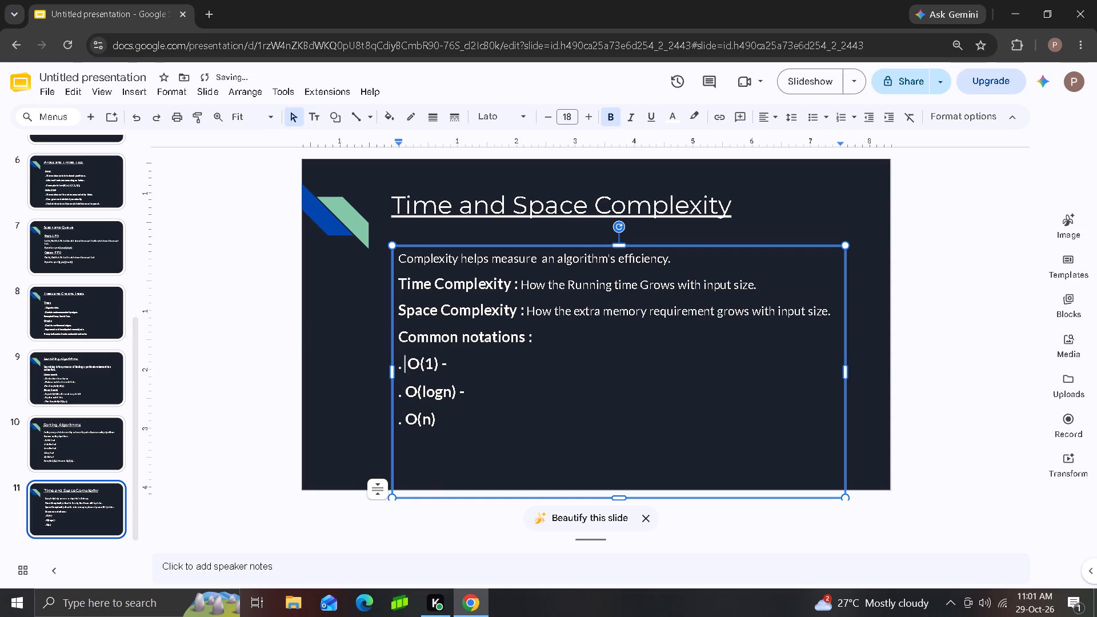
pyautogui.press('Down')
pyautogui.press('Down')
pyautogui.press('Up')
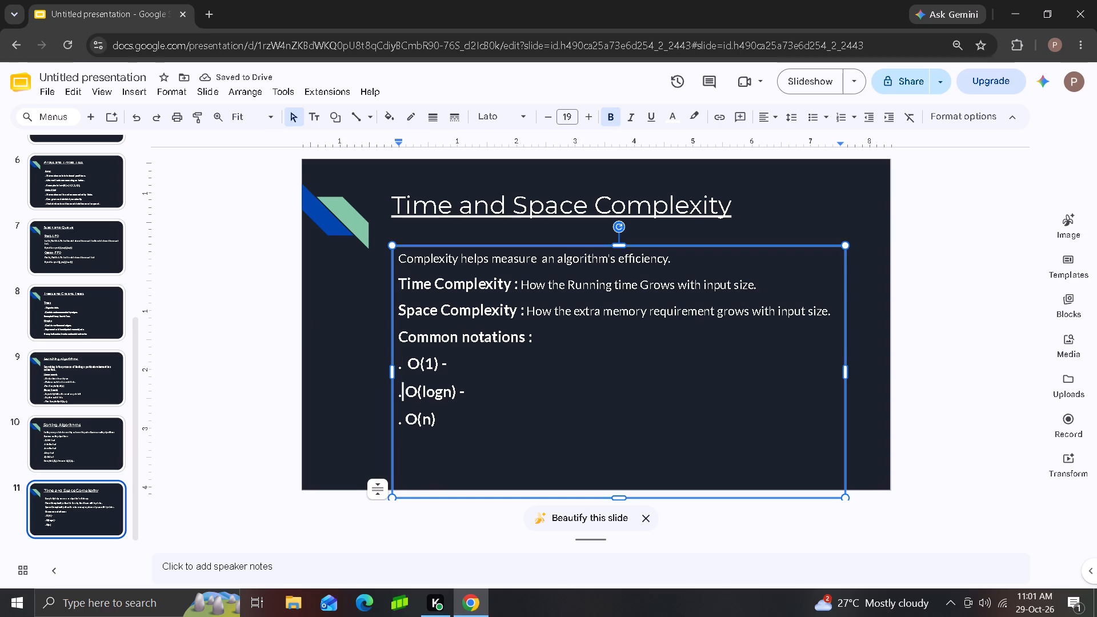
pyautogui.press('Up')
pyautogui.press('Right')
pyautogui.press('BackSpace')
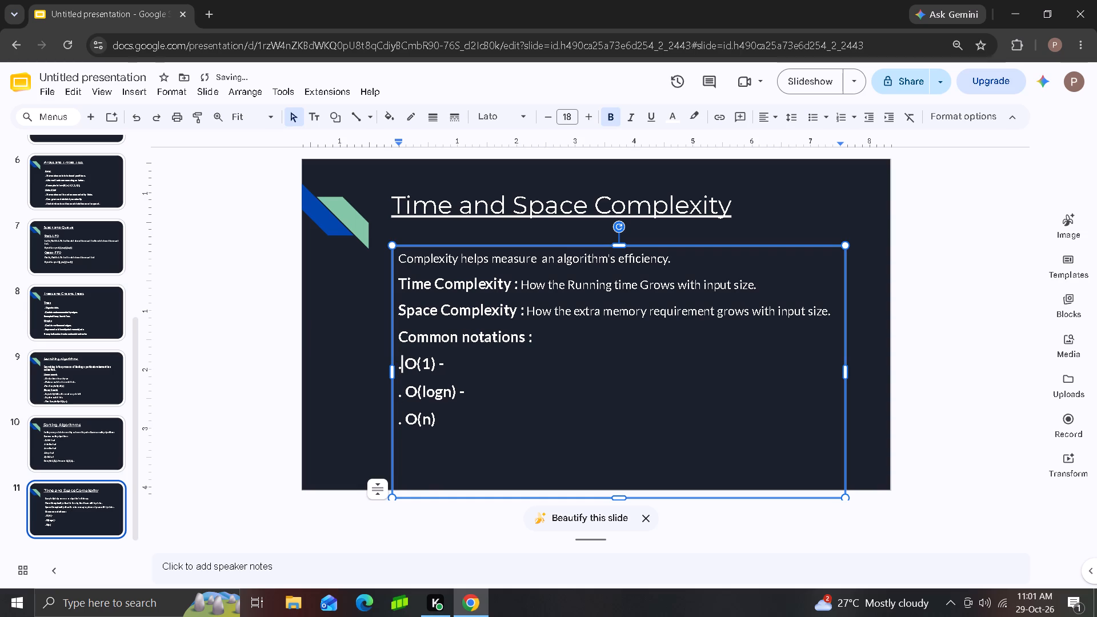
pyautogui.press('Down')
pyautogui.press('Down')
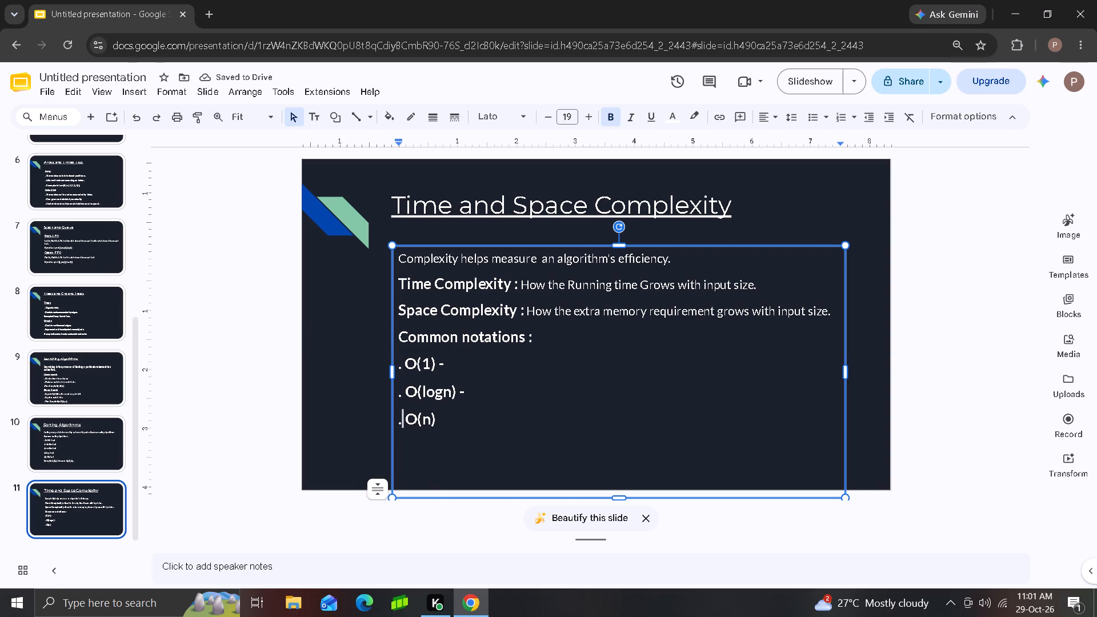
# Add a dash directly after O(n) on the third notation line so it reads ". O(n)-".
pyautogui.click(494, 408)
pyautogui.click(447, 419)
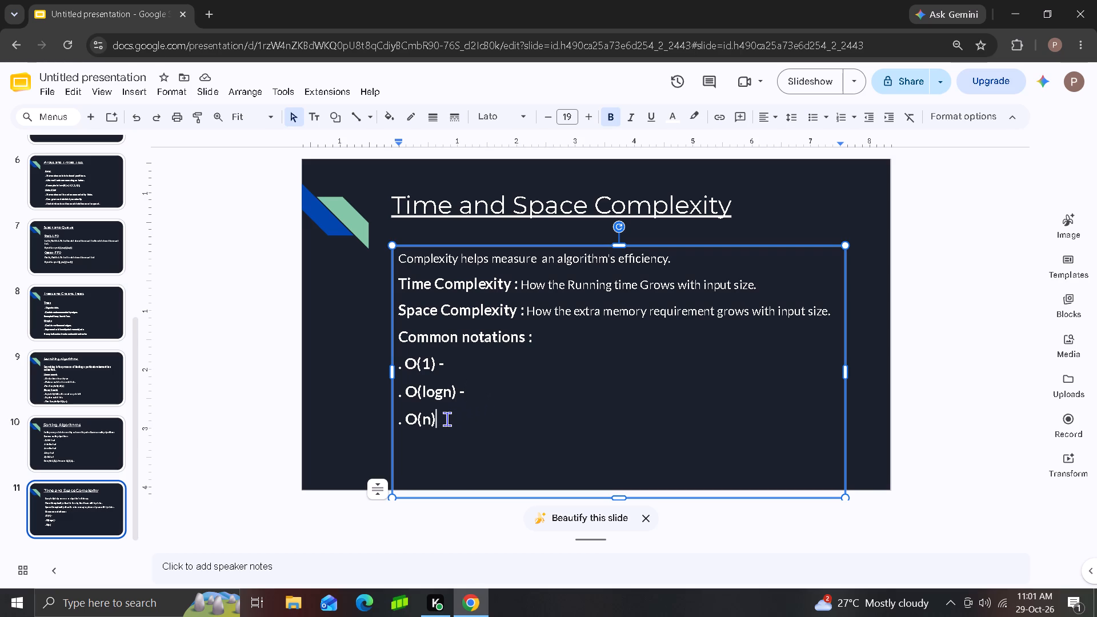
pyautogui.press('[')
pyautogui.press('BackSpace')
pyautogui.press('-')
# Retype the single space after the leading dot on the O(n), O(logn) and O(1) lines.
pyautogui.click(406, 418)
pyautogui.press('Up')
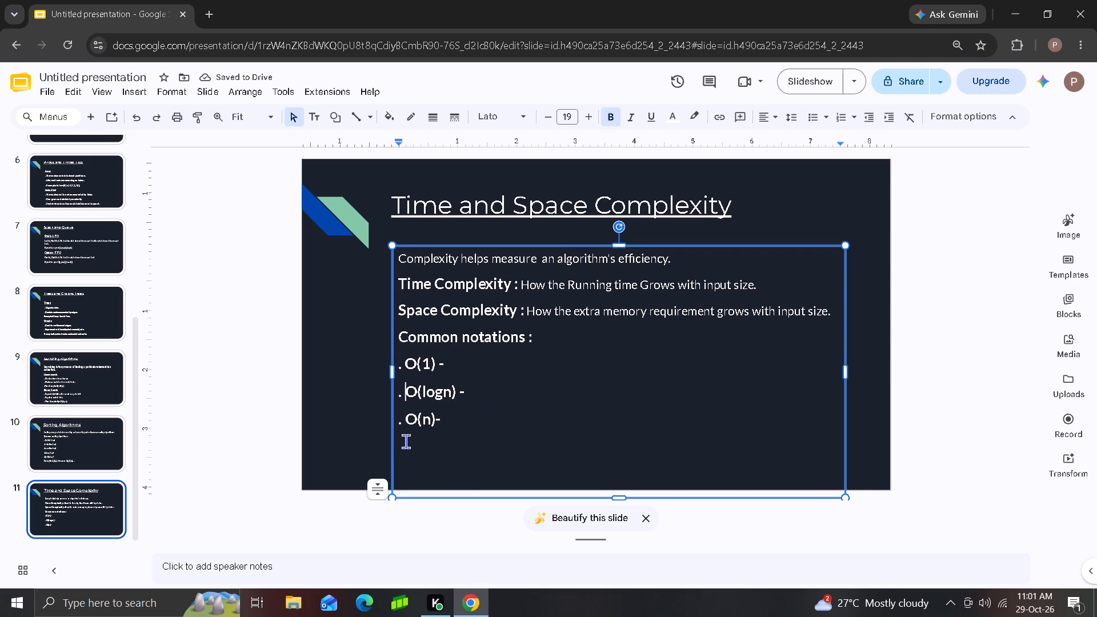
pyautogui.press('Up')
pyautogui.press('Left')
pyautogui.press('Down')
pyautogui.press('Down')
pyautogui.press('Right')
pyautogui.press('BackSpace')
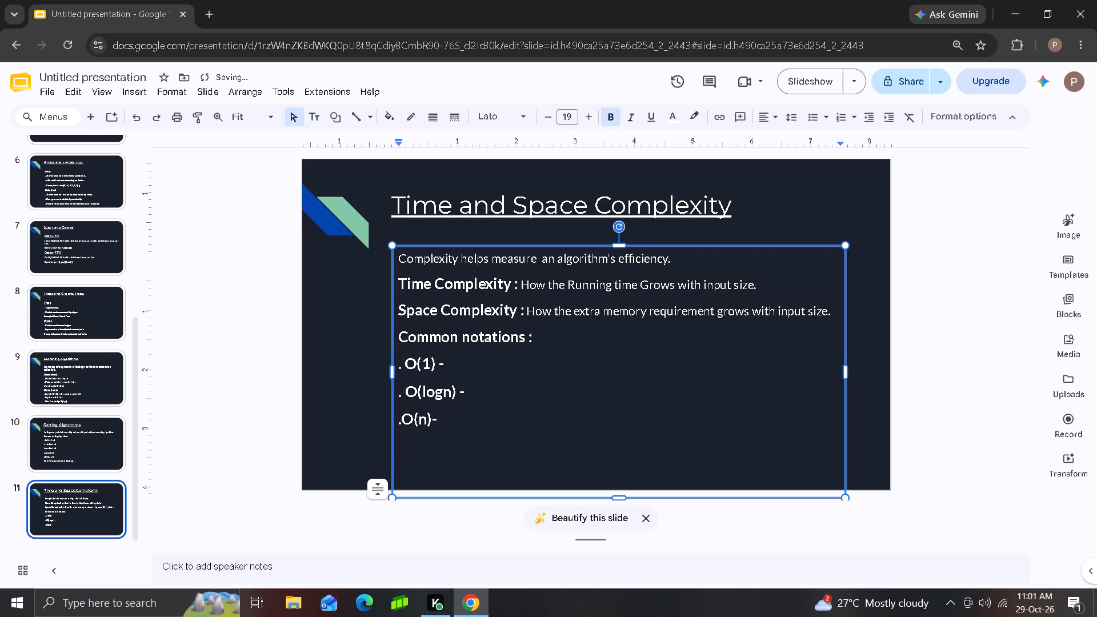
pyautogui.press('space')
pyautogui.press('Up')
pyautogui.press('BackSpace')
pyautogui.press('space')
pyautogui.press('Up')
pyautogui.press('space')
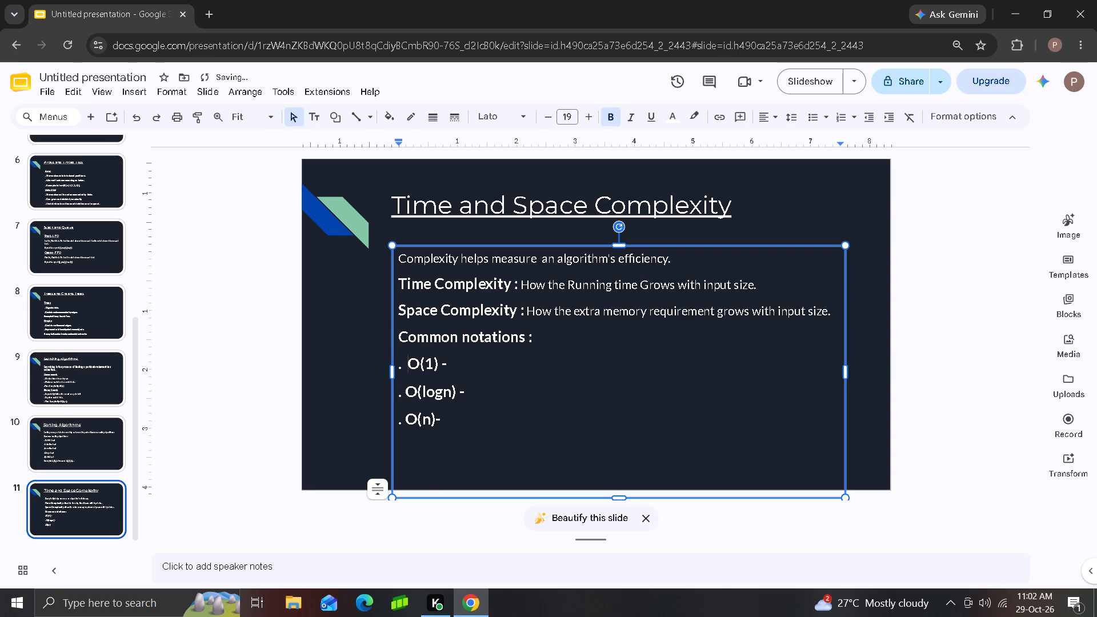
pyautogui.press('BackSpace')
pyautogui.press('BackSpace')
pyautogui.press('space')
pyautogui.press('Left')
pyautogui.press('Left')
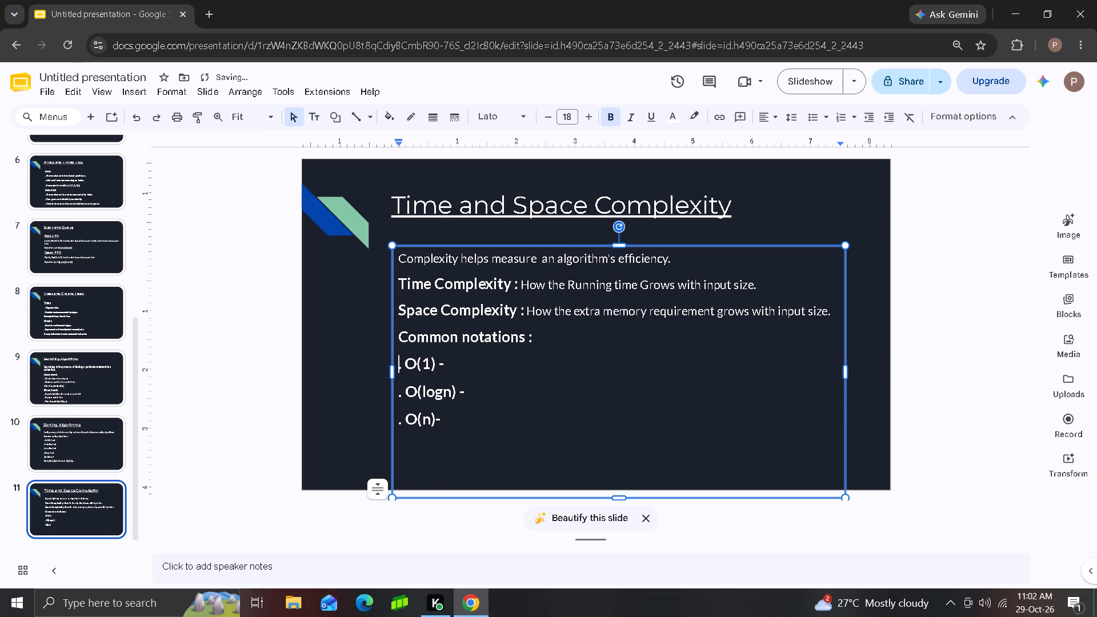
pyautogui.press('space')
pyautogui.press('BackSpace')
# Remove the empty line below the O(n) line.
pyautogui.press('Down')
pyautogui.press('Down')
pyautogui.press('Down')
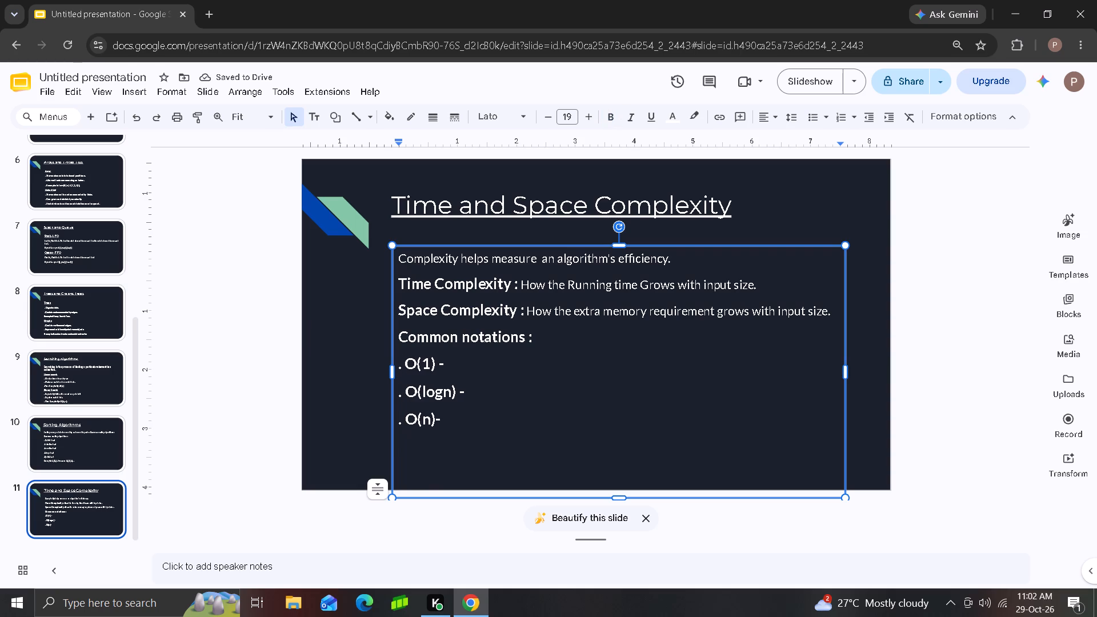
pyautogui.press('\\')
pyautogui.press('BackSpace')
pyautogui.press('BackSpace')
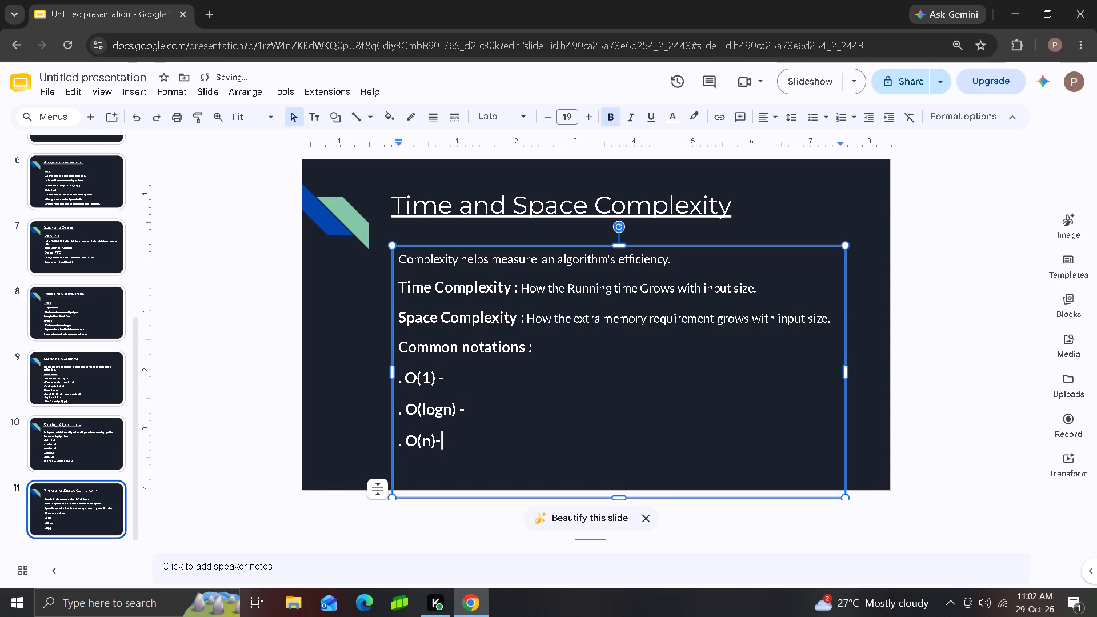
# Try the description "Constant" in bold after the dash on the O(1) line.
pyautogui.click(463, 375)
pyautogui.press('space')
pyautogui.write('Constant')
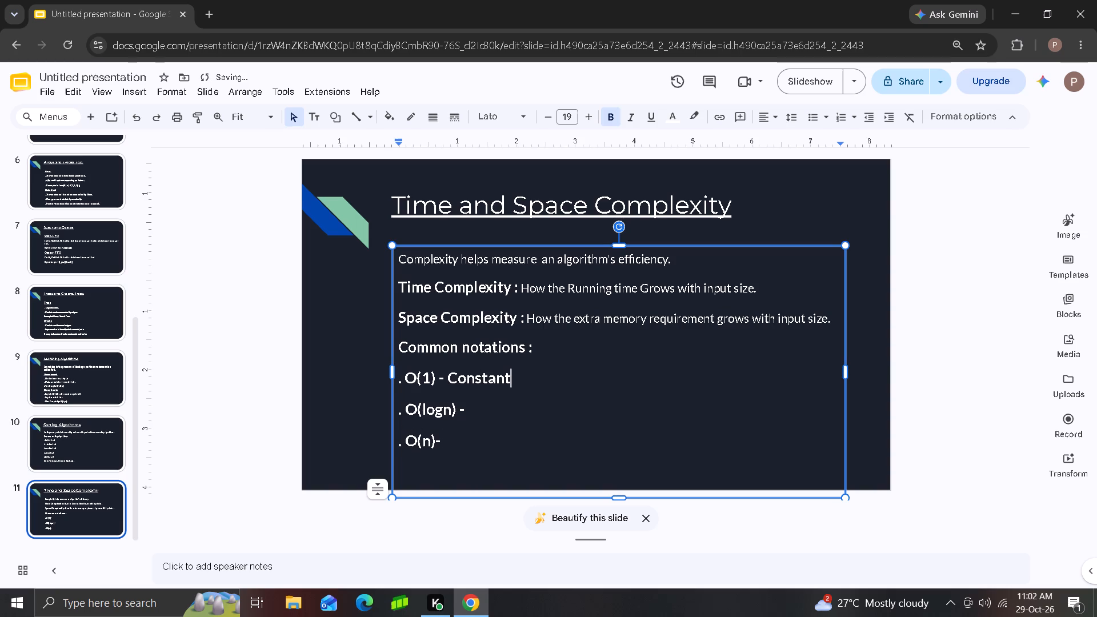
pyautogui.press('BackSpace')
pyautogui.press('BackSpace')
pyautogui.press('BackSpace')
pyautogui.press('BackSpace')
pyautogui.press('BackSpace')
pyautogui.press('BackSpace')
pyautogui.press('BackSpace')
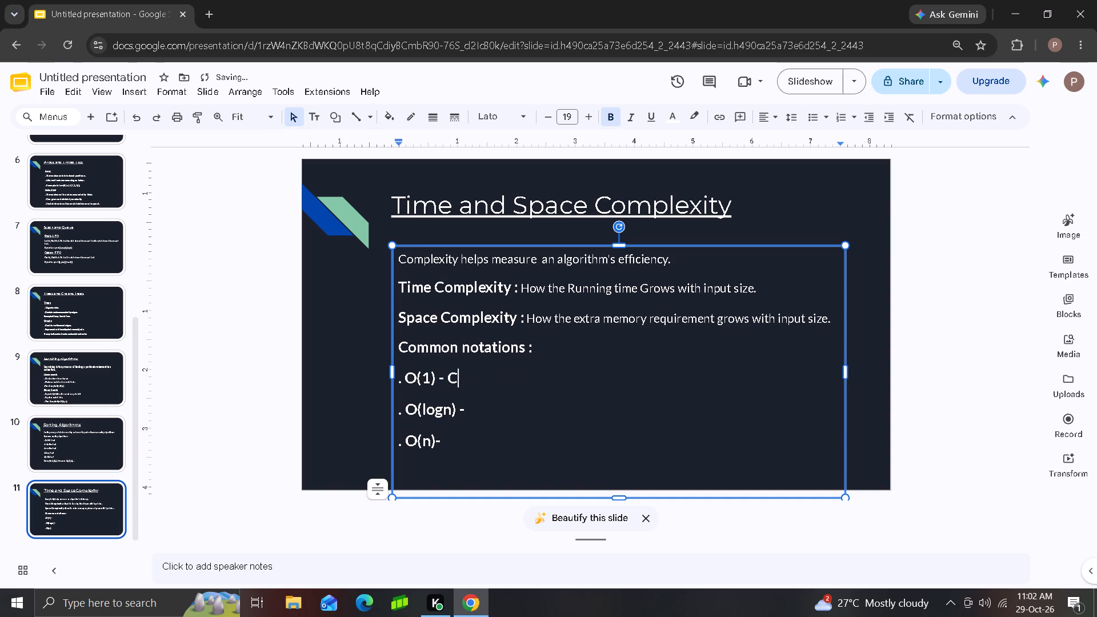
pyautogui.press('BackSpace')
# Add the description "Constant" in regular, non-bold text after the dash on the O(1) line.
pyautogui.click(611, 115)
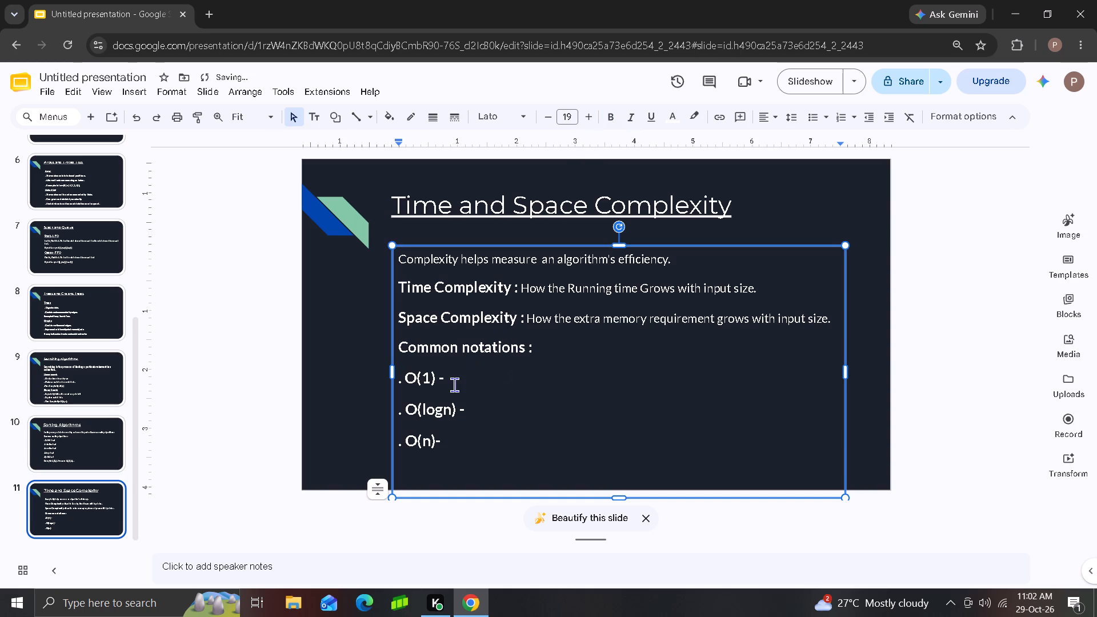
pyautogui.click(458, 384)
pyautogui.write('Co')
pyautogui.press('n')
pyautogui.write('stab')
pyautogui.press('BackSpace')
pyautogui.write('nt')
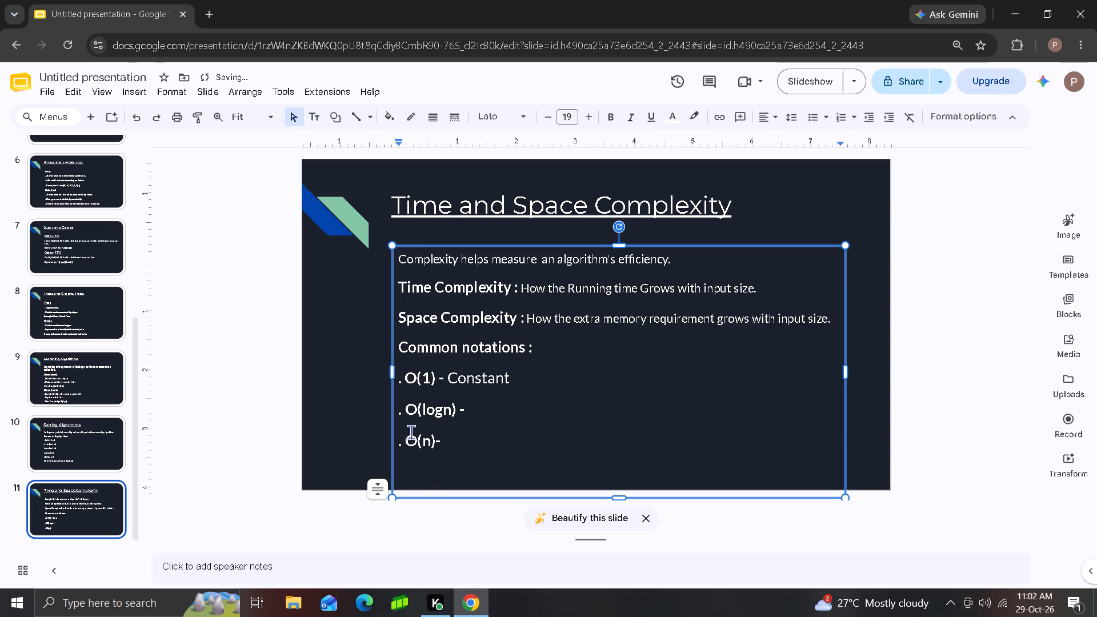
# Add the description "Logarithmic" in bold after the dash on the O(logn) line, separated by a space.
pyautogui.click(479, 411)
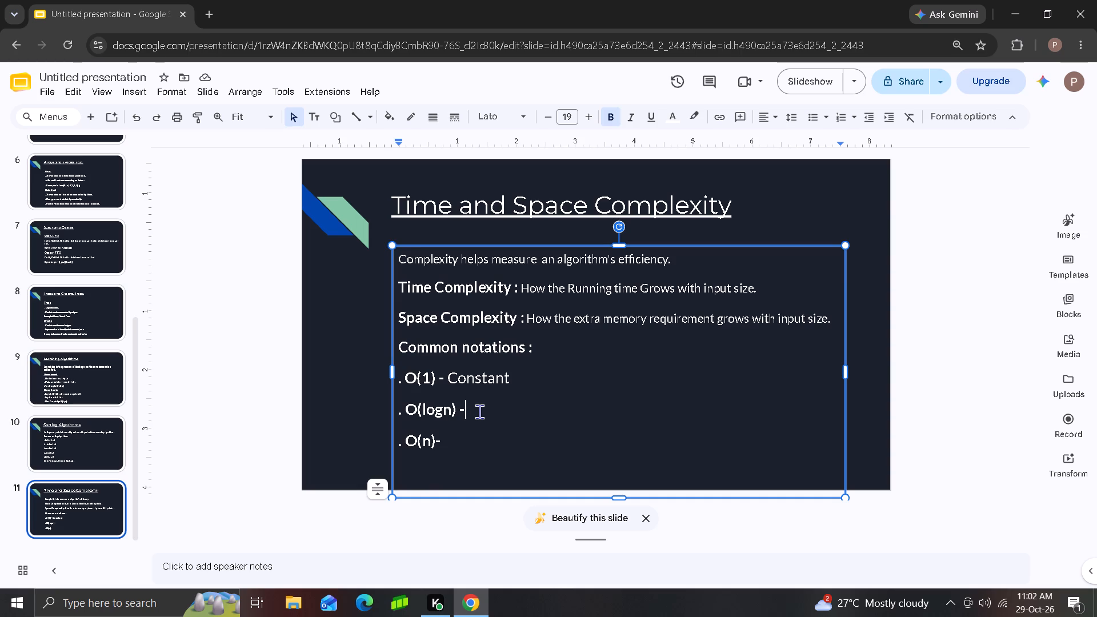
pyautogui.press('space')
pyautogui.write('Lo')
pyautogui.write('garith')
pyautogui.write('miv=c')
pyautogui.press('BackSpace')
pyautogui.press('BackSpace')
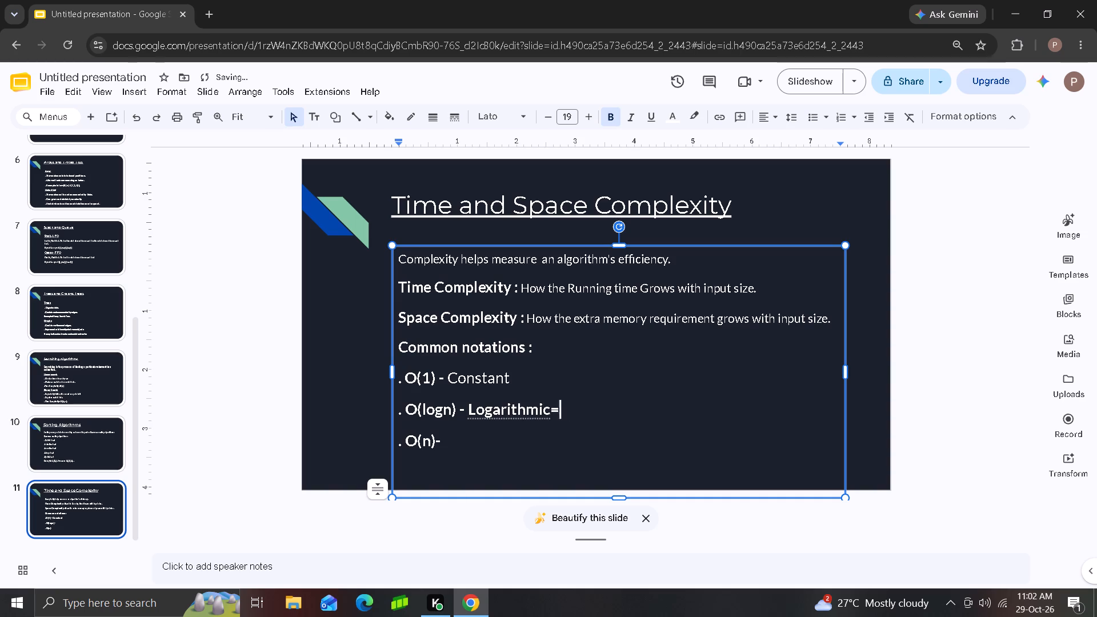
pyautogui.press('BackSpace')
pyautogui.press('c')
pyautogui.press('Return')
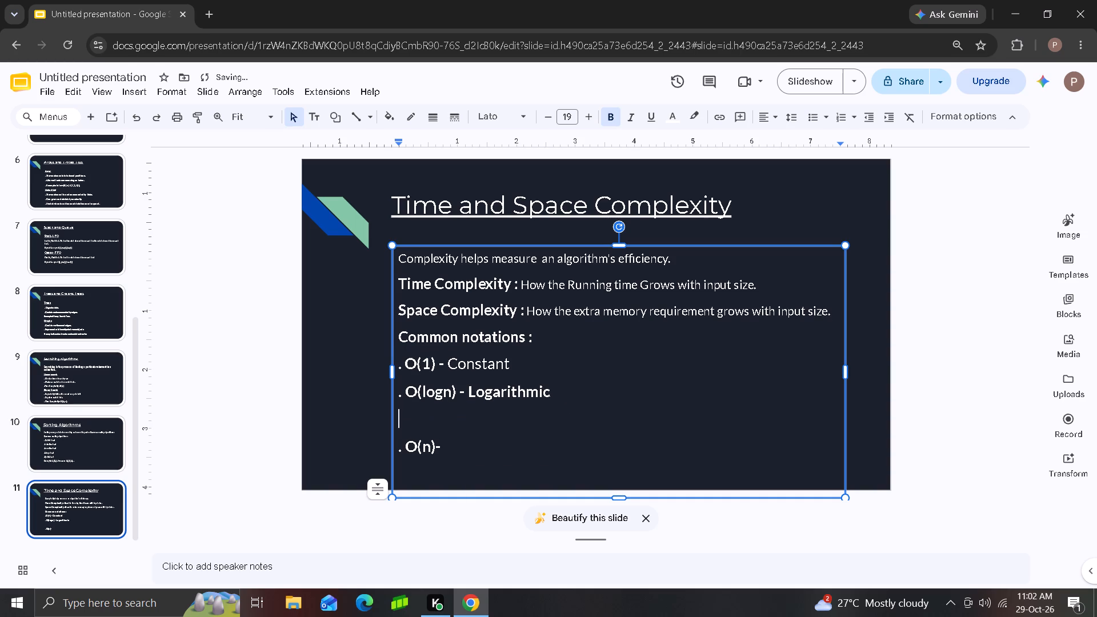
pyautogui.press('BackSpace')
pyautogui.press('BackSpace')
pyautogui.press('c')
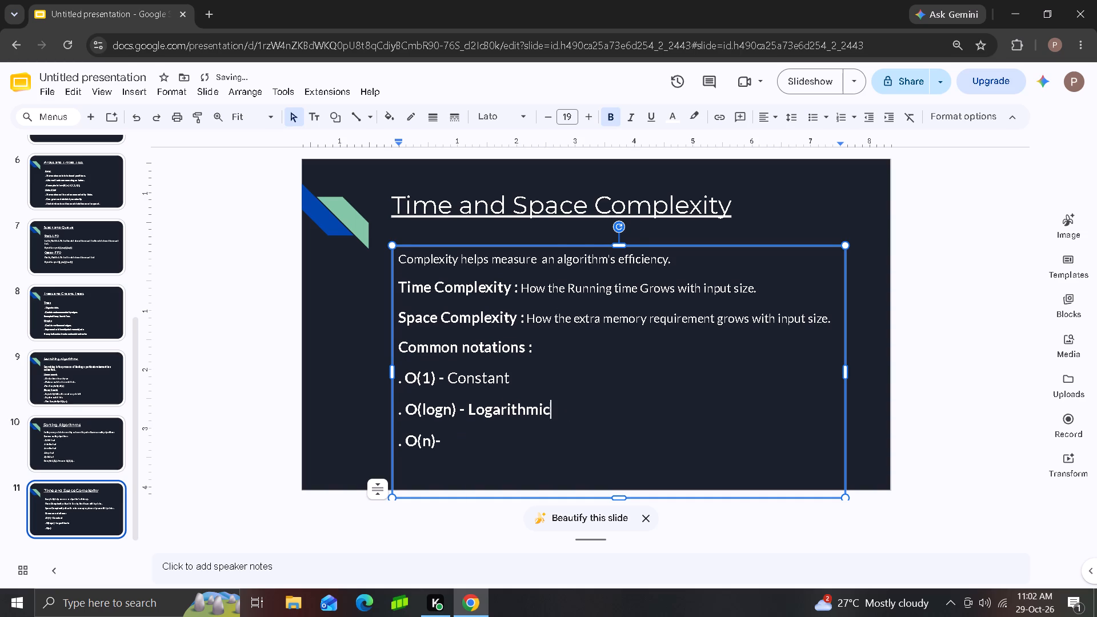
# Insert a space after the dash on the O(n) line.
pyautogui.click(450, 441)
pyautogui.press('space')
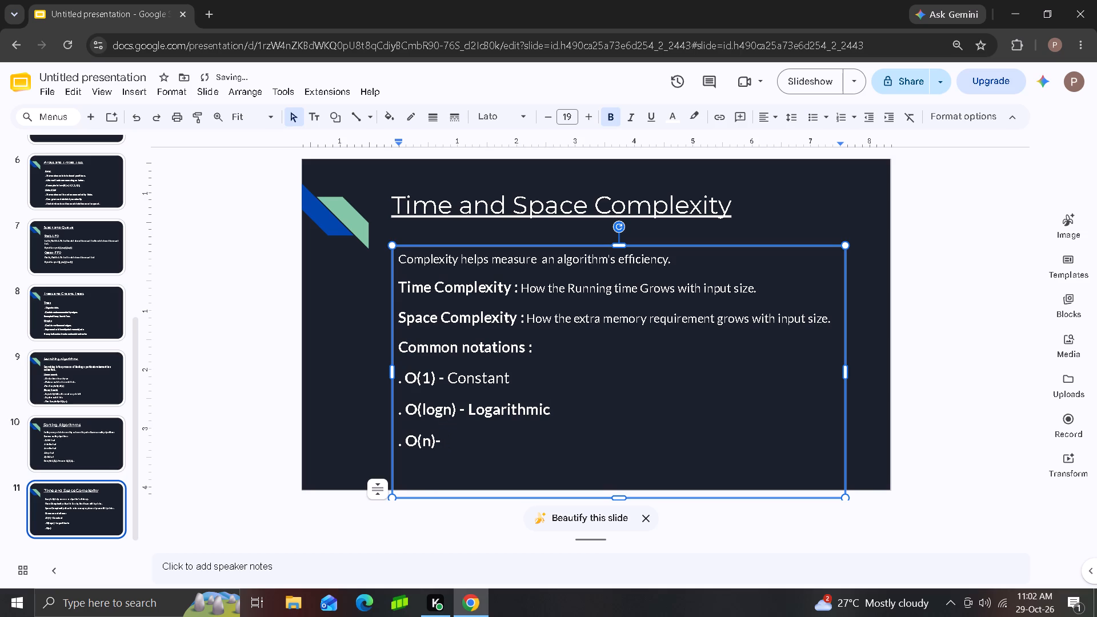
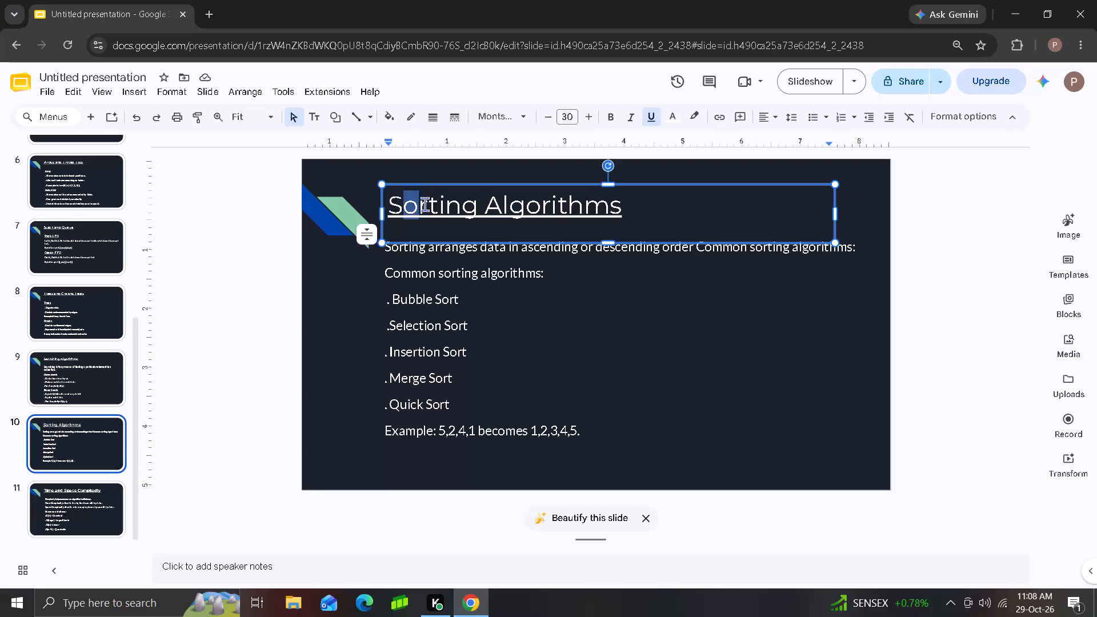
# Make the "Sorting Algorithms" title on slide 10 bold and remove its underline.
pyautogui.click(630, 209)
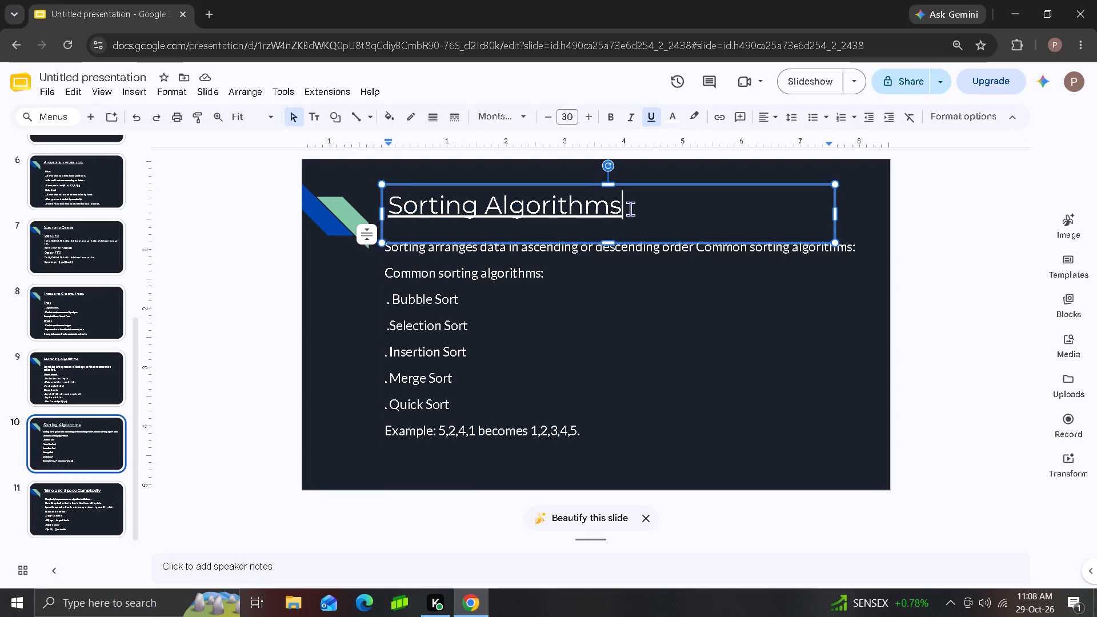
pyautogui.moveTo(630, 209); pyautogui.dragTo(381, 216)
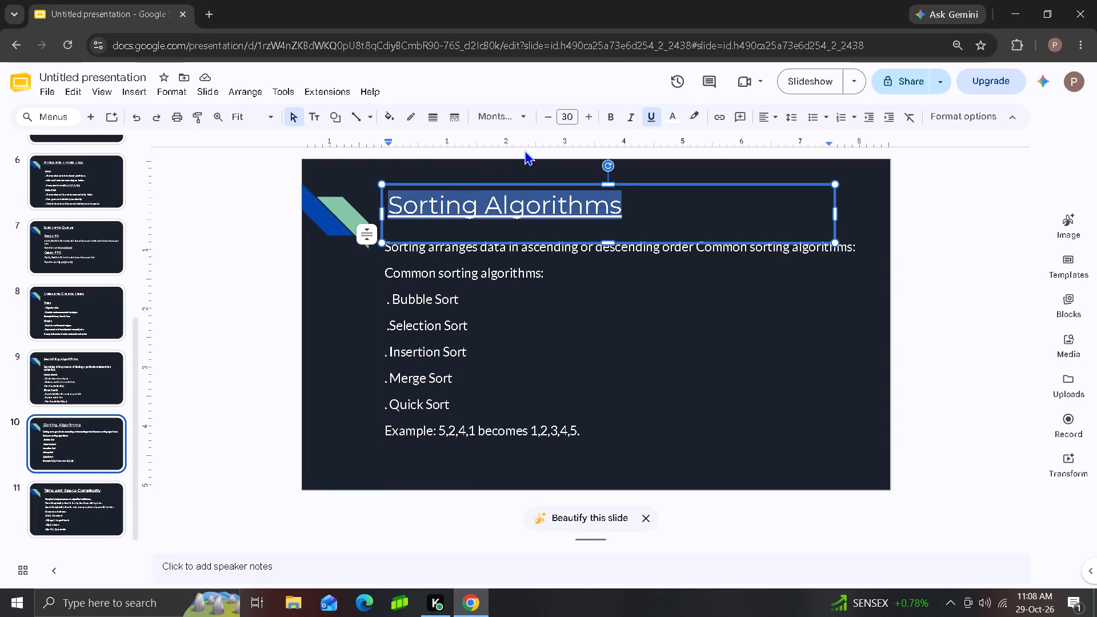
pyautogui.click(609, 116)
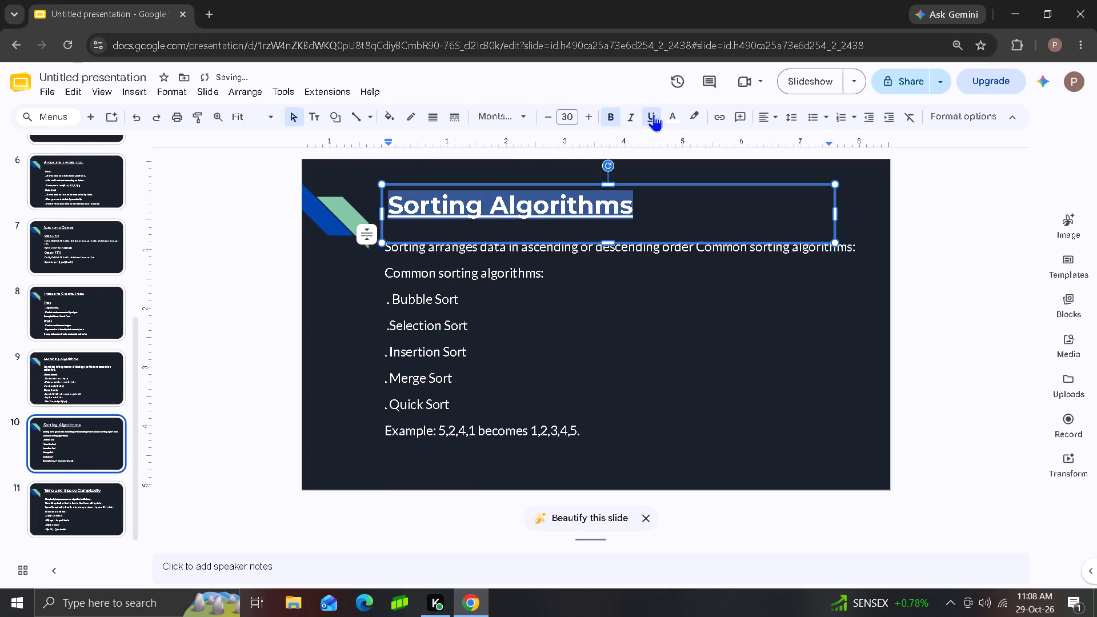
pyautogui.click(654, 114)
pyautogui.click(666, 314)
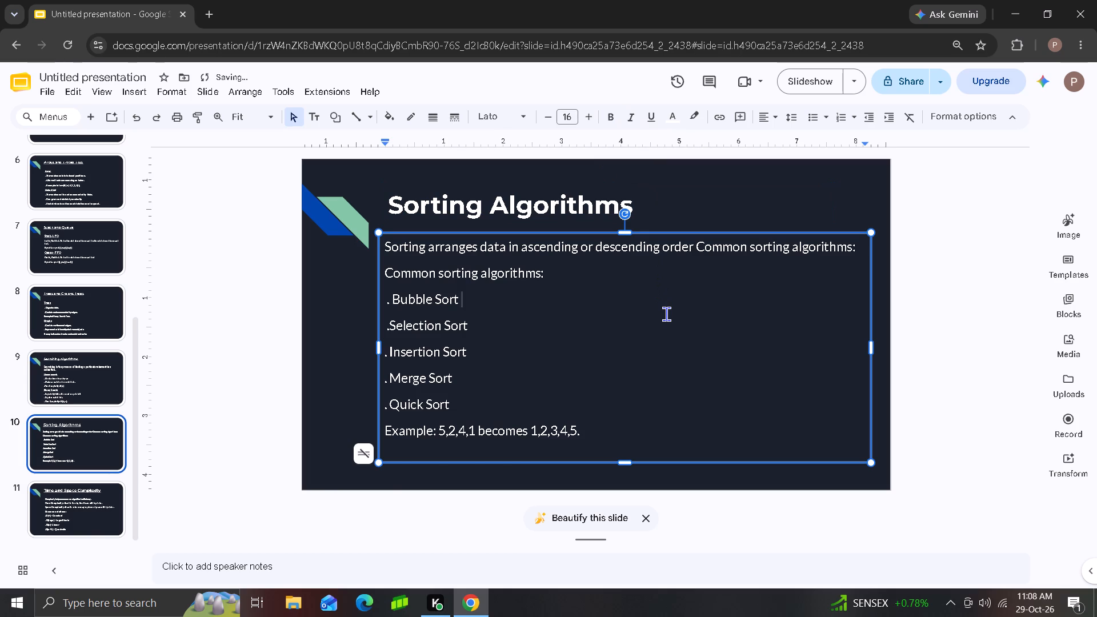
# Remove the underline from the "Time and Space Complexity" title on slide 11.
pyautogui.scroll(-2, 666, 314)
pyautogui.click(762, 214)
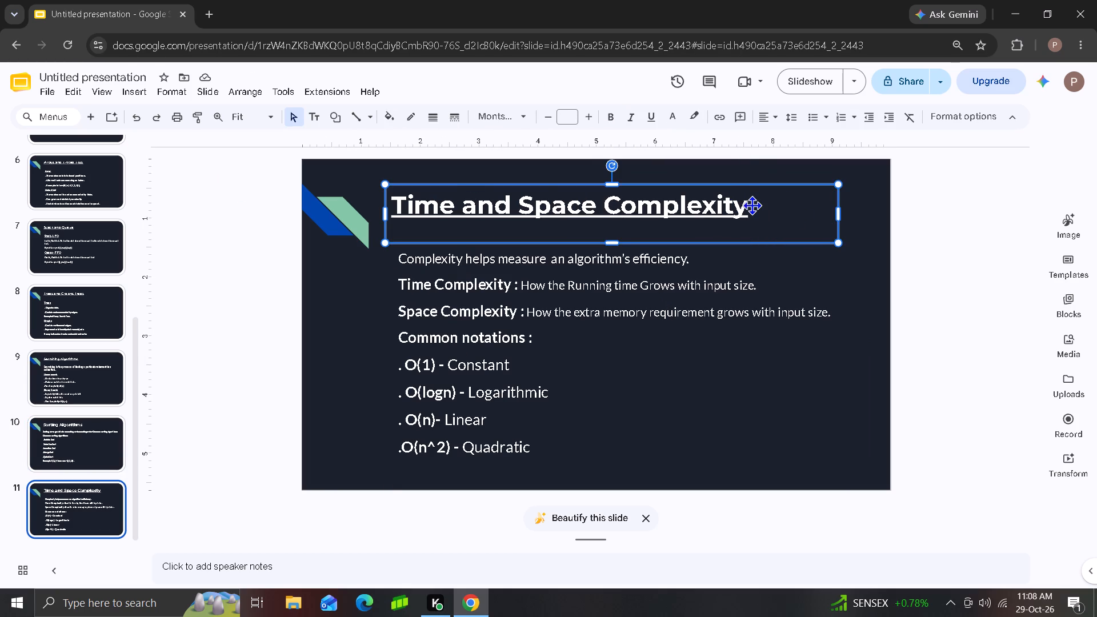
pyautogui.click(743, 206)
pyautogui.moveTo(742, 206); pyautogui.dragTo(718, 206)
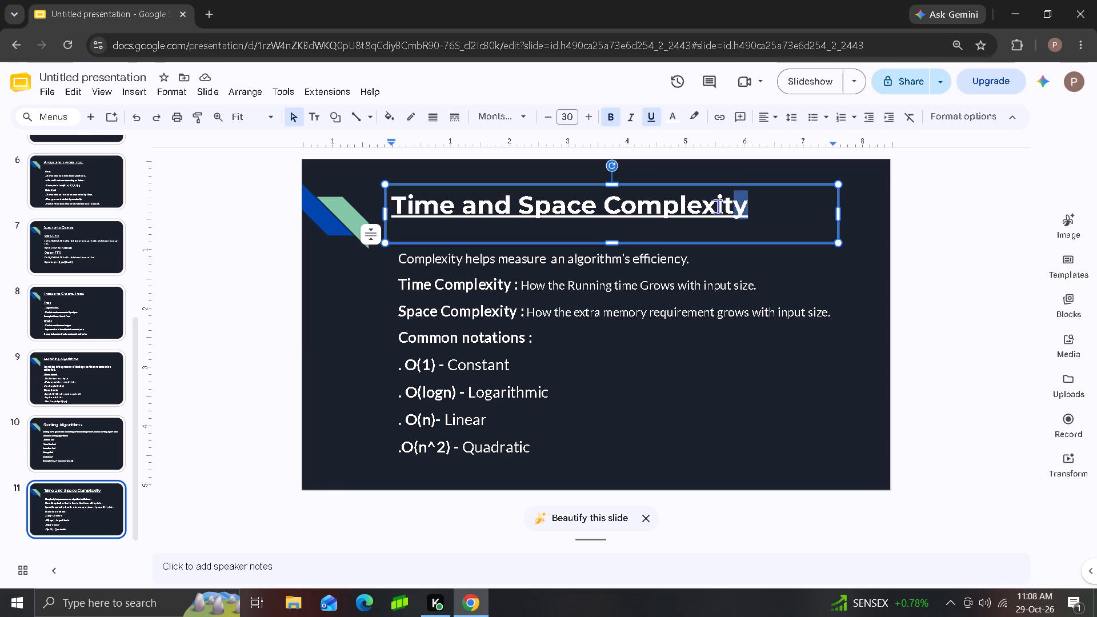
pyautogui.moveTo(718, 206); pyautogui.dragTo(376, 208)
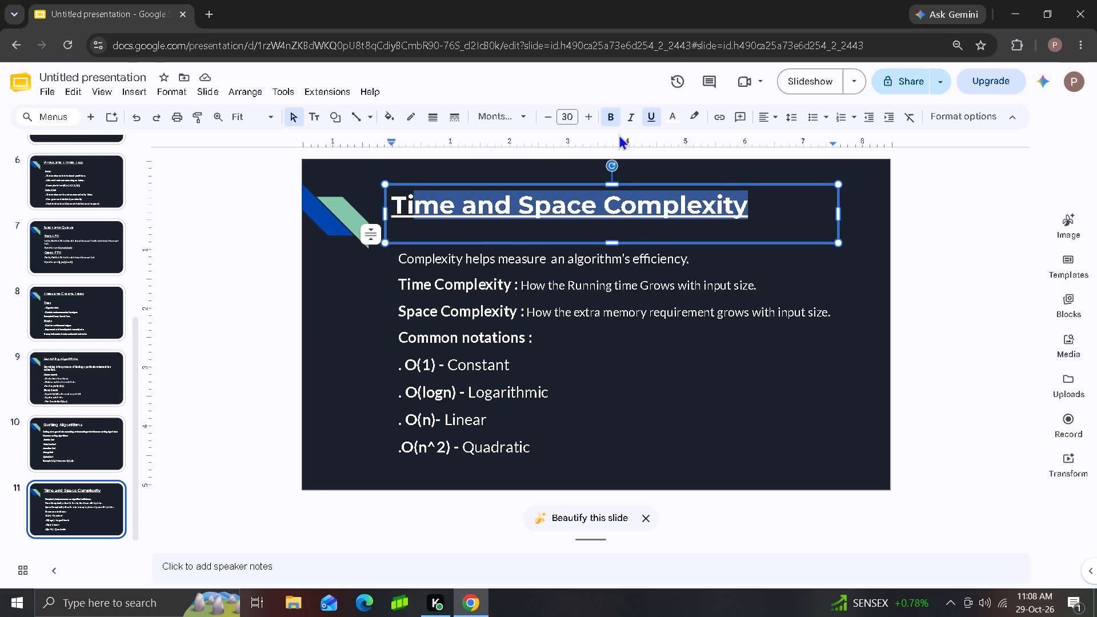
pyautogui.click(655, 112)
# Make the "Searching Algorithms" title on slide 9 bold and remove its underline.
pyautogui.scroll(3, 639, 260)
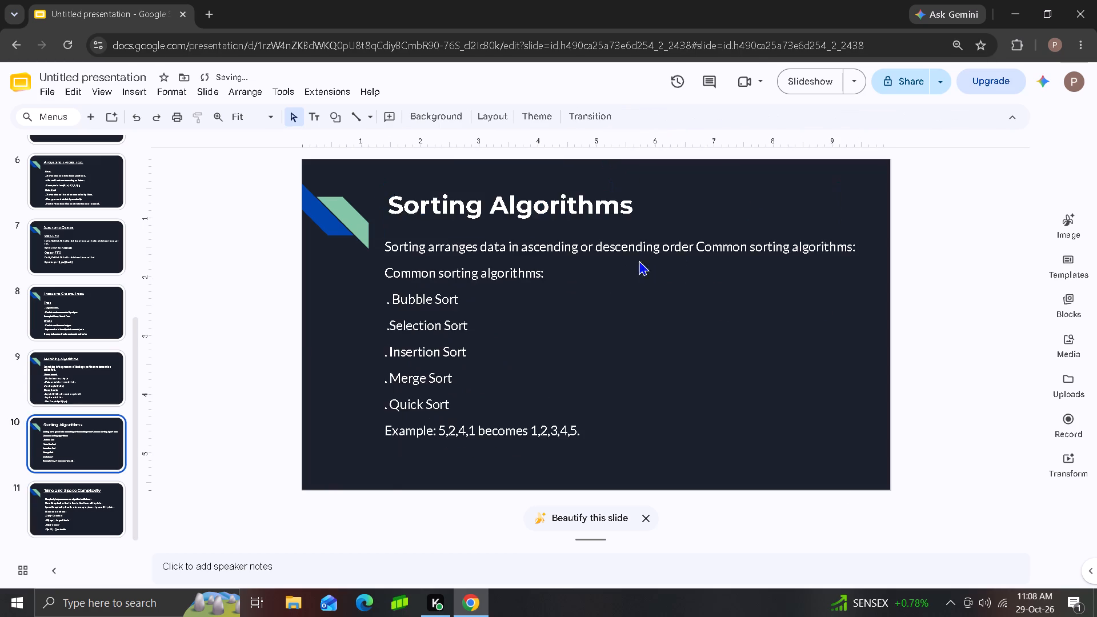
pyautogui.scroll(1, 639, 260)
pyautogui.click(622, 205)
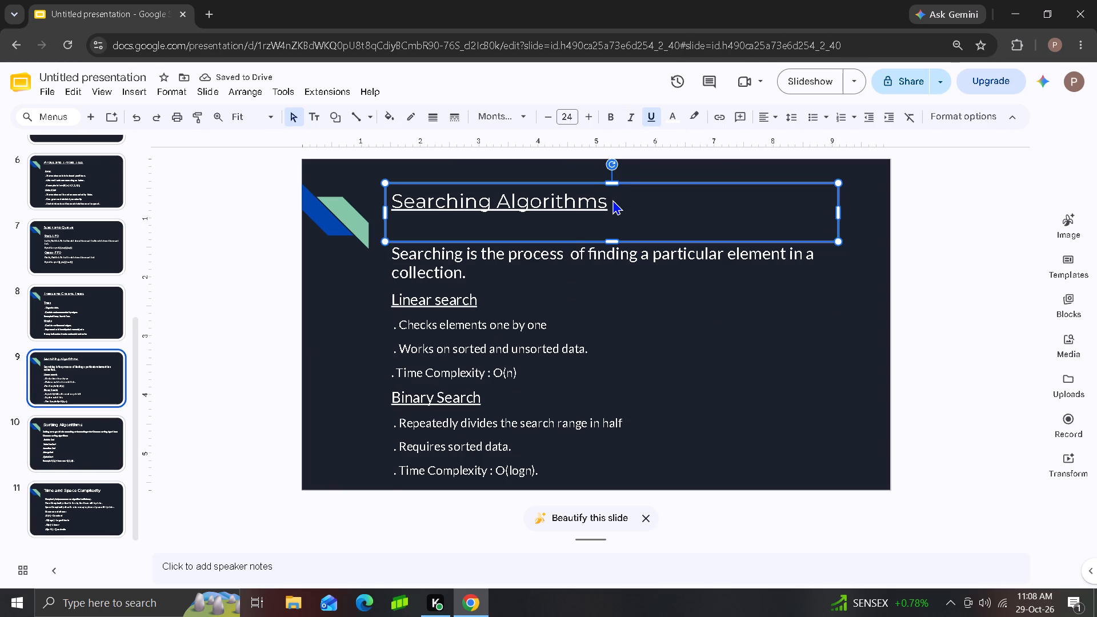
pyautogui.click(610, 195)
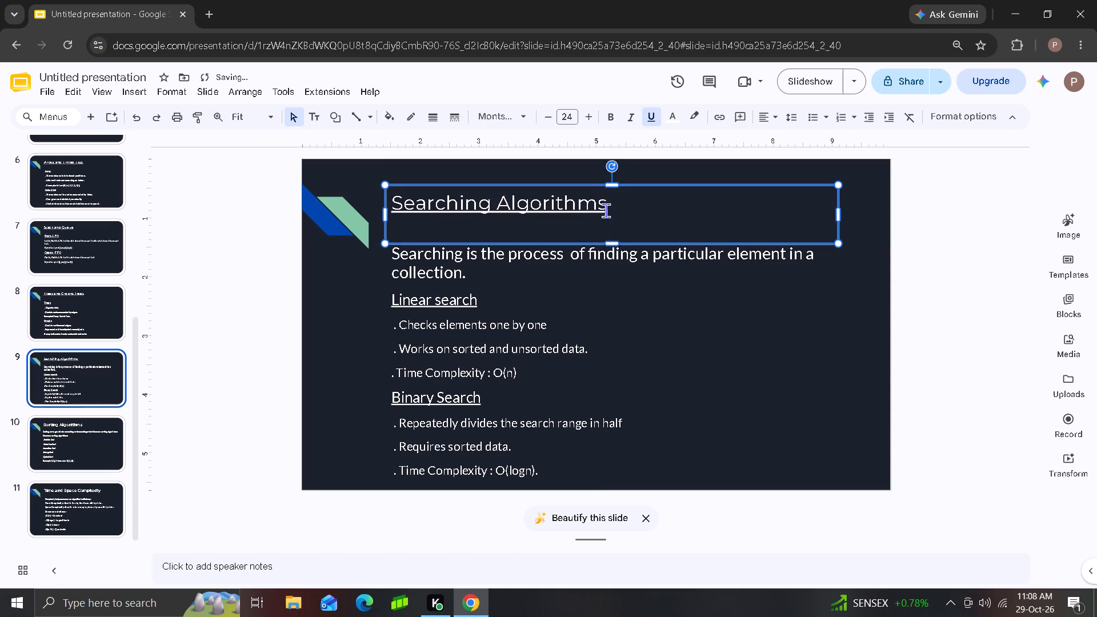
pyautogui.click(601, 205)
pyautogui.moveTo(601, 205); pyautogui.dragTo(435, 205)
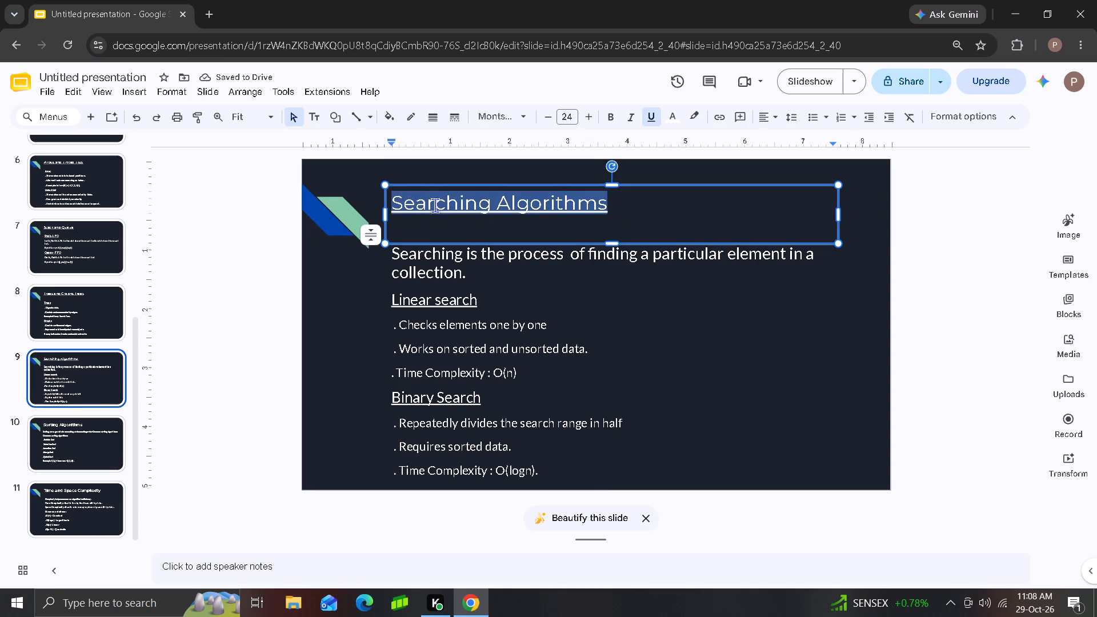
pyautogui.moveTo(435, 205); pyautogui.dragTo(395, 205)
pyautogui.click(612, 114)
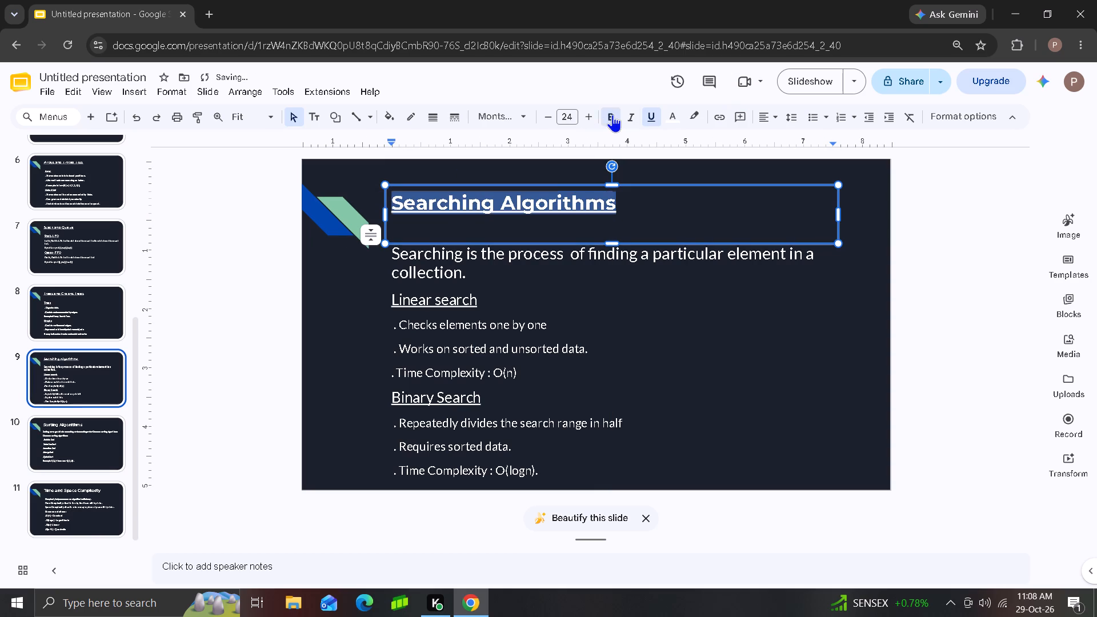
pyautogui.click(654, 111)
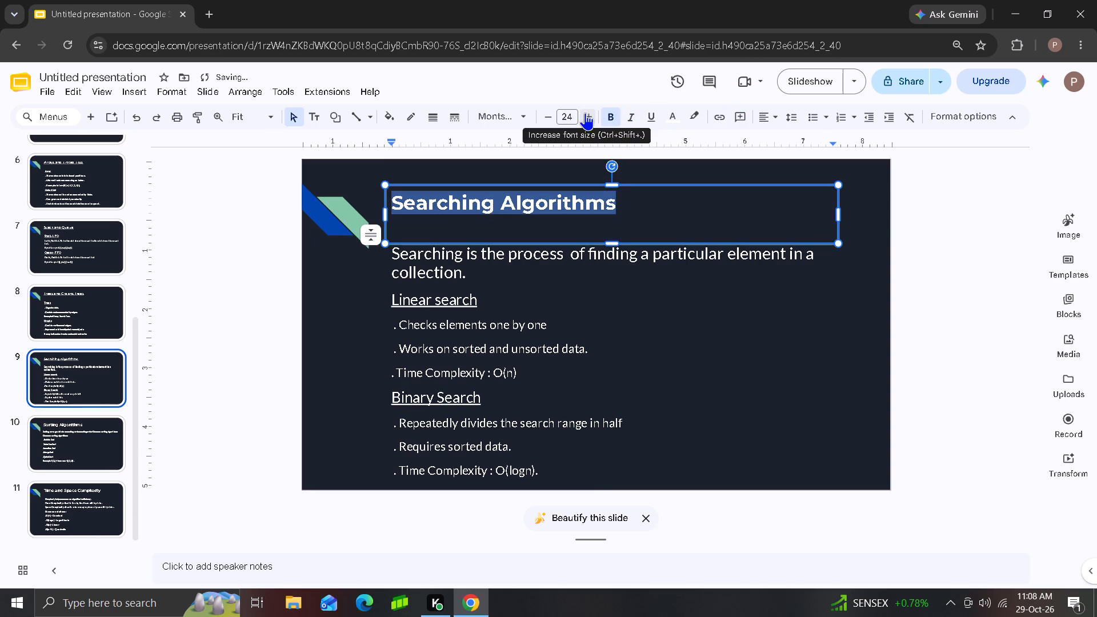
# Set the "Searching Algorithms" title's font size to 26 and compare it with the title on slide 10.
pyautogui.click(585, 113)
pyautogui.click(585, 113)
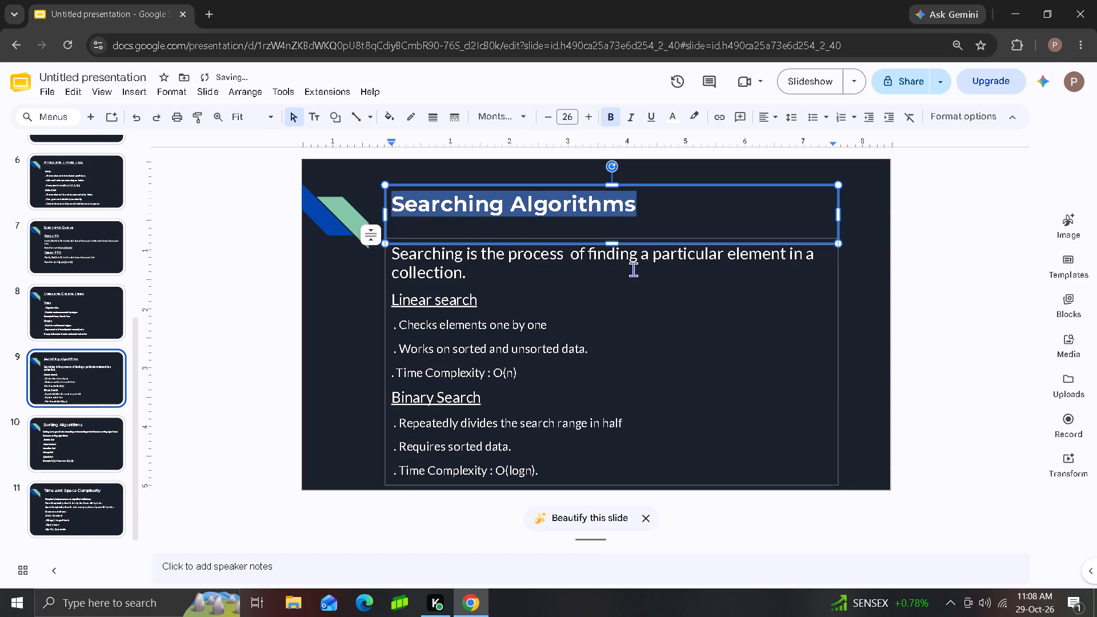
pyautogui.click(633, 269)
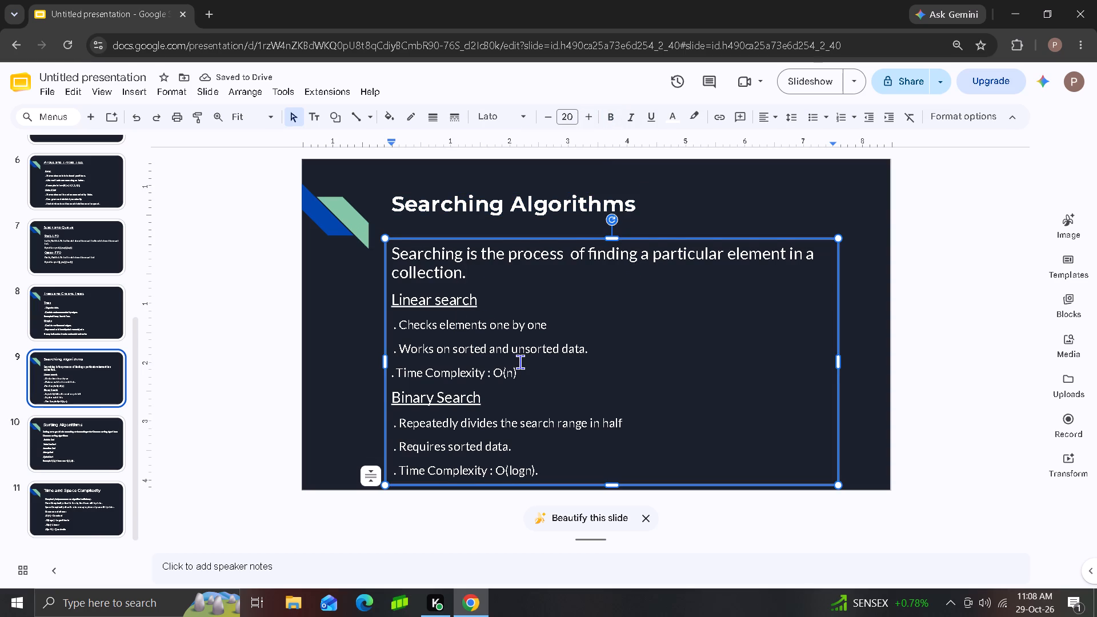
pyautogui.scroll(-1, 520, 362)
pyautogui.scroll(1, 520, 362)
# Increase the "Searching Algorithms" title's font size past 28 to match the title on slide 10.
pyautogui.click(626, 209)
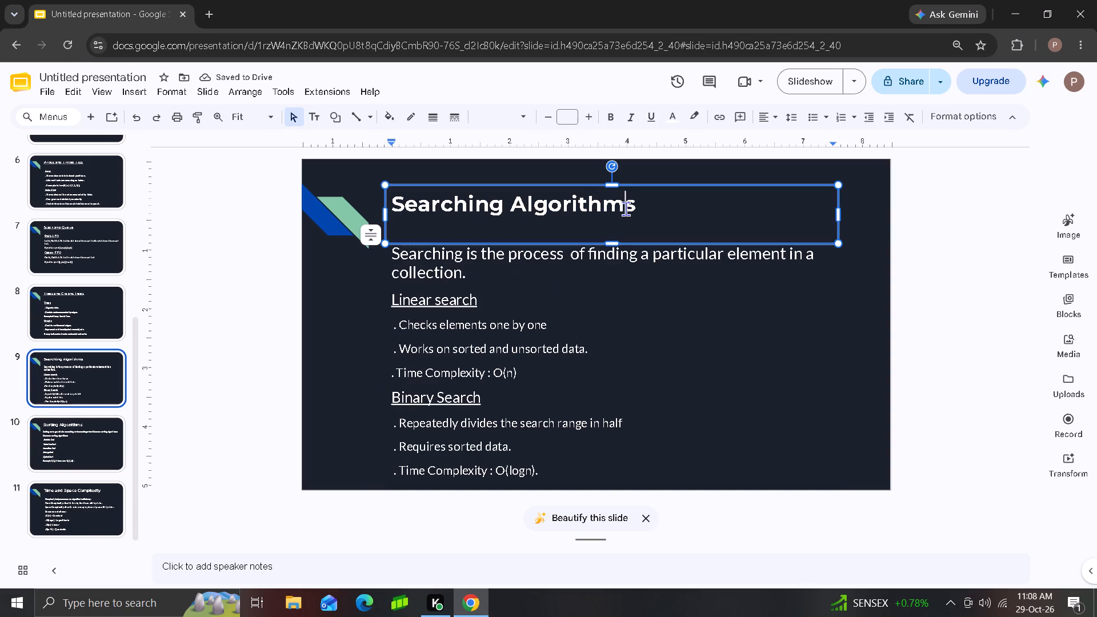
pyautogui.click(650, 204)
pyautogui.click(591, 115)
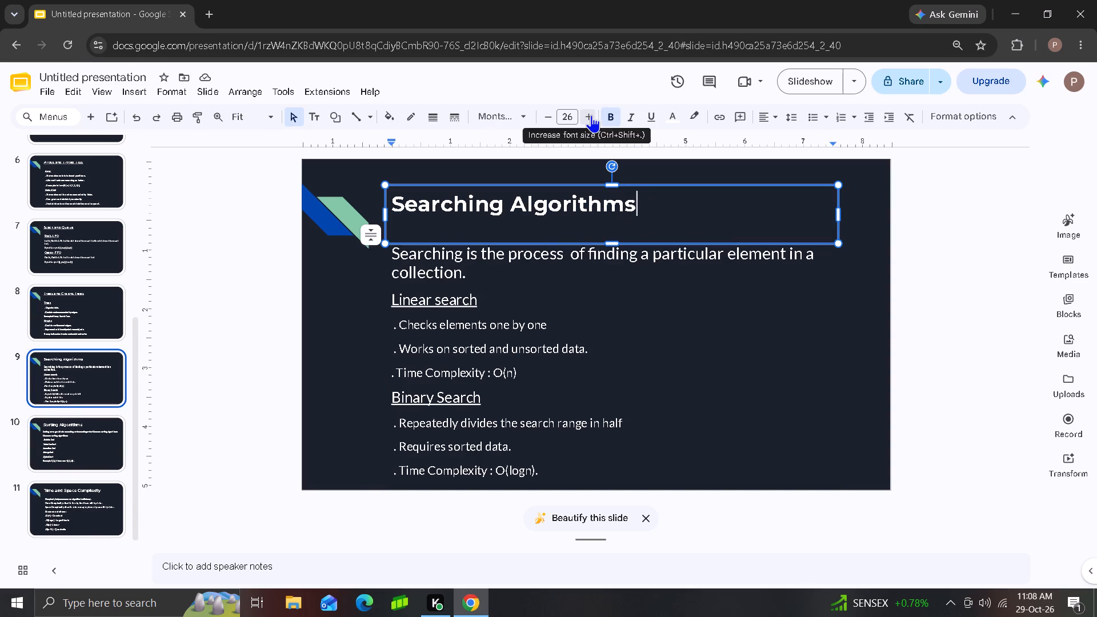
pyautogui.click(591, 115)
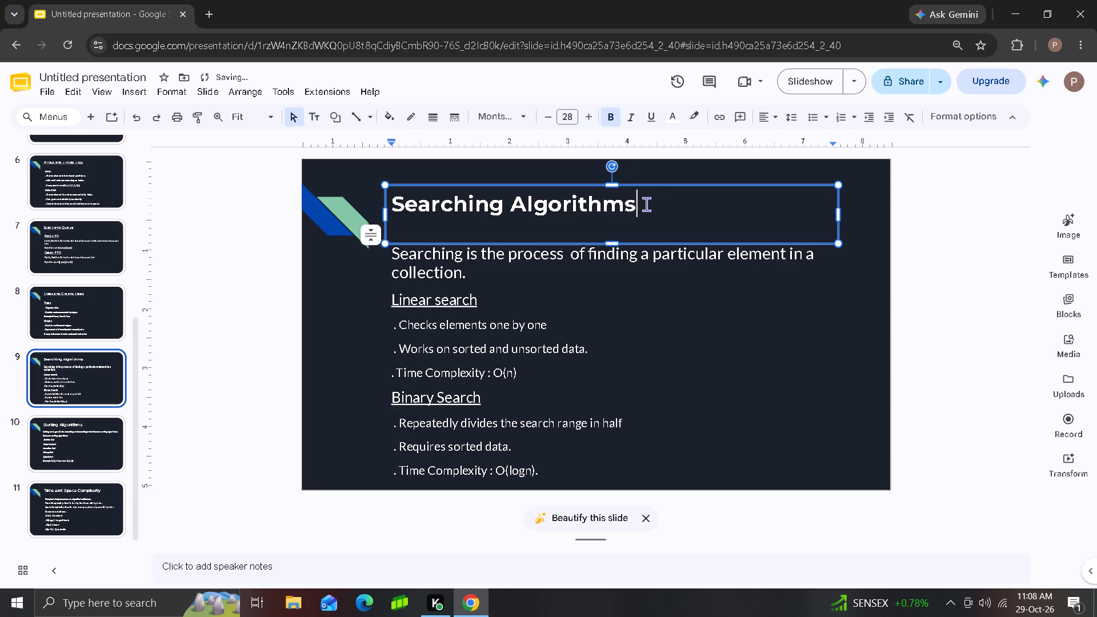
pyautogui.moveTo(646, 204); pyautogui.dragTo(398, 204)
pyautogui.doubleClick(589, 112)
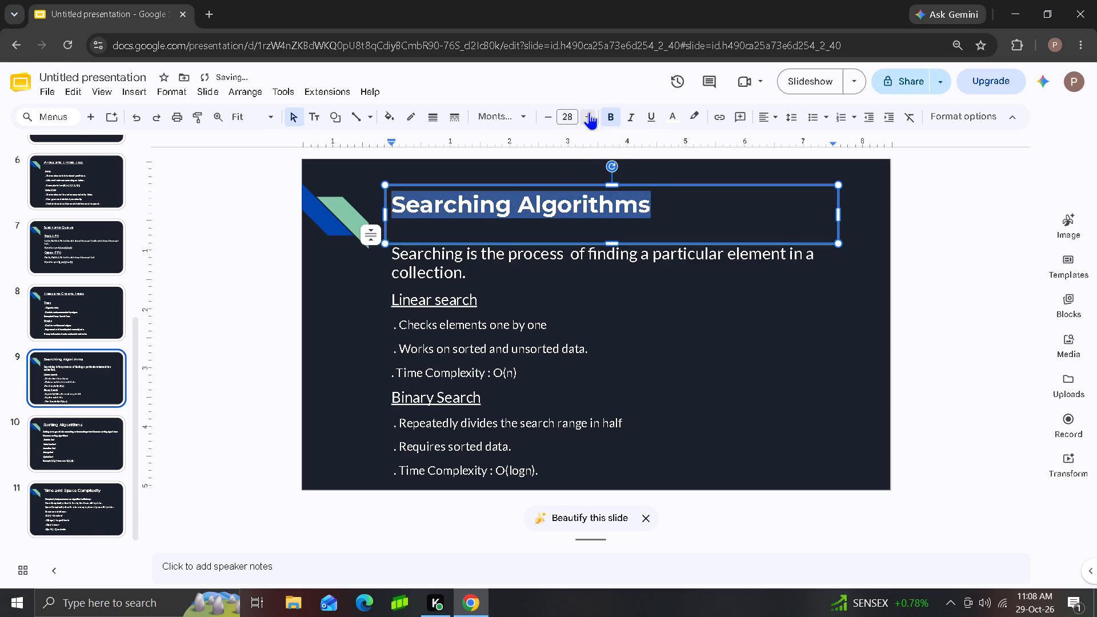
pyautogui.click(589, 112)
pyautogui.click(589, 112)
pyautogui.scroll(-1, 605, 237)
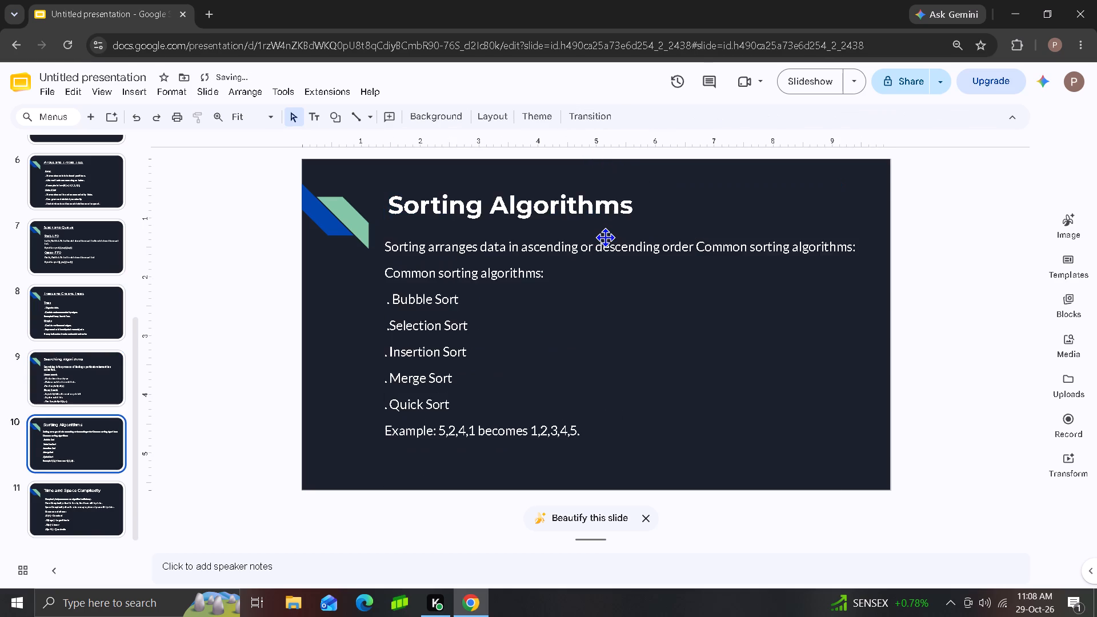
# Make the "Linear search" subheading on slide 9 bold and remove its underline.
pyautogui.scroll(1, 605, 237)
pyautogui.click(495, 301)
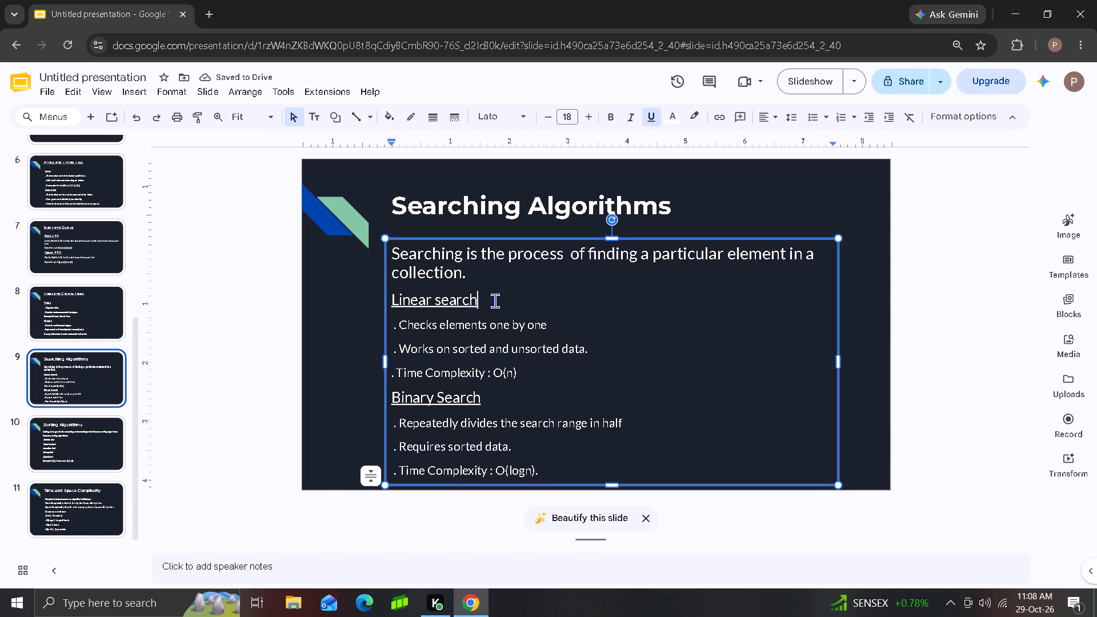
pyautogui.moveTo(495, 301); pyautogui.dragTo(387, 299)
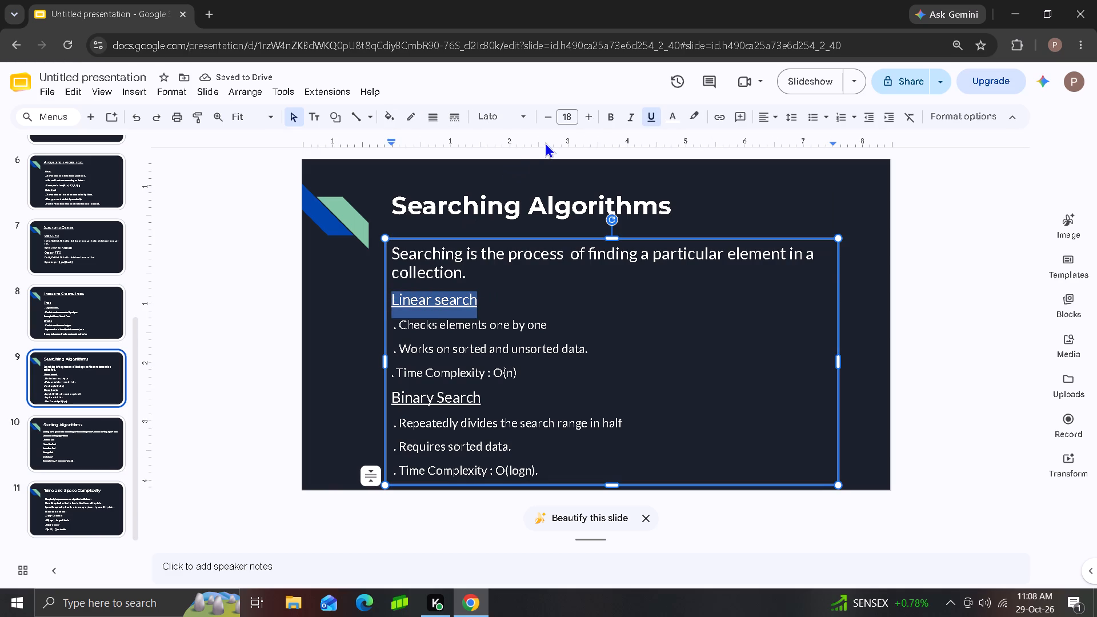
pyautogui.click(611, 115)
pyautogui.click(646, 115)
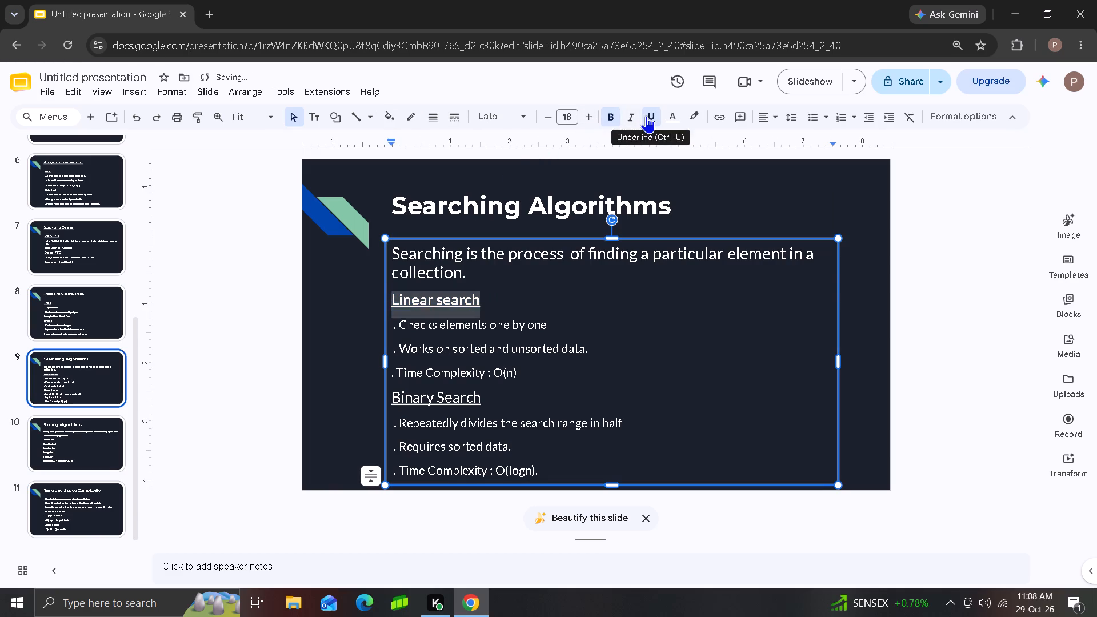
# Remove the underline from the "Binary Search" subheading on slide 9 and make it bold.
pyautogui.click(493, 394)
pyautogui.moveTo(493, 394); pyautogui.dragTo(475, 394)
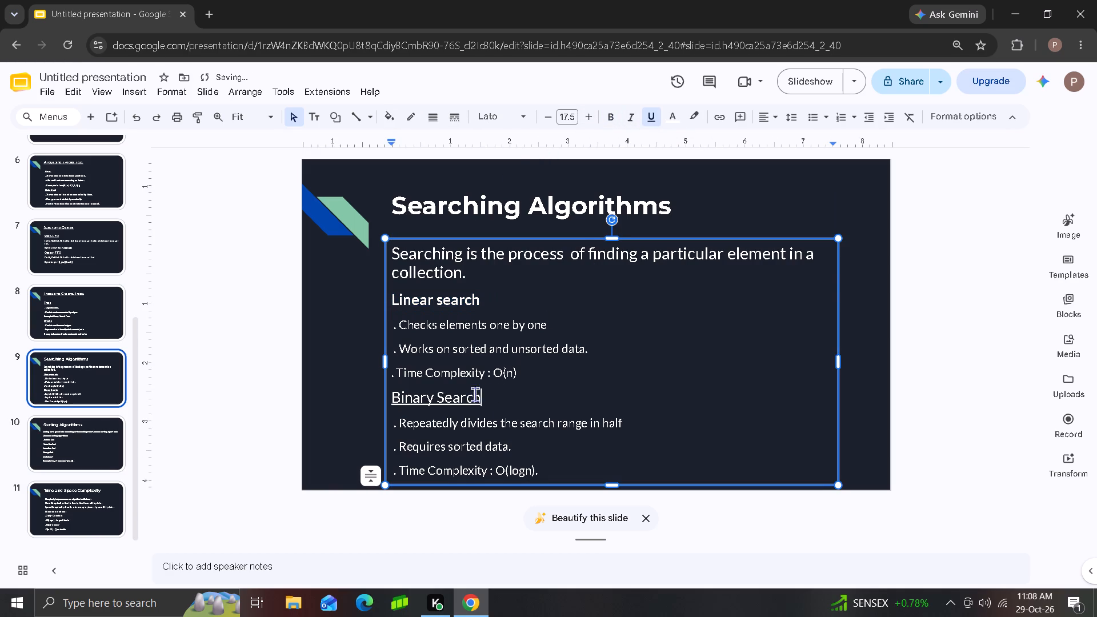
pyautogui.moveTo(475, 394); pyautogui.dragTo(379, 391)
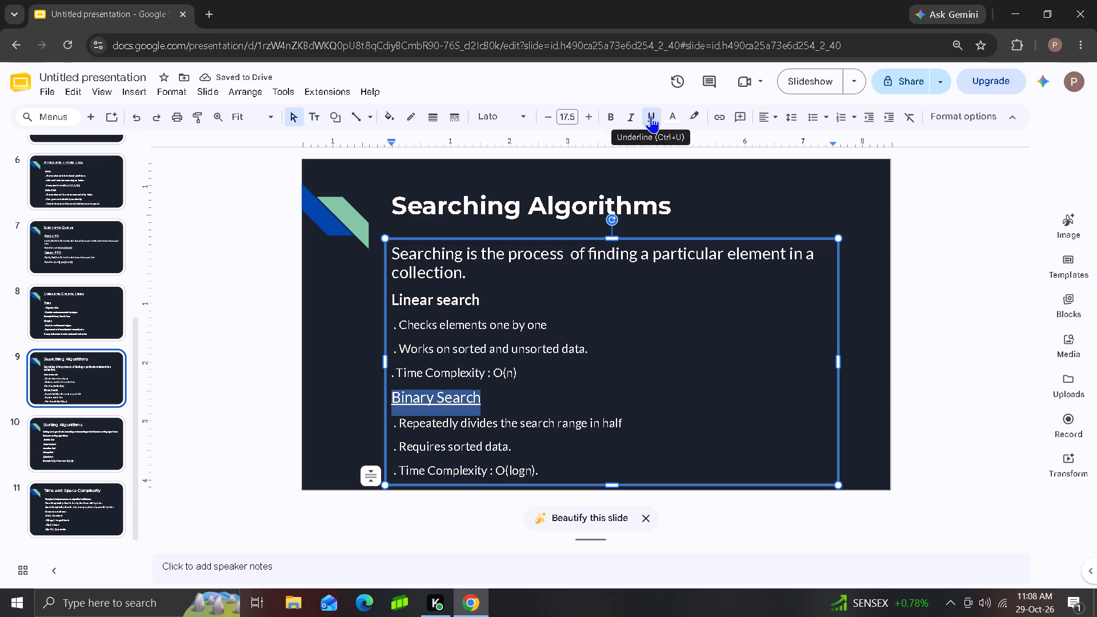
pyautogui.click(651, 115)
pyautogui.click(613, 114)
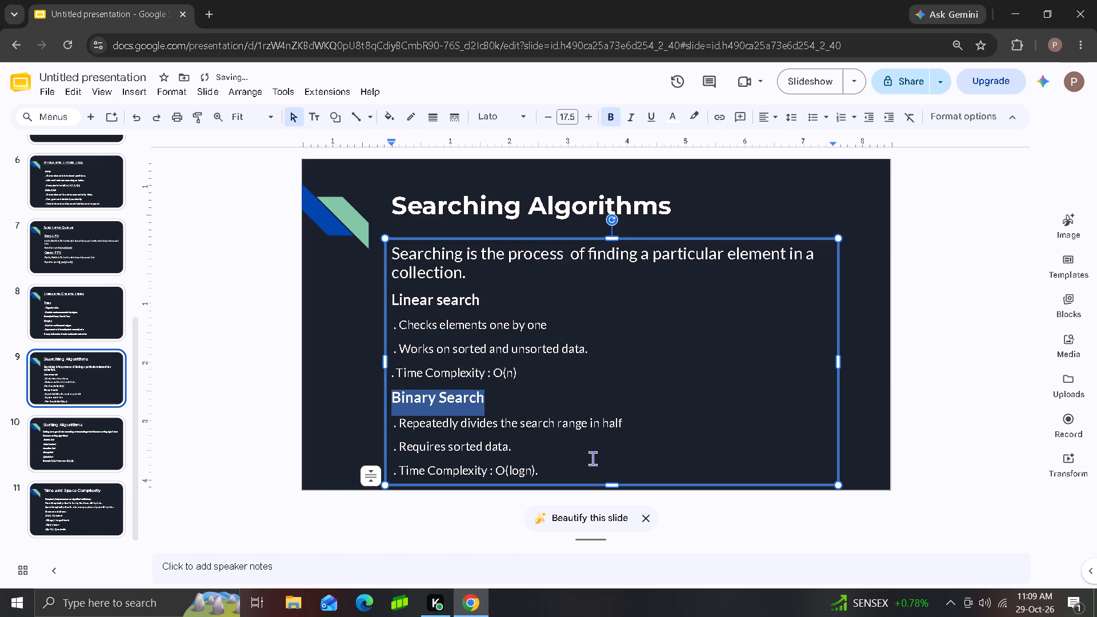
pyautogui.click(606, 358)
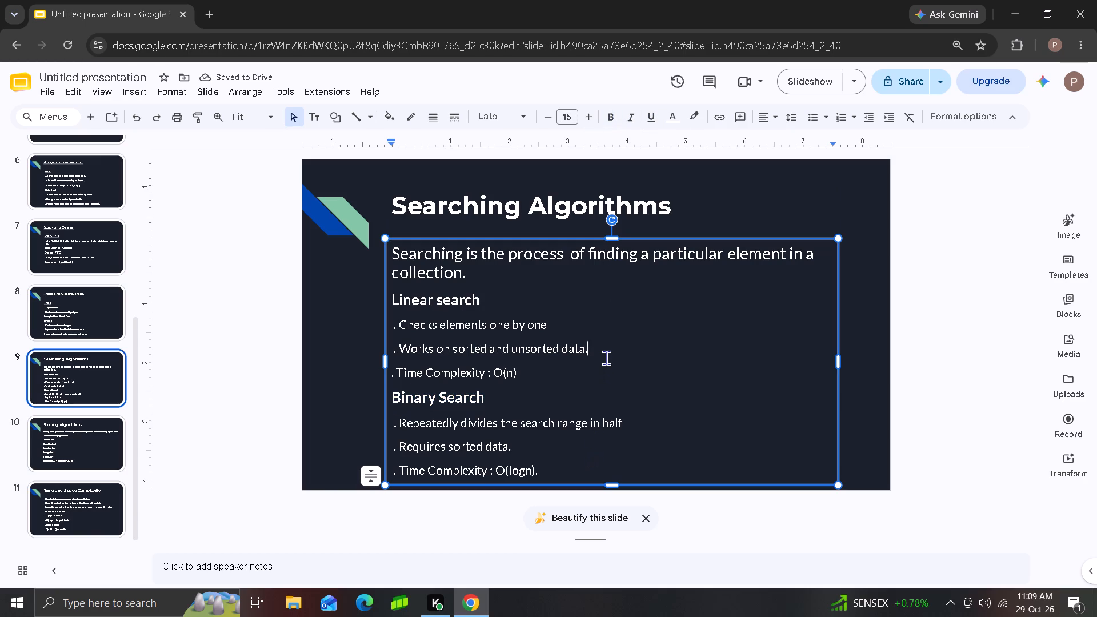
# Increase the "Binary Search" subheading's font size by two increments.
pyautogui.click(487, 396)
pyautogui.moveTo(487, 396); pyautogui.dragTo(392, 391)
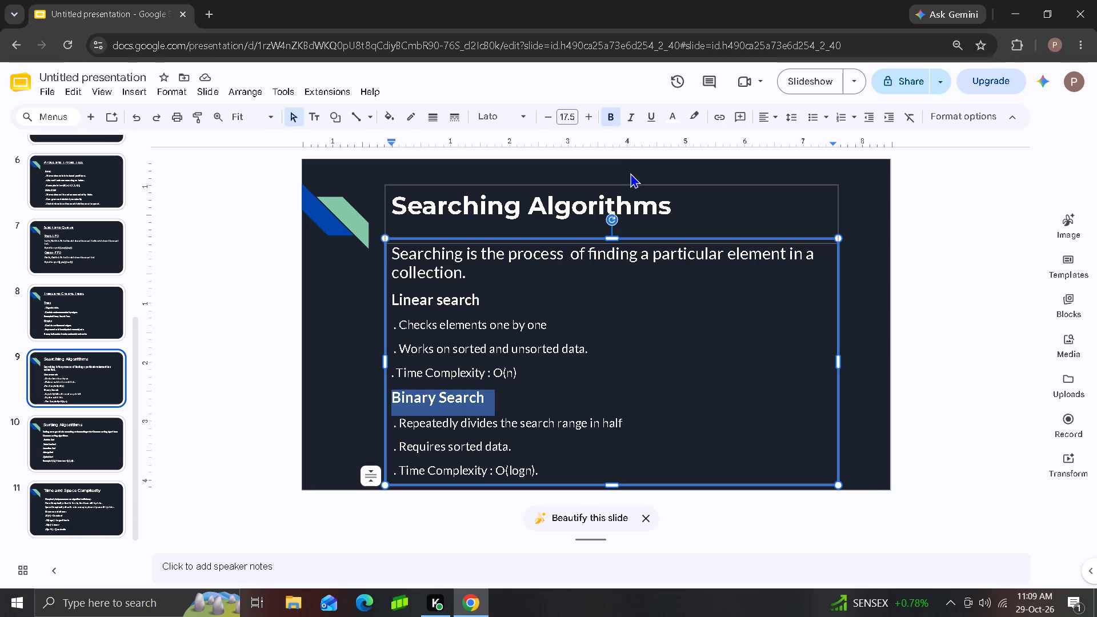
pyautogui.click(583, 119)
pyautogui.click(583, 119)
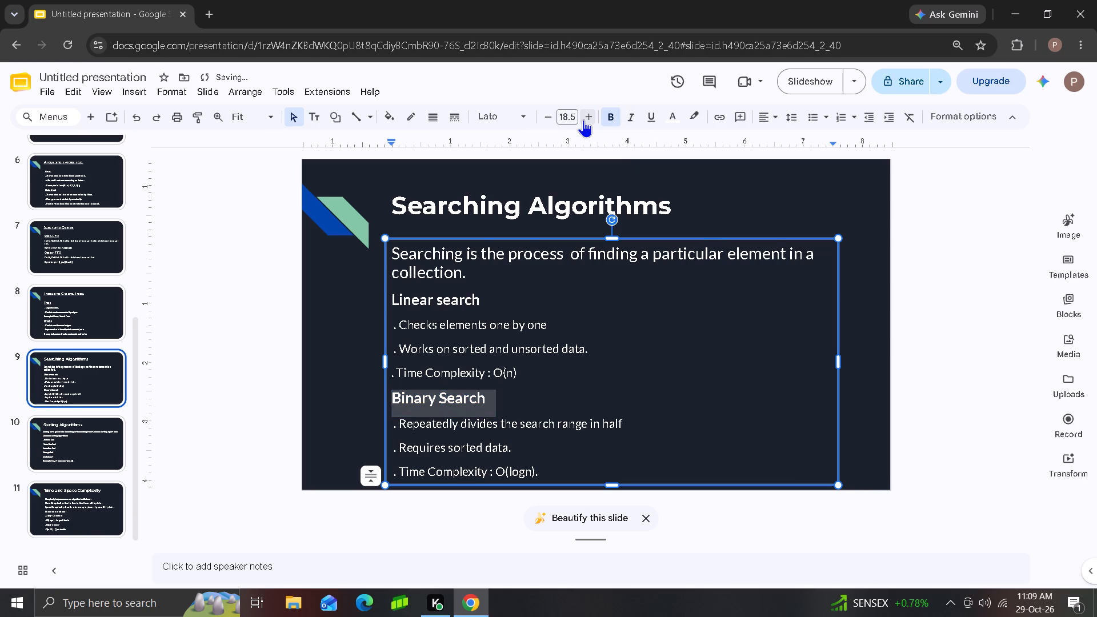
# Set the "Linear search" subheading's font size to 17.5.
pyautogui.click(479, 305)
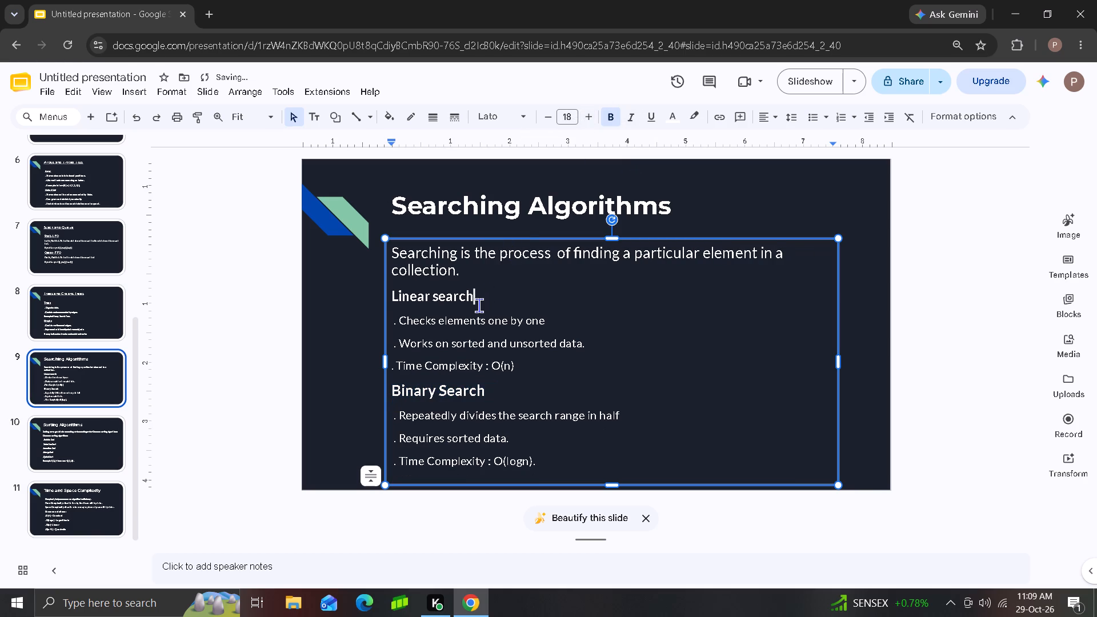
pyautogui.moveTo(479, 302); pyautogui.dragTo(391, 295)
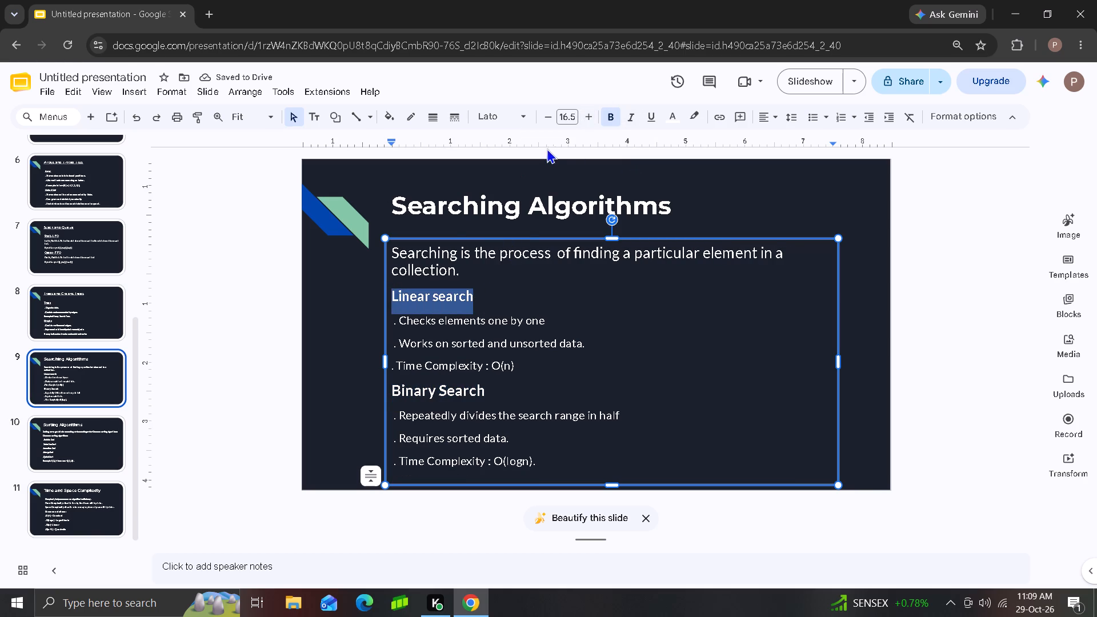
pyautogui.click(586, 121)
# Make the "Trees and Graphs Trees" title on slide 8 bold, remove its underline and increase its font size by one increment.
pyautogui.scroll(1, 524, 371)
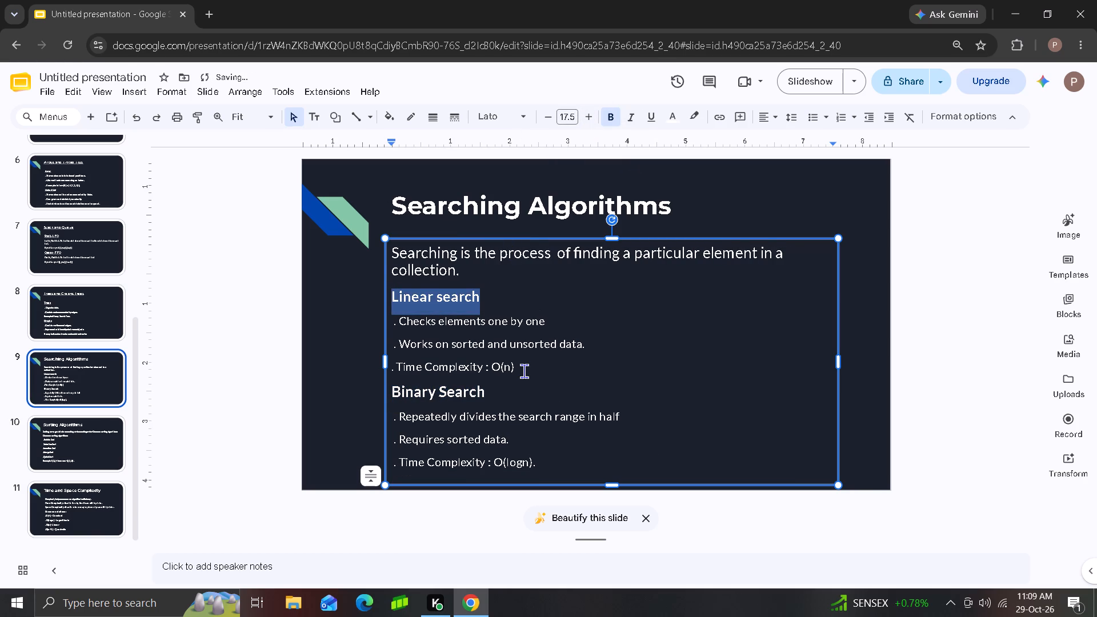
pyautogui.scroll(1, 524, 371)
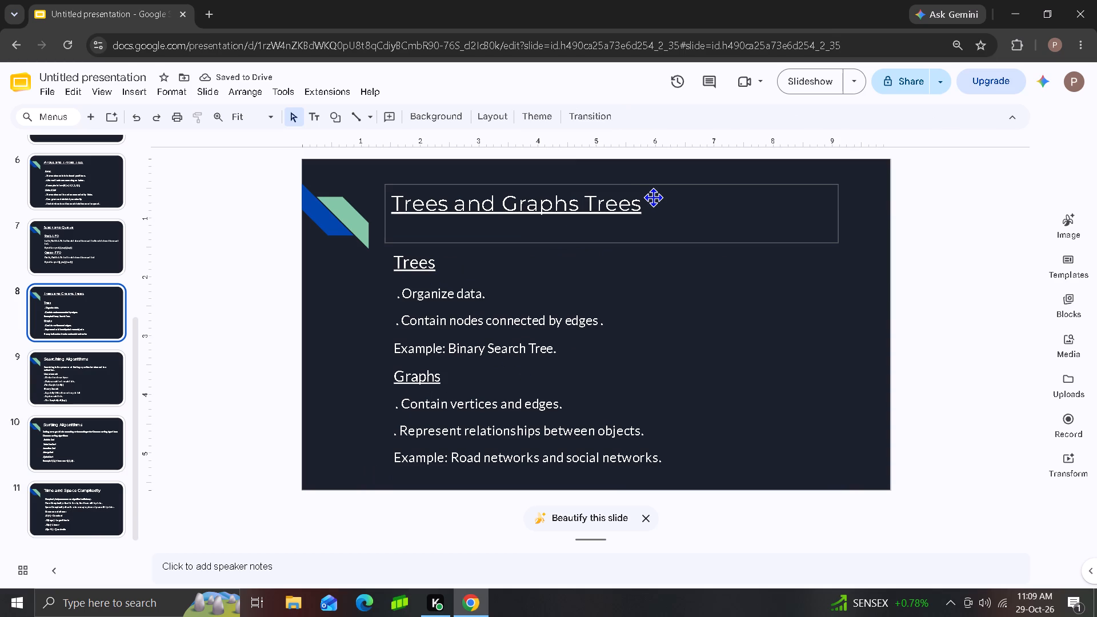
pyautogui.doubleClick(653, 198)
pyautogui.moveTo(653, 198); pyautogui.dragTo(644, 198)
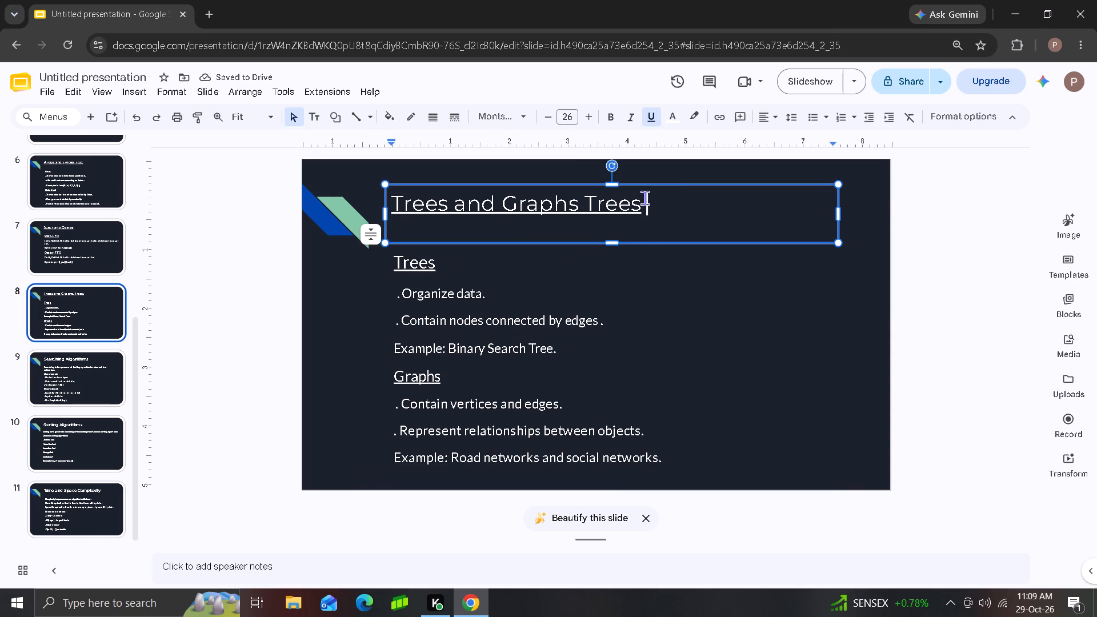
pyautogui.moveTo(644, 198); pyautogui.dragTo(394, 201)
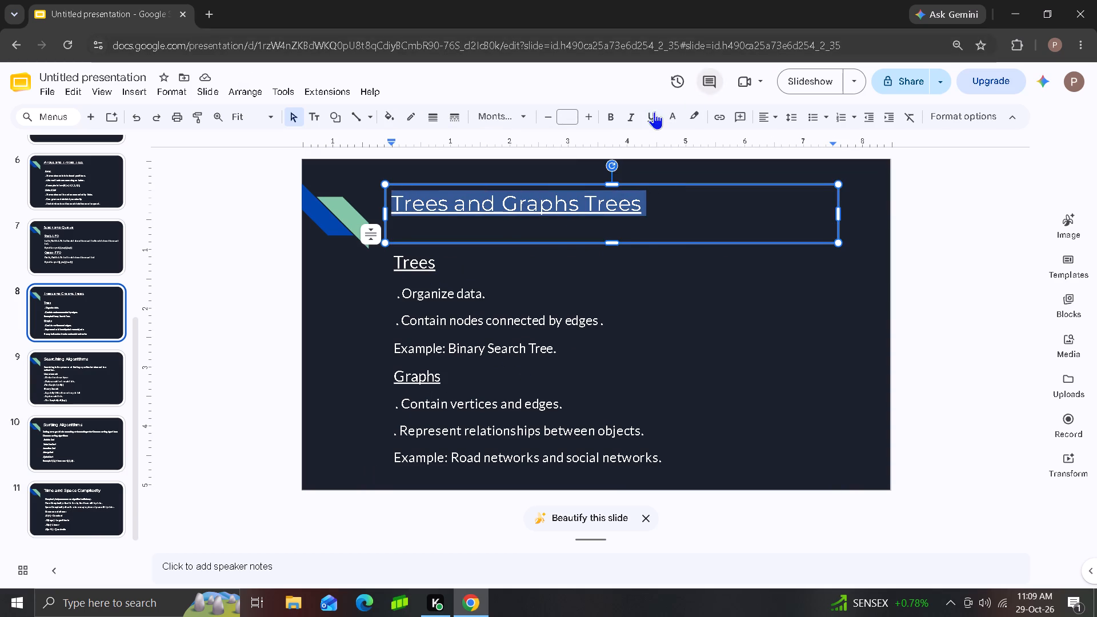
pyautogui.click(604, 115)
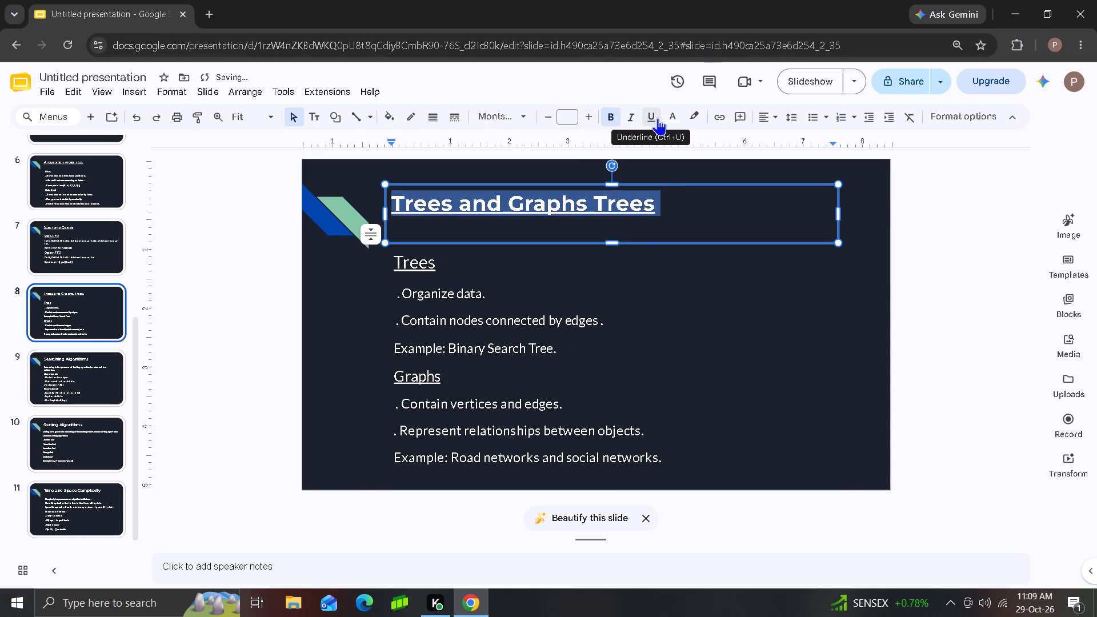
pyautogui.click(653, 118)
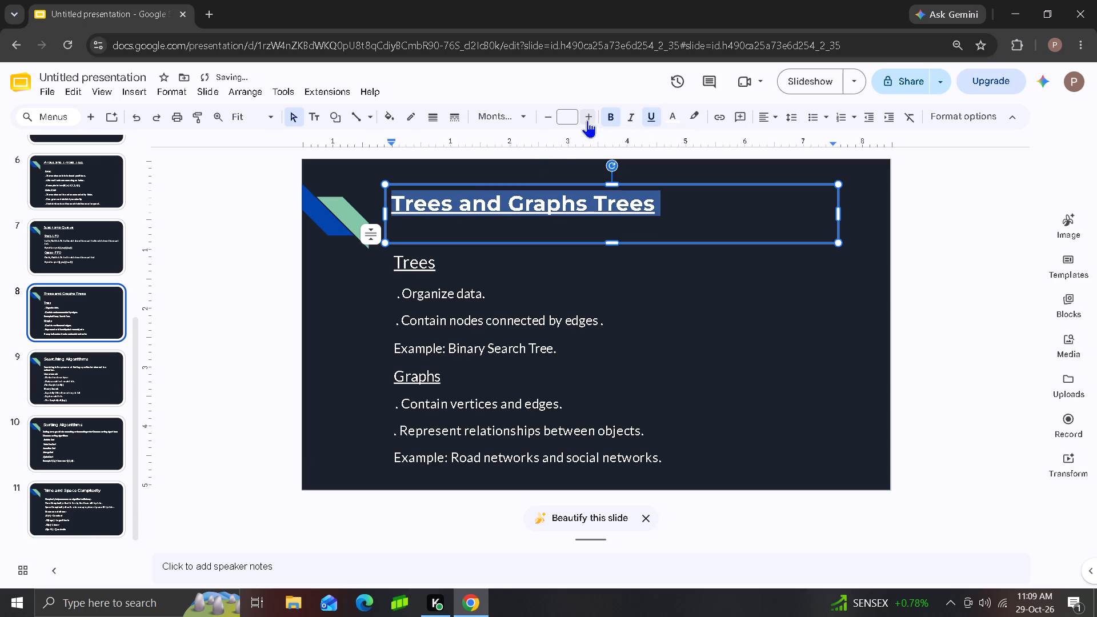
pyautogui.click(587, 119)
pyautogui.click(651, 113)
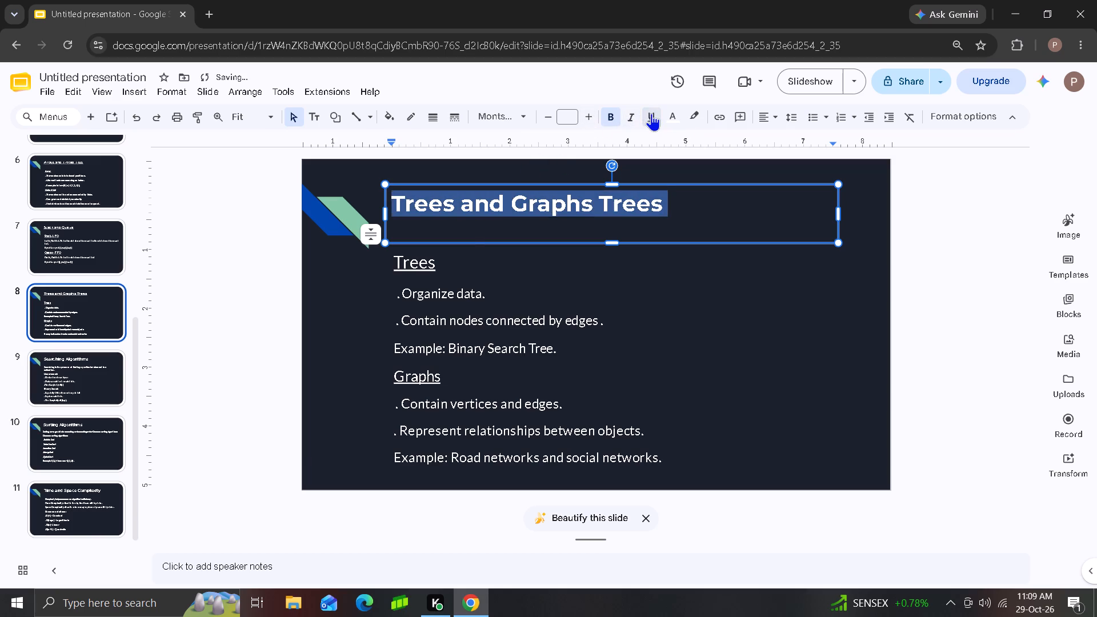
# Make the "Trees" subheading on slide 8 bold, remove its underline and set its font size to 22.
pyautogui.click(451, 271)
pyautogui.moveTo(450, 271); pyautogui.dragTo(415, 270)
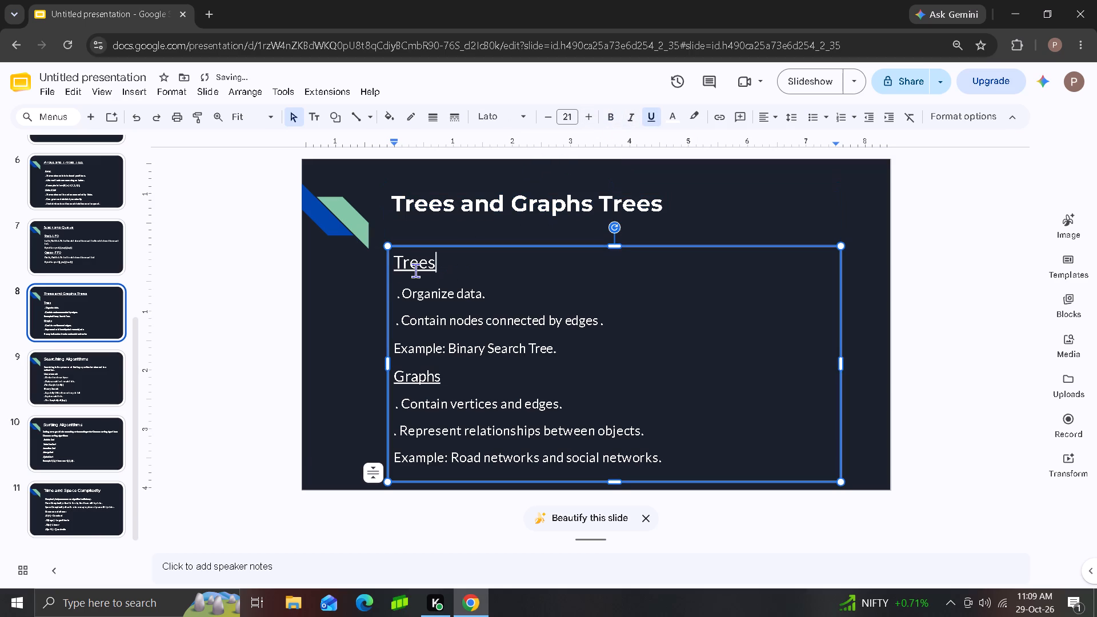
pyautogui.moveTo(415, 270); pyautogui.dragTo(375, 270)
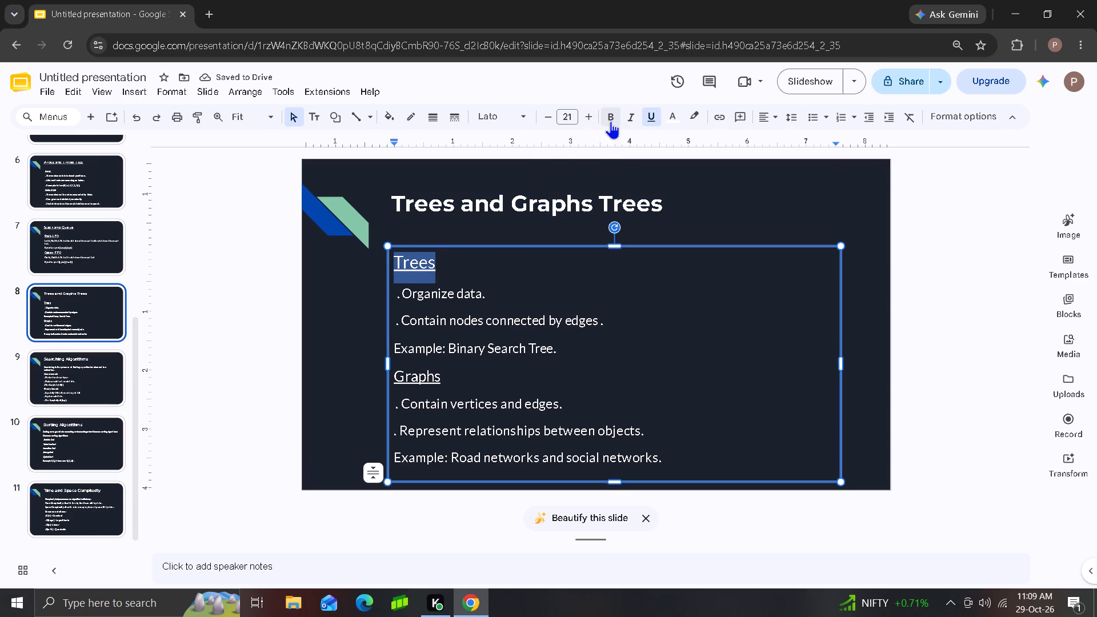
pyautogui.moveTo(611, 121); pyautogui.dragTo(617, 117)
pyautogui.click(617, 117)
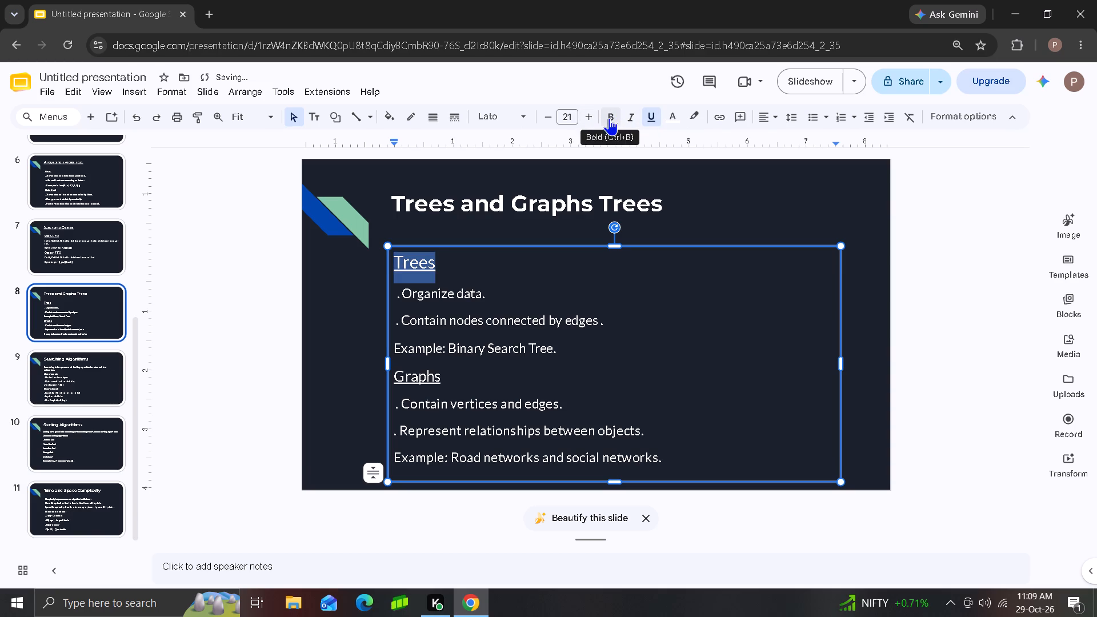
pyautogui.click(609, 118)
pyautogui.click(651, 117)
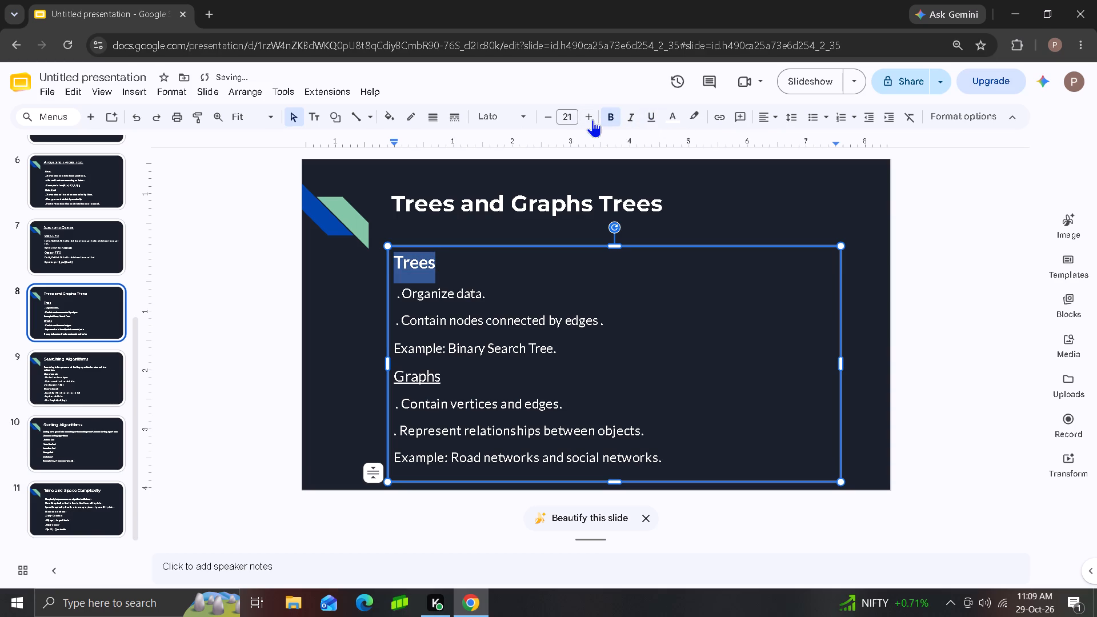
pyautogui.click(587, 117)
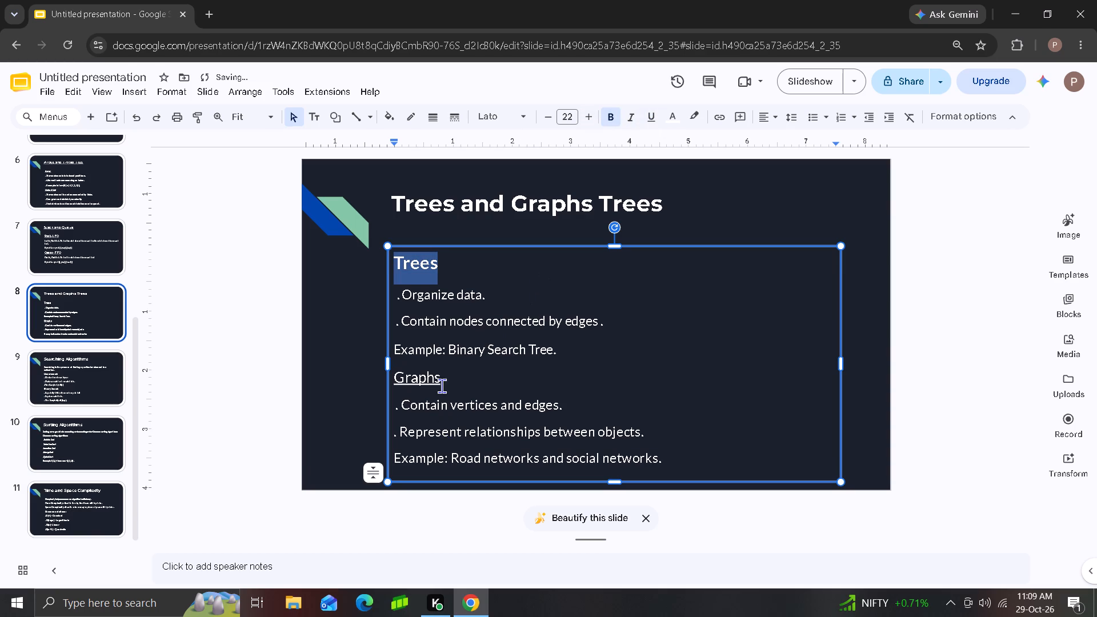
# Make the "Graphs" subheading on slide 8 bold and remove its underline.
pyautogui.click(442, 382)
pyautogui.moveTo(442, 382); pyautogui.dragTo(382, 380)
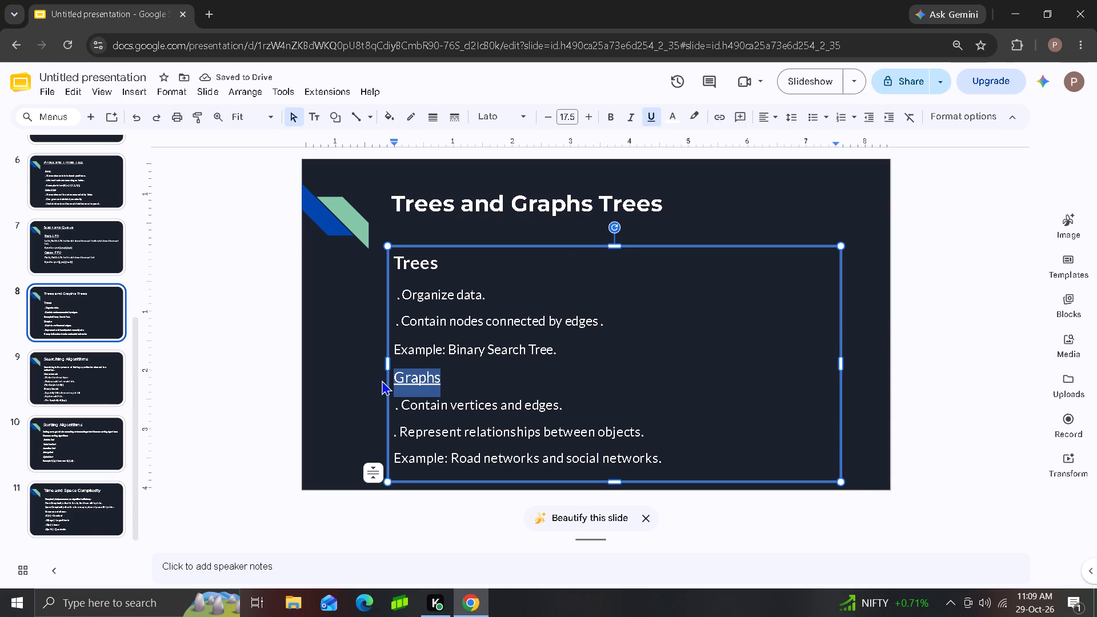
pyautogui.click(614, 112)
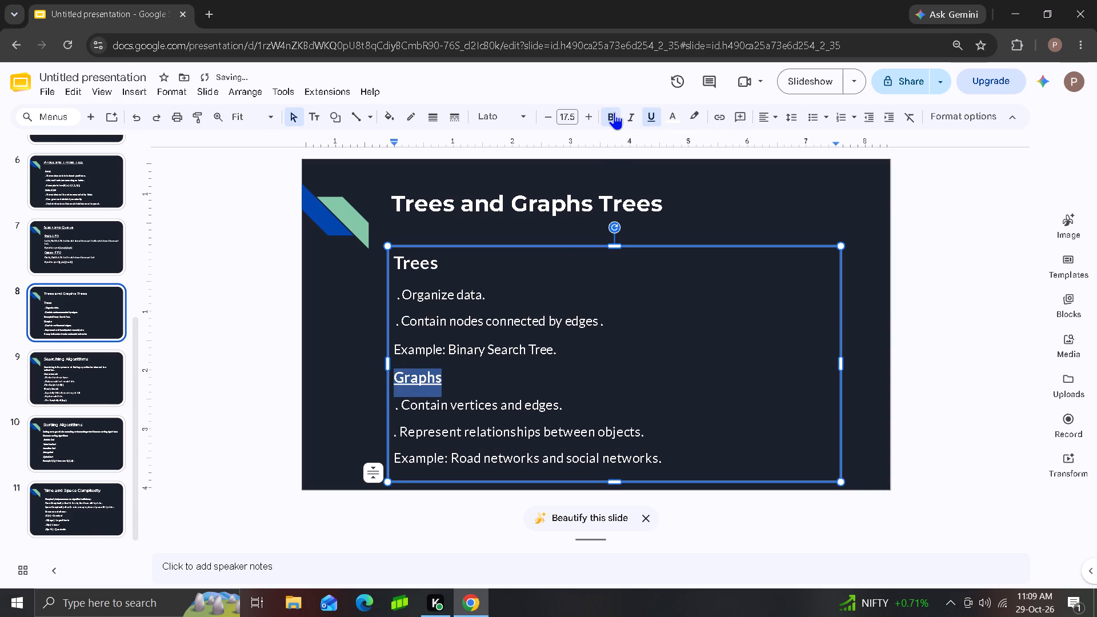
pyautogui.click(652, 112)
pyautogui.click(614, 368)
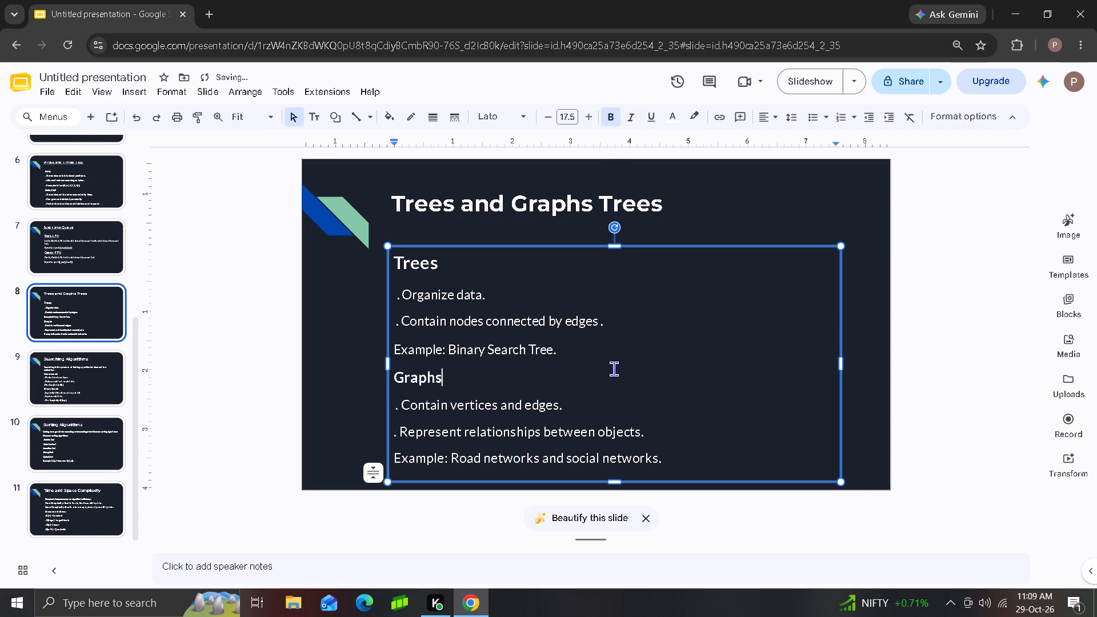
# Review the title and subheading formatting on the slides from "Searching Algorithms" through "Time and Space Complexity".
pyautogui.scroll(-7, 614, 368)
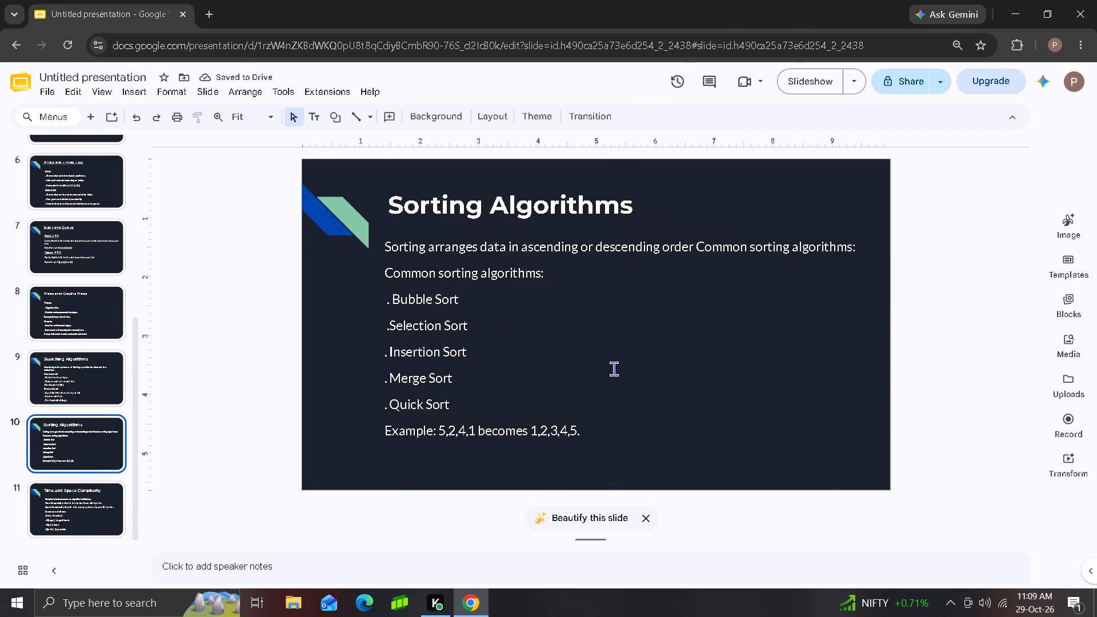
pyautogui.scroll(-8, 614, 368)
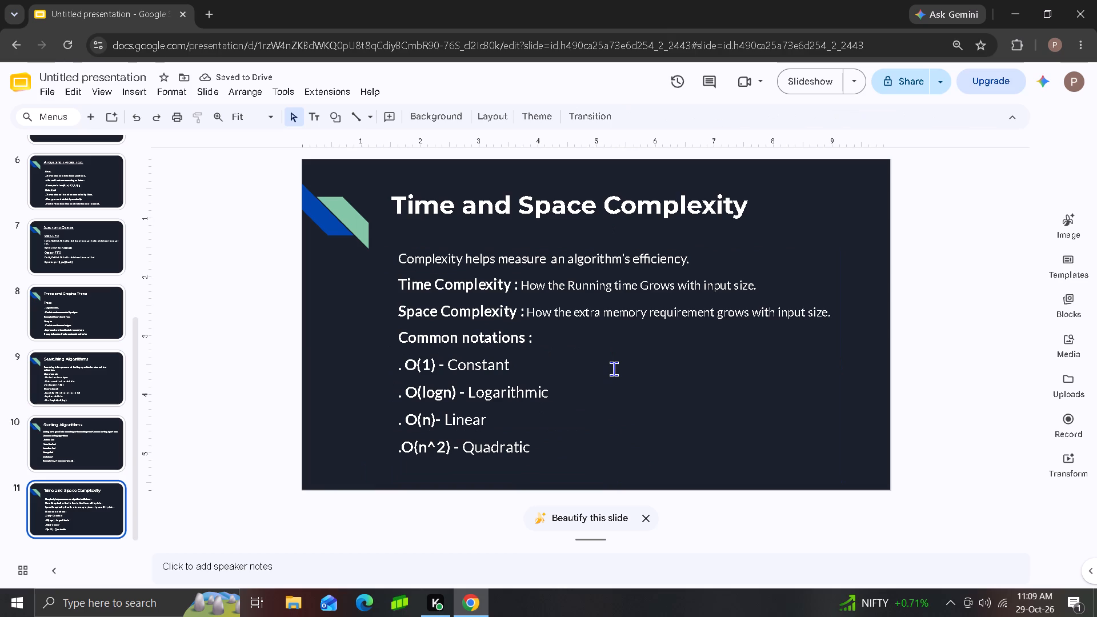
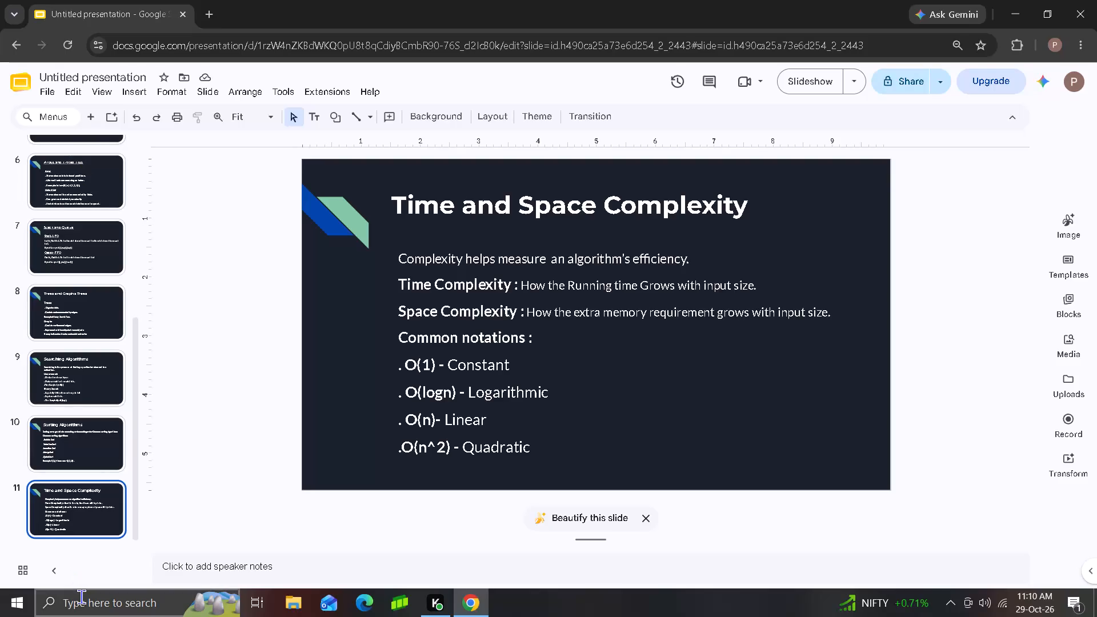
# Add a new slide after "Time and Space Complexity" and title it "Applications and Conclusion".
pyautogui.scroll(-2, 81, 596)
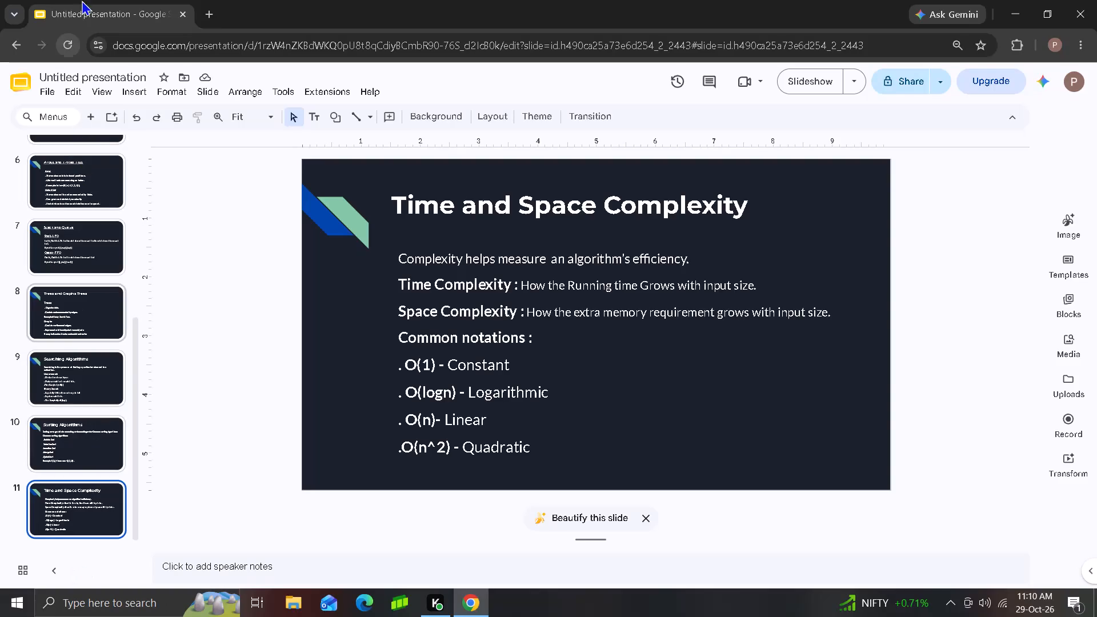
pyautogui.click(97, 112)
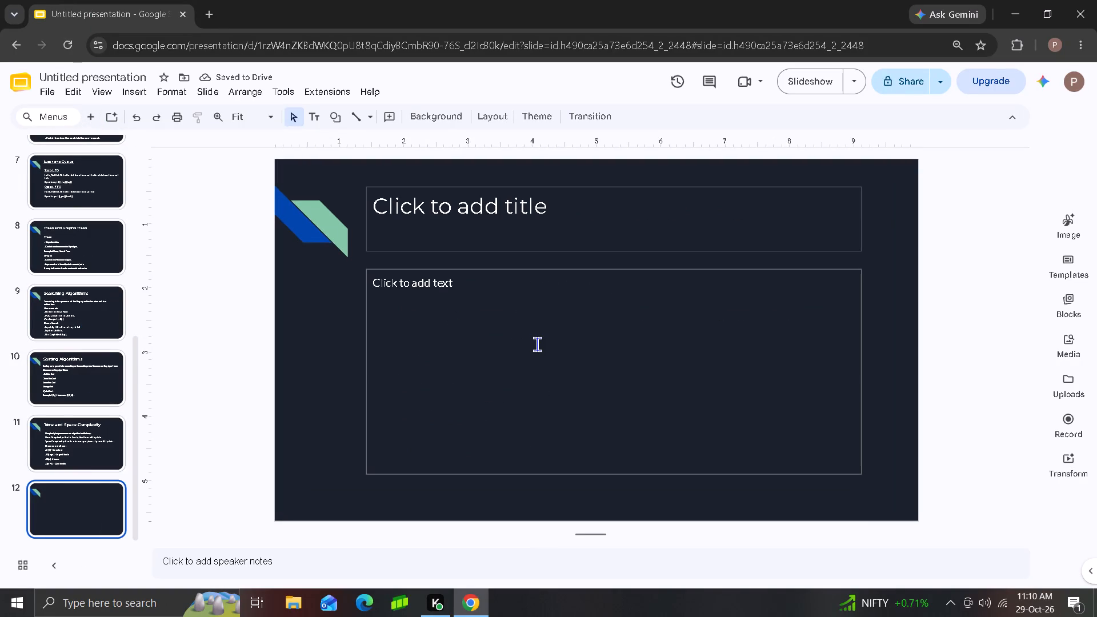
pyautogui.click(475, 222)
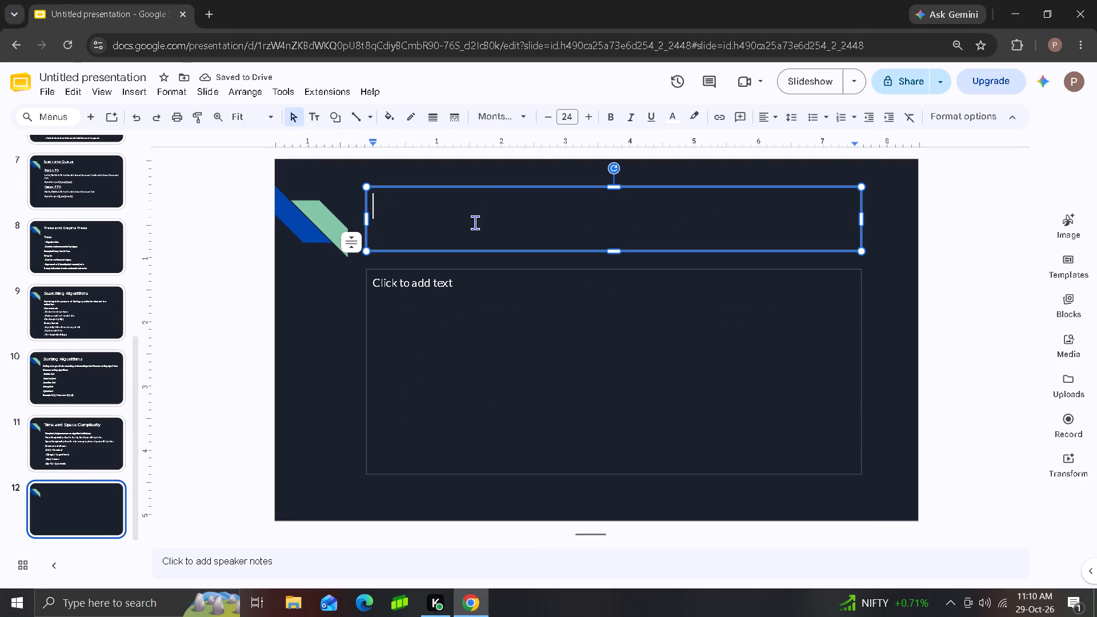
pyautogui.write('Application')
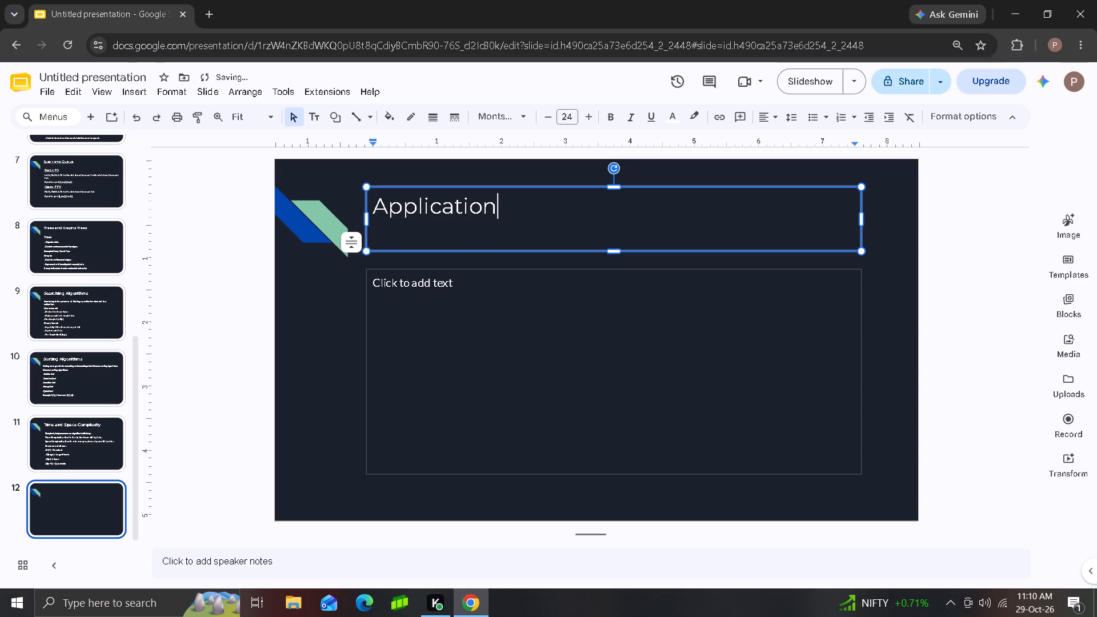
pyautogui.write('s and')
pyautogui.press('space')
pyautogui.write('Conclusion')
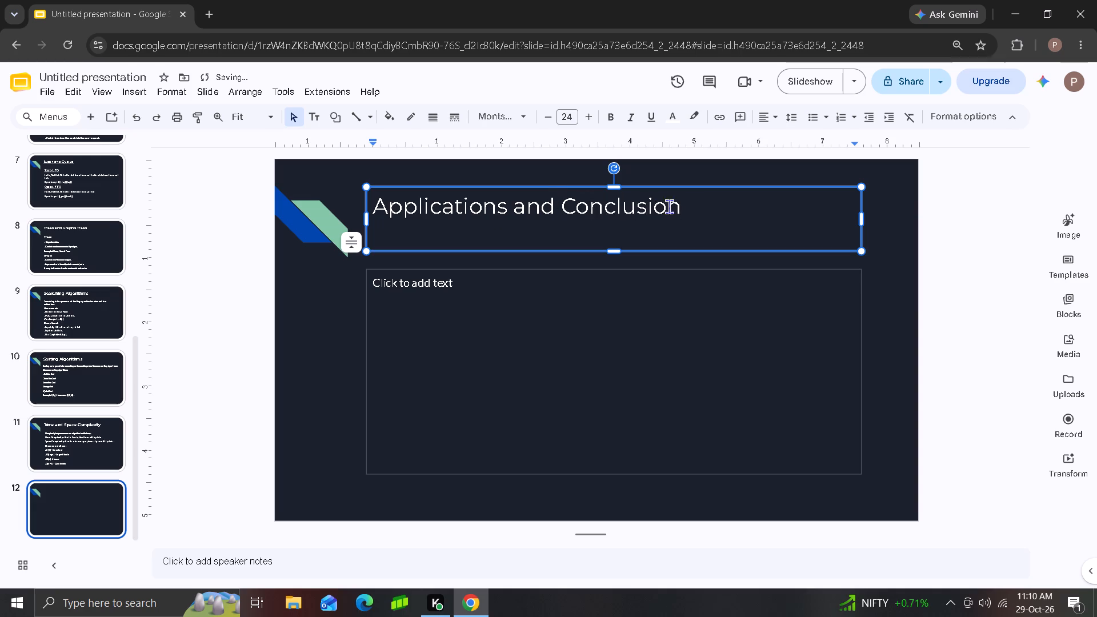
# Make the "Applications and Conclusion" title bold and set its font size to 26.
pyautogui.click(697, 206)
pyautogui.moveTo(697, 206); pyautogui.dragTo(409, 203)
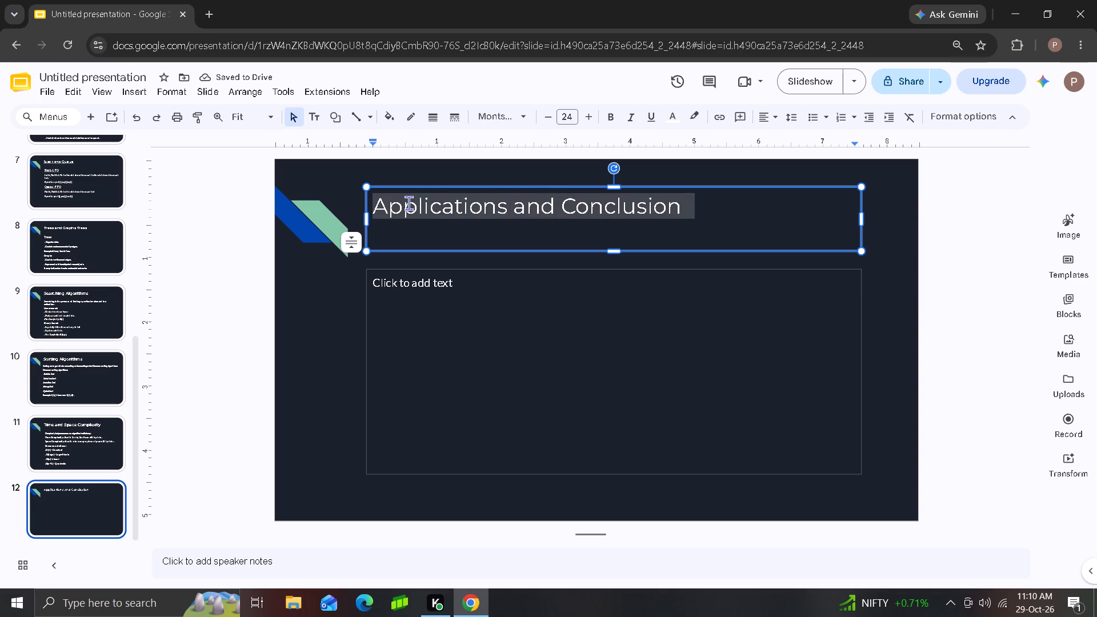
pyautogui.click(601, 112)
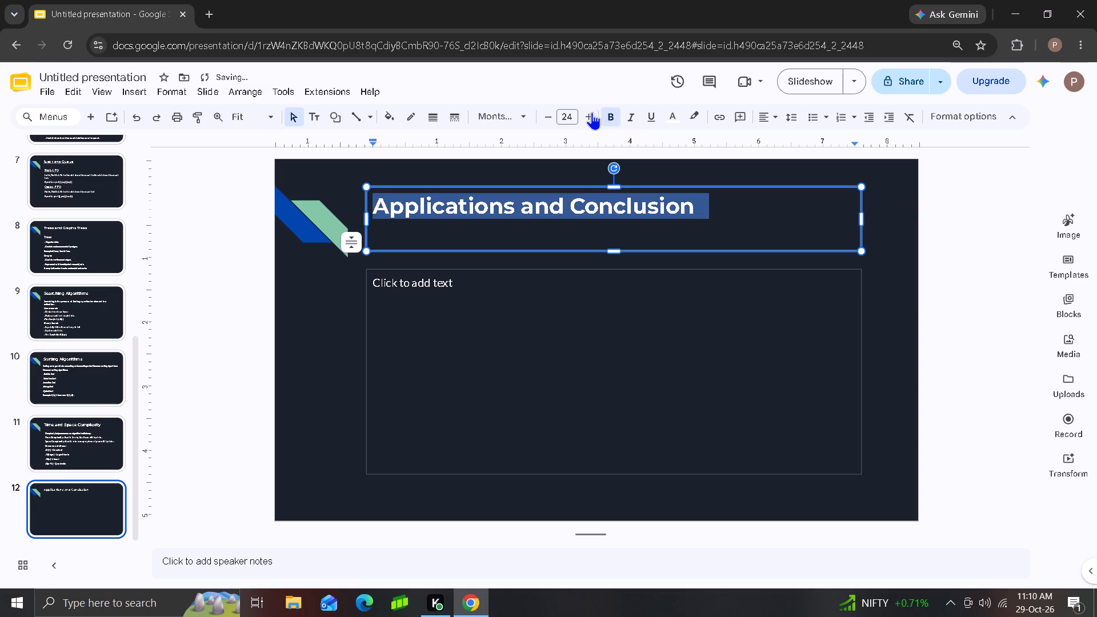
pyautogui.click(583, 113)
pyautogui.click(583, 113)
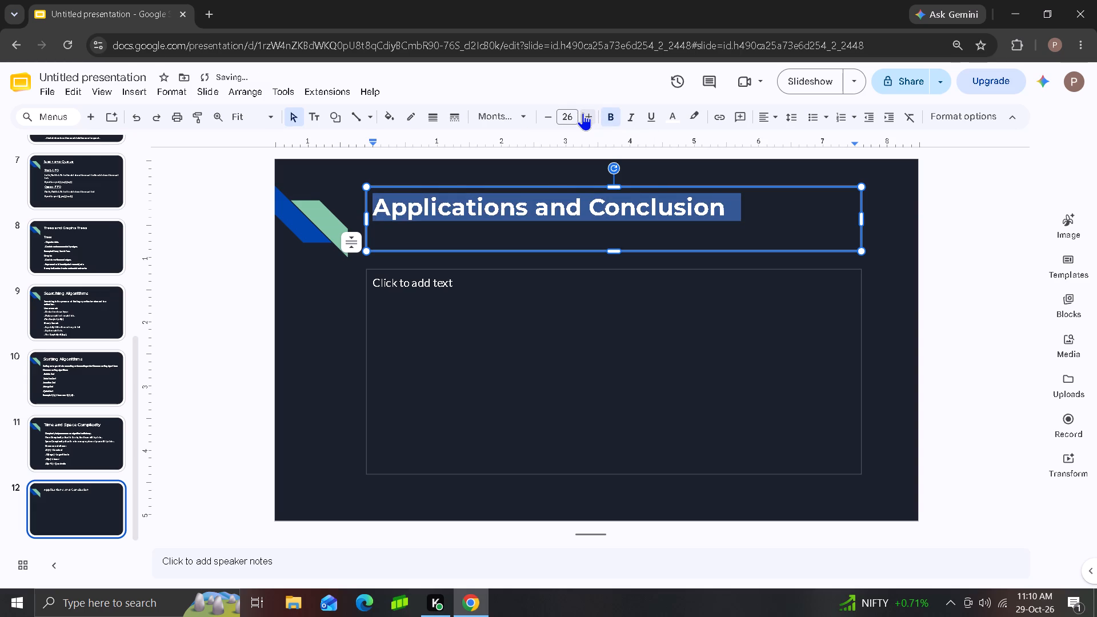
# Move the empty body text box on slide 12 up slightly, closer to the title.
pyautogui.click(544, 335)
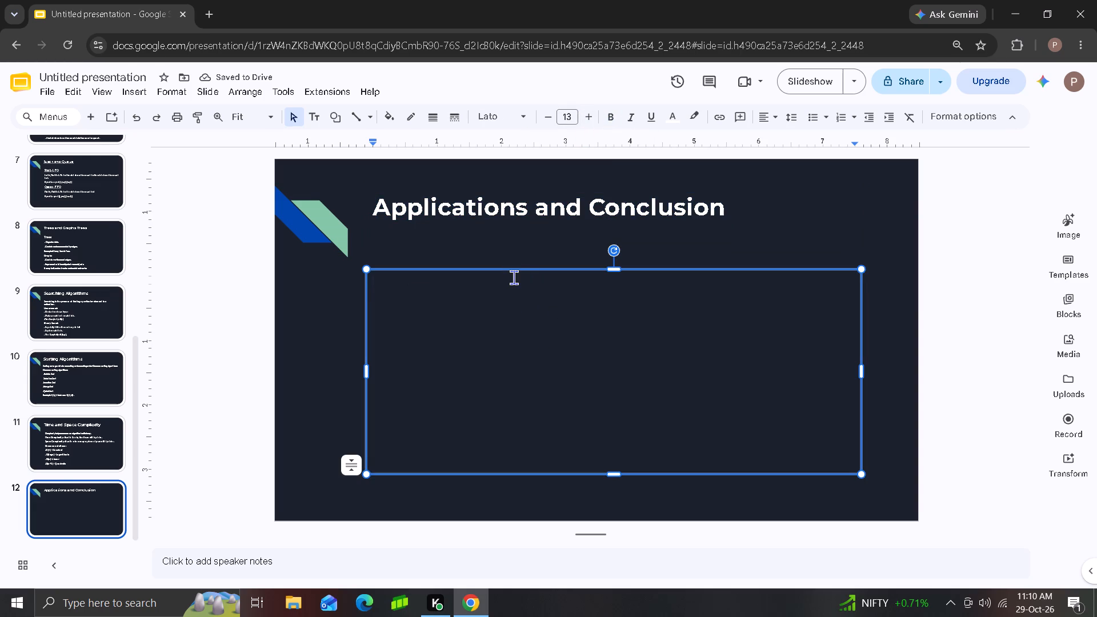
pyautogui.moveTo(514, 277); pyautogui.dragTo(513, 259)
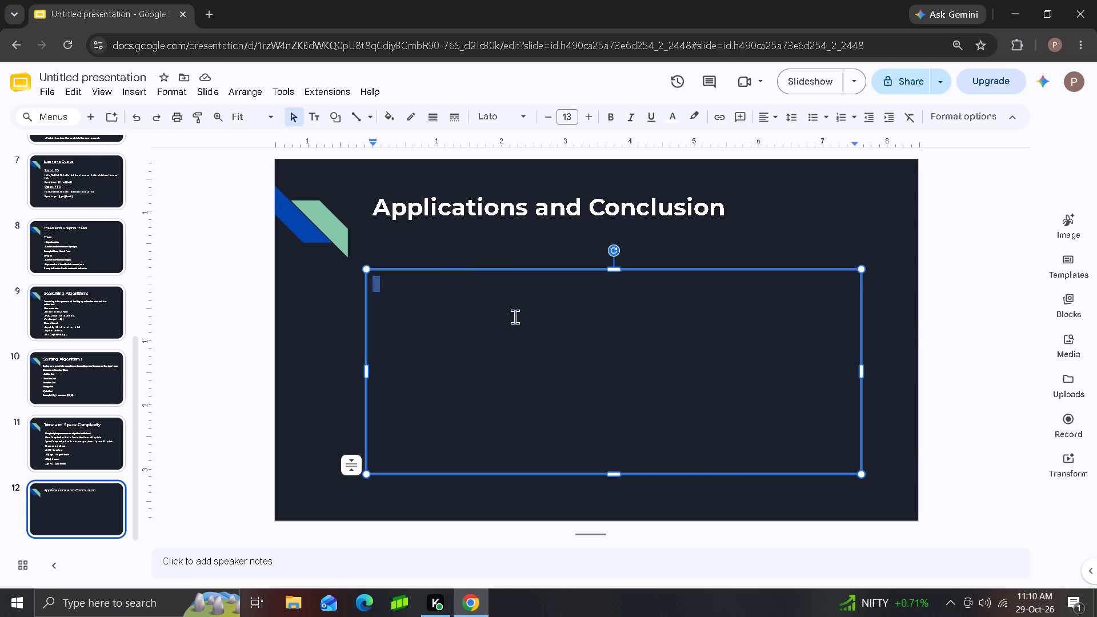
pyautogui.click(515, 316)
pyautogui.click(515, 316)
pyautogui.moveTo(502, 267); pyautogui.dragTo(503, 244)
# Enter "Applications of DSA" as the first line of the body text on slide 12.
pyautogui.click(419, 271)
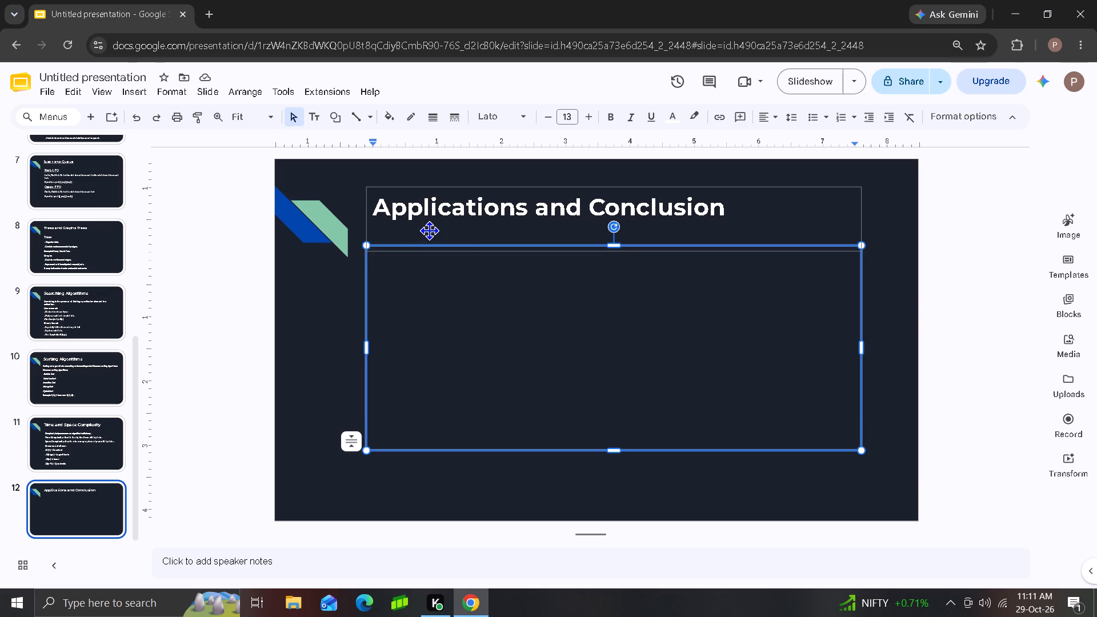
pyautogui.hotkey('shift', 'a')
pyautogui.write('BB')
pyautogui.press('BackSpace')
pyautogui.press('BackSpace')
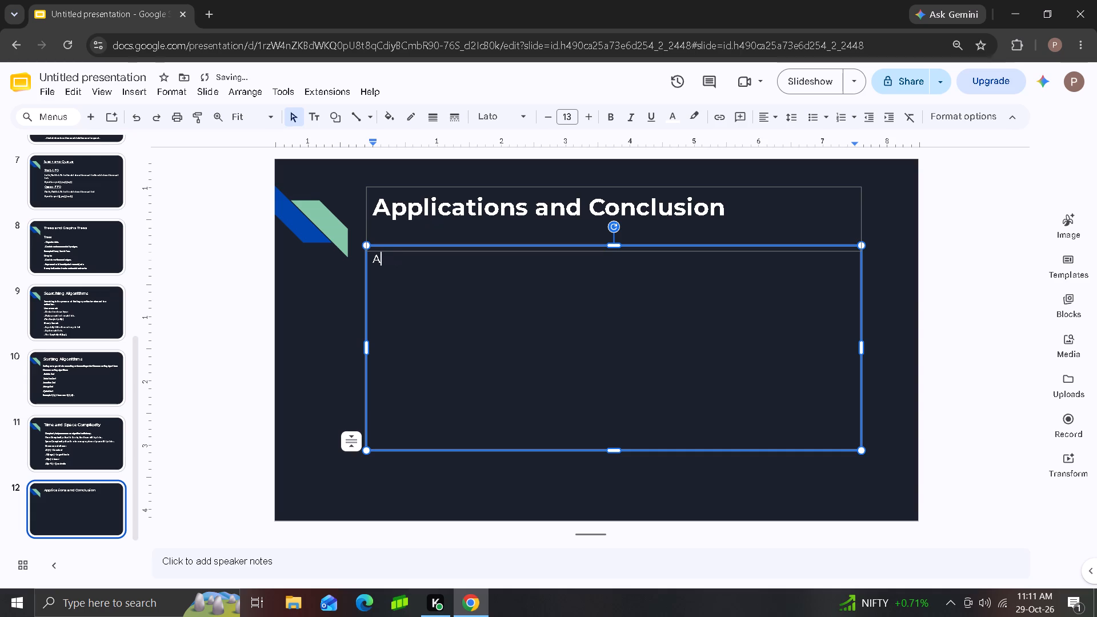
pyautogui.write(')+')
pyautogui.press('BackSpace')
pyautogui.press('BackSpace')
pyautogui.write('PP')
pyautogui.press('BackSpace')
pyautogui.press('BackSpace')
pyautogui.write('pp')
pyautogui.write('lica')
pyautogui.write('tui')
pyautogui.press('BackSpace')
pyautogui.press('BackSpace')
pyautogui.write('ions')
pyautogui.press('space')
pyautogui.write('od')
pyautogui.press('BackSpace')
pyautogui.write('f')
pyautogui.press('space')
pyautogui.press('space')
pyautogui.write('dsa')
pyautogui.press('space')
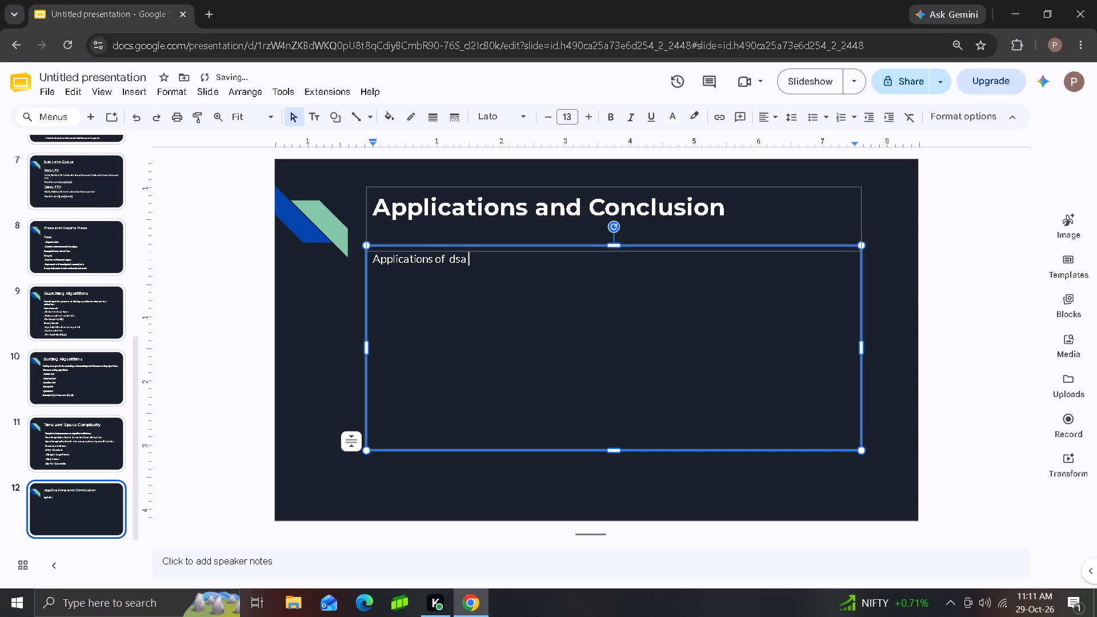
pyautogui.press('BackSpace')
pyautogui.press('BackSpace')
pyautogui.press('BackSpace')
pyautogui.press('BackSpace')
pyautogui.press('BackSpace')
pyautogui.press('space')
pyautogui.write('DSA')
pyautogui.press('space')
pyautogui.moveTo(479, 259); pyautogui.dragTo(470, 261)
pyautogui.click(479, 261)
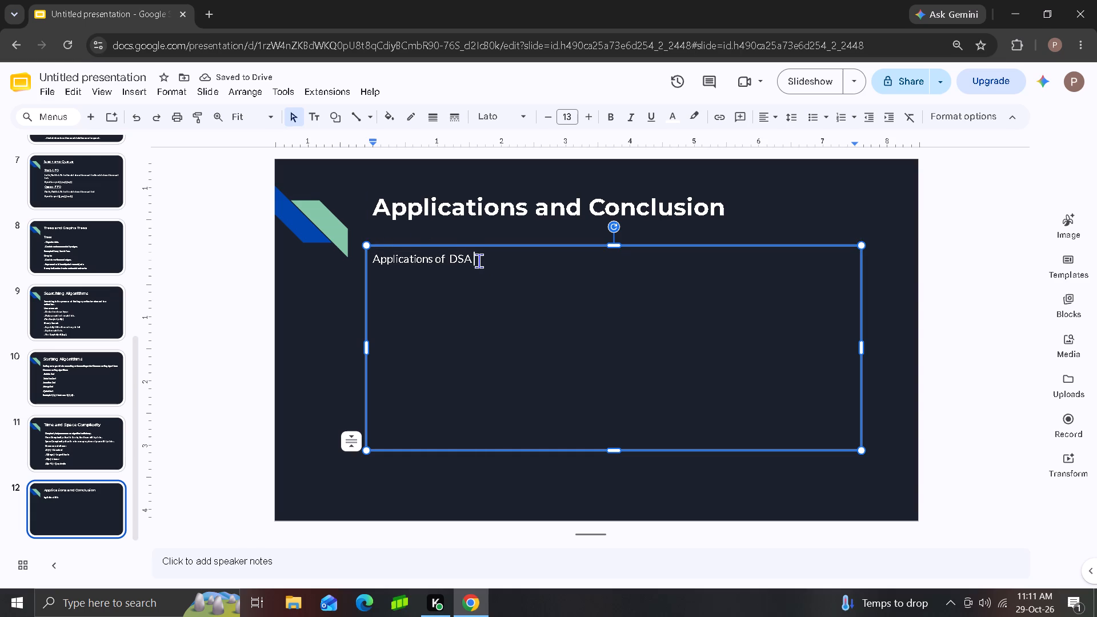
# Add a dot-prefixed line about "Web and mobile" applications below "Applications of DSA".
pyautogui.press('Return')
pyautogui.press('space')
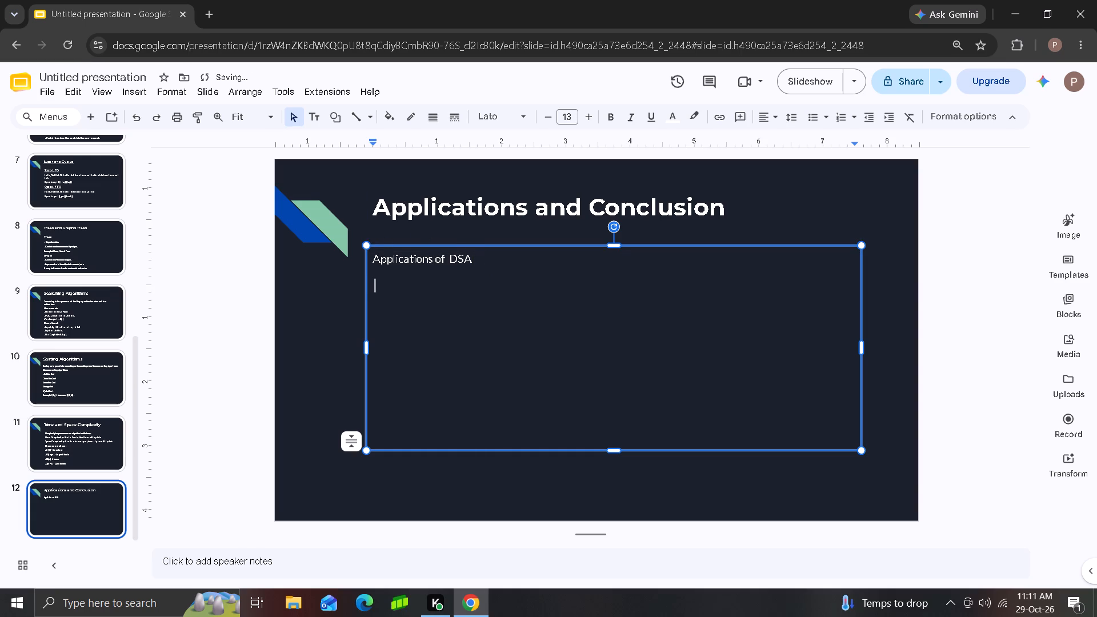
pyautogui.write('.')
pyautogui.press('space')
pyautogui.write('WEb')
pyautogui.press('BackSpace')
pyautogui.press('BackSpace')
pyautogui.press('e')
pyautogui.write('b')
pyautogui.press('space')
pyautogui.write('and')
pyautogui.press('space')
pyautogui.write('mobile')
pyautogui.press('space')
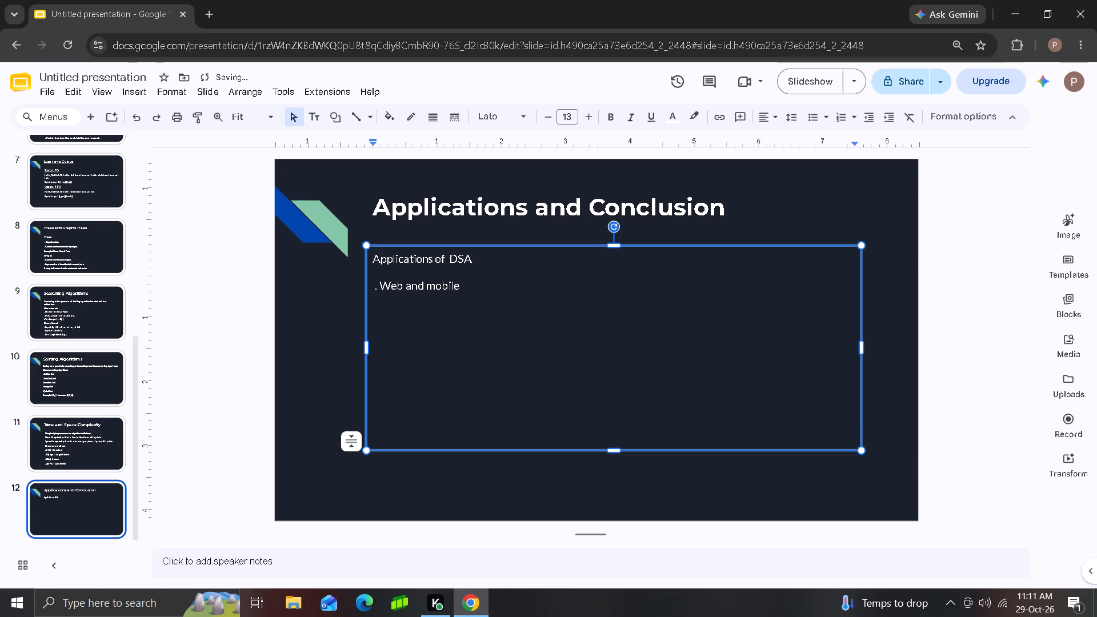
pyautogui.write('applicaions')
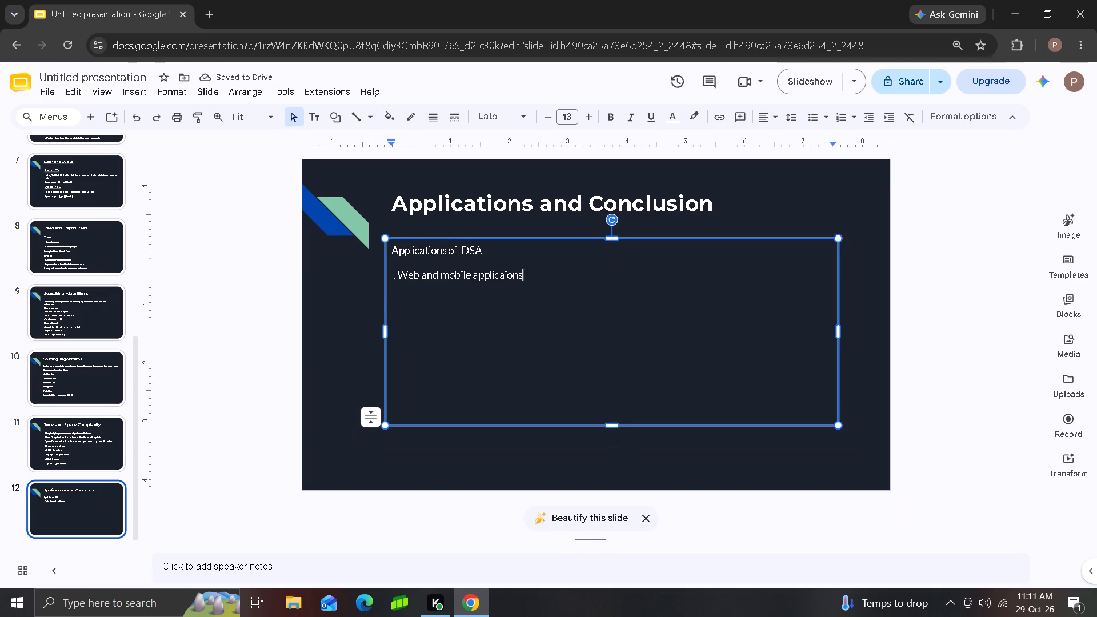
# Correct the last word of the web and mobile line to "applications" and start a new line below it.
pyautogui.press('Return')
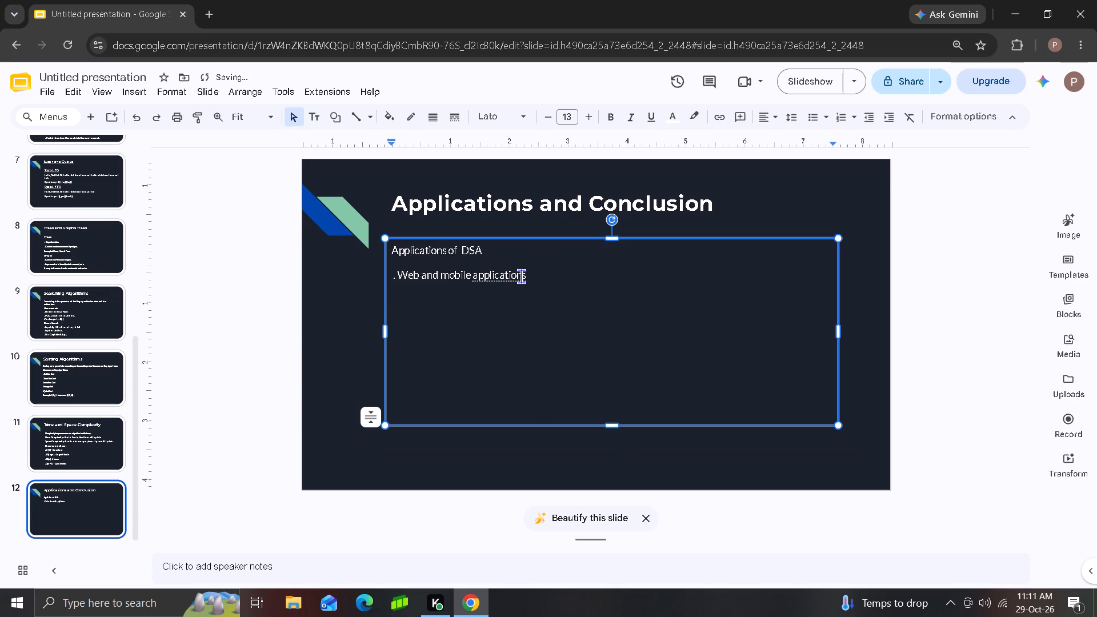
pyautogui.click(521, 276)
pyautogui.click(529, 257)
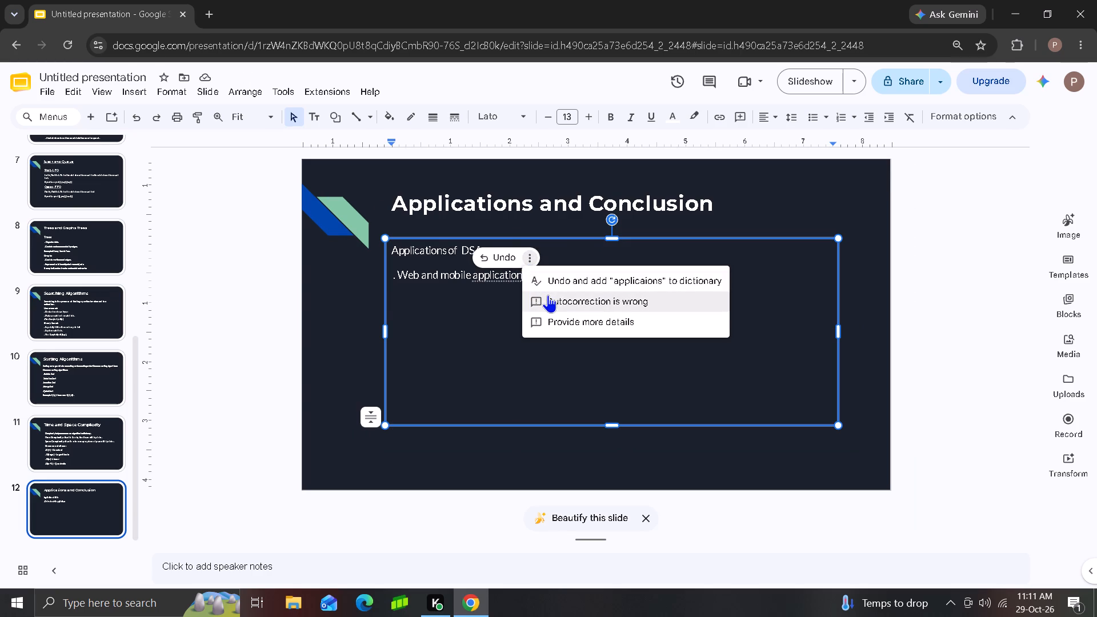
pyautogui.click(548, 295)
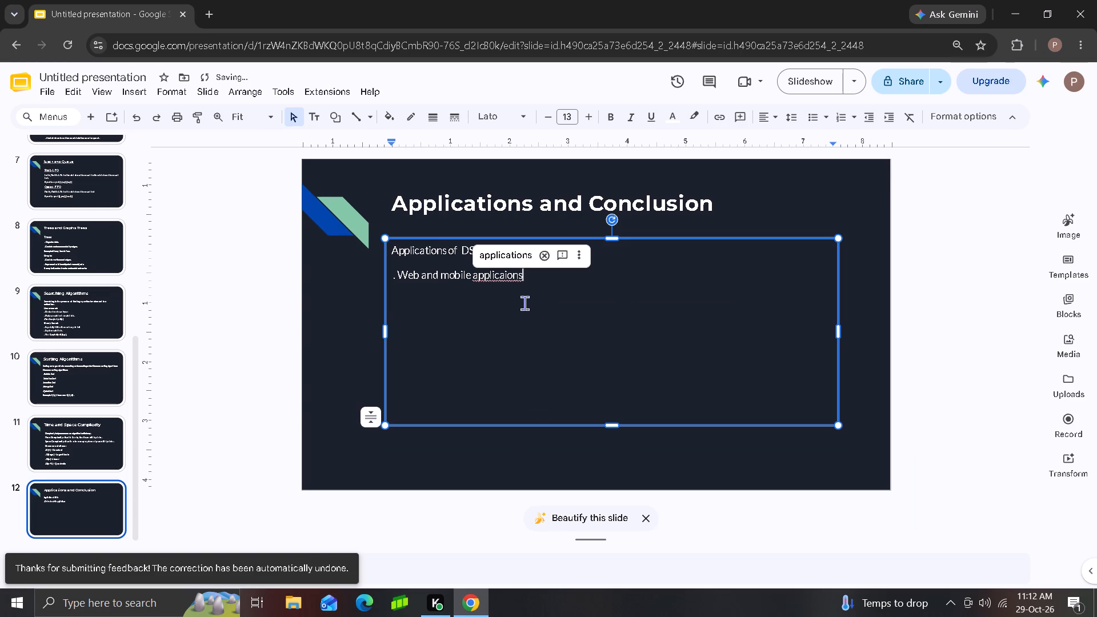
pyautogui.click(505, 255)
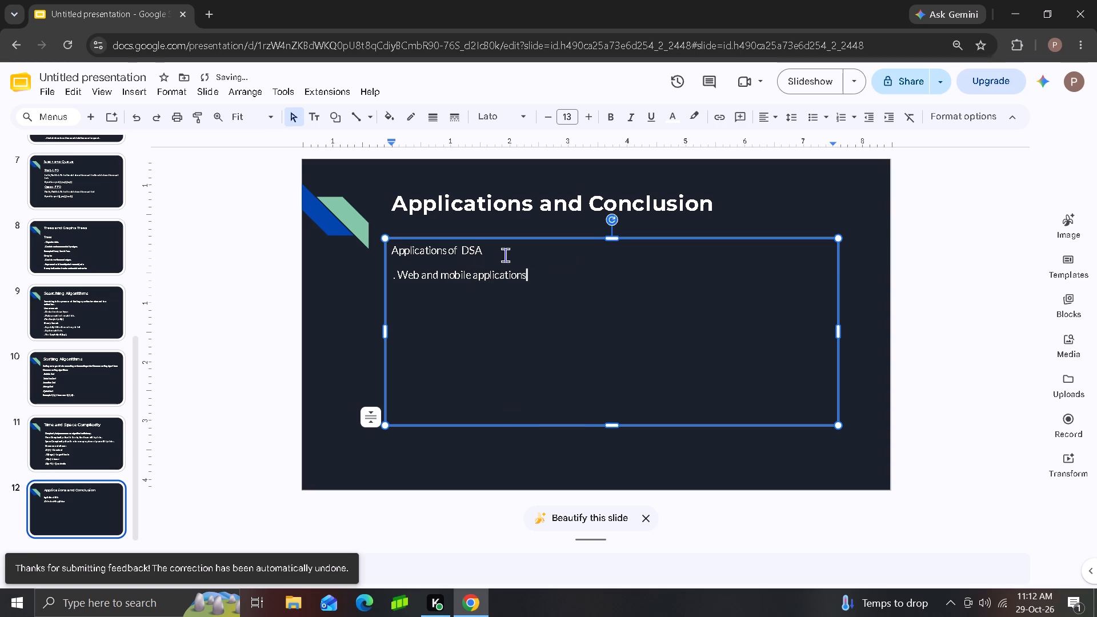
pyautogui.click(531, 276)
pyautogui.press('Return')
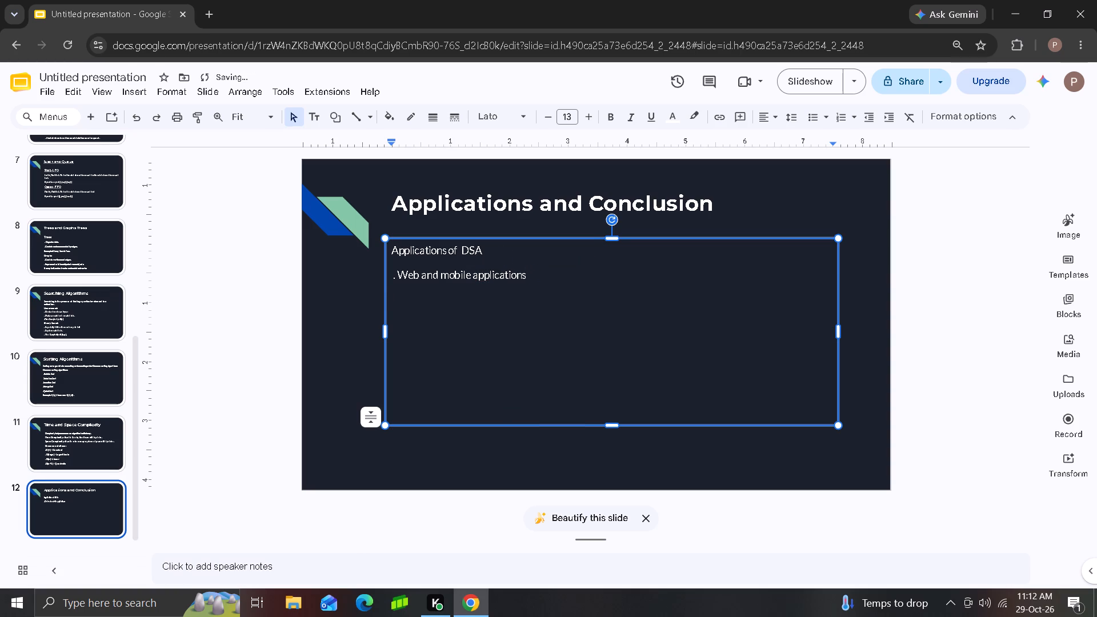
# Add a dot-prefixed line about database management below the web and mobile applications line on slide 12.
pyautogui.press('space')
pyautogui.write('.')
pyautogui.press('space')
pyautogui.write('Data')
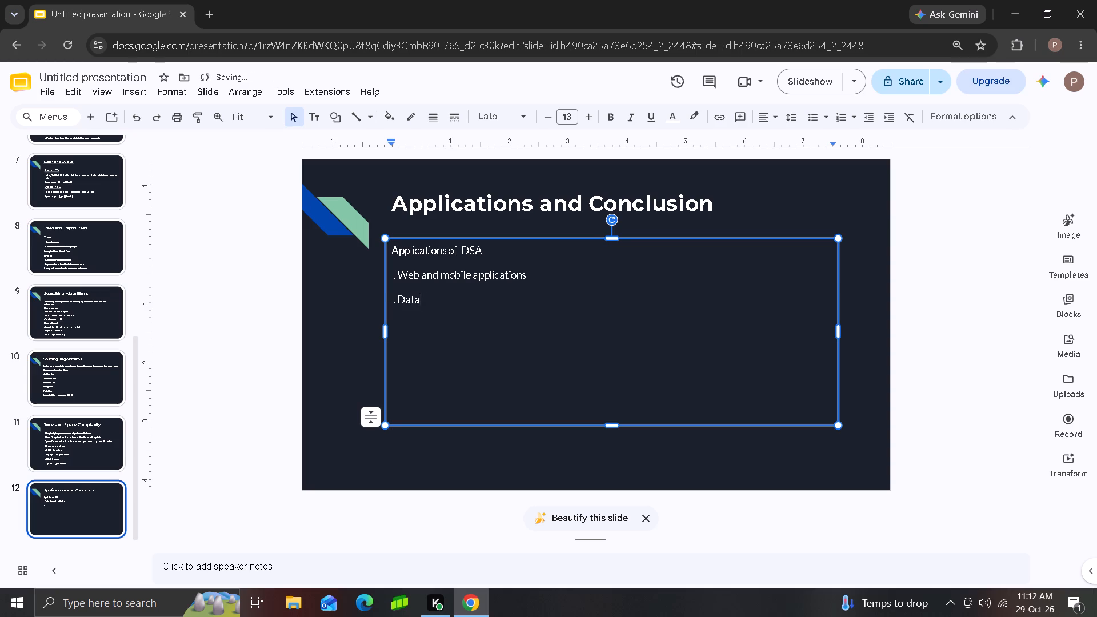
pyautogui.press('space')
pyautogui.press('BackSpace')
pyautogui.write('ba')
pyautogui.write('se')
pyautogui.press('space')
pyautogui.write('mnagemeny')
pyautogui.press('BackSpace')
pyautogui.write('t')
pyautogui.press('space')
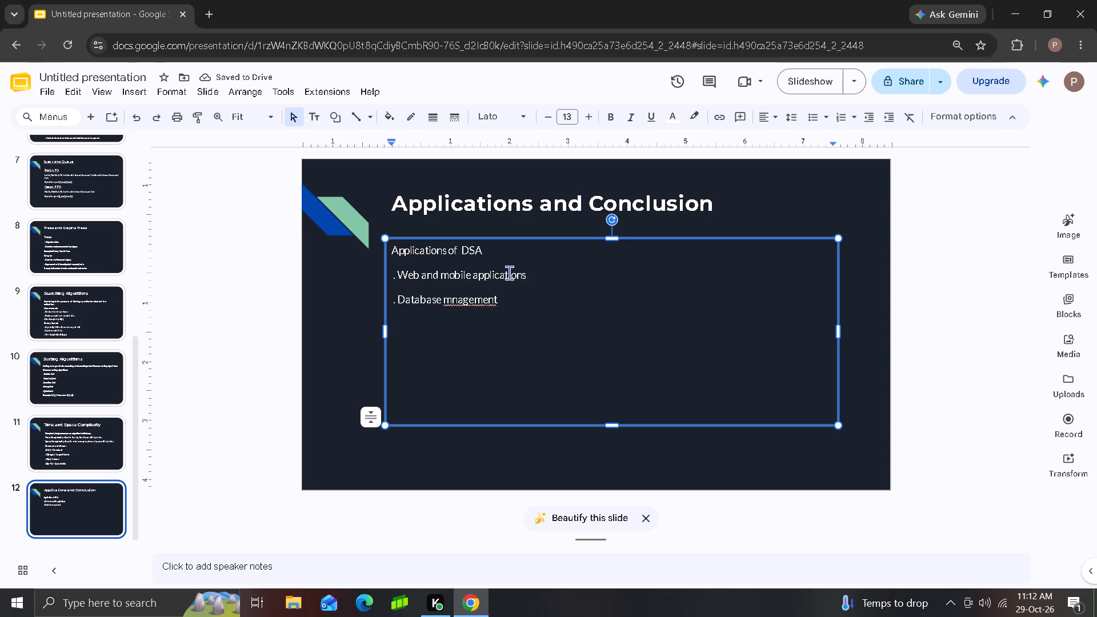
# Correct the misspelled last word of the database line to "management" using the spelling suggestion.
pyautogui.click(477, 299)
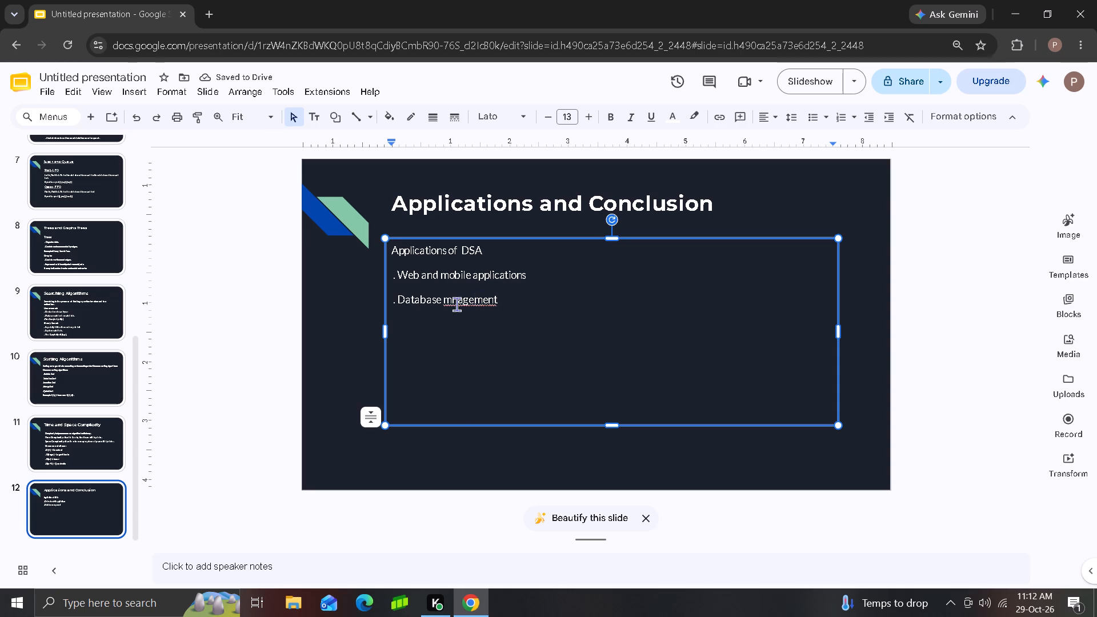
pyautogui.click(450, 301)
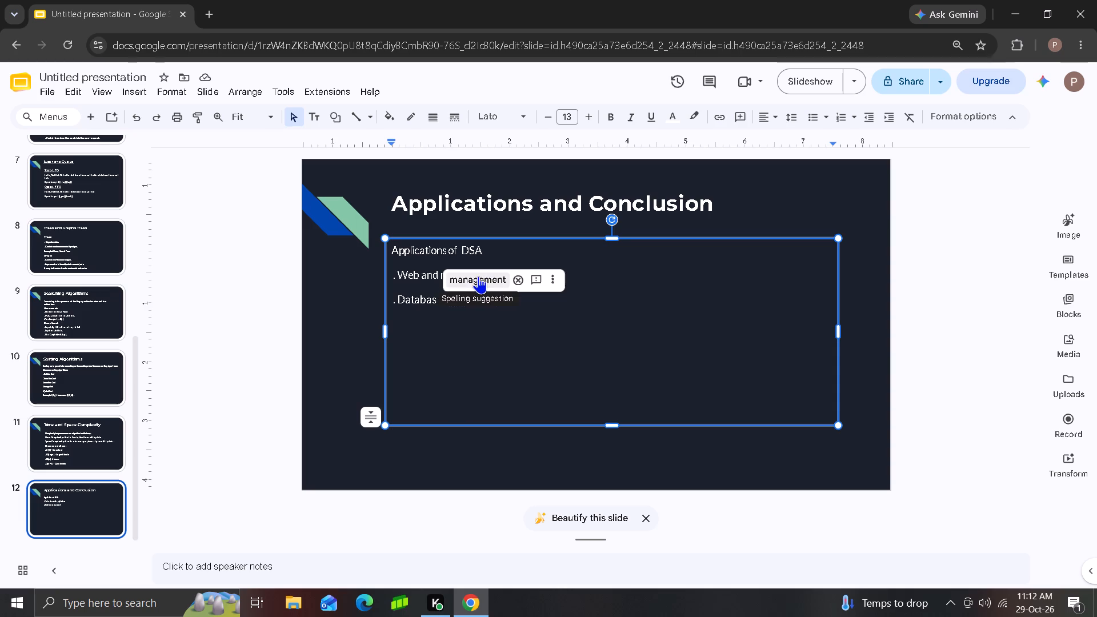
pyautogui.click(478, 276)
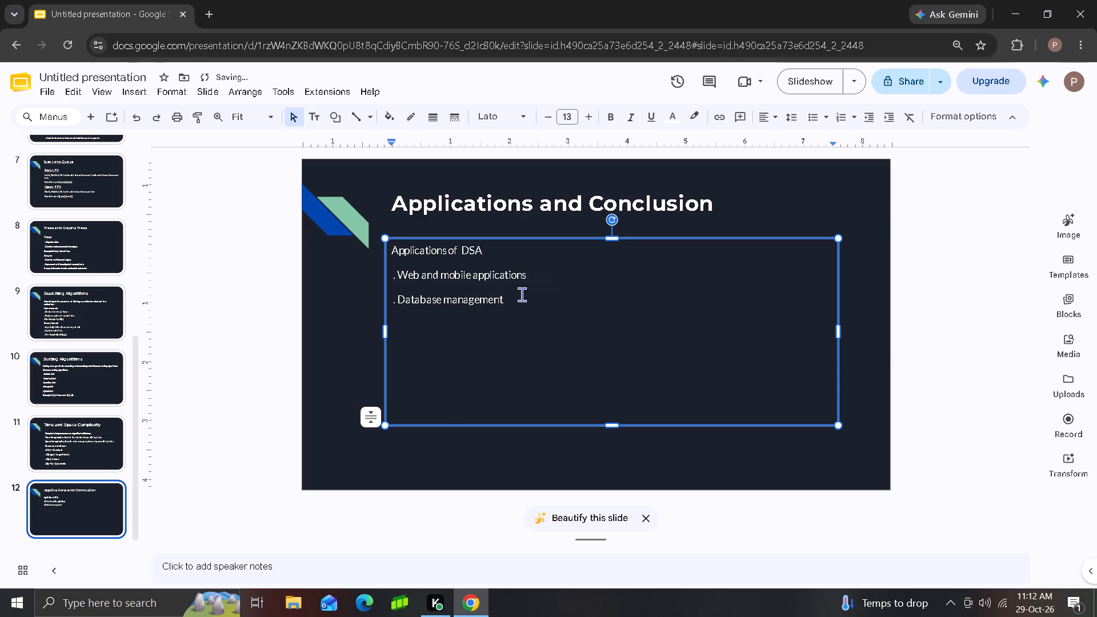
# Add a dot-prefixed line about artificial intelligence below "Database management" in the body text.
pyautogui.press('Return')
pyautogui.press('space')
pyautogui.write('>')
pyautogui.press('BackSpace')
pyautogui.write('.')
pyautogui.press('space')
pyautogui.write('Ar')
pyautogui.write('tificial')
pyautogui.press('space')
pyautogui.hotkey('shift', 'i')
pyautogui.write('nte')
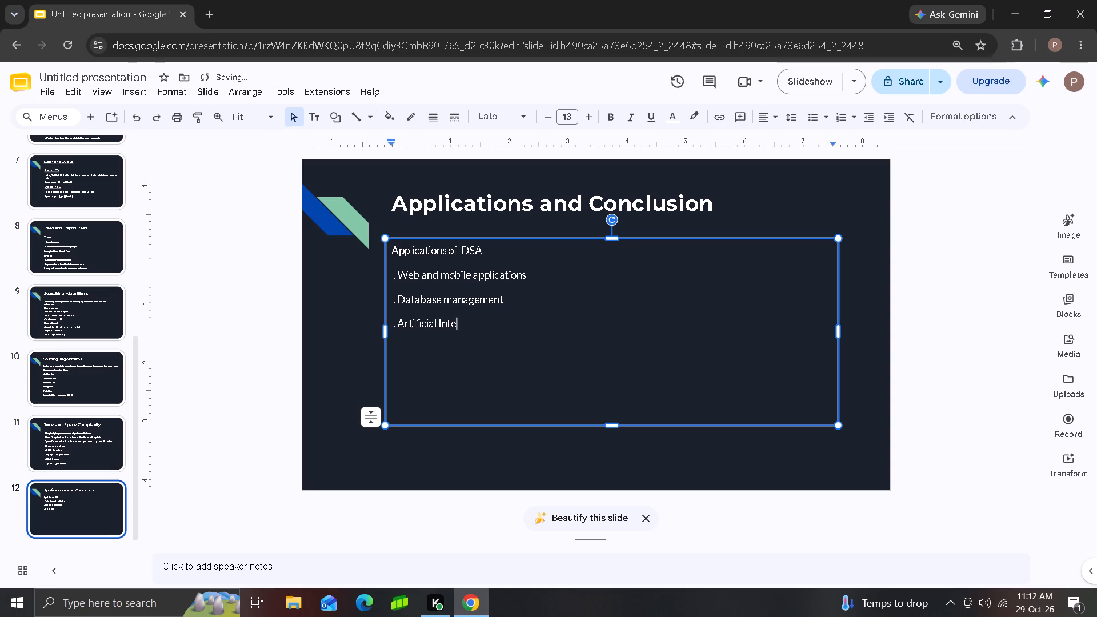
pyautogui.write('lligeence')
# Start another dot-prefixed line below the artificial intelligence line, beginning with "Co".
pyautogui.press('Return')
pyautogui.press('space')
pyautogui.write('.')
pyautogui.press('space')
pyautogui.write('Cop')
pyautogui.press('BackSpace')
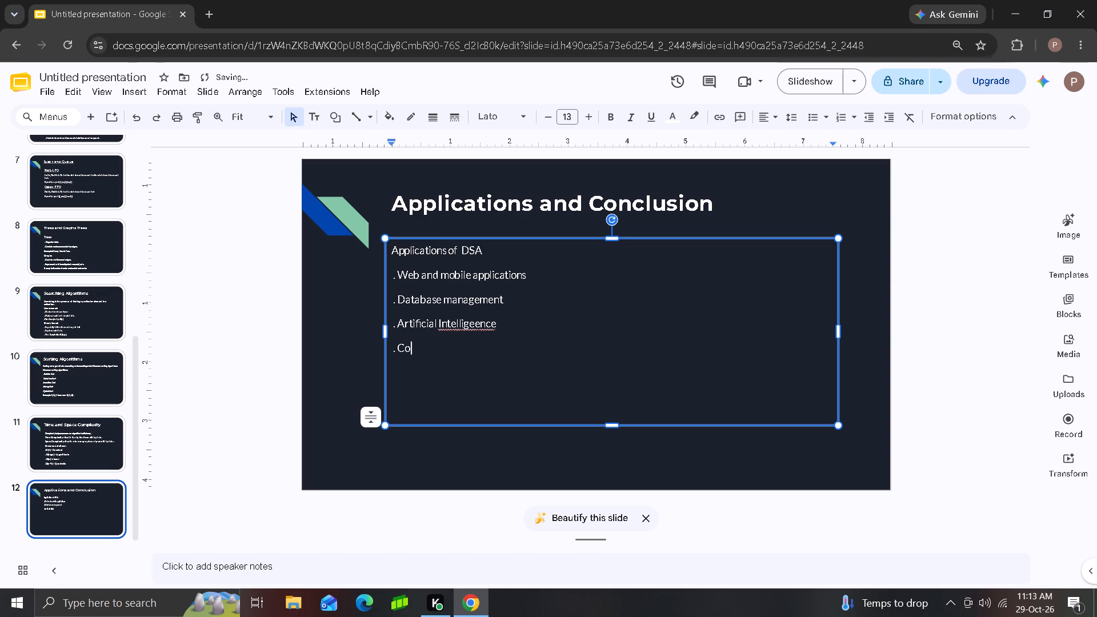
# Correct the misspelled second word of the artificial intelligence line to "Intelligence" using the spelling suggestion.
pyautogui.click(467, 323)
pyautogui.tripleClick(467, 323)
pyautogui.doubleClick(467, 323)
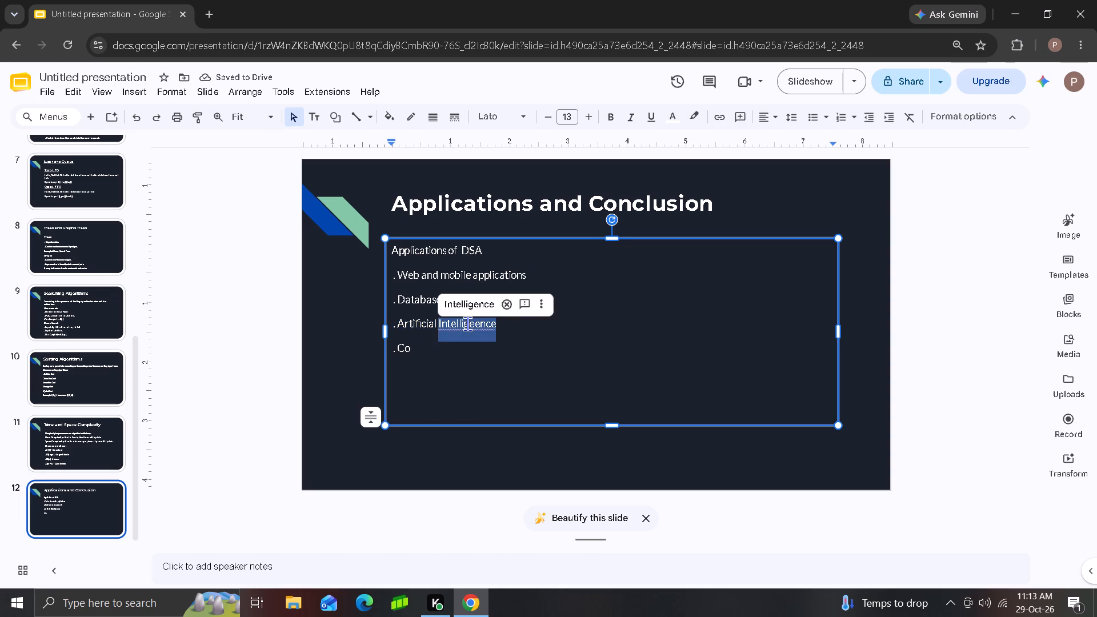
pyautogui.click(467, 323)
pyautogui.click(470, 303)
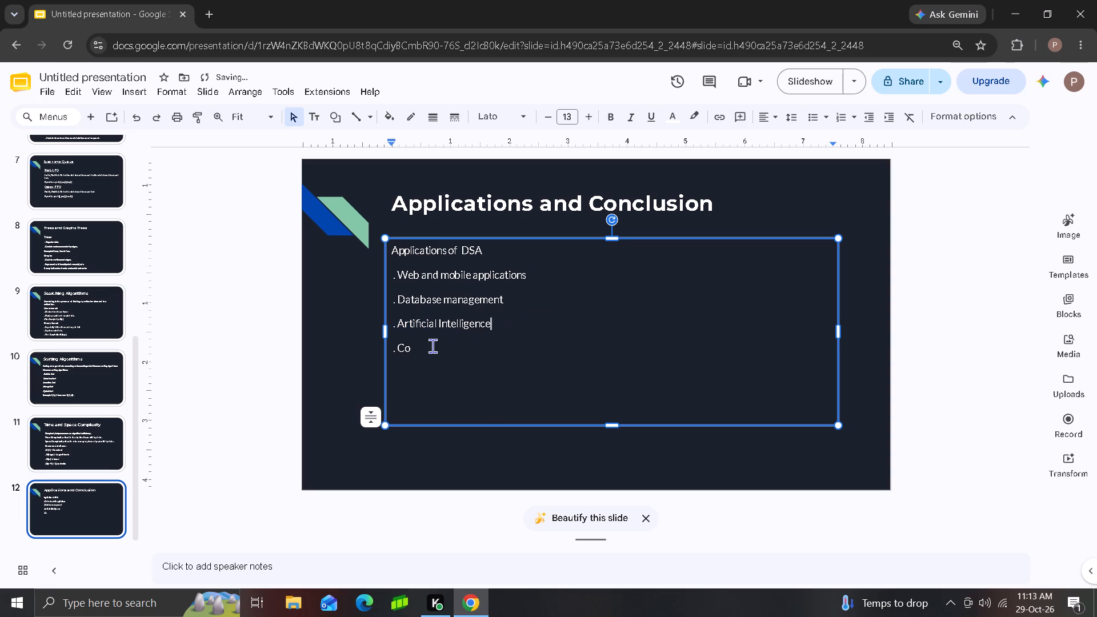
# Complete the unfinished "Co" line so it reads "Computer", removing the duplicated letters and extra space.
pyautogui.click(419, 350)
pyautogui.write('mpe')
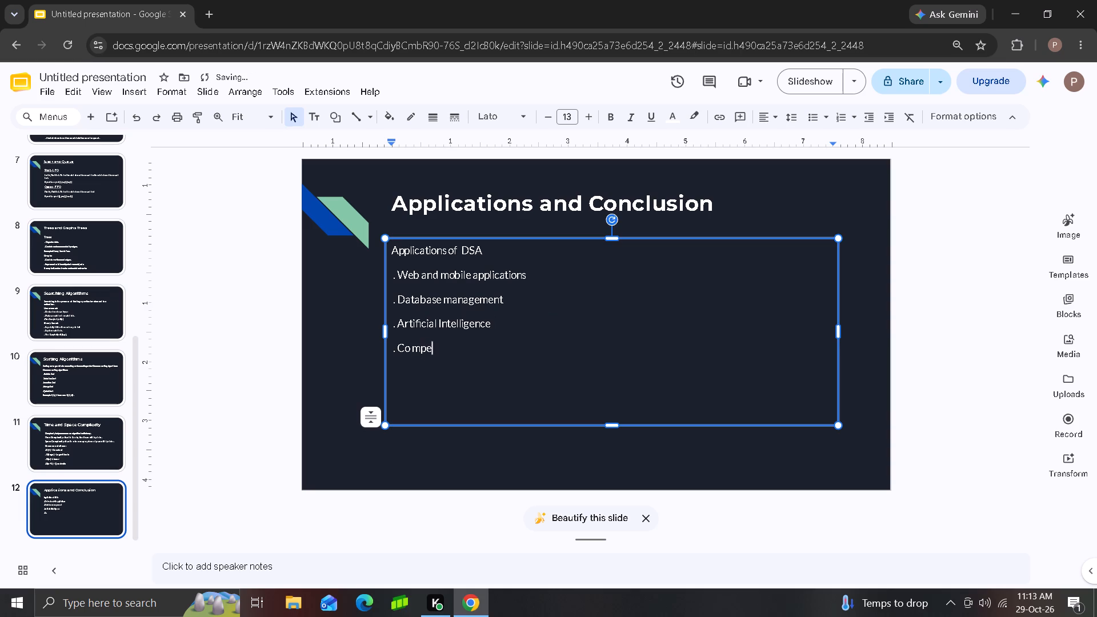
pyautogui.press('BackSpace')
pyautogui.write('uter')
pyautogui.press('space')
pyautogui.press('Left')
pyautogui.press('Left')
pyautogui.press('Left')
pyautogui.press('Left')
pyautogui.press('Left')
pyautogui.press('Left')
pyautogui.press('Left')
pyautogui.press('Left')
pyautogui.press('Left')
pyautogui.press('Left')
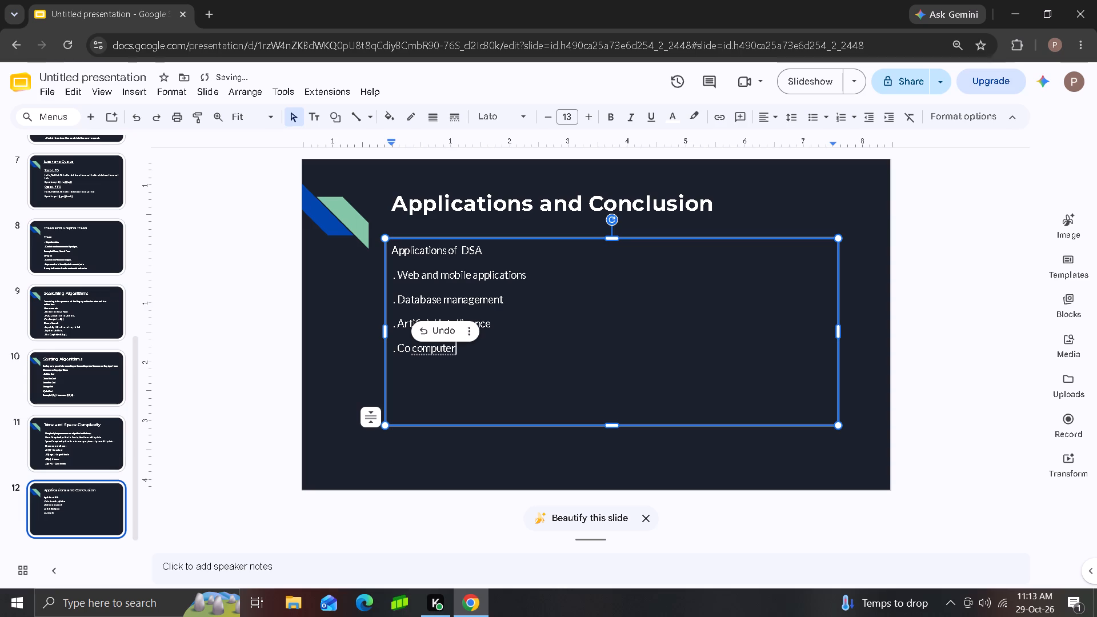
pyautogui.press('Right')
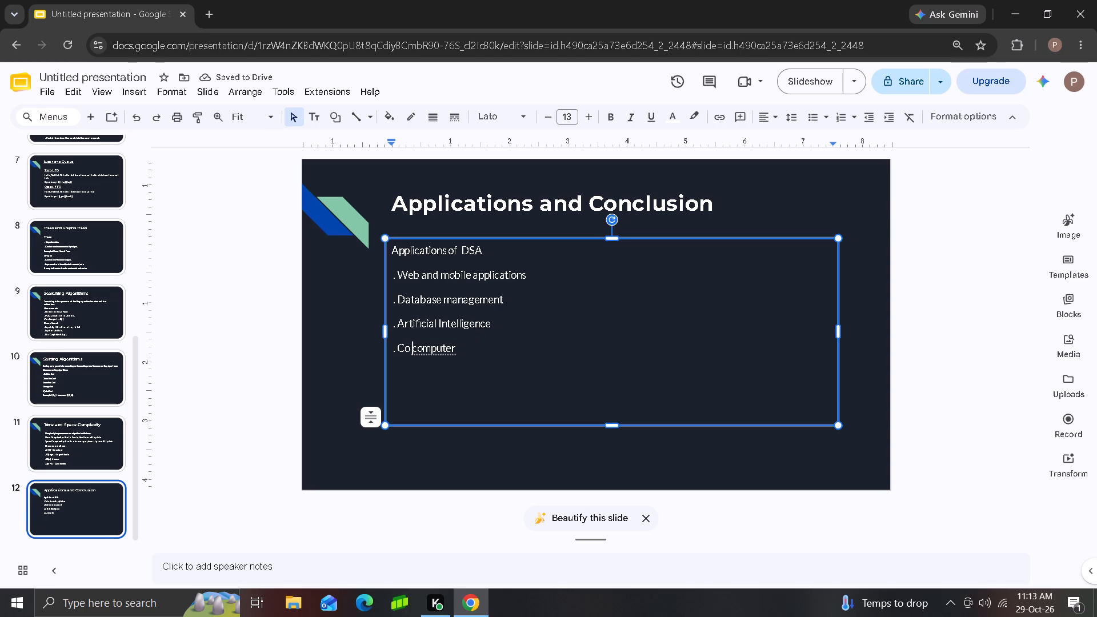
pyautogui.press('Right')
pyautogui.press('BackSpace')
pyautogui.press('BackSpace')
pyautogui.press('BackSpace')
# Add "networks" after "Computer" on the fourth dot-prefixed line.
pyautogui.click(454, 343)
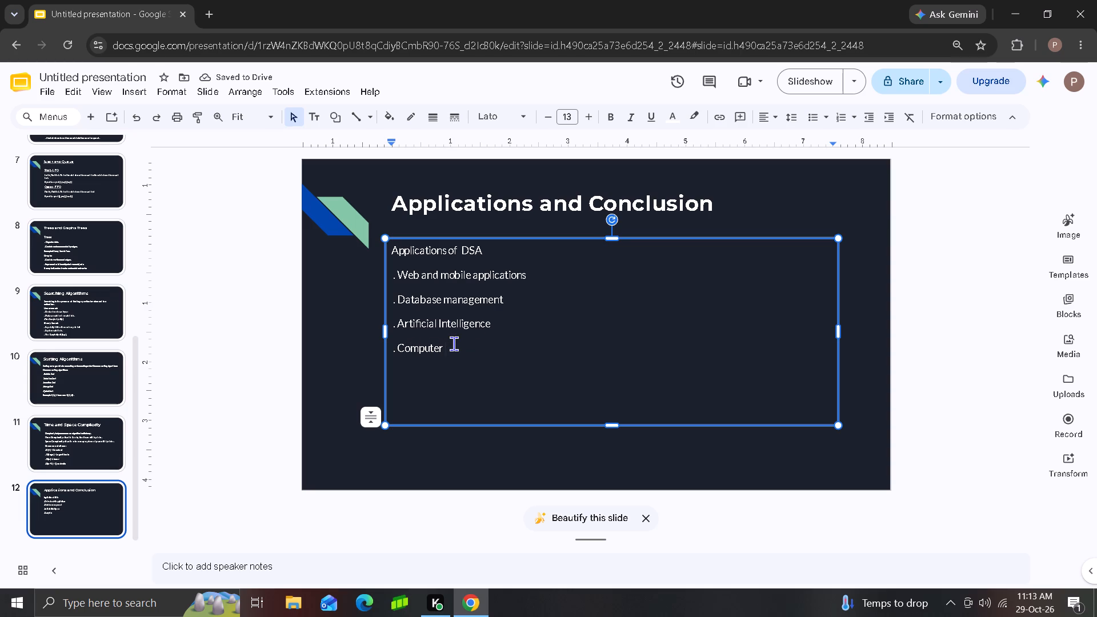
pyautogui.write('nn')
pyautogui.press('BackSpace')
pyautogui.press('BackSpace')
pyautogui.write('ne')
pyautogui.write('tworks')
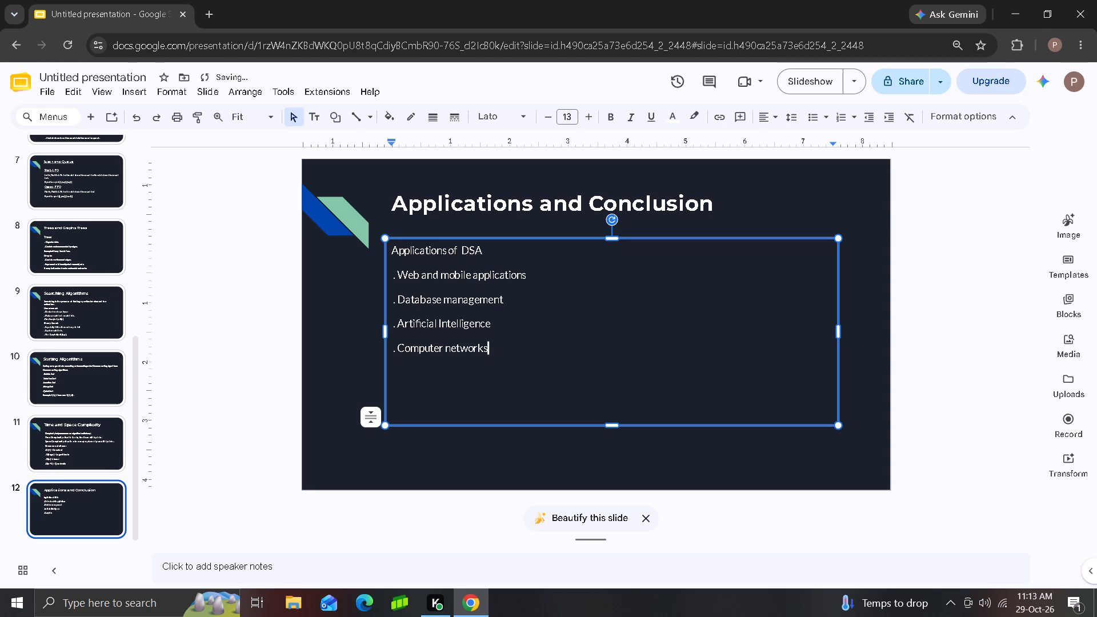
# Add a fifth dot-prefixed line reading "Competitive" below the computer networks line.
pyautogui.press('Return')
pyautogui.press('space')
pyautogui.write('.')
pyautogui.press('space')
pyautogui.write('Compe')
pyautogui.write('tetive')
pyautogui.press('space')
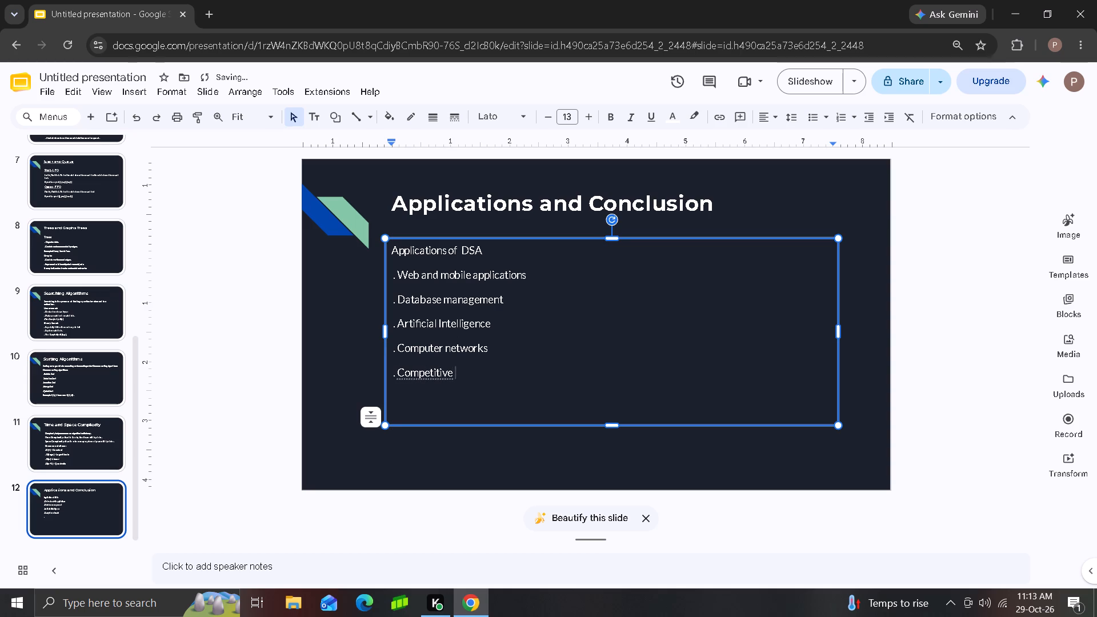
pyautogui.press('Up')
pyautogui.press('p')
pyautogui.press('BackSpace')
# Complete the fifth dot-prefixed line with the lowercase word "programming" after "Competitive".
pyautogui.click(474, 369)
pyautogui.press('space')
pyautogui.write('P')
pyautogui.press('BackSpace')
pyautogui.press('BackSpace')
pyautogui.press('space')
pyautogui.write('Progra')
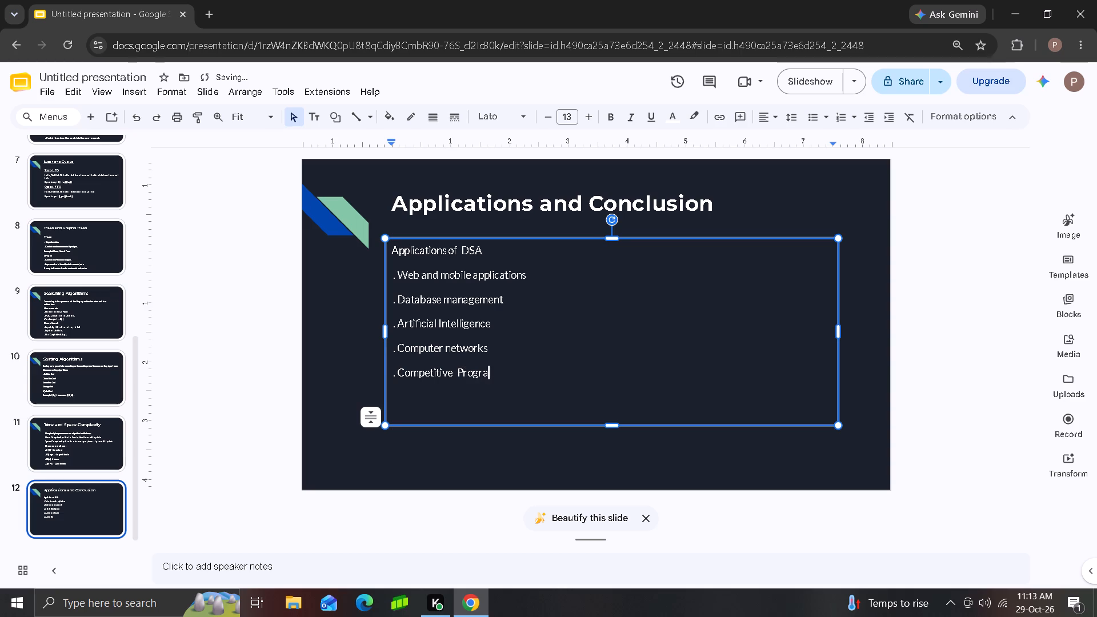
pyautogui.press('BackSpace')
pyautogui.press('BackSpace')
pyautogui.press('BackSpace')
pyautogui.press('BackSpace')
pyautogui.press('BackSpace')
pyautogui.press('BackSpace')
pyautogui.write('progra')
pyautogui.write('mming')
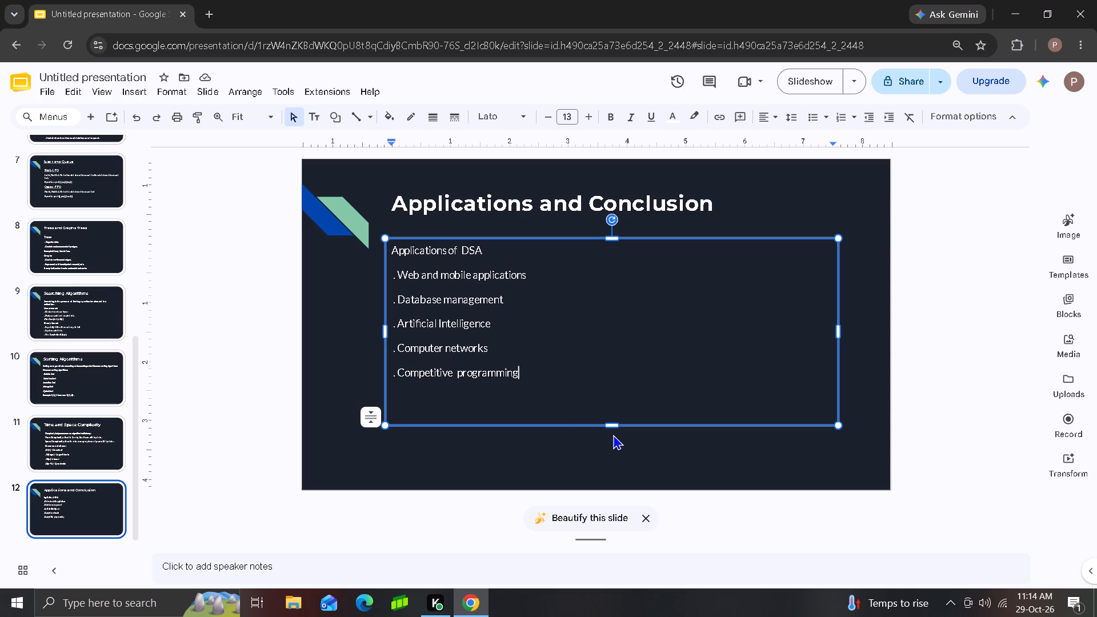
# Extend the body text box downward to near the slide's bottom edge.
pyautogui.moveTo(613, 426); pyautogui.dragTo(617, 486)
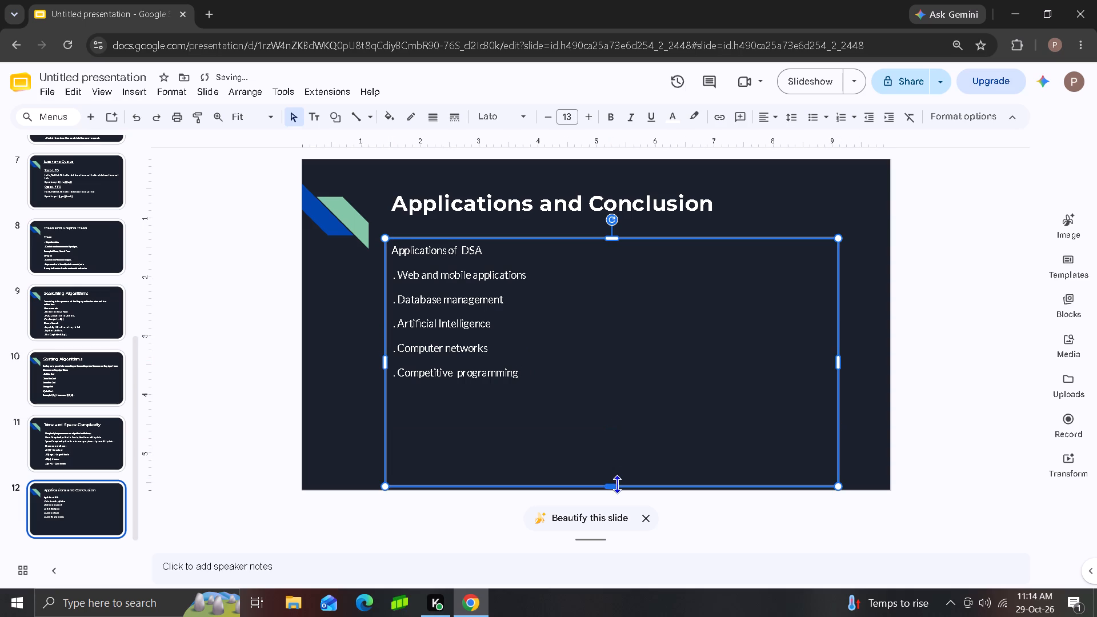
# Start a new line without a dot below the competitive programming line, reading "Conclusion :".
pyautogui.click(561, 382)
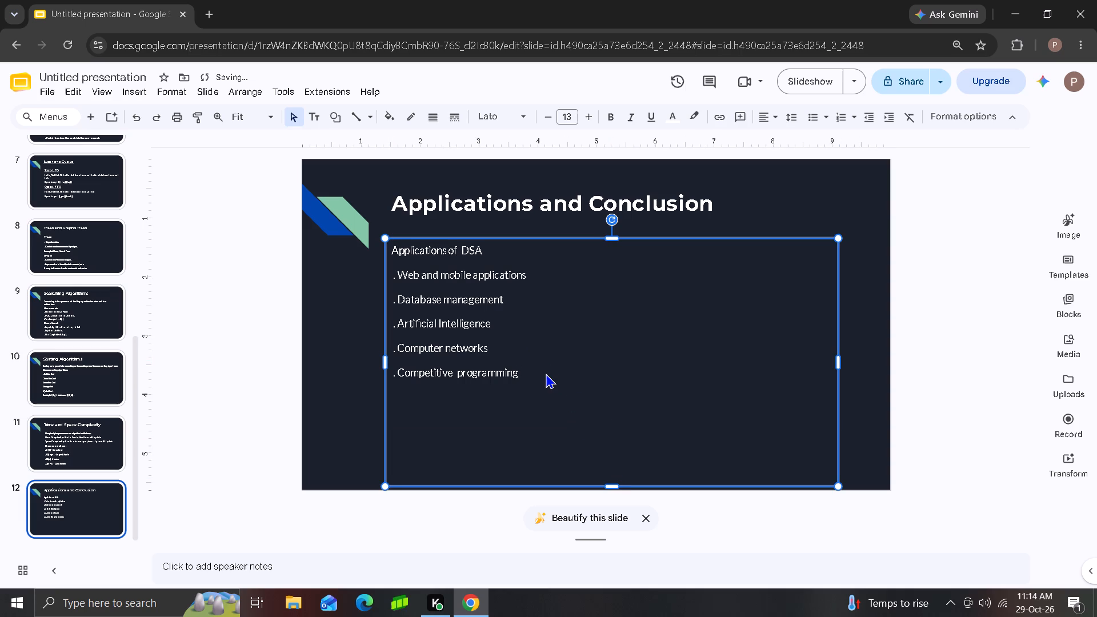
pyautogui.click(546, 373)
pyautogui.click(531, 370)
pyautogui.click(503, 368)
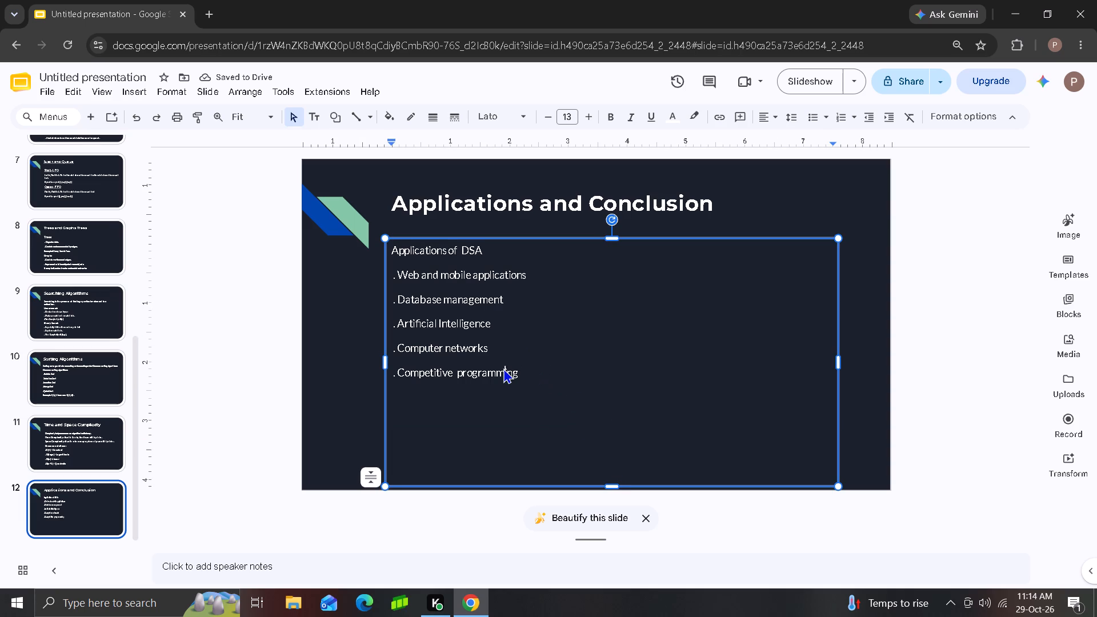
pyautogui.press('Right')
pyautogui.press('Right')
pyautogui.press('Right')
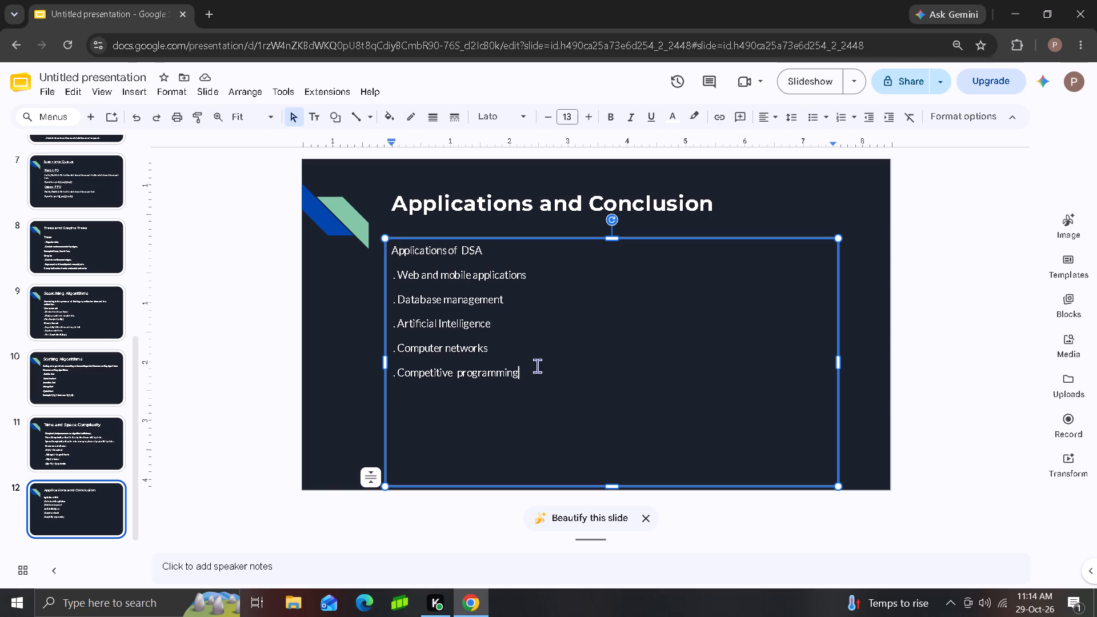
pyautogui.press('Return')
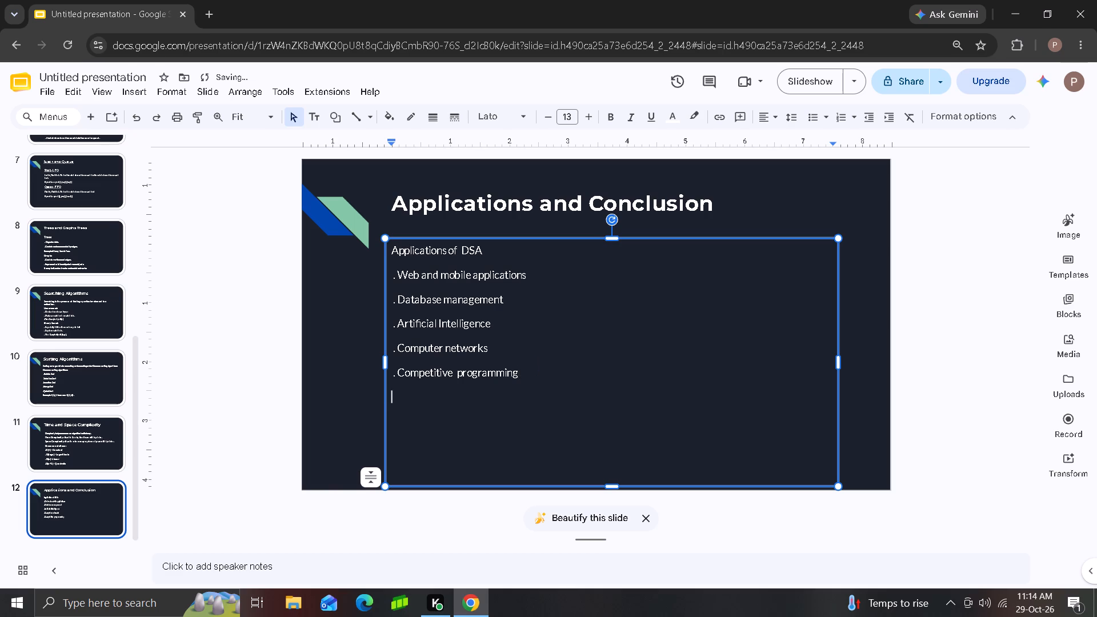
pyautogui.hotkey('shift', 'c')
pyautogui.write('onc')
pyautogui.write('lus')
pyautogui.press('BackSpace')
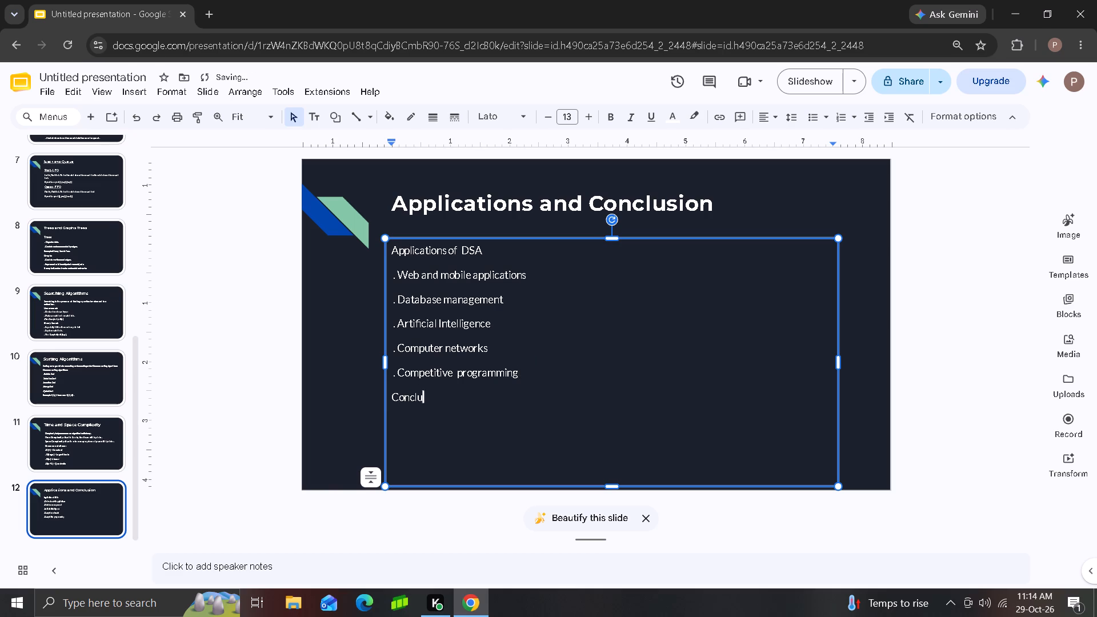
pyautogui.press('BackSpace')
pyautogui.press('BackSpace')
pyautogui.write('lusion')
pyautogui.press('space')
pyautogui.write(':')
pyautogui.press('space')
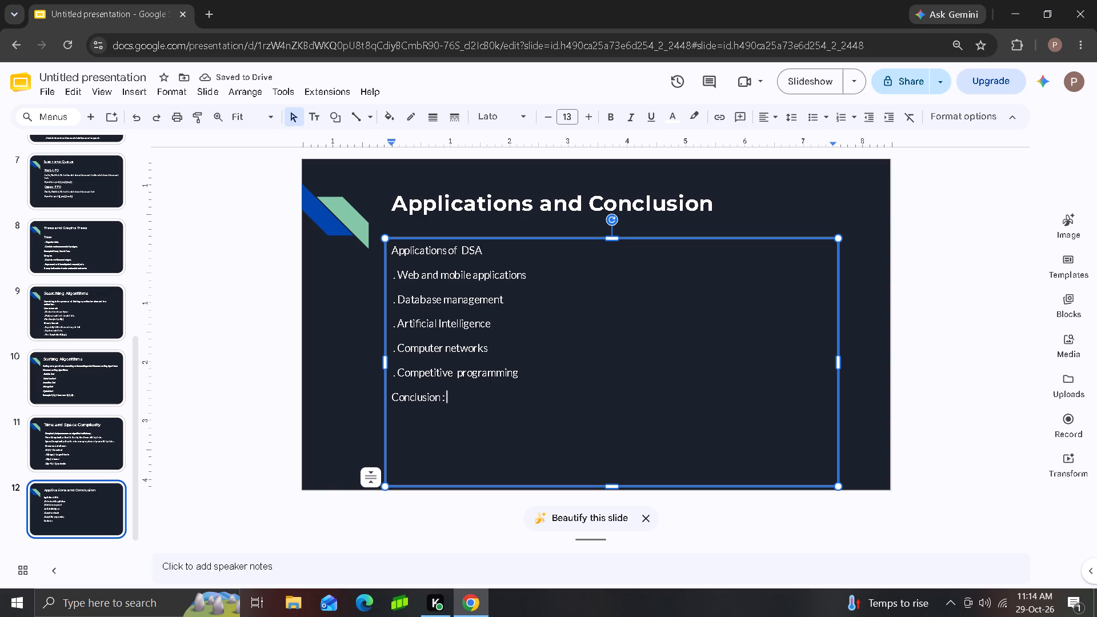
# Begin the conclusion sentence after the colon with "DSA improves".
pyautogui.write('DAA')
pyautogui.press('space')
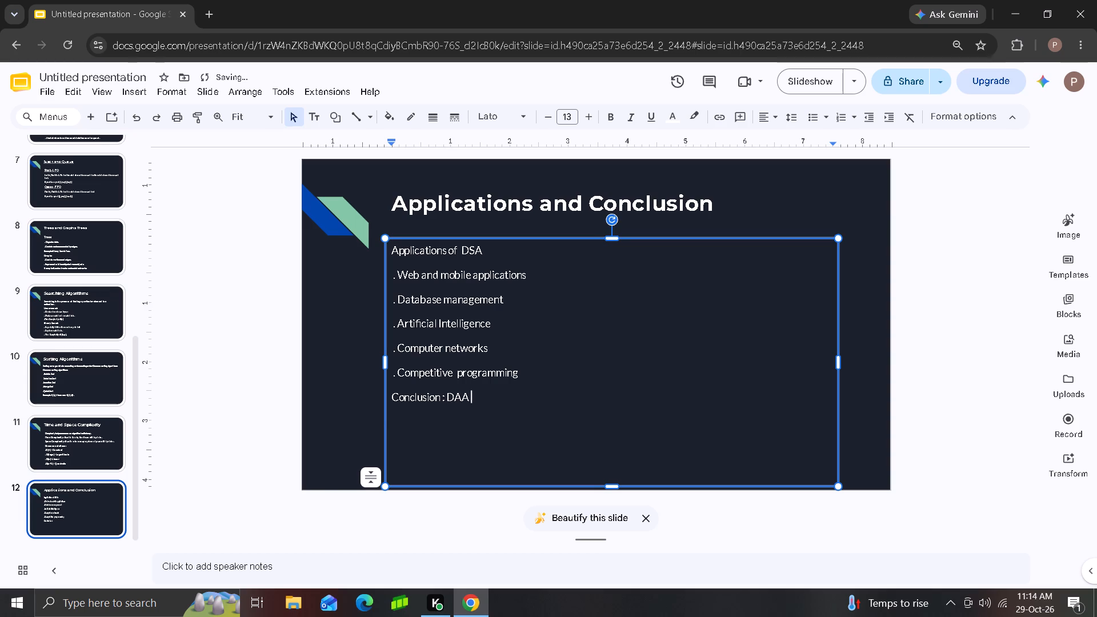
pyautogui.press('BackSpace')
pyautogui.press('BackSpace')
pyautogui.press('BackSpace')
pyautogui.write('SA')
pyautogui.press('space')
pyautogui.write('im')
pyautogui.press('BackSpace')
pyautogui.press('BackSpace')
pyautogui.press('space')
pyautogui.write('imo')
pyautogui.press('BackSpace')
pyautogui.write('proves')
pyautogui.press('space')
# Continue the conclusion sentence with "logical thinking".
pyautogui.write('logo')
pyautogui.press('BackSpace')
pyautogui.write('ical')
pyautogui.press('space')
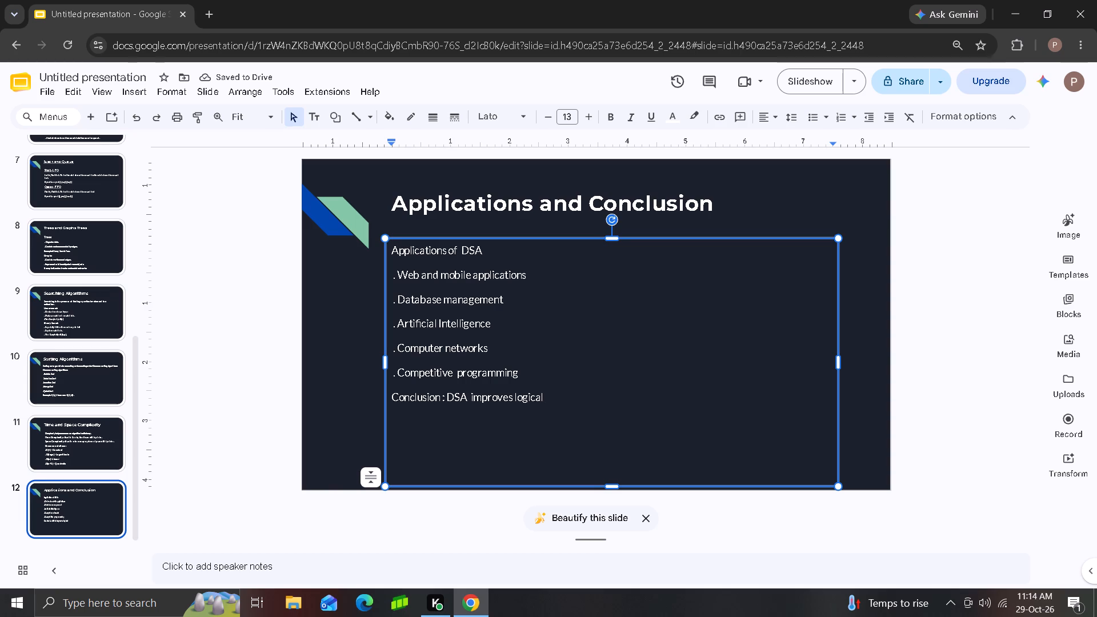
pyautogui.write('thinkings')
pyautogui.press('space')
pyautogui.press('\\')
pyautogui.press('BackSpace')
pyautogui.press('BackSpace')
pyautogui.press('space')
pyautogui.press('BackSpace')
pyautogui.press('BackSpace')
pyautogui.press('space')
# Extend the conclusion sentence with "and help programmers".
pyautogui.write('ad =')
pyautogui.press('BackSpace')
pyautogui.press('BackSpace')
pyautogui.press('BackSpace')
pyautogui.write('nd help')
pyautogui.press('space')
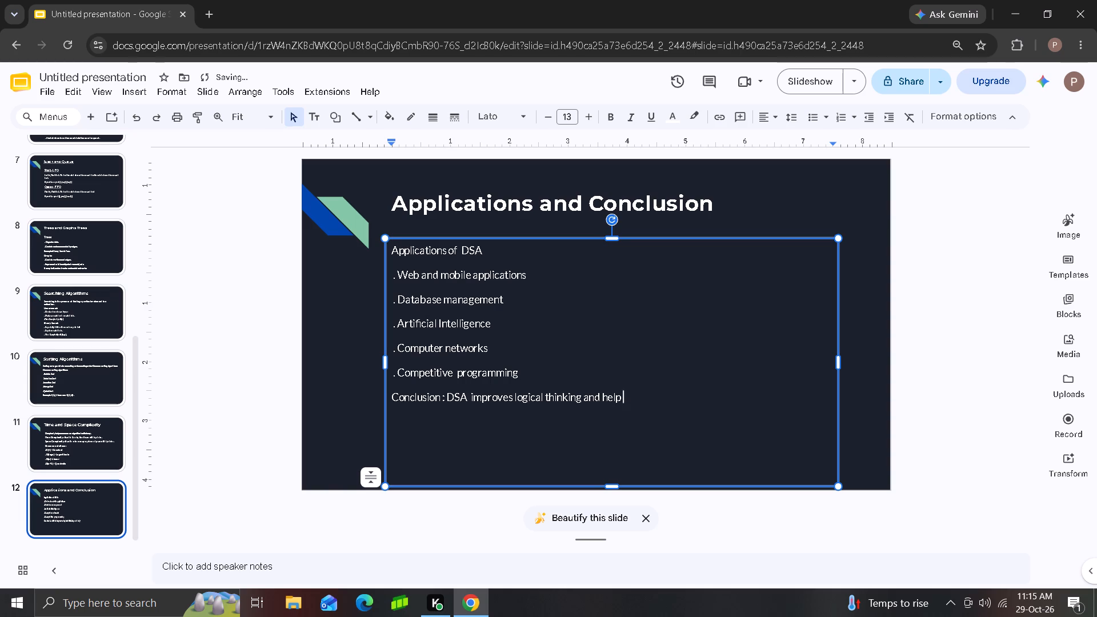
pyautogui.write('programmers')
pyautogui.press('space')
# Continue the conclusion sentence after "programmers" with "write efficient".
pyautogui.write('wri')
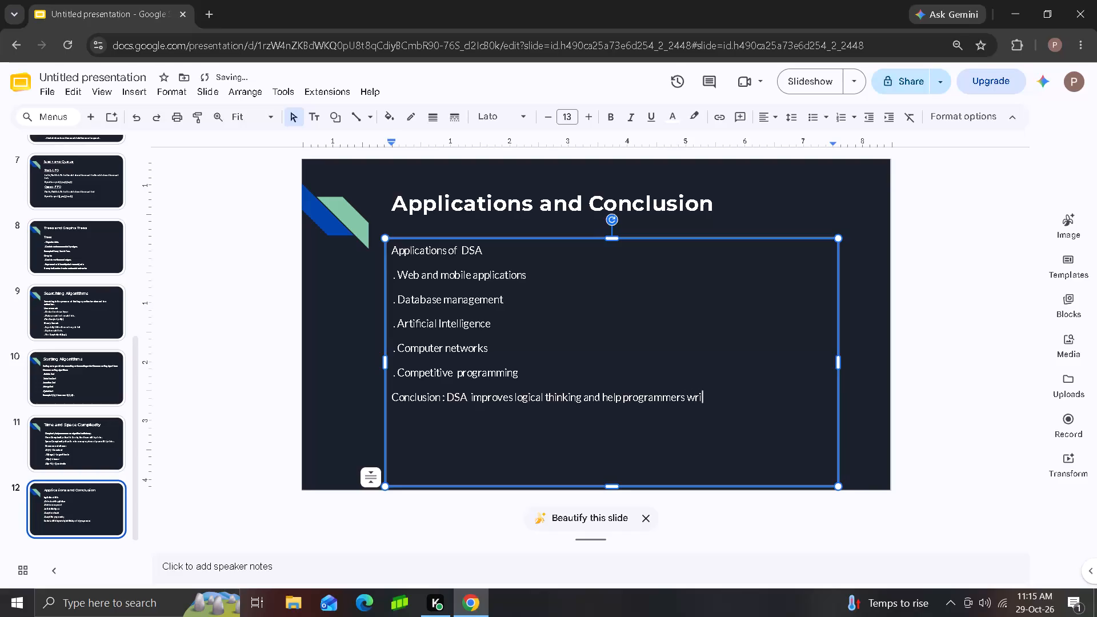
pyautogui.write('te')
pyautogui.press('space')
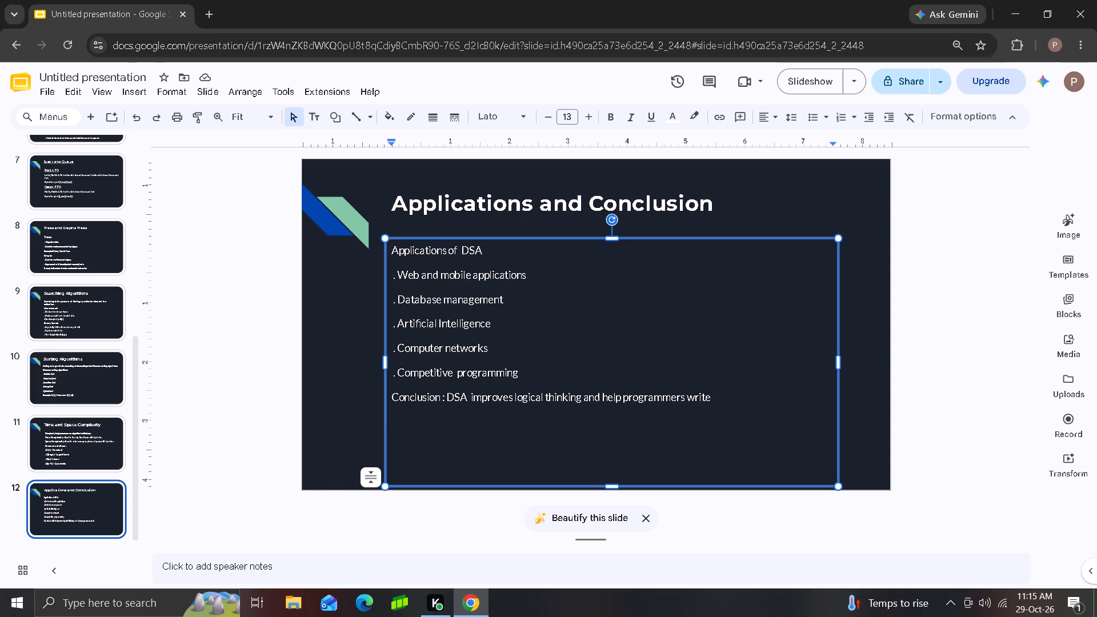
pyautogui.write('eff')
pyautogui.write('icient')
# Add a period after "efficient" and continue the conclusion sentence with "optimized,".
pyautogui.write('.')
pyautogui.press('space')
pyautogui.write('opti')
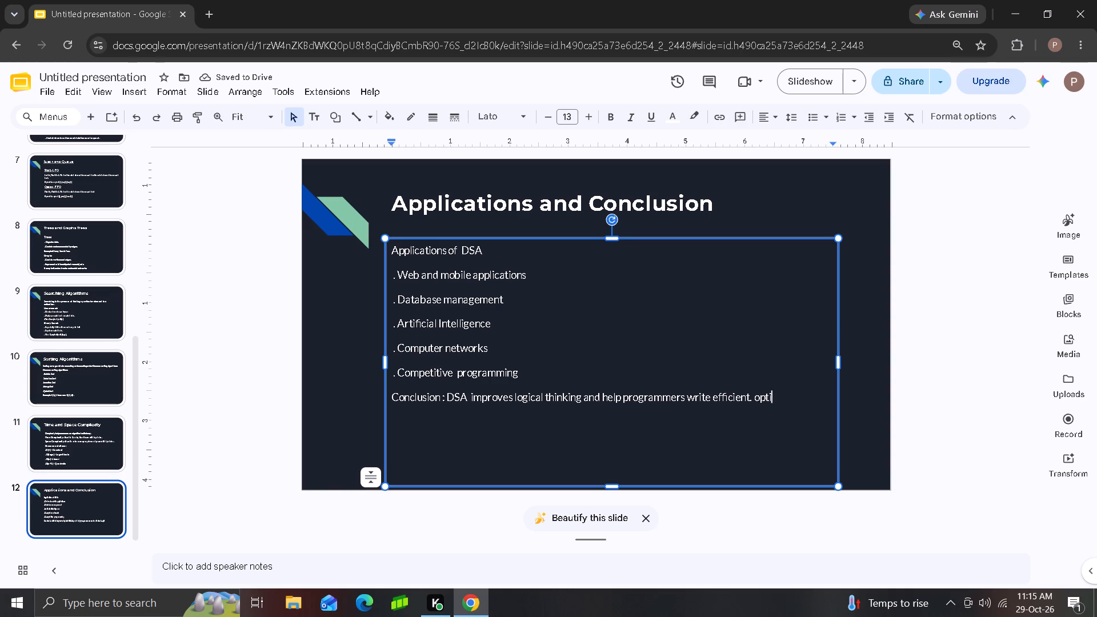
pyautogui.write('mized')
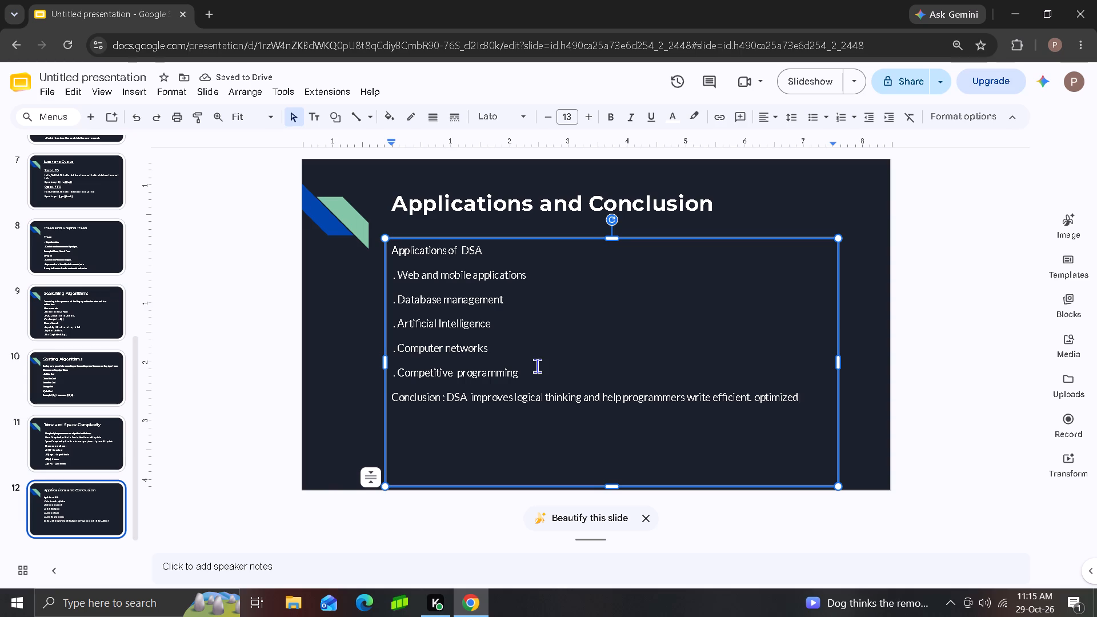
pyautogui.write('.')
pyautogui.press('space')
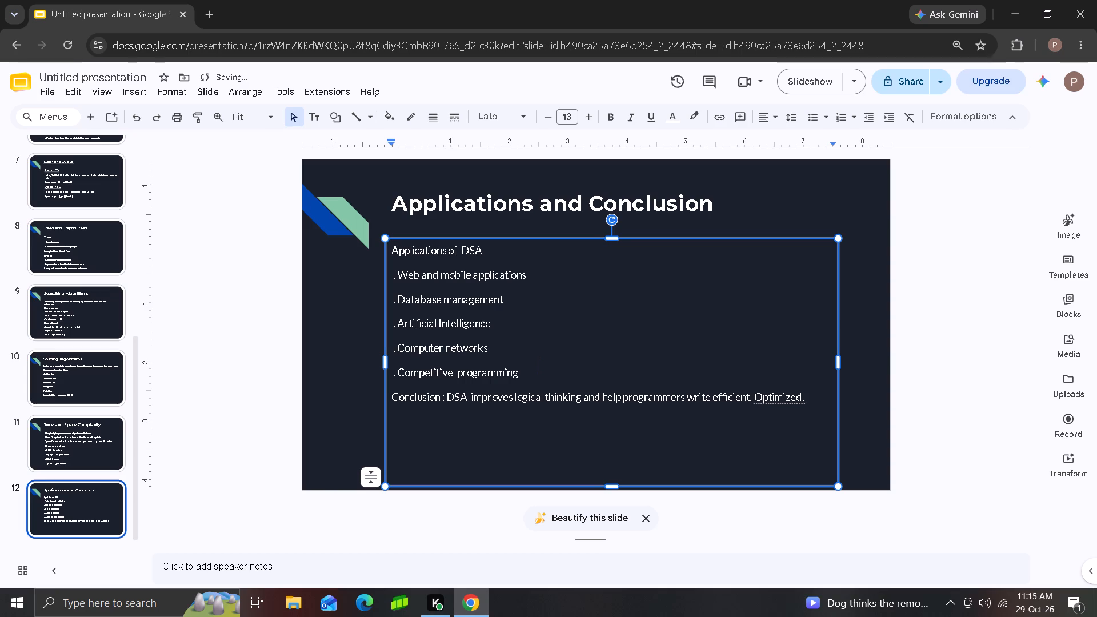
pyautogui.press('BackSpace')
pyautogui.press('BackSpace')
pyautogui.press('BackSpace')
pyautogui.write(',')
pyautogui.press('space')
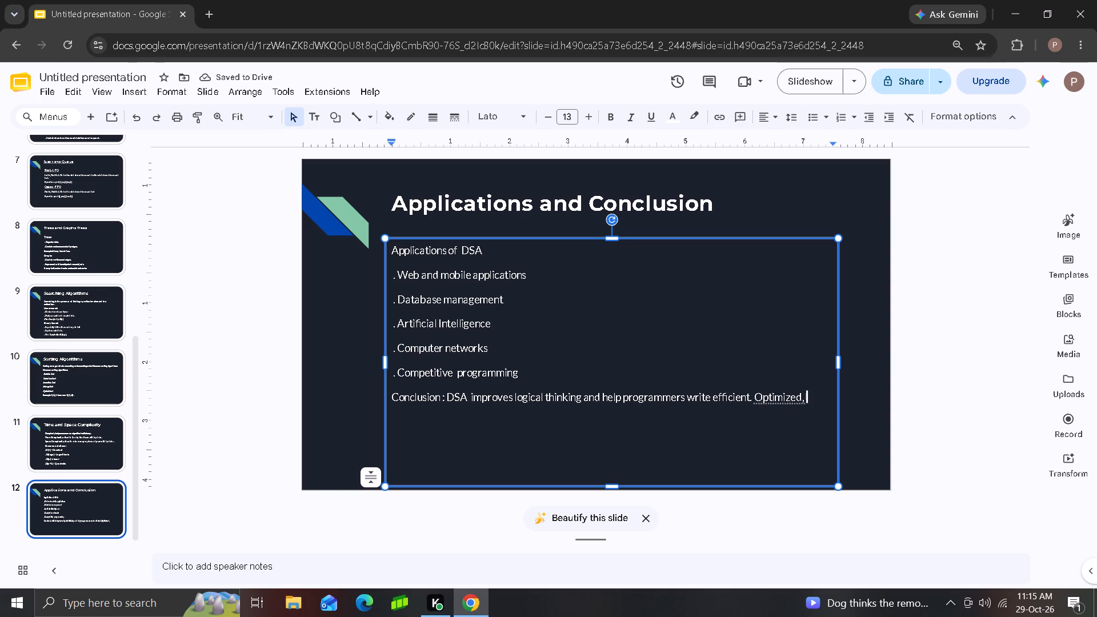
# Finish the conclusion sentence with "and maintainable code.".
pyautogui.write('and')
pyautogui.press('space')
pyautogui.write('ma')
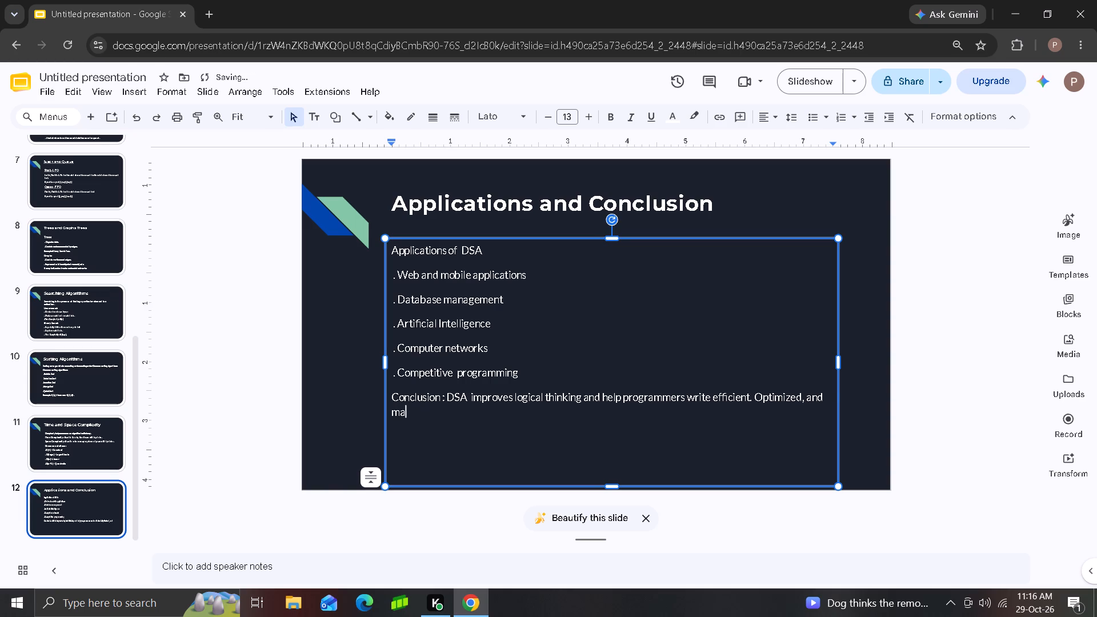
pyautogui.write('intainable')
pyautogui.press('space')
pyautogui.write('code')
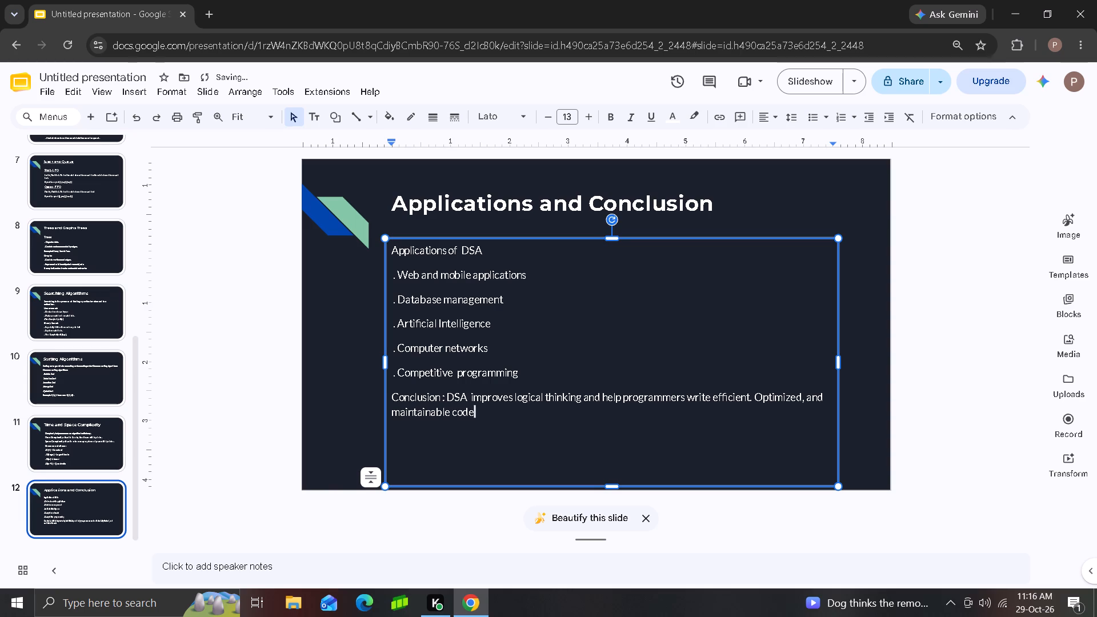
pyautogui.press('.')
# Change the capital O of "Optimized" in the conclusion sentence to a lowercase "o".
pyautogui.click(766, 394)
pyautogui.press('Left')
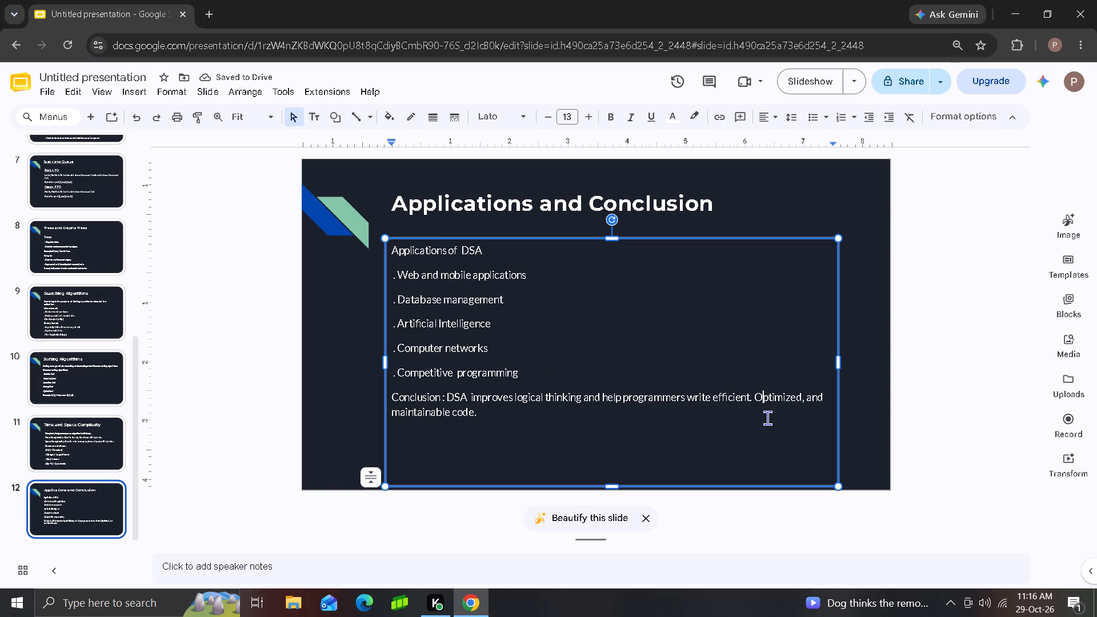
pyautogui.press('BackSpace')
pyautogui.press('o')
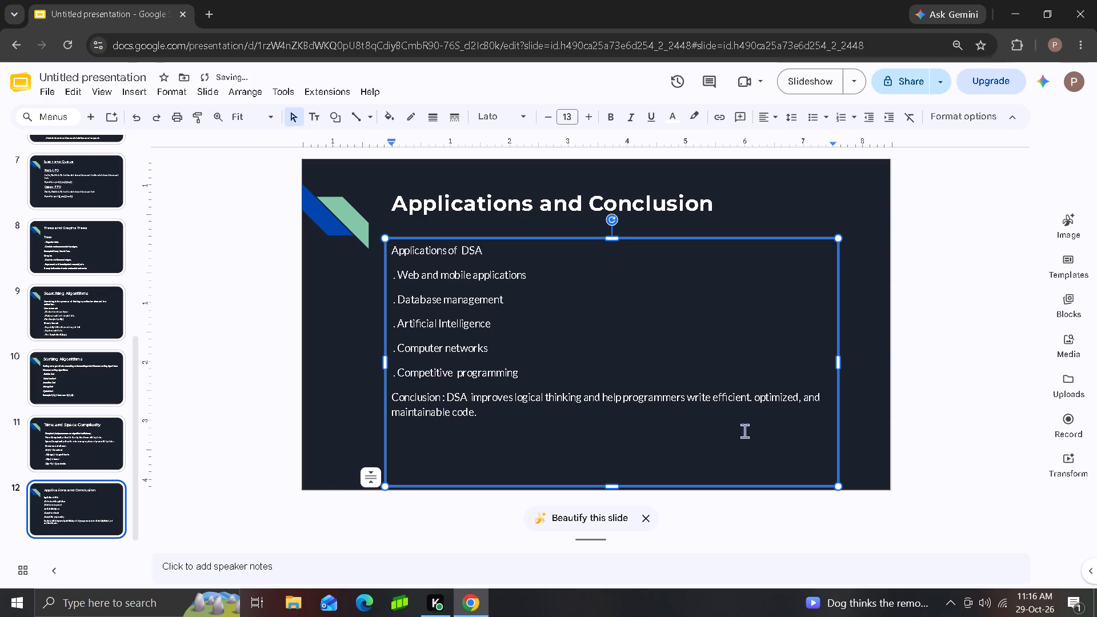
# Add a new line below the conclusion sentence reading "THANK YOU!" in capitals.
pyautogui.click(486, 412)
pyautogui.press('Return')
pyautogui.hotkey('shift', 't')
pyautogui.write('HANK')
pyautogui.press('space')
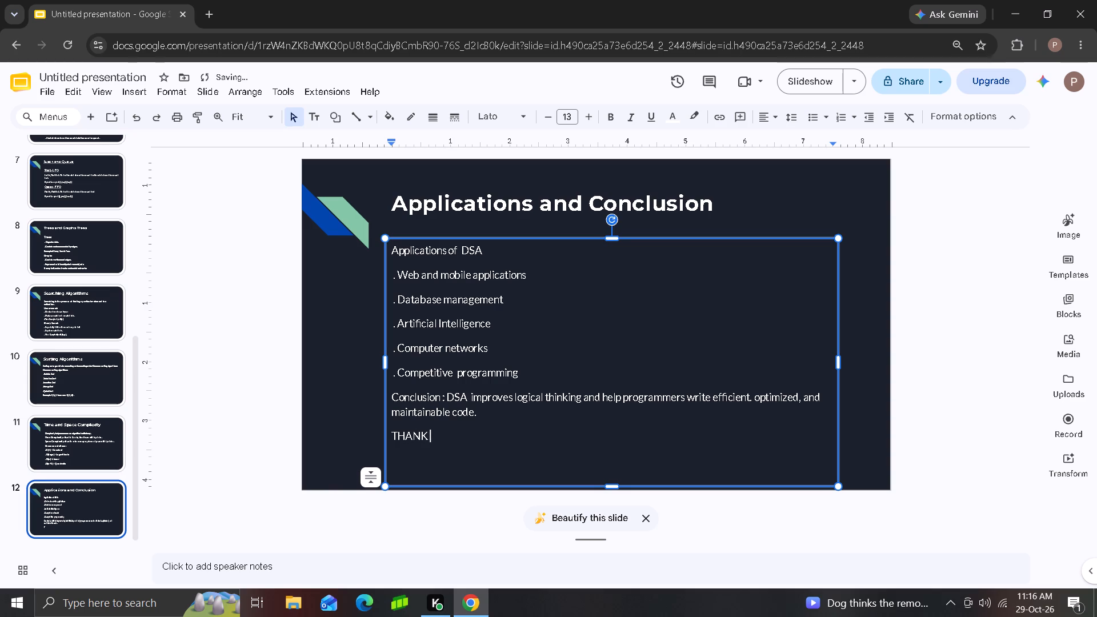
pyautogui.write('YOU!')
# Make the "THANK YOU!" line bold and set its font size to 18.
pyautogui.moveTo(468, 435); pyautogui.dragTo(467, 435)
pyautogui.moveTo(467, 435); pyautogui.dragTo(391, 432)
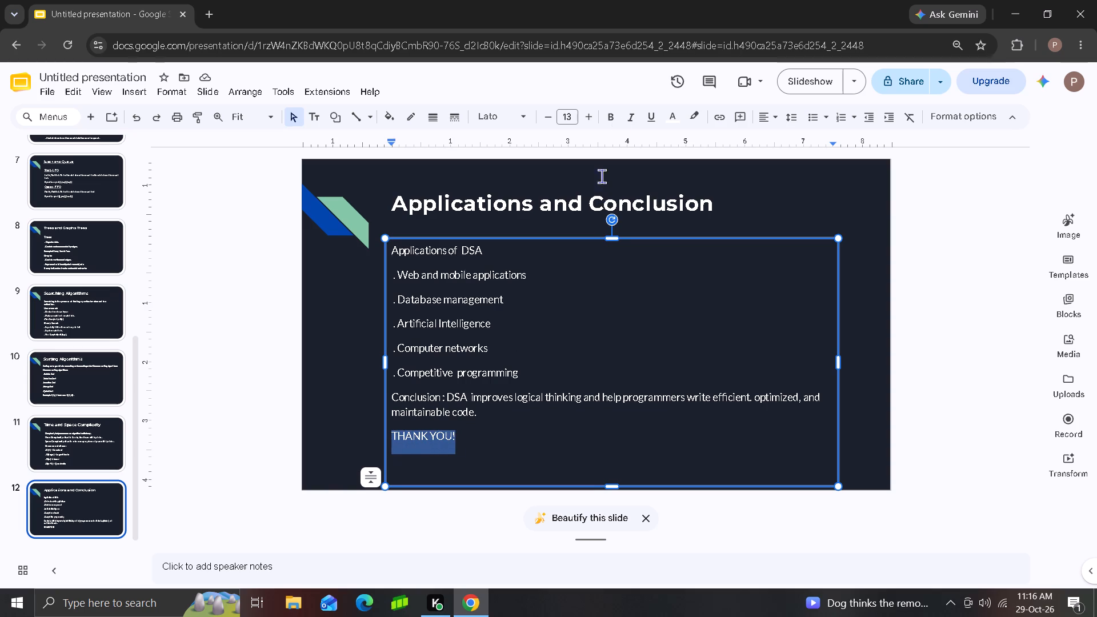
pyautogui.click(652, 111)
pyautogui.click(652, 111)
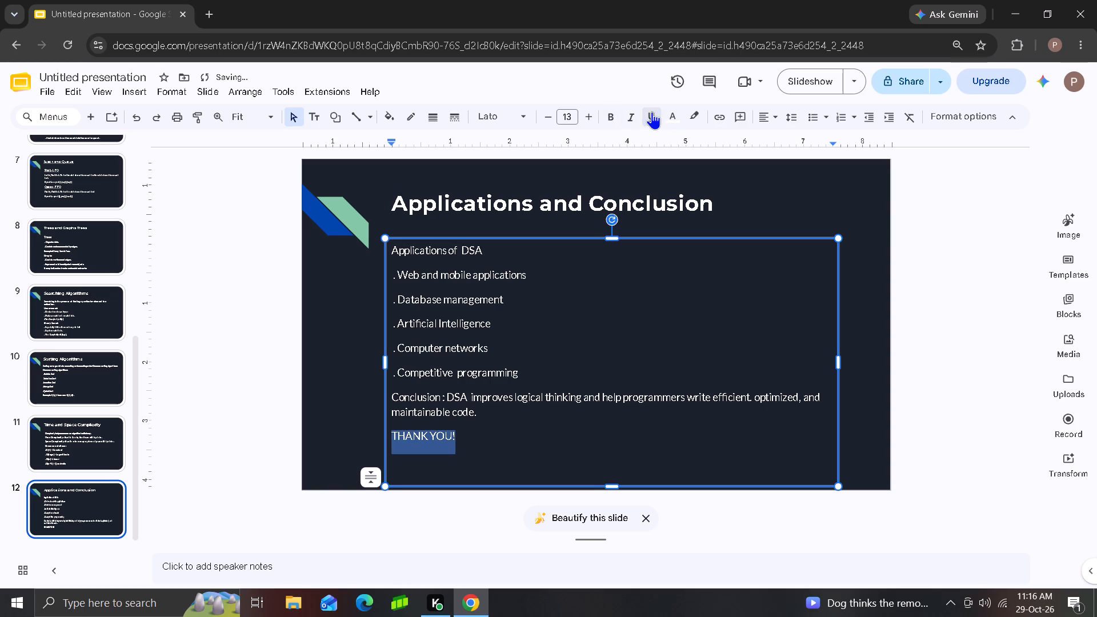
pyautogui.click(608, 114)
pyautogui.tripleClick(589, 110)
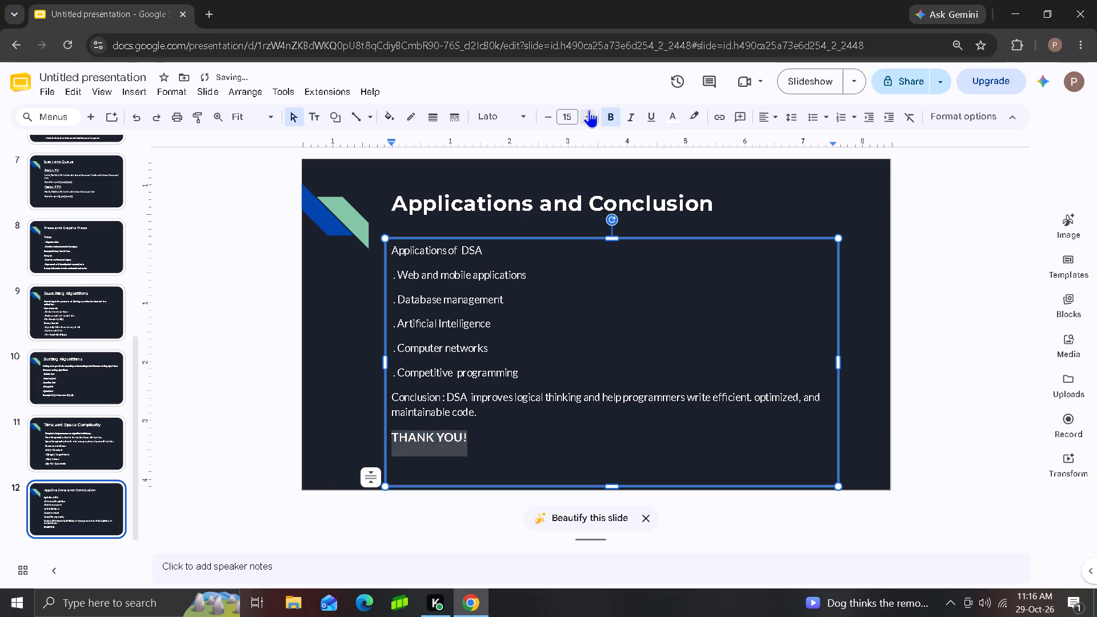
pyautogui.click(589, 110)
pyautogui.click(589, 110)
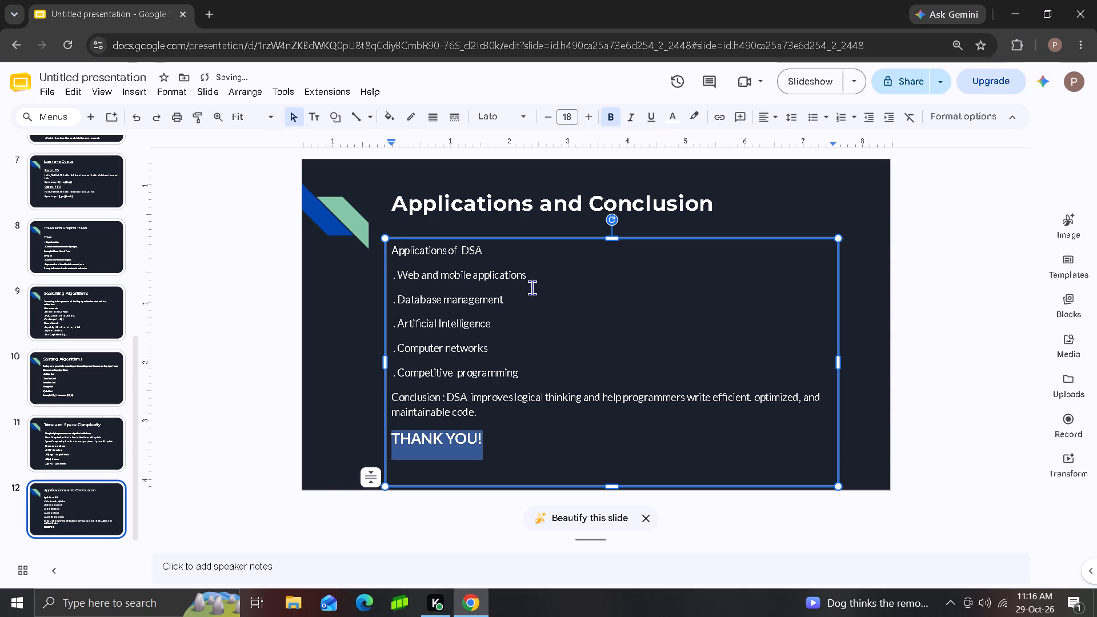
pyautogui.click(538, 327)
# Make the "Conclusion :" label bold and increase its font size by two points.
pyautogui.scroll(1, 538, 327)
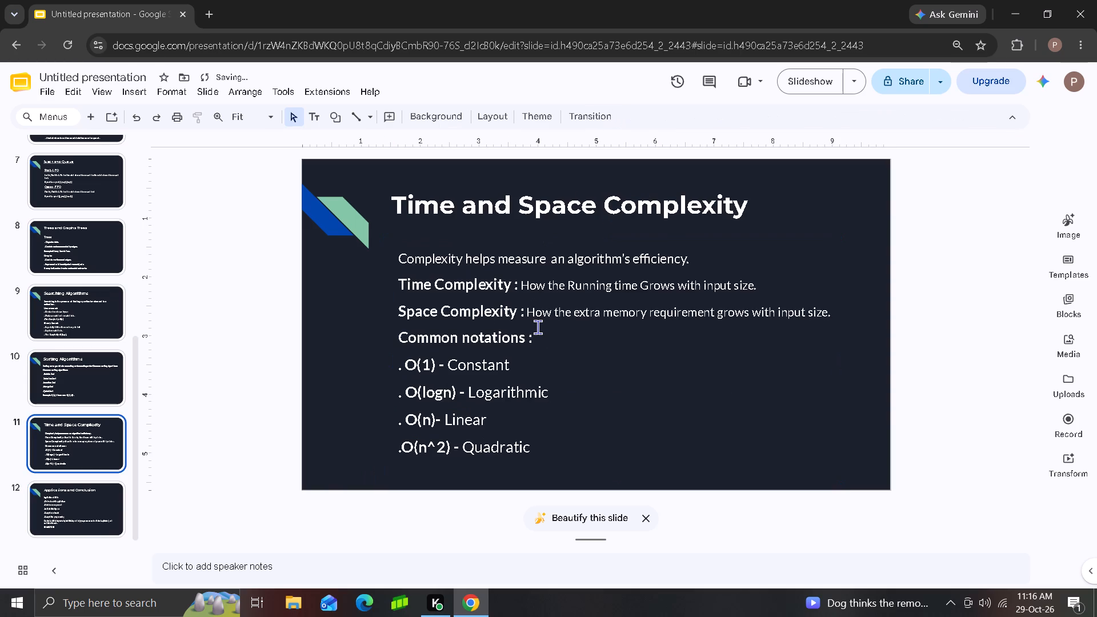
pyautogui.scroll(-1, 538, 327)
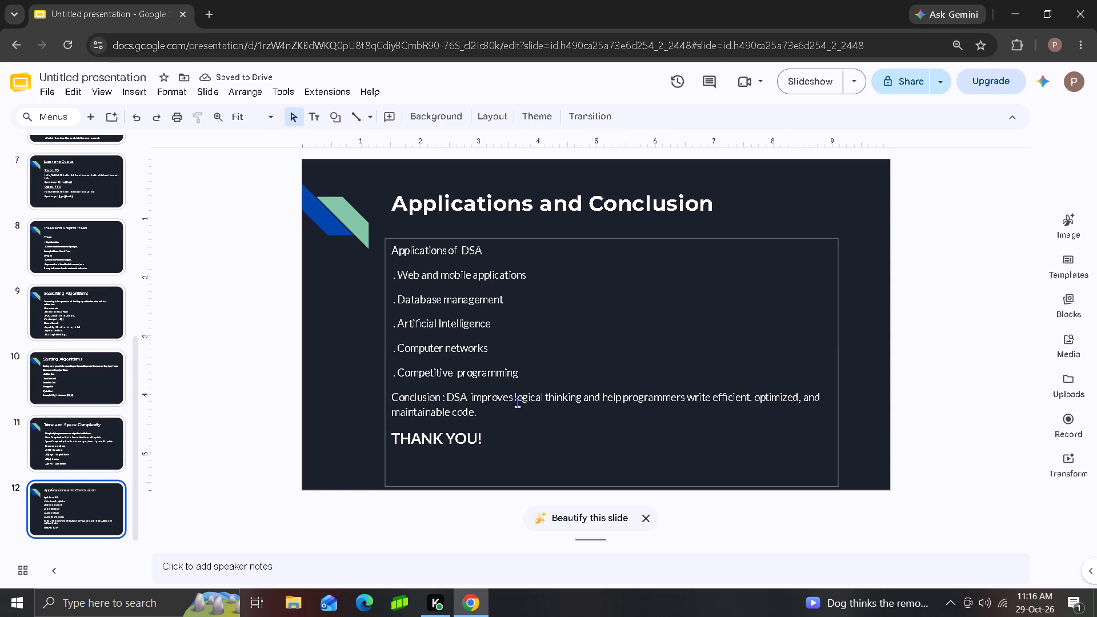
pyautogui.click(446, 396)
pyautogui.moveTo(446, 396); pyautogui.dragTo(404, 396)
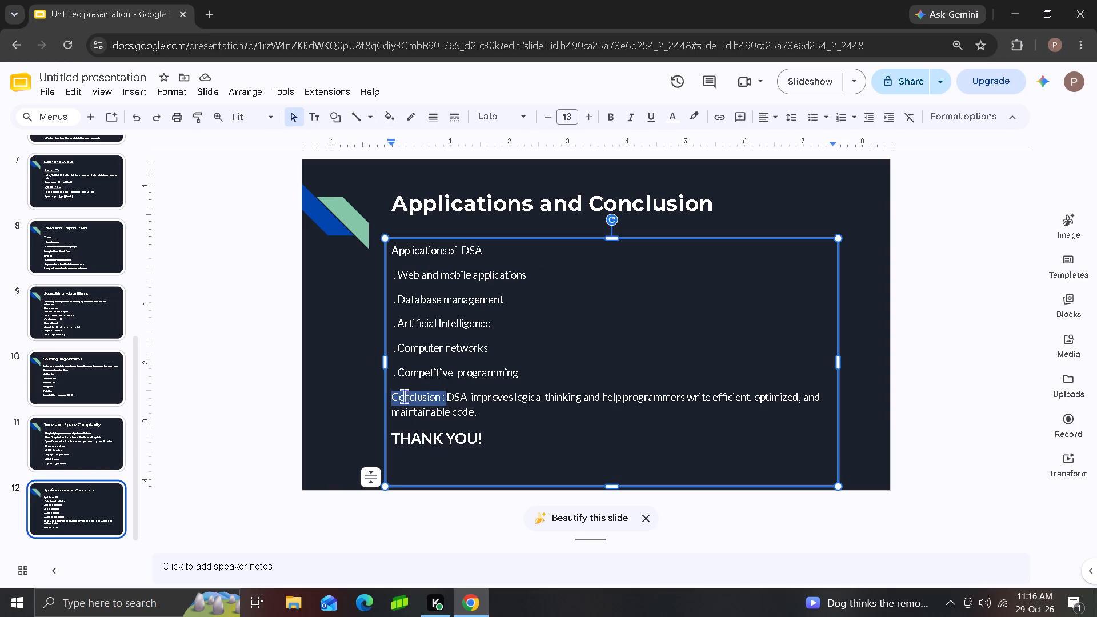
pyautogui.moveTo(404, 396); pyautogui.dragTo(403, 396)
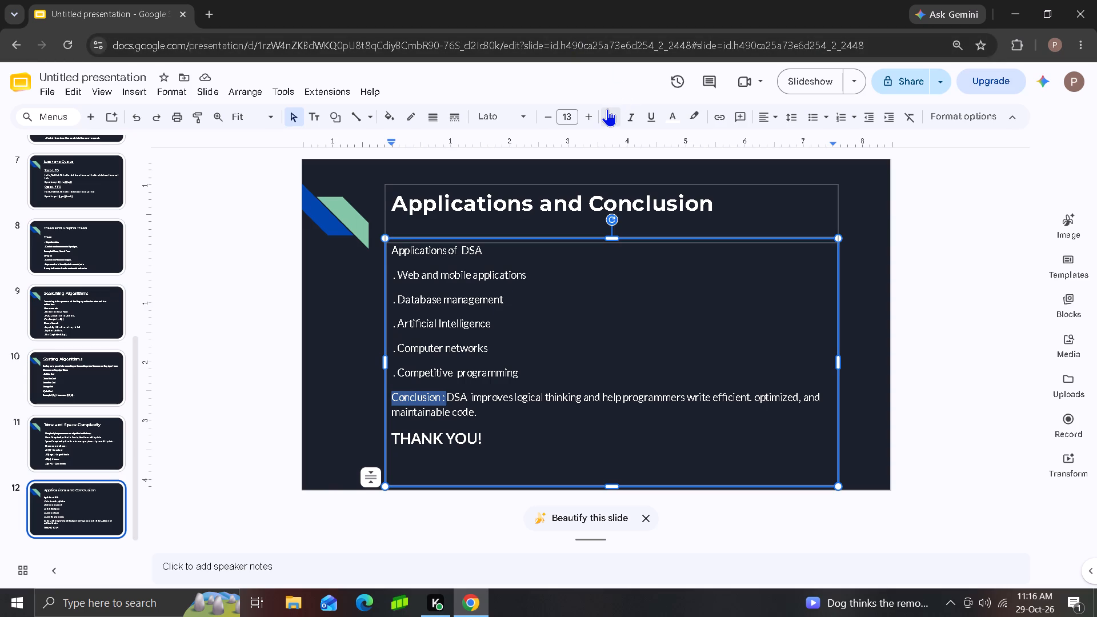
pyautogui.click(607, 109)
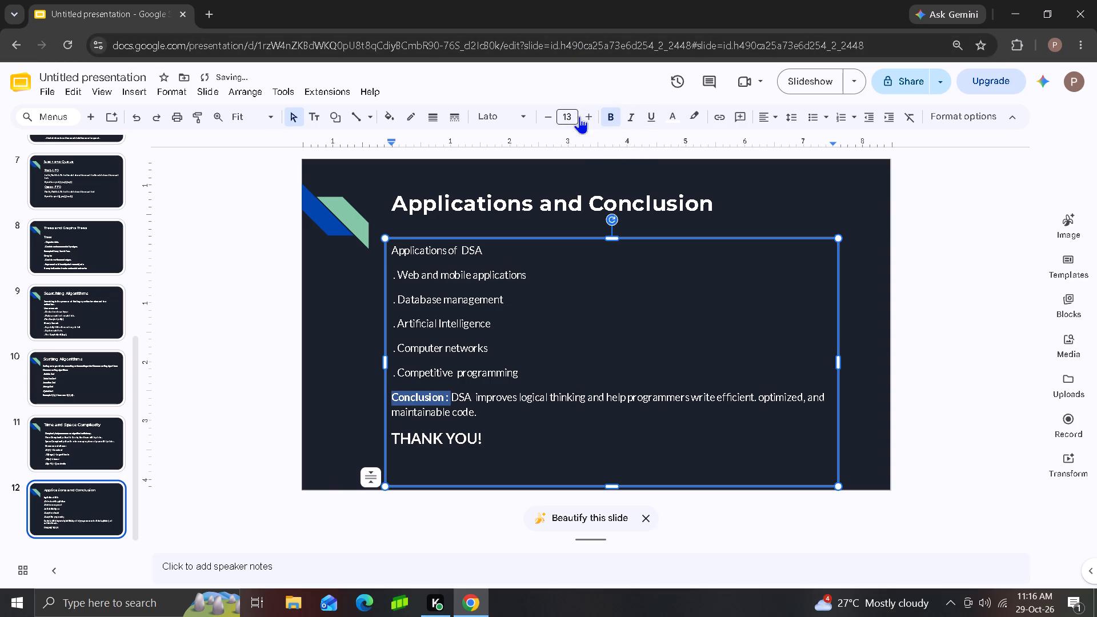
pyautogui.doubleClick(586, 116)
pyautogui.click(579, 324)
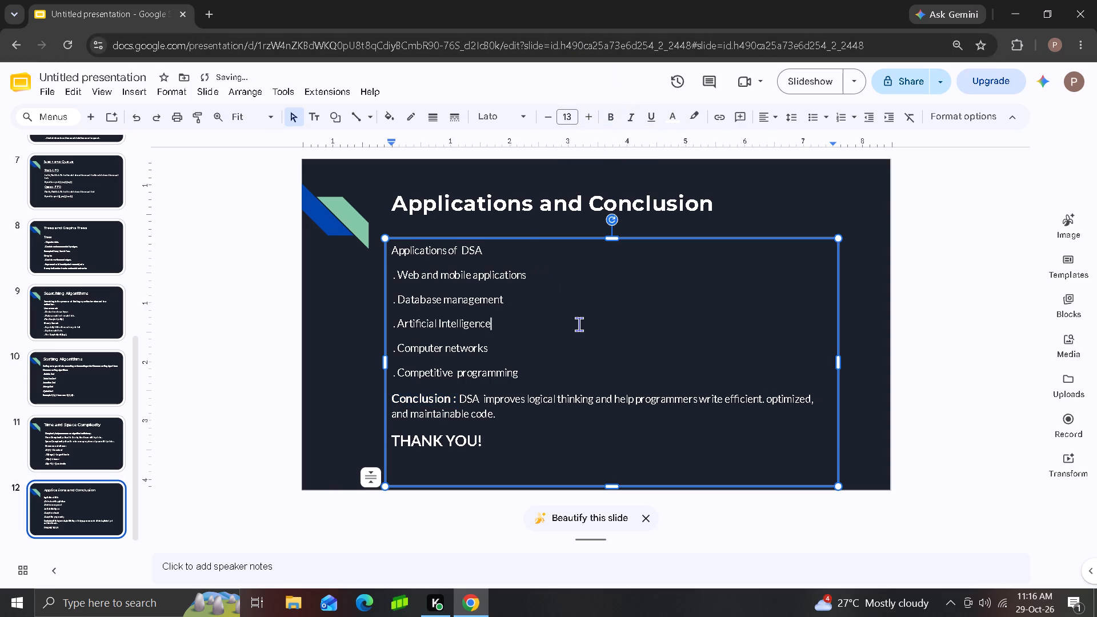
# Make the "Applications of DSA" heading line bold and set its font size to 18.
pyautogui.click(489, 249)
pyautogui.moveTo(489, 249); pyautogui.dragTo(389, 247)
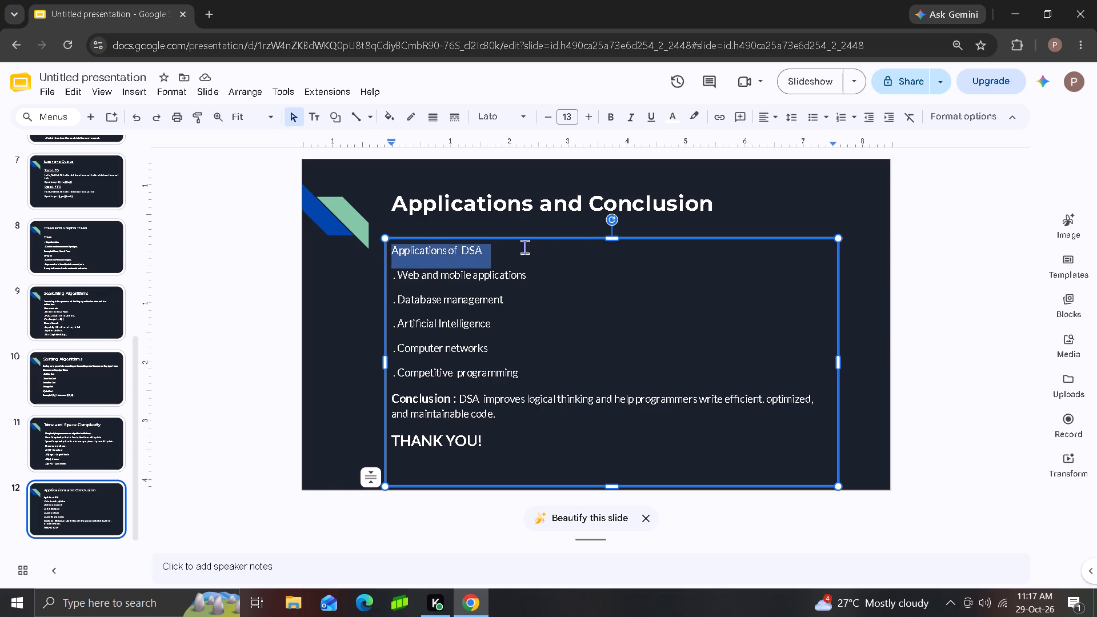
pyautogui.click(586, 117)
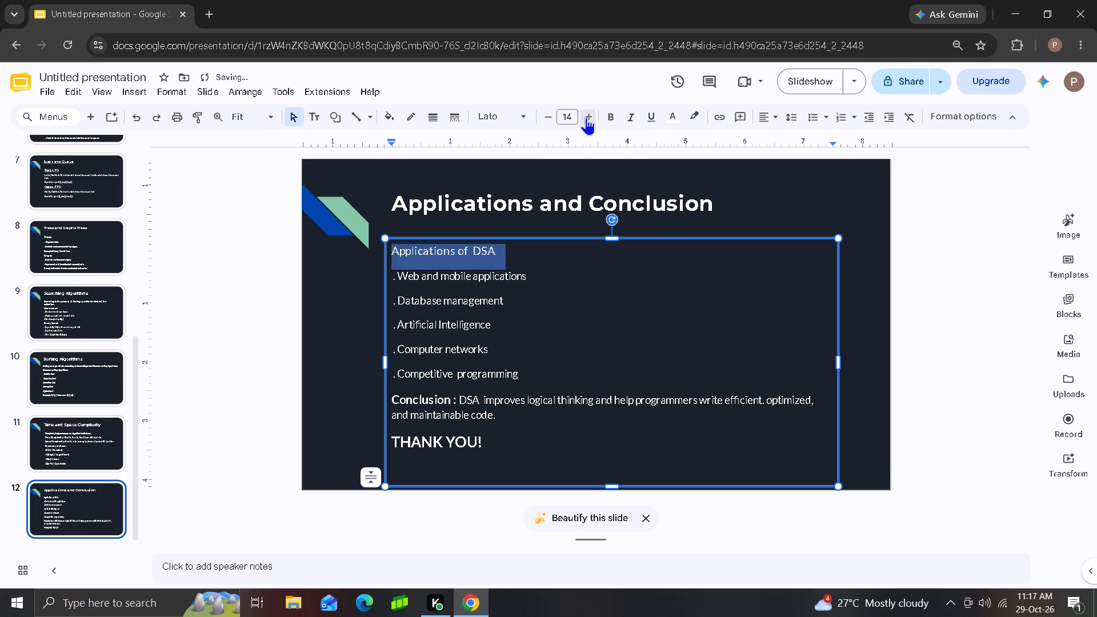
pyautogui.click(586, 117)
pyautogui.click(612, 112)
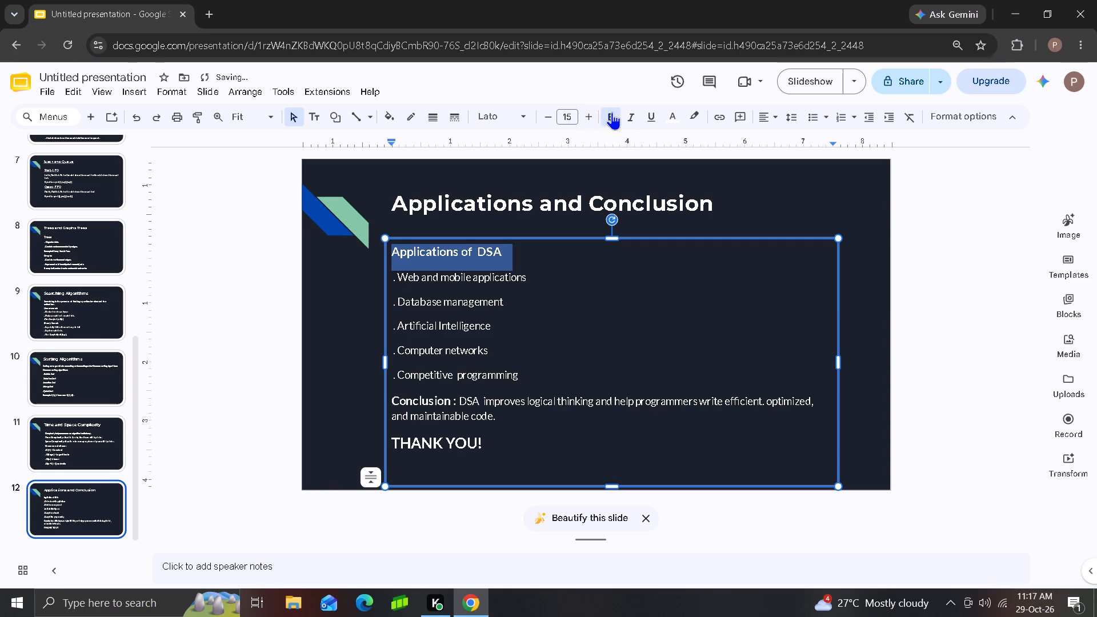
pyautogui.tripleClick(591, 118)
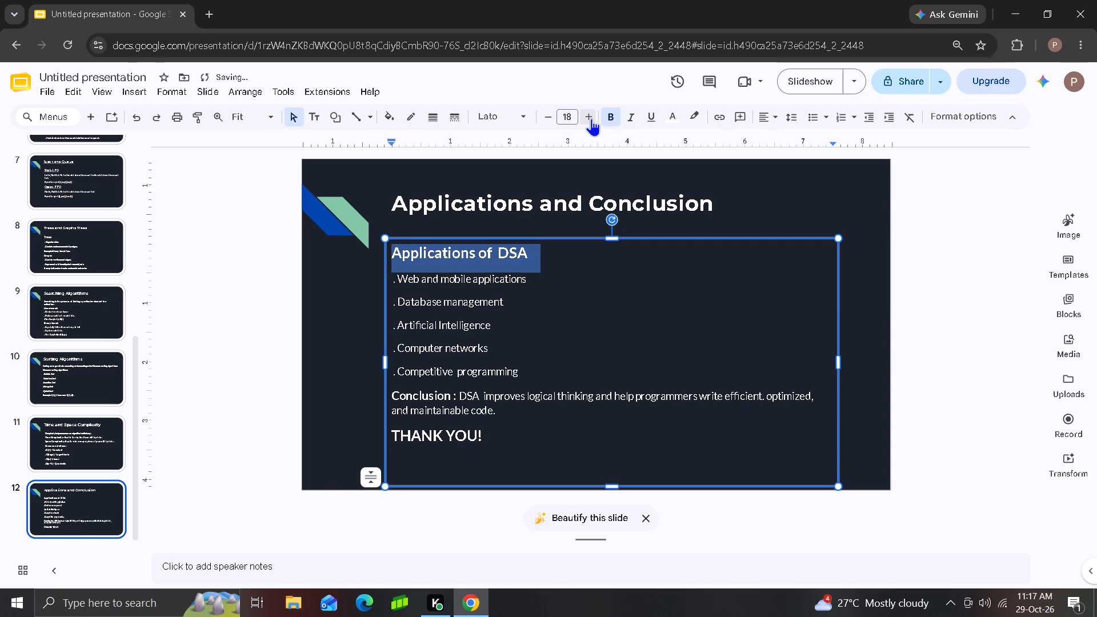
# Increase the font size of the "Applications of DSA" heading to 19.
pyautogui.click(591, 118)
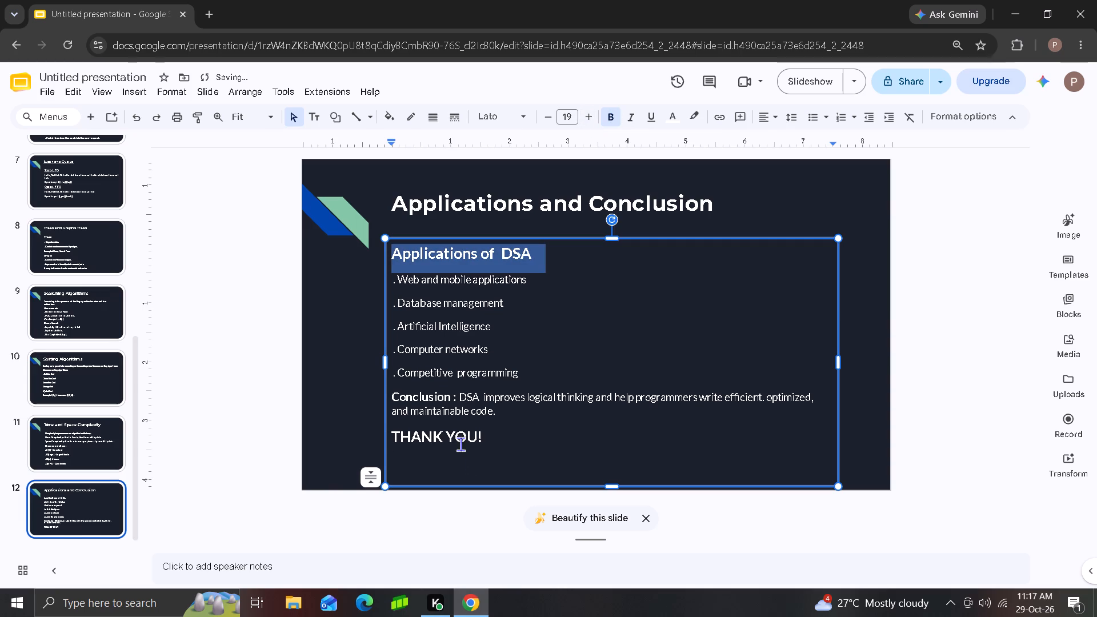
# Increase the font size of the bold "Conclusion :" label by two points.
pyautogui.click(450, 399)
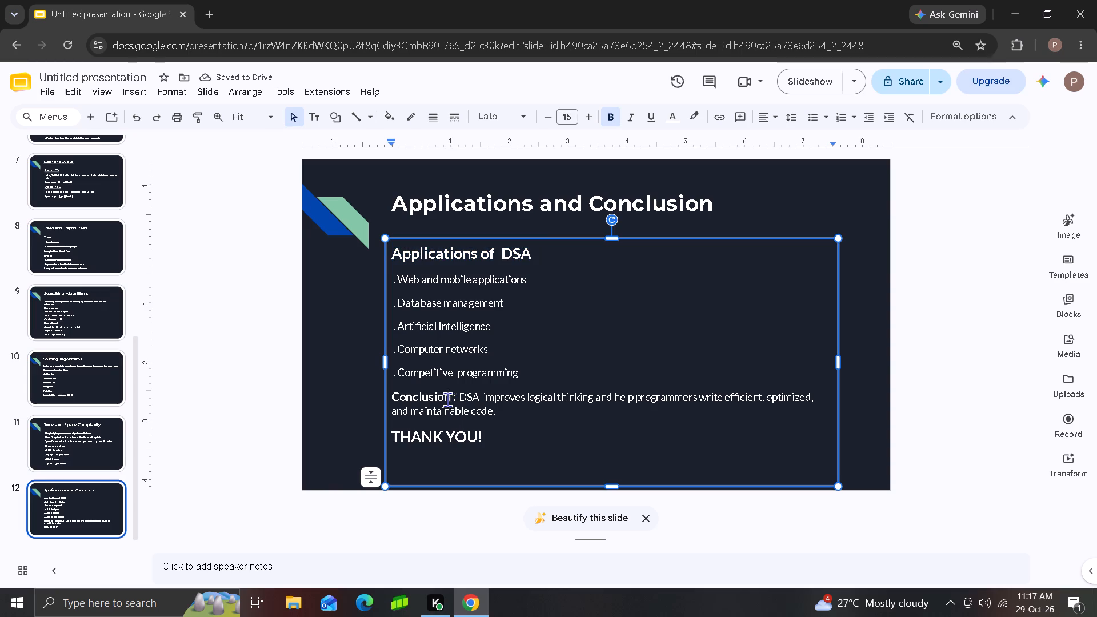
pyautogui.moveTo(450, 399); pyautogui.dragTo(381, 400)
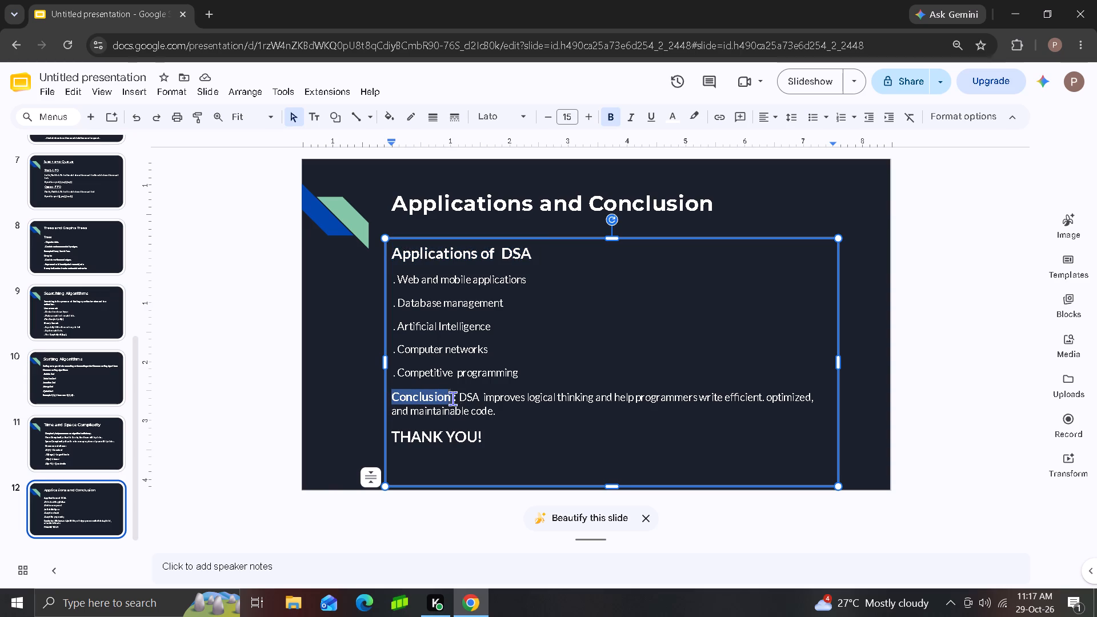
pyautogui.click(454, 396)
pyautogui.moveTo(454, 396); pyautogui.dragTo(397, 396)
pyautogui.click(459, 399)
pyautogui.moveTo(459, 399); pyautogui.dragTo(453, 399)
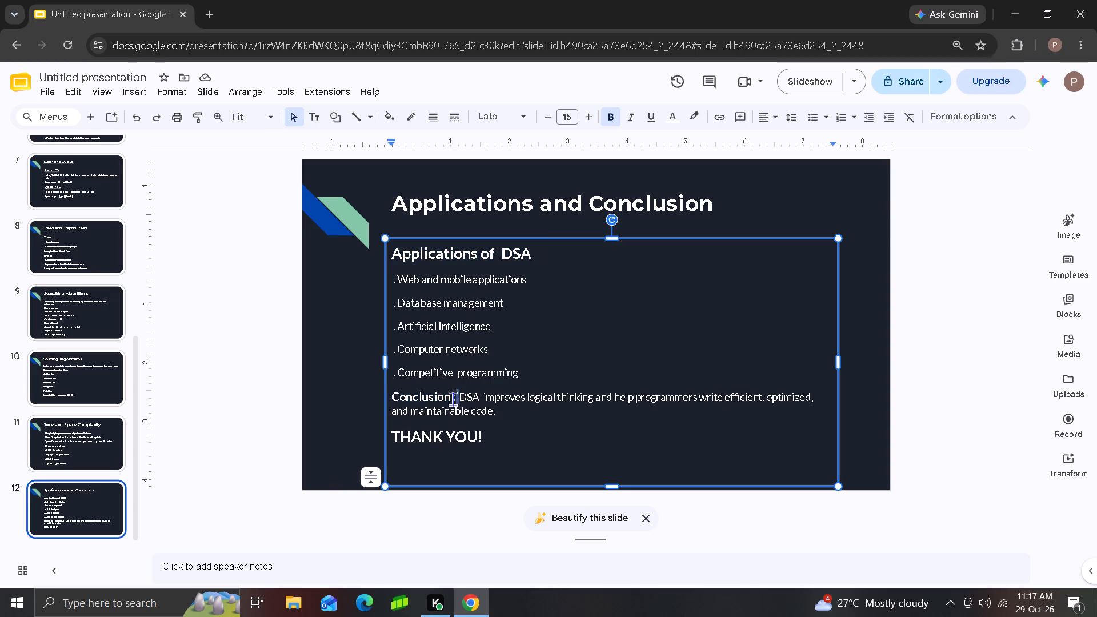
pyautogui.moveTo(453, 399); pyautogui.dragTo(390, 398)
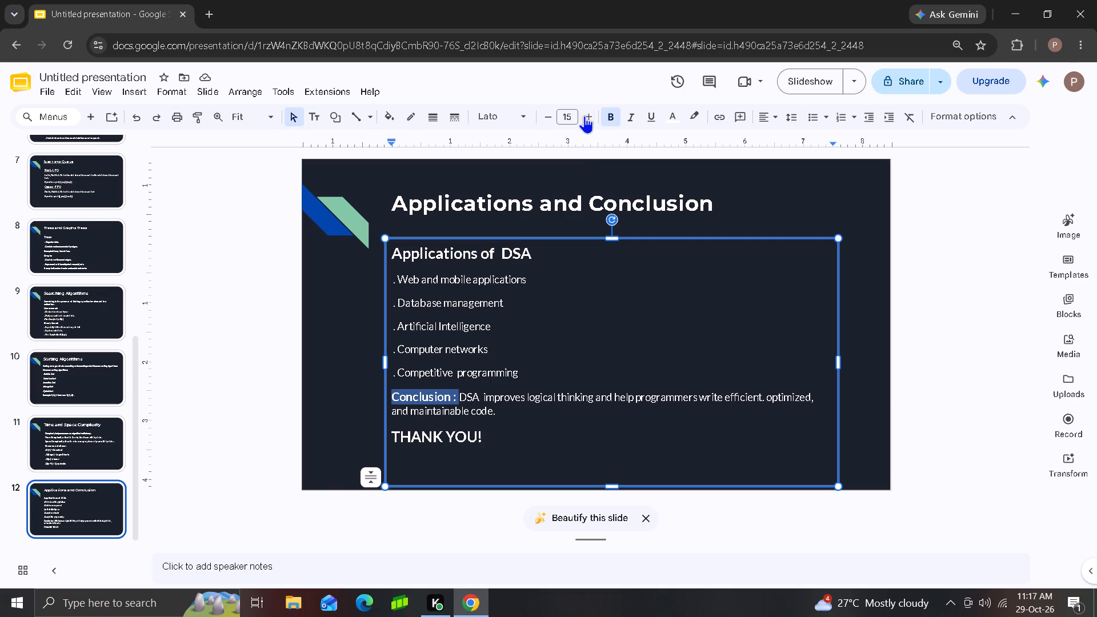
pyautogui.doubleClick(584, 115)
pyautogui.click(539, 379)
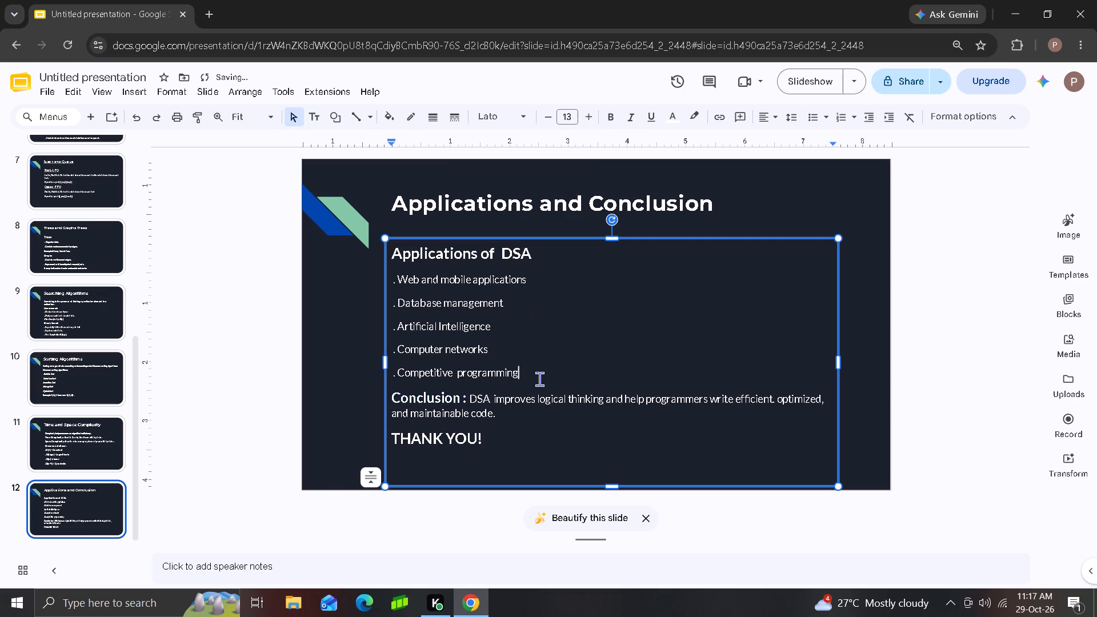
# Review the text and heading formatting on the earlier slides, going back from "Time and Space Complexity" to "Stack and Queue".
pyautogui.scroll(2, 539, 379)
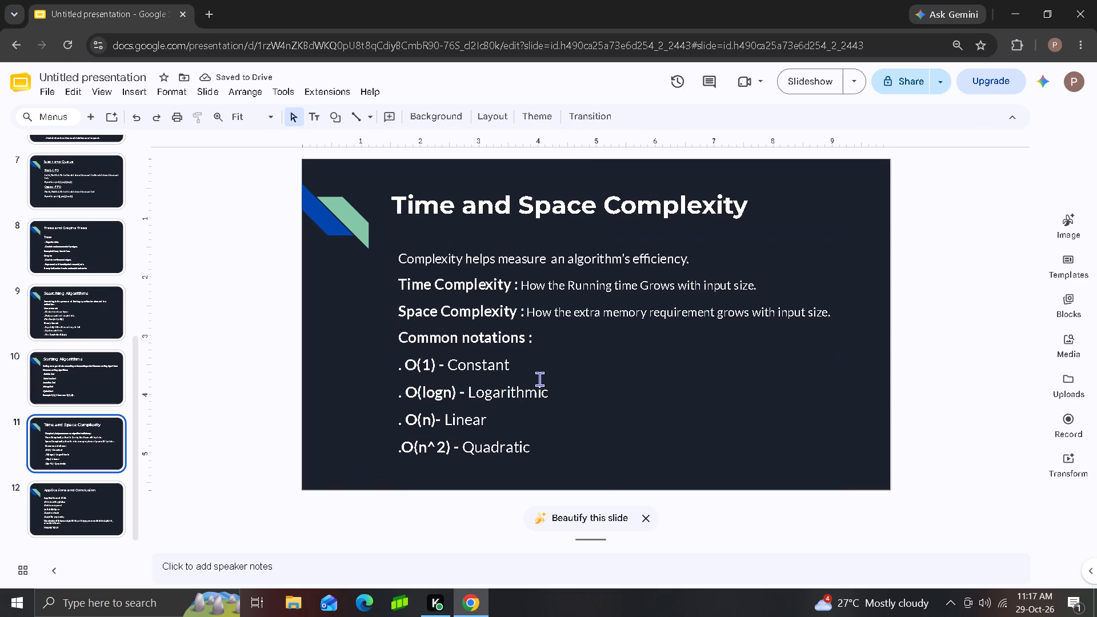
pyautogui.scroll(2, 539, 379)
pyautogui.scroll(-1, 539, 379)
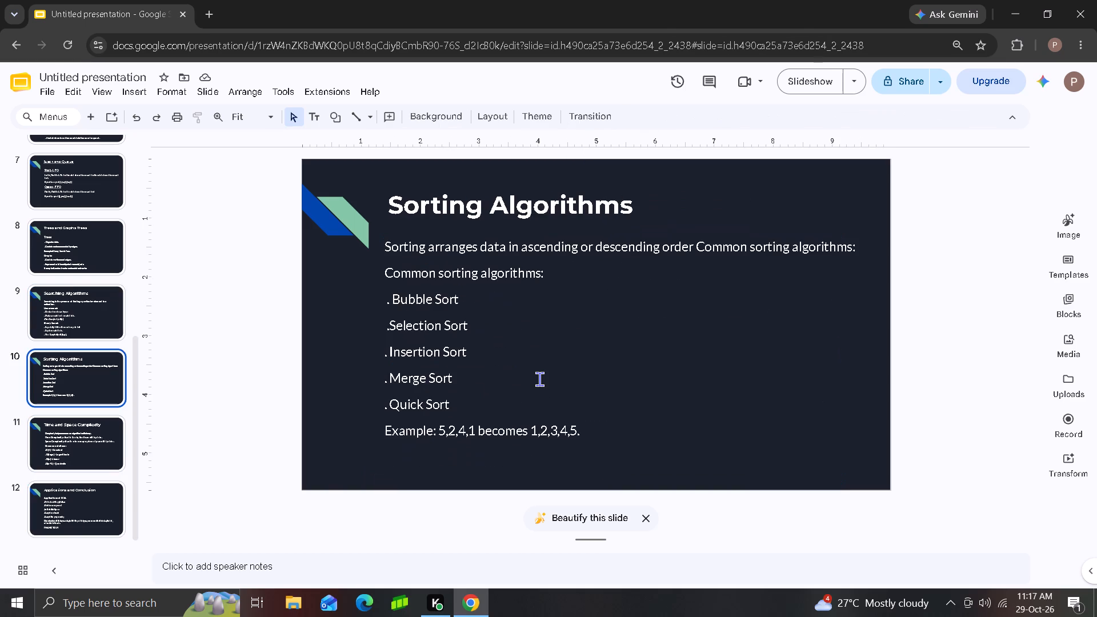
pyautogui.scroll(1, 539, 379)
pyautogui.scroll(-3, 539, 379)
pyautogui.scroll(1, 539, 379)
pyautogui.scroll(-2, 539, 379)
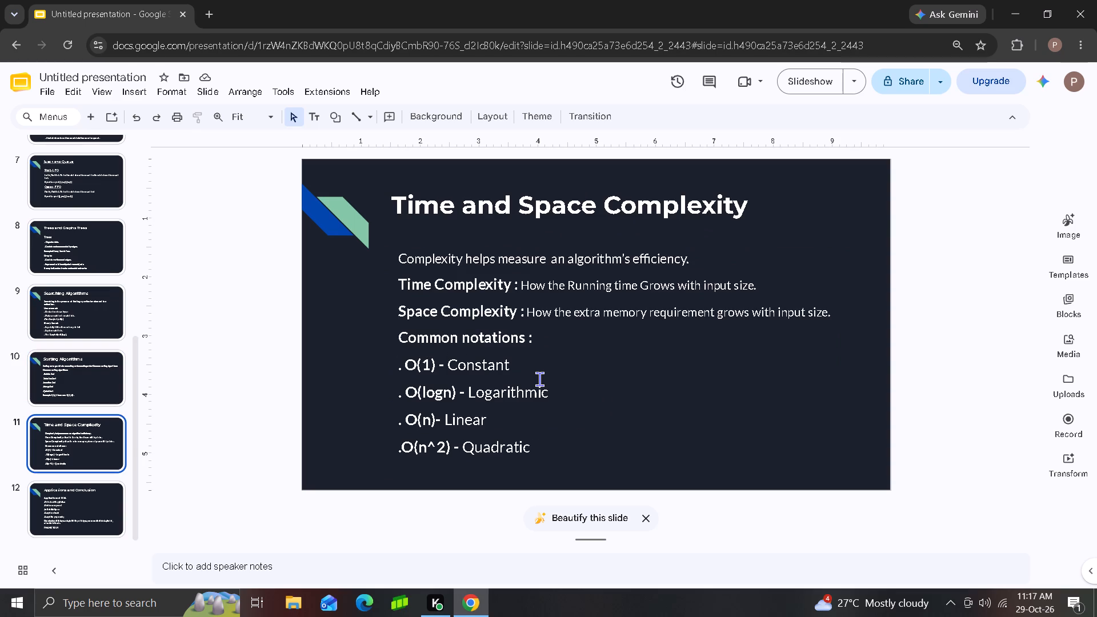
pyautogui.scroll(2, 539, 379)
pyautogui.scroll(-4, 539, 379)
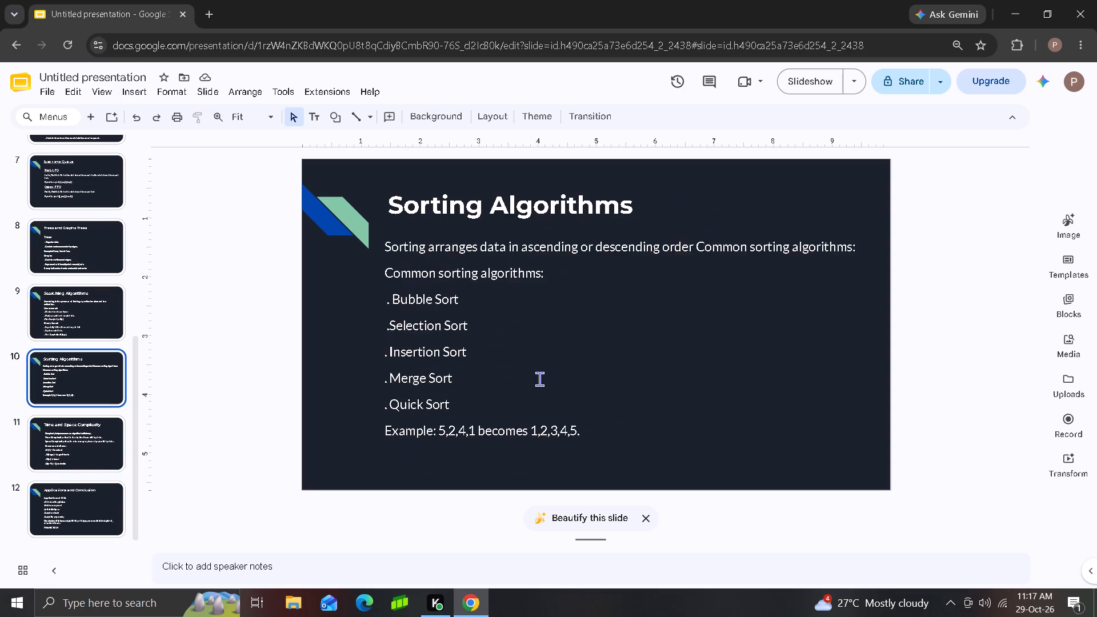
pyautogui.scroll(7, 539, 379)
pyautogui.scroll(-1, 539, 379)
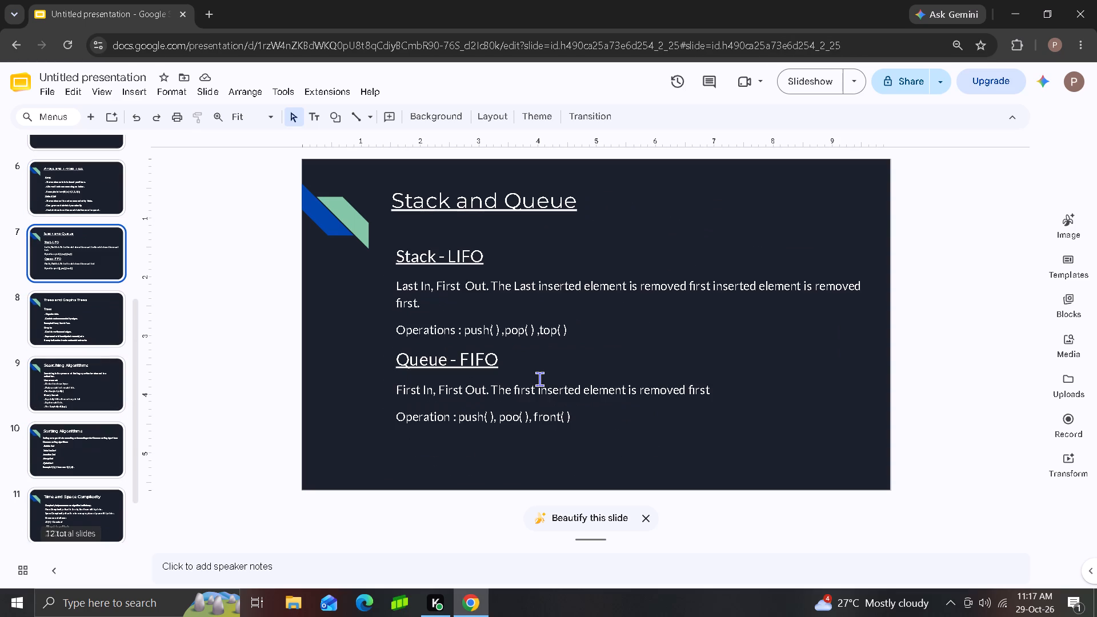
pyautogui.scroll(-1, 539, 379)
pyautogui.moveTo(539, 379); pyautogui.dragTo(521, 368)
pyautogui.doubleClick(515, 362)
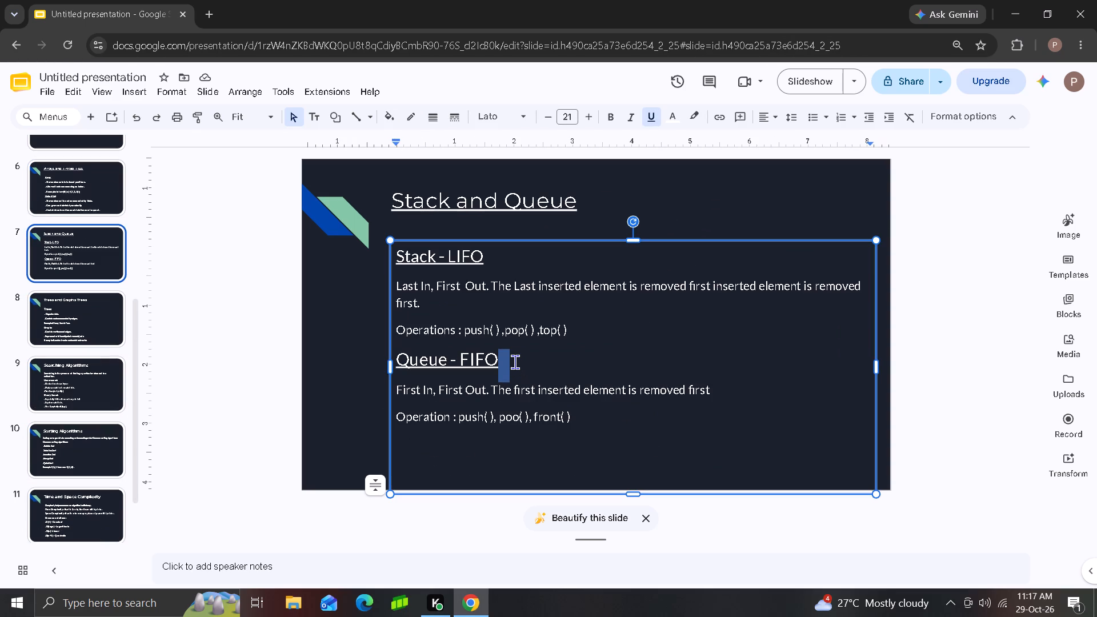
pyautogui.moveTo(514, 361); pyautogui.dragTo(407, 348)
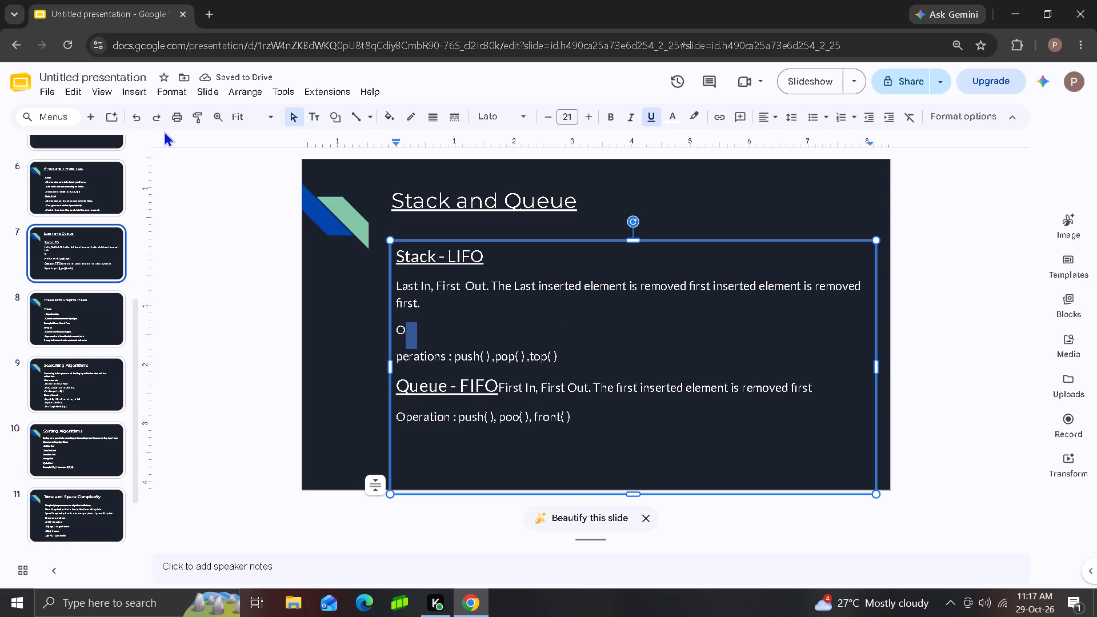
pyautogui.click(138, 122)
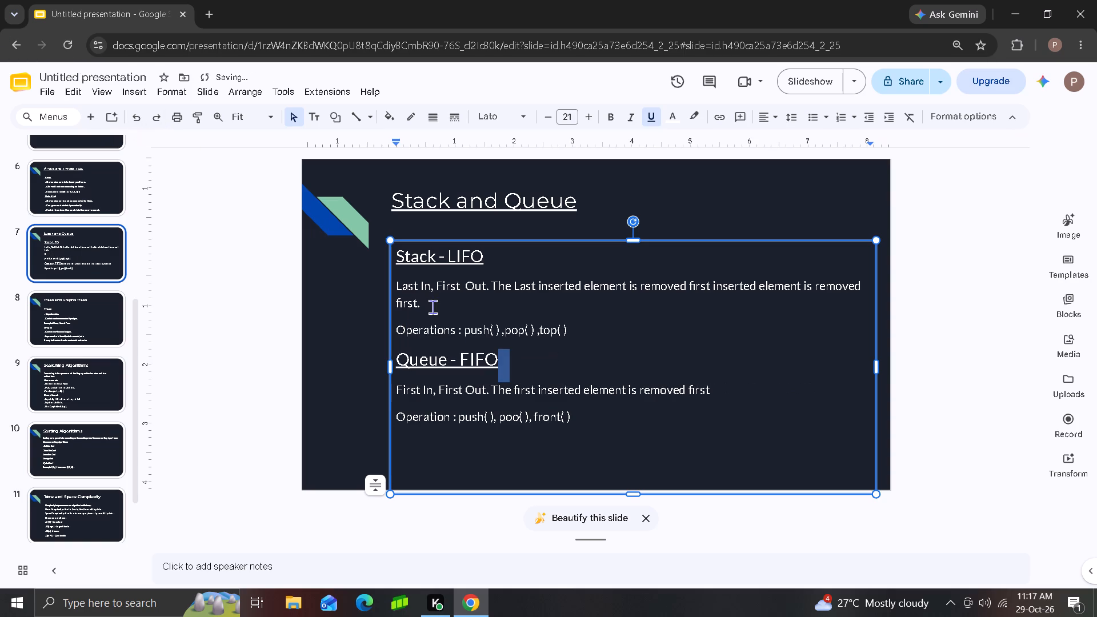
# Remove the underline from the "Queue - FIFO" heading on the "Stack and Queue" slide and make it bold.
pyautogui.click(493, 356)
pyautogui.moveTo(494, 362); pyautogui.dragTo(414, 359)
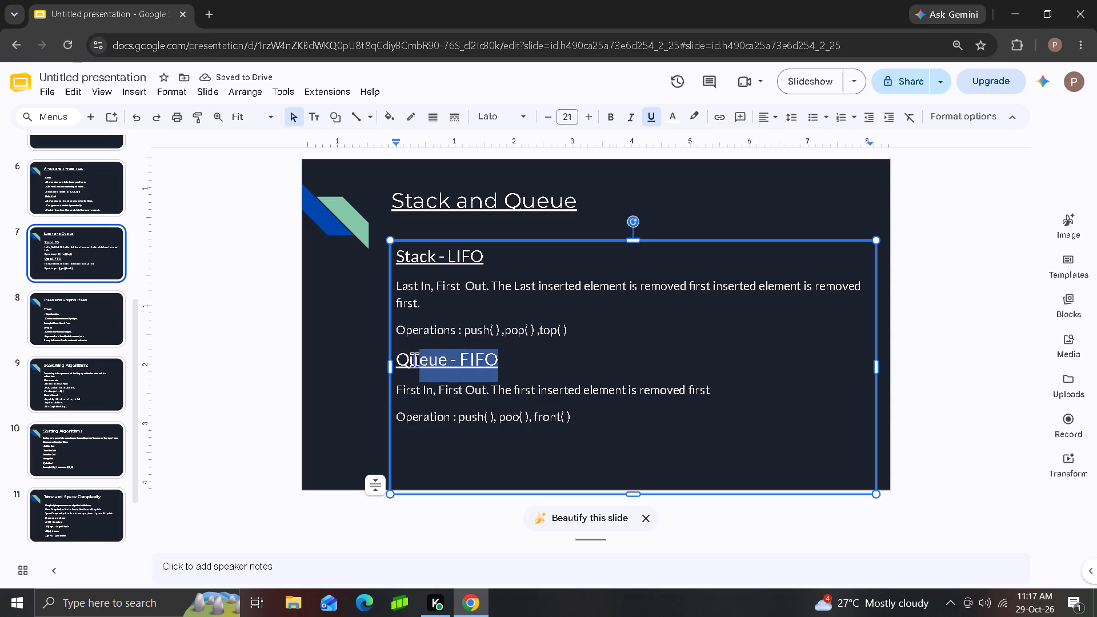
pyautogui.moveTo(414, 359); pyautogui.dragTo(396, 356)
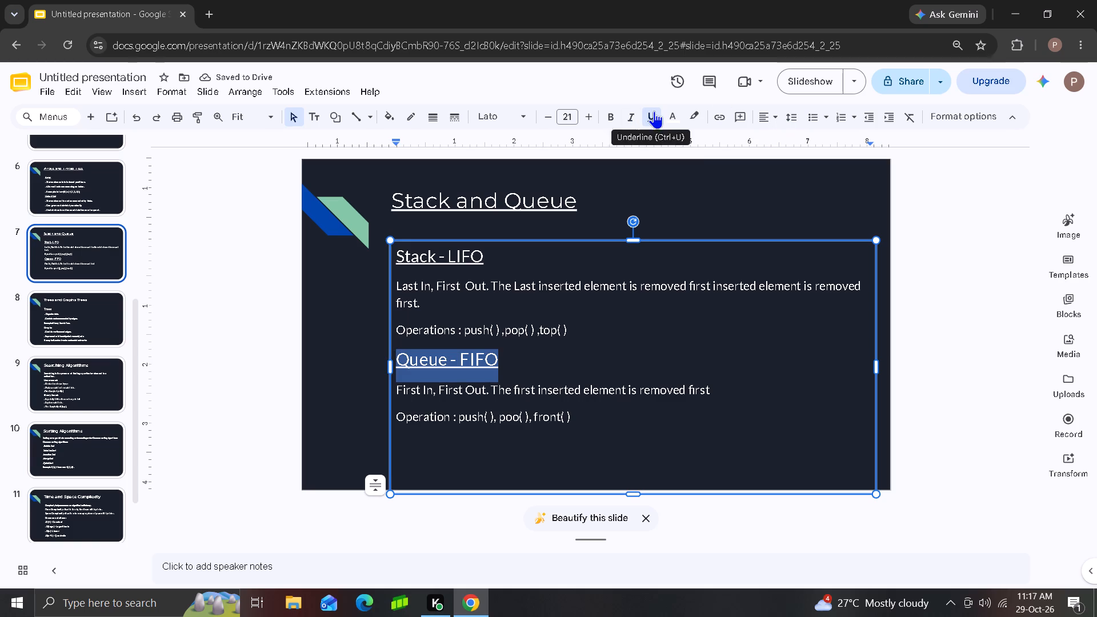
pyautogui.click(654, 111)
pyautogui.click(610, 111)
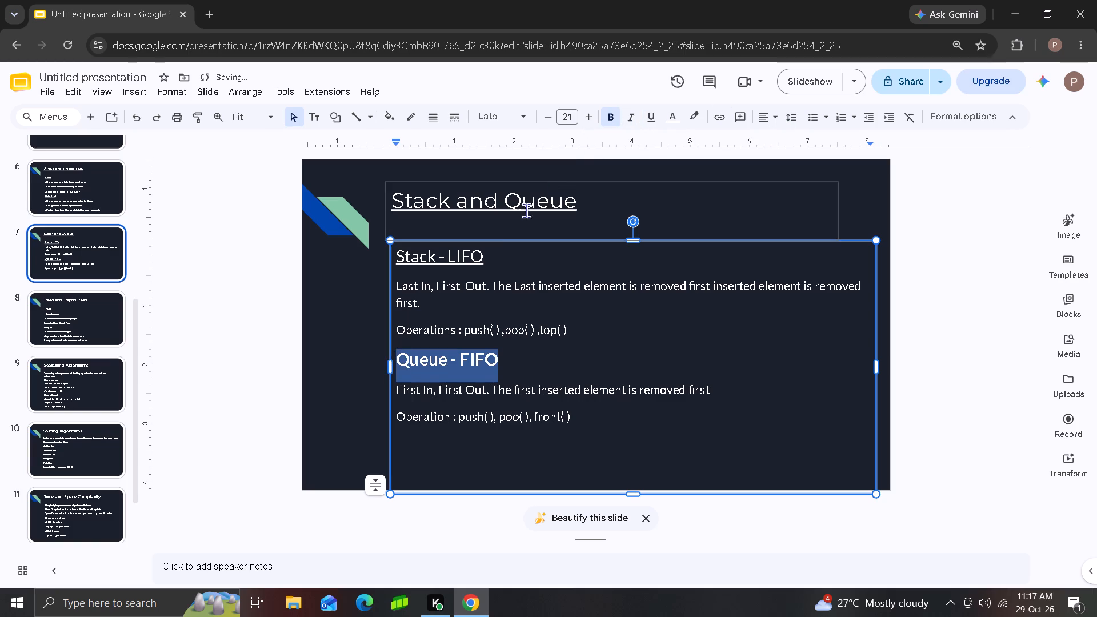
# Remove the underline from the "Stack - LIFO" heading and make it bold.
pyautogui.click(491, 262)
pyautogui.moveTo(491, 262); pyautogui.dragTo(401, 252)
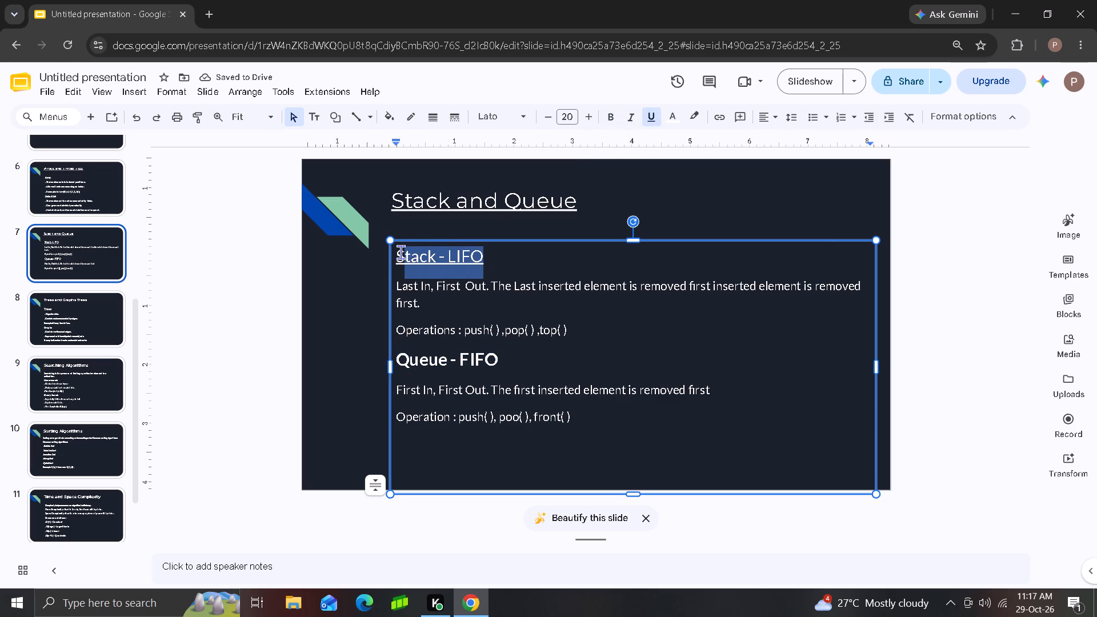
pyautogui.moveTo(401, 252); pyautogui.dragTo(394, 251)
pyautogui.click(650, 115)
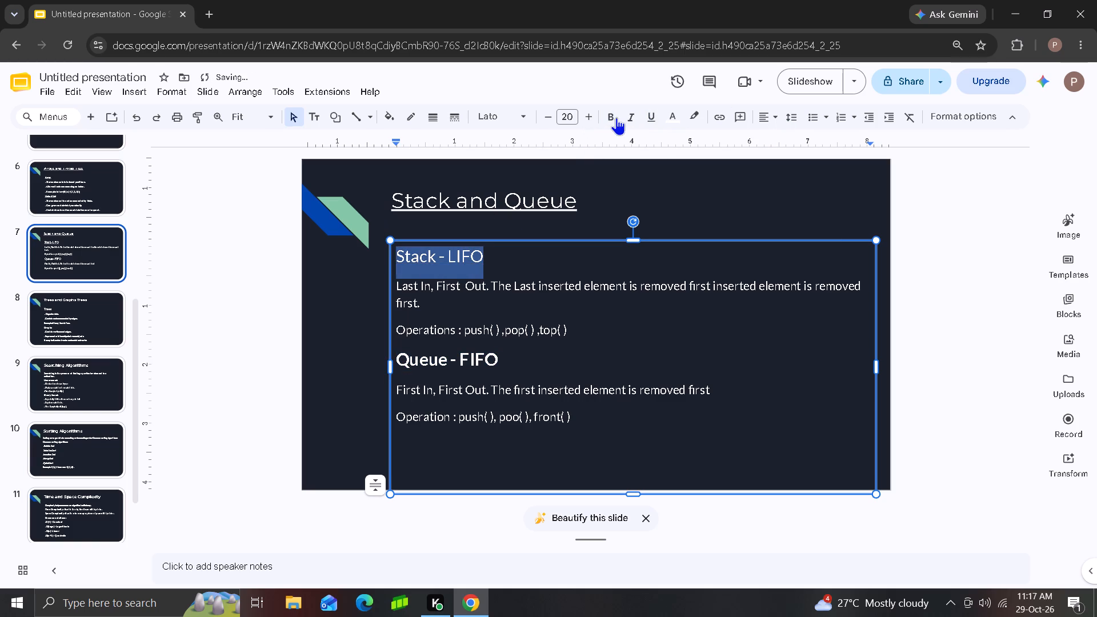
pyautogui.click(615, 117)
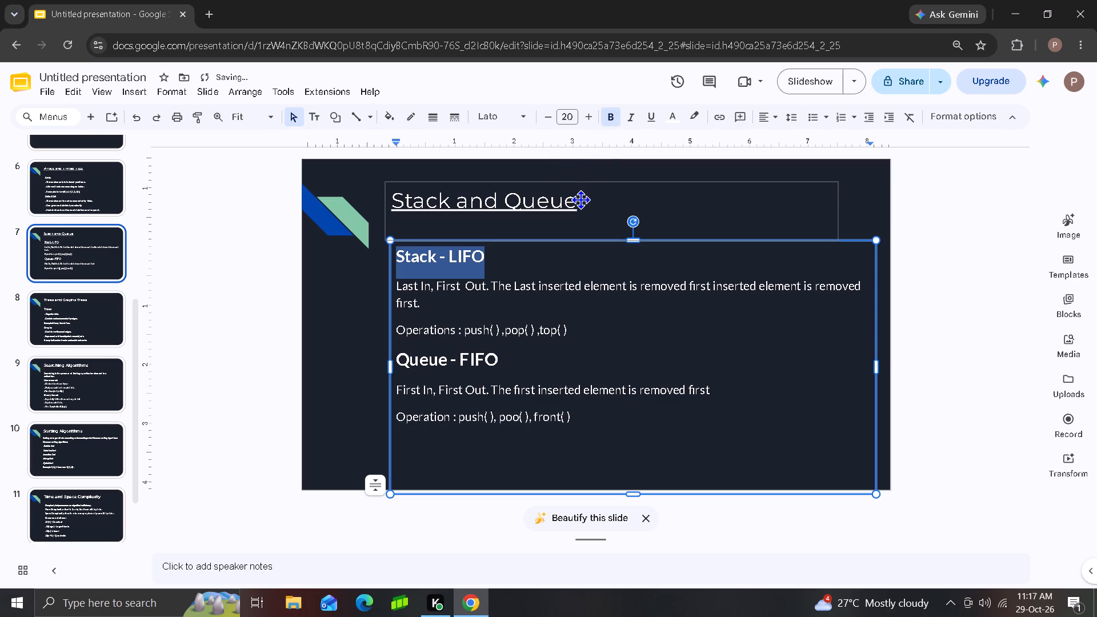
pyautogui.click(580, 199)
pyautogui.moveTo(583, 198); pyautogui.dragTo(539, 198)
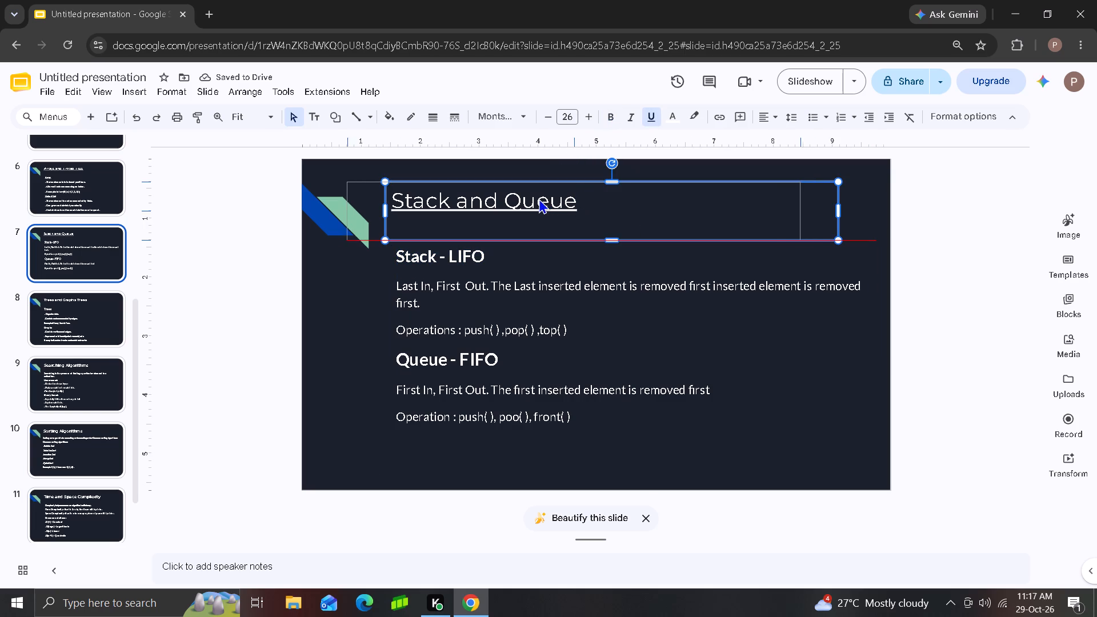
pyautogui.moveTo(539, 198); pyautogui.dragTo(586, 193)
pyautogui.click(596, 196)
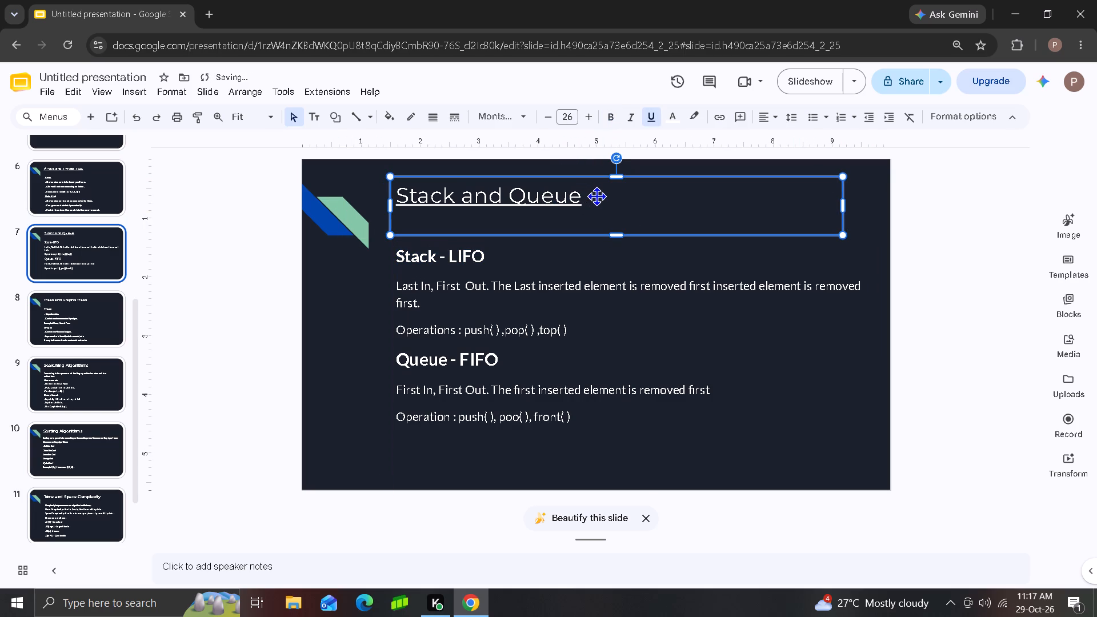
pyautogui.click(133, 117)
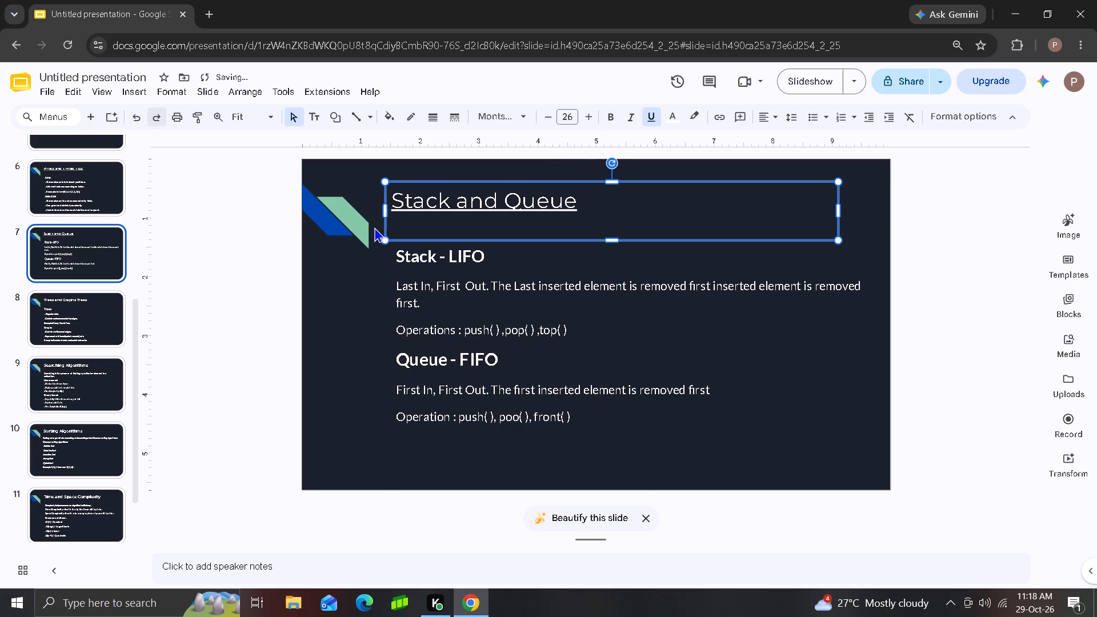
# Make the "Stack and Queue" slide title bold and remove its underline.
pyautogui.click(568, 201)
pyautogui.moveTo(572, 201); pyautogui.dragTo(394, 209)
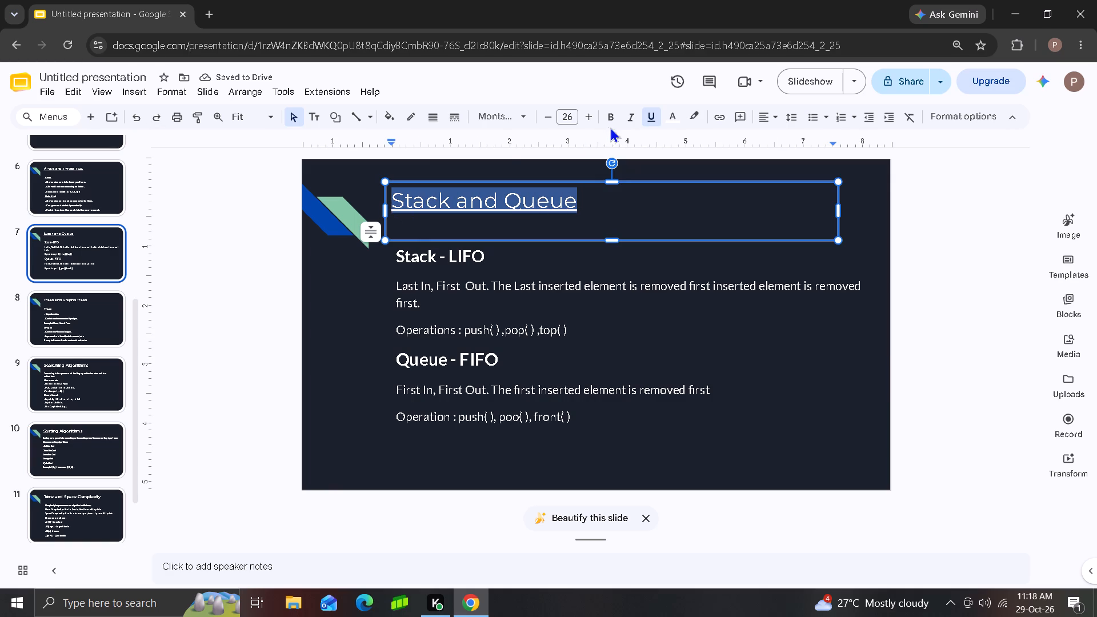
pyautogui.moveTo(611, 121); pyautogui.dragTo(651, 119)
pyautogui.click(651, 119)
pyautogui.click(613, 123)
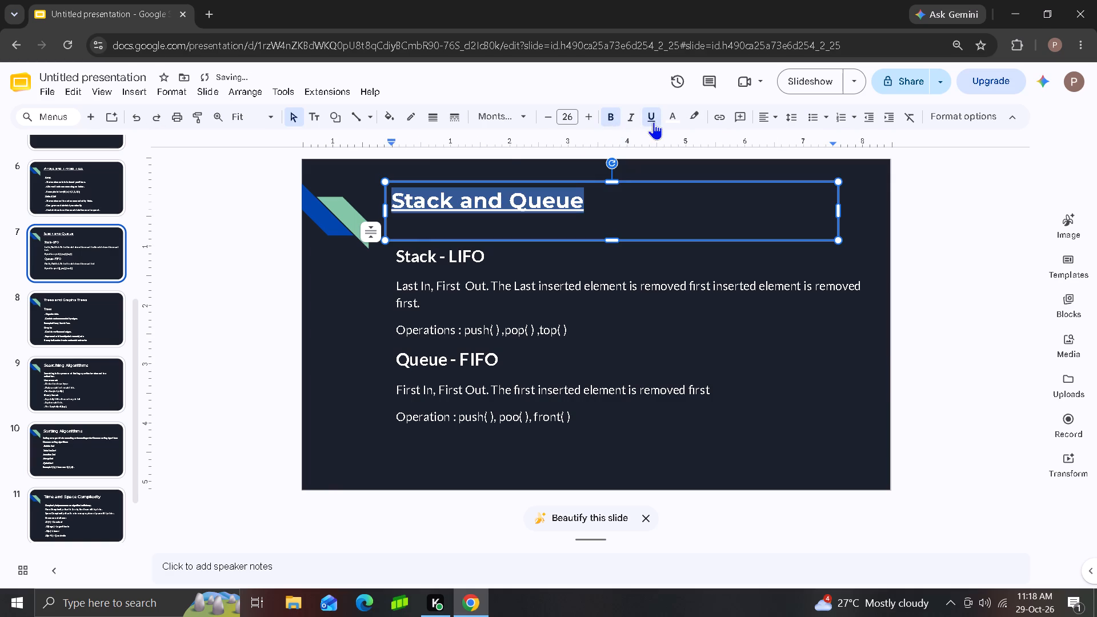
pyautogui.click(654, 122)
# Make the "Linked List" heading on the "Arrays and Linked Lists" slide bold and remove its underline.
pyautogui.scroll(1, 569, 387)
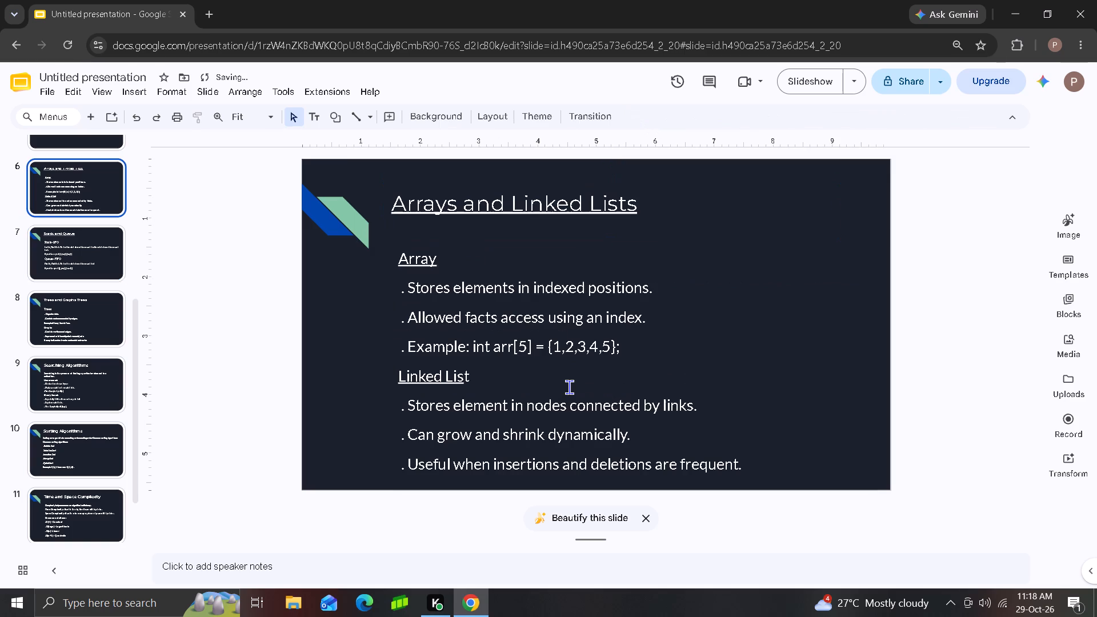
pyautogui.click(480, 379)
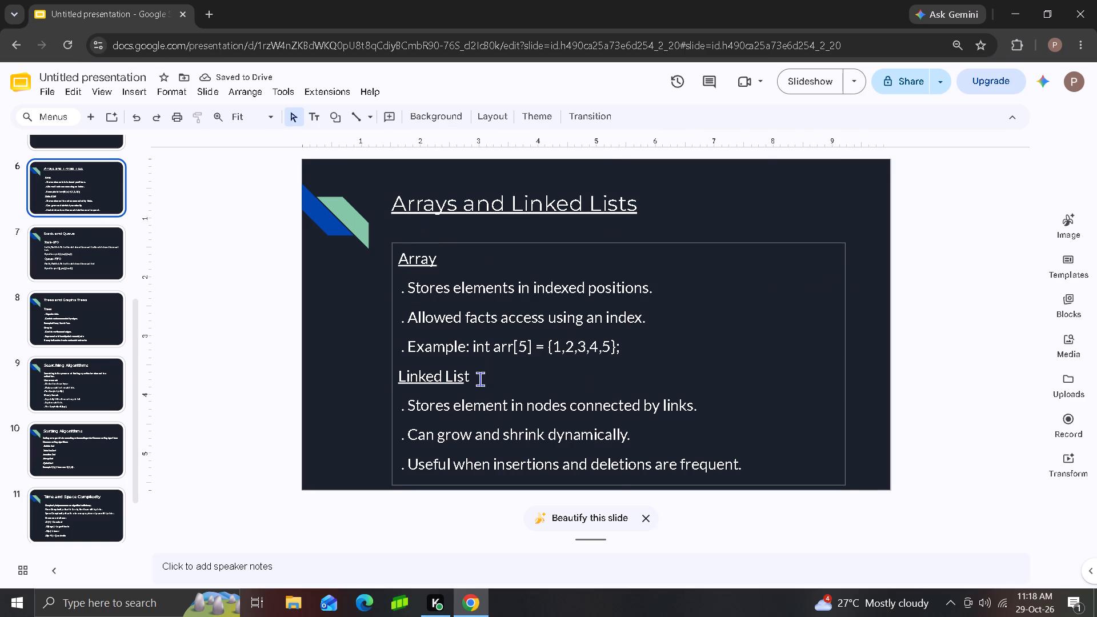
pyautogui.moveTo(479, 378); pyautogui.dragTo(396, 372)
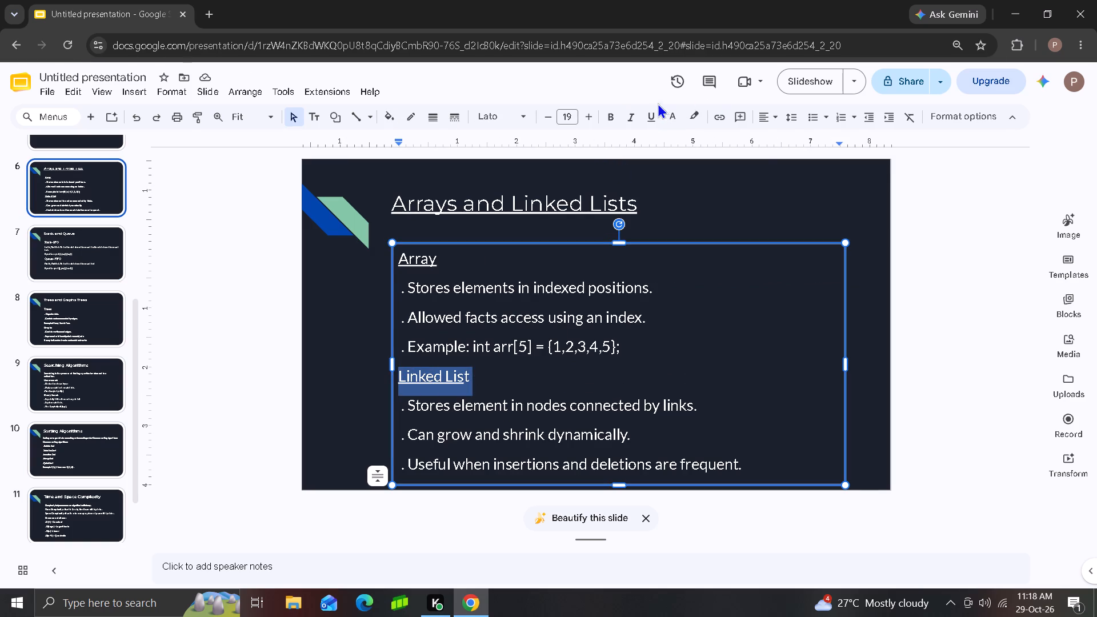
pyautogui.click(612, 118)
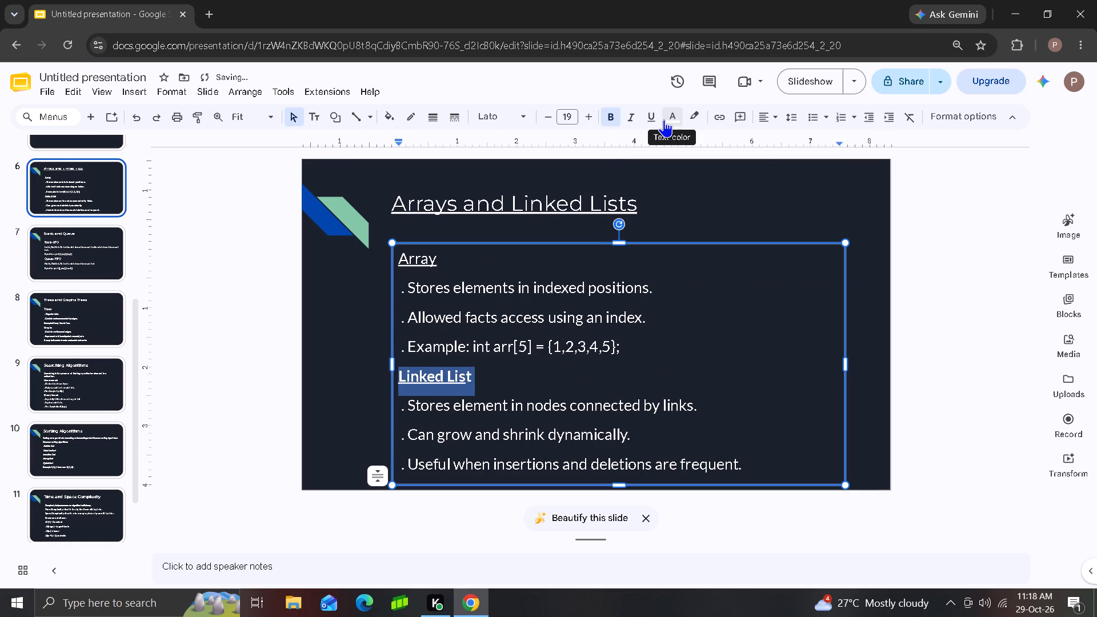
pyautogui.click(655, 119)
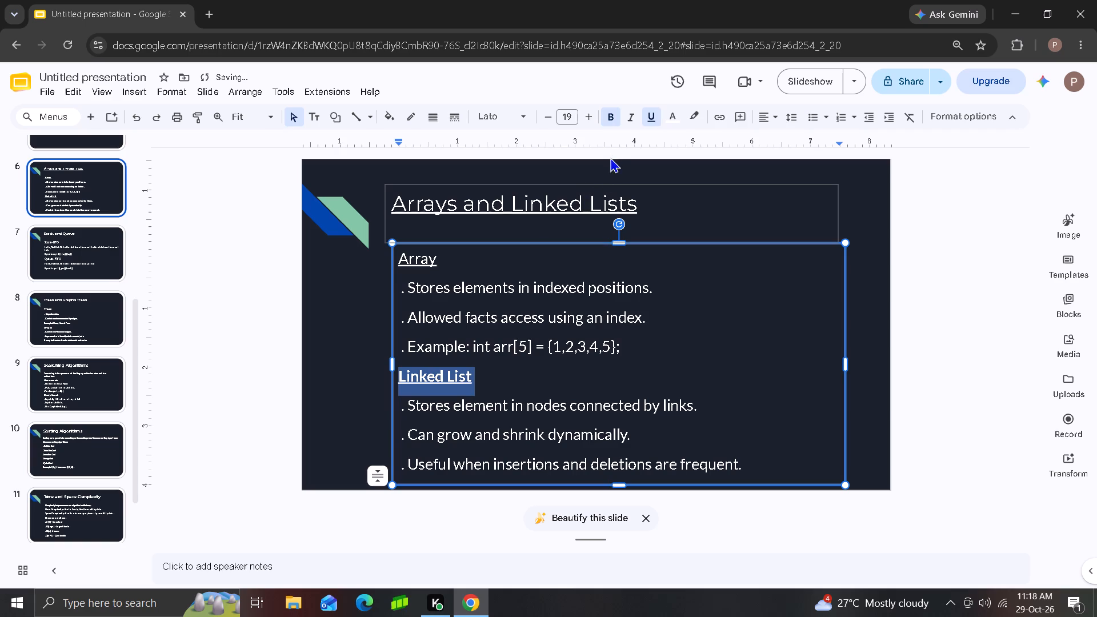
pyautogui.click(654, 119)
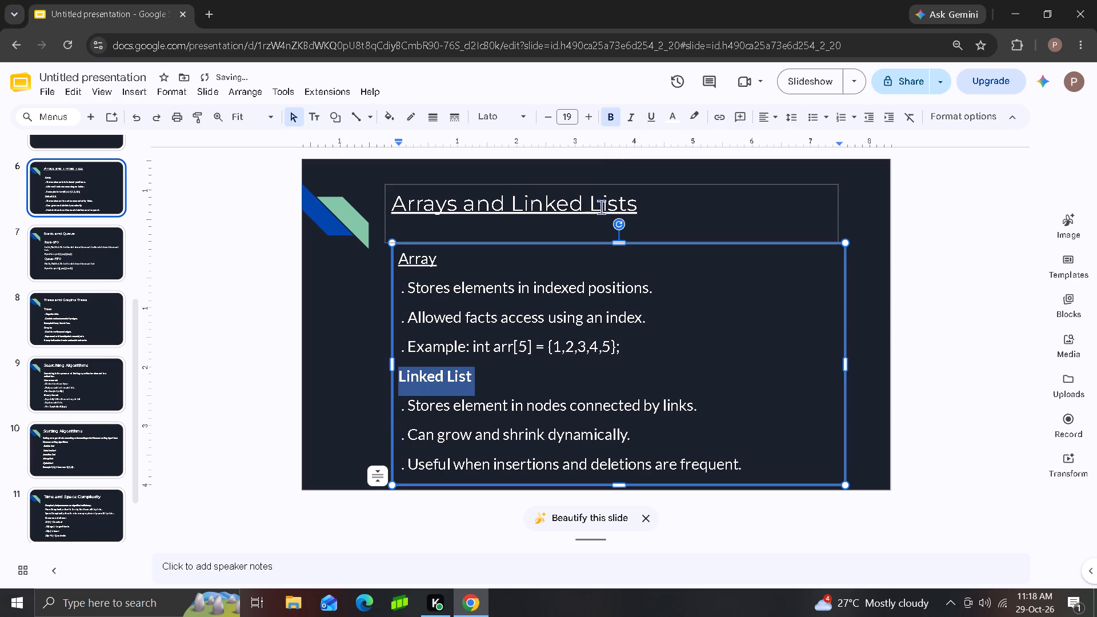
# Remove the underline from the "Arrays and Linked Lists" slide title and make it bold.
pyautogui.click(632, 209)
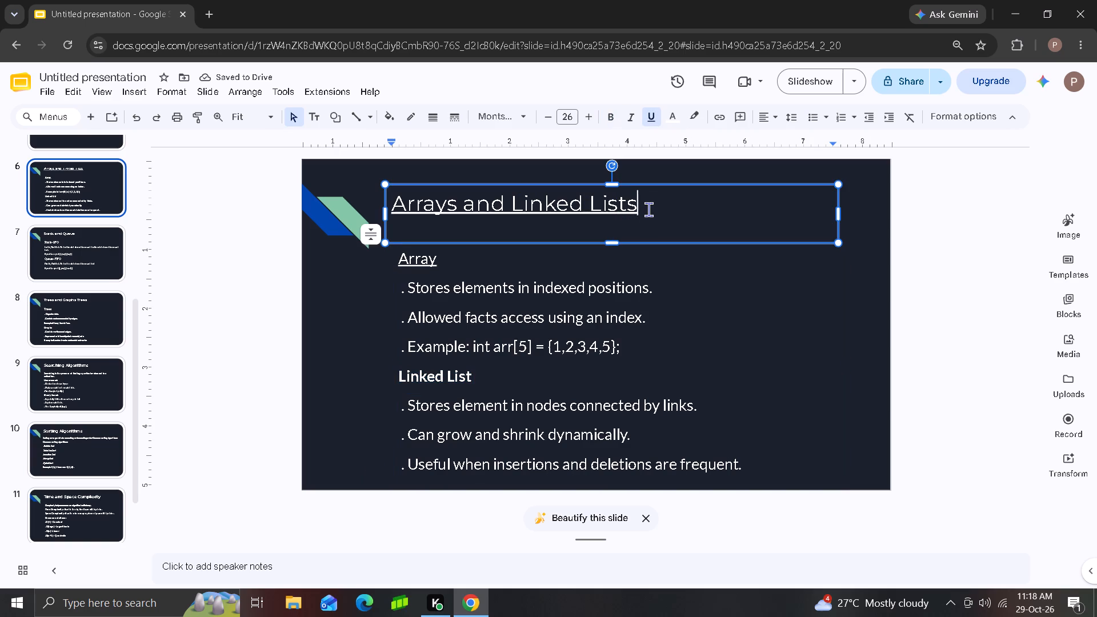
pyautogui.moveTo(648, 209); pyautogui.dragTo(387, 215)
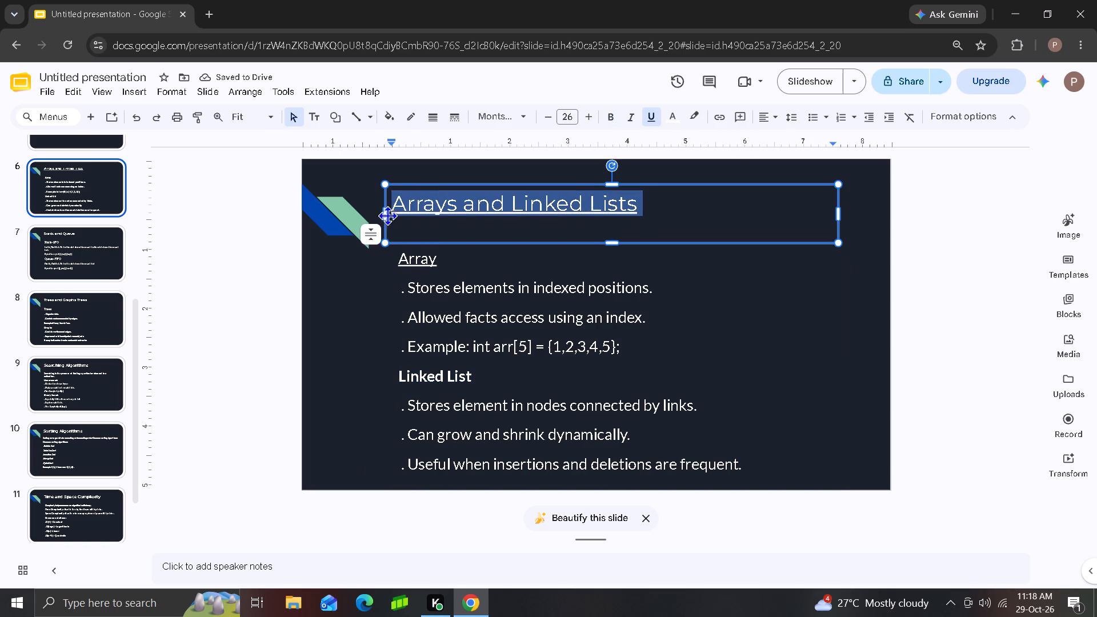
pyautogui.moveTo(387, 215); pyautogui.dragTo(392, 216)
pyautogui.click(654, 117)
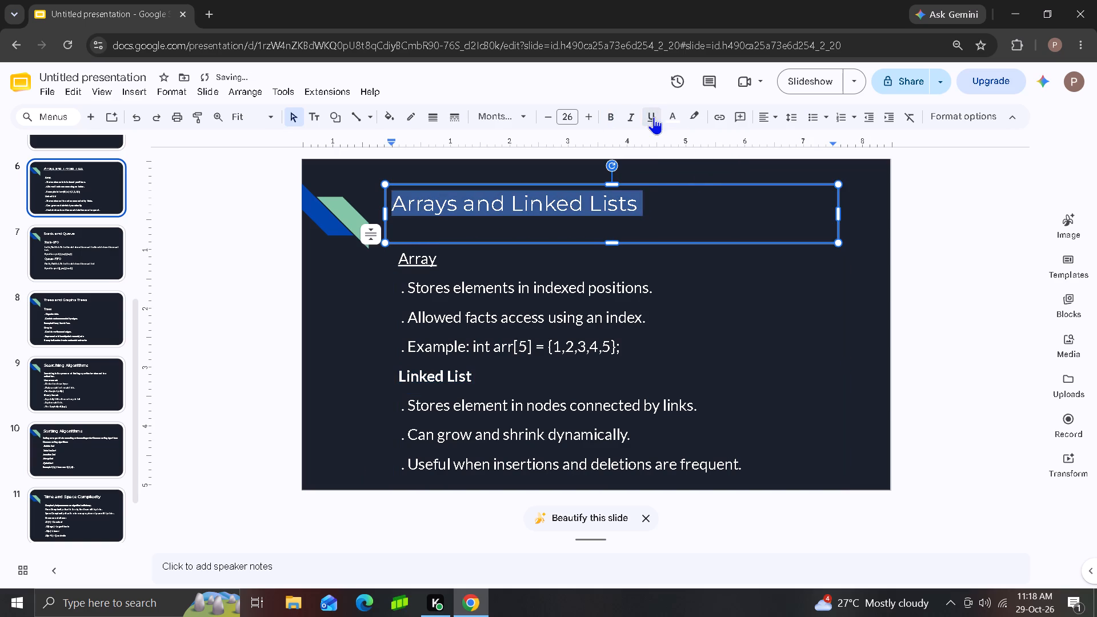
pyautogui.click(609, 117)
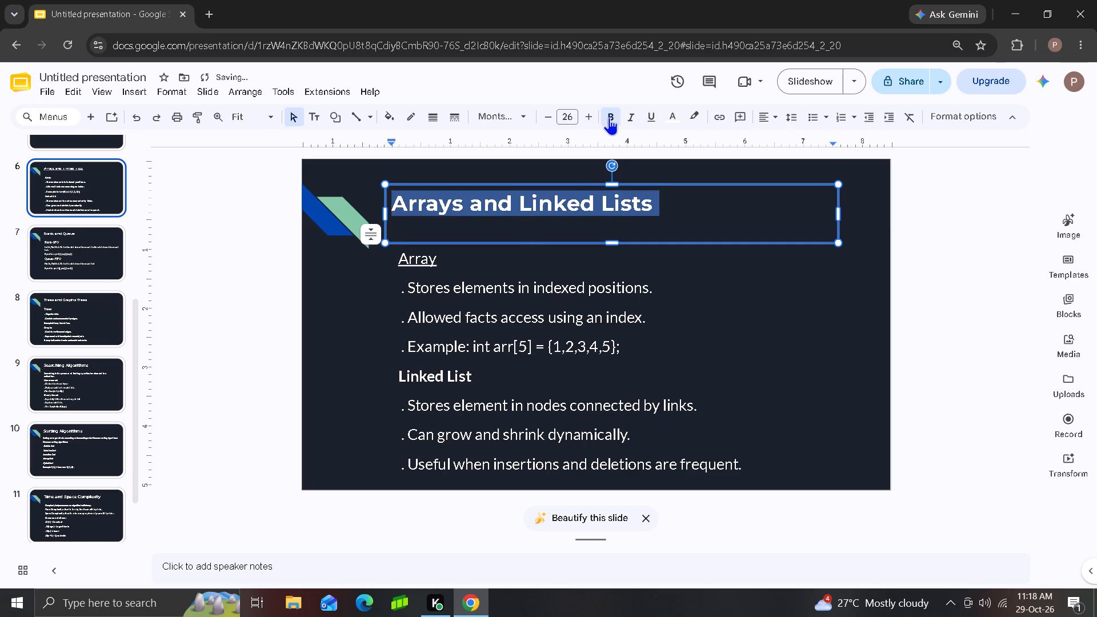
# Make the "Array" heading on the "Arrays and Linked Lists" slide bold, without an underline, at font size 20.
pyautogui.click(450, 263)
pyautogui.moveTo(450, 263); pyautogui.dragTo(385, 260)
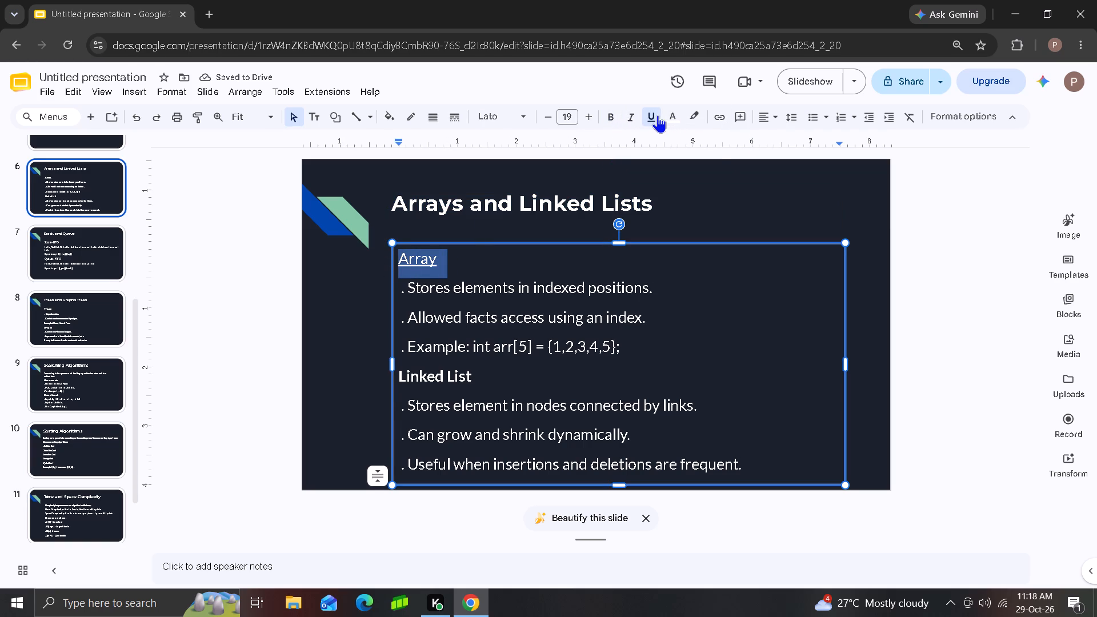
pyautogui.doubleClick(657, 115)
pyautogui.click(607, 115)
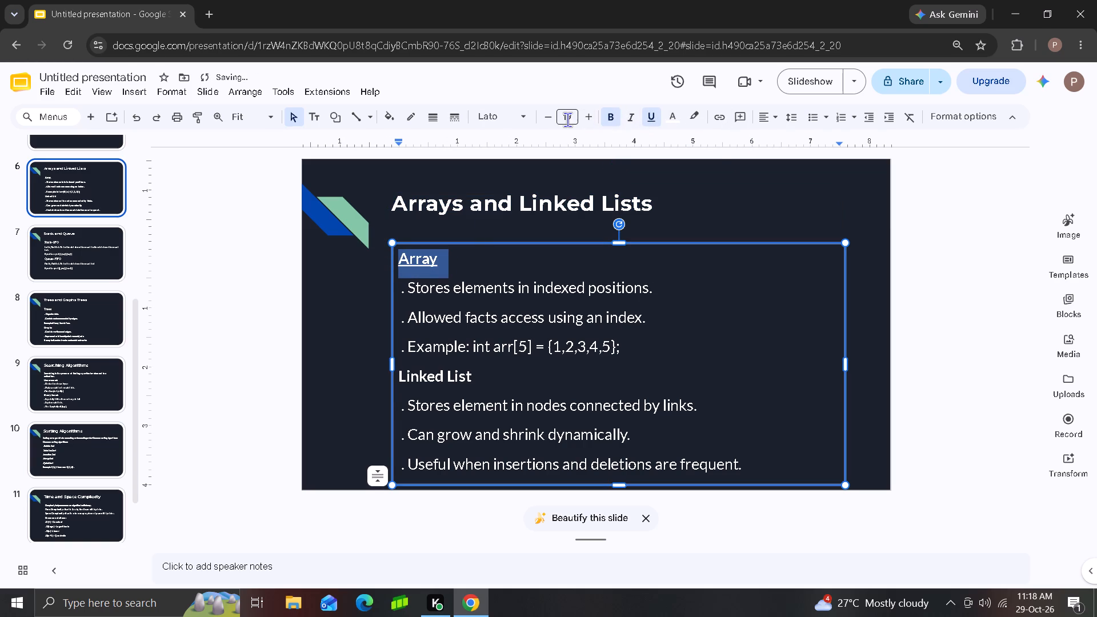
pyautogui.click(652, 115)
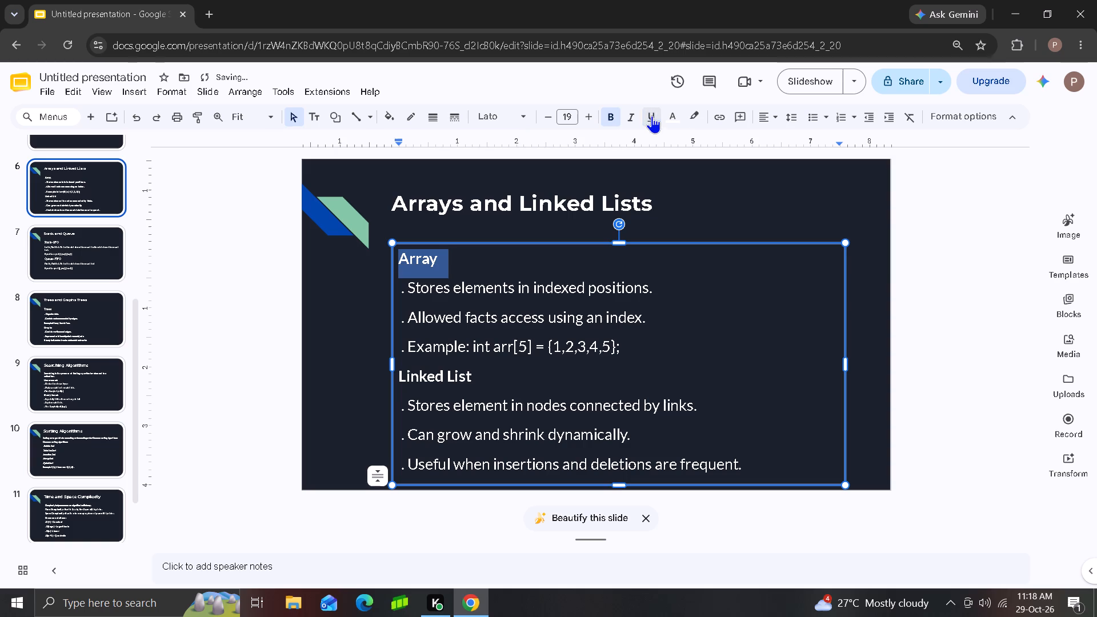
pyautogui.click(586, 118)
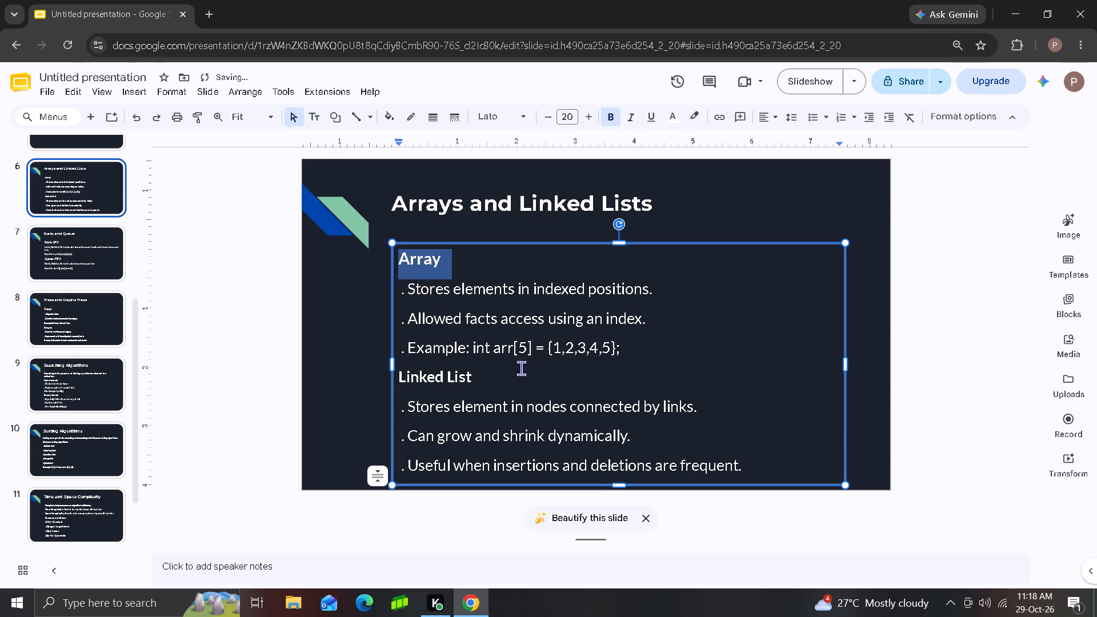
pyautogui.click(496, 380)
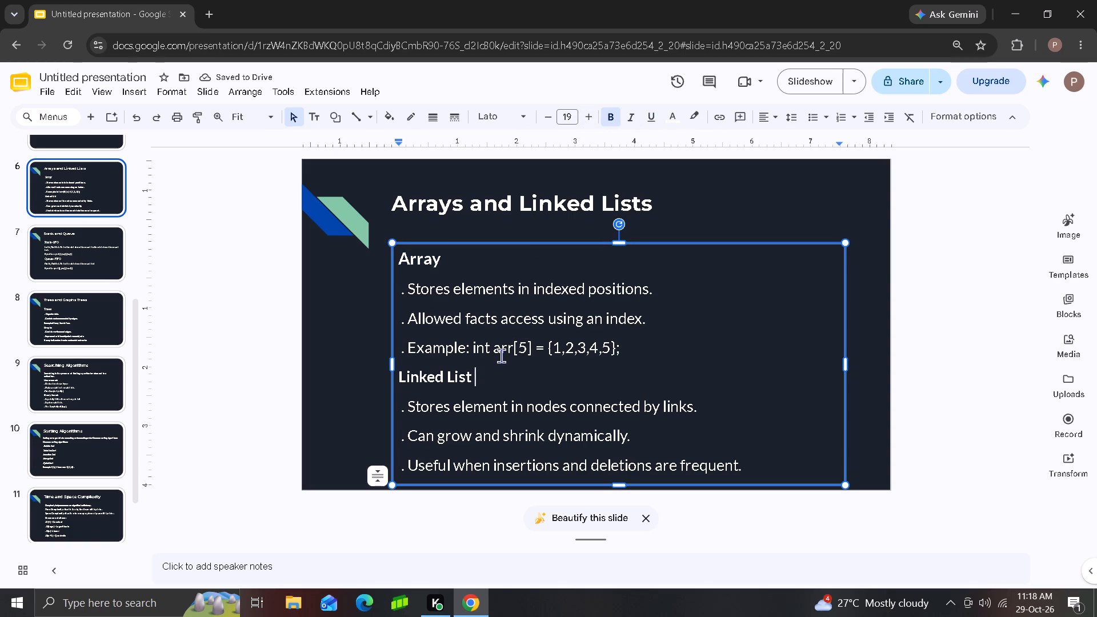
pyautogui.click(501, 355)
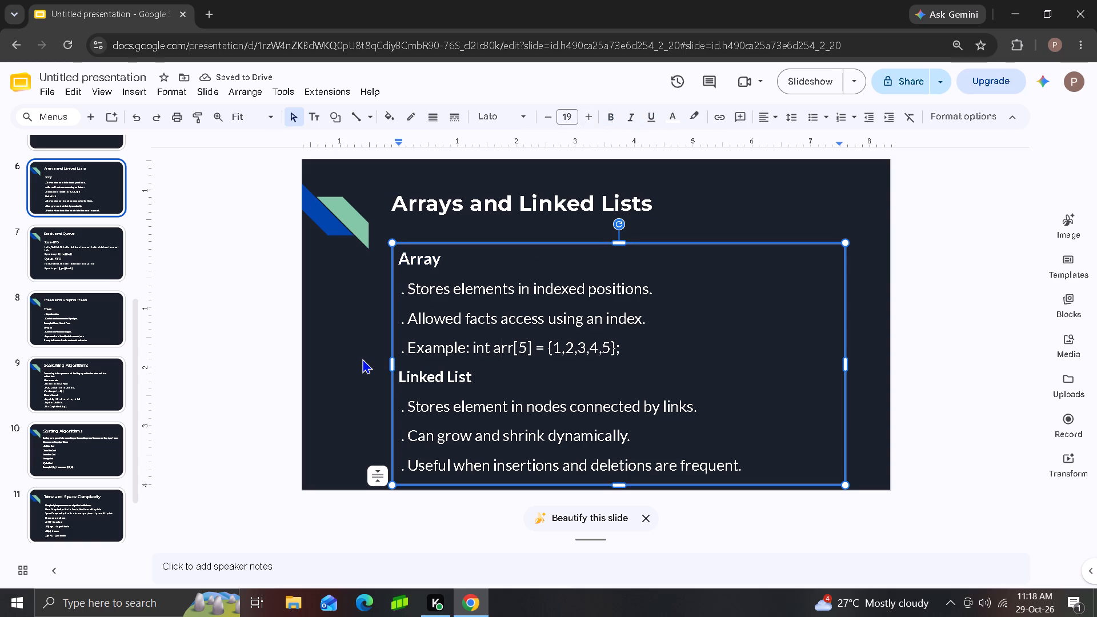
pyautogui.click(277, 376)
# Make the "Introduction To DSA" title on slide 2 bold and remove its underline.
pyautogui.scroll(1, 409, 348)
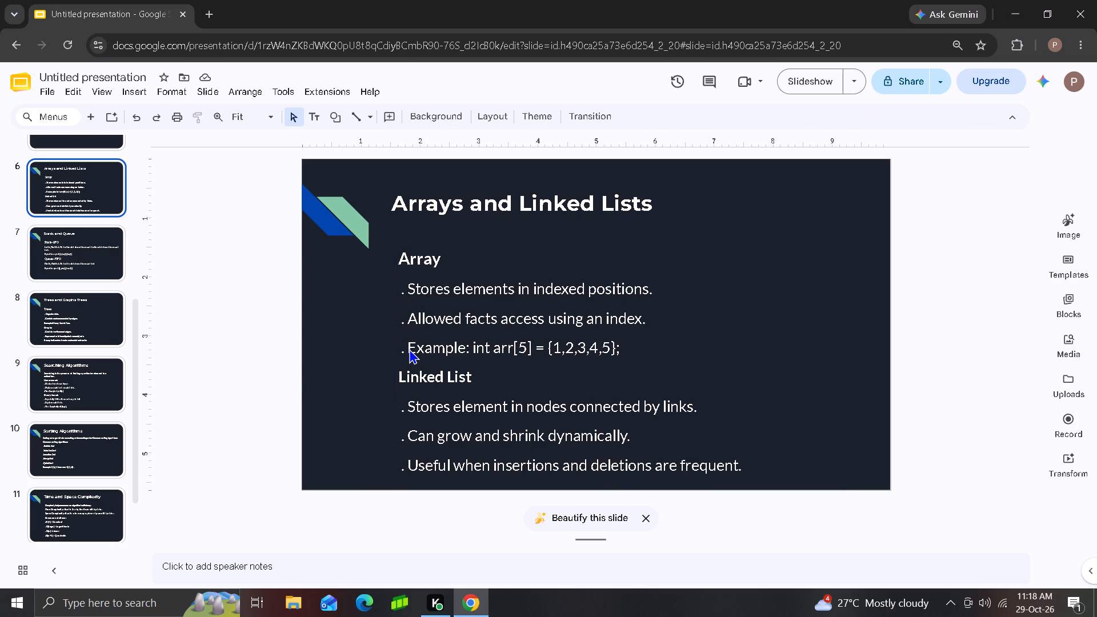
pyautogui.scroll(2, 473, 319)
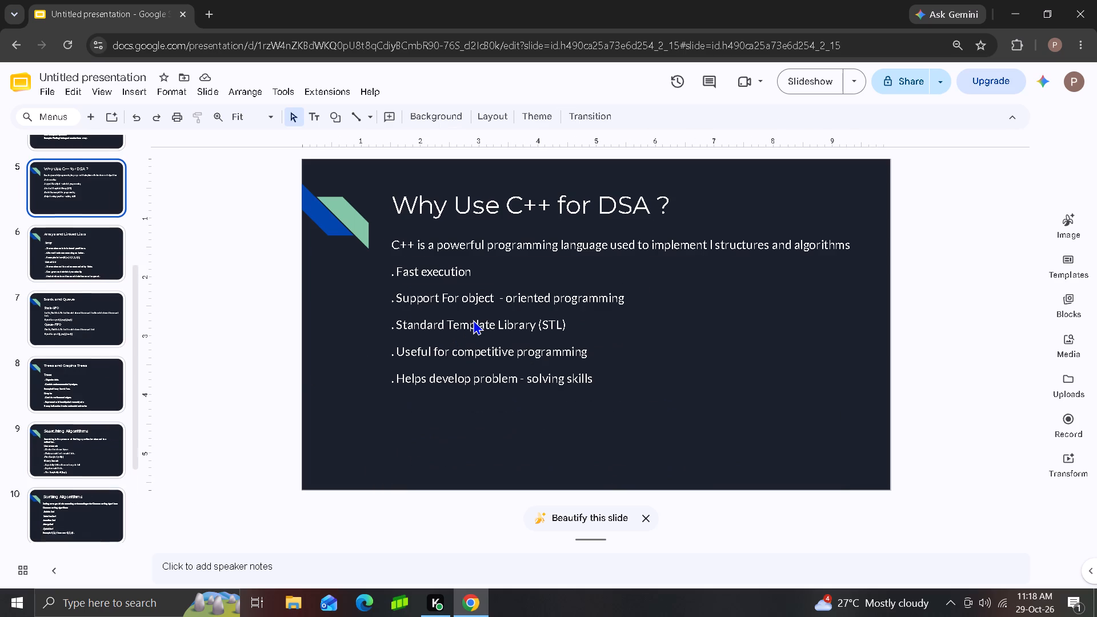
pyautogui.scroll(2, 473, 319)
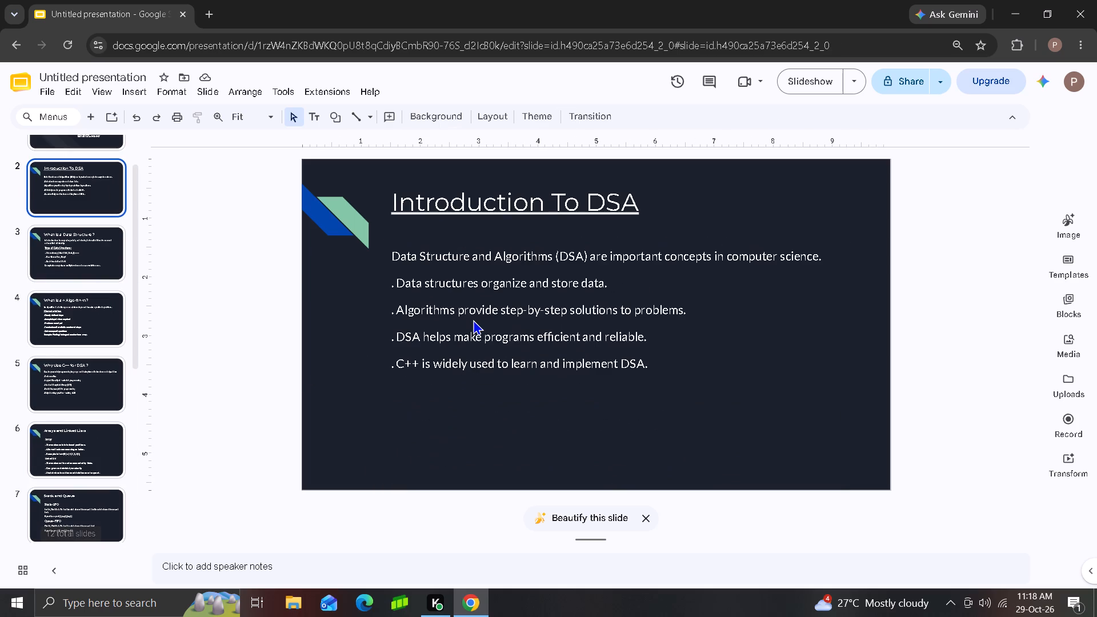
pyautogui.scroll(1, 642, 218)
pyautogui.scroll(-1, 642, 218)
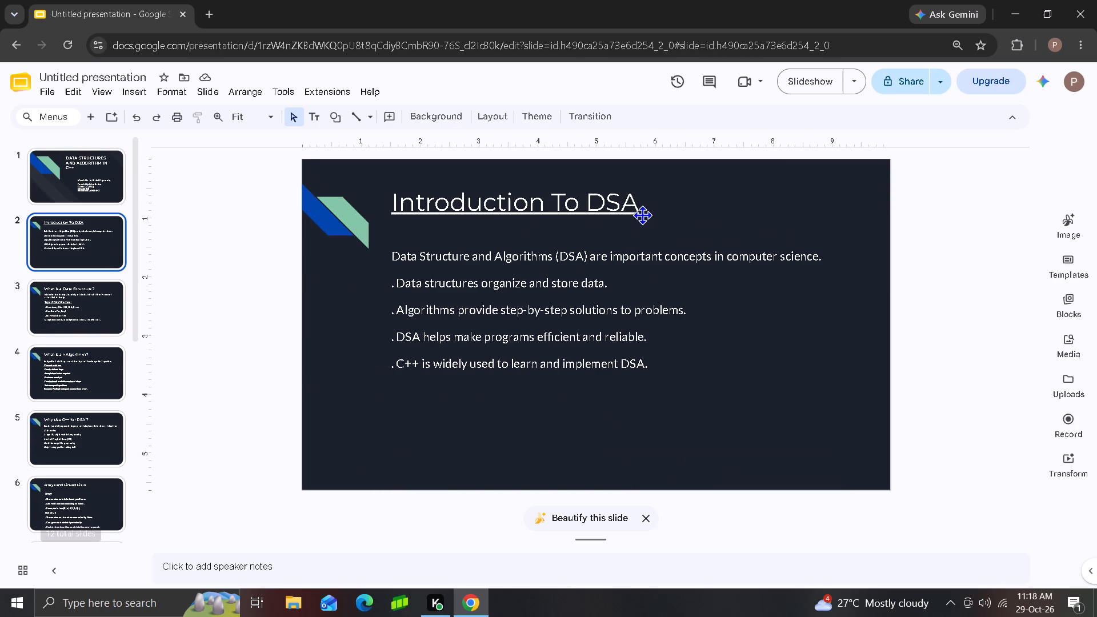
pyautogui.click(656, 211)
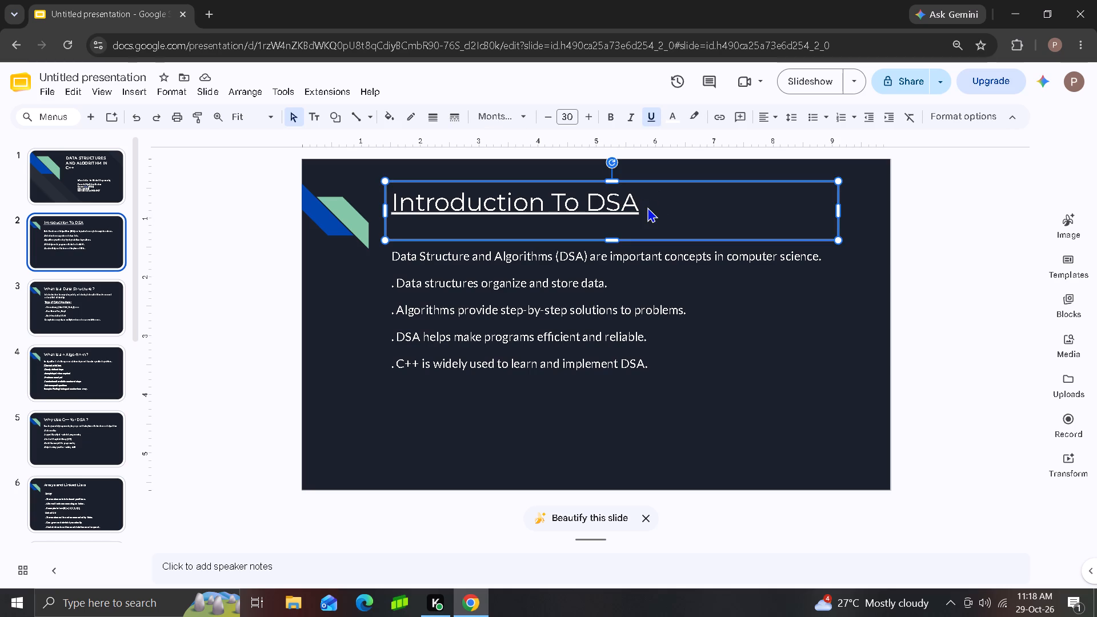
pyautogui.moveTo(632, 205); pyautogui.dragTo(393, 198)
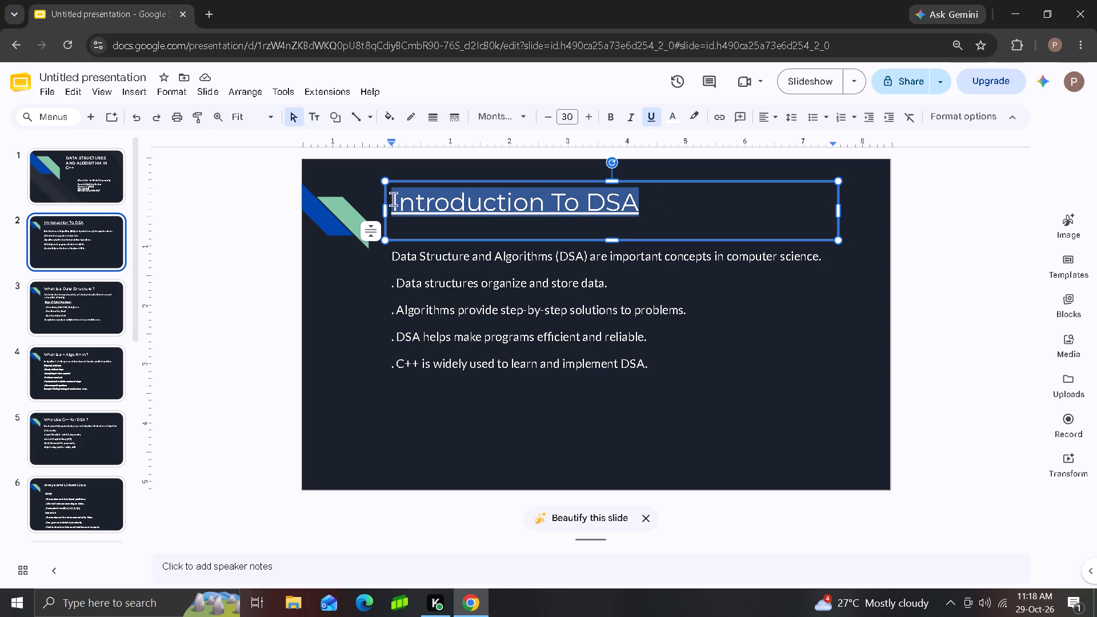
pyautogui.click(612, 111)
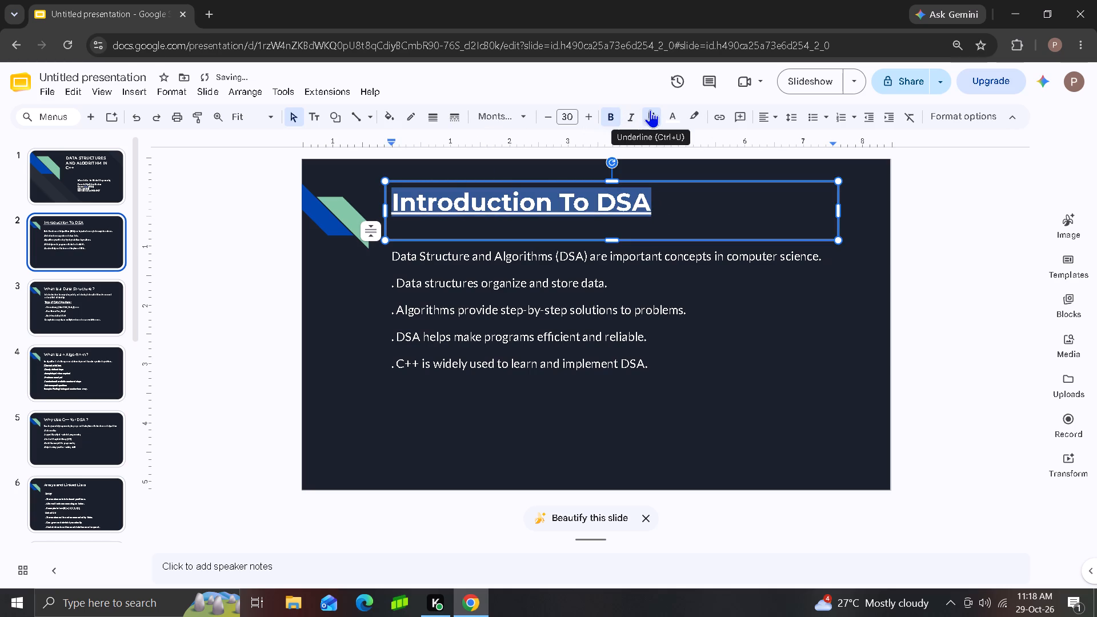
pyautogui.click(650, 110)
# Make the "Type of Data Structure:" heading on slide 3 bold, without an underline, and one font size step larger.
pyautogui.scroll(1, 613, 304)
pyautogui.scroll(-3, 613, 304)
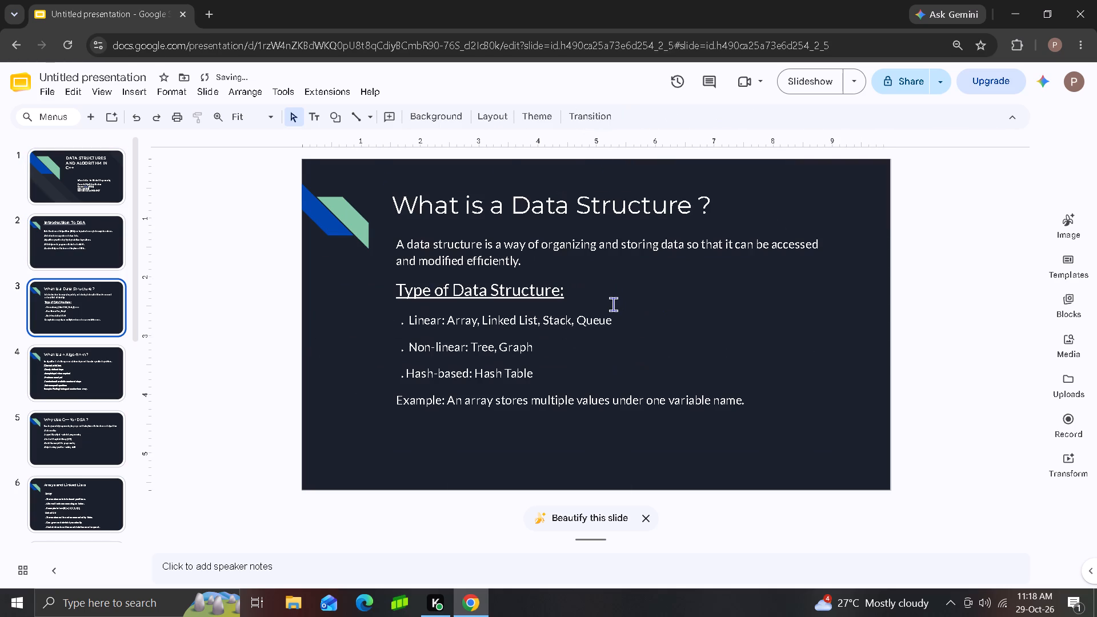
pyautogui.scroll(-1, 613, 304)
pyautogui.click(568, 291)
pyautogui.moveTo(568, 291); pyautogui.dragTo(460, 285)
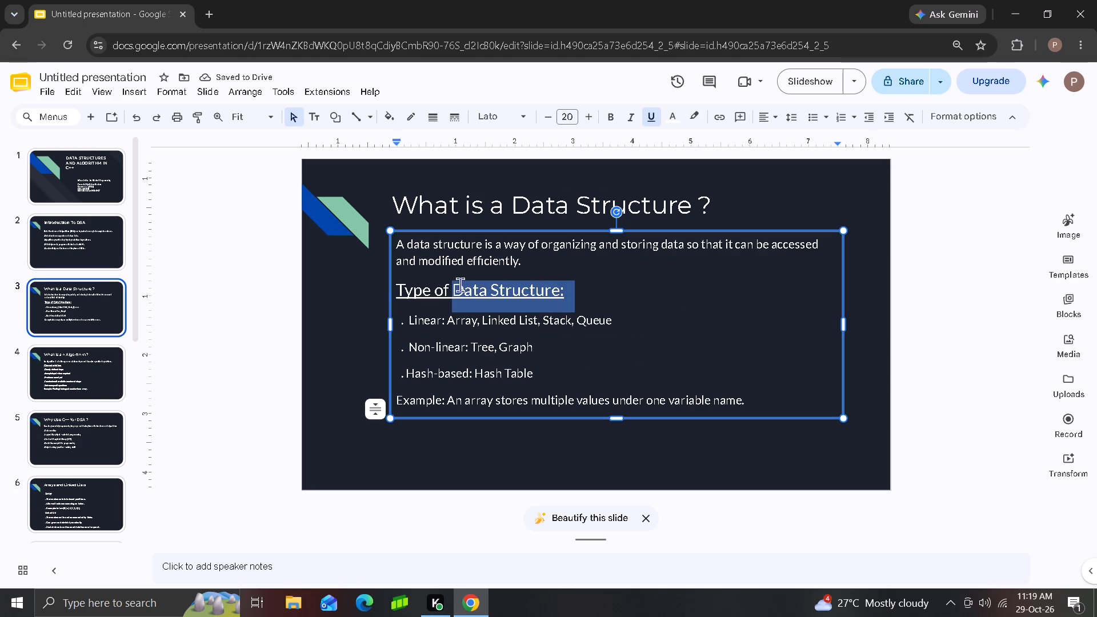
pyautogui.moveTo(460, 285); pyautogui.dragTo(396, 285)
pyautogui.click(608, 113)
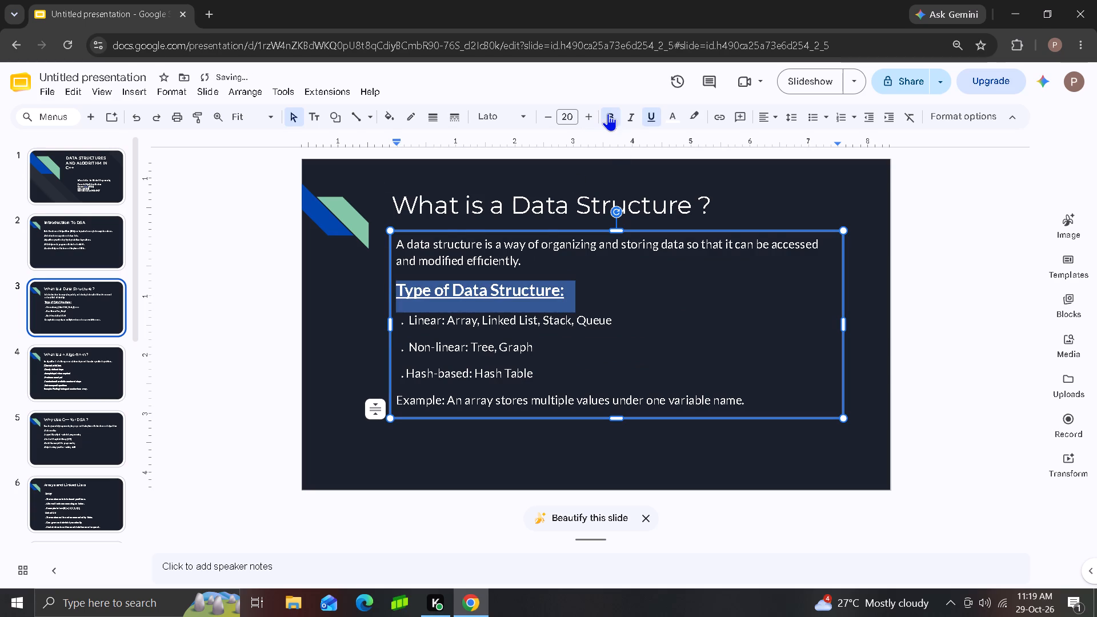
pyautogui.click(650, 121)
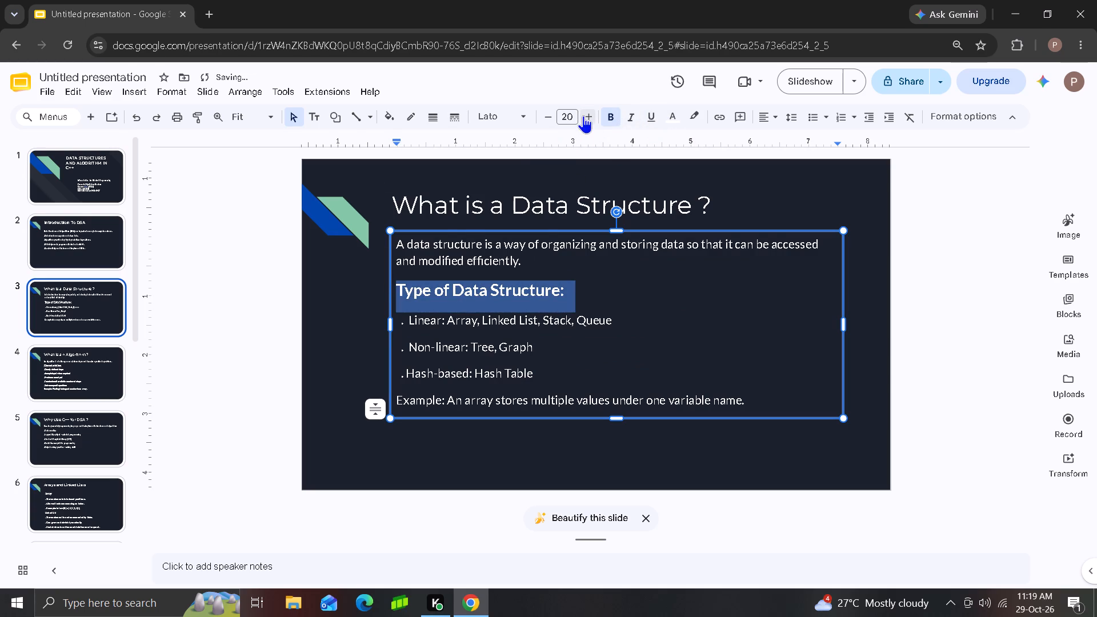
pyautogui.click(583, 115)
pyautogui.click(640, 354)
# Make the "Characteristics:" heading on the "What Is an Algorithm ?" slide bold and remove its underline.
pyautogui.scroll(-1, 640, 354)
pyautogui.click(511, 280)
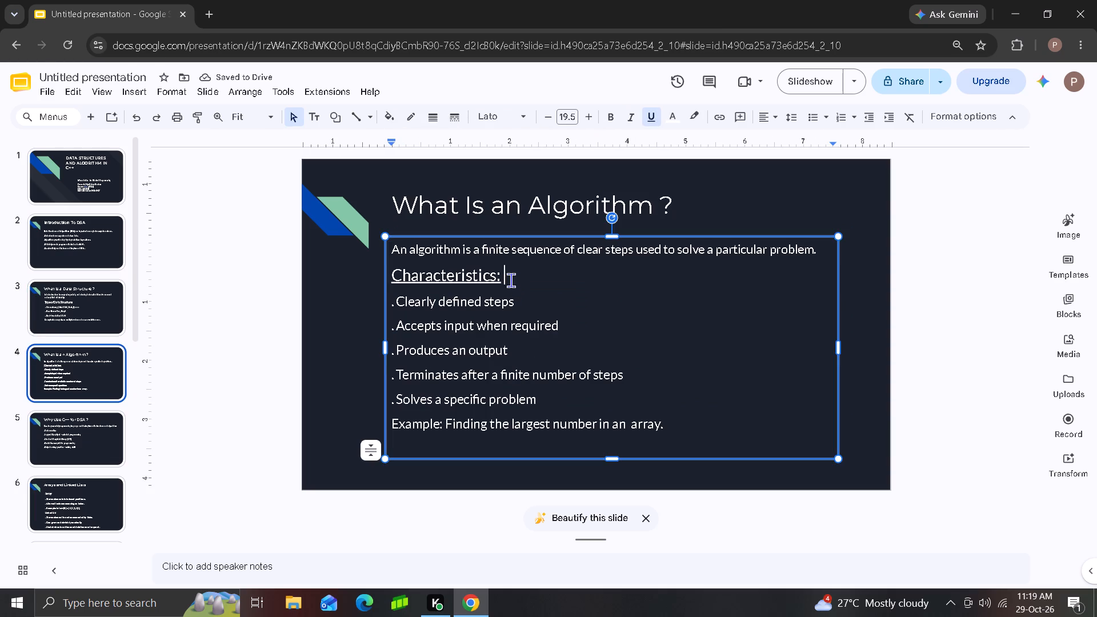
pyautogui.moveTo(511, 280); pyautogui.dragTo(417, 275)
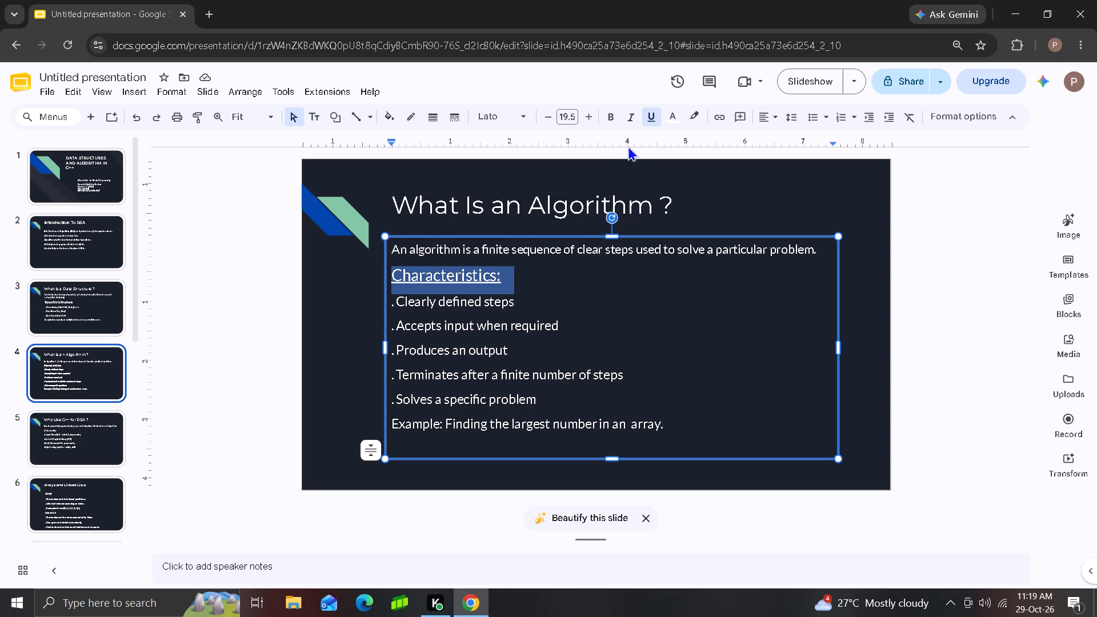
pyautogui.click(608, 115)
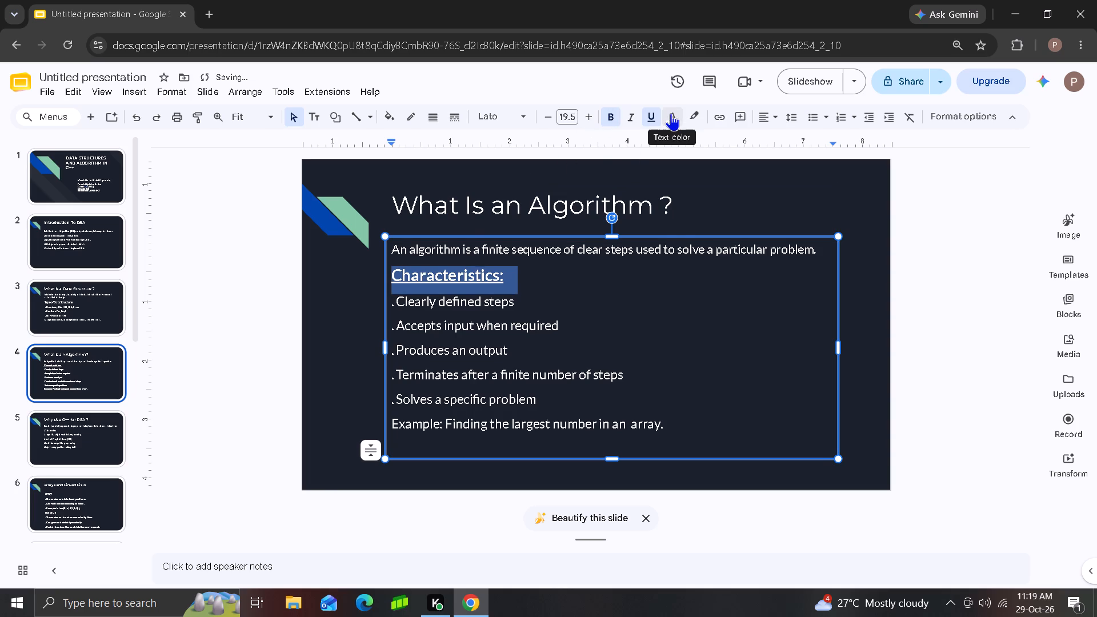
pyautogui.click(671, 113)
pyautogui.click(647, 118)
pyautogui.click(648, 311)
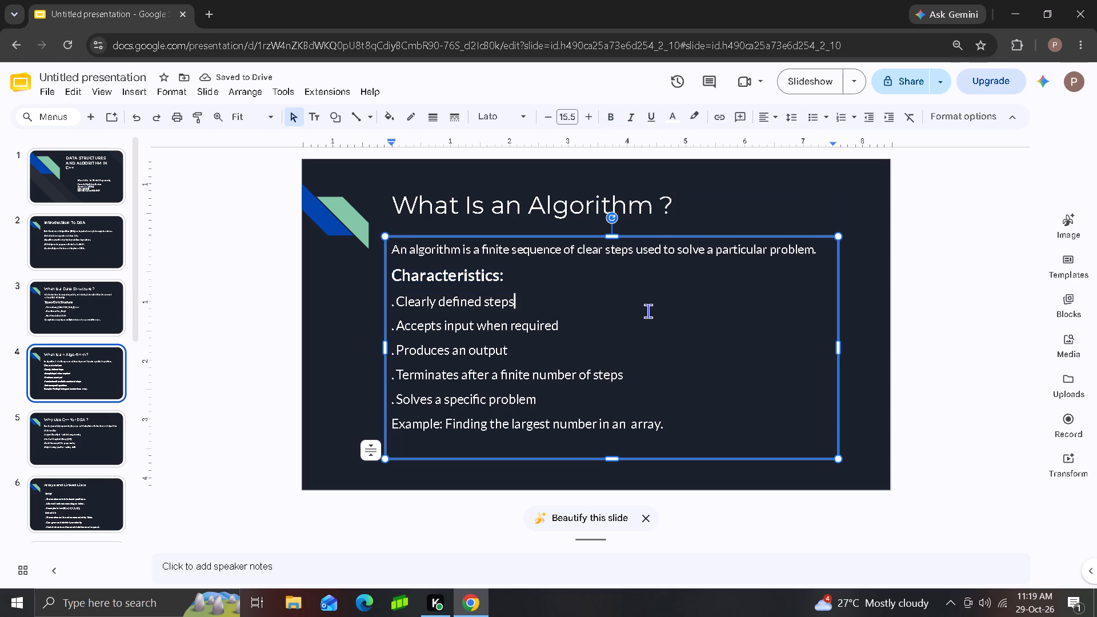
# Make the "What Is an Algorithm ?" title on slide 4 bold.
pyautogui.scroll(-2, 648, 311)
pyautogui.scroll(1, 648, 311)
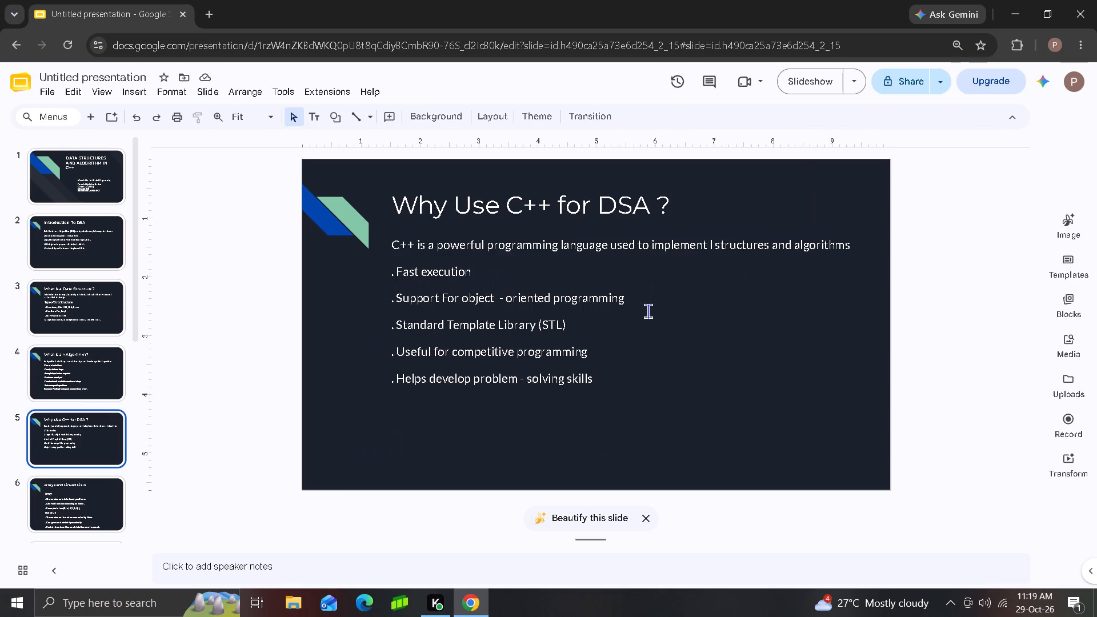
pyautogui.scroll(1, 648, 311)
pyautogui.click(682, 210)
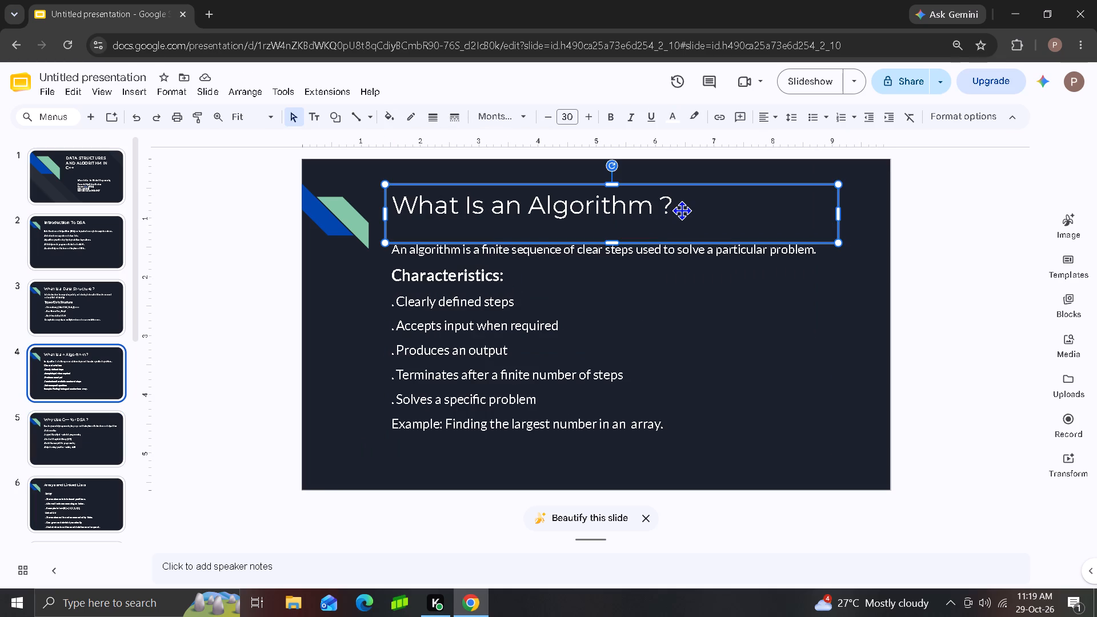
pyautogui.click(682, 210)
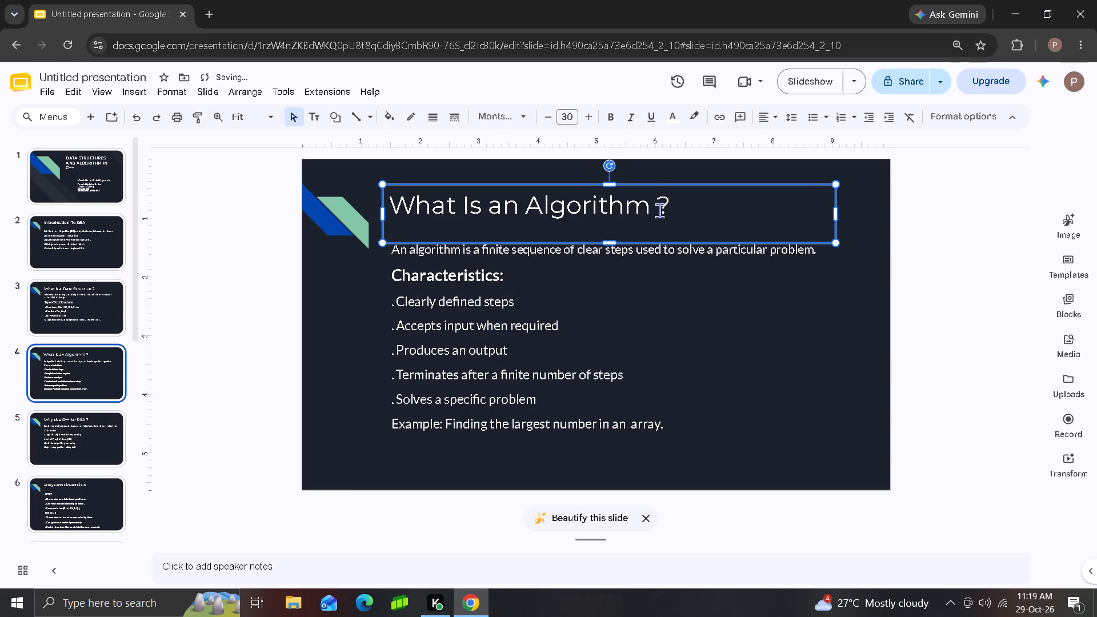
pyautogui.click(659, 210)
pyautogui.click(664, 210)
pyautogui.moveTo(664, 210); pyautogui.dragTo(599, 210)
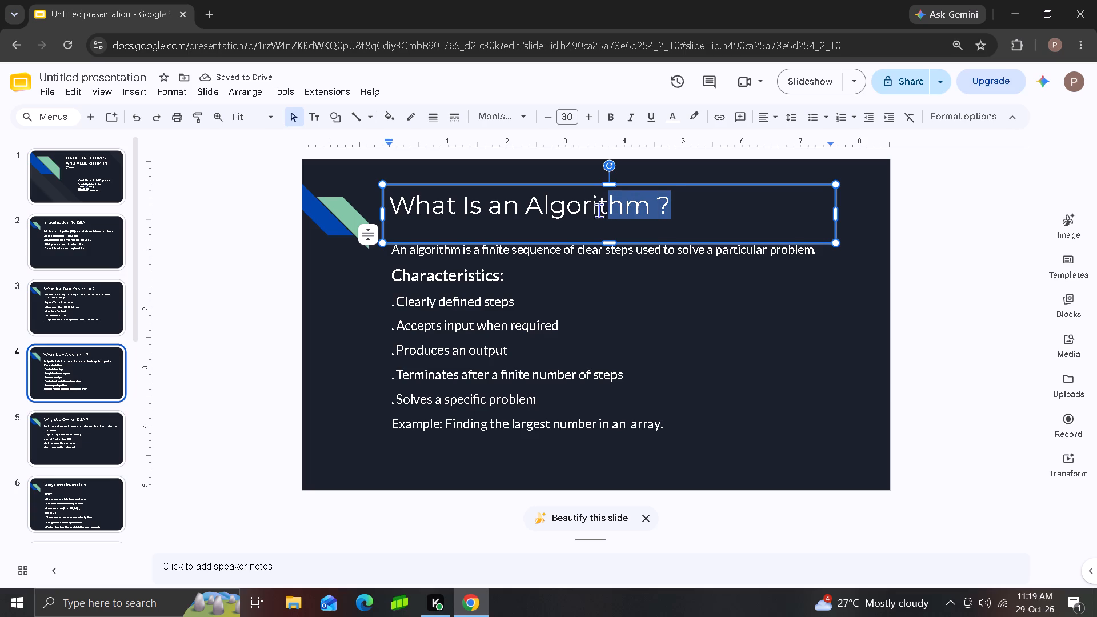
pyautogui.moveTo(599, 210); pyautogui.dragTo(393, 220)
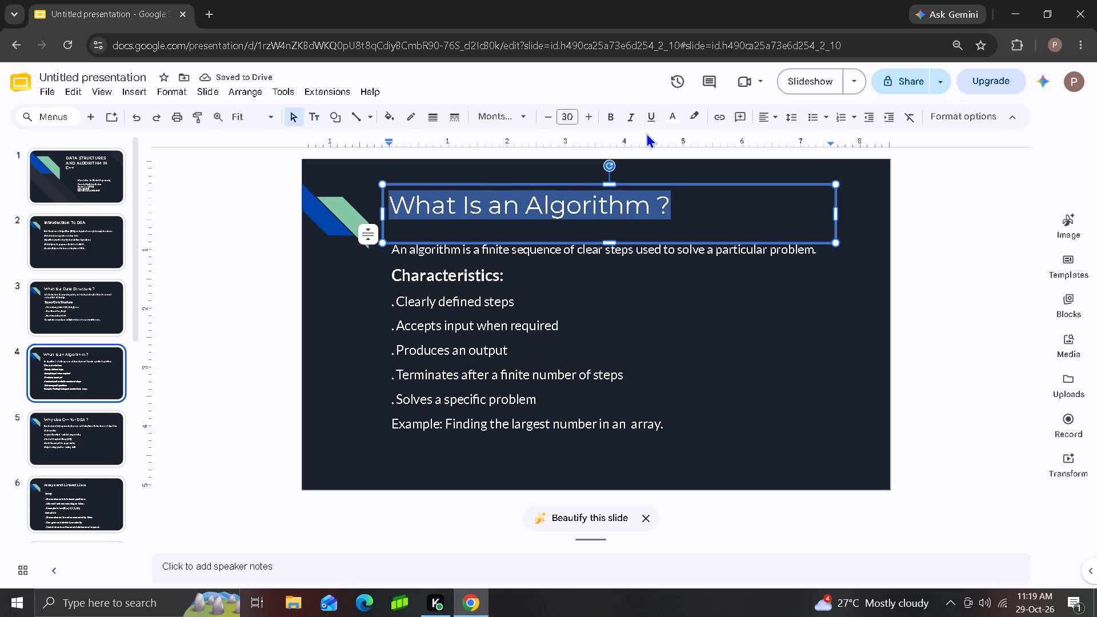
pyautogui.click(615, 114)
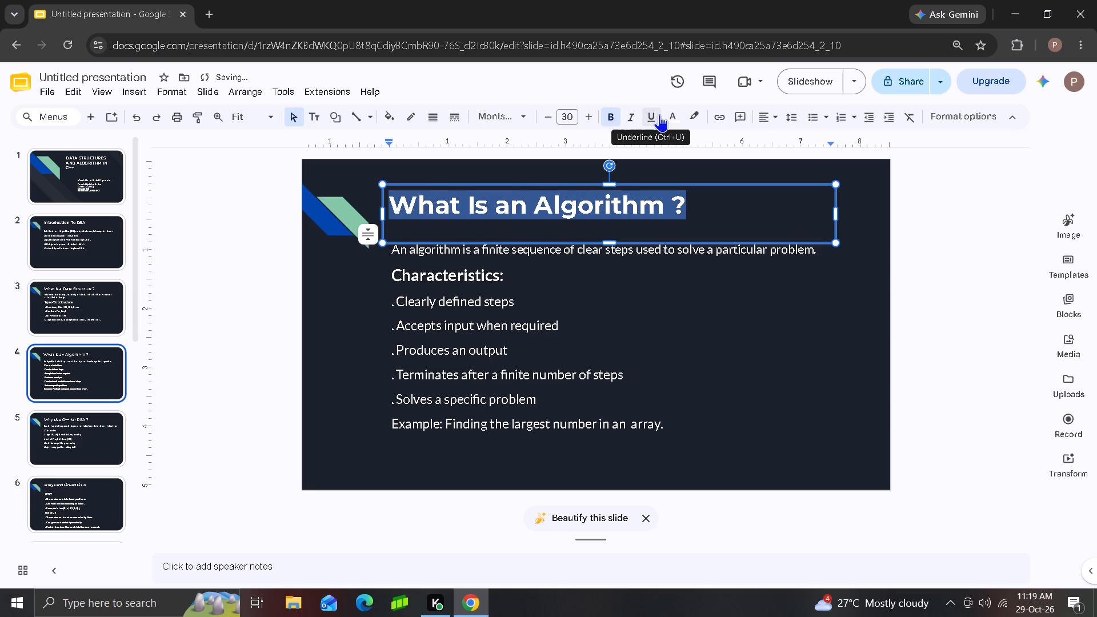
pyautogui.click(640, 259)
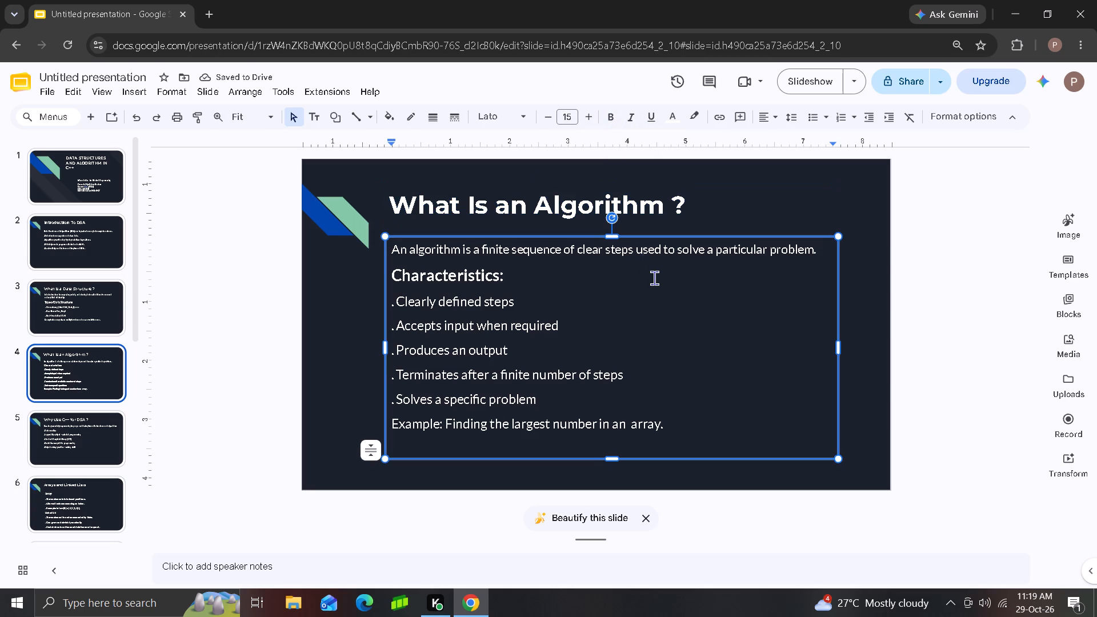
pyautogui.click(654, 278)
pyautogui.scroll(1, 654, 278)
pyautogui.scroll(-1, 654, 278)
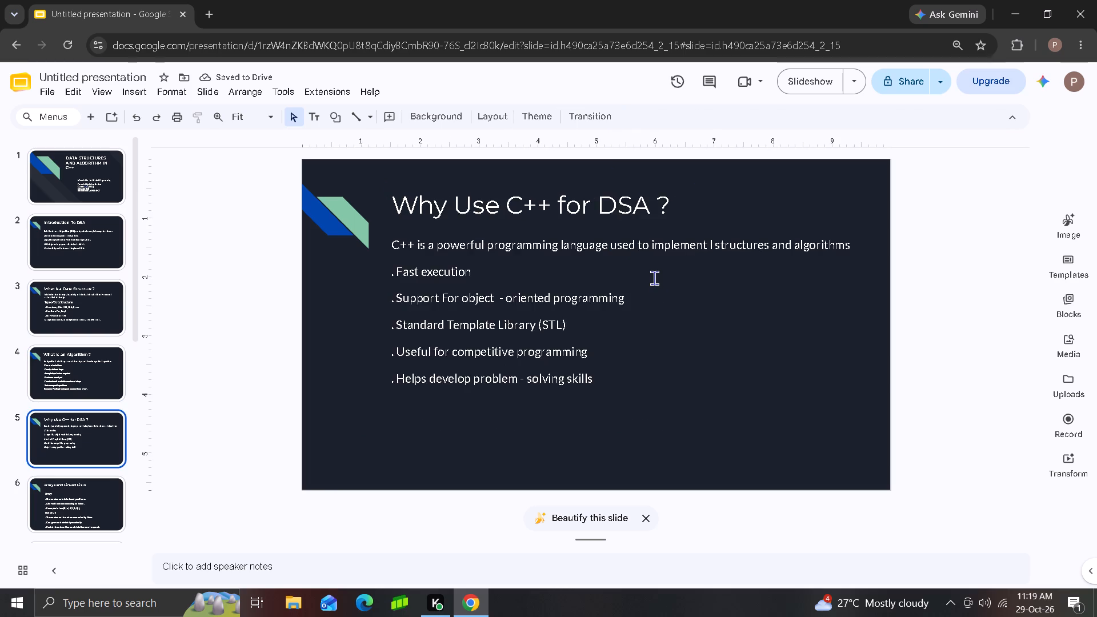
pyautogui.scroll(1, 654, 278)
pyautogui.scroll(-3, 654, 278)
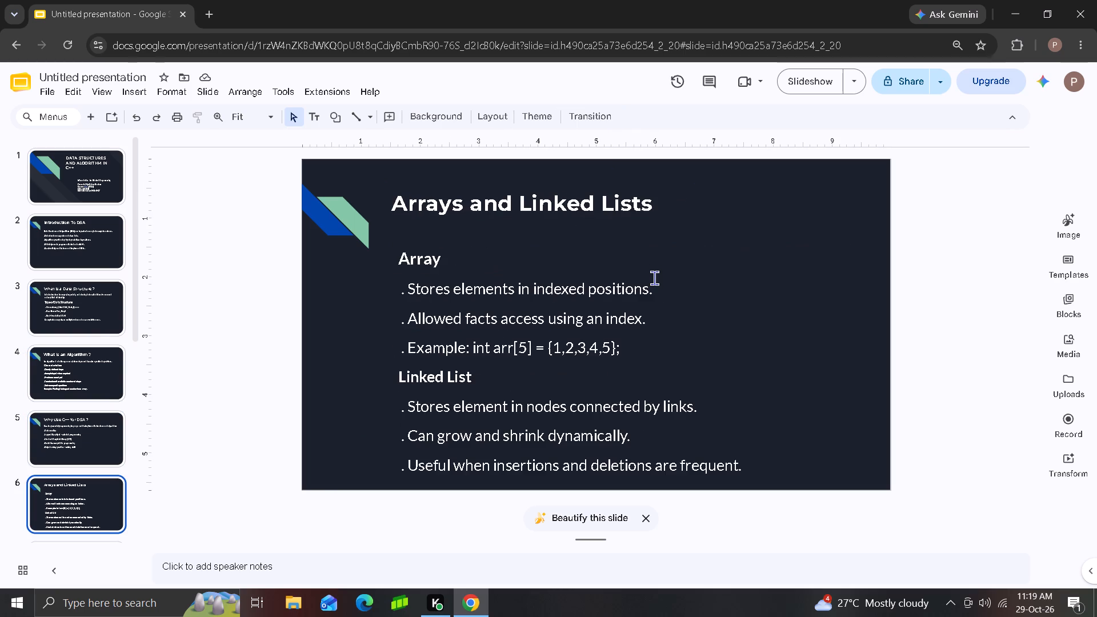
# Move the "Why Use C++ for DSA ?" title on slide 5 slightly up and make it bold.
pyautogui.scroll(-1, 654, 278)
pyautogui.scroll(3, 654, 278)
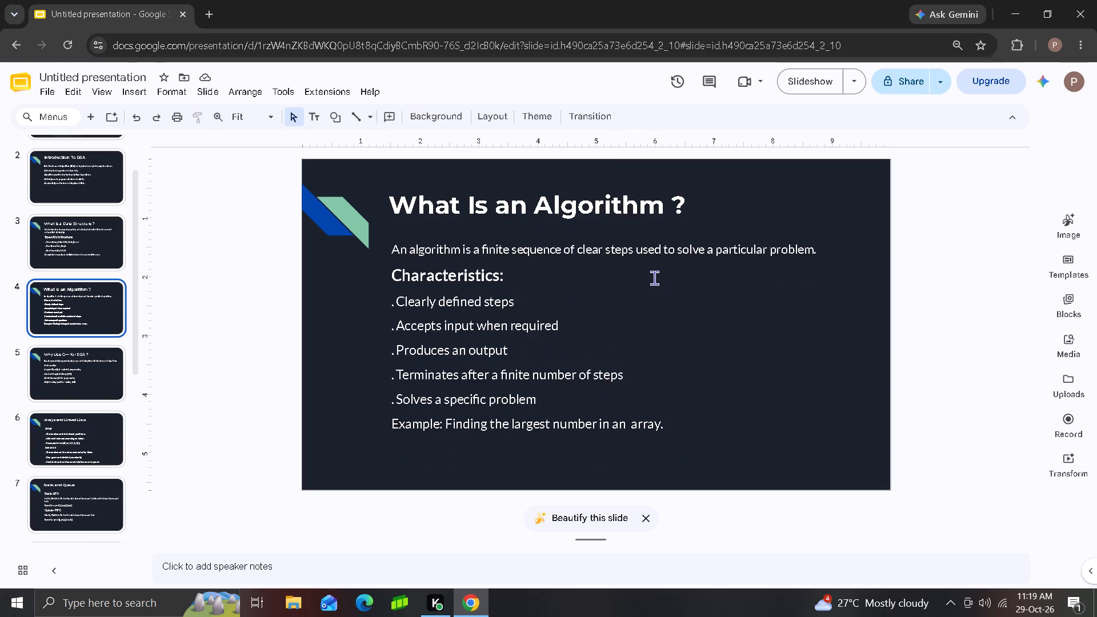
pyautogui.scroll(-1, 654, 278)
pyautogui.click(684, 201)
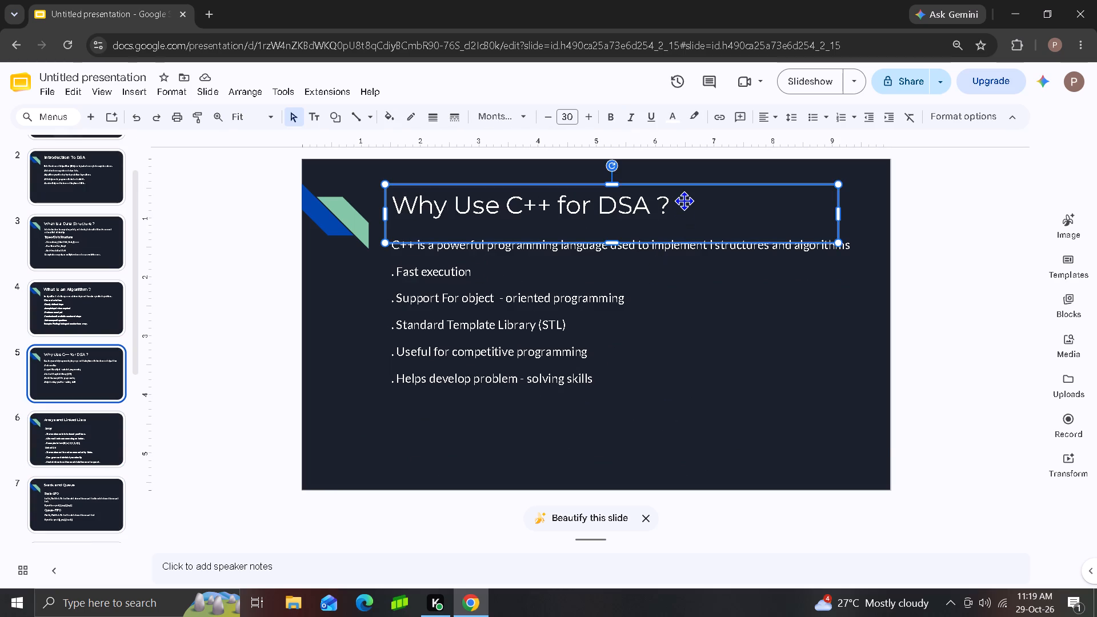
pyautogui.moveTo(684, 201); pyautogui.dragTo(686, 195)
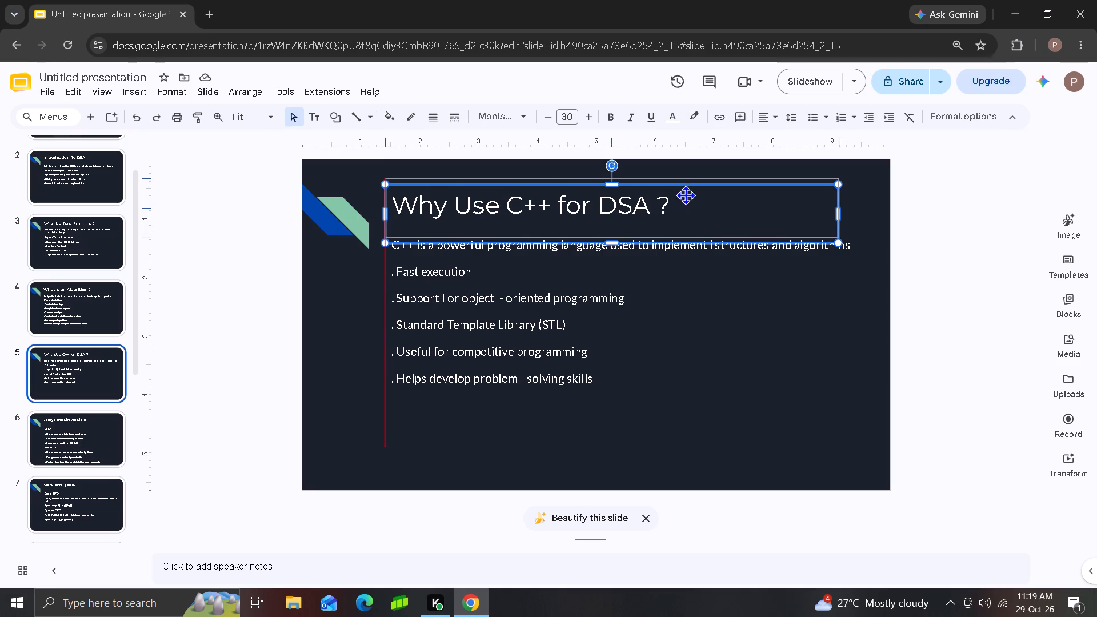
pyautogui.click(667, 195)
pyautogui.moveTo(666, 195); pyautogui.dragTo(318, 203)
pyautogui.click(603, 122)
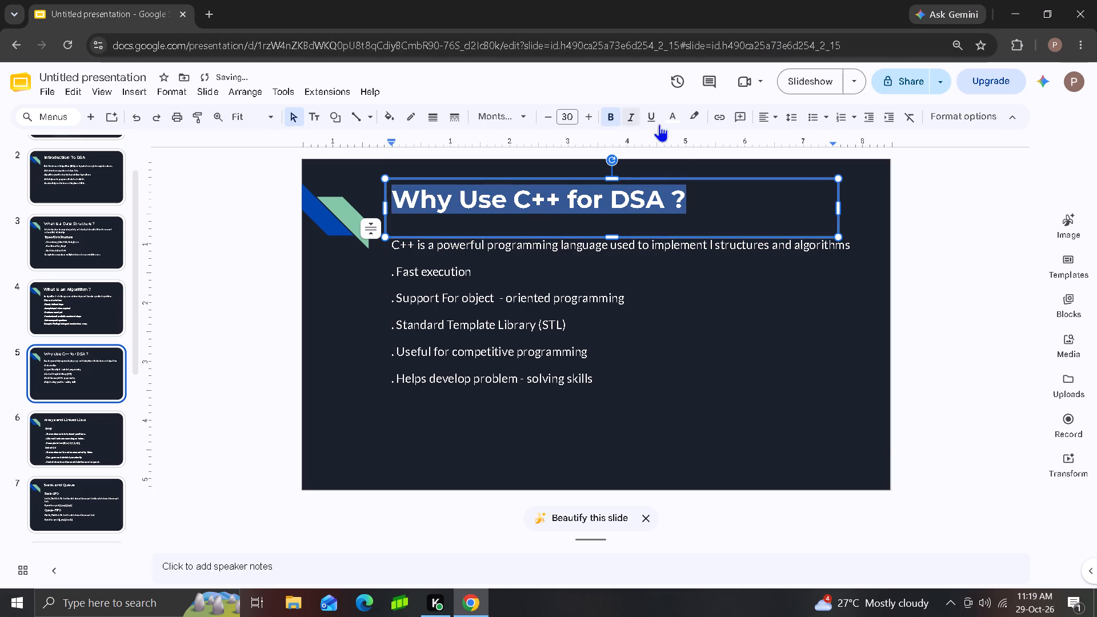
pyautogui.click(655, 250)
# Move the "What is a Data Structure ?" title on slide 3 slightly up and make it bold.
pyautogui.scroll(2, 655, 250)
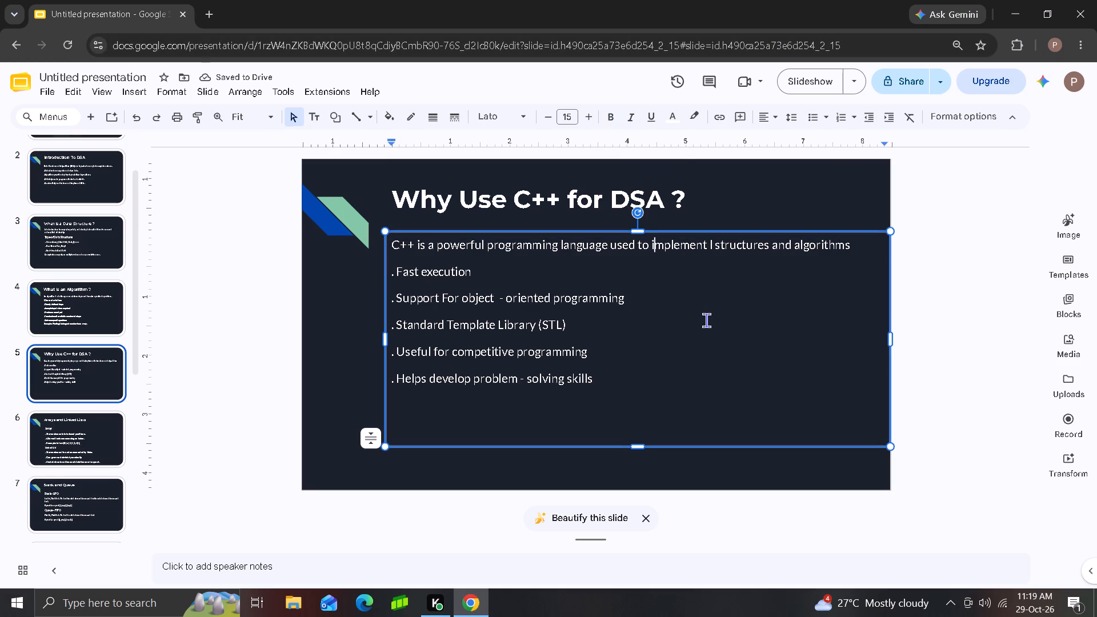
pyautogui.click(706, 320)
pyautogui.scroll(1, 706, 320)
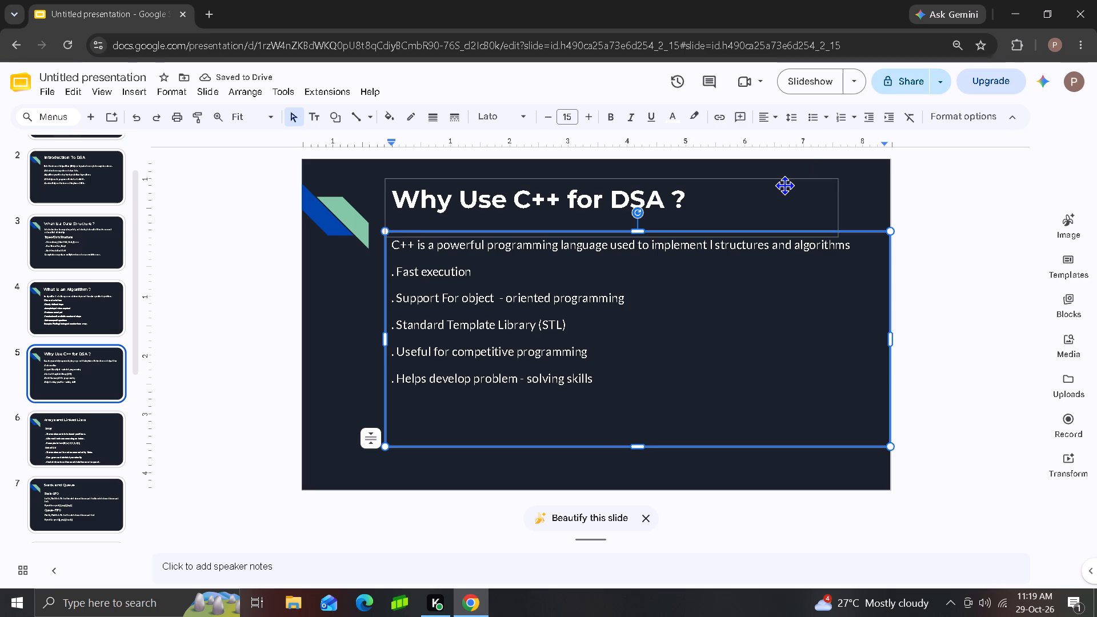
pyautogui.click(784, 185)
pyautogui.scroll(1, 784, 185)
pyautogui.scroll(-2, 706, 362)
pyautogui.scroll(1, 706, 362)
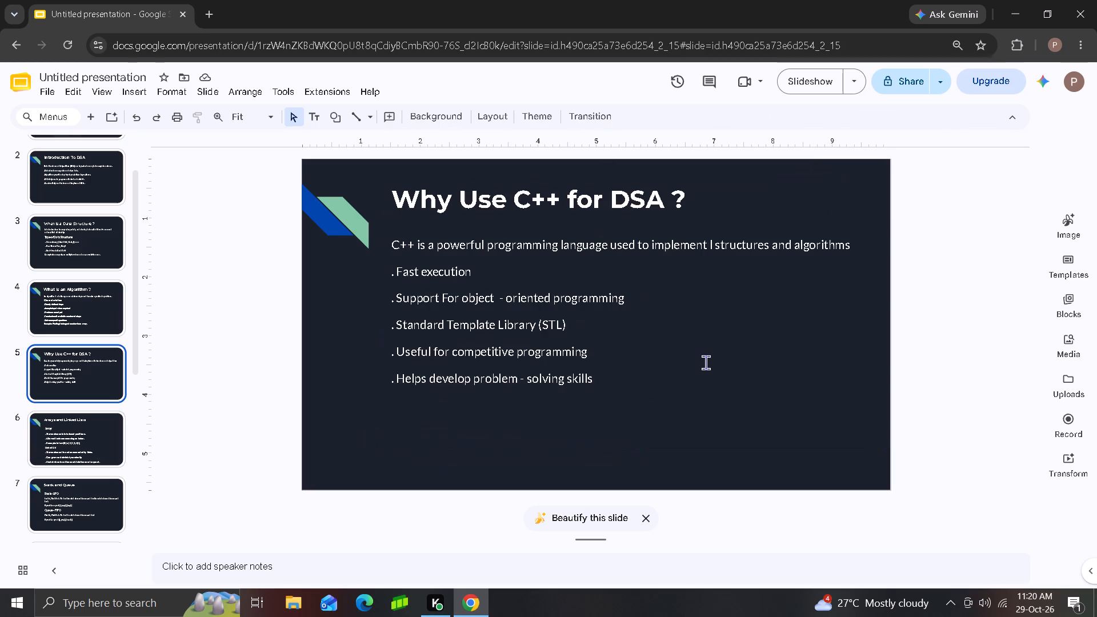
pyautogui.scroll(4, 706, 362)
pyautogui.scroll(-1, 706, 362)
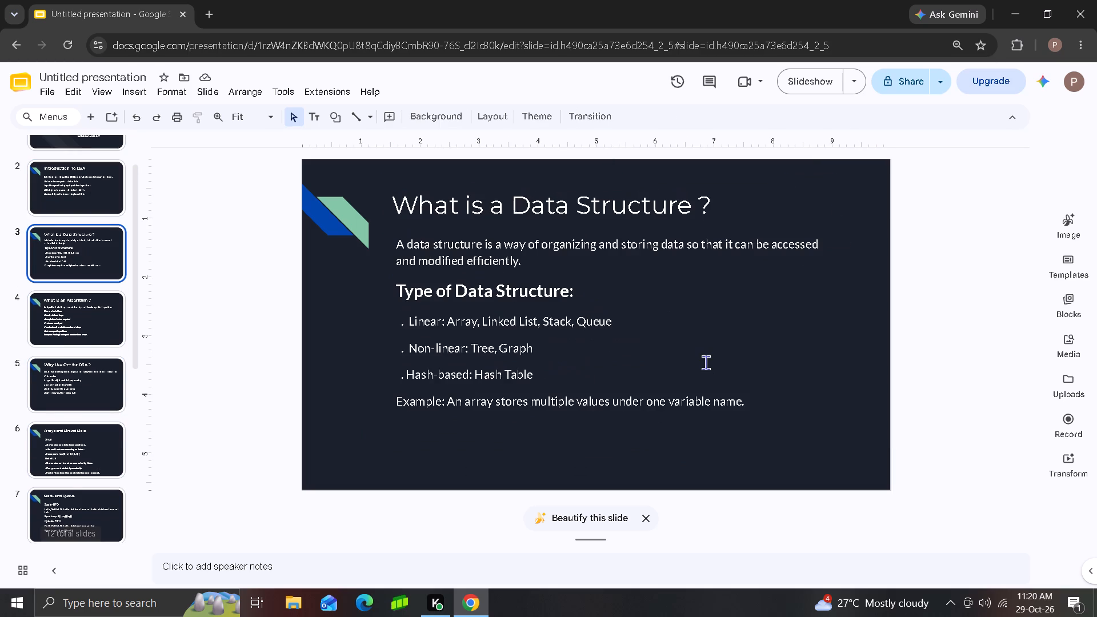
pyautogui.click(728, 214)
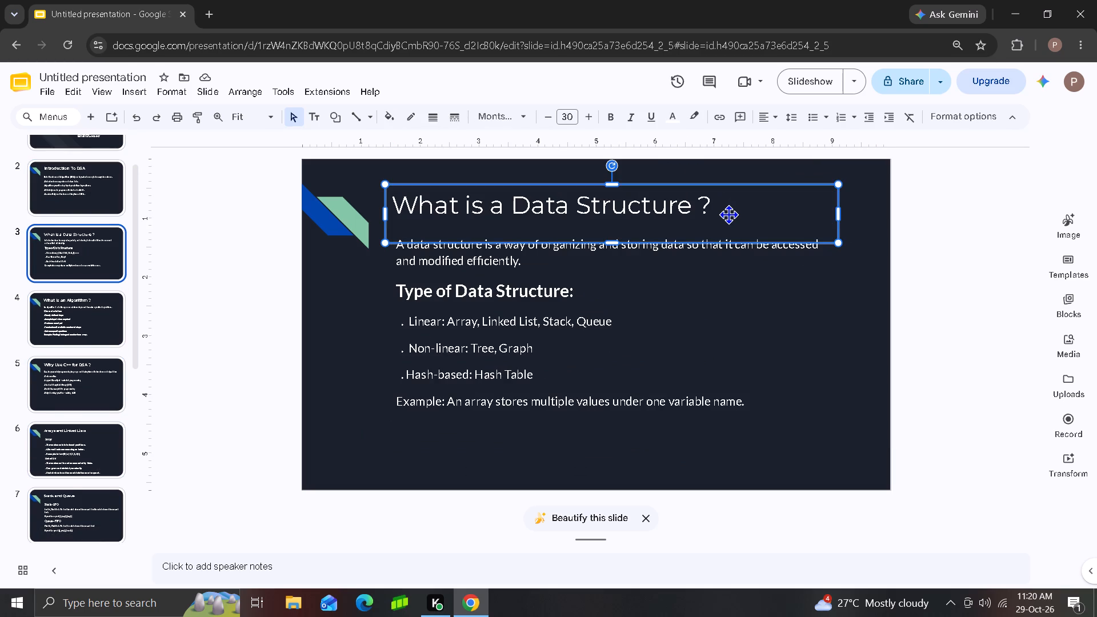
pyautogui.moveTo(706, 201); pyautogui.dragTo(609, 194)
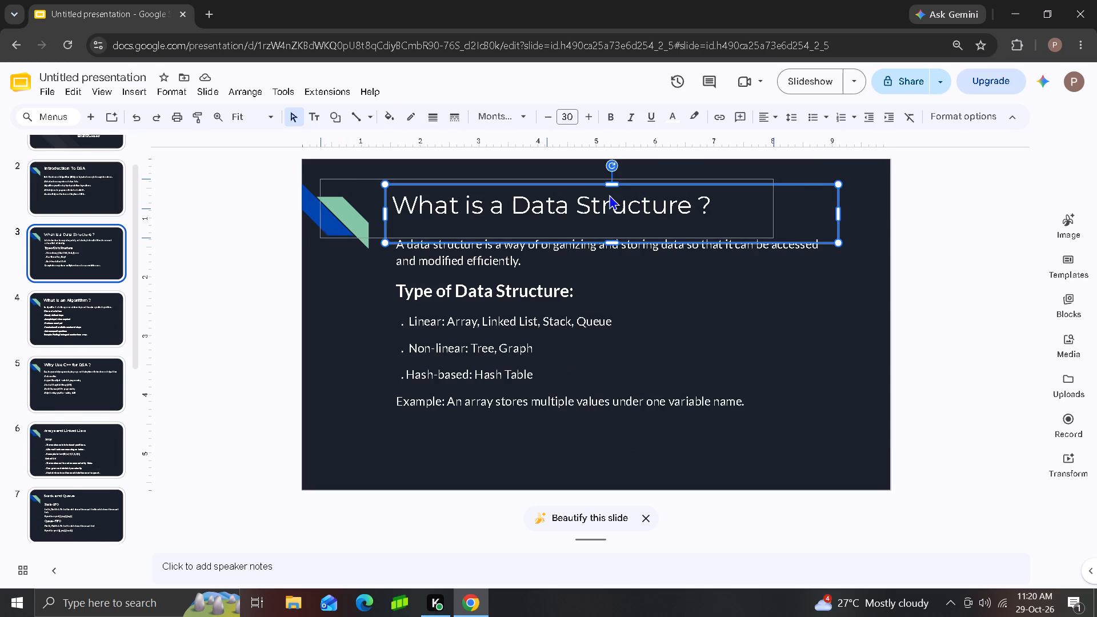
pyautogui.moveTo(609, 194); pyautogui.dragTo(707, 193)
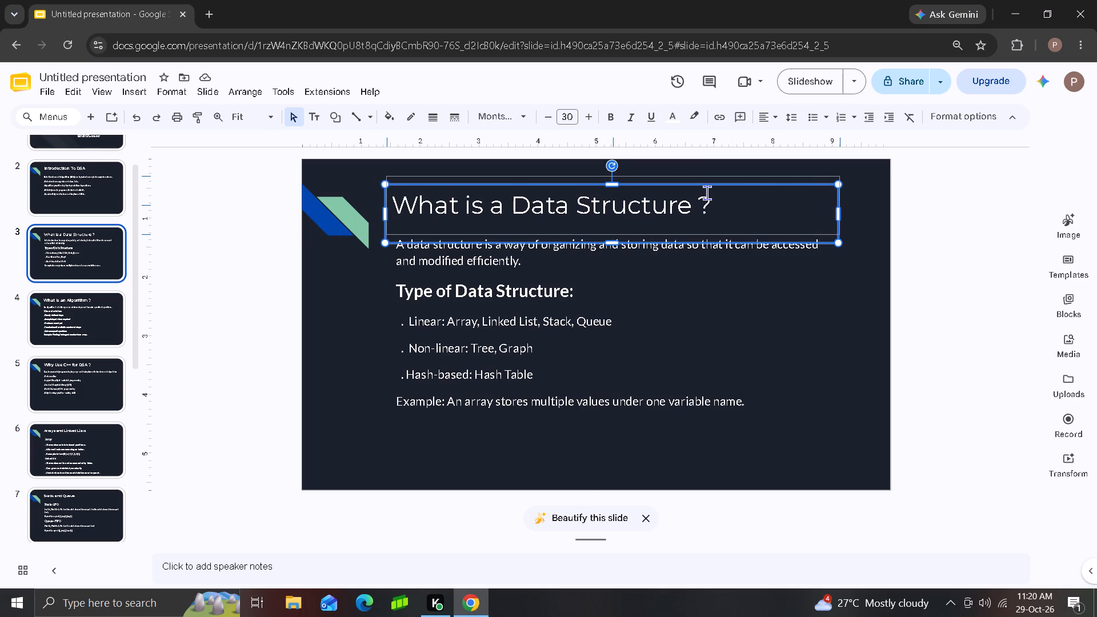
pyautogui.click(722, 193)
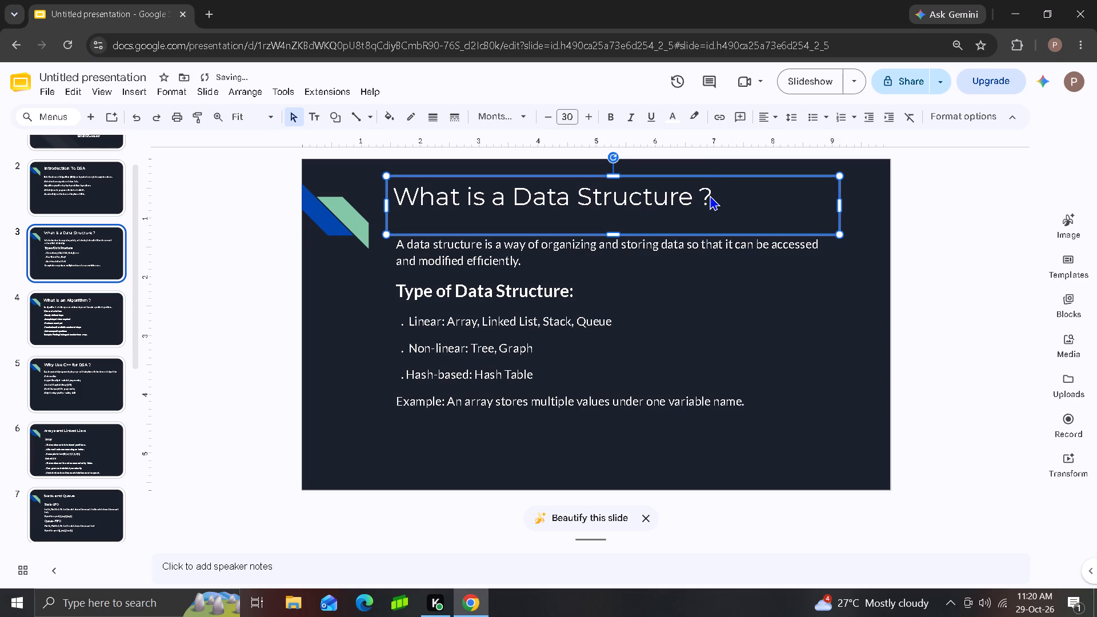
pyautogui.click(710, 195)
pyautogui.moveTo(710, 195); pyautogui.dragTo(343, 201)
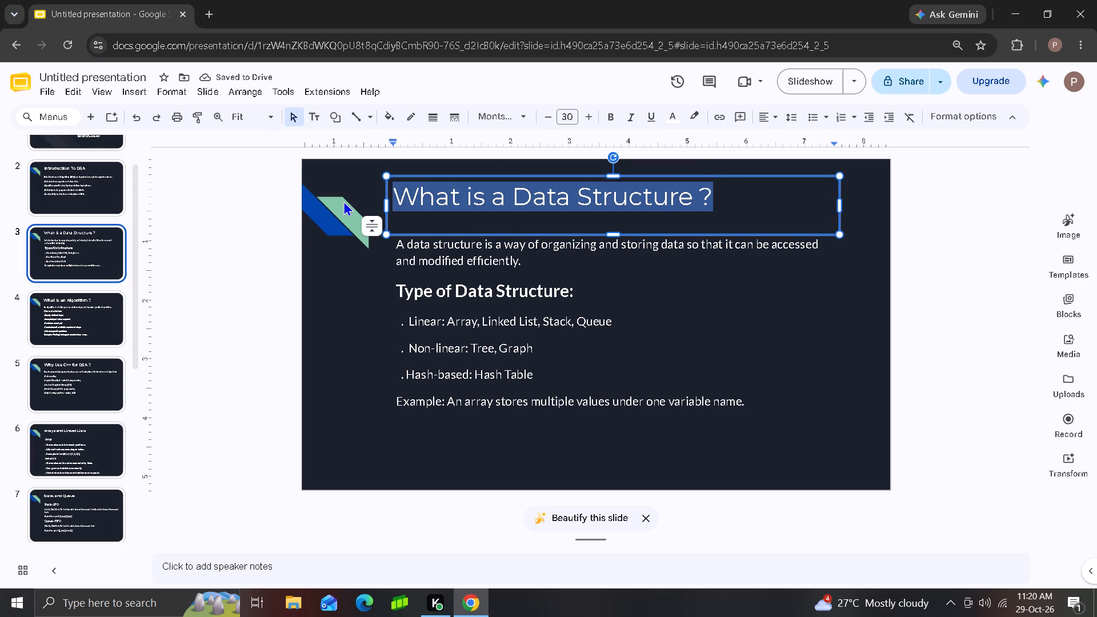
pyautogui.click(611, 121)
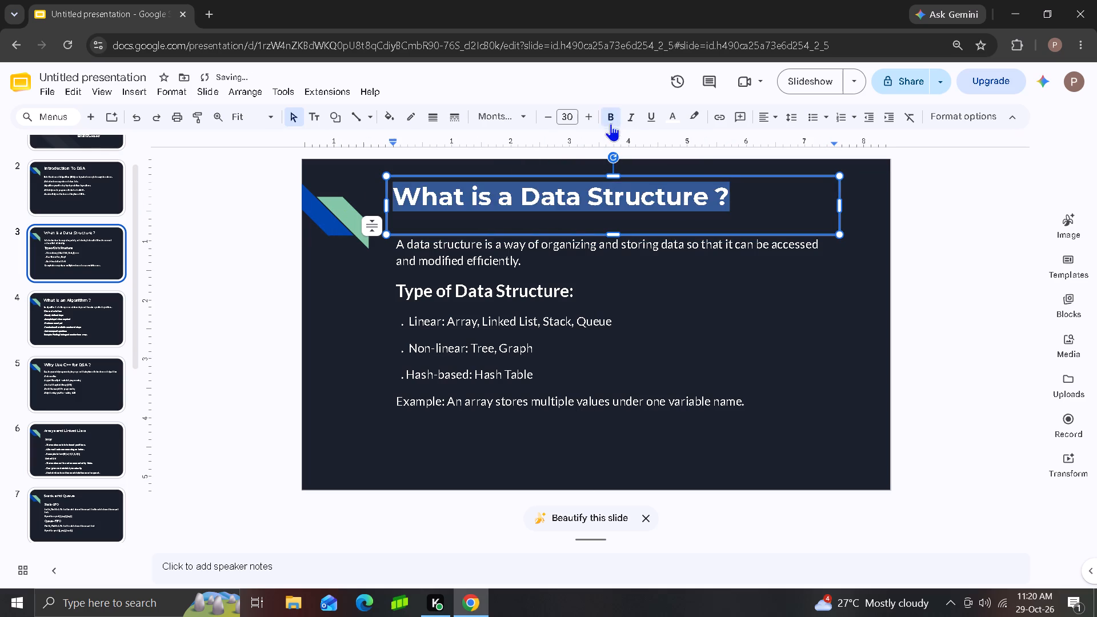
pyautogui.click(655, 324)
# Review the formatting across the slides up to "Applications and Conclusion" and return to the title slide.
pyautogui.scroll(3, 655, 324)
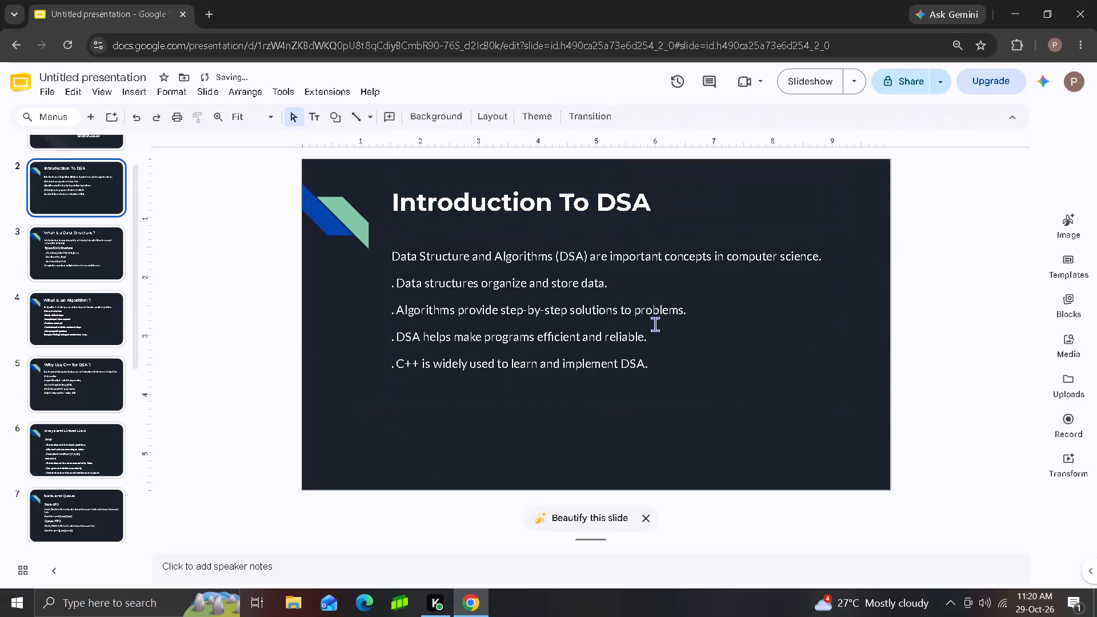
pyautogui.scroll(2, 655, 324)
pyautogui.scroll(-10, 655, 324)
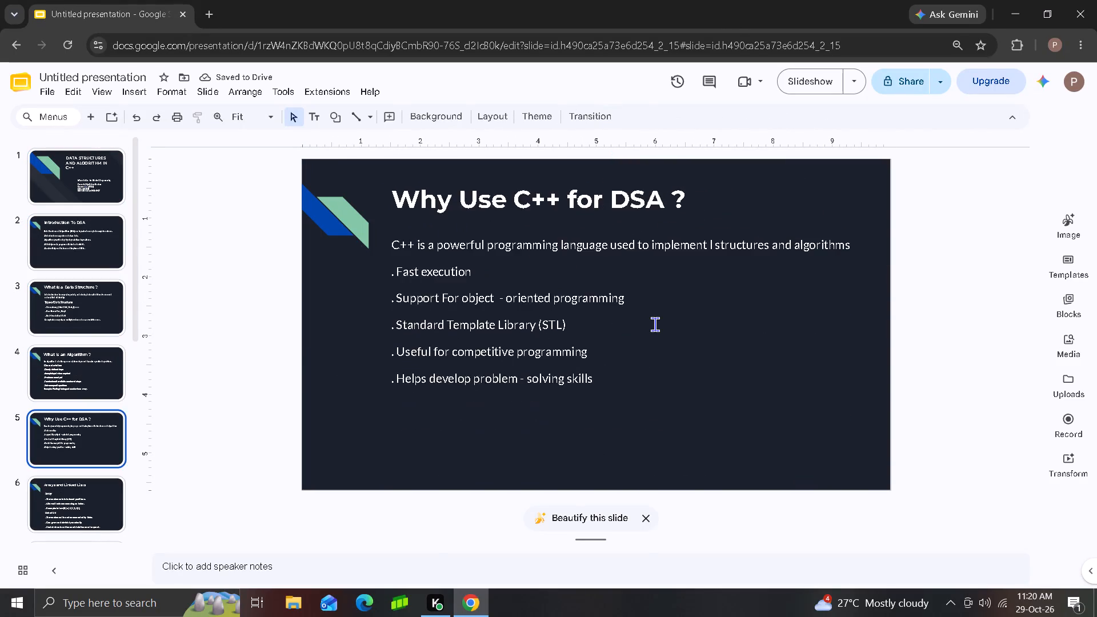
pyautogui.scroll(-14, 655, 324)
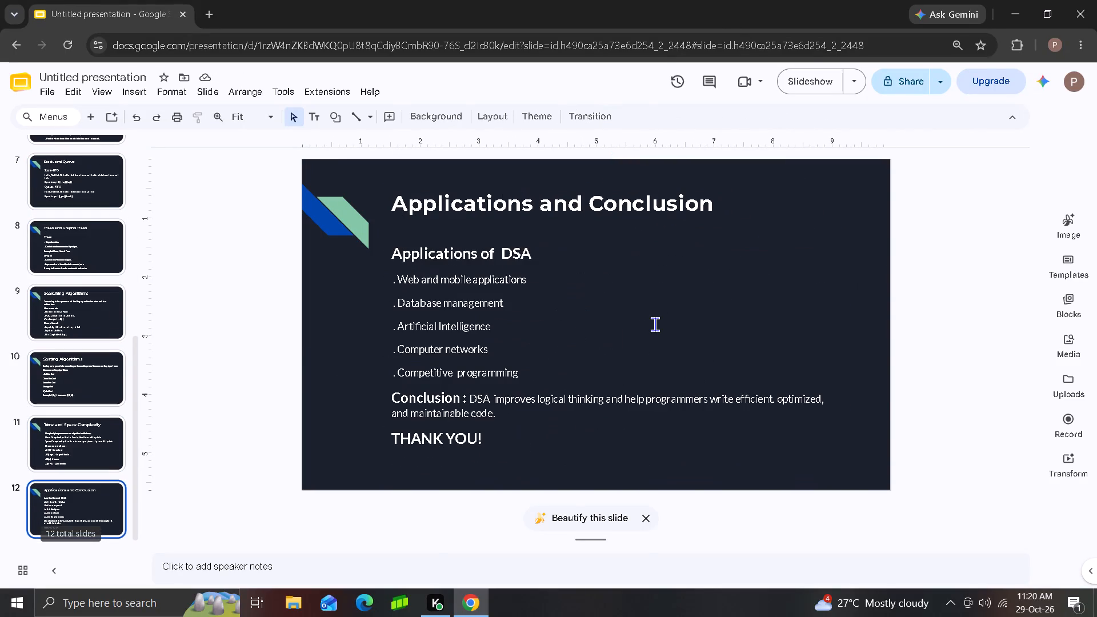
pyautogui.scroll(-5, 655, 324)
pyautogui.click(667, 298)
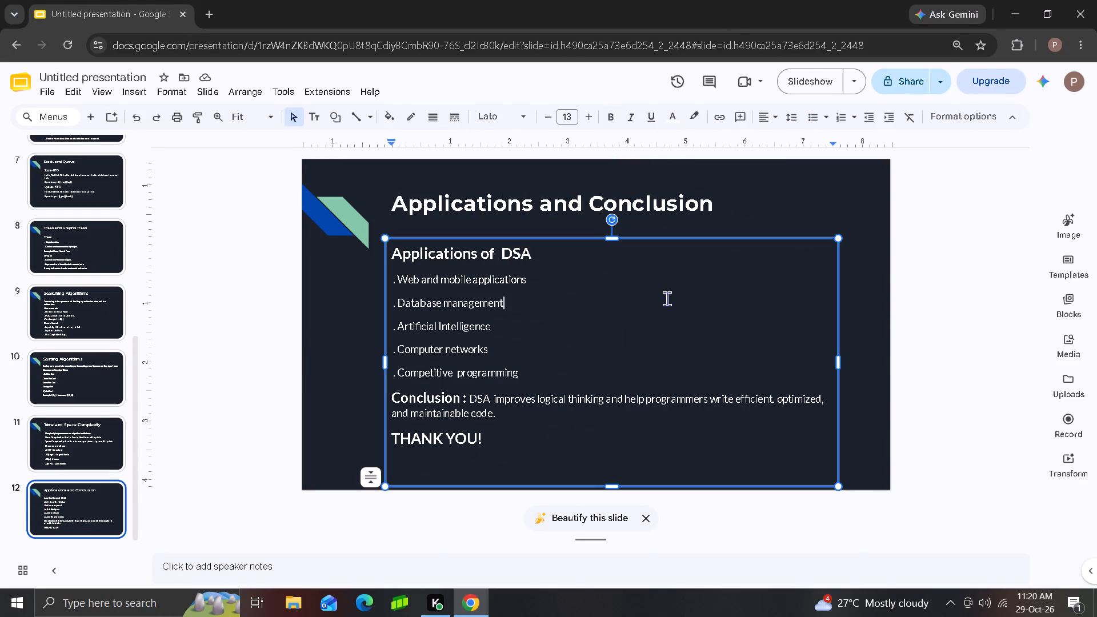
pyautogui.scroll(19, 667, 298)
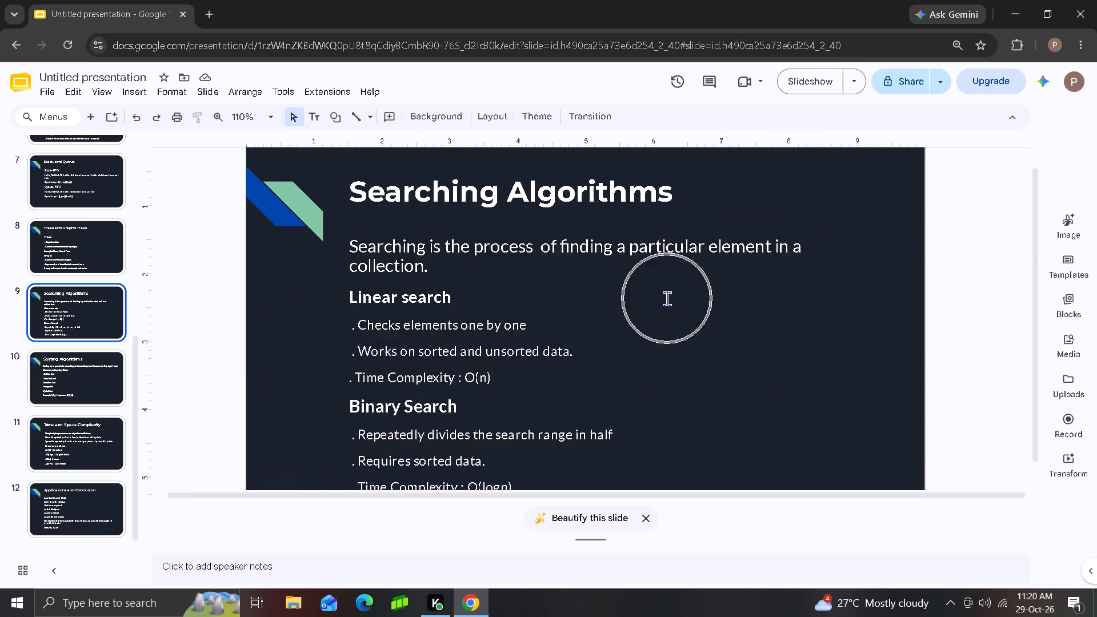
pyautogui.scroll(4, 667, 298)
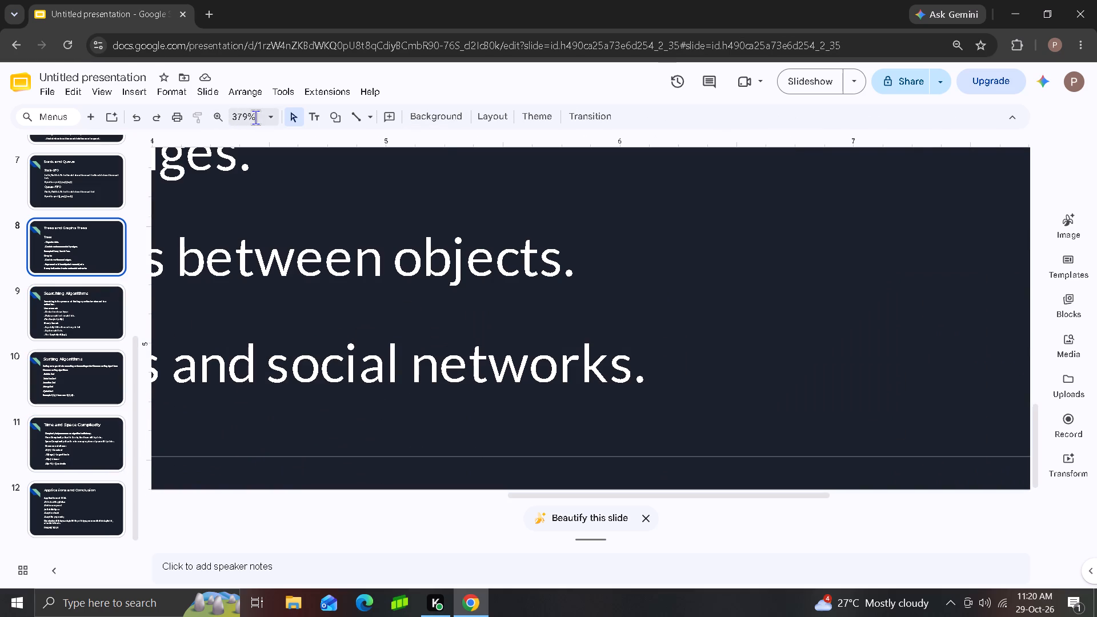
pyautogui.click(255, 117)
pyautogui.click(248, 148)
pyautogui.scroll(2, 495, 351)
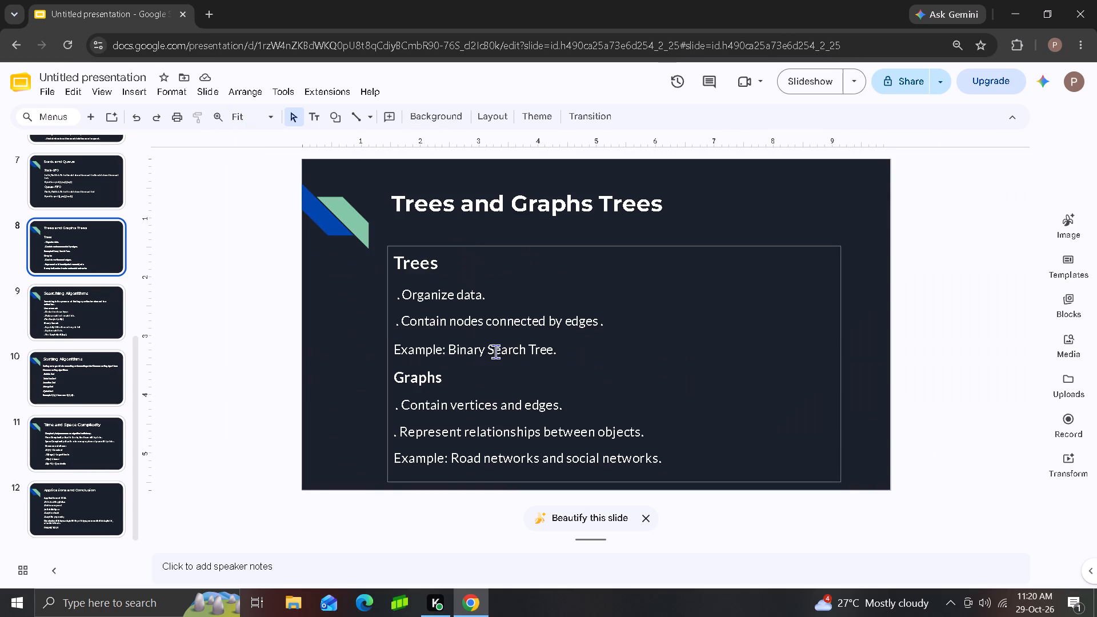
pyautogui.scroll(11, 495, 351)
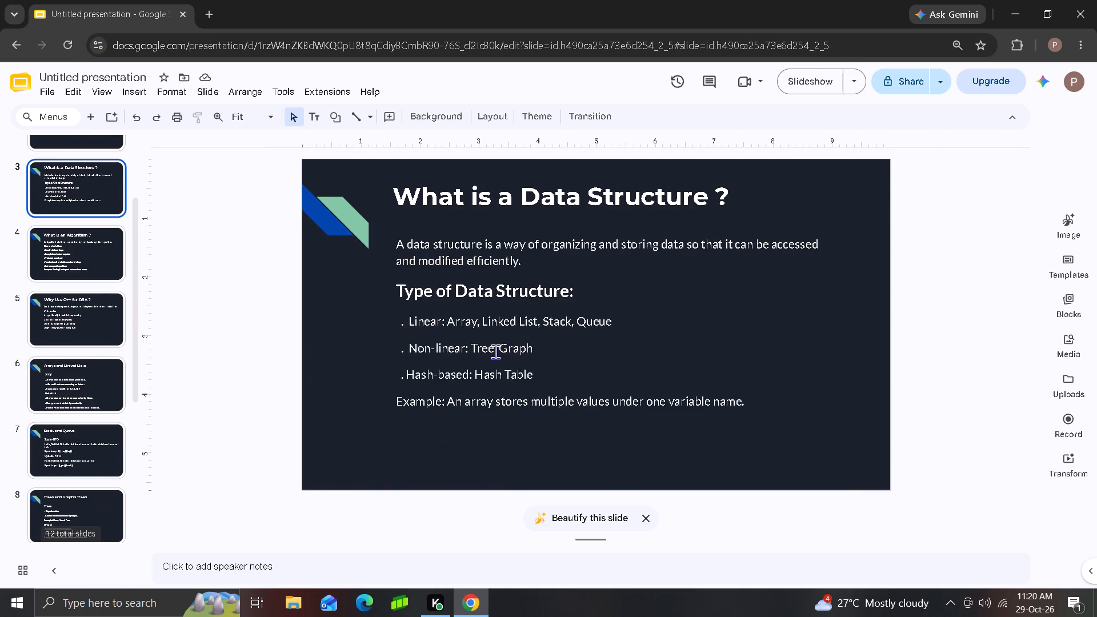
pyautogui.scroll(9, 495, 351)
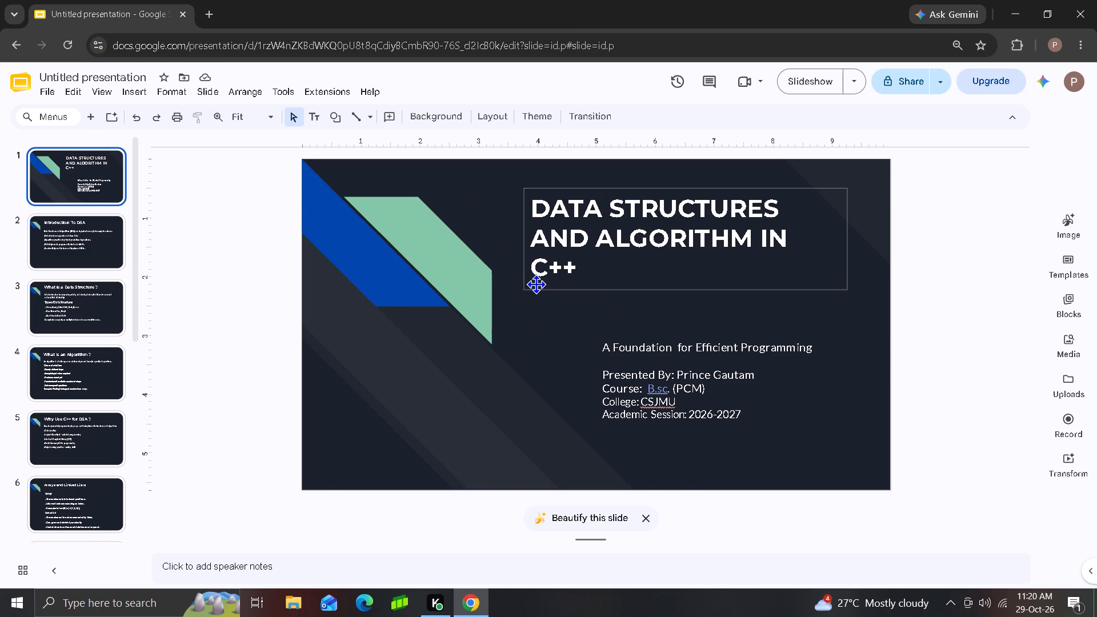
# Highlight "C++" in the title slide's main title with cornflower blue.
pyautogui.moveTo(580, 270); pyautogui.dragTo(545, 268)
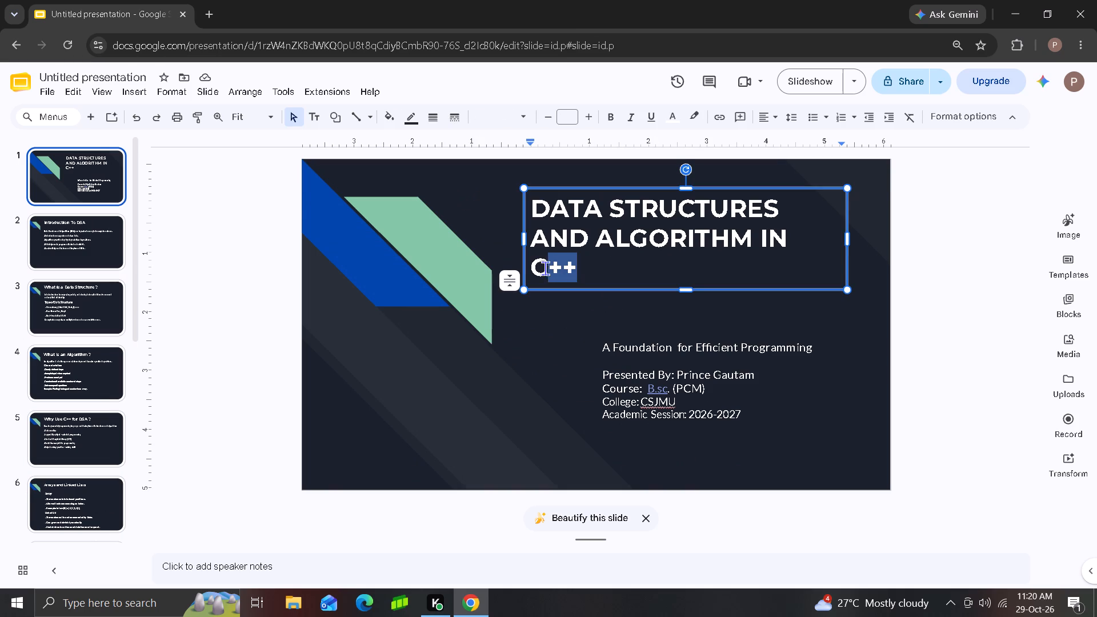
pyautogui.moveTo(545, 268); pyautogui.dragTo(525, 268)
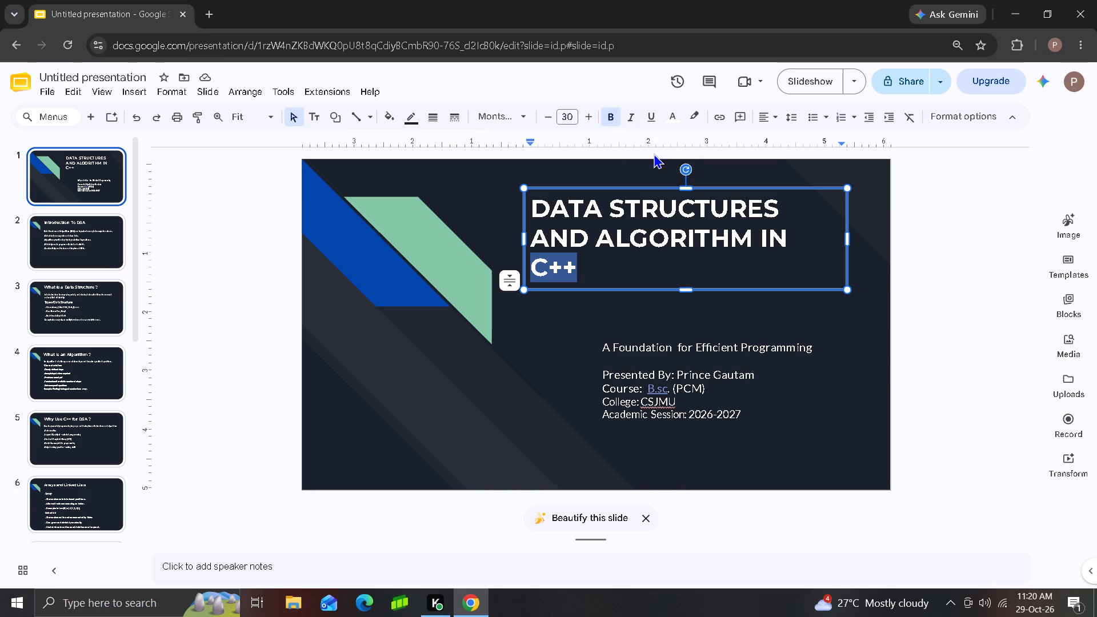
pyautogui.click(691, 117)
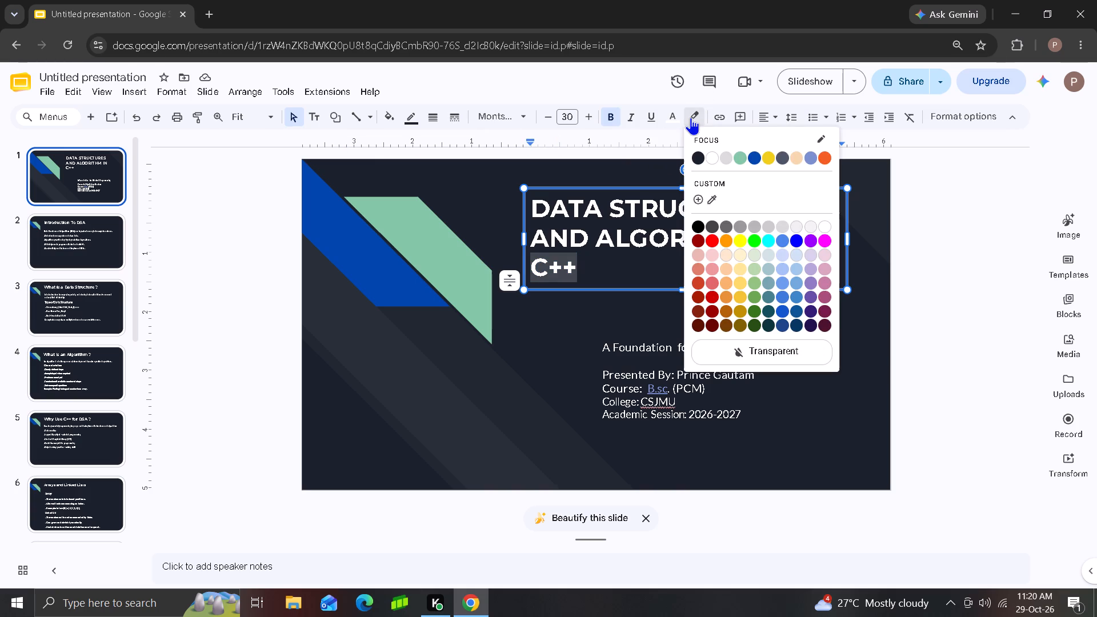
pyautogui.click(782, 242)
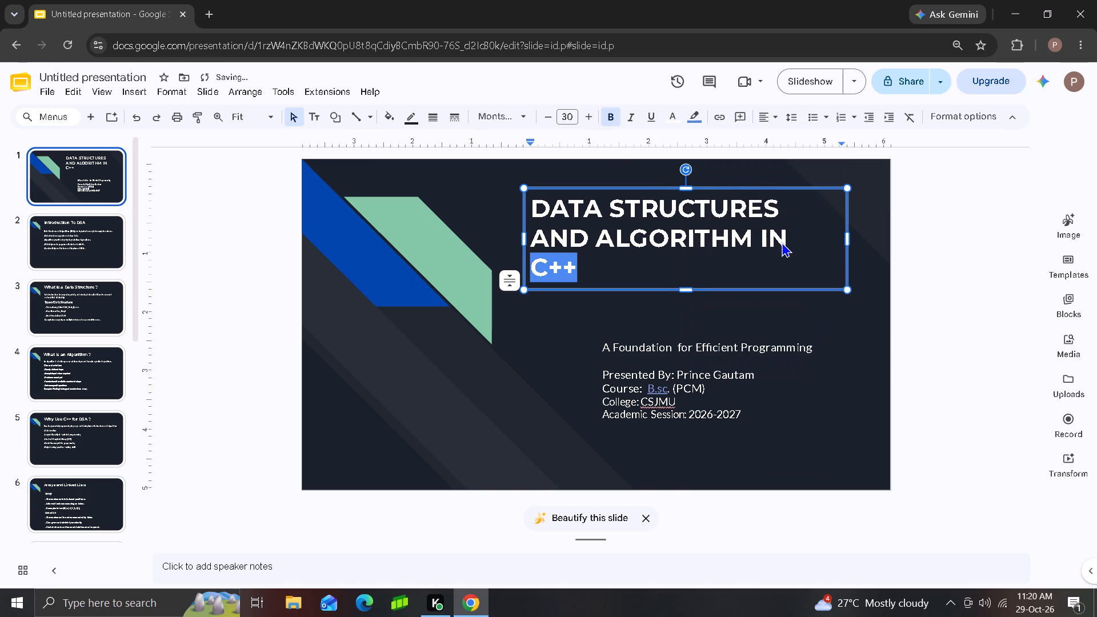
pyautogui.click(482, 359)
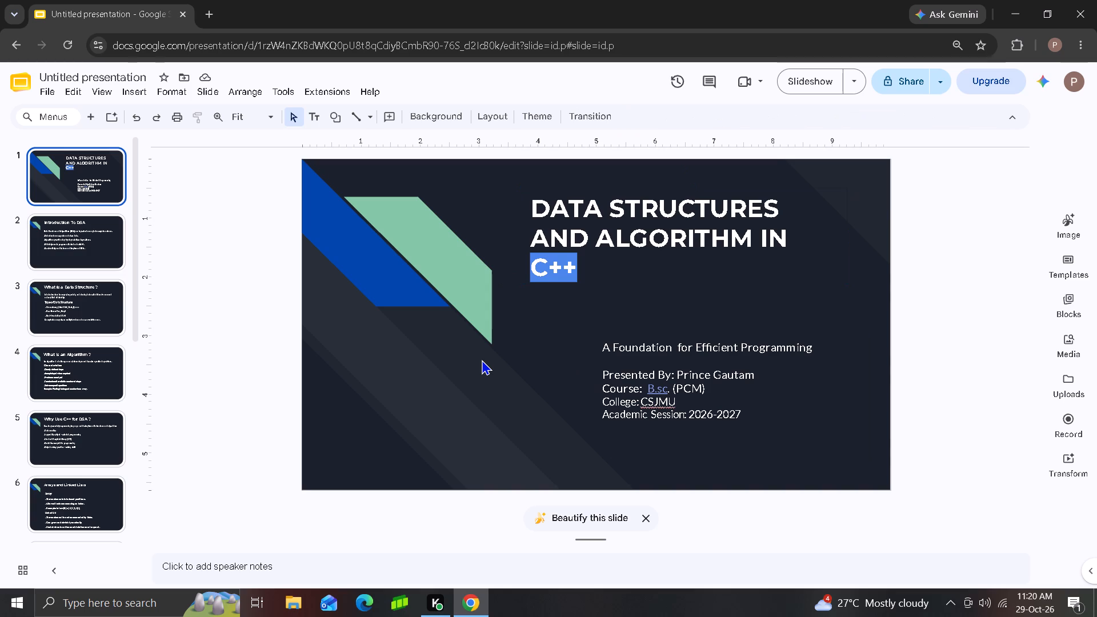
# Download the presentation as a Microsoft PowerPoint (.pptx) file.
pyautogui.click(46, 90)
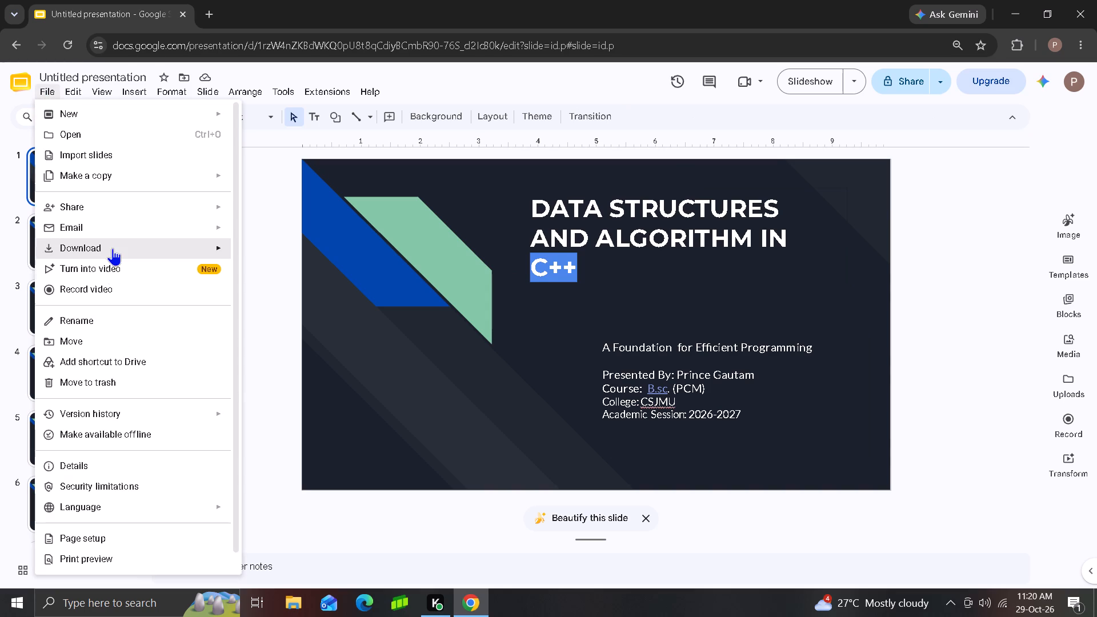
pyautogui.click(113, 246)
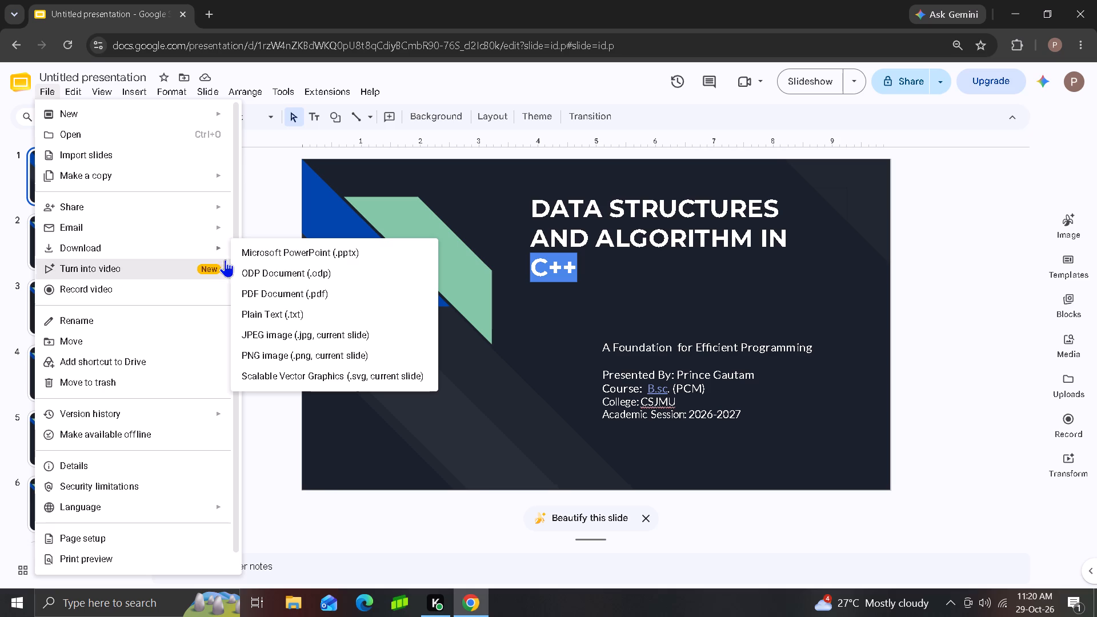
pyautogui.click(287, 247)
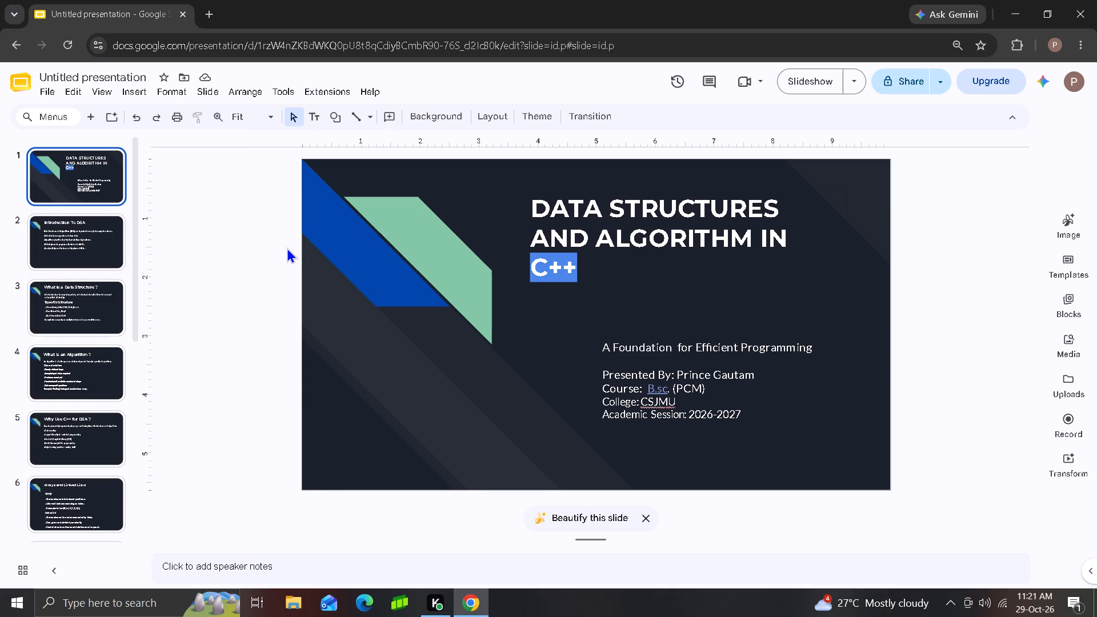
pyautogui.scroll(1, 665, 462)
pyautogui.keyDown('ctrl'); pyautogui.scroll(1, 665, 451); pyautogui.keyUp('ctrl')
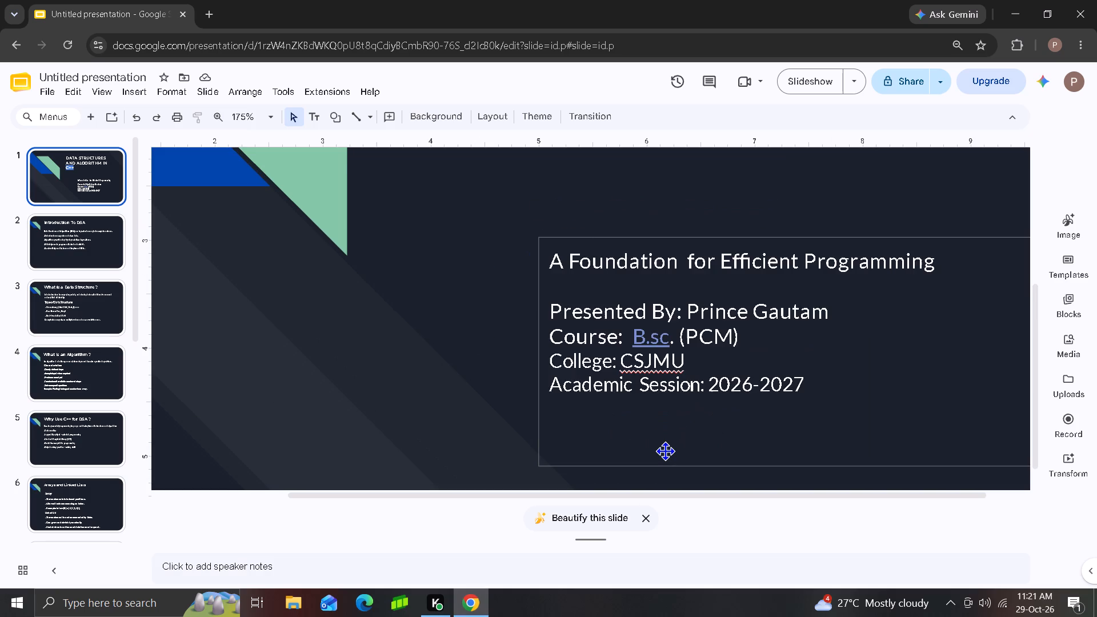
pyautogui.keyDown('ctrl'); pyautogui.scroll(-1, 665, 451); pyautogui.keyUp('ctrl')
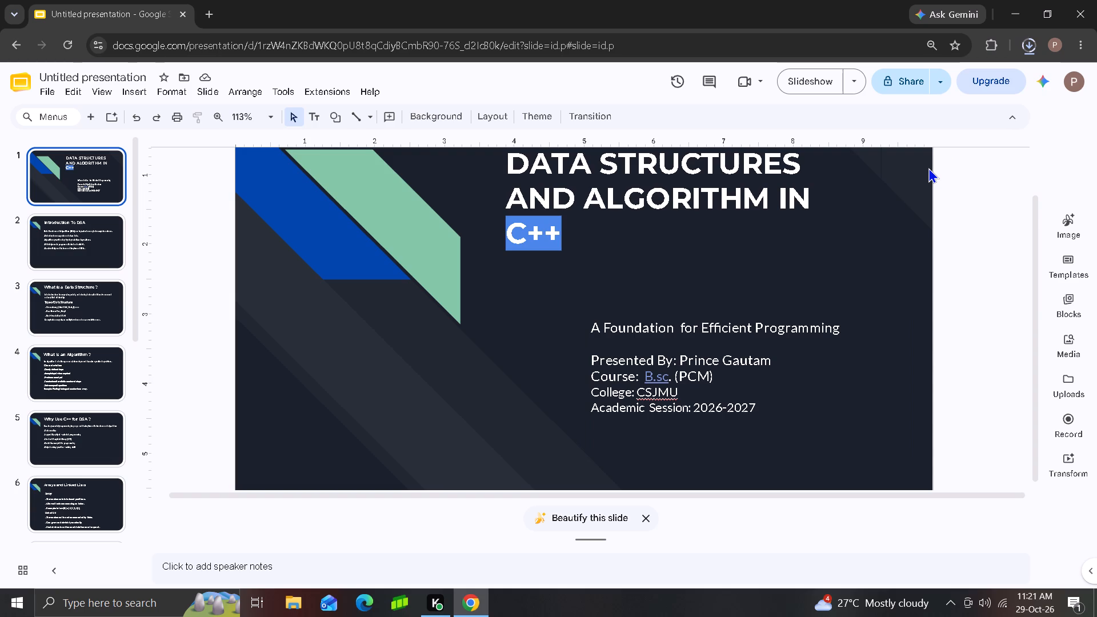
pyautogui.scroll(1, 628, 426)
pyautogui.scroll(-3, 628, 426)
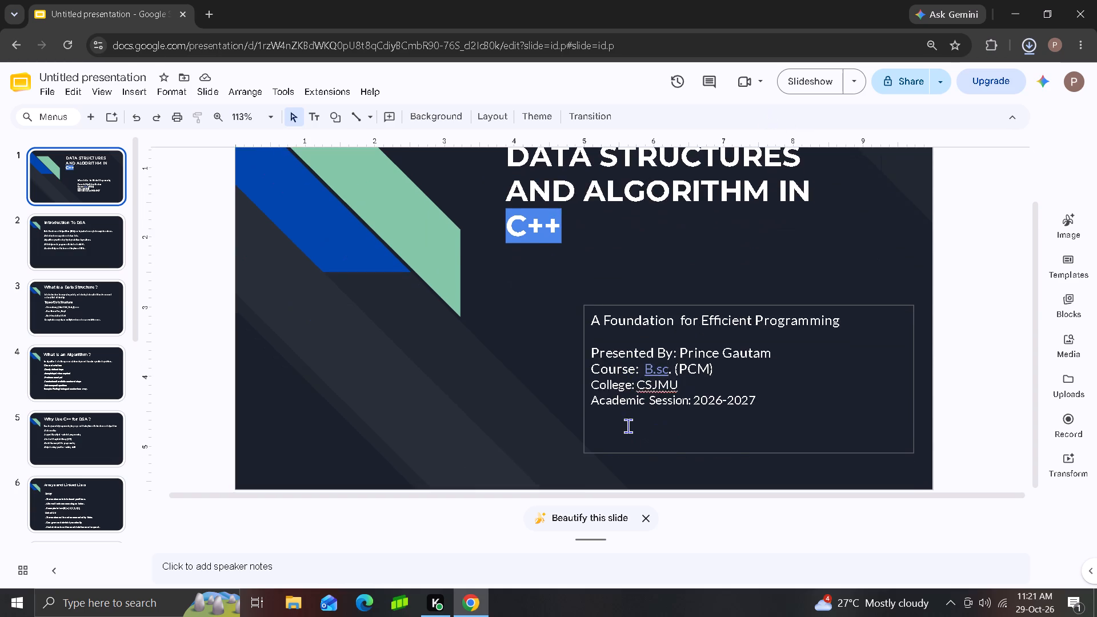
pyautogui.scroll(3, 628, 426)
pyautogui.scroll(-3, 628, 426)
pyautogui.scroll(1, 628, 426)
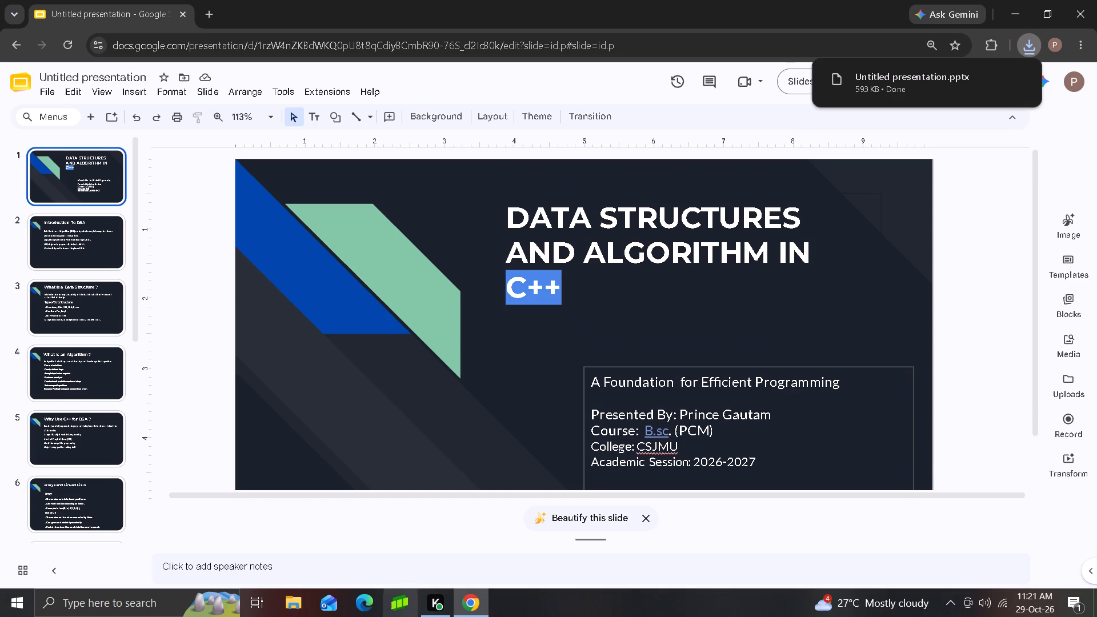
# Close the browser window.
pyautogui.click(1095, 13)
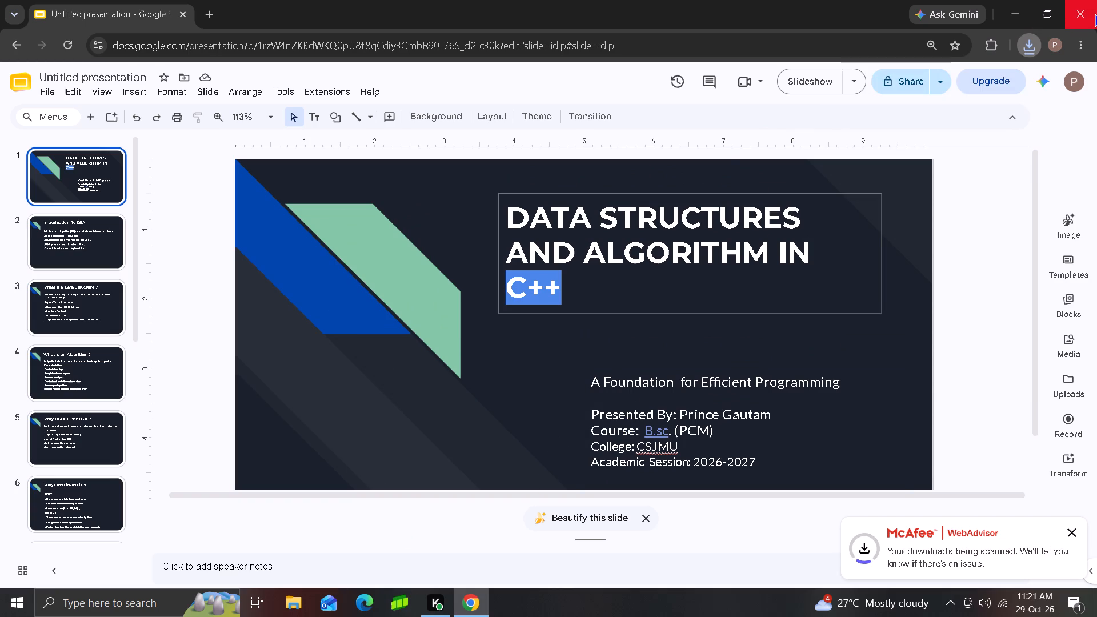
pyautogui.tripleClick(1095, 13)
pyautogui.doubleClick(1095, 13)
pyautogui.doubleClick(1076, 15)
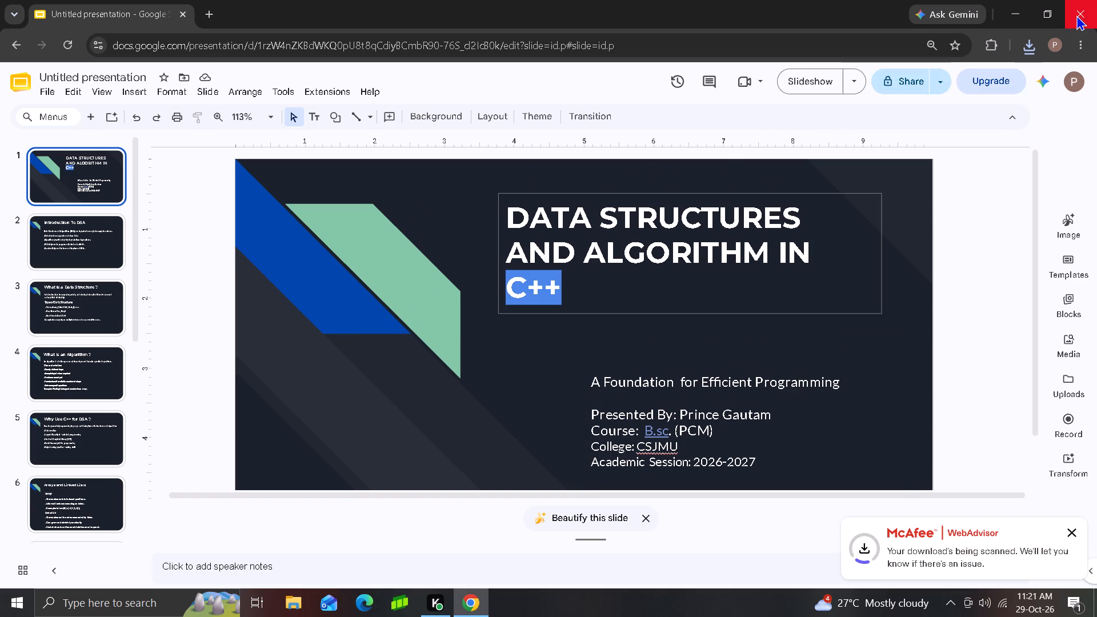